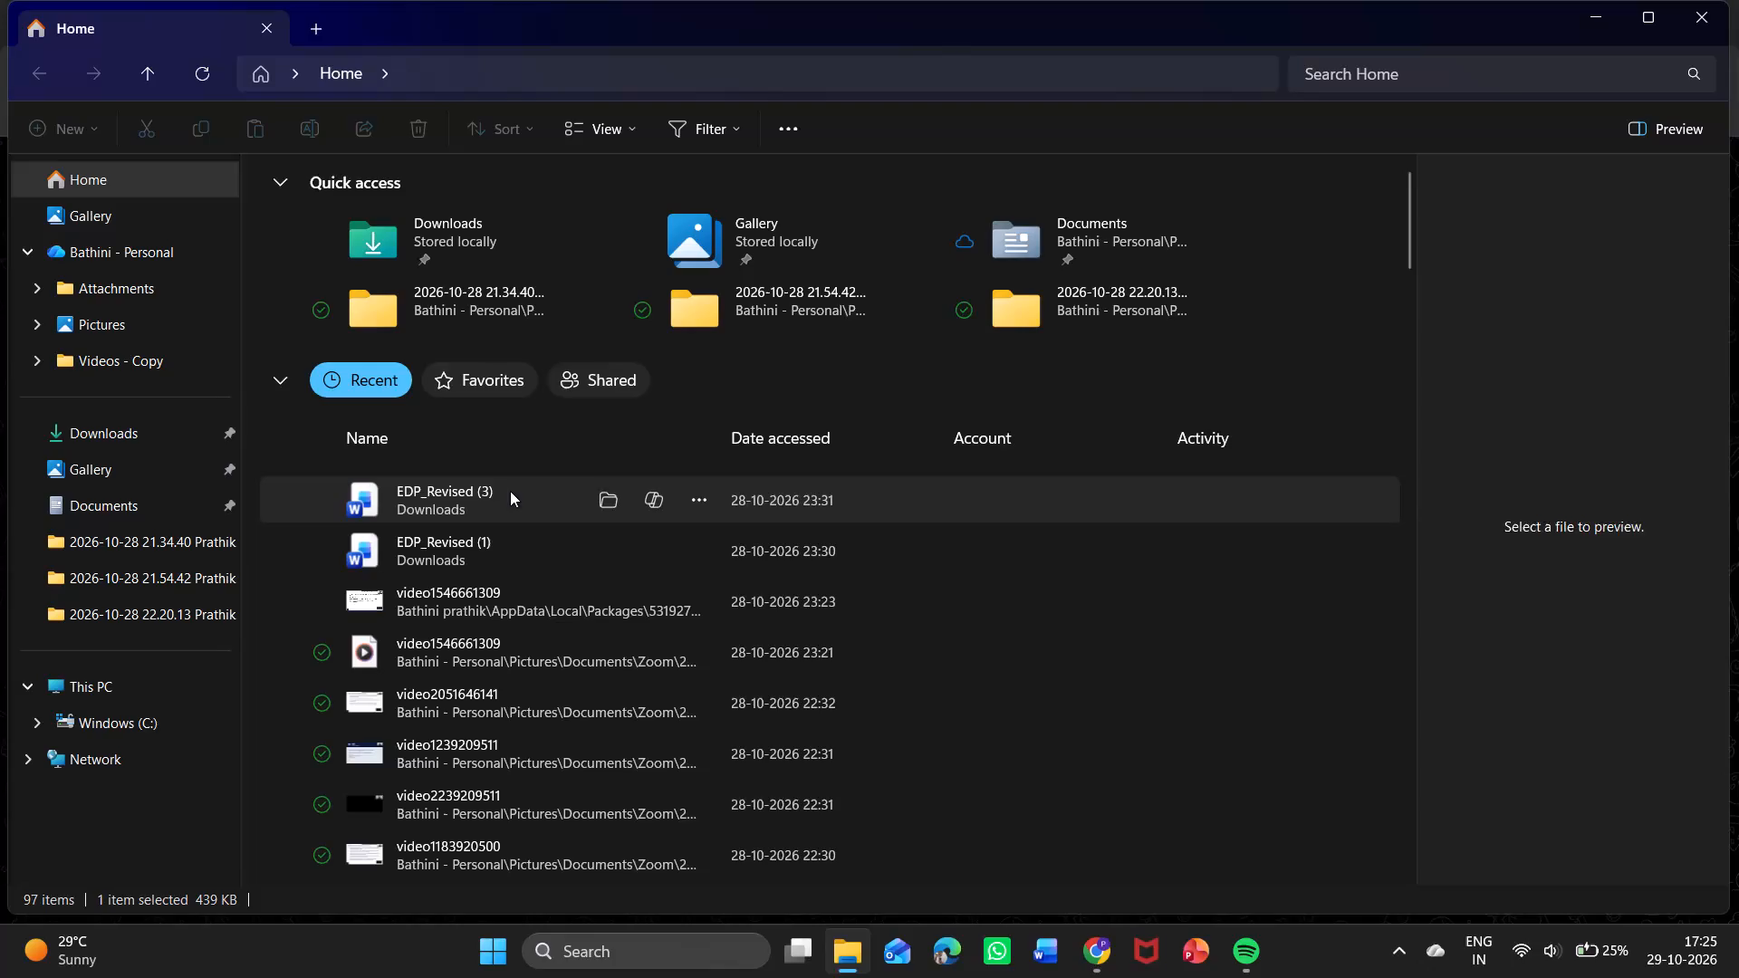
Open the EDP_Revised (3) document from the recent files and maximize its window.
{"action": "left_click", "coordinate": [510, 491]}
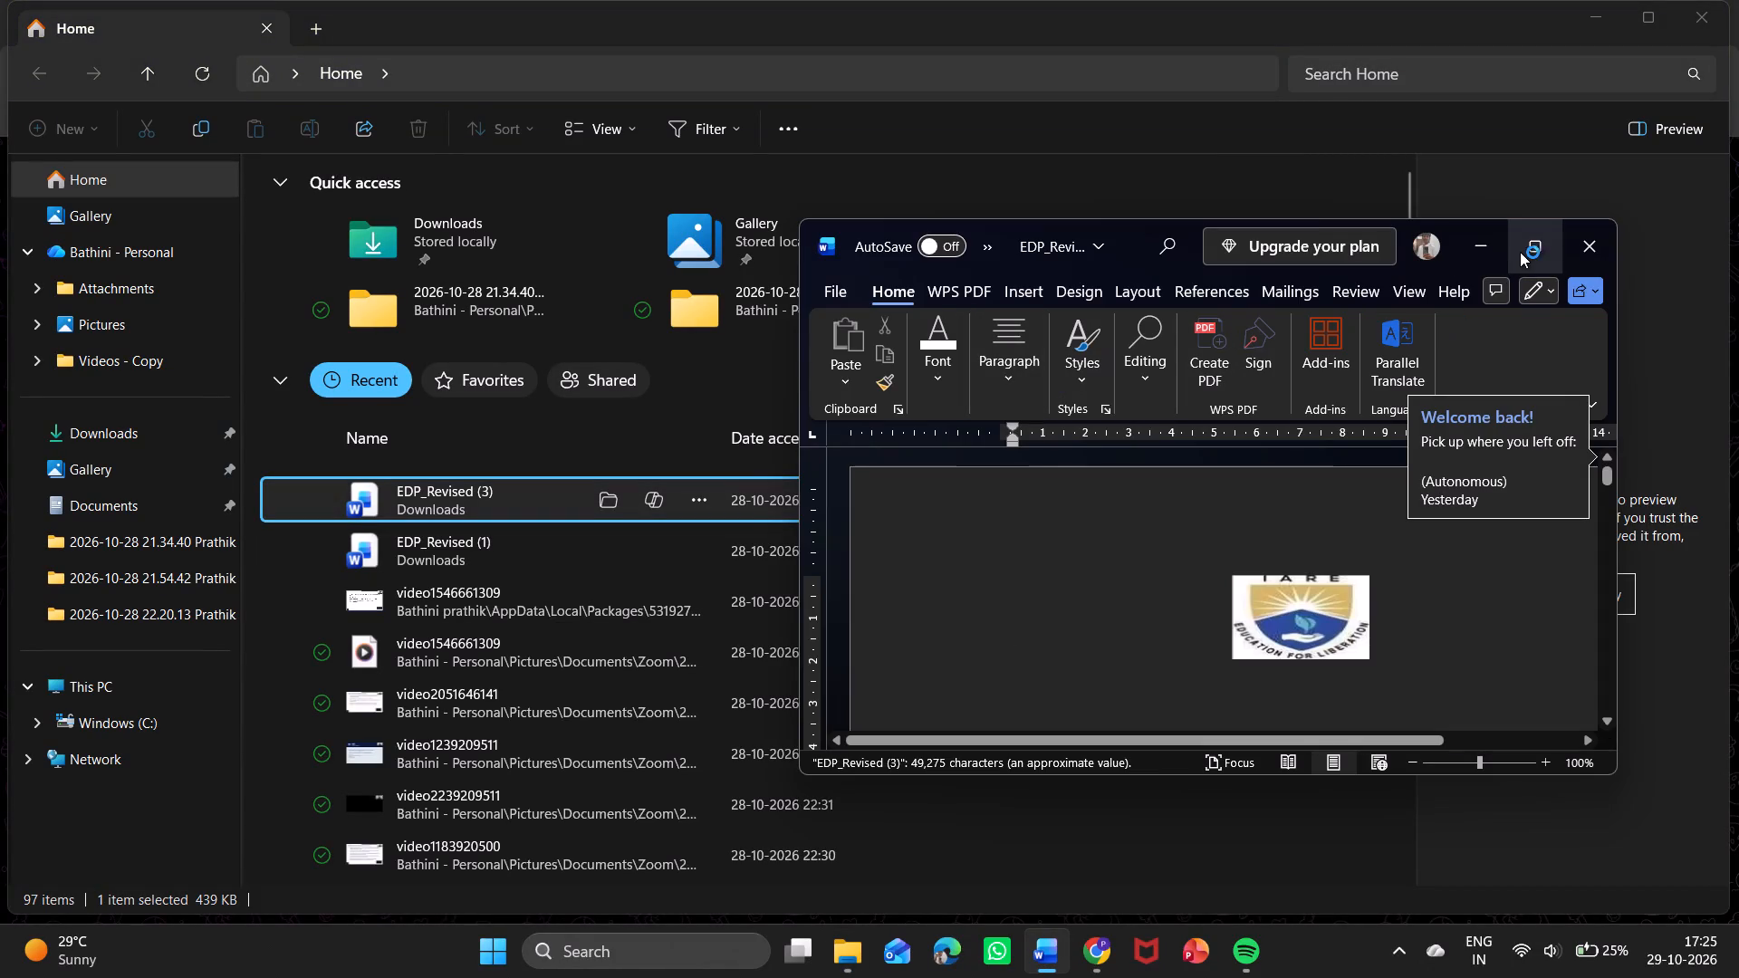
{"action": "left_click", "coordinate": [1522, 252]}
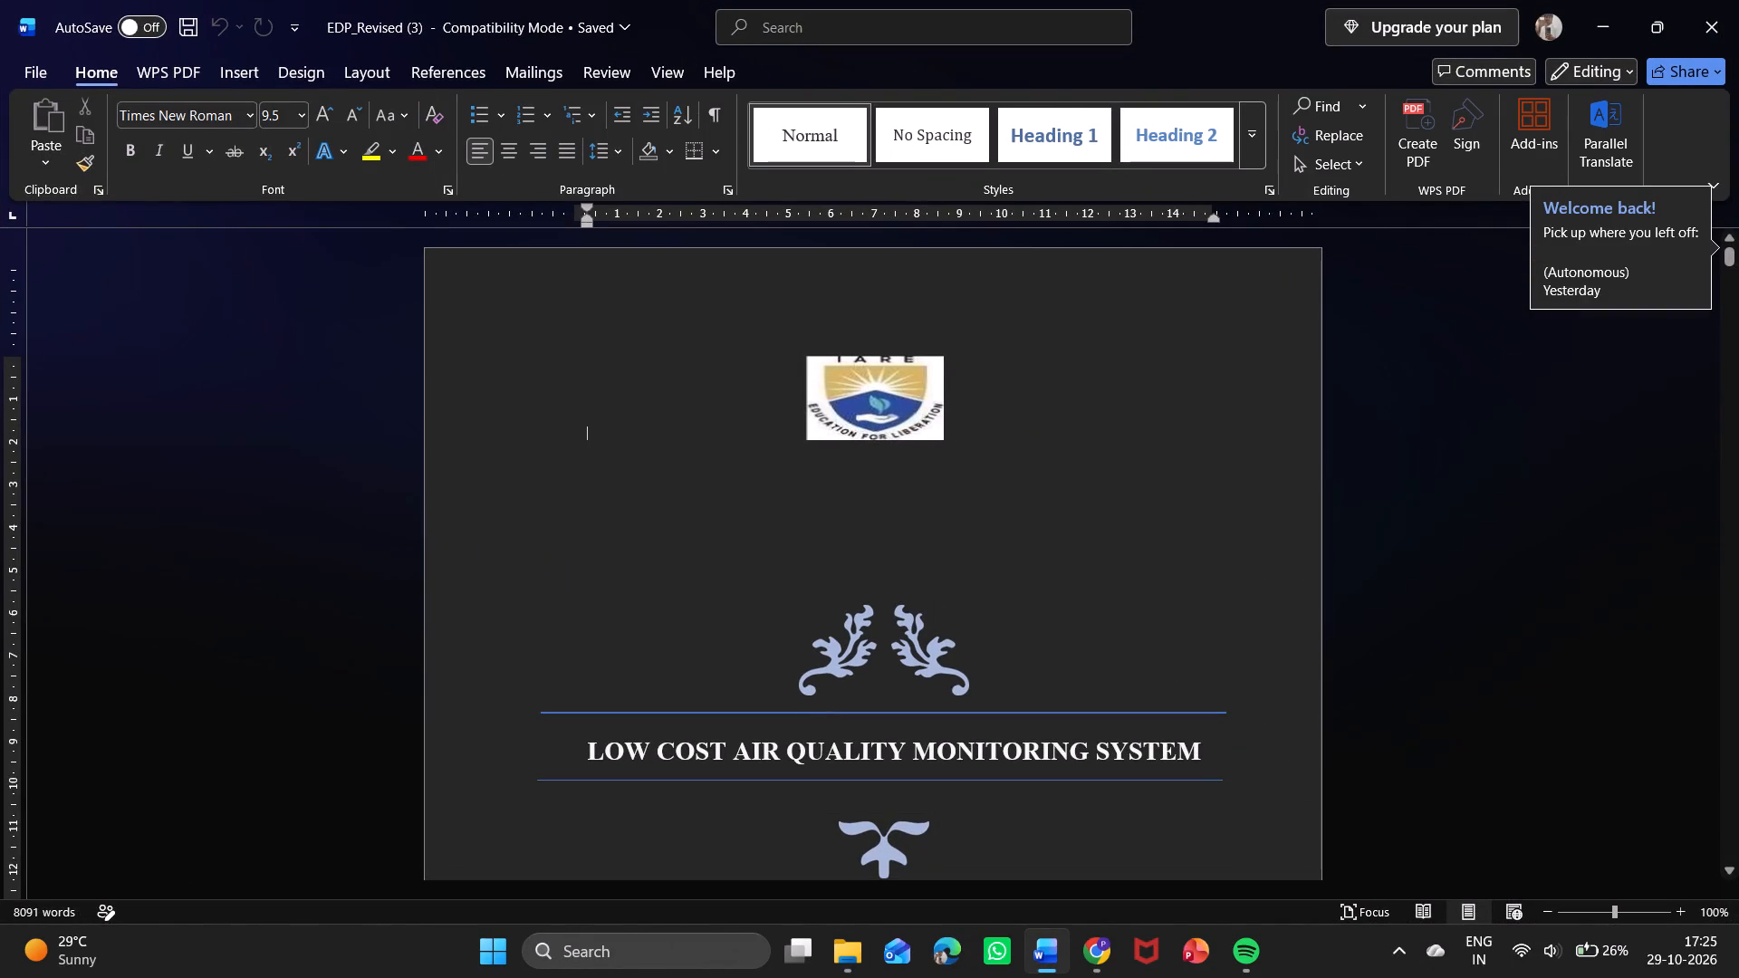
Insert a space in the blank area beside the logo on the cover page.
{"action": "left_click", "coordinate": [803, 409]}
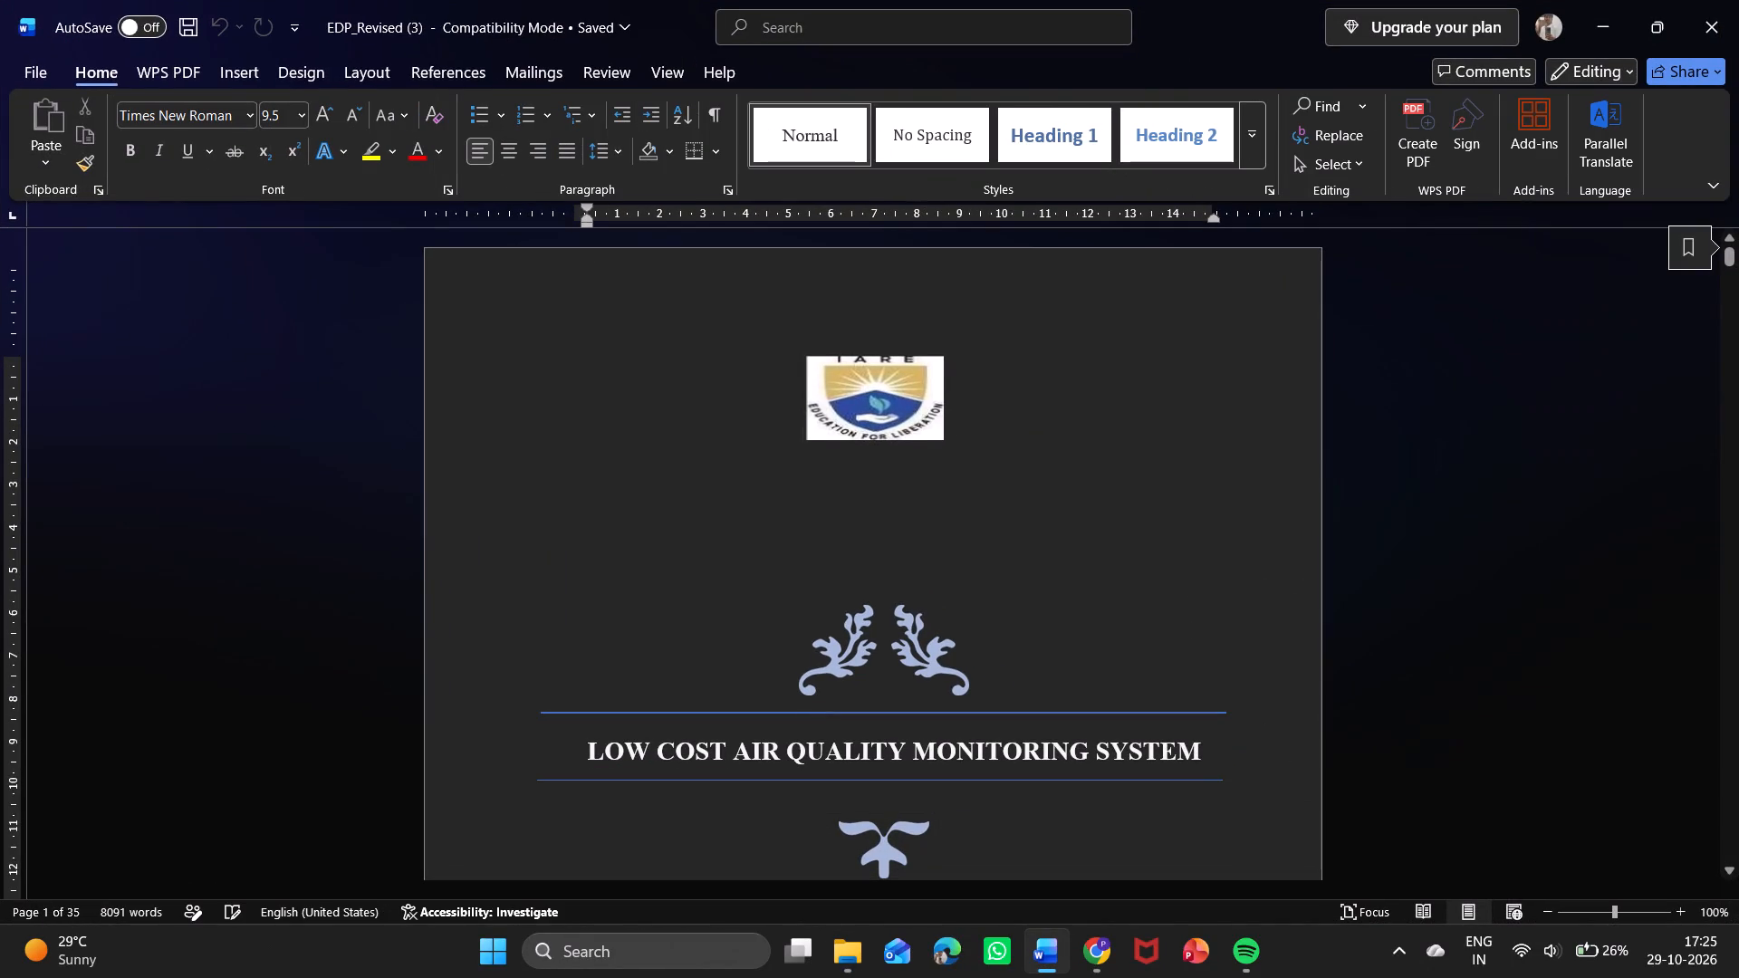
{"action": "key", "text": "space"}
Review the report's opening pages, from the cover and title page through the declaration, certificate and approval sheet.
{"action": "scroll", "coordinate": [803, 409], "scroll_direction": "down", "scroll_amount": 2}
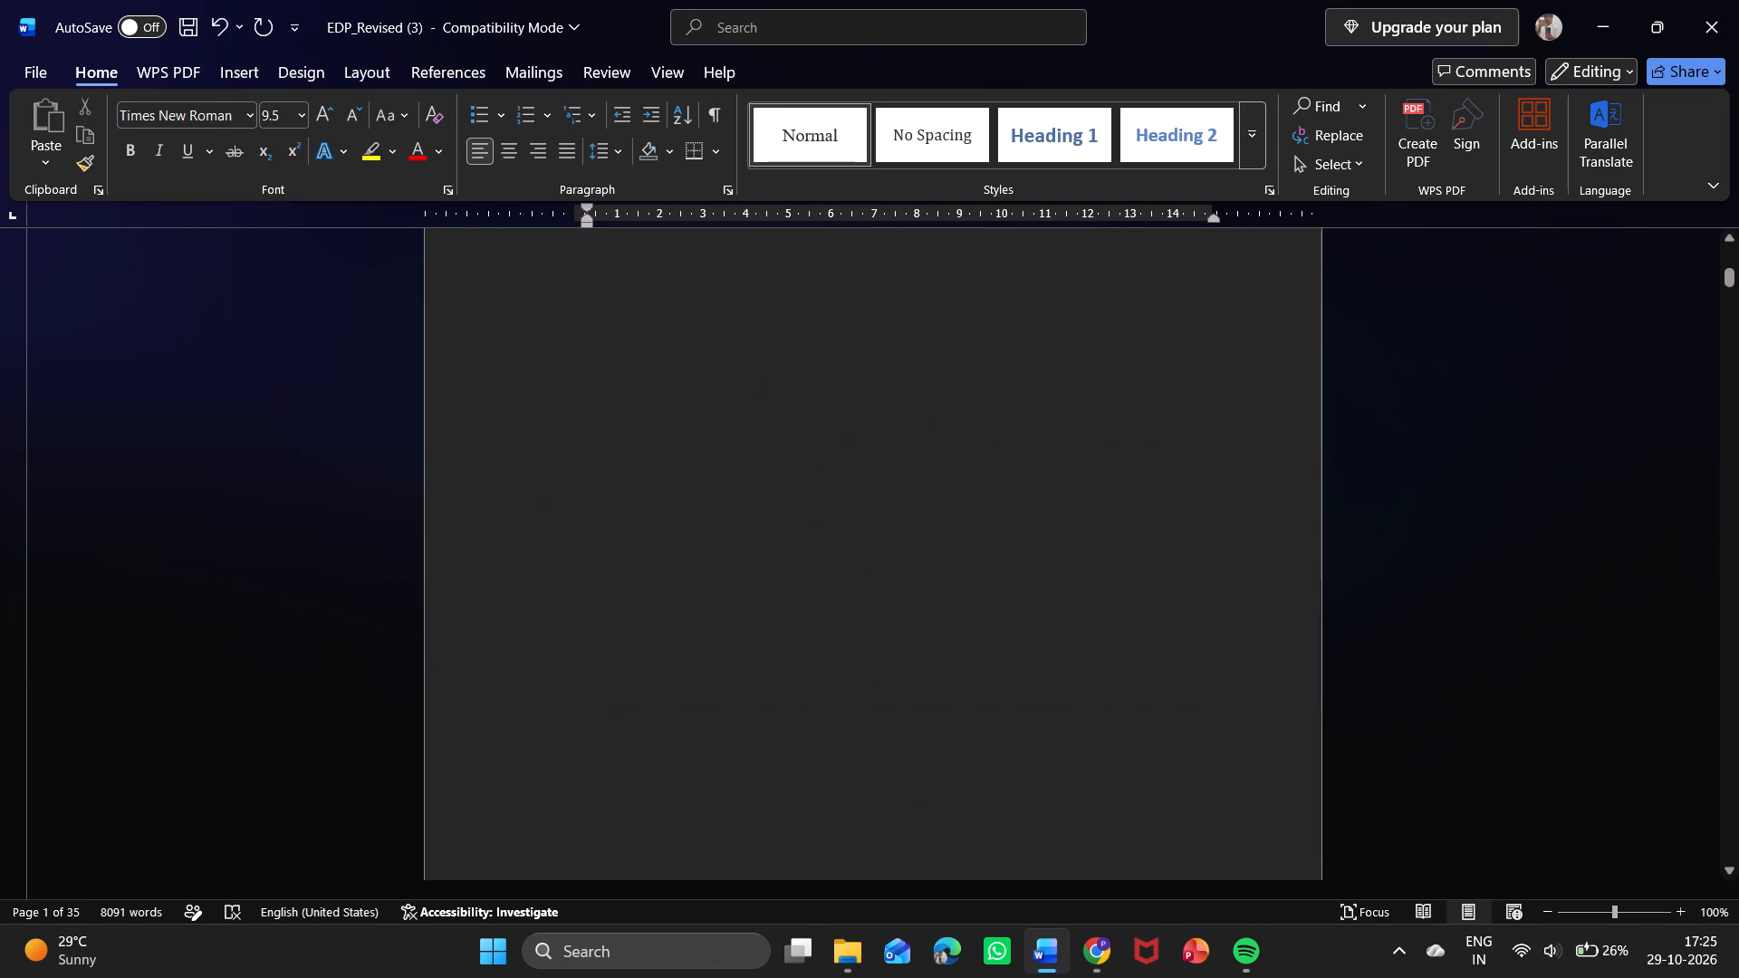
{"action": "scroll", "coordinate": [803, 409], "scroll_direction": "down", "scroll_amount": 4}
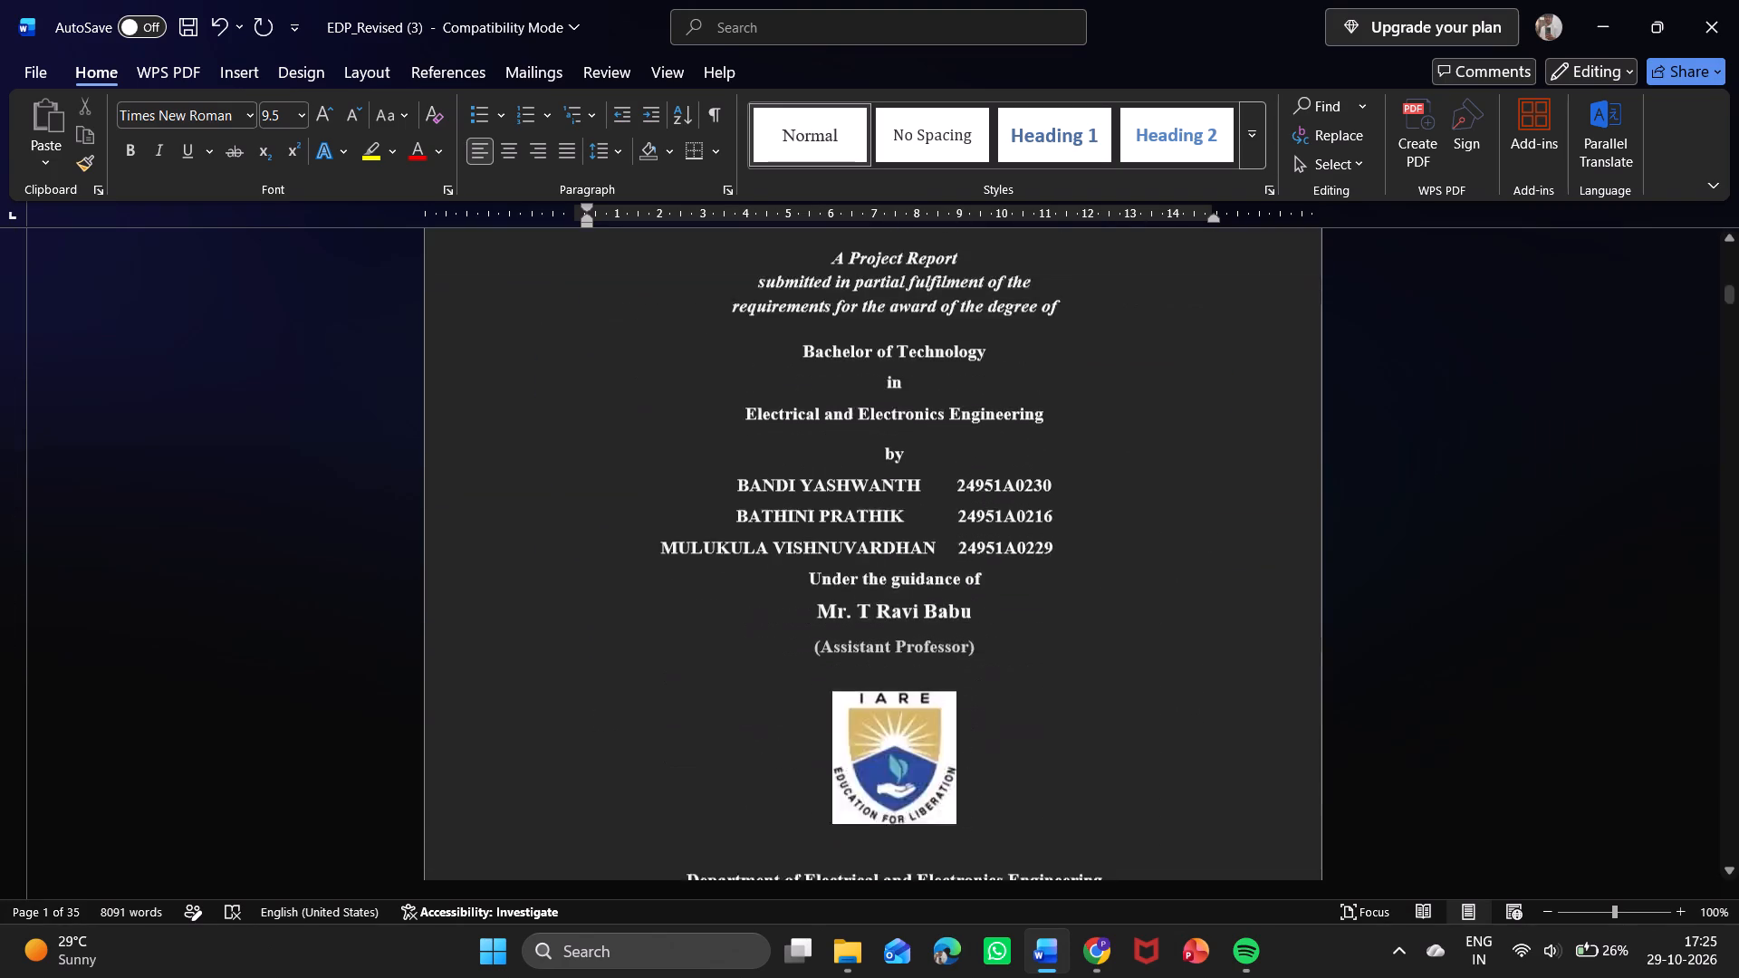
{"action": "scroll", "coordinate": [803, 409], "scroll_direction": "down", "scroll_amount": 1}
{"action": "scroll", "coordinate": [803, 409], "scroll_direction": "up", "scroll_amount": 1}
{"action": "scroll", "coordinate": [803, 409], "scroll_direction": "down", "scroll_amount": 3}
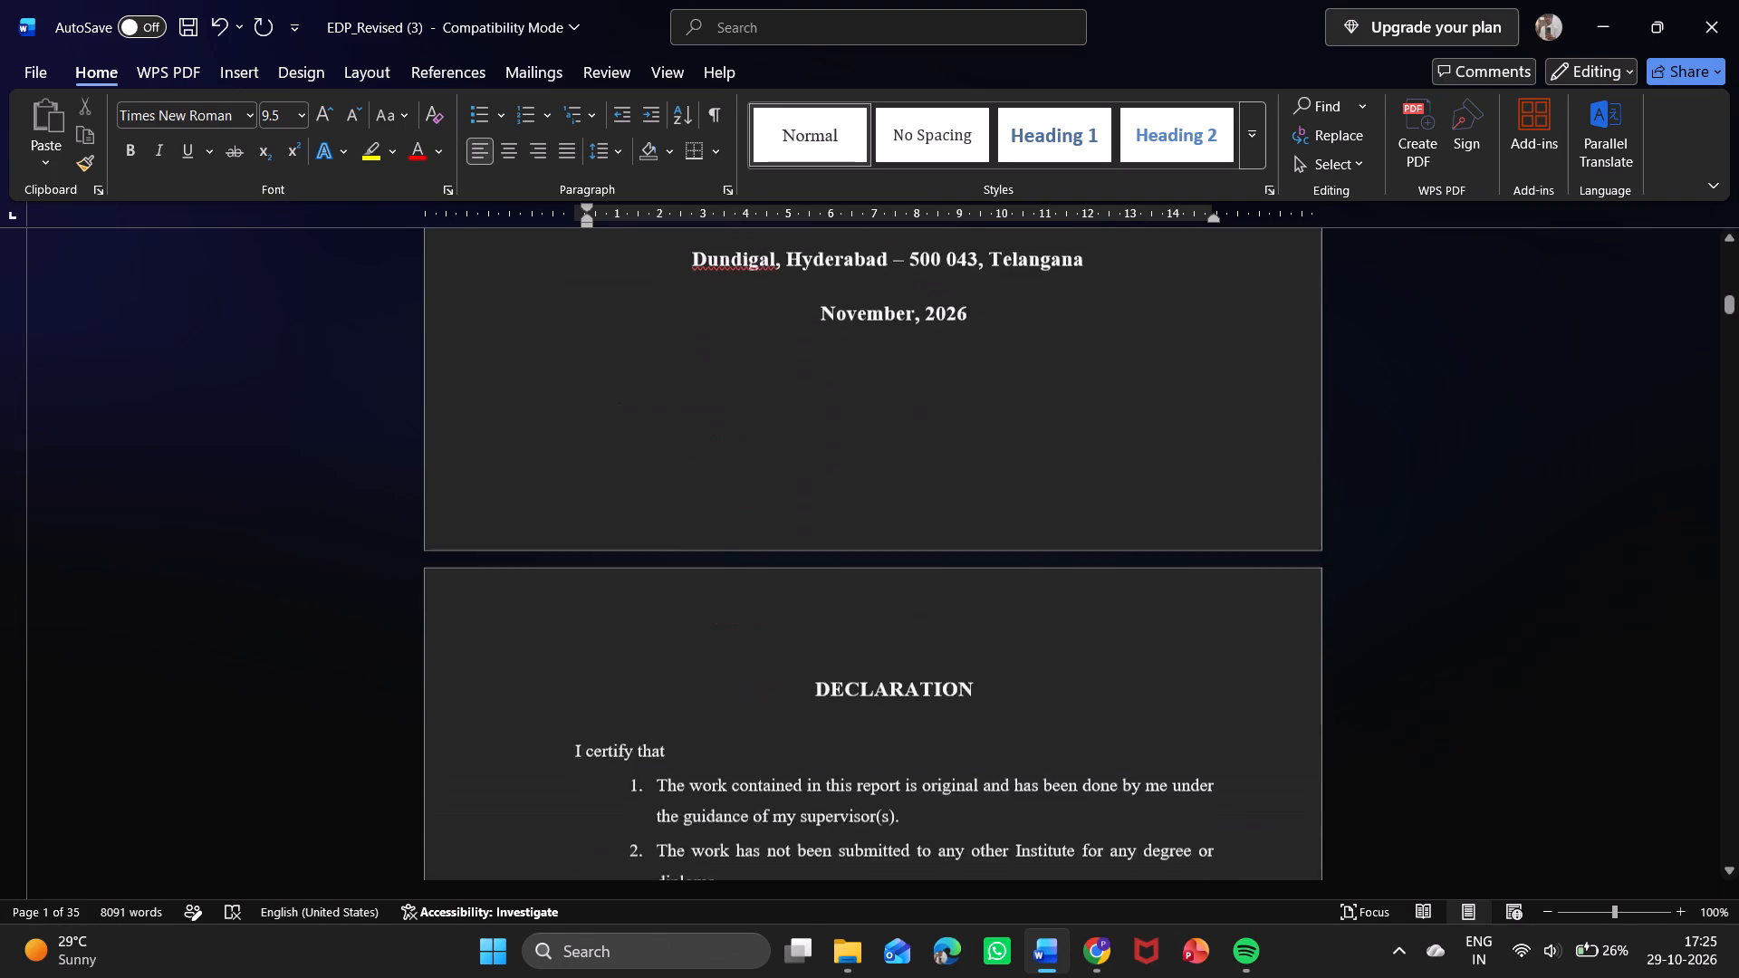
{"action": "scroll", "coordinate": [803, 409], "scroll_direction": "down", "scroll_amount": 3}
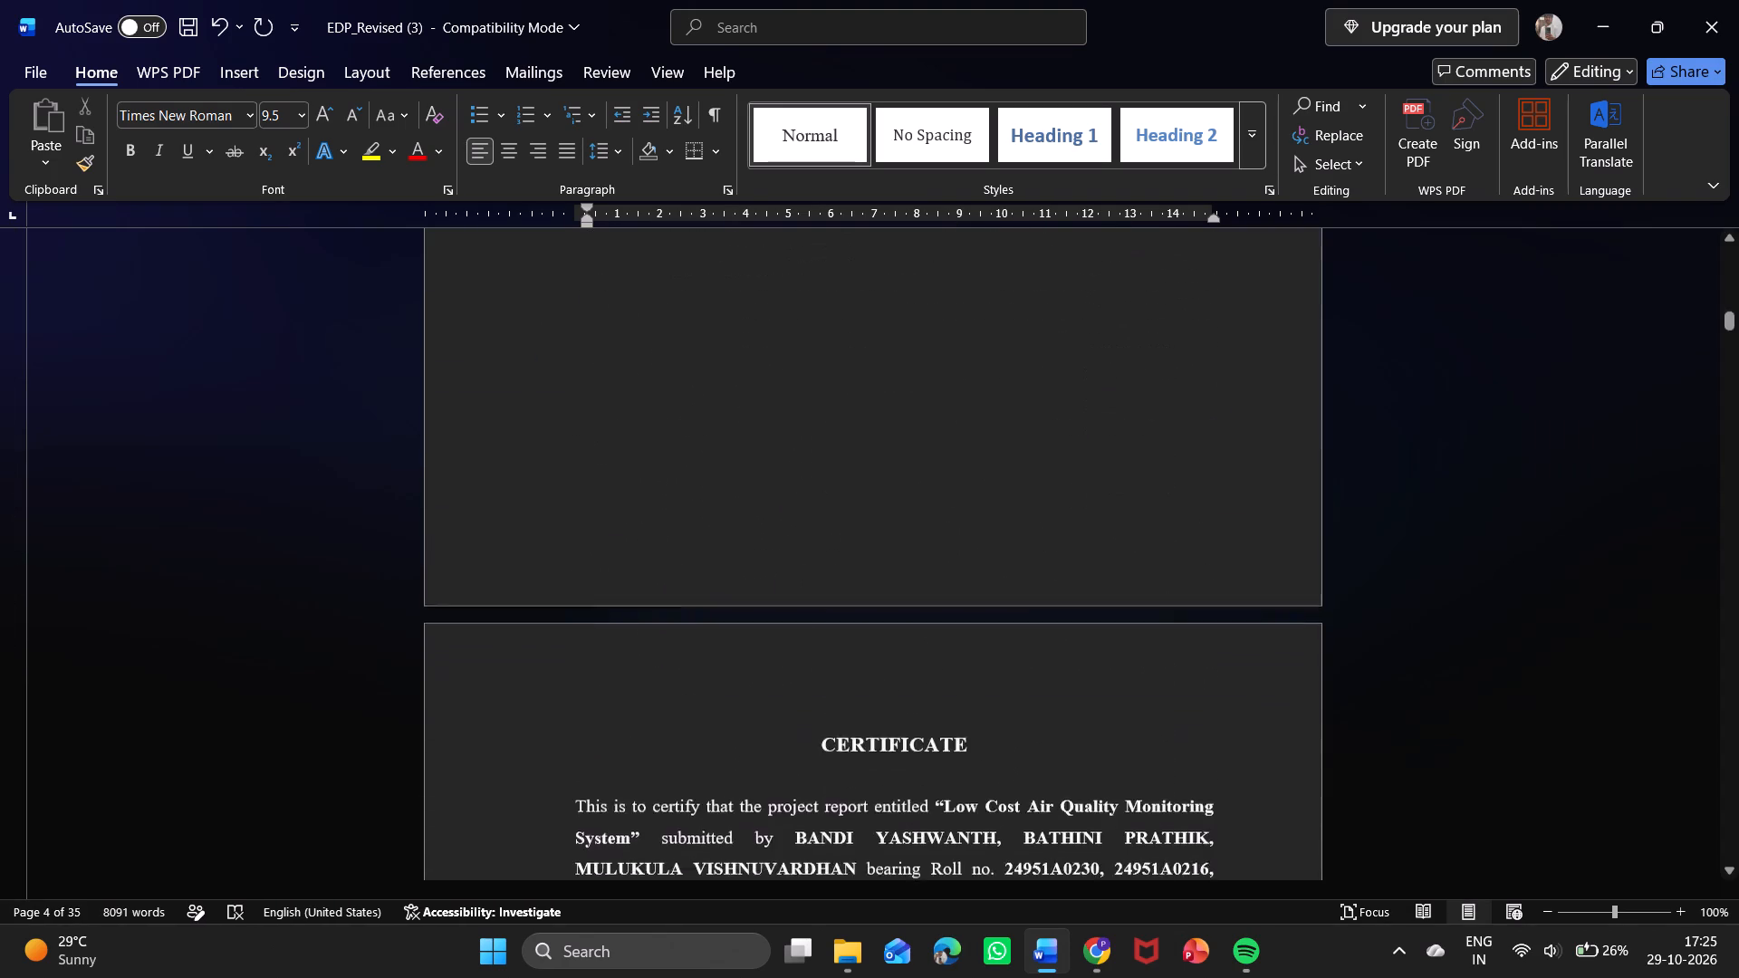
{"action": "scroll", "coordinate": [803, 409], "scroll_direction": "down", "scroll_amount": 3}
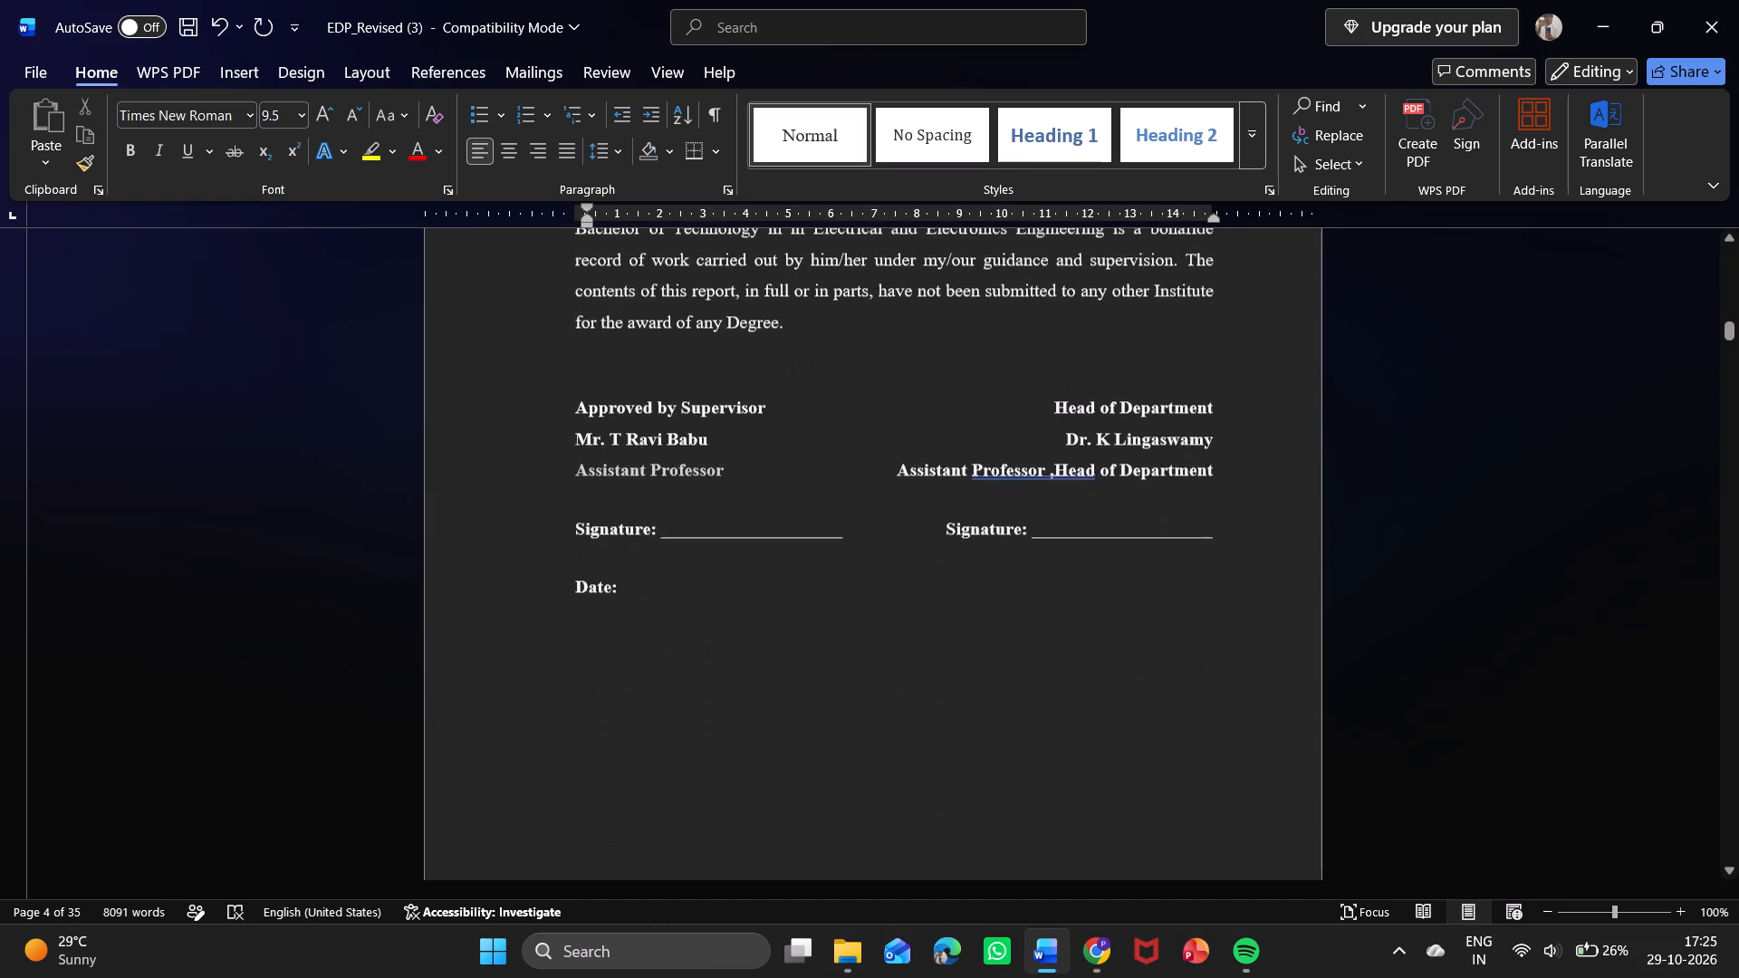
{"action": "scroll", "coordinate": [803, 409], "scroll_direction": "down", "scroll_amount": 1}
{"action": "scroll", "coordinate": [803, 409], "scroll_direction": "up", "scroll_amount": 1}
{"action": "scroll", "coordinate": [803, 409], "scroll_direction": "down", "scroll_amount": 1}
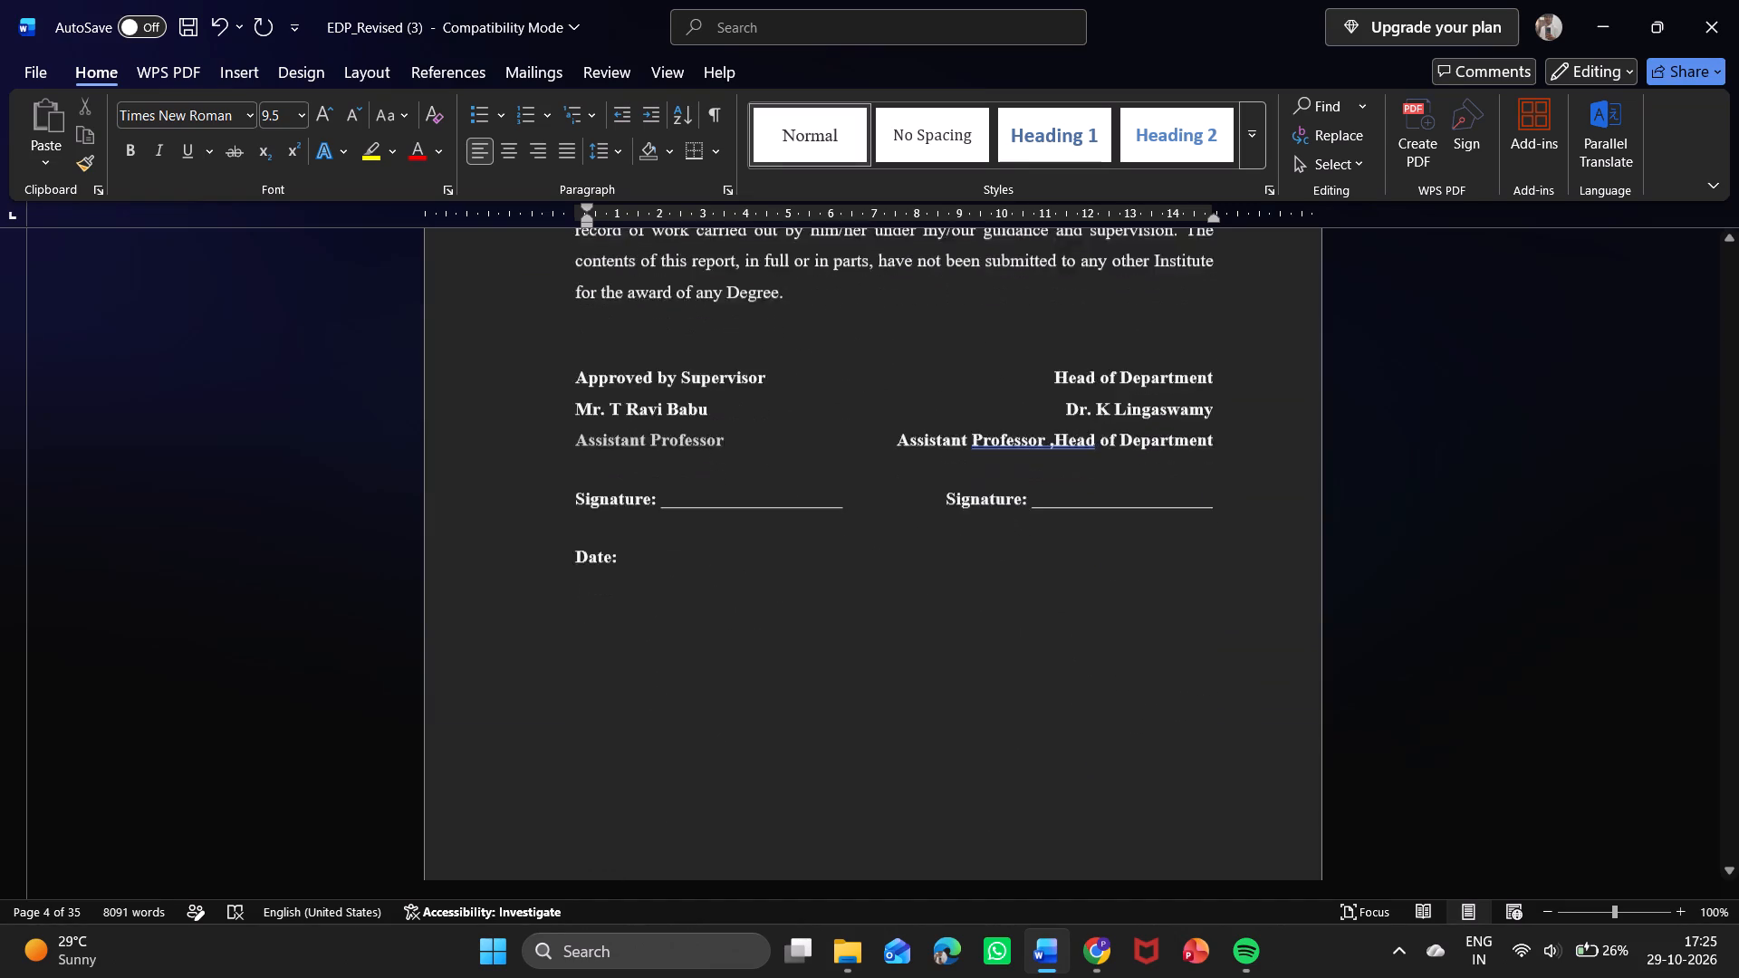
{"action": "scroll", "coordinate": [803, 409], "scroll_direction": "down", "scroll_amount": 4}
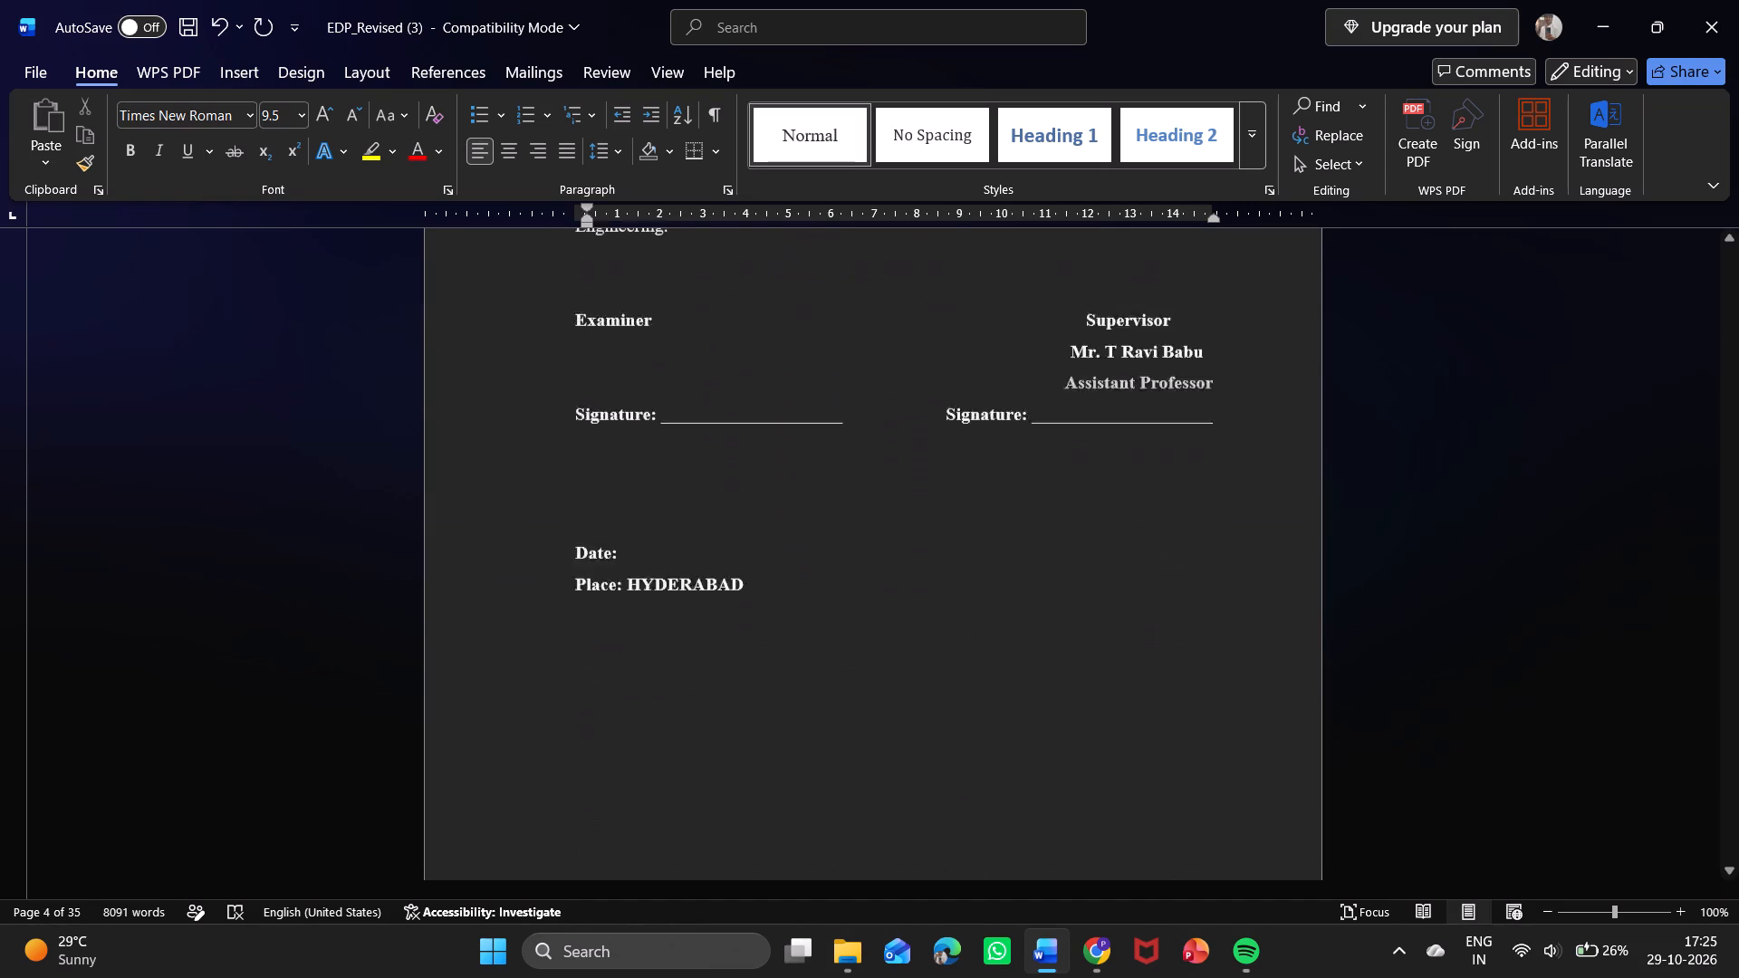
{"action": "scroll", "coordinate": [803, 409], "scroll_direction": "down", "scroll_amount": 1}
{"action": "scroll", "coordinate": [803, 409], "scroll_direction": "down", "scroll_amount": 4, "text": "ctrl"}
Zoom out to 60% and examine the acknowledgement, abstract, contents, lists of figures and tables, and Chapter 1 pages side by side.
{"action": "scroll", "coordinate": [803, 409], "scroll_direction": "down", "scroll_amount": 1}
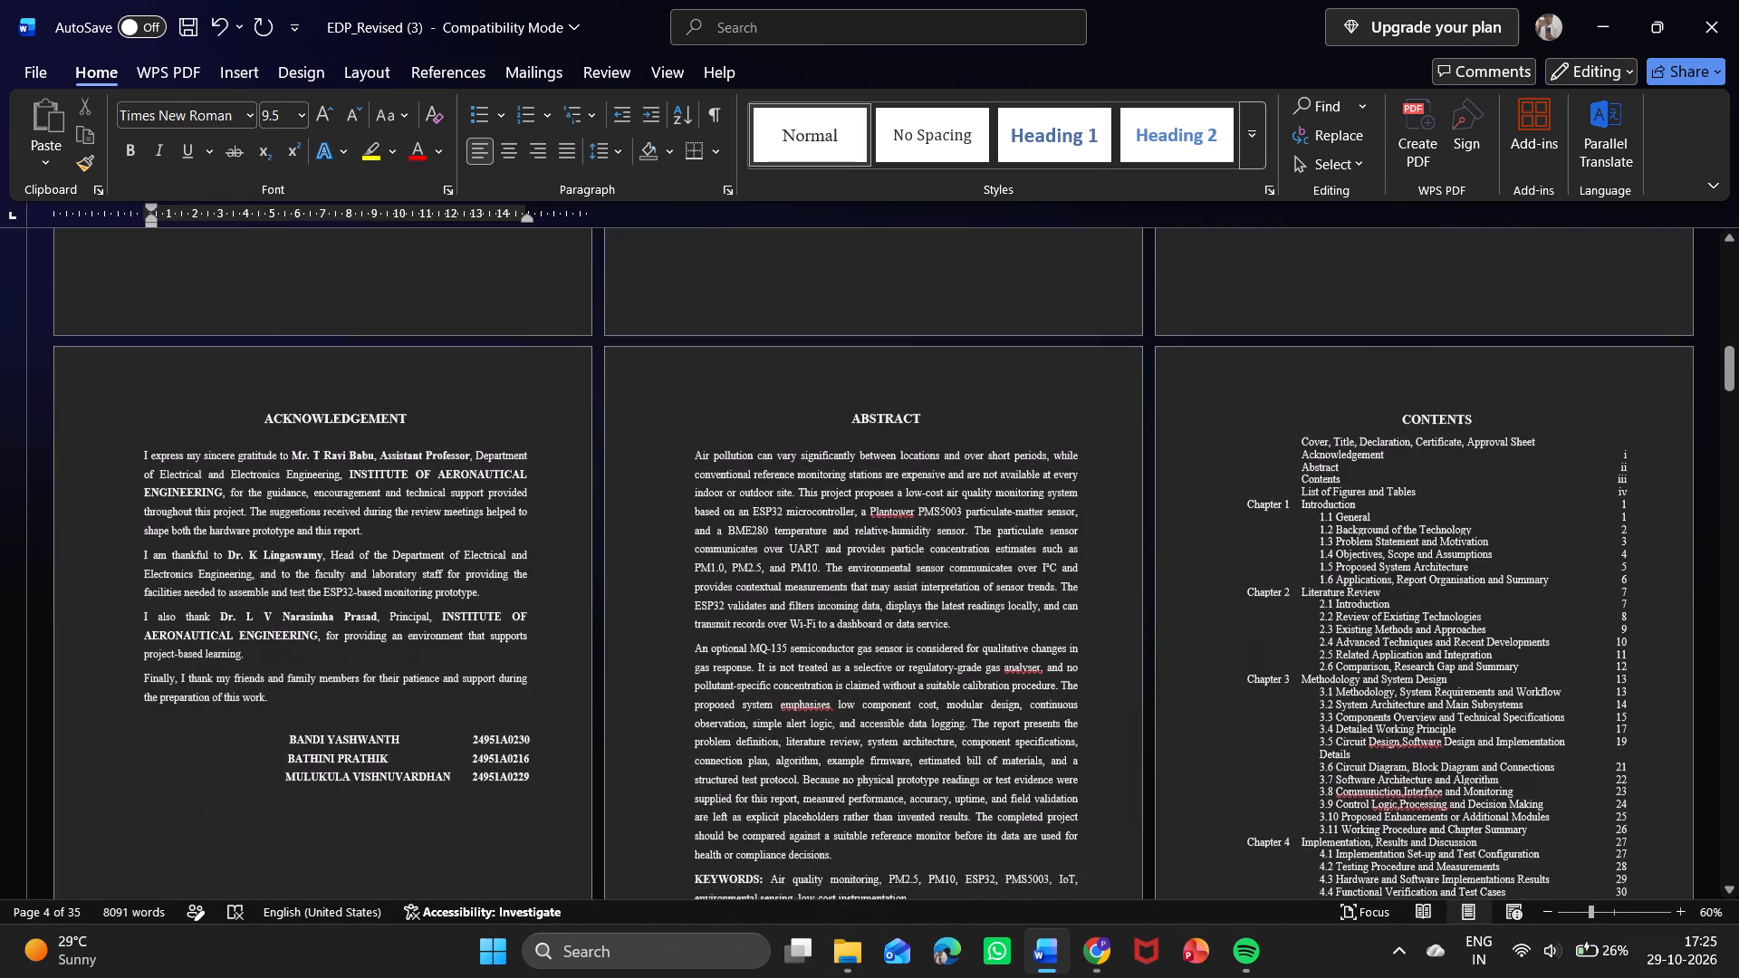
{"action": "scroll", "coordinate": [803, 409], "scroll_direction": "down", "scroll_amount": 2}
{"action": "scroll", "coordinate": [803, 409], "scroll_direction": "up", "scroll_amount": 1}
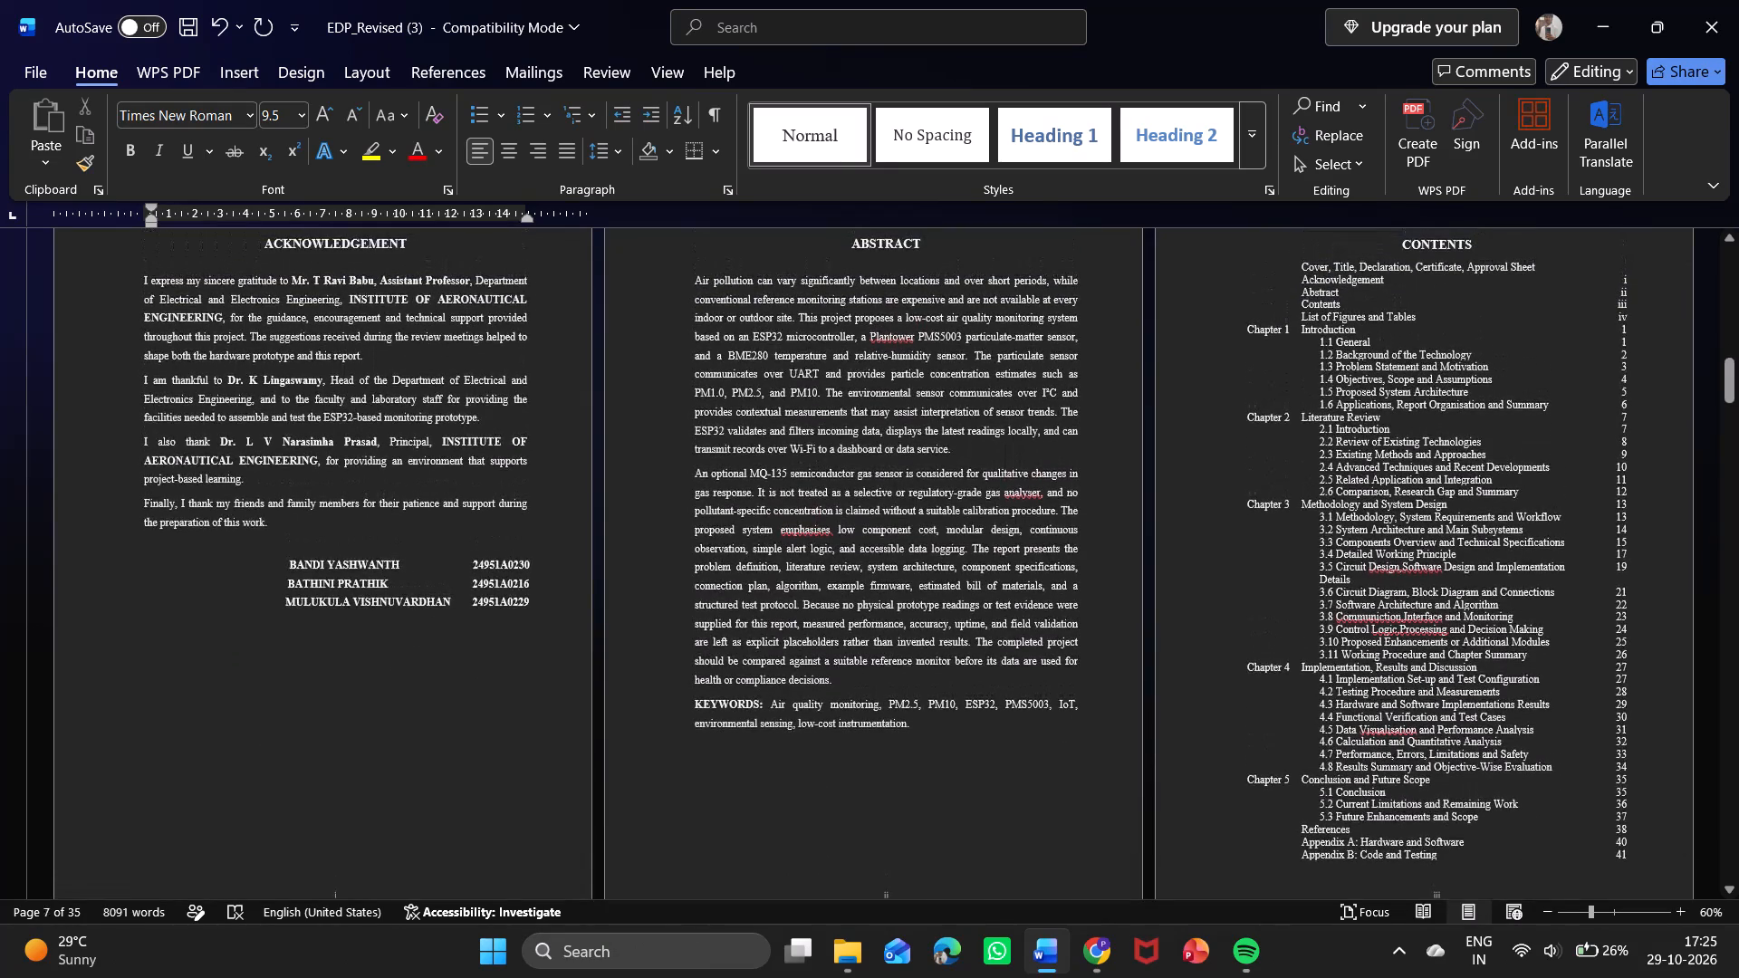
{"action": "scroll", "coordinate": [803, 409], "scroll_direction": "down", "scroll_amount": 3}
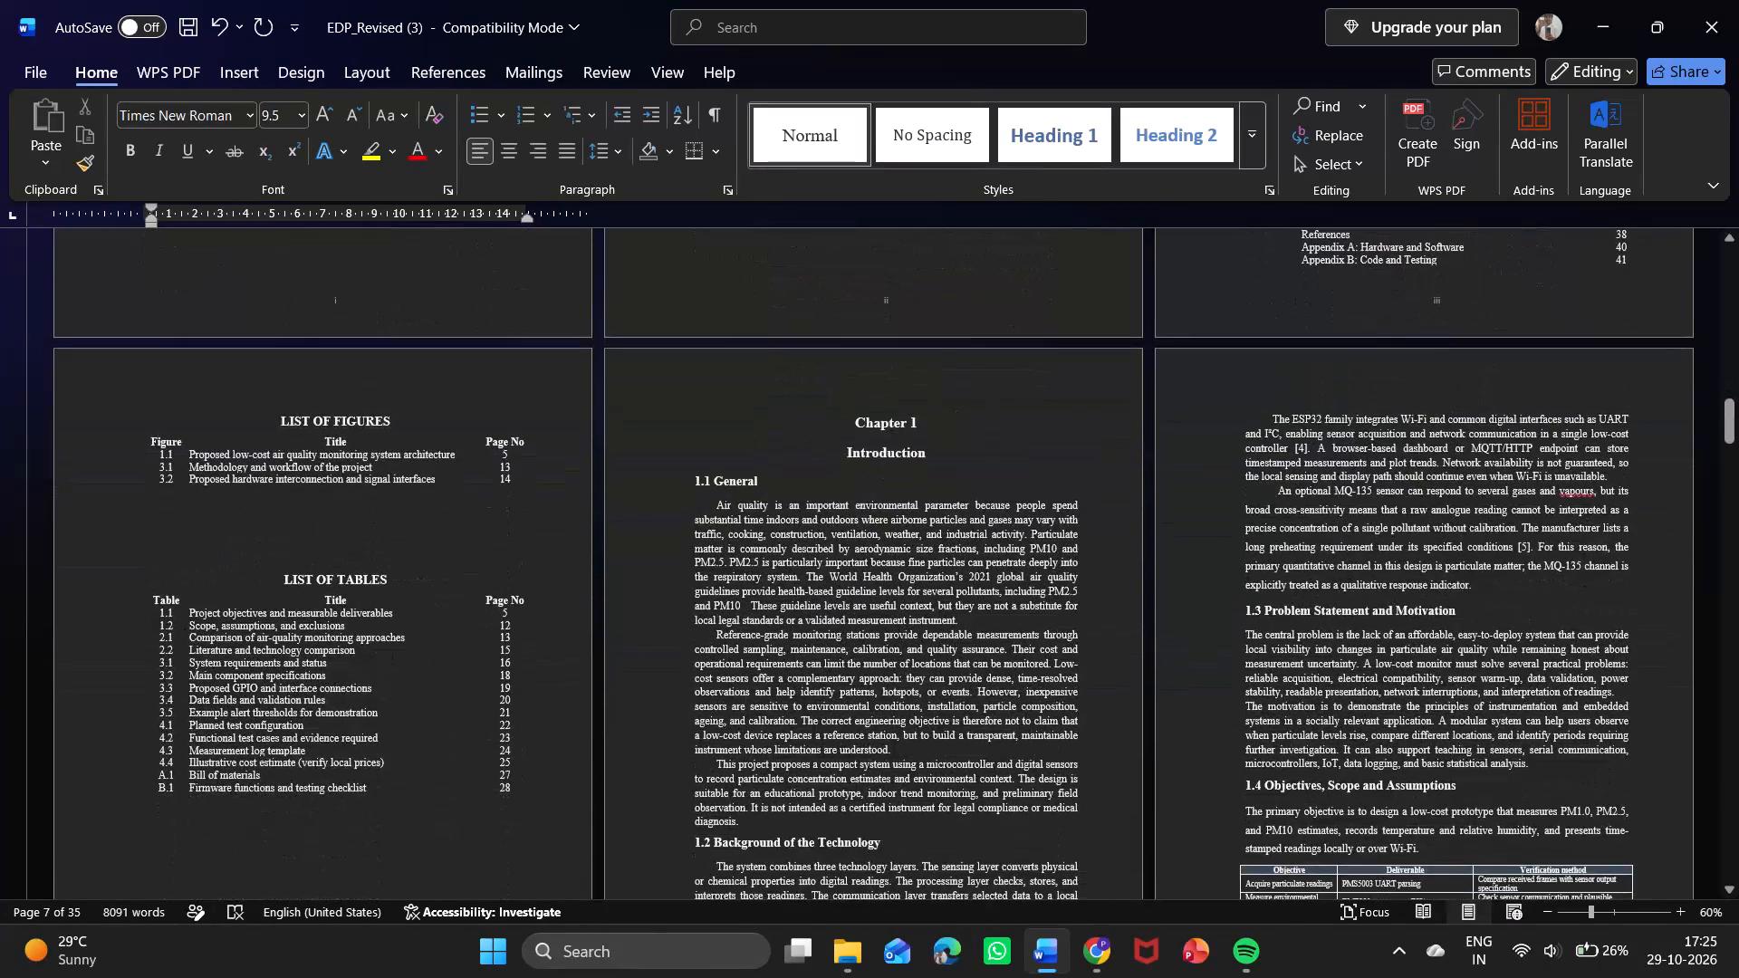
{"action": "scroll", "coordinate": [803, 409], "scroll_direction": "down", "scroll_amount": 1}
{"action": "scroll", "coordinate": [803, 409], "scroll_direction": "up", "scroll_amount": 2}
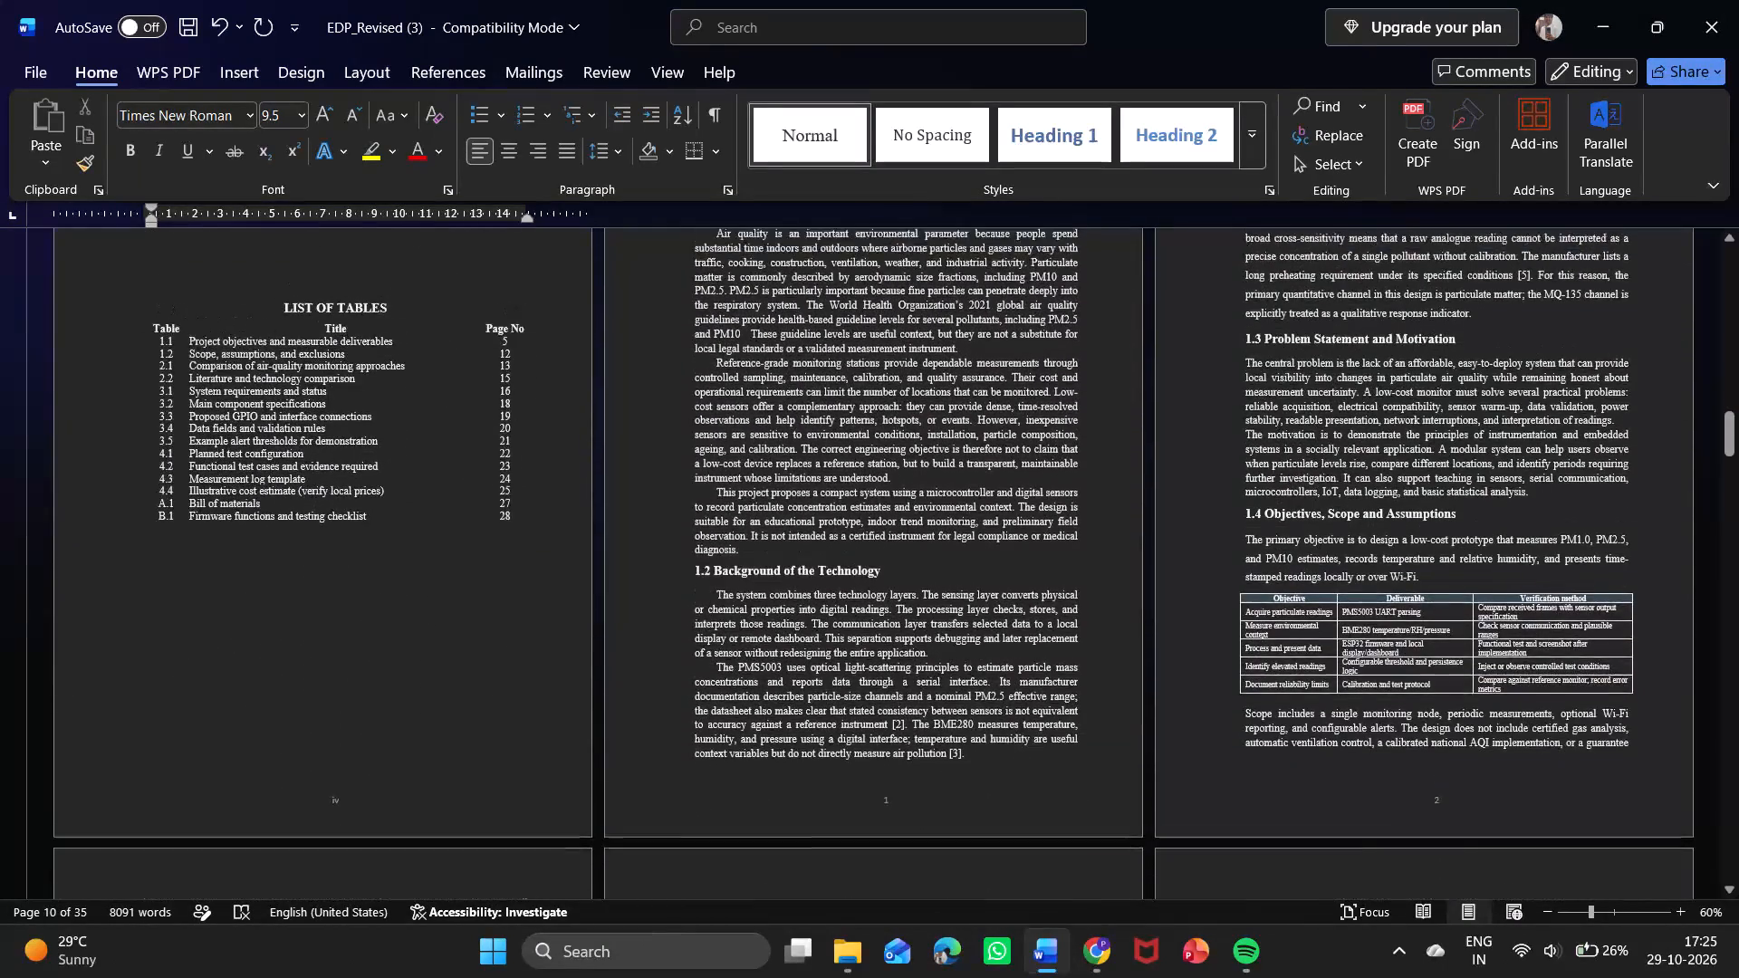
{"action": "scroll", "coordinate": [803, 409], "scroll_direction": "up", "scroll_amount": 3}
{"action": "scroll", "coordinate": [803, 409], "scroll_direction": "down", "scroll_amount": 1}
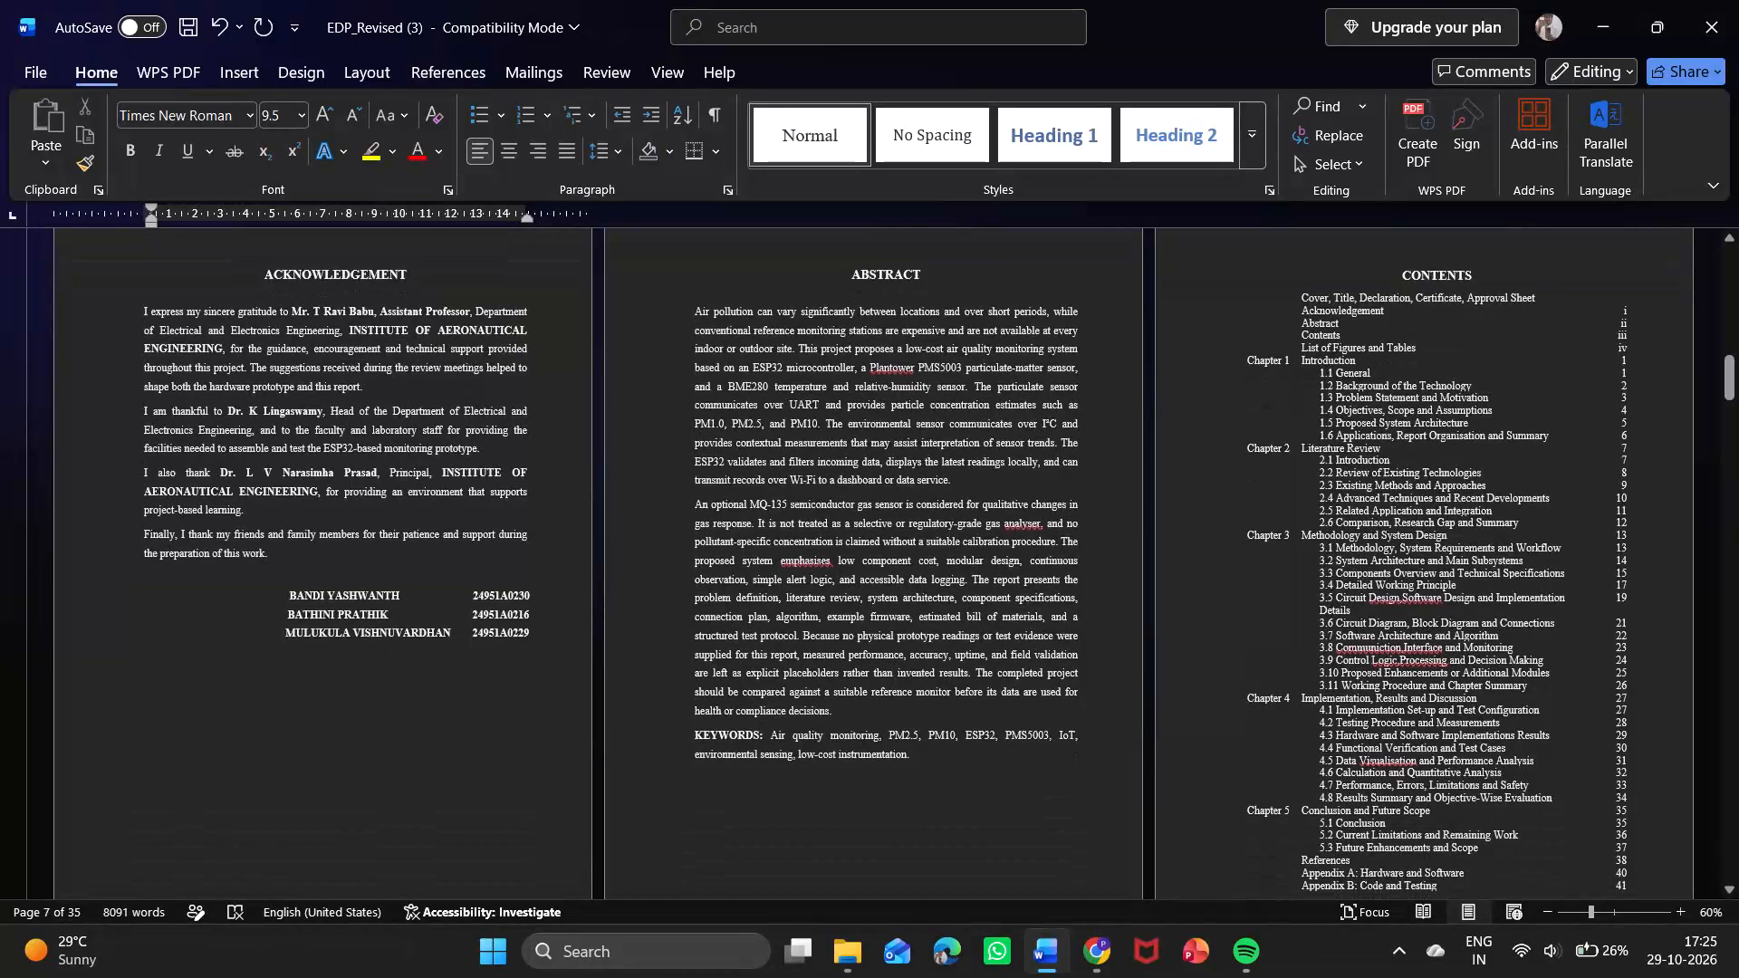
{"action": "scroll", "coordinate": [803, 409], "scroll_direction": "down", "scroll_amount": 5}
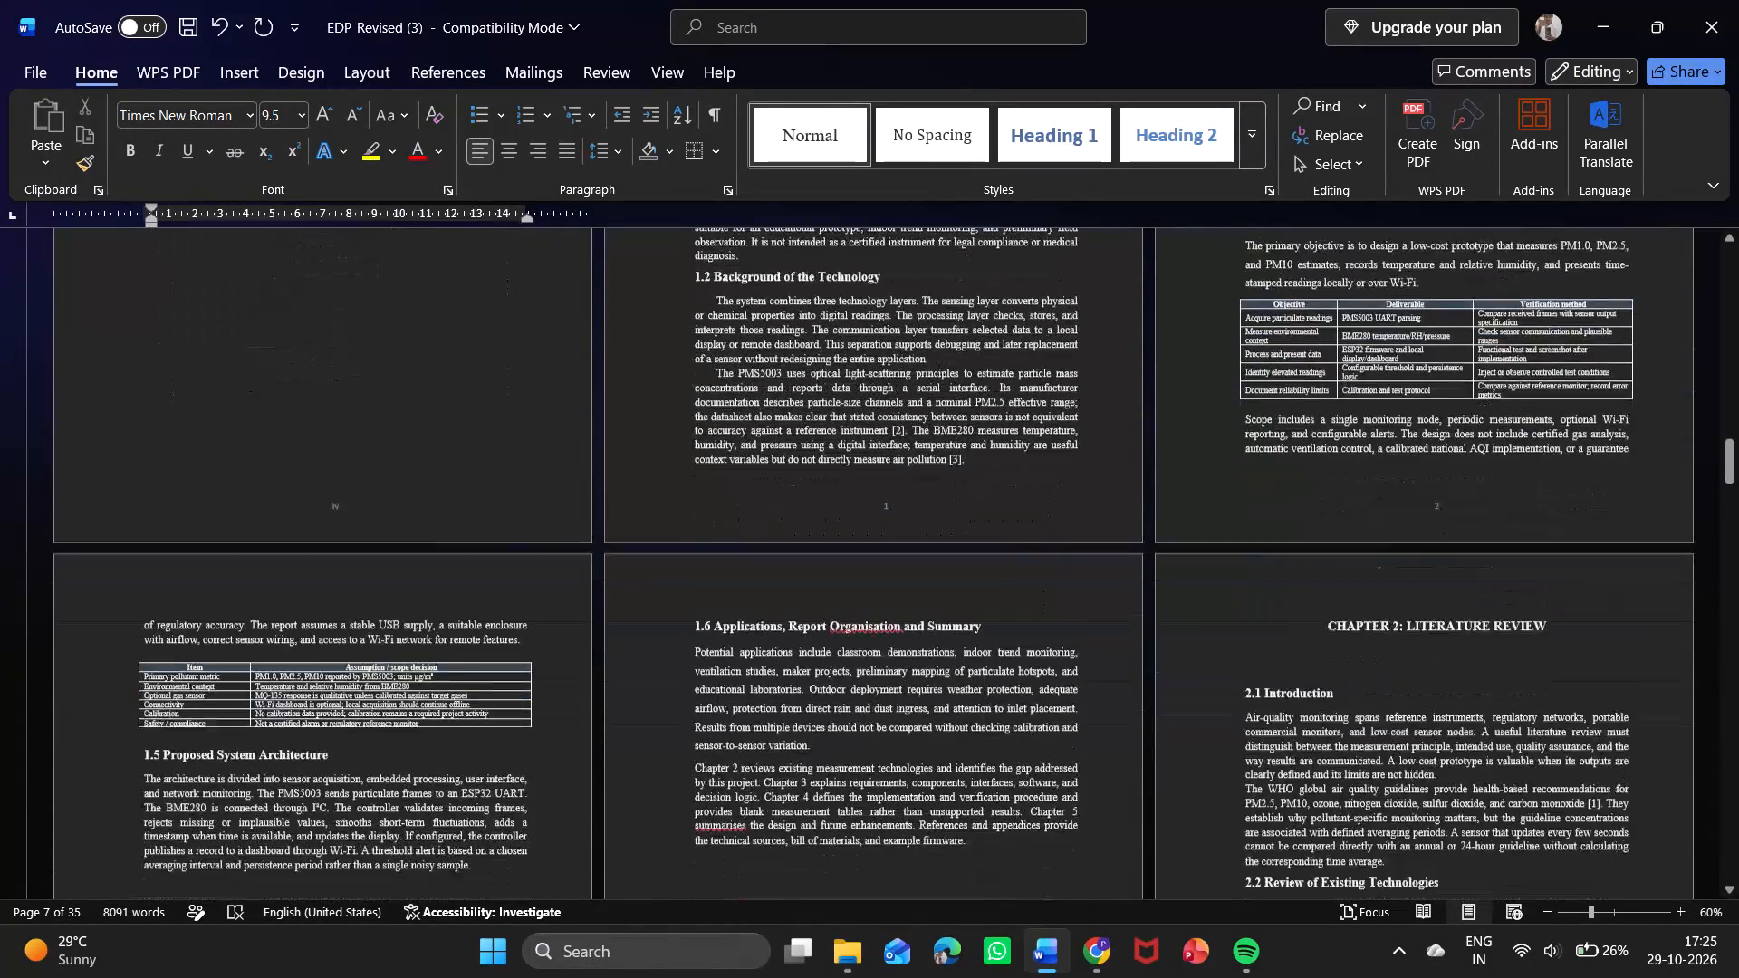
{"action": "scroll", "coordinate": [803, 409], "scroll_direction": "down", "scroll_amount": 4}
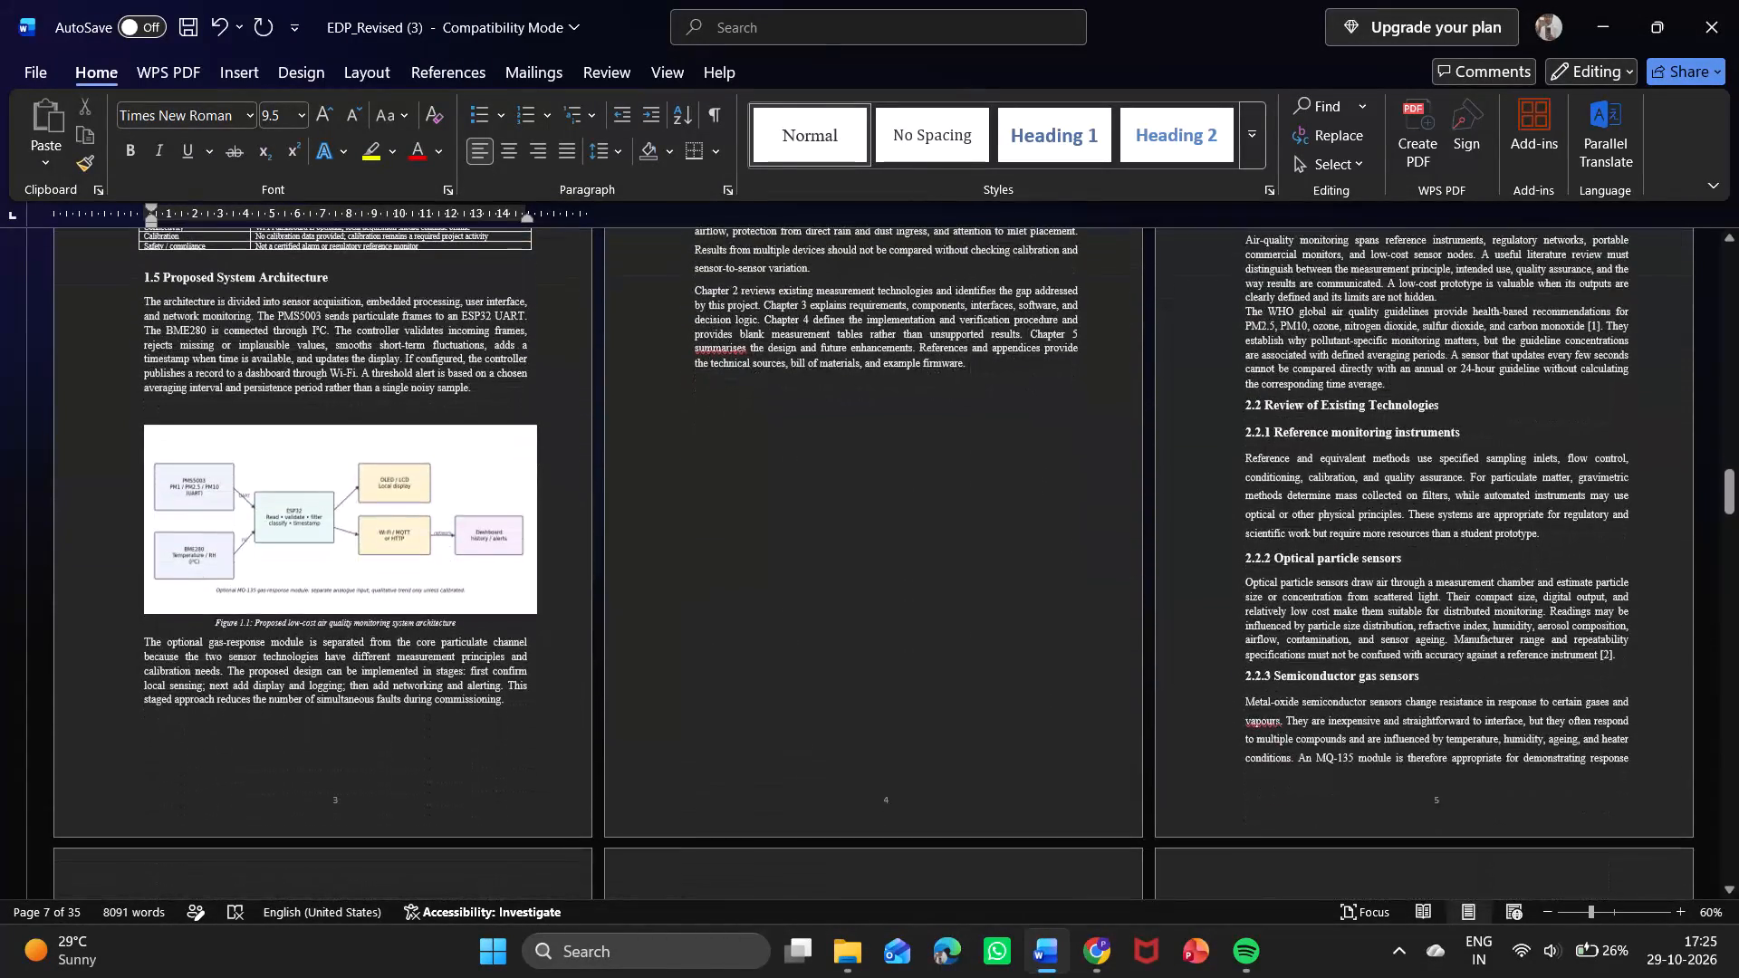
Go back and forth between the contents page and the Chapter 1 and 2 pages to check them against each other.
{"action": "scroll", "coordinate": [803, 409], "scroll_direction": "up", "scroll_amount": 9}
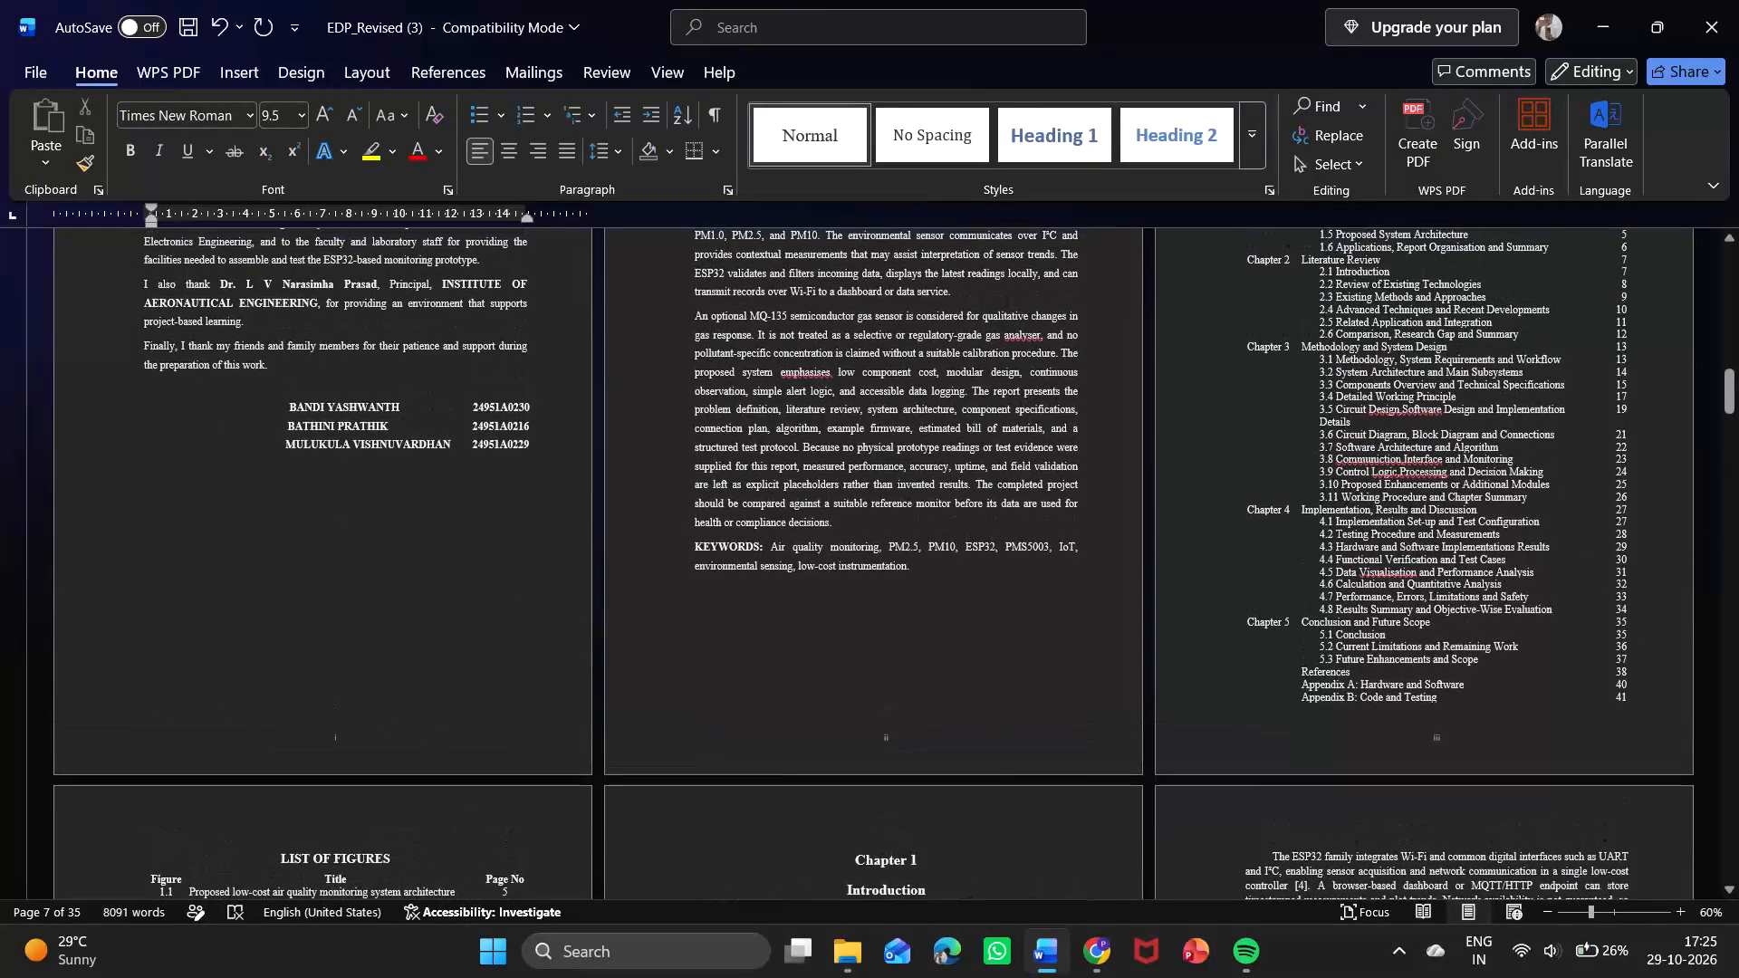
{"action": "scroll", "coordinate": [1020, 392], "scroll_direction": "up", "scroll_amount": 1}
{"action": "scroll", "coordinate": [1020, 392], "scroll_direction": "down", "scroll_amount": 7}
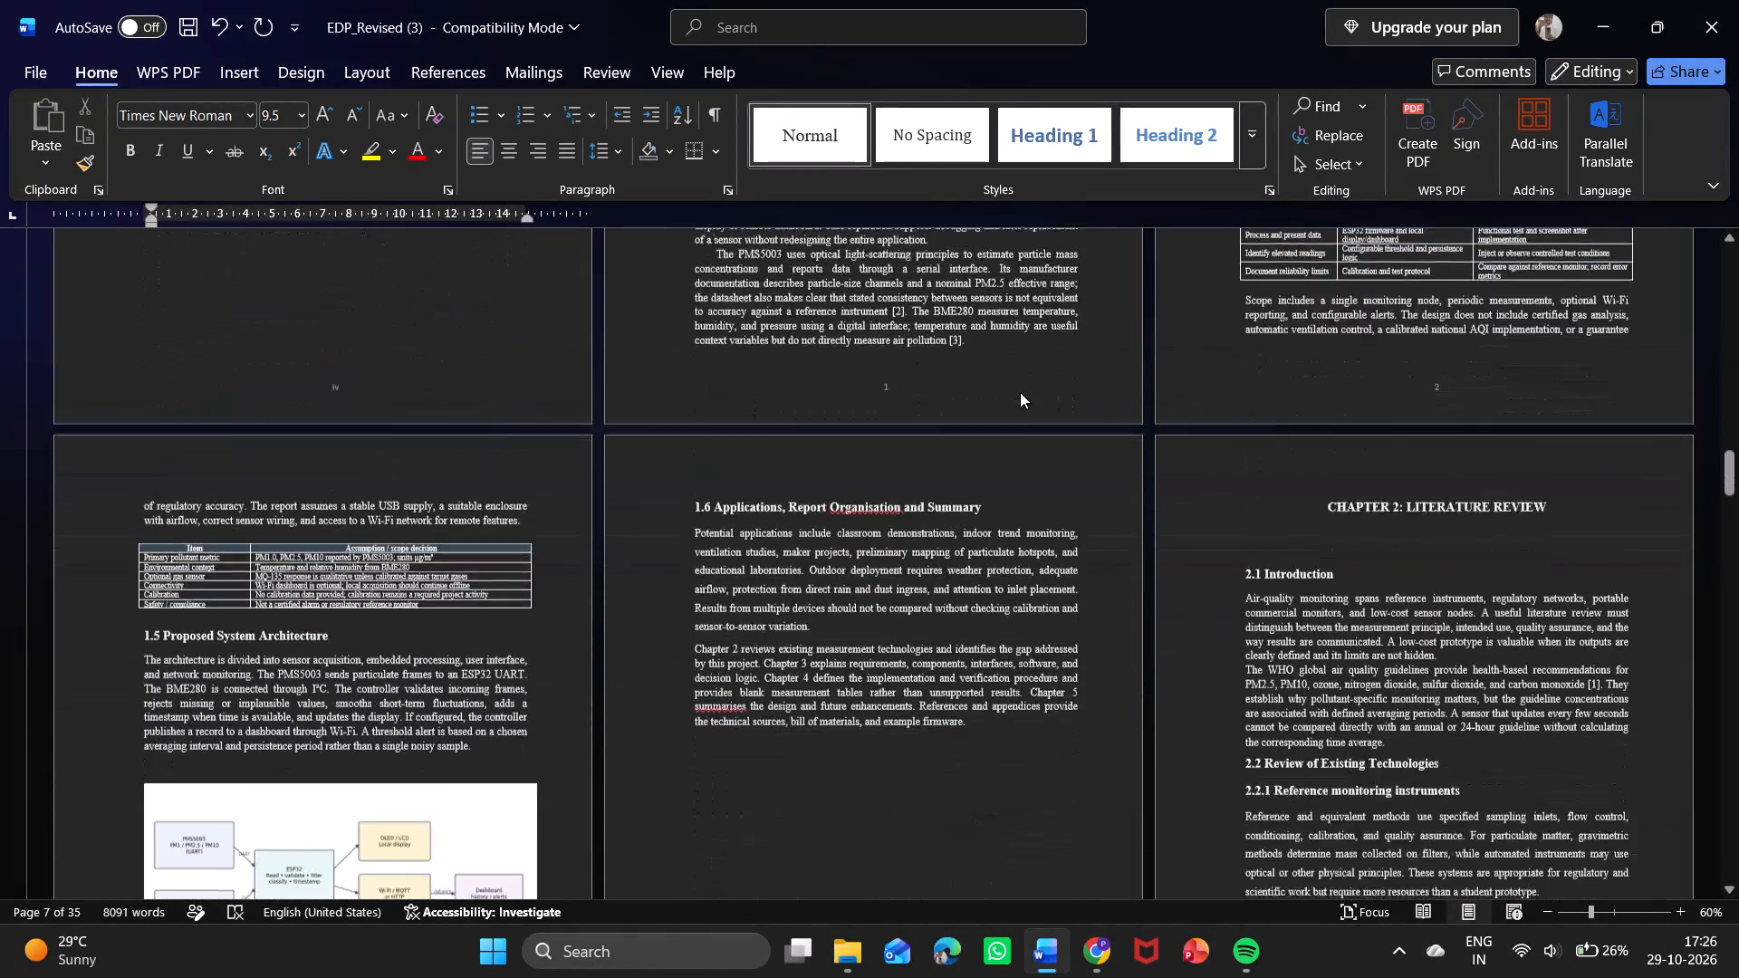
{"action": "scroll", "coordinate": [1020, 392], "scroll_direction": "down", "scroll_amount": 2}
{"action": "scroll", "coordinate": [1020, 392], "scroll_direction": "up", "scroll_amount": 1}
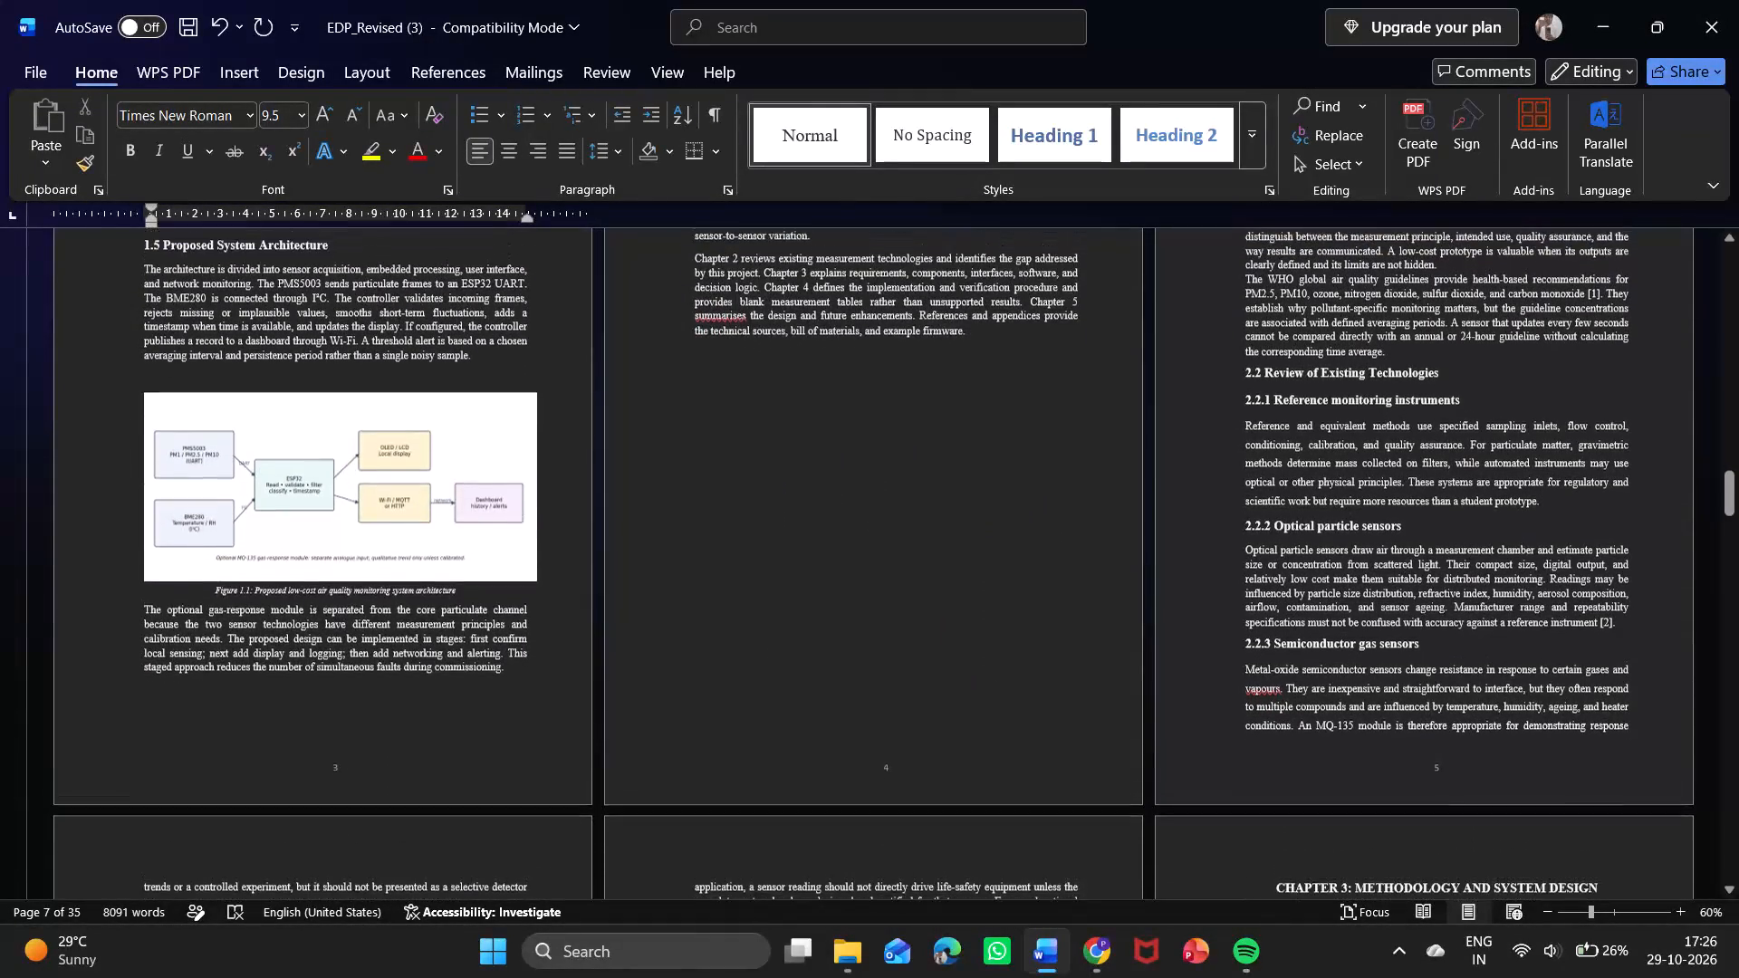
{"action": "scroll", "coordinate": [1020, 392], "scroll_direction": "up", "scroll_amount": 6}
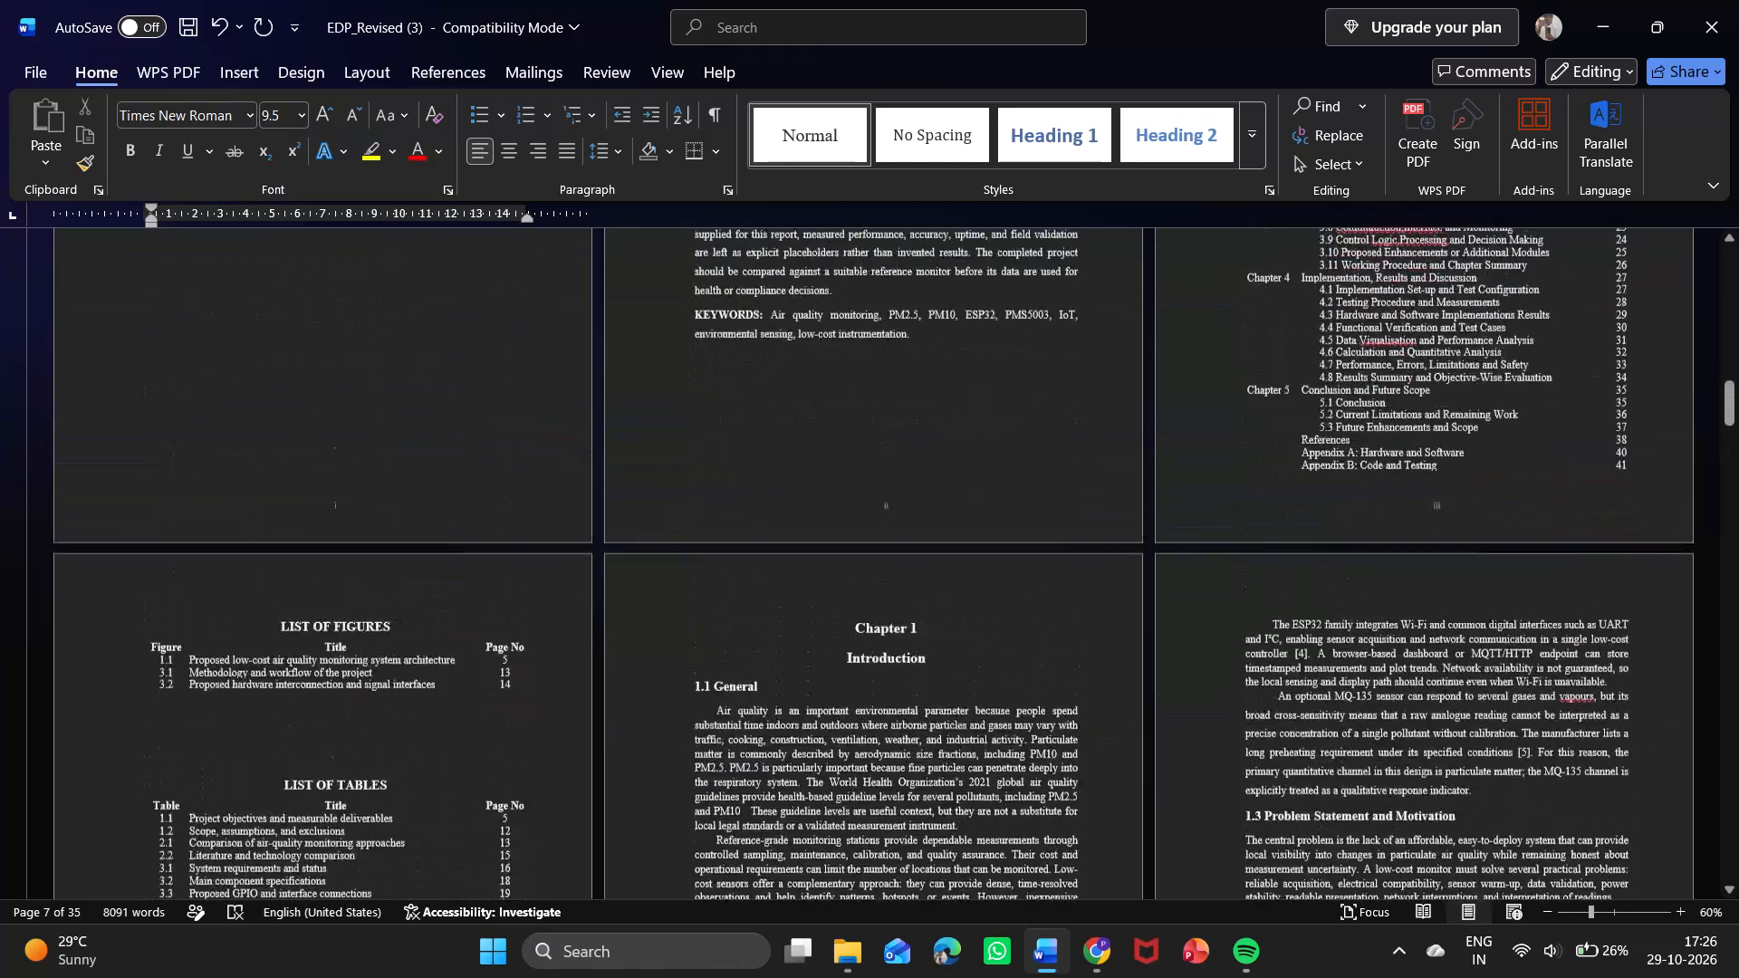
{"action": "scroll", "coordinate": [1020, 392], "scroll_direction": "up", "scroll_amount": 2}
{"action": "scroll", "coordinate": [1020, 392], "scroll_direction": "down", "scroll_amount": 1}
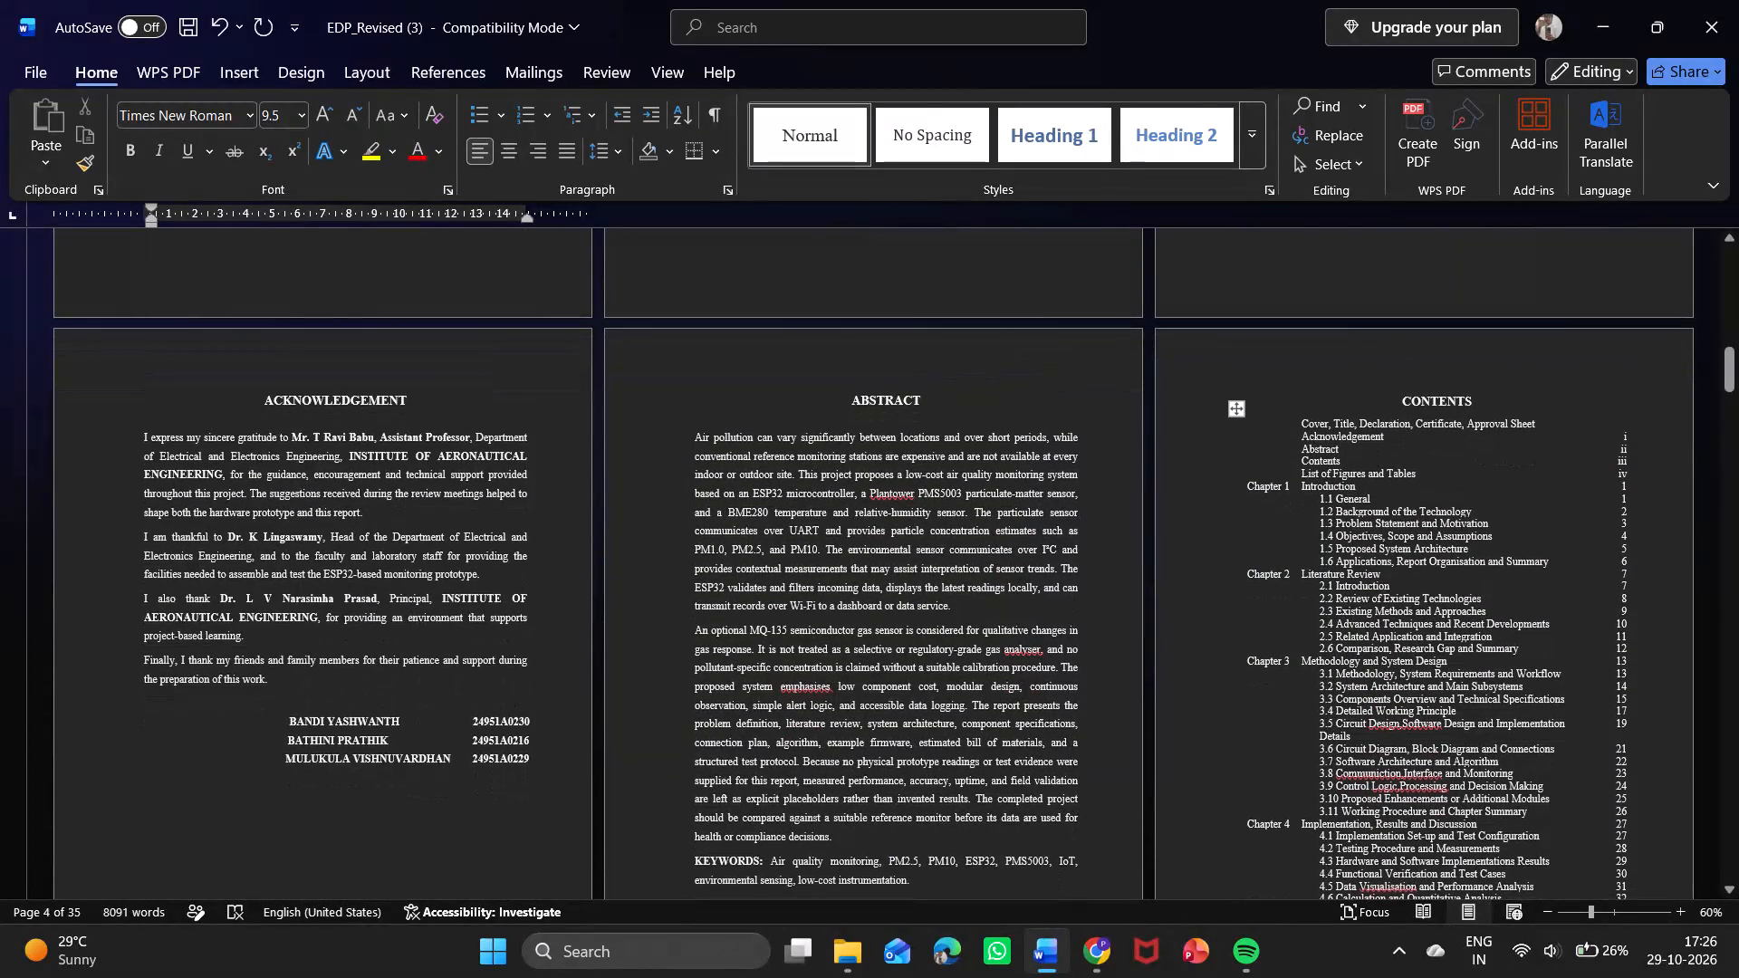
{"action": "scroll", "coordinate": [1372, 615], "scroll_direction": "down", "scroll_amount": 2}
{"action": "scroll", "coordinate": [1372, 615], "scroll_direction": "up", "scroll_amount": 1}
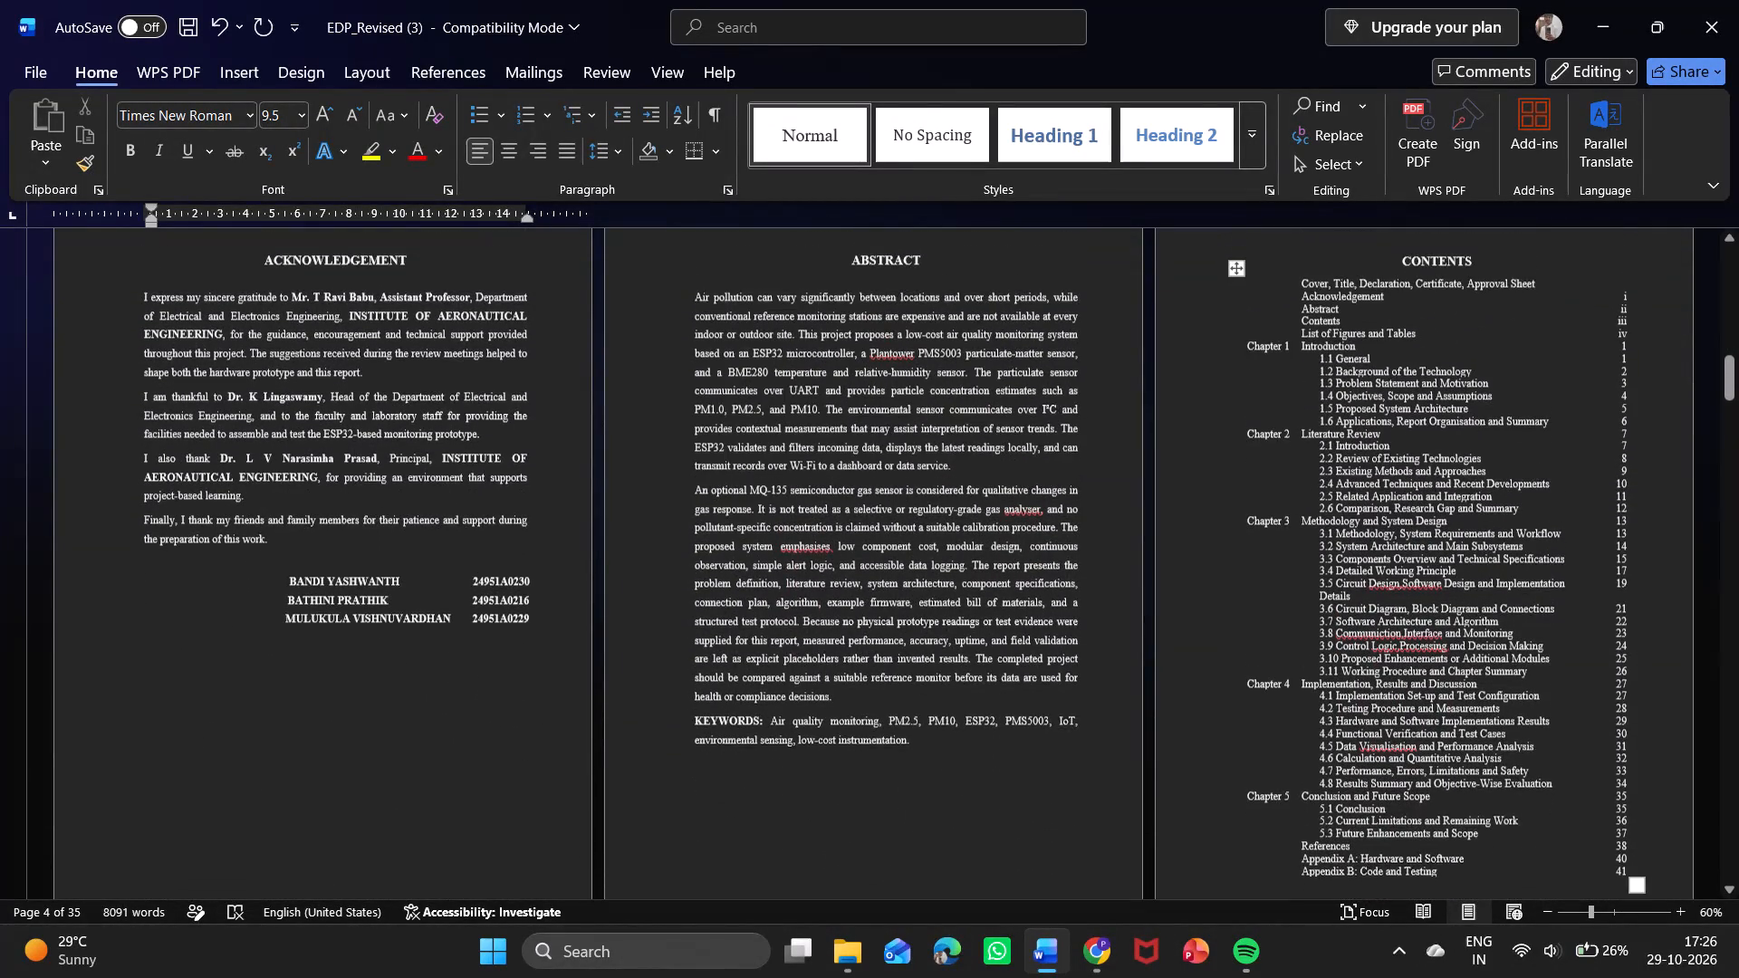
{"action": "scroll", "coordinate": [1372, 615], "scroll_direction": "up", "scroll_amount": 1}
{"action": "scroll", "coordinate": [1204, 598], "scroll_direction": "down", "scroll_amount": 2}
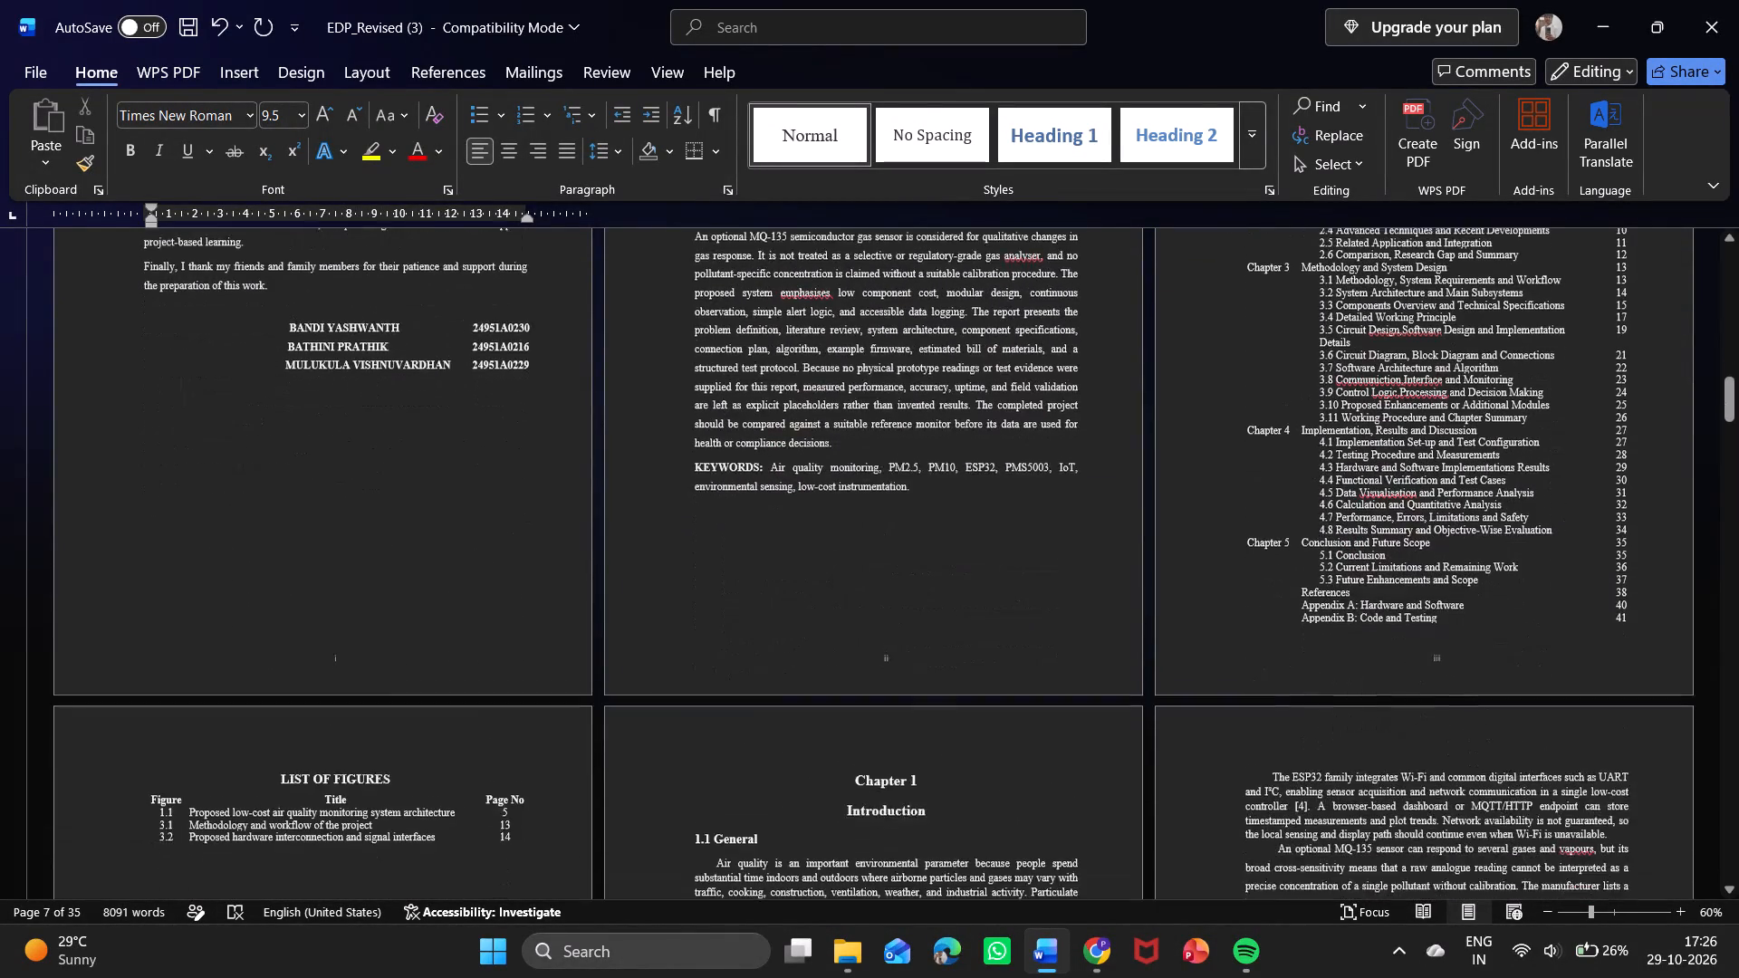
{"action": "scroll", "coordinate": [1204, 598], "scroll_direction": "down", "scroll_amount": 4}
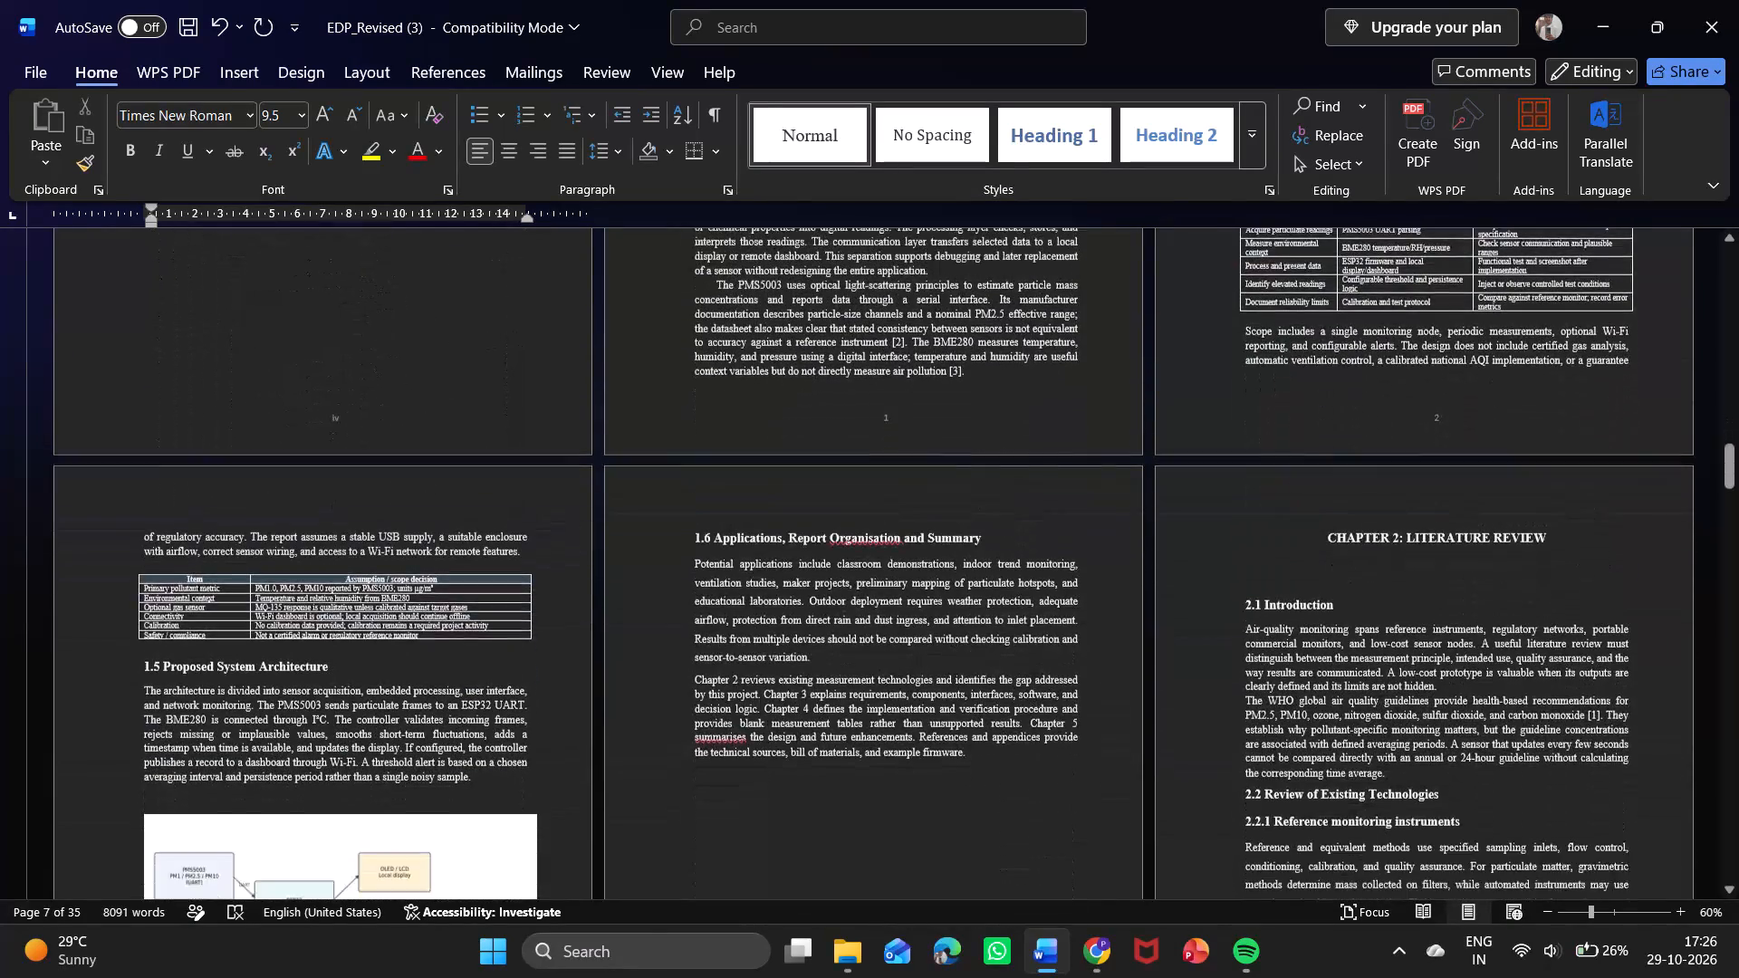
{"action": "scroll", "coordinate": [1204, 598], "scroll_direction": "down", "scroll_amount": 3}
{"action": "scroll", "coordinate": [1204, 598], "scroll_direction": "up", "scroll_amount": 7}
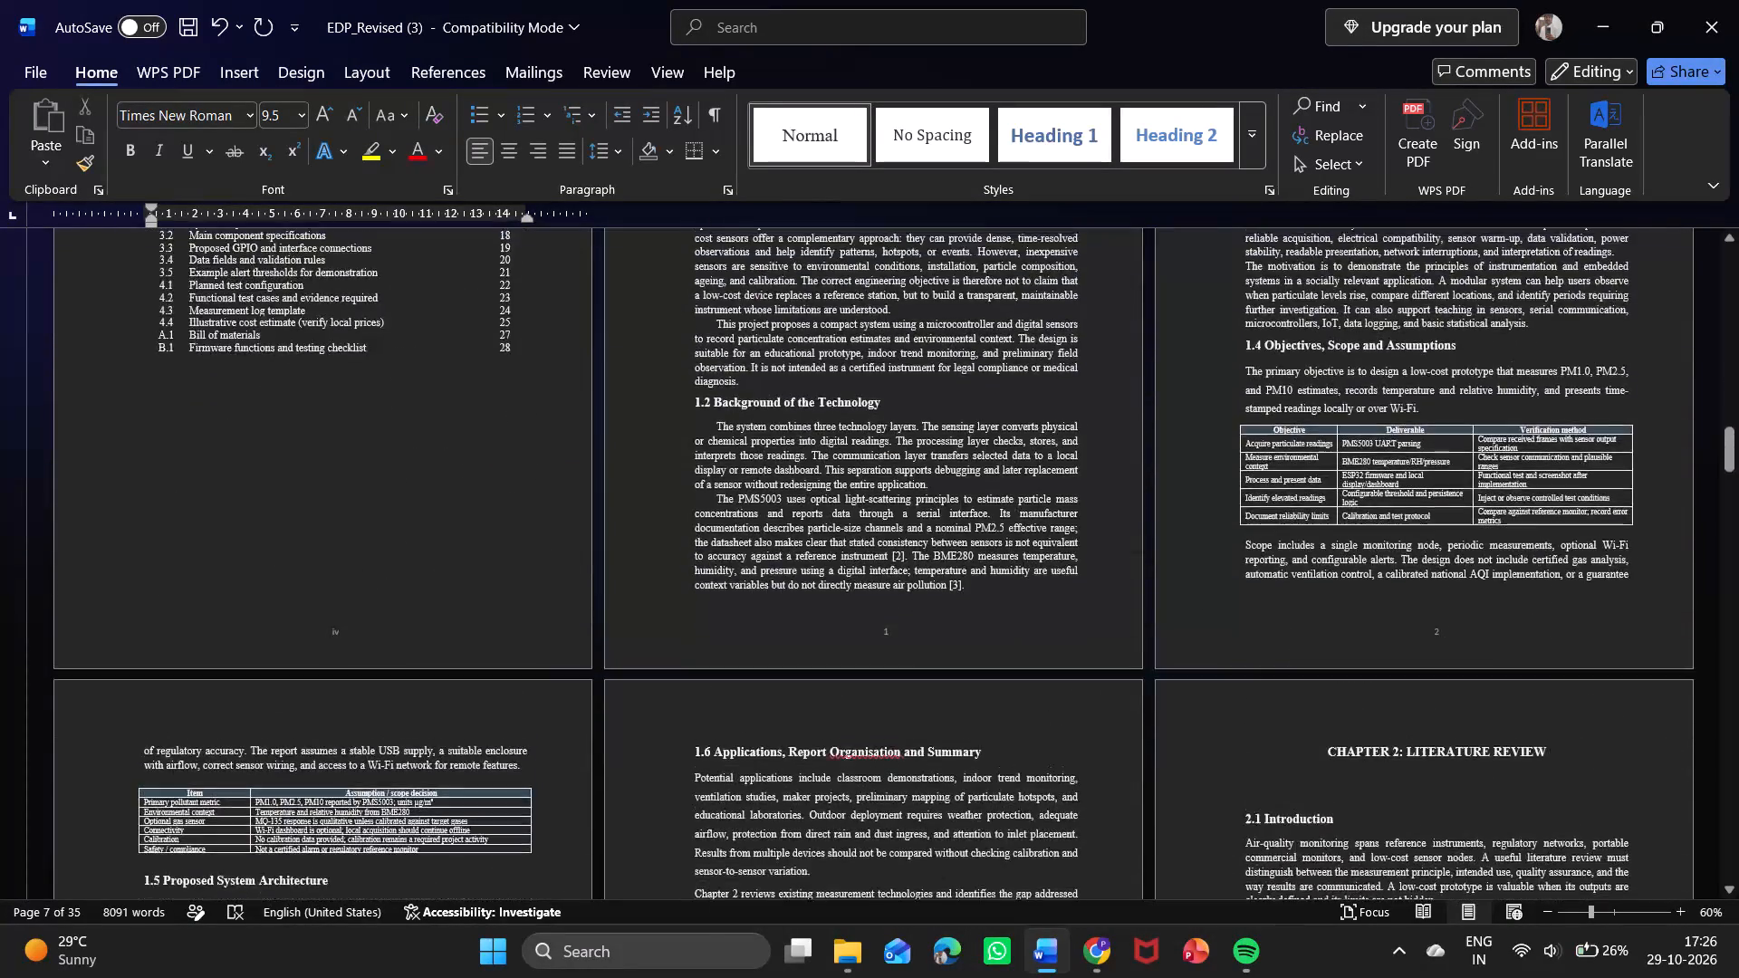
{"action": "scroll", "coordinate": [1204, 598], "scroll_direction": "up", "scroll_amount": 5}
{"action": "scroll", "coordinate": [1204, 598], "scroll_direction": "down", "scroll_amount": 4}
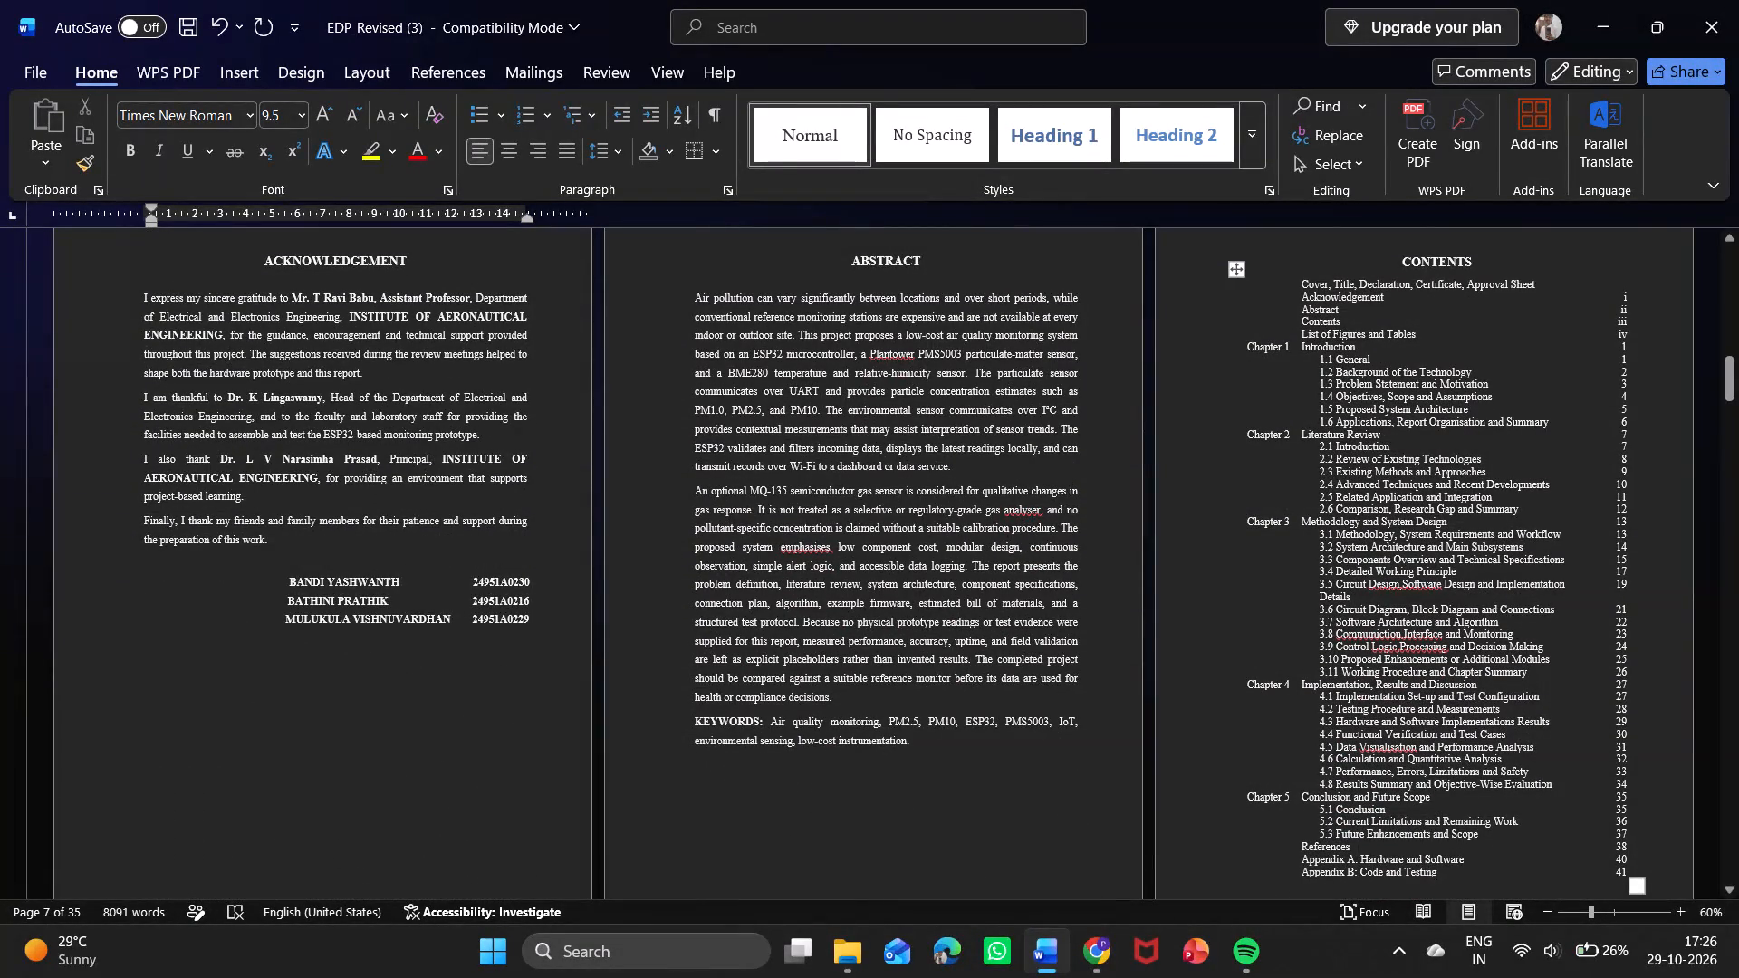
Enlarge the view to 120% and read the contents page's chapter entries and page numbers through Appendix B.
{"action": "scroll", "coordinate": [1633, 439], "scroll_direction": "up", "scroll_amount": 6, "text": "ctrl"}
{"action": "scroll", "coordinate": [1633, 439], "scroll_direction": "left", "scroll_amount": 6}
{"action": "scroll", "coordinate": [1287, 553], "scroll_direction": "down", "scroll_amount": 6}
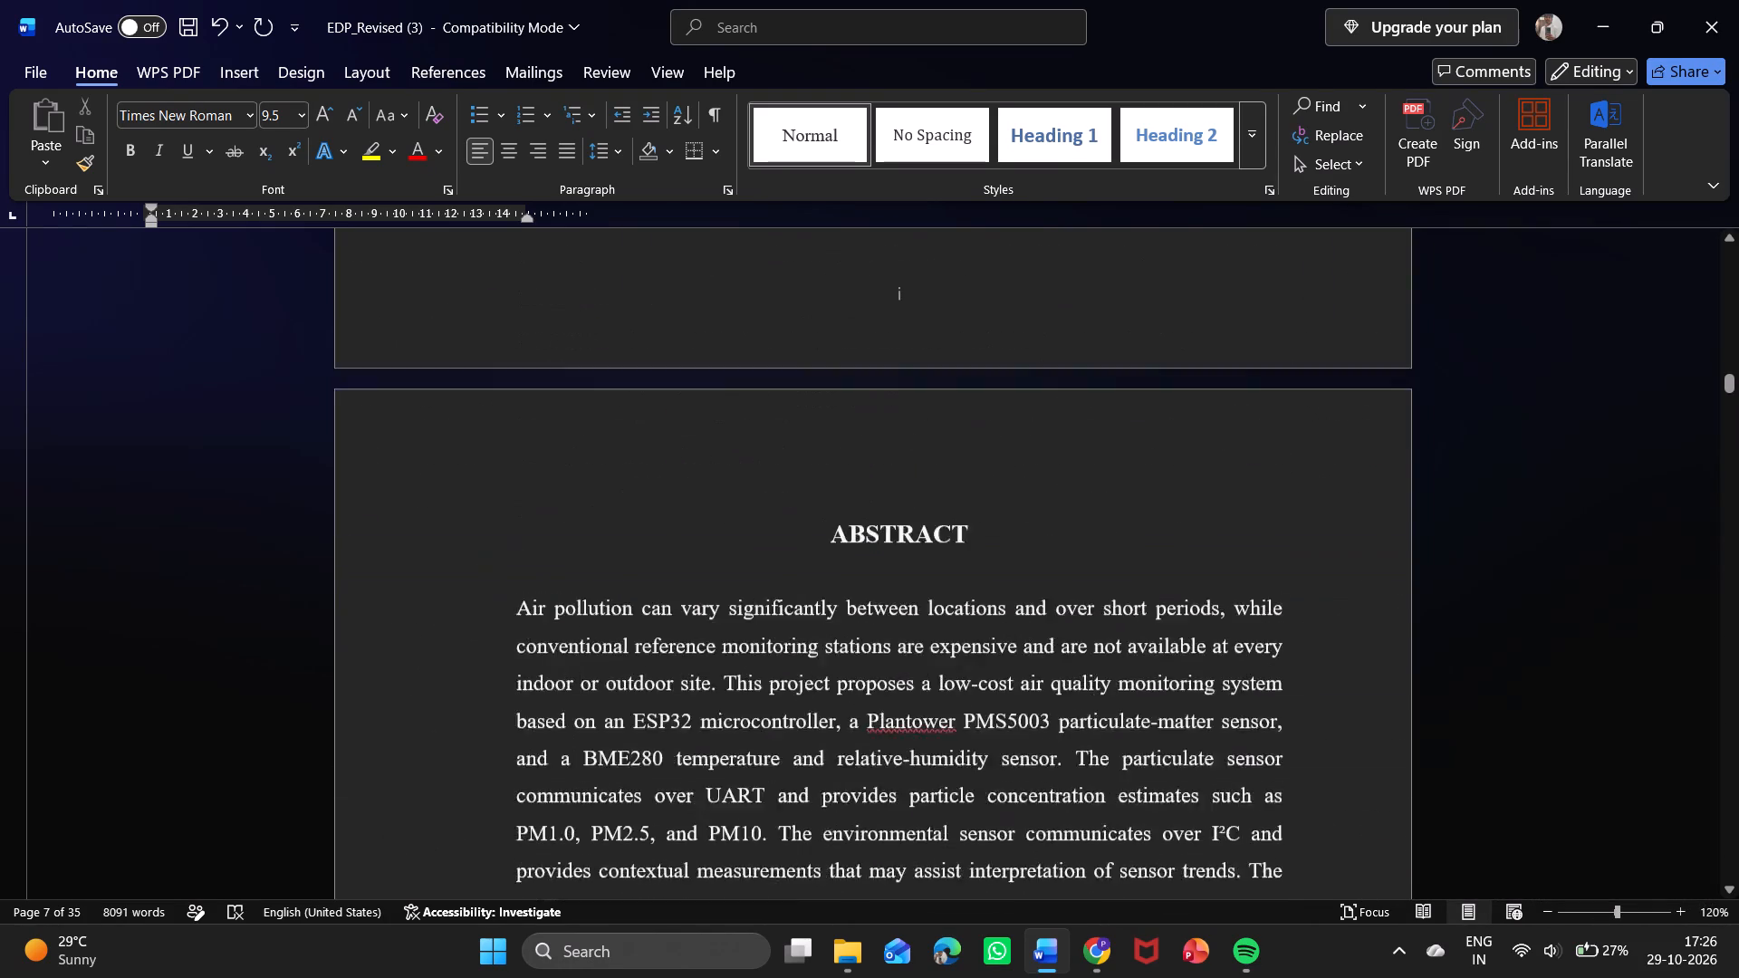
{"action": "scroll", "coordinate": [1287, 553], "scroll_direction": "down", "scroll_amount": 3}
{"action": "scroll", "coordinate": [1287, 553], "scroll_direction": "up", "scroll_amount": 1}
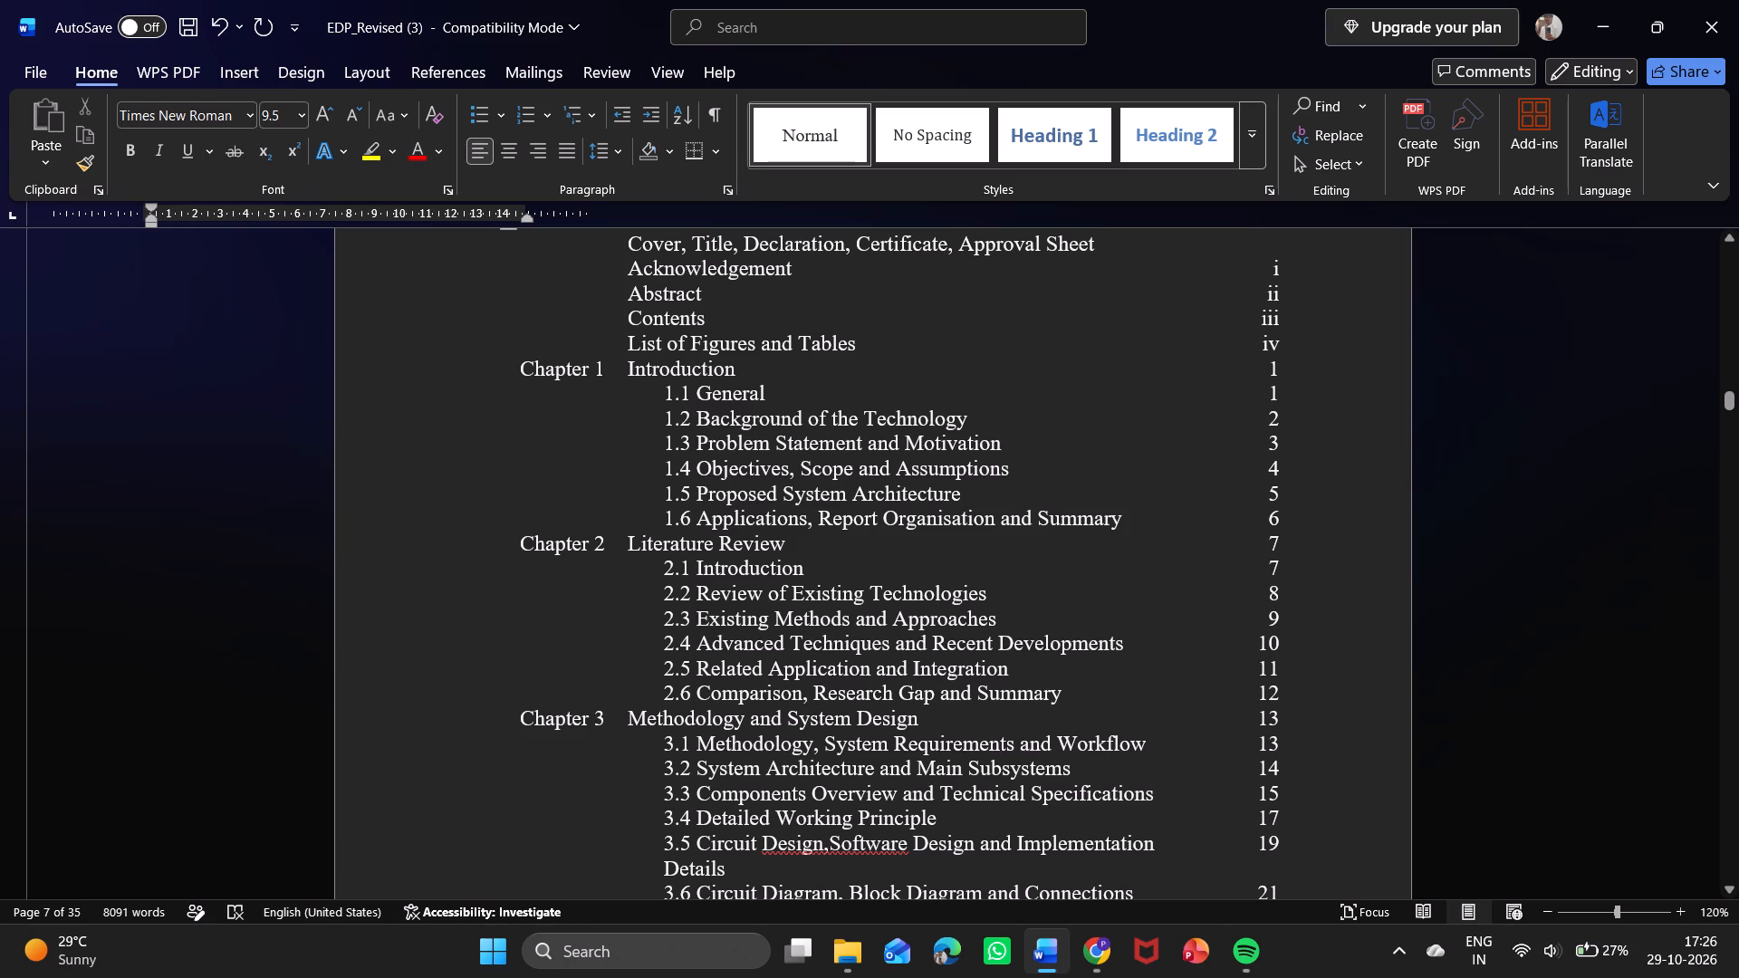
{"action": "scroll", "coordinate": [1057, 654], "scroll_direction": "down", "scroll_amount": 1}
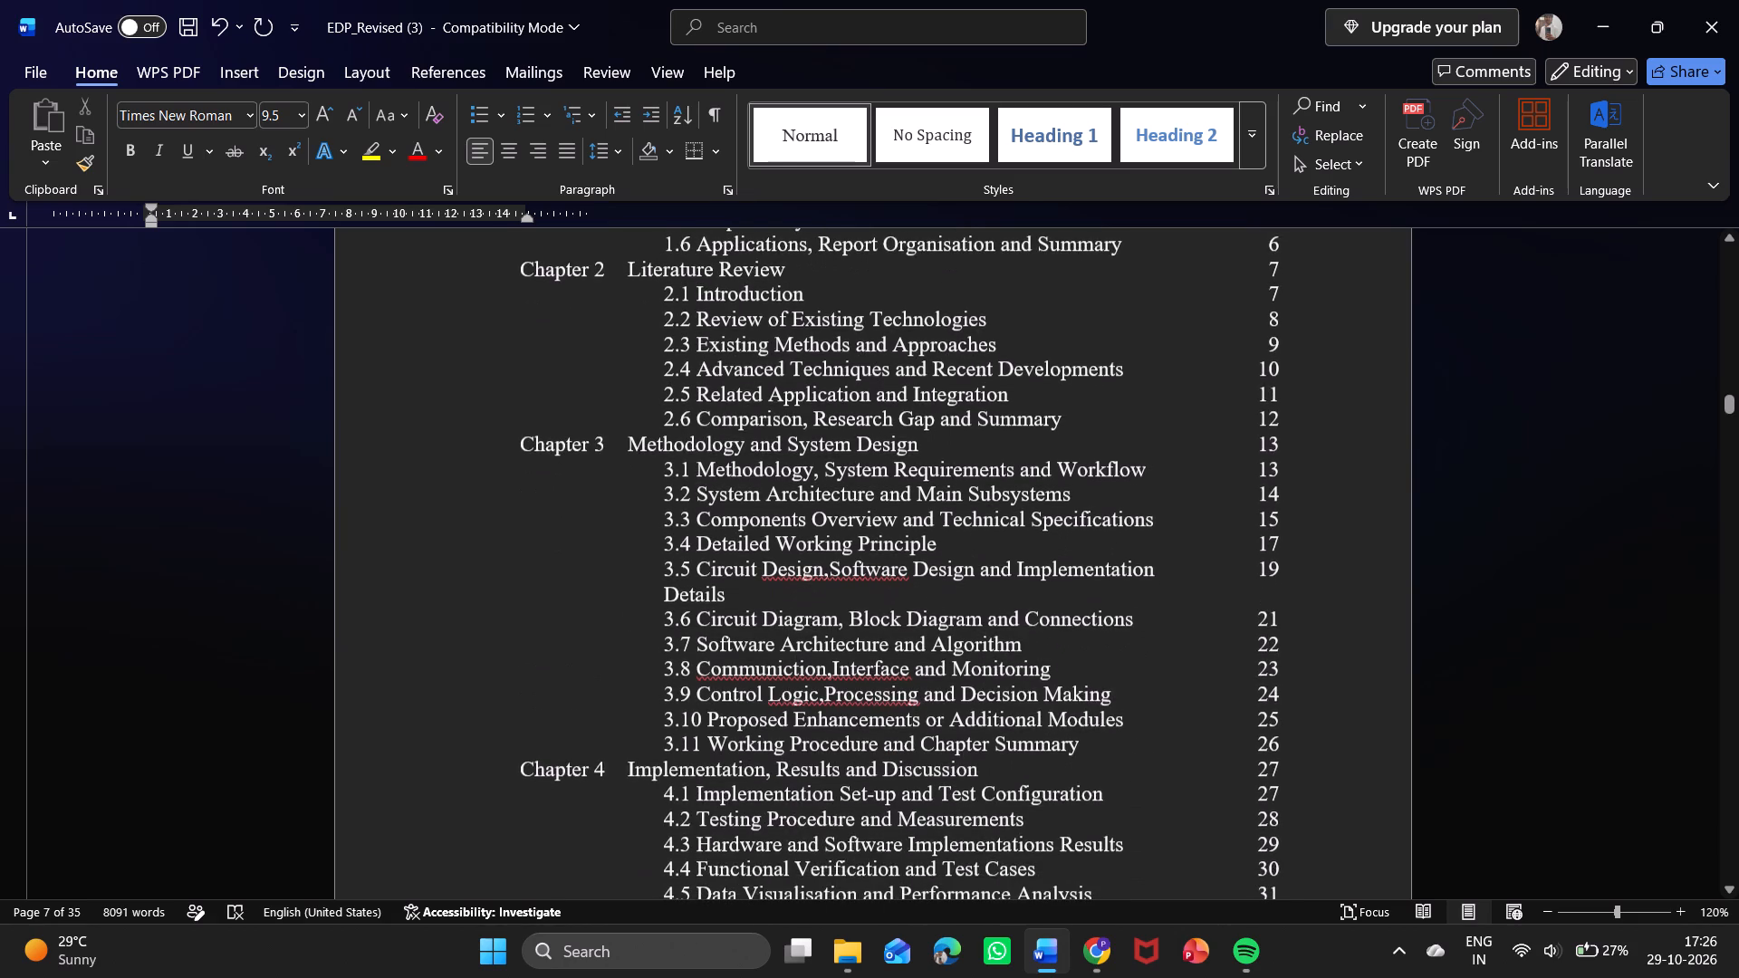
{"action": "scroll", "coordinate": [1057, 654], "scroll_direction": "up", "scroll_amount": 1}
{"action": "scroll", "coordinate": [1057, 654], "scroll_direction": "down", "scroll_amount": 3}
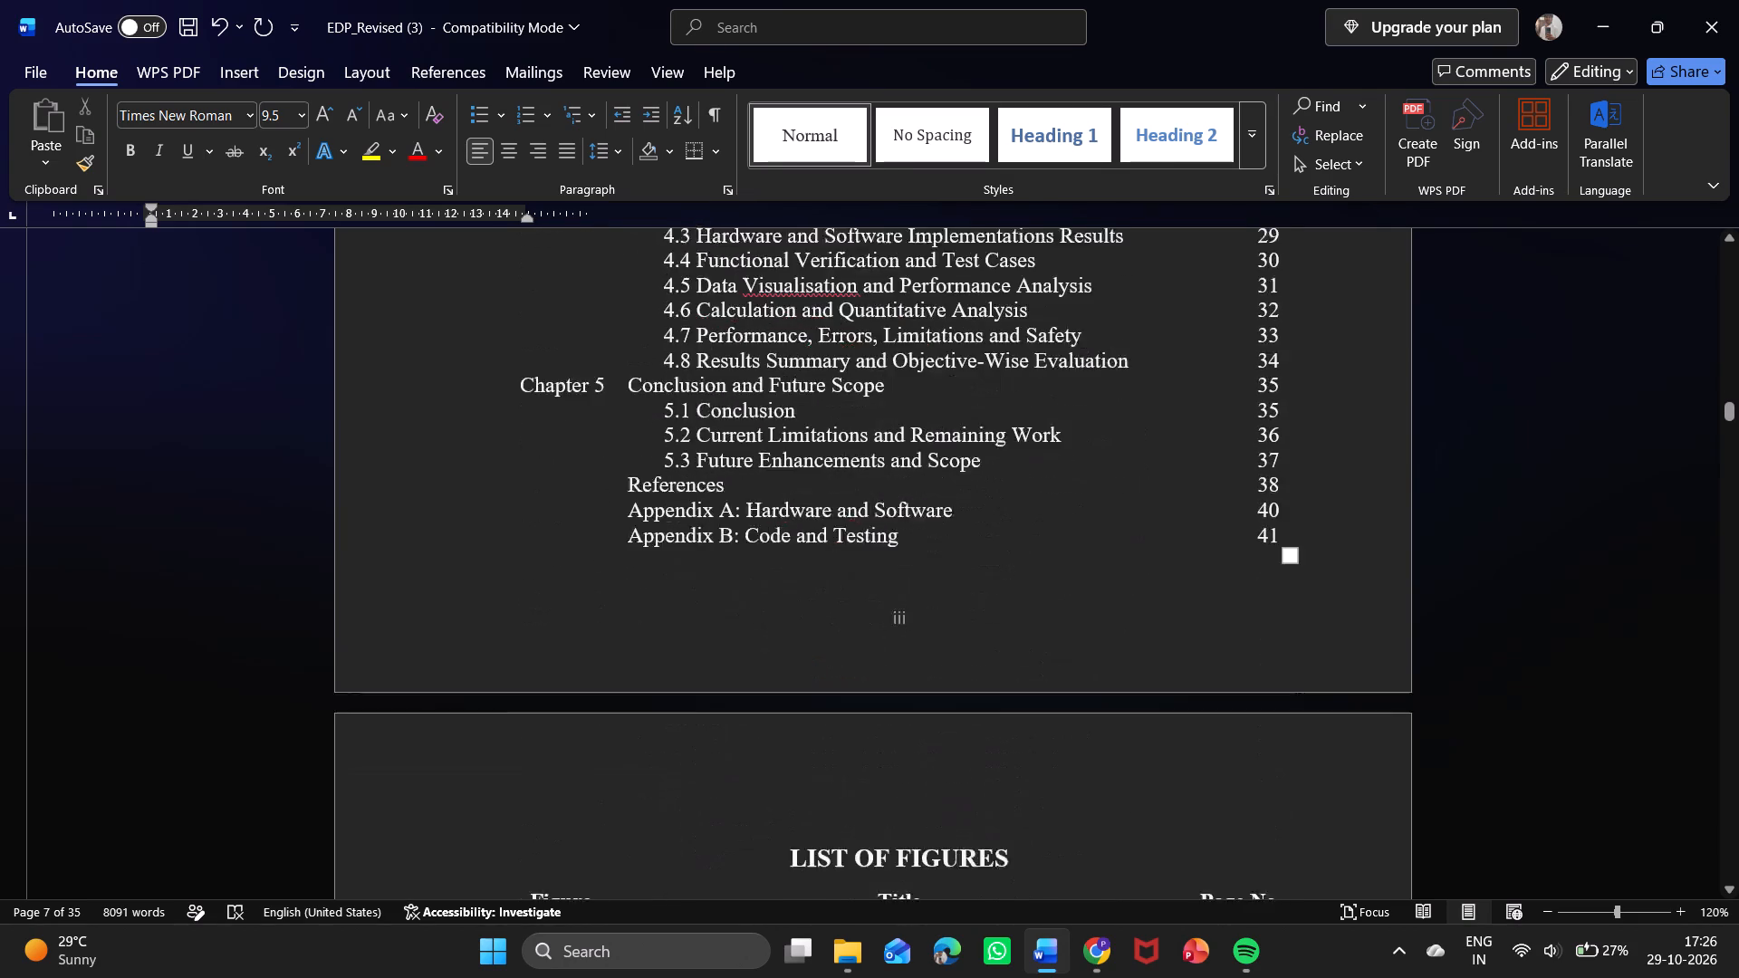
Go through Chapter 1 into Chapter 2's Review of Existing Technologies, checking the page on which each section falls.
{"action": "scroll", "coordinate": [1057, 654], "scroll_direction": "down", "scroll_amount": 4}
{"action": "scroll", "coordinate": [1057, 654], "scroll_direction": "up", "scroll_amount": 1}
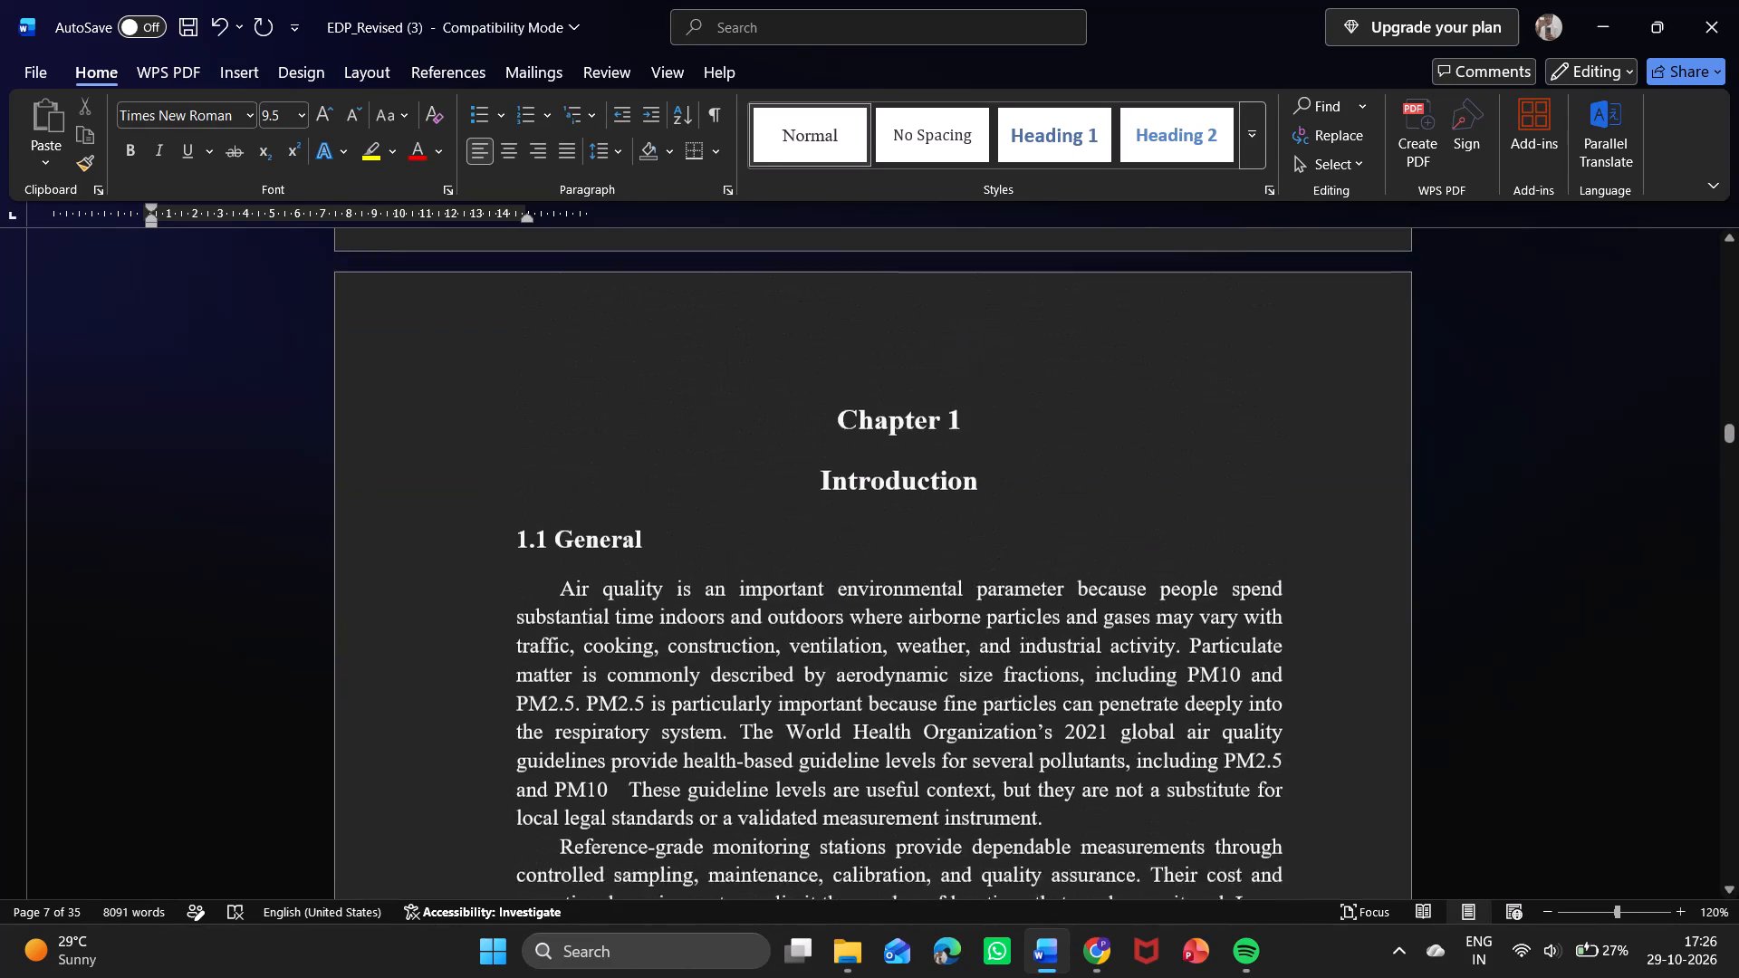
{"action": "scroll", "coordinate": [1057, 654], "scroll_direction": "down", "scroll_amount": 9}
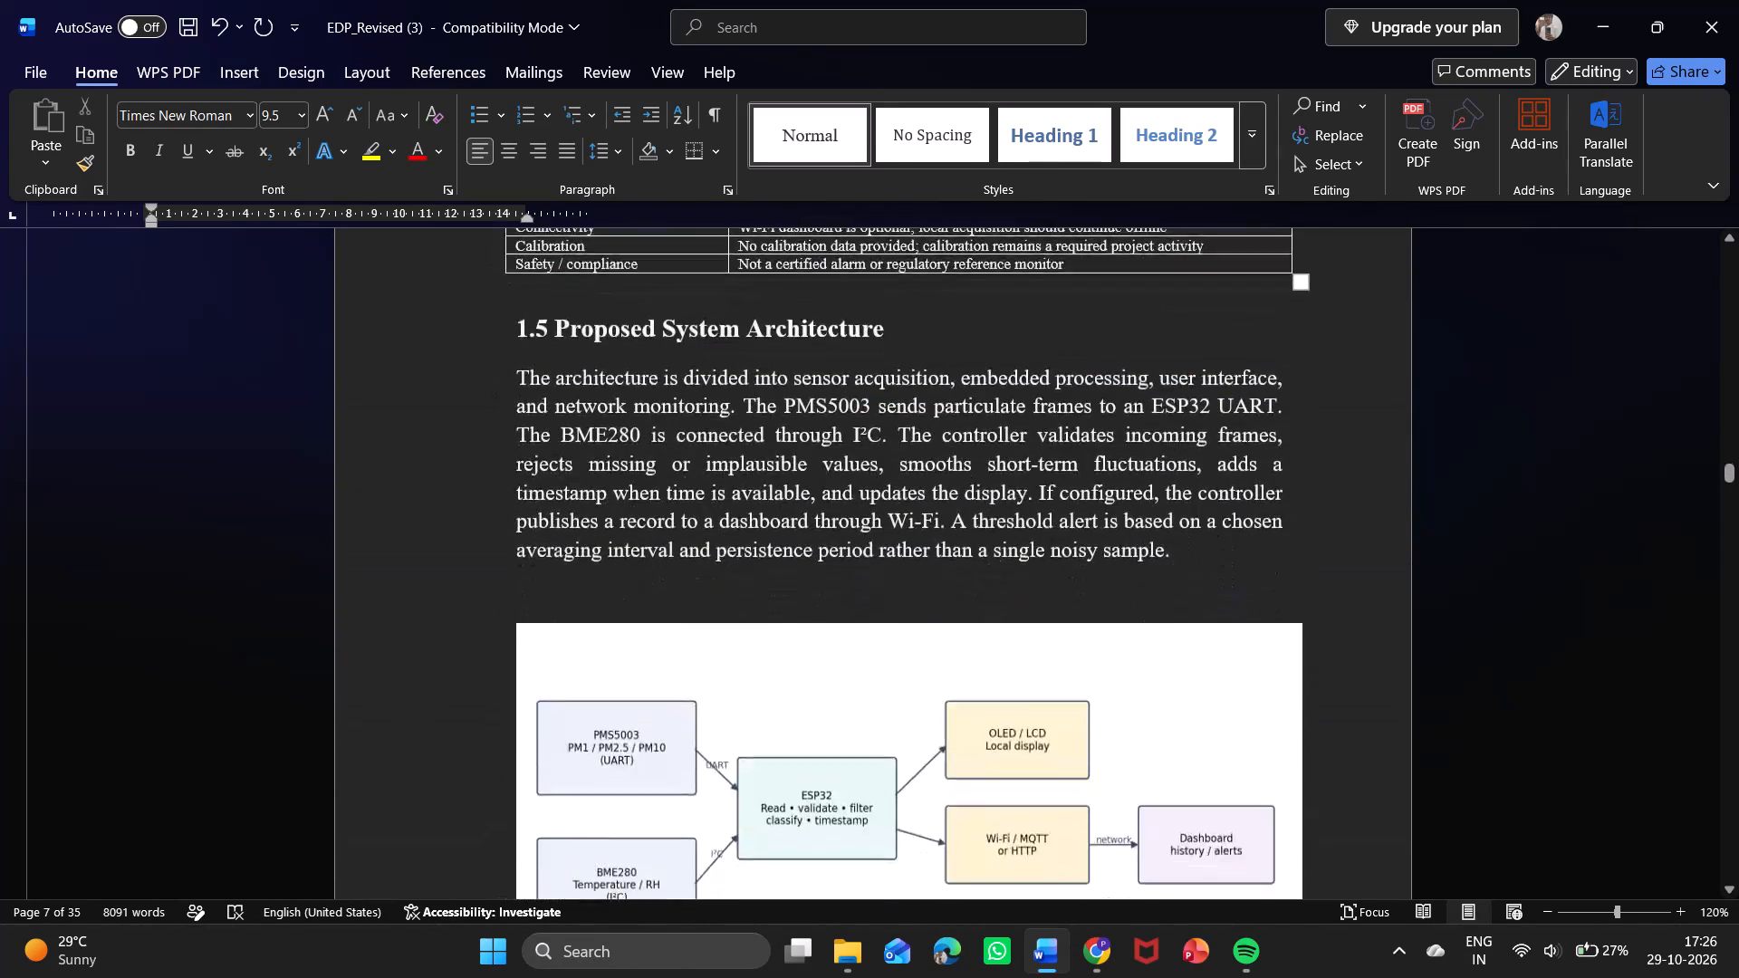
{"action": "scroll", "coordinate": [1057, 654], "scroll_direction": "down", "scroll_amount": 4}
{"action": "scroll", "coordinate": [1057, 654], "scroll_direction": "up", "scroll_amount": 1}
{"action": "scroll", "coordinate": [1057, 654], "scroll_direction": "down", "scroll_amount": 2}
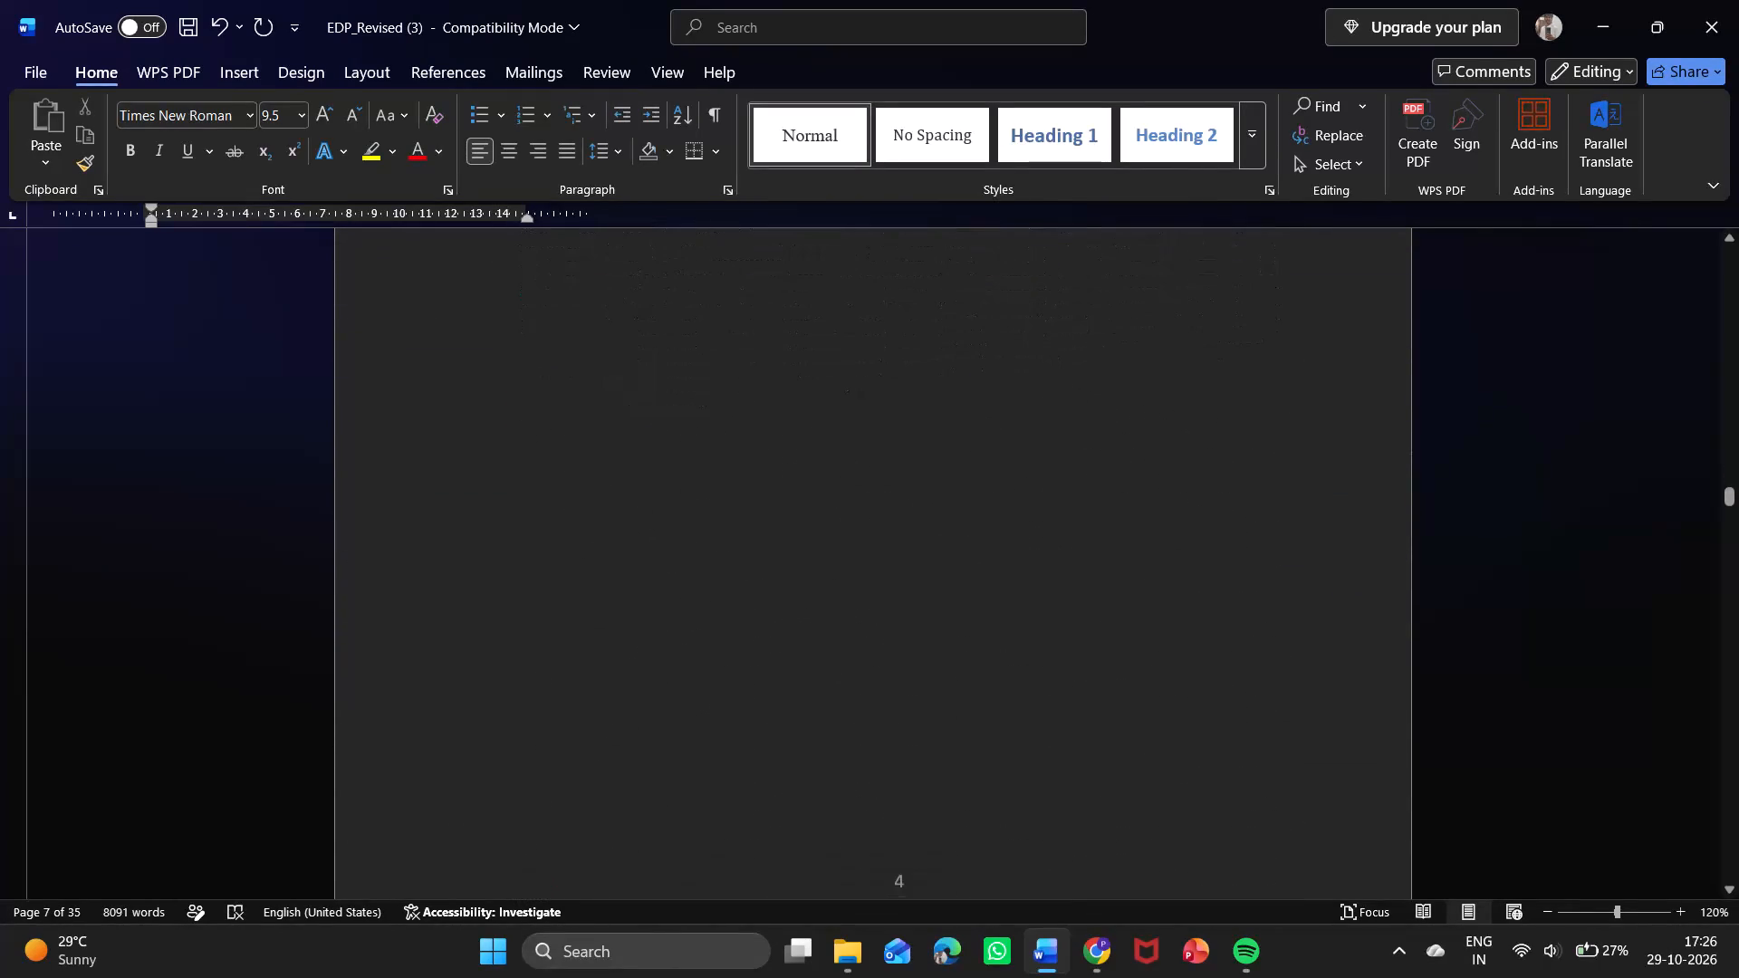
{"action": "scroll", "coordinate": [1057, 654], "scroll_direction": "down", "scroll_amount": 3}
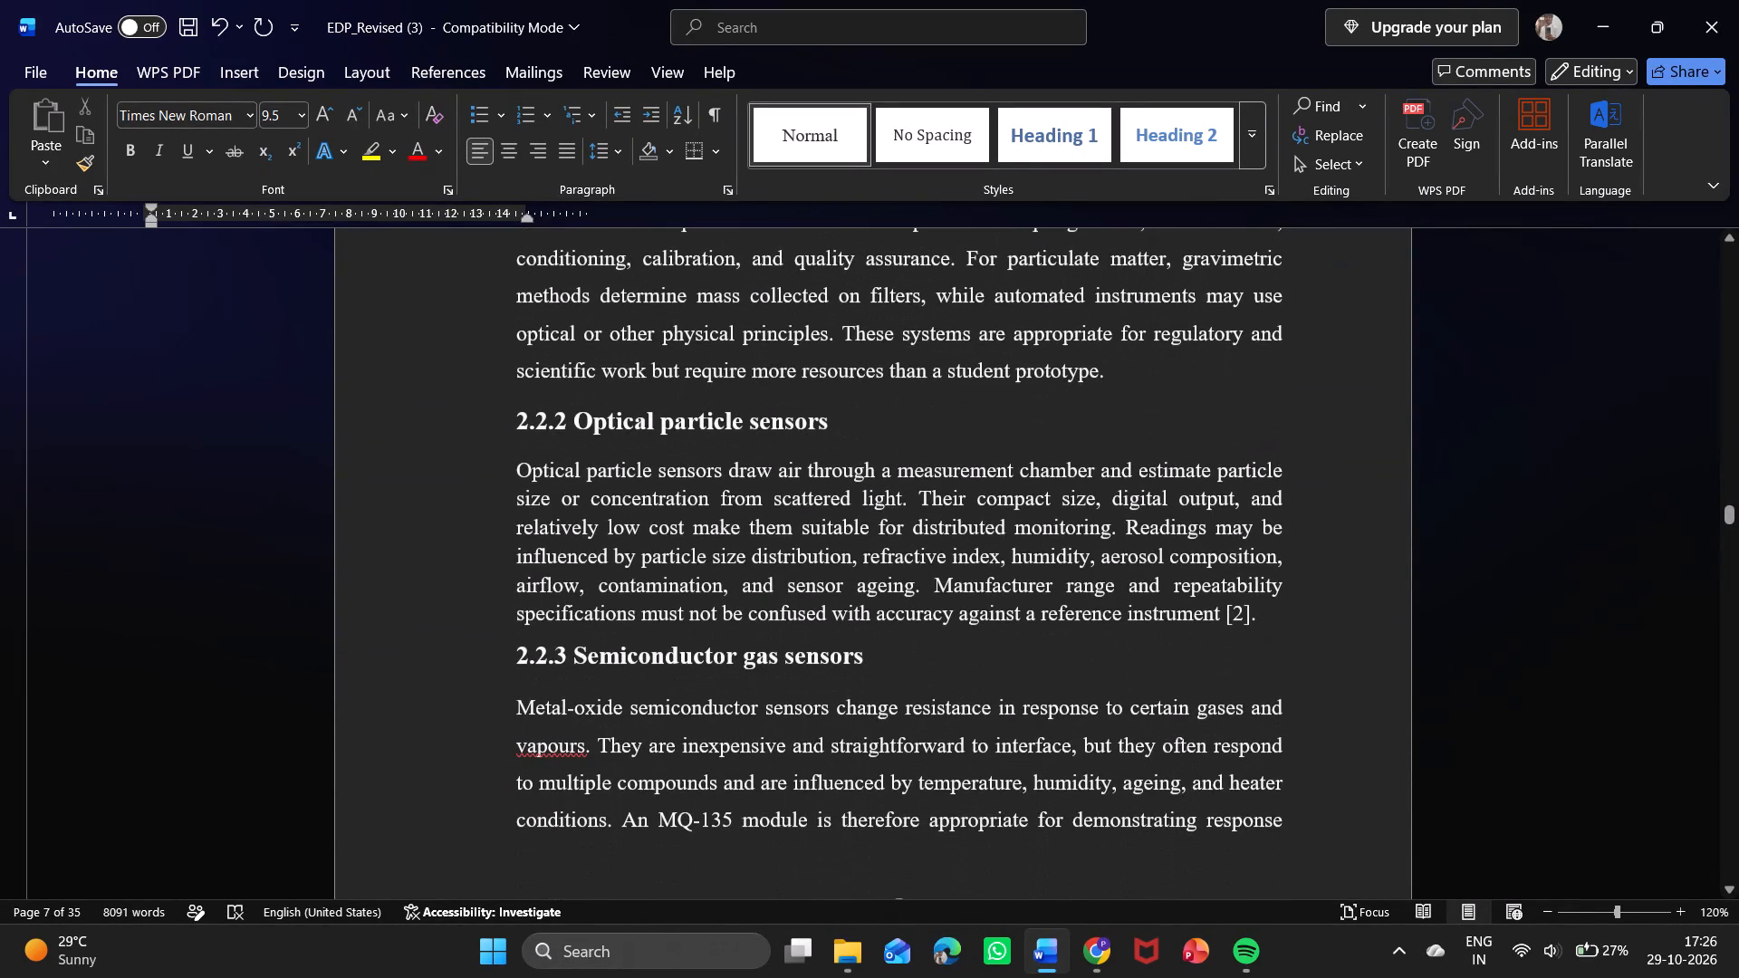
{"action": "scroll", "coordinate": [1057, 654], "scroll_direction": "down", "scroll_amount": 1}
{"action": "scroll", "coordinate": [982, 634], "scroll_direction": "down", "scroll_amount": 1}
Recheck the page numbers around the Chapter 2 opening, section 2.2 and the end of Chapter 1.
{"action": "scroll", "coordinate": [982, 634], "scroll_direction": "up", "scroll_amount": 1}
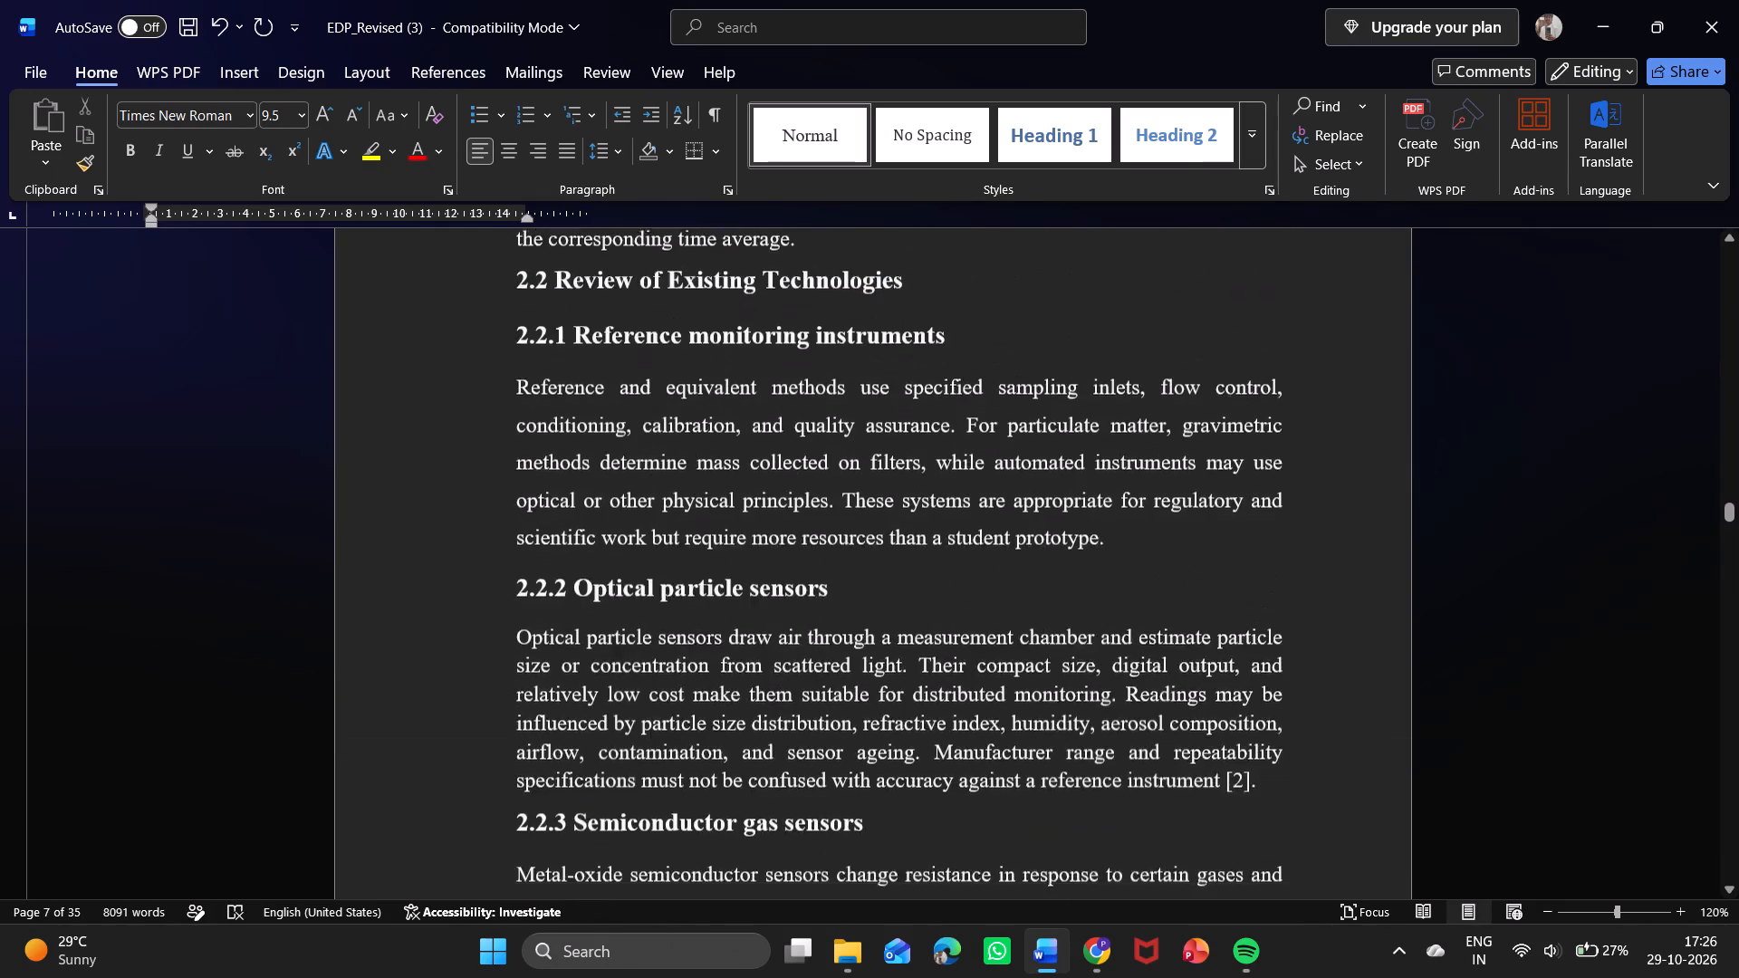
{"action": "scroll", "coordinate": [982, 634], "scroll_direction": "up", "scroll_amount": 2}
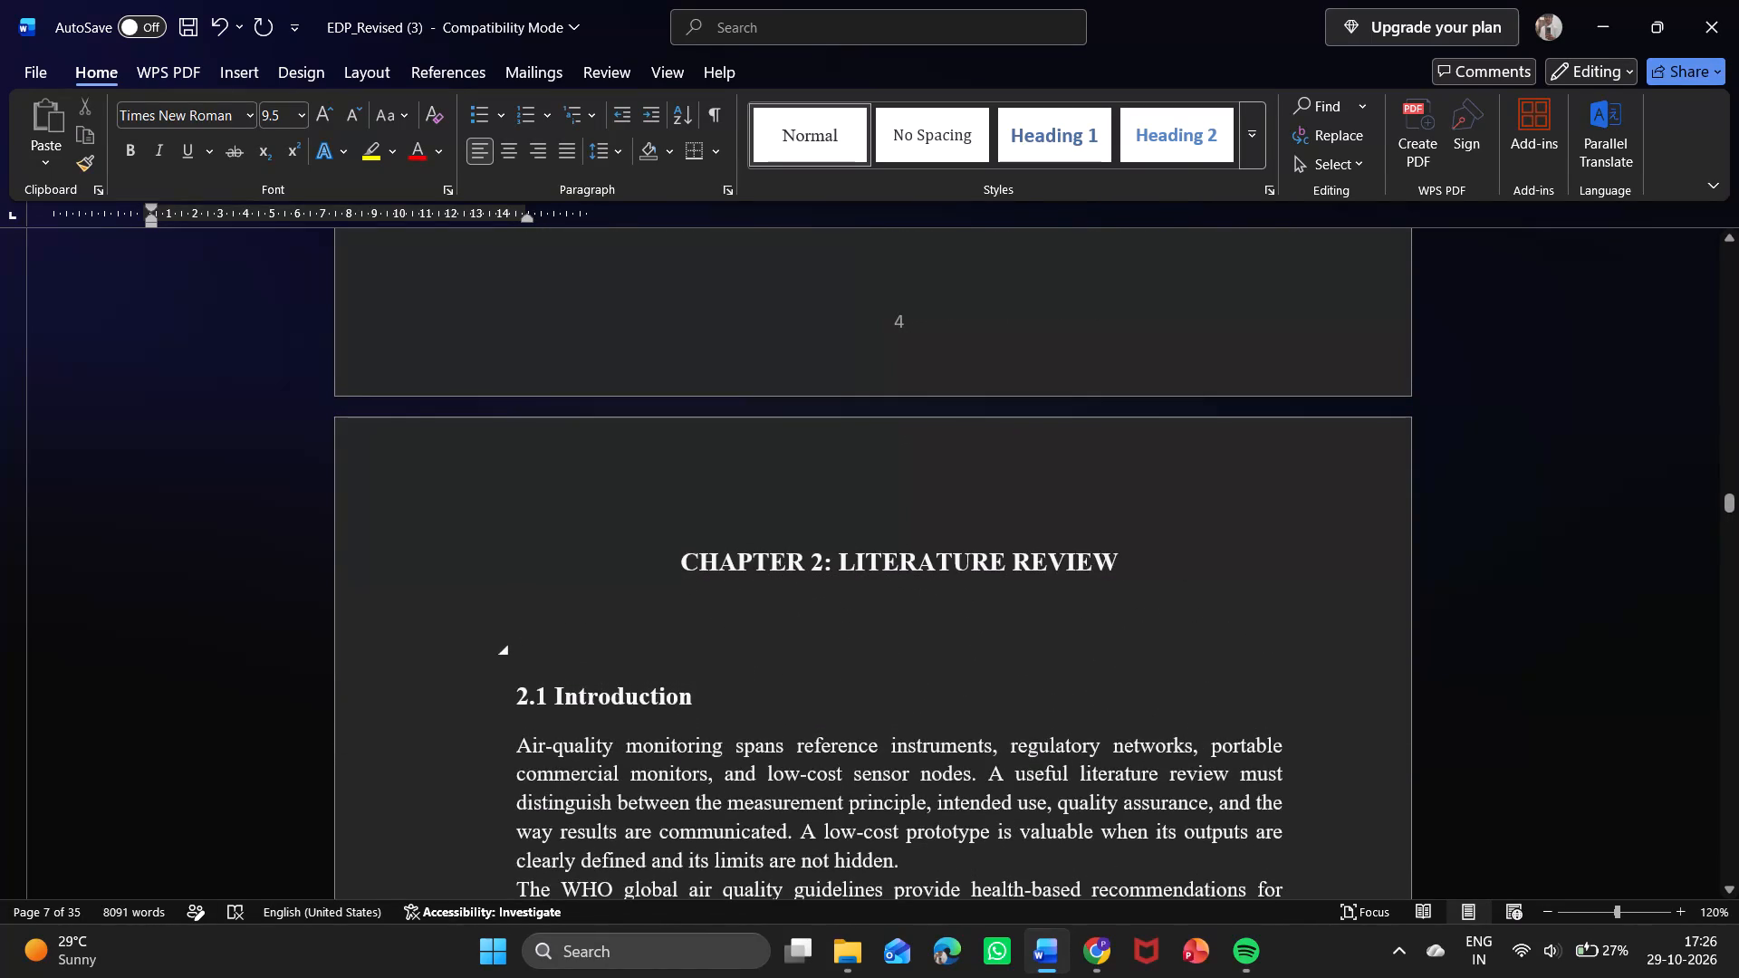
{"action": "scroll", "coordinate": [982, 634], "scroll_direction": "down", "scroll_amount": 3}
{"action": "scroll", "coordinate": [982, 634], "scroll_direction": "up", "scroll_amount": 2}
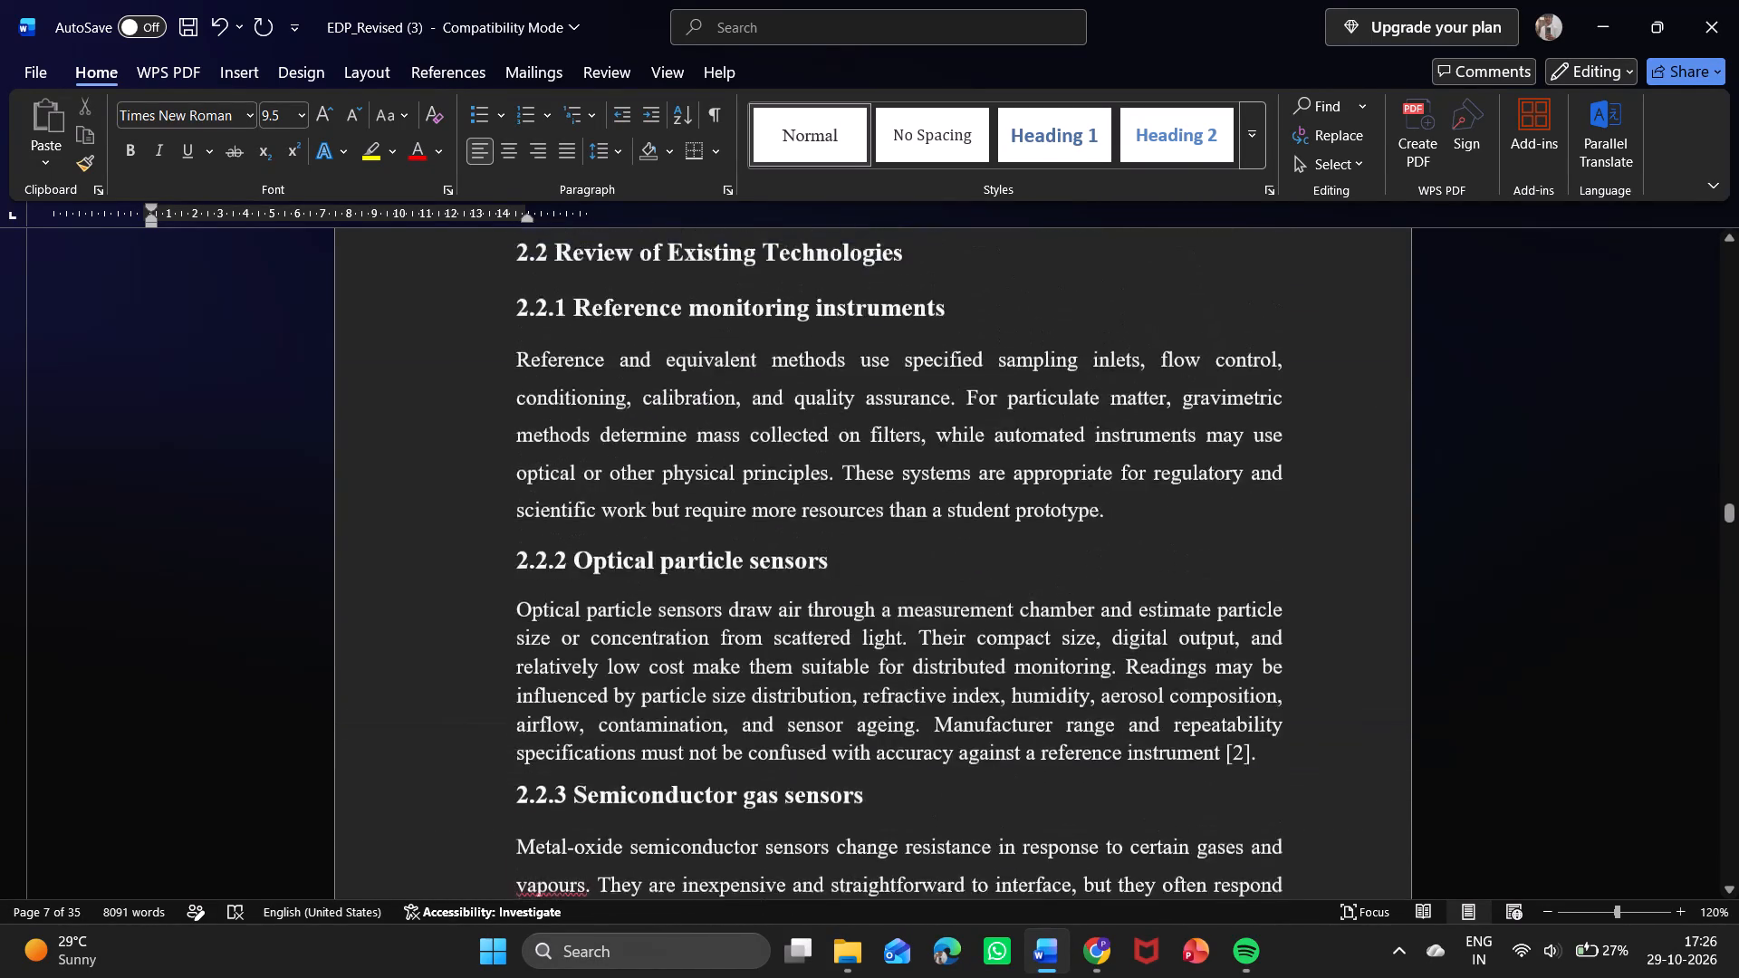
{"action": "scroll", "coordinate": [982, 634], "scroll_direction": "up", "scroll_amount": 4}
{"action": "scroll", "coordinate": [982, 634], "scroll_direction": "down", "scroll_amount": 1}
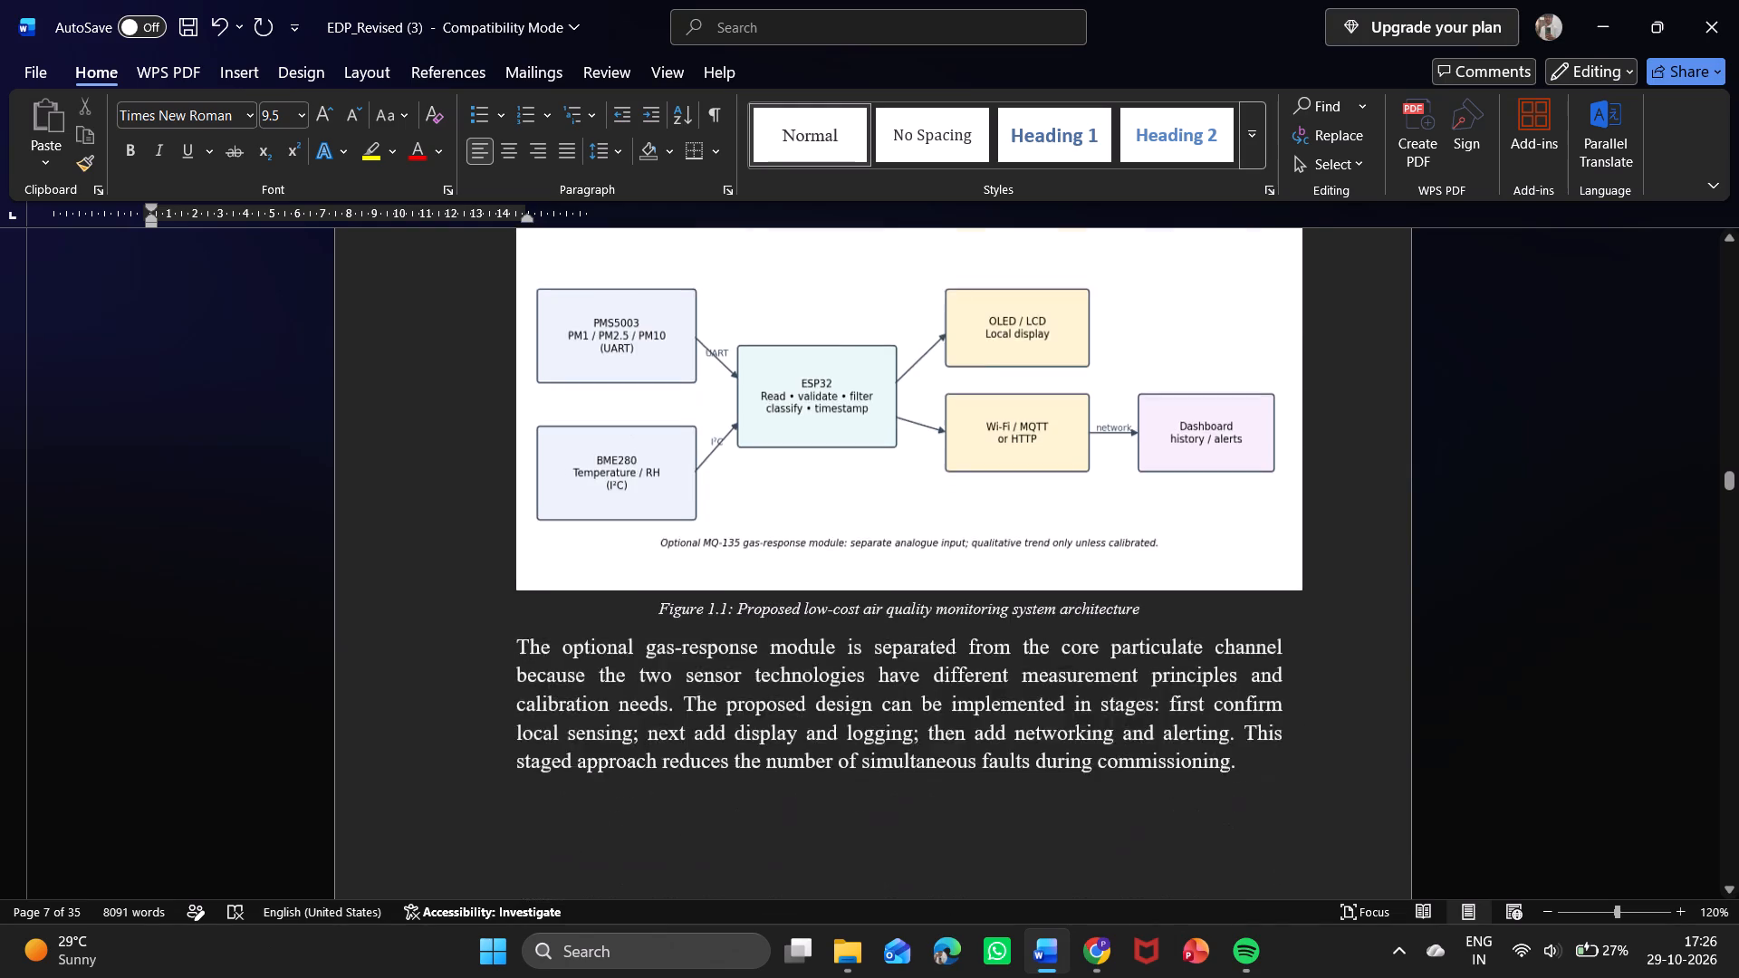
{"action": "scroll", "coordinate": [982, 634], "scroll_direction": "down", "scroll_amount": 1}
{"action": "scroll", "coordinate": [982, 634], "scroll_direction": "up", "scroll_amount": 6}
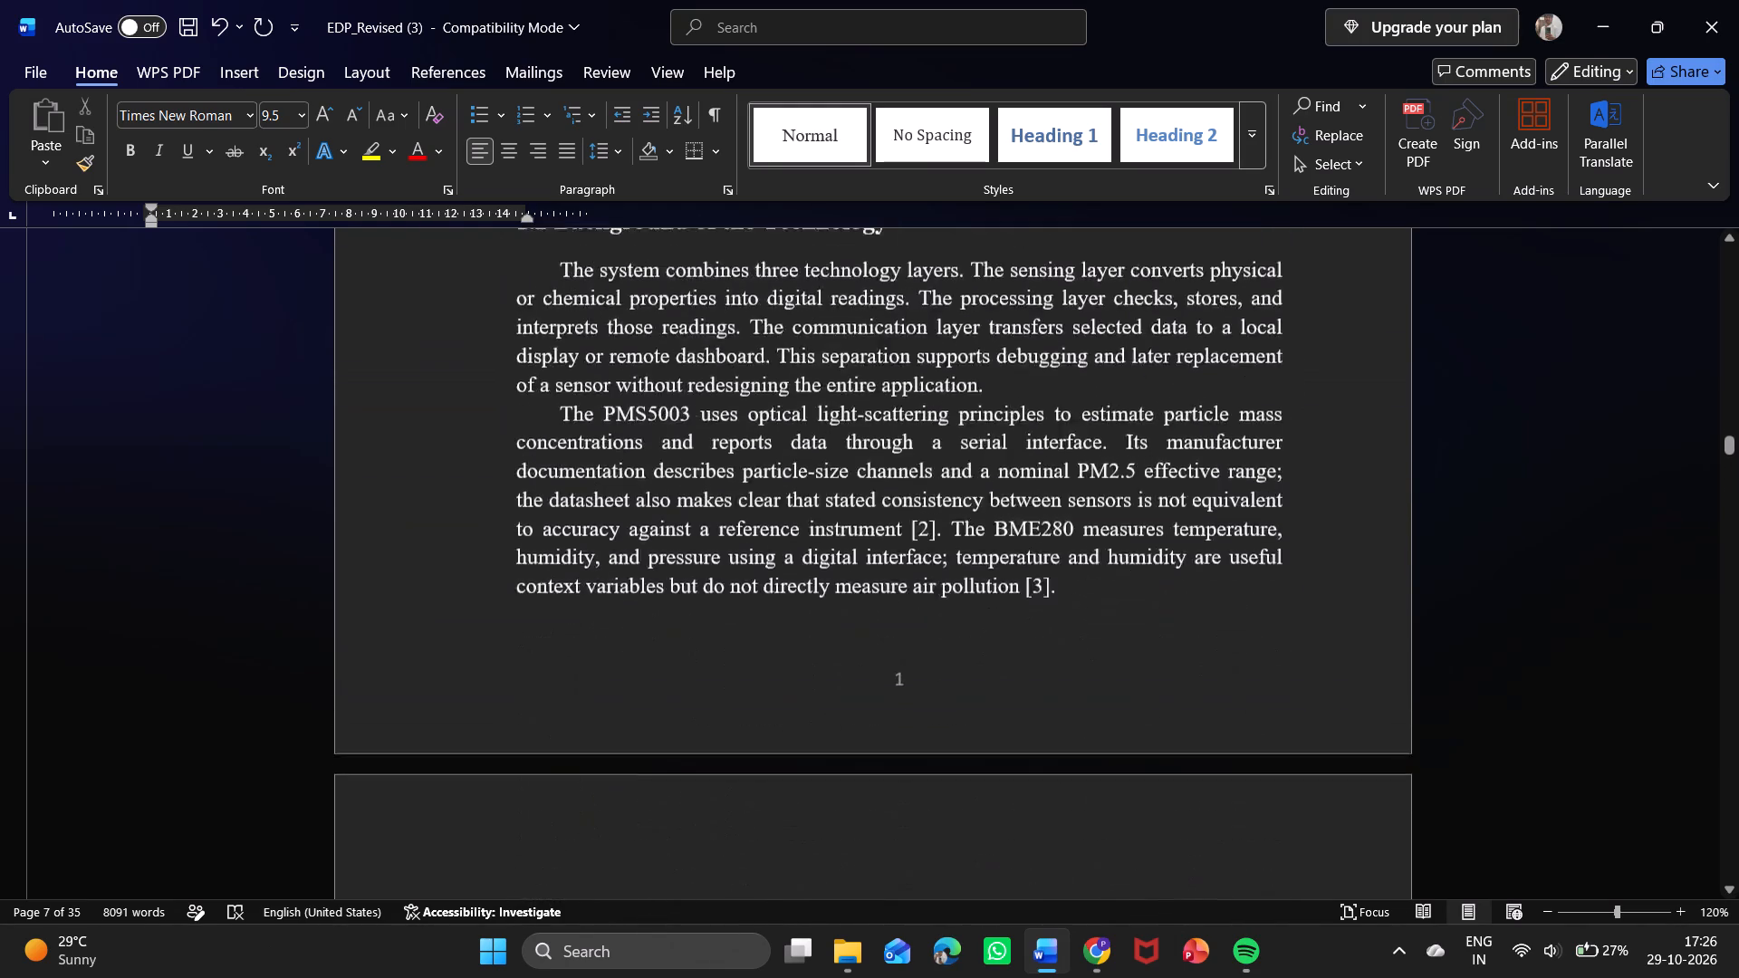
Set the page number of the Chapter 2 Literature Review entry in the contents table to 5.
{"action": "scroll", "coordinate": [982, 634], "scroll_direction": "up", "scroll_amount": 6}
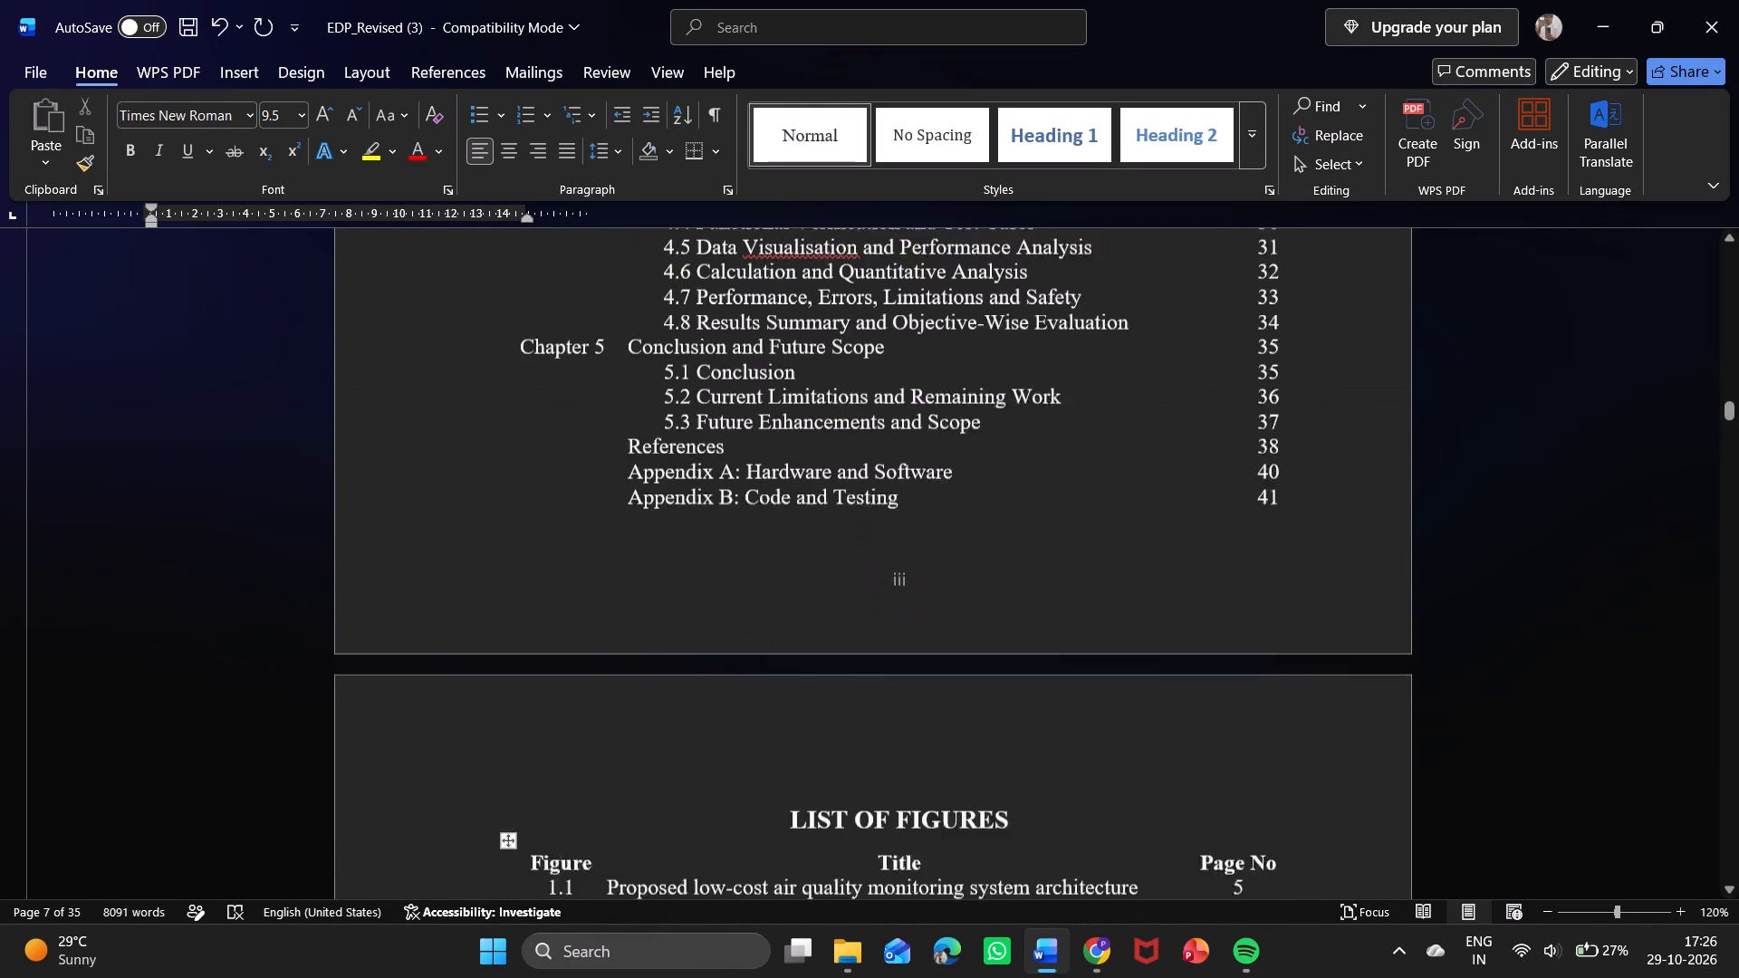
{"action": "scroll", "coordinate": [982, 634], "scroll_direction": "up", "scroll_amount": 2}
{"action": "scroll", "coordinate": [982, 634], "scroll_direction": "down", "scroll_amount": 2}
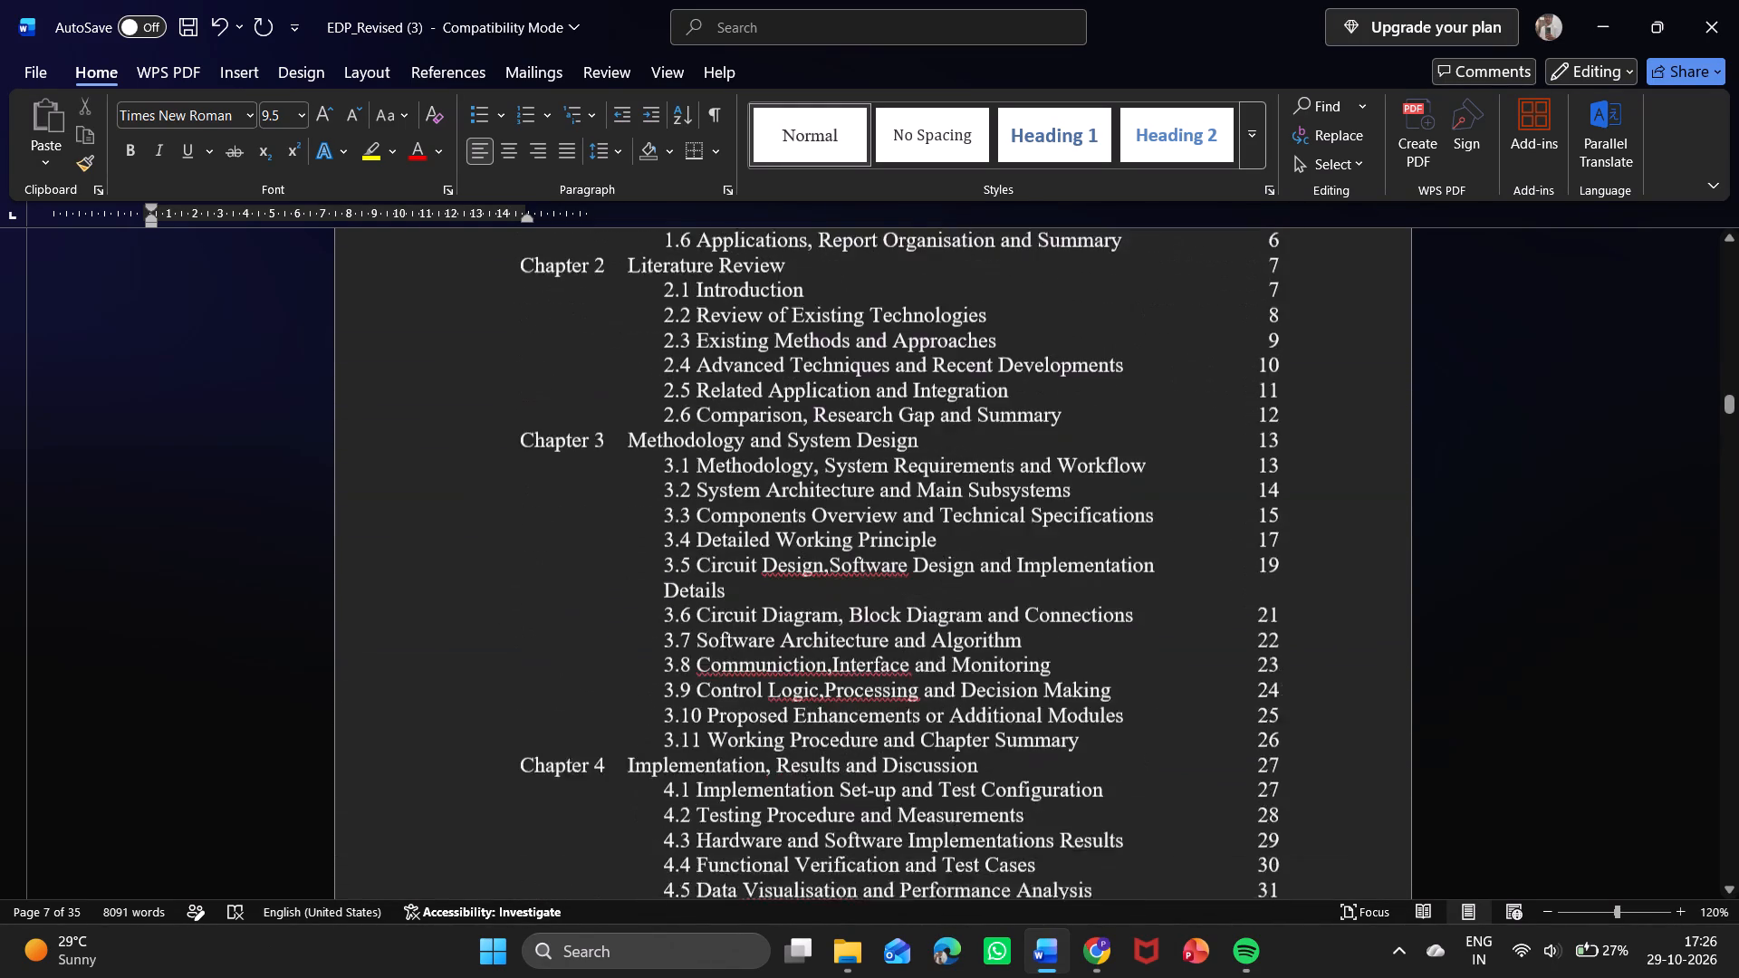
{"action": "scroll", "coordinate": [982, 634], "scroll_direction": "up", "scroll_amount": 1}
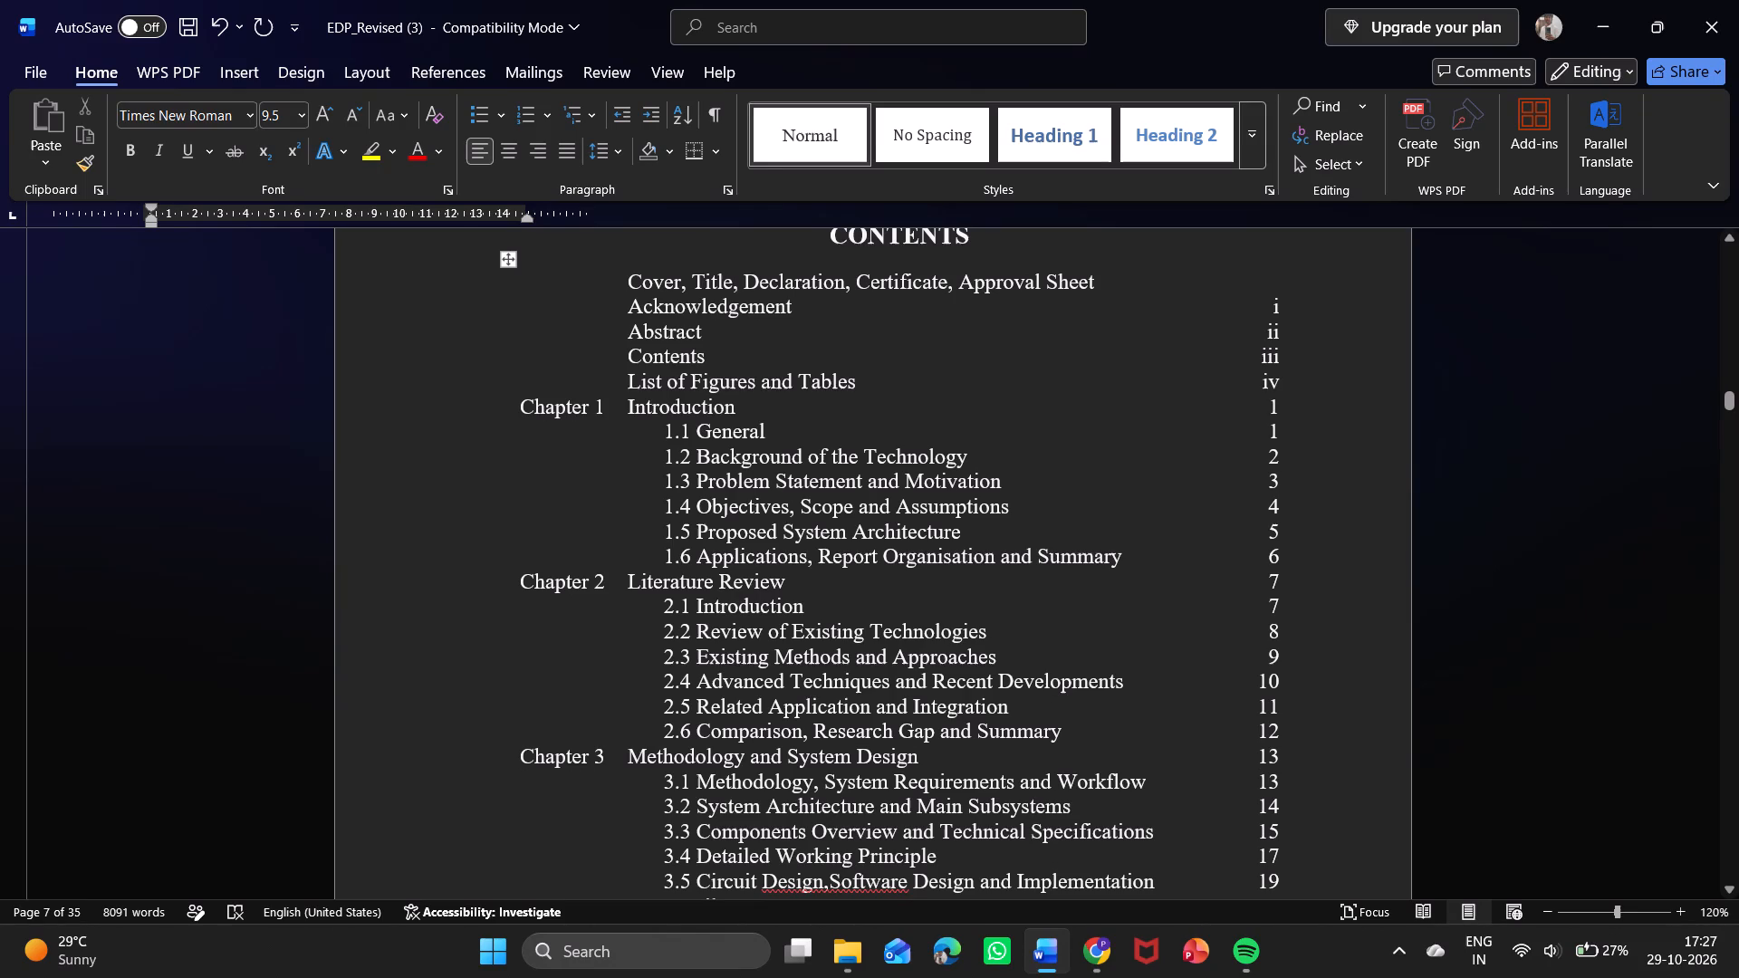
{"action": "left_click", "coordinate": [1283, 607]}
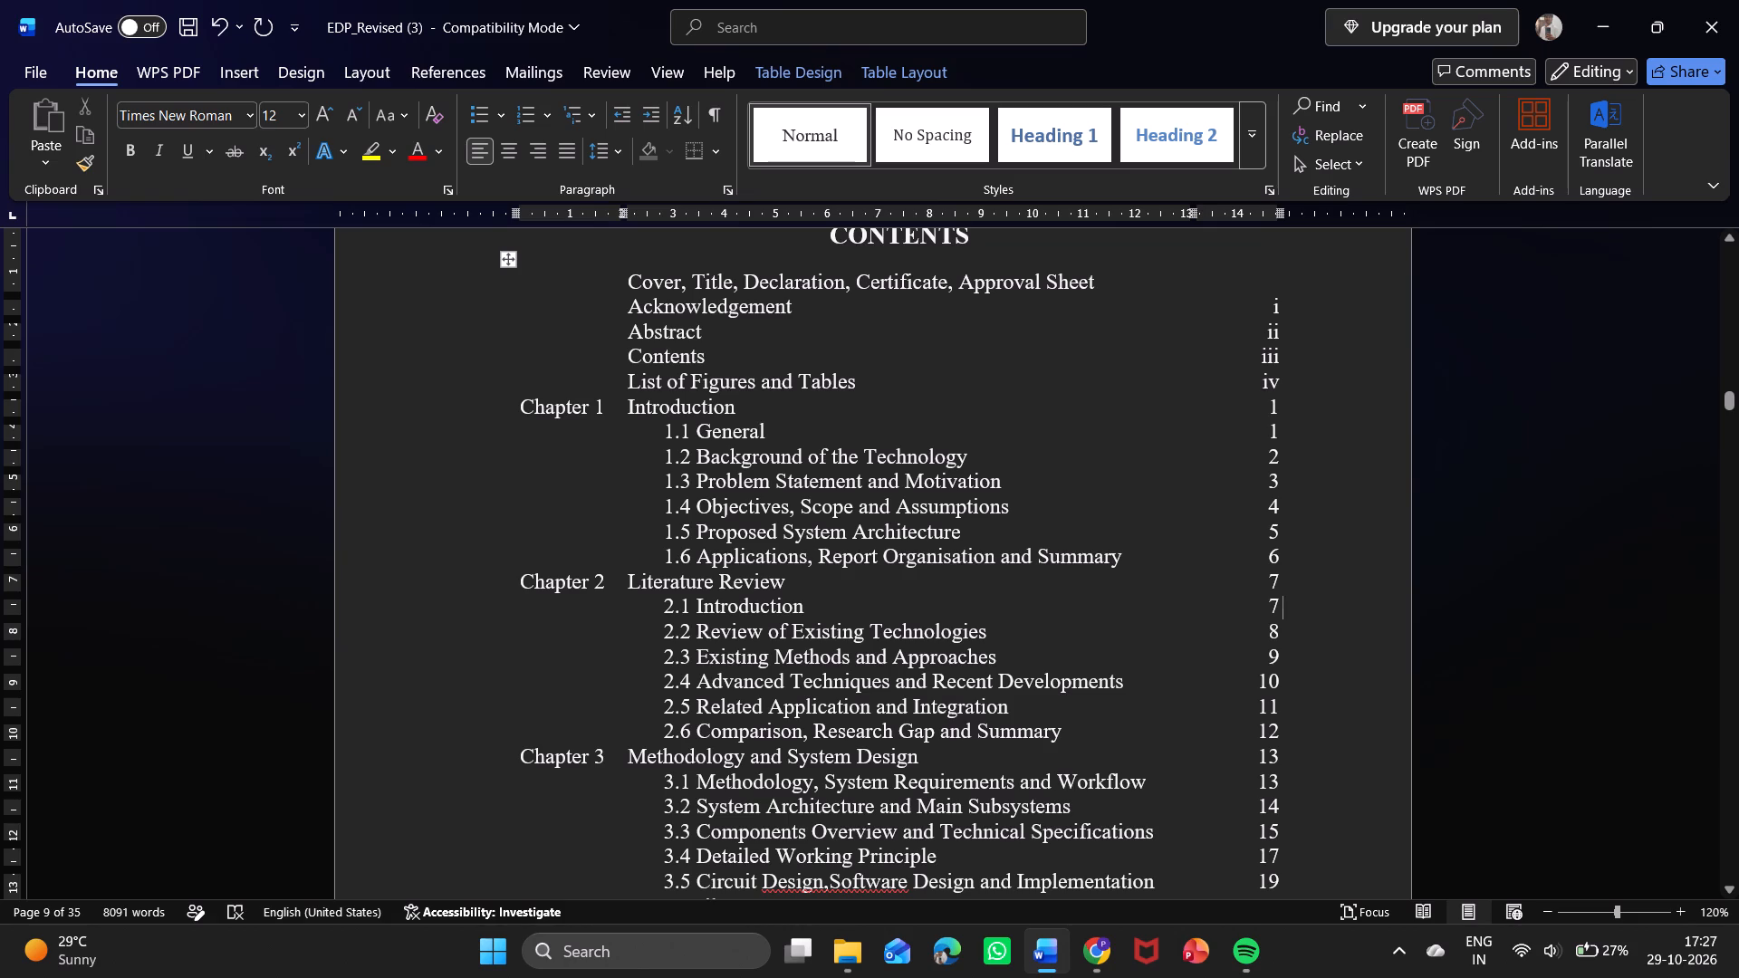
{"action": "left_click", "coordinate": [1289, 580]}
{"action": "key", "text": "BackSpace"}
{"action": "key", "text": "BackSpace"}
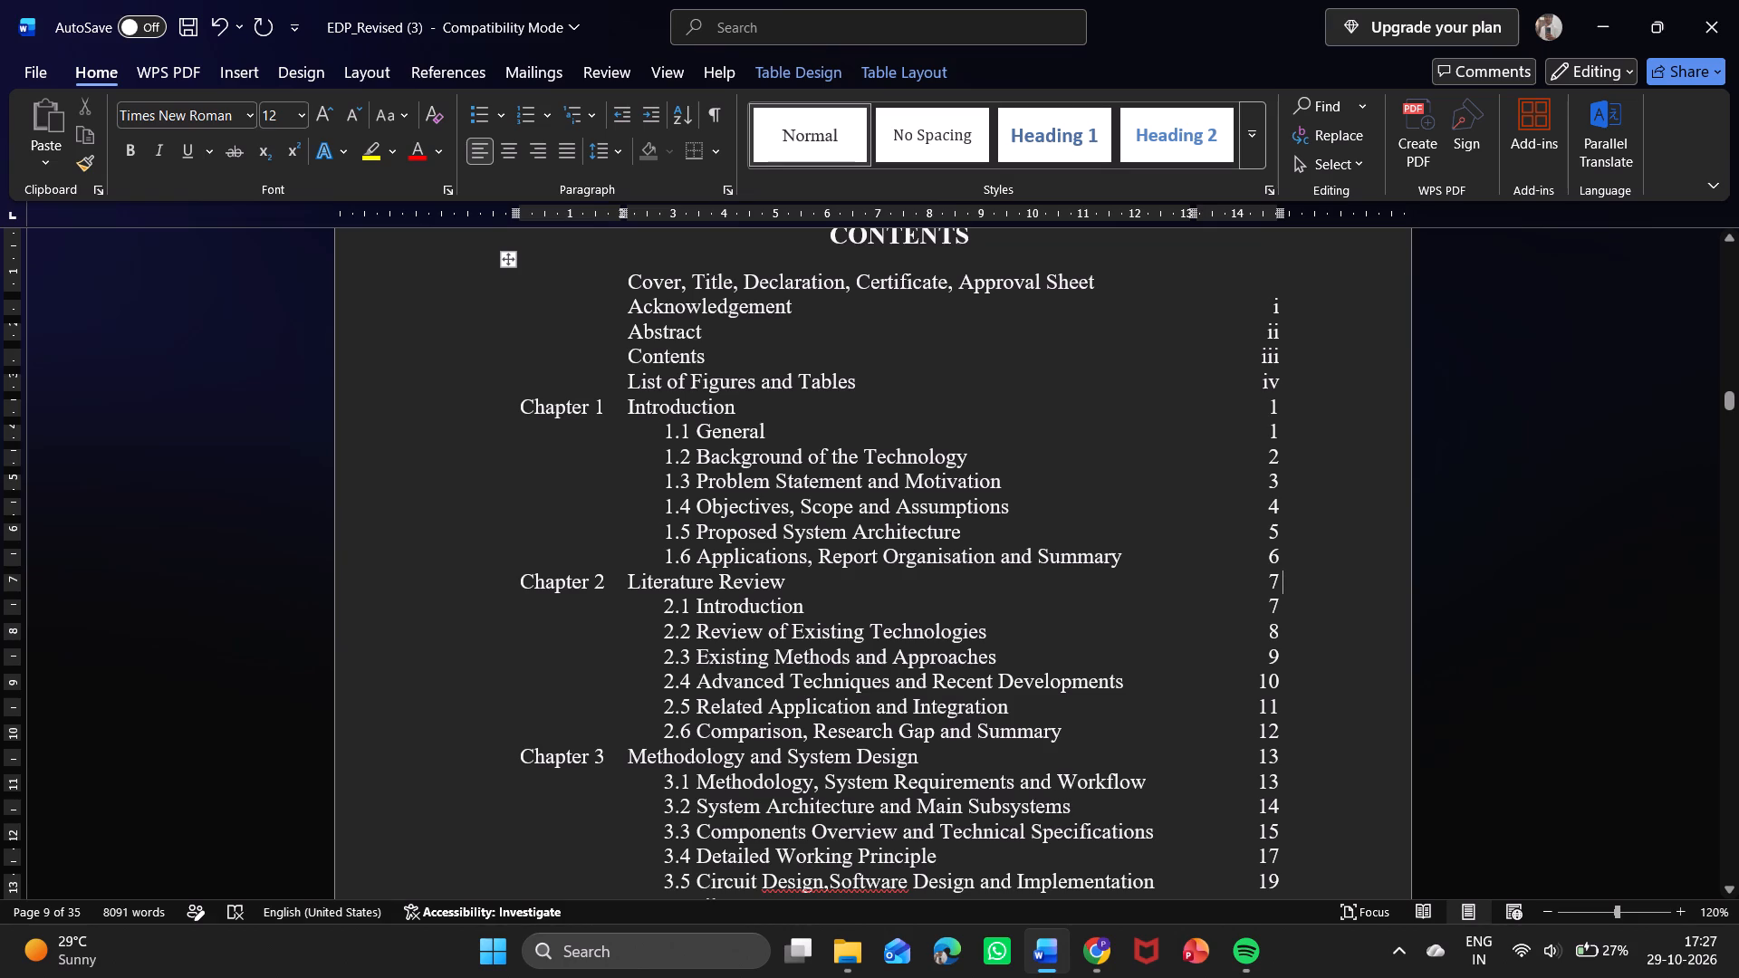
{"action": "key", "text": "BackSpace"}
{"action": "left_click", "coordinate": [1289, 580]}
{"action": "key", "text": "BackSpace"}
{"action": "key", "text": "BackSpace"}
{"action": "left_click_drag", "start_coordinate": [1283, 578], "coordinate": [1263, 579]}
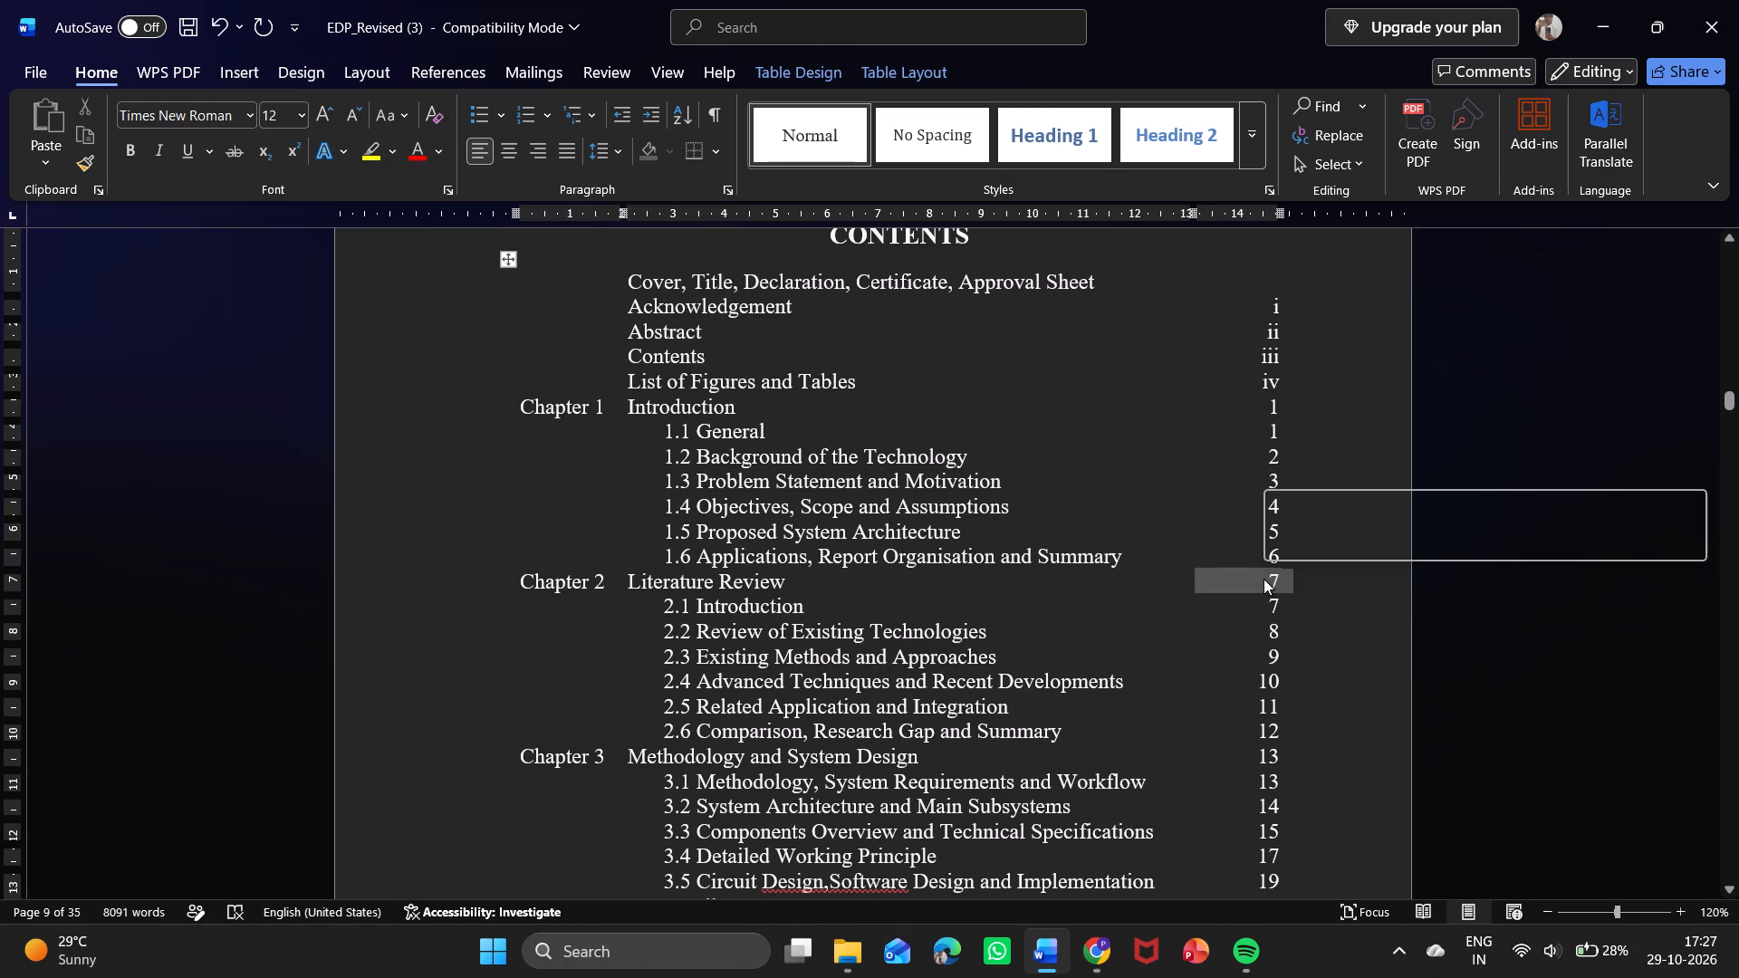
{"action": "key", "text": "5"}
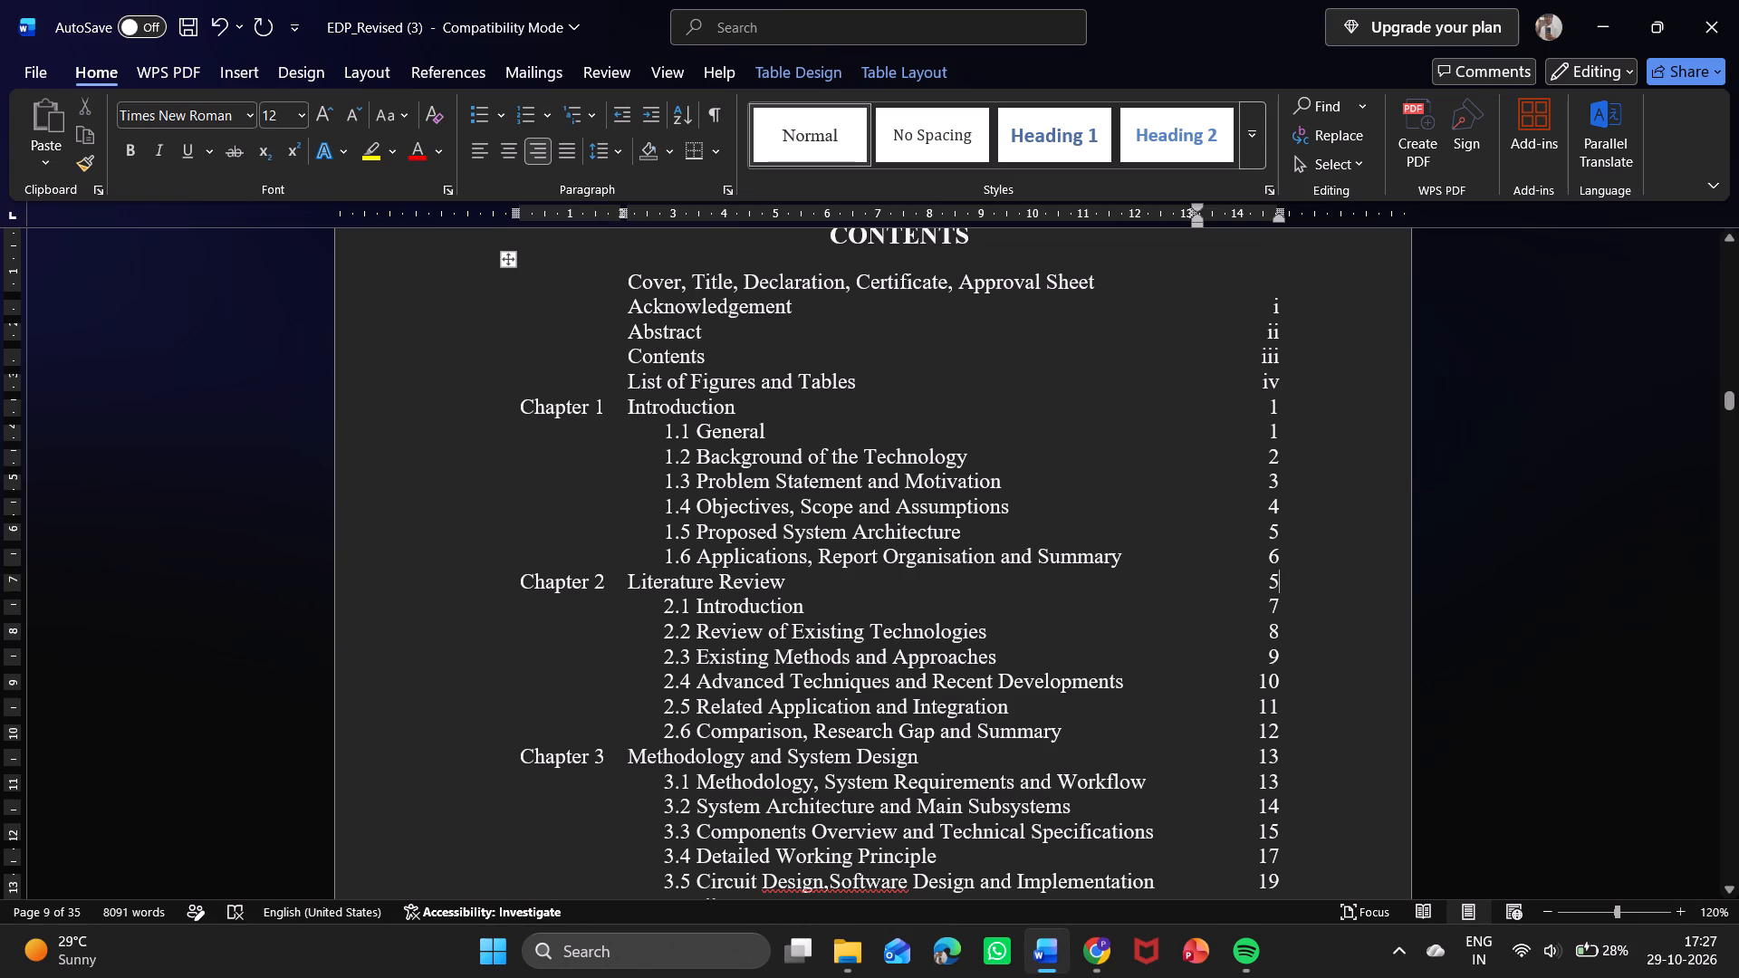
Set the page number of the 2.1 Introduction entry in the contents table to 5.
{"action": "key", "text": "Down"}
{"action": "key", "text": "BackSpace"}
{"action": "key", "text": "5"}
Set the page number of the 1.6 Applications, Report Organisation and Summary entry in the contents table to 4.
{"action": "left_click", "coordinate": [1287, 556]}
{"action": "key", "text": "BackSpace"}
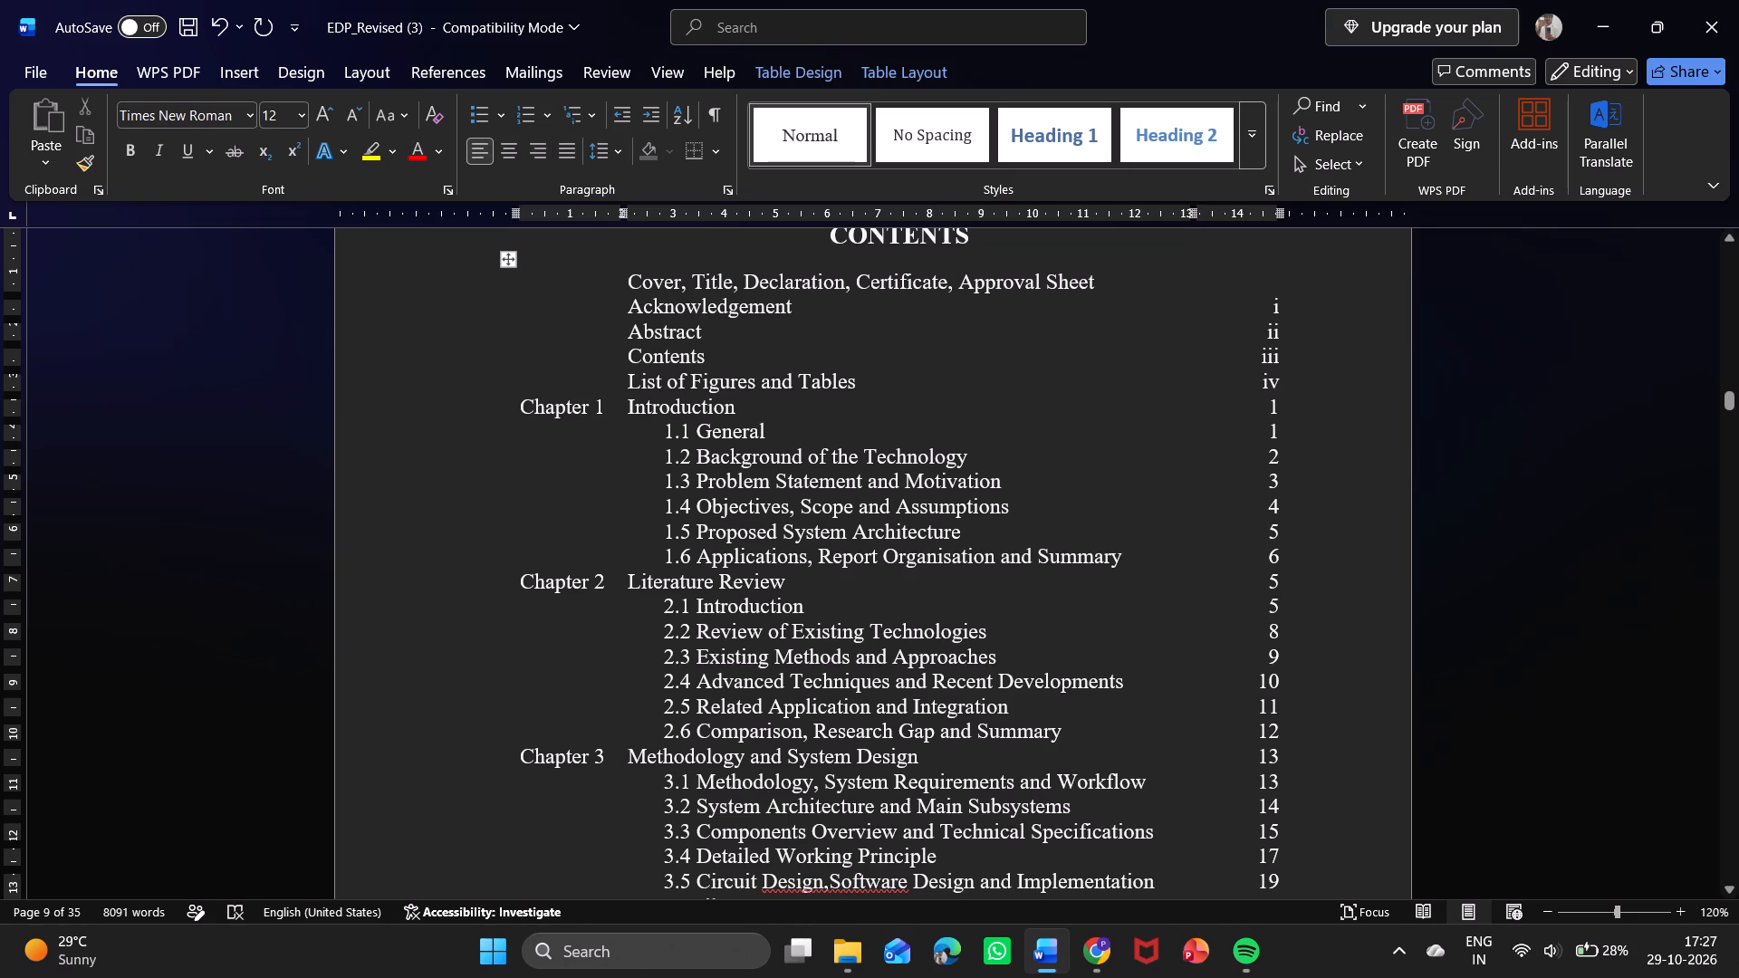
{"action": "key", "text": "BackSpace"}
{"action": "double_click", "coordinate": [1287, 556]}
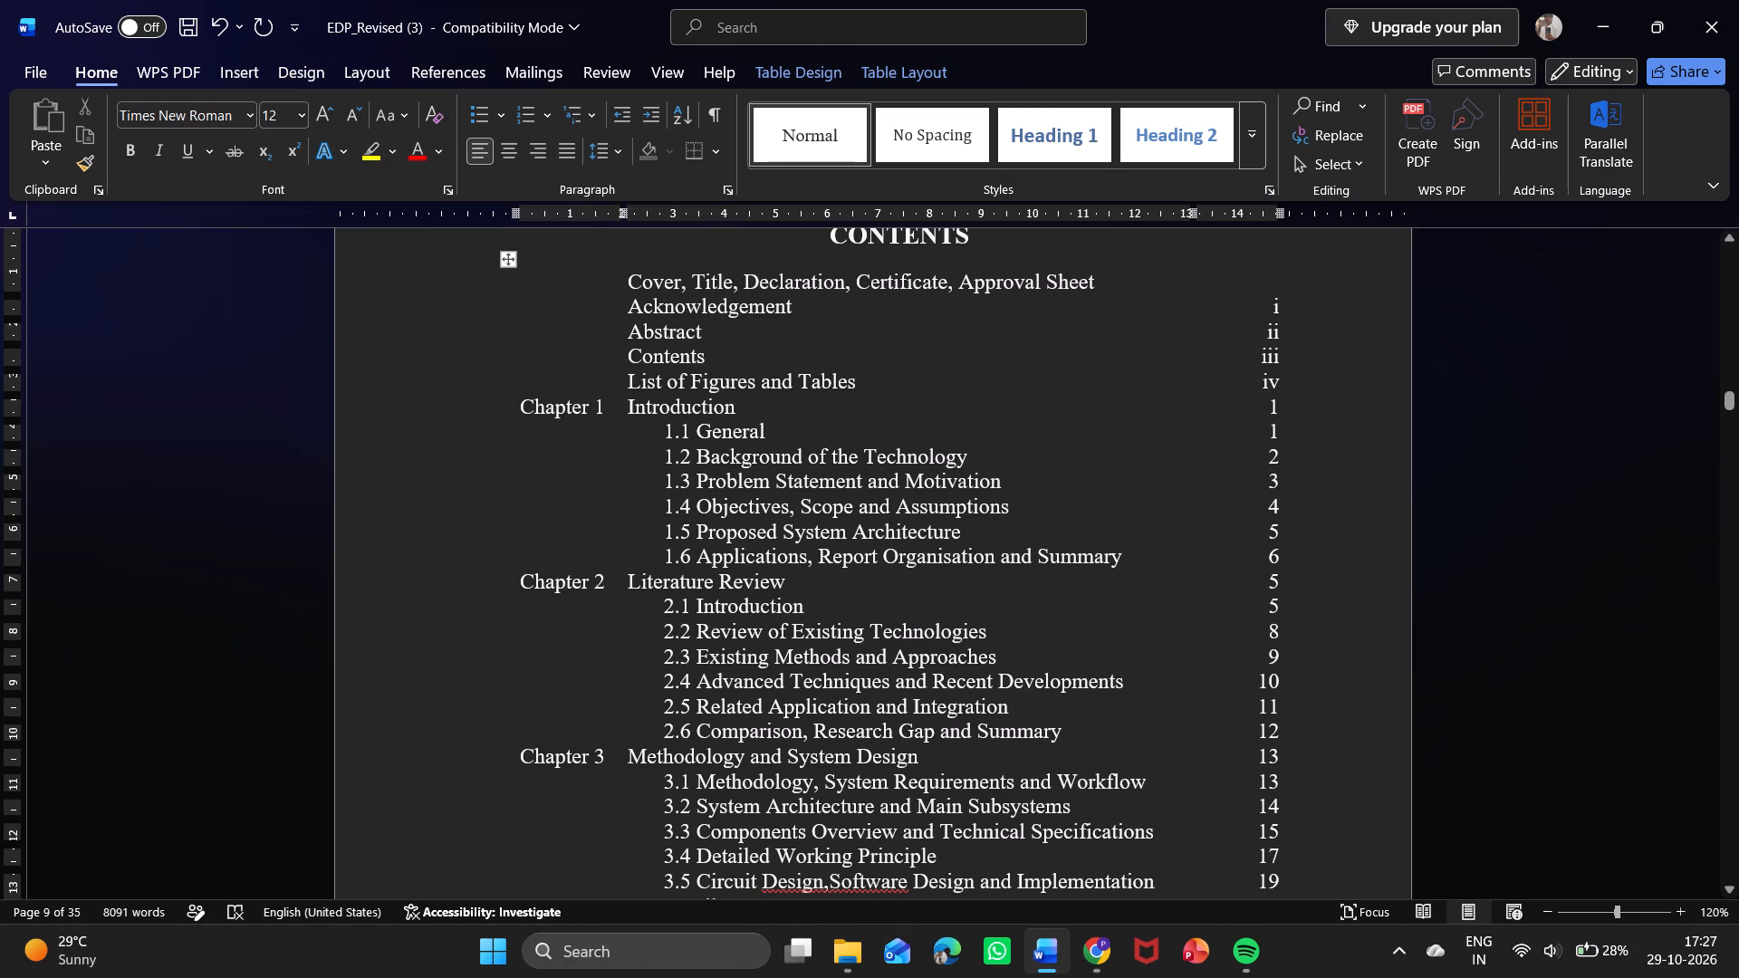
{"action": "left_click", "coordinate": [1283, 556]}
{"action": "key", "text": "BackSpace"}
{"action": "key", "text": "BackSpace"}
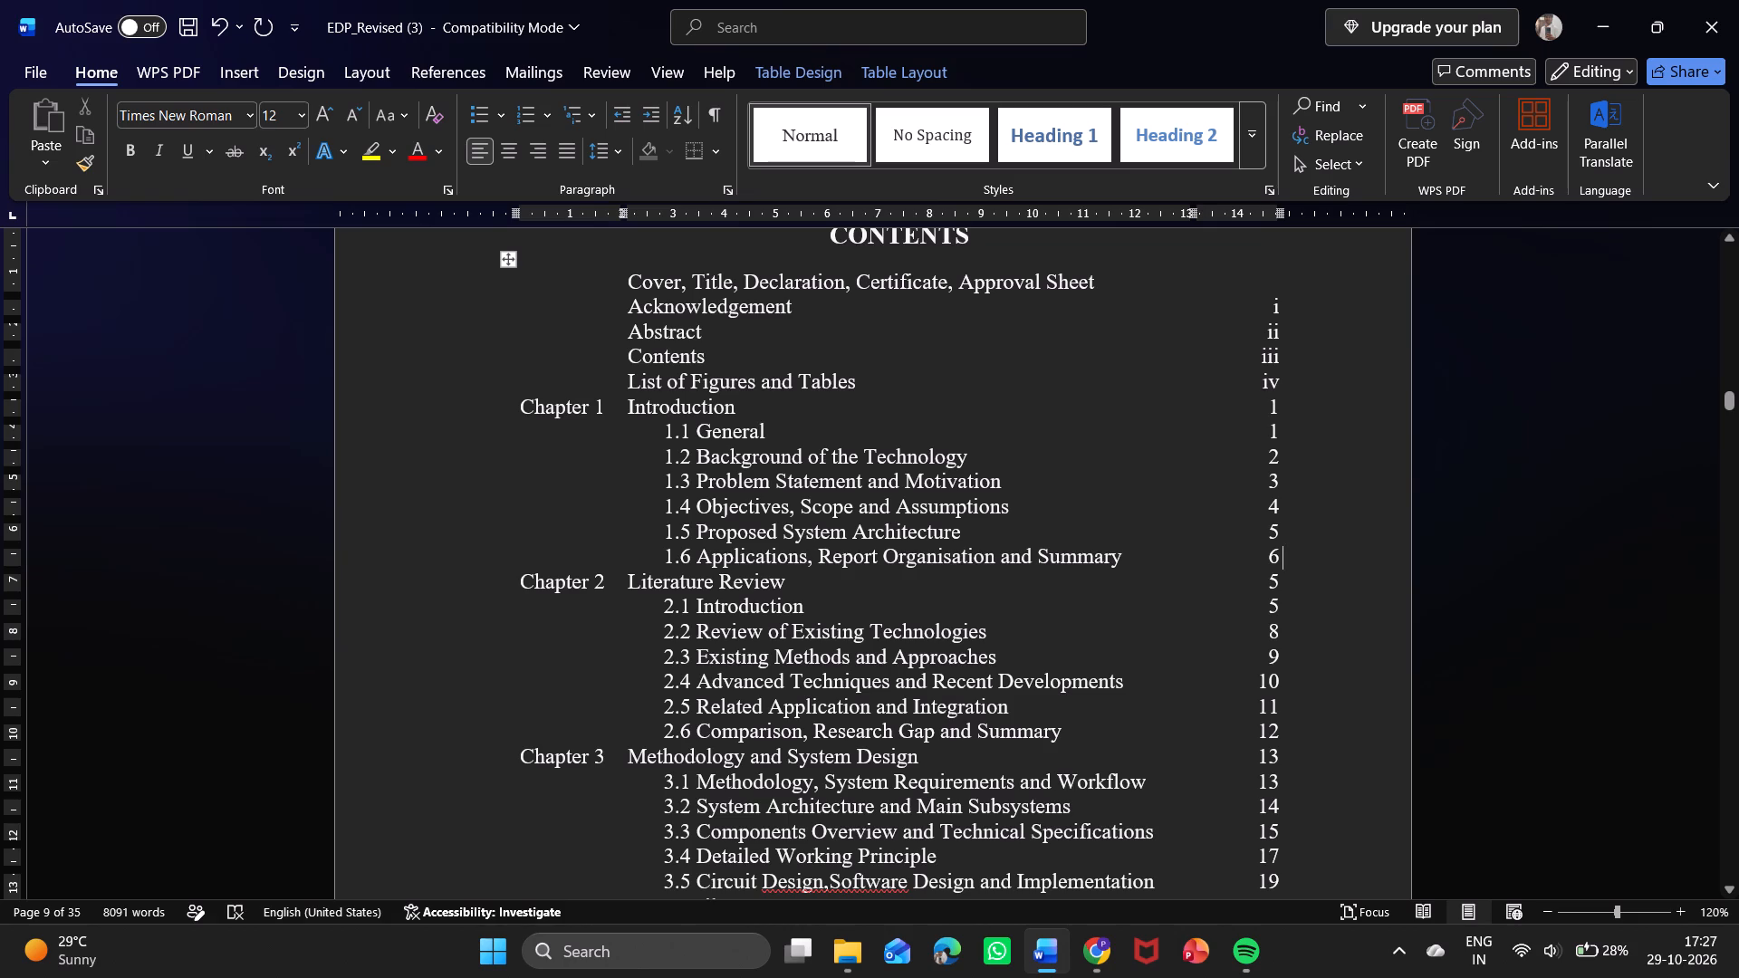
{"action": "left_click", "coordinate": [1277, 556]}
{"action": "left_click_drag", "start_coordinate": [1277, 556], "coordinate": [1269, 555]}
{"action": "key", "text": "4"}
Examine the Chapter 1 pages from section 1.3 to the chapter's end for section locations.
{"action": "scroll", "coordinate": [1182, 616], "scroll_direction": "down", "scroll_amount": 2}
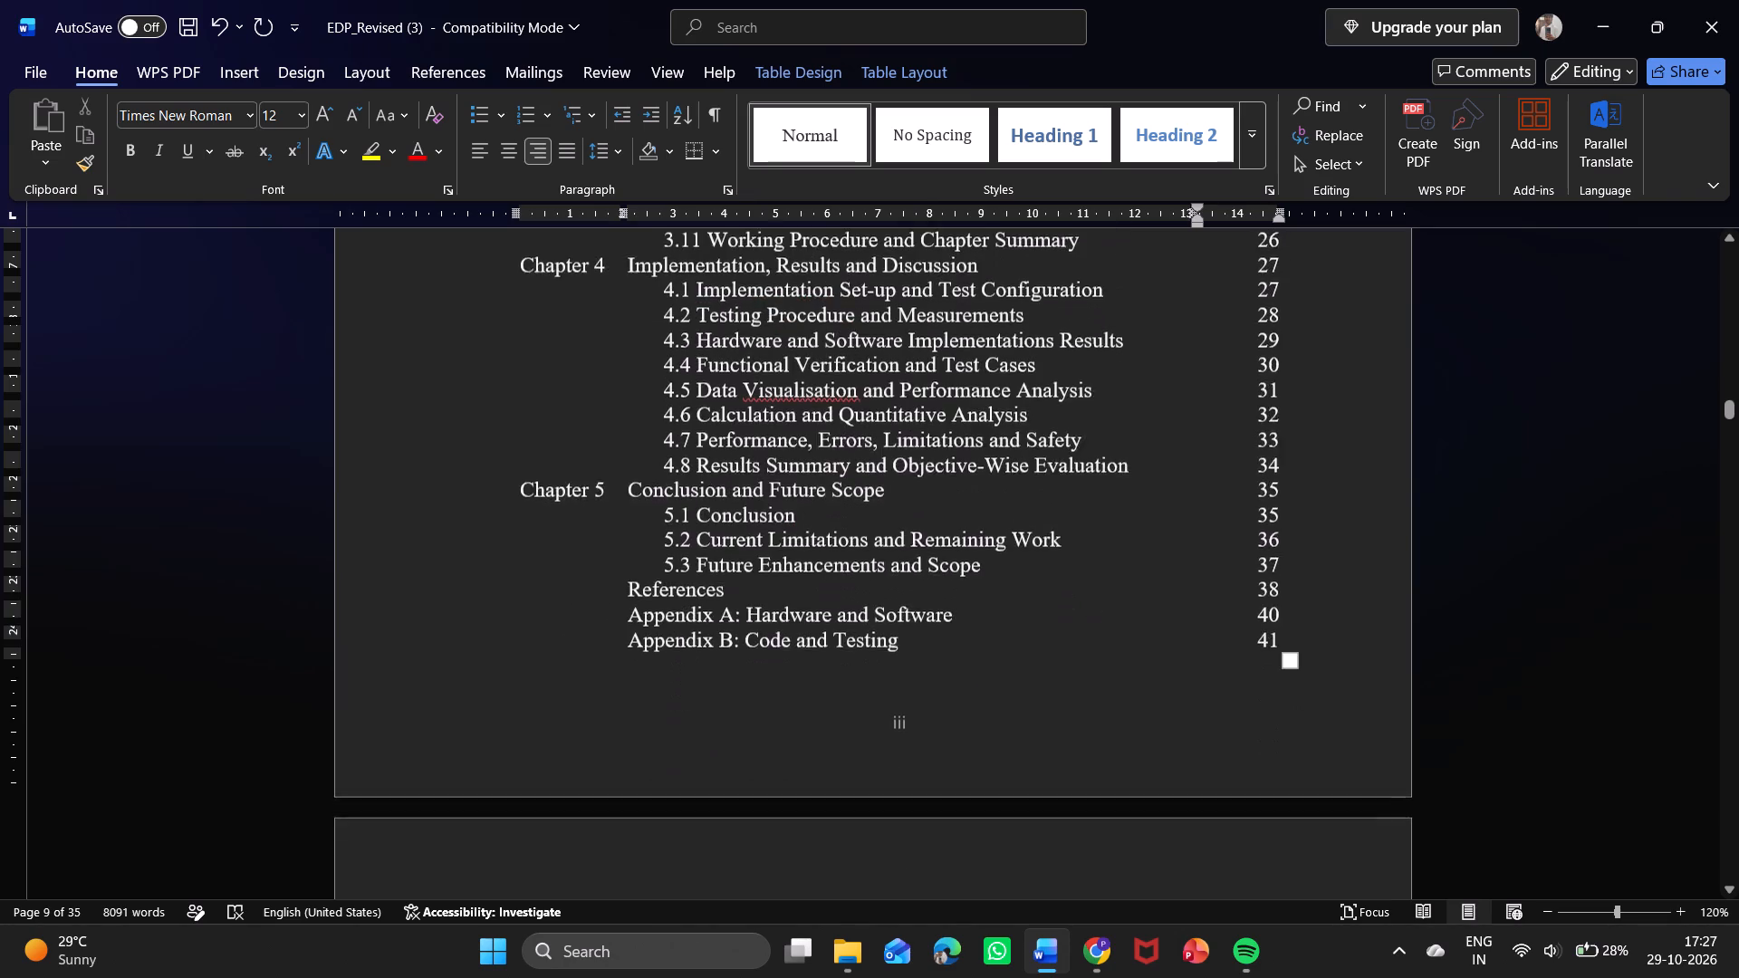
{"action": "scroll", "coordinate": [1182, 616], "scroll_direction": "down", "scroll_amount": 4}
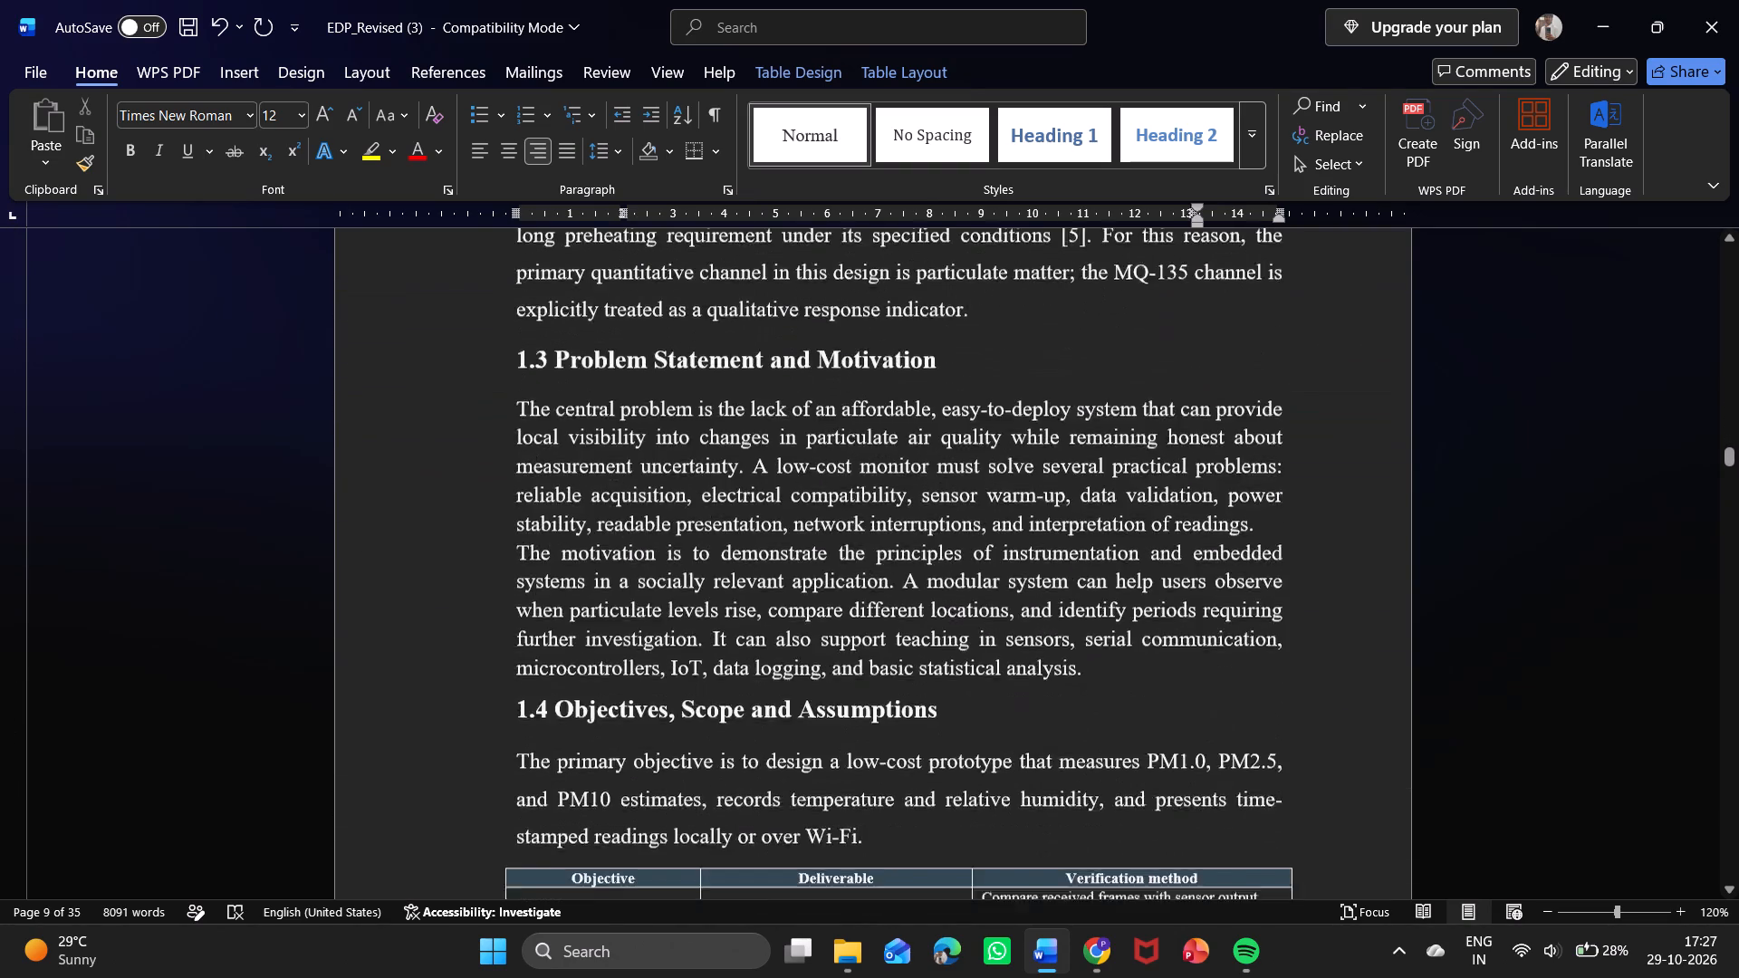
{"action": "scroll", "coordinate": [1182, 616], "scroll_direction": "down", "scroll_amount": 4}
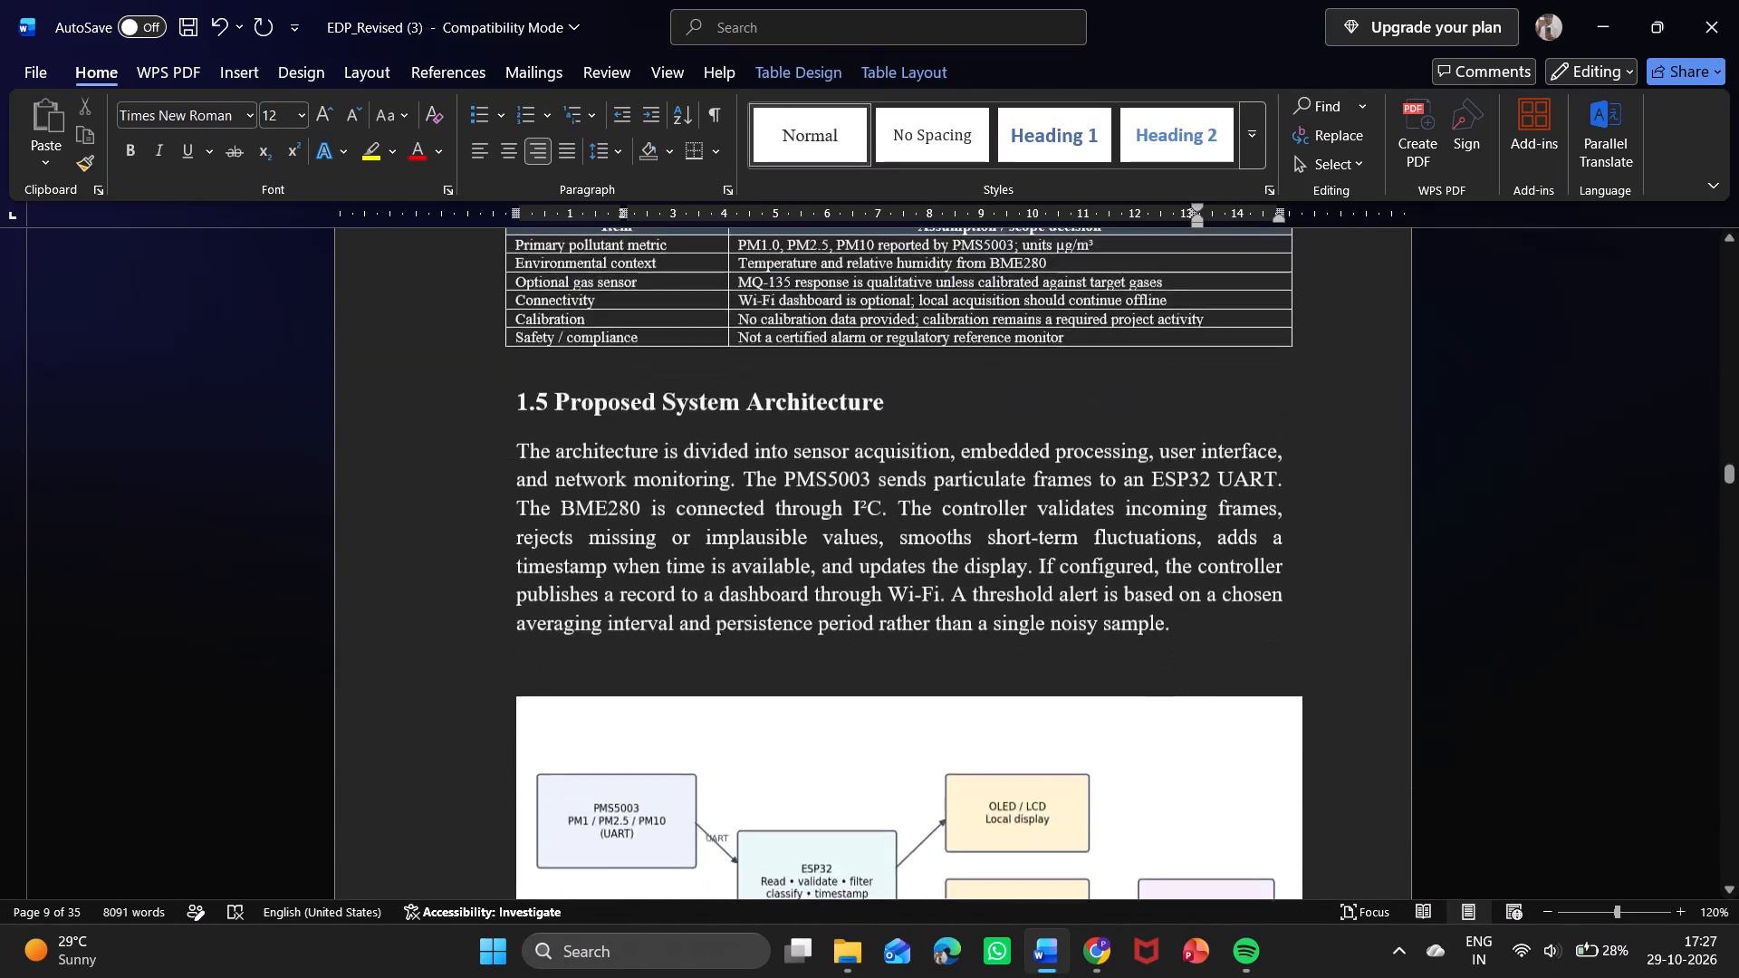
{"action": "scroll", "coordinate": [1182, 616], "scroll_direction": "down", "scroll_amount": 4}
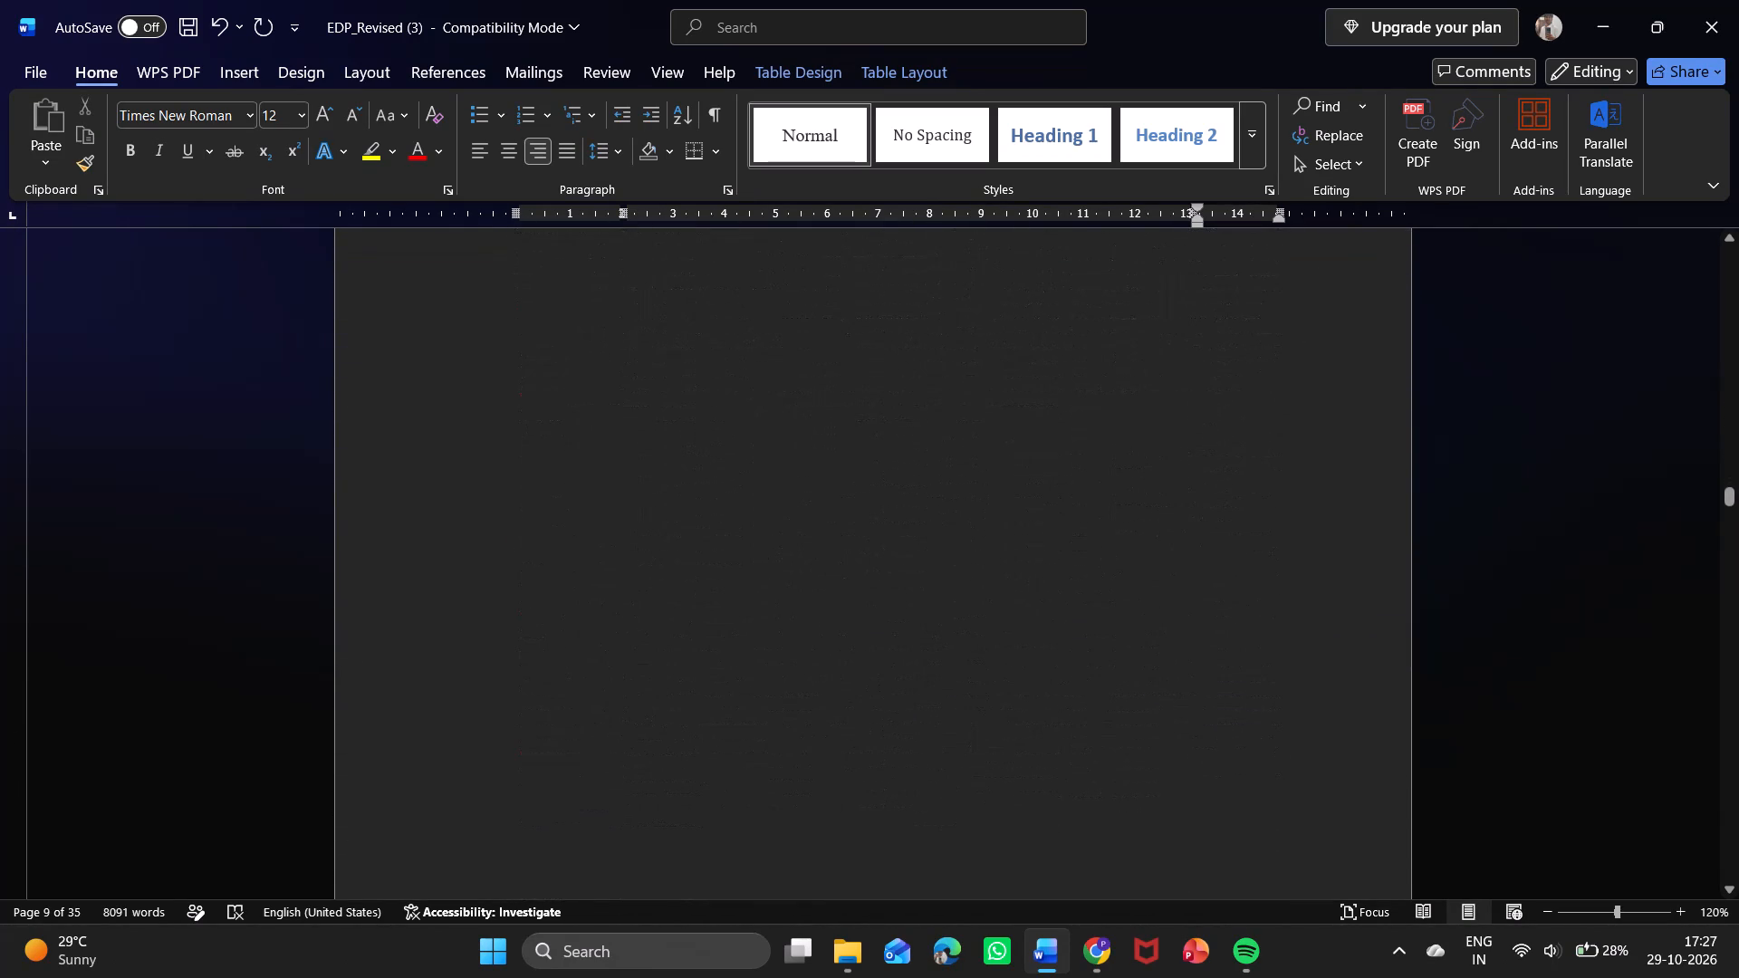
{"action": "scroll", "coordinate": [1182, 616], "scroll_direction": "down", "scroll_amount": 3}
{"action": "scroll", "coordinate": [1182, 616], "scroll_direction": "up", "scroll_amount": 2}
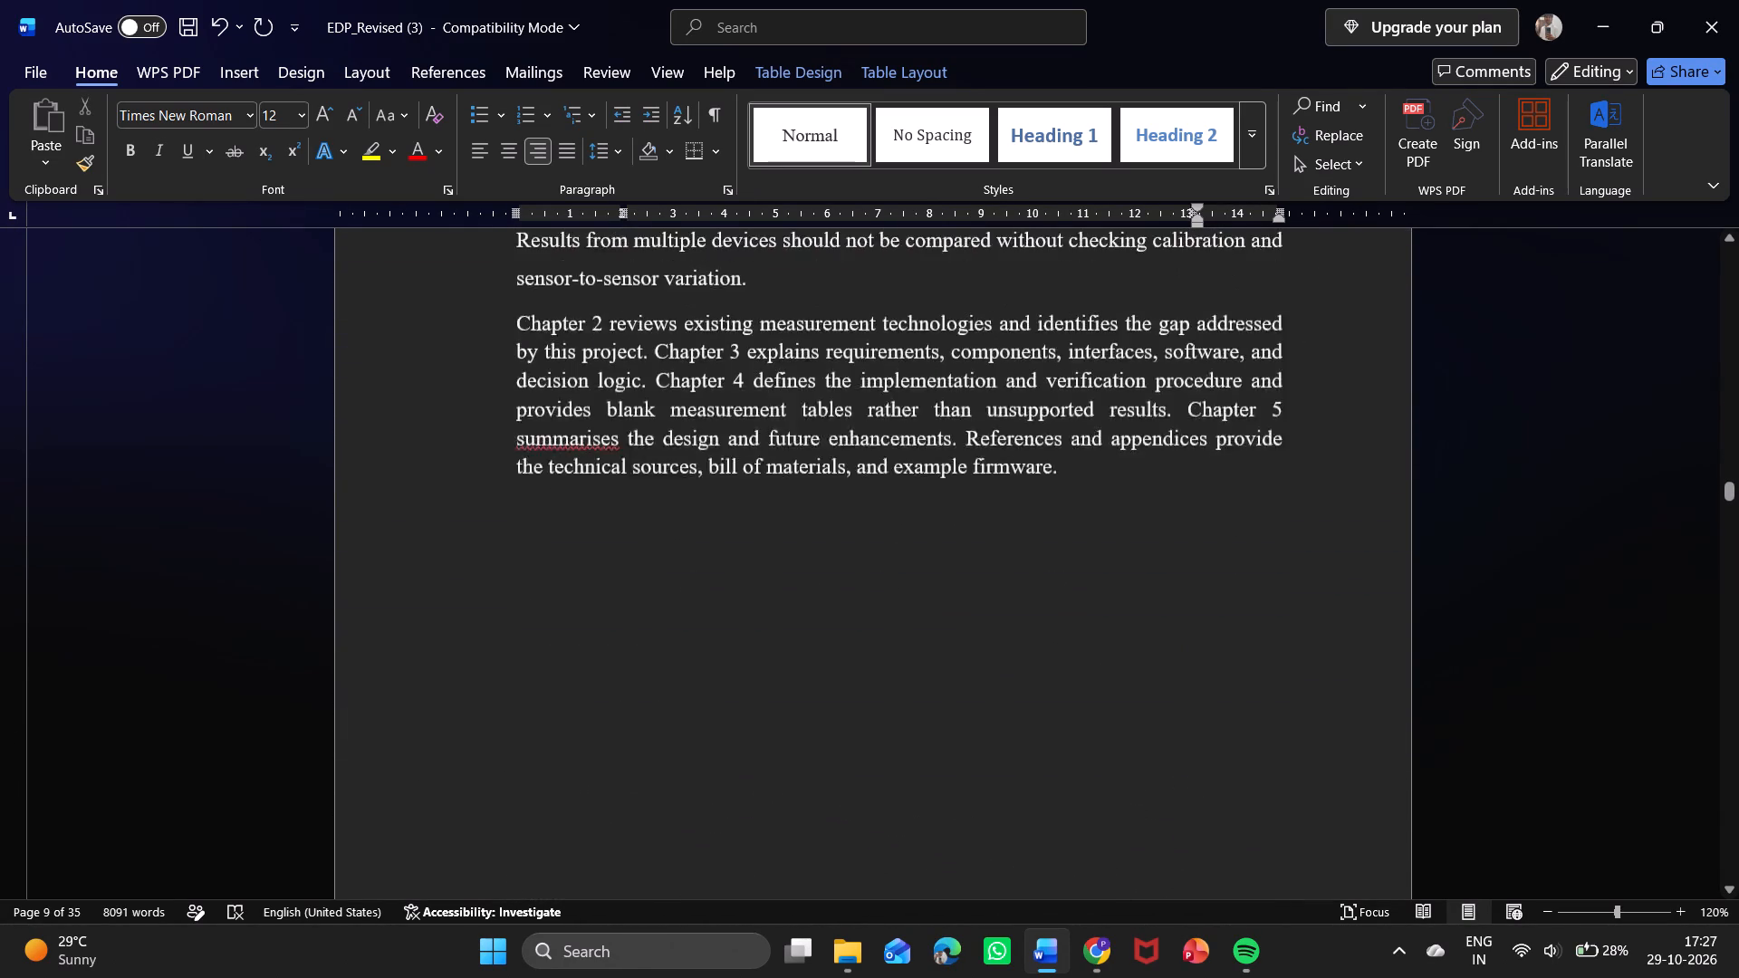
Examine the Chapter 1 pages from the chapter's end back to its start for the page of each section heading.
{"action": "scroll", "coordinate": [1182, 616], "scroll_direction": "up", "scroll_amount": 5}
{"action": "scroll", "coordinate": [1182, 616], "scroll_direction": "down", "scroll_amount": 1}
{"action": "scroll", "coordinate": [1182, 616], "scroll_direction": "up", "scroll_amount": 1}
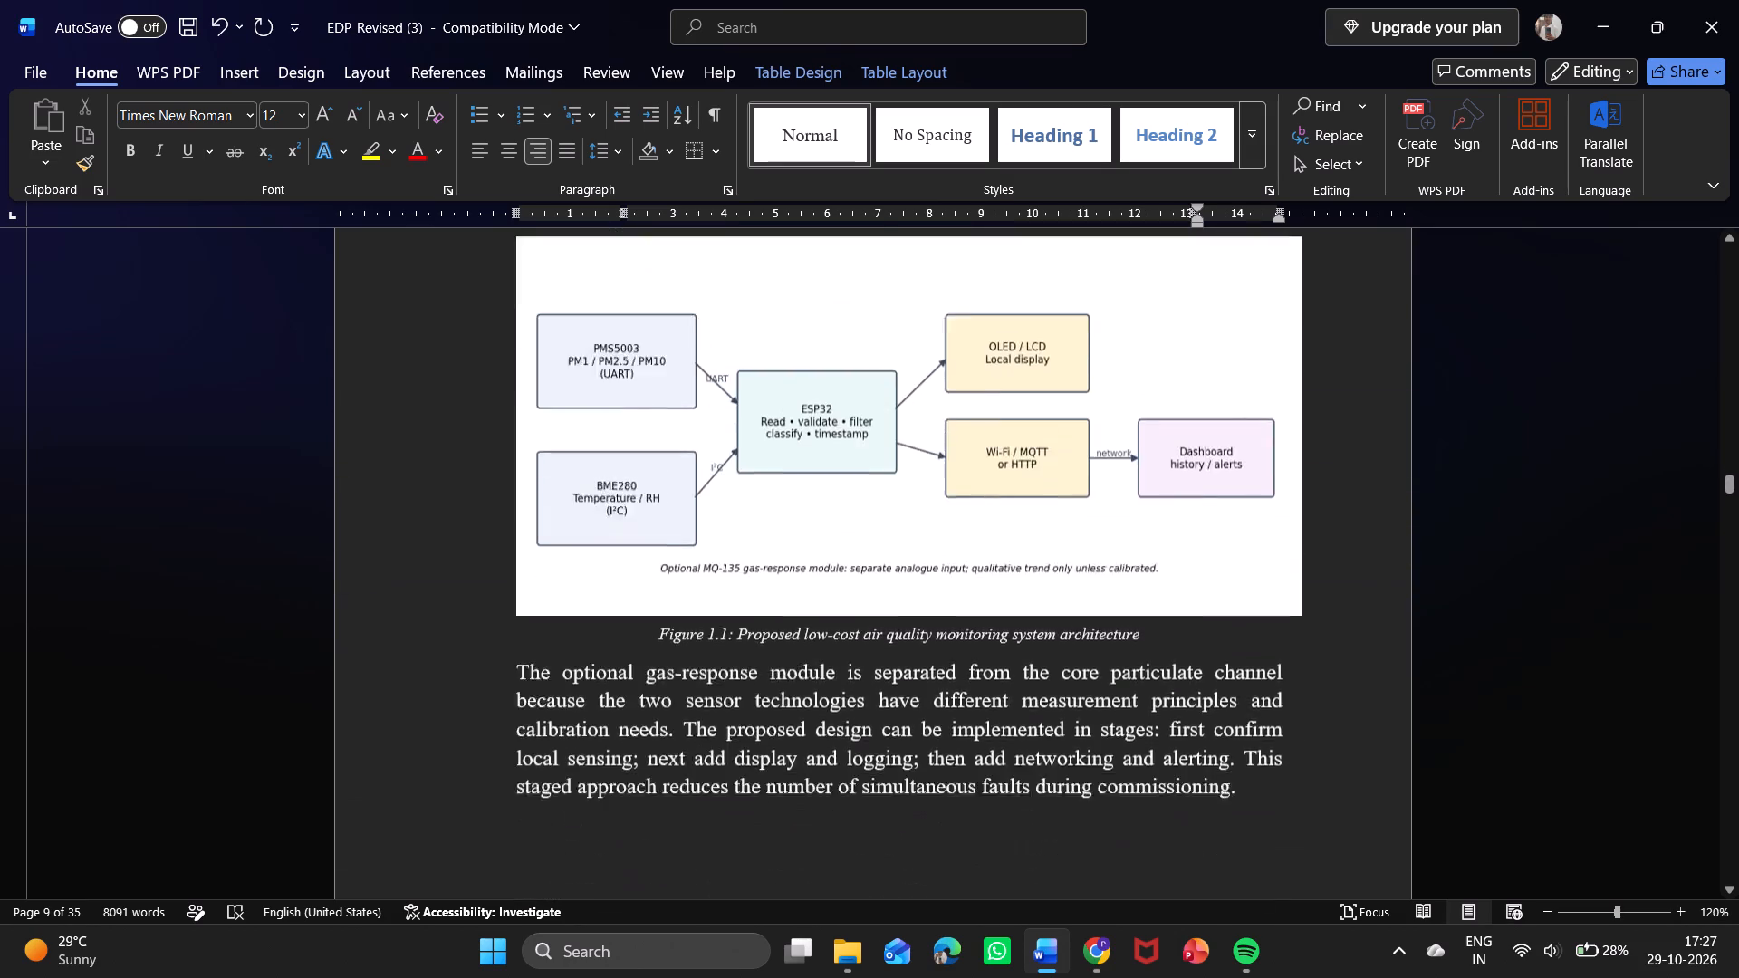
{"action": "scroll", "coordinate": [1182, 616], "scroll_direction": "up", "scroll_amount": 1}
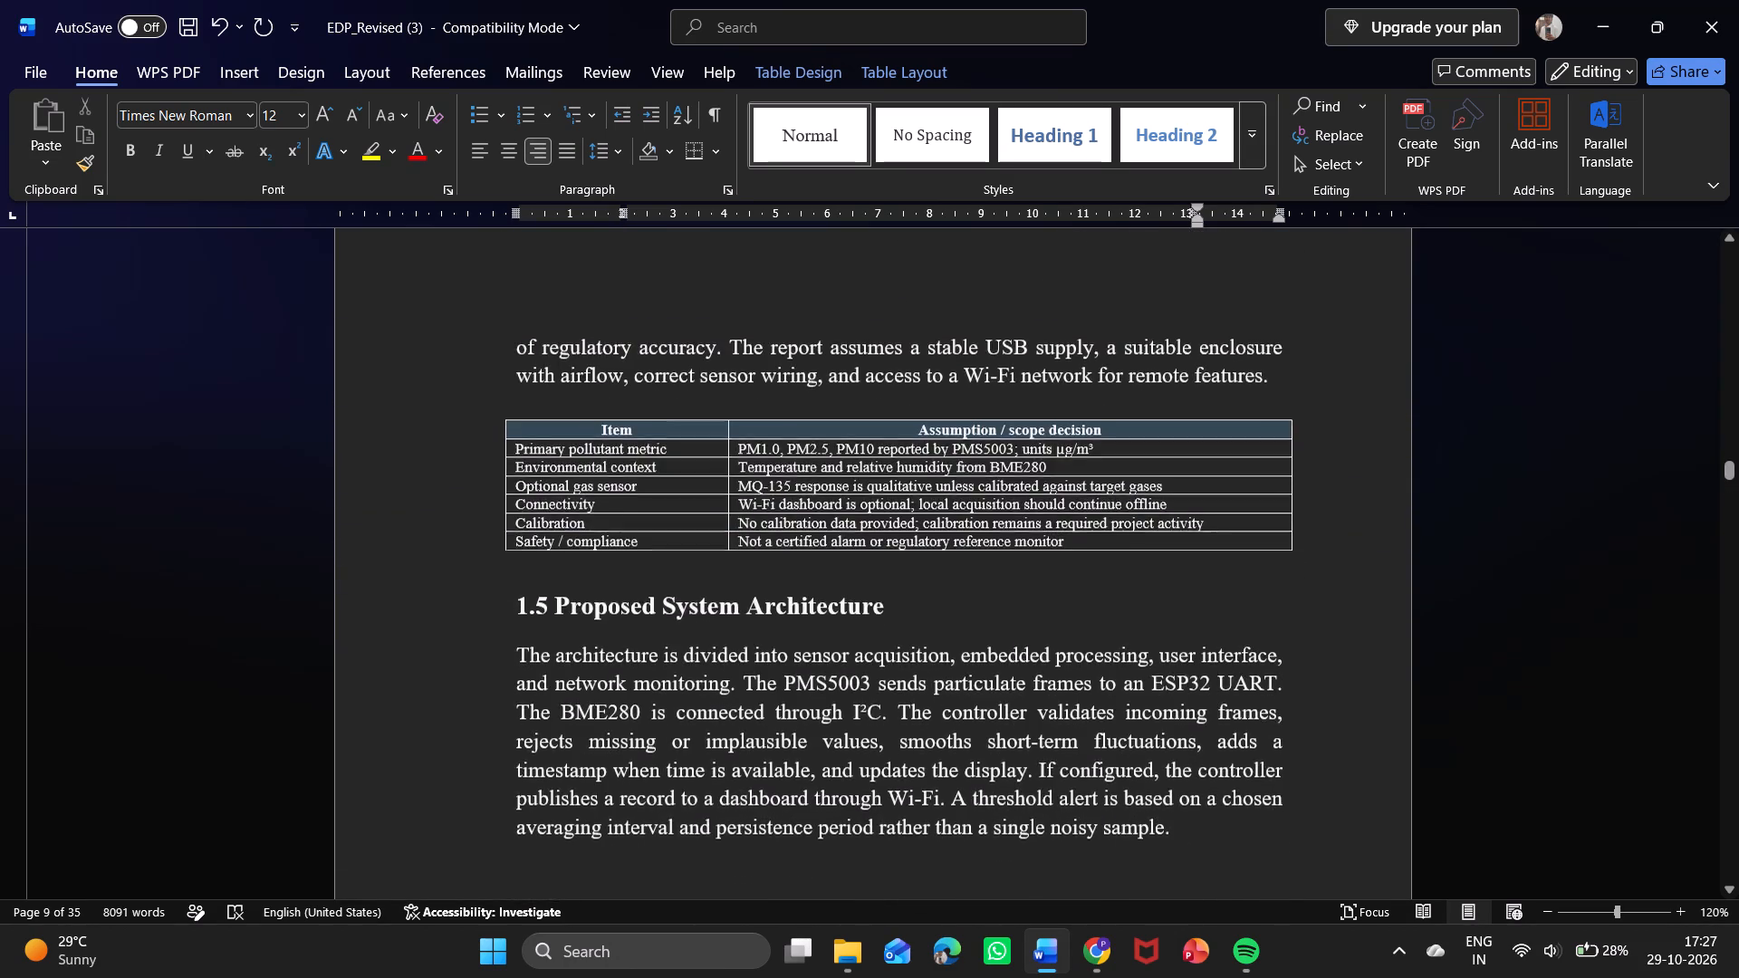
{"action": "scroll", "coordinate": [1182, 616], "scroll_direction": "up", "scroll_amount": 3}
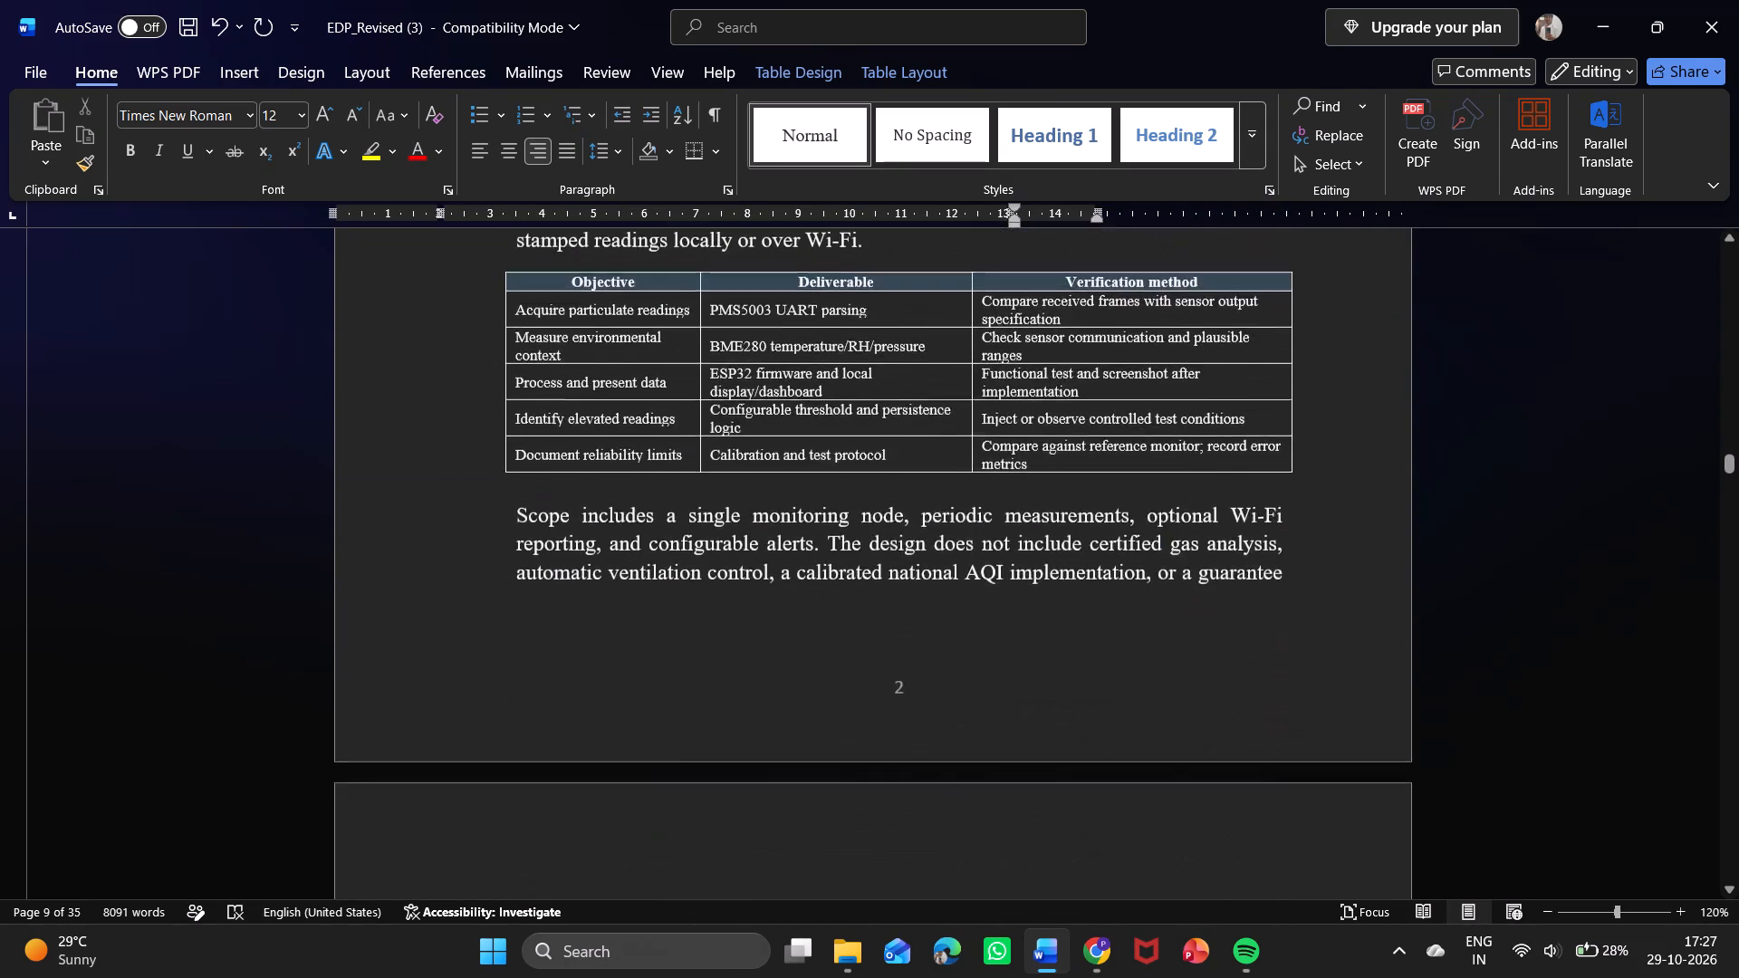
{"action": "scroll", "coordinate": [1182, 616], "scroll_direction": "up", "scroll_amount": 2}
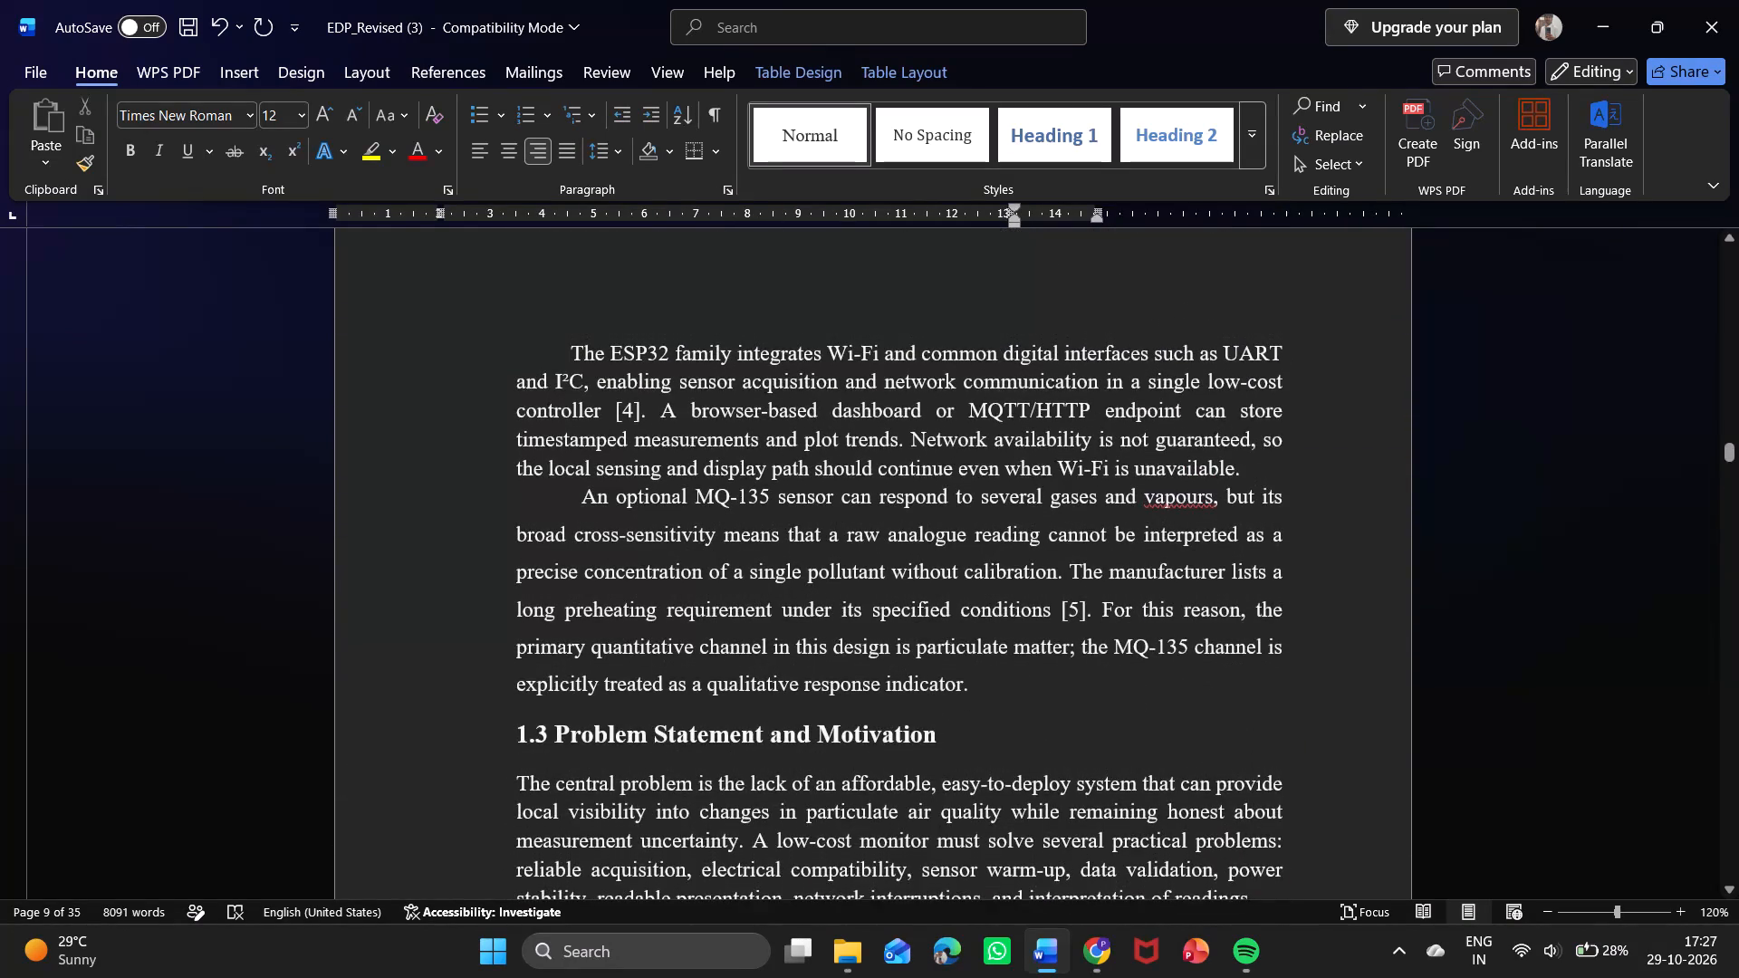
{"action": "scroll", "coordinate": [1182, 616], "scroll_direction": "down", "scroll_amount": 2}
{"action": "scroll", "coordinate": [1182, 616], "scroll_direction": "up", "scroll_amount": 2}
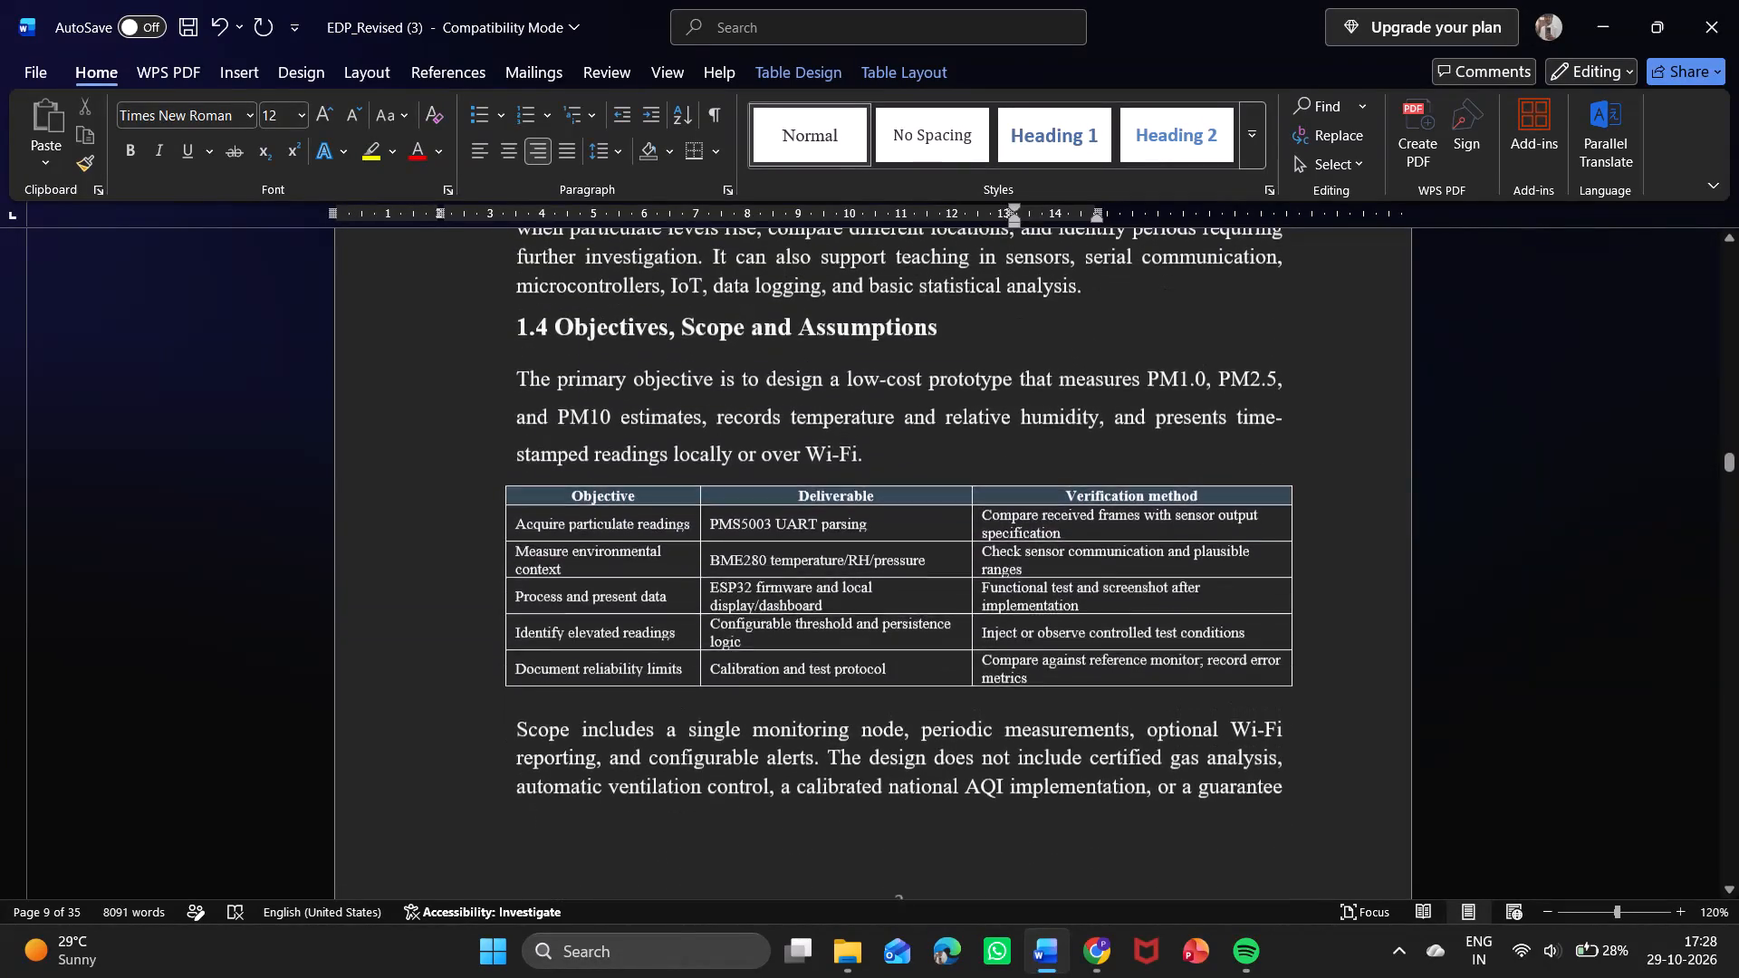
{"action": "scroll", "coordinate": [1182, 616], "scroll_direction": "up", "scroll_amount": 6}
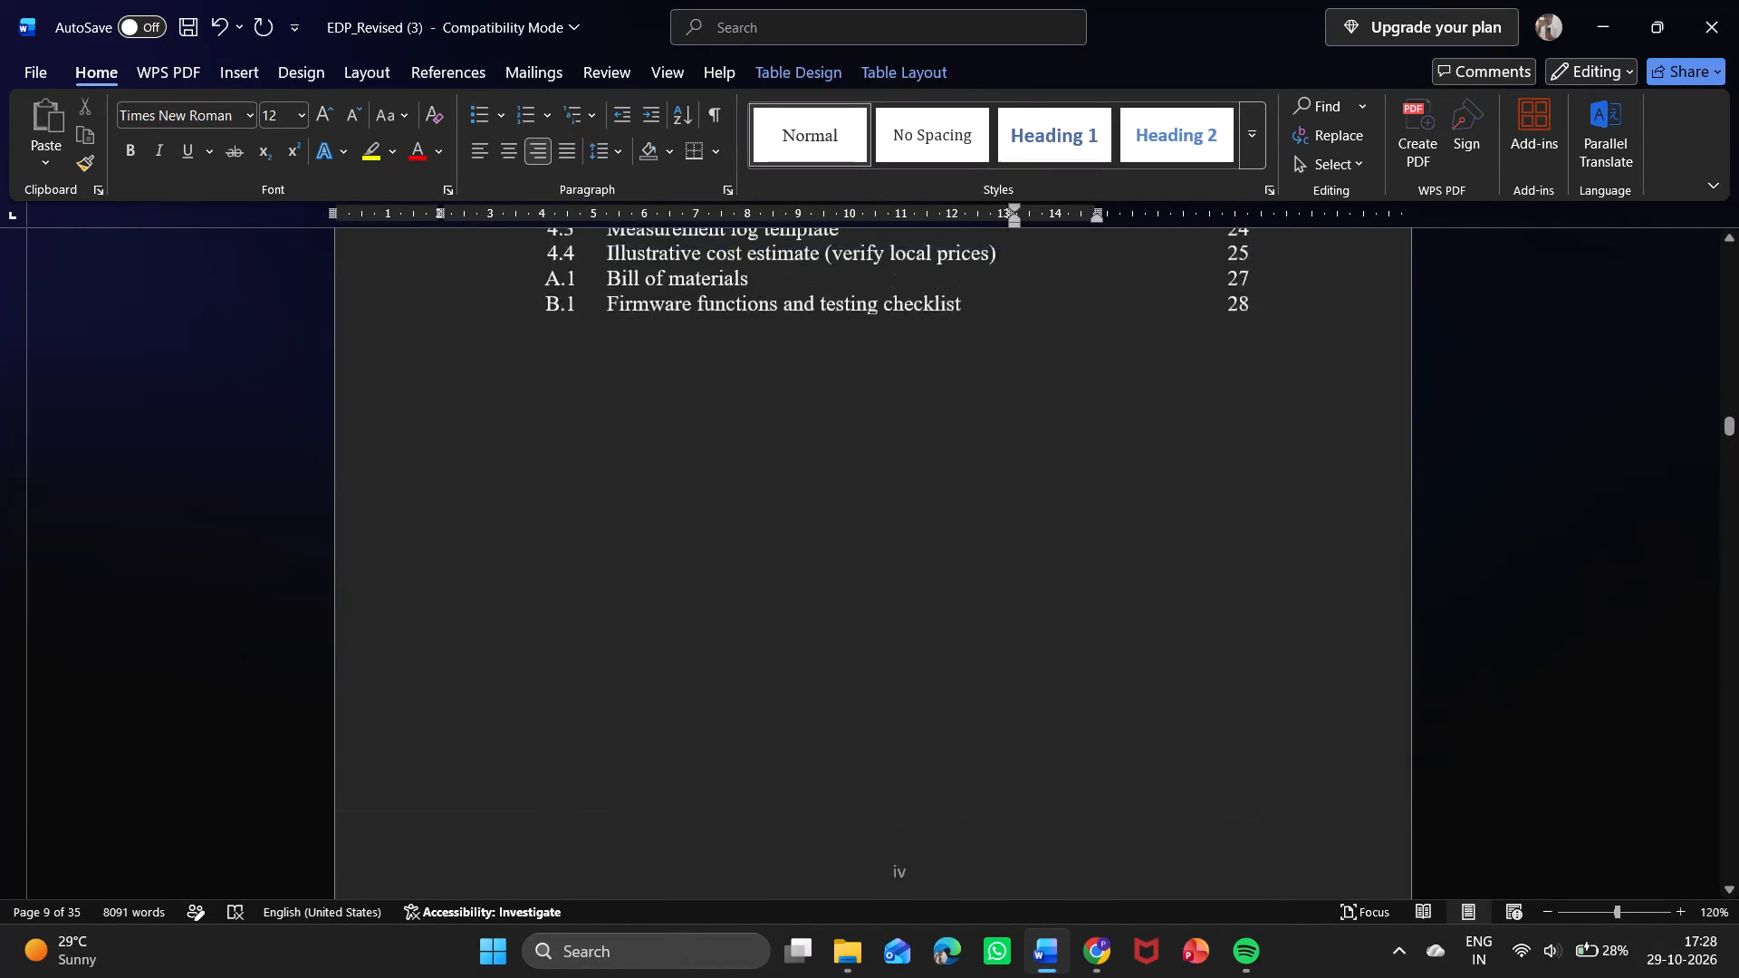
{"action": "scroll", "coordinate": [1182, 616], "scroll_direction": "down", "scroll_amount": 9}
{"action": "scroll", "coordinate": [1182, 616], "scroll_direction": "up", "scroll_amount": 2}
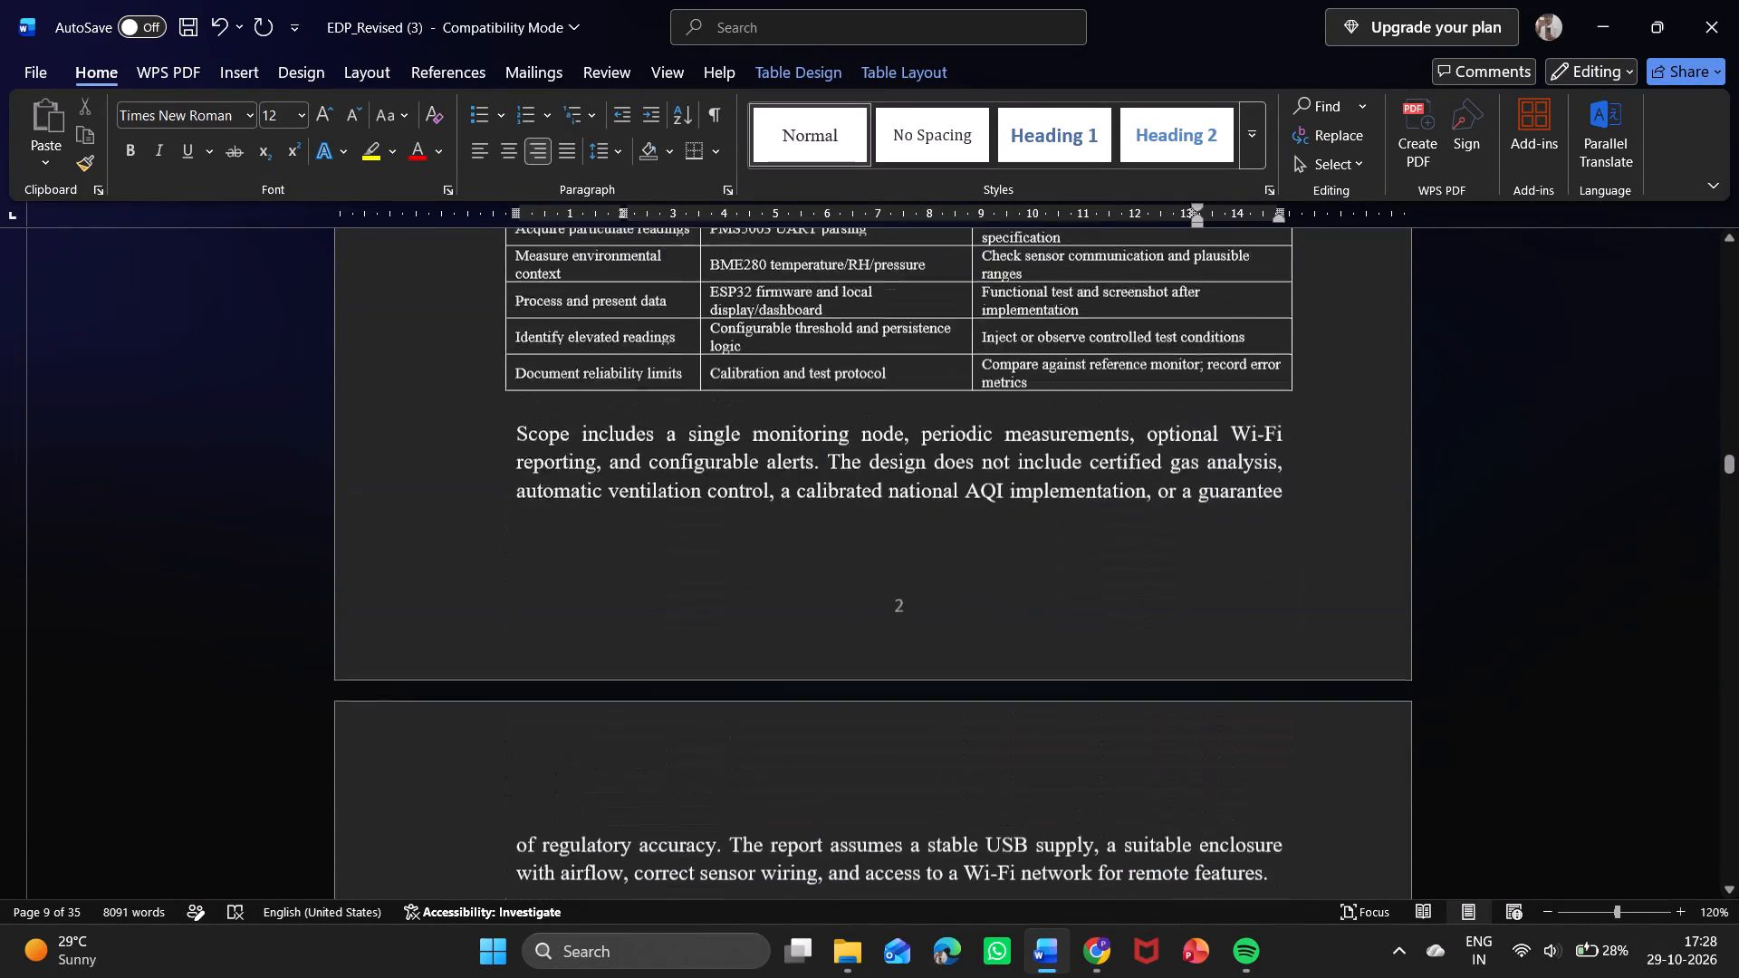
{"action": "scroll", "coordinate": [1182, 616], "scroll_direction": "up", "scroll_amount": 4}
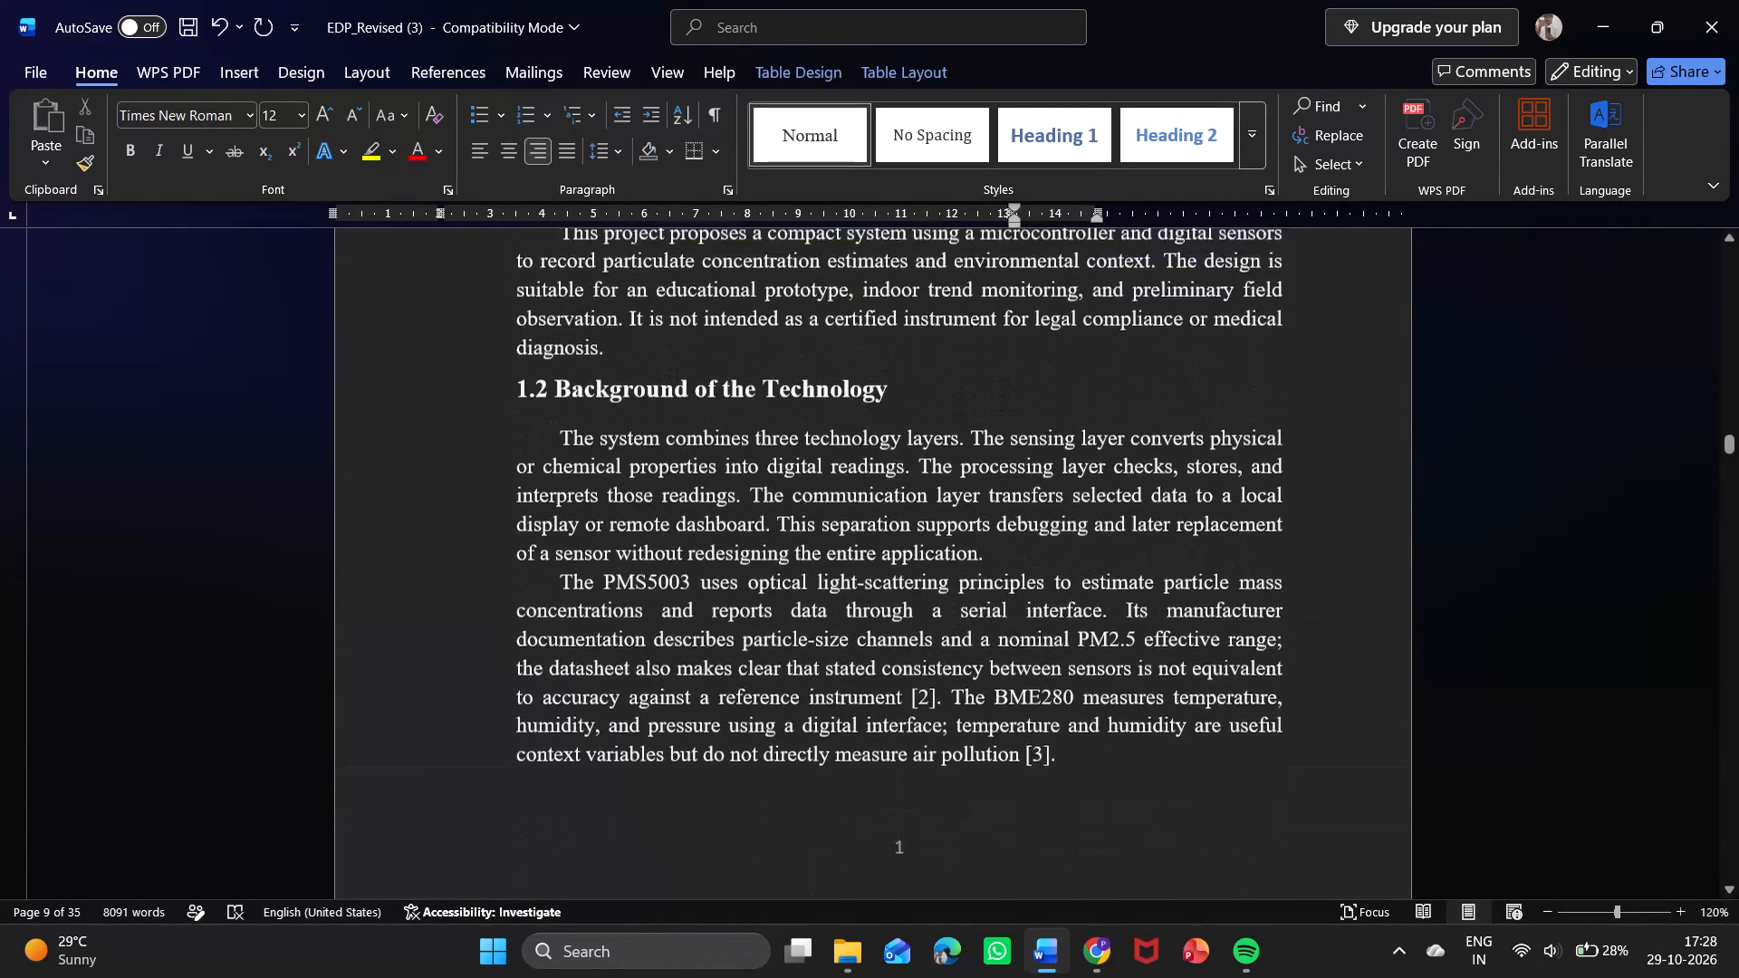
{"action": "scroll", "coordinate": [1182, 616], "scroll_direction": "up", "scroll_amount": 4}
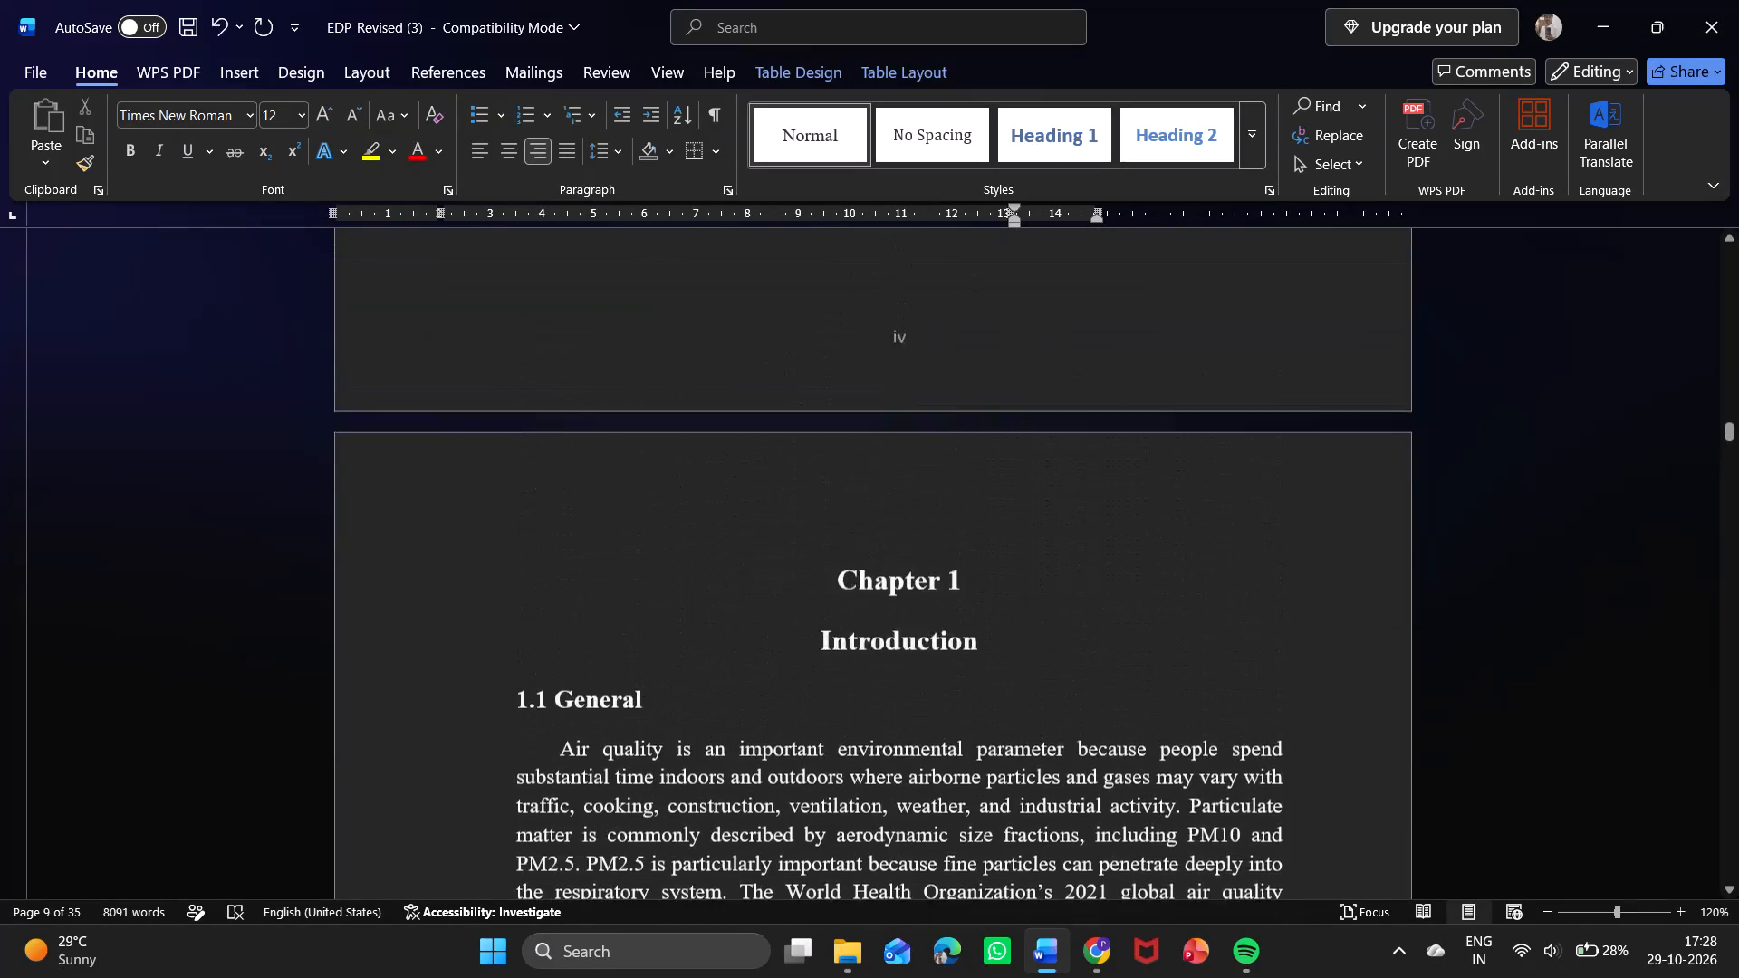
{"action": "scroll", "coordinate": [1182, 616], "scroll_direction": "down", "scroll_amount": 1}
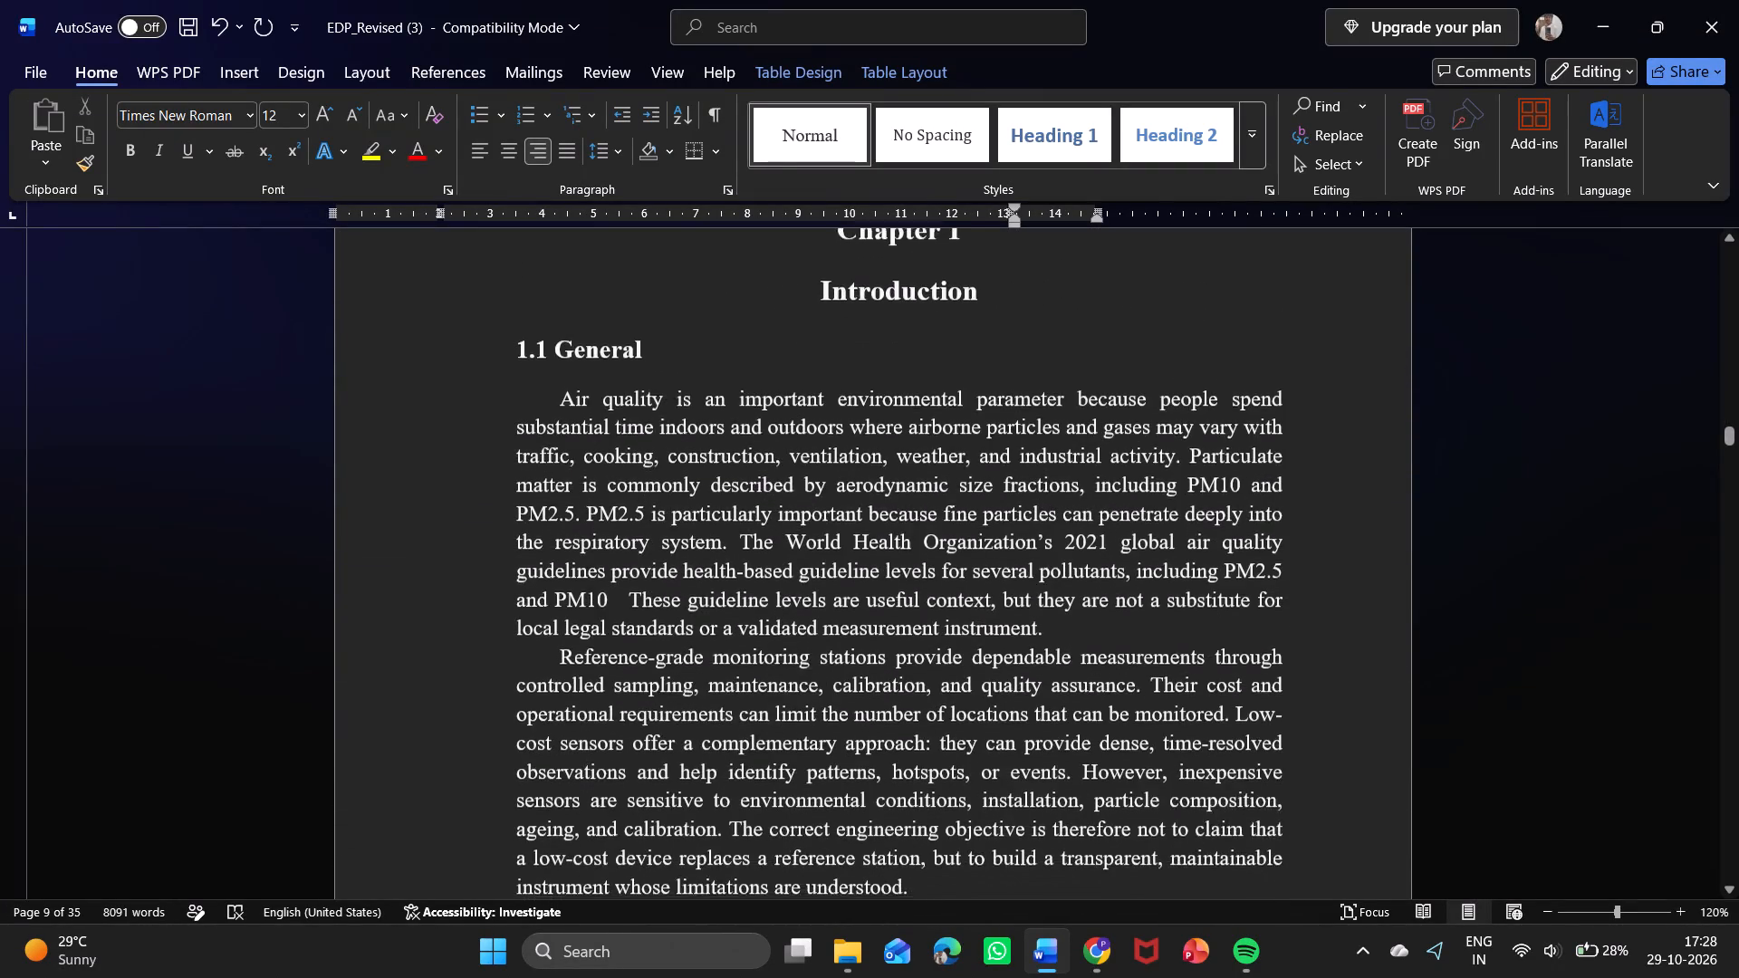
{"action": "scroll", "coordinate": [1182, 616], "scroll_direction": "down", "scroll_amount": 1}
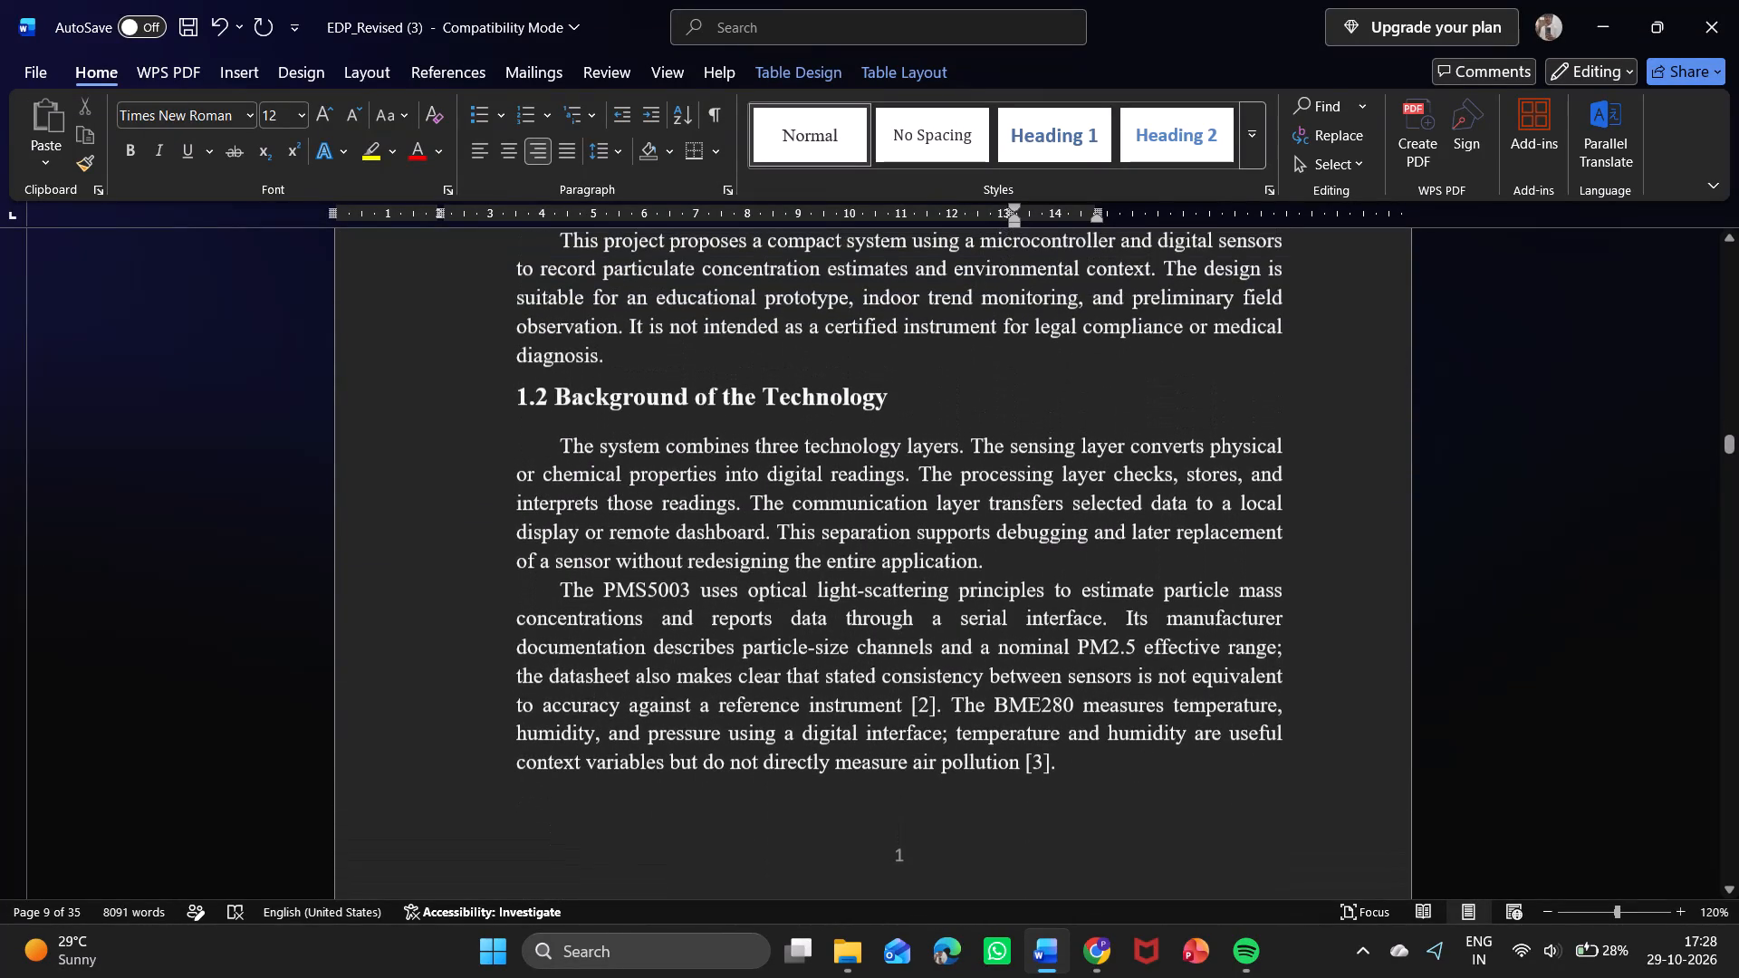
Move the outer border of the contents table's page-number column slightly outward, level with the 1.3 Problem Statement and Motivation entry.
{"action": "scroll", "coordinate": [1182, 616], "scroll_direction": "up", "scroll_amount": 6}
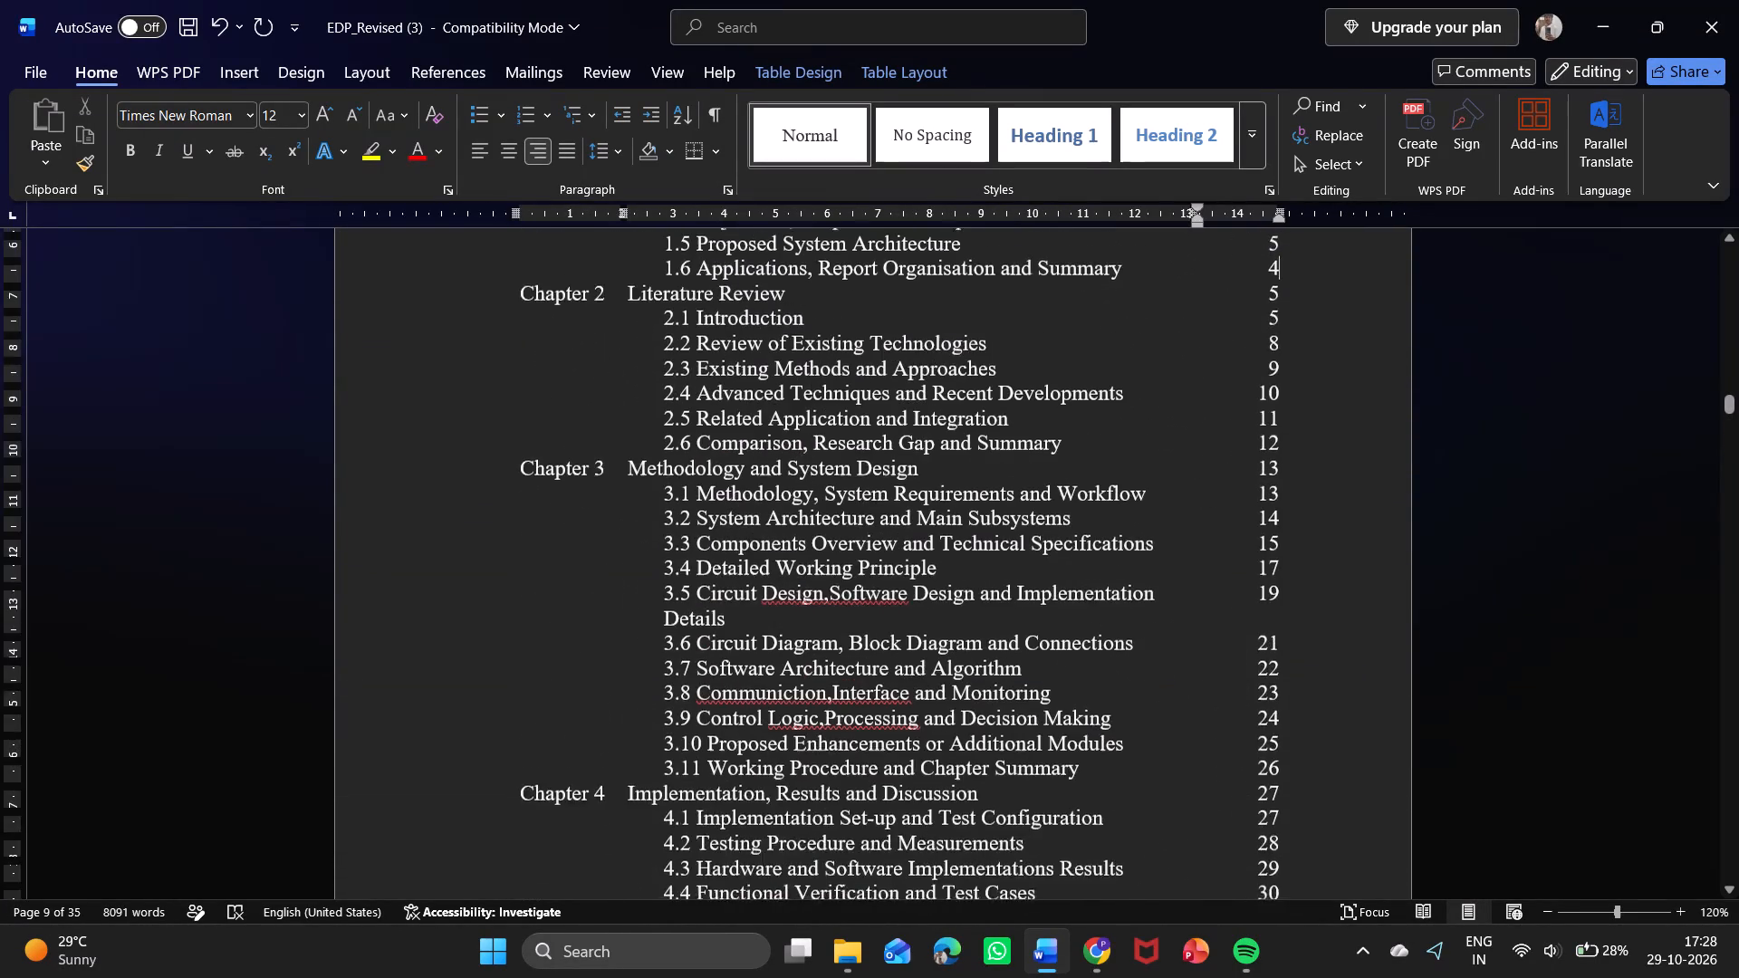
{"action": "scroll", "coordinate": [1182, 616], "scroll_direction": "up", "scroll_amount": 1}
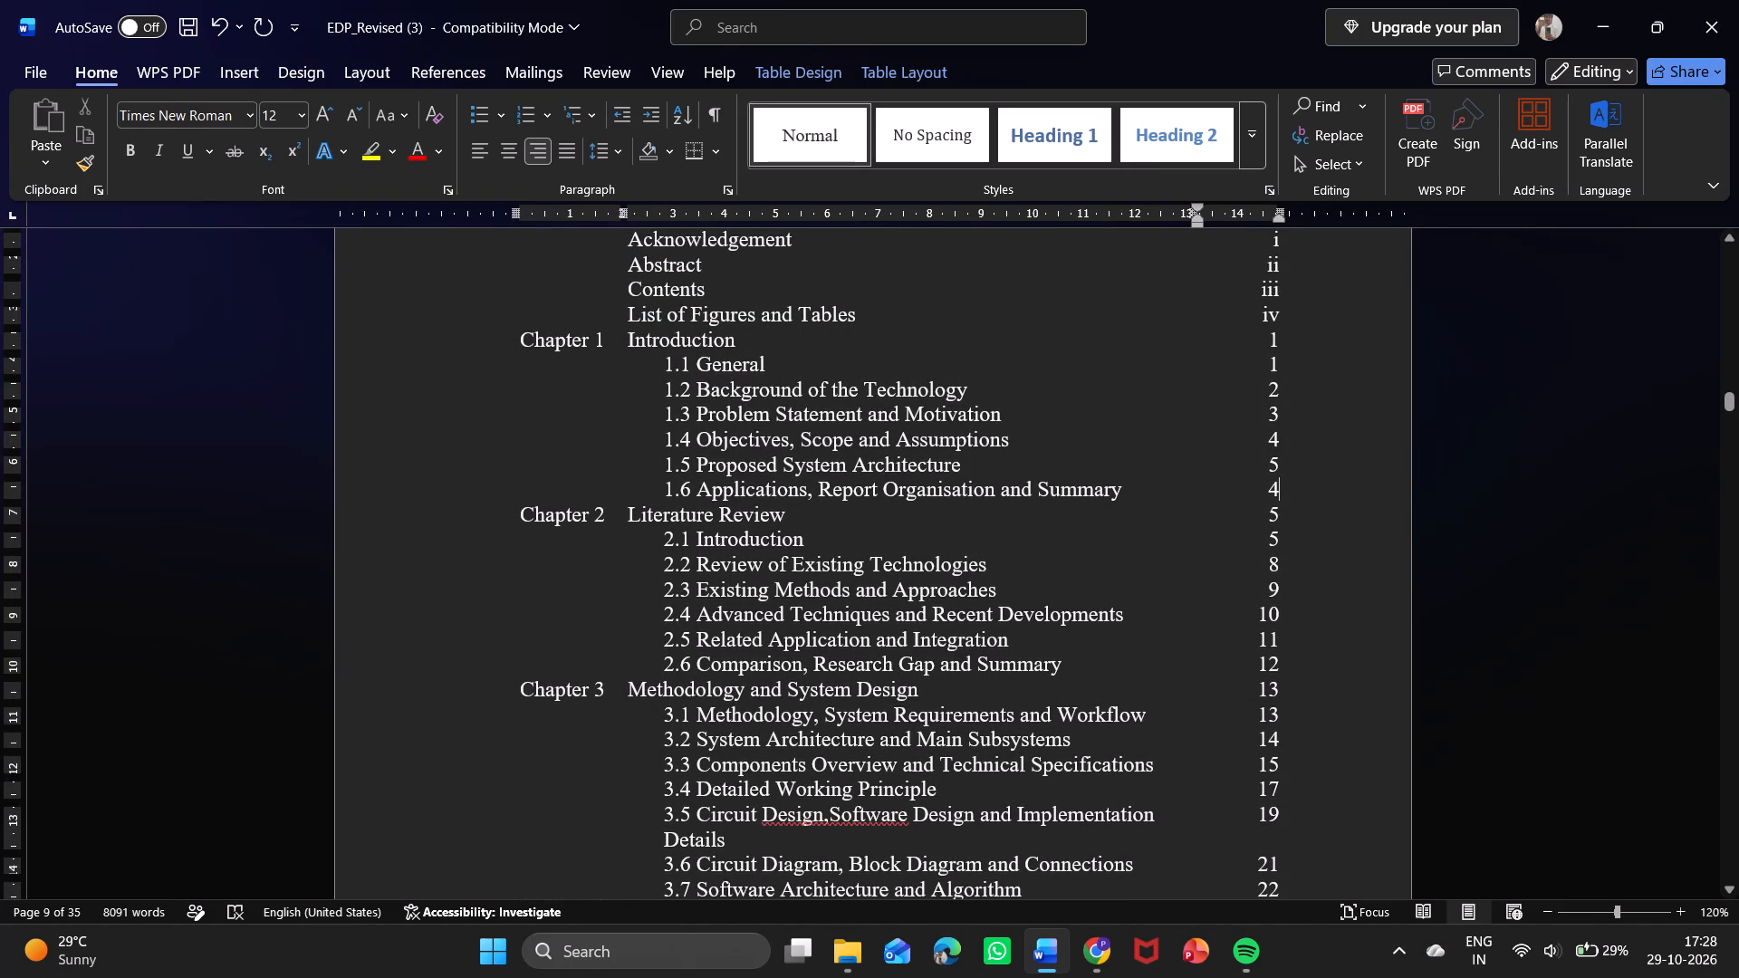
{"action": "left_click_drag", "start_coordinate": [1279, 416], "coordinate": [1284, 417]}
{"action": "left_click_drag", "start_coordinate": [1284, 417], "coordinate": [1292, 418]}
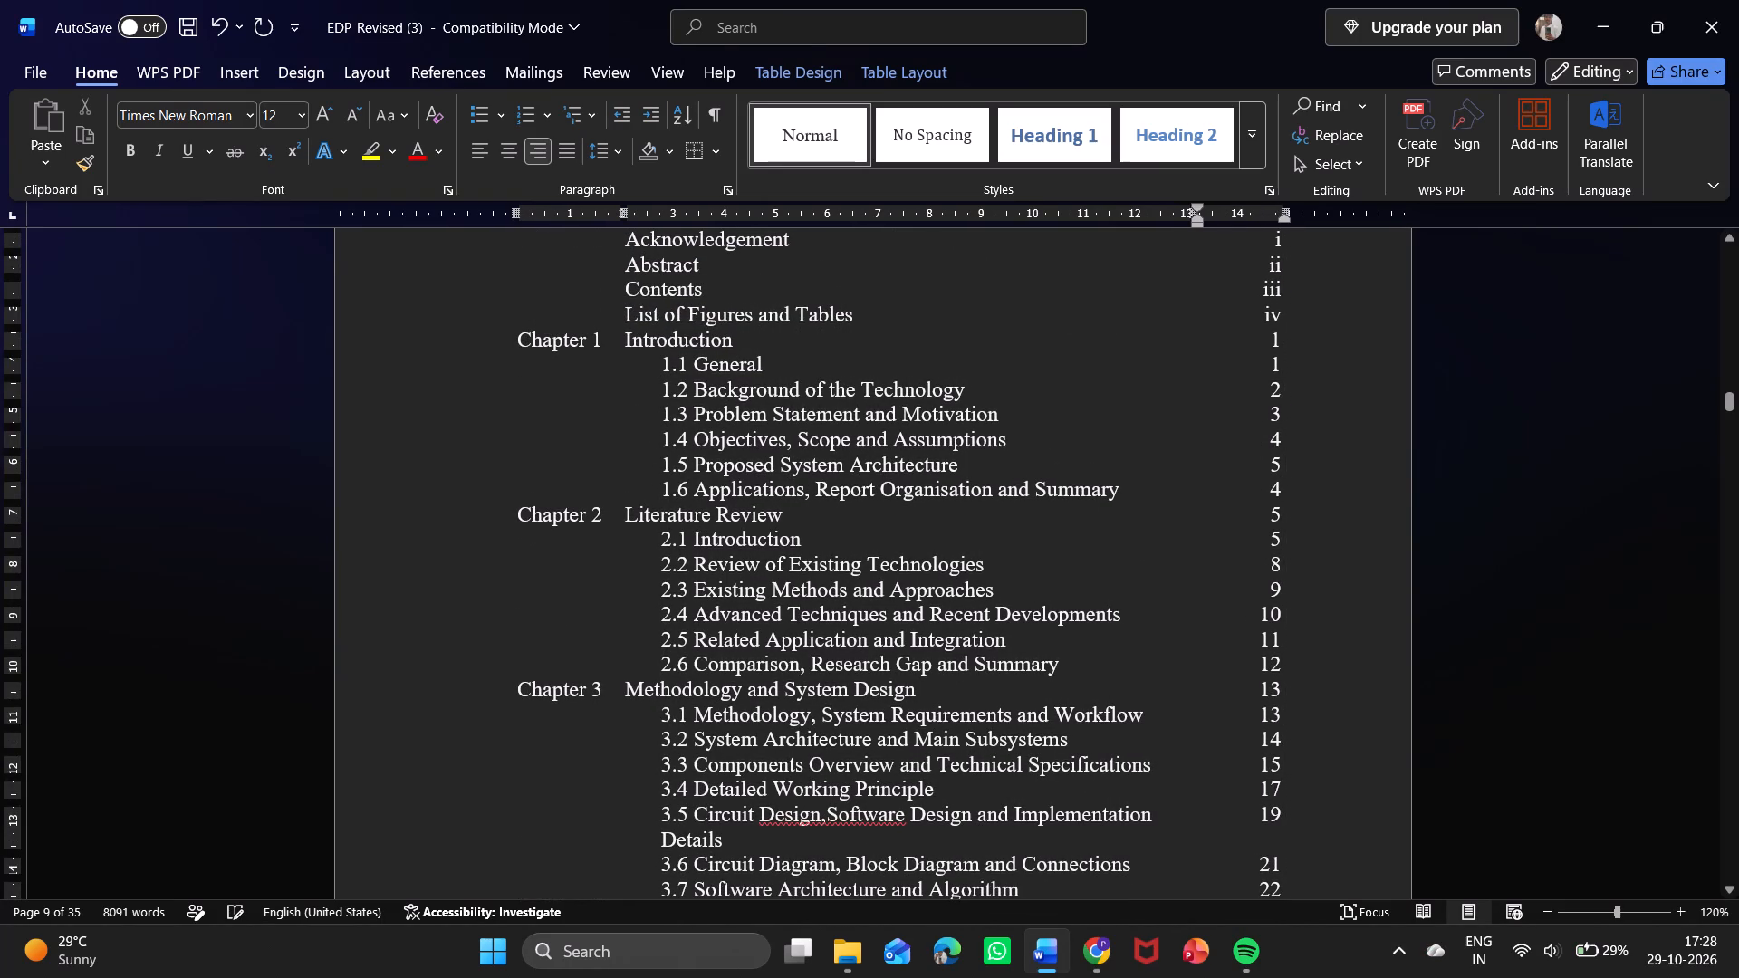
{"action": "left_click", "coordinate": [1287, 411]}
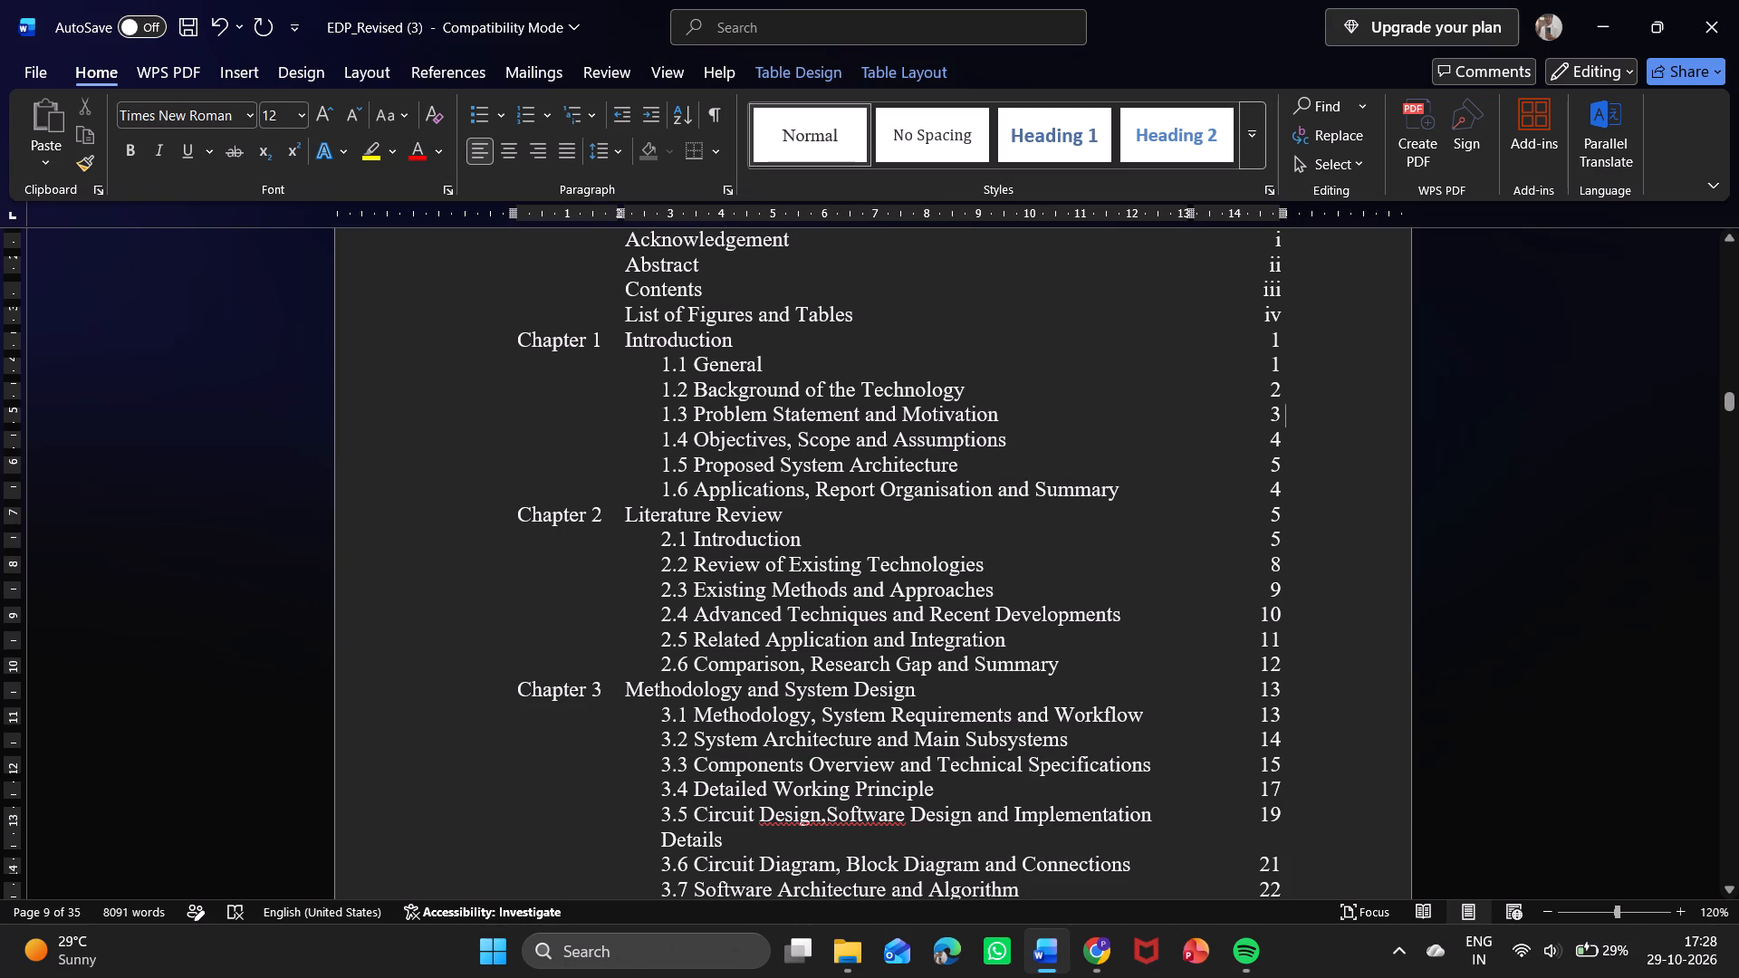
Examine the first two pages of Chapter 1 for the locations of sections 1.2, 1.3 and 1.4.
{"action": "scroll", "coordinate": [1008, 683], "scroll_direction": "down", "scroll_amount": 3}
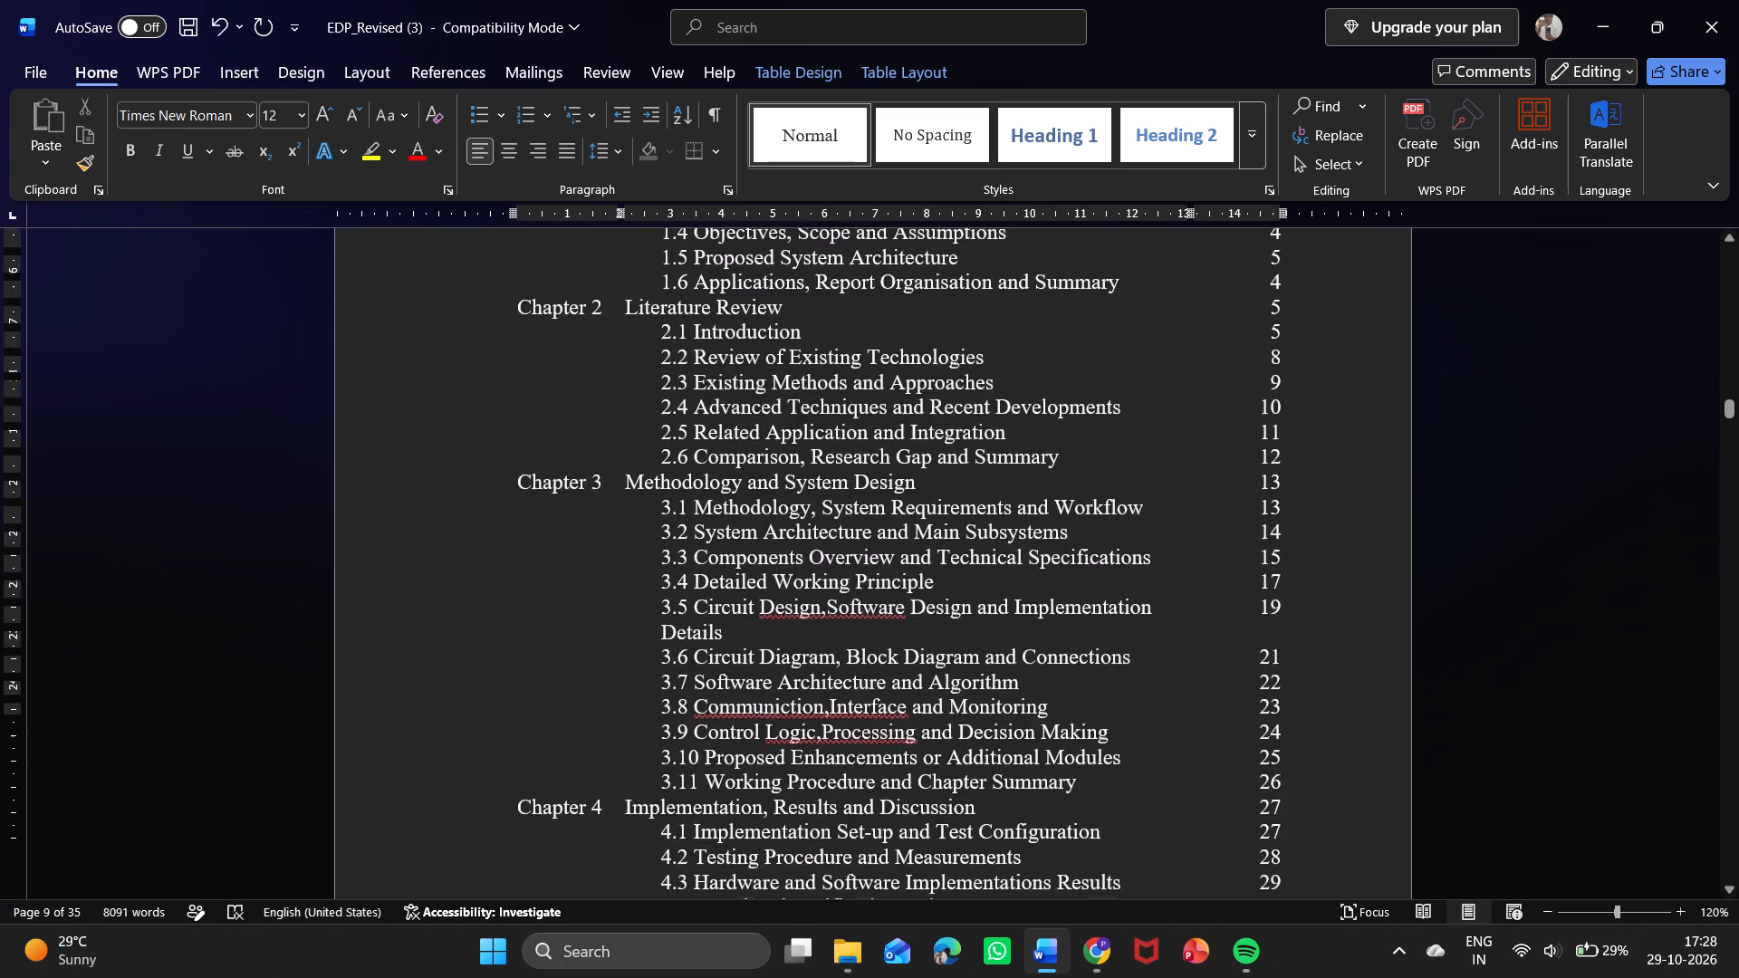
{"action": "scroll", "coordinate": [1008, 683], "scroll_direction": "down", "scroll_amount": 7}
{"action": "scroll", "coordinate": [1008, 683], "scroll_direction": "up", "scroll_amount": 1}
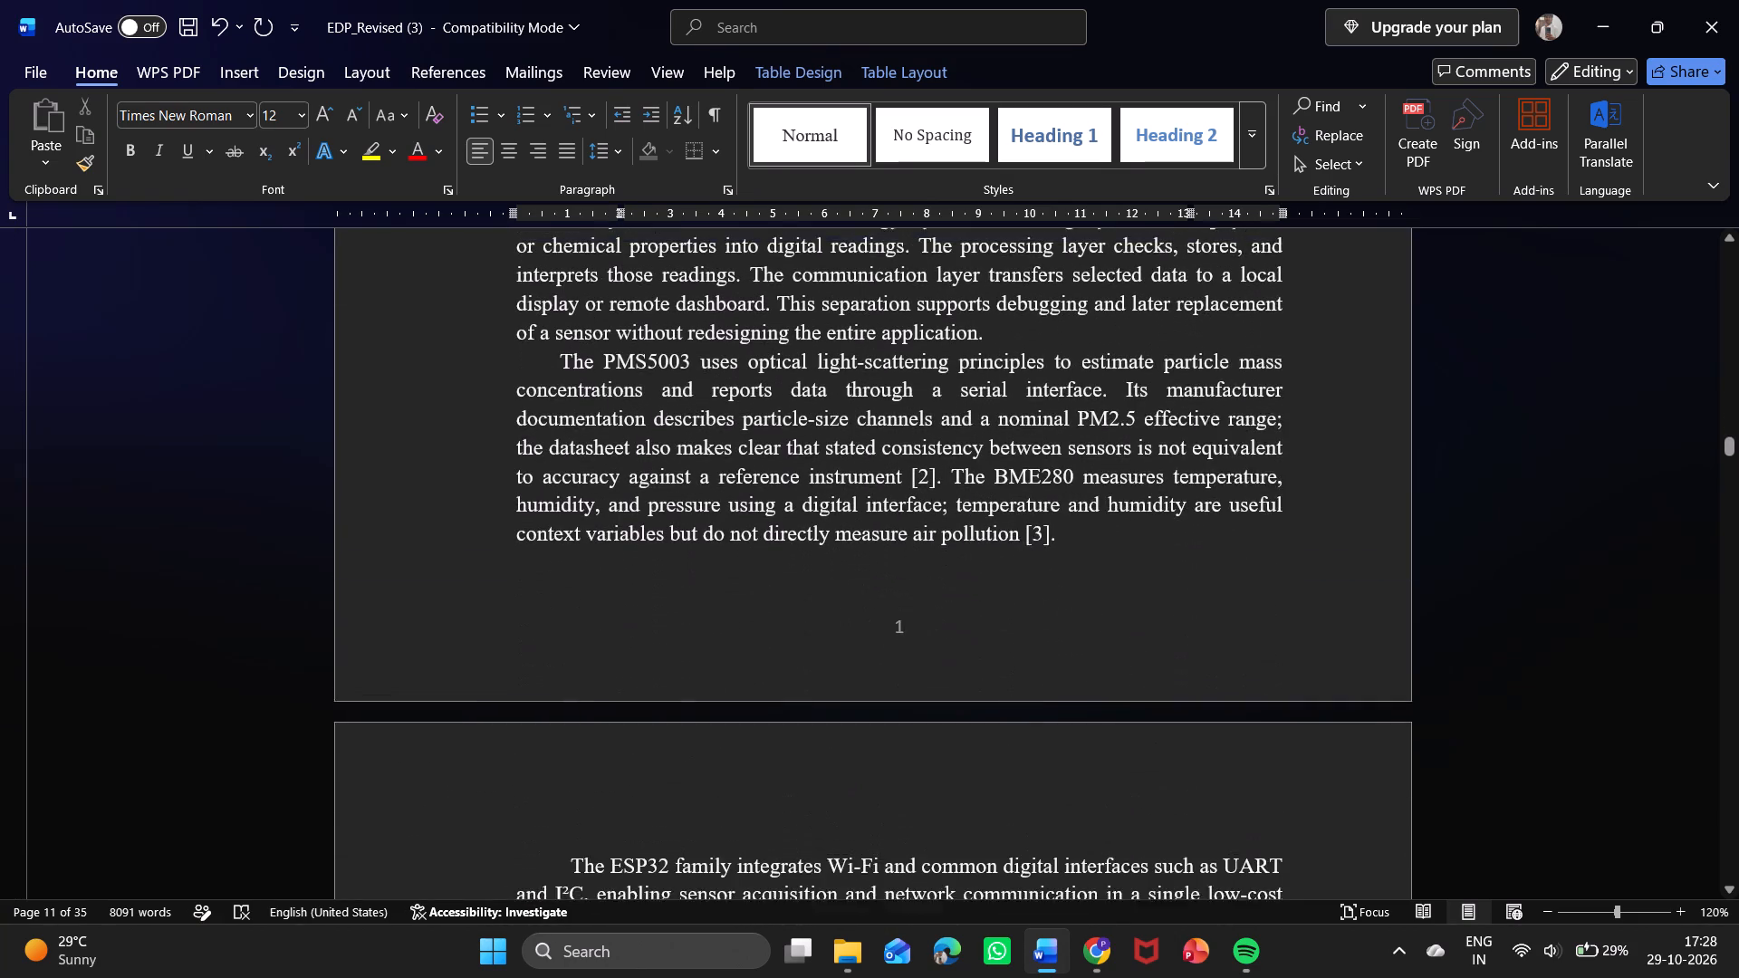
{"action": "scroll", "coordinate": [1008, 683], "scroll_direction": "up", "scroll_amount": 1}
{"action": "scroll", "coordinate": [1008, 683], "scroll_direction": "down", "scroll_amount": 2}
{"action": "scroll", "coordinate": [1008, 683], "scroll_direction": "up", "scroll_amount": 2}
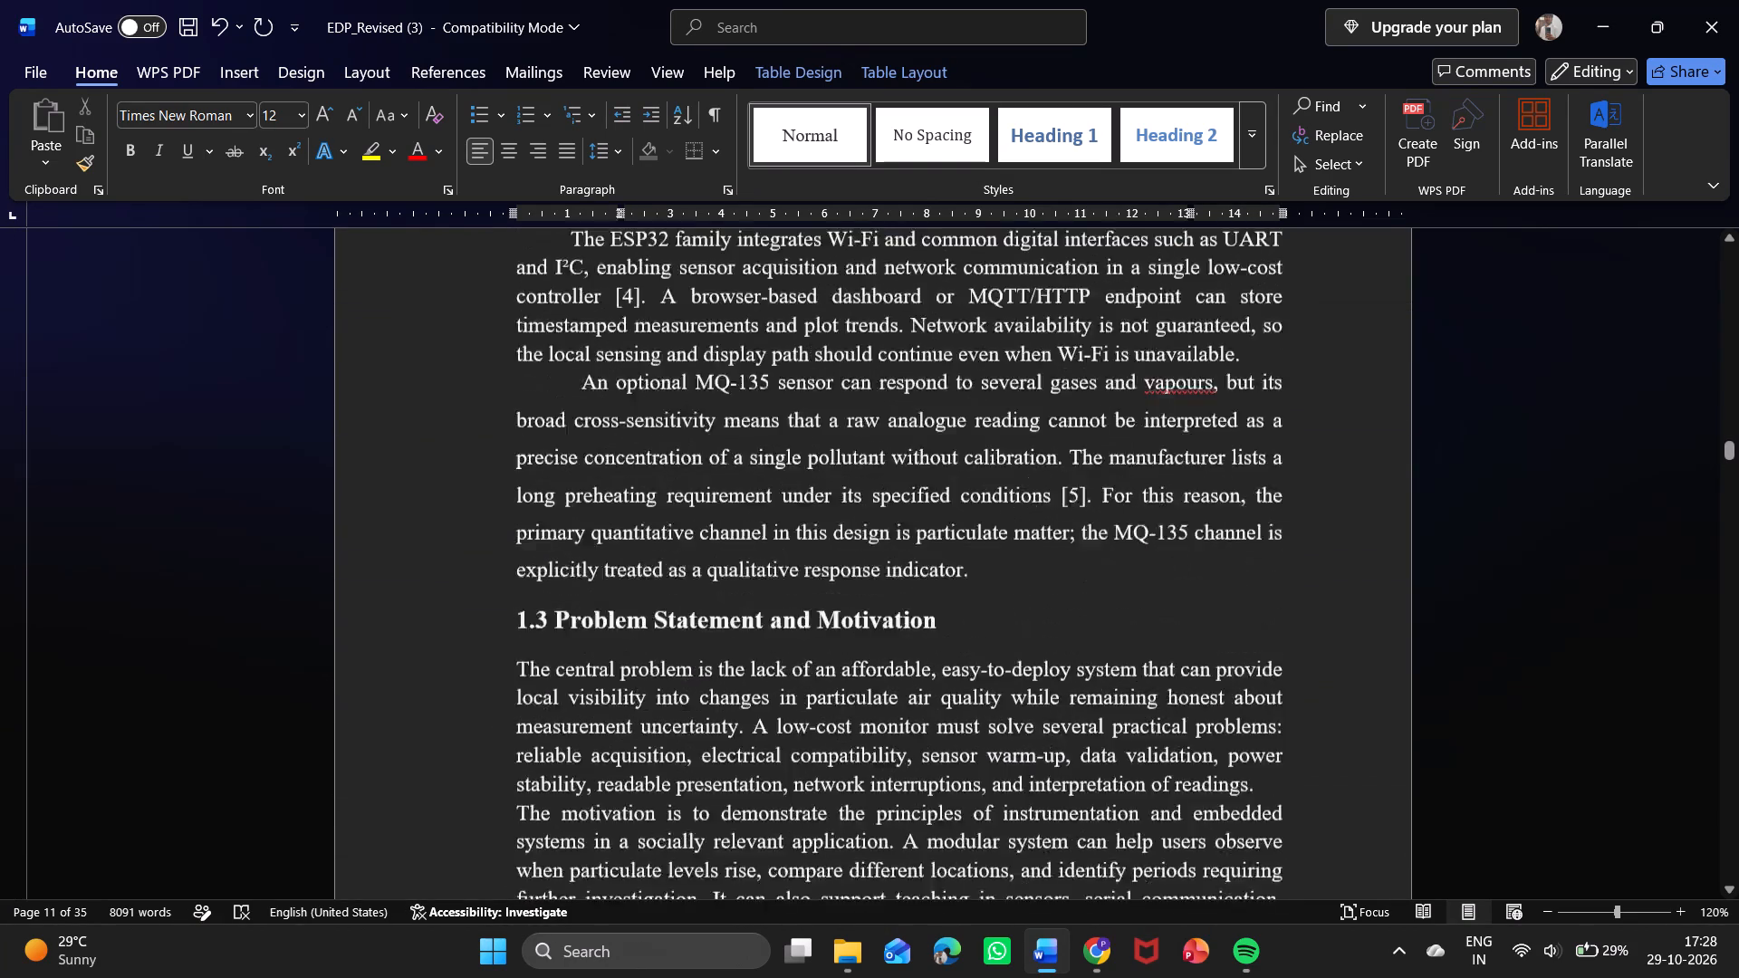
{"action": "scroll", "coordinate": [1008, 683], "scroll_direction": "up", "scroll_amount": 1}
{"action": "scroll", "coordinate": [1008, 683], "scroll_direction": "down", "scroll_amount": 2}
{"action": "scroll", "coordinate": [1008, 683], "scroll_direction": "up", "scroll_amount": 1}
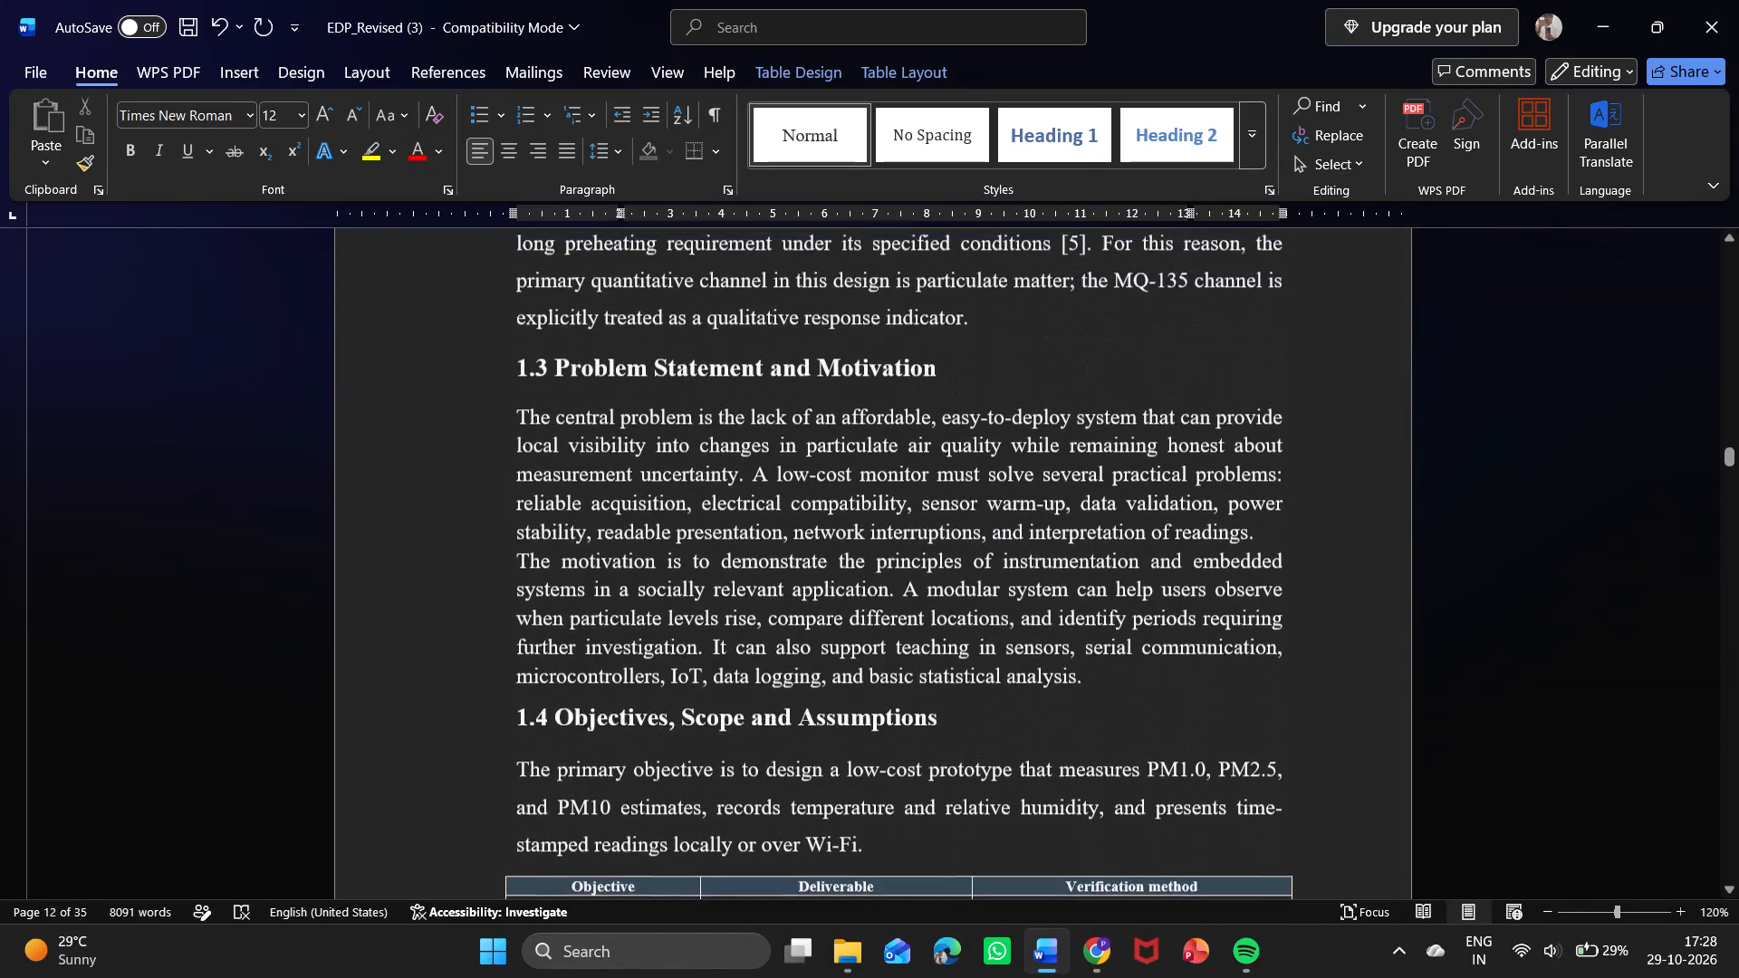
{"action": "scroll", "coordinate": [1008, 683], "scroll_direction": "down", "scroll_amount": 2}
{"action": "scroll", "coordinate": [1008, 683], "scroll_direction": "up", "scroll_amount": 1}
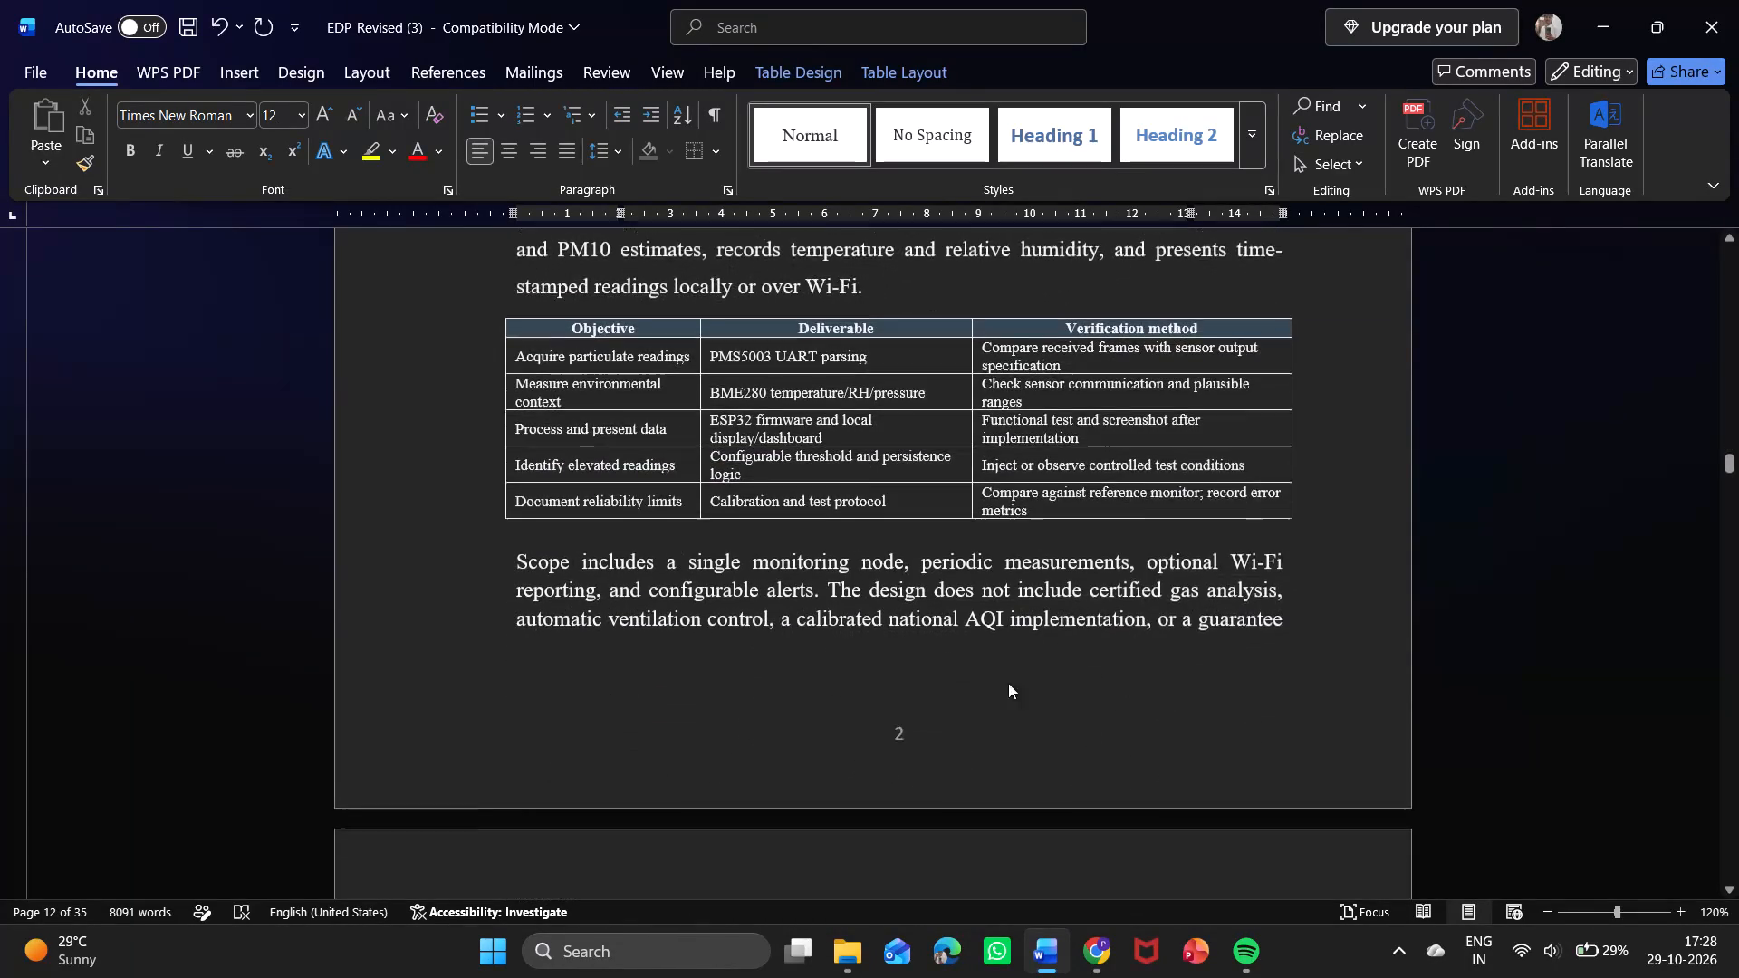
Set the page number of the 1.2 Background of the Technology entry in the contents table to 1.
{"action": "scroll", "coordinate": [1008, 683], "scroll_direction": "up", "scroll_amount": 4}
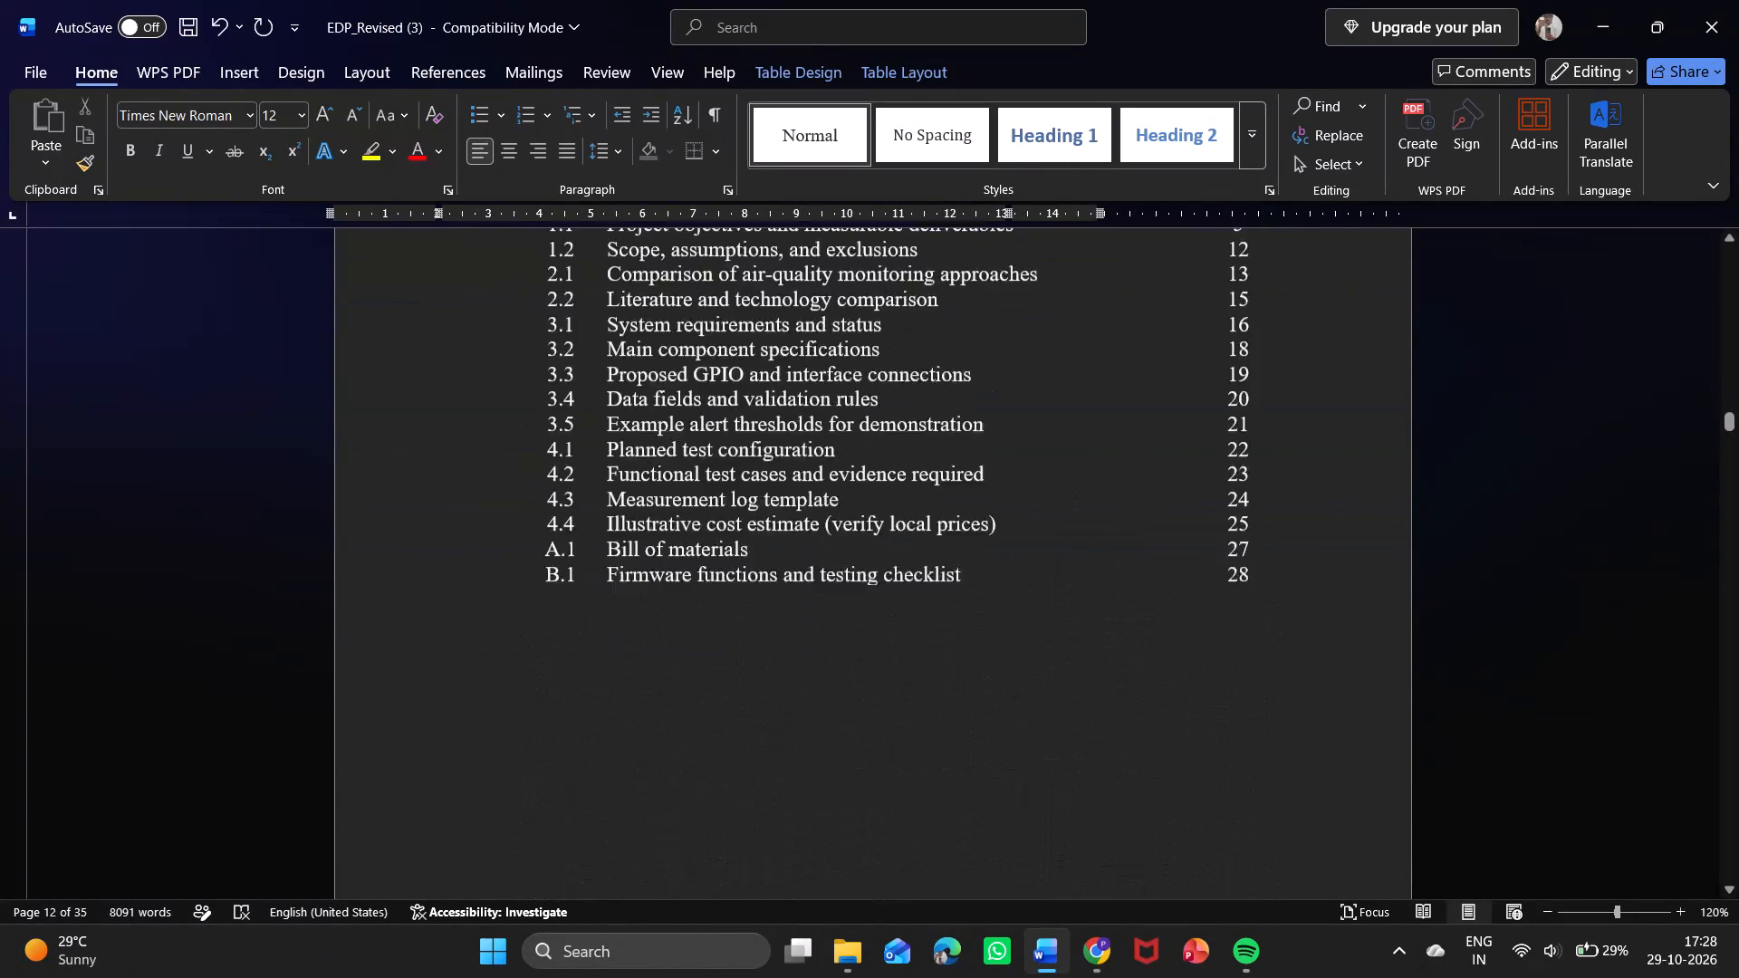
{"action": "scroll", "coordinate": [1008, 683], "scroll_direction": "up", "scroll_amount": 4}
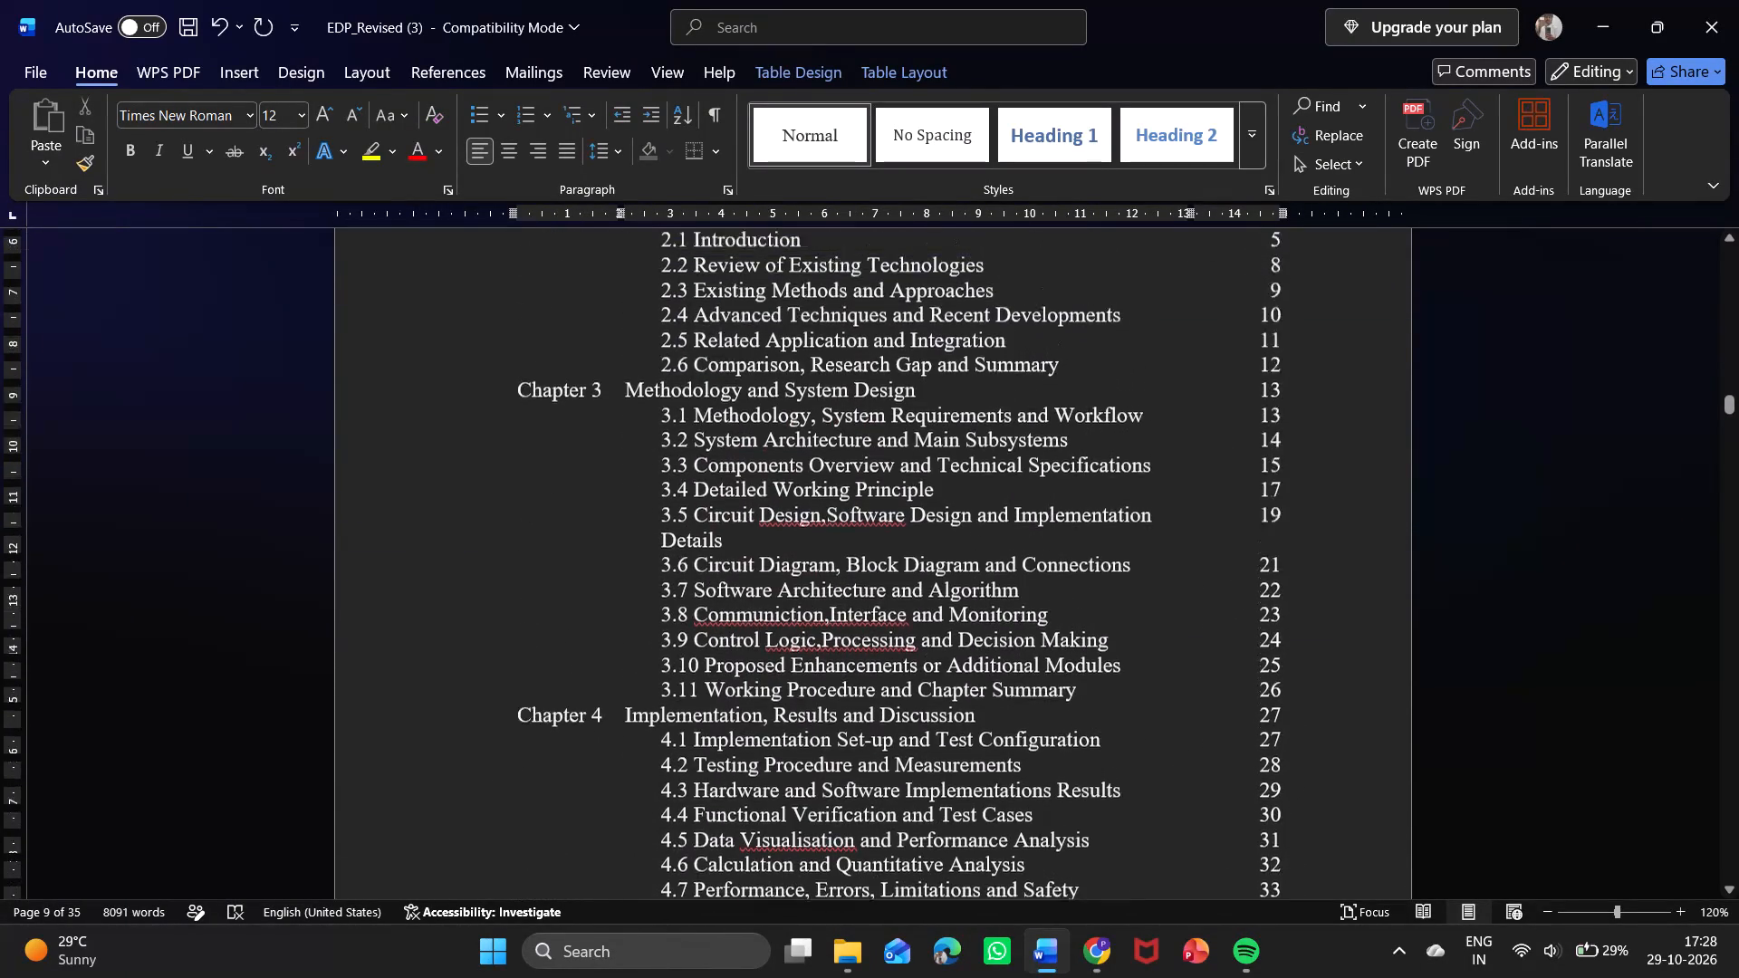
{"action": "scroll", "coordinate": [1008, 683], "scroll_direction": "up", "scroll_amount": 1}
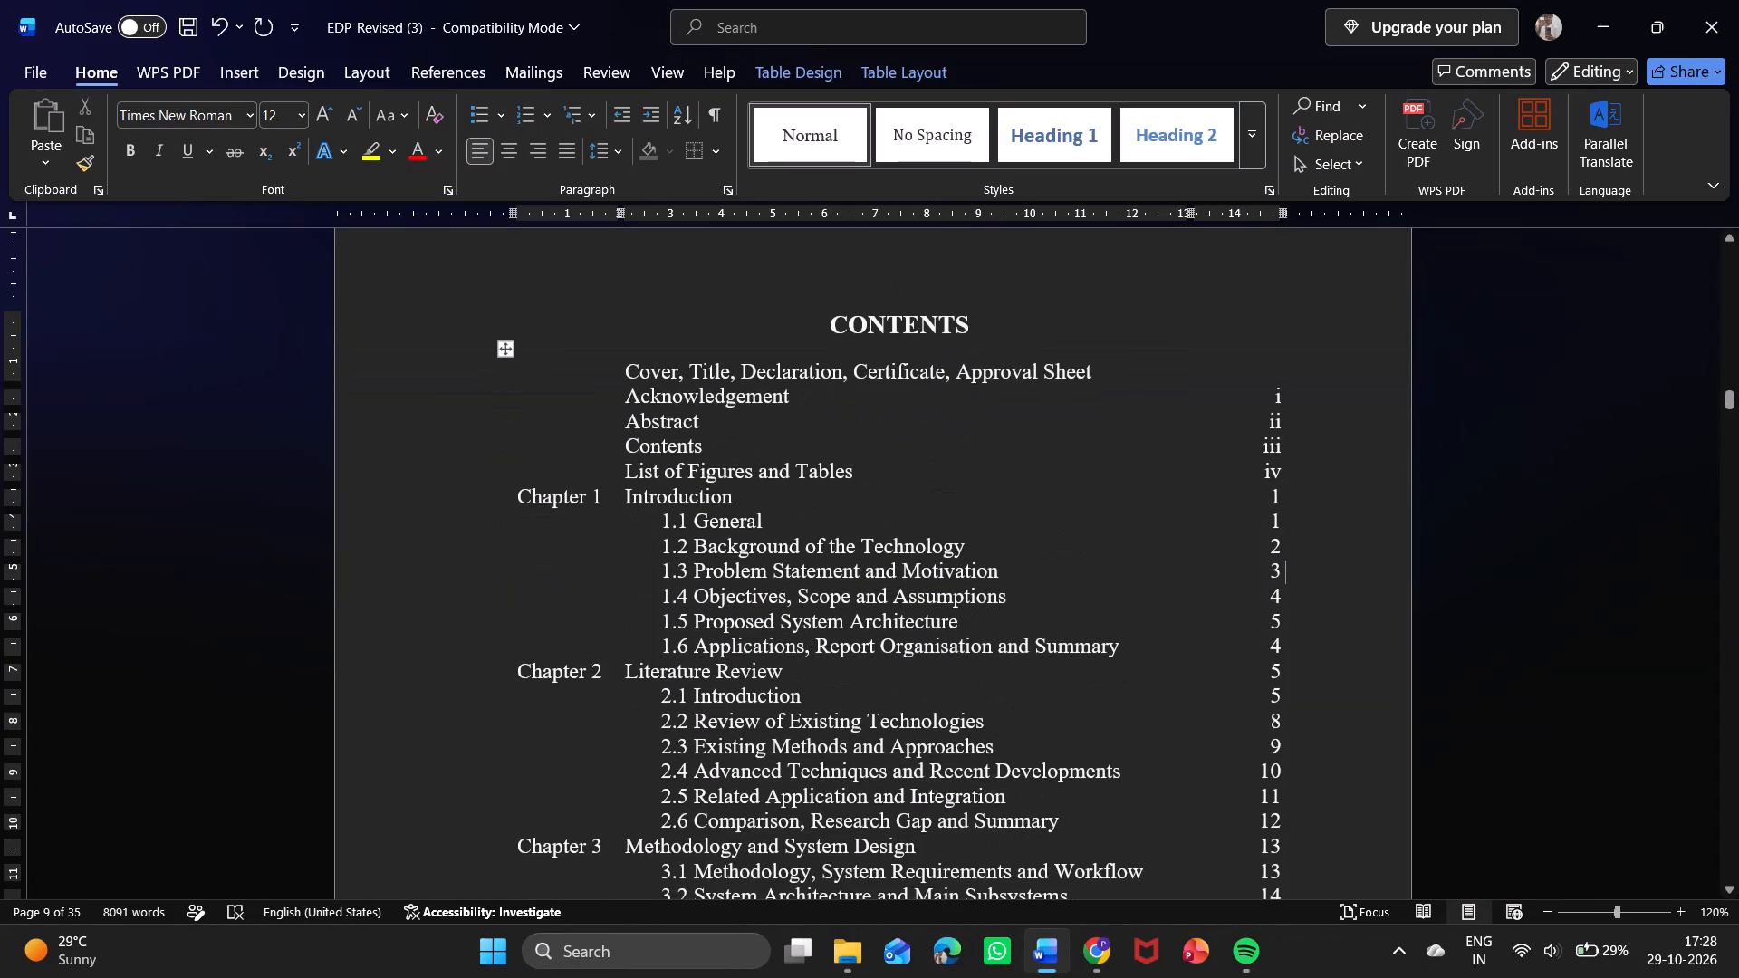
{"action": "left_click", "coordinate": [1286, 570]}
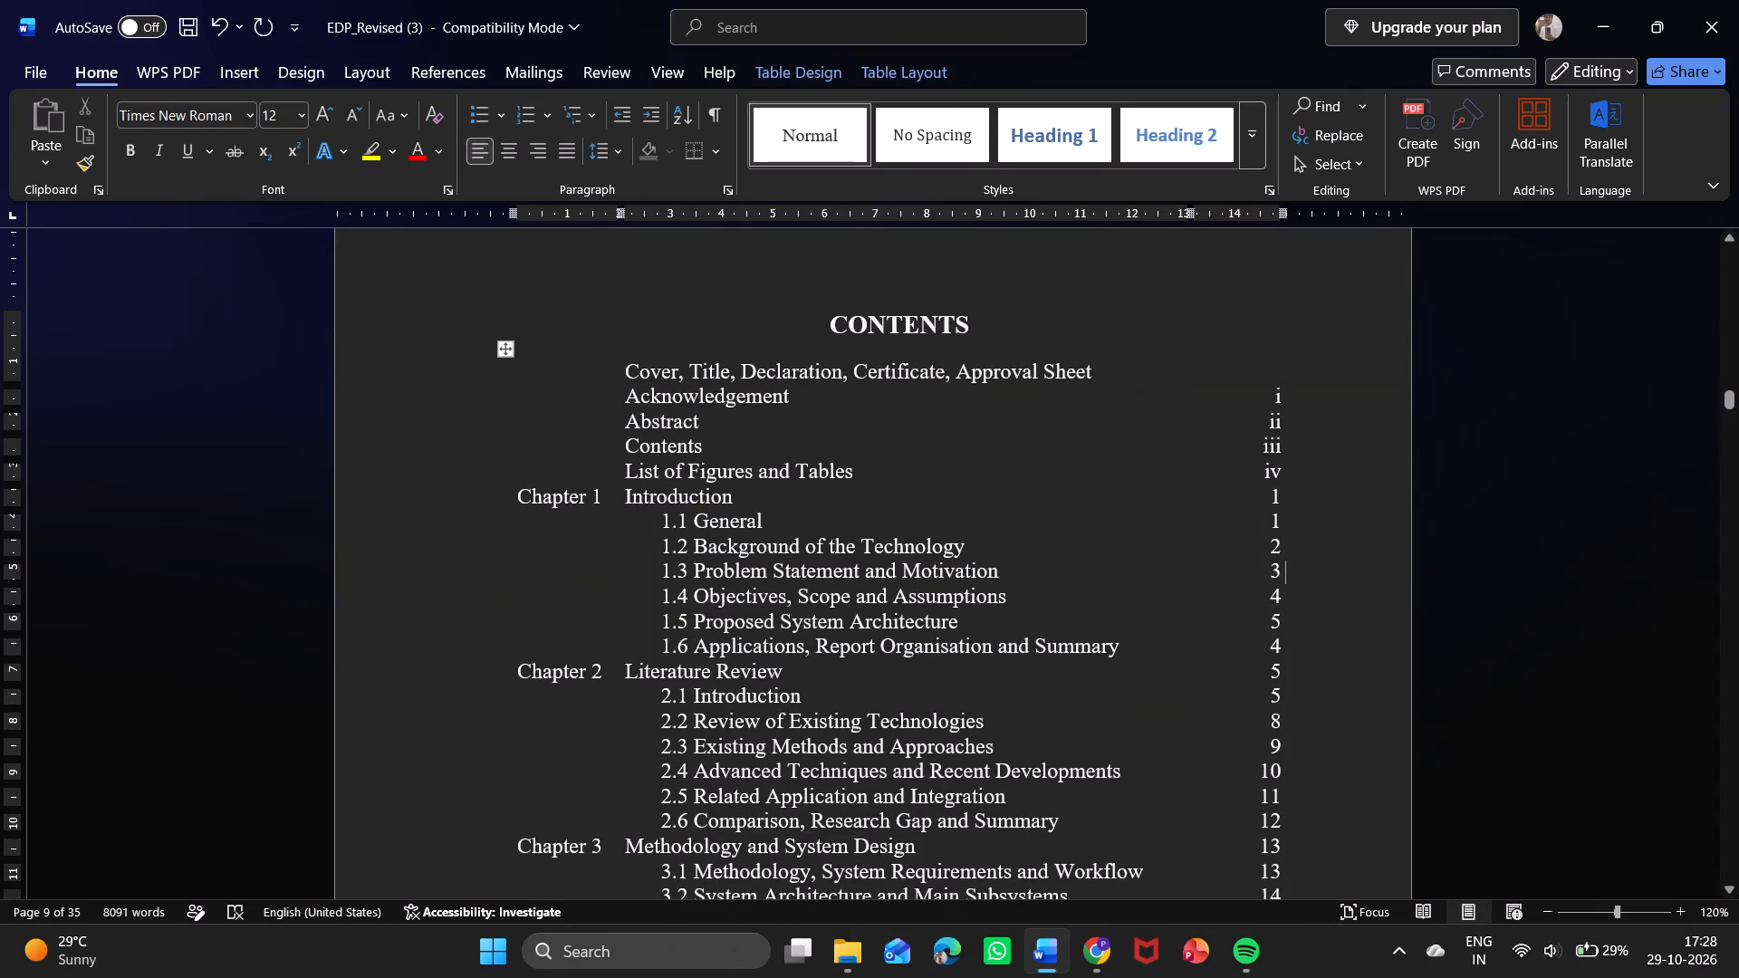
{"action": "left_click", "coordinate": [1286, 545]}
{"action": "left_click_drag", "start_coordinate": [1286, 545], "coordinate": [1277, 543]}
{"action": "key", "text": "1"}
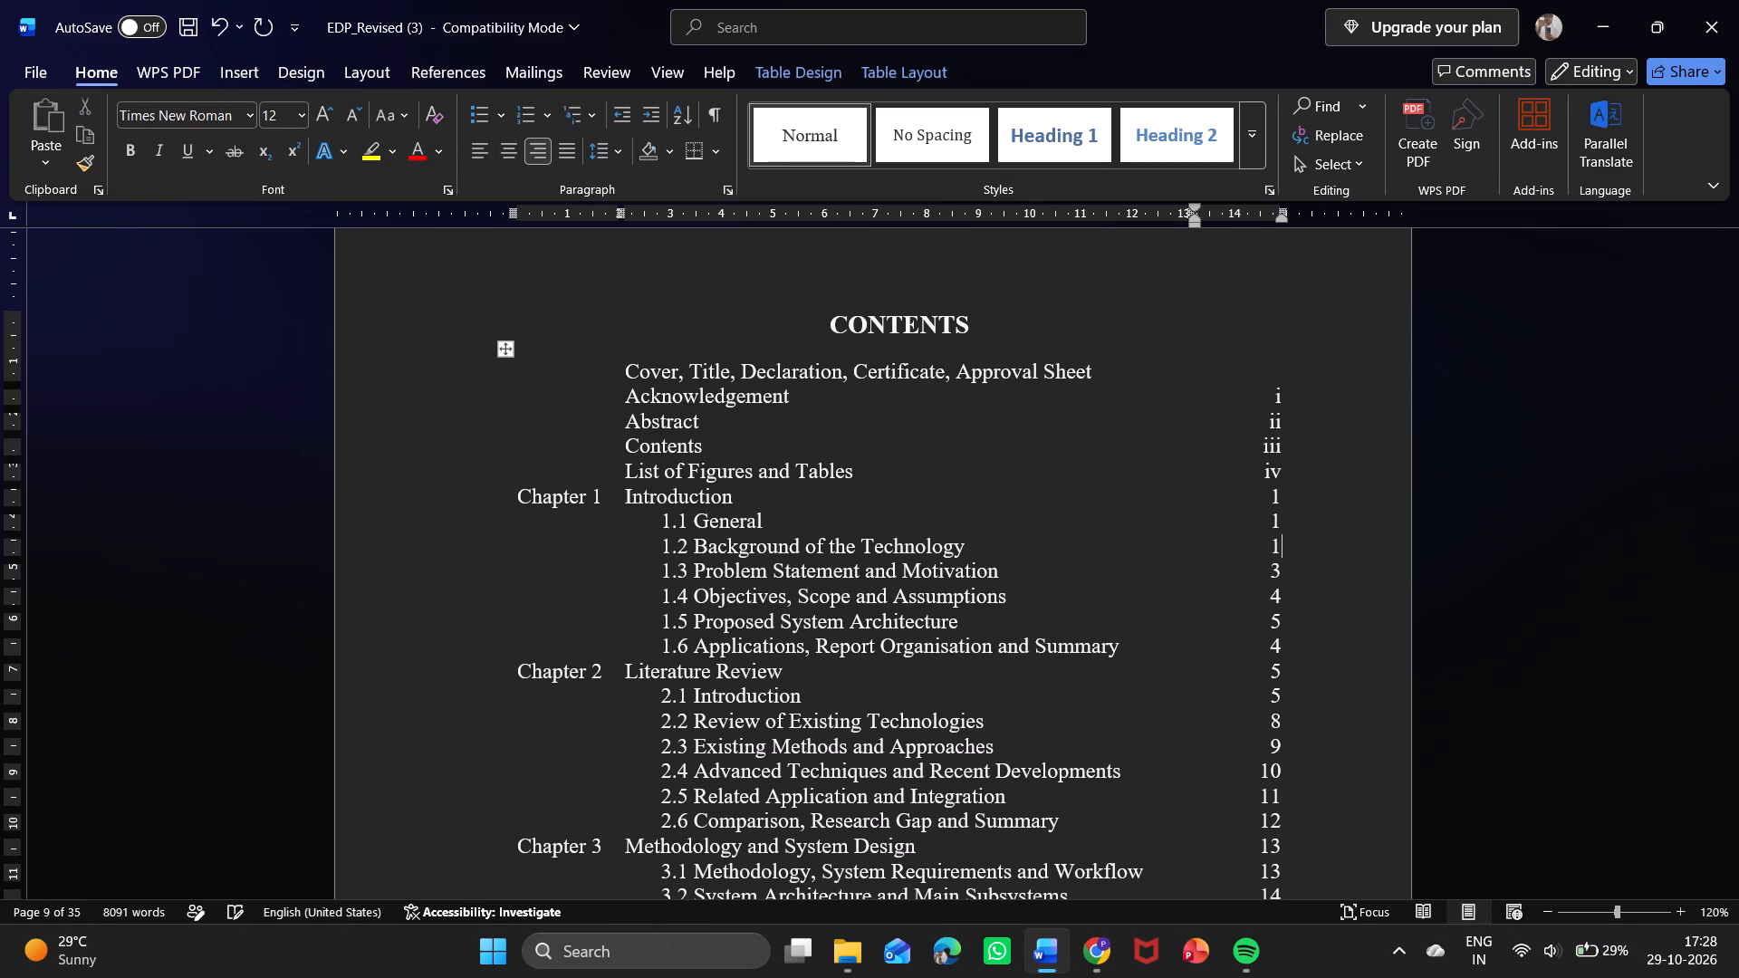
Set the page number of the 1.3 Problem Statement and Motivation entry in the contents table to 2.
{"action": "left_click_drag", "start_coordinate": [1279, 566], "coordinate": [1273, 568]}
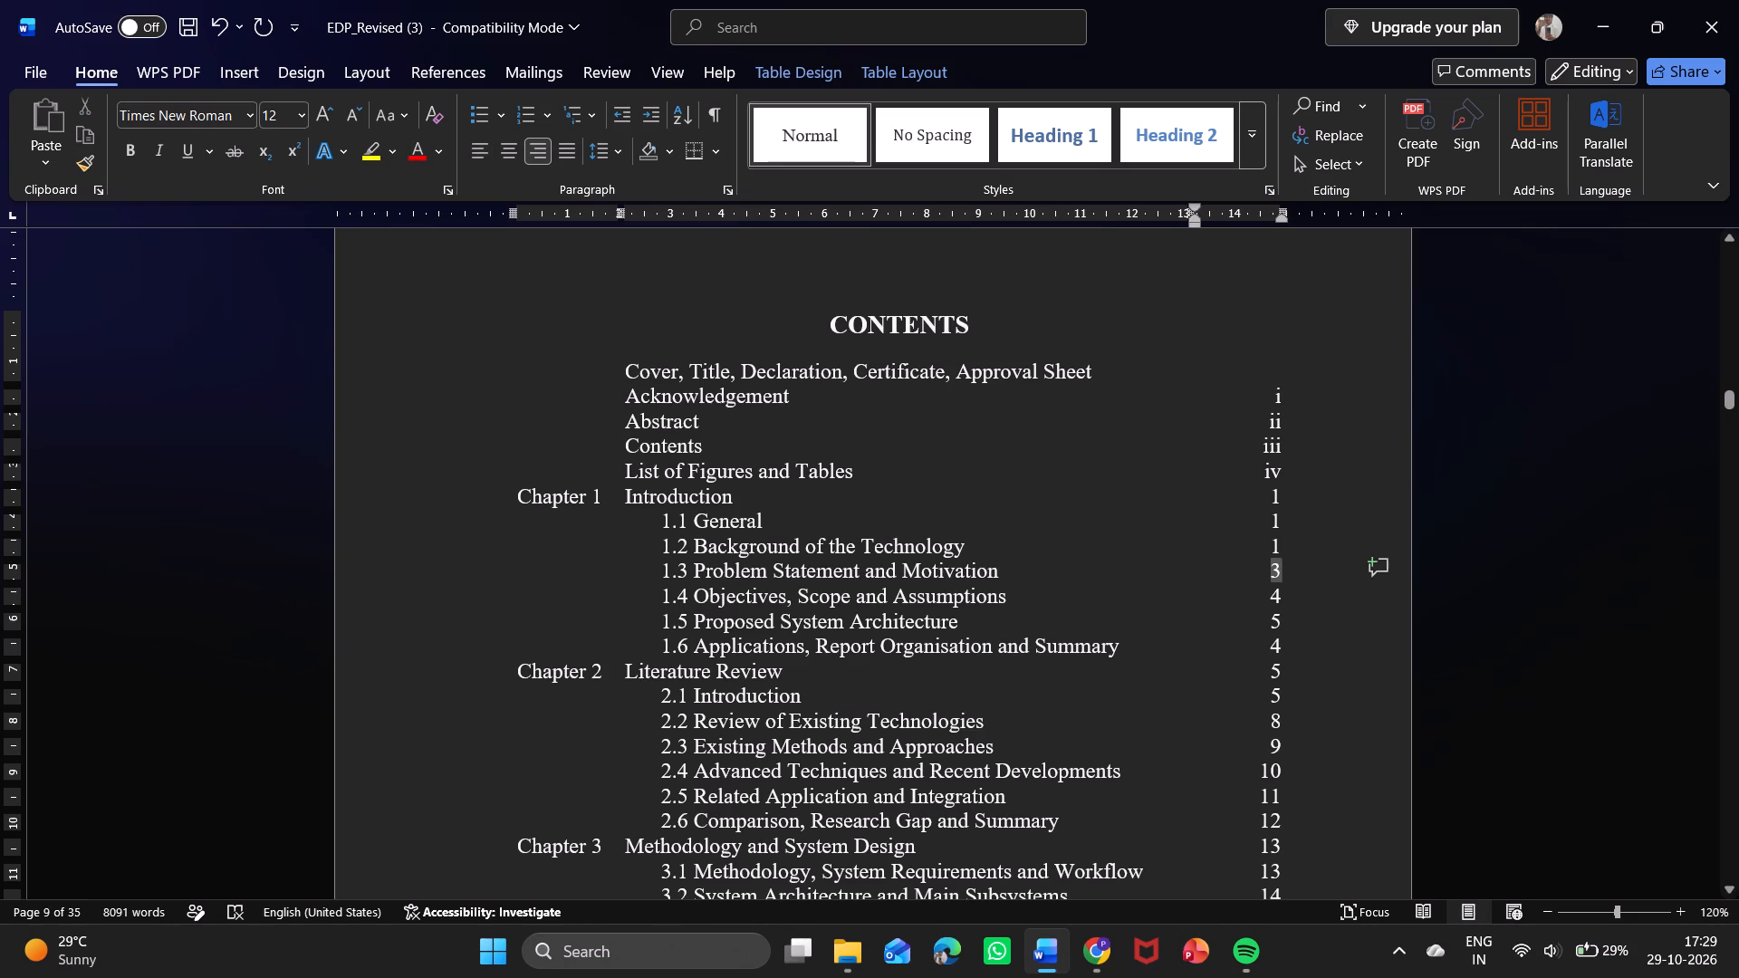
{"action": "left_click_drag", "start_coordinate": [1273, 568], "coordinate": [1270, 569]}
{"action": "key", "text": "2"}
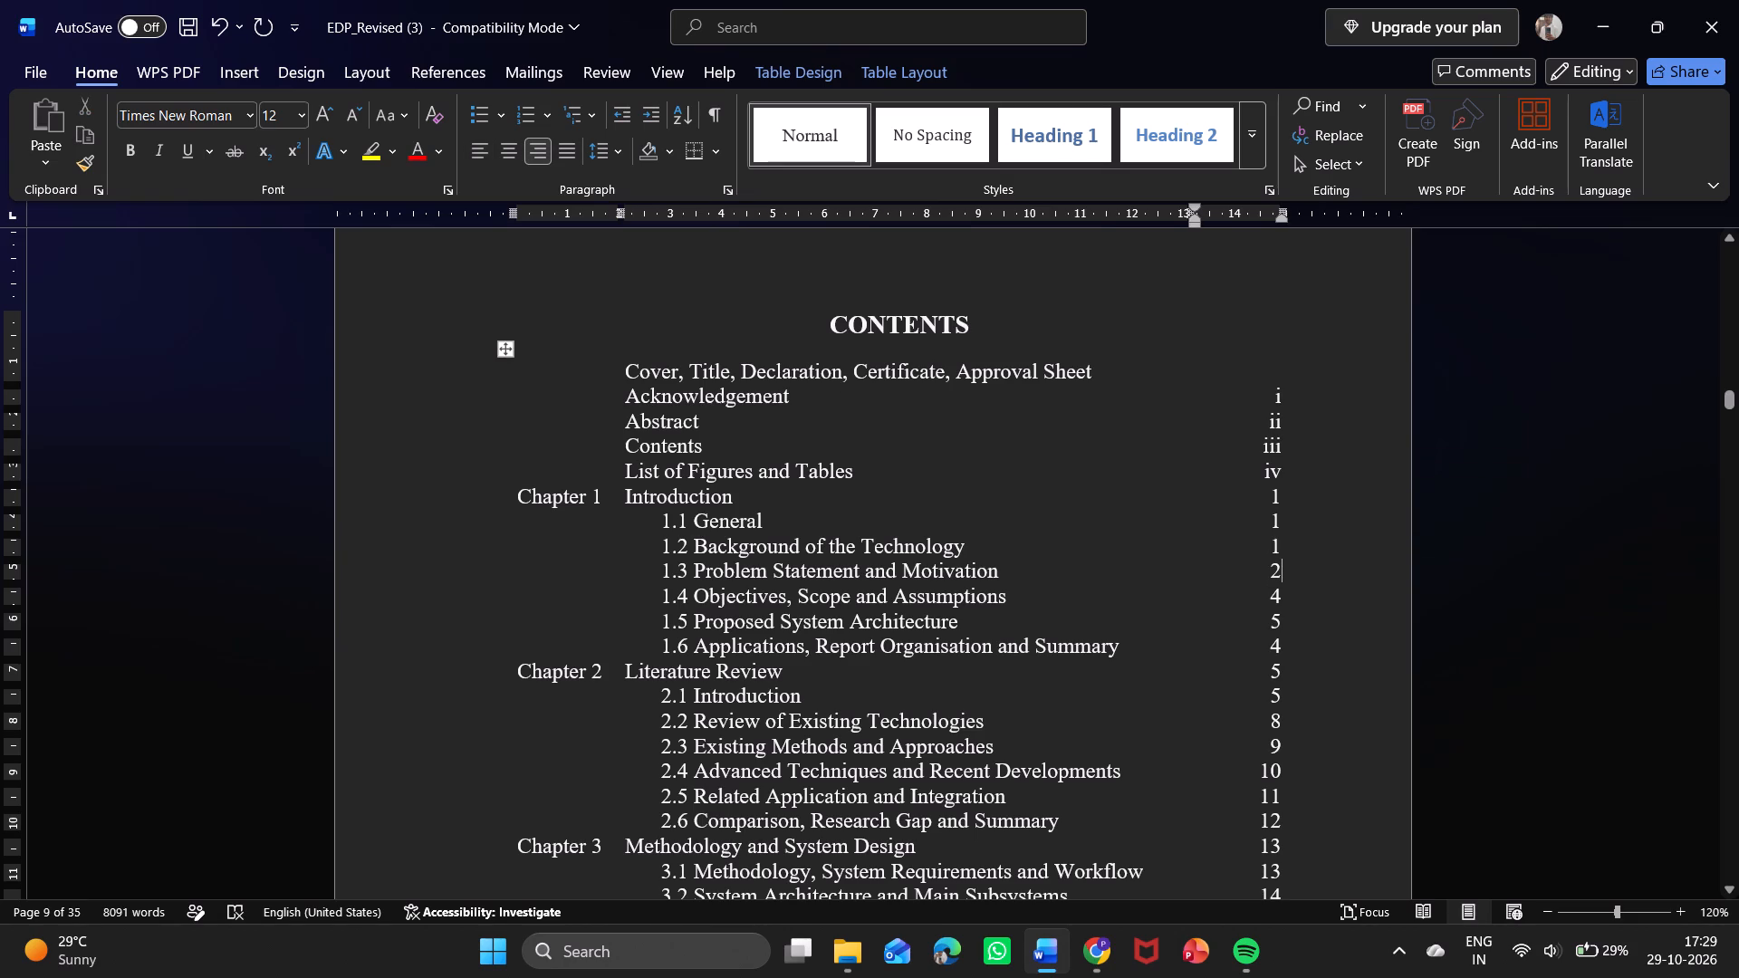
Set the page number of the 1.4 Objectives, Scope and Assumptions entry in the contents table to 2.
{"action": "left_click", "coordinate": [1283, 595]}
{"action": "left_click_drag", "start_coordinate": [1288, 594], "coordinate": [1276, 595]}
{"action": "key", "text": "2"}
Examine the rest of Chapter 1 up to the start of Chapter 2 for the pages holding sections 1.5 and 1.6.
{"action": "scroll", "coordinate": [1085, 676], "scroll_direction": "down", "scroll_amount": 5}
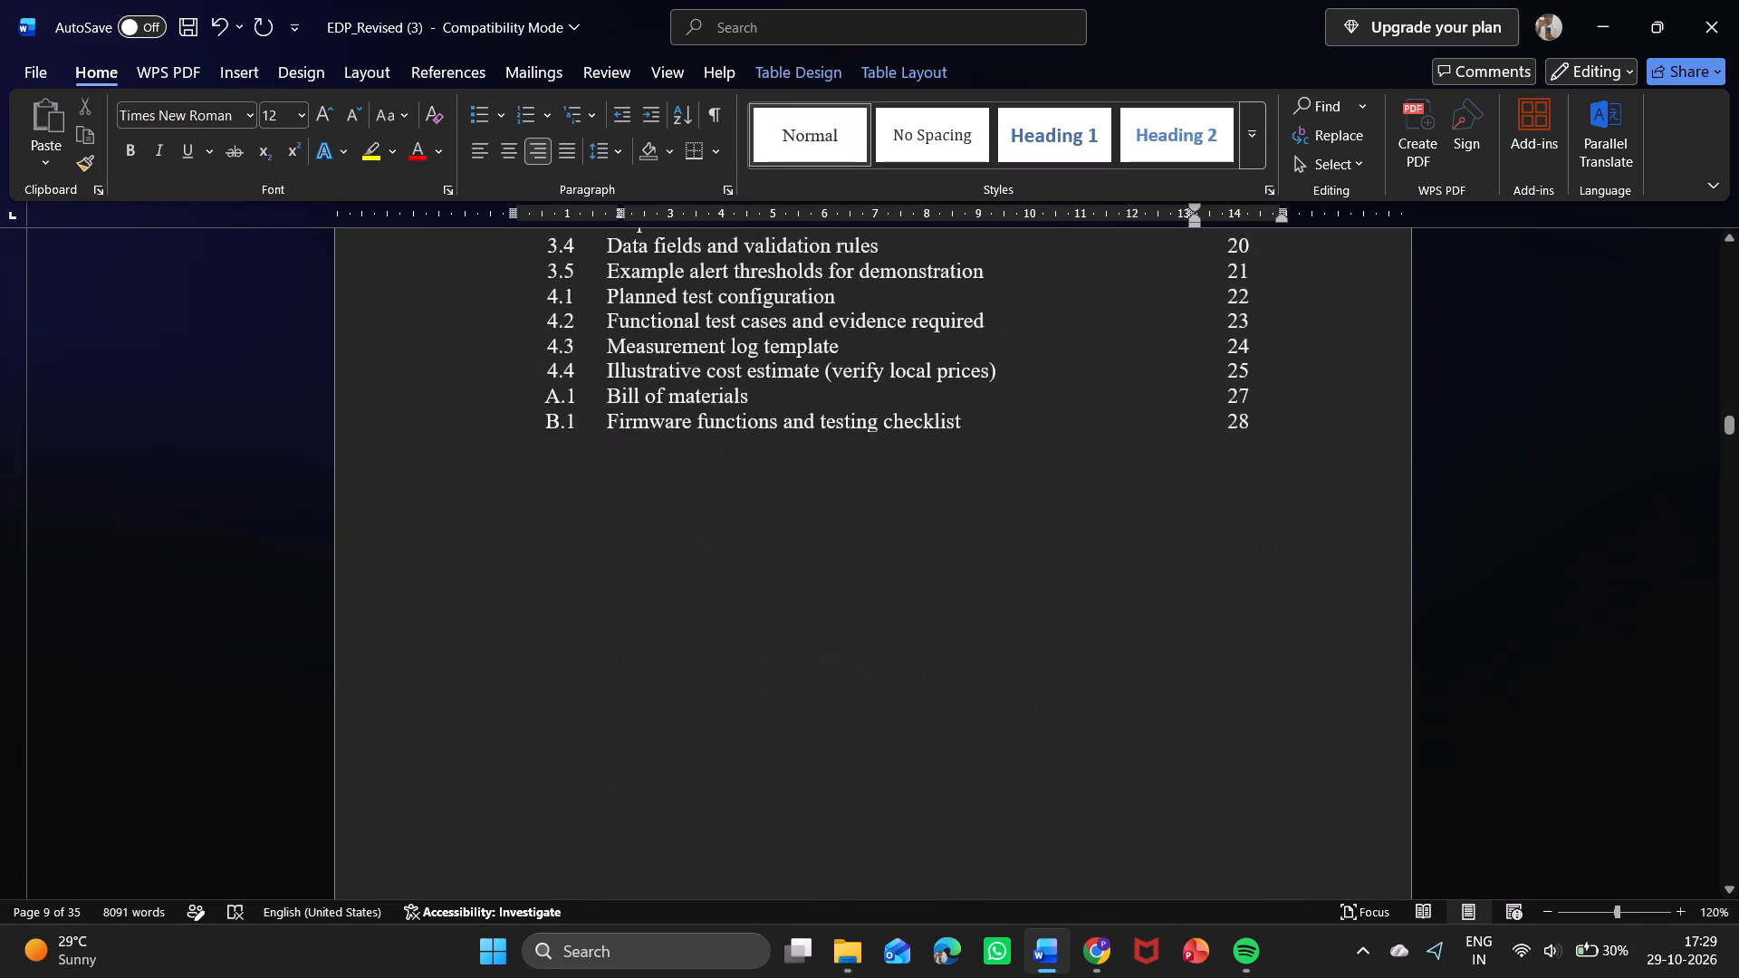
{"action": "scroll", "coordinate": [1085, 676], "scroll_direction": "down", "scroll_amount": 5}
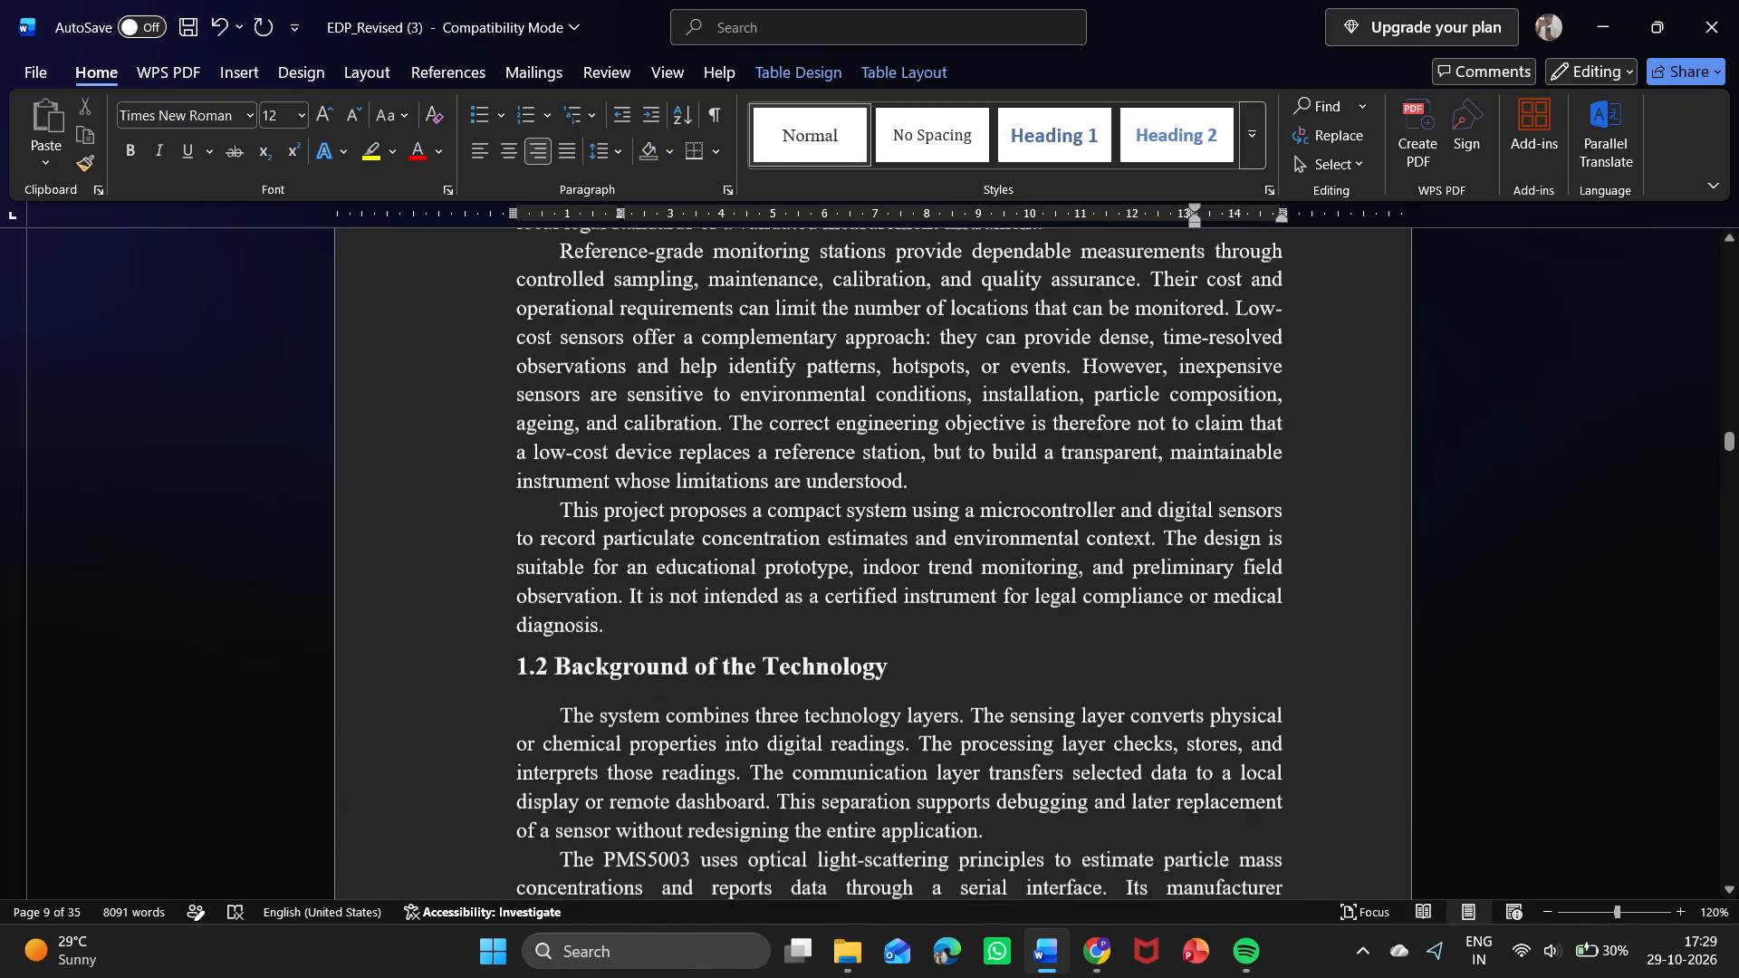
{"action": "scroll", "coordinate": [1085, 676], "scroll_direction": "down", "scroll_amount": 4}
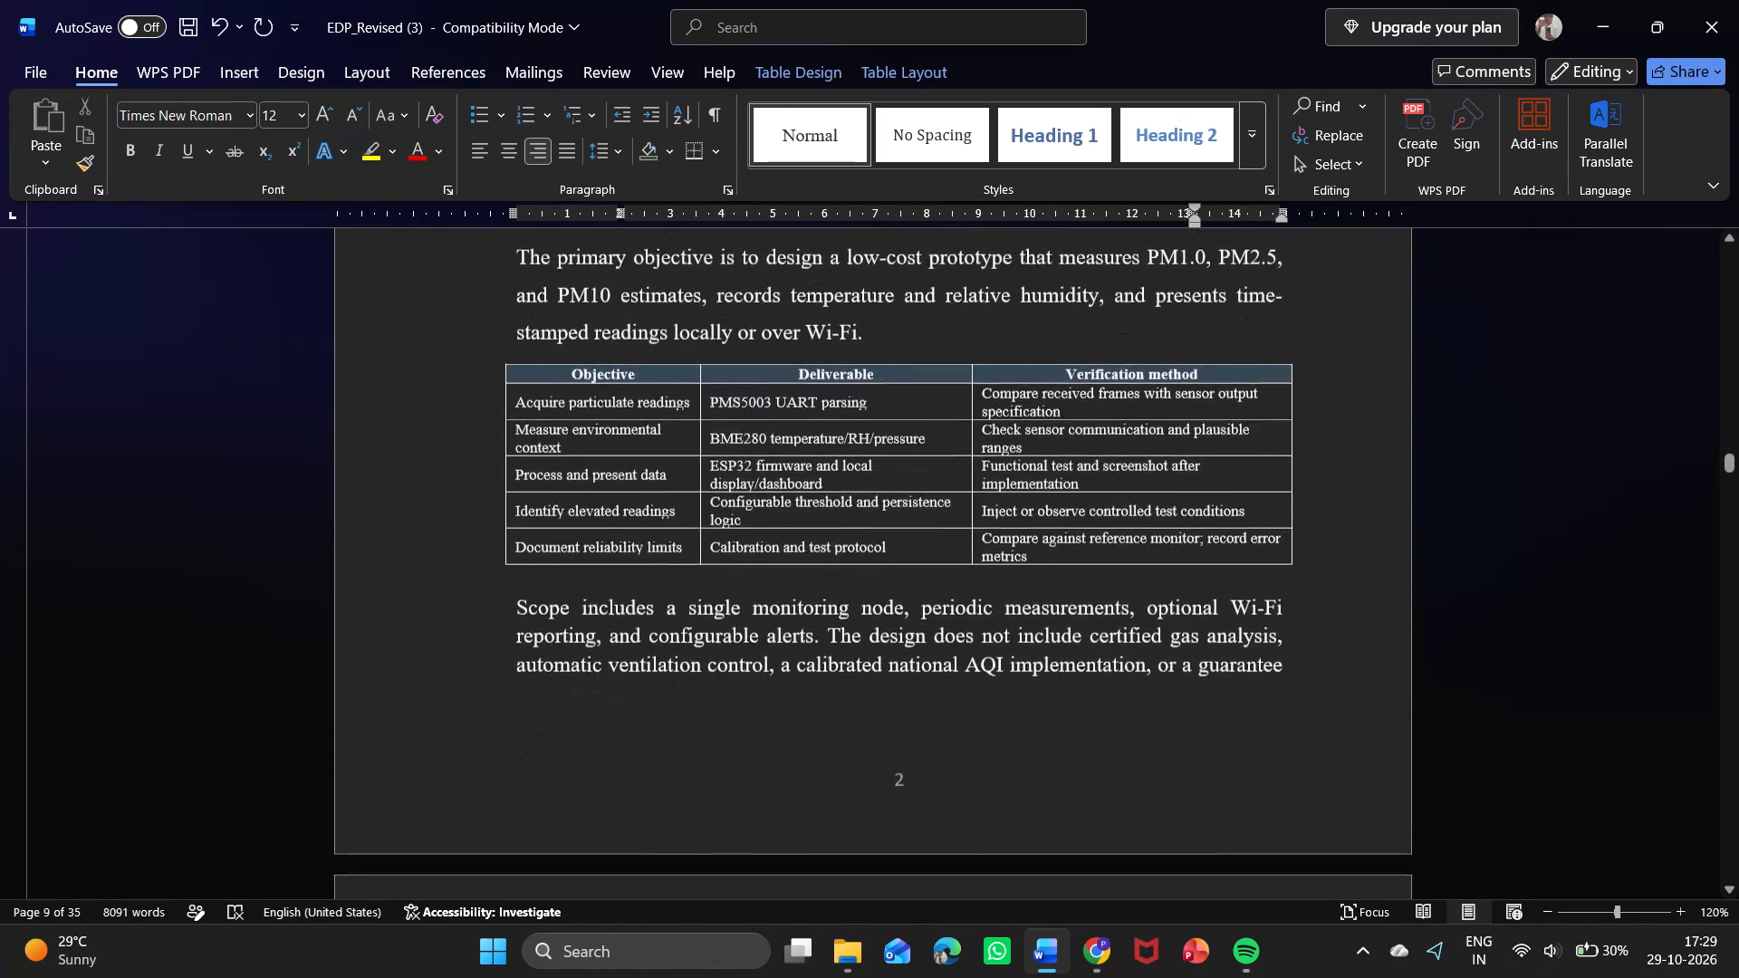
{"action": "scroll", "coordinate": [1085, 676], "scroll_direction": "up", "scroll_amount": 1}
{"action": "scroll", "coordinate": [1085, 676], "scroll_direction": "down", "scroll_amount": 2}
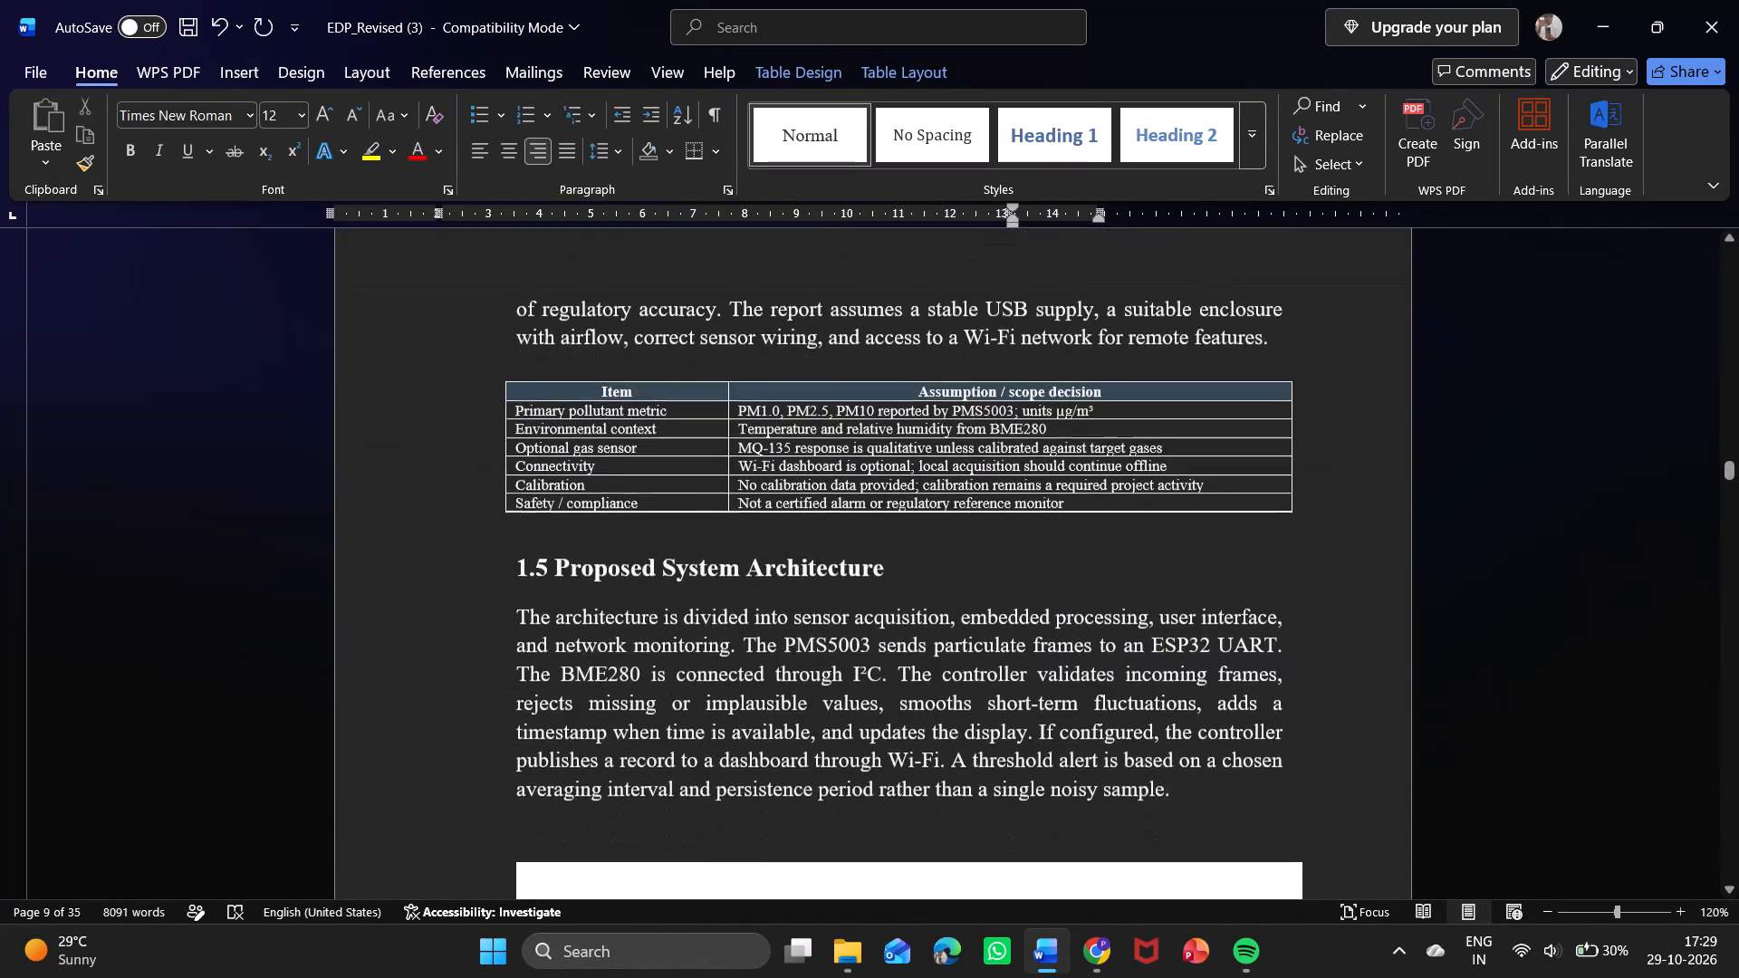
{"action": "scroll", "coordinate": [1085, 676], "scroll_direction": "down", "scroll_amount": 2}
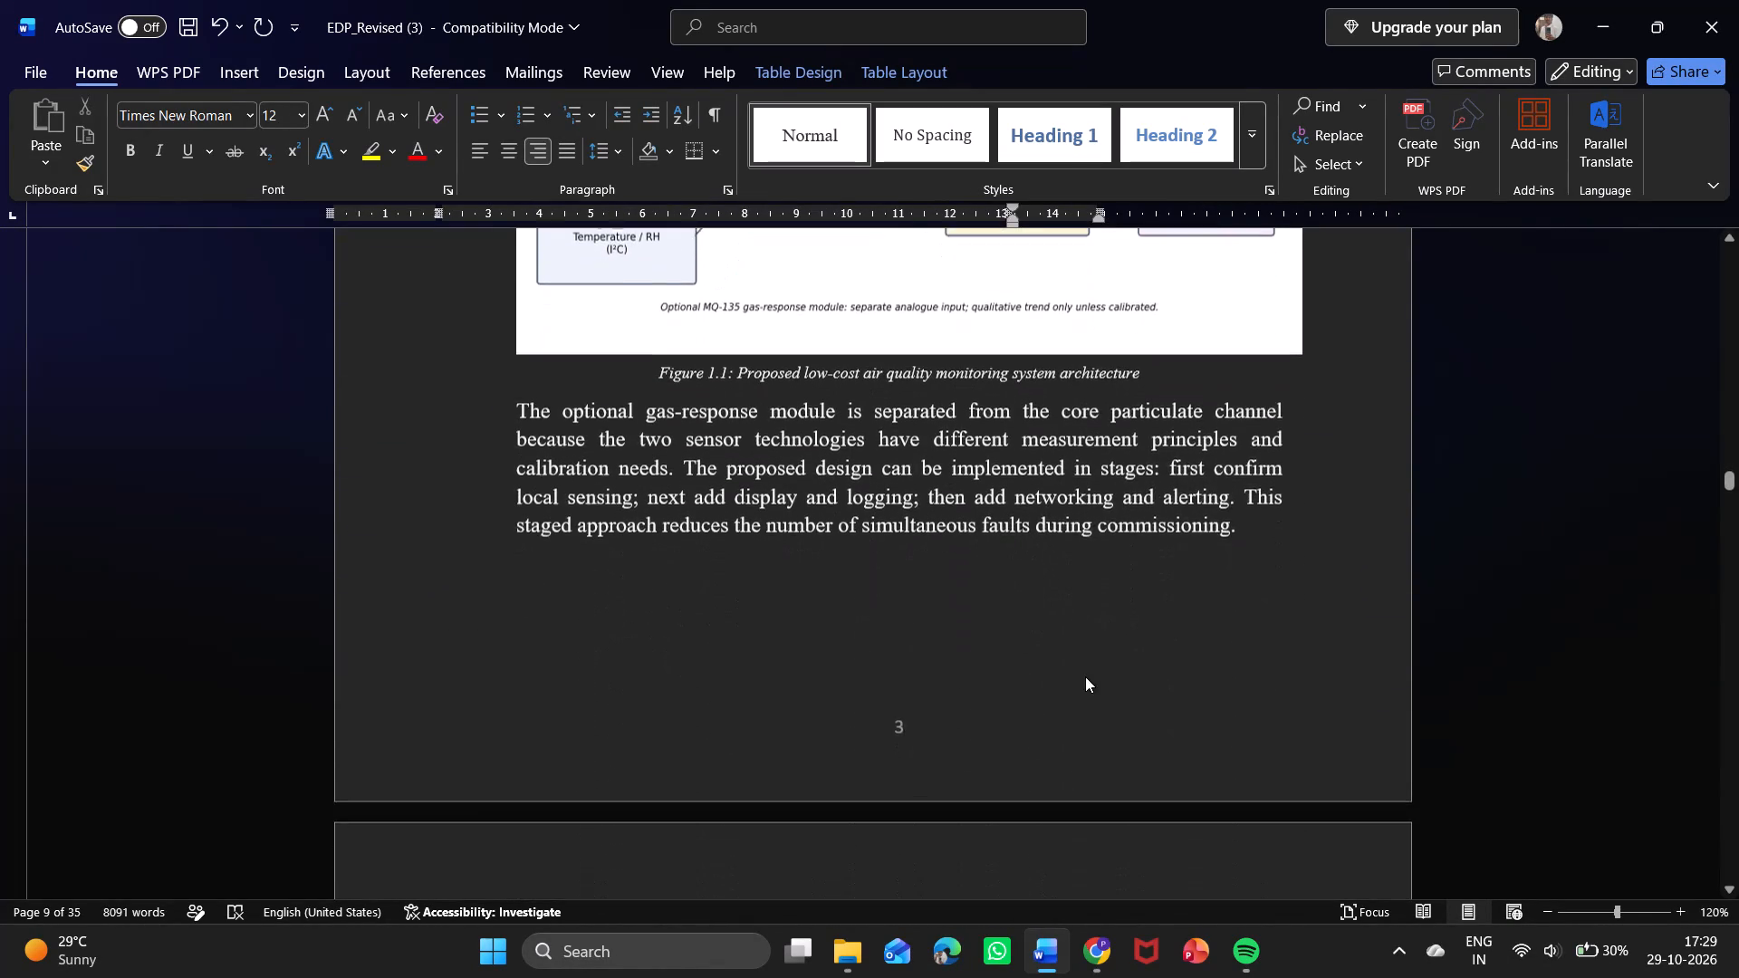
{"action": "scroll", "coordinate": [1085, 676], "scroll_direction": "down", "scroll_amount": 2}
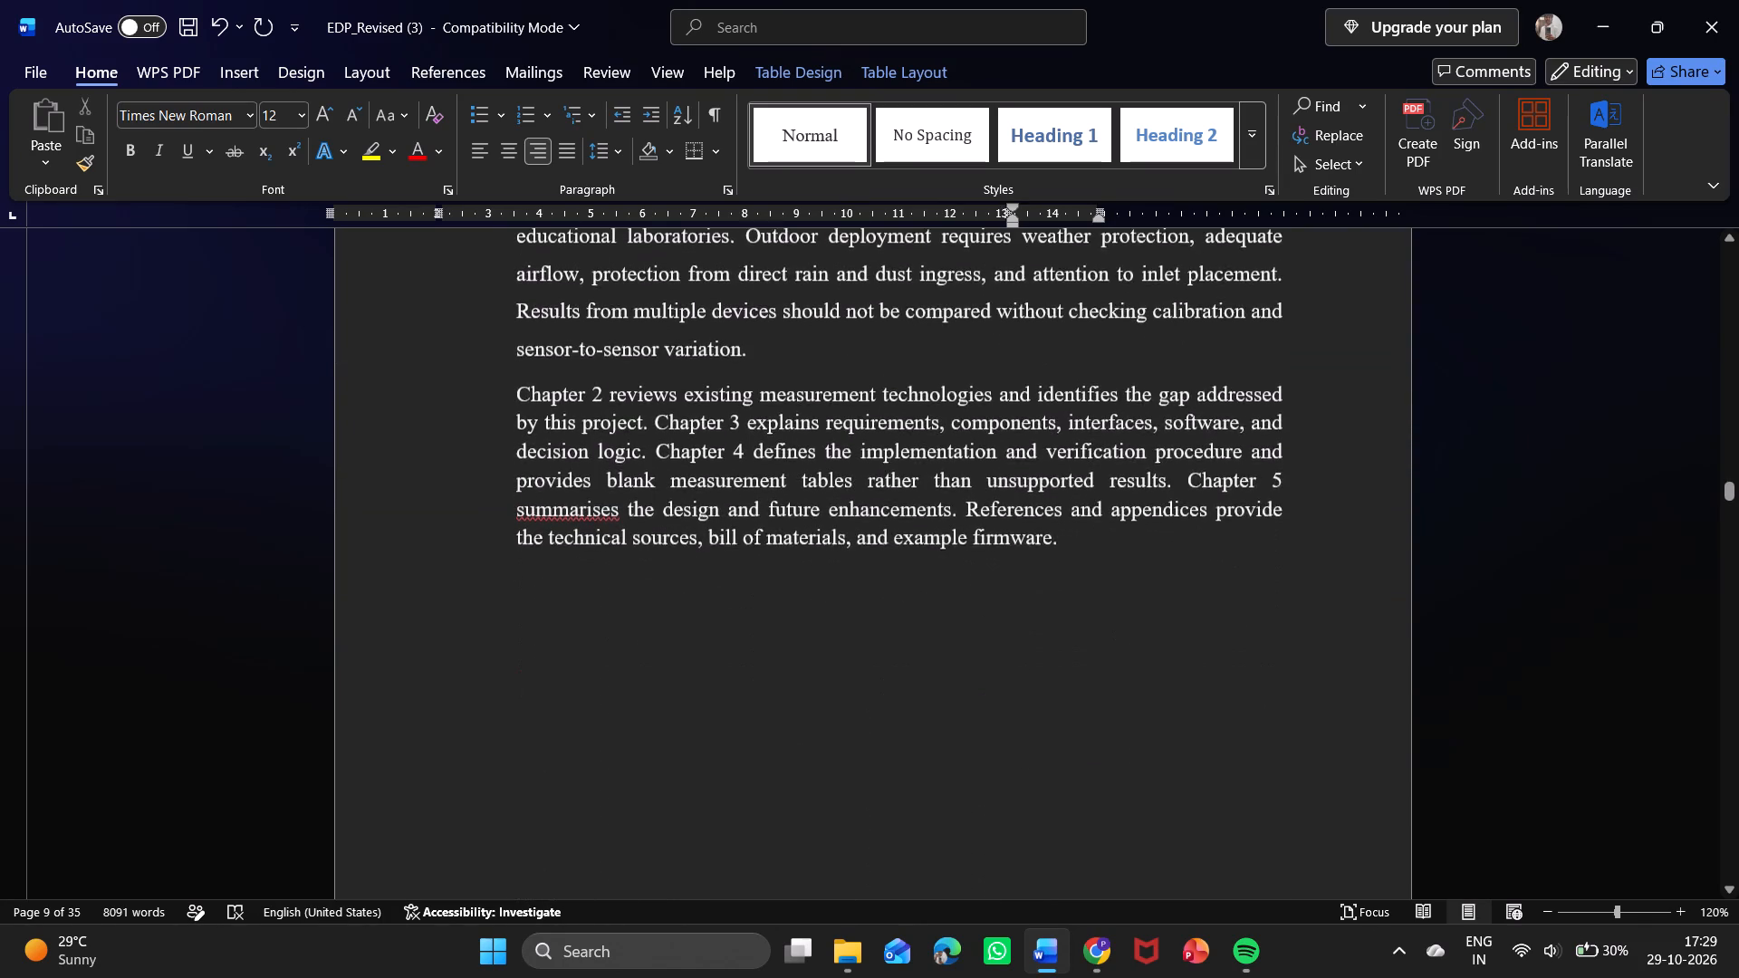
{"action": "scroll", "coordinate": [1085, 676], "scroll_direction": "down", "scroll_amount": 2}
{"action": "scroll", "coordinate": [1085, 676], "scroll_direction": "up", "scroll_amount": 1}
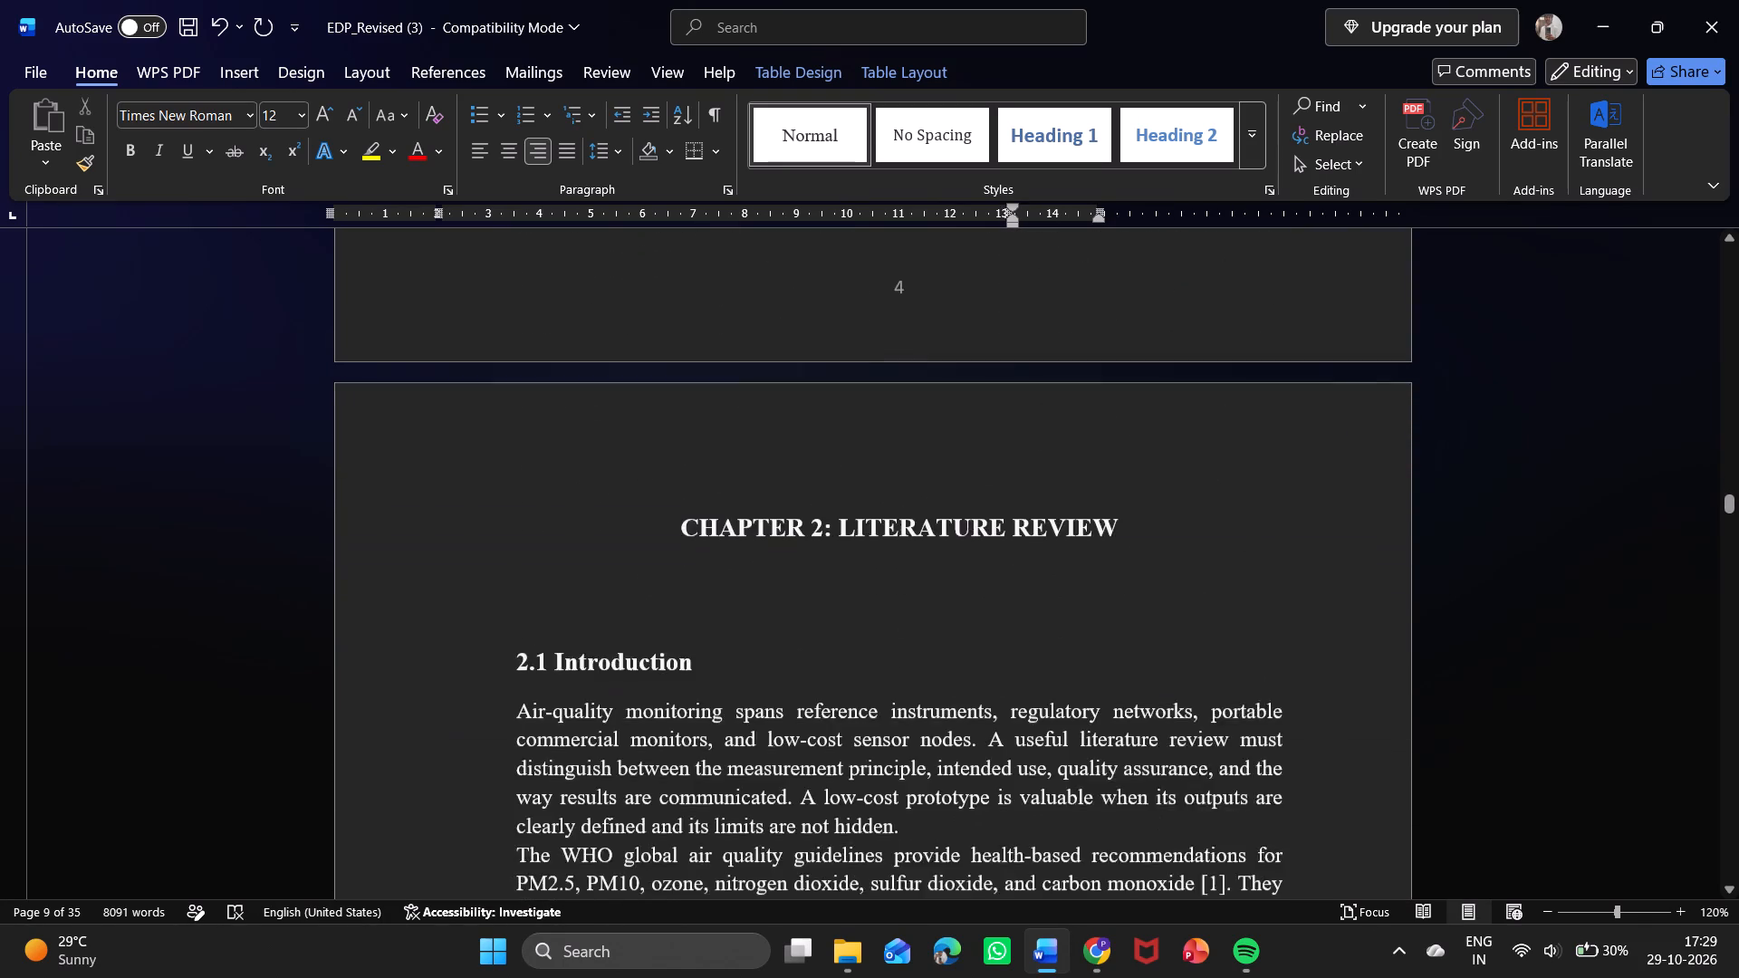
Set the page number of the 1.5 Proposed System Architecture entry in the contents table to 3.
{"action": "scroll", "coordinate": [1085, 676], "scroll_direction": "up", "scroll_amount": 6}
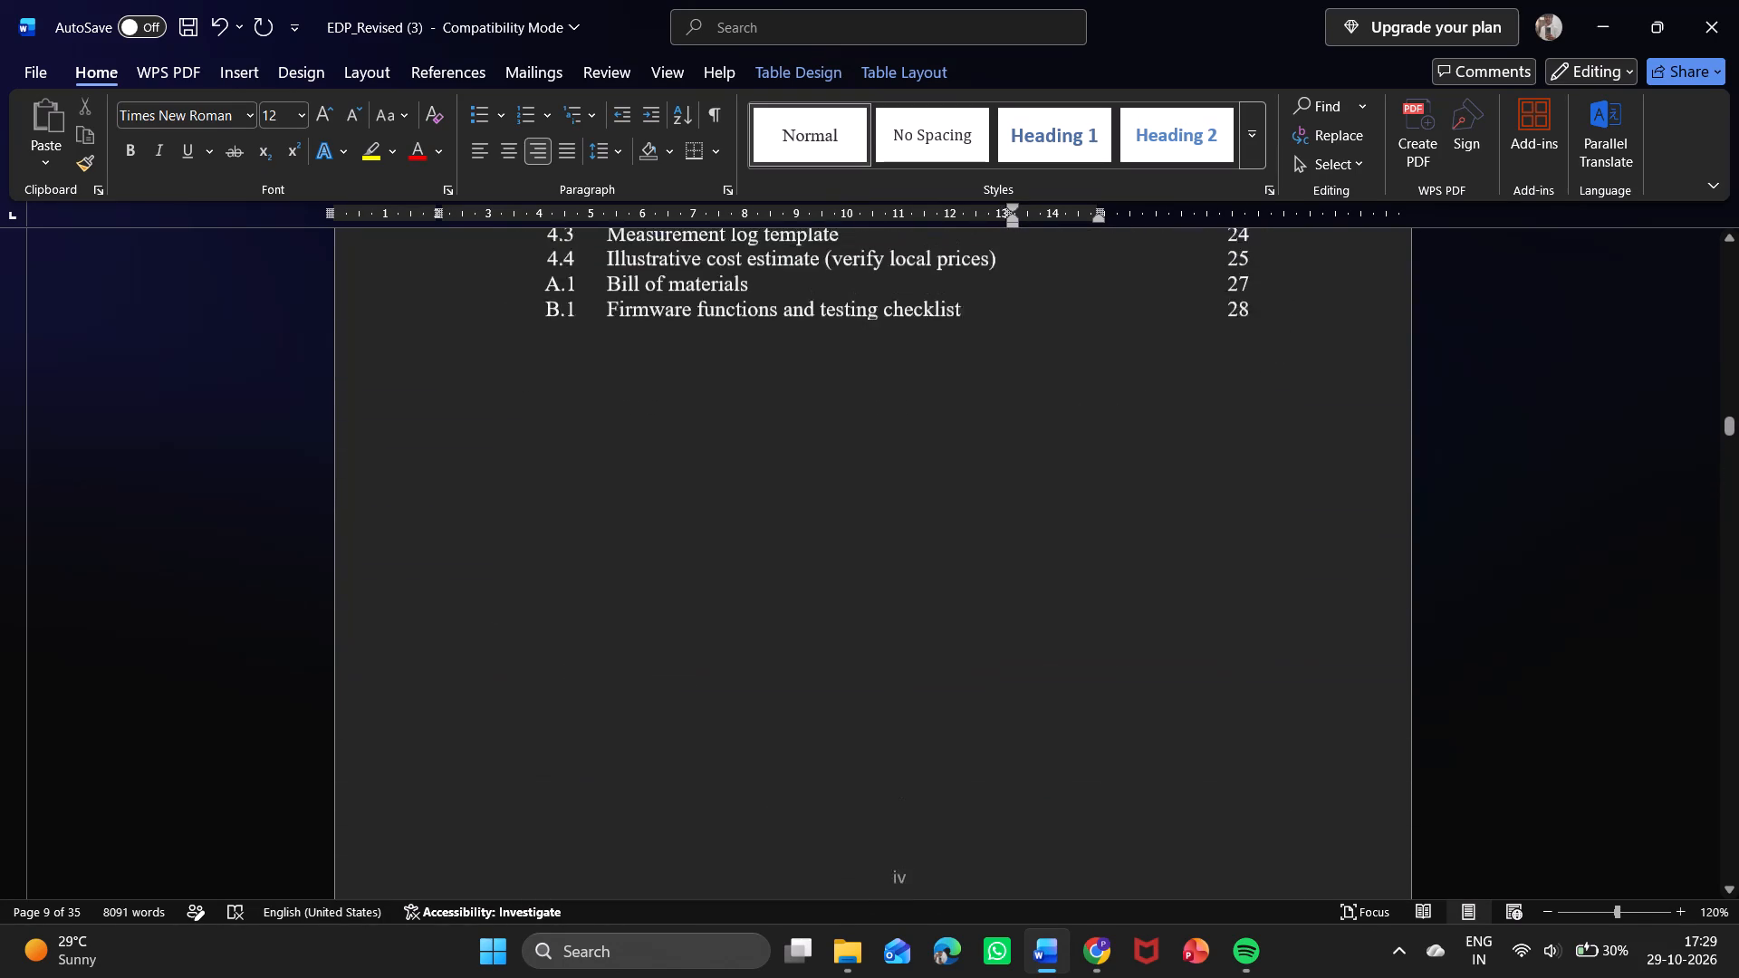
{"action": "scroll", "coordinate": [1085, 676], "scroll_direction": "up", "scroll_amount": 4}
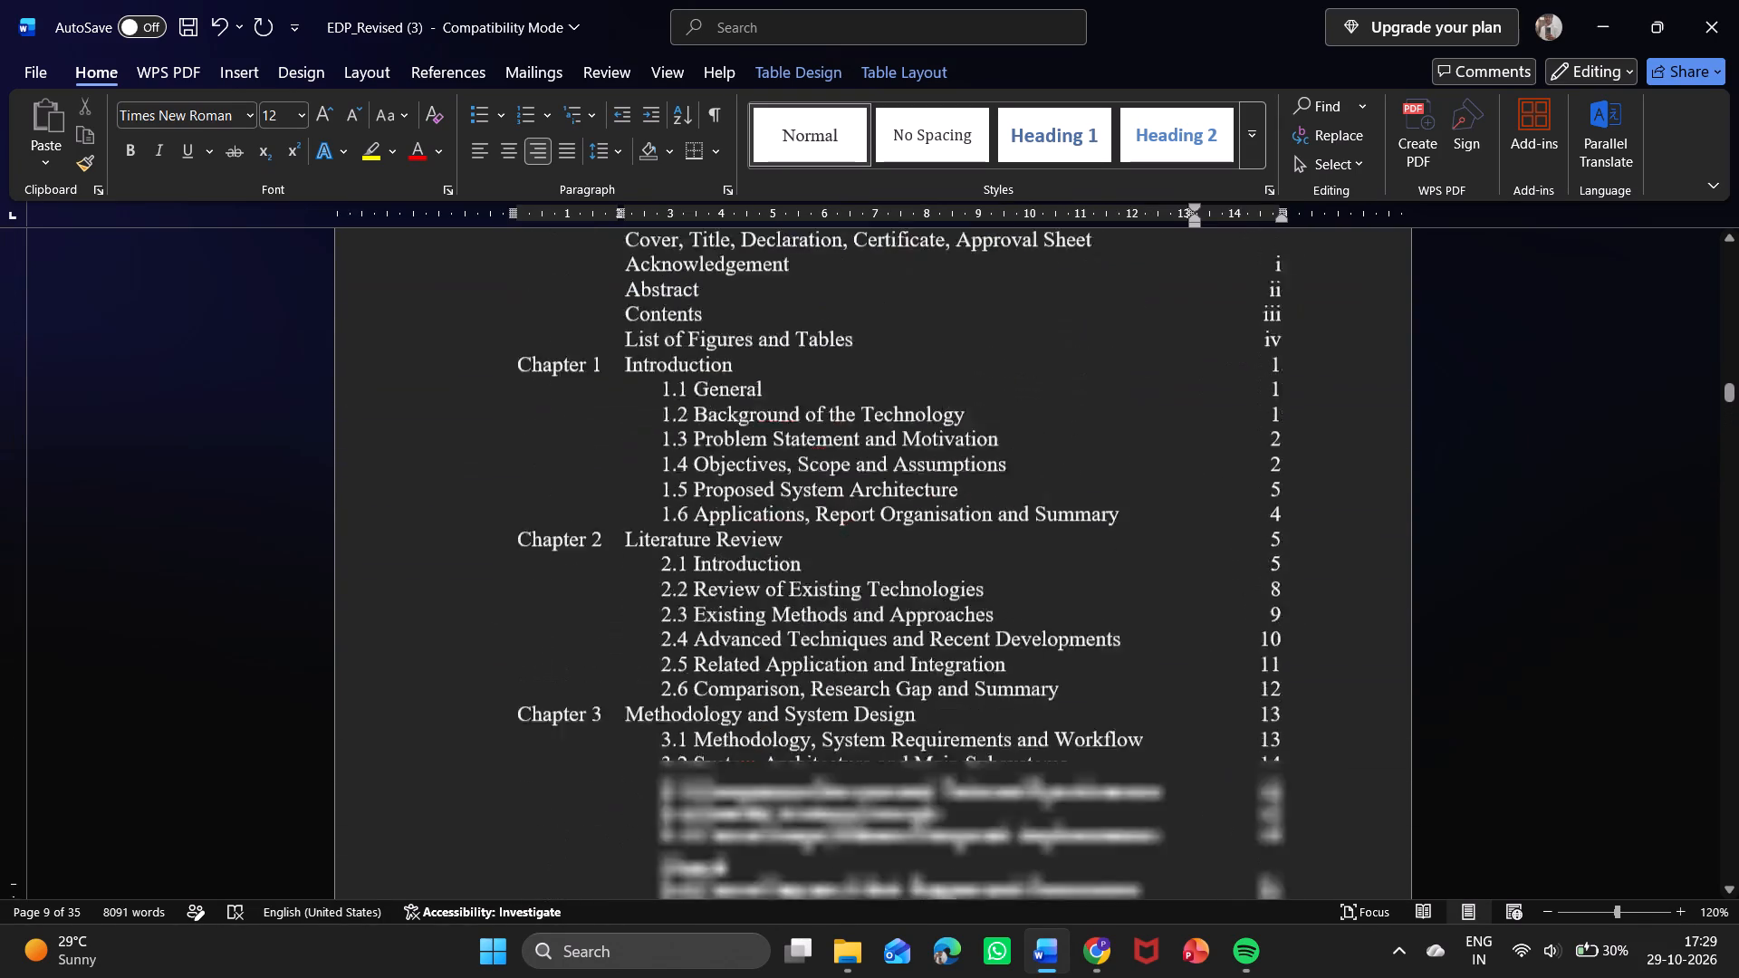
{"action": "scroll", "coordinate": [1085, 676], "scroll_direction": "up", "scroll_amount": 1}
{"action": "scroll", "coordinate": [1085, 676], "scroll_direction": "down", "scroll_amount": 4}
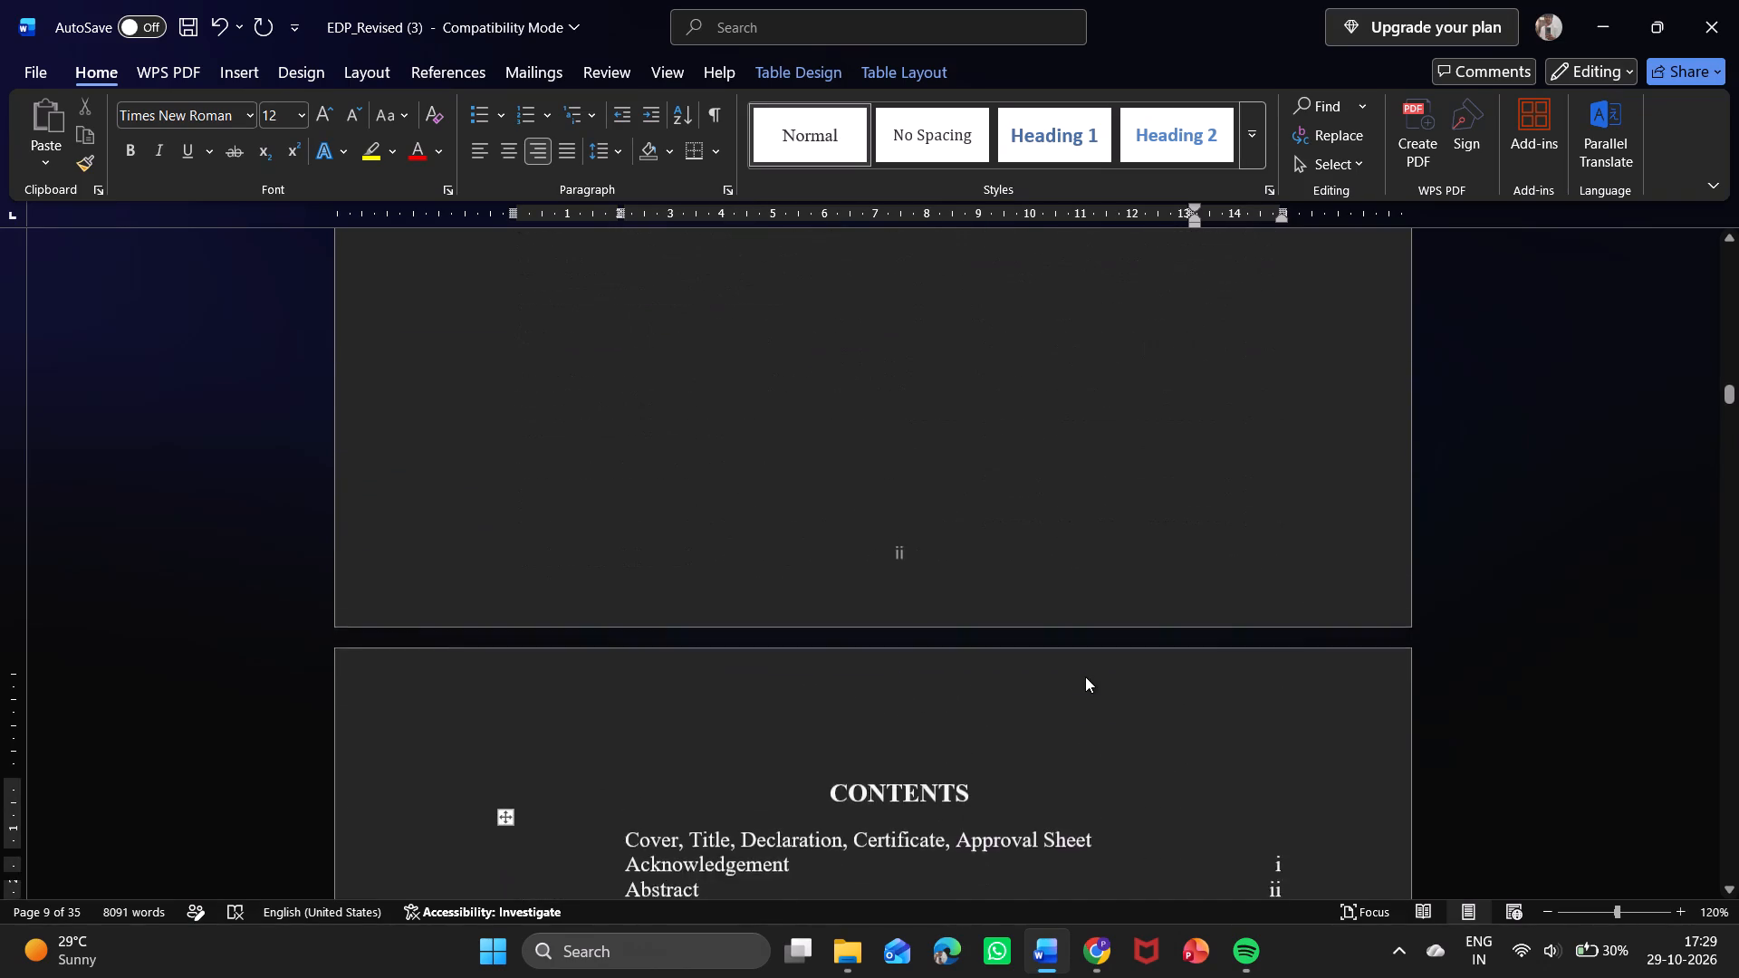
{"action": "scroll", "coordinate": [1085, 676], "scroll_direction": "down", "scroll_amount": 3}
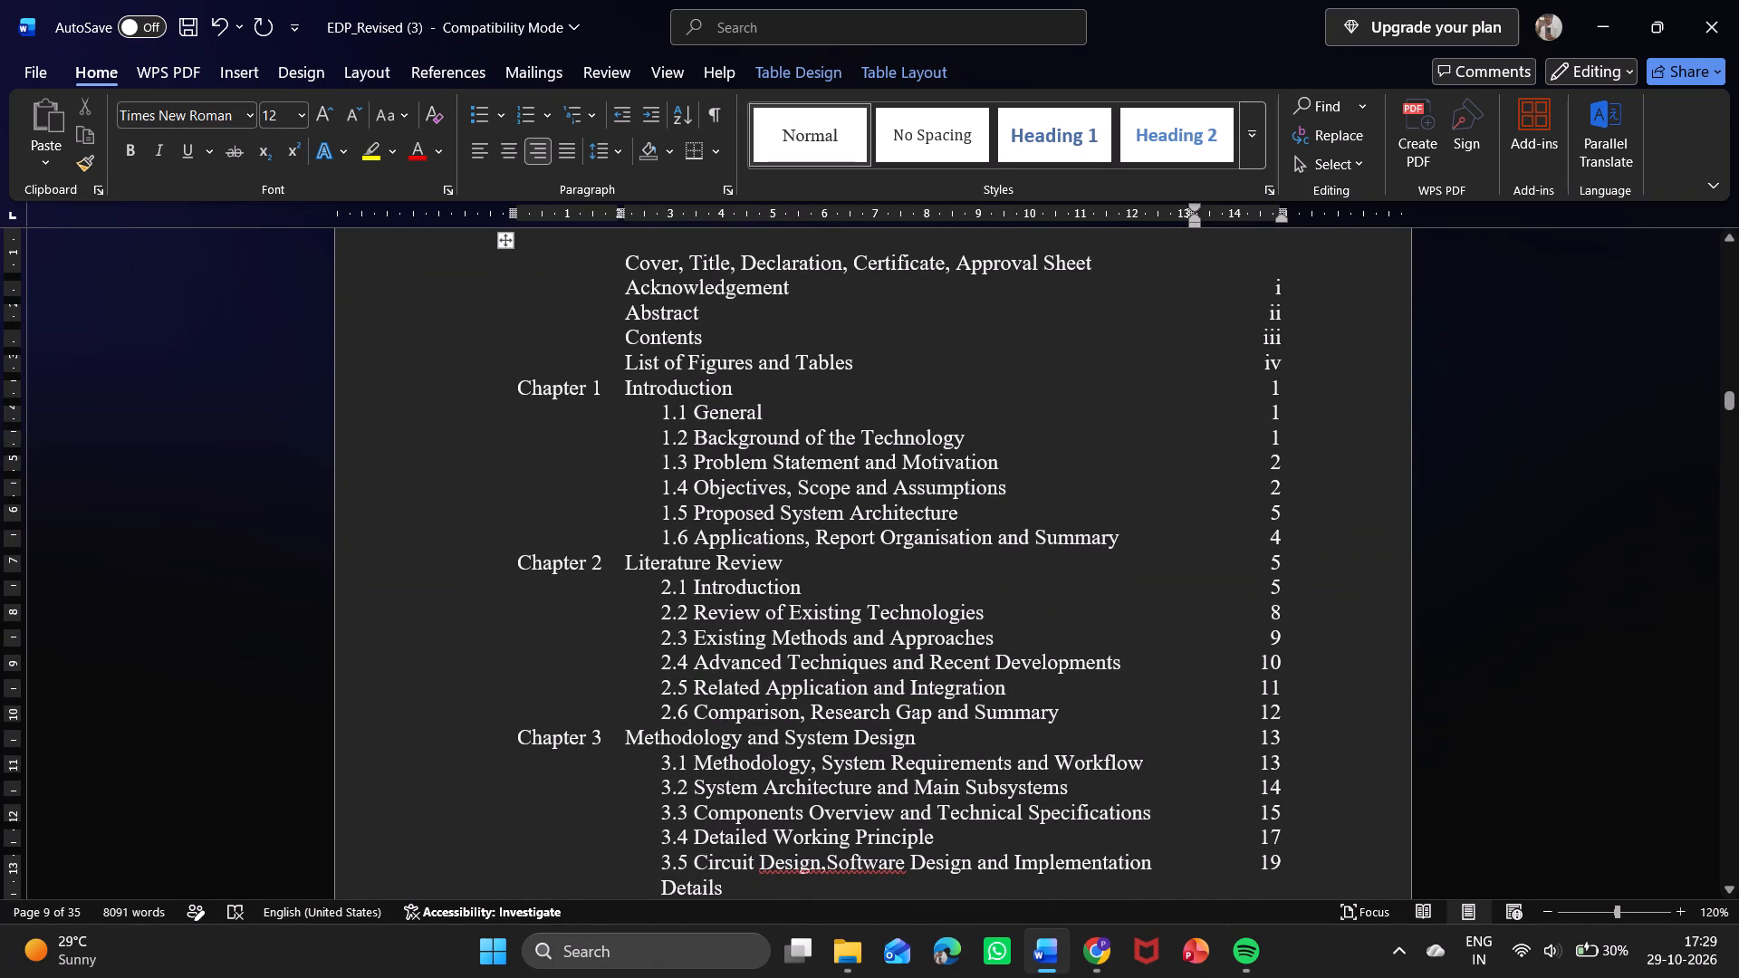
{"action": "left_click_drag", "start_coordinate": [1286, 513], "coordinate": [1283, 513]}
{"action": "left_click_drag", "start_coordinate": [1283, 513], "coordinate": [1275, 513]}
{"action": "key", "text": "3"}
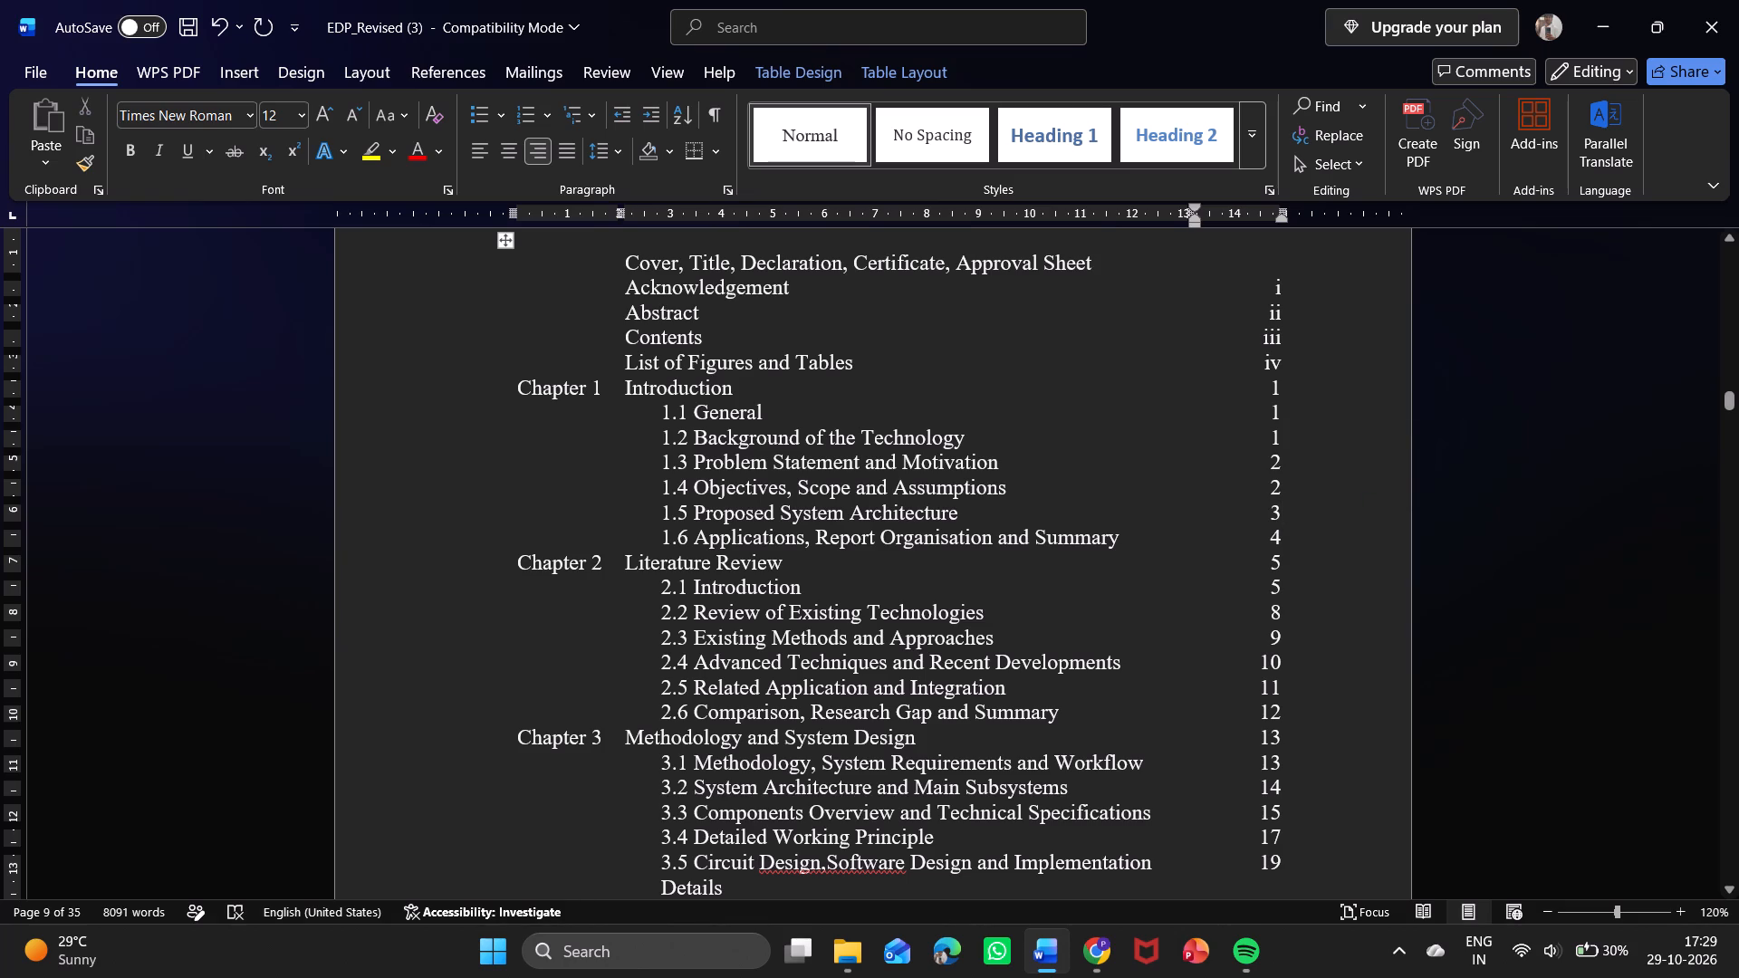
{"action": "left_click", "coordinate": [1281, 537]}
Examine the first pages of Chapter 2 for the locations of sections 2.1, 2.2 and 2.3.
{"action": "scroll", "coordinate": [1239, 604], "scroll_direction": "down", "scroll_amount": 4}
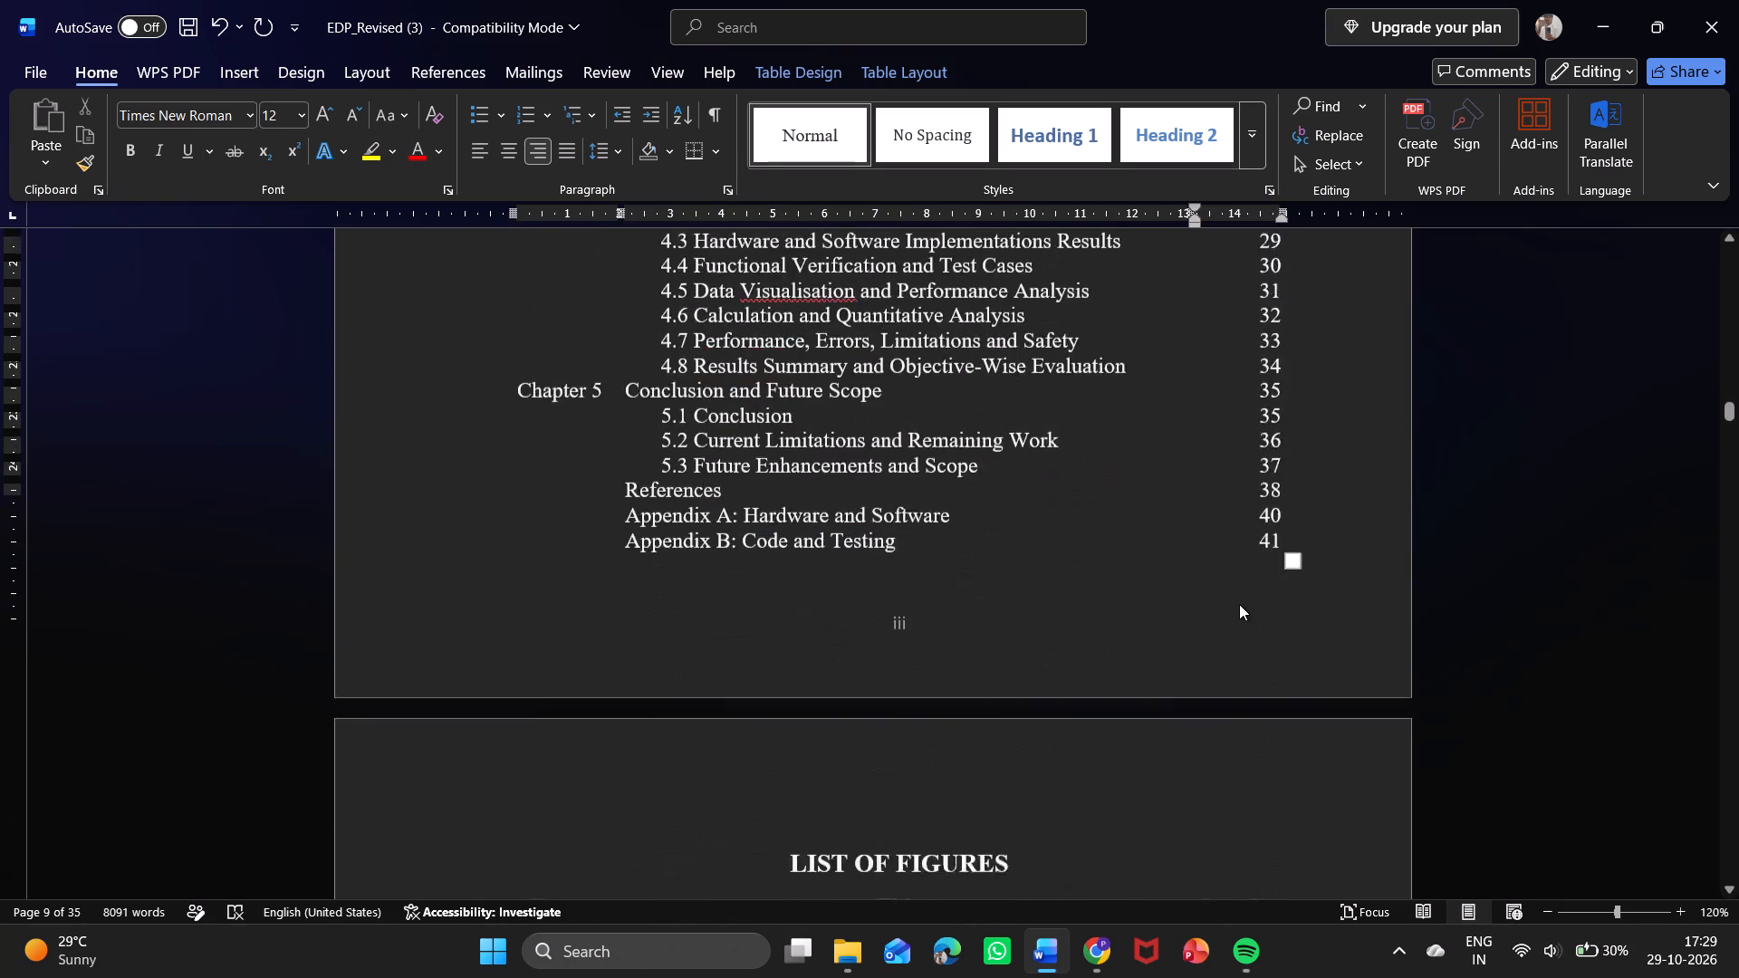
{"action": "scroll", "coordinate": [1239, 604], "scroll_direction": "down", "scroll_amount": 5}
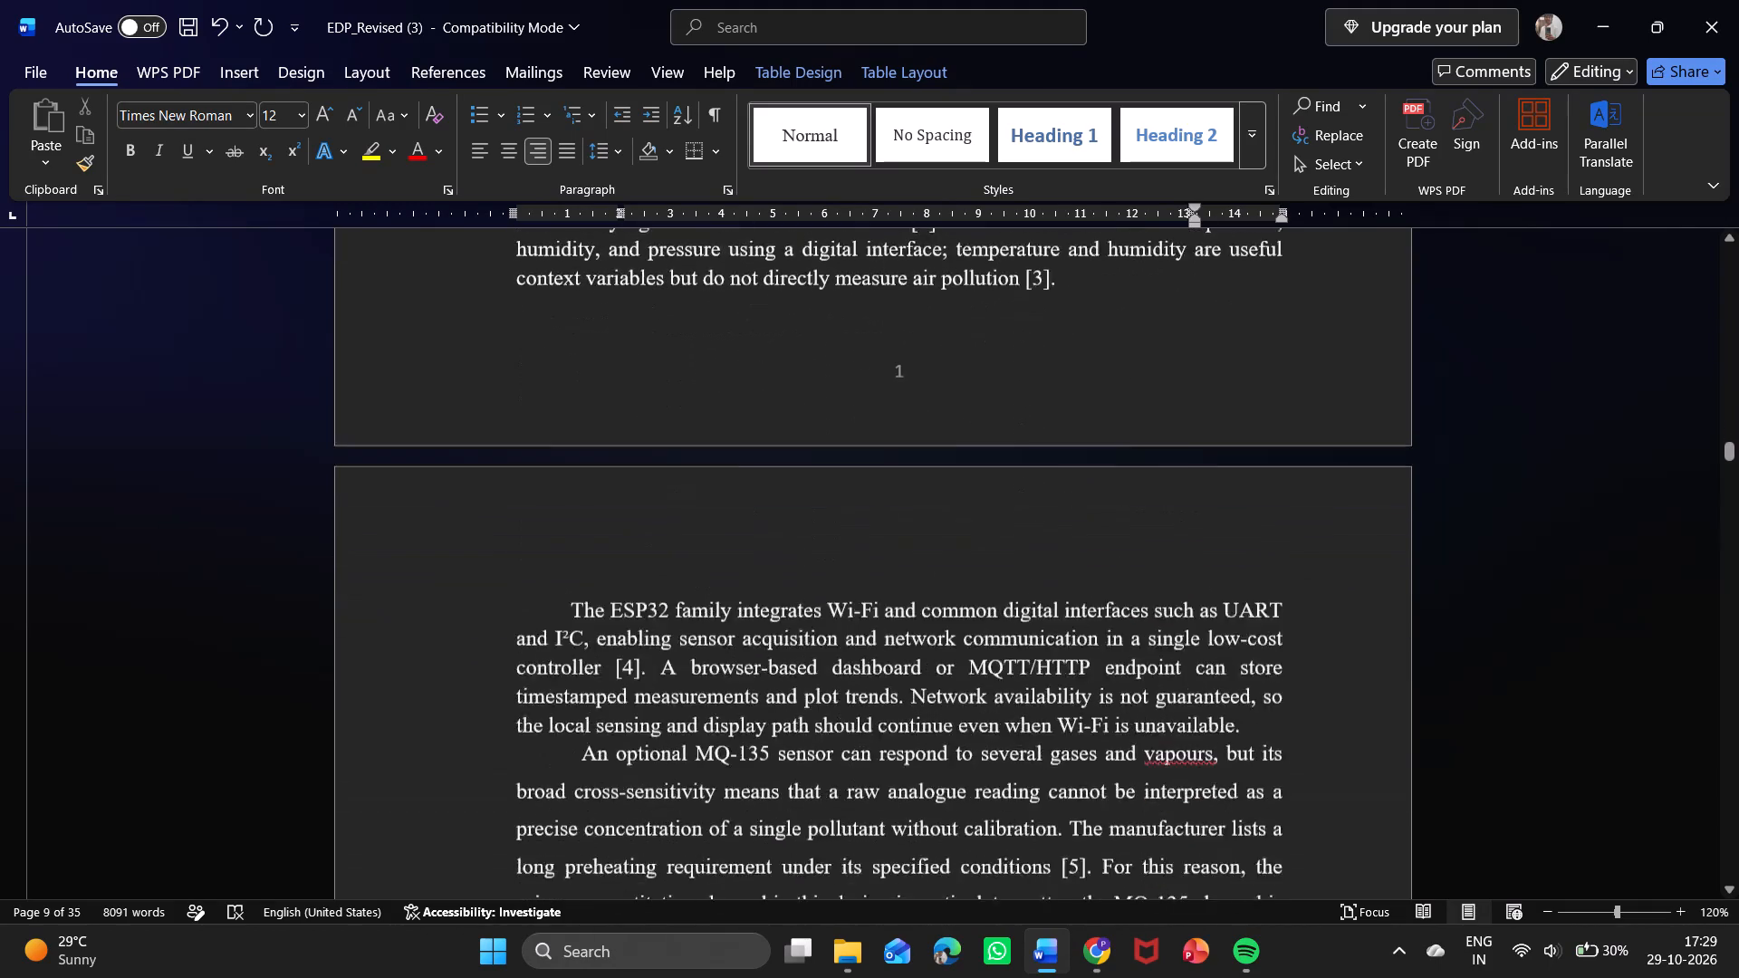
{"action": "scroll", "coordinate": [1239, 604], "scroll_direction": "down", "scroll_amount": 5}
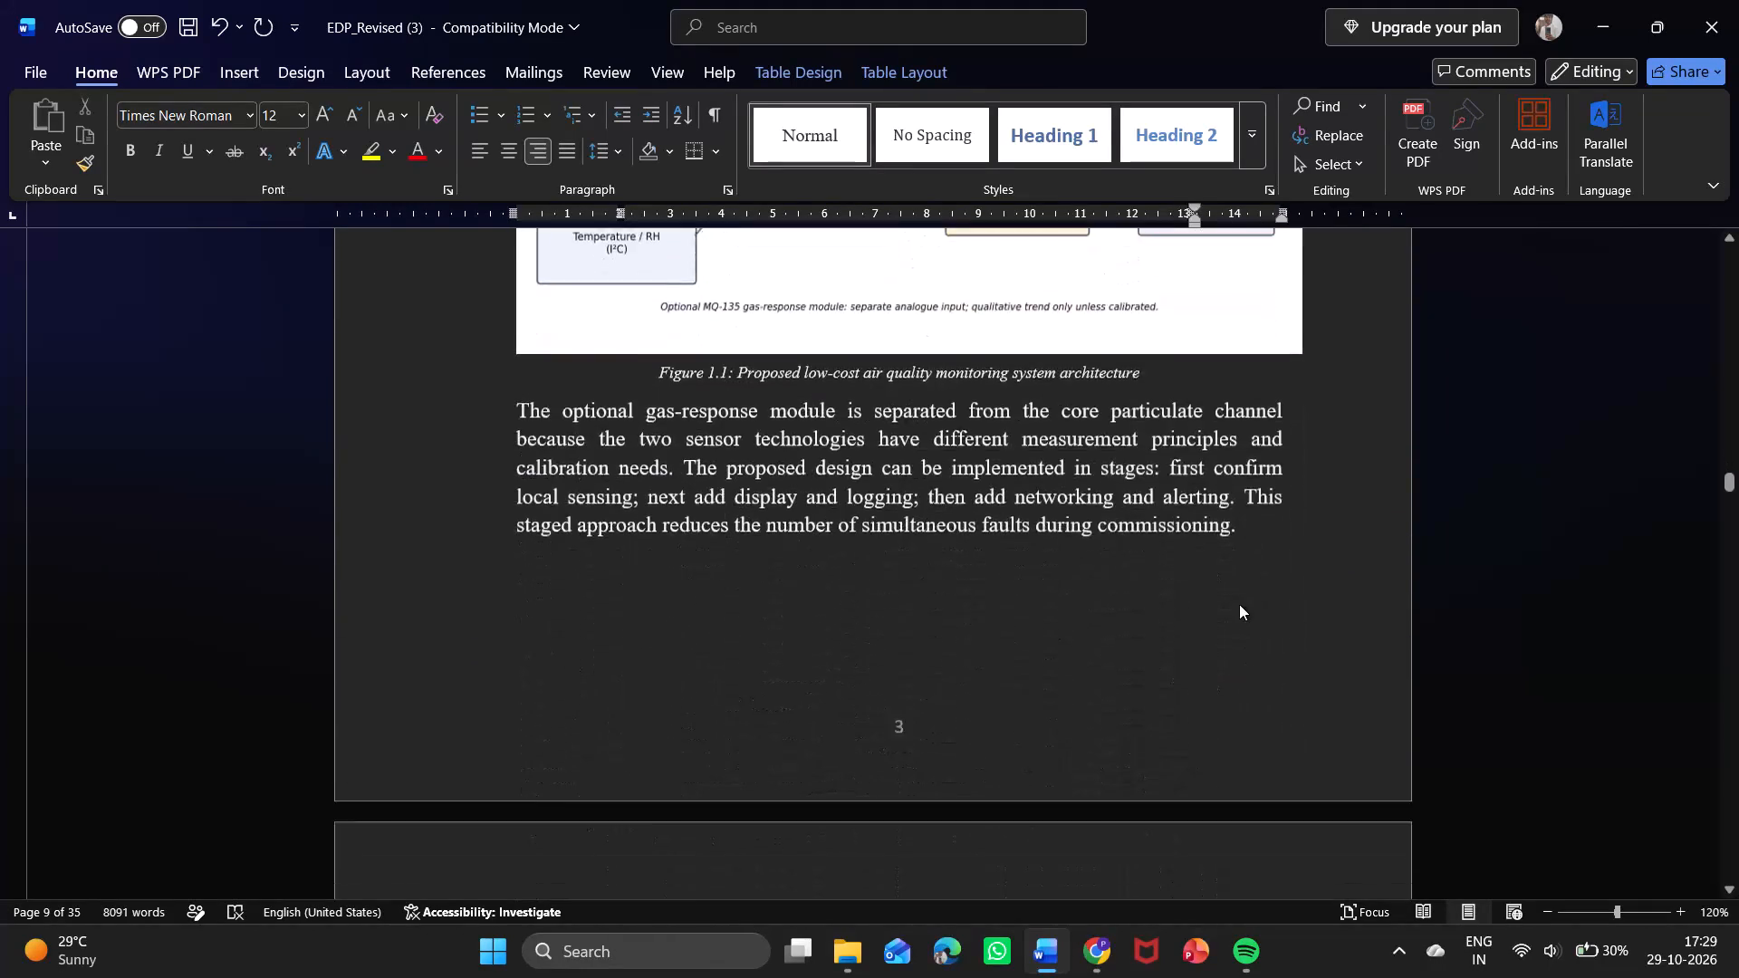
{"action": "scroll", "coordinate": [1239, 604], "scroll_direction": "down", "scroll_amount": 5}
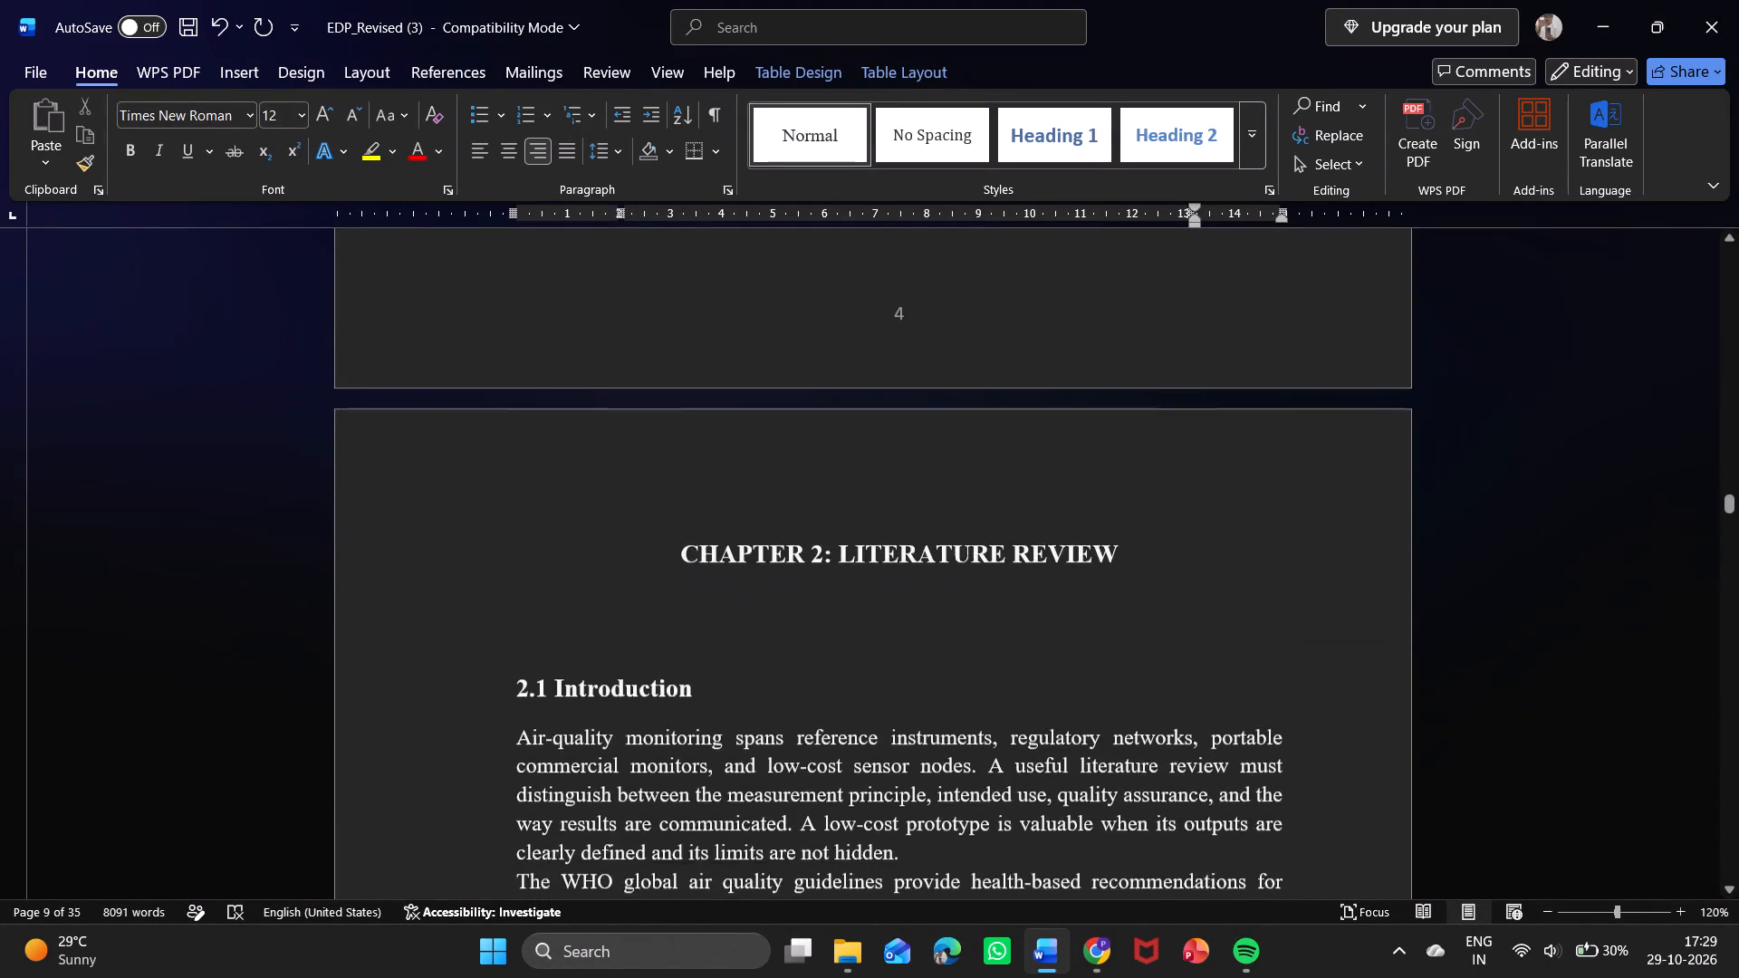
{"action": "scroll", "coordinate": [1239, 604], "scroll_direction": "down", "scroll_amount": 2}
{"action": "scroll", "coordinate": [1239, 604], "scroll_direction": "up", "scroll_amount": 1}
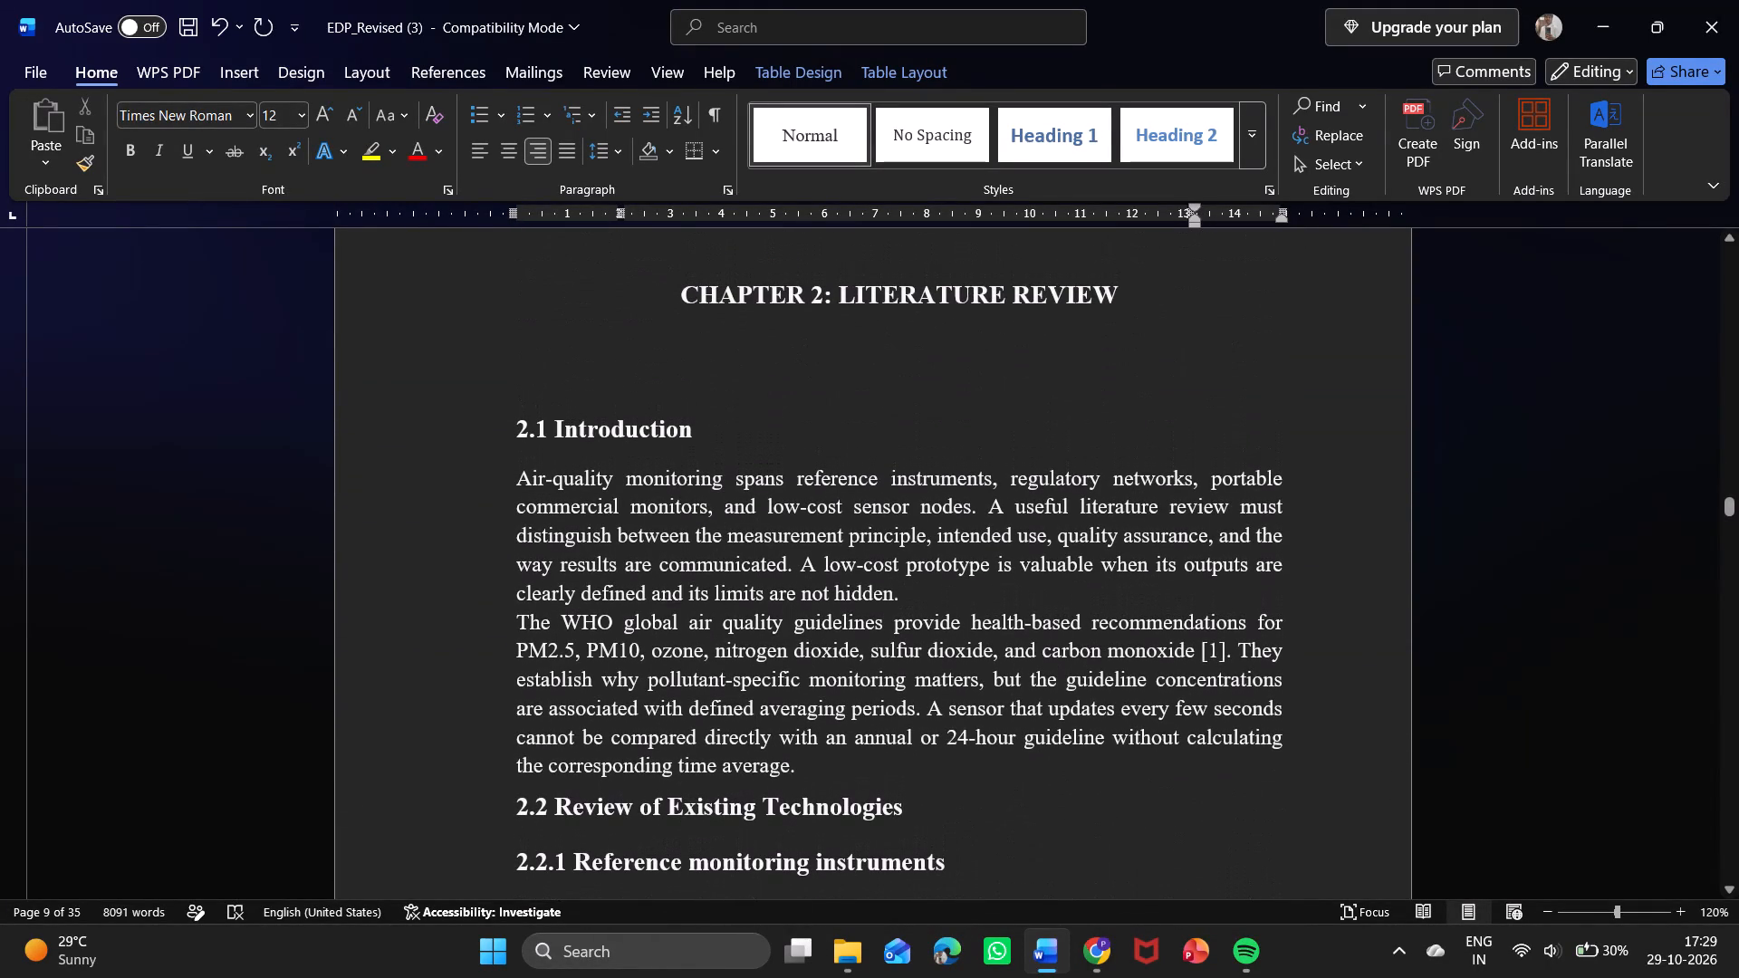
{"action": "scroll", "coordinate": [1239, 604], "scroll_direction": "down", "scroll_amount": 2}
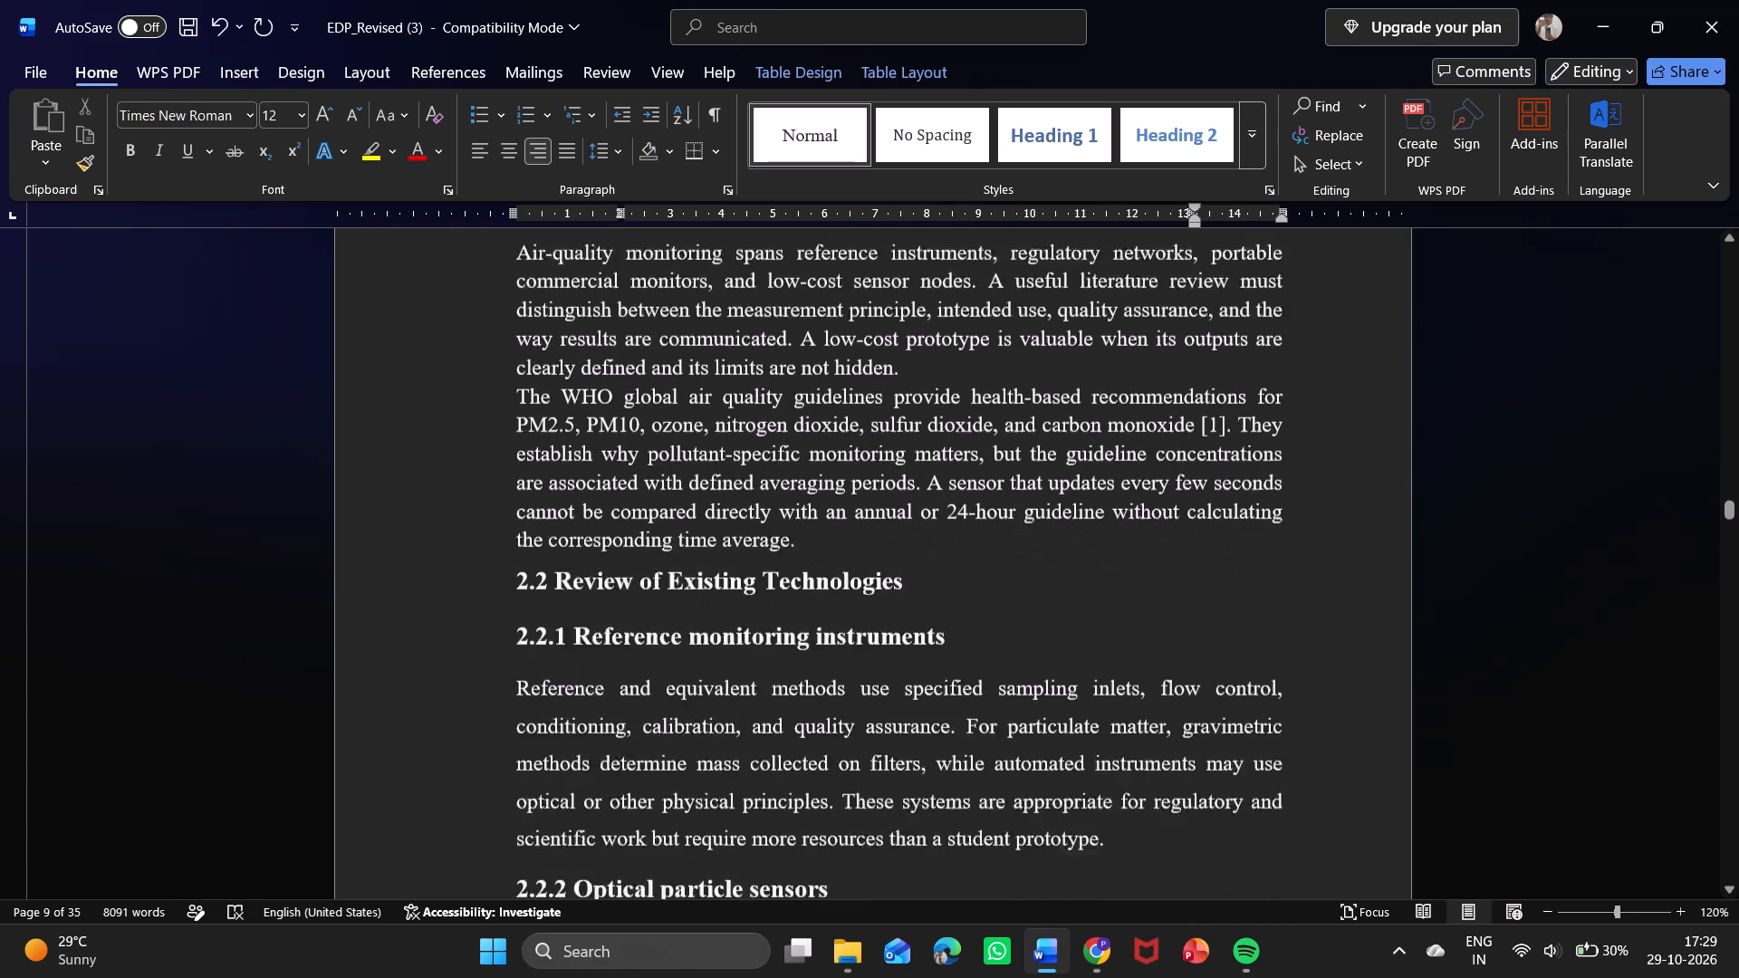
{"action": "scroll", "coordinate": [1239, 604], "scroll_direction": "down", "scroll_amount": 3}
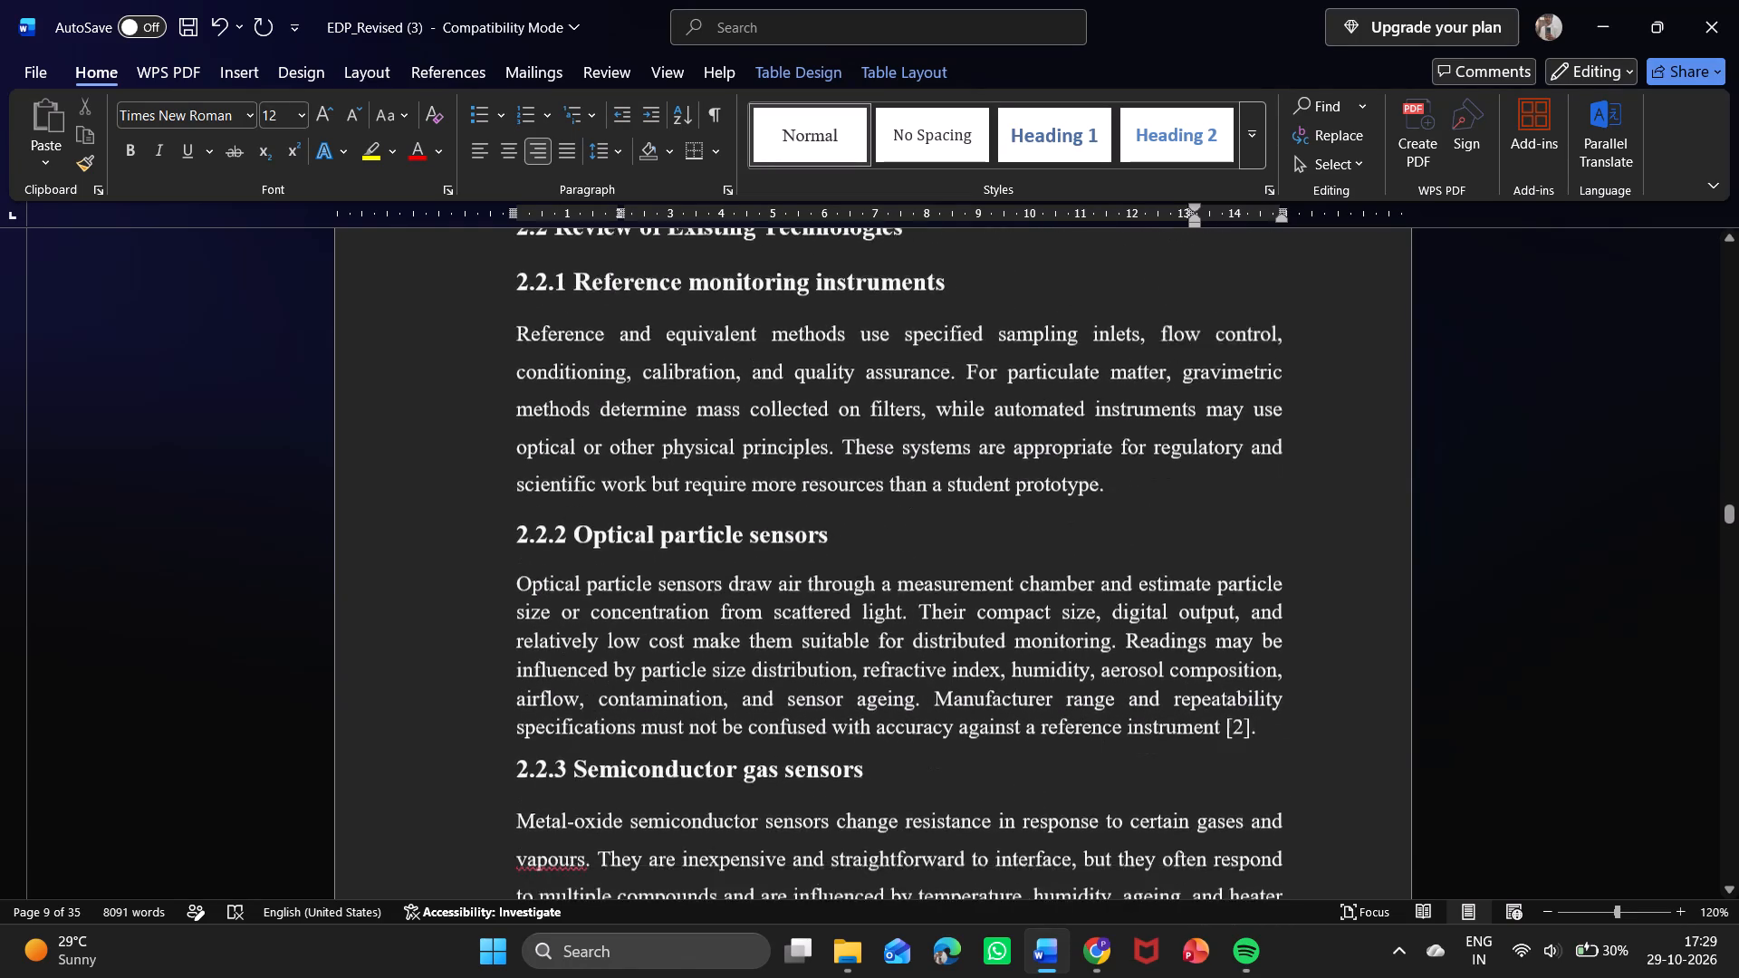
{"action": "scroll", "coordinate": [1239, 604], "scroll_direction": "down", "scroll_amount": 1}
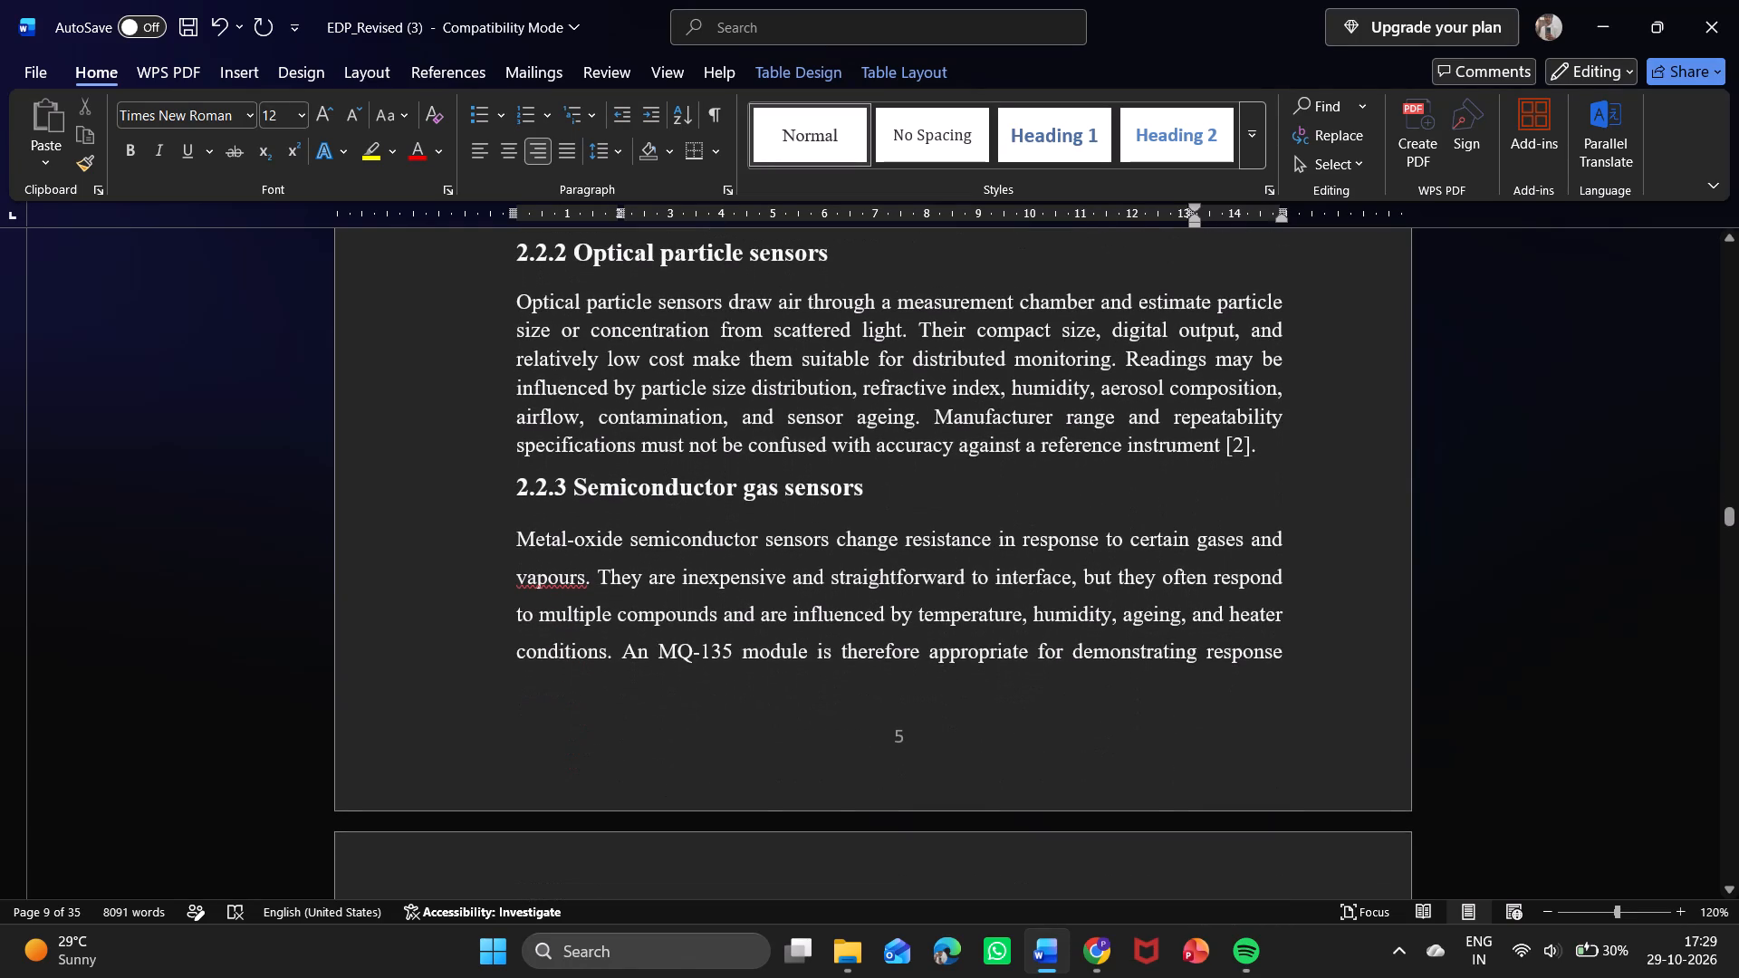
{"action": "scroll", "coordinate": [1239, 604], "scroll_direction": "up", "scroll_amount": 1}
{"action": "scroll", "coordinate": [1239, 604], "scroll_direction": "down", "scroll_amount": 1}
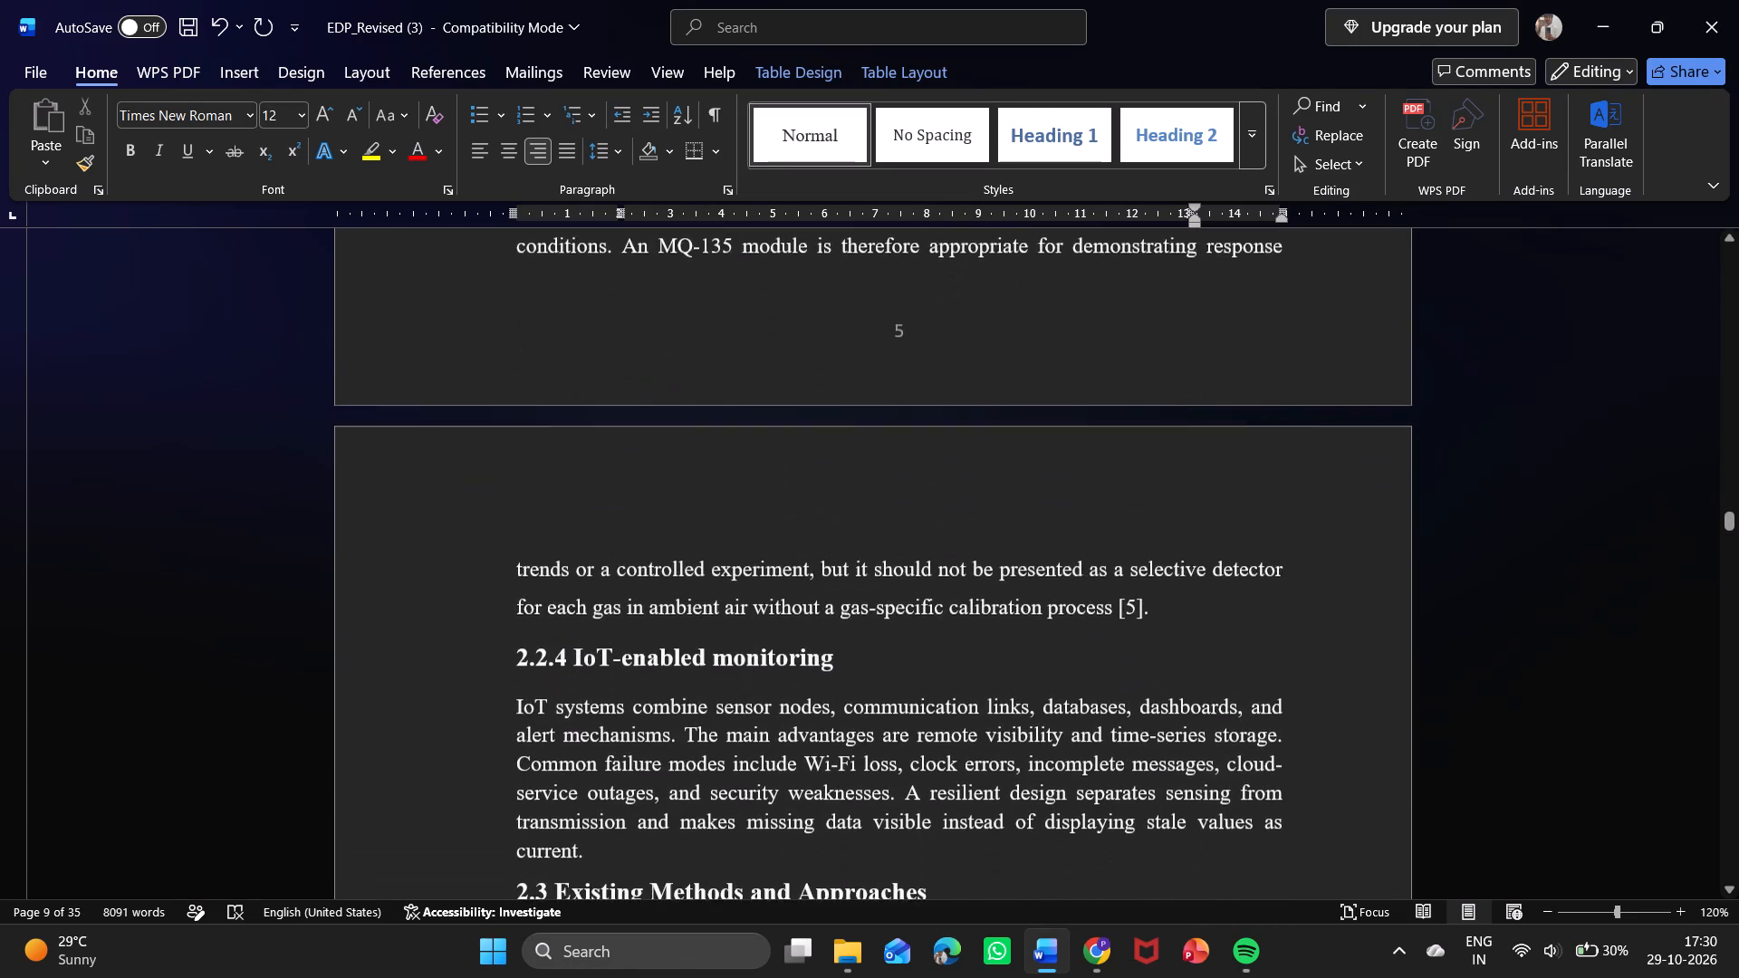
{"action": "scroll", "coordinate": [1239, 604], "scroll_direction": "down", "scroll_amount": 1}
Set the page number of the 2.2 Review of Existing Technologies entry in the contents table to 5.
{"action": "scroll", "coordinate": [1239, 604], "scroll_direction": "up", "scroll_amount": 5}
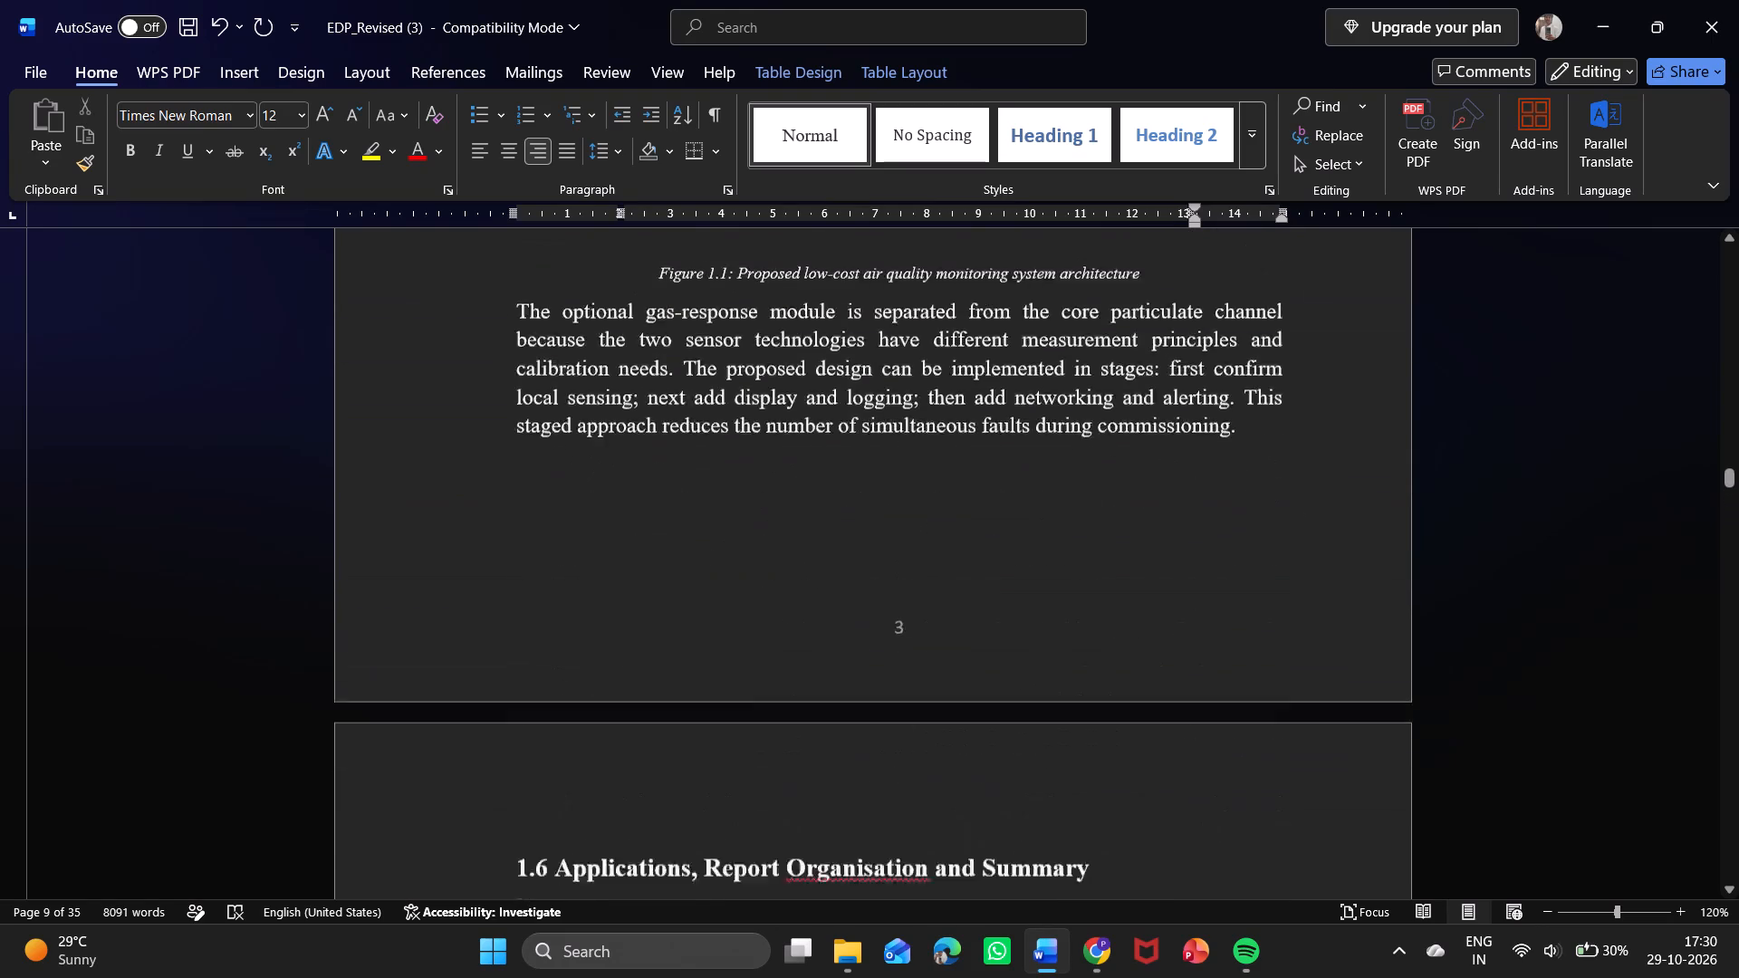
{"action": "scroll", "coordinate": [1239, 604], "scroll_direction": "up", "scroll_amount": 6}
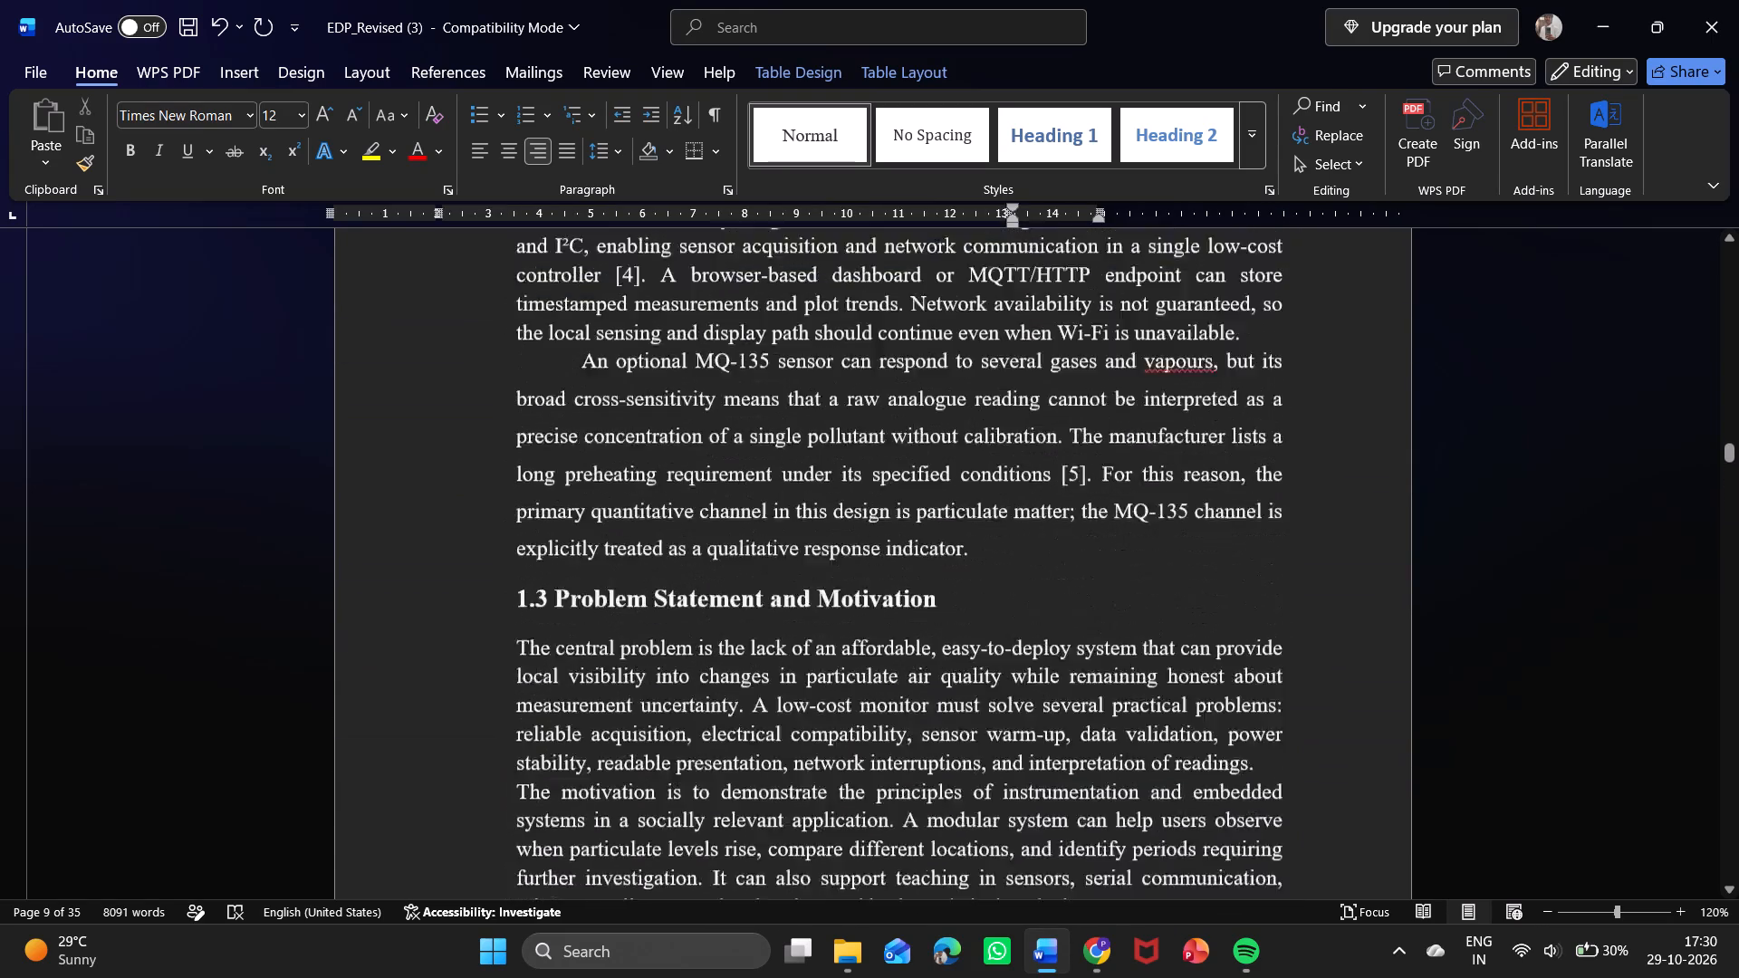
{"action": "scroll", "coordinate": [1239, 604], "scroll_direction": "up", "scroll_amount": 5}
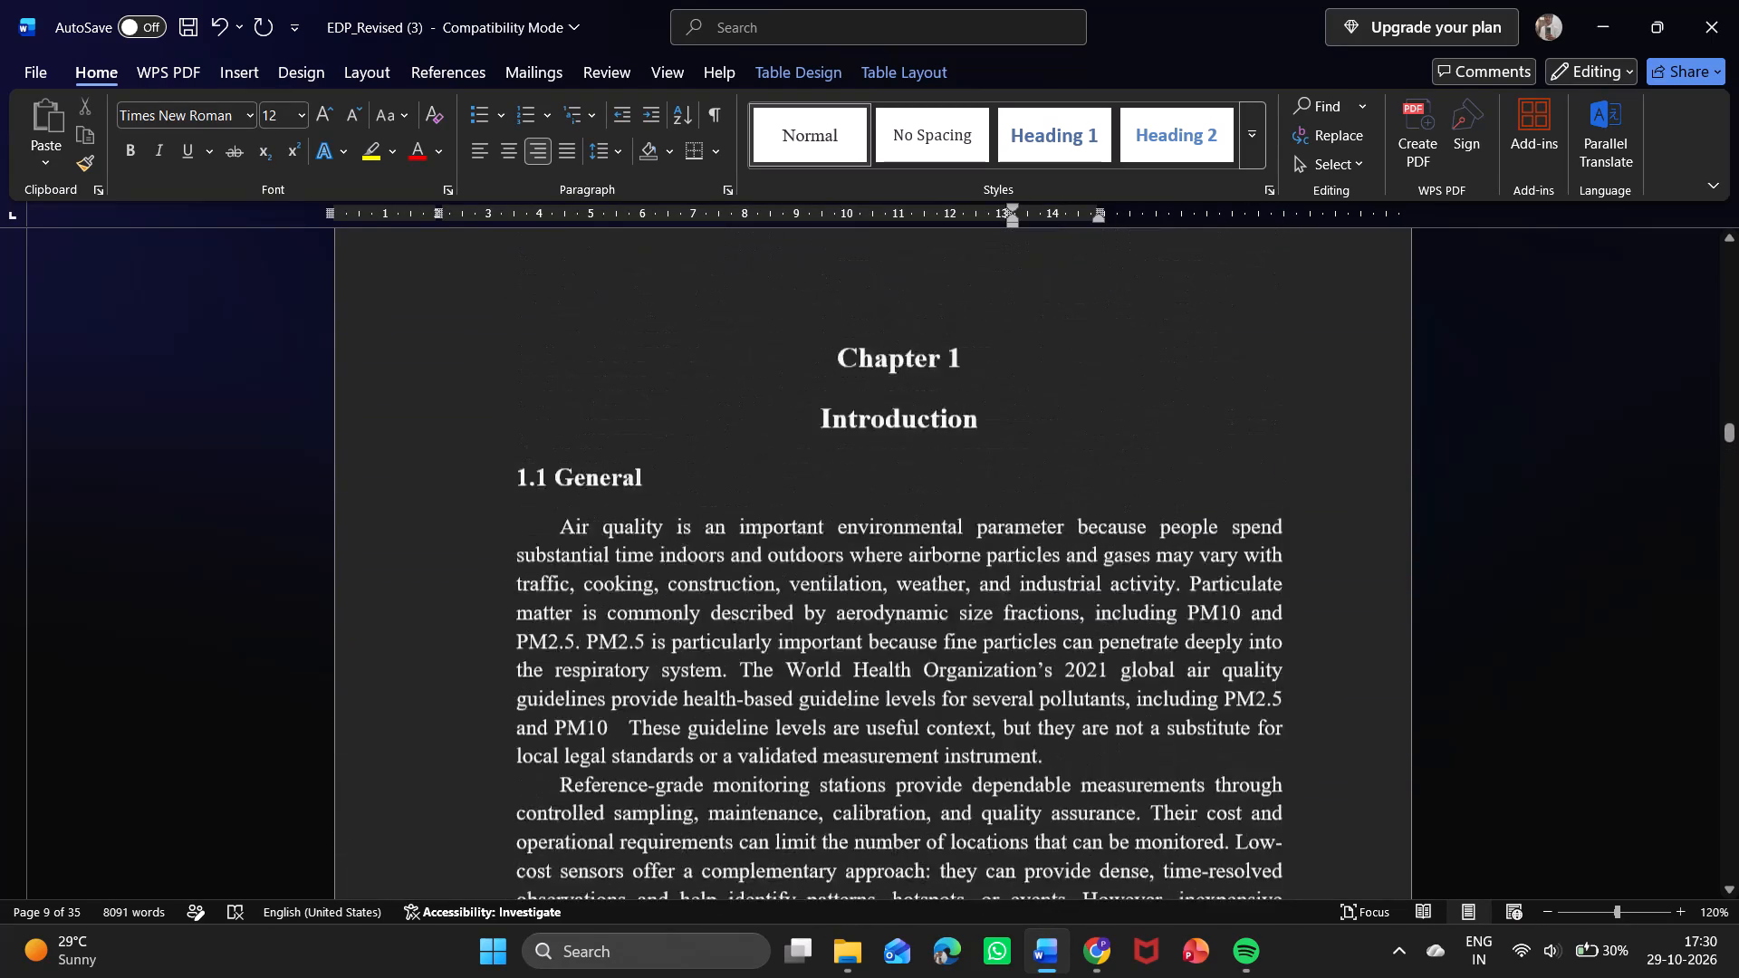
{"action": "scroll", "coordinate": [1239, 604], "scroll_direction": "up", "scroll_amount": 3}
{"action": "scroll", "coordinate": [1239, 604], "scroll_direction": "down", "scroll_amount": 1}
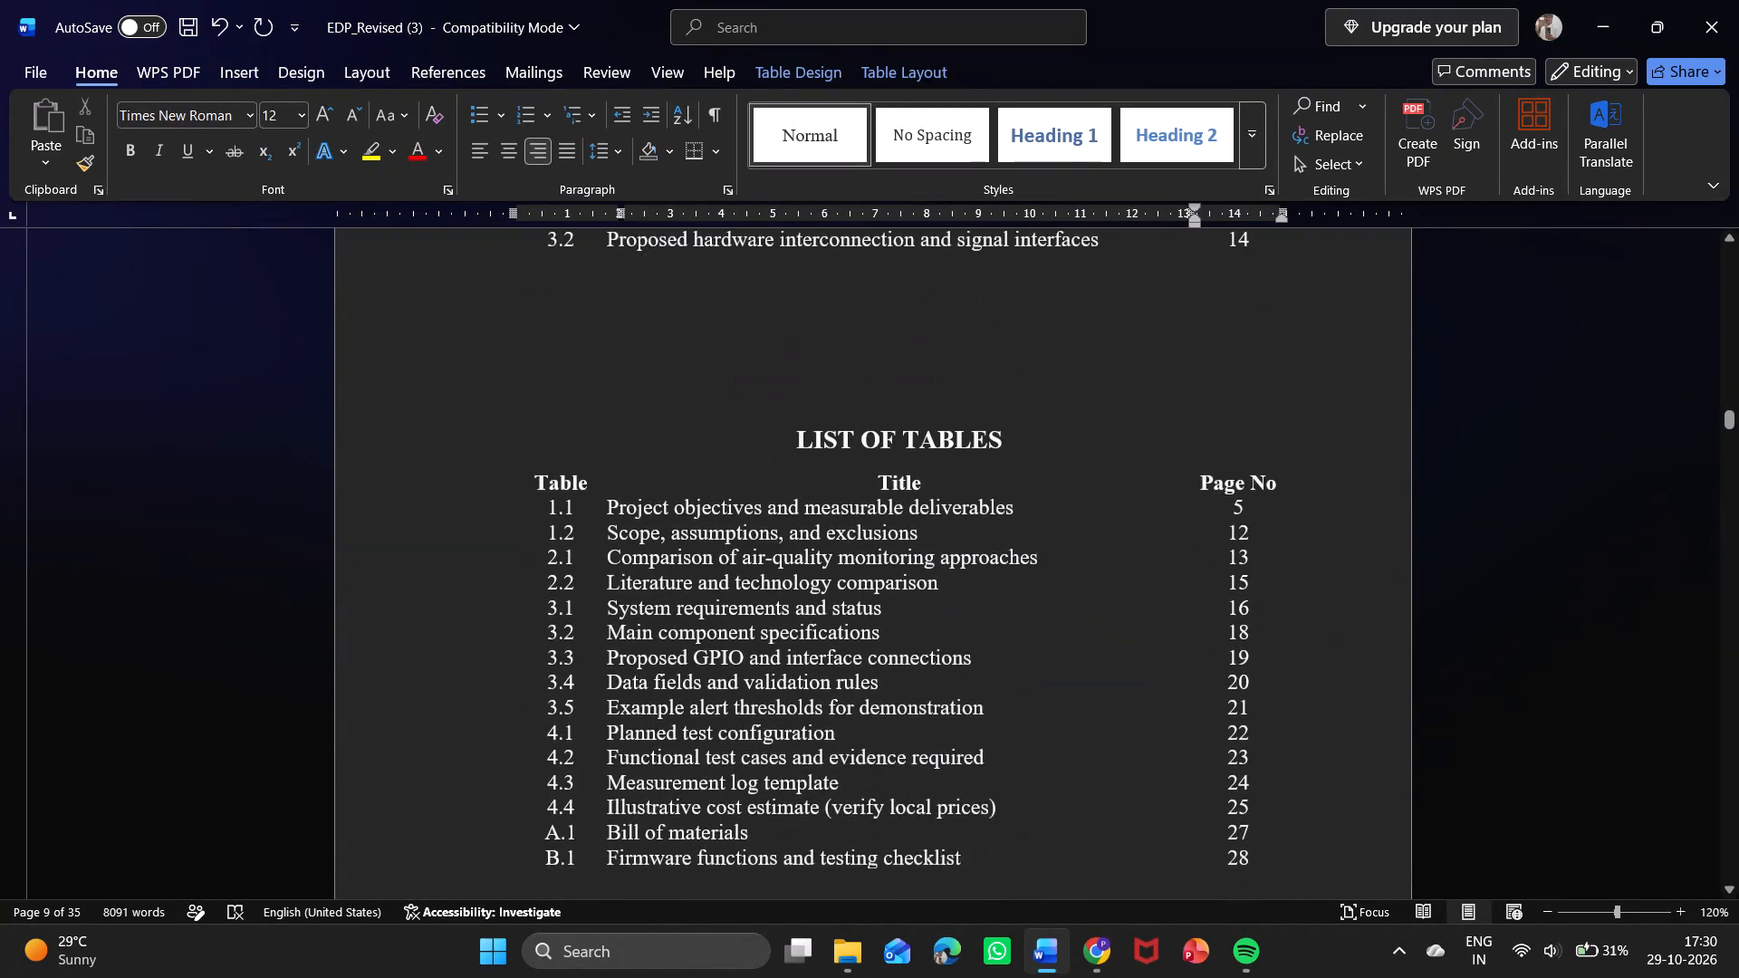
{"action": "scroll", "coordinate": [1239, 604], "scroll_direction": "down", "scroll_amount": 2}
{"action": "scroll", "coordinate": [1239, 604], "scroll_direction": "up", "scroll_amount": 2}
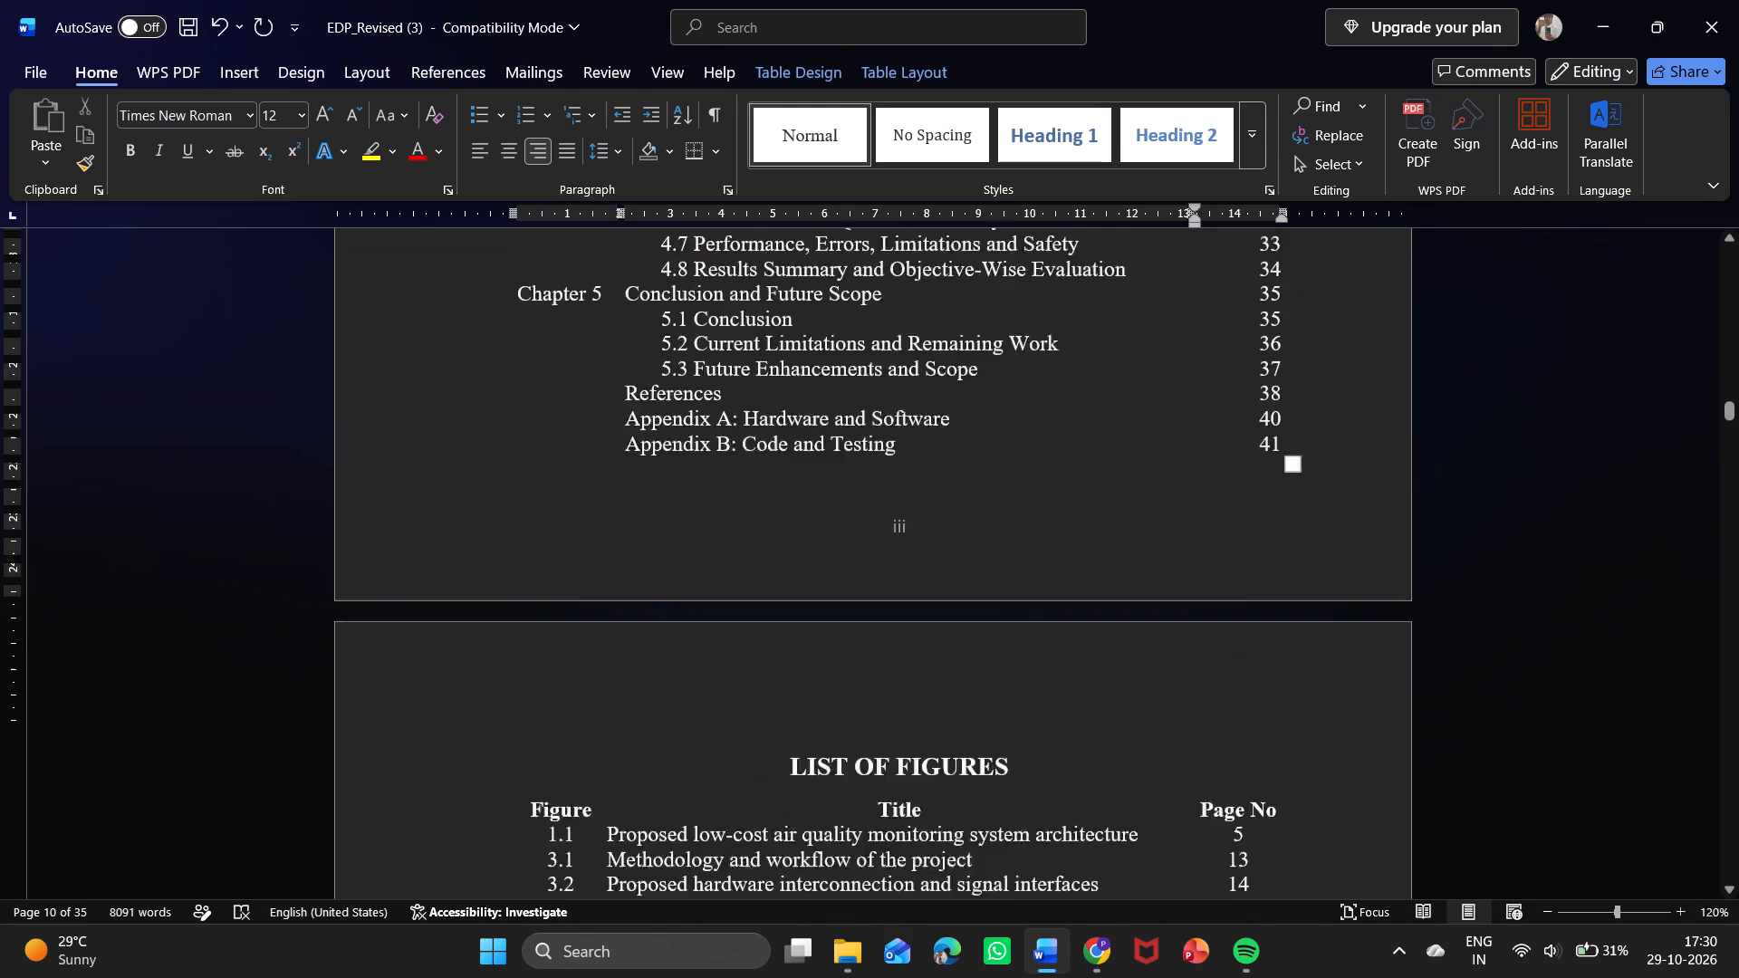
{"action": "scroll", "coordinate": [1239, 604], "scroll_direction": "up", "scroll_amount": 2}
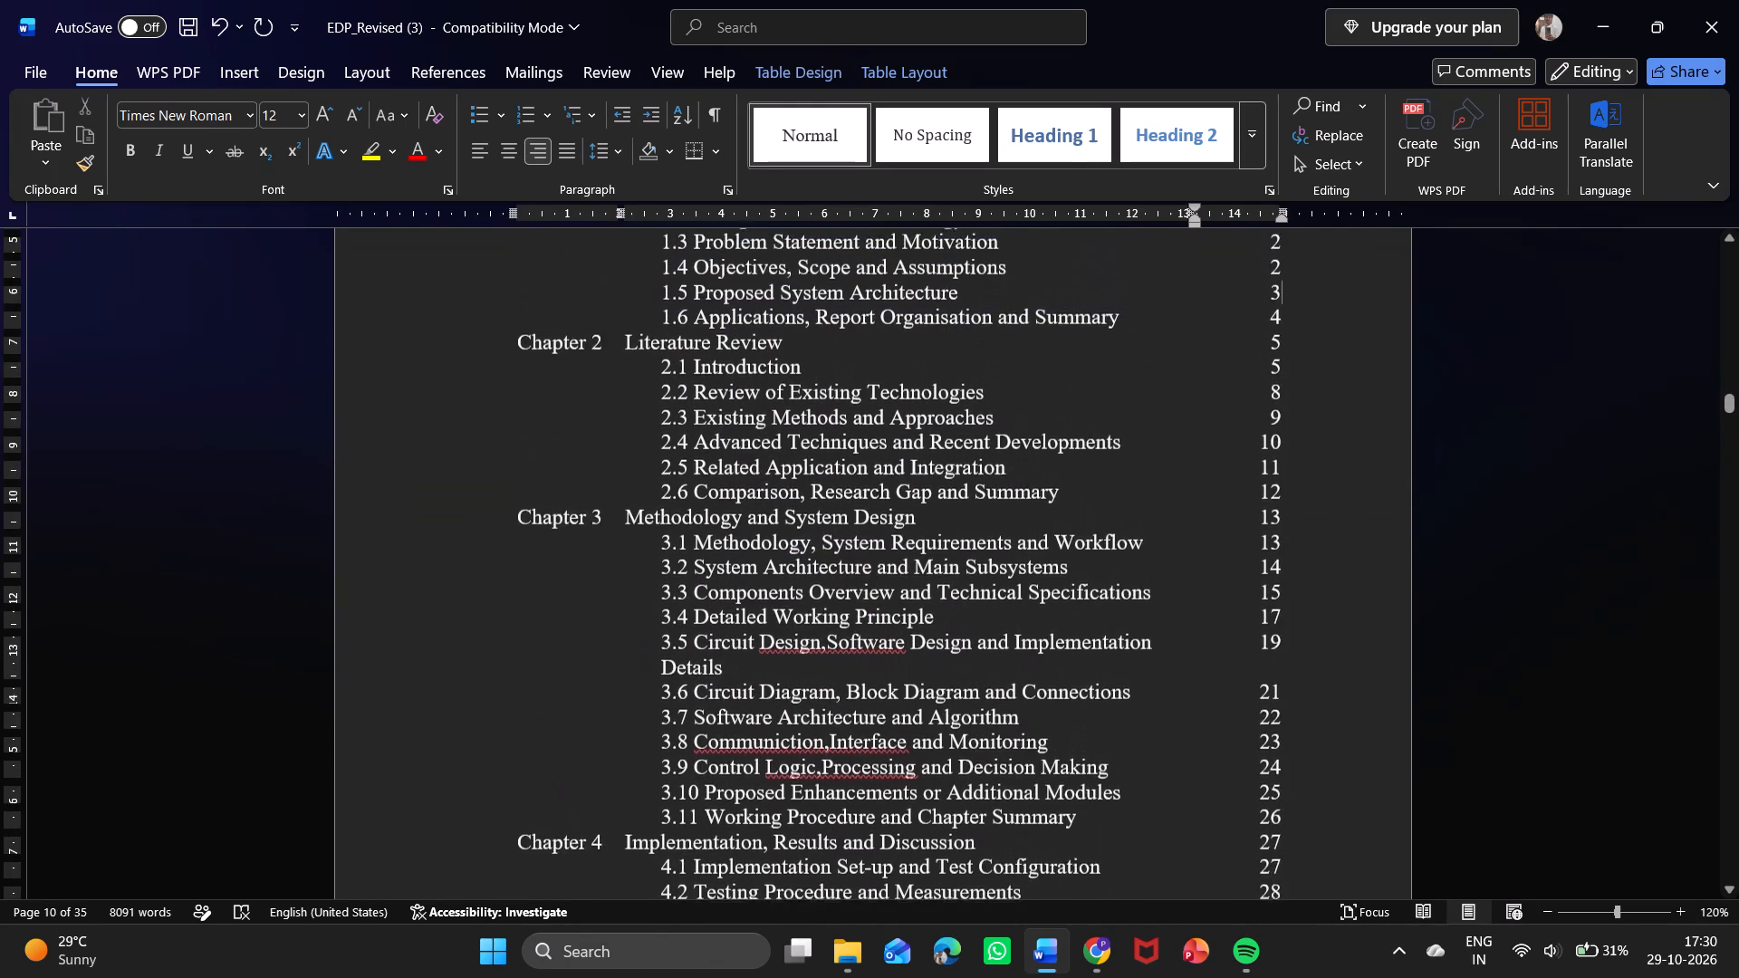
{"action": "scroll", "coordinate": [1239, 604], "scroll_direction": "up", "scroll_amount": 1}
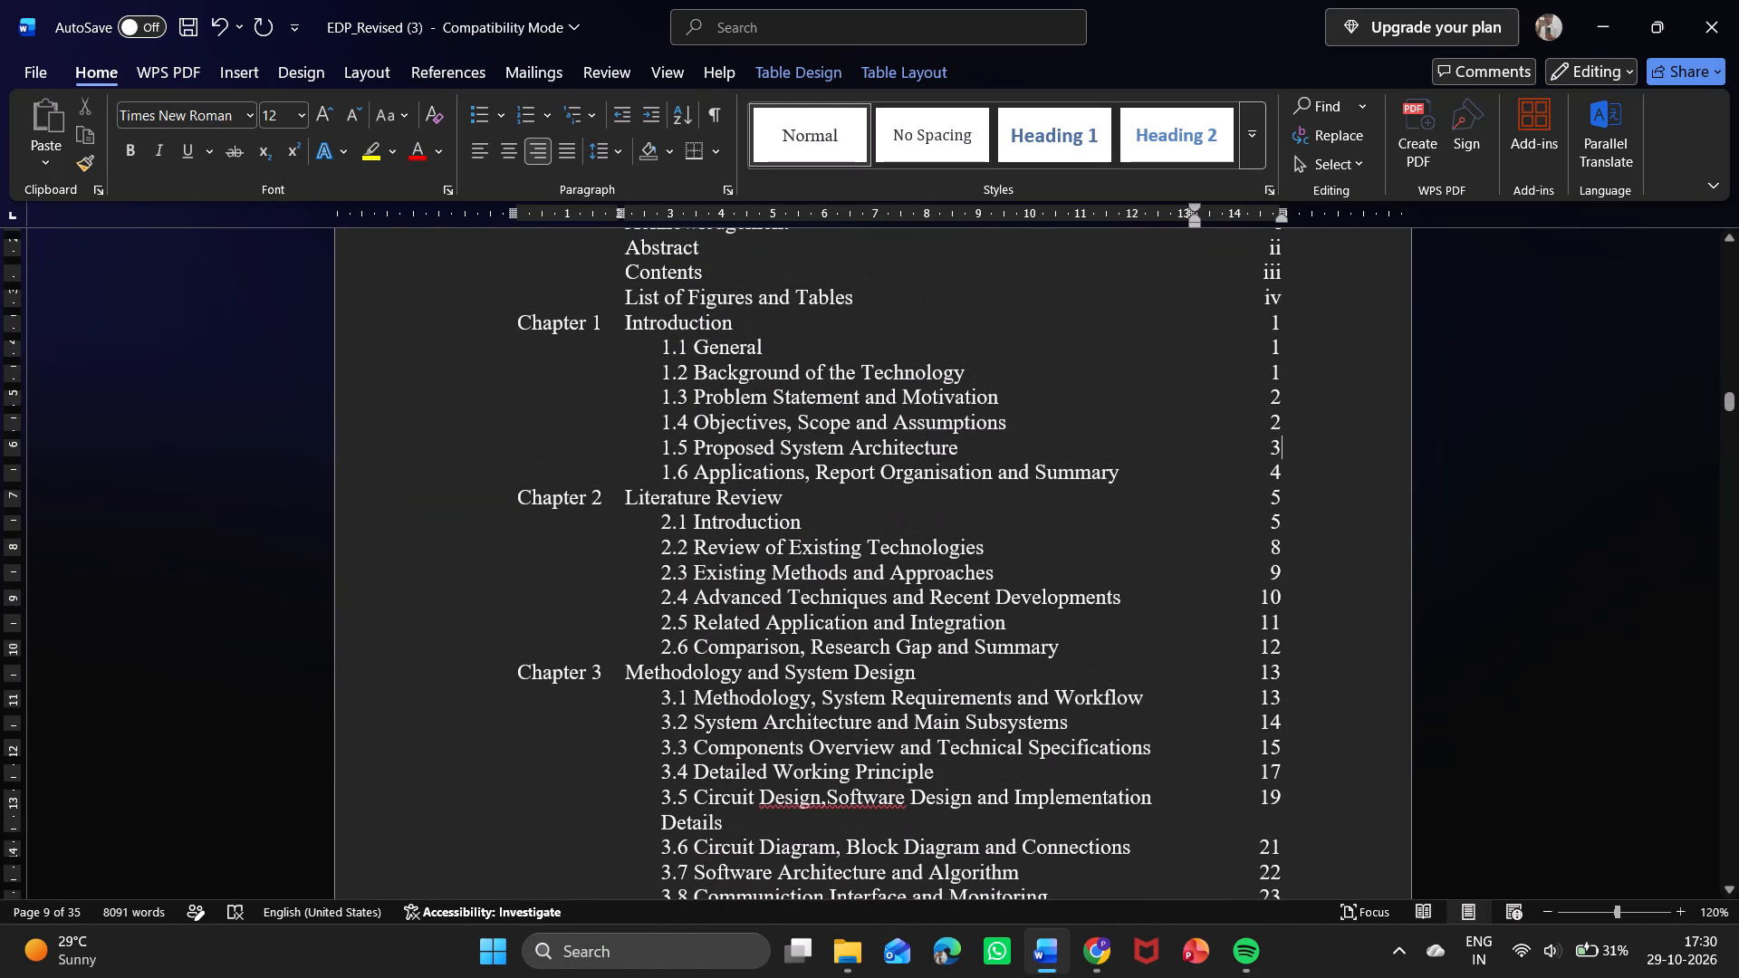
{"action": "left_click", "coordinate": [1284, 547]}
{"action": "left_click", "coordinate": [1284, 547]}
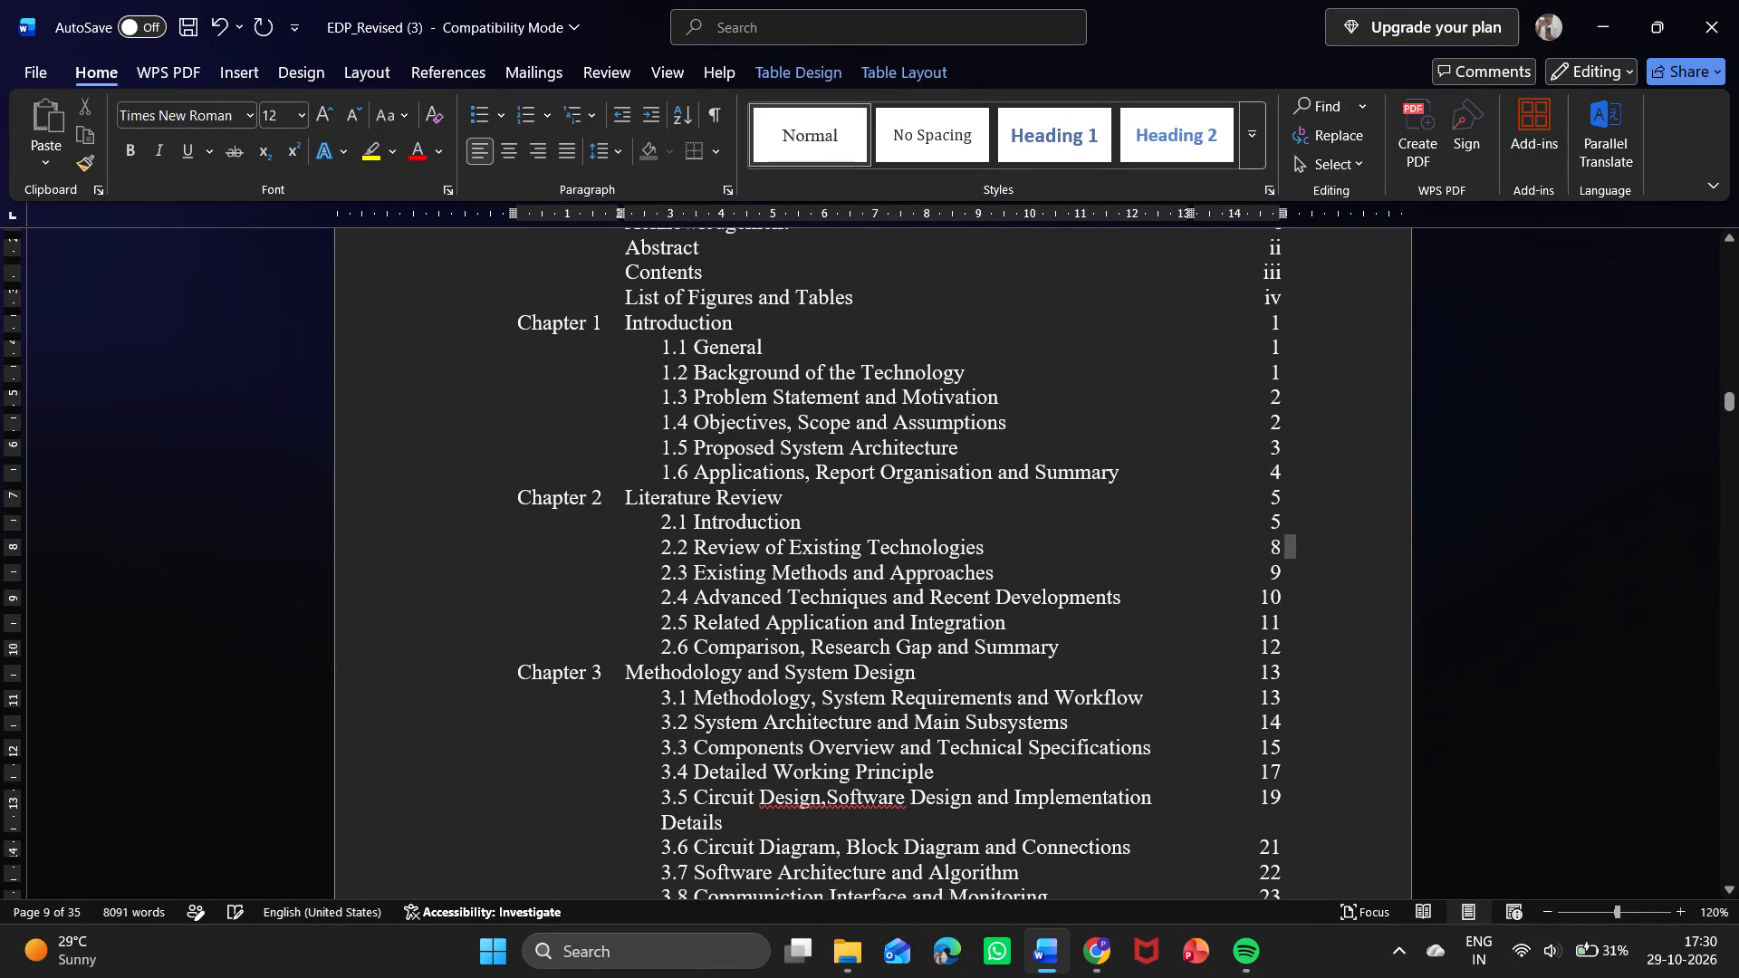
{"action": "left_click", "coordinate": [1304, 559]}
{"action": "left_click_drag", "start_coordinate": [1290, 547], "coordinate": [1266, 546]}
{"action": "key", "text": "5"}
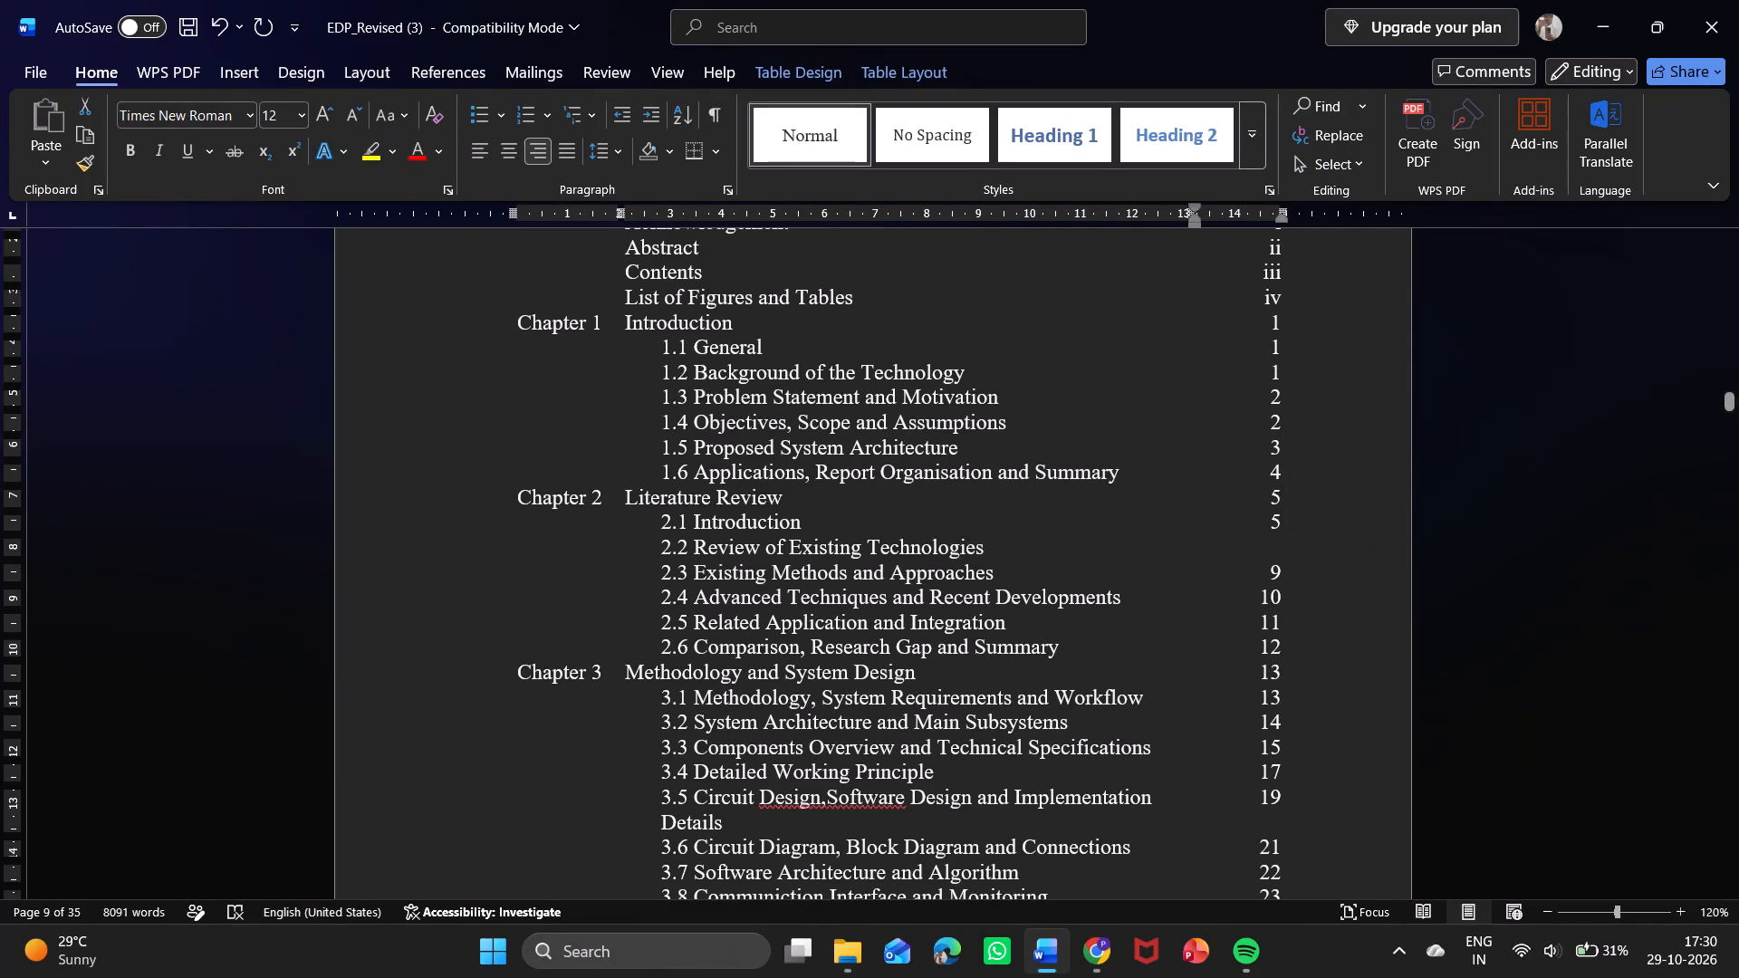
Set the page number of the 2.3 Existing Methods and Approaches entry in the contents table to 5.
{"action": "left_click_drag", "start_coordinate": [1285, 569], "coordinate": [1270, 570]}
{"action": "key", "text": "5"}
Examine the Chapter 2 pages for the page locations of sections 2.3, 2.4 and 2.5.
{"action": "scroll", "coordinate": [1138, 628], "scroll_direction": "down", "scroll_amount": 3}
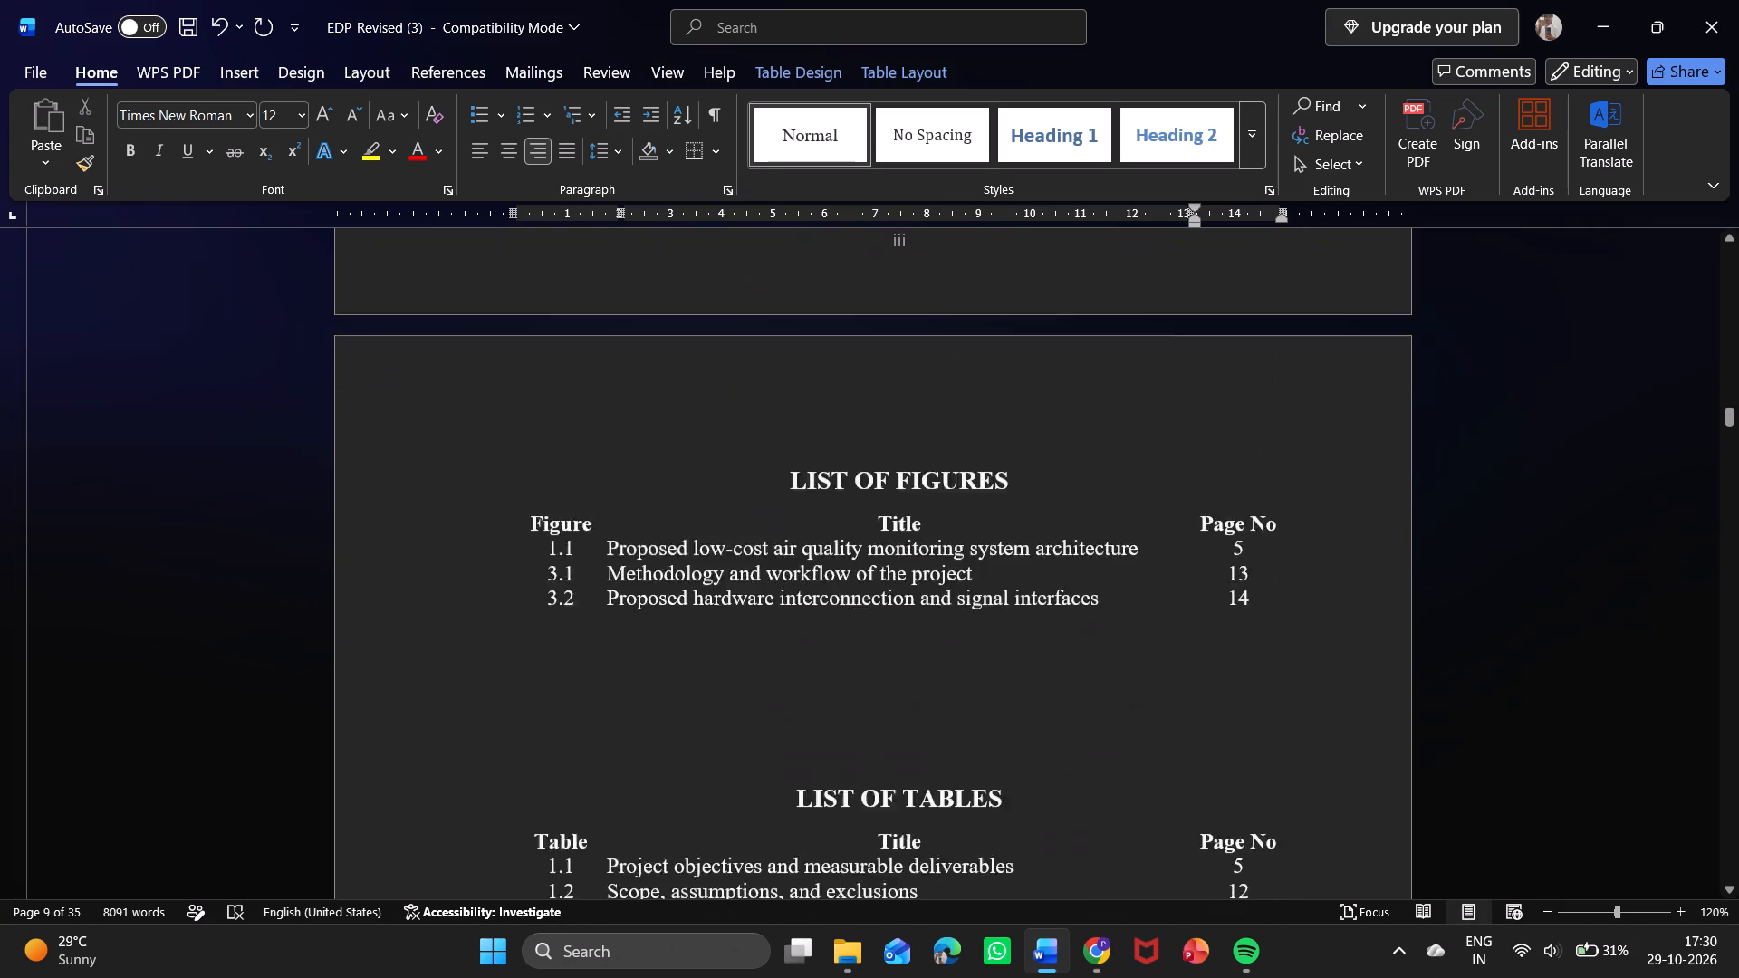
{"action": "scroll", "coordinate": [1138, 628], "scroll_direction": "down", "scroll_amount": 7}
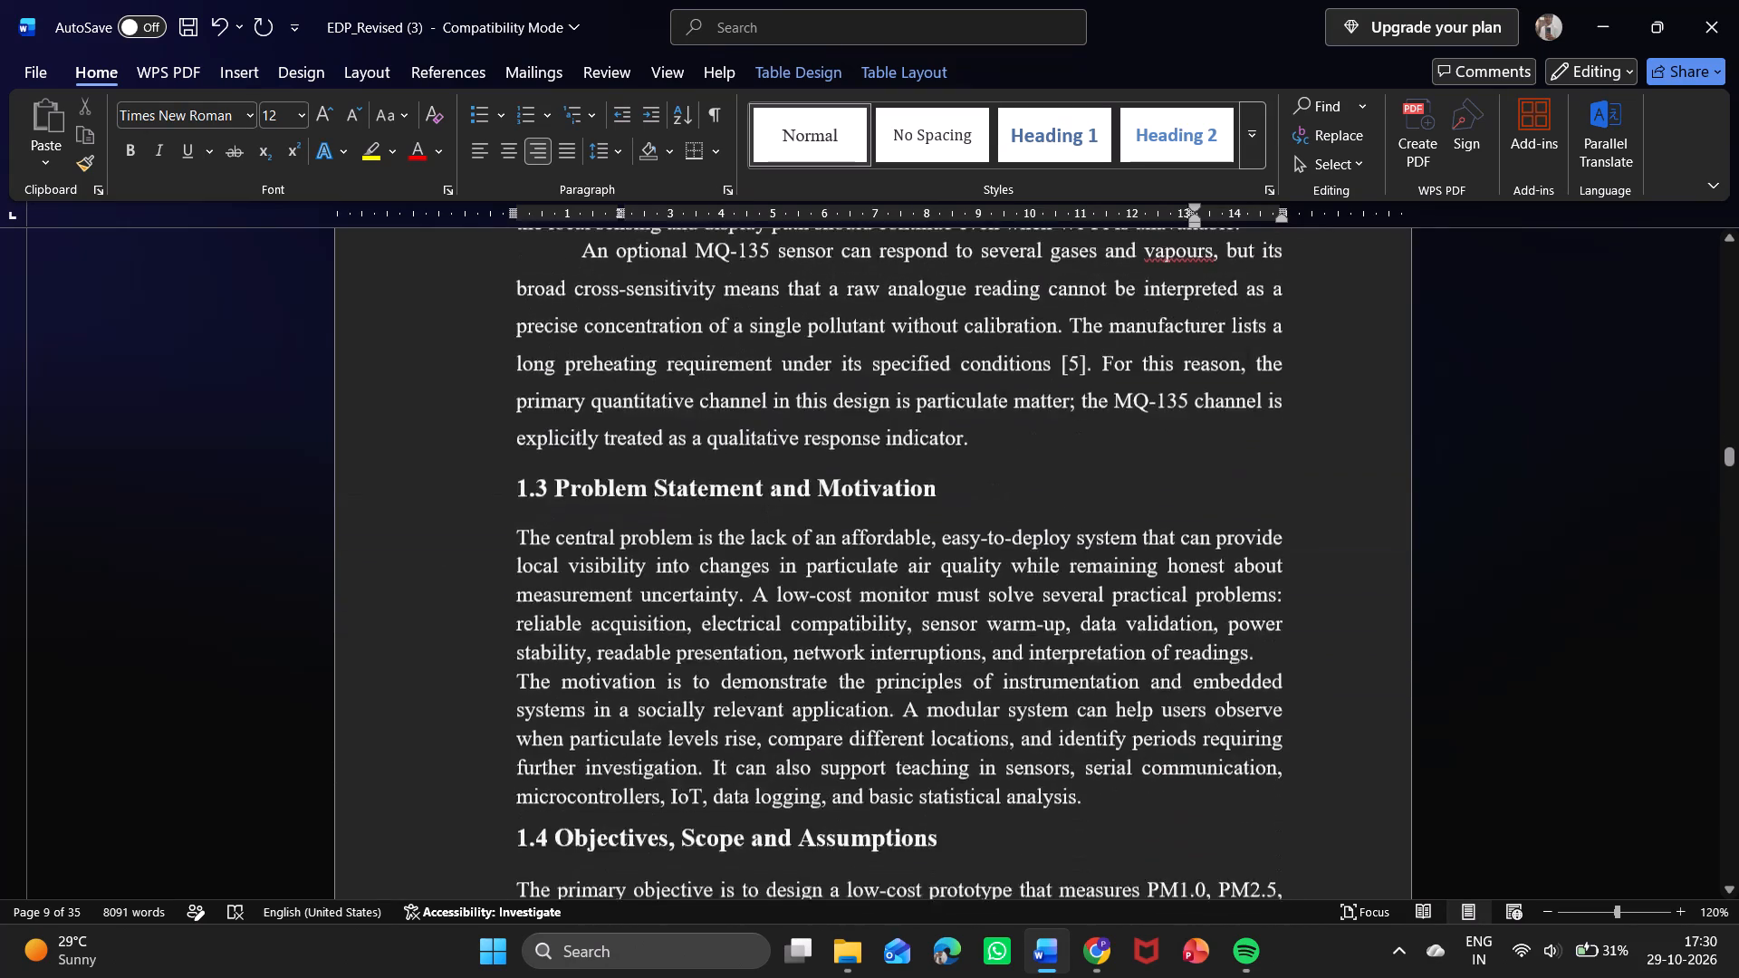
{"action": "scroll", "coordinate": [1138, 628], "scroll_direction": "down", "scroll_amount": 6}
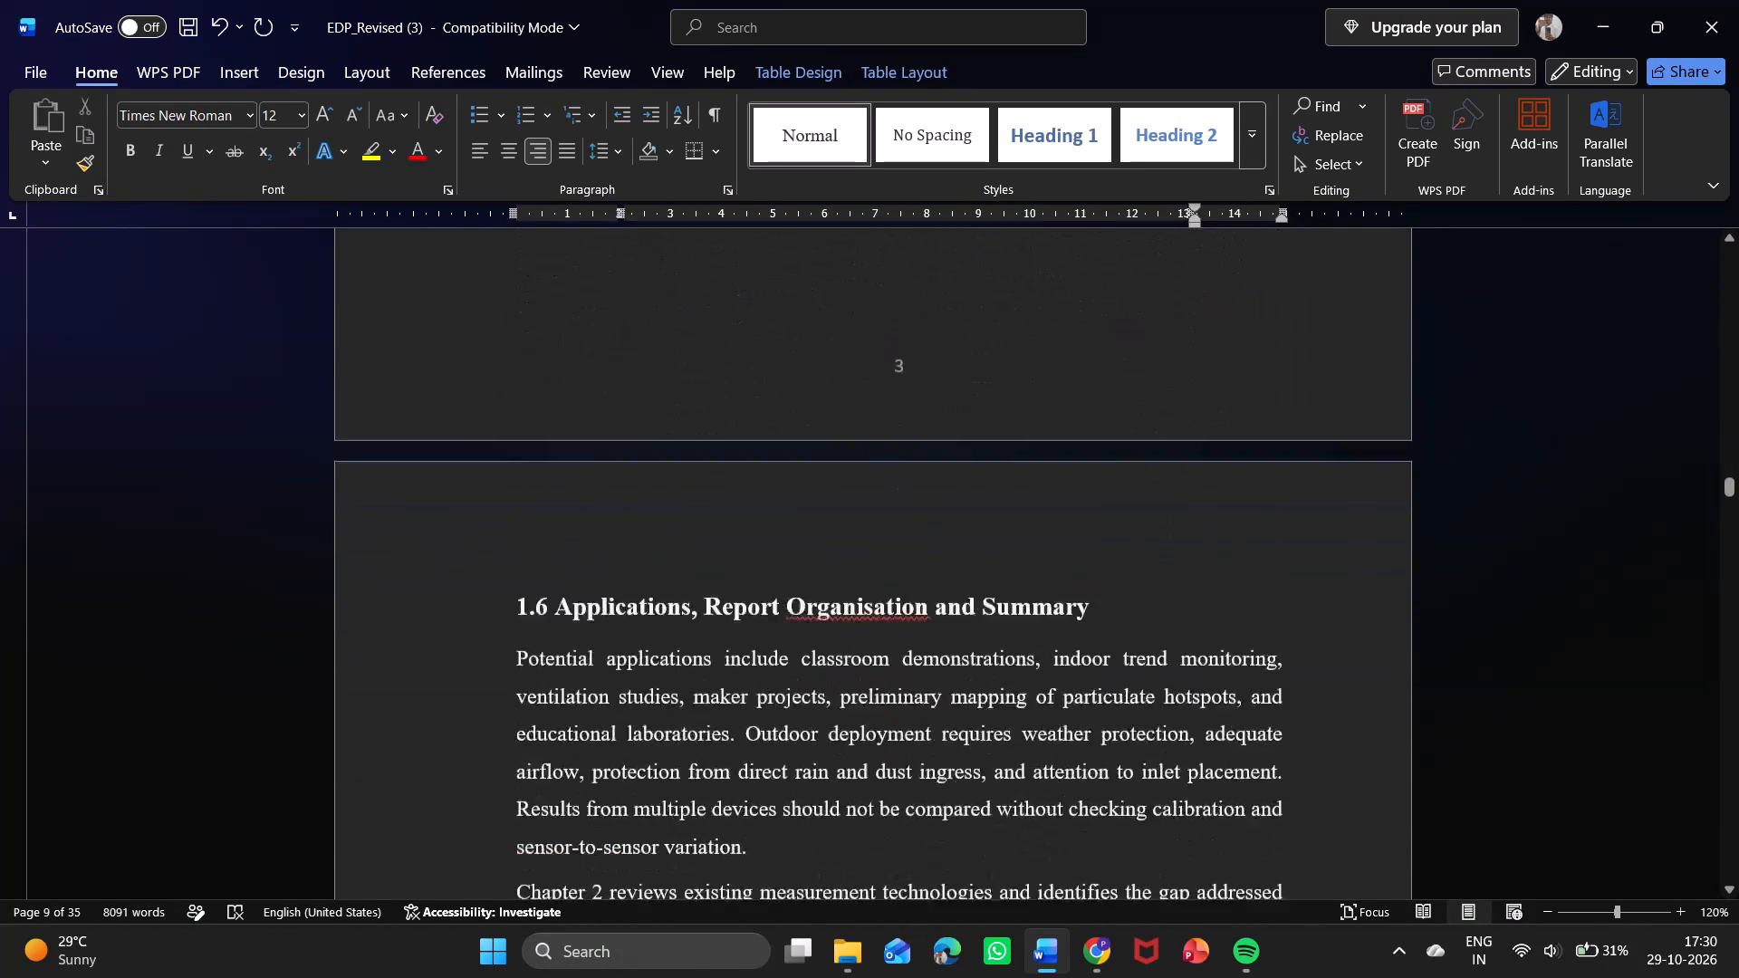
{"action": "scroll", "coordinate": [1138, 628], "scroll_direction": "down", "scroll_amount": 5}
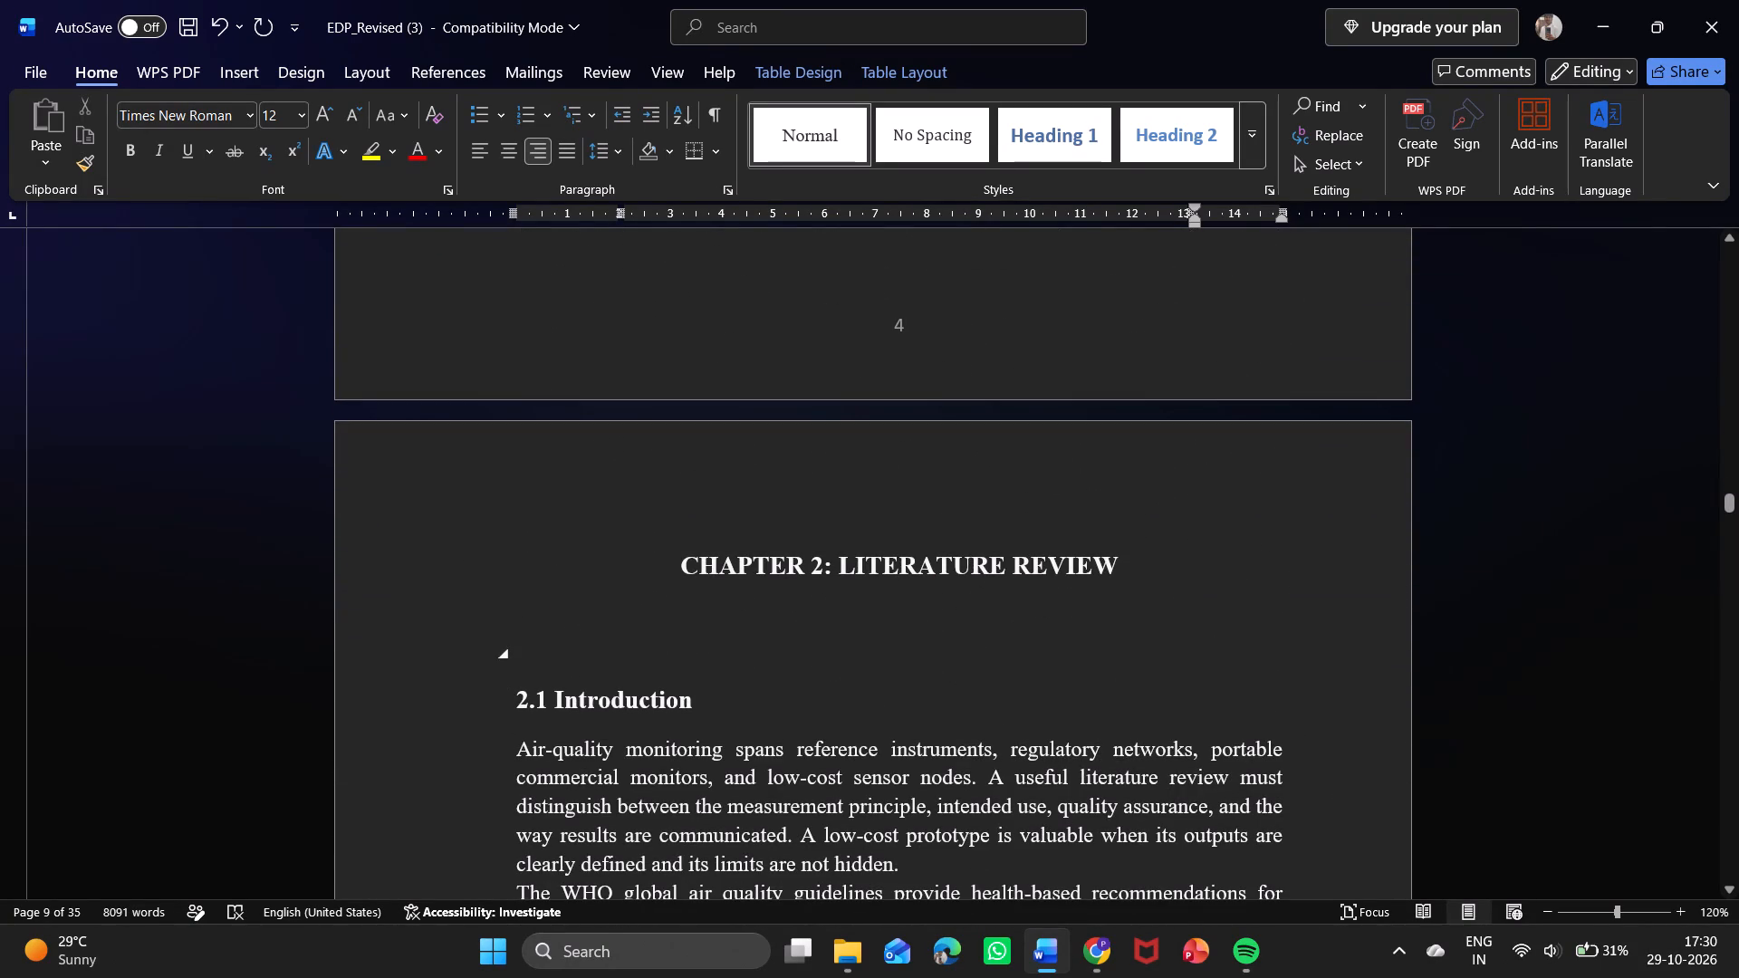
{"action": "scroll", "coordinate": [1138, 628], "scroll_direction": "down", "scroll_amount": 4}
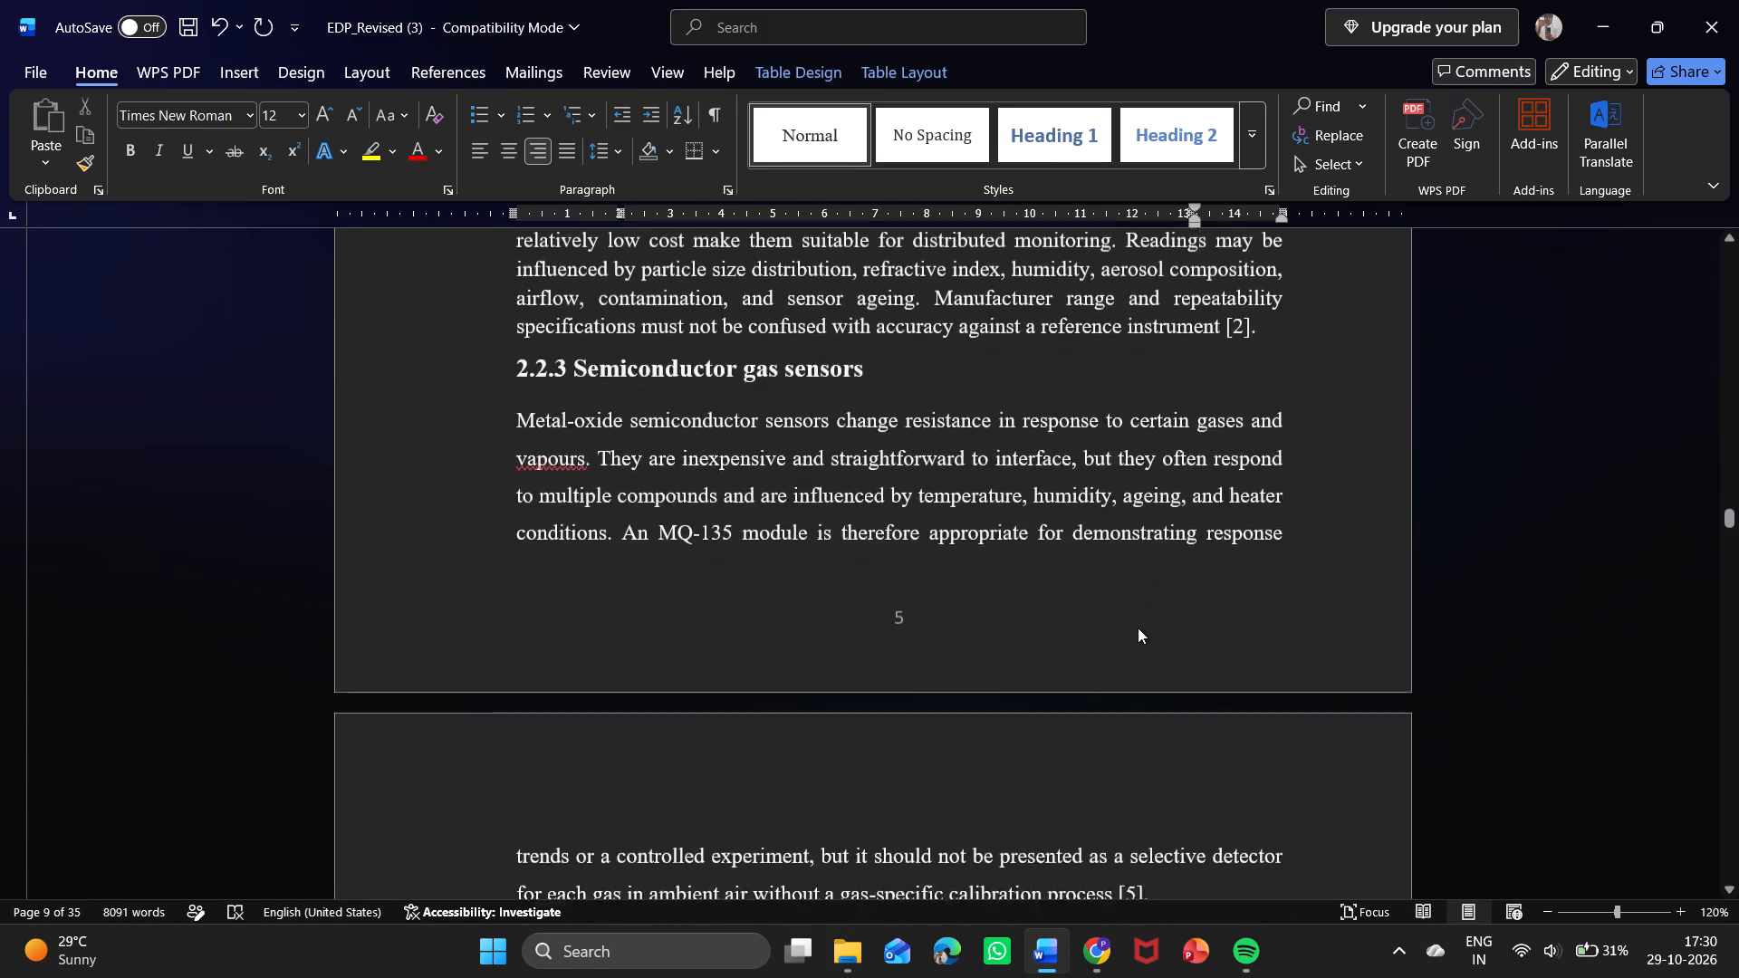
{"action": "scroll", "coordinate": [1138, 628], "scroll_direction": "down", "scroll_amount": 1}
{"action": "scroll", "coordinate": [1138, 628], "scroll_direction": "up", "scroll_amount": 1}
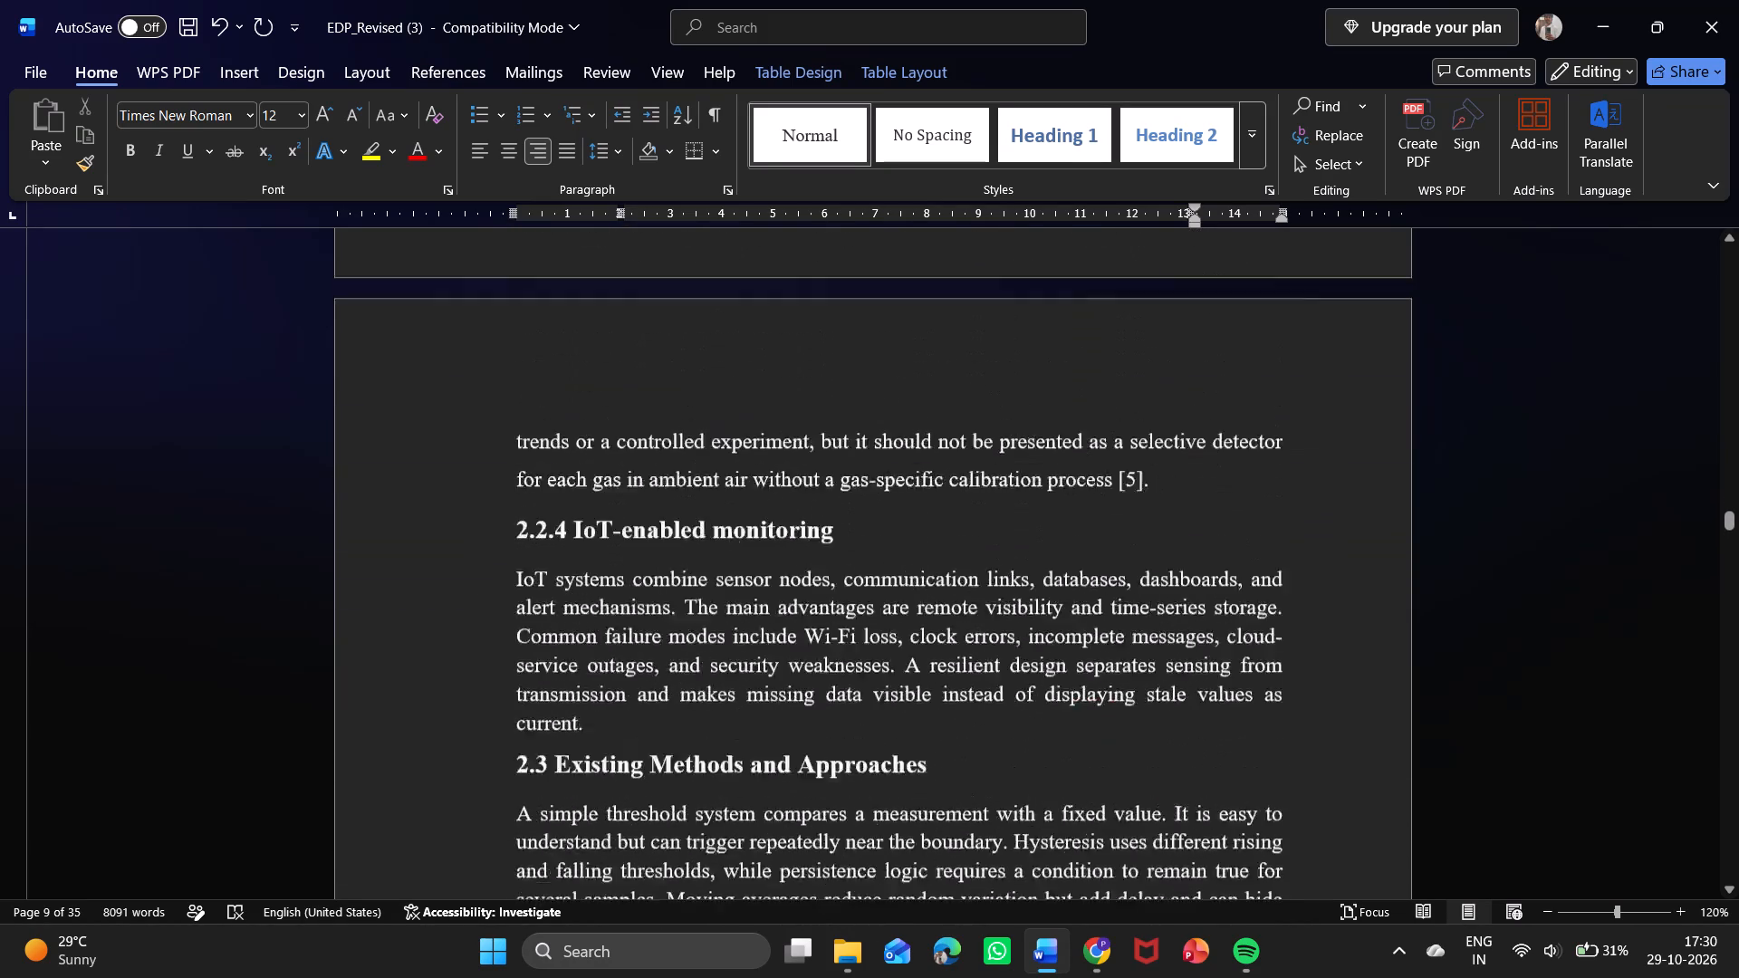
{"action": "scroll", "coordinate": [1138, 628], "scroll_direction": "up", "scroll_amount": 1}
{"action": "scroll", "coordinate": [1138, 628], "scroll_direction": "down", "scroll_amount": 1}
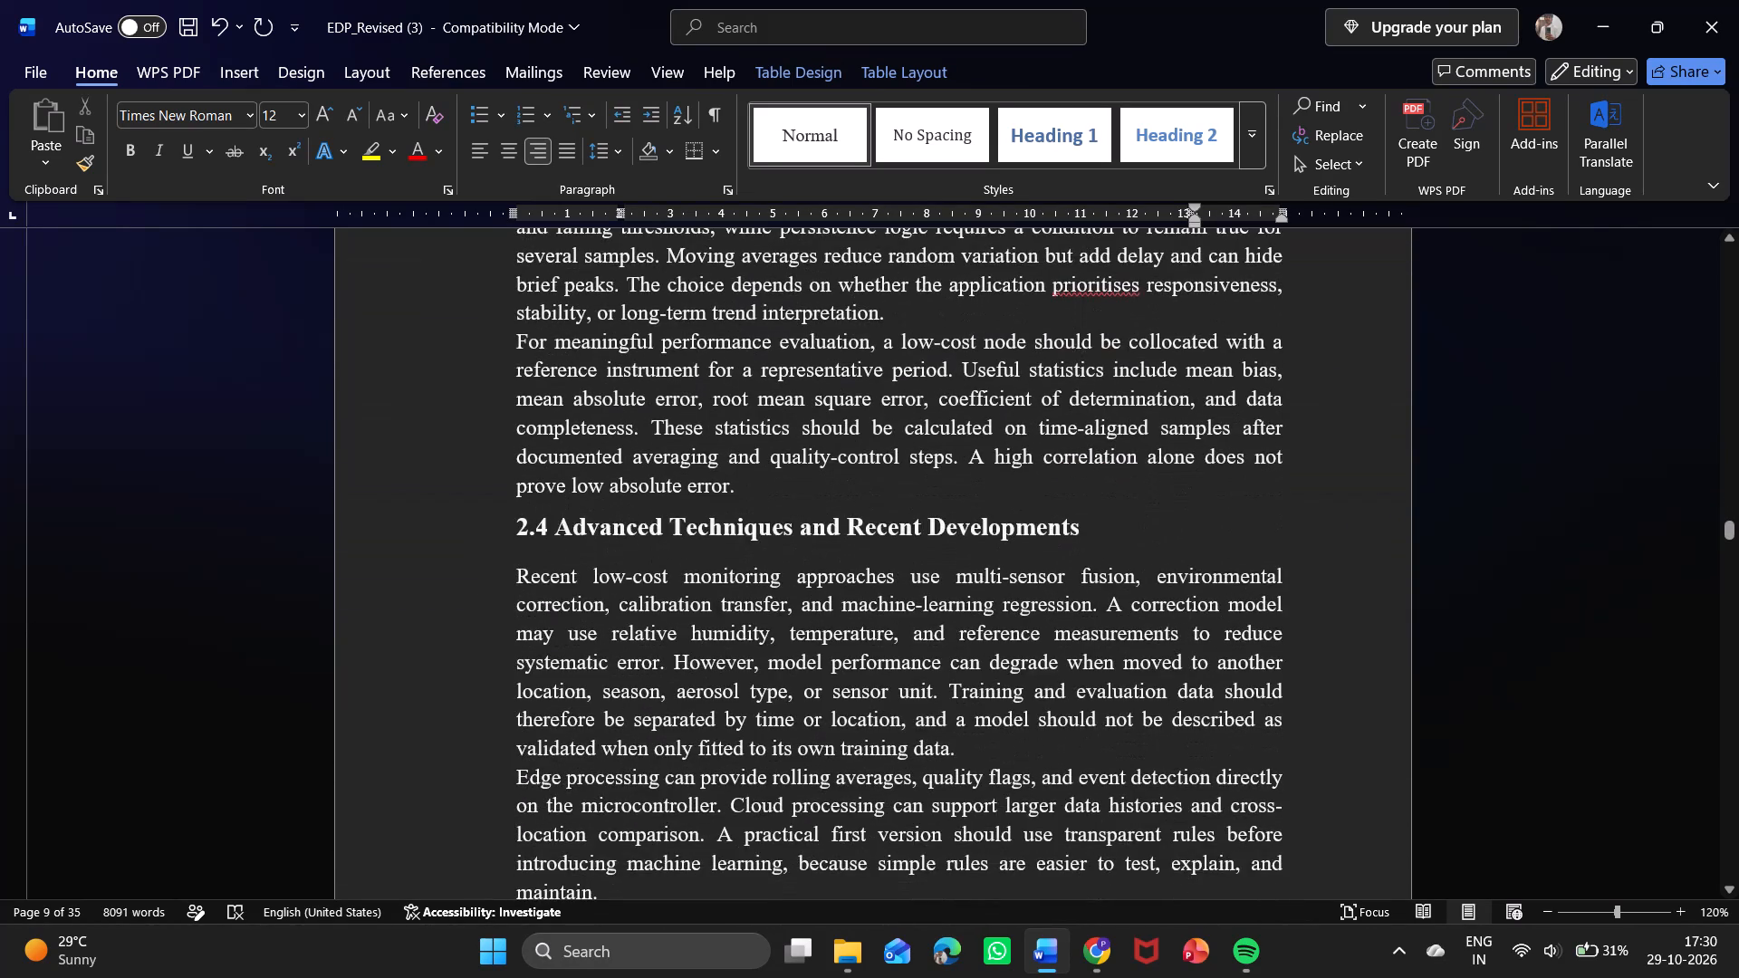
{"action": "scroll", "coordinate": [1138, 628], "scroll_direction": "up", "scroll_amount": 2}
{"action": "scroll", "coordinate": [1138, 628], "scroll_direction": "down", "scroll_amount": 1}
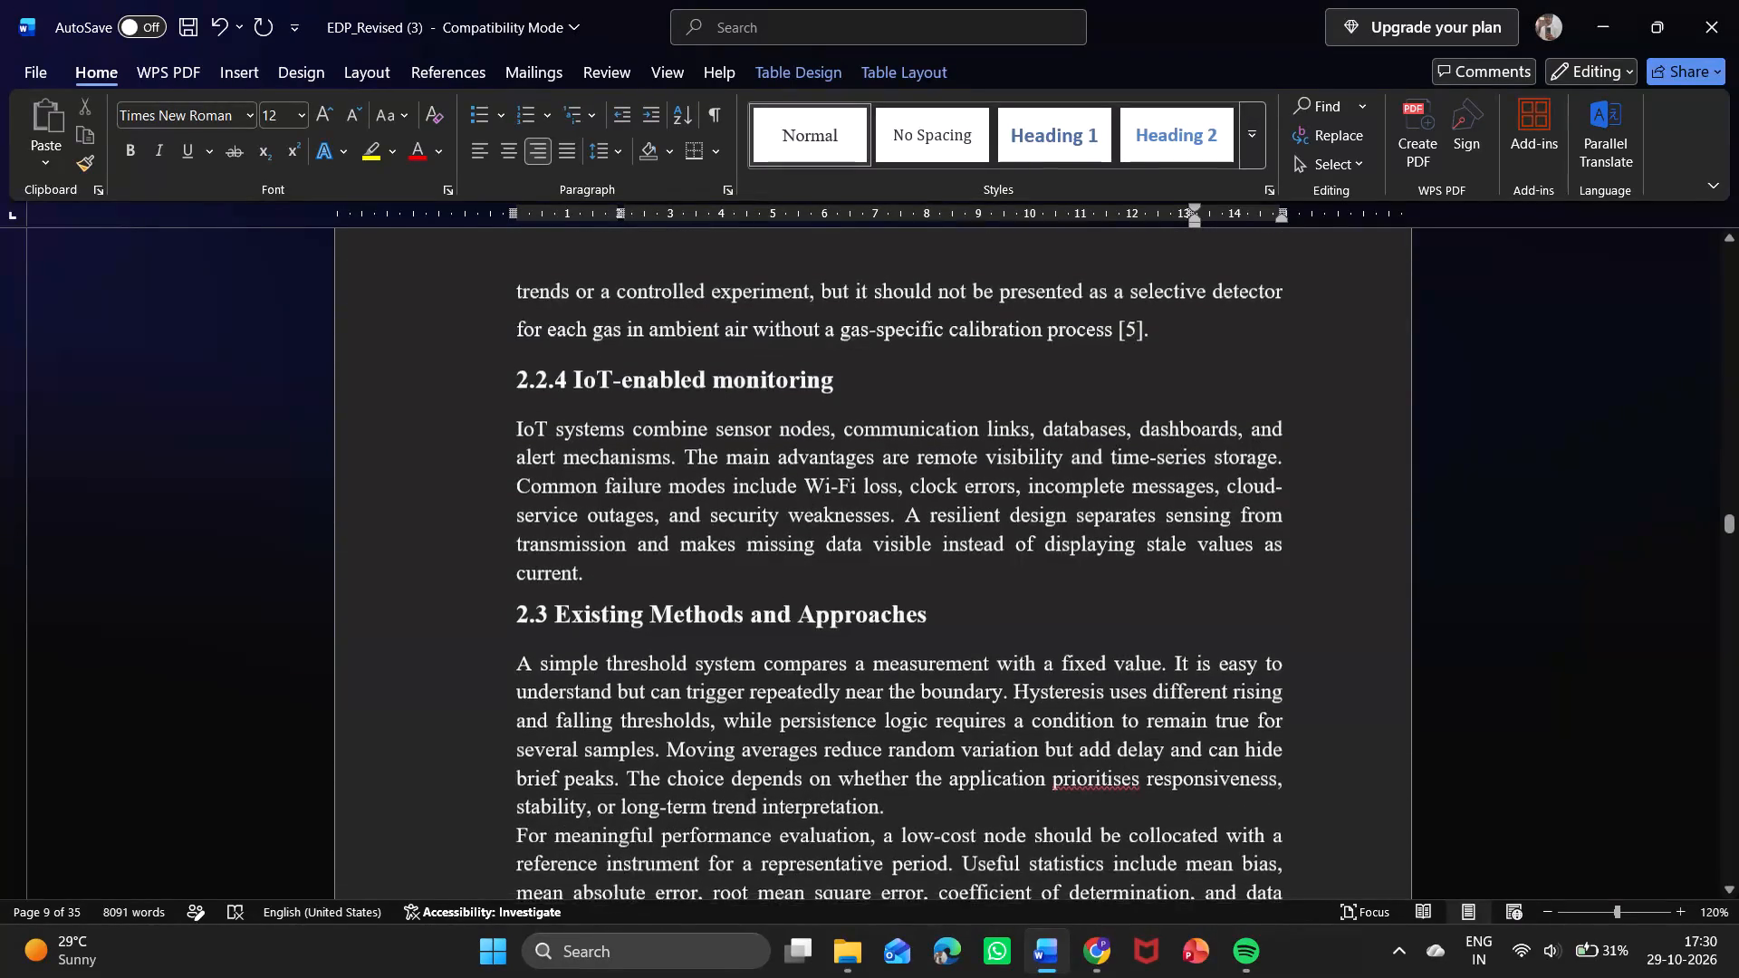
{"action": "scroll", "coordinate": [1138, 628], "scroll_direction": "down", "scroll_amount": 1}
{"action": "scroll", "coordinate": [1138, 628], "scroll_direction": "up", "scroll_amount": 1}
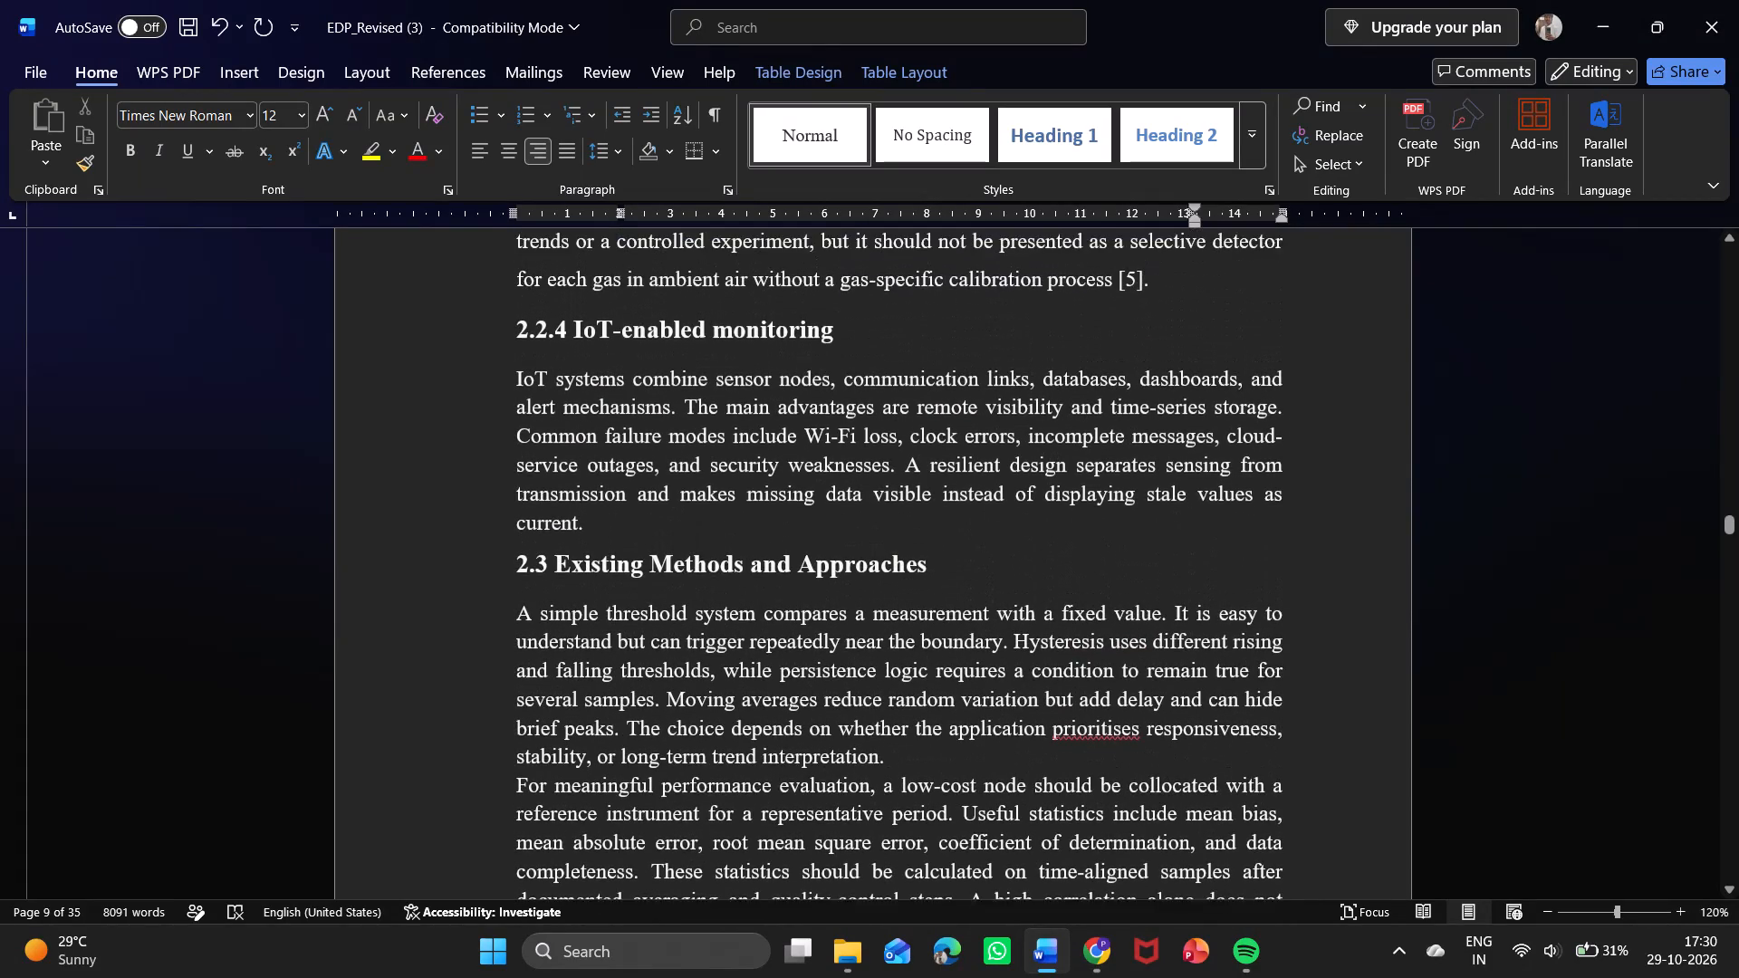
{"action": "scroll", "coordinate": [1138, 628], "scroll_direction": "up", "scroll_amount": 1}
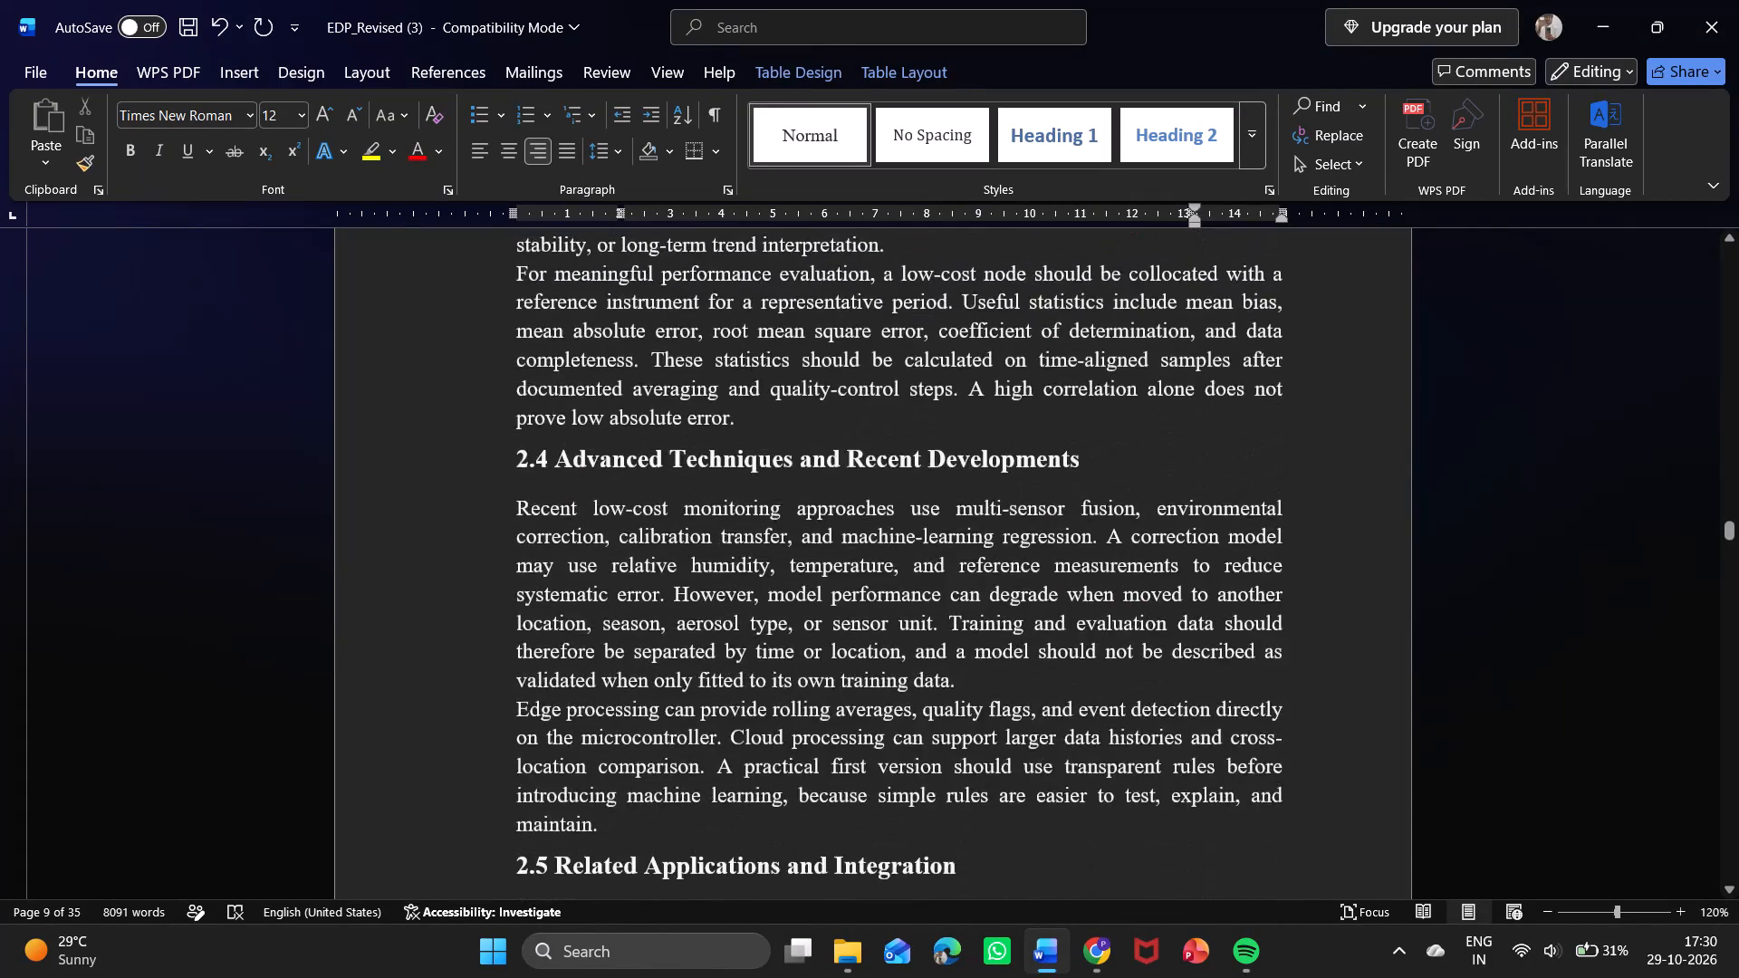
{"action": "scroll", "coordinate": [1138, 628], "scroll_direction": "up", "scroll_amount": 1}
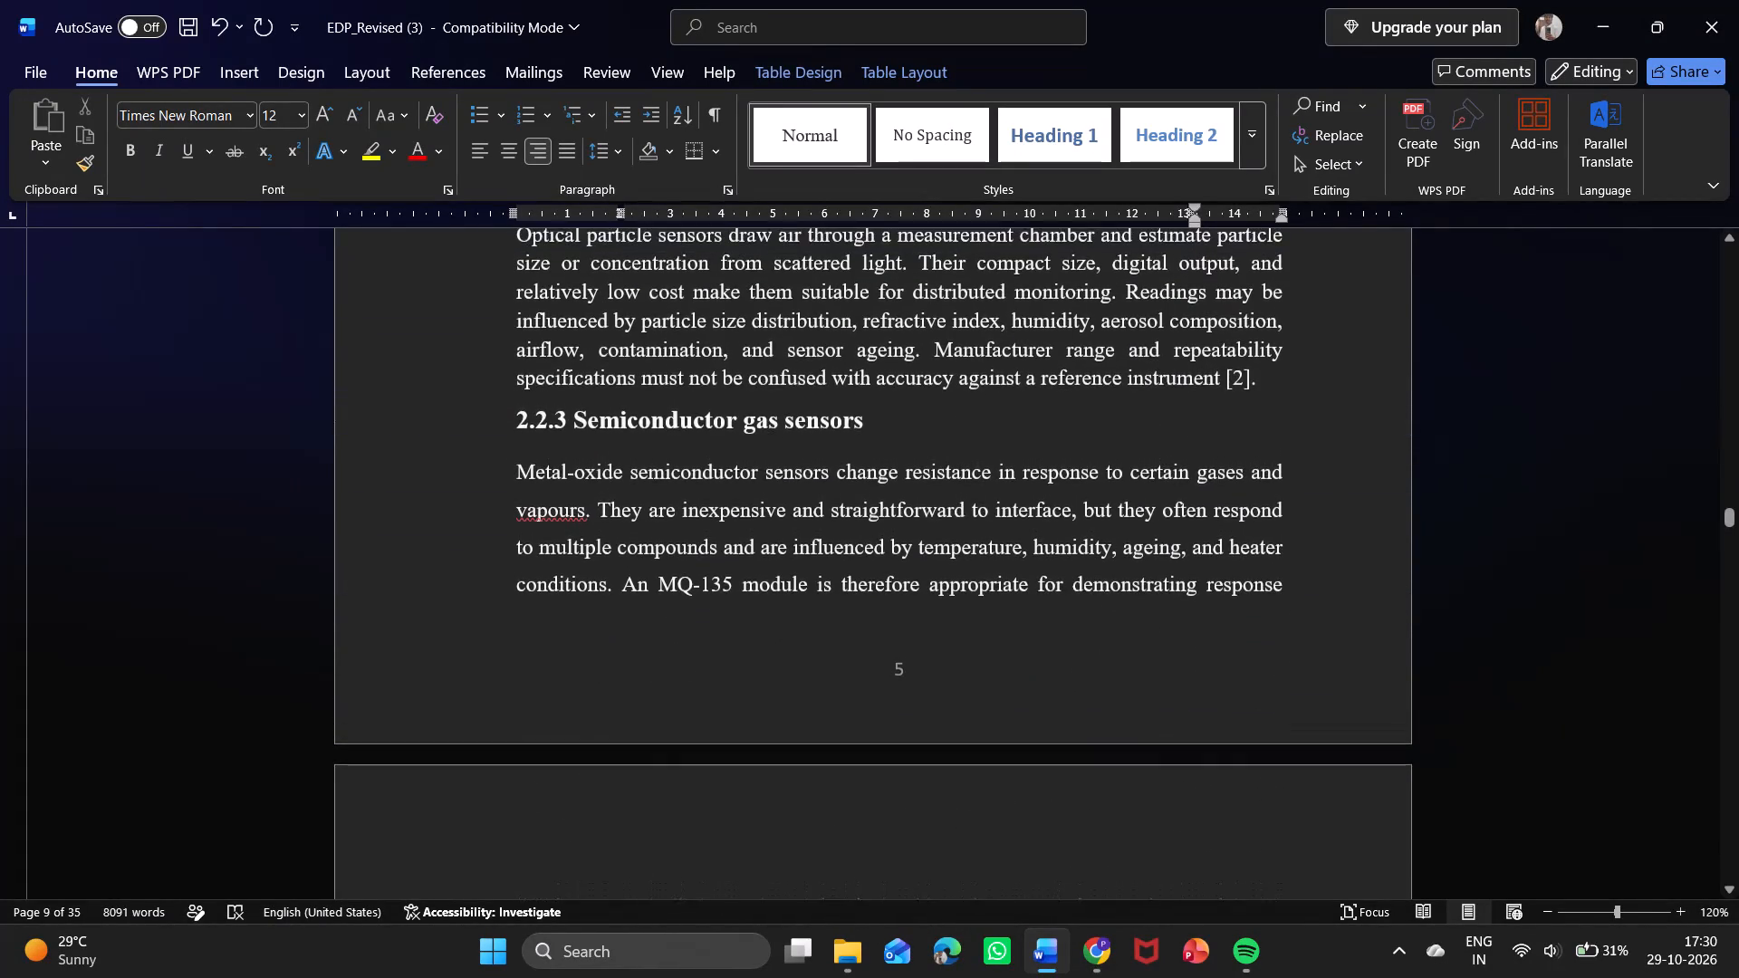
{"action": "scroll", "coordinate": [1138, 628], "scroll_direction": "down", "scroll_amount": 2}
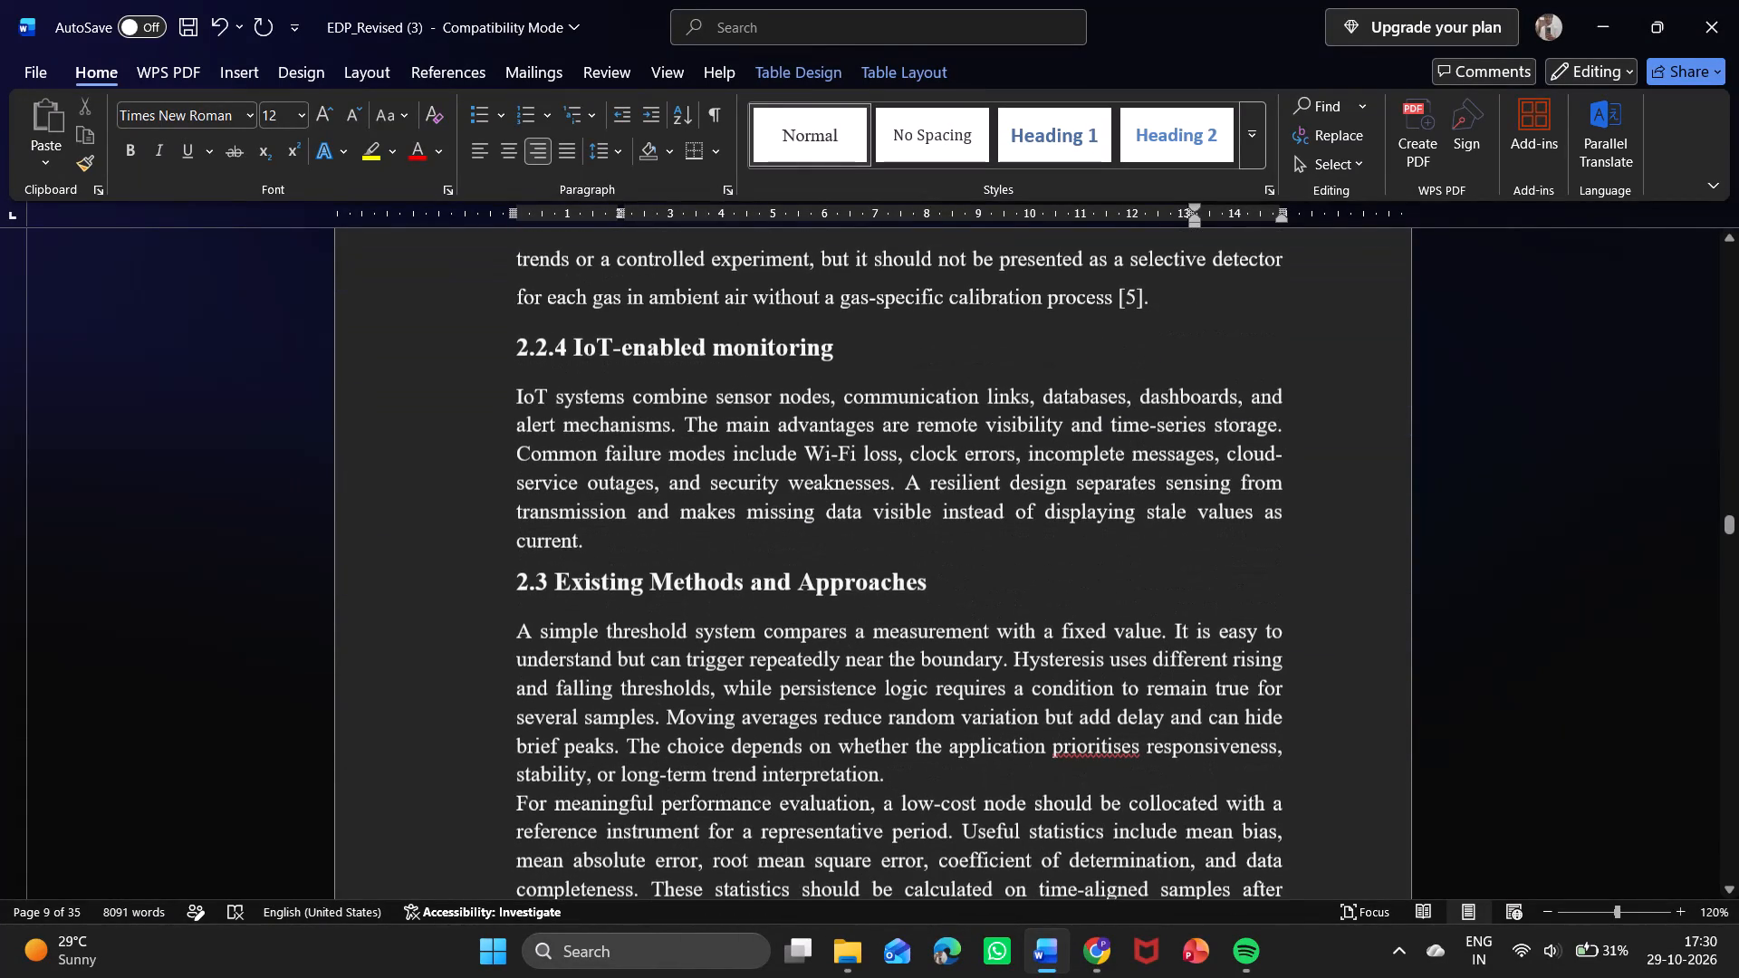
{"action": "scroll", "coordinate": [1138, 628], "scroll_direction": "down", "scroll_amount": 1}
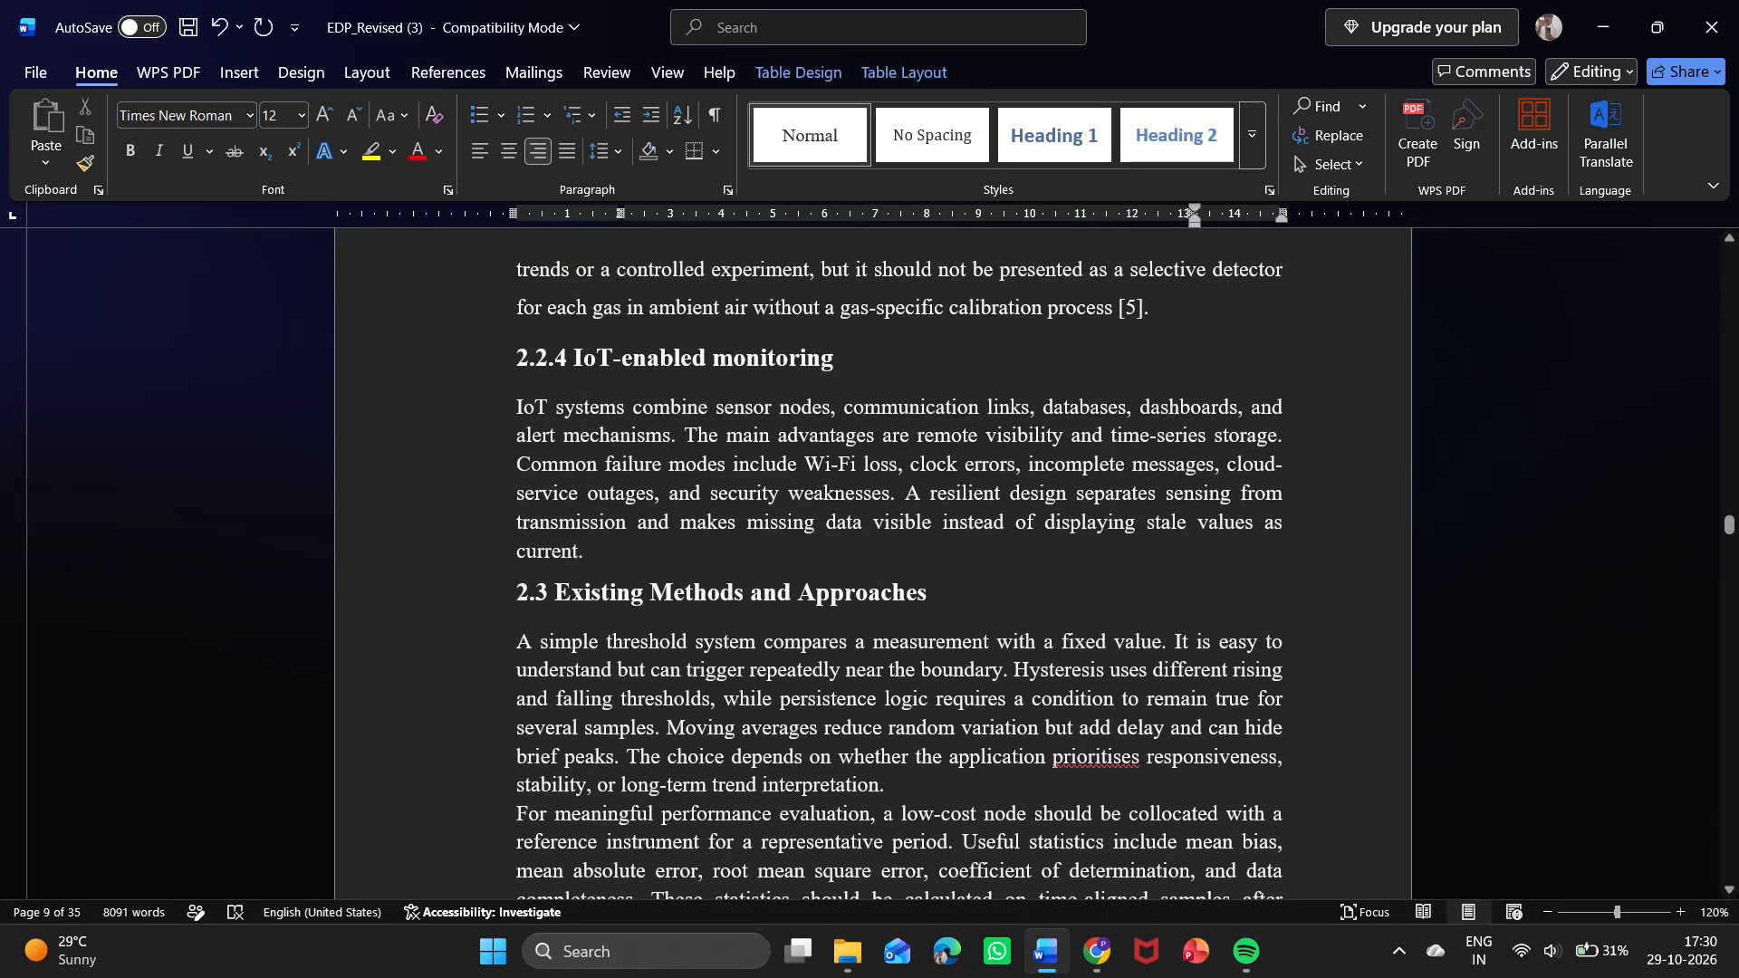
{"action": "scroll", "coordinate": [1138, 628], "scroll_direction": "up", "scroll_amount": 1}
{"action": "scroll", "coordinate": [1138, 628], "scroll_direction": "down", "scroll_amount": 1}
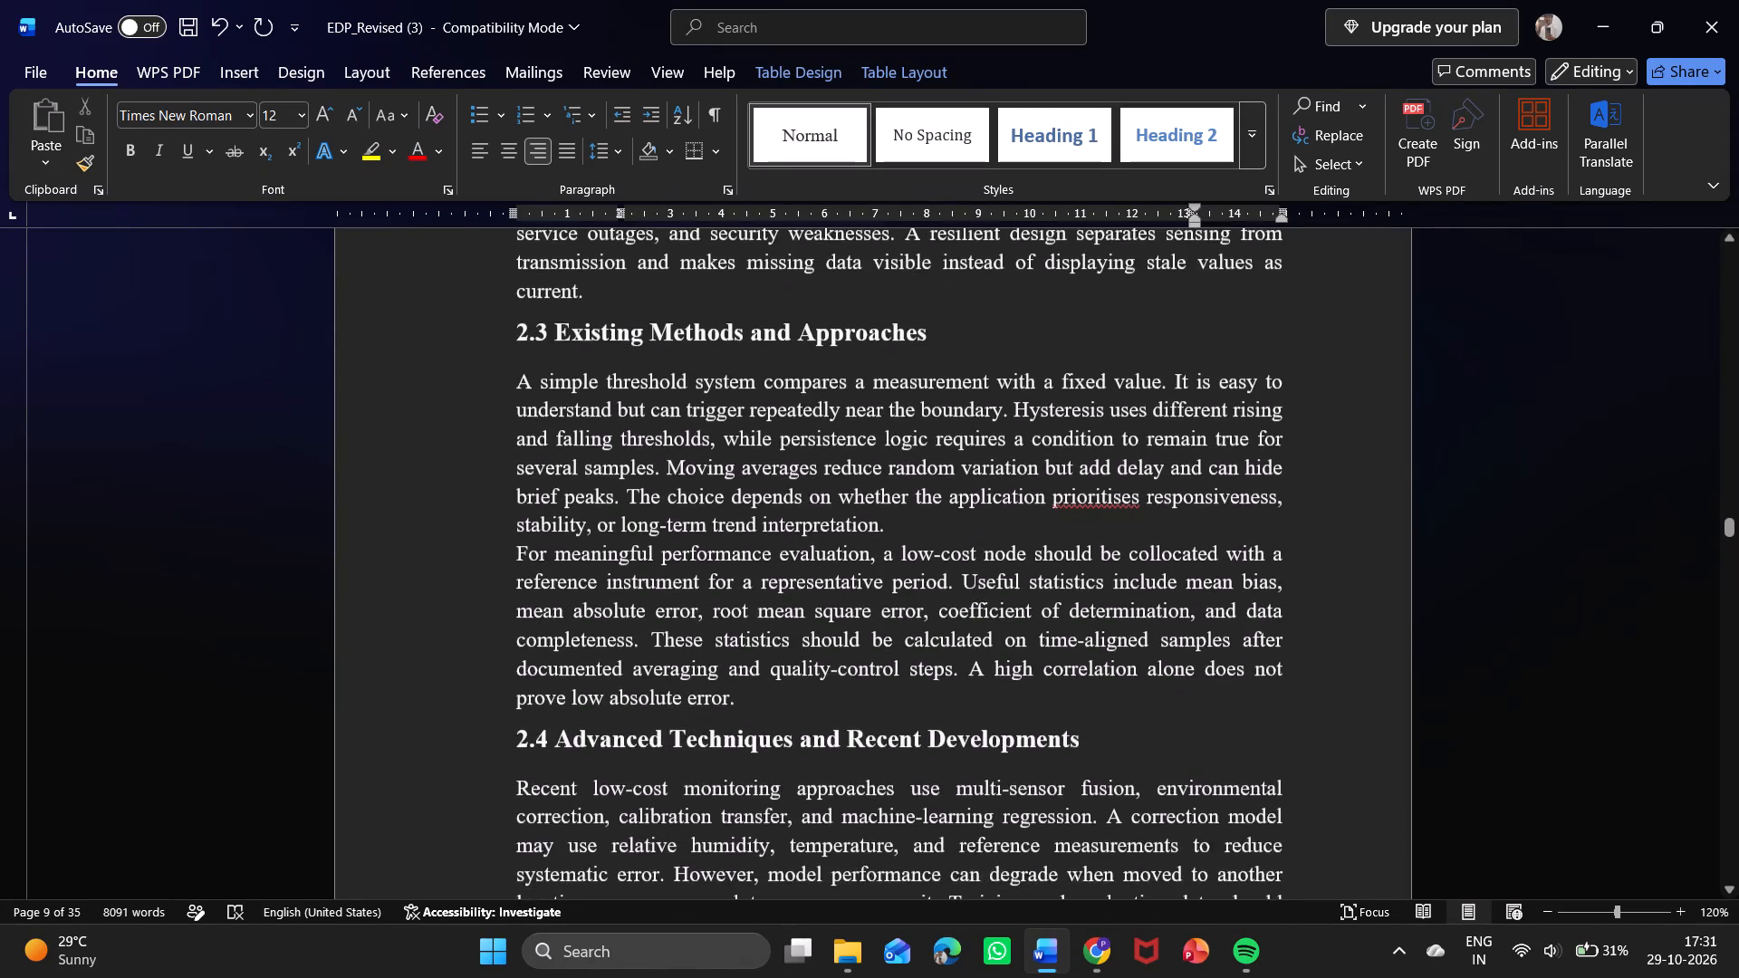
{"action": "scroll", "coordinate": [1138, 628], "scroll_direction": "up", "scroll_amount": 1}
{"action": "scroll", "coordinate": [1138, 628], "scroll_direction": "down", "scroll_amount": 1}
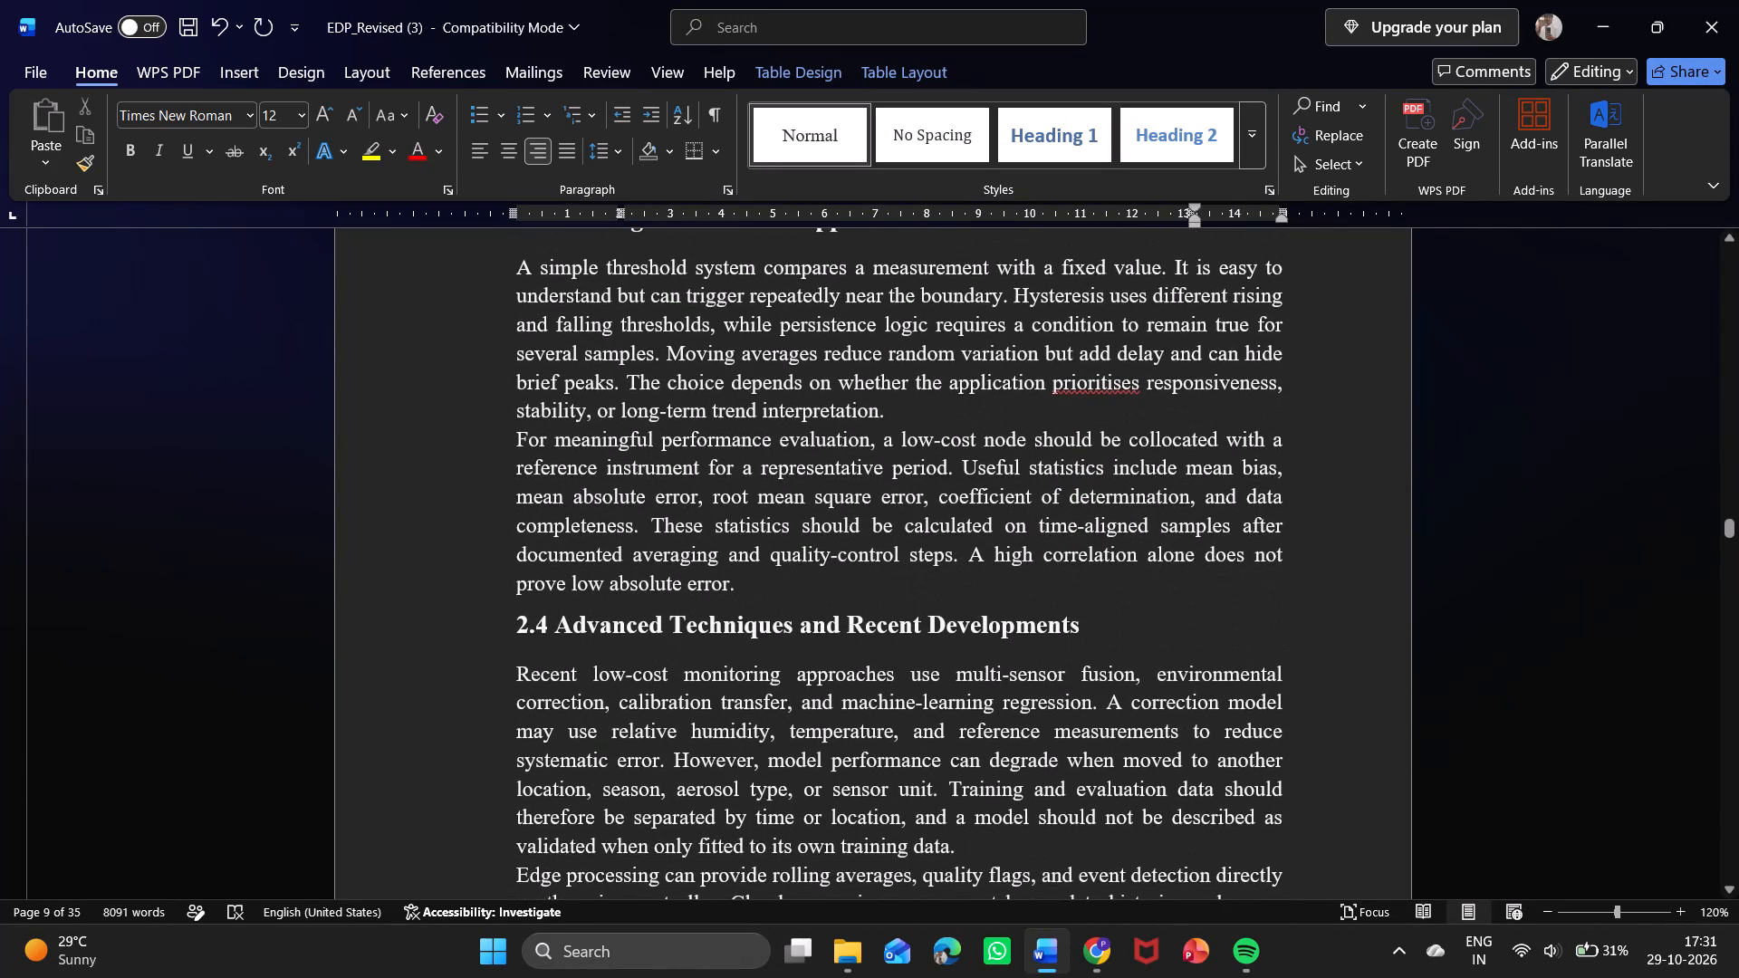
{"action": "scroll", "coordinate": [1138, 628], "scroll_direction": "down", "scroll_amount": 1}
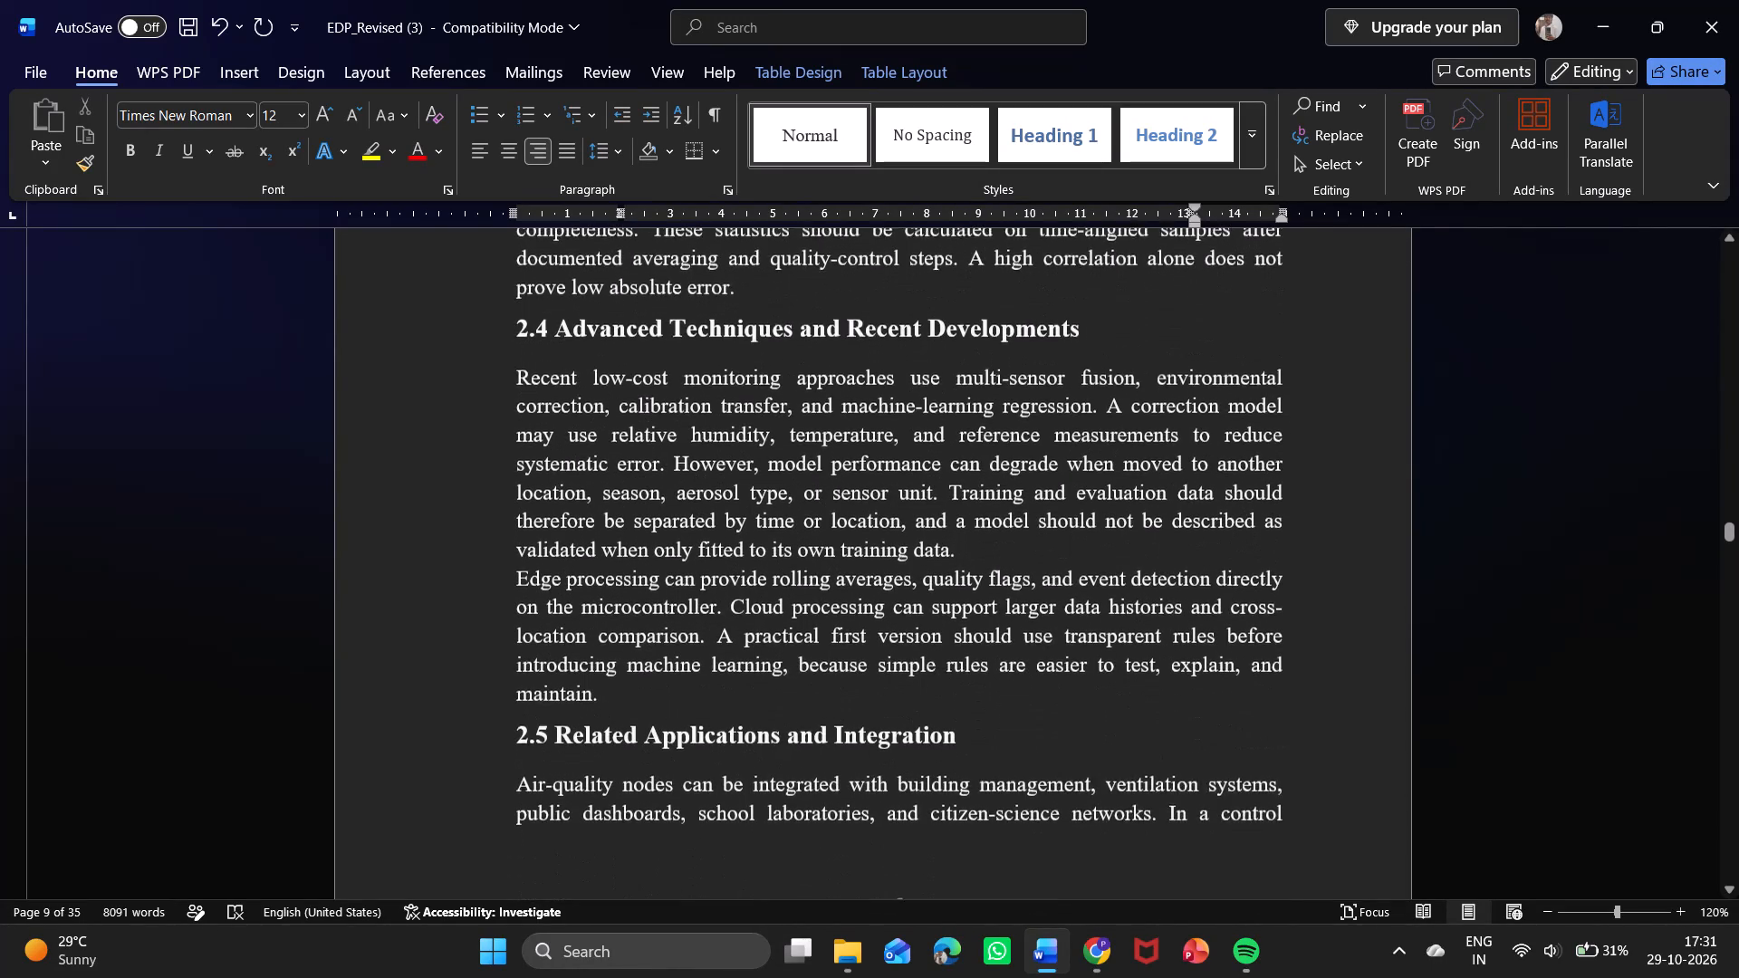
{"action": "scroll", "coordinate": [1138, 628], "scroll_direction": "down", "scroll_amount": 2}
Set the page number of the 2.3 Existing Methods and Approaches entry in the contents table to 6.
{"action": "scroll", "coordinate": [1138, 628], "scroll_direction": "up", "scroll_amount": 1}
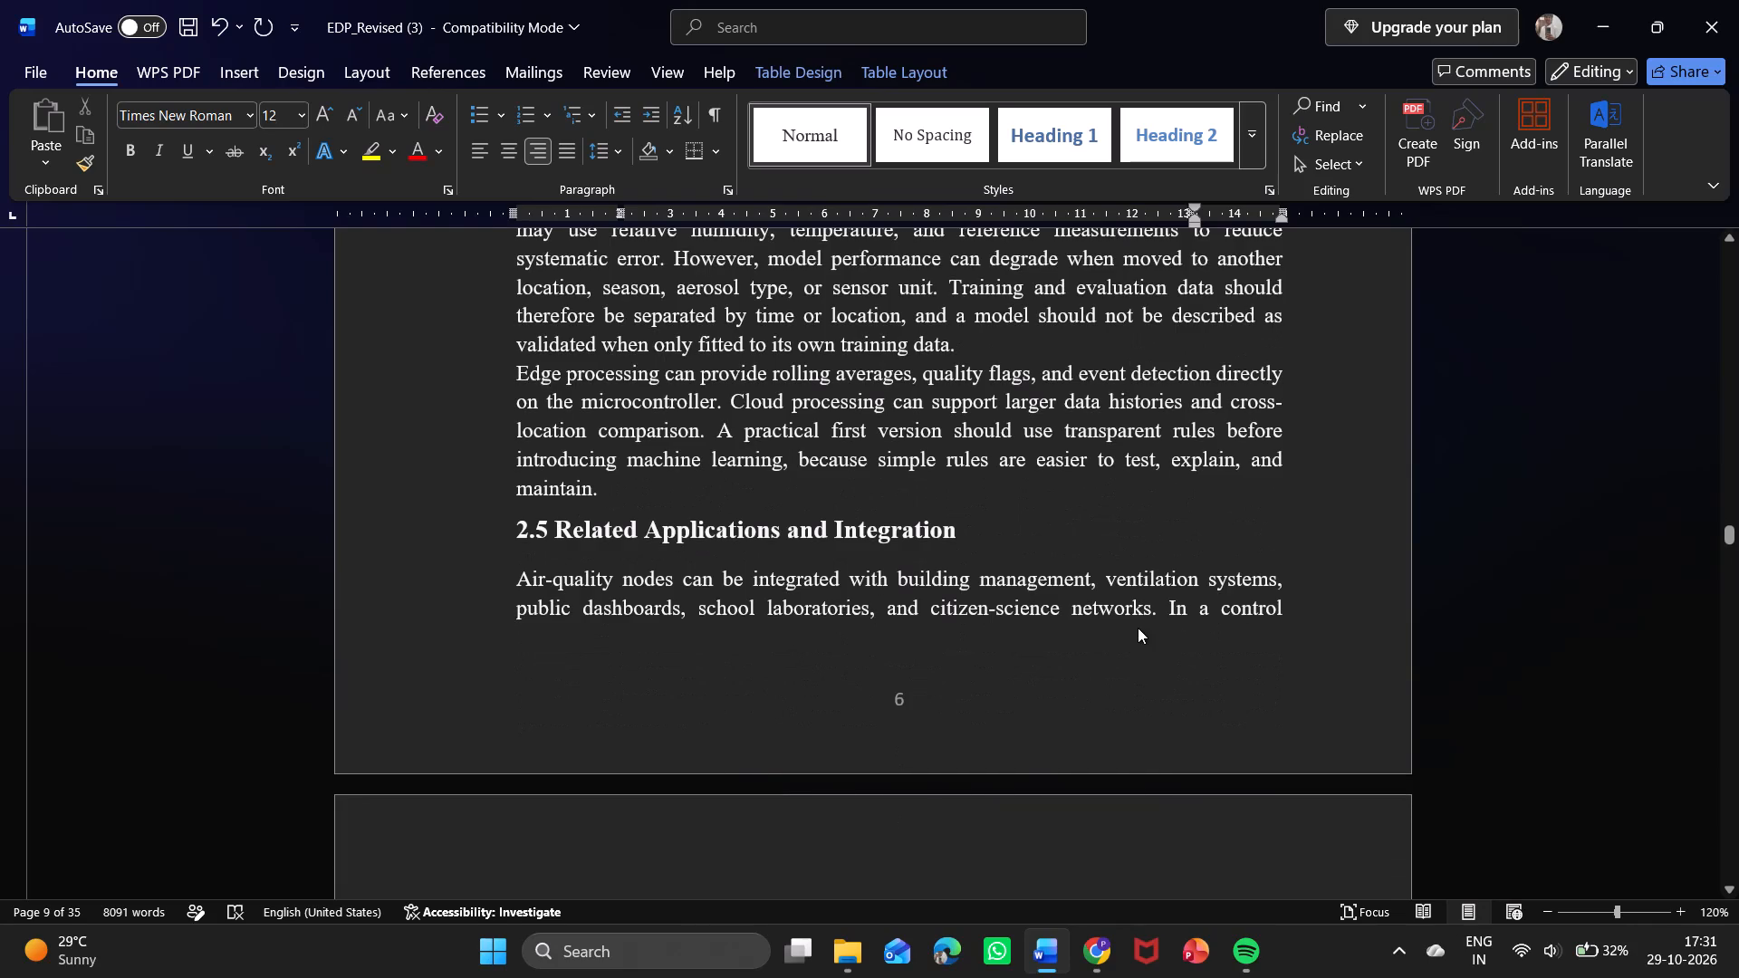
{"action": "scroll", "coordinate": [1138, 628], "scroll_direction": "up", "scroll_amount": 7}
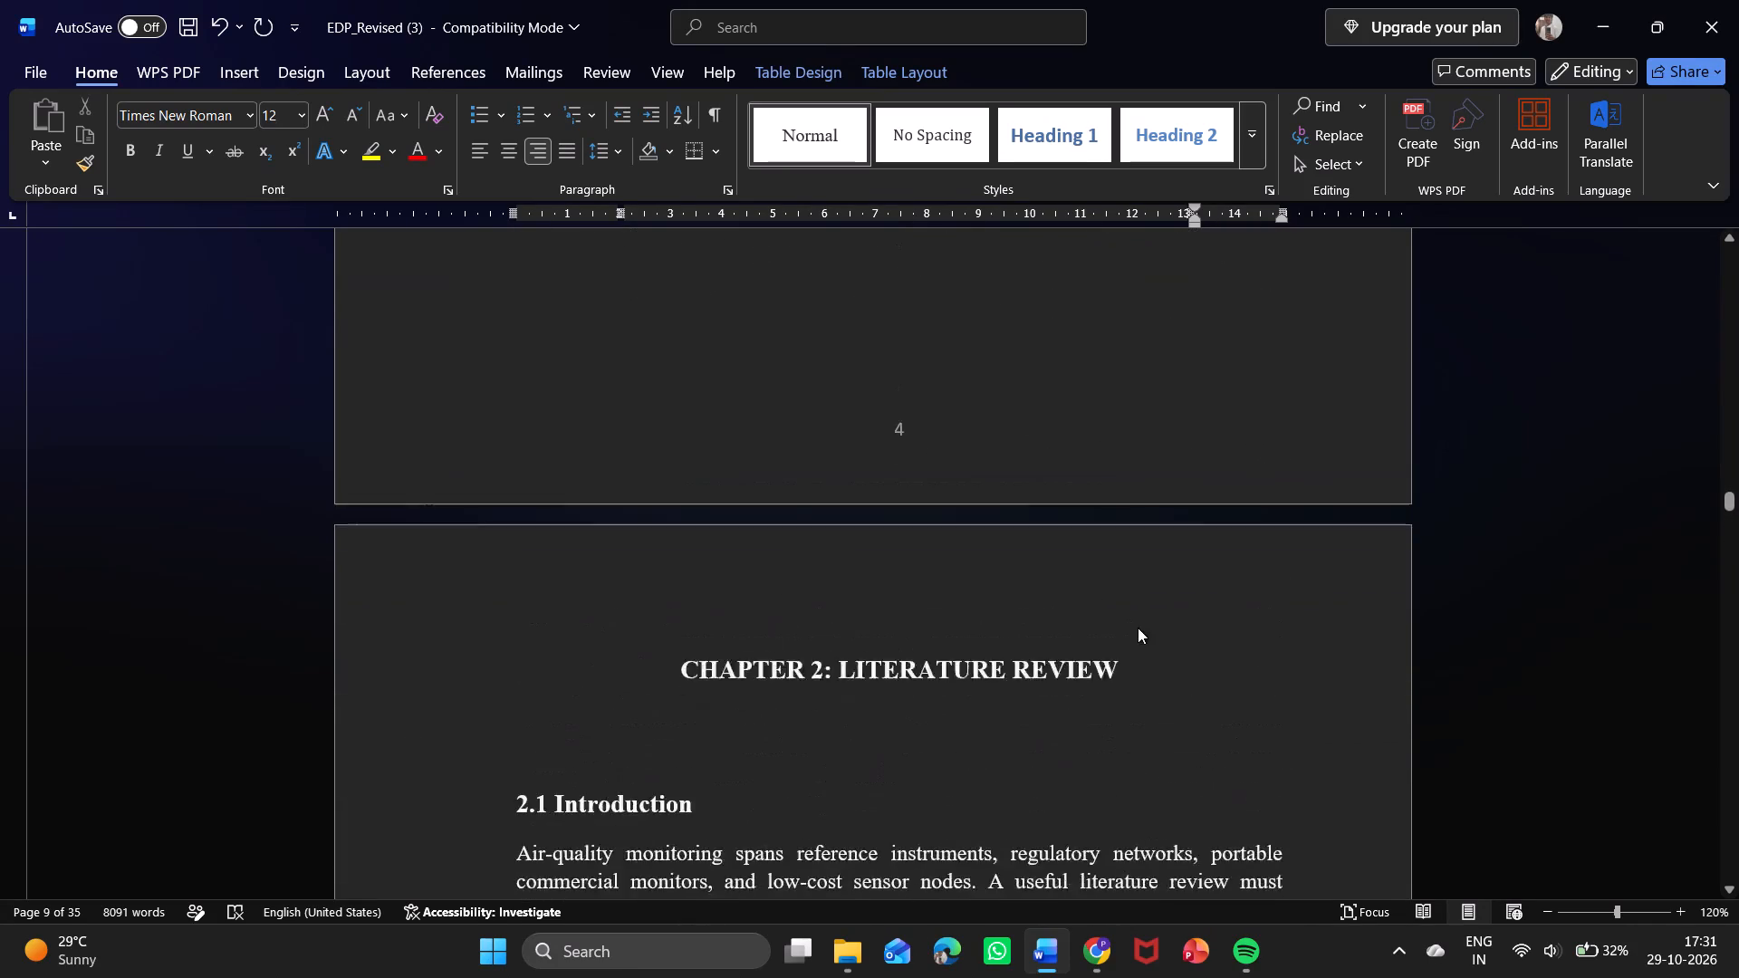
{"action": "scroll", "coordinate": [1138, 628], "scroll_direction": "up", "scroll_amount": 6}
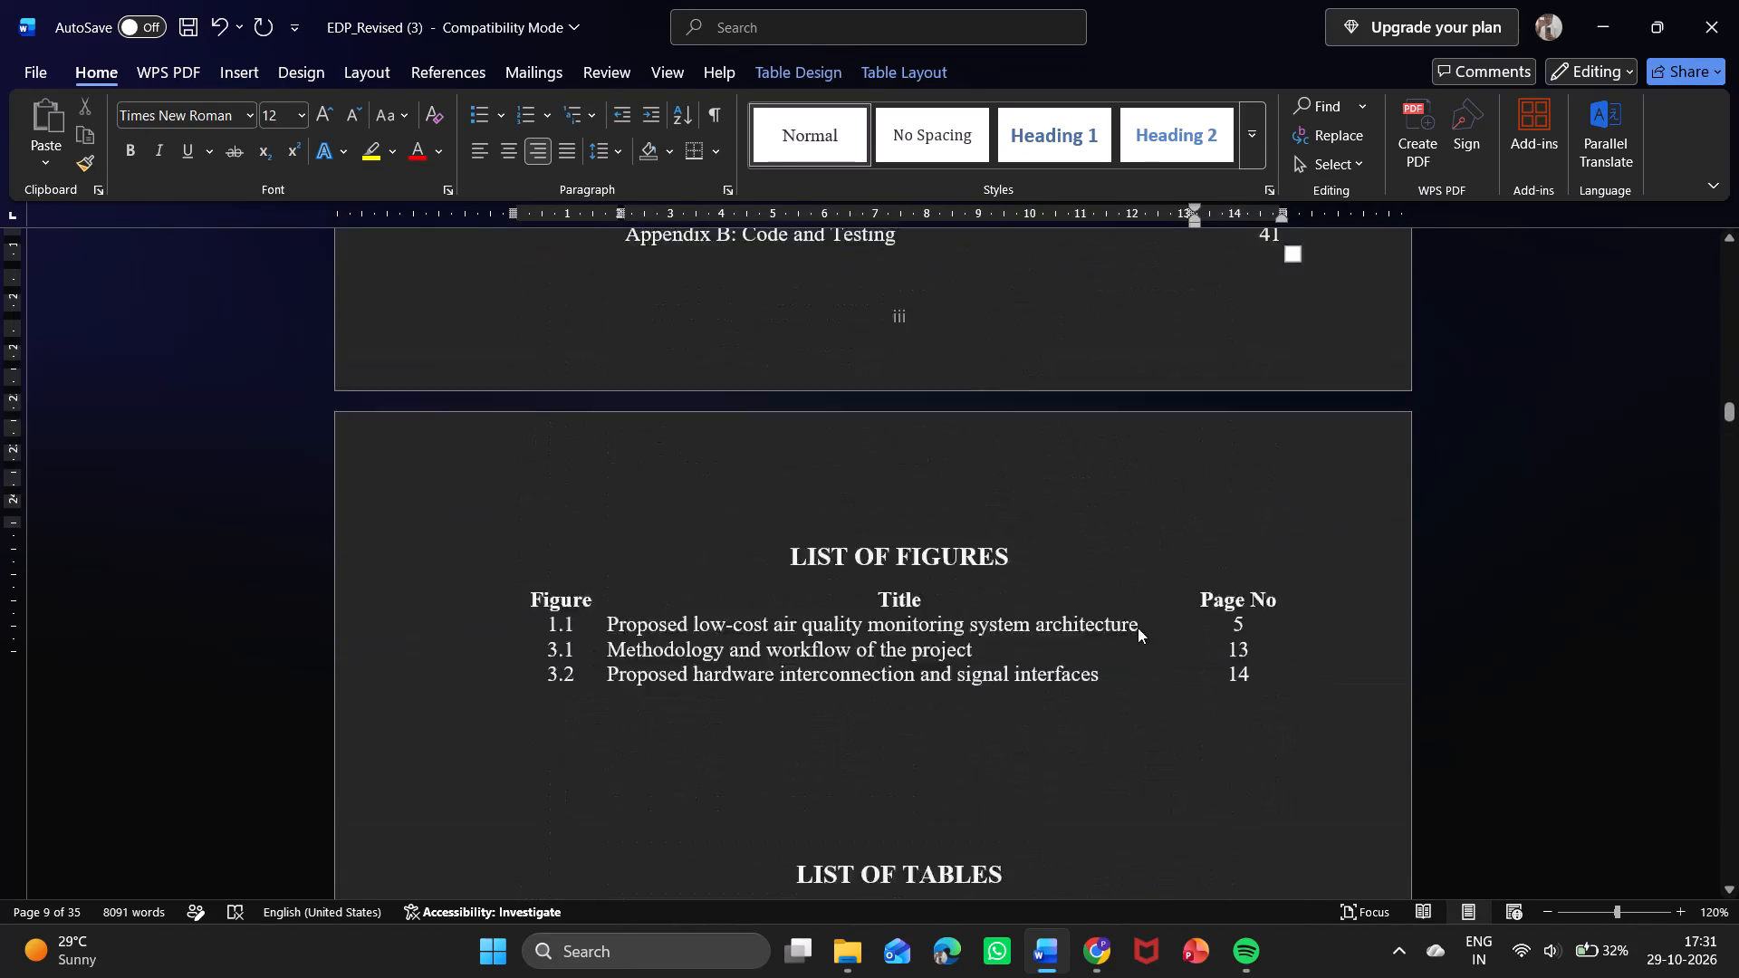
{"action": "scroll", "coordinate": [1138, 628], "scroll_direction": "up", "scroll_amount": 3}
{"action": "scroll", "coordinate": [1138, 628], "scroll_direction": "down", "scroll_amount": 1}
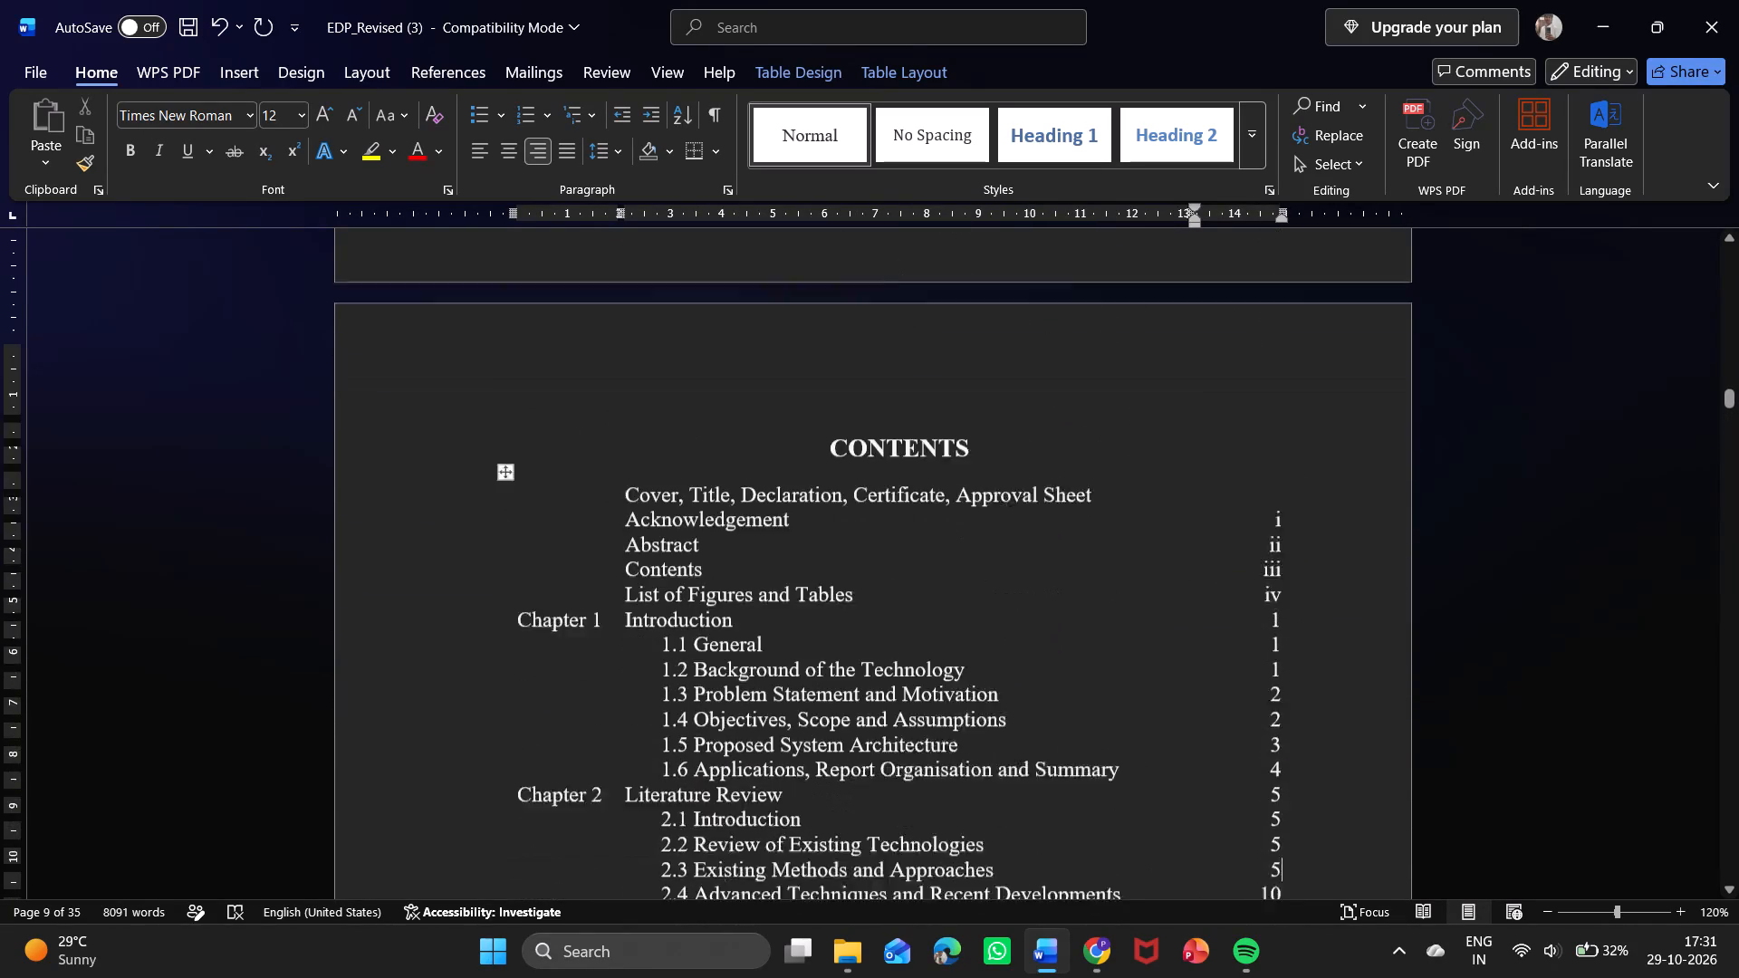
{"action": "scroll", "coordinate": [1138, 628], "scroll_direction": "down", "scroll_amount": 1}
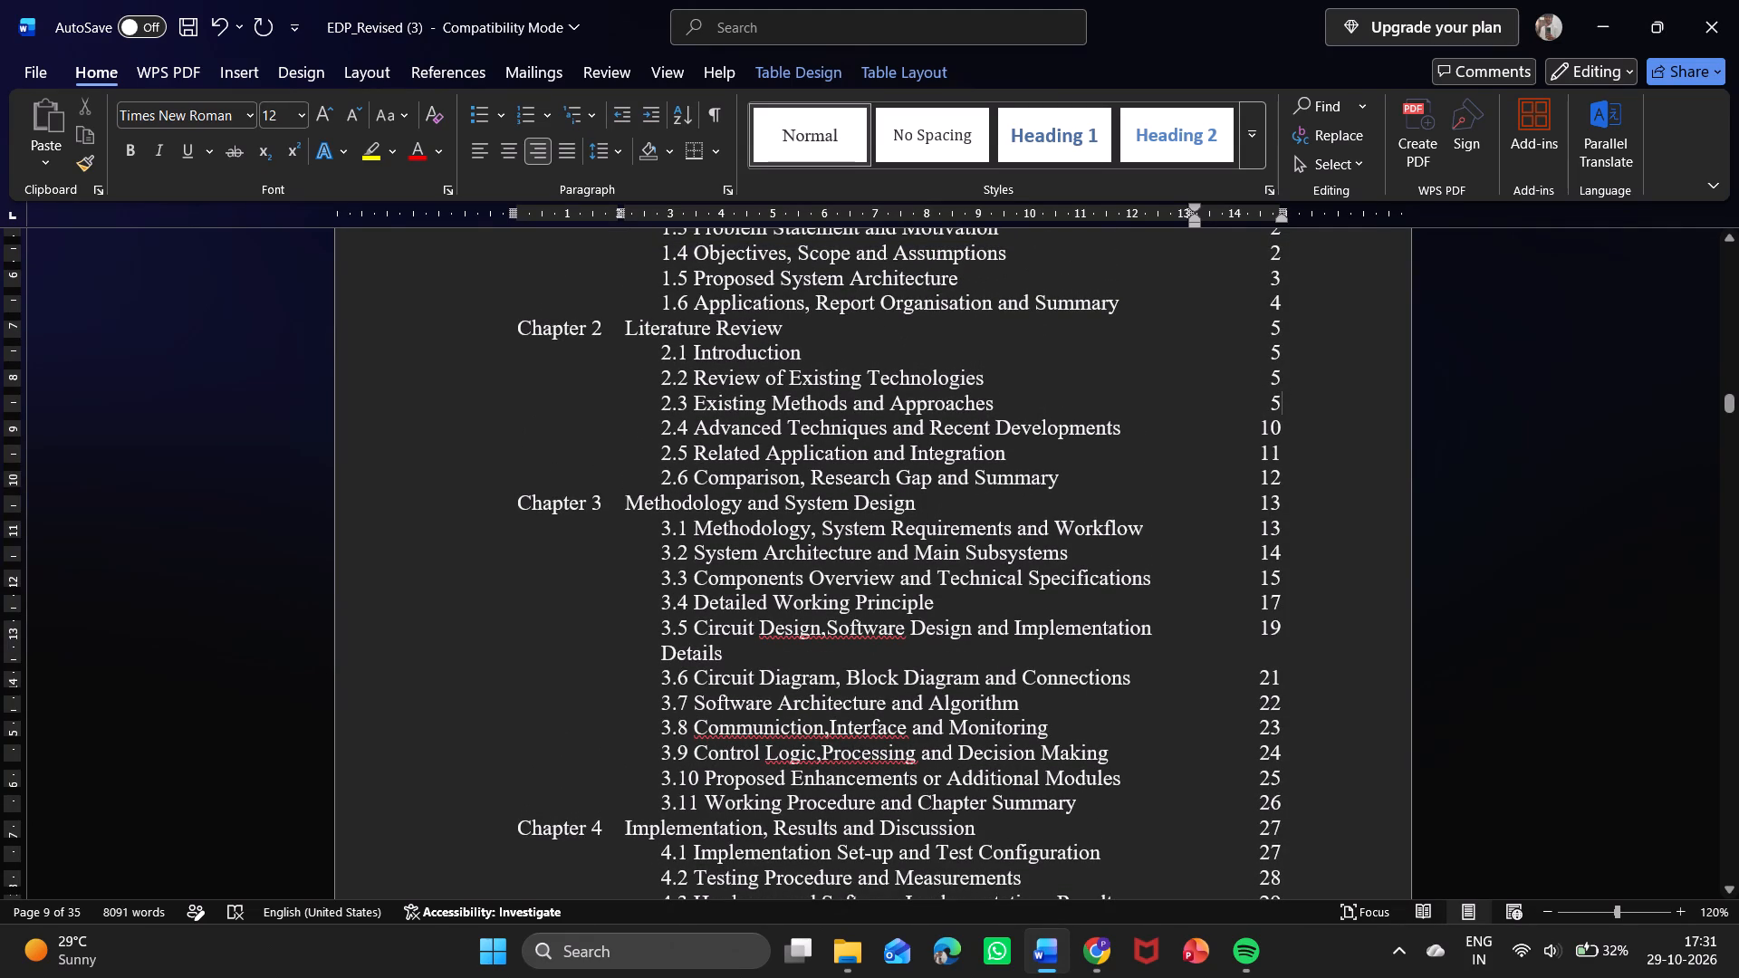
{"action": "left_click_drag", "start_coordinate": [1291, 401], "coordinate": [1273, 399]}
{"action": "key", "text": "6"}
Set the page number of the 2.4 Advanced Techniques and Recent Developments entry in the contents table to 6.
{"action": "left_click_drag", "start_coordinate": [1292, 426], "coordinate": [1288, 426]}
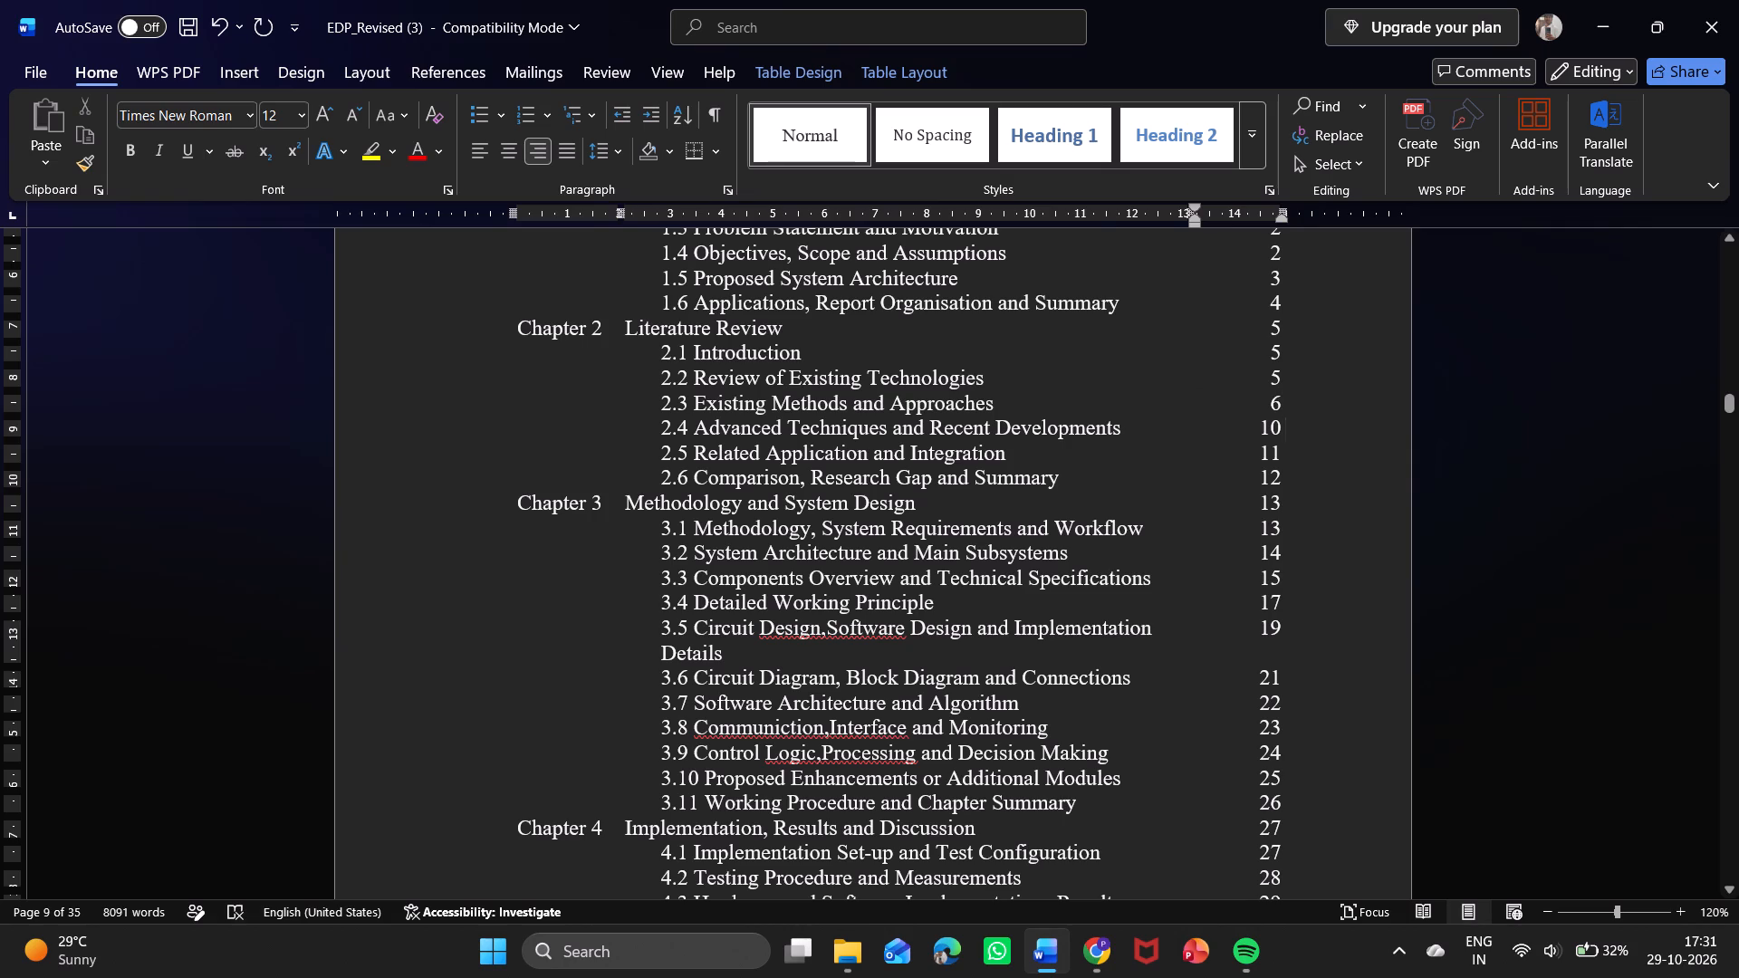
{"action": "left_click_drag", "start_coordinate": [1288, 426], "coordinate": [1270, 427]}
{"action": "key", "text": "6"}
Set the page number of the 2.5 Related Application and Integration entry in the contents table to 6.
{"action": "left_click", "coordinate": [1280, 455]}
{"action": "left_click", "coordinate": [1282, 455]}
{"action": "left_click_drag", "start_coordinate": [1286, 455], "coordinate": [1271, 455]}
{"action": "key", "text": "6"}
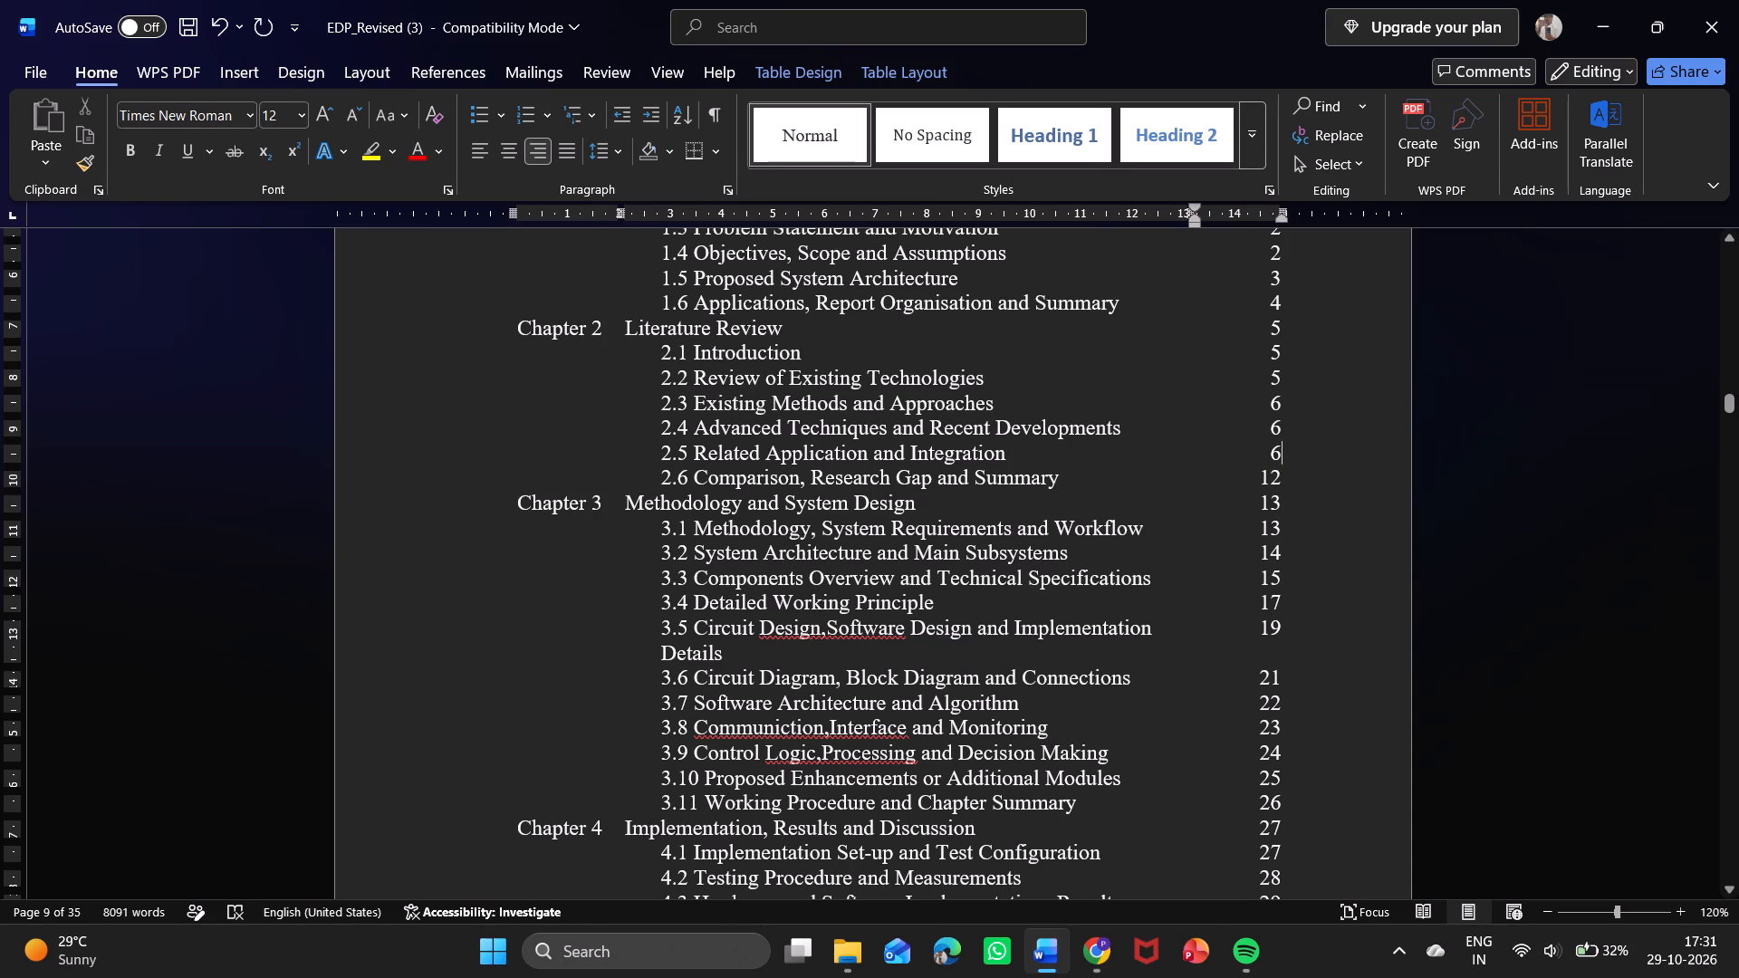
Examine the report pages for the page locations of section 2.6 and the start of Chapter 3.
{"action": "scroll", "coordinate": [1197, 563], "scroll_direction": "down", "scroll_amount": 4}
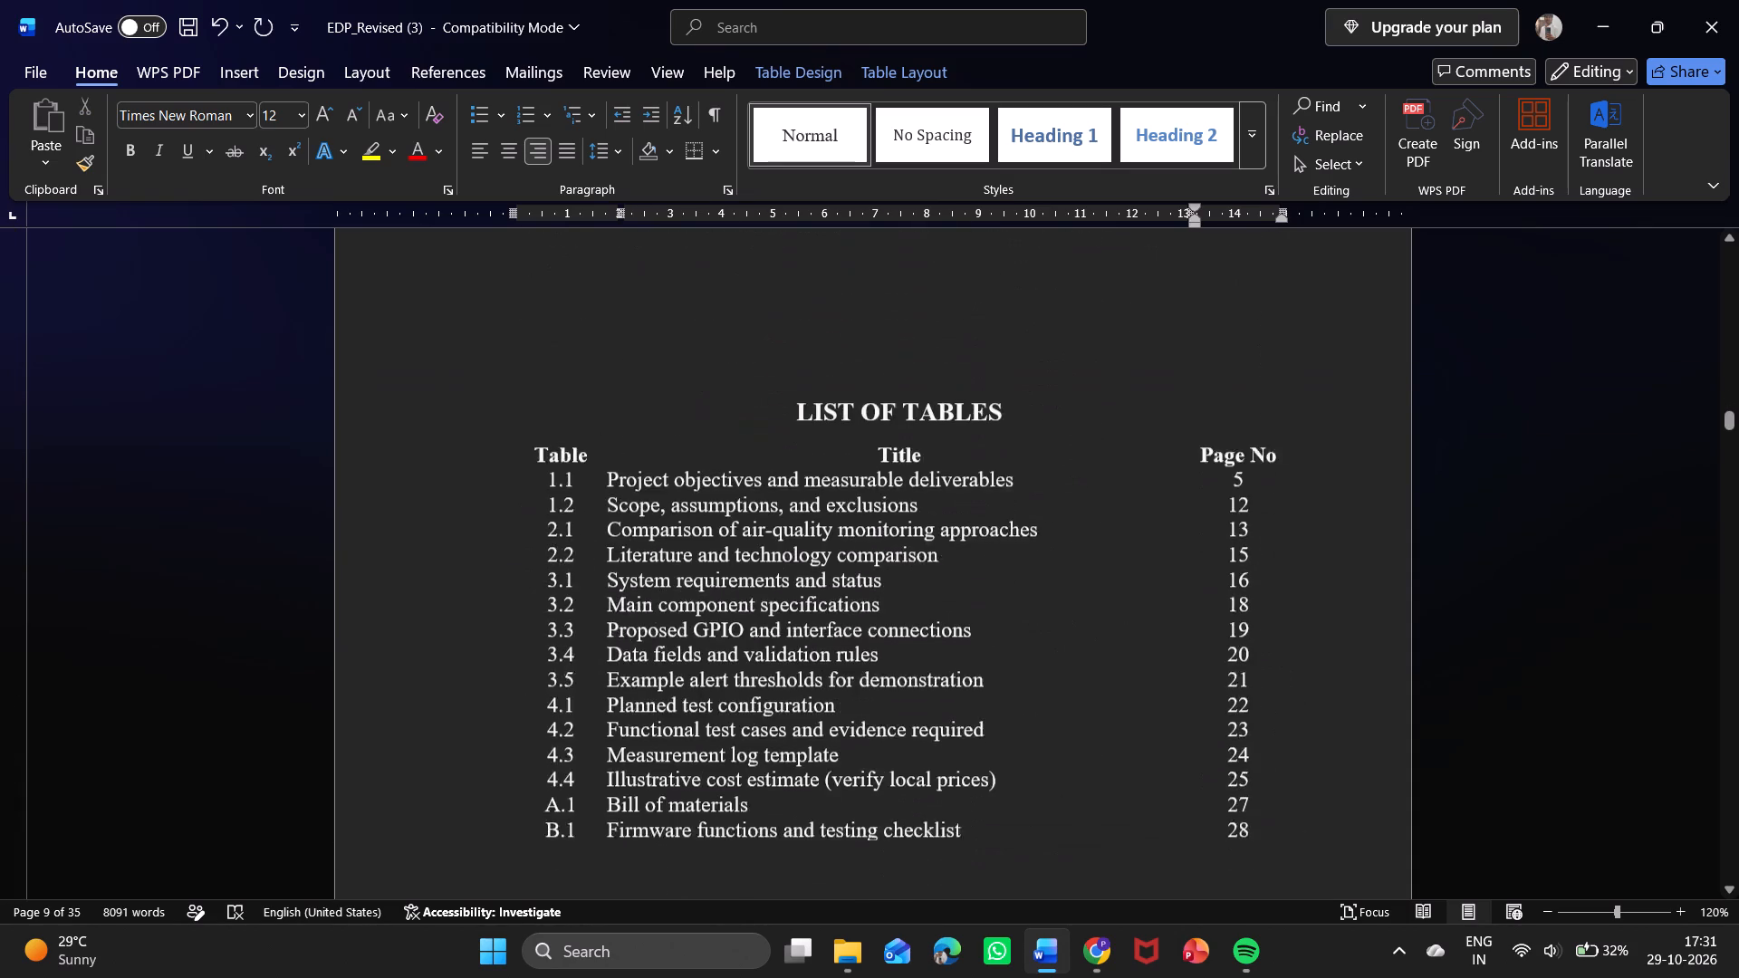
{"action": "scroll", "coordinate": [1197, 563], "scroll_direction": "down", "scroll_amount": 9}
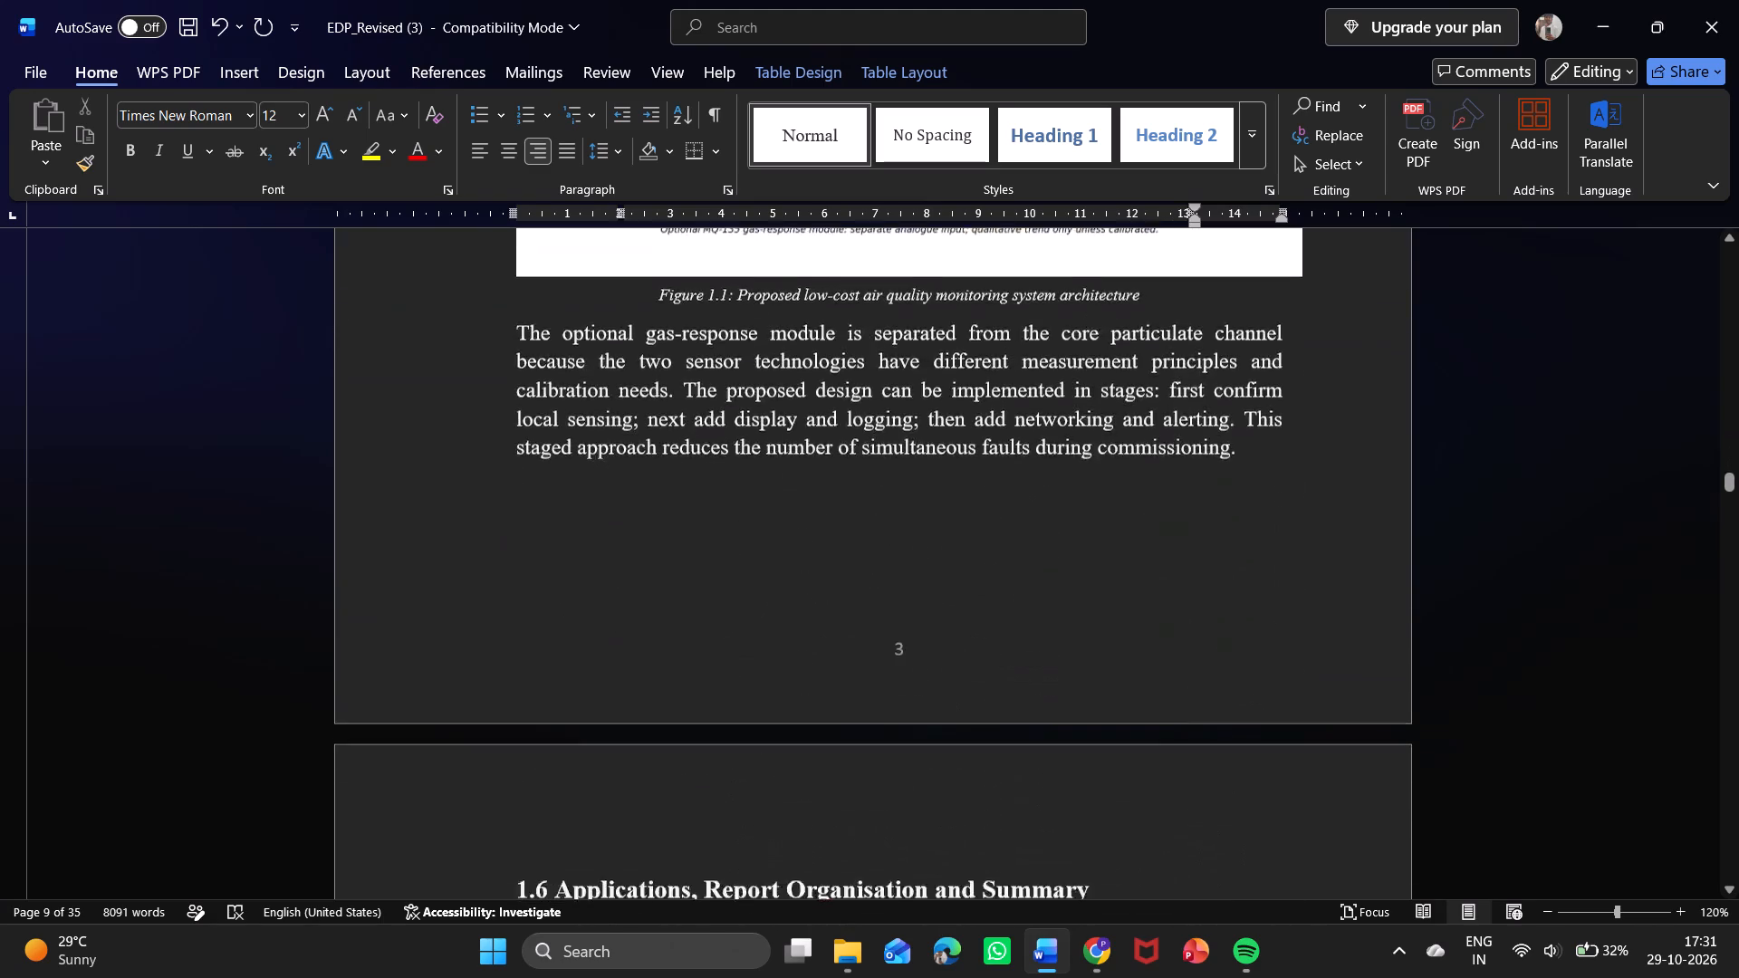
{"action": "scroll", "coordinate": [1197, 563], "scroll_direction": "down", "scroll_amount": 9}
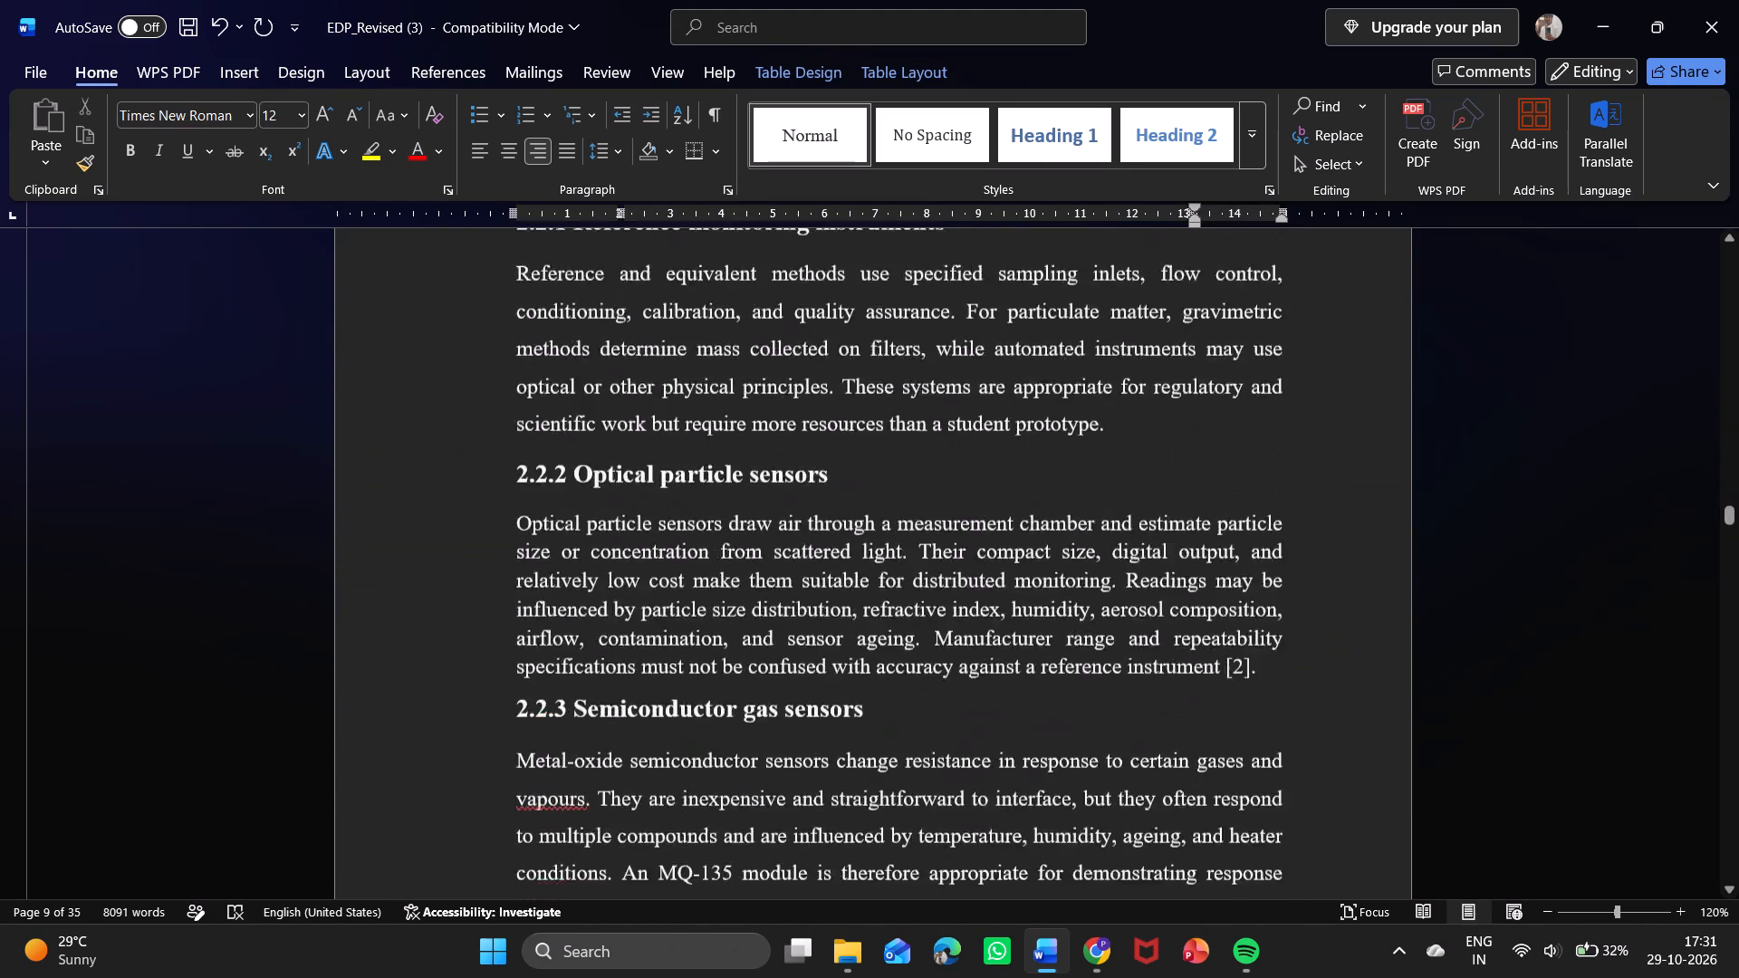
{"action": "scroll", "coordinate": [1197, 563], "scroll_direction": "down", "scroll_amount": 8}
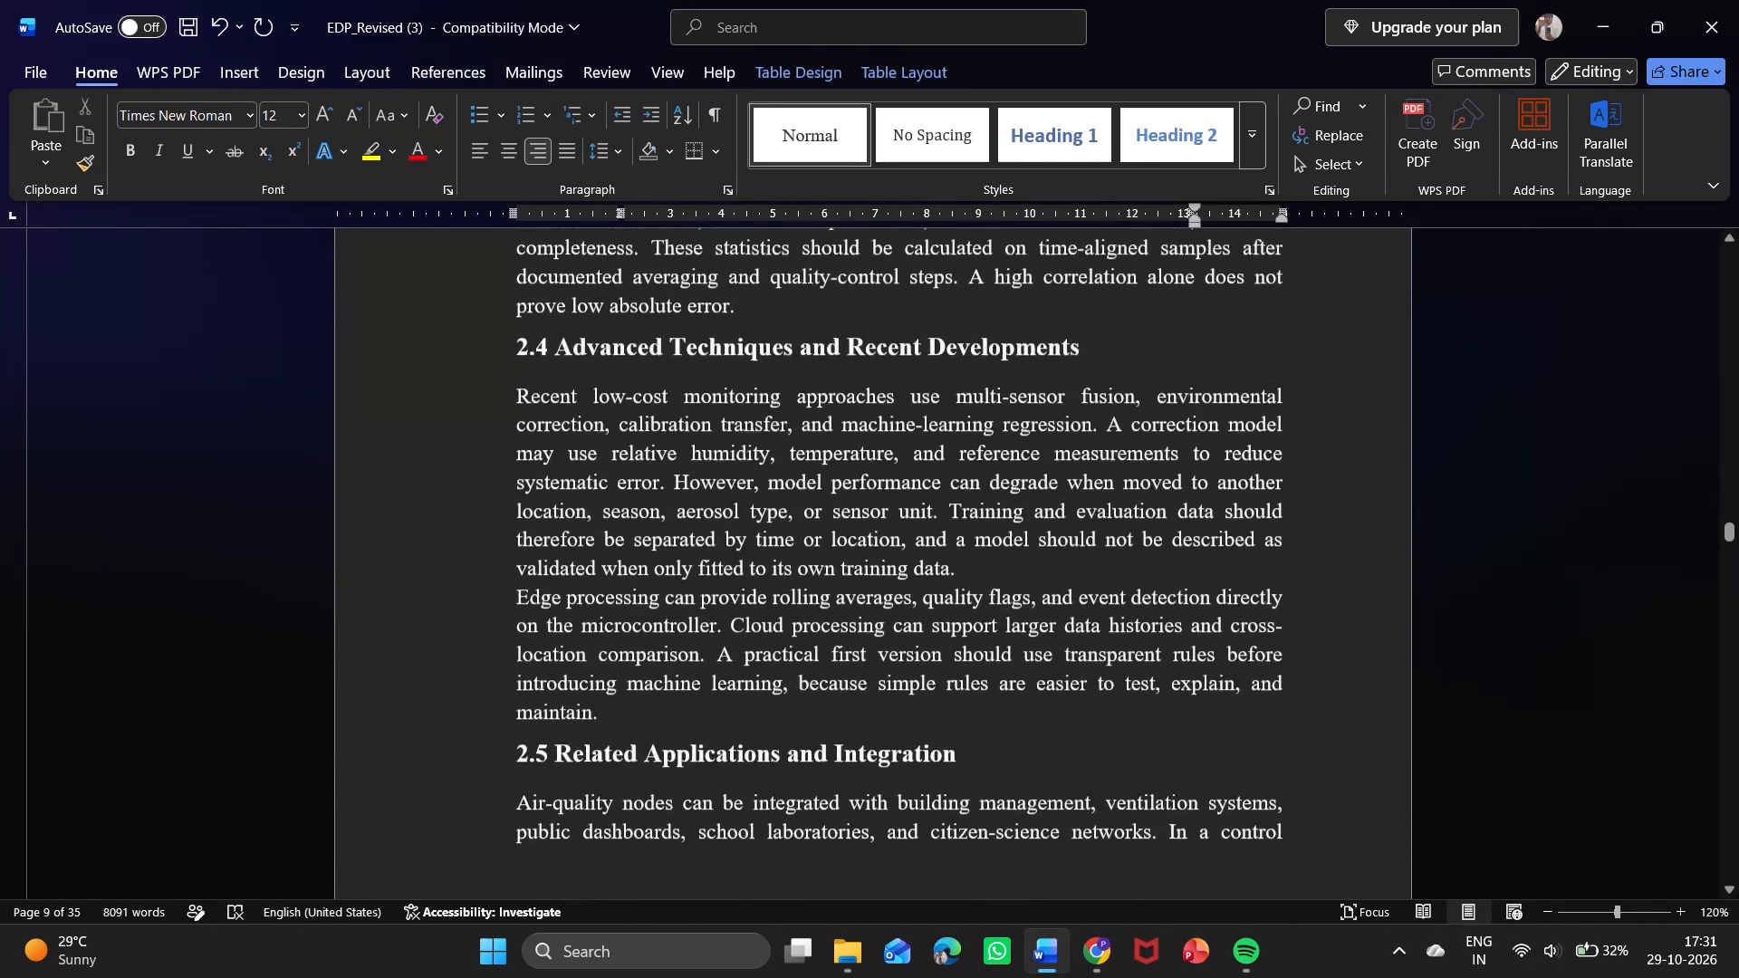
{"action": "scroll", "coordinate": [1197, 563], "scroll_direction": "down", "scroll_amount": 3}
{"action": "scroll", "coordinate": [1197, 563], "scroll_direction": "up", "scroll_amount": 1}
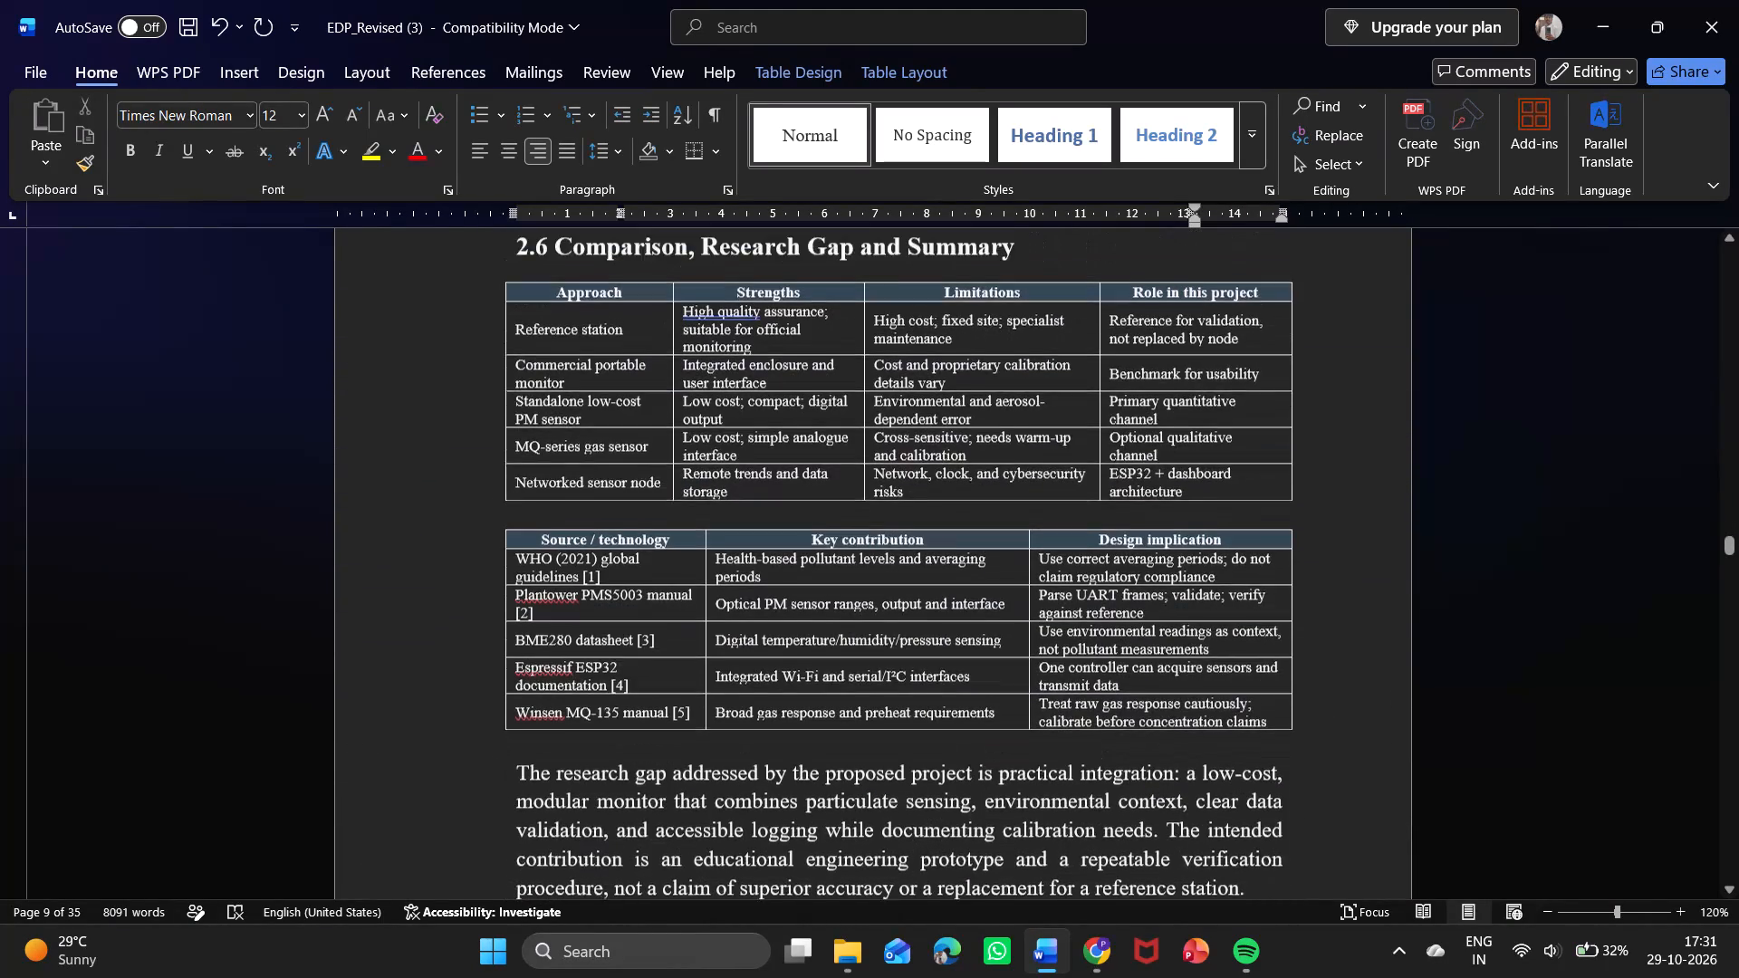
{"action": "scroll", "coordinate": [1197, 563], "scroll_direction": "up", "scroll_amount": 1}
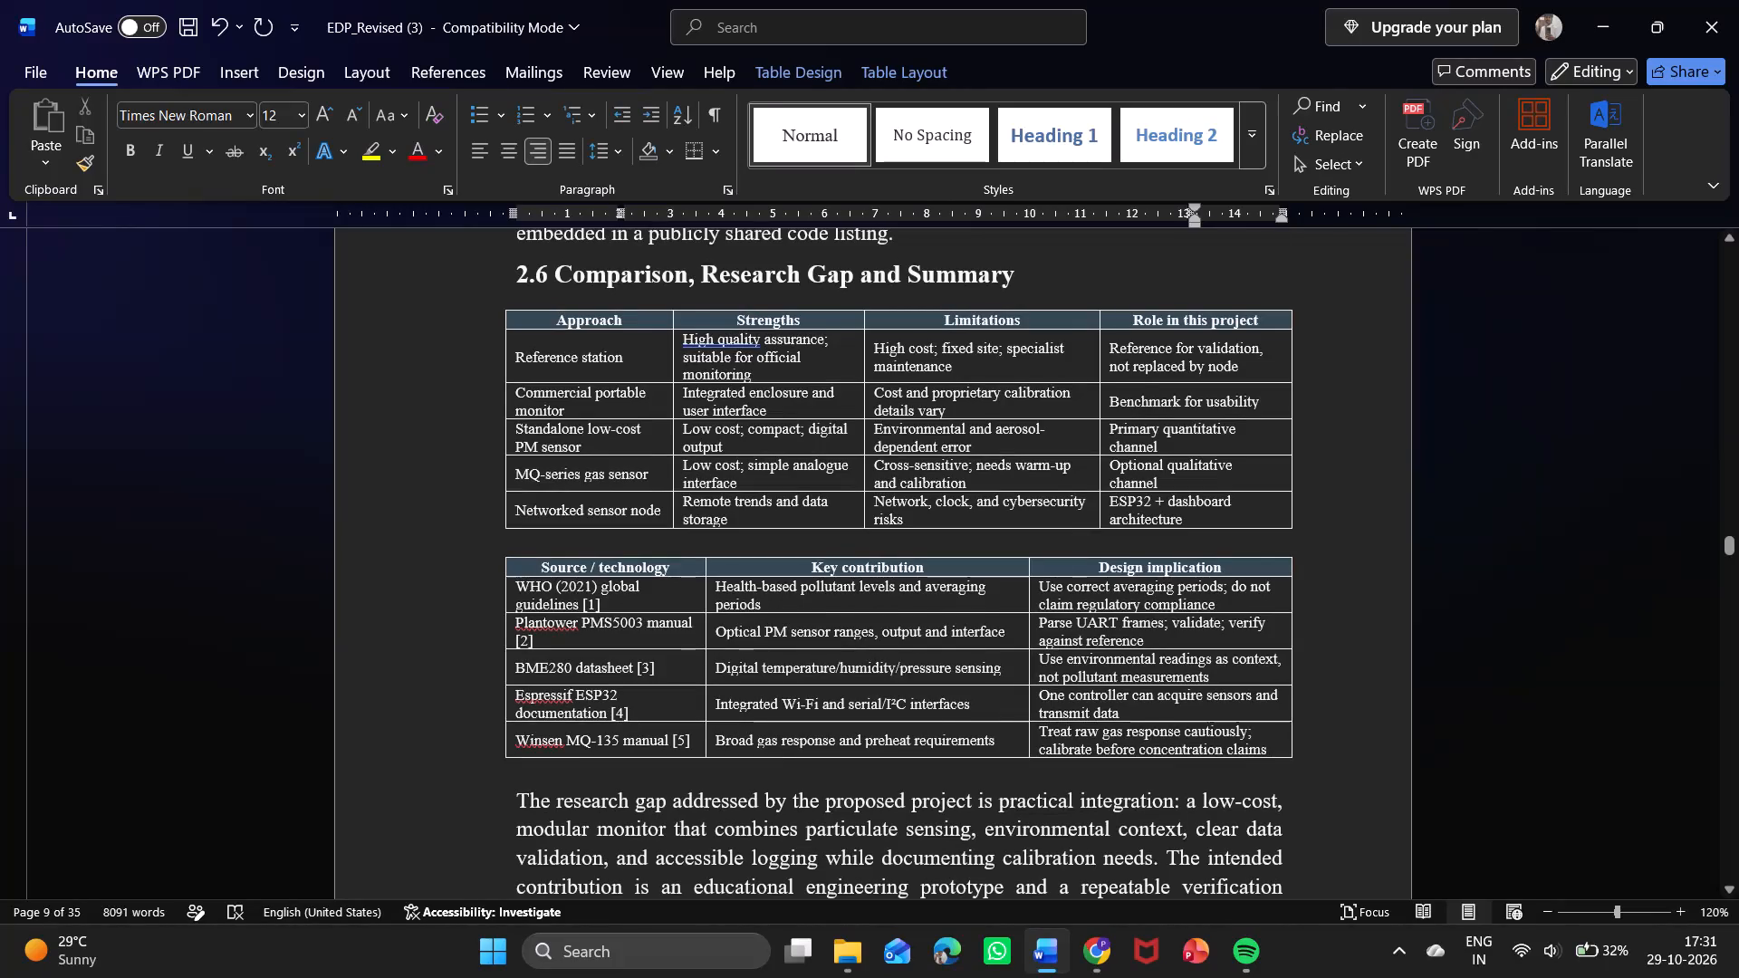
{"action": "scroll", "coordinate": [1087, 436], "scroll_direction": "up", "scroll_amount": 2}
{"action": "scroll", "coordinate": [1087, 436], "scroll_direction": "down", "scroll_amount": 2}
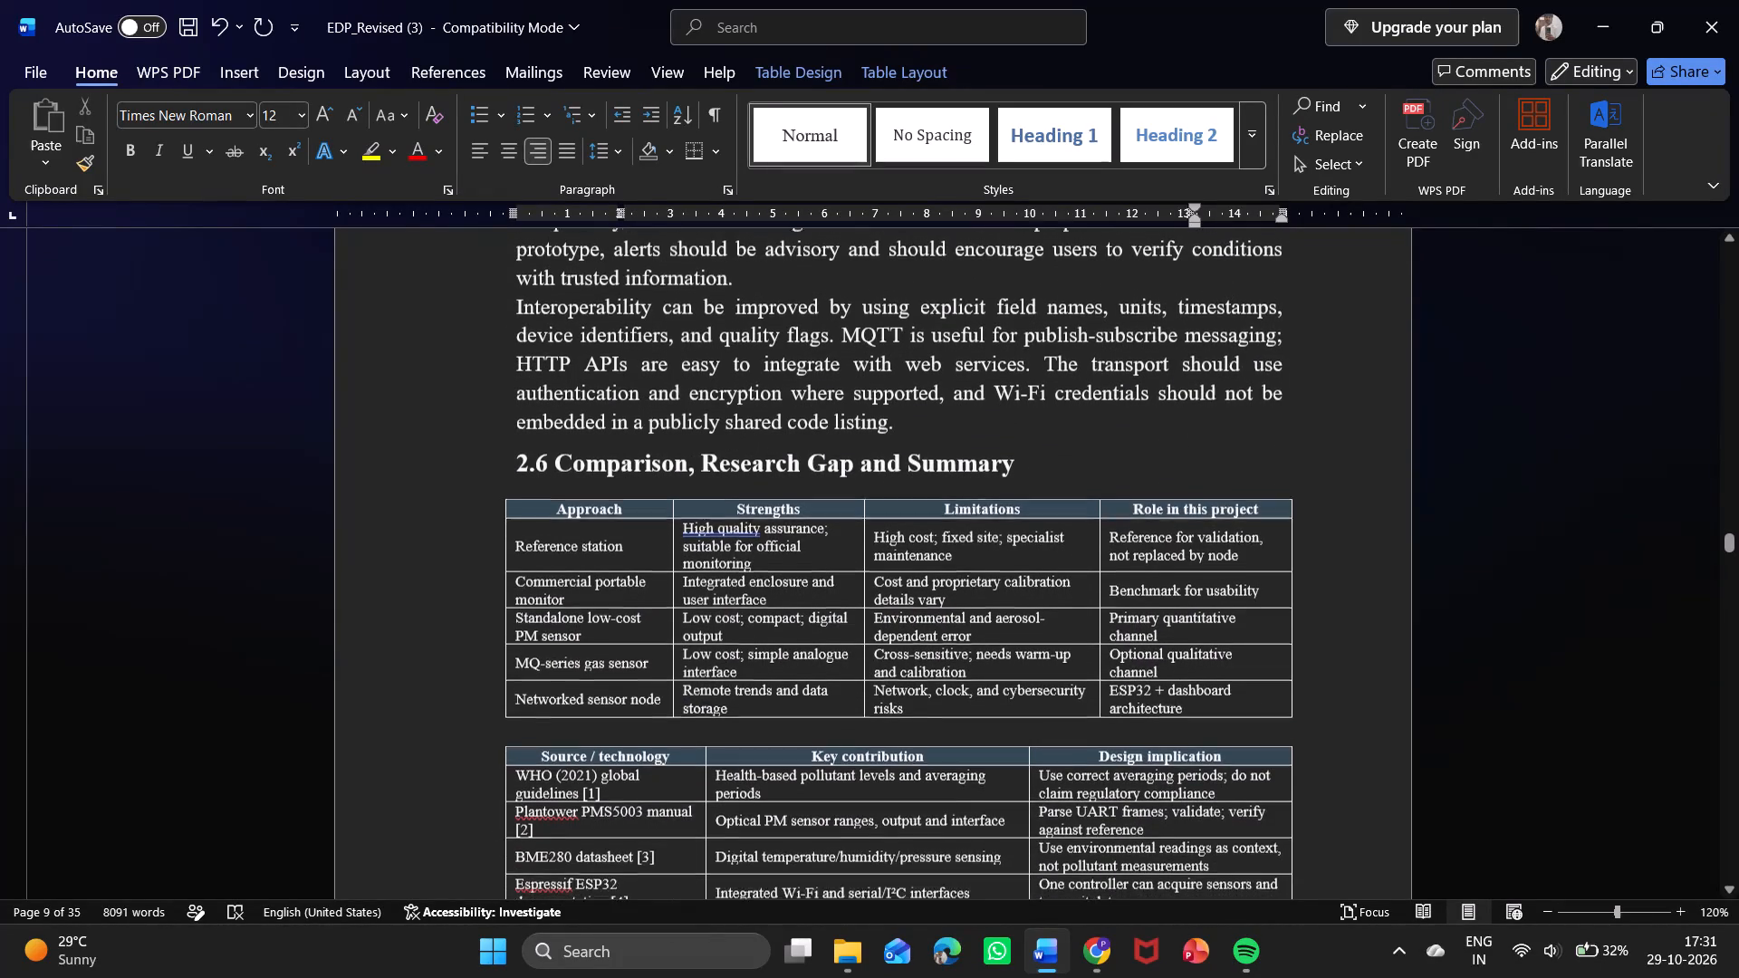
{"action": "scroll", "coordinate": [1087, 436], "scroll_direction": "down", "scroll_amount": 1}
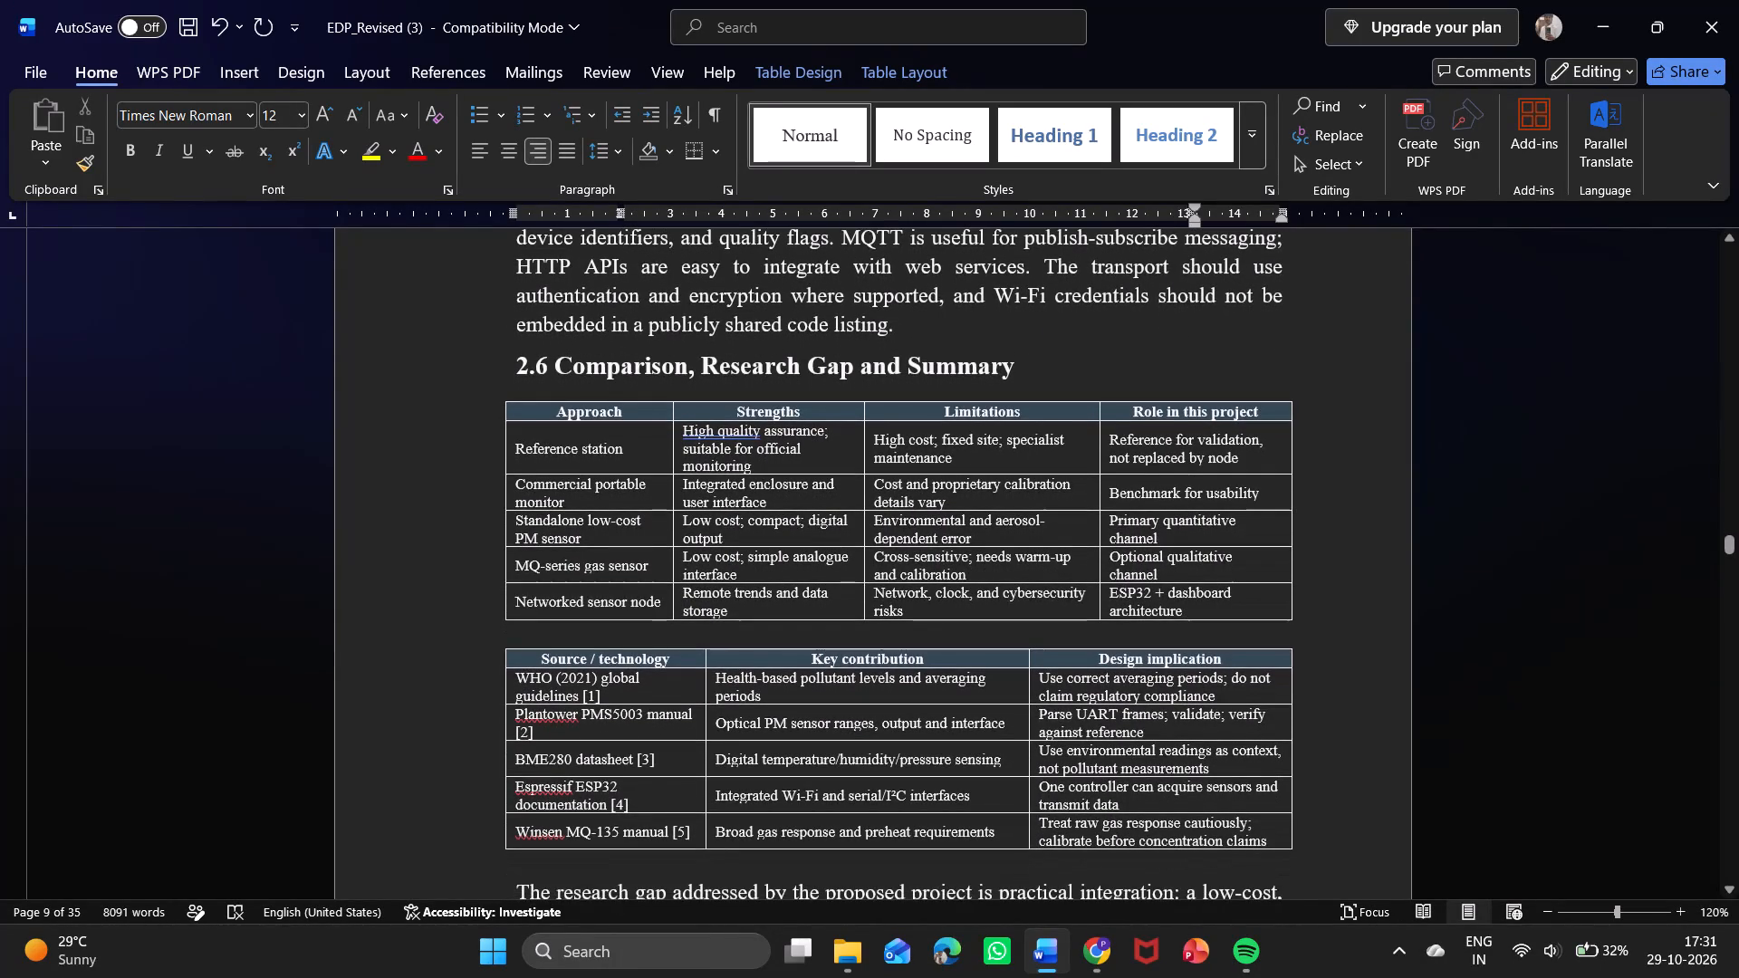
{"action": "scroll", "coordinate": [1087, 436], "scroll_direction": "up", "scroll_amount": 1}
{"action": "scroll", "coordinate": [1087, 436], "scroll_direction": "down", "scroll_amount": 1}
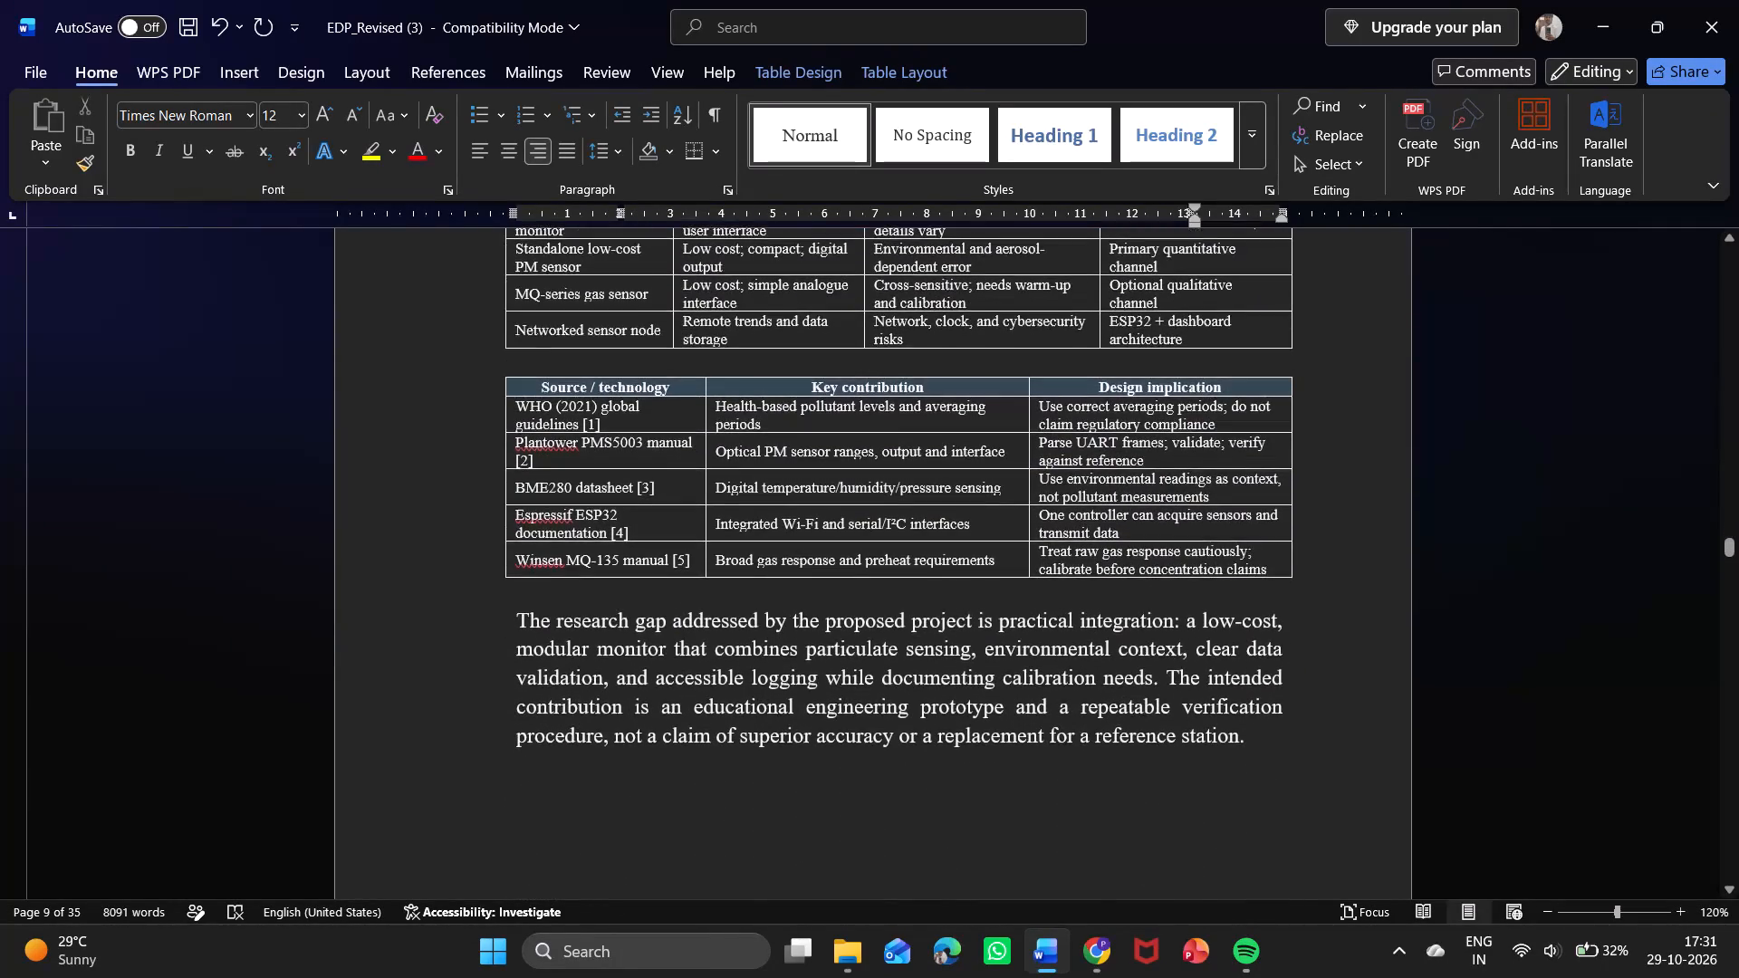
{"action": "scroll", "coordinate": [1087, 436], "scroll_direction": "down", "scroll_amount": 1}
{"action": "scroll", "coordinate": [1087, 436], "scroll_direction": "up", "scroll_amount": 1}
{"action": "scroll", "coordinate": [1087, 436], "scroll_direction": "down", "scroll_amount": 3}
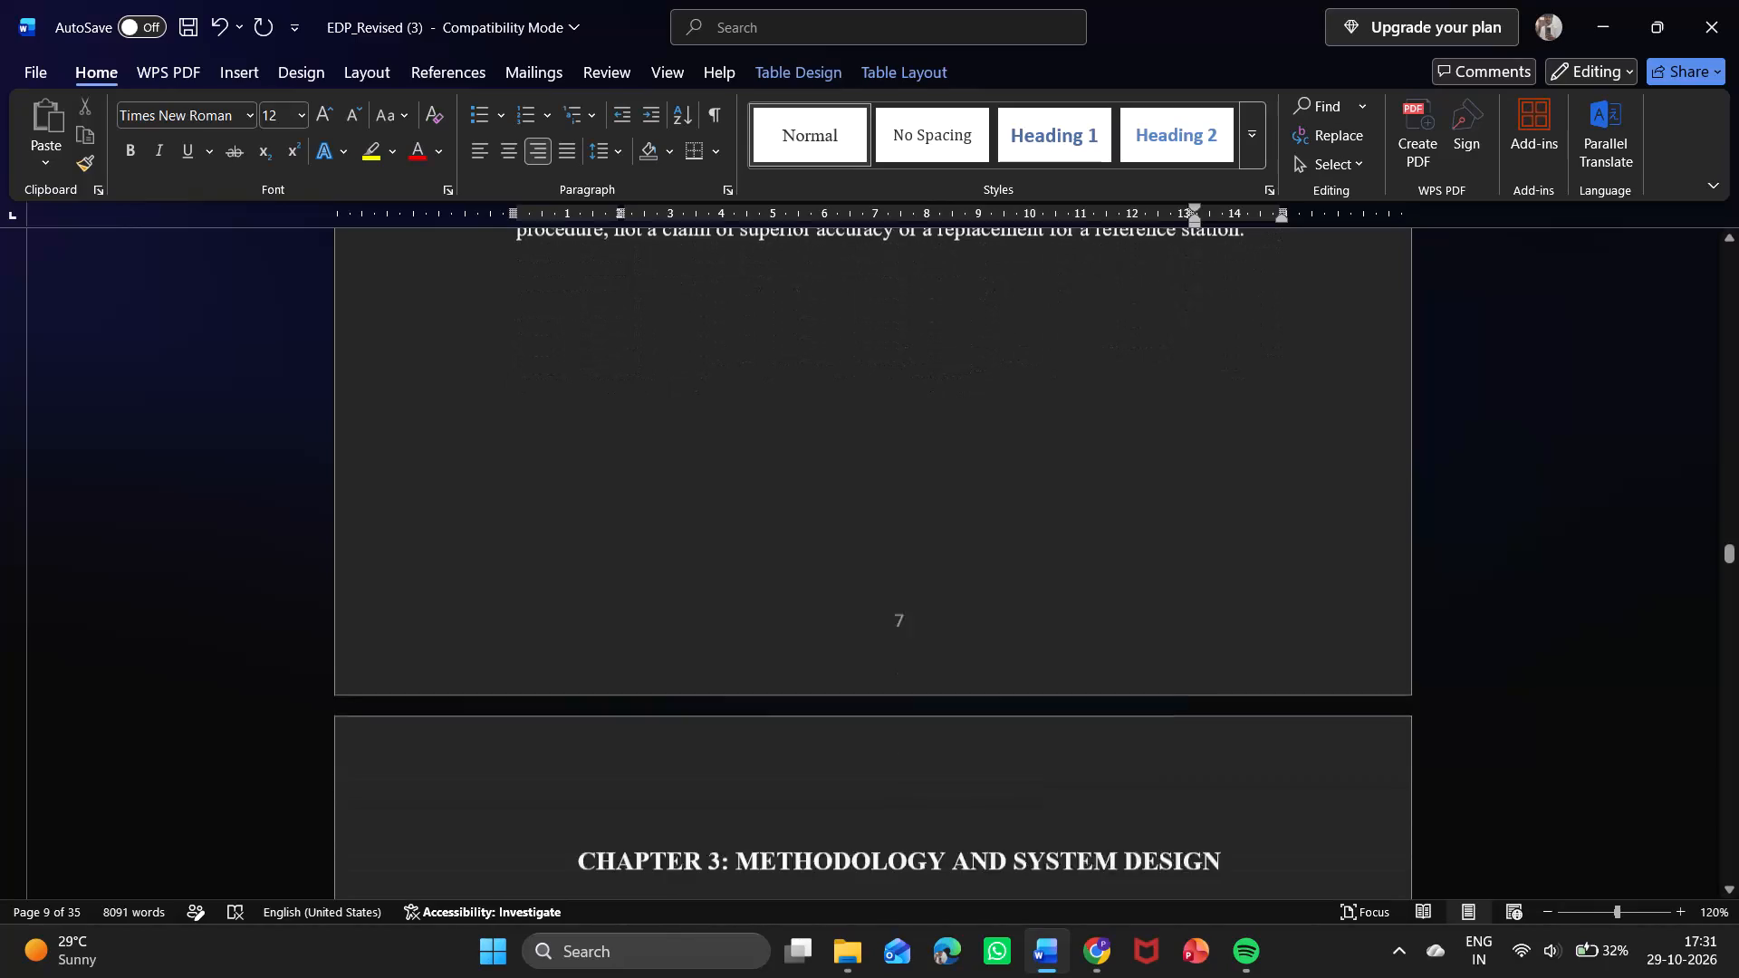
{"action": "scroll", "coordinate": [1087, 436], "scroll_direction": "down", "scroll_amount": 1}
{"action": "scroll", "coordinate": [1087, 436], "scroll_direction": "up", "scroll_amount": 1}
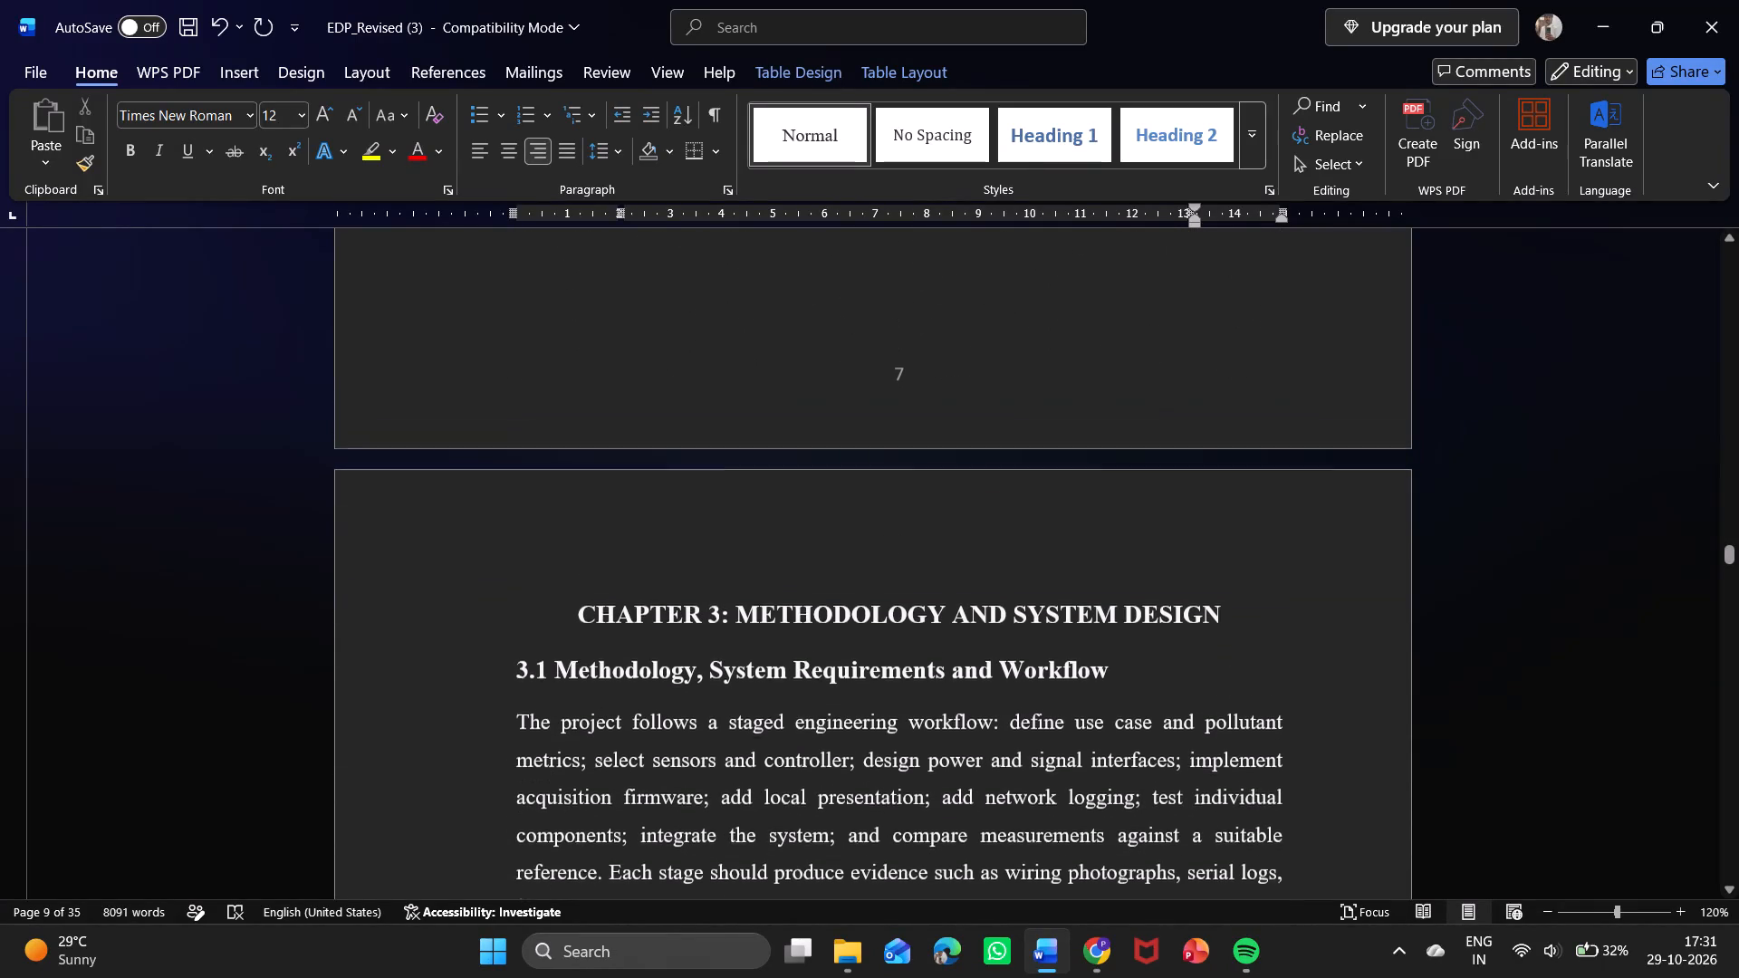
{"action": "scroll", "coordinate": [1087, 436], "scroll_direction": "up", "scroll_amount": 3}
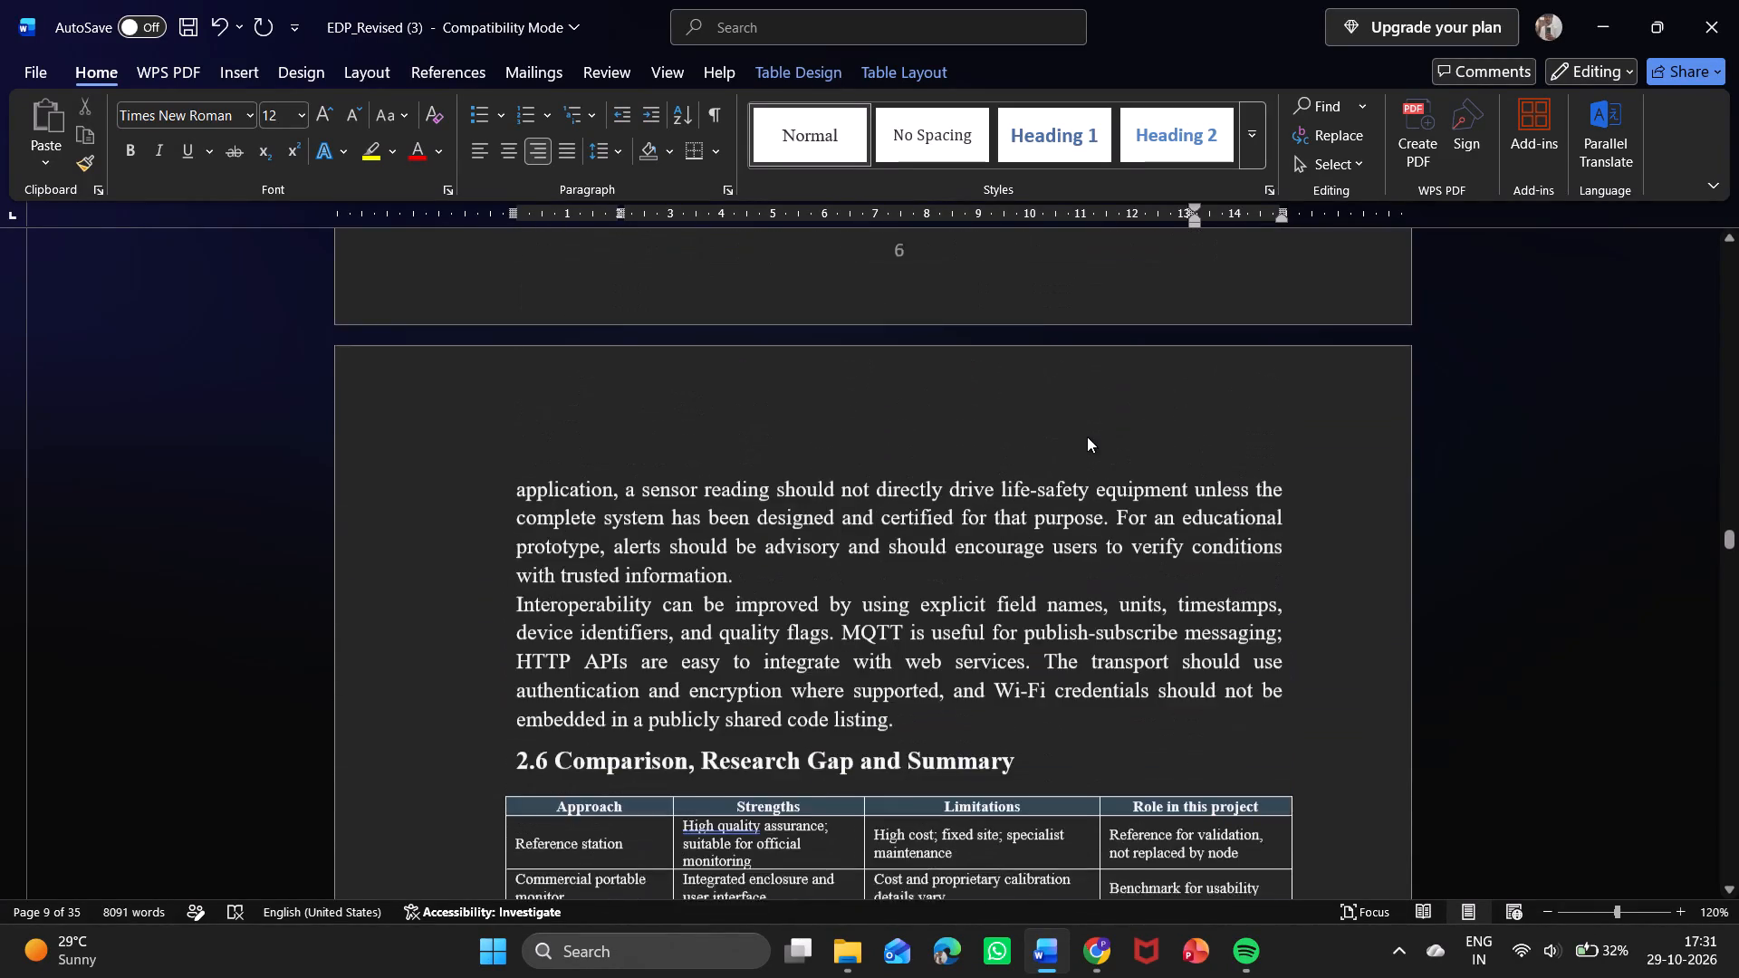
{"action": "scroll", "coordinate": [1087, 436], "scroll_direction": "down", "scroll_amount": 1}
{"action": "scroll", "coordinate": [1087, 436], "scroll_direction": "up", "scroll_amount": 1}
{"action": "scroll", "coordinate": [1087, 436], "scroll_direction": "down", "scroll_amount": 3}
{"action": "scroll", "coordinate": [1087, 436], "scroll_direction": "up", "scroll_amount": 2}
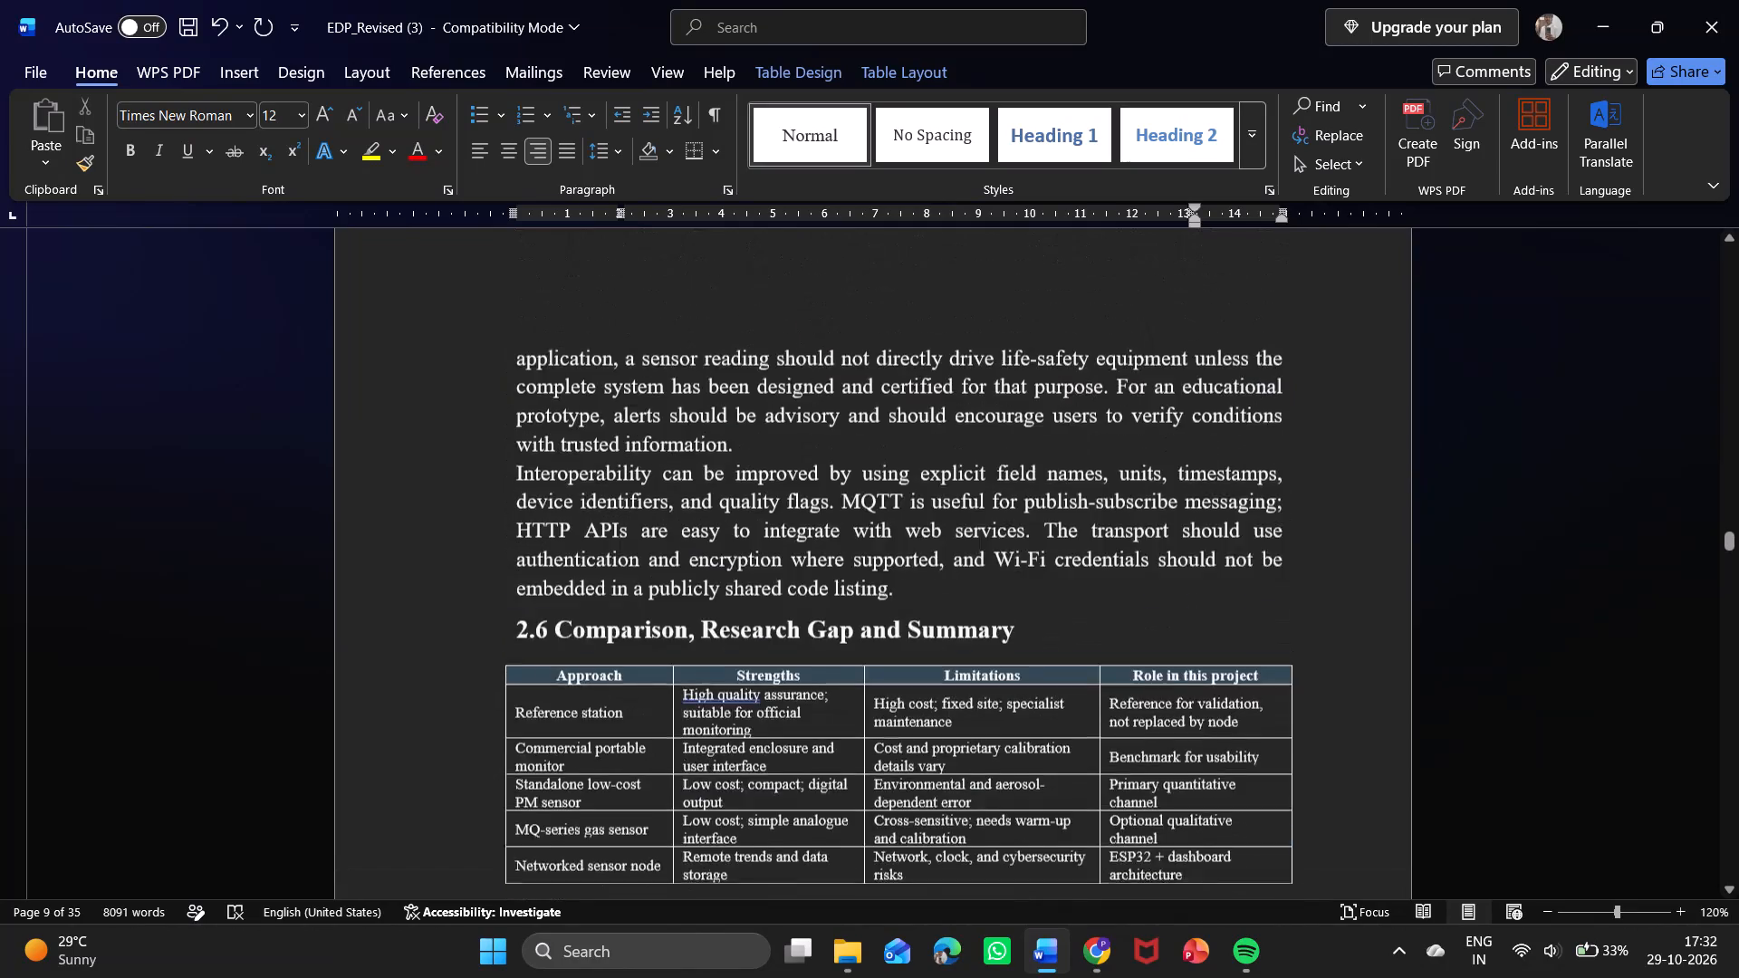
Set the page number of the 2.6 Comparison, Research Gap and Summary entry in the contents table to 7.
{"action": "scroll", "coordinate": [1087, 436], "scroll_direction": "up", "scroll_amount": 6}
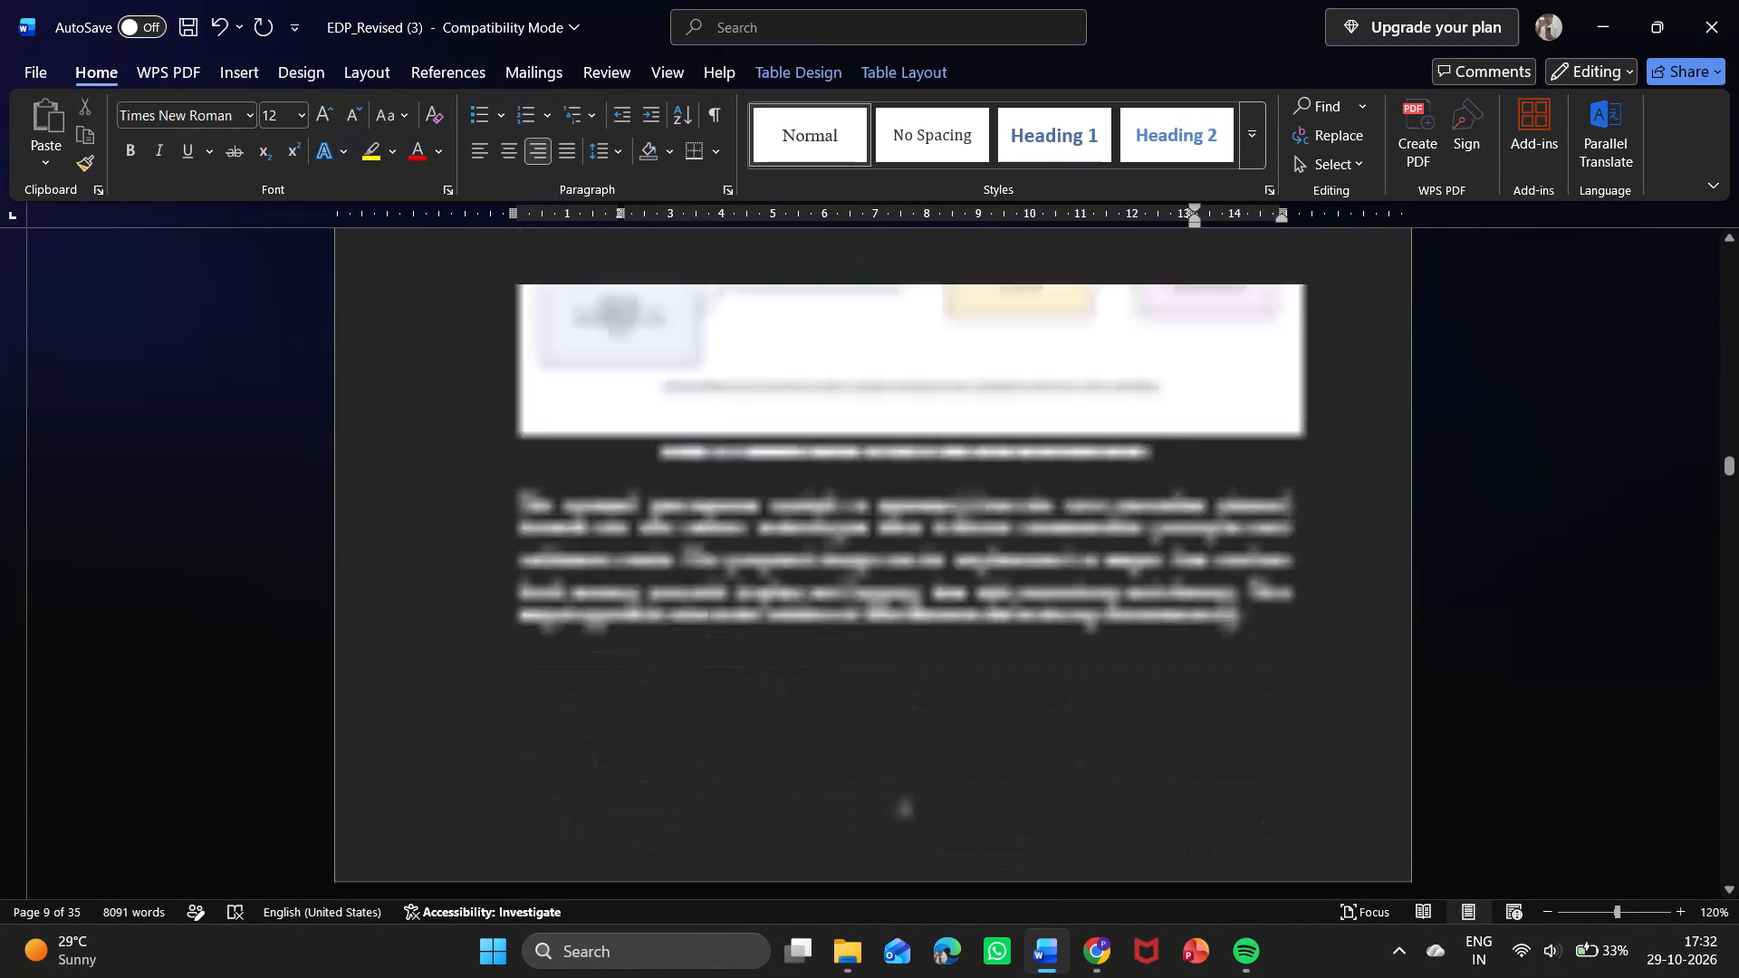
{"action": "scroll", "coordinate": [1087, 436], "scroll_direction": "up", "scroll_amount": 4}
{"action": "scroll", "coordinate": [1087, 436], "scroll_direction": "down", "scroll_amount": 1}
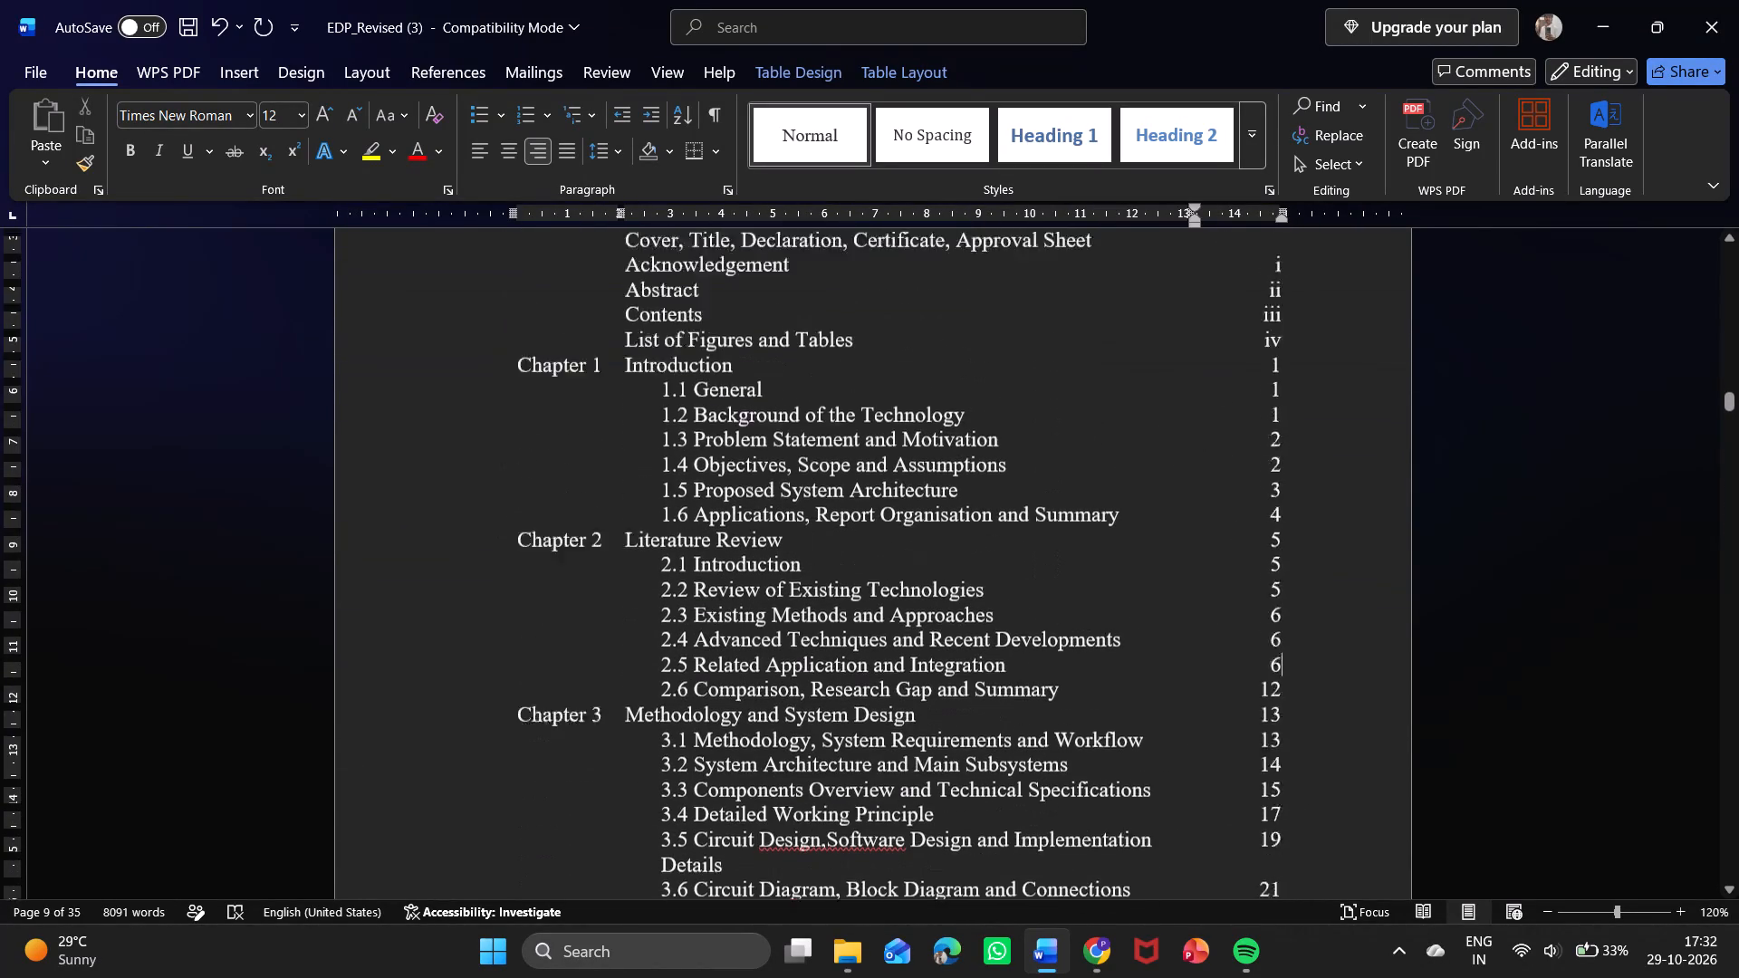
{"action": "scroll", "coordinate": [1087, 436], "scroll_direction": "down", "scroll_amount": 1}
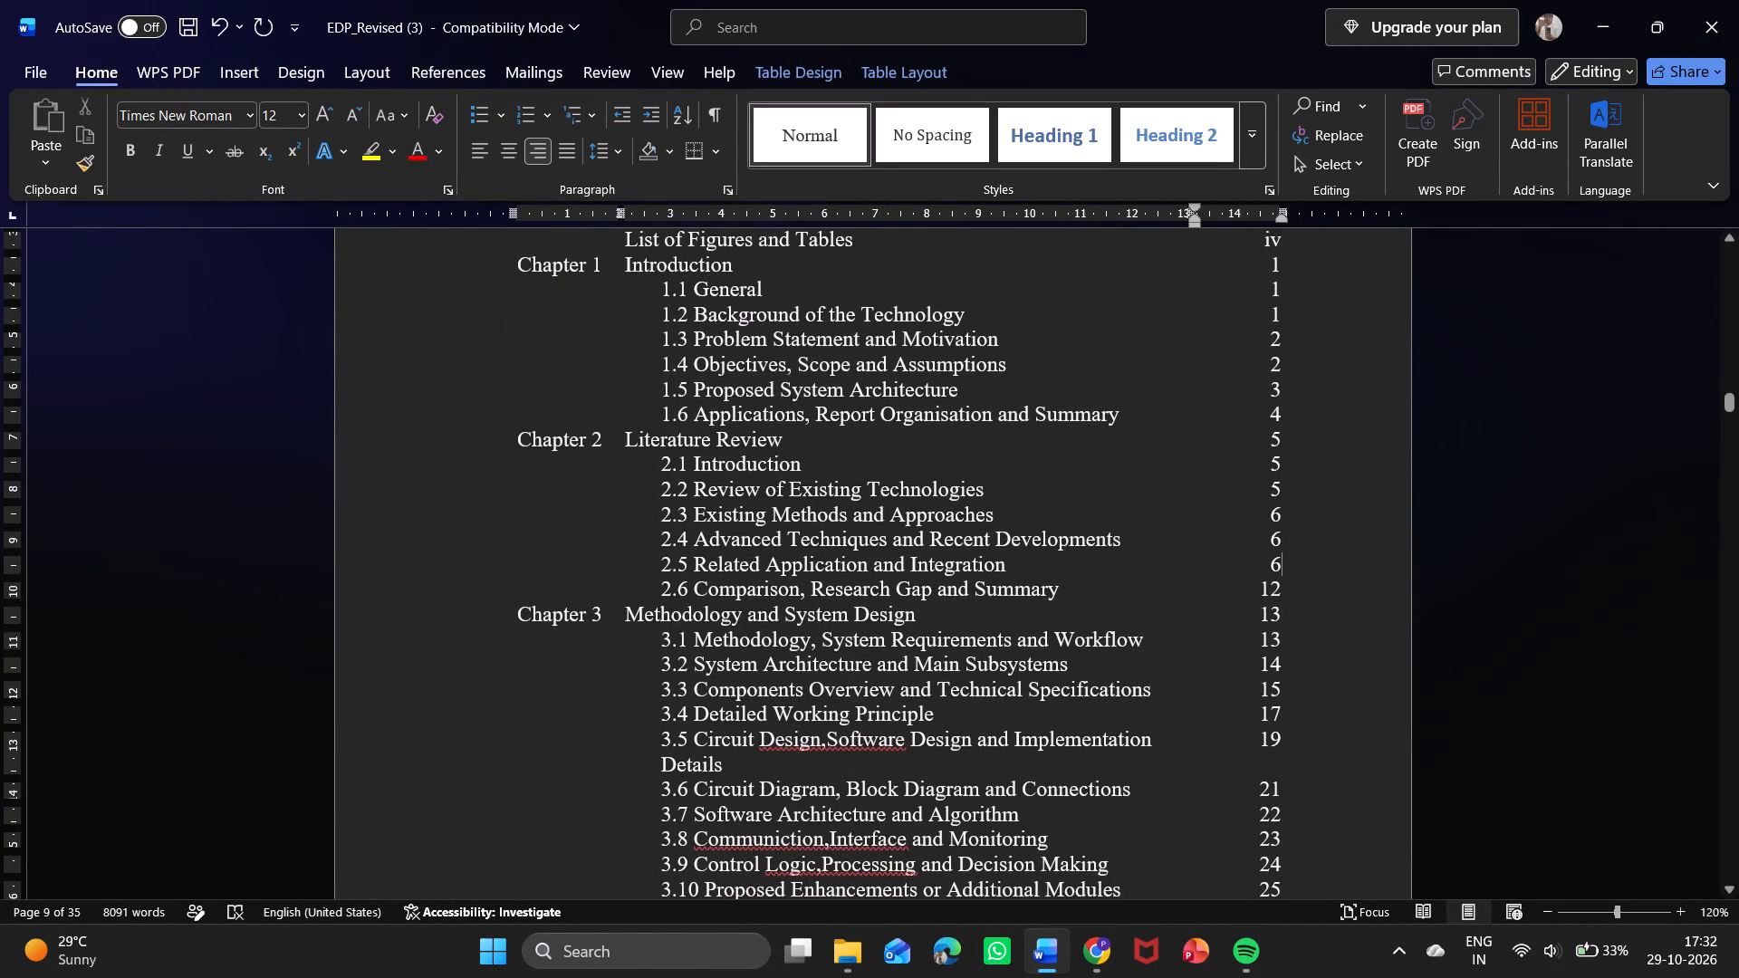
{"action": "left_click", "coordinate": [1285, 595]}
{"action": "left_click_drag", "start_coordinate": [1285, 595], "coordinate": [1267, 594]}
{"action": "key", "text": "7"}
Set the page number of the Chapter 3 Methodology and System Design entry in the contents table to 8.
{"action": "left_click_drag", "start_coordinate": [1292, 605], "coordinate": [1276, 610]}
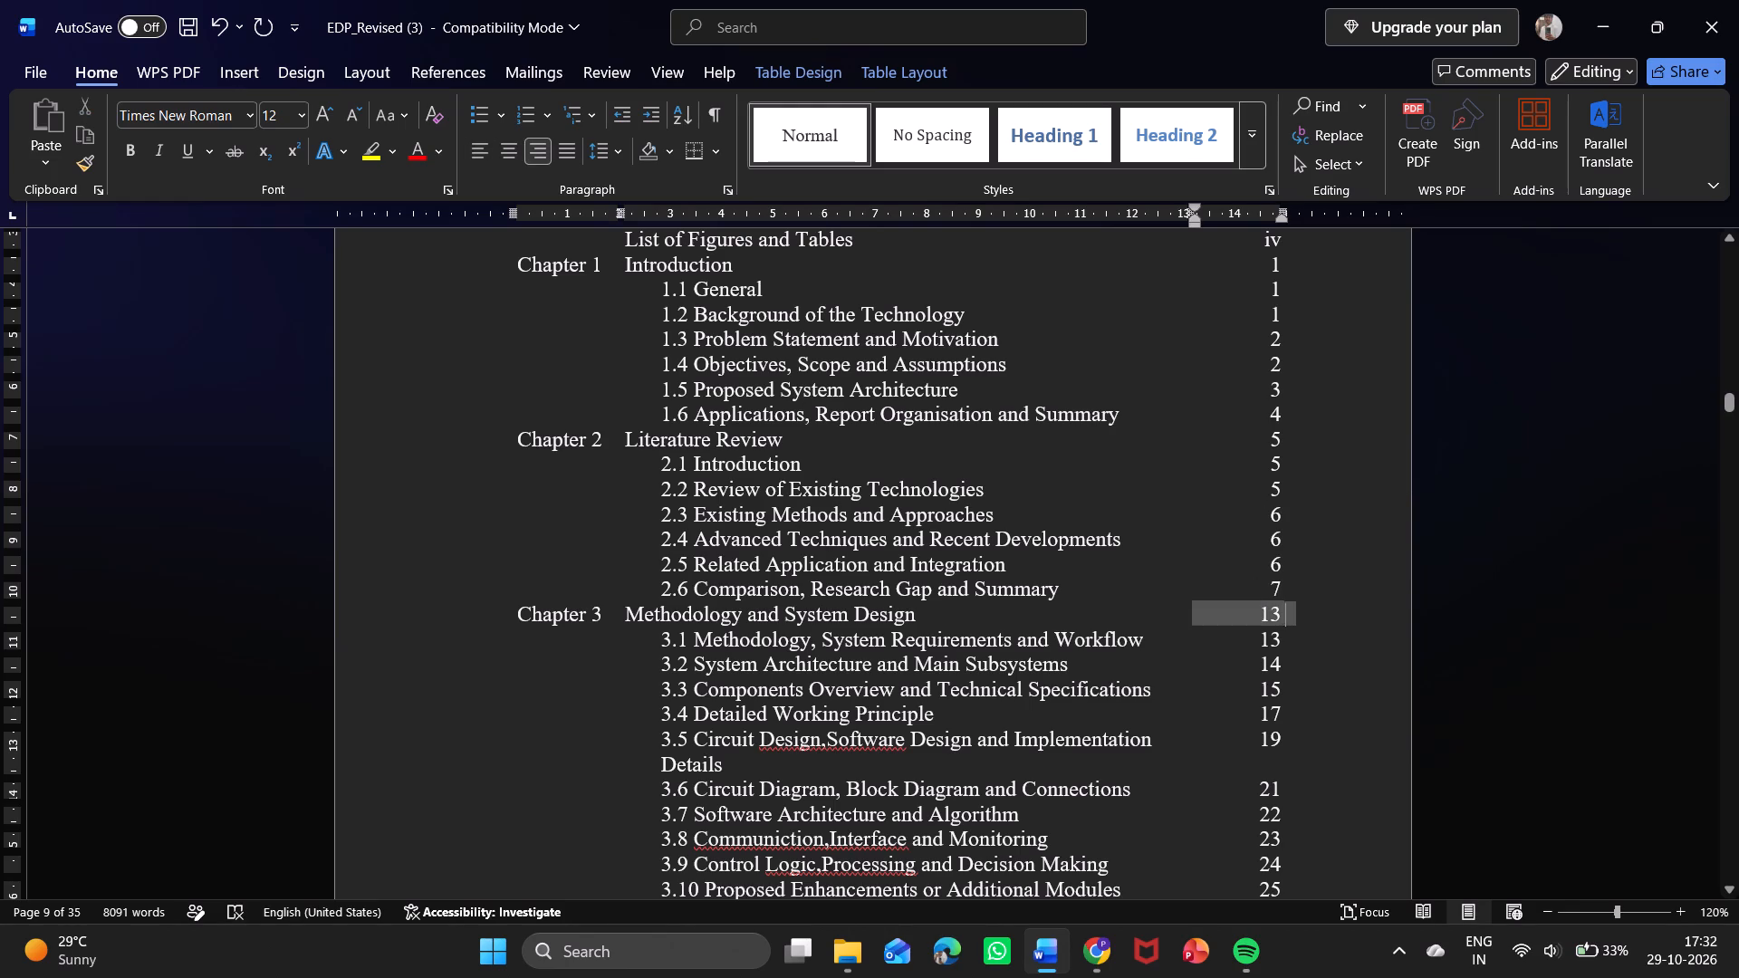
{"action": "left_click_drag", "start_coordinate": [1276, 610], "coordinate": [1269, 611]}
{"action": "key", "text": "8"}
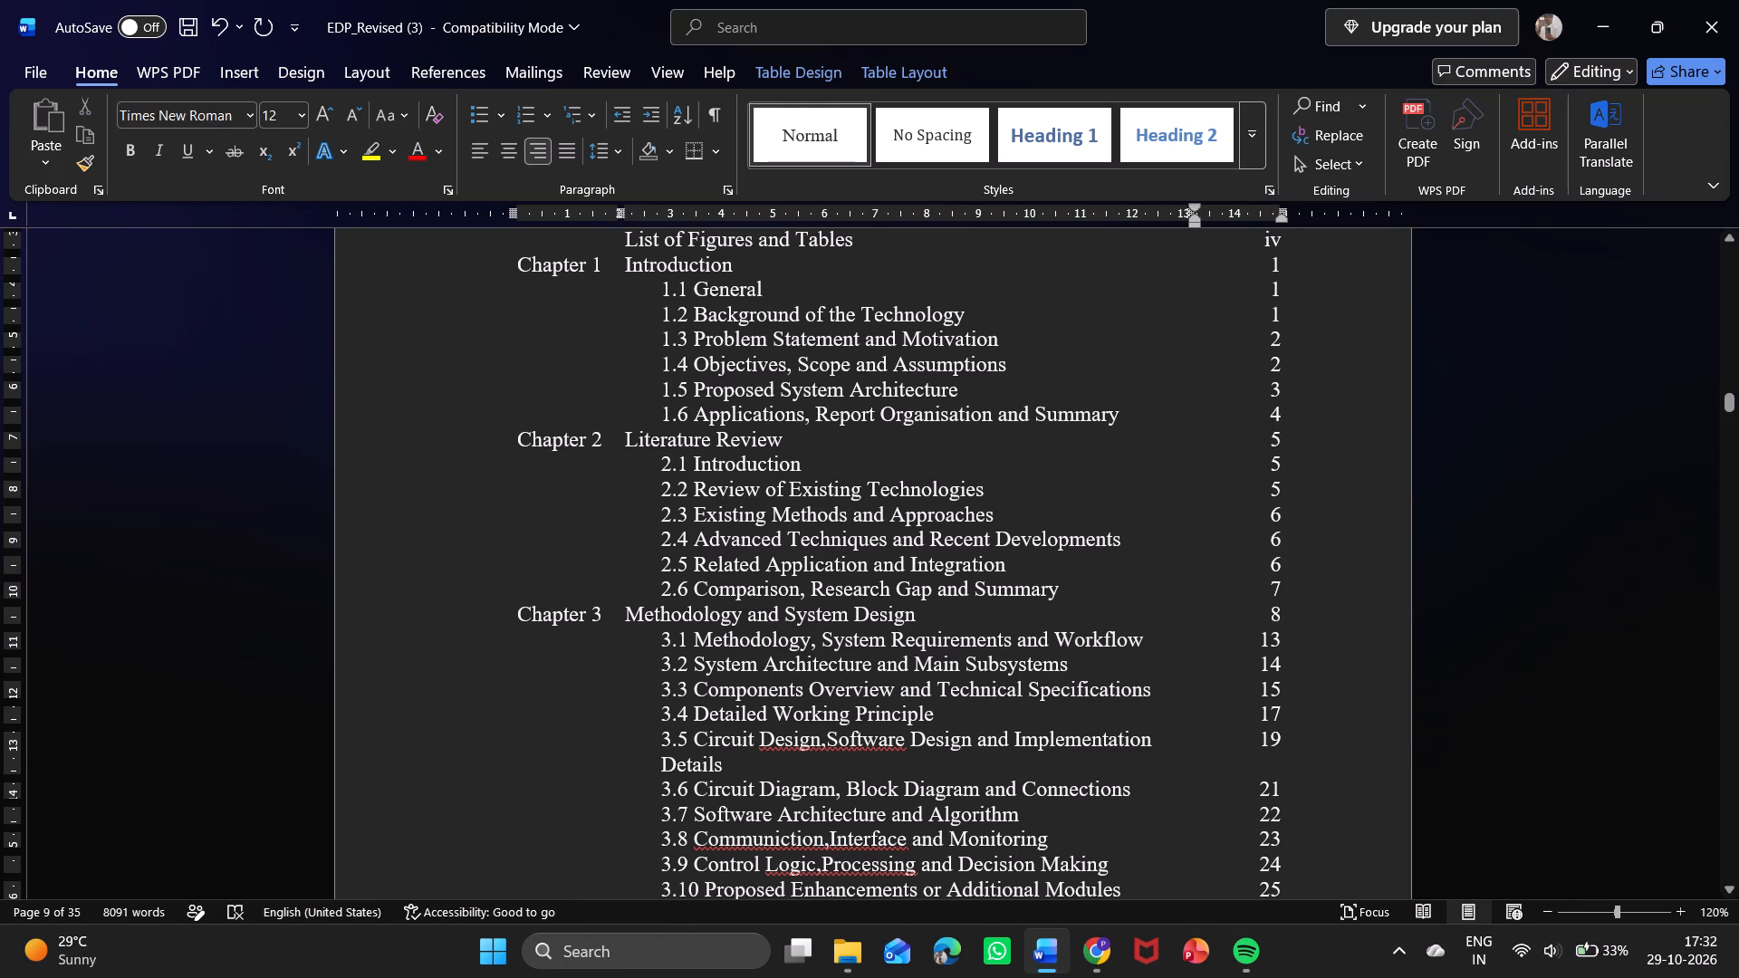
Examine the report pages for the page locations of sections 3.1 and 3.2 in Chapter 3.
{"action": "scroll", "coordinate": [1257, 629], "scroll_direction": "down", "scroll_amount": 3}
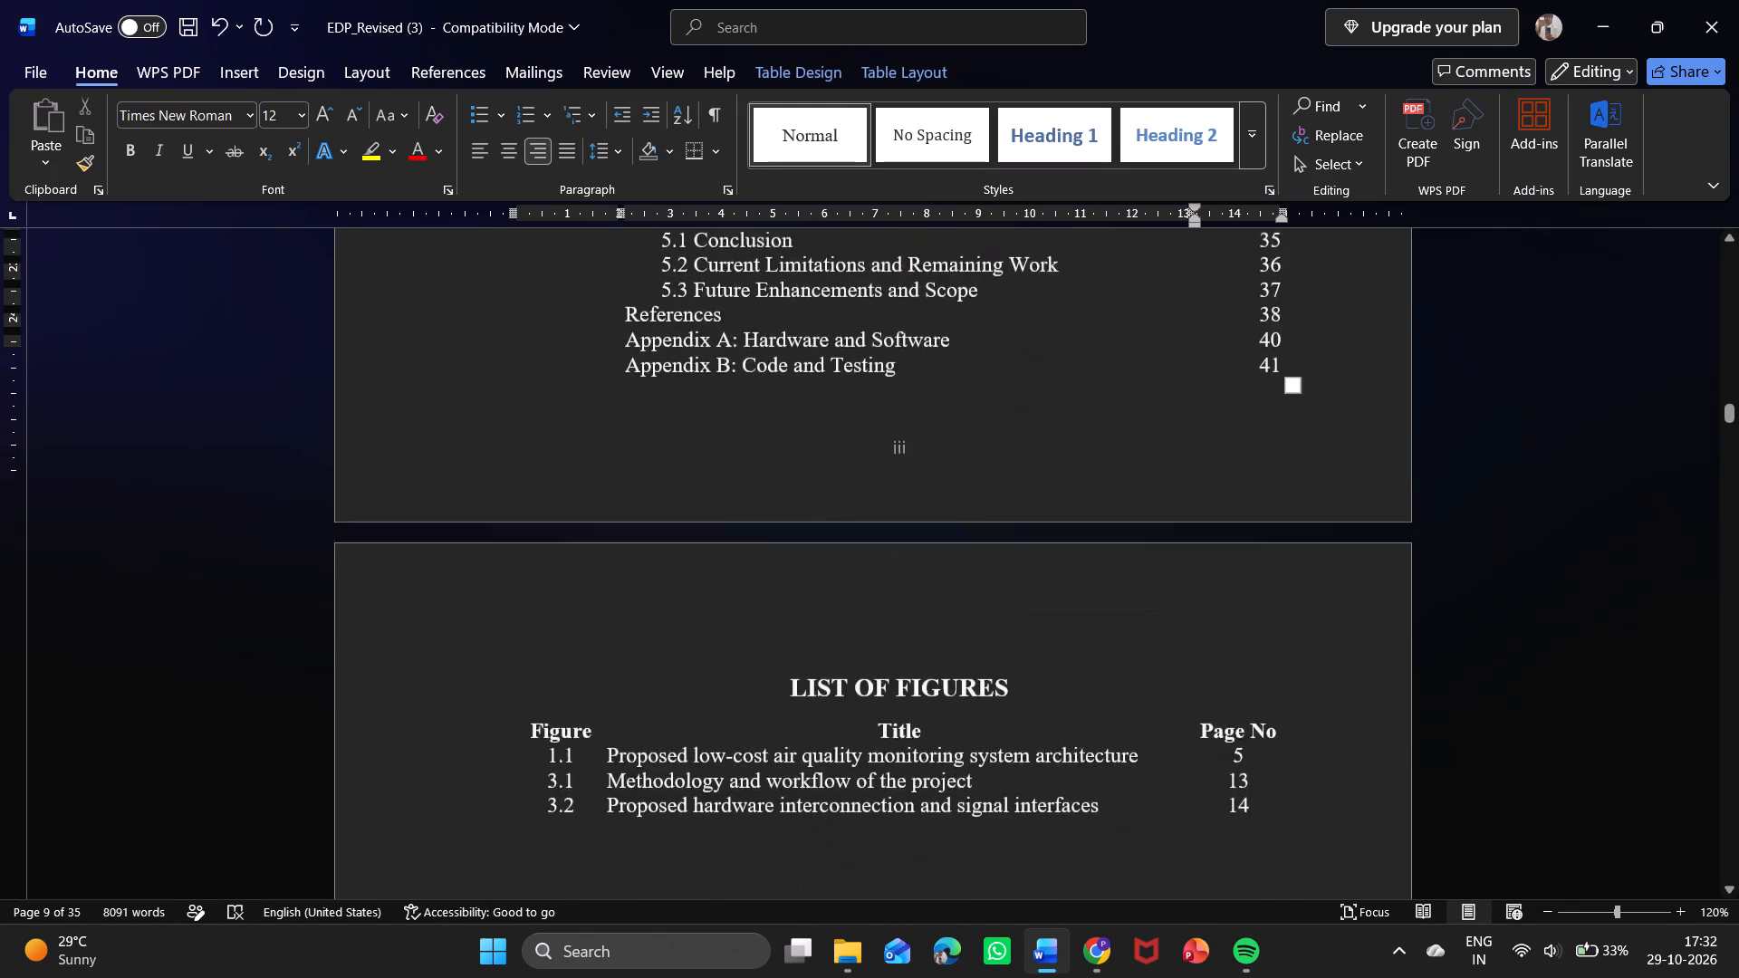
{"action": "scroll", "coordinate": [1257, 629], "scroll_direction": "down", "scroll_amount": 5}
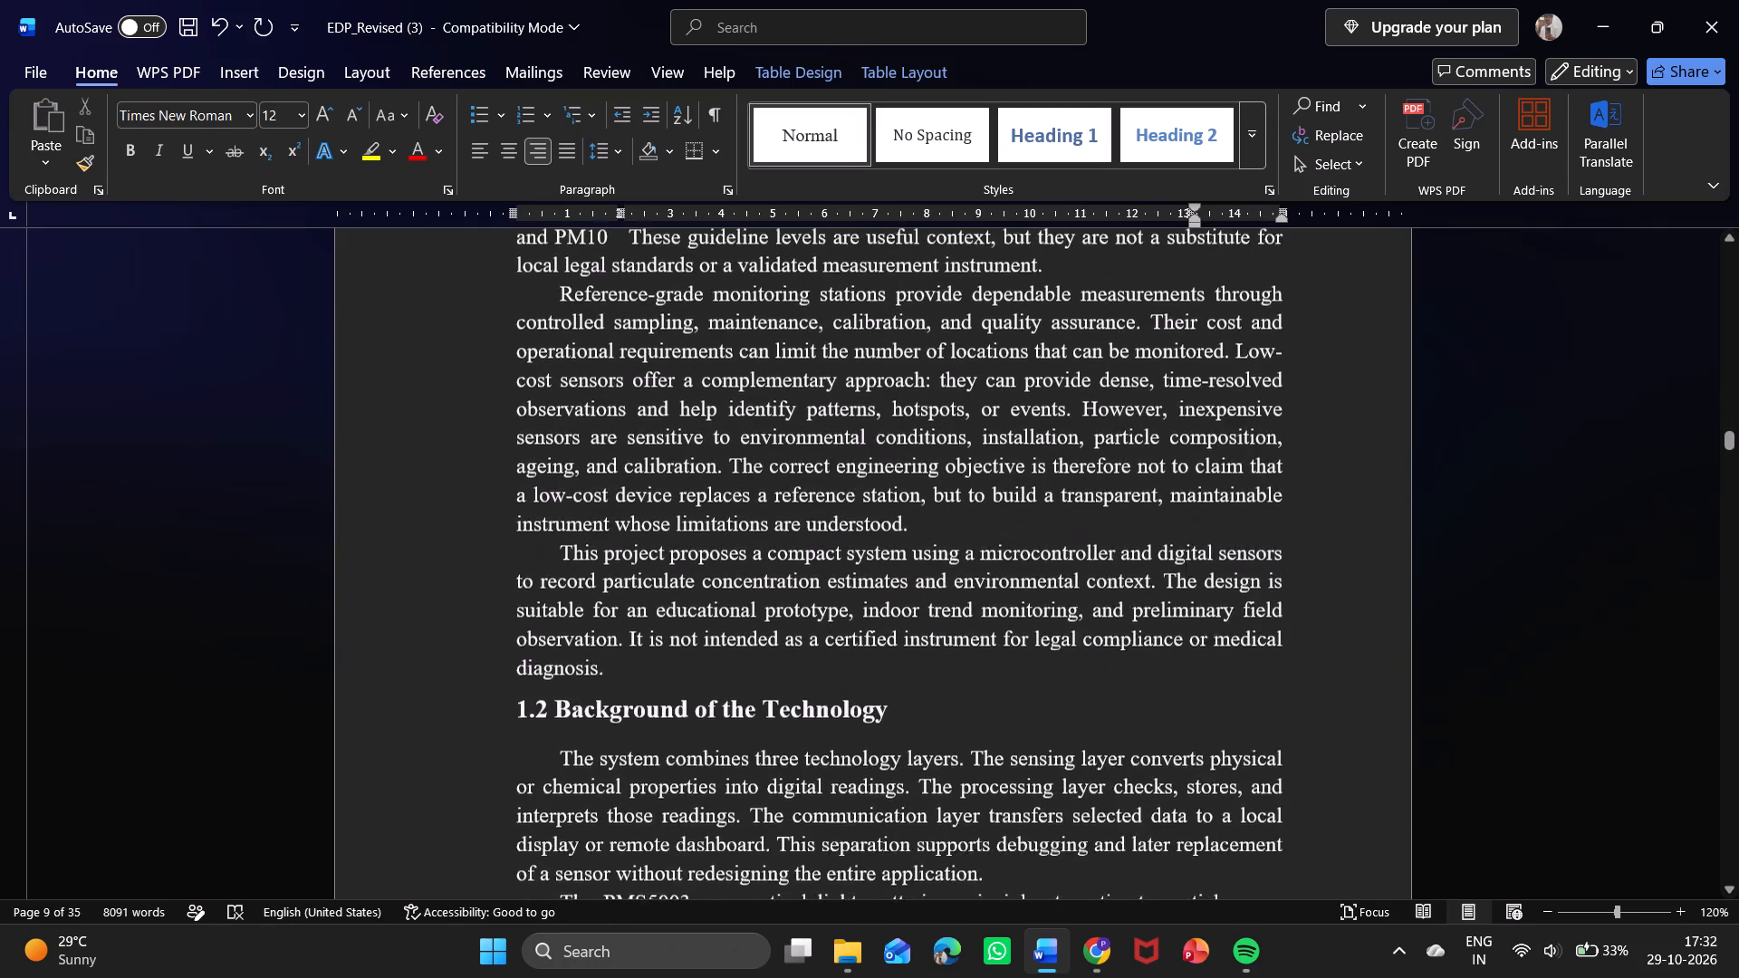
{"action": "scroll", "coordinate": [1257, 629], "scroll_direction": "down", "scroll_amount": 5}
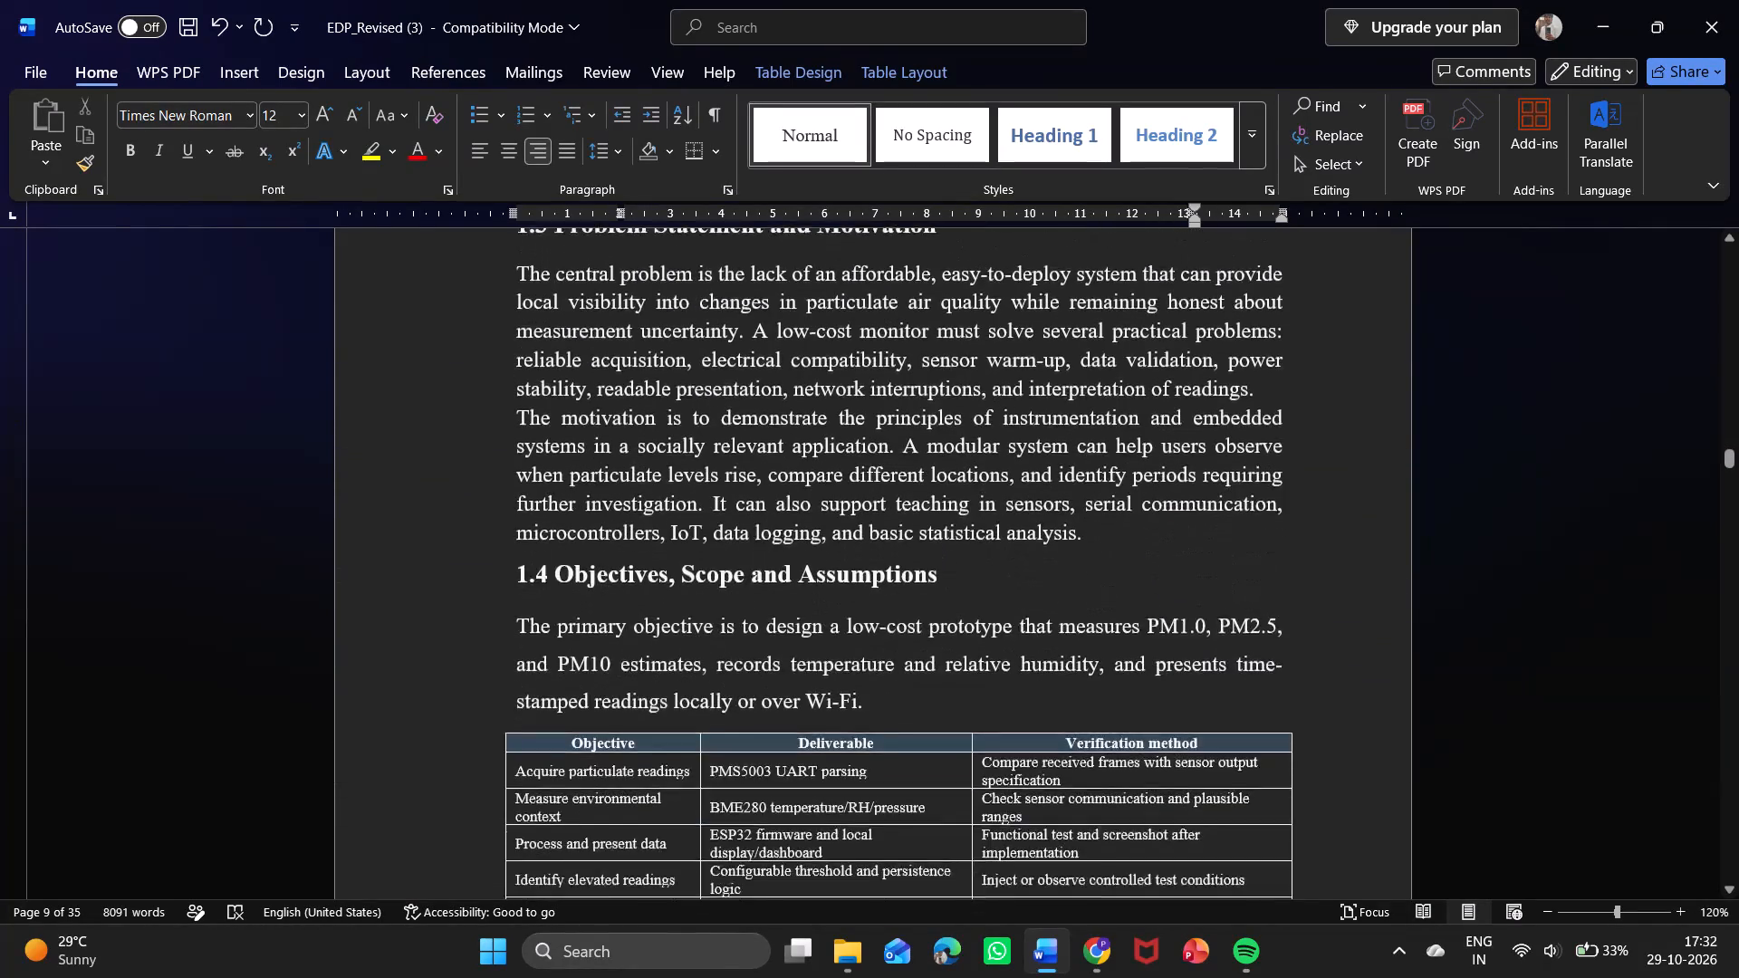
{"action": "scroll", "coordinate": [1257, 629], "scroll_direction": "down", "scroll_amount": 4}
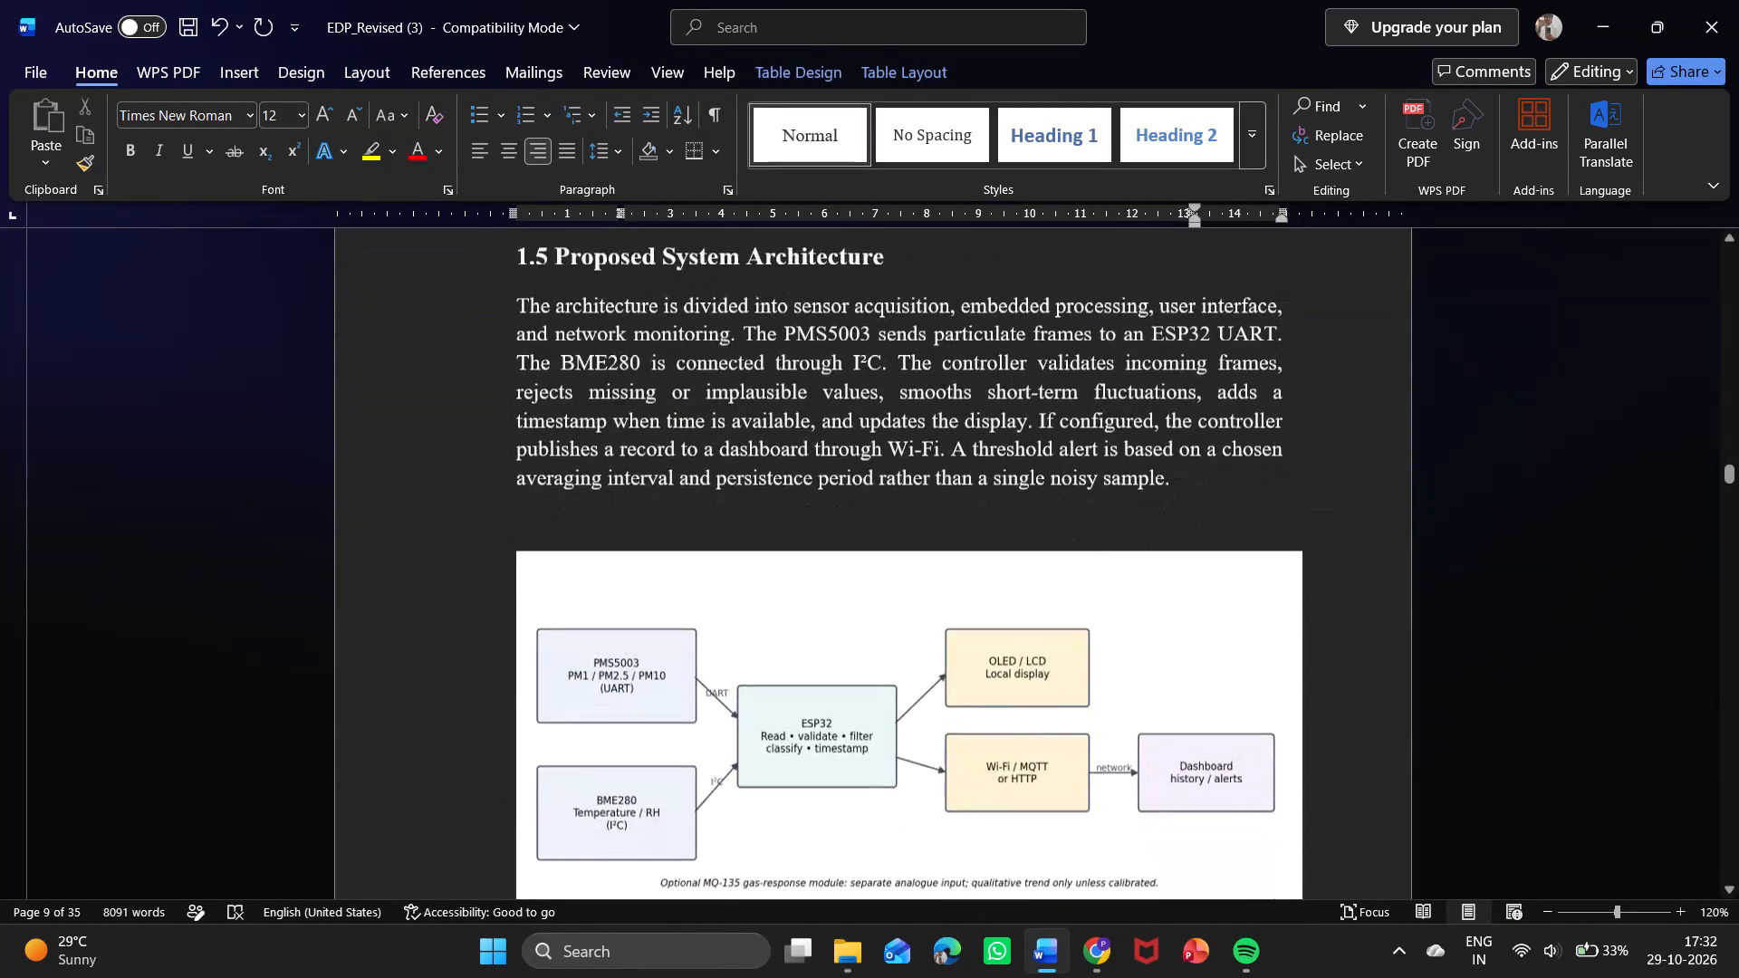
{"action": "scroll", "coordinate": [1257, 629], "scroll_direction": "down", "scroll_amount": 4}
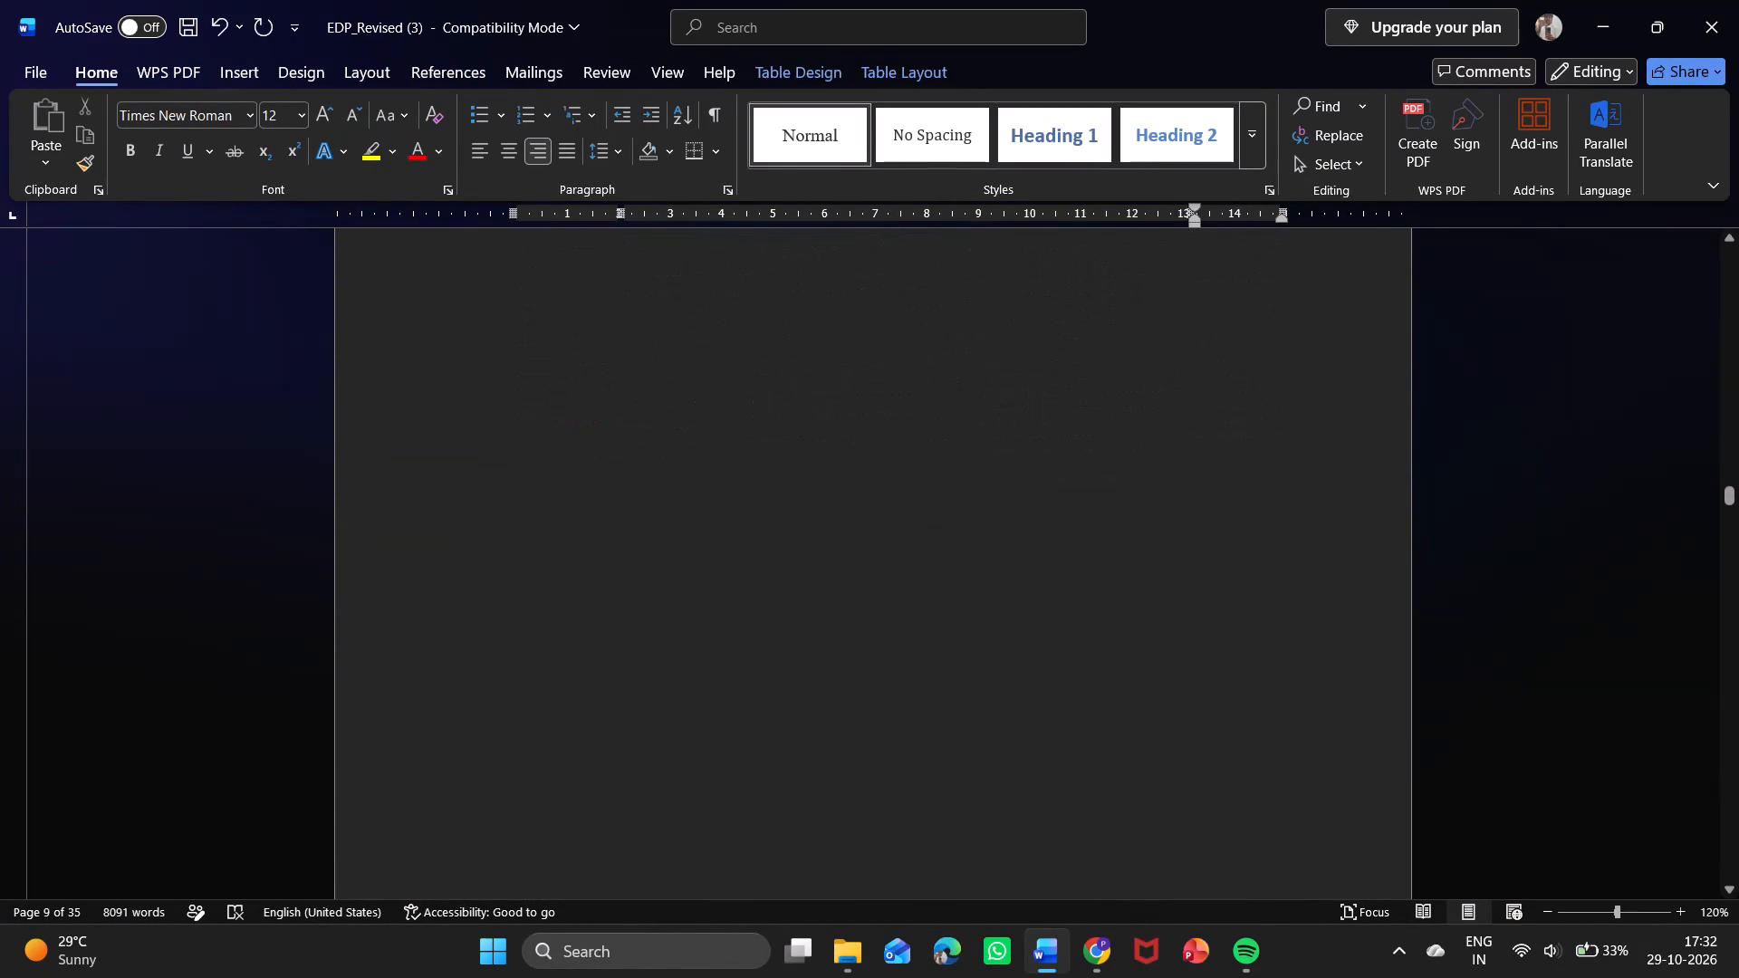
{"action": "scroll", "coordinate": [1257, 629], "scroll_direction": "down", "scroll_amount": 4}
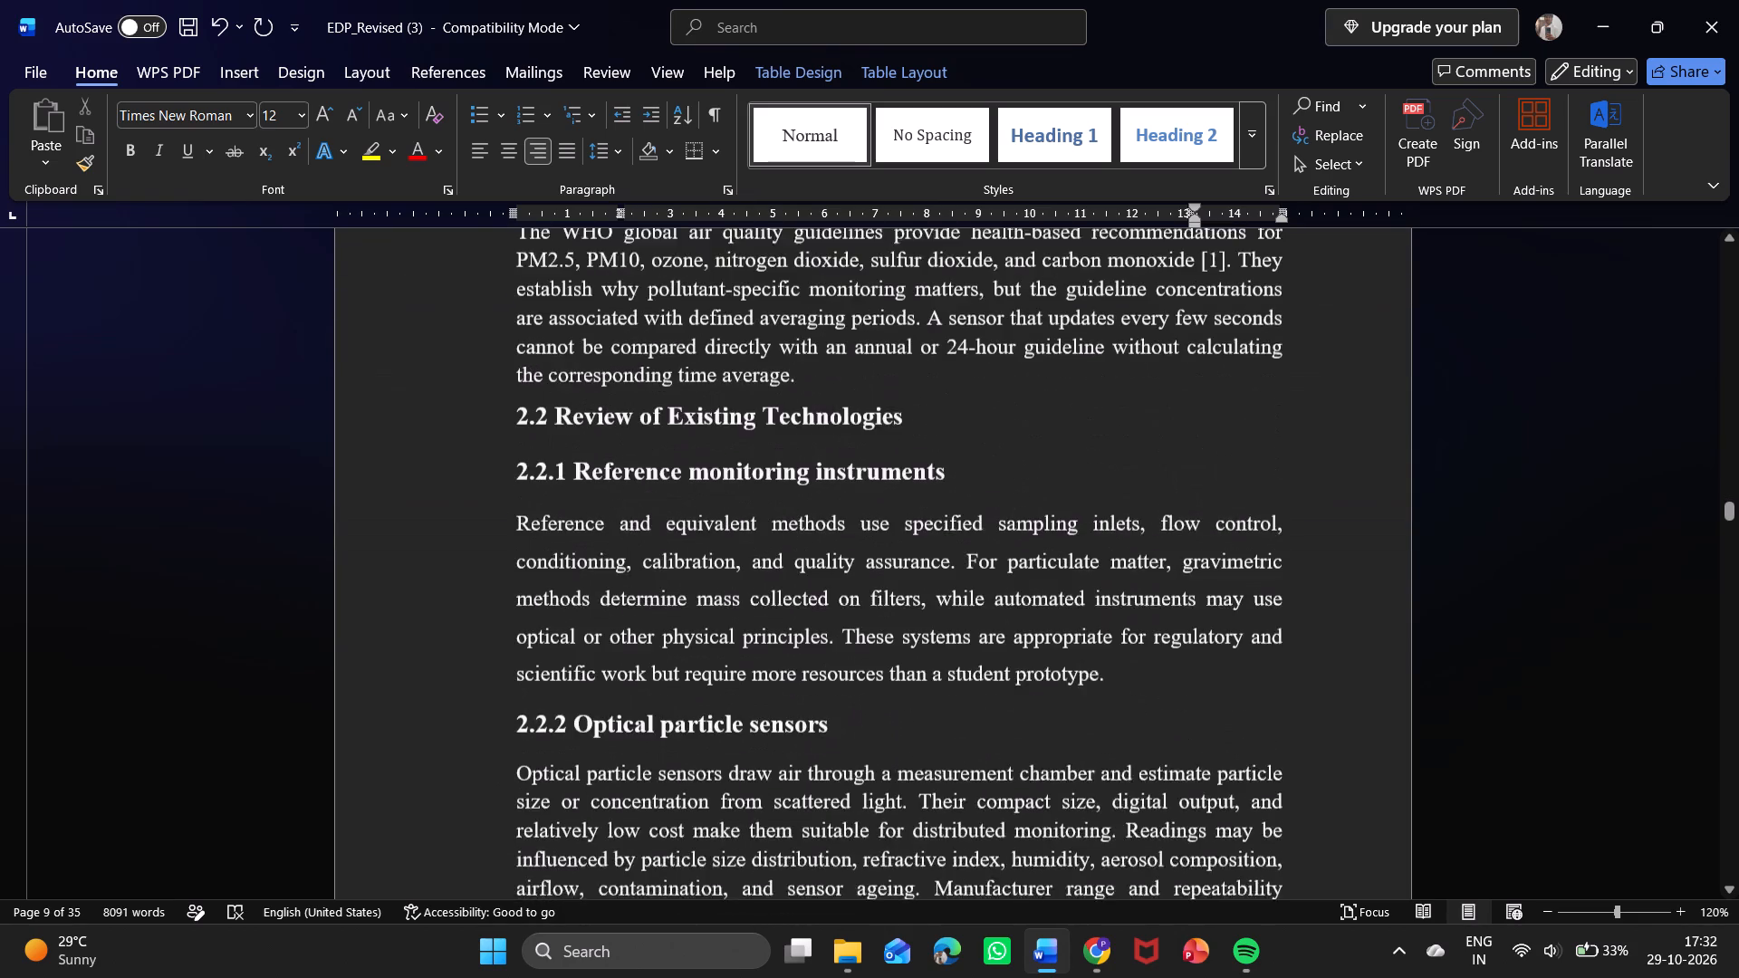
{"action": "scroll", "coordinate": [1257, 629], "scroll_direction": "down", "scroll_amount": 3}
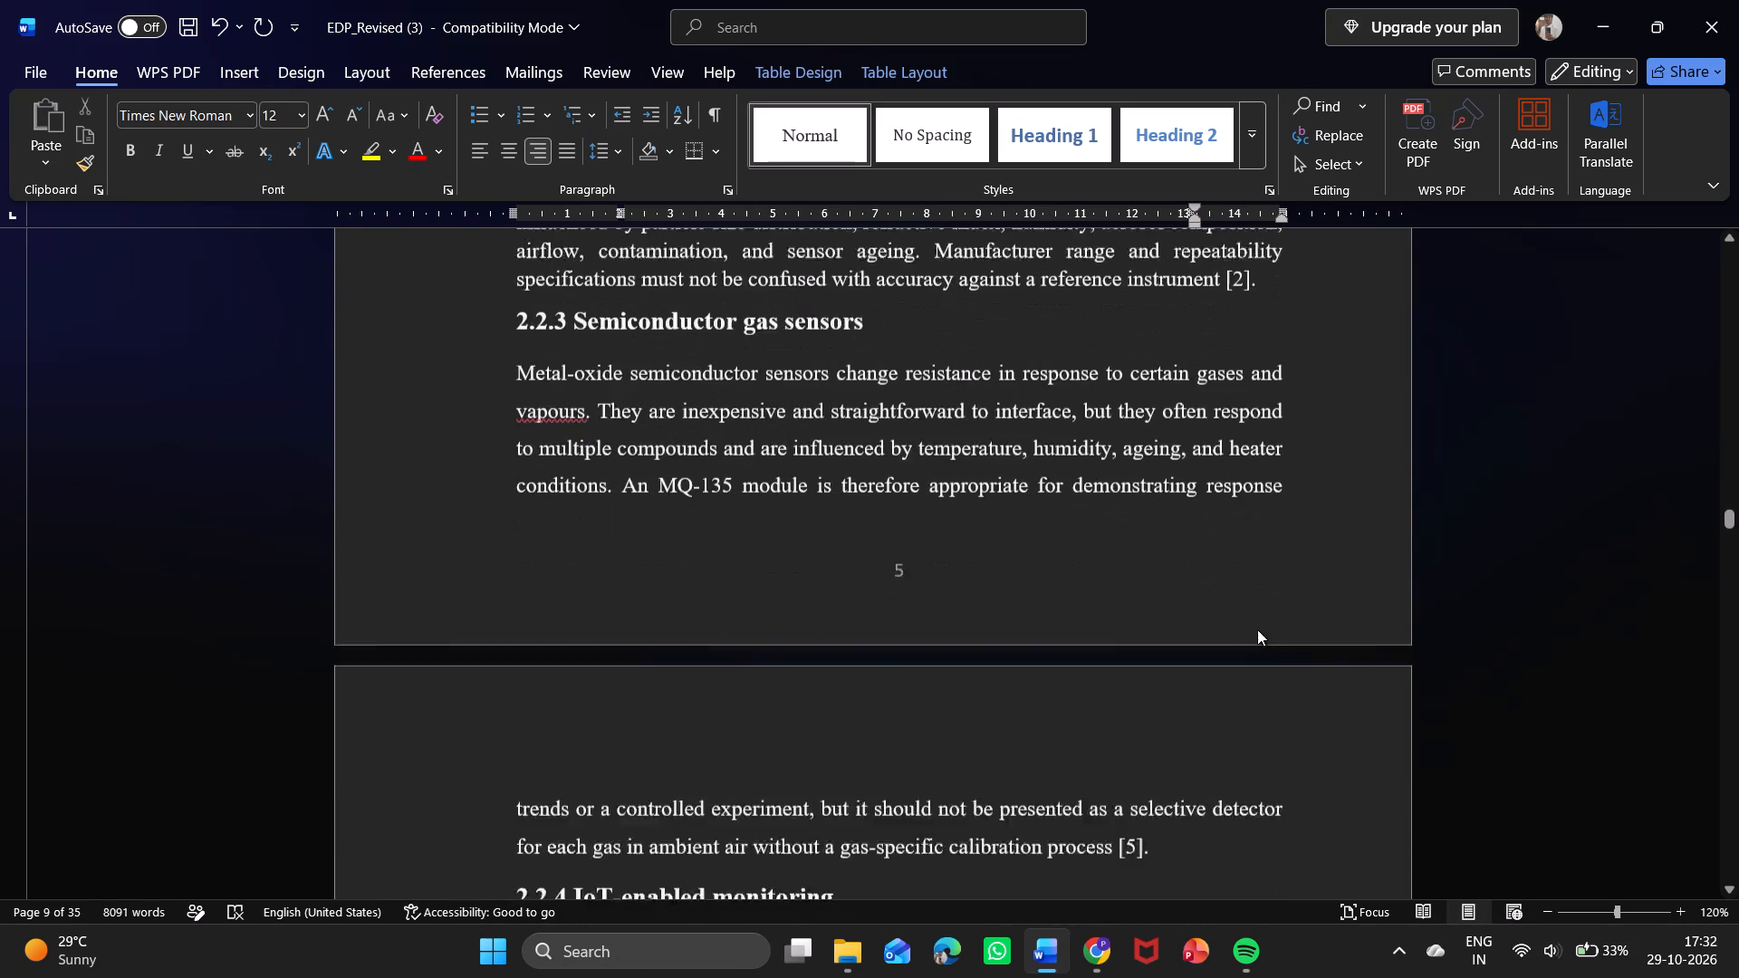
{"action": "scroll", "coordinate": [1257, 629], "scroll_direction": "down", "scroll_amount": 2}
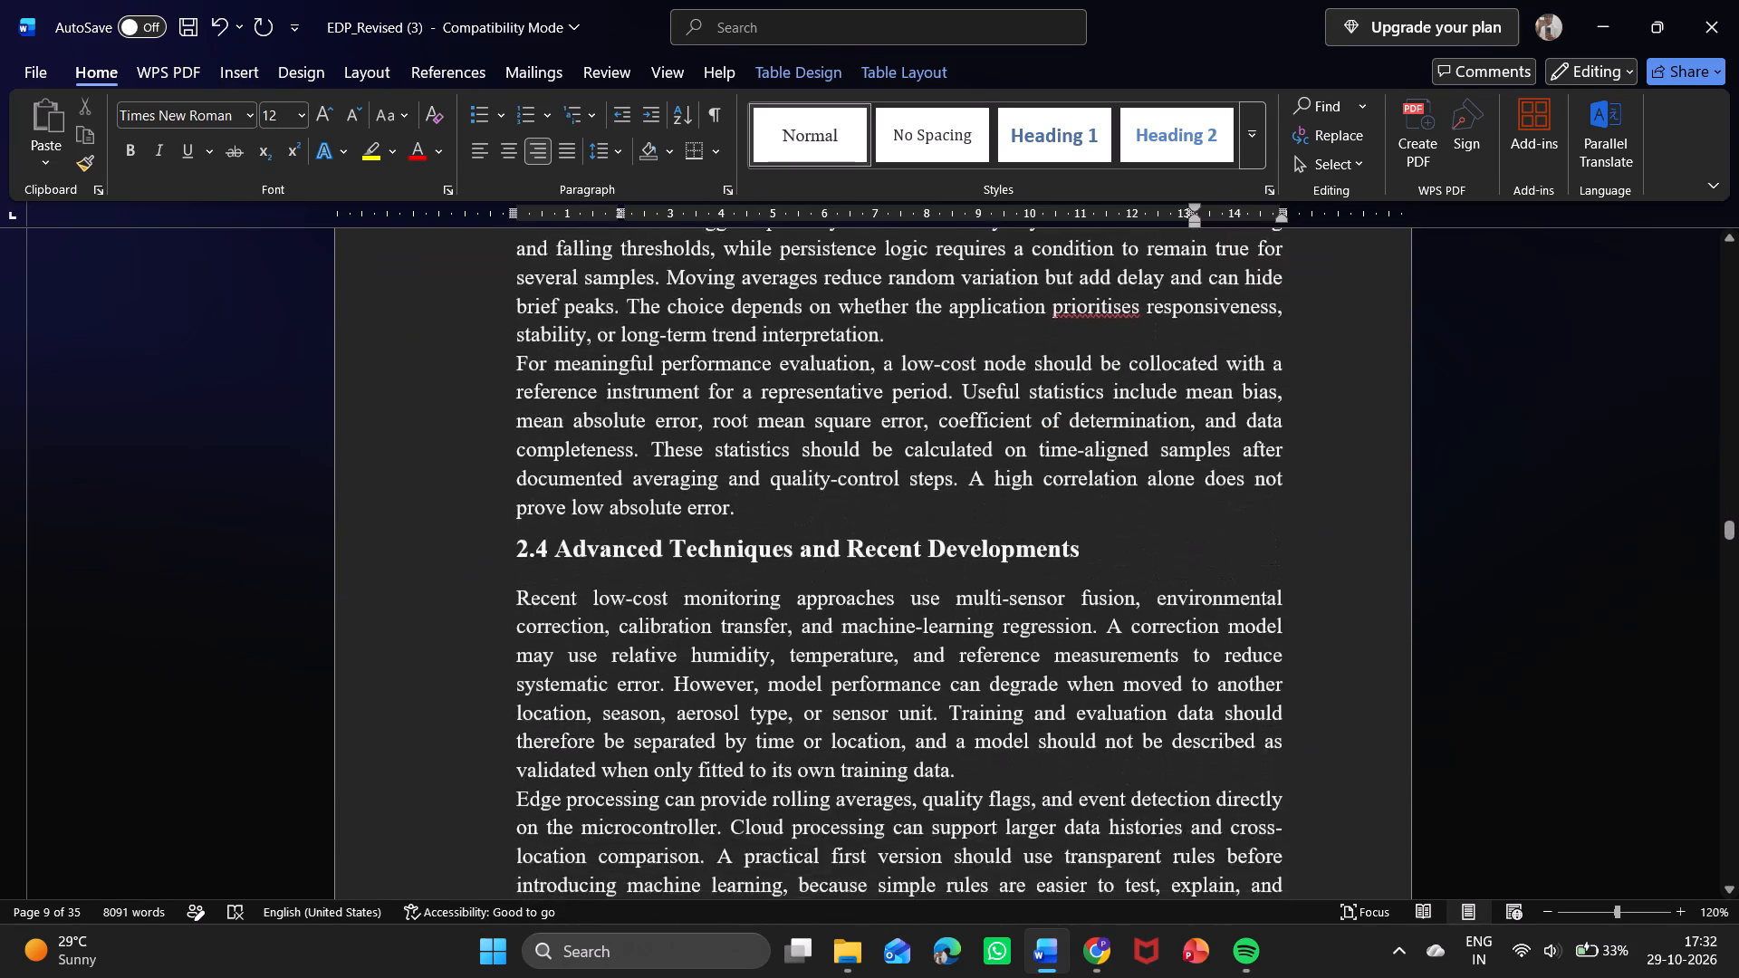
{"action": "scroll", "coordinate": [1257, 629], "scroll_direction": "down", "scroll_amount": 3}
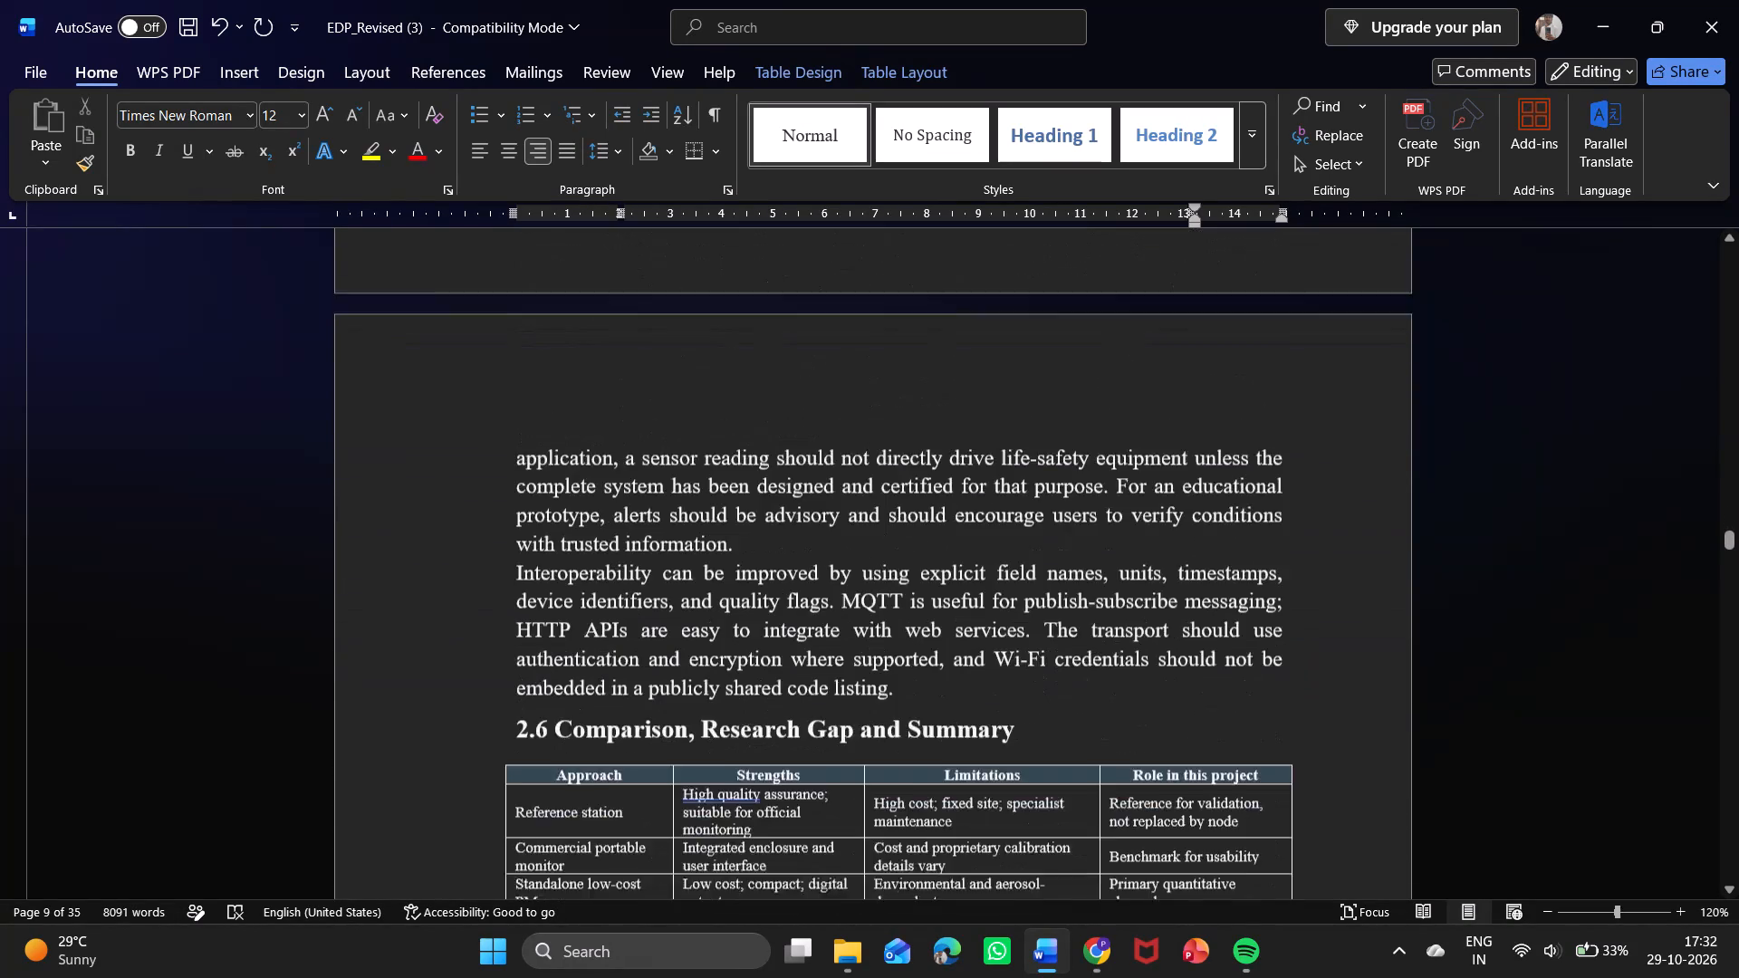
{"action": "scroll", "coordinate": [1257, 629], "scroll_direction": "down", "scroll_amount": 3}
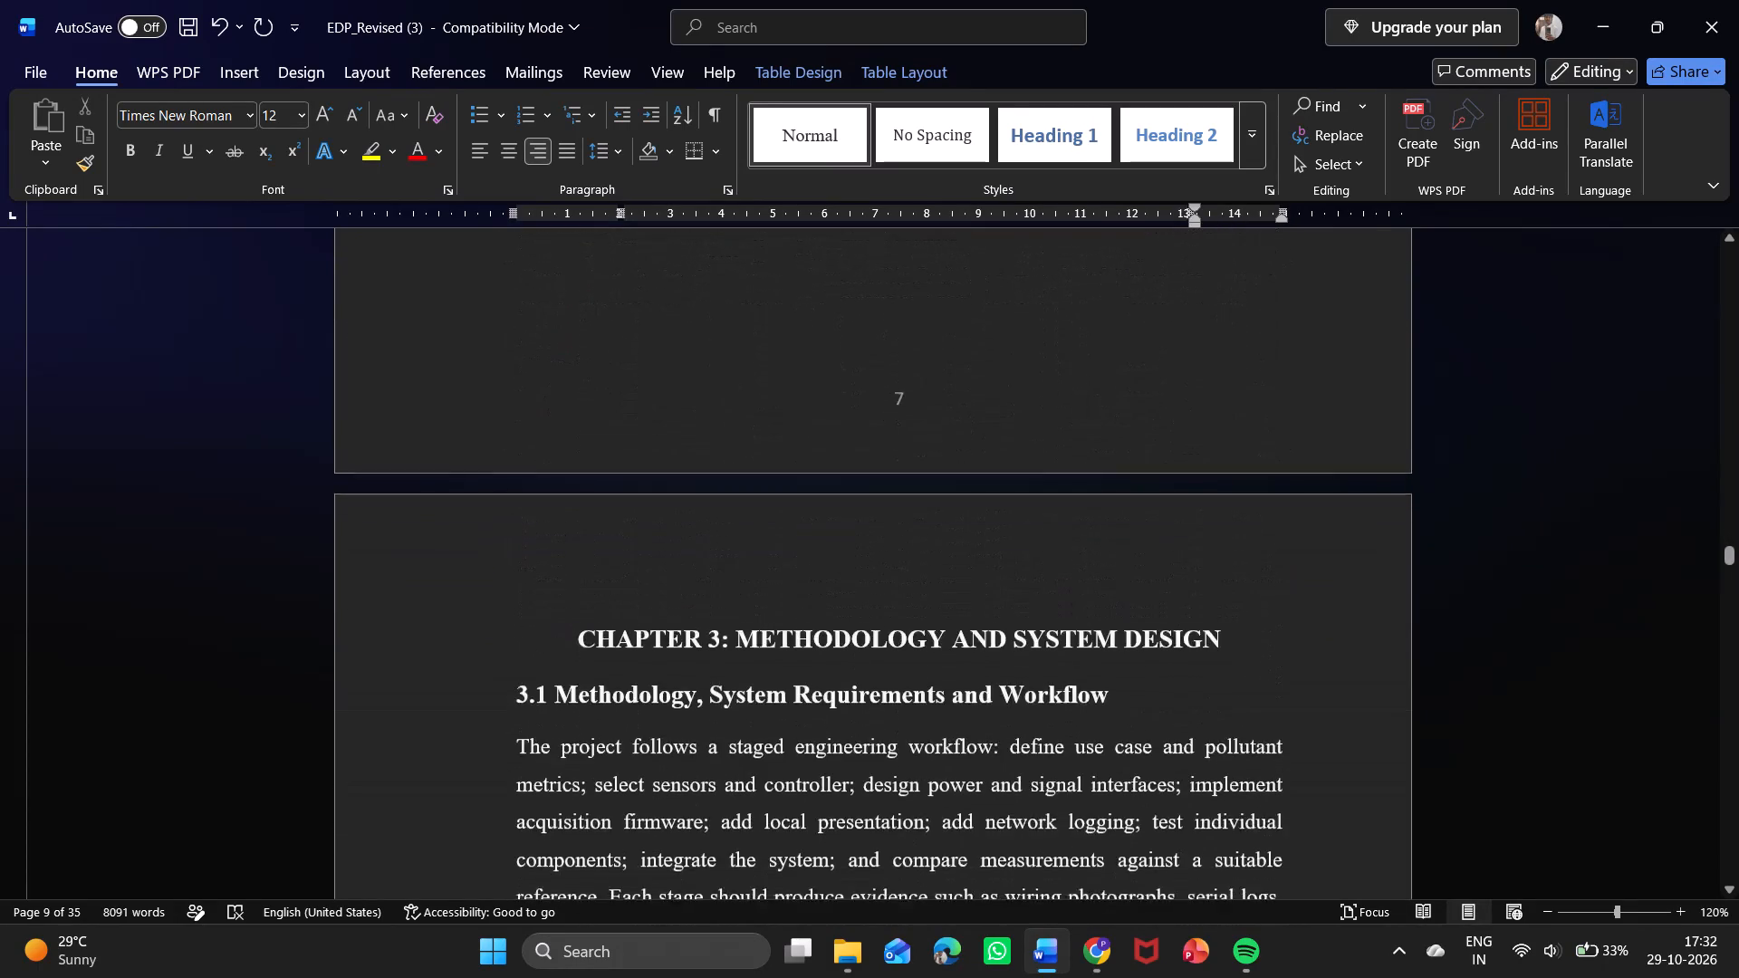
{"action": "scroll", "coordinate": [1257, 629], "scroll_direction": "down", "scroll_amount": 3}
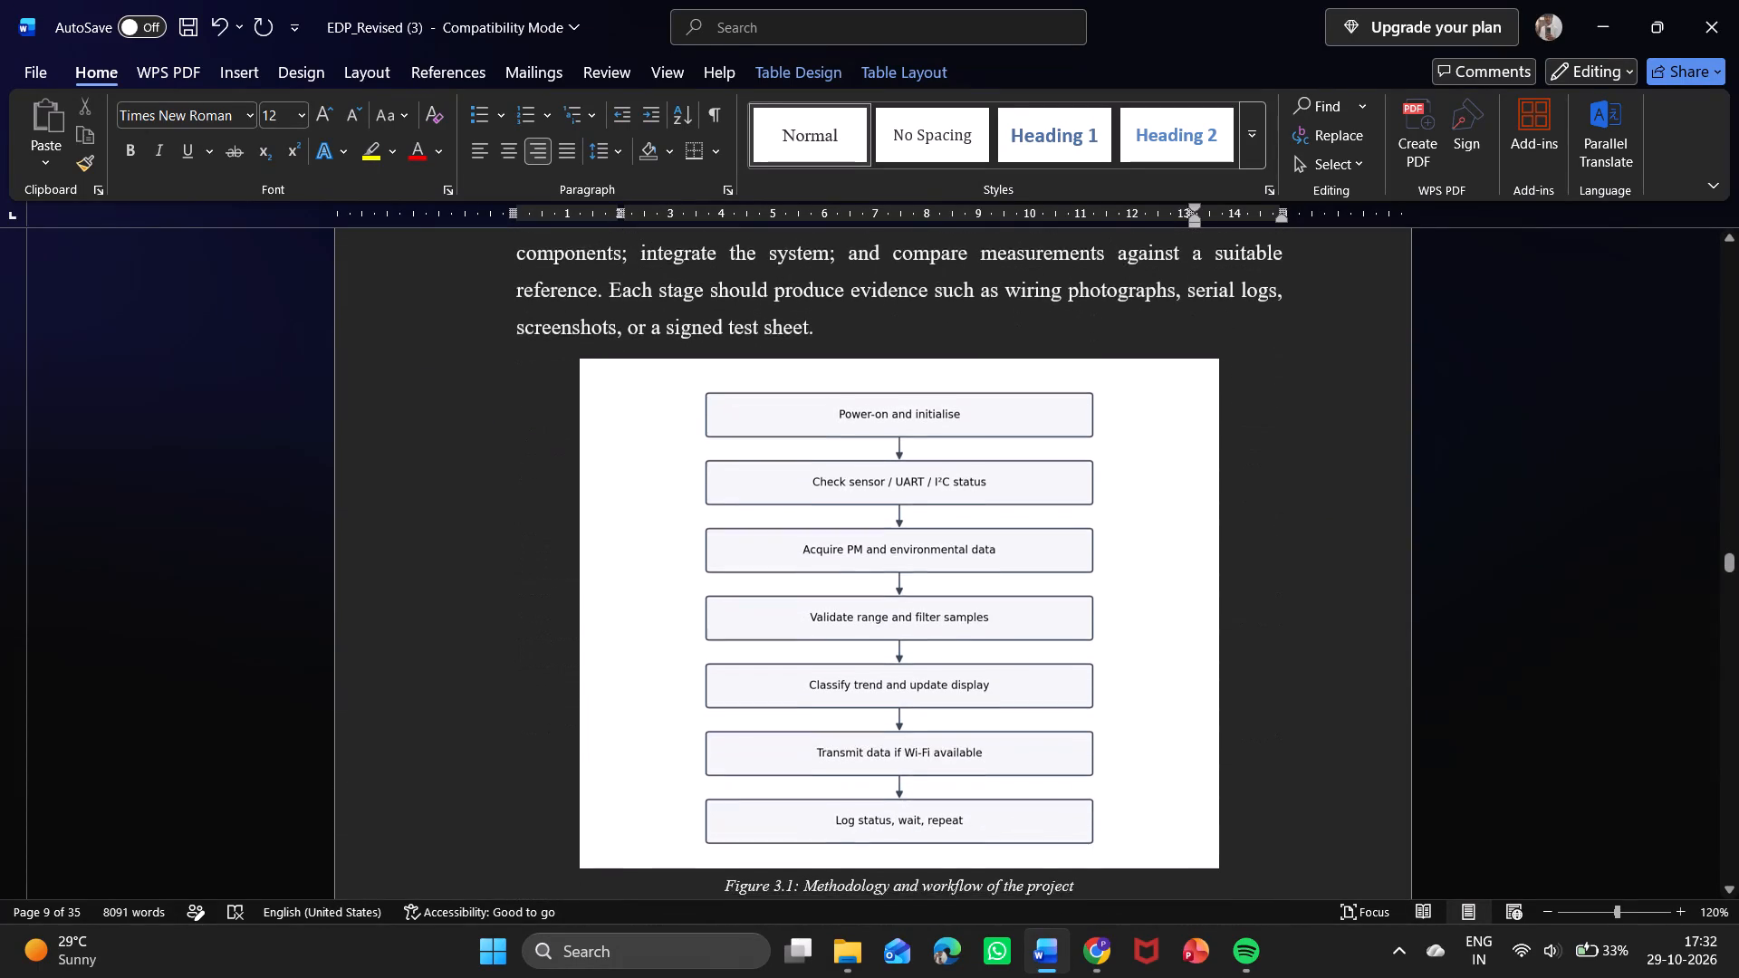
{"action": "scroll", "coordinate": [1257, 629], "scroll_direction": "down", "scroll_amount": 2}
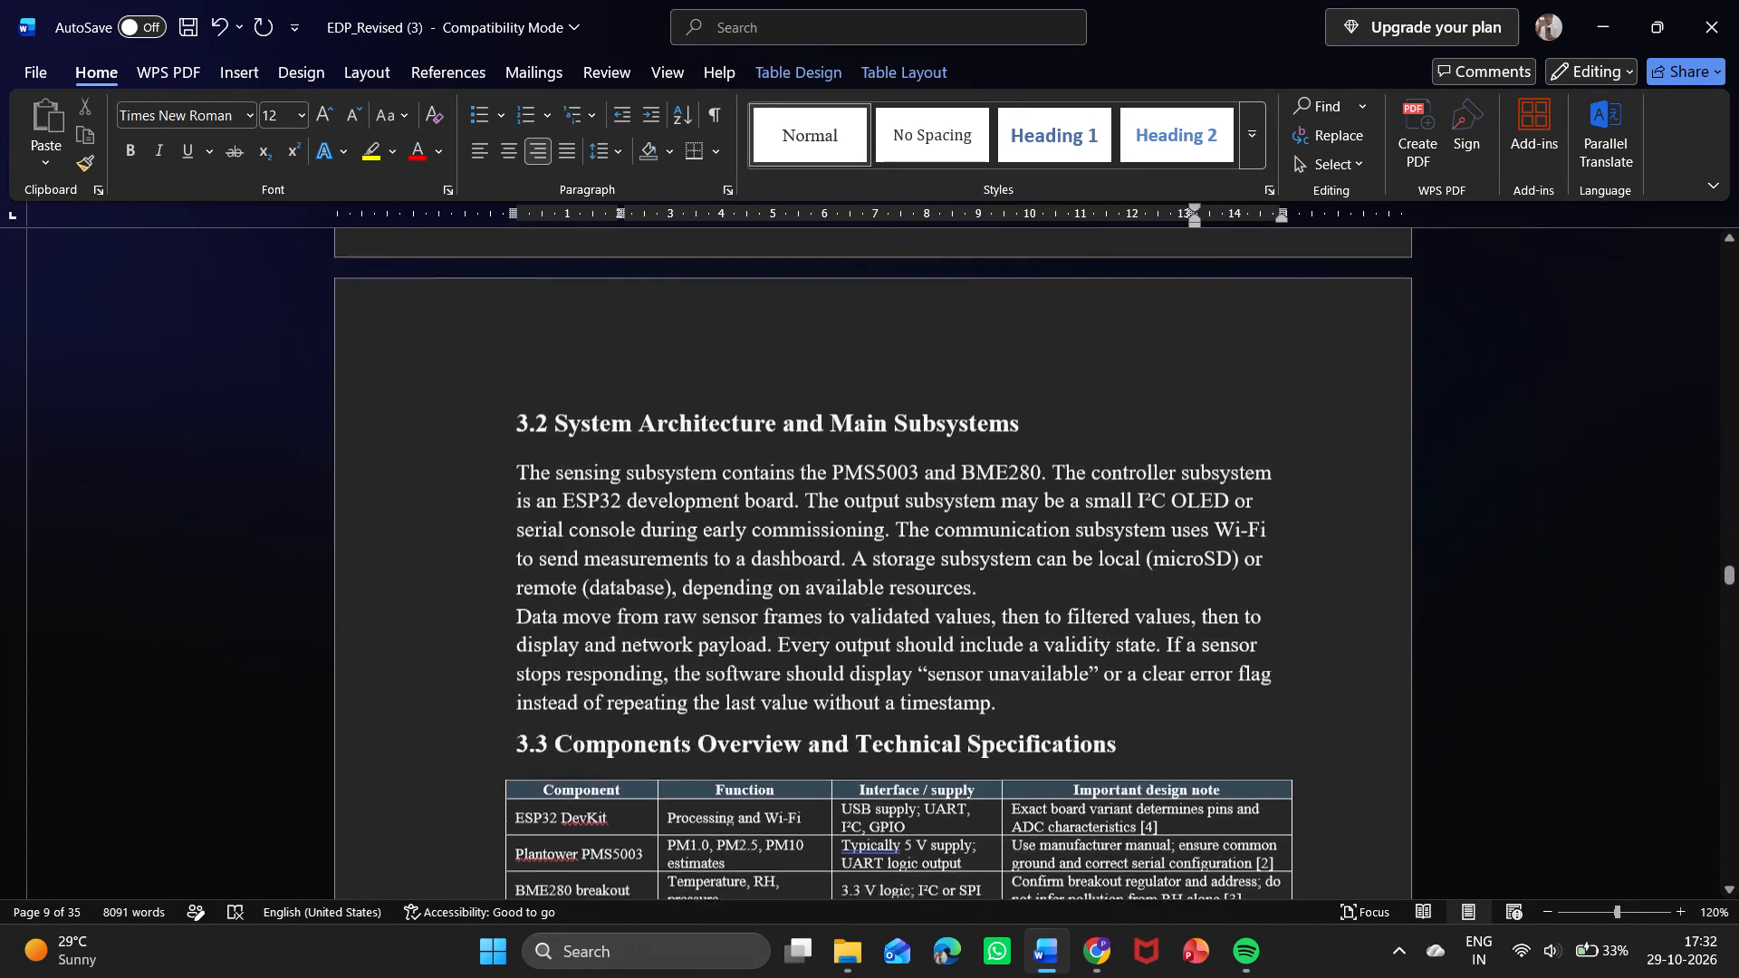
{"action": "scroll", "coordinate": [1257, 629], "scroll_direction": "up", "scroll_amount": 1}
{"action": "left_click", "coordinate": [1257, 629]}
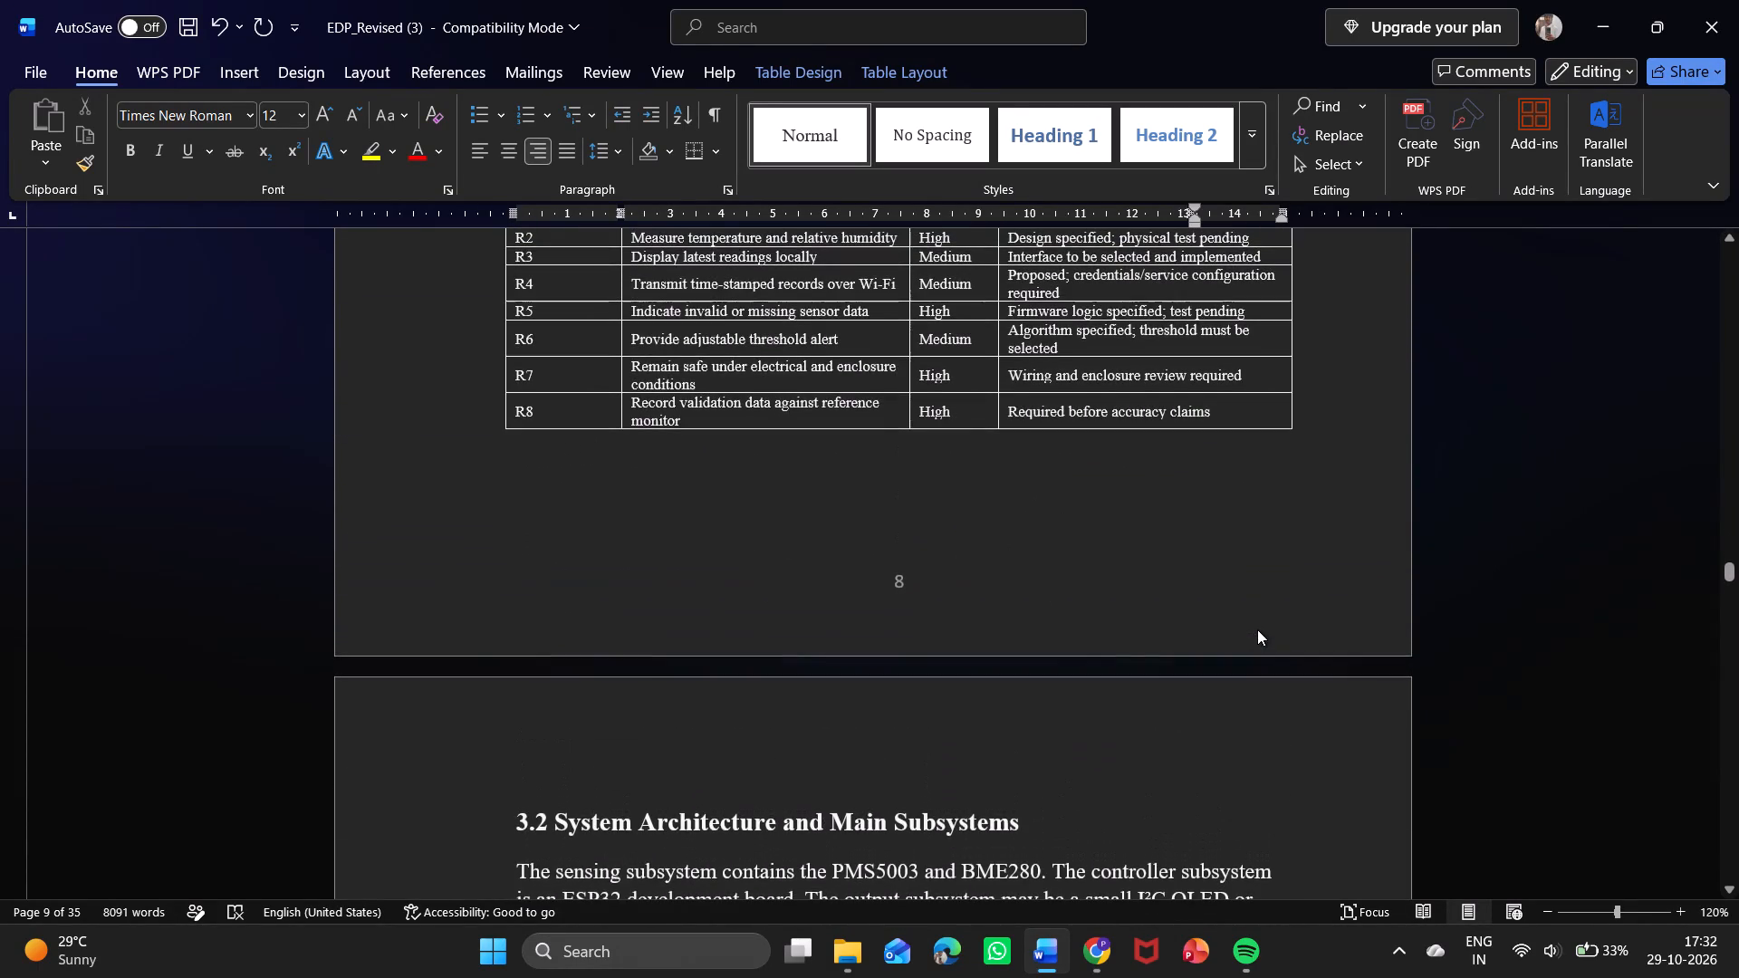
Examine the Chapter 3 pages for the page locations of sections 3.3, 3.4 and 3.5.
{"action": "scroll", "coordinate": [1257, 629], "scroll_direction": "down", "scroll_amount": 3}
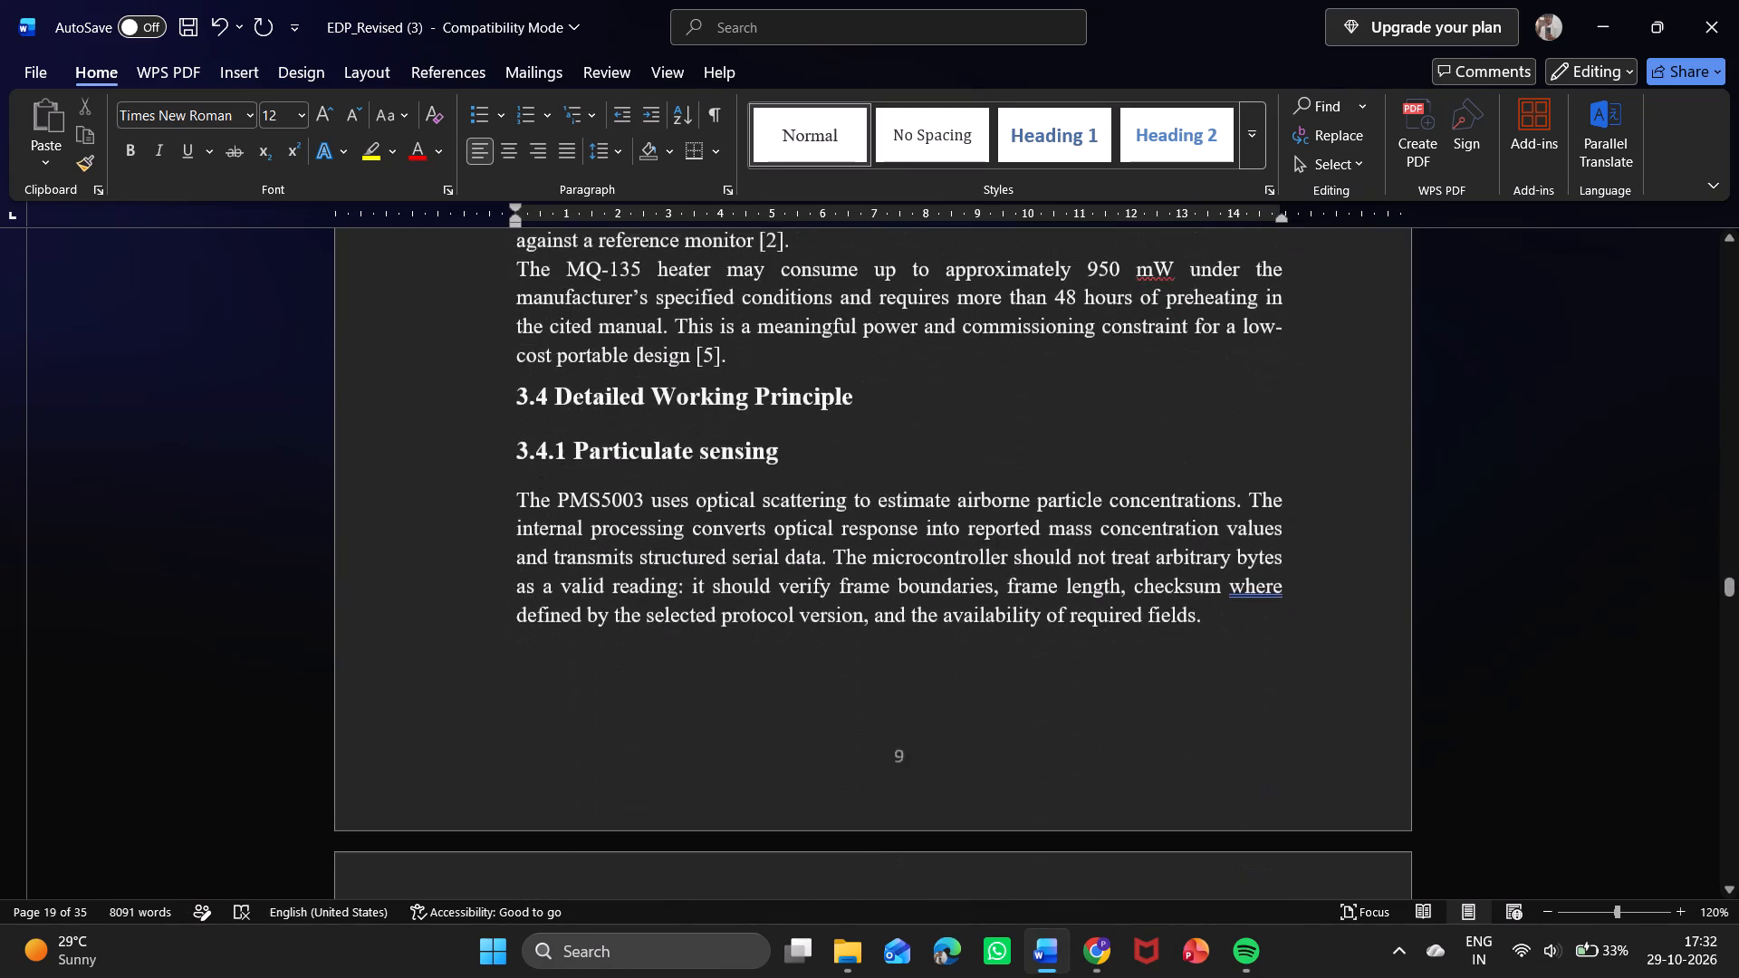
{"action": "scroll", "coordinate": [1257, 629], "scroll_direction": "down", "scroll_amount": 1}
{"action": "scroll", "coordinate": [1257, 629], "scroll_direction": "up", "scroll_amount": 2}
{"action": "scroll", "coordinate": [1257, 629], "scroll_direction": "down", "scroll_amount": 1}
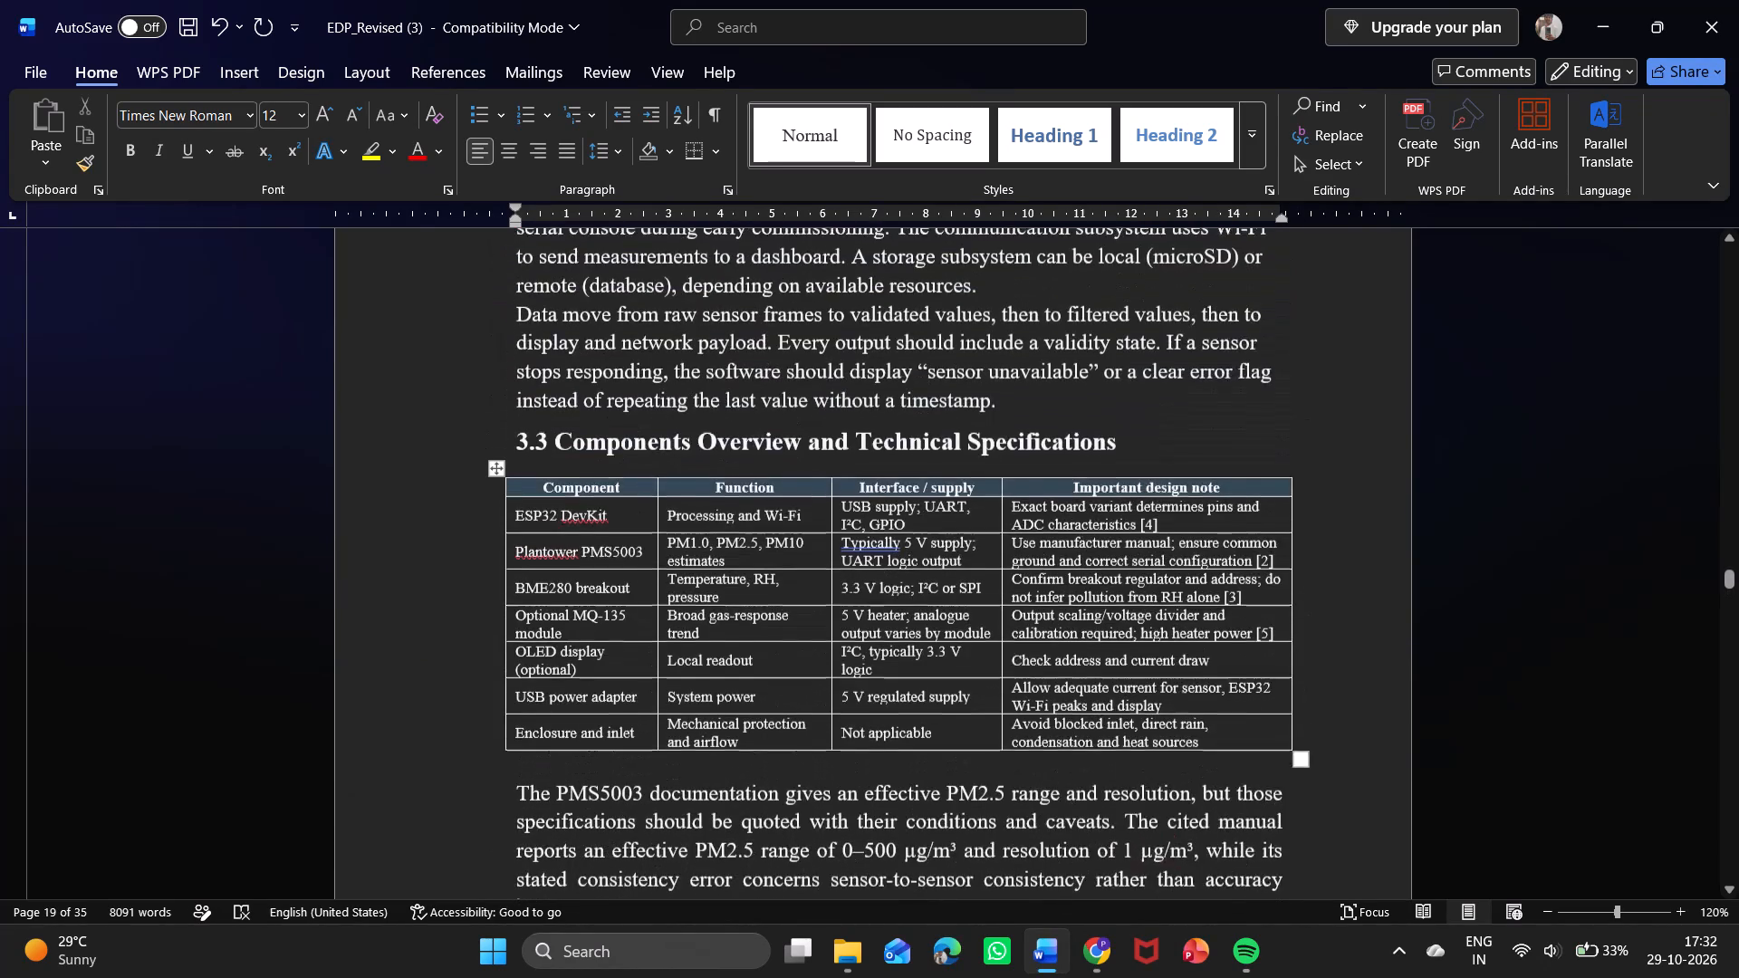
{"action": "scroll", "coordinate": [1257, 629], "scroll_direction": "down", "scroll_amount": 1}
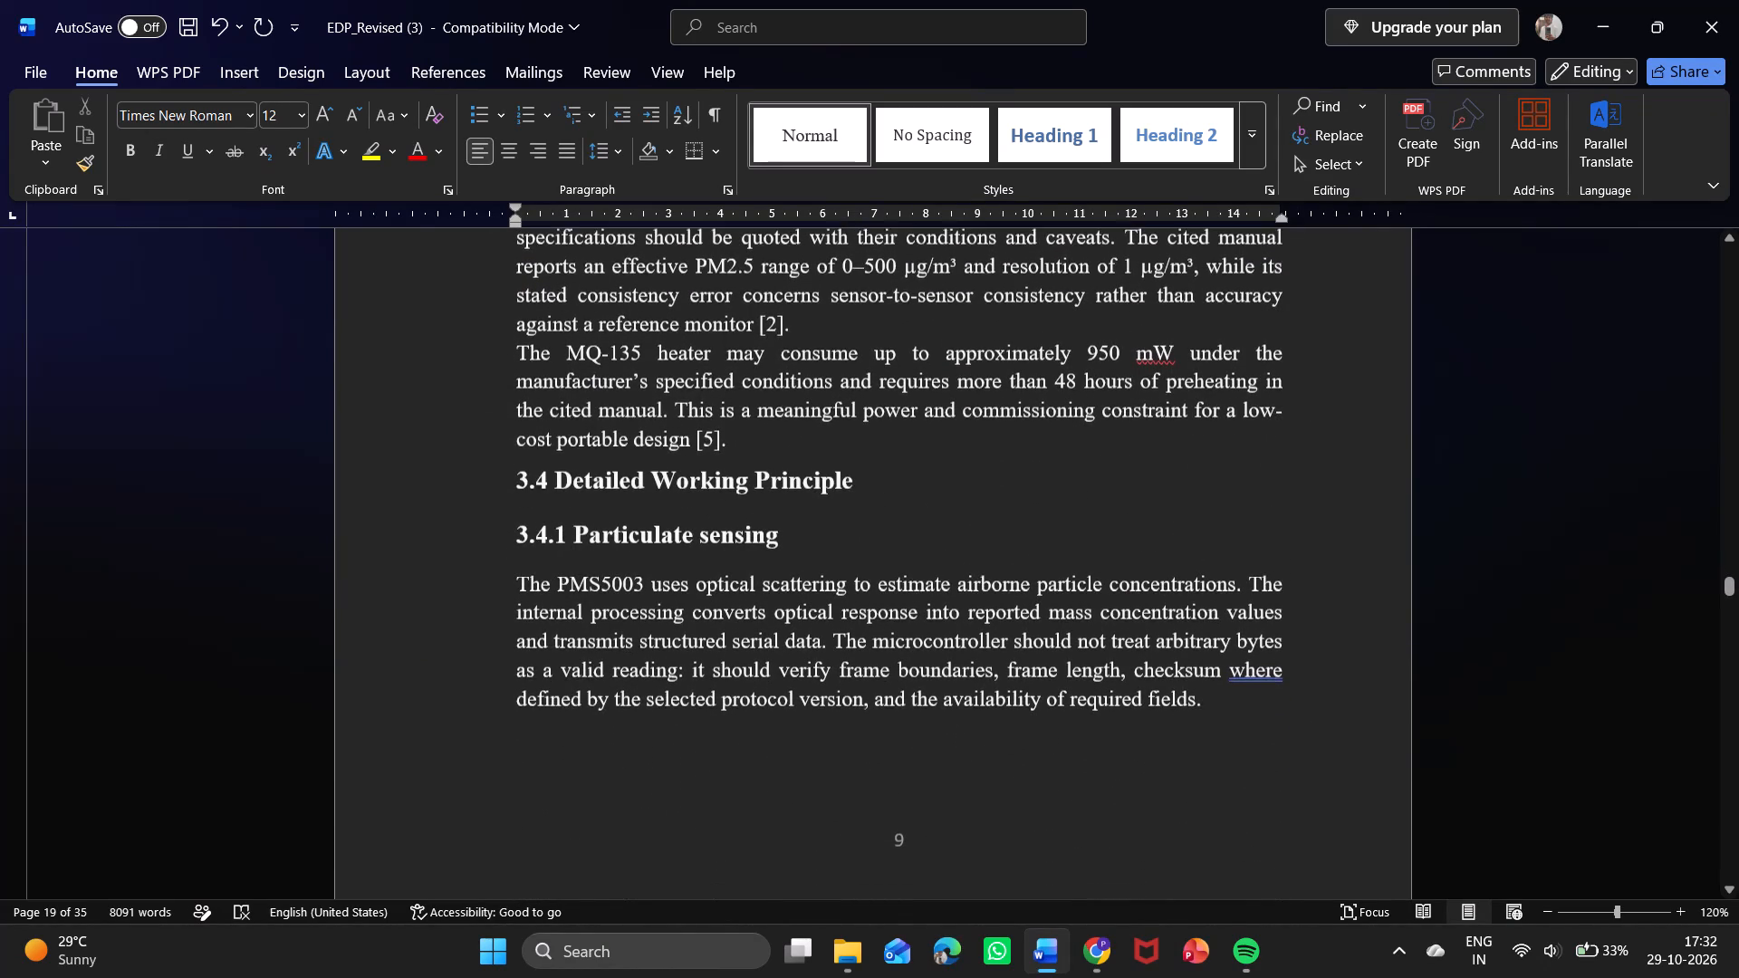
{"action": "scroll", "coordinate": [1257, 629], "scroll_direction": "down", "scroll_amount": 2}
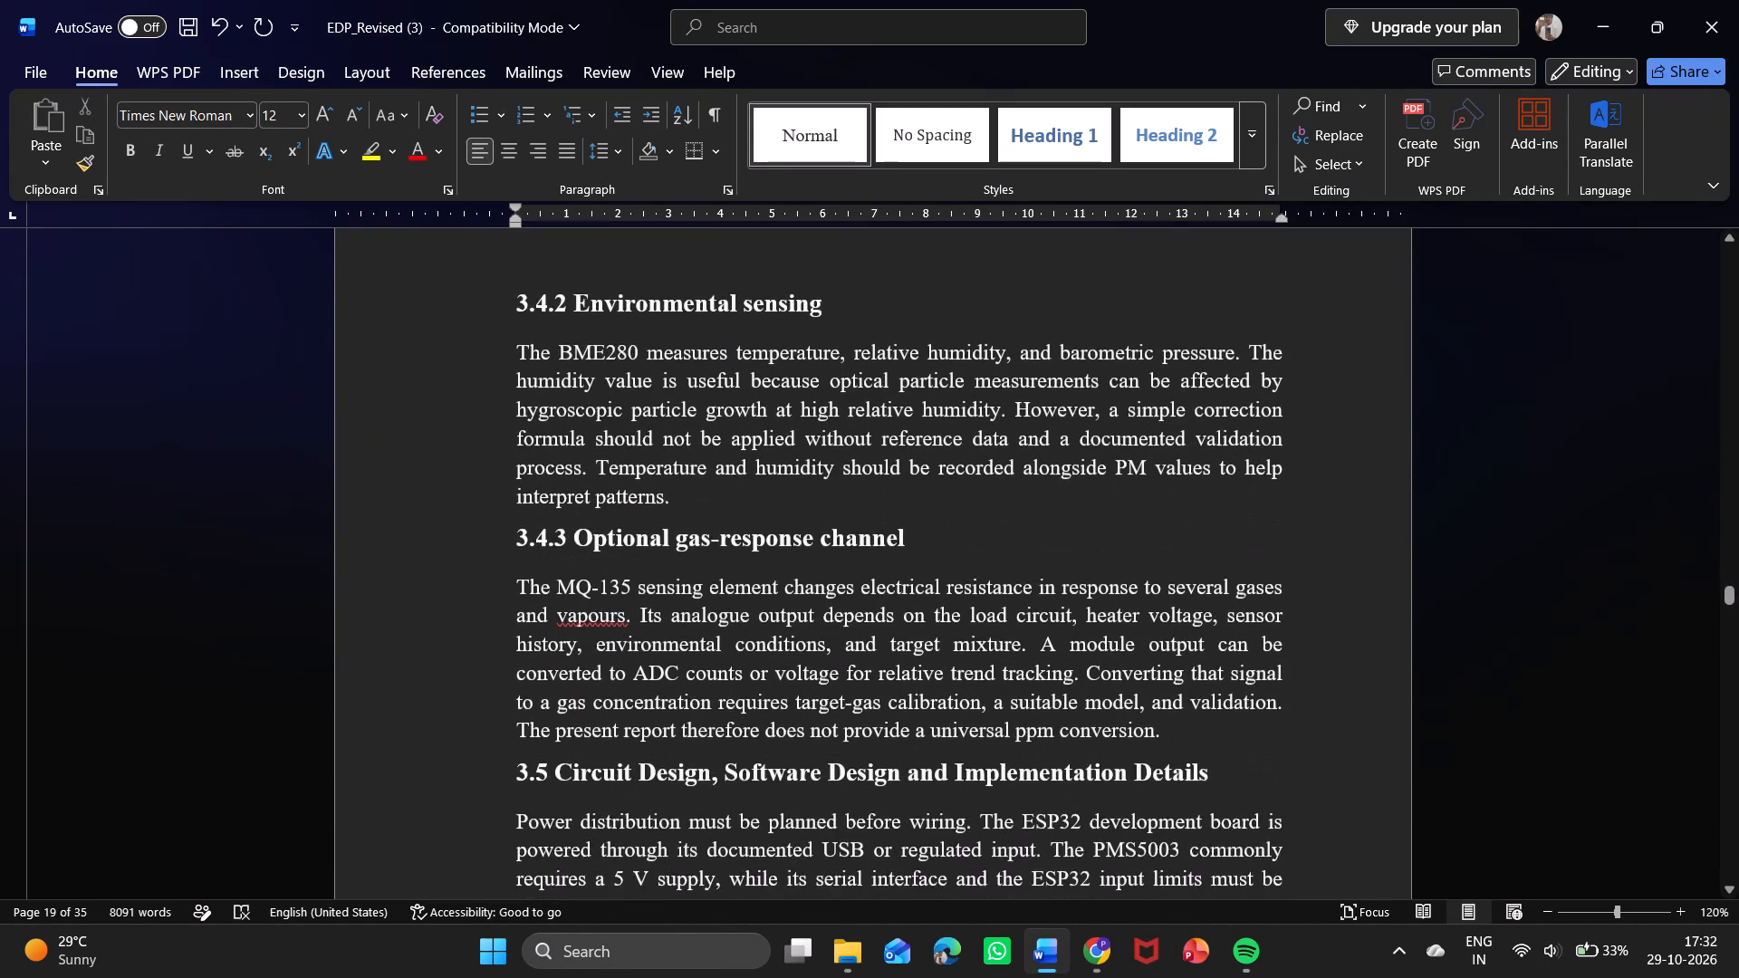
{"action": "scroll", "coordinate": [1257, 629], "scroll_direction": "down", "scroll_amount": 2}
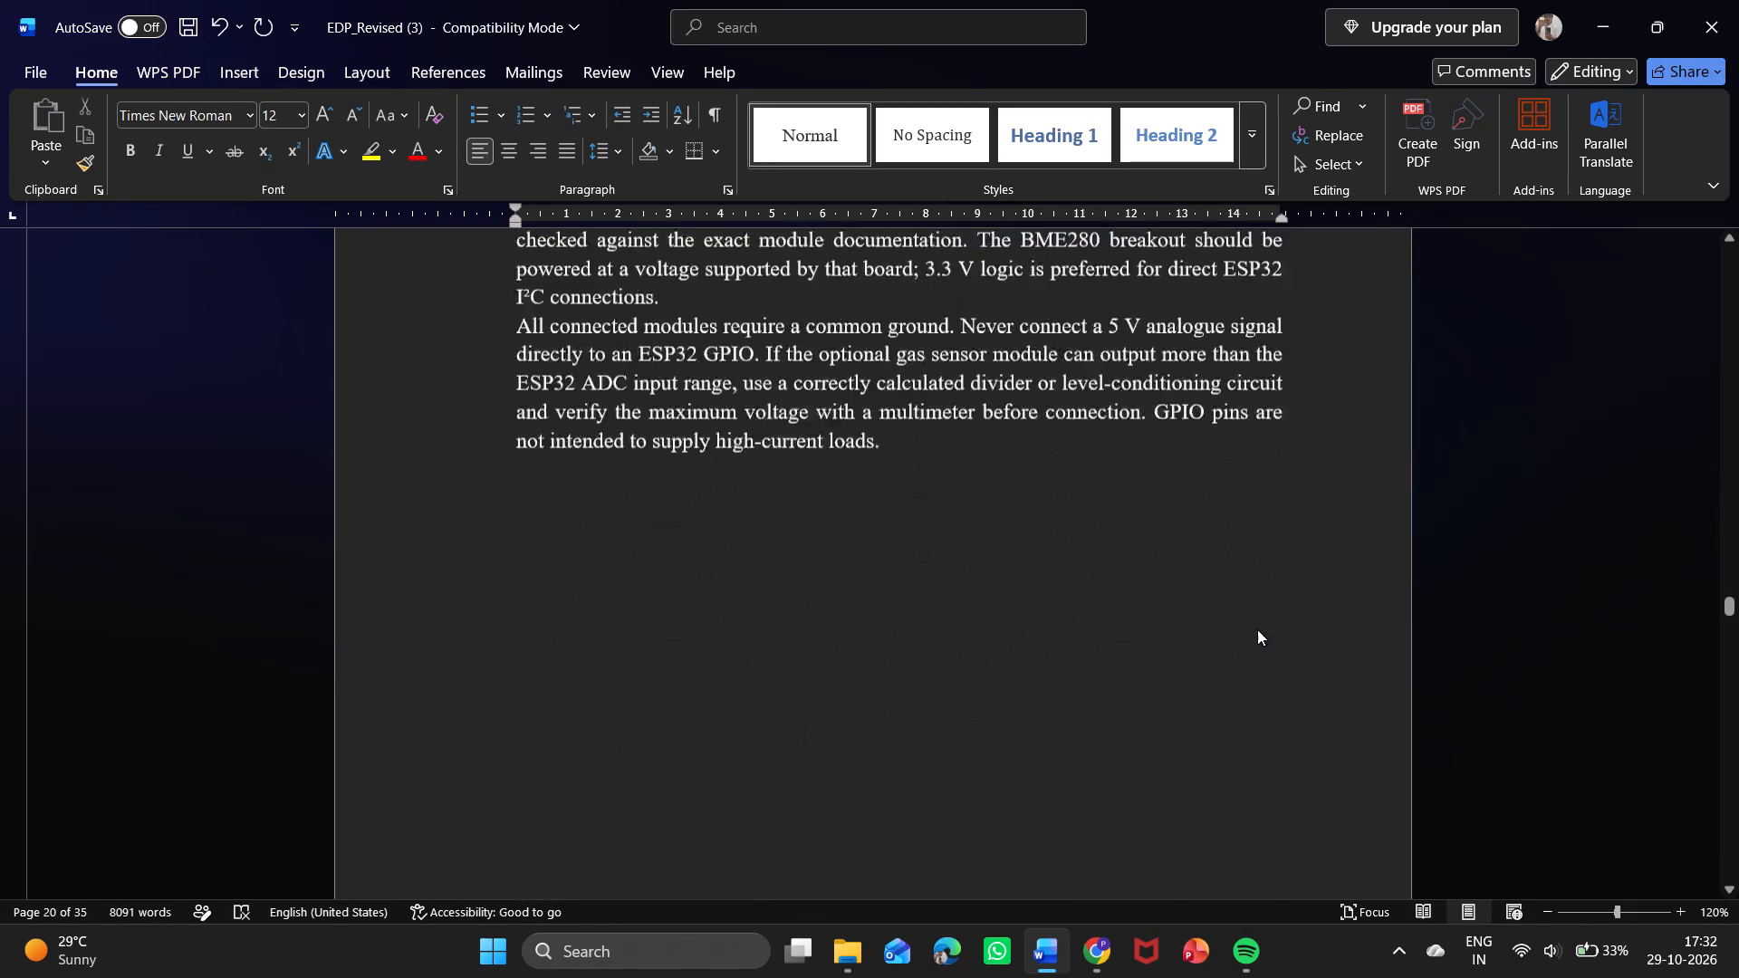
{"action": "scroll", "coordinate": [1257, 629], "scroll_direction": "up", "scroll_amount": 4}
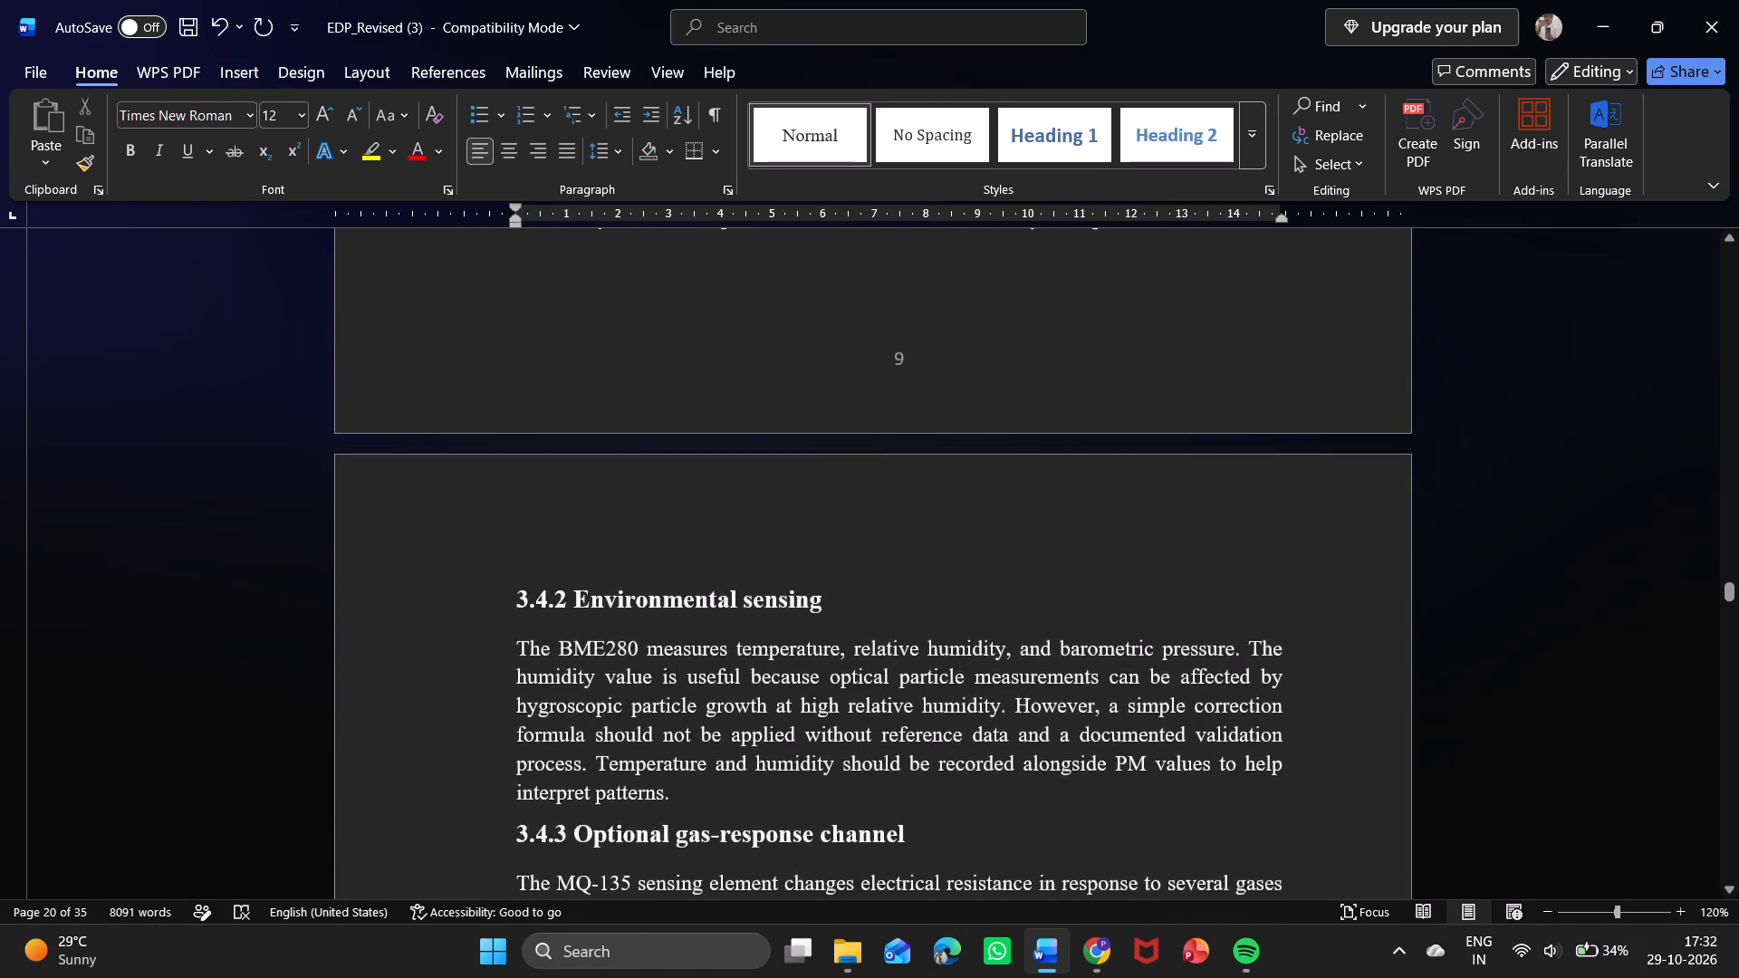
{"action": "scroll", "coordinate": [1257, 629], "scroll_direction": "up", "scroll_amount": 5}
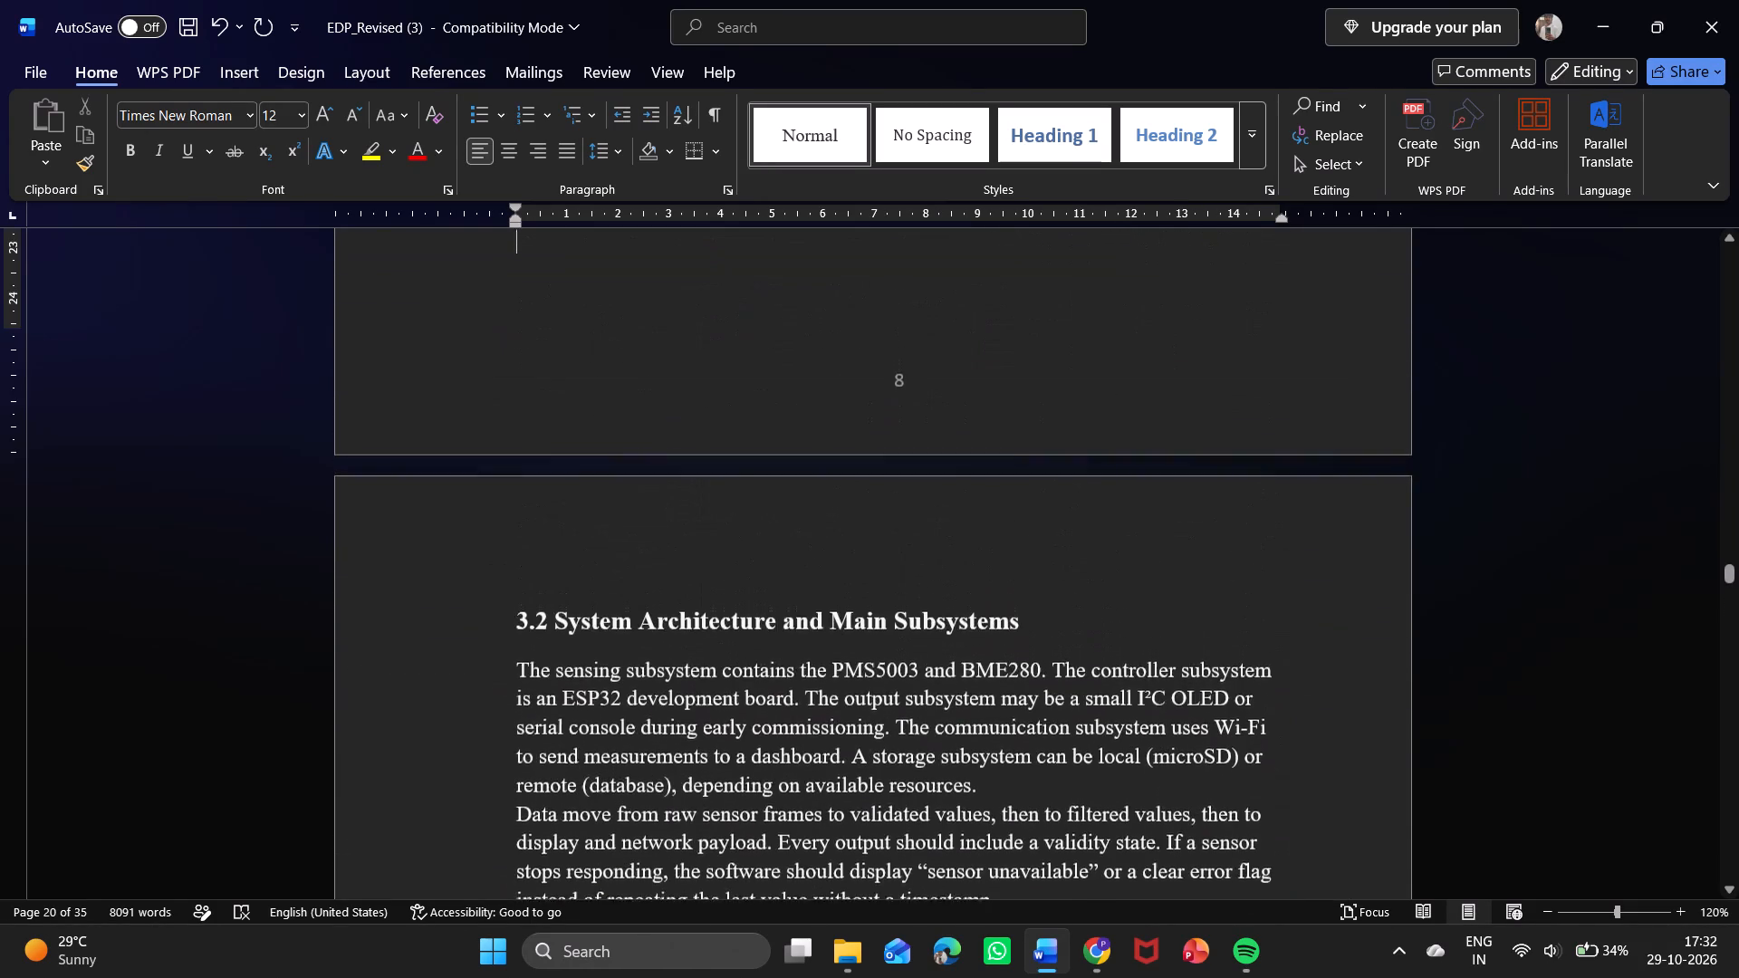
Set the page number of the 3.1 Methodology, System Requirements and Workflow entry in the contents table to 9.
{"action": "scroll", "coordinate": [1257, 629], "scroll_direction": "up", "scroll_amount": 4}
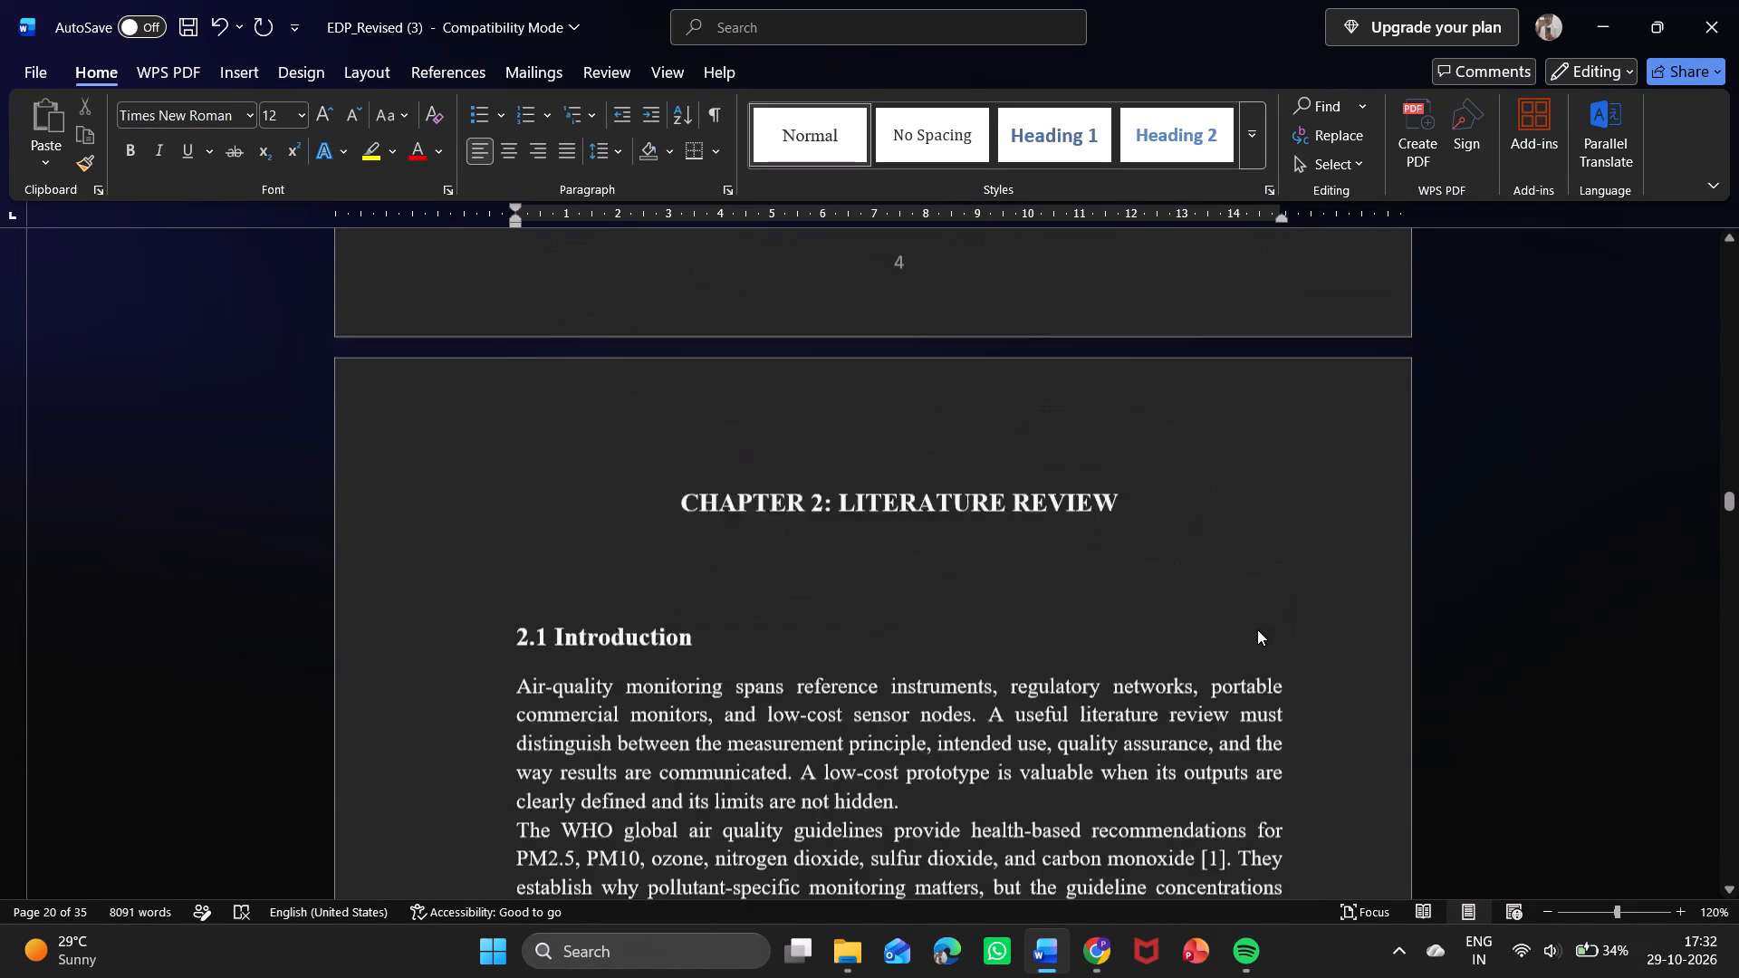
{"action": "scroll", "coordinate": [1257, 629], "scroll_direction": "up", "scroll_amount": 4}
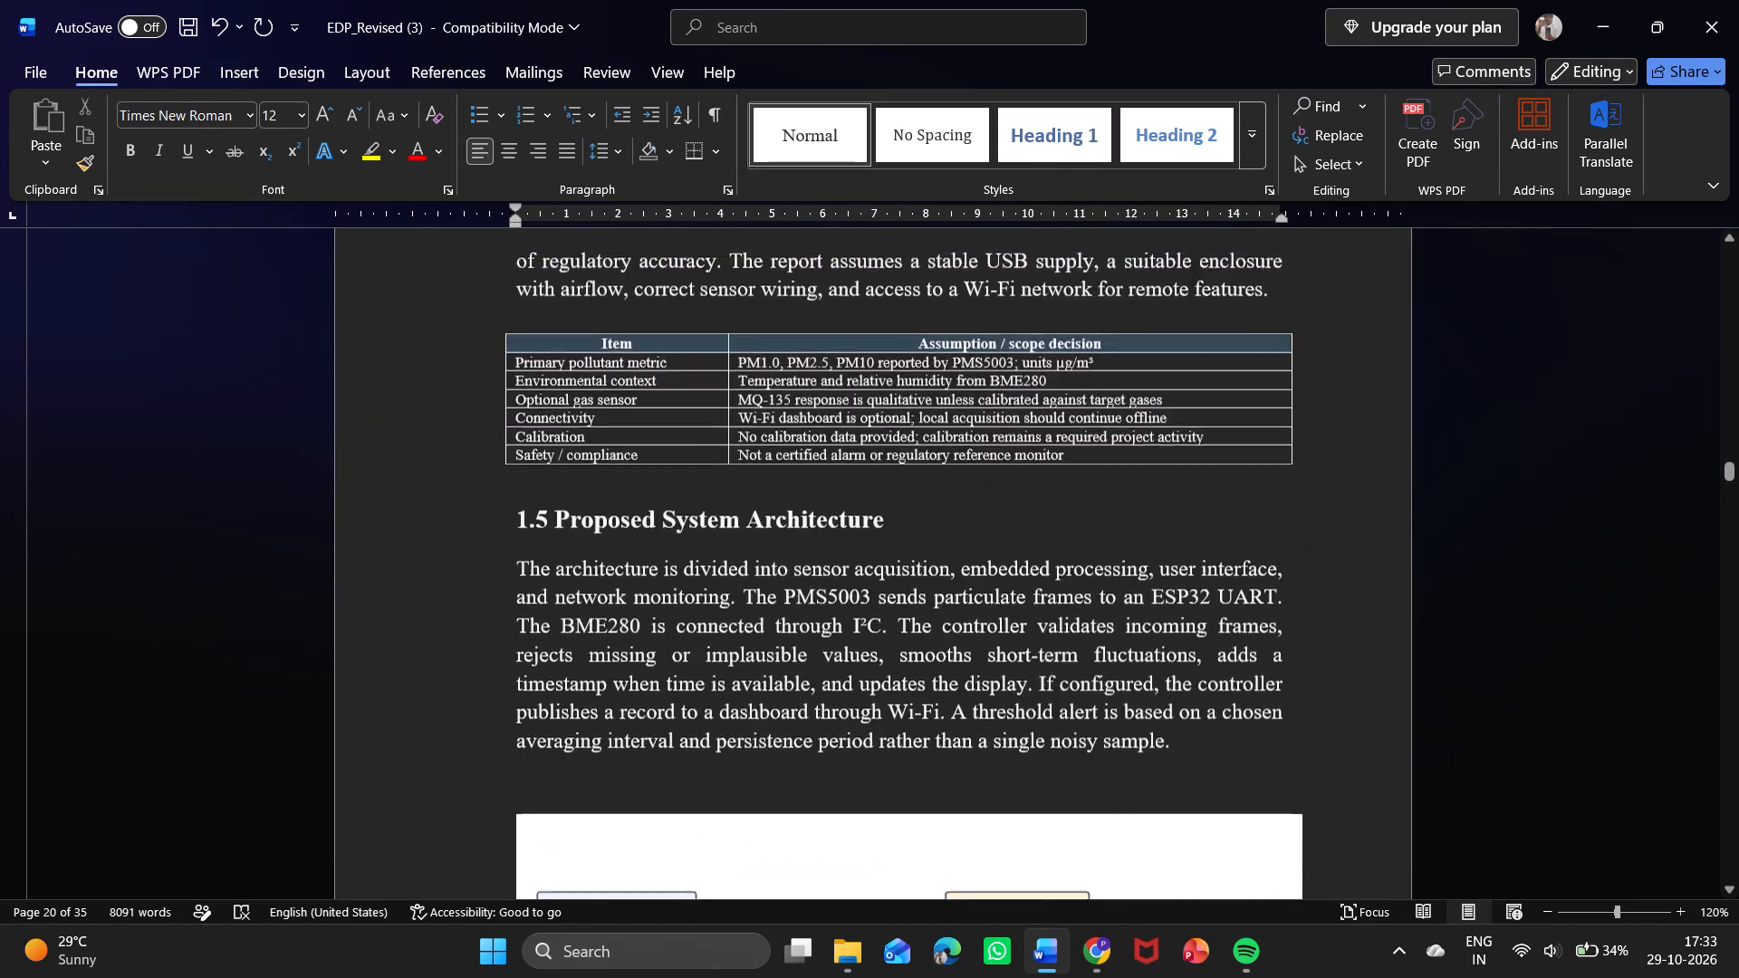
{"action": "scroll", "coordinate": [1257, 629], "scroll_direction": "up", "scroll_amount": 4}
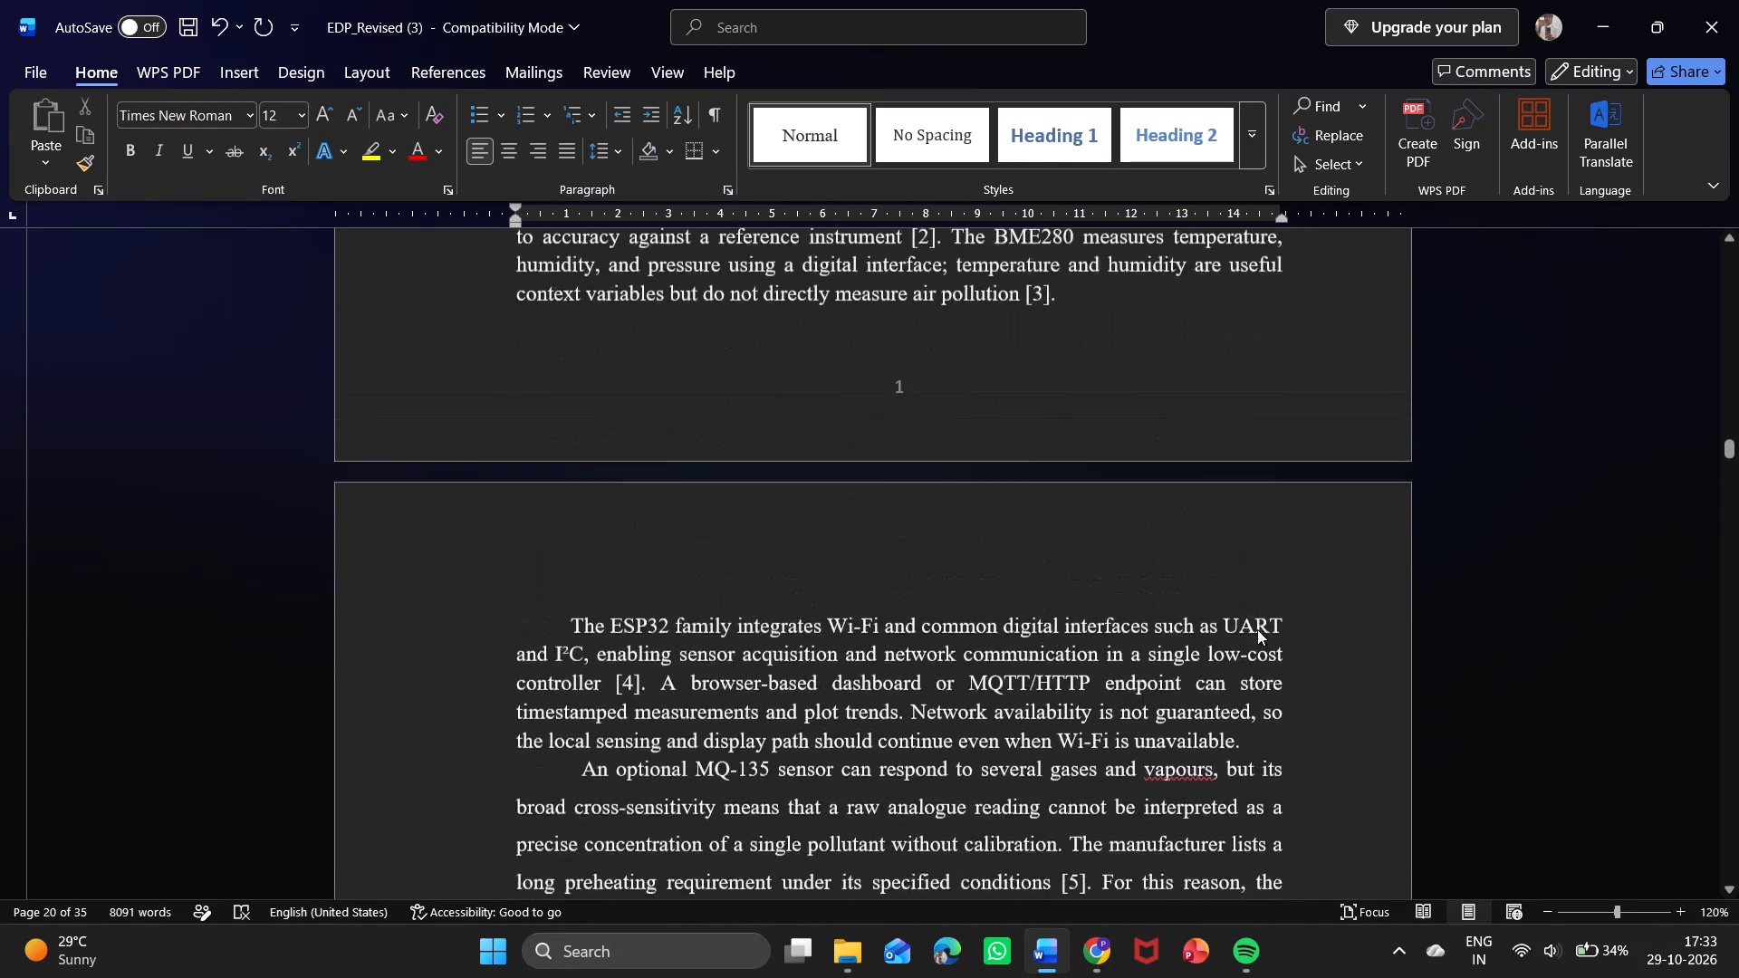
{"action": "scroll", "coordinate": [1257, 629], "scroll_direction": "up", "scroll_amount": 3}
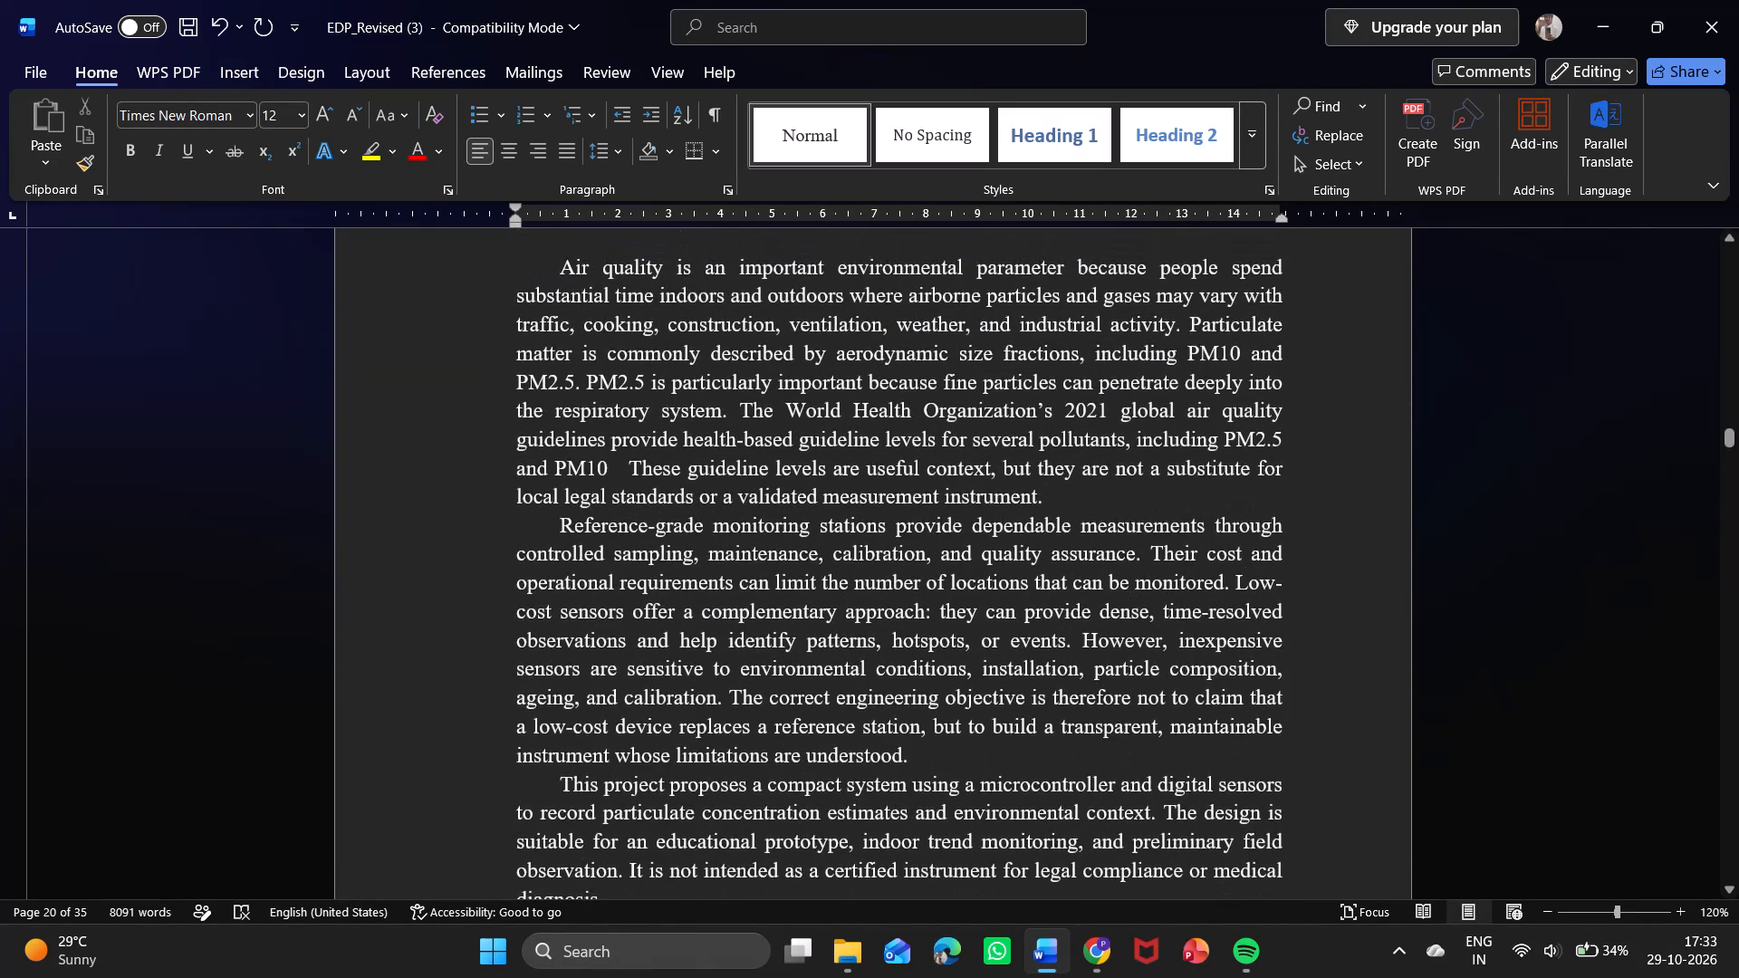
{"action": "scroll", "coordinate": [1257, 629], "scroll_direction": "up", "scroll_amount": 2}
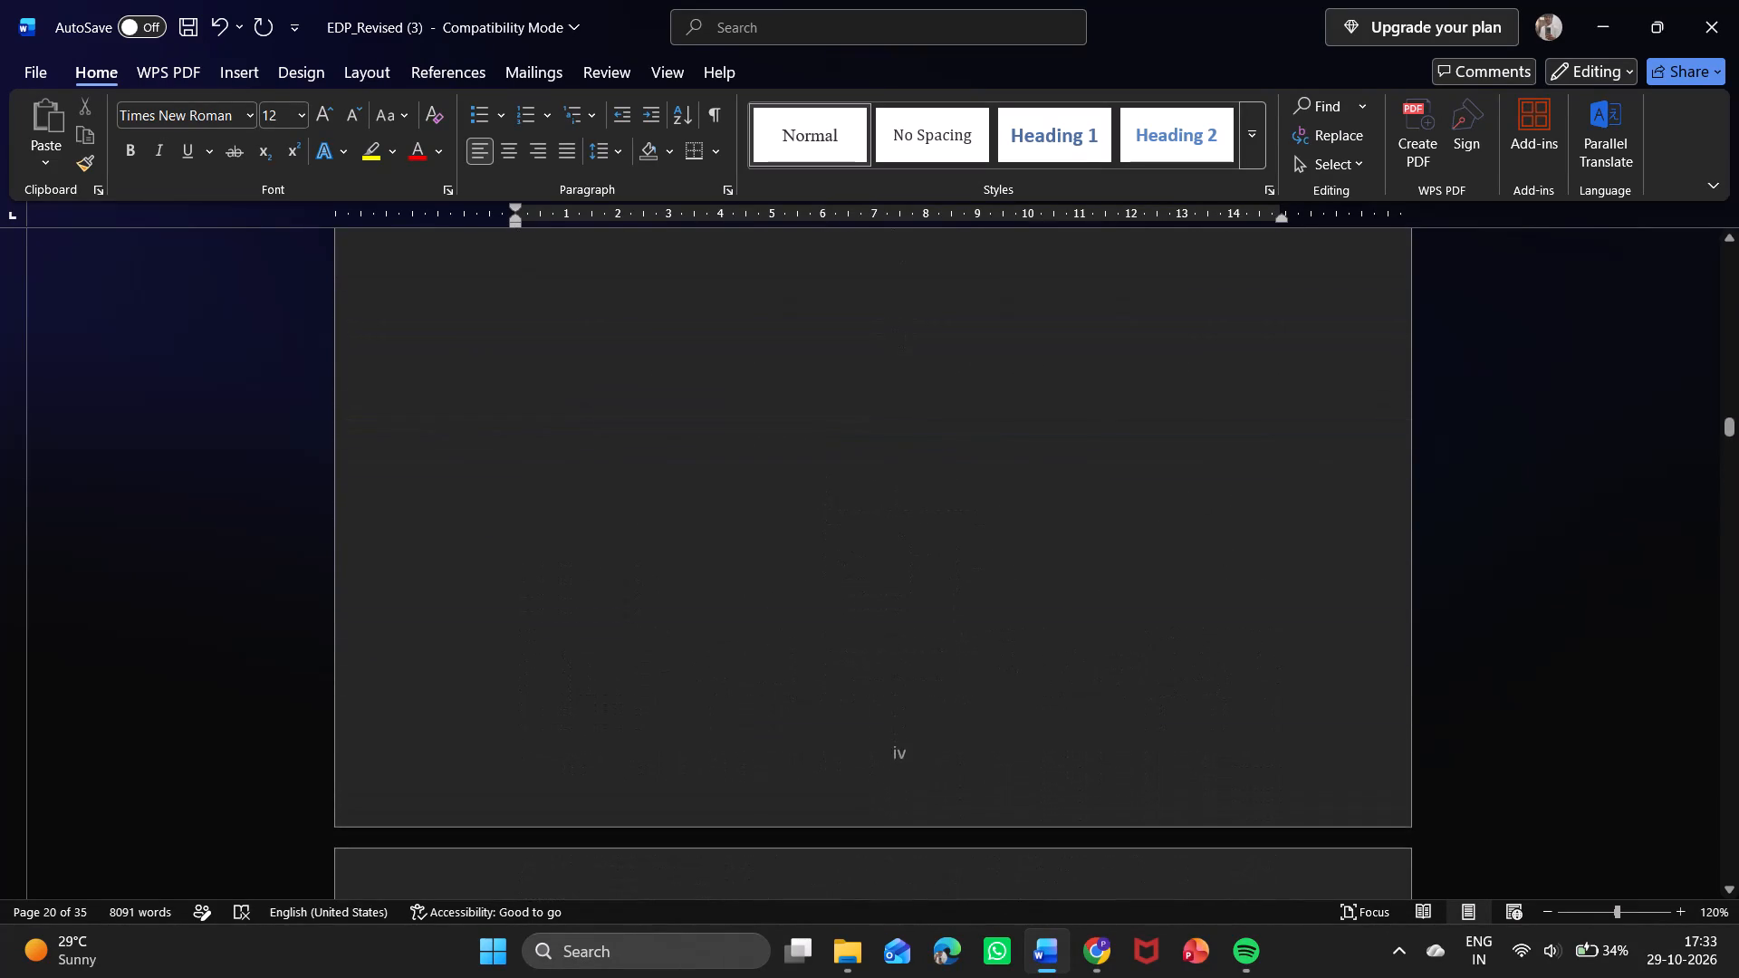
{"action": "scroll", "coordinate": [1257, 629], "scroll_direction": "up", "scroll_amount": 4}
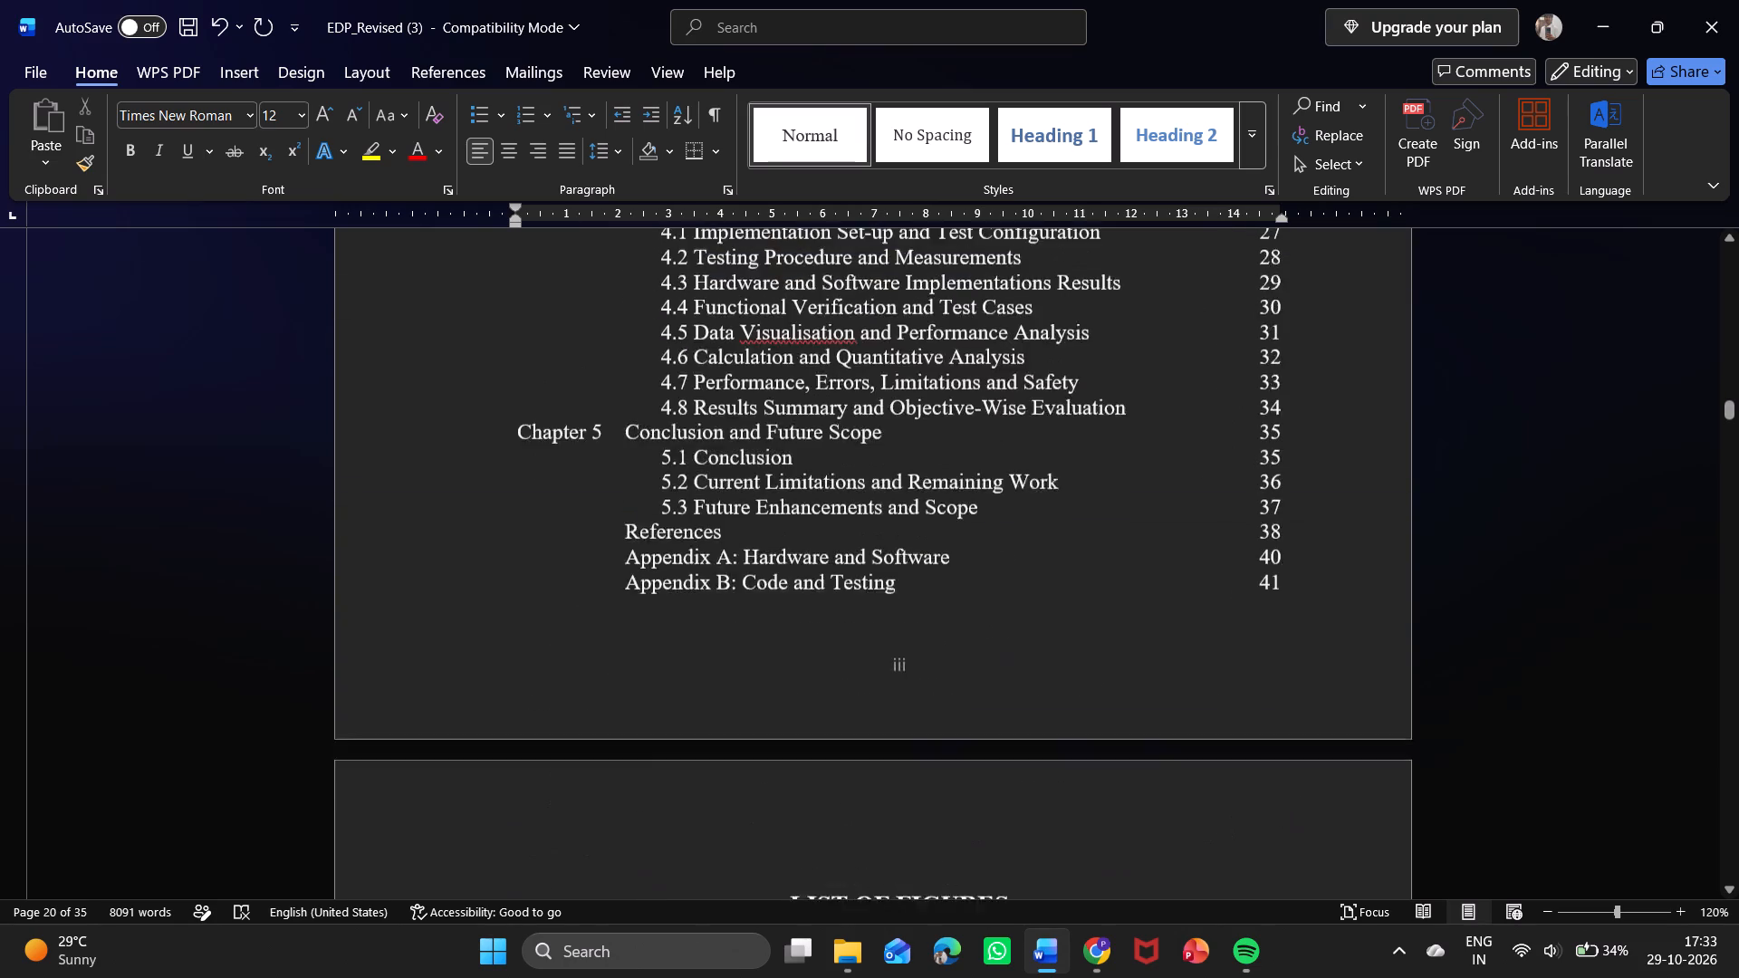
{"action": "scroll", "coordinate": [1257, 629], "scroll_direction": "up", "scroll_amount": 2}
{"action": "scroll", "coordinate": [1257, 629], "scroll_direction": "down", "scroll_amount": 1}
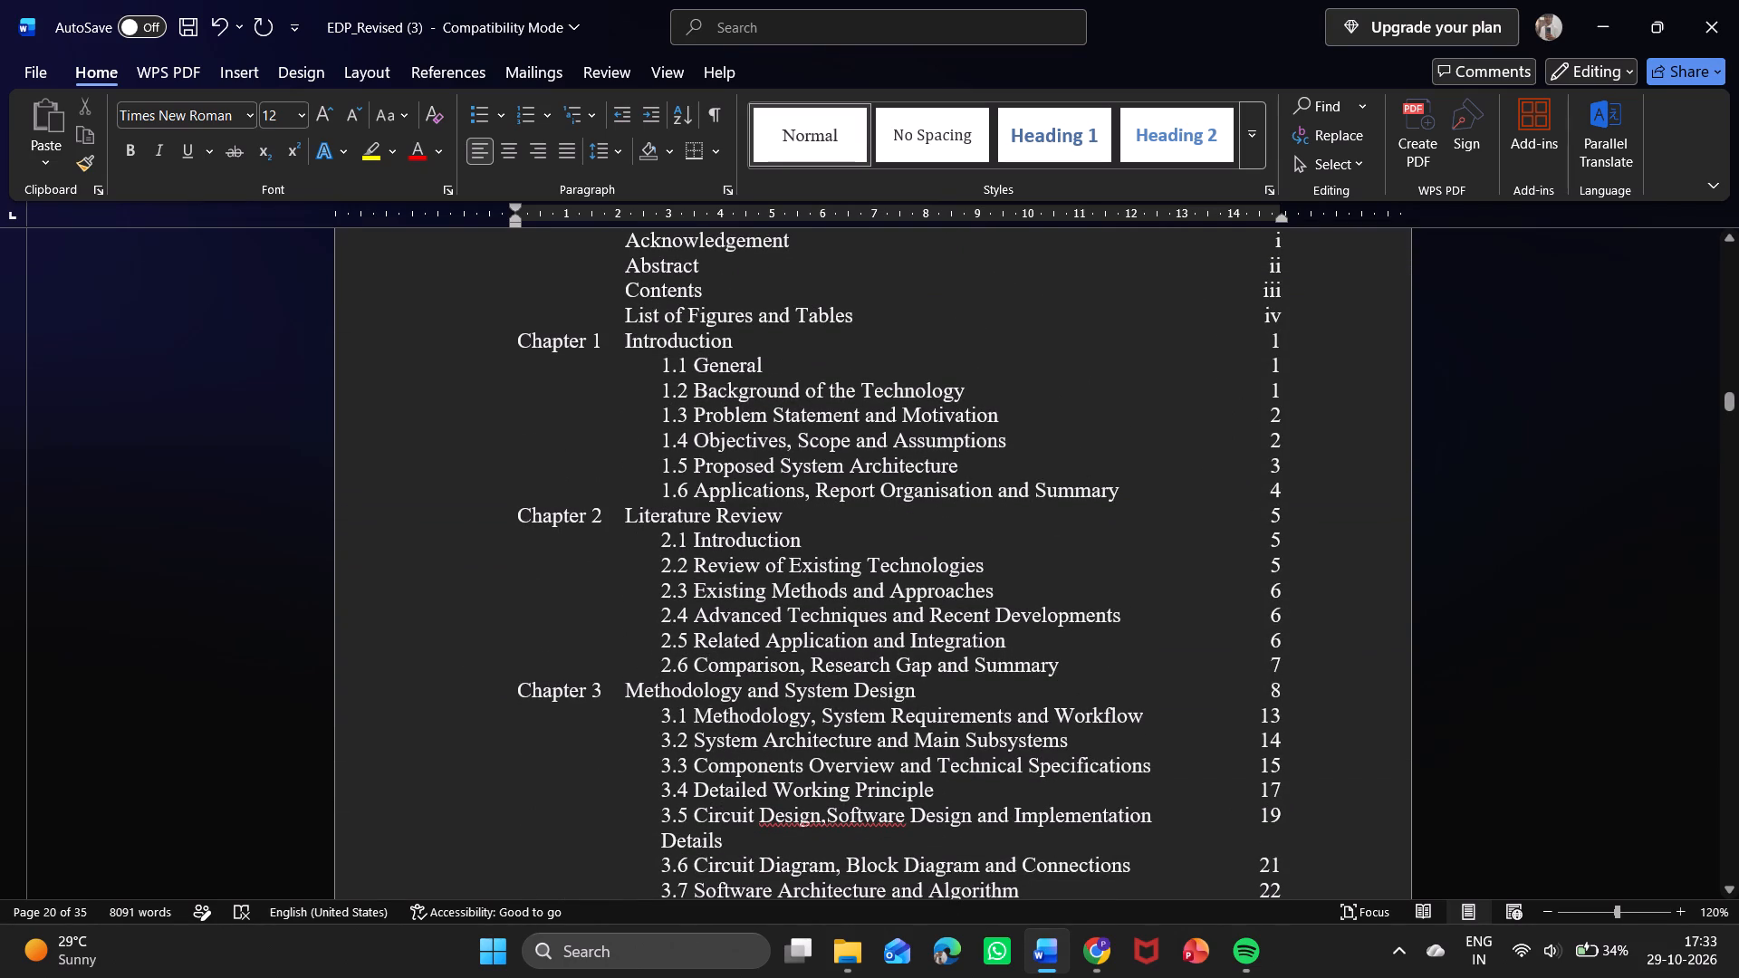
{"action": "scroll", "coordinate": [1298, 612], "scroll_direction": "right", "scroll_amount": 1}
{"action": "scroll", "coordinate": [1298, 612], "scroll_direction": "down", "scroll_amount": 1}
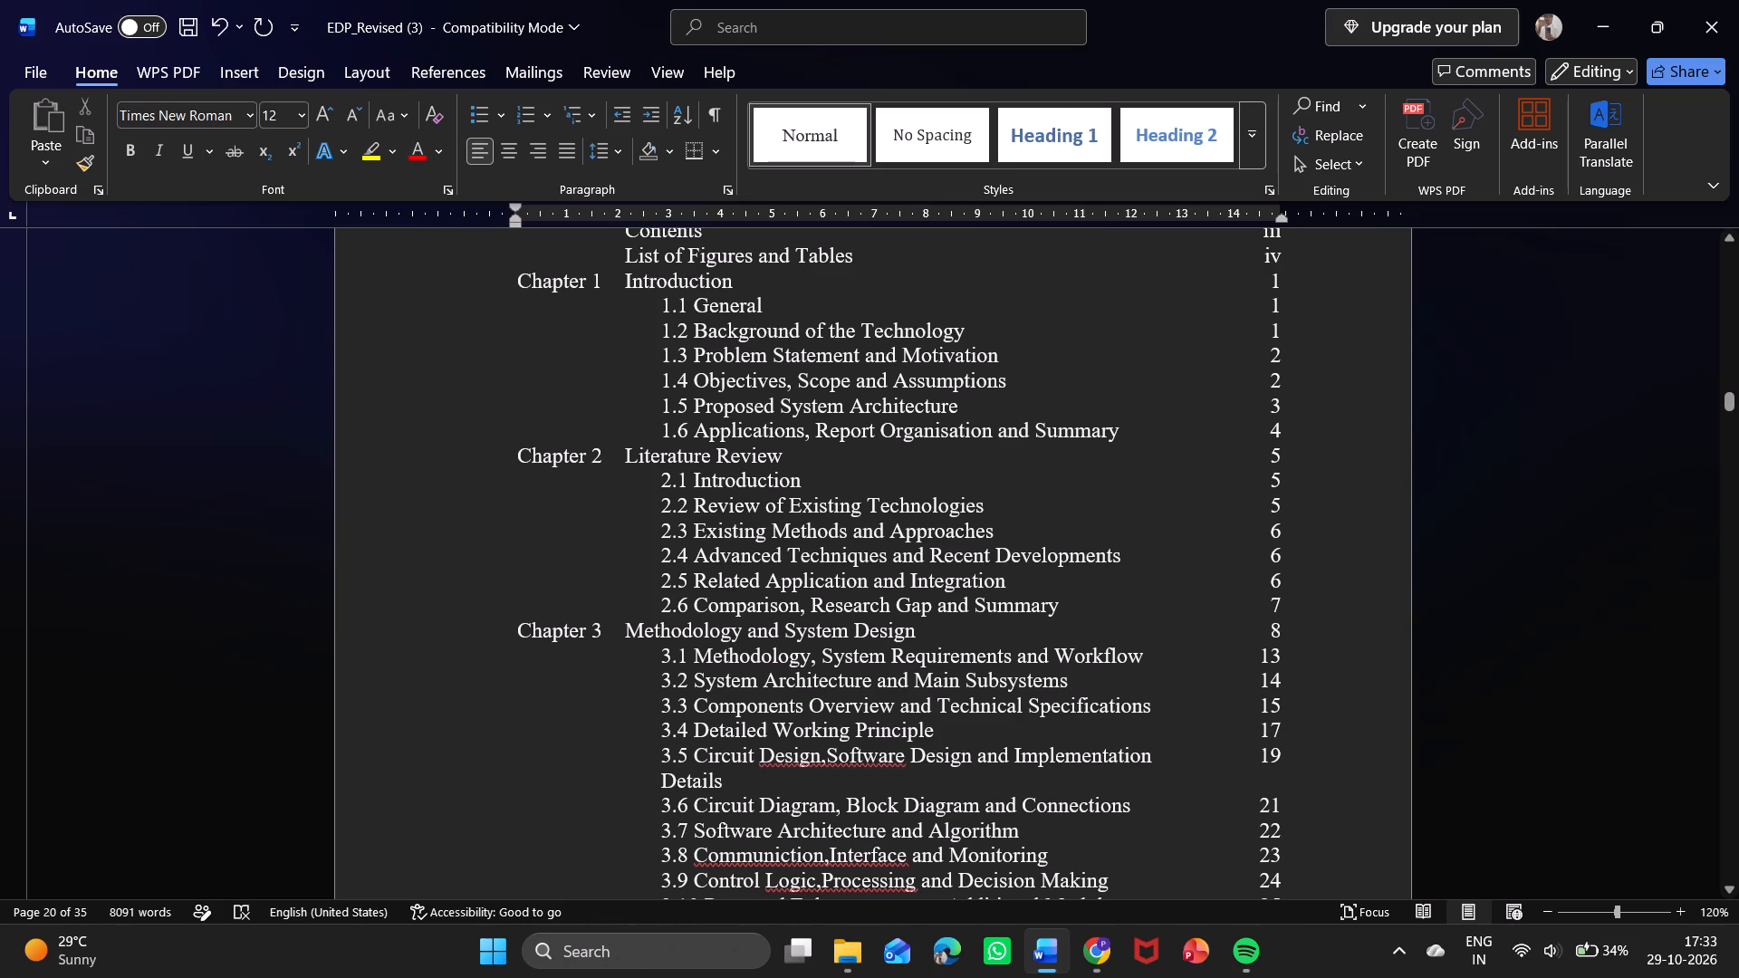
{"action": "scroll", "coordinate": [1259, 642], "scroll_direction": "down", "scroll_amount": 1}
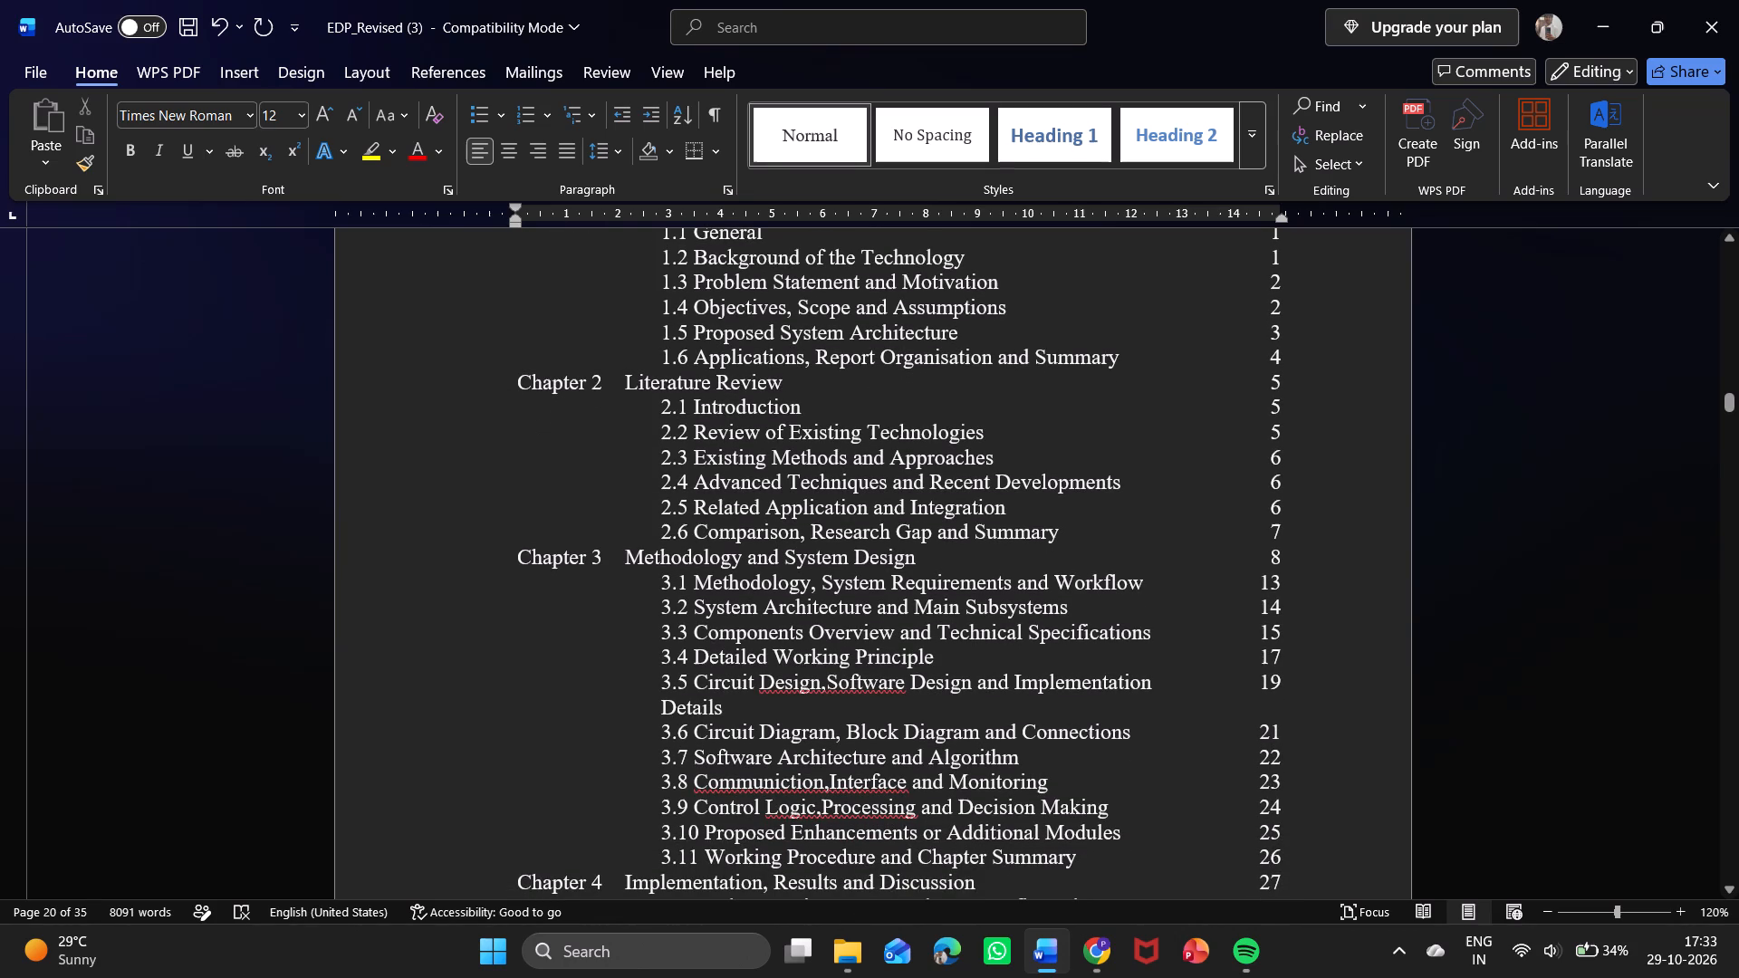
{"action": "left_click_drag", "start_coordinate": [1290, 580], "coordinate": [1269, 580]}
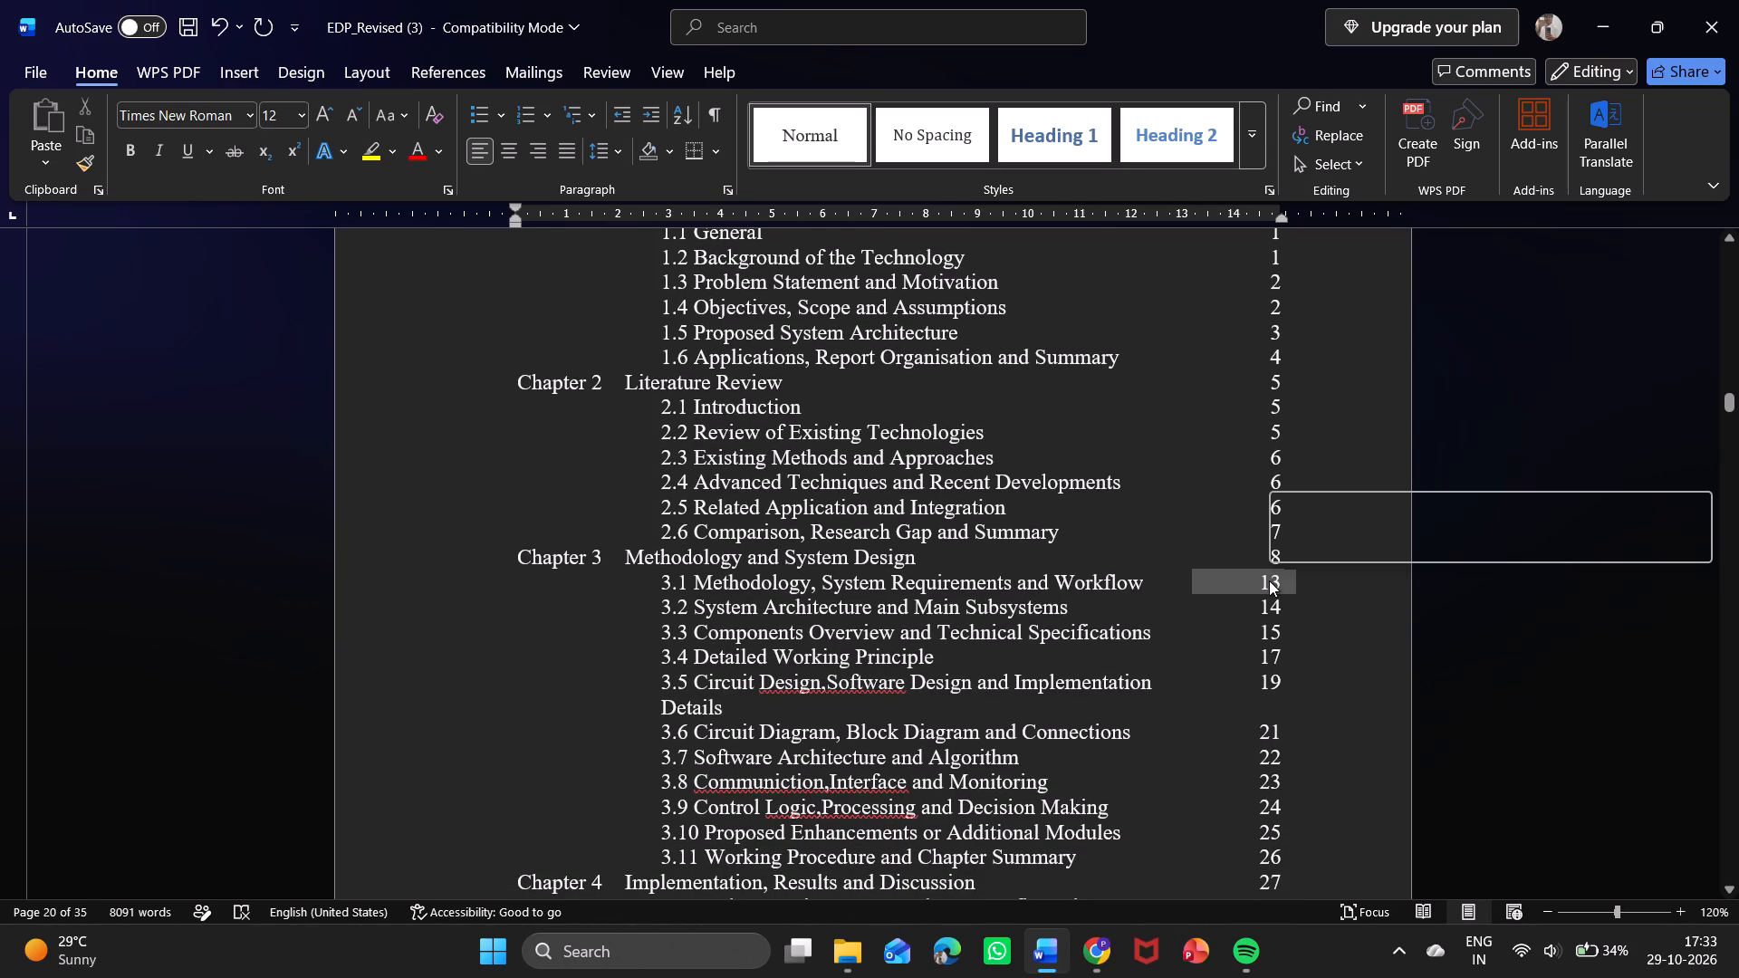
{"action": "key", "text": "9"}
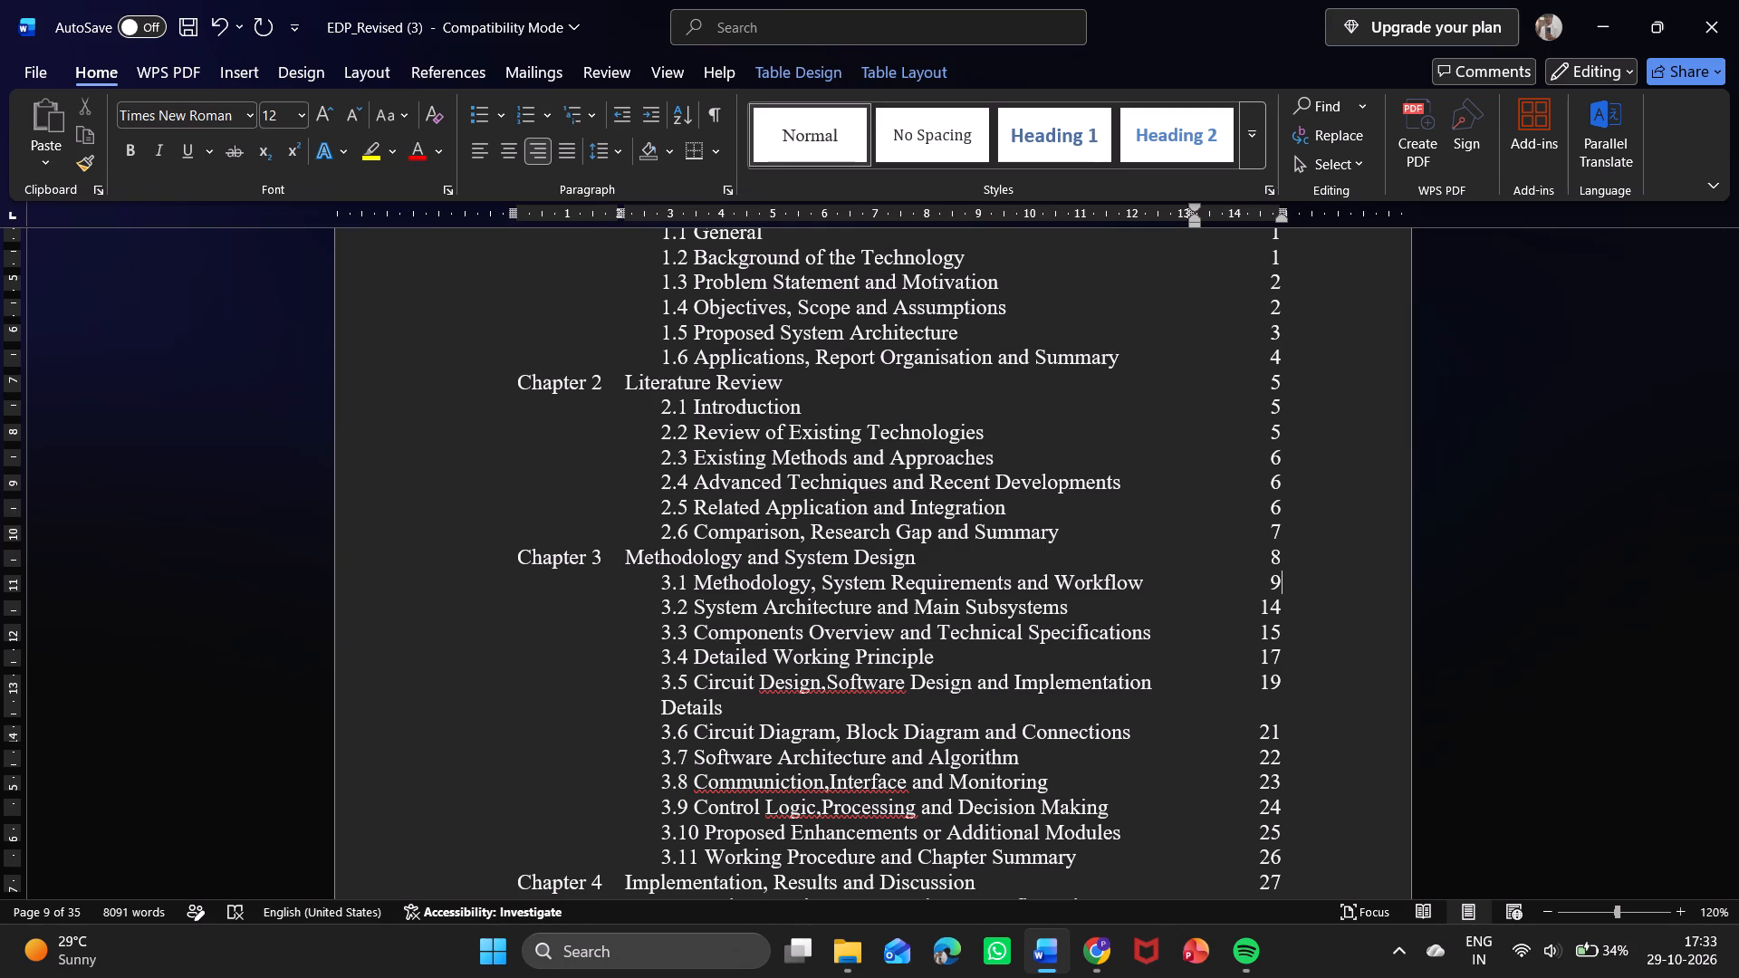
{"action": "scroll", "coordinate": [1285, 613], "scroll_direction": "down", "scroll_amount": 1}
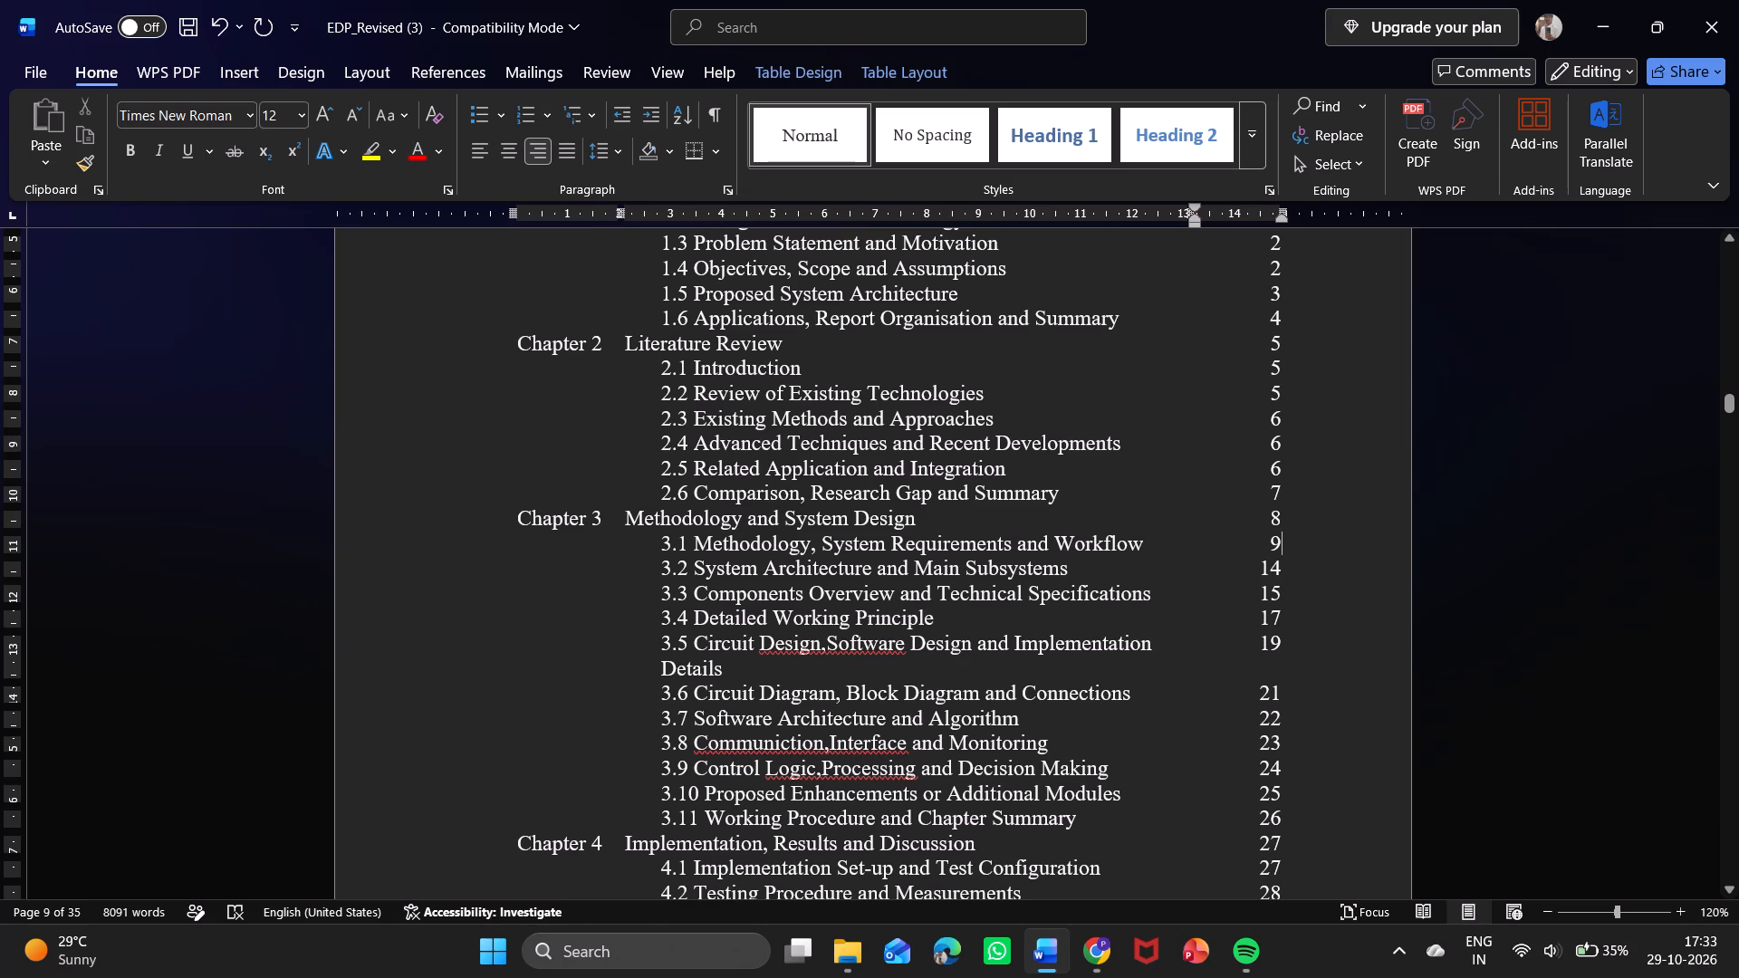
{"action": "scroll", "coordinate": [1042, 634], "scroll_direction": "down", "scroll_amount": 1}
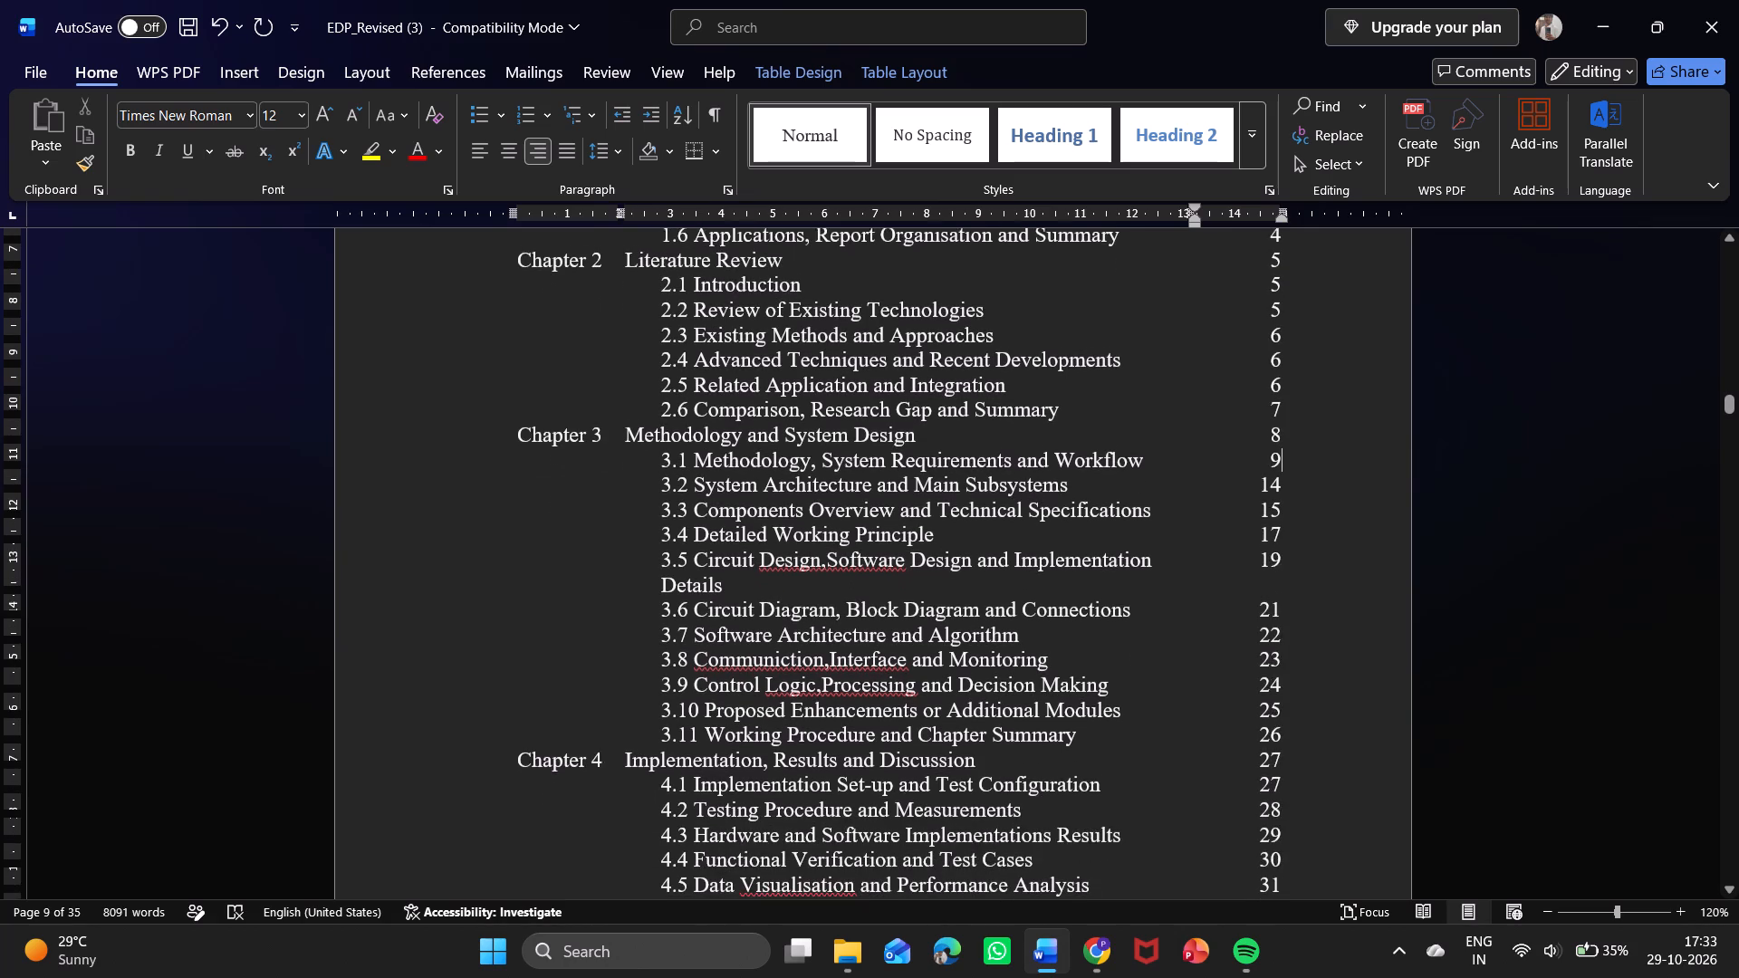
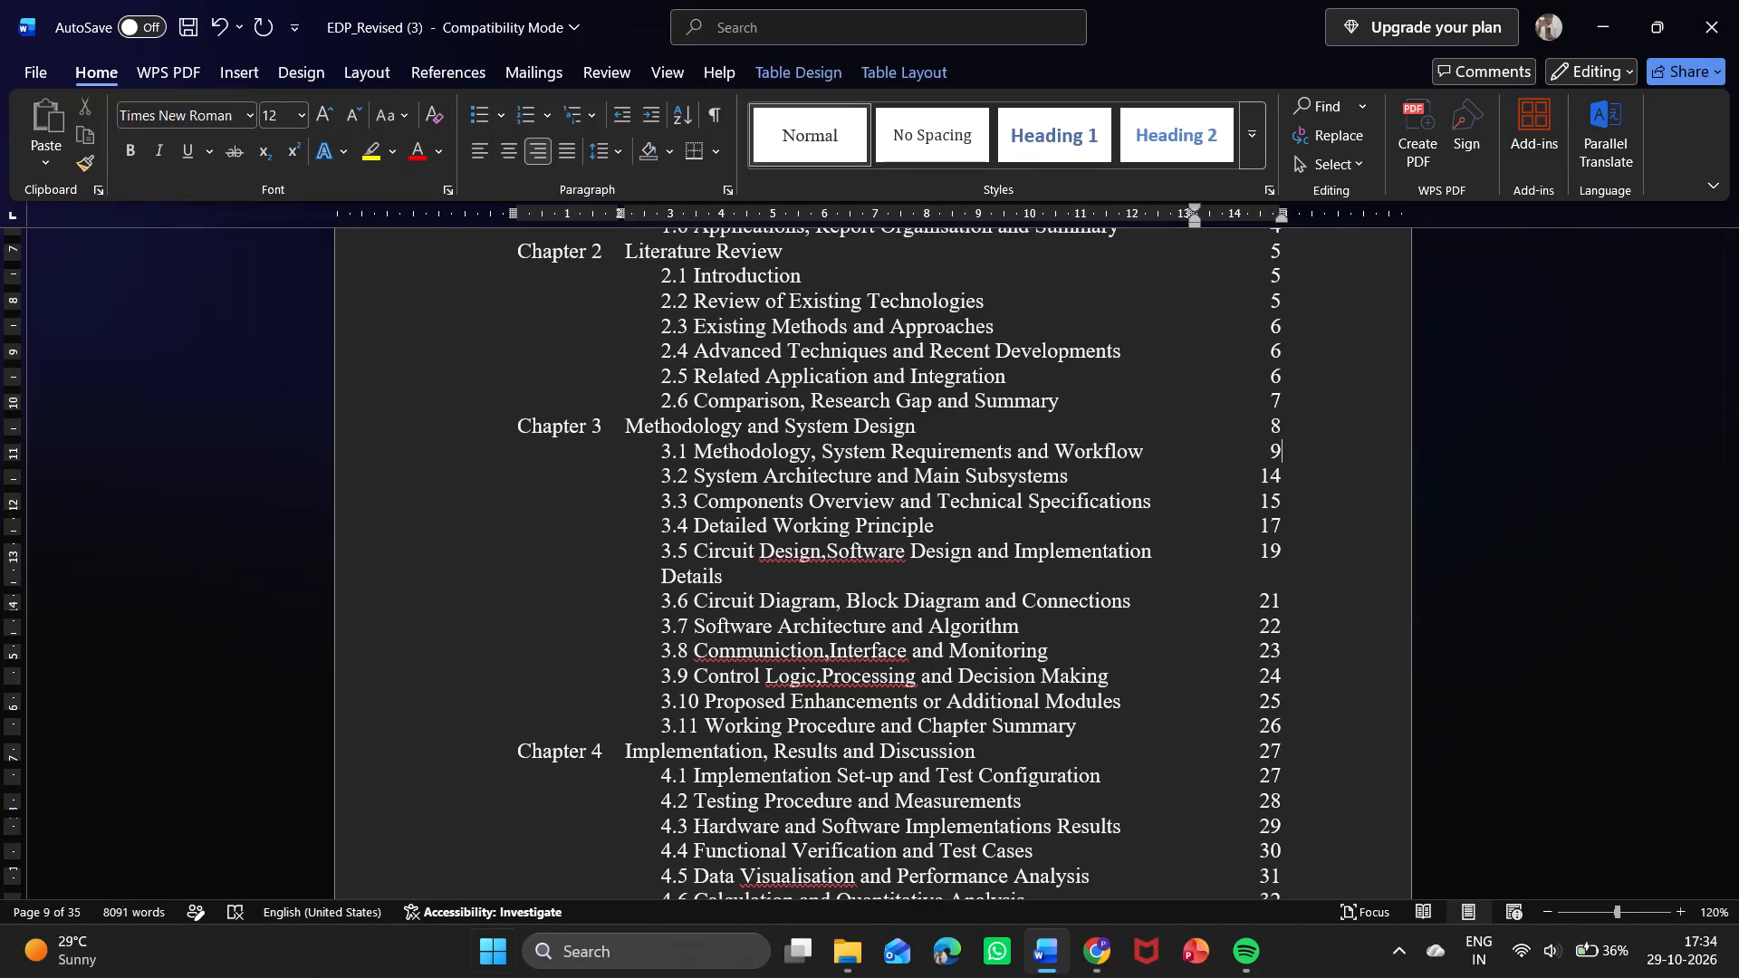
Examine the start of Chapter 3 in the report for the page locations of sections 3.1 and 3.2.
{"action": "scroll", "coordinate": [425, 681], "scroll_direction": "down", "scroll_amount": 4}
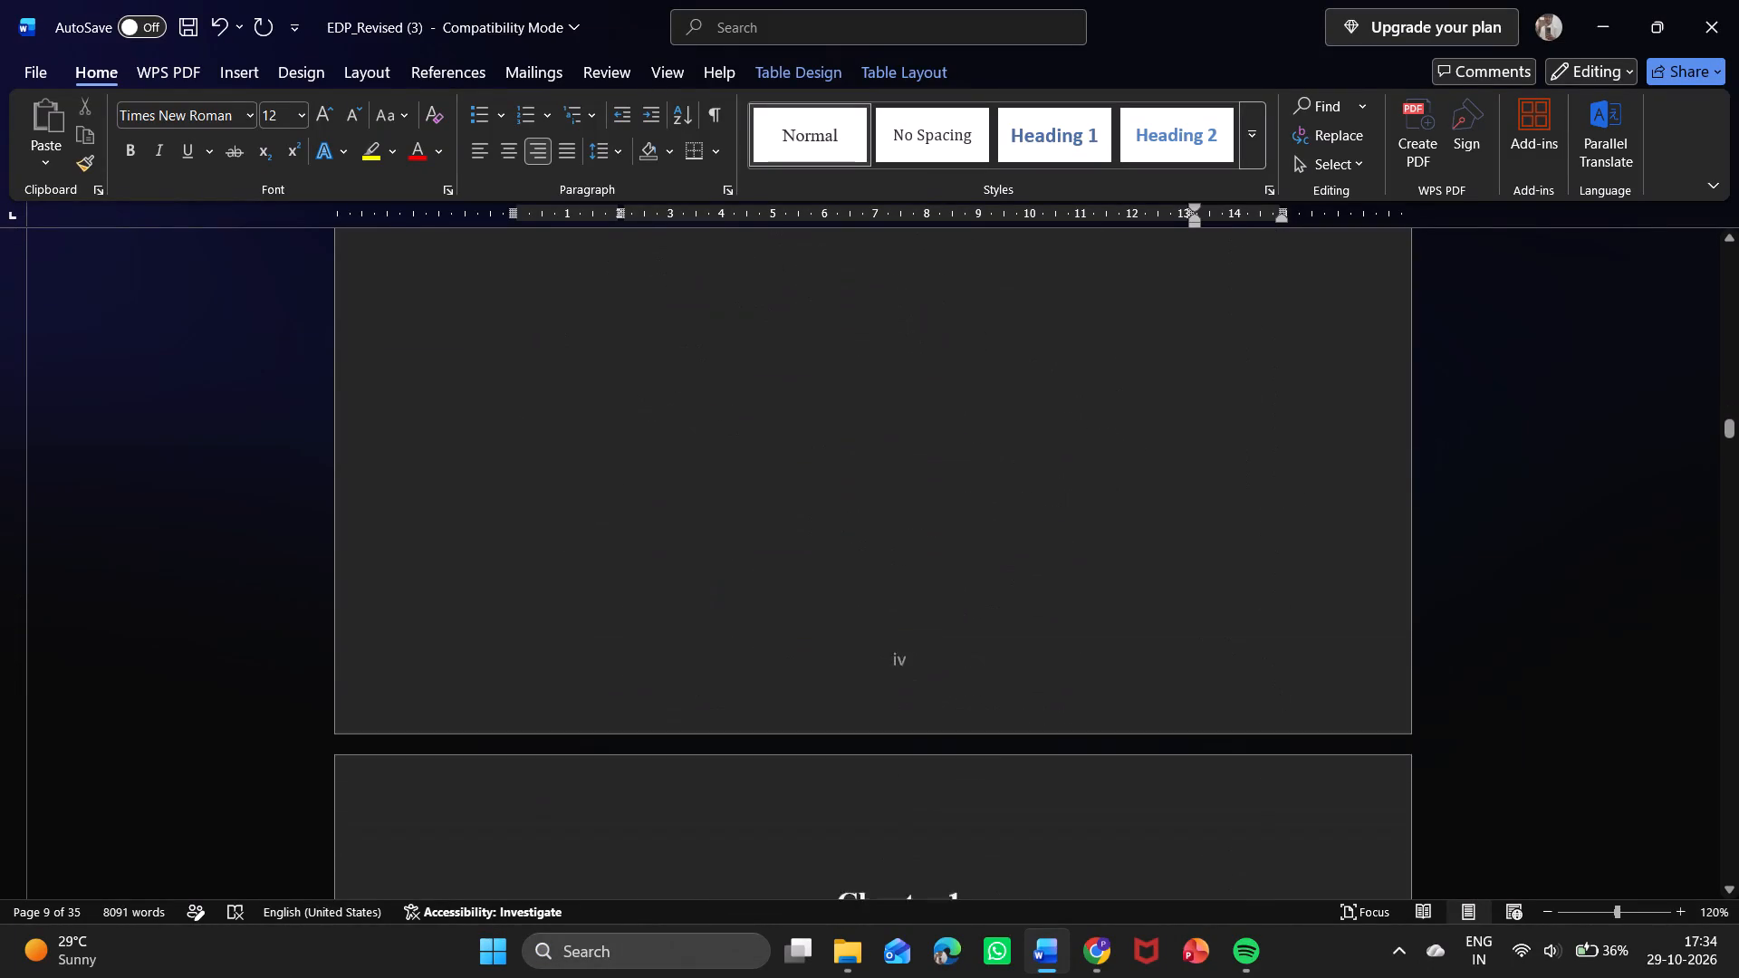
{"action": "scroll", "coordinate": [425, 681], "scroll_direction": "down", "scroll_amount": 14}
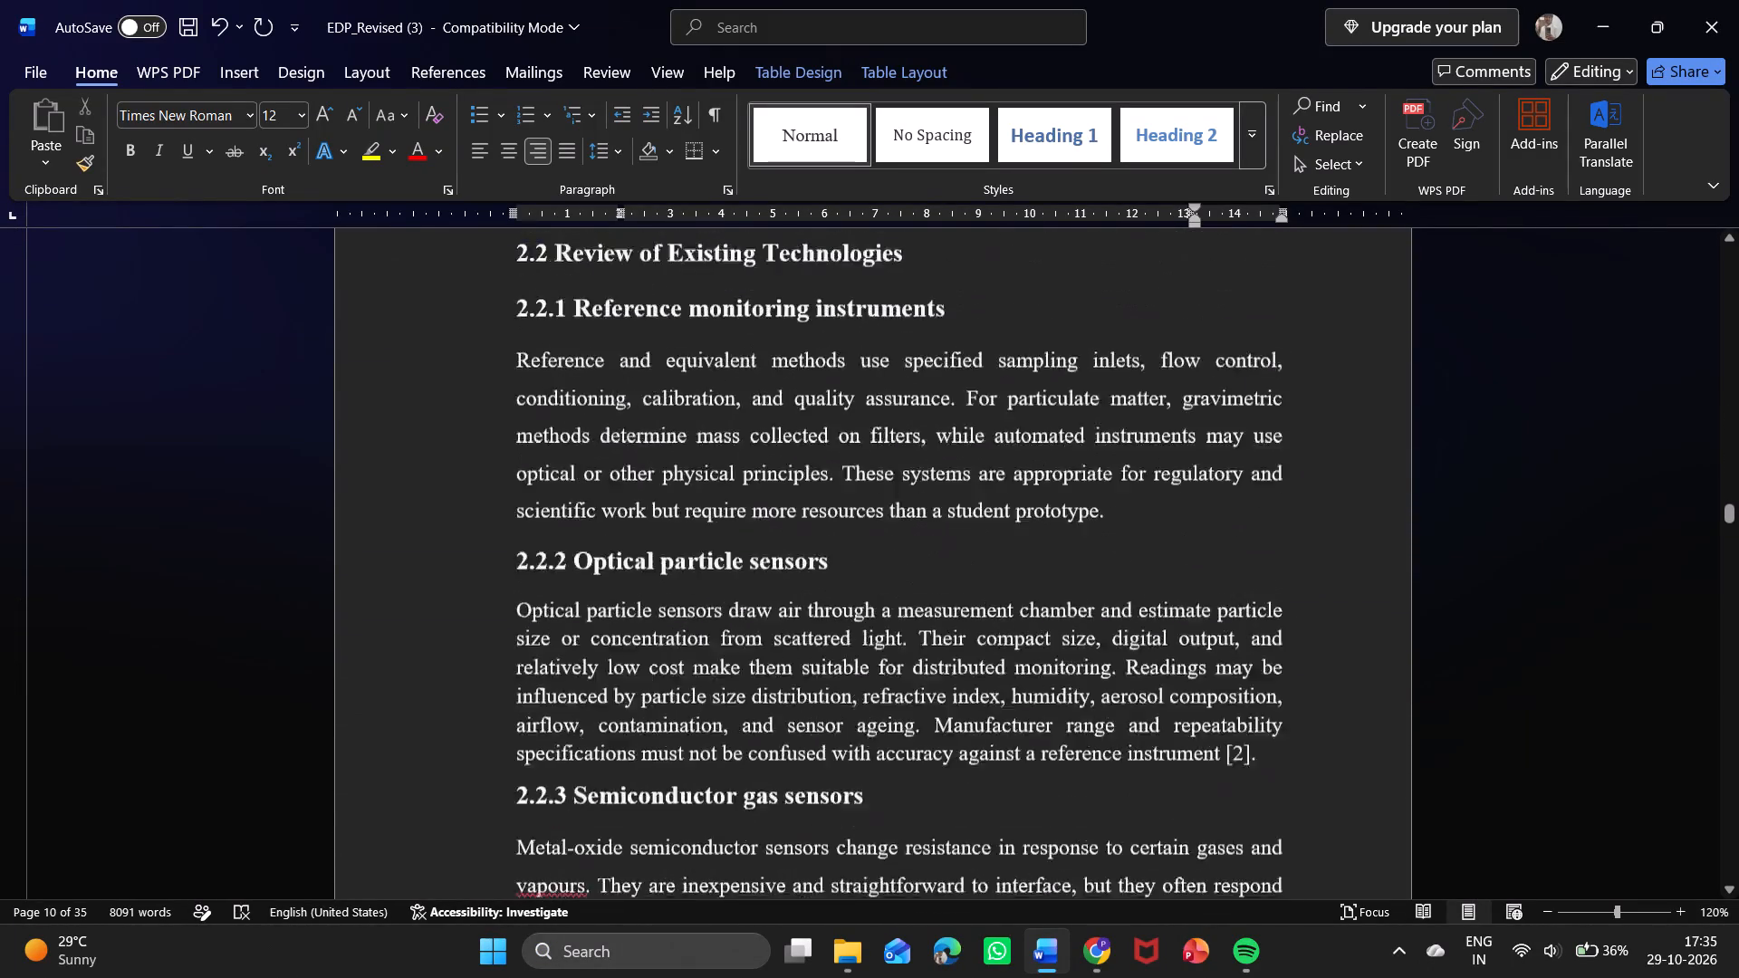
{"action": "scroll", "coordinate": [425, 681], "scroll_direction": "down", "scroll_amount": 5}
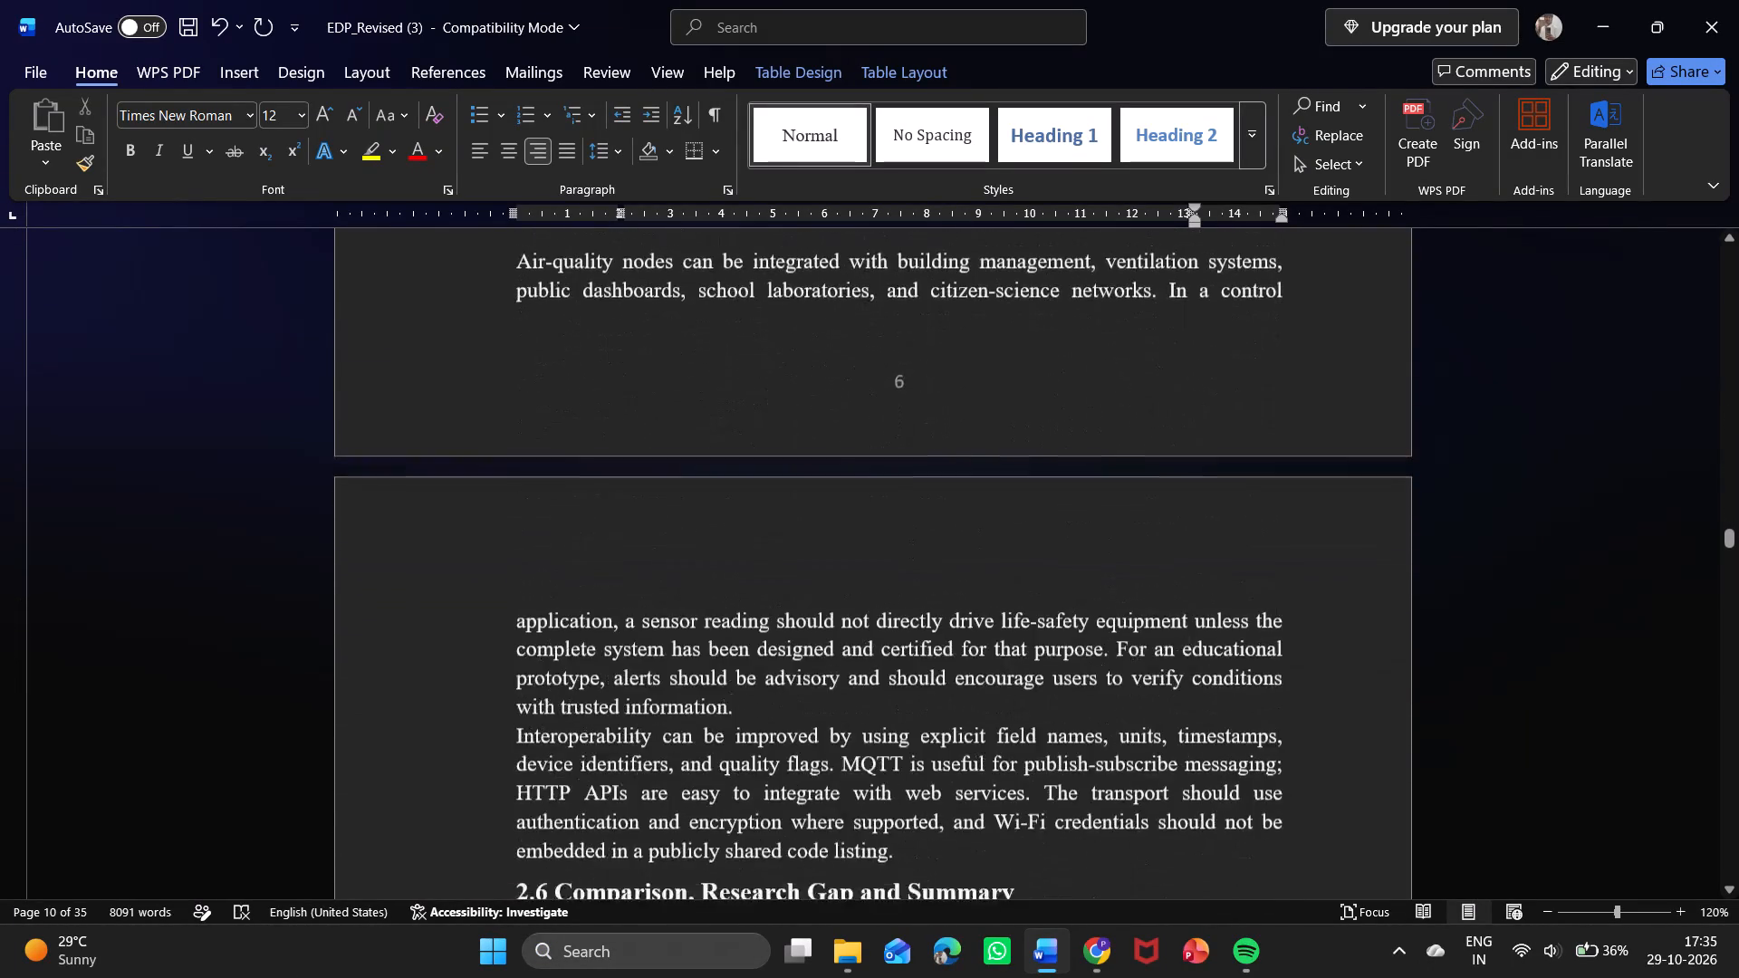
{"action": "scroll", "coordinate": [425, 681], "scroll_direction": "down", "scroll_amount": 5}
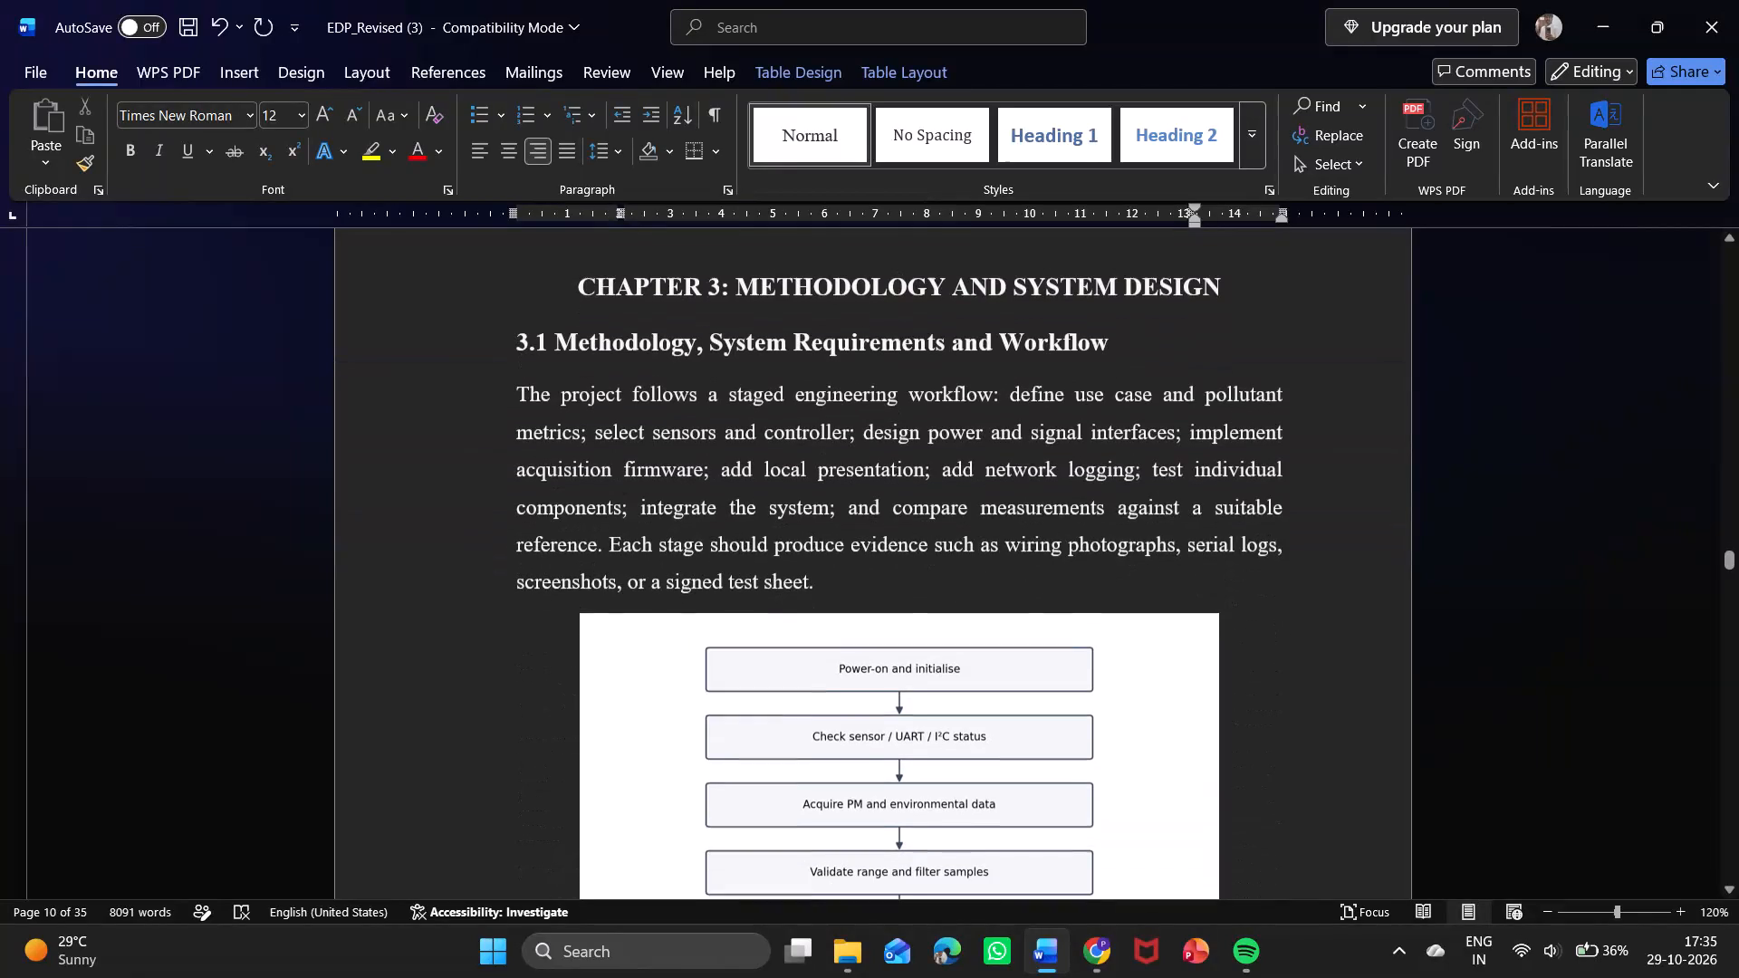
{"action": "scroll", "coordinate": [425, 681], "scroll_direction": "up", "scroll_amount": 1}
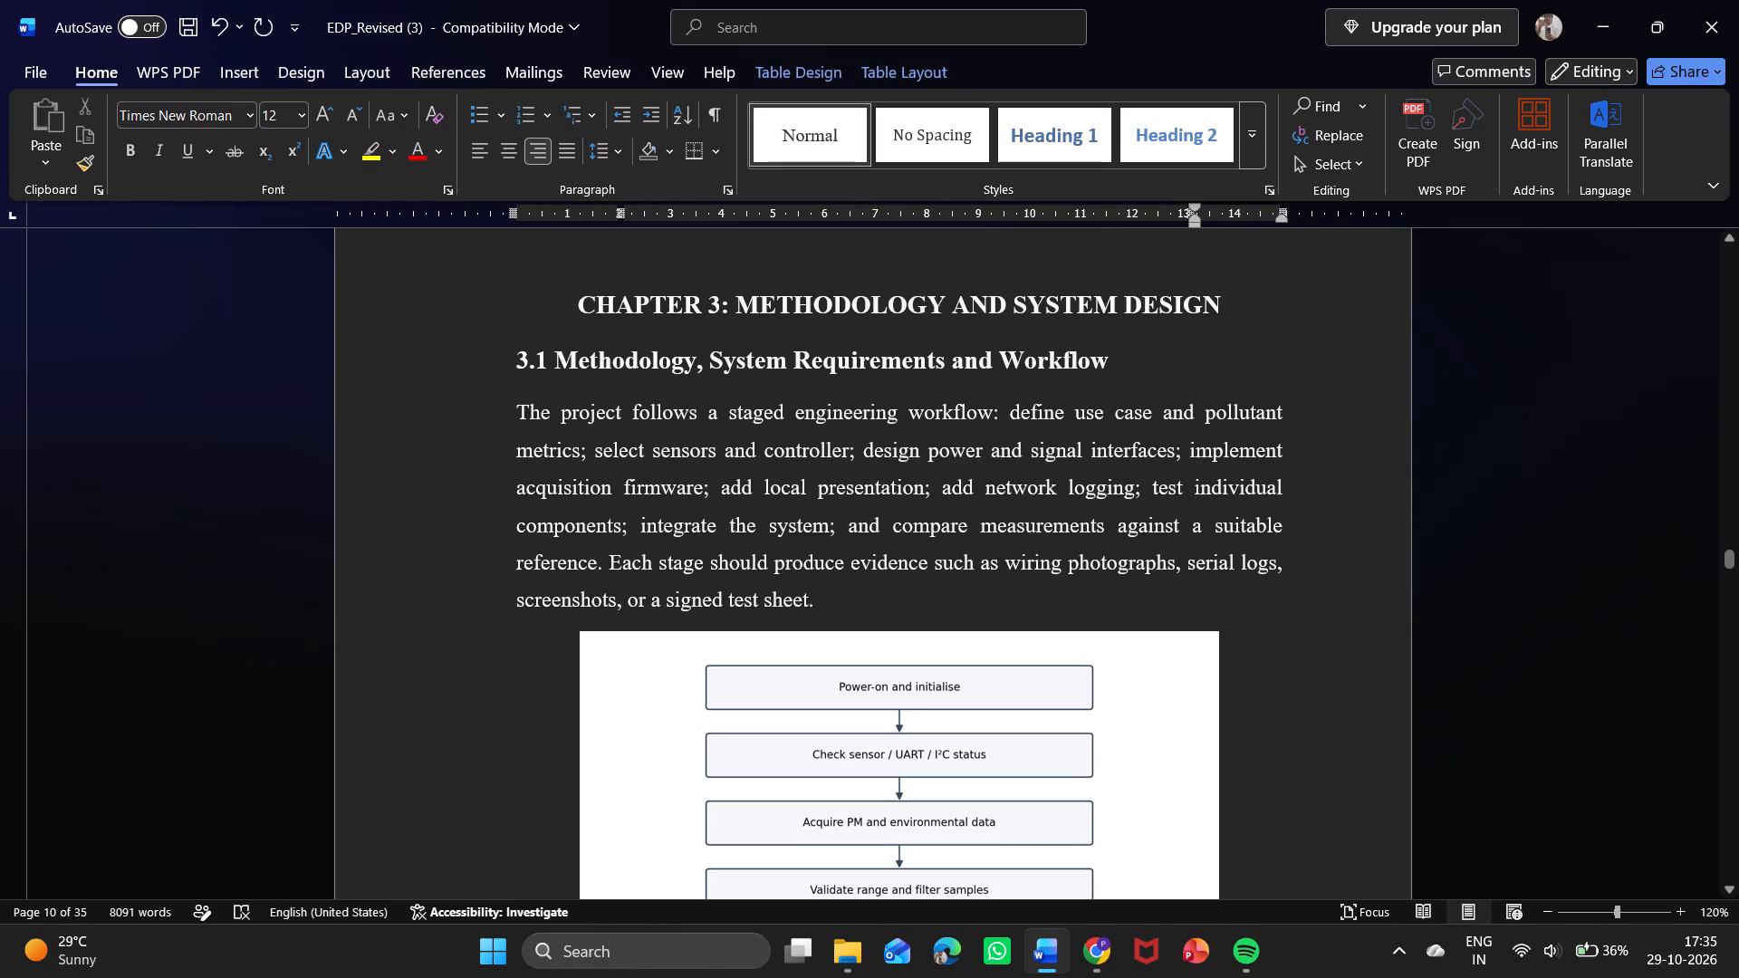
{"action": "scroll", "coordinate": [440, 731], "scroll_direction": "down", "scroll_amount": 4}
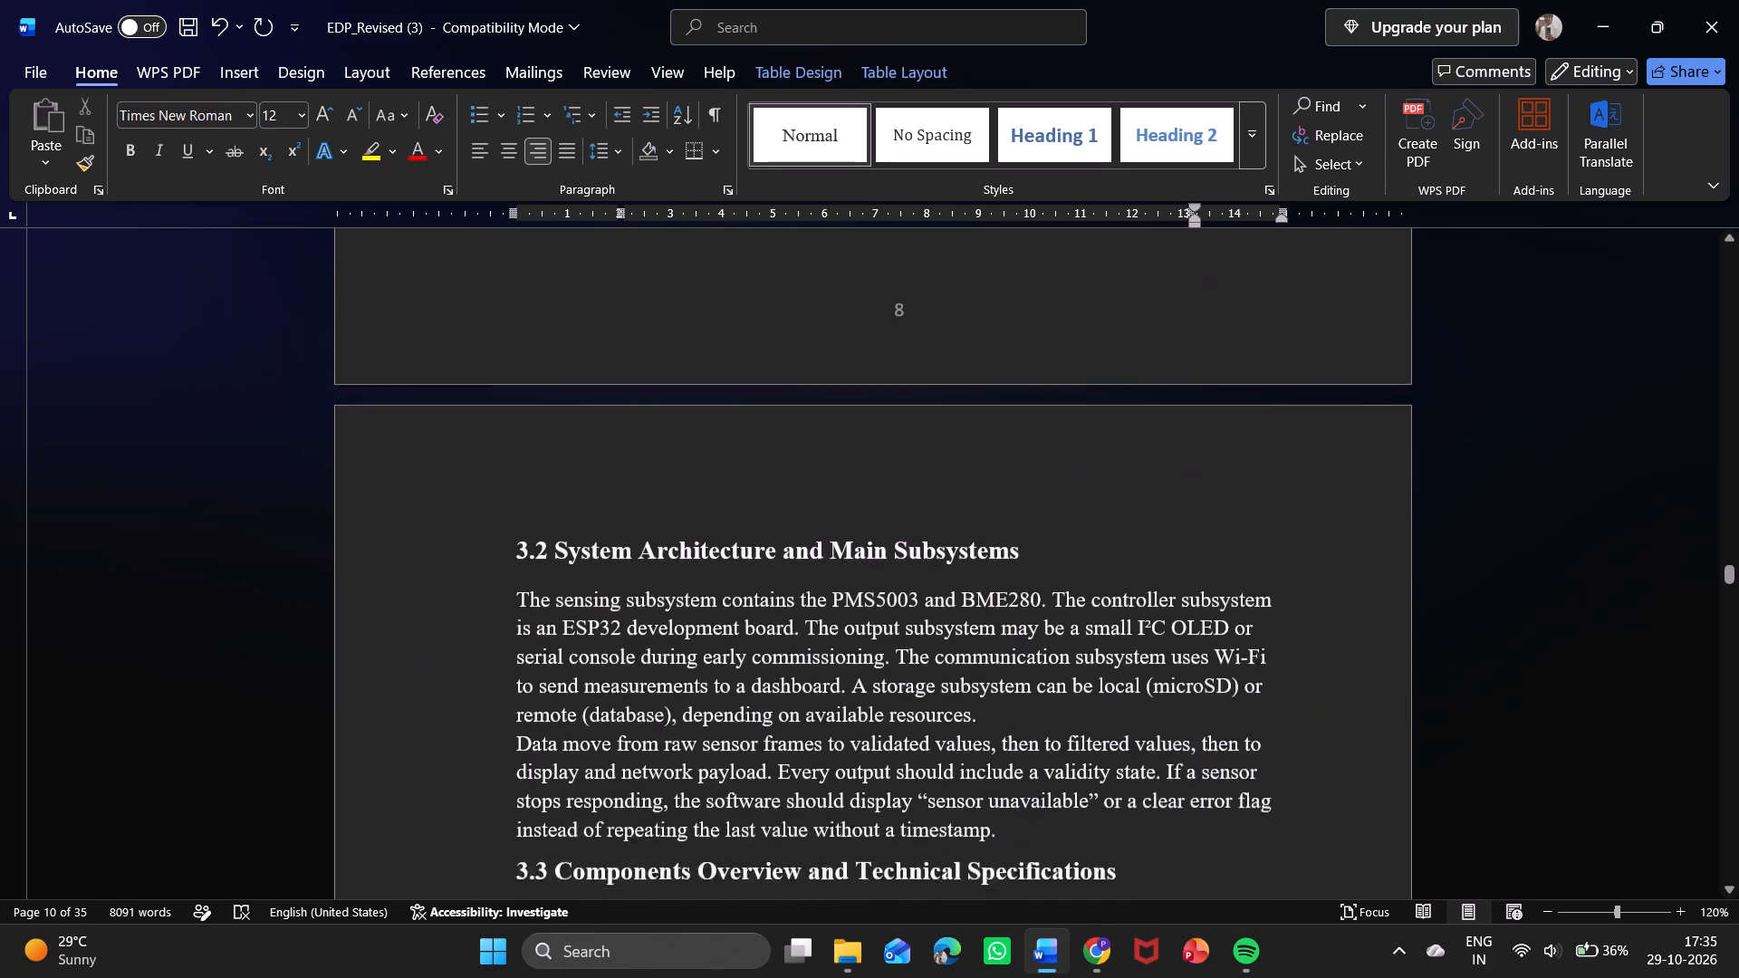
{"action": "scroll", "coordinate": [440, 731], "scroll_direction": "down", "scroll_amount": 1}
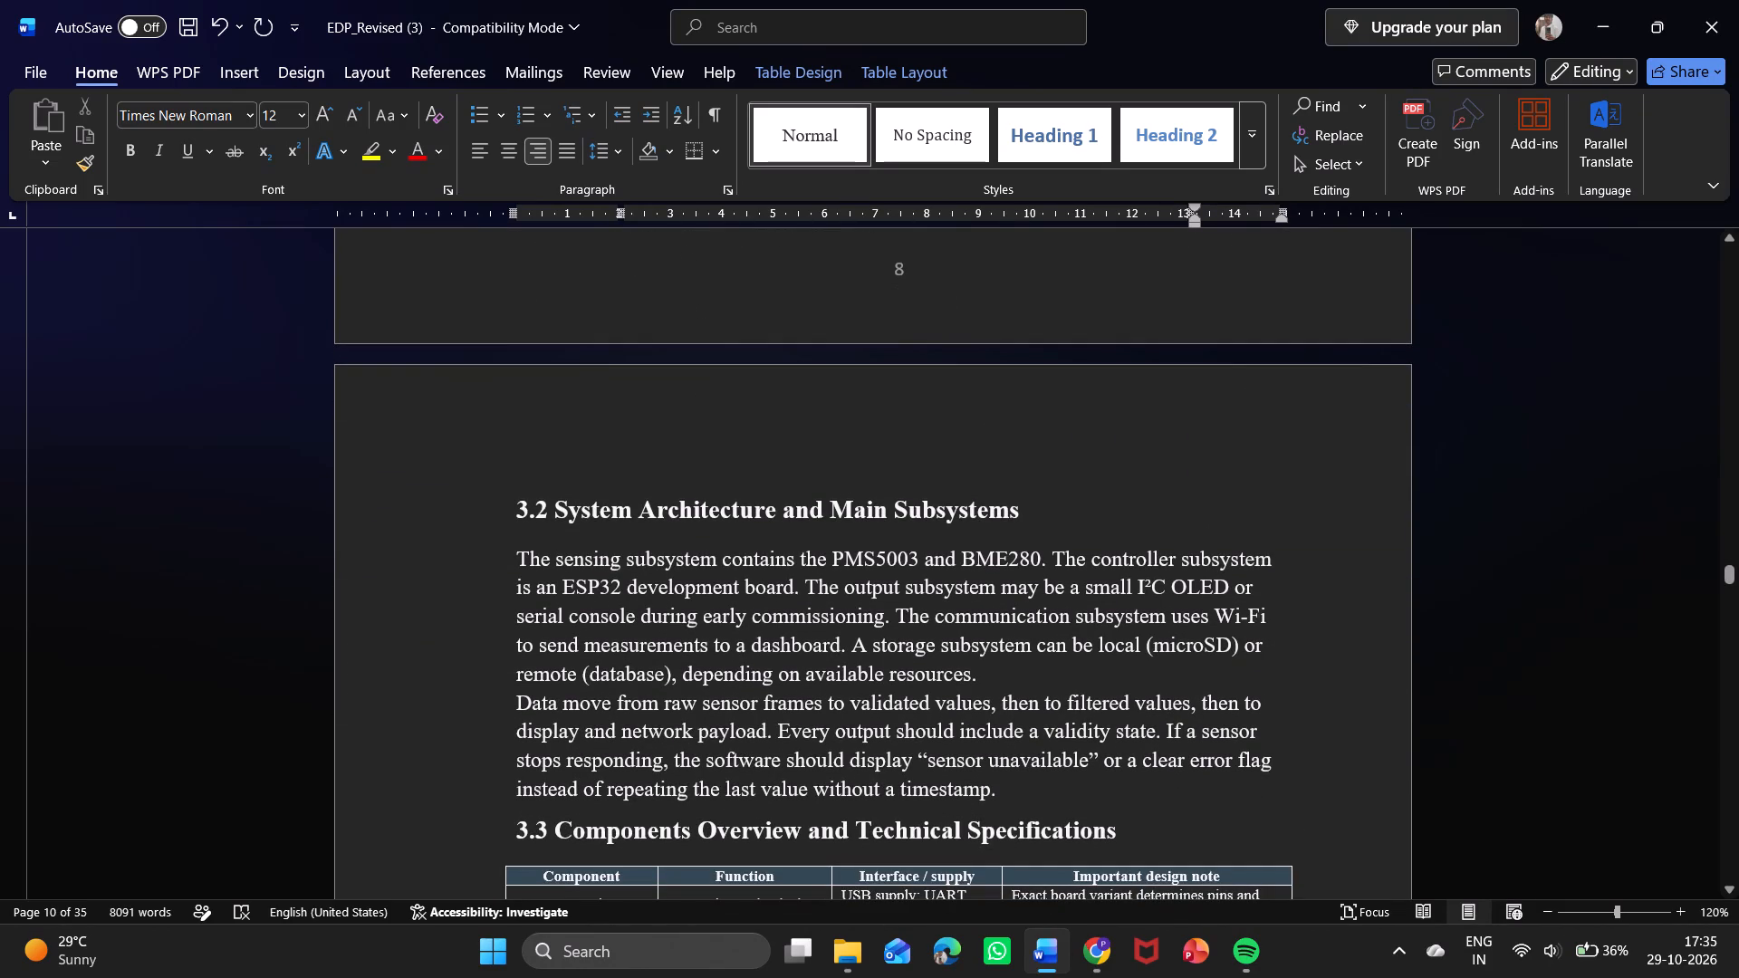
{"action": "scroll", "coordinate": [440, 731], "scroll_direction": "down", "scroll_amount": 1}
{"action": "scroll", "coordinate": [440, 731], "scroll_direction": "up", "scroll_amount": 3}
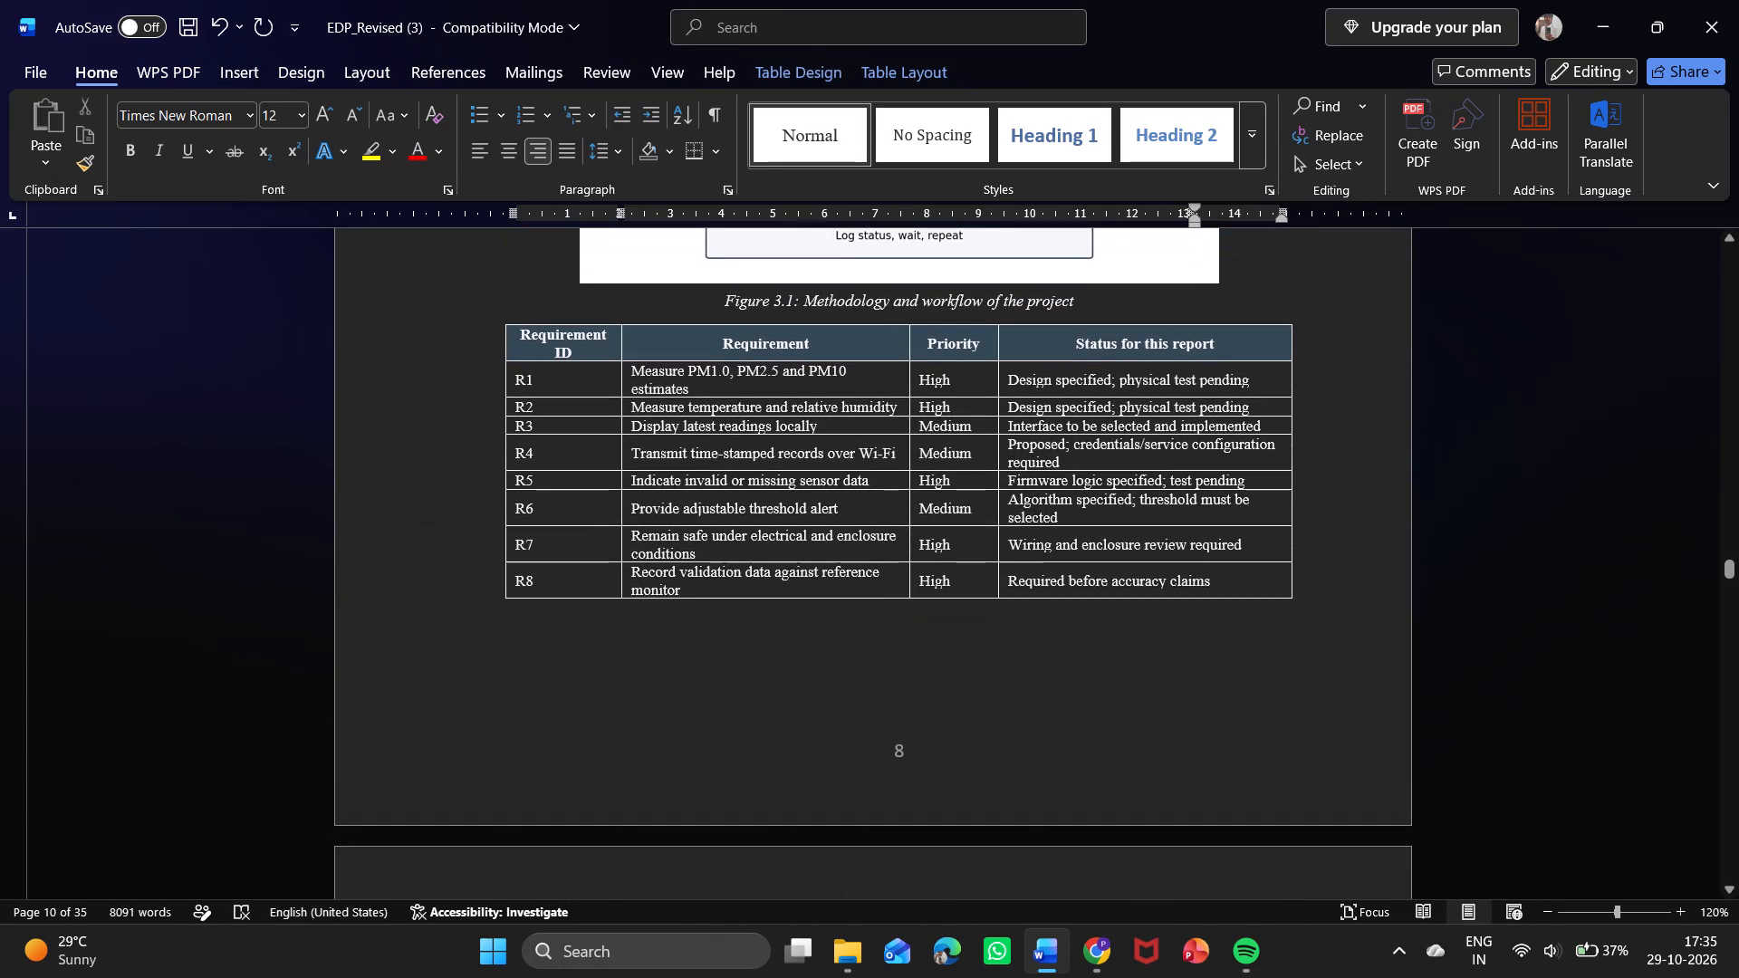
{"action": "scroll", "coordinate": [440, 731], "scroll_direction": "down", "scroll_amount": 1}
{"action": "scroll", "coordinate": [440, 731], "scroll_direction": "up", "scroll_amount": 1}
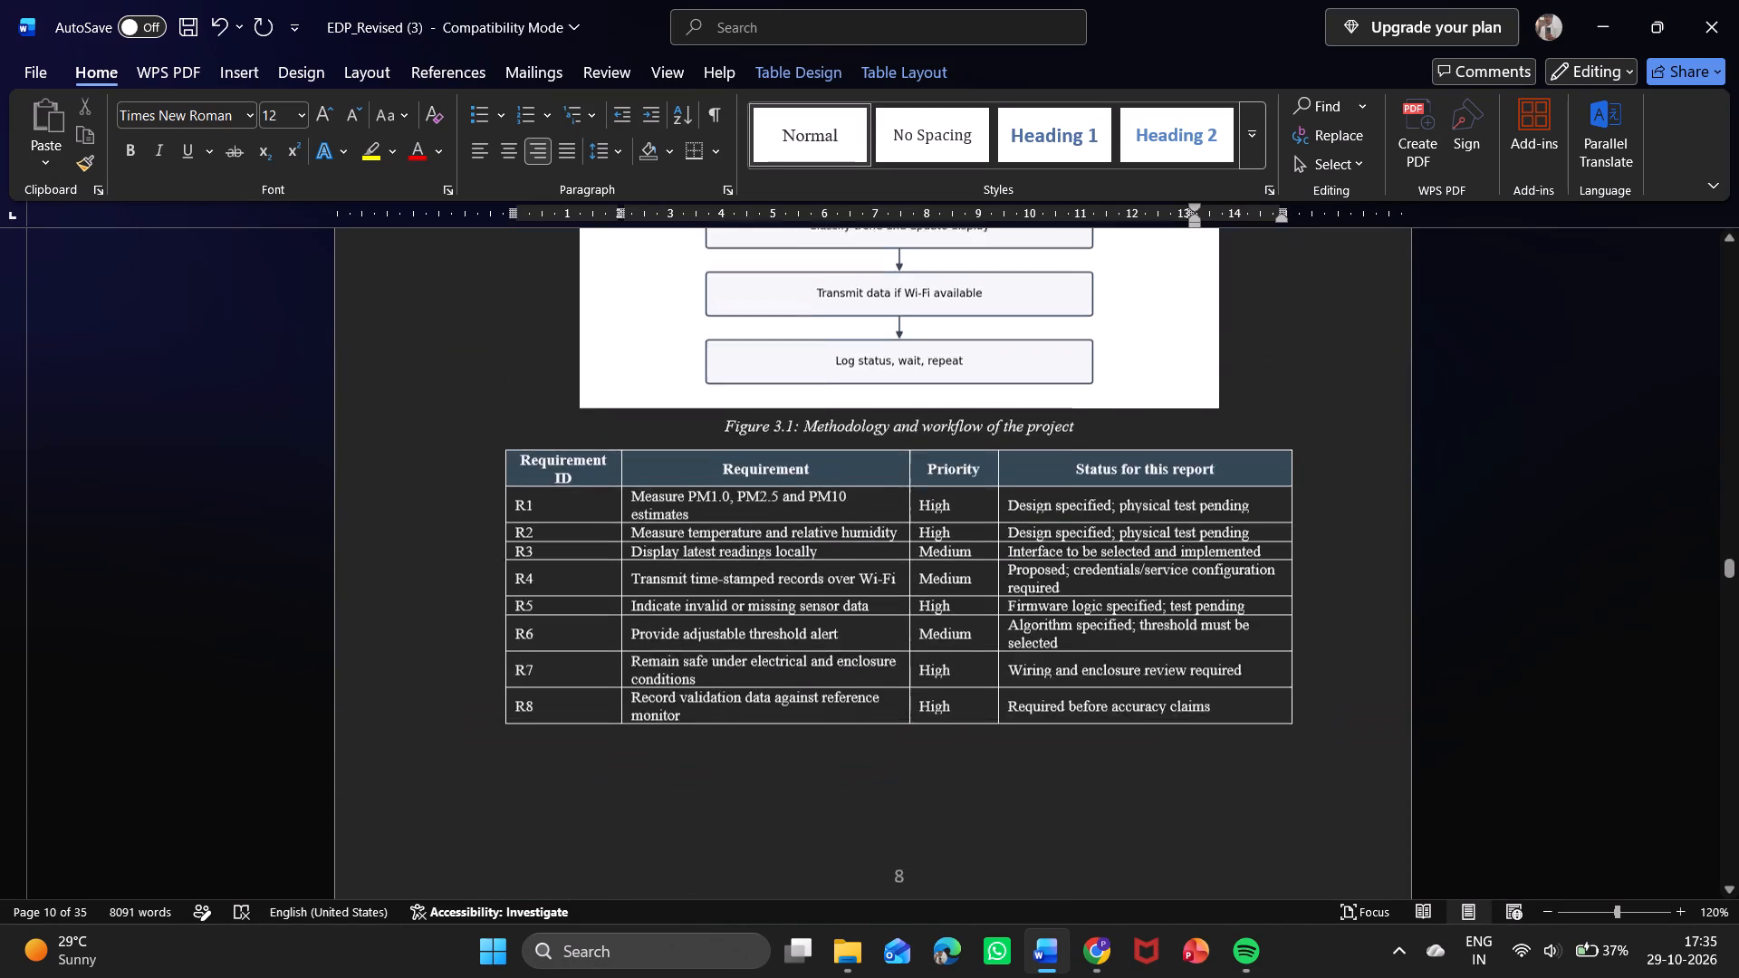
Examine the Chapter 3 pages for the page locations of sections 3.3, 3.4 and 3.5.
{"action": "scroll", "coordinate": [440, 731], "scroll_direction": "down", "scroll_amount": 3}
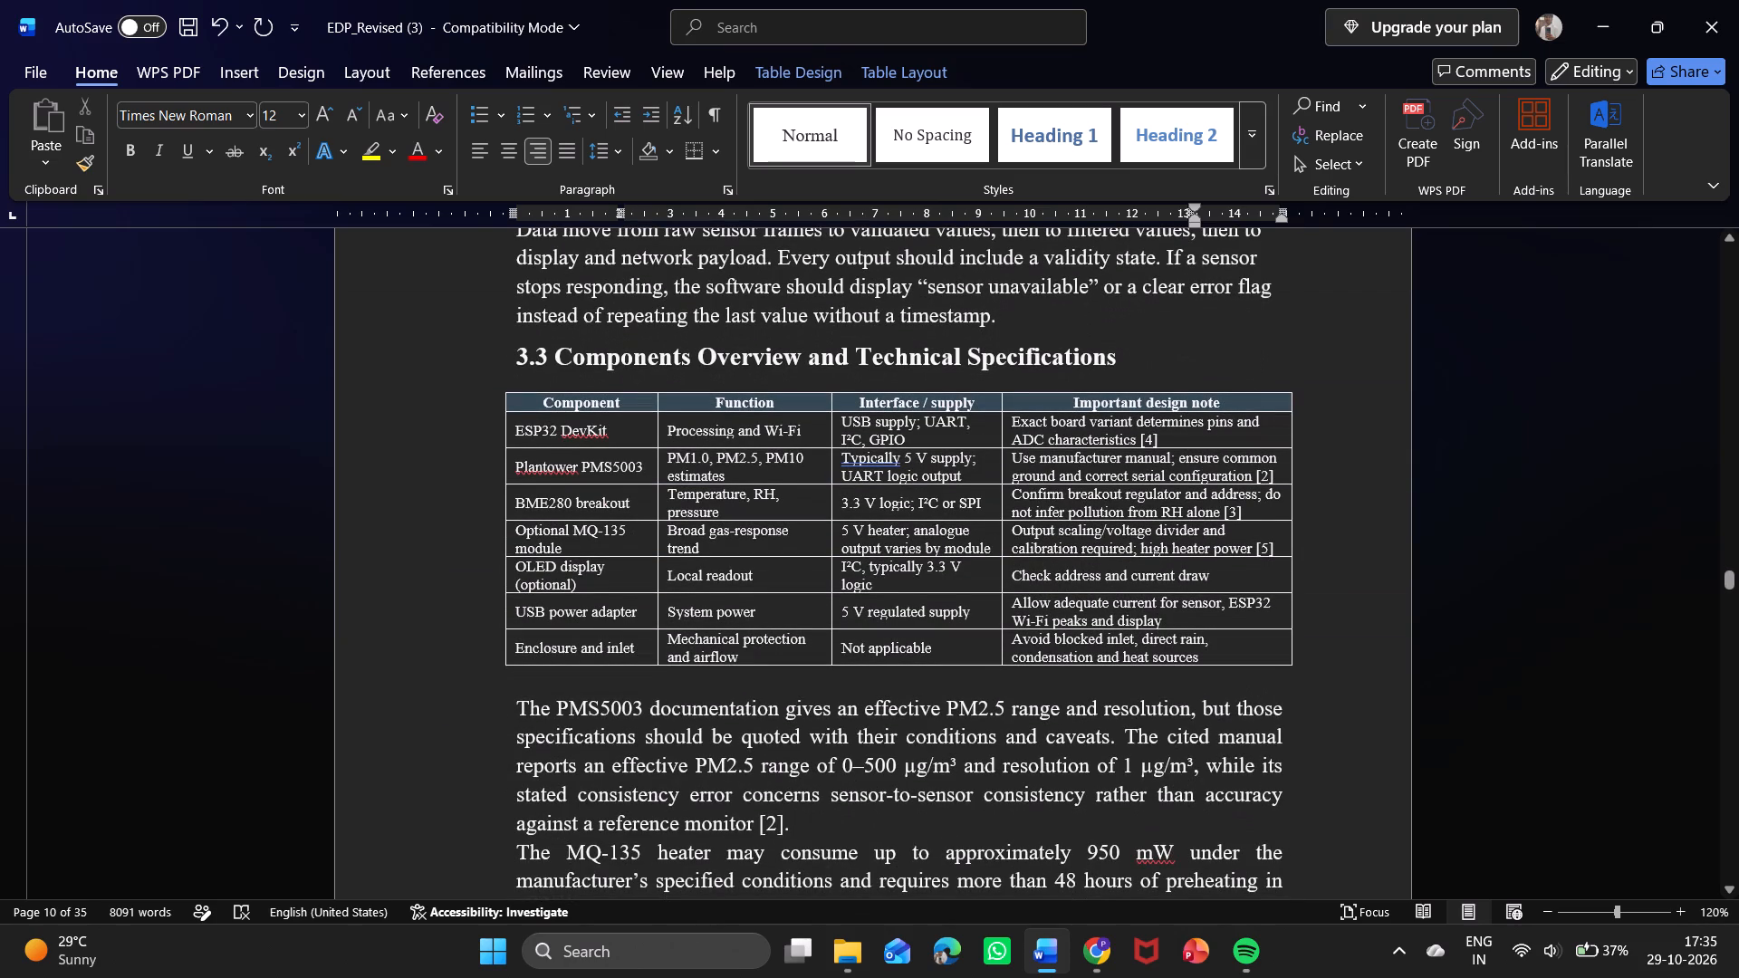
{"action": "scroll", "coordinate": [440, 731], "scroll_direction": "down", "scroll_amount": 1}
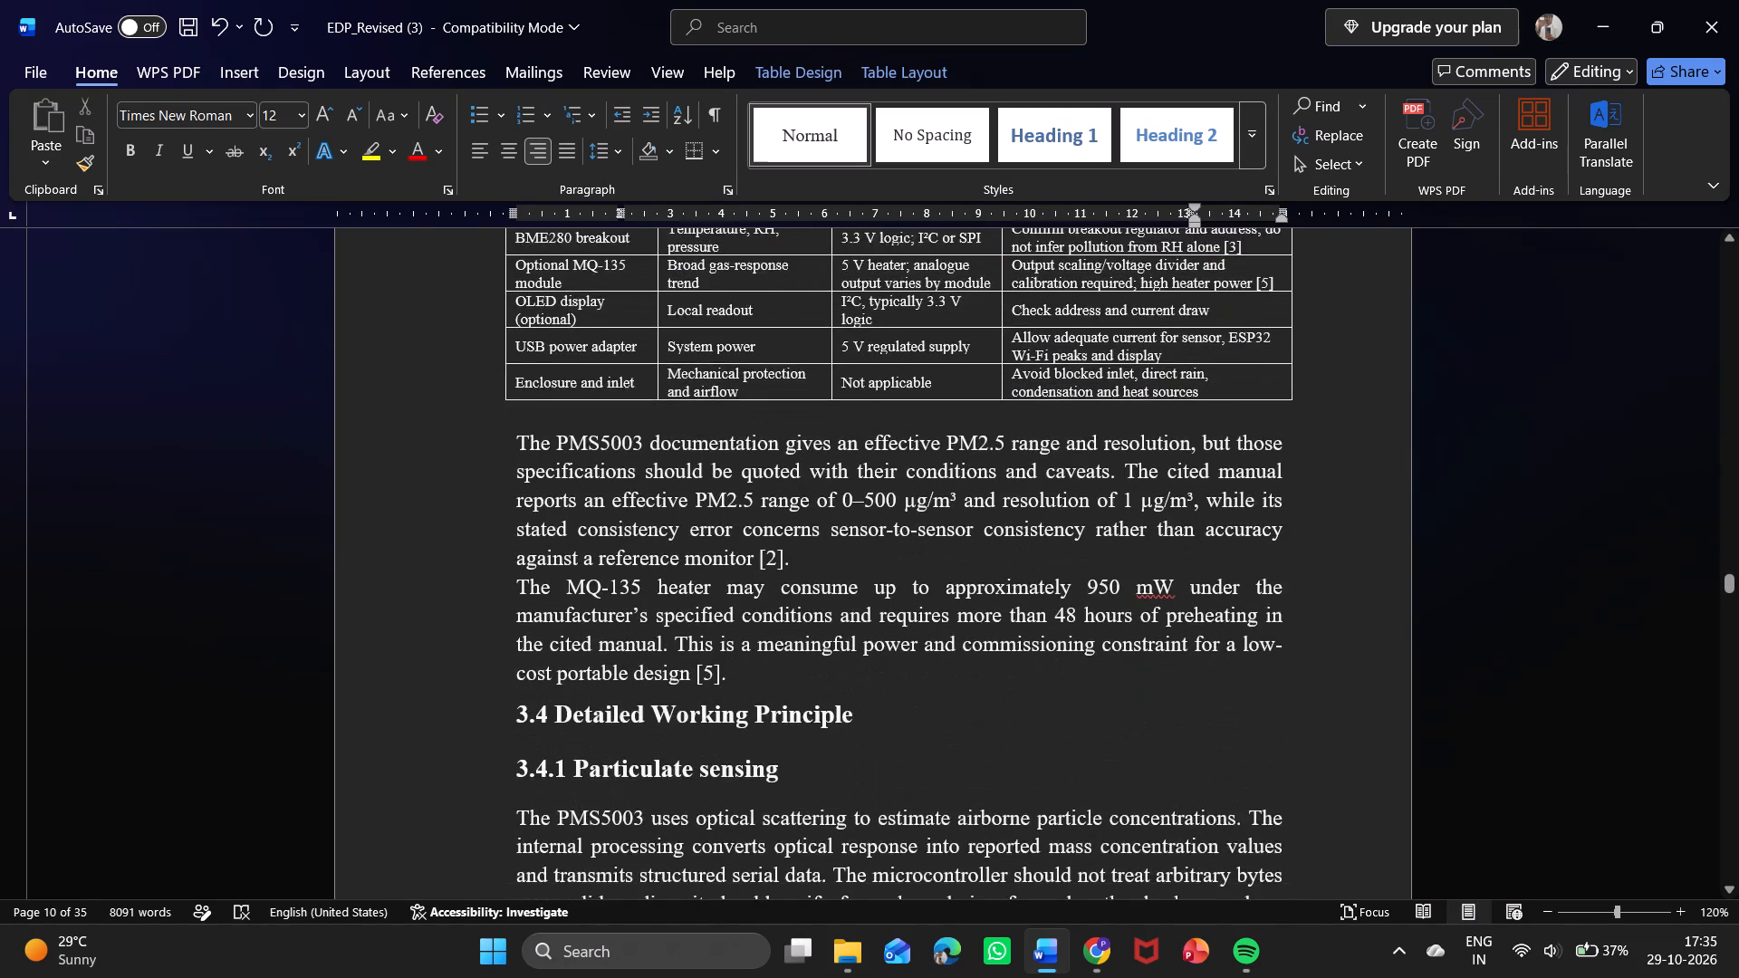
{"action": "scroll", "coordinate": [440, 731], "scroll_direction": "down", "scroll_amount": 1}
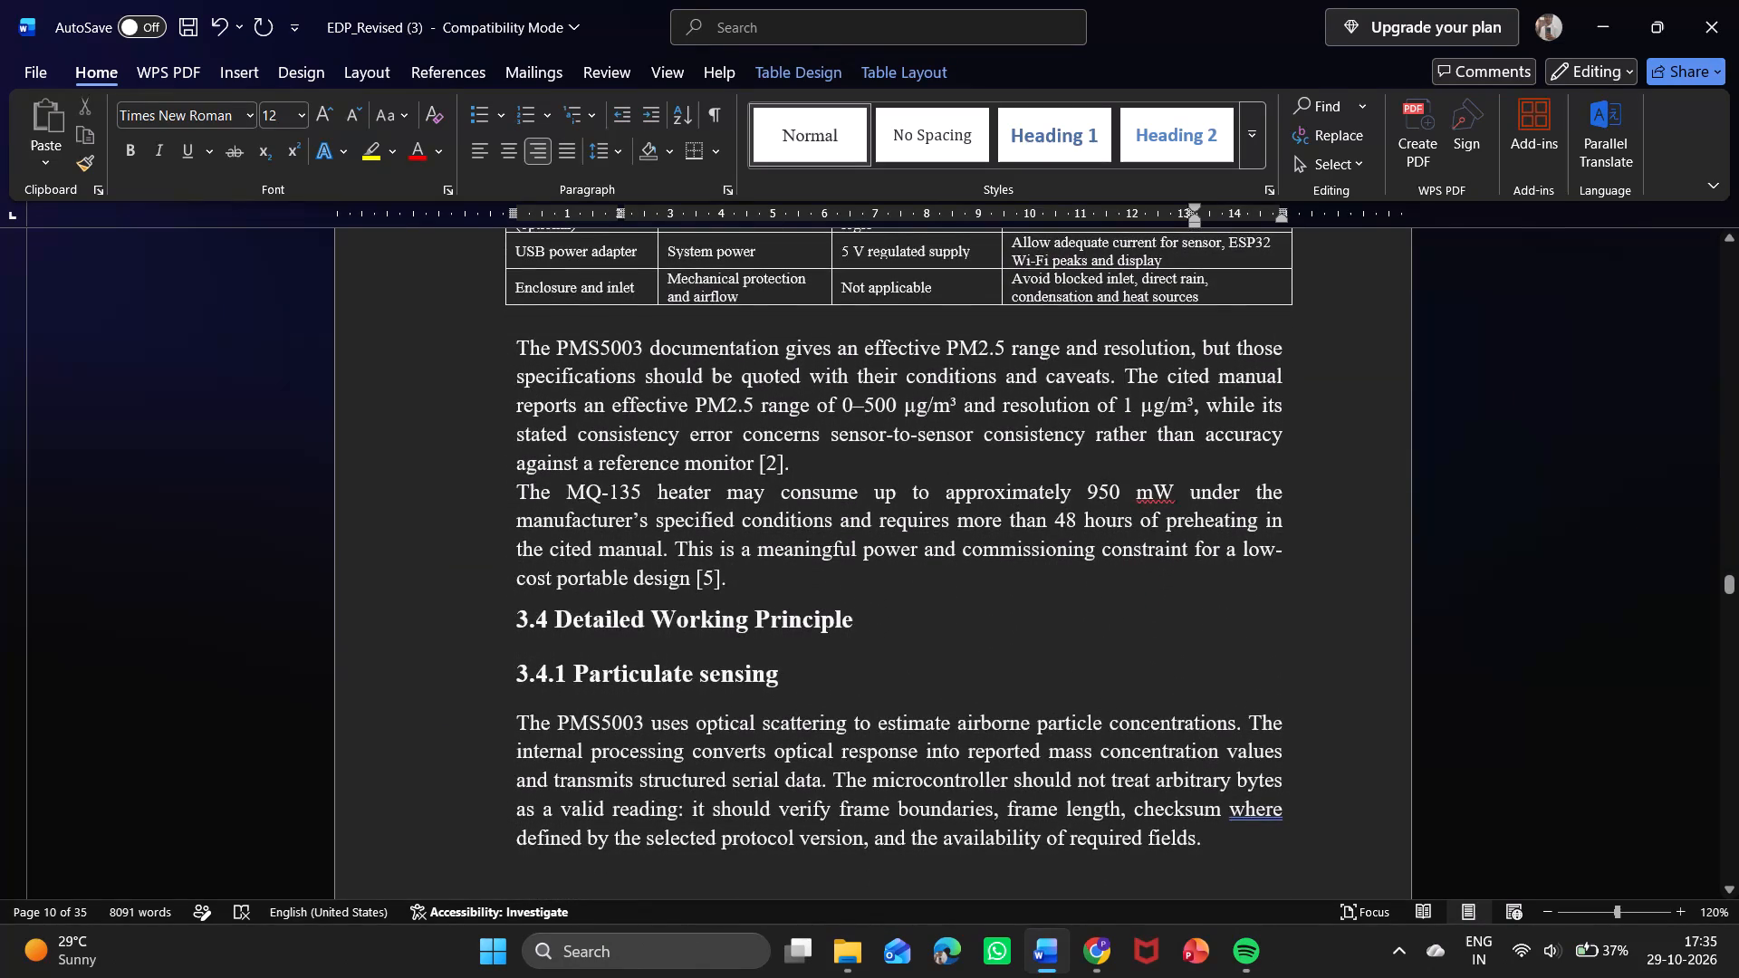
{"action": "scroll", "coordinate": [440, 731], "scroll_direction": "down", "scroll_amount": 1}
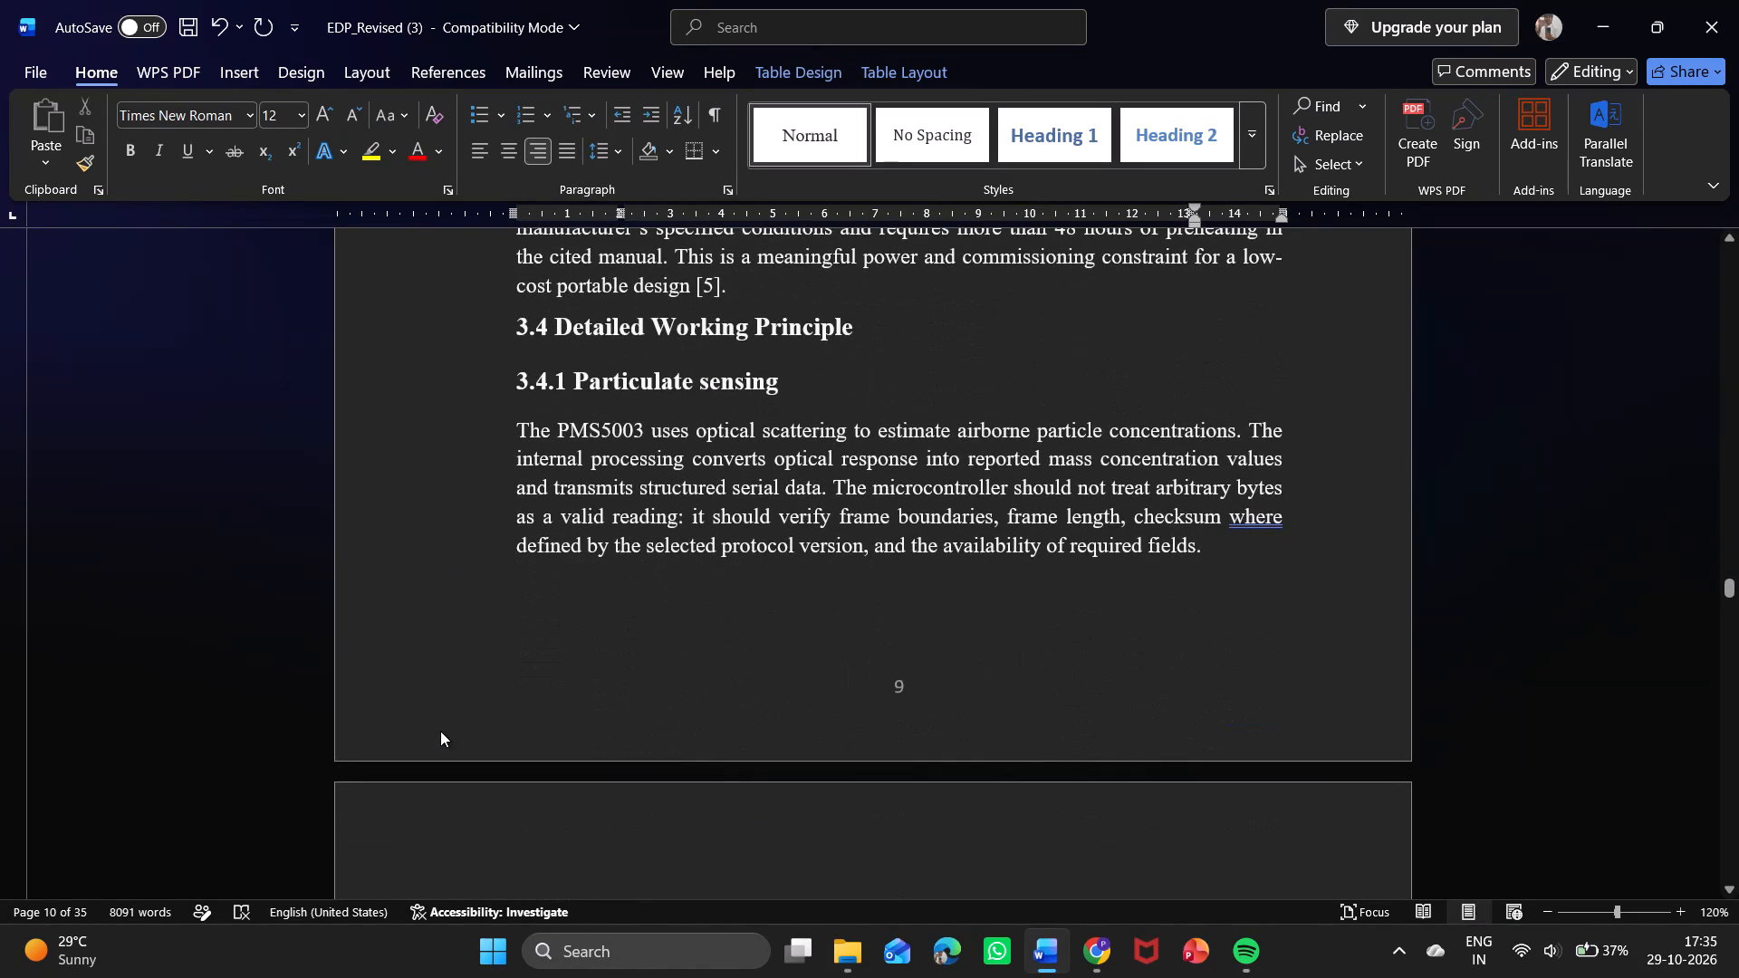
{"action": "scroll", "coordinate": [440, 731], "scroll_direction": "down", "scroll_amount": 2}
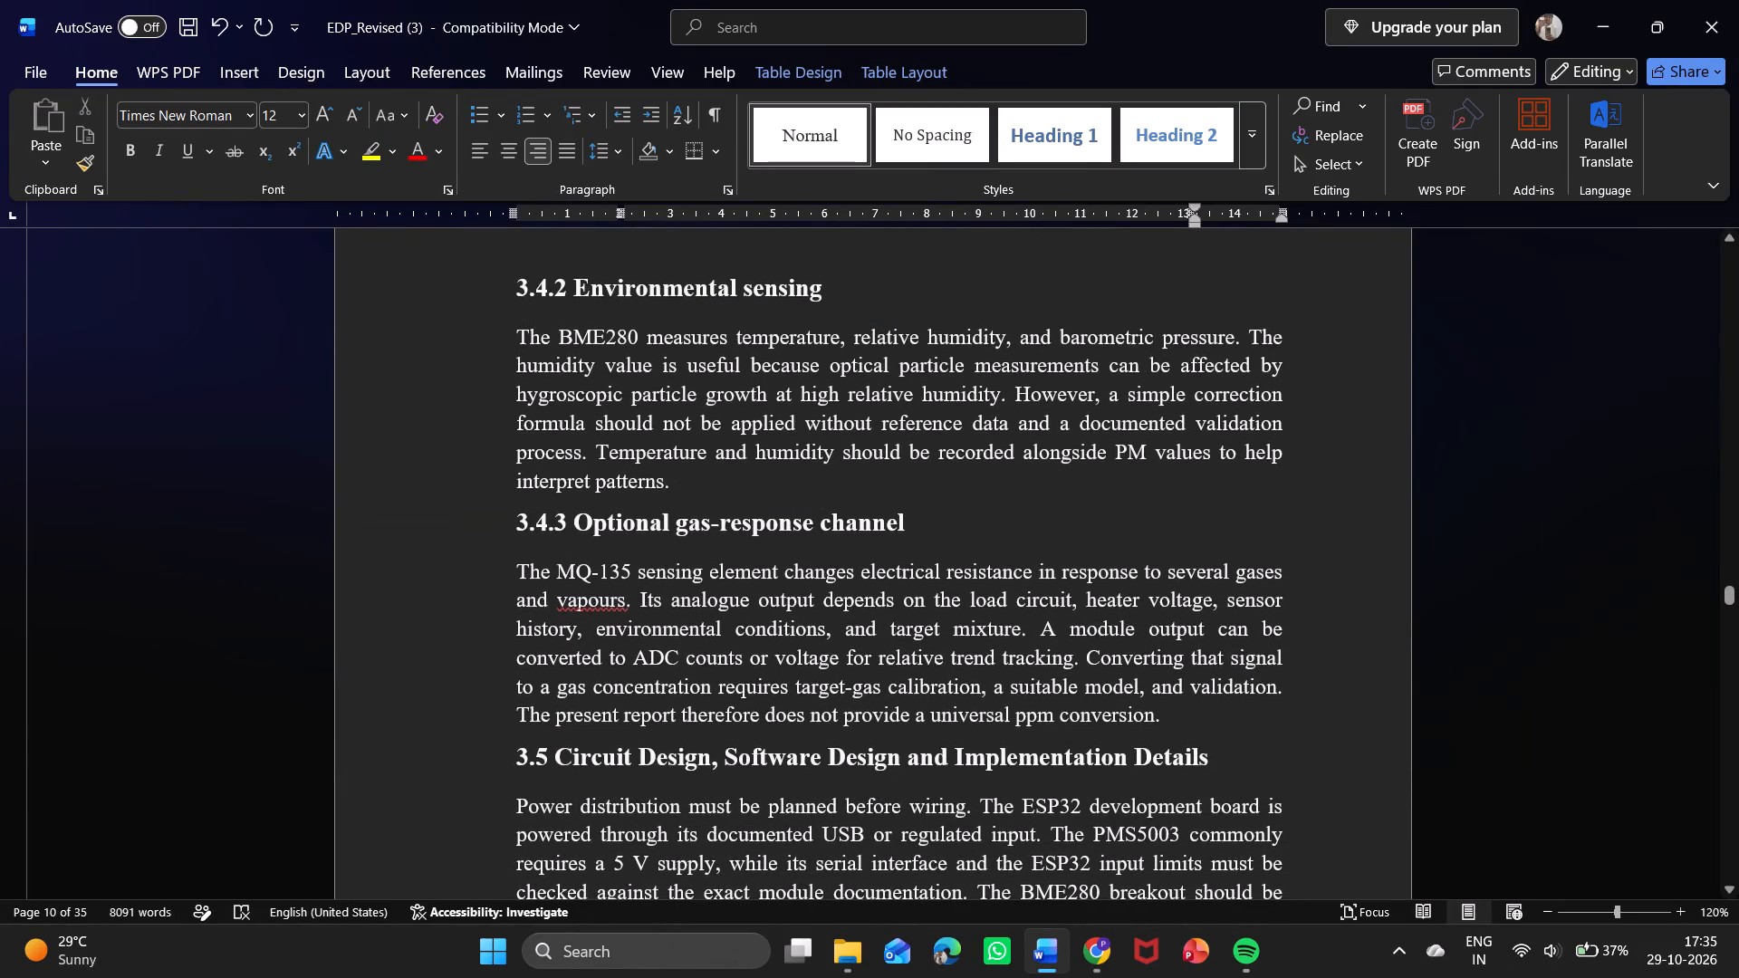
{"action": "scroll", "coordinate": [440, 731], "scroll_direction": "down", "scroll_amount": 1}
{"action": "right_click", "coordinate": [440, 731]}
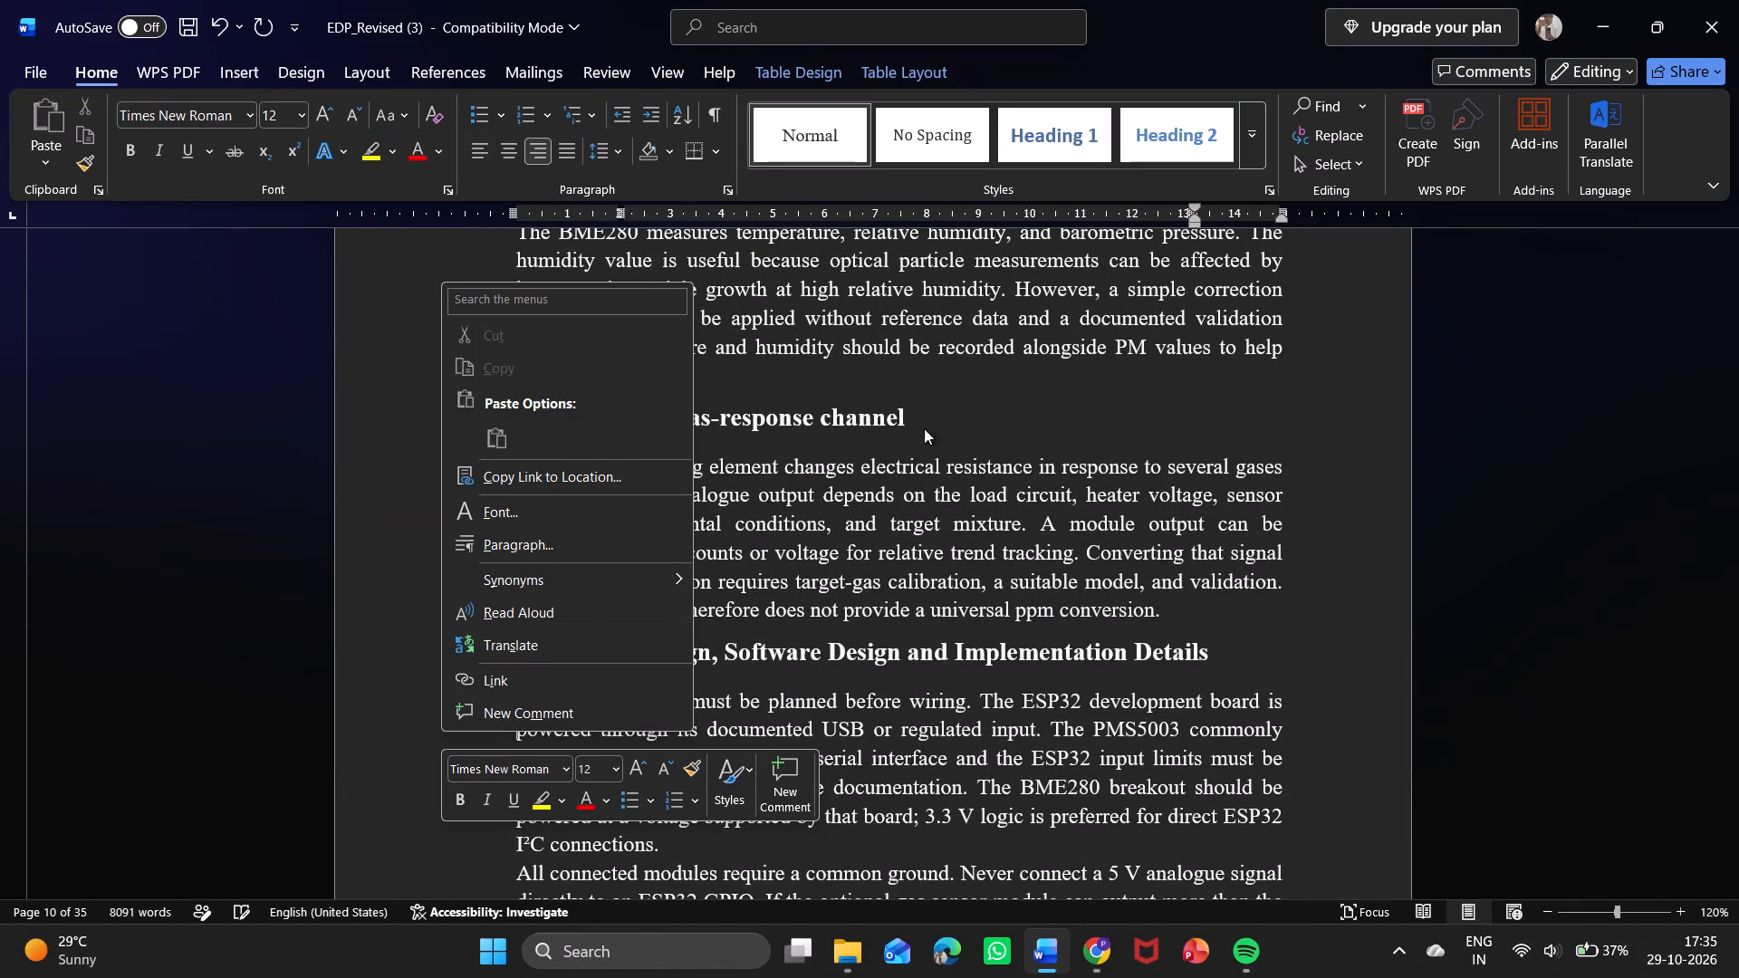
{"action": "left_click", "coordinate": [954, 411]}
{"action": "scroll", "coordinate": [847, 568], "scroll_direction": "down", "scroll_amount": 1}
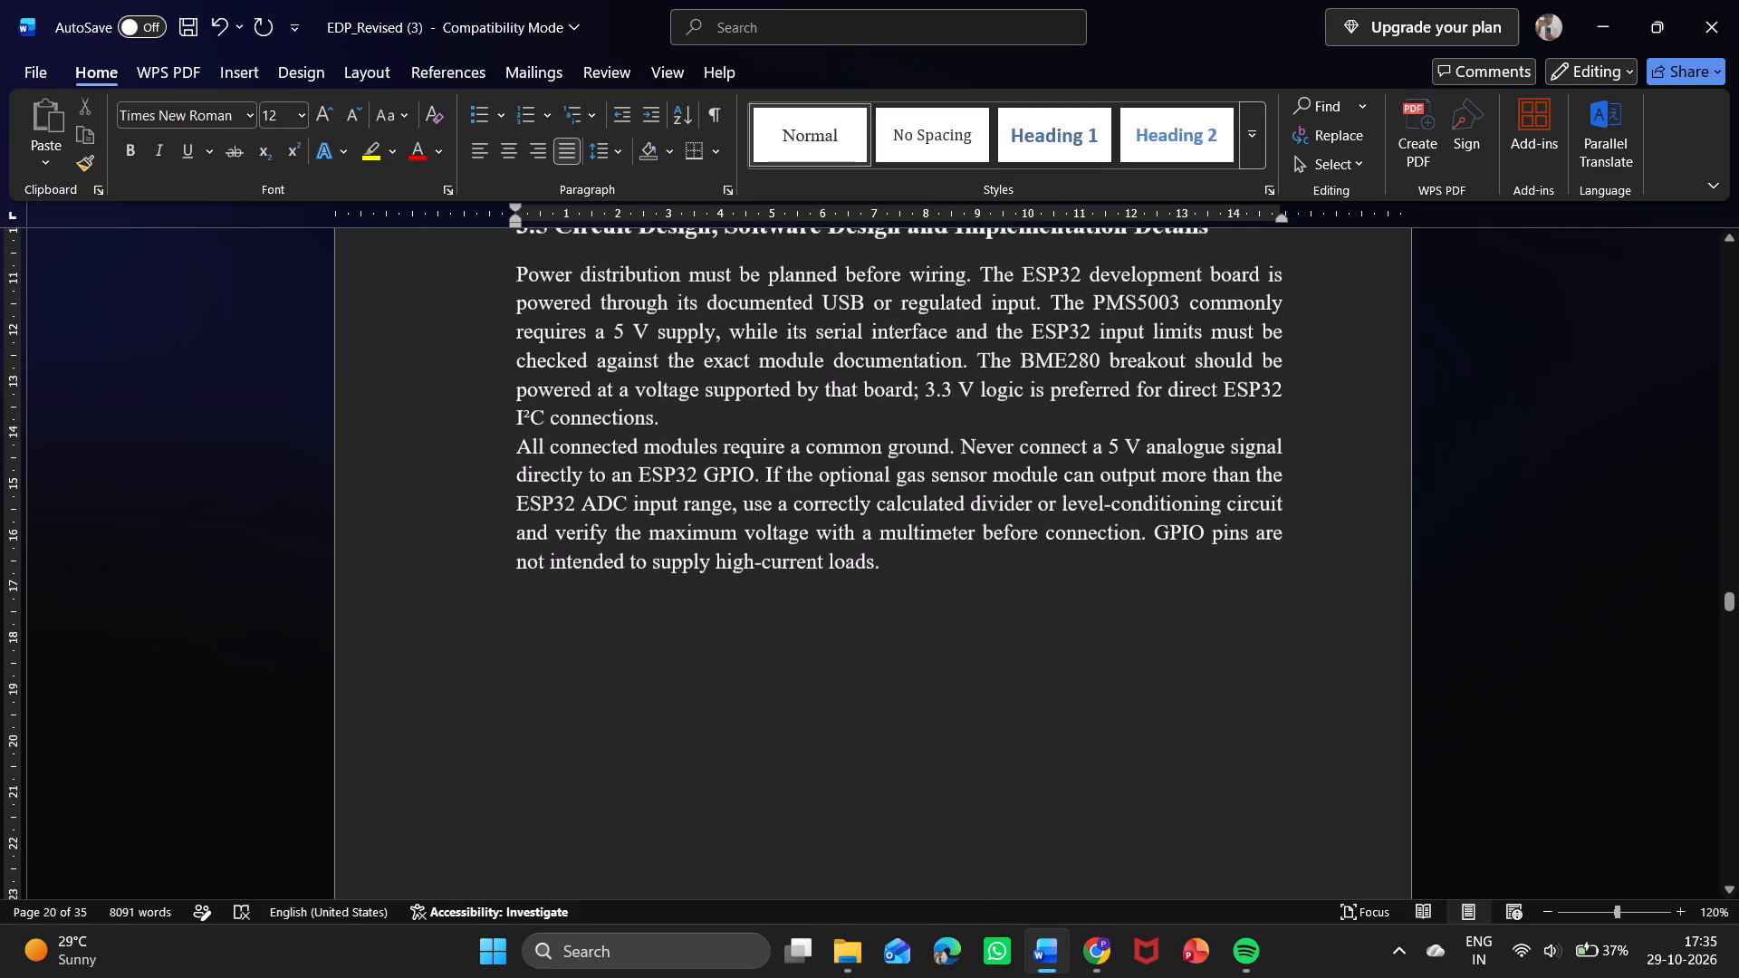
{"action": "scroll", "coordinate": [847, 568], "scroll_direction": "down", "scroll_amount": 1}
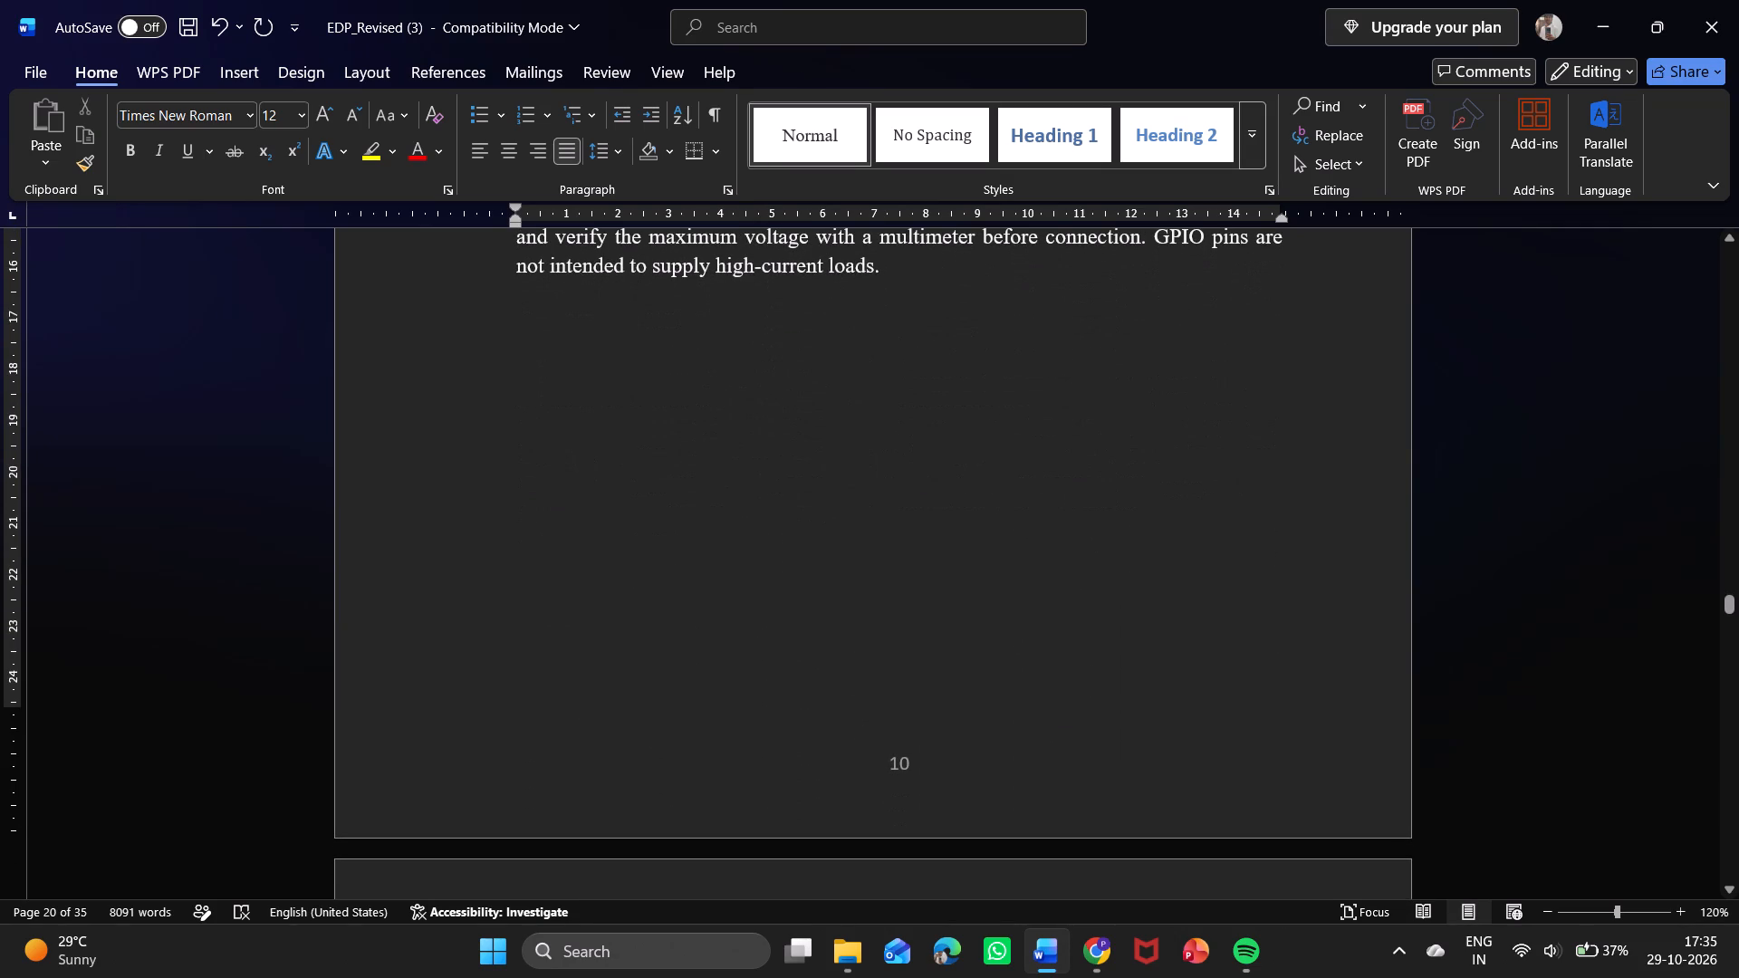
Examine the Chapter 3 pages for the page locations of sections 3.6 Circuit Diagram and 3.7 Software Architecture.
{"action": "scroll", "coordinate": [847, 568], "scroll_direction": "down", "scroll_amount": 1}
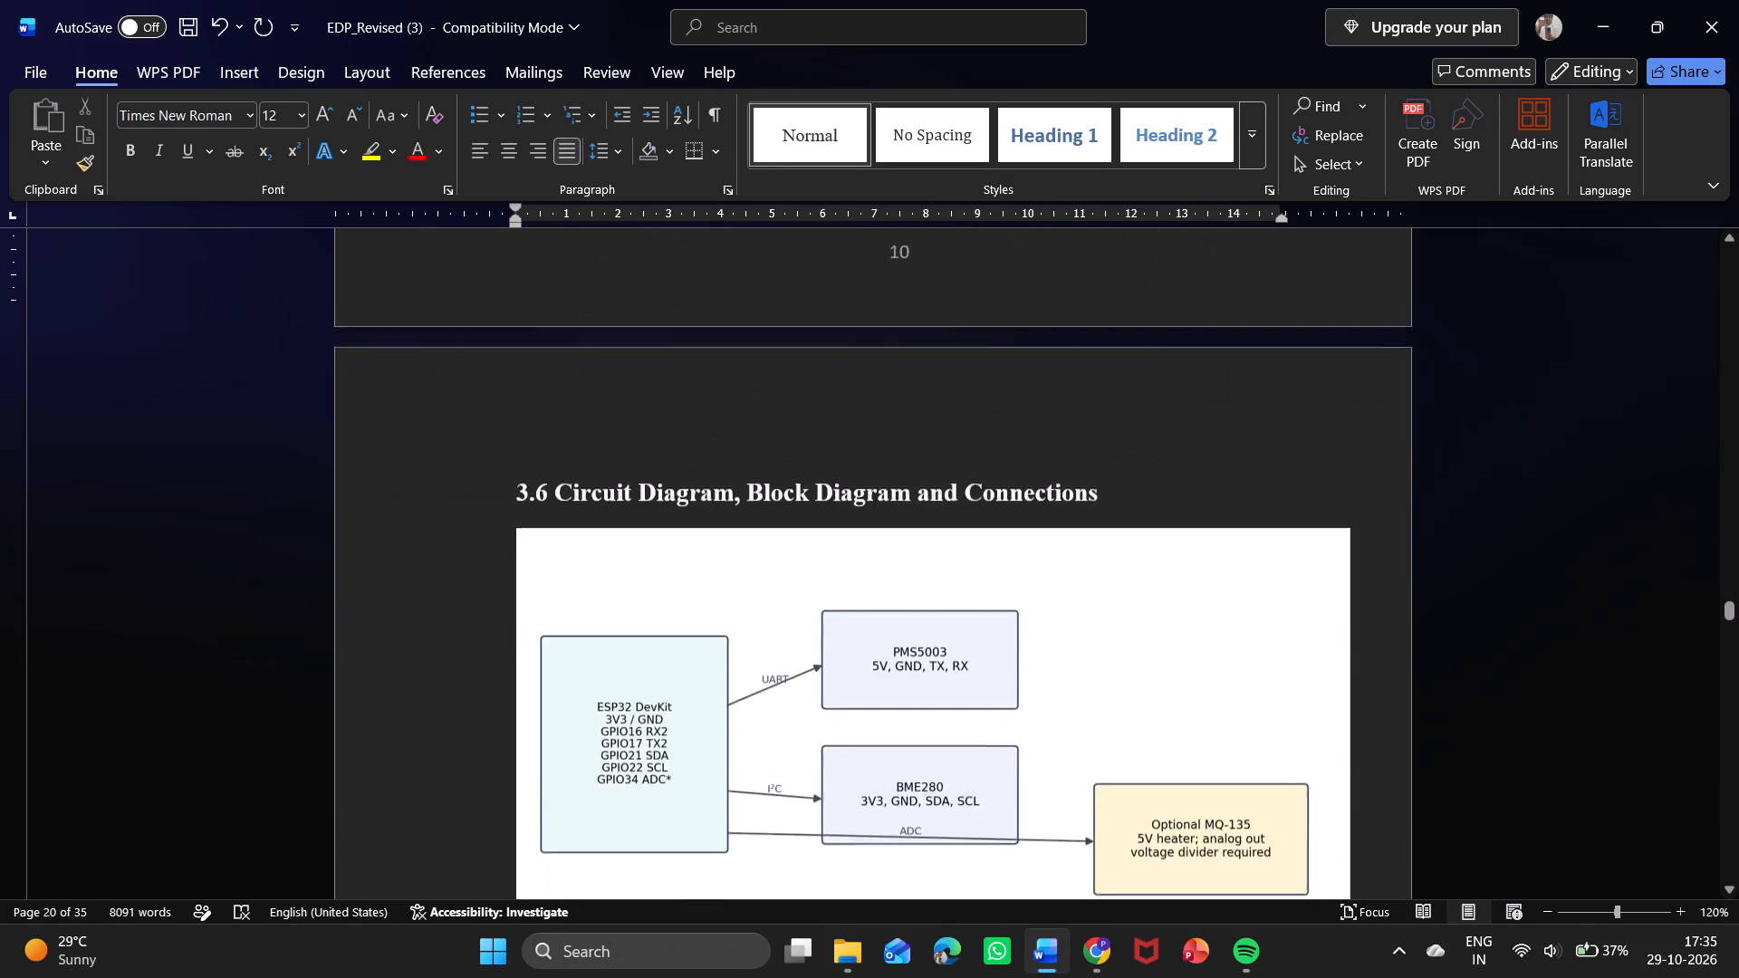
{"action": "scroll", "coordinate": [847, 568], "scroll_direction": "down", "scroll_amount": 1}
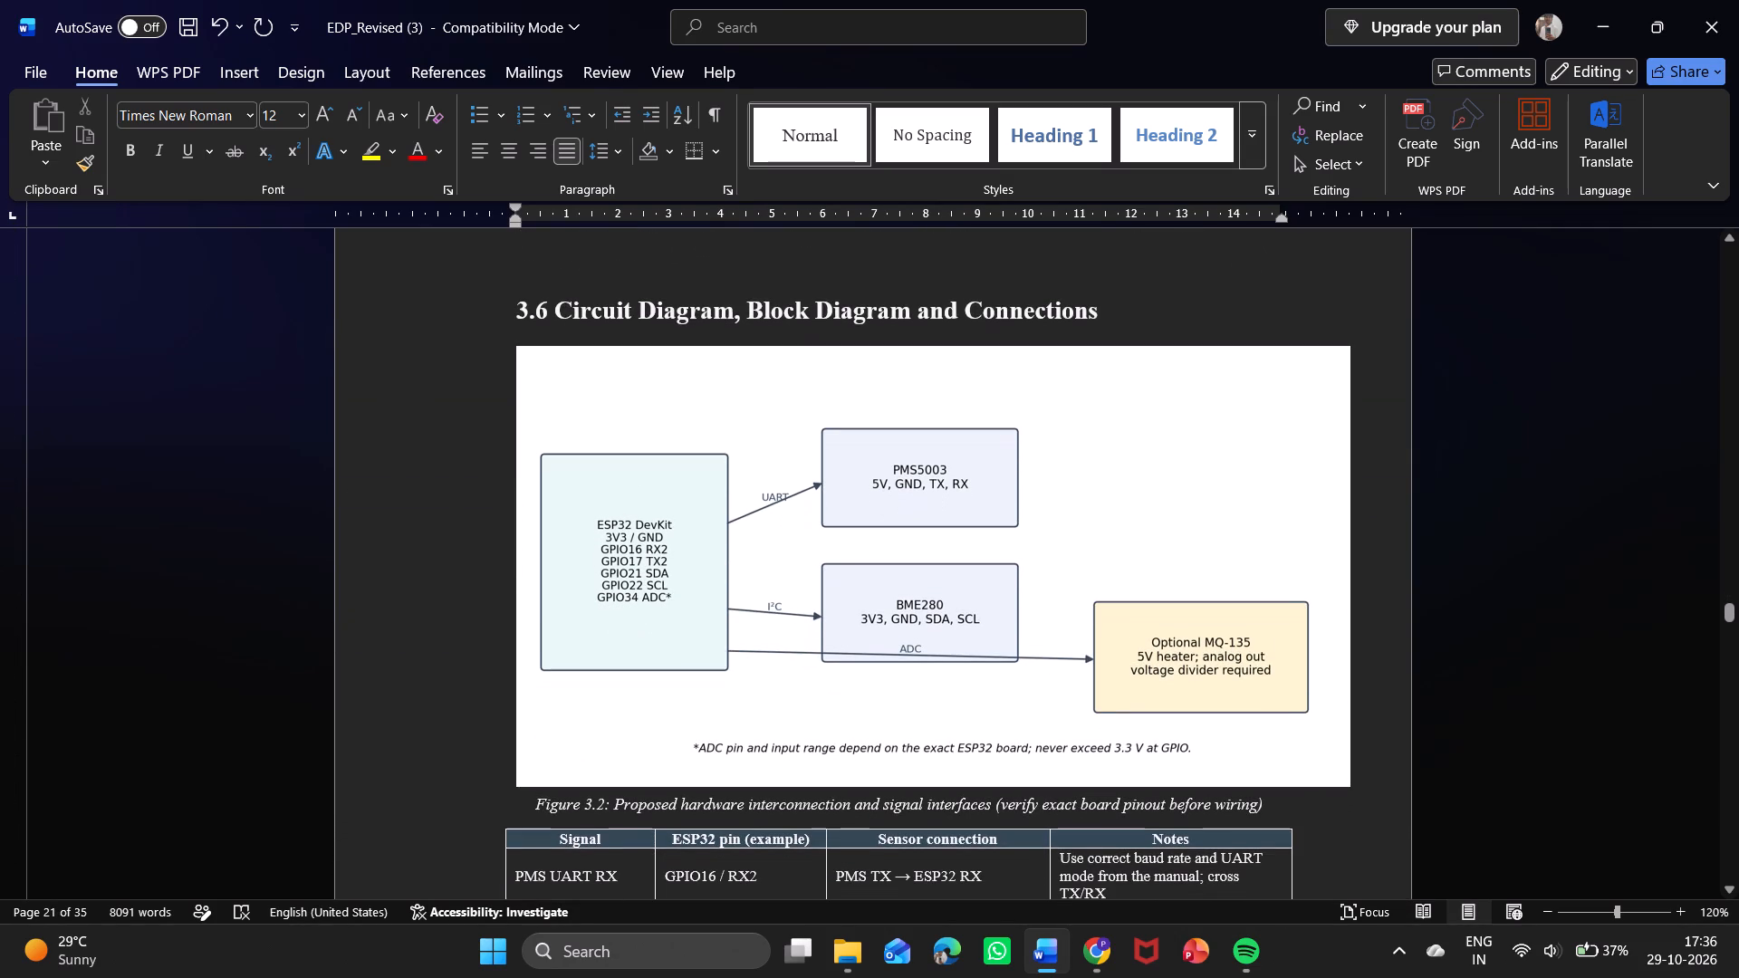
{"action": "scroll", "coordinate": [847, 568], "scroll_direction": "down", "scroll_amount": 2}
{"action": "scroll", "coordinate": [847, 568], "scroll_direction": "up", "scroll_amount": 1}
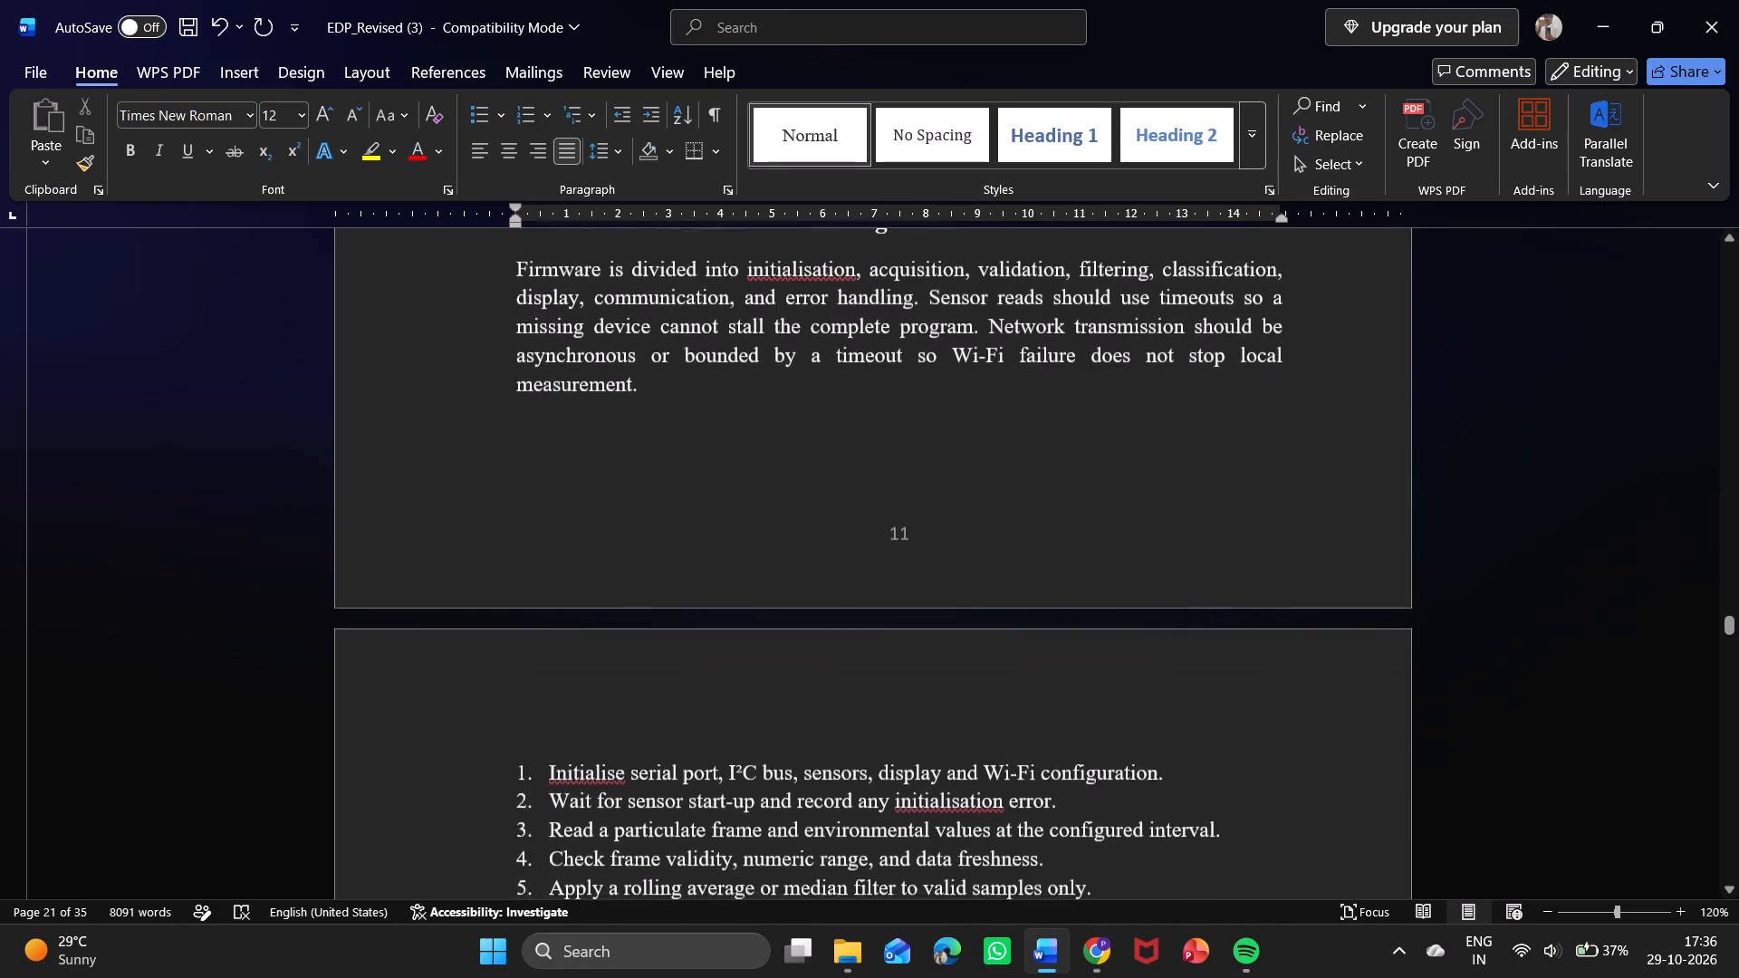
{"action": "scroll", "coordinate": [847, 568], "scroll_direction": "up", "scroll_amount": 1}
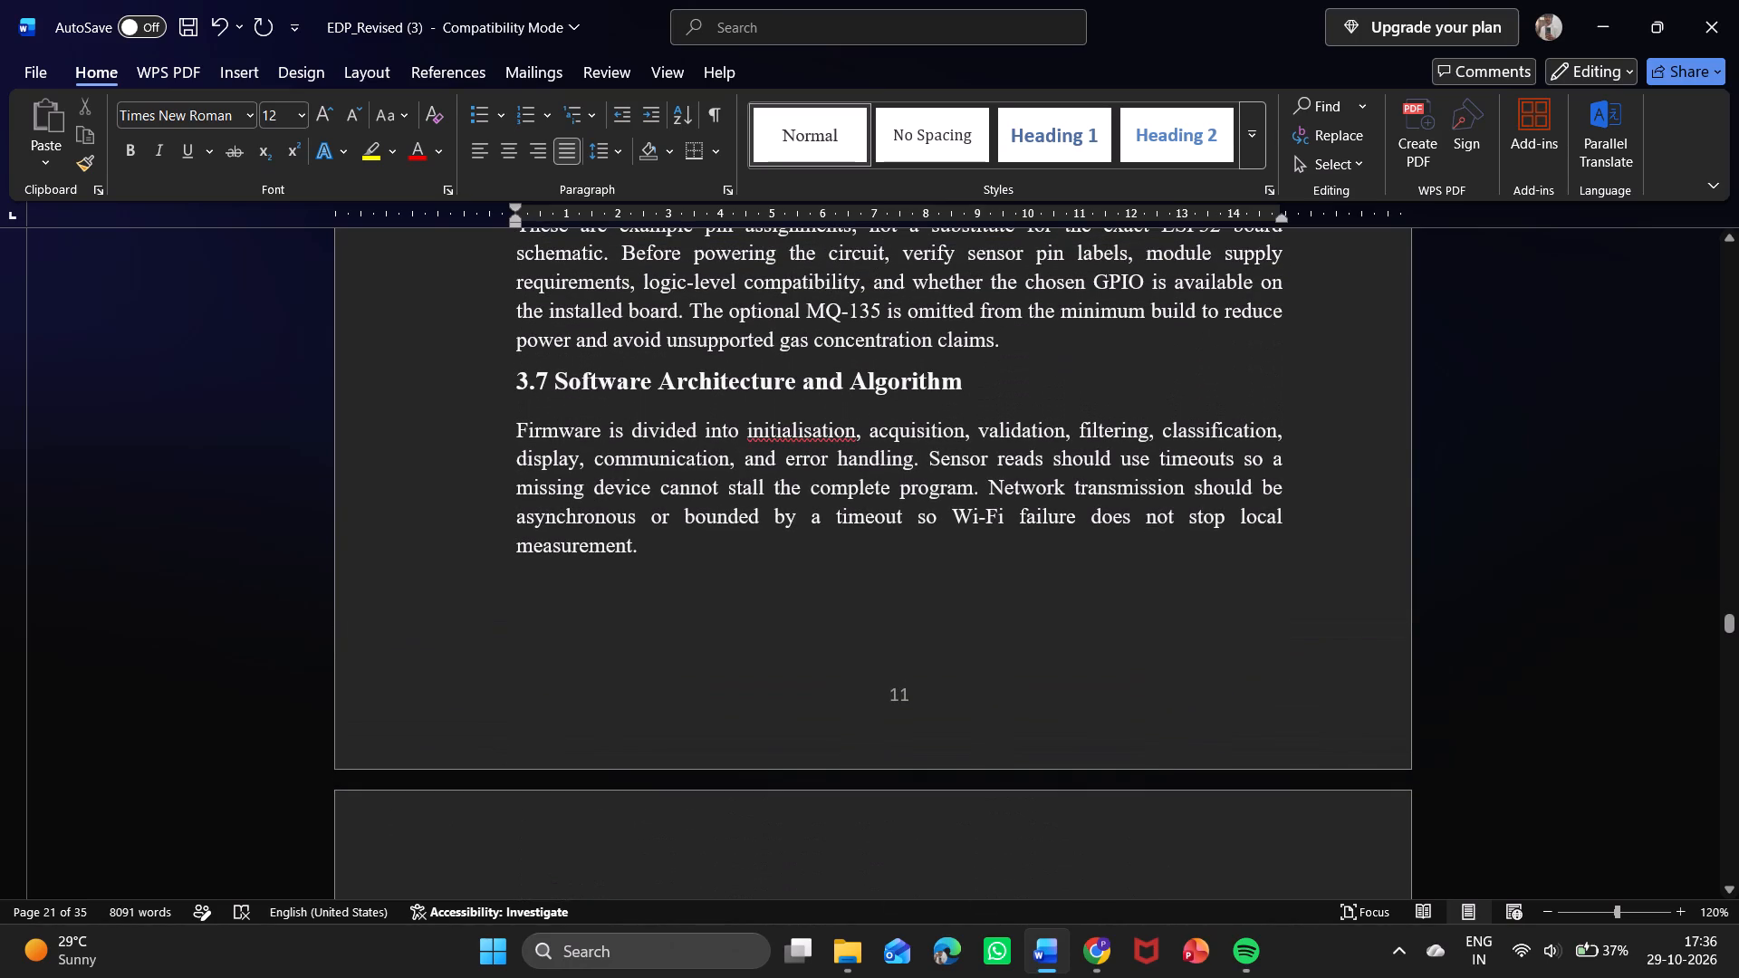
{"action": "scroll", "coordinate": [847, 568], "scroll_direction": "down", "scroll_amount": 2}
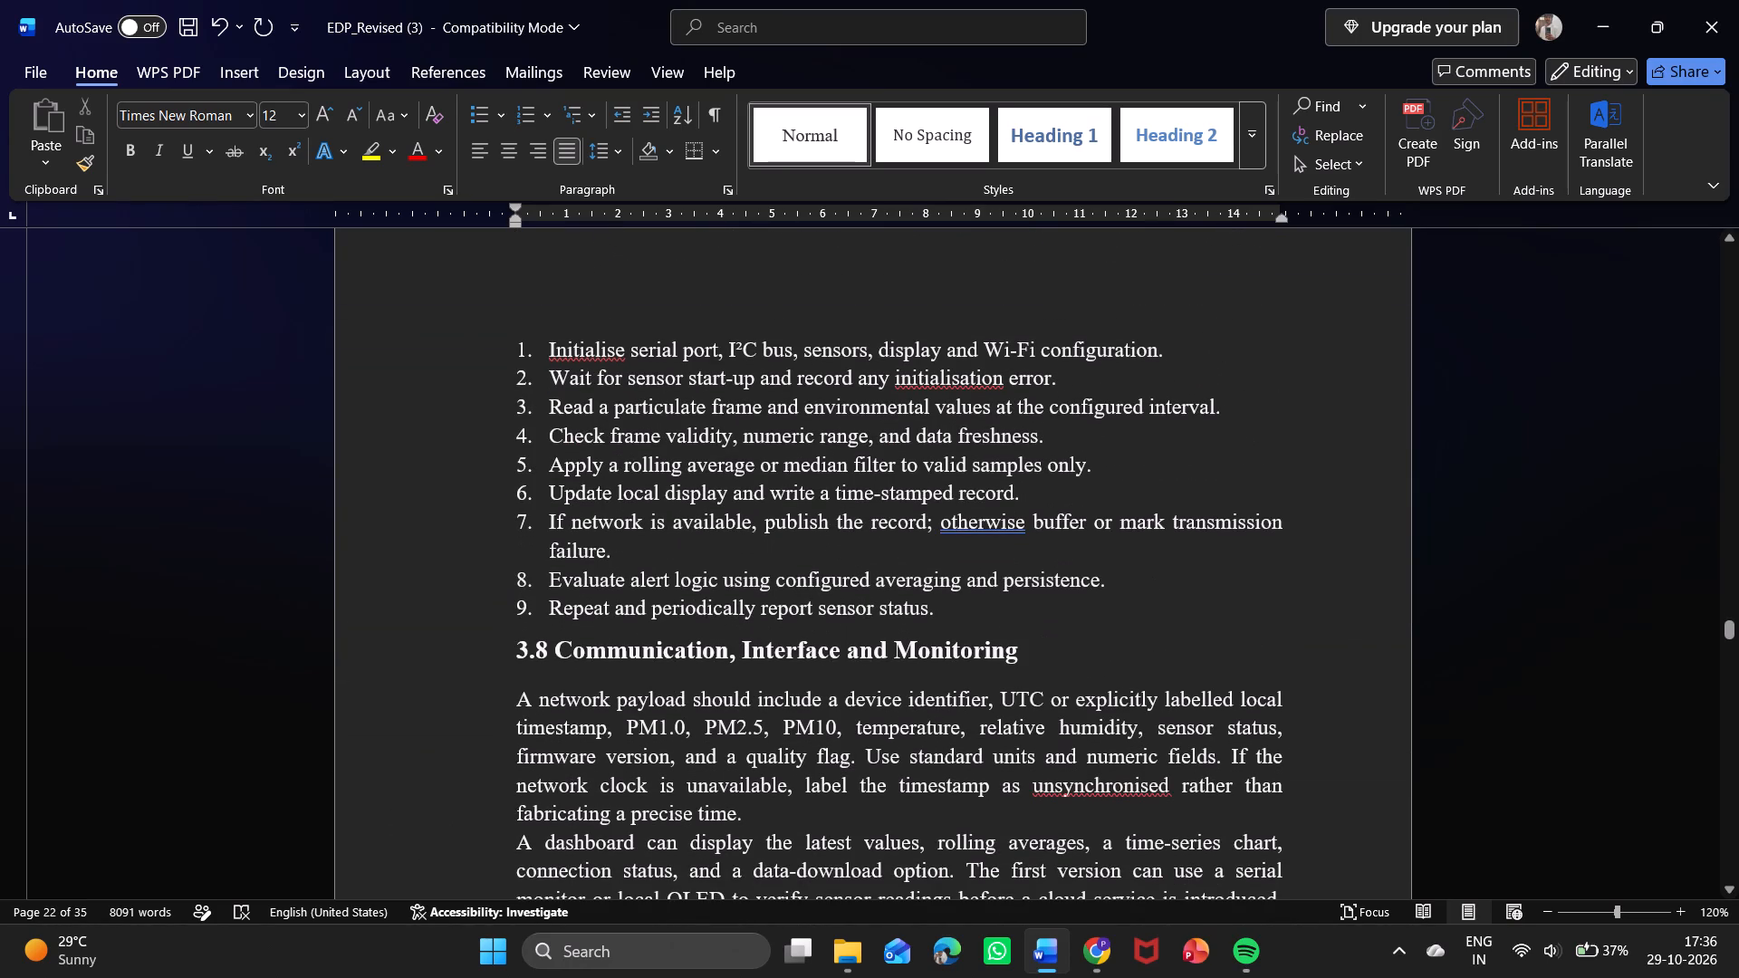
{"action": "scroll", "coordinate": [847, 568], "scroll_direction": "up", "scroll_amount": 2}
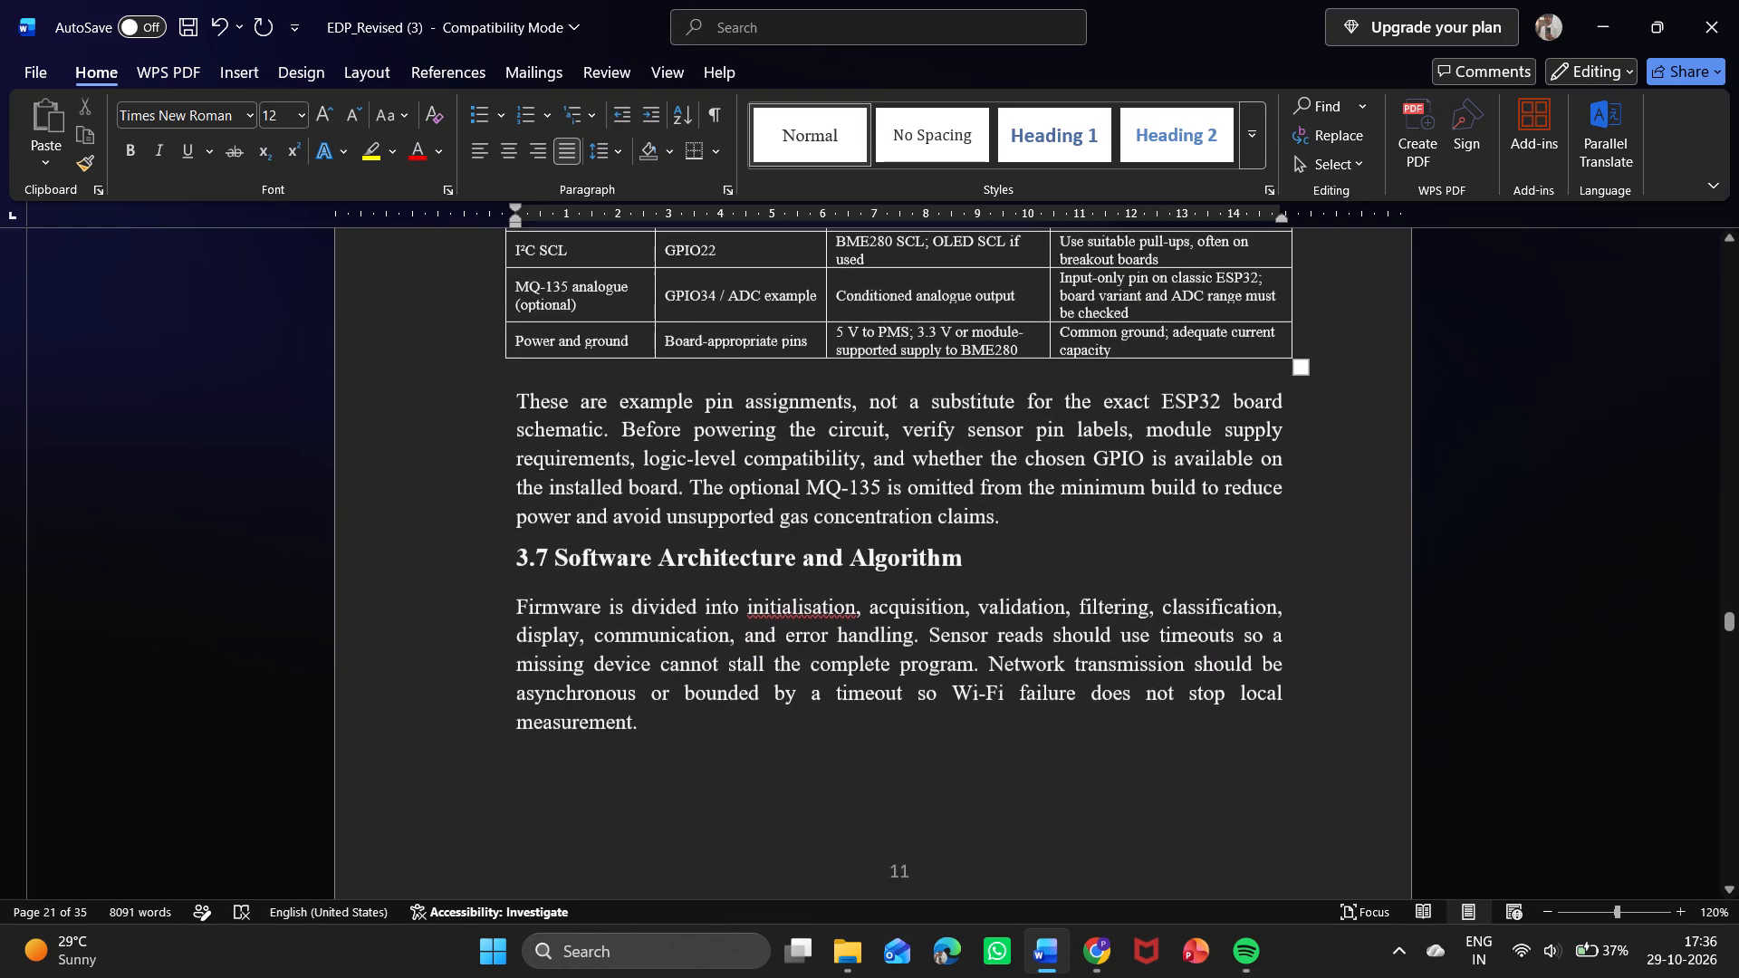
Examine the remaining Chapter 3 pages for the page locations of sections 3.8, 3.9, 3.10 and 3.11.
{"action": "scroll", "coordinate": [839, 545], "scroll_direction": "down", "scroll_amount": 3}
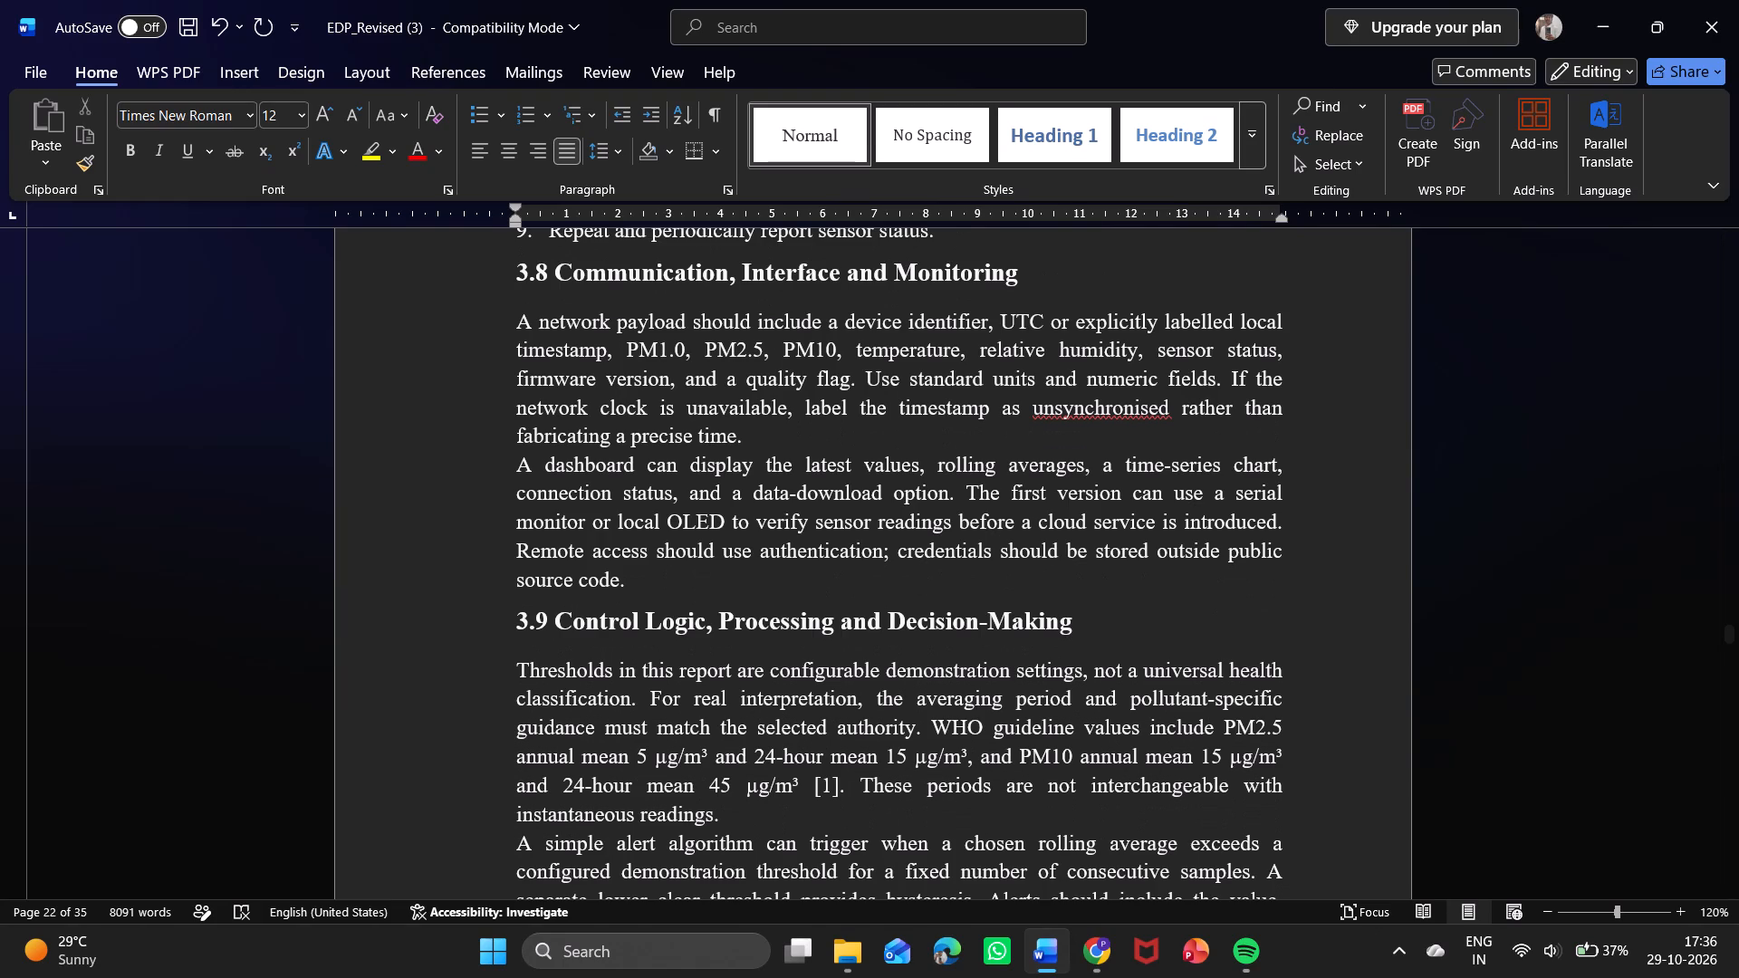
{"action": "scroll", "coordinate": [839, 545], "scroll_direction": "down", "scroll_amount": 2}
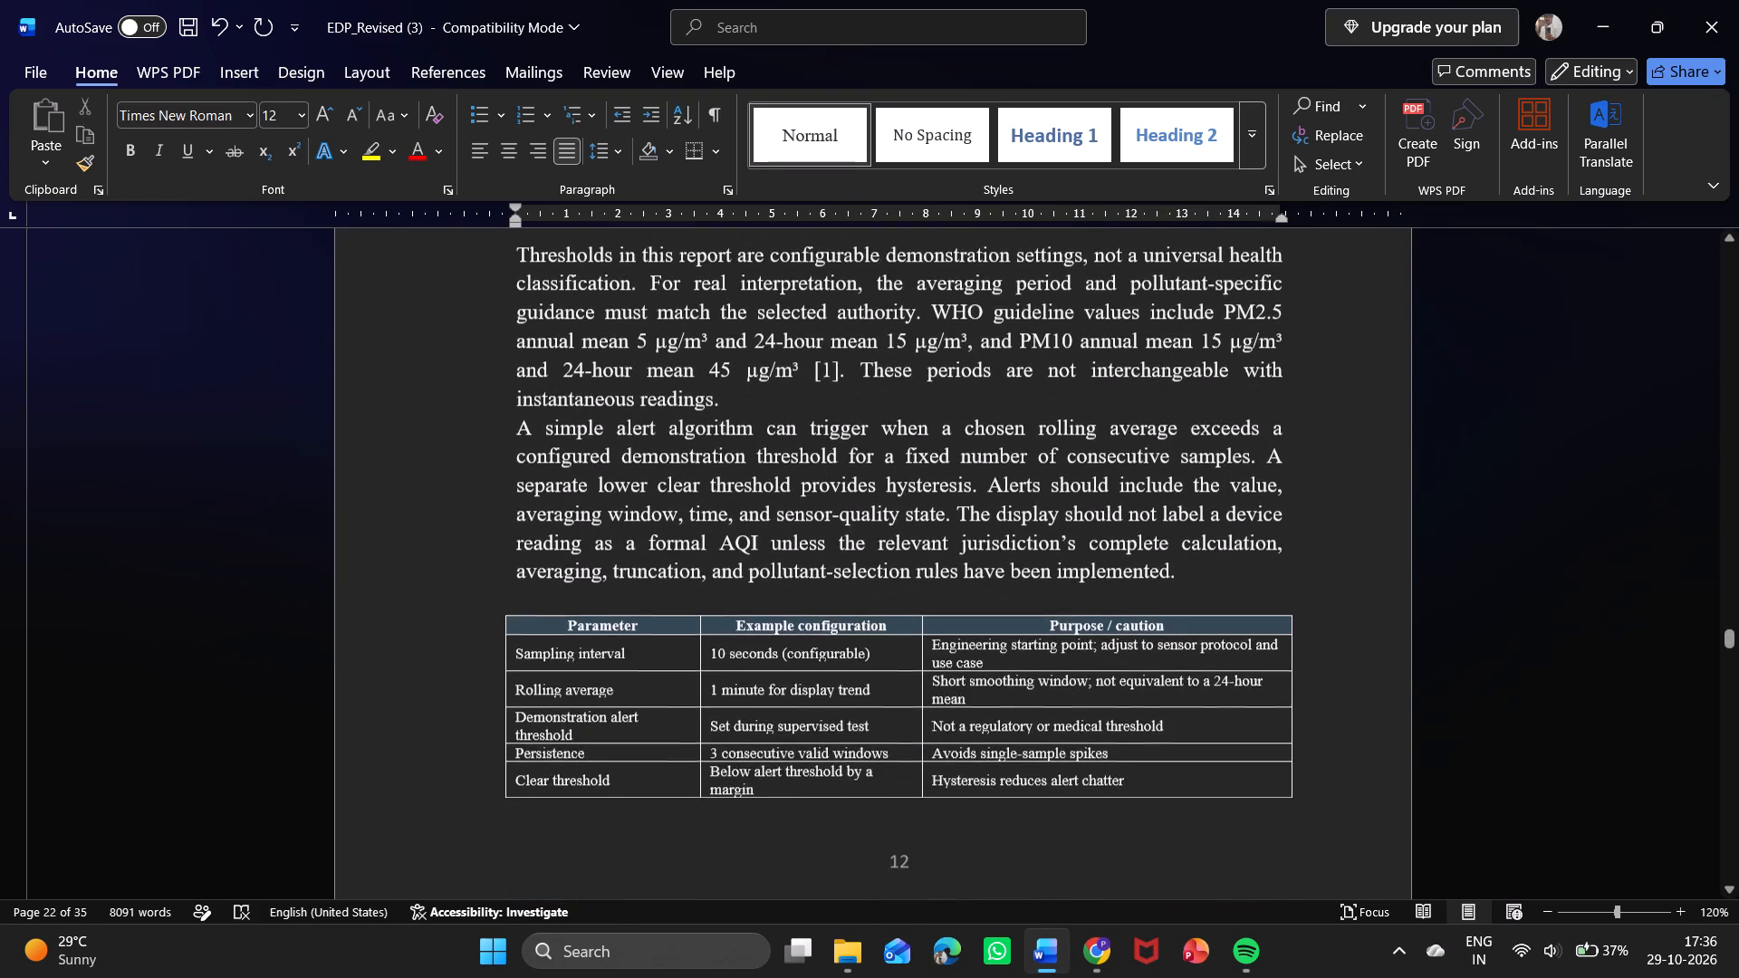
{"action": "scroll", "coordinate": [839, 545], "scroll_direction": "down", "scroll_amount": 1}
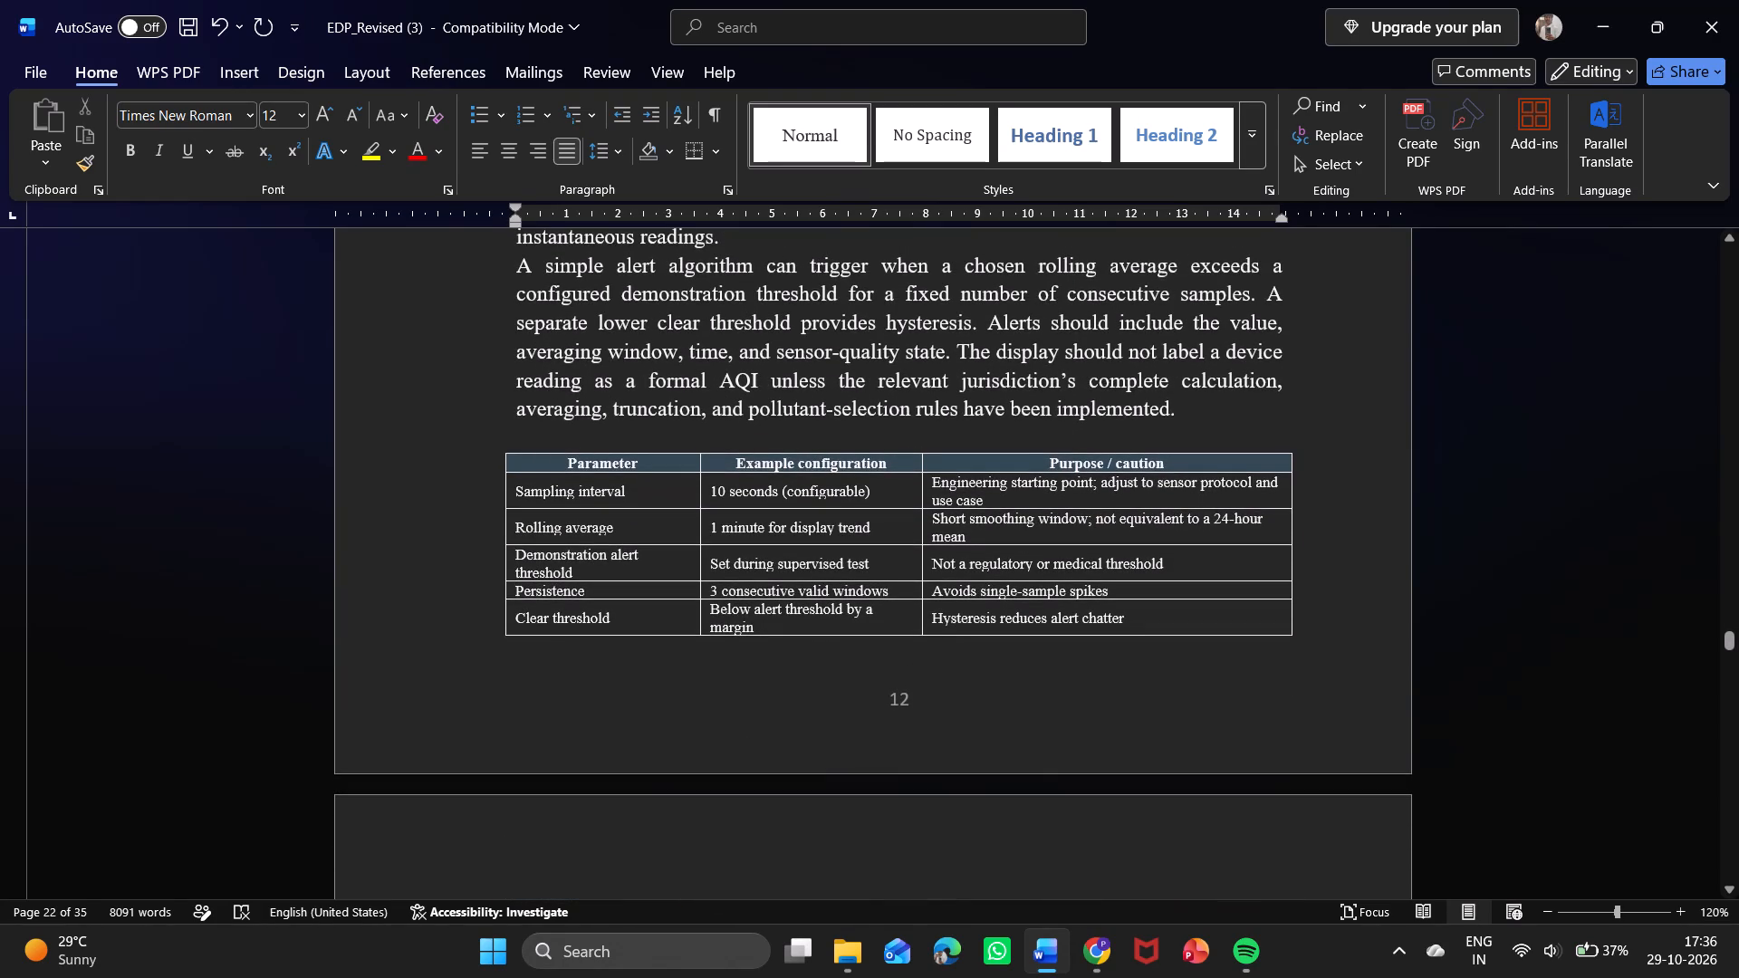
{"action": "scroll", "coordinate": [839, 545], "scroll_direction": "down", "scroll_amount": 2}
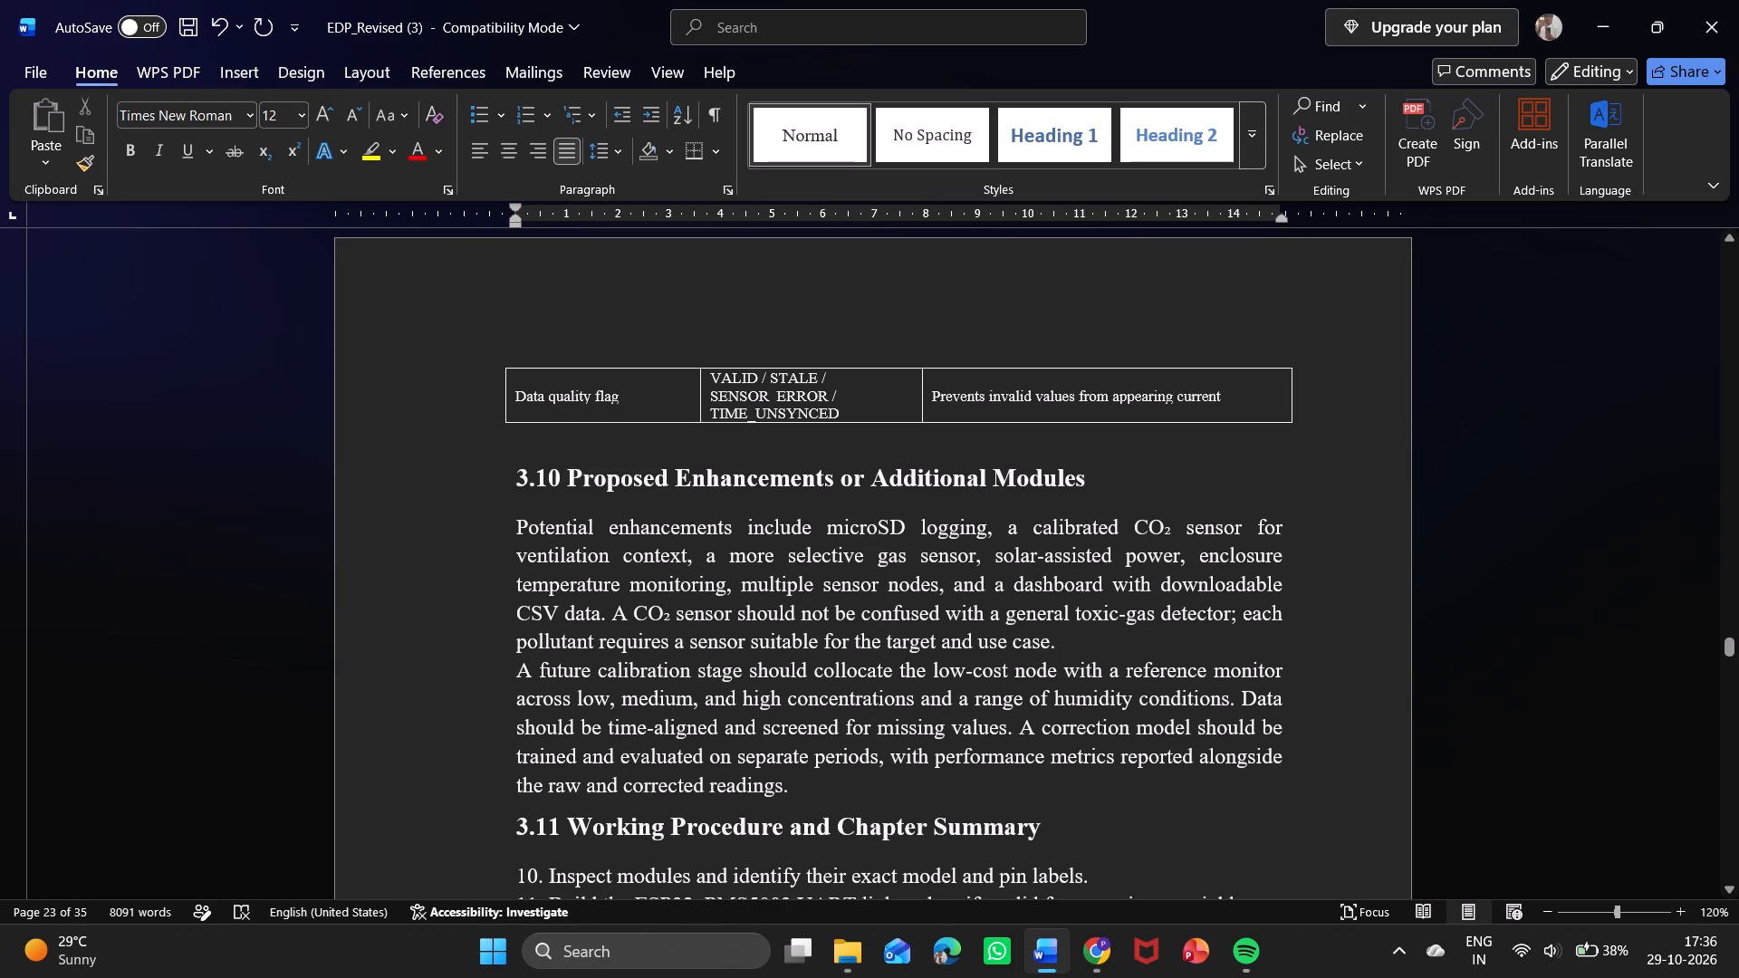
{"action": "scroll", "coordinate": [839, 545], "scroll_direction": "down", "scroll_amount": 1}
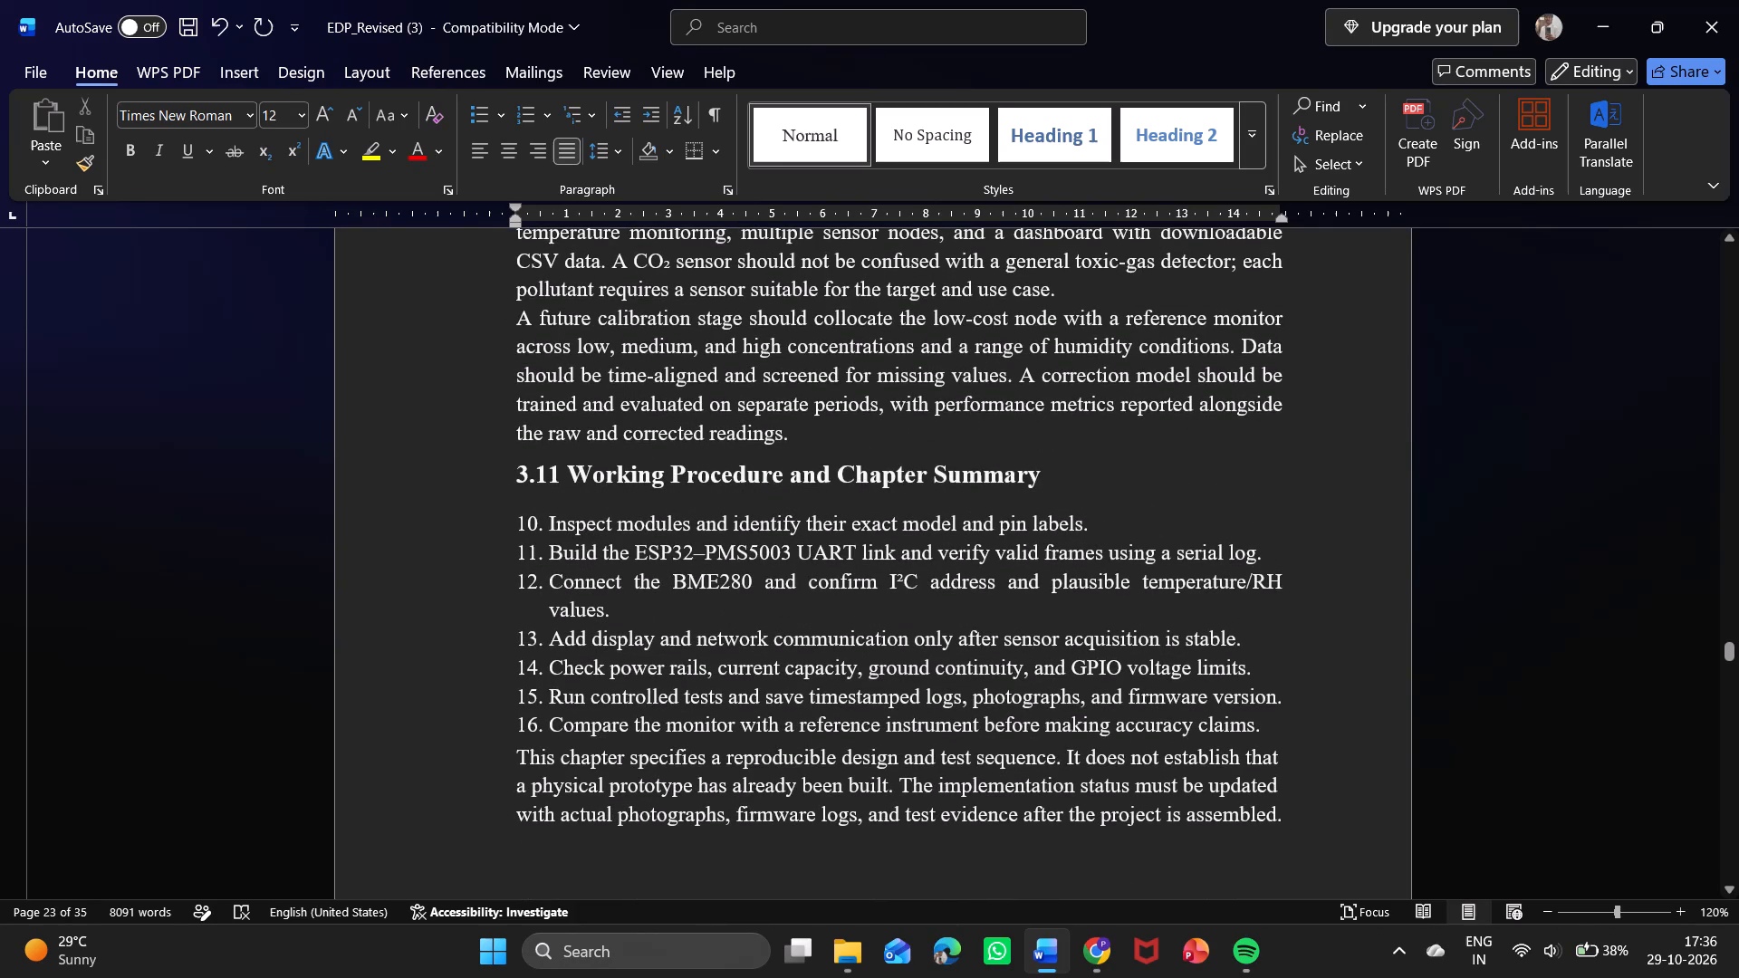
{"action": "scroll", "coordinate": [839, 545], "scroll_direction": "down", "scroll_amount": 1}
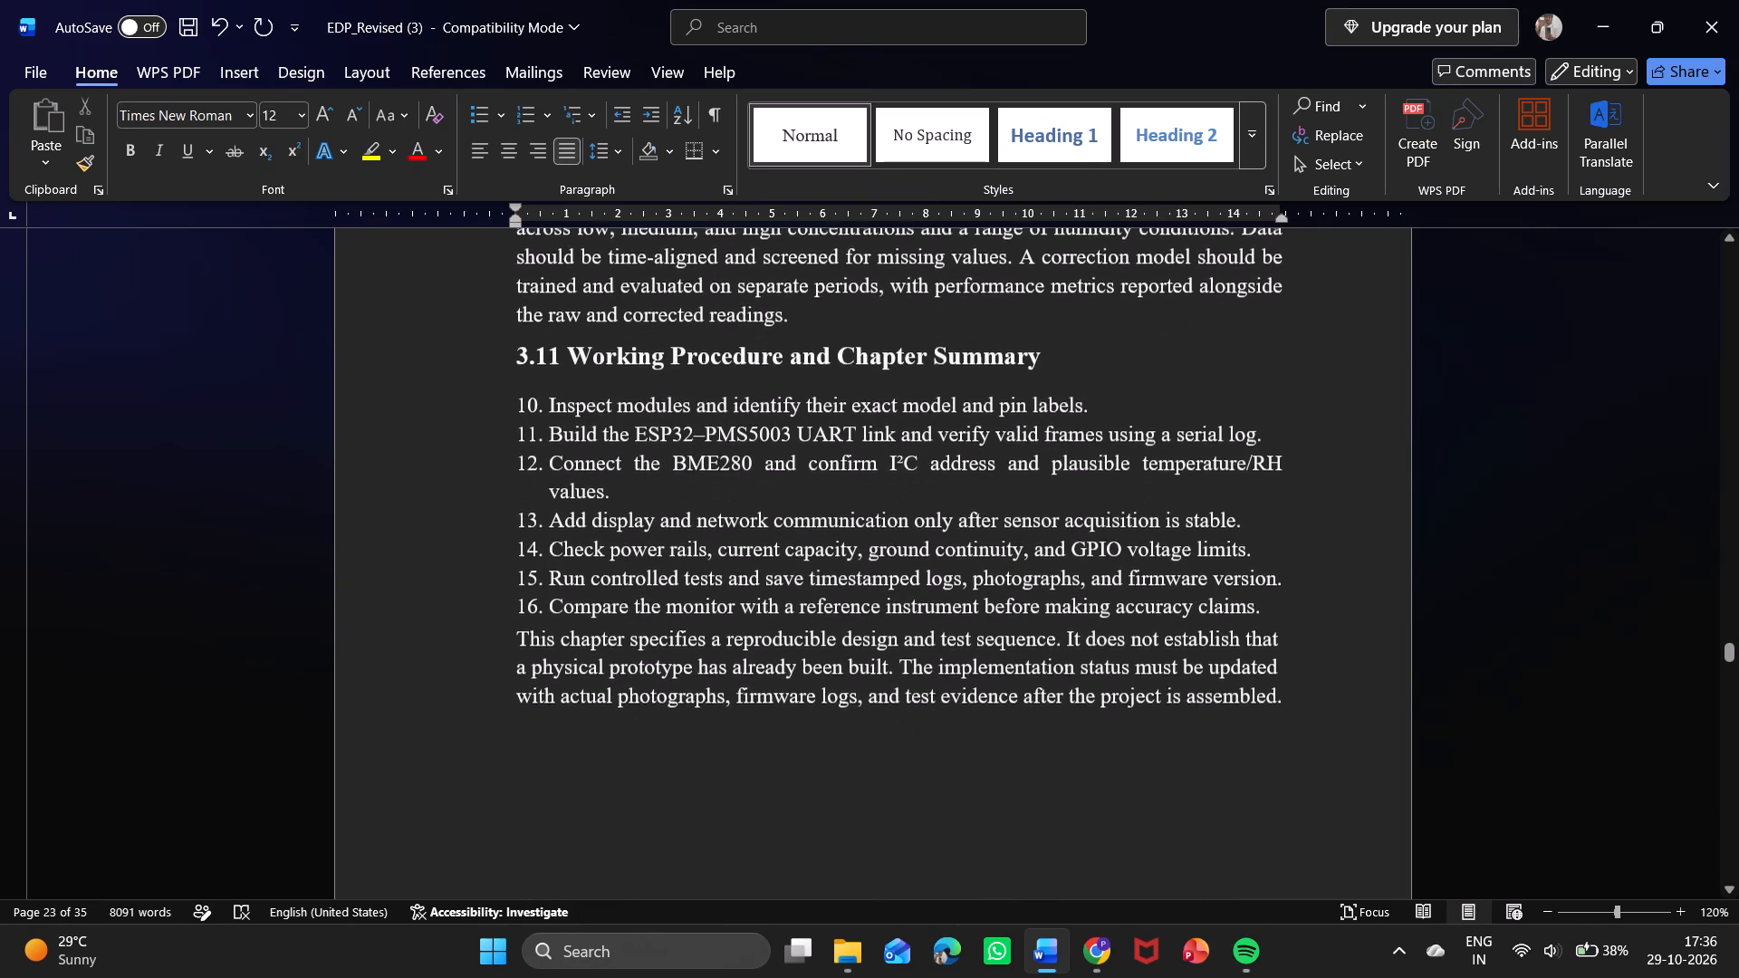
{"action": "scroll", "coordinate": [839, 545], "scroll_direction": "down", "scroll_amount": 2}
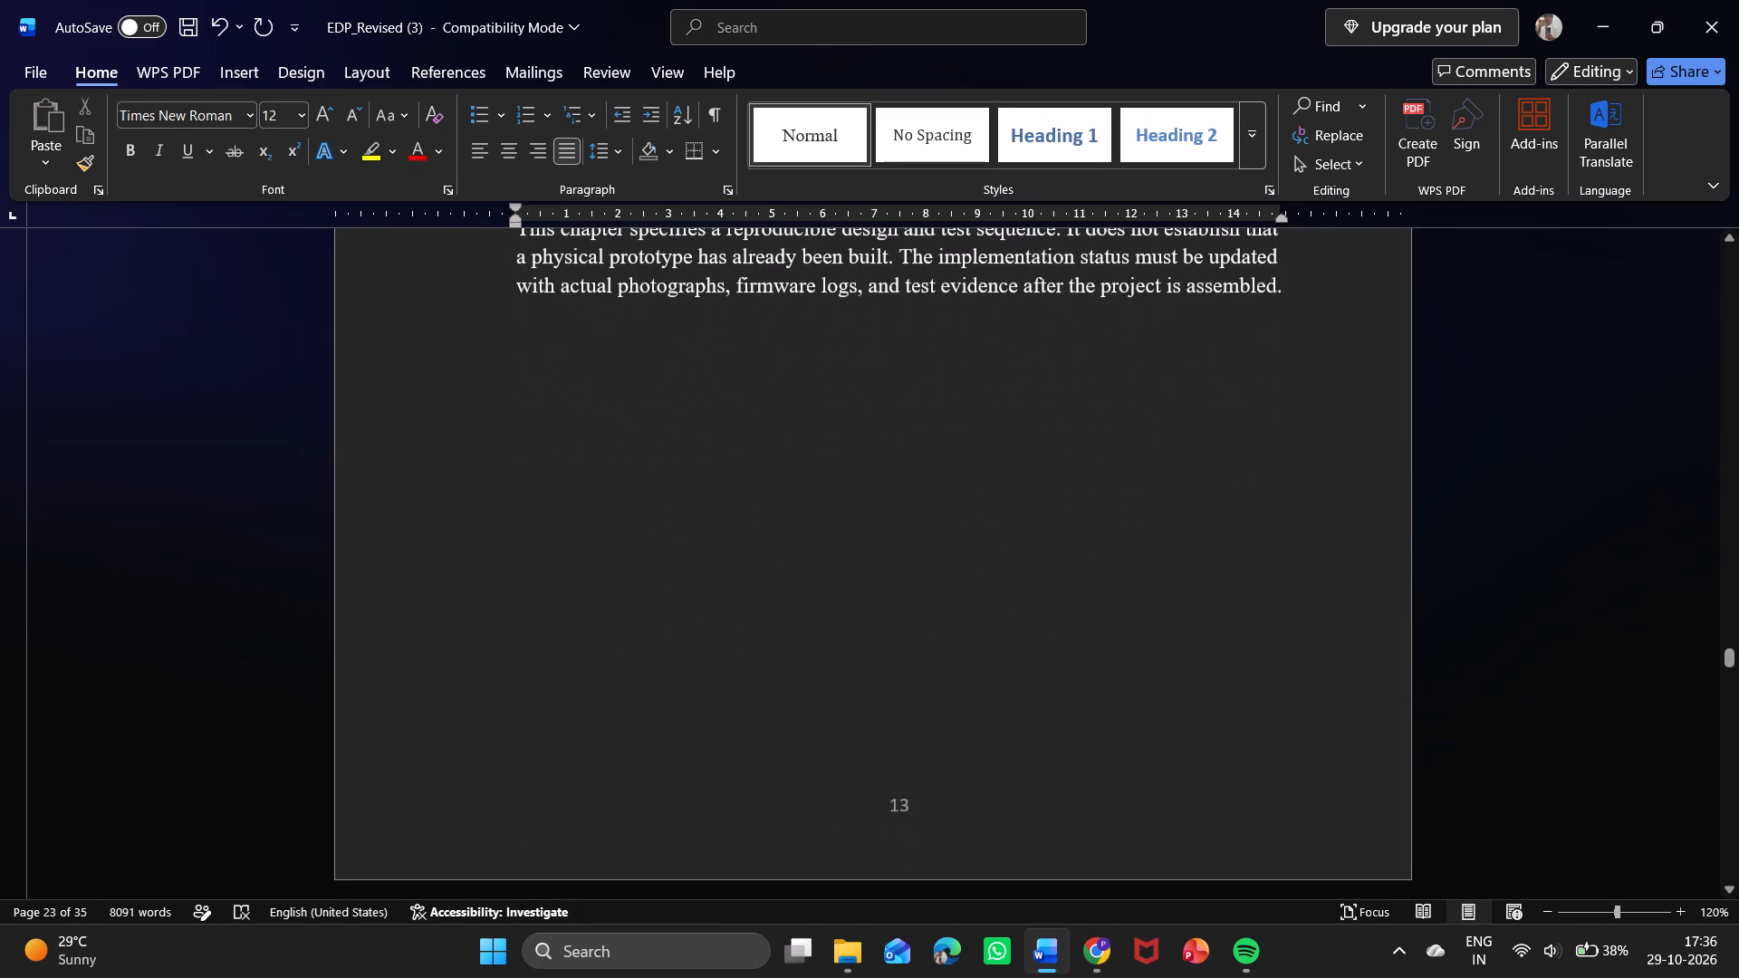
Examine the start of Chapter 4 for the page locations of the chapter heading and sections 4.1 and 4.2.
{"action": "scroll", "coordinate": [839, 545], "scroll_direction": "down", "scroll_amount": 1}
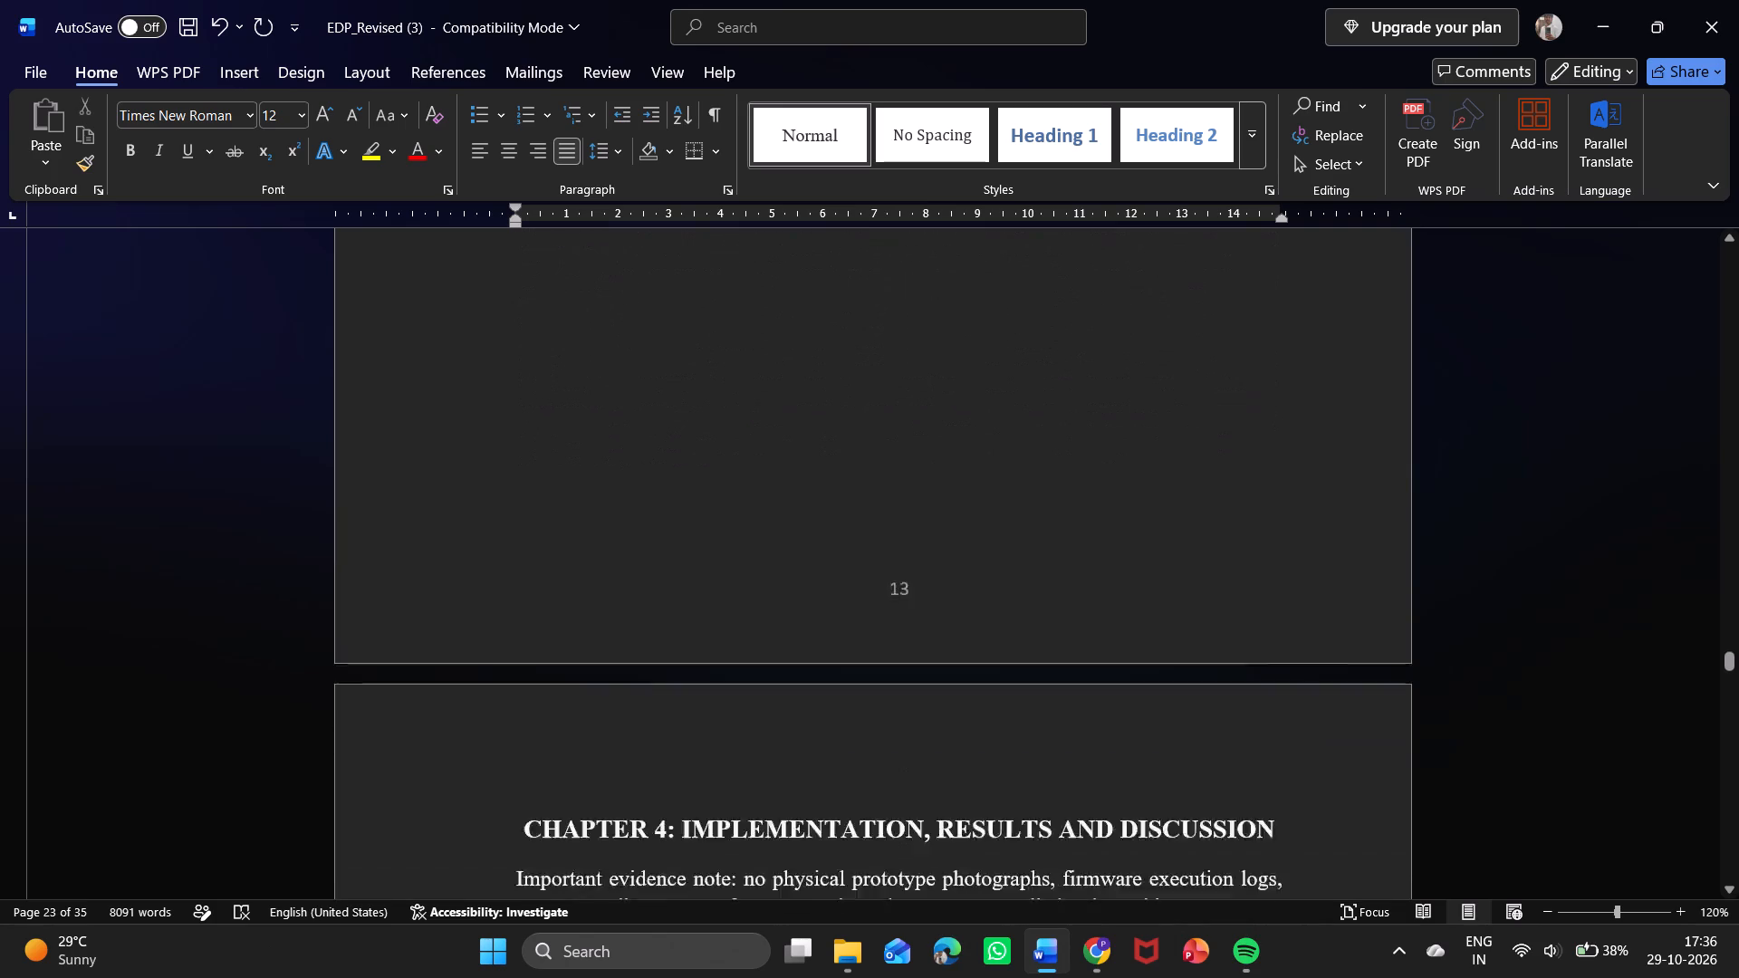
{"action": "scroll", "coordinate": [839, 545], "scroll_direction": "down", "scroll_amount": 3}
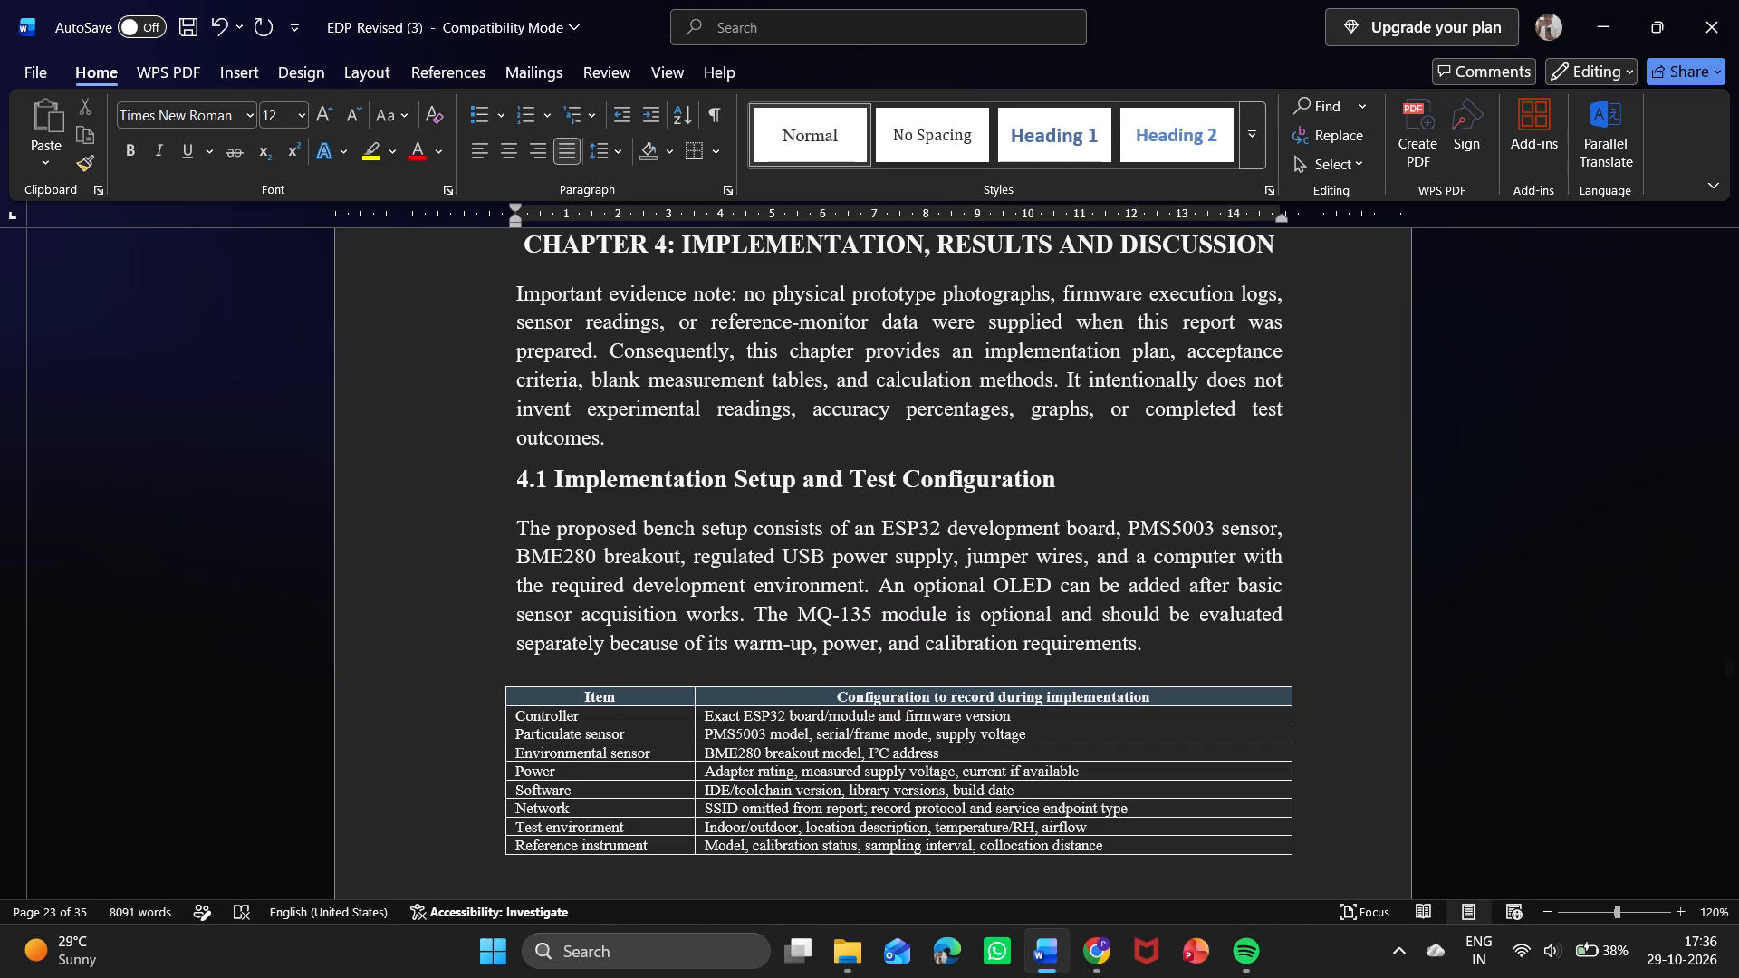
{"action": "scroll", "coordinate": [839, 545], "scroll_direction": "down", "scroll_amount": 3}
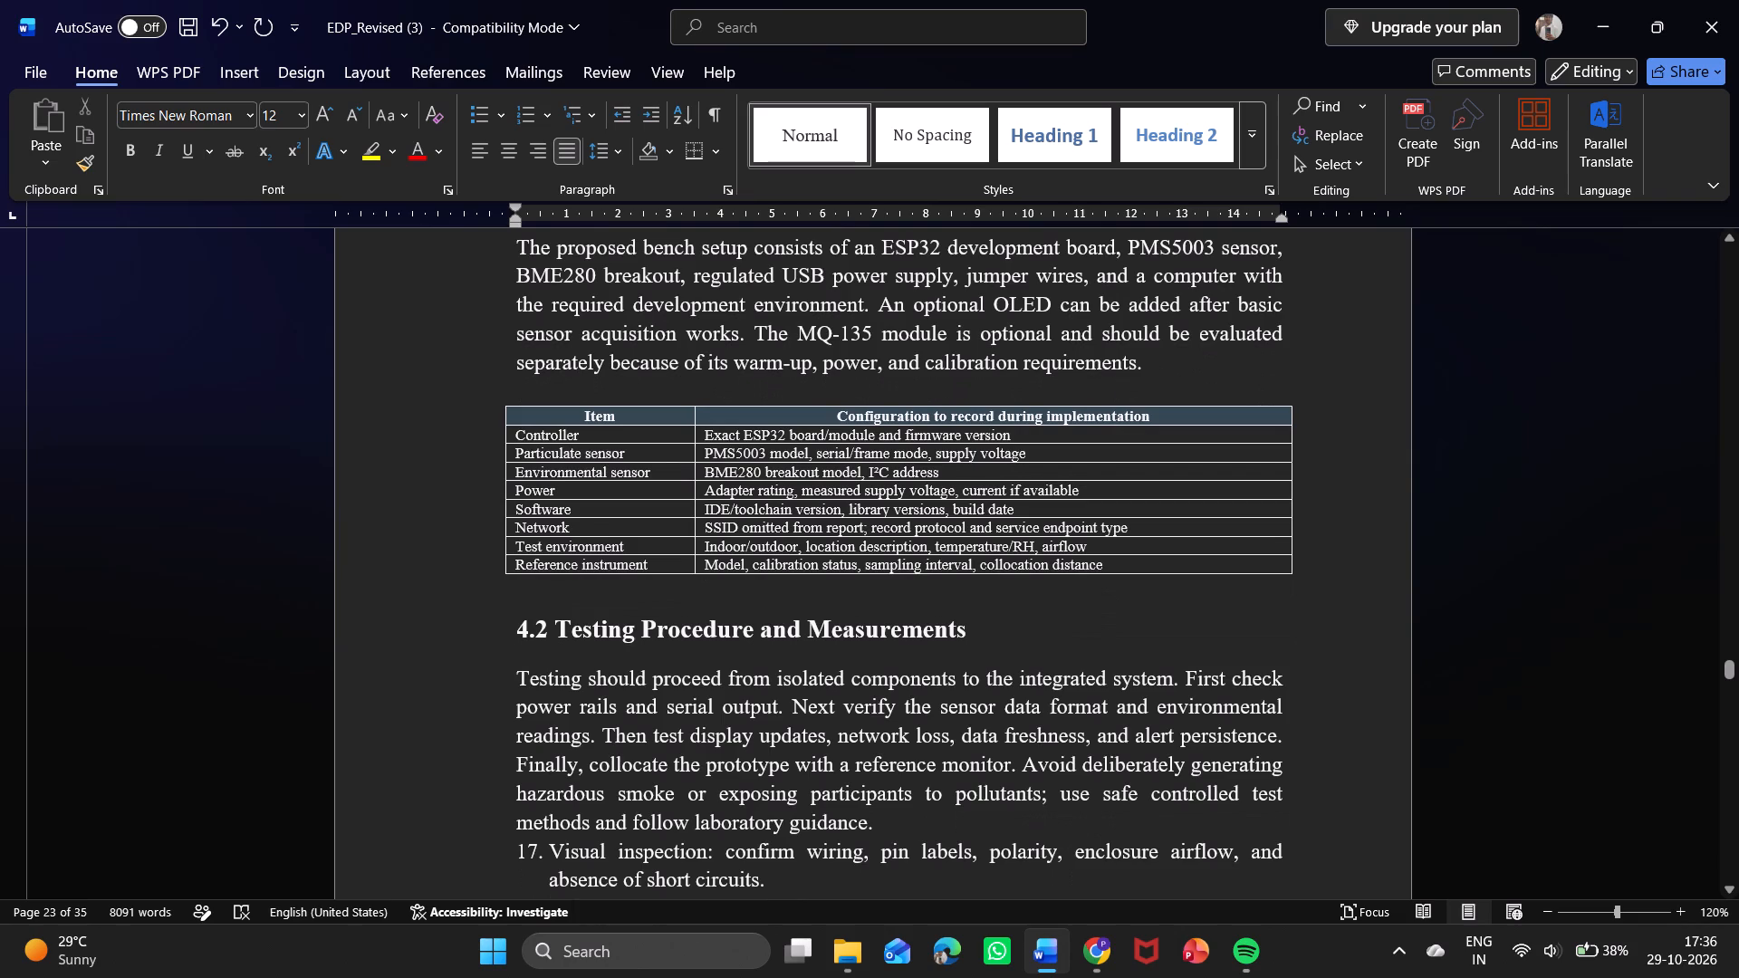
{"action": "scroll", "coordinate": [839, 545], "scroll_direction": "down", "scroll_amount": 1}
{"action": "scroll", "coordinate": [839, 545], "scroll_direction": "up", "scroll_amount": 1}
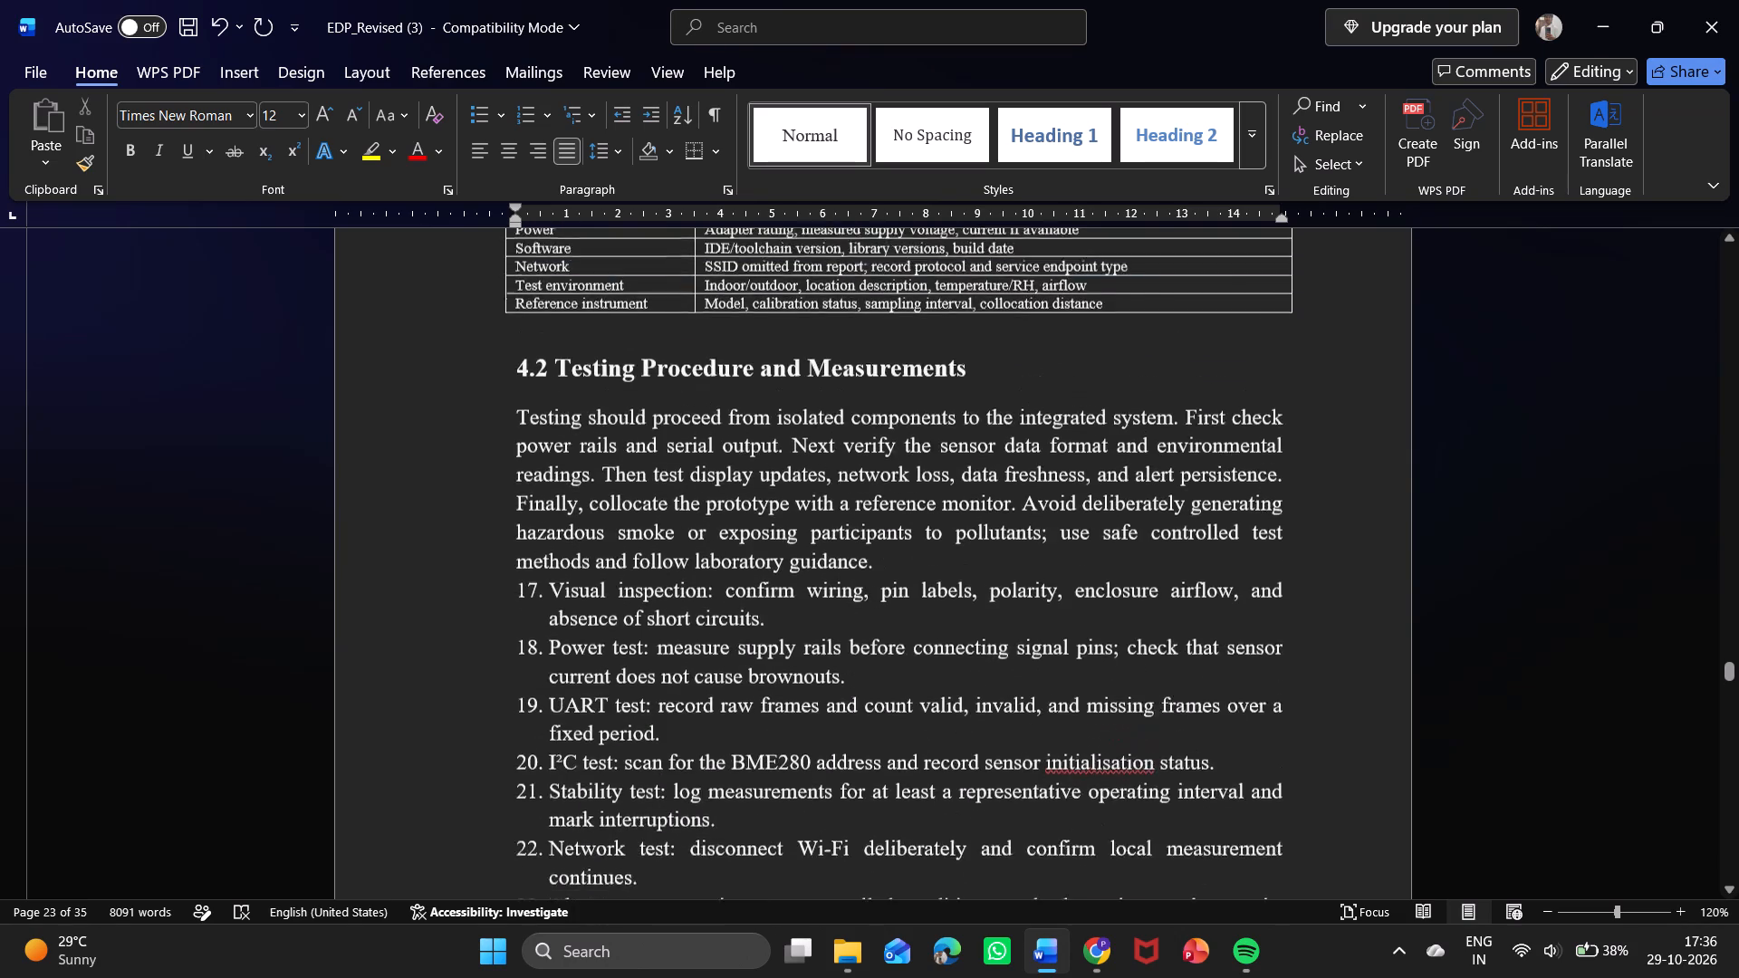
{"action": "scroll", "coordinate": [839, 545], "scroll_direction": "up", "scroll_amount": 2}
{"action": "scroll", "coordinate": [839, 545], "scroll_direction": "down", "scroll_amount": 3}
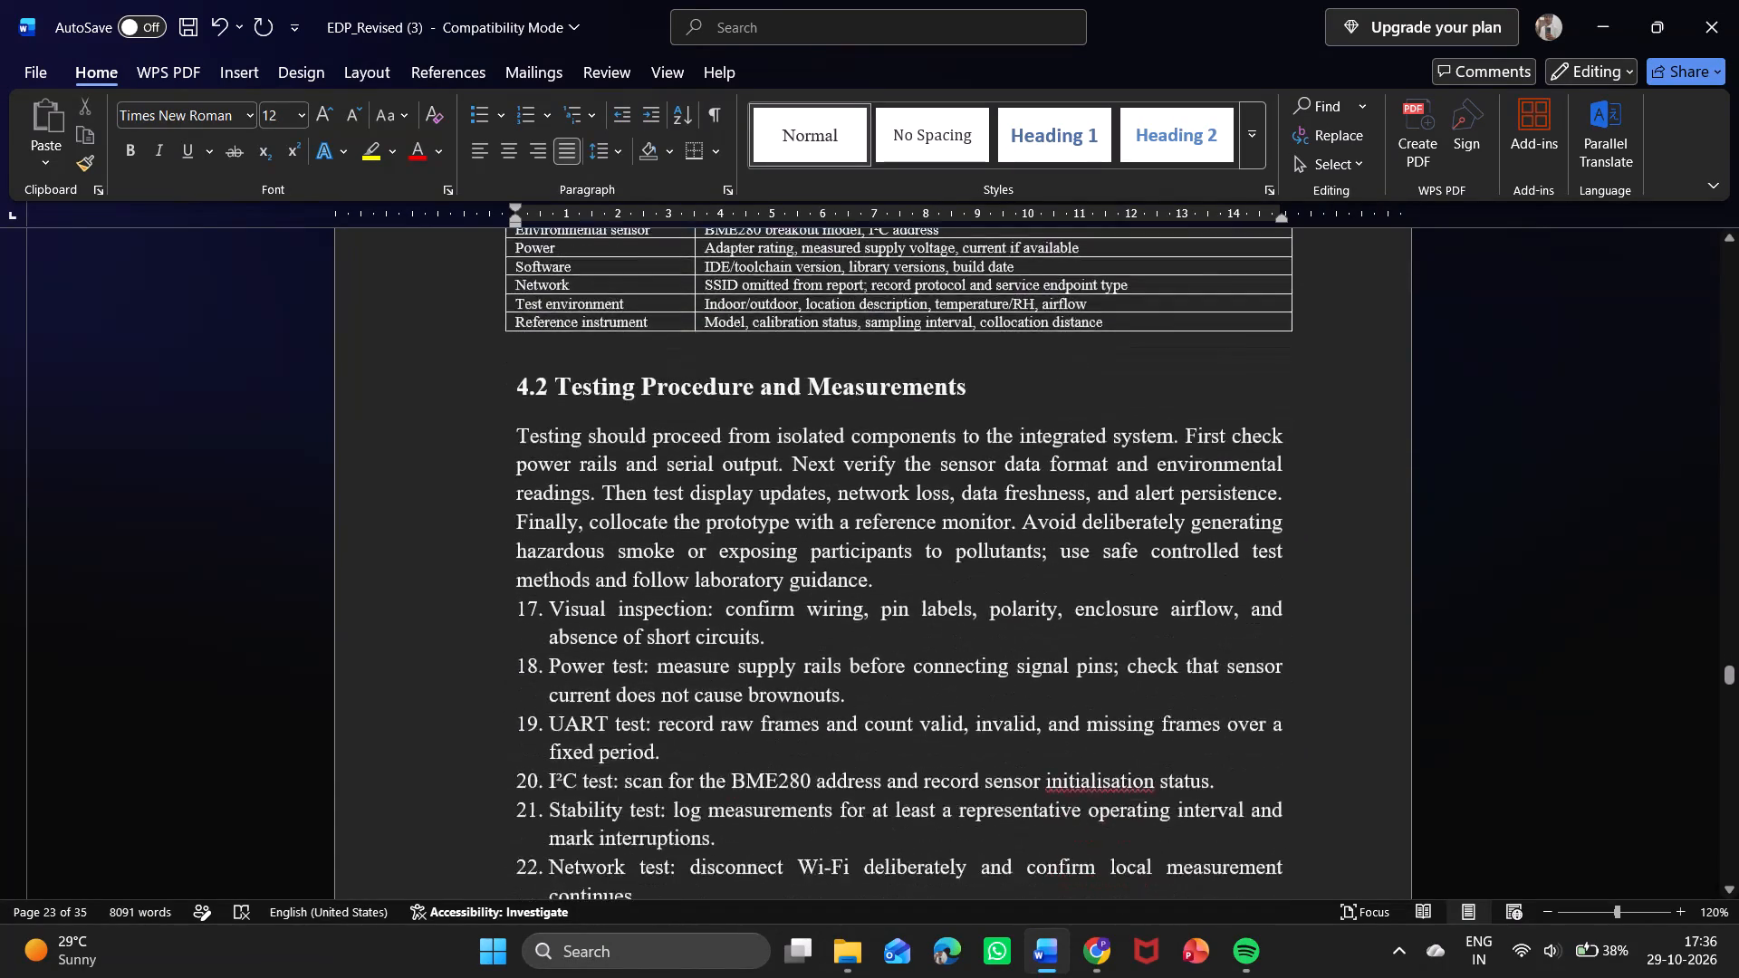
{"action": "scroll", "coordinate": [839, 545], "scroll_direction": "down", "scroll_amount": 1}
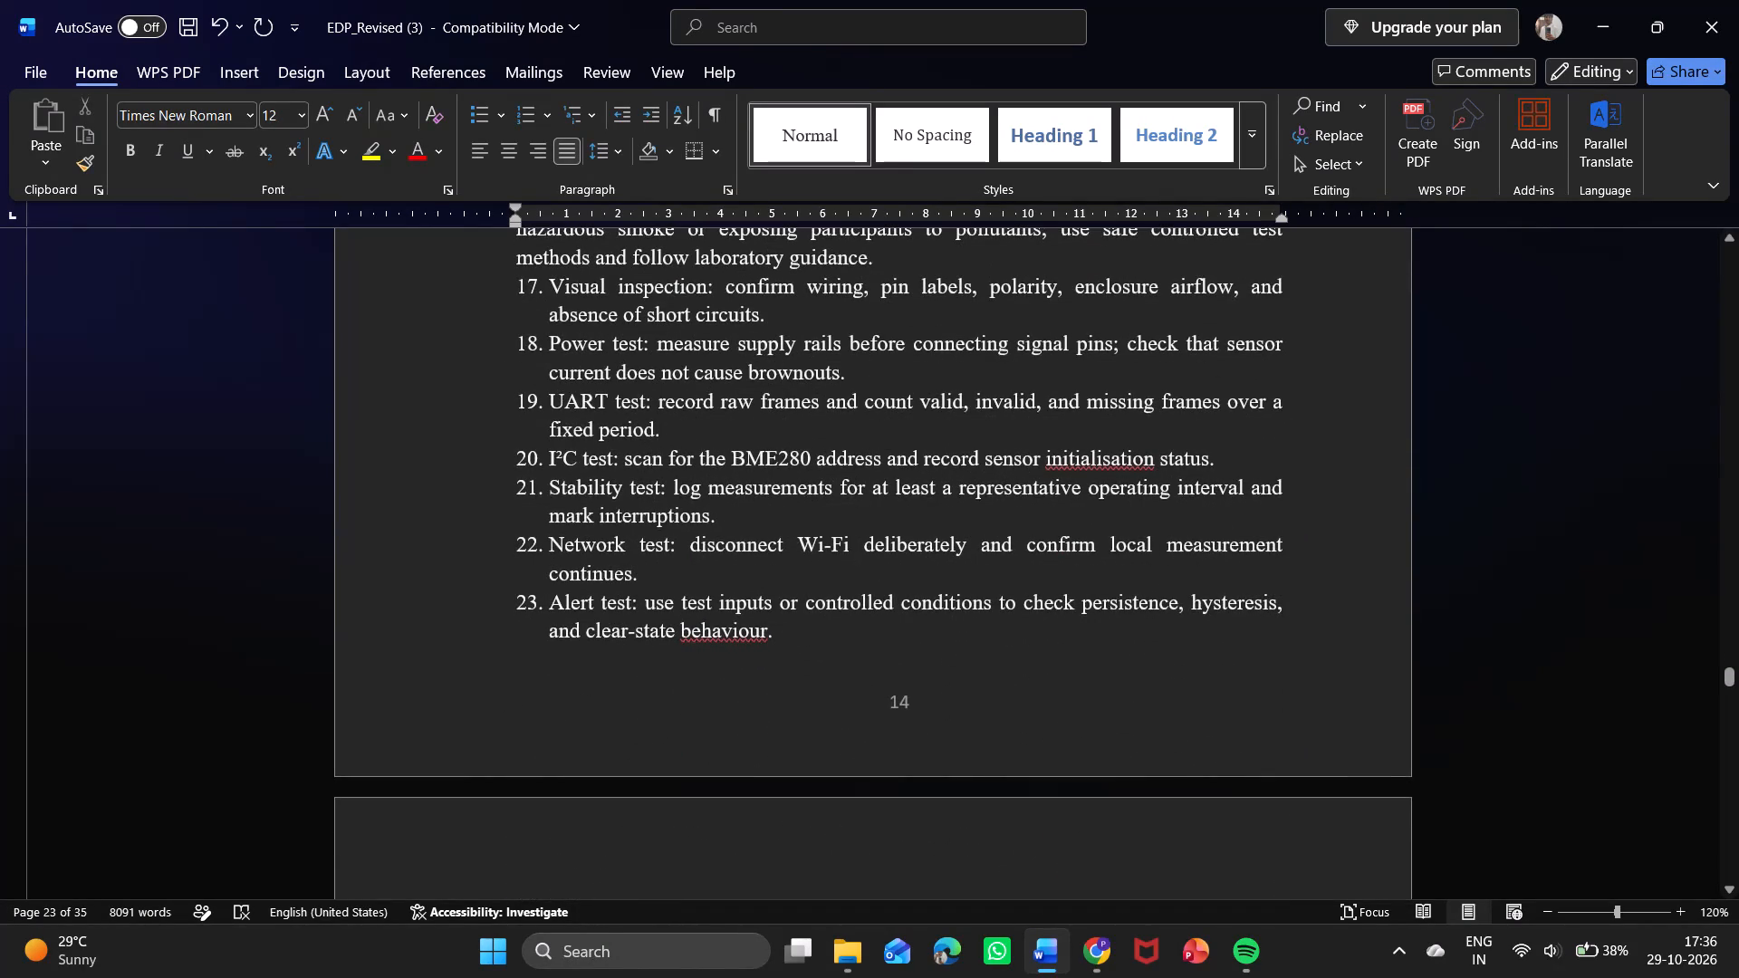
Examine the Chapter 4 pages for the page locations of sections 4.3, 4.4 and 4.5.
{"action": "scroll", "coordinate": [839, 545], "scroll_direction": "down", "scroll_amount": 2}
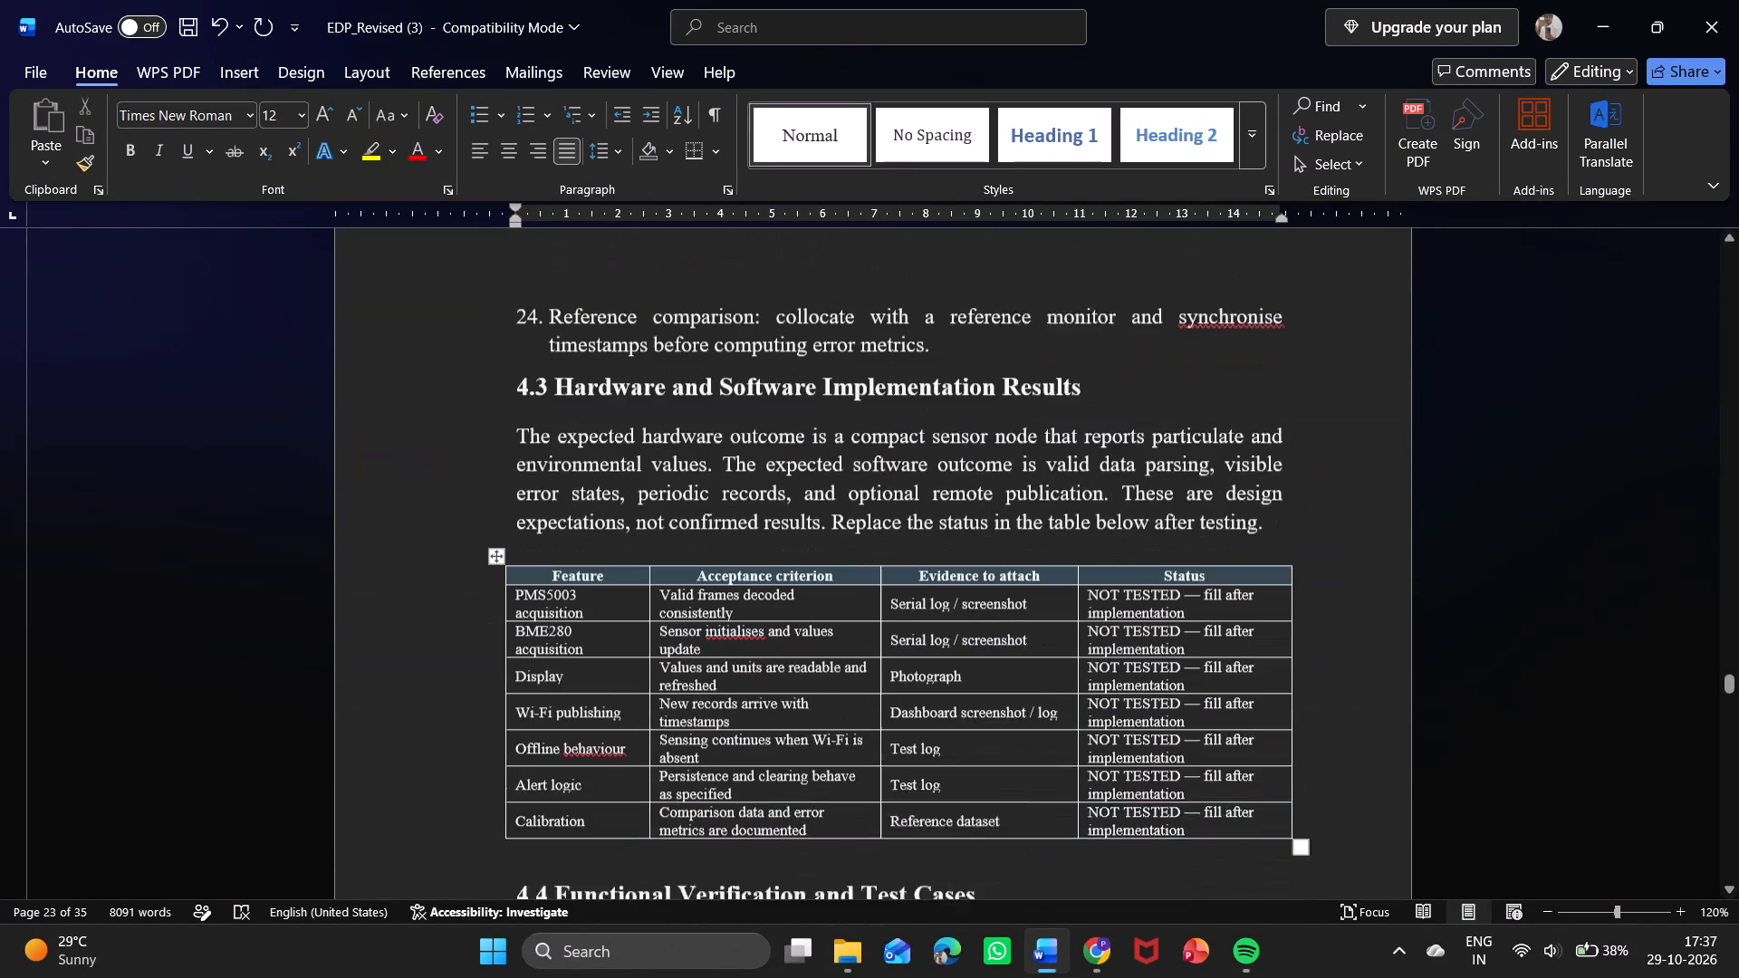
{"action": "scroll", "coordinate": [839, 545], "scroll_direction": "down", "scroll_amount": 1}
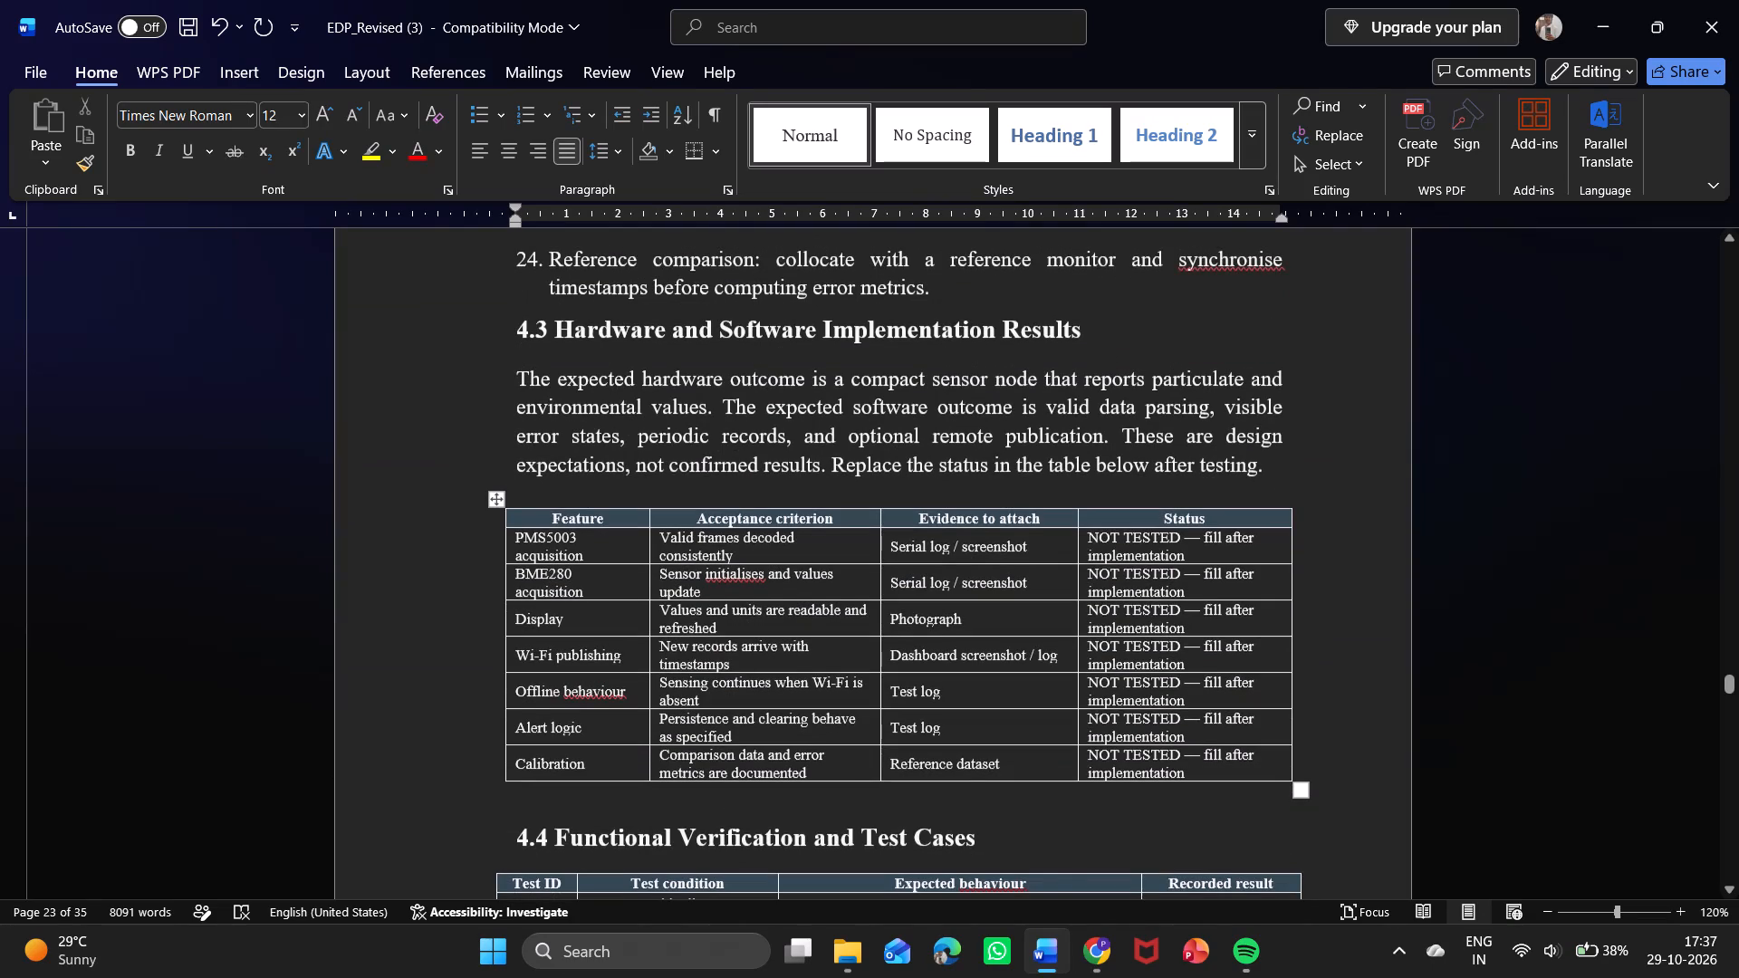
{"action": "scroll", "coordinate": [839, 545], "scroll_direction": "down", "scroll_amount": 1}
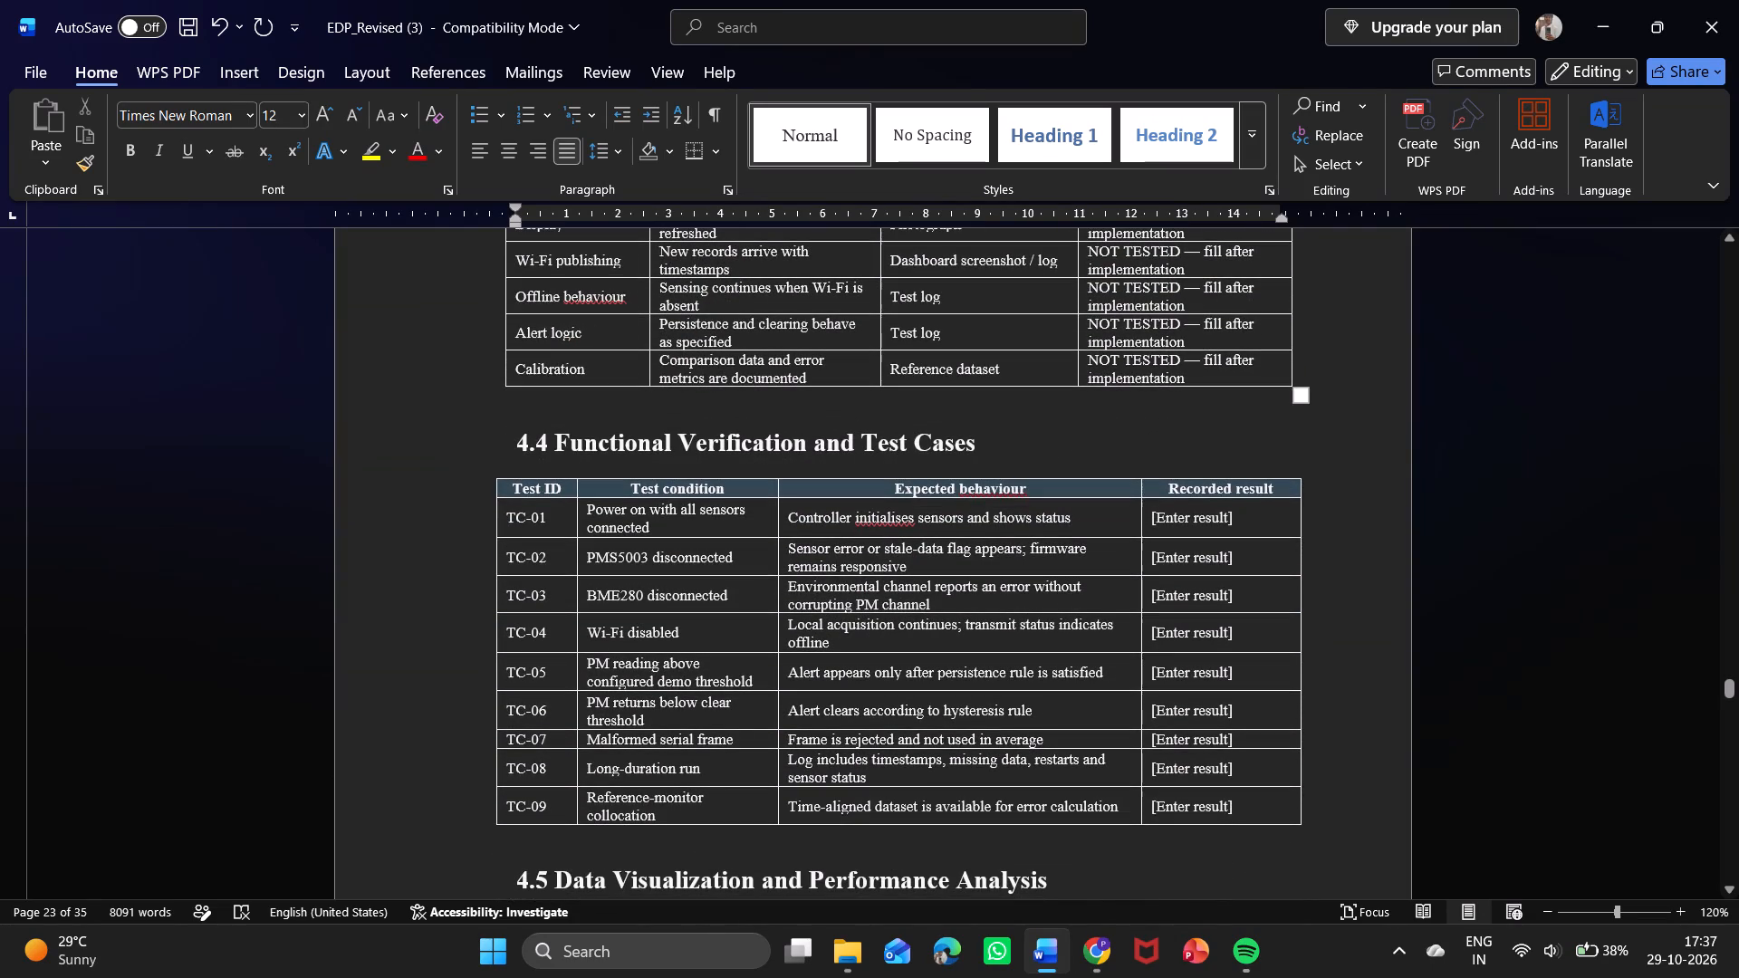
{"action": "scroll", "coordinate": [839, 545], "scroll_direction": "down", "scroll_amount": 1}
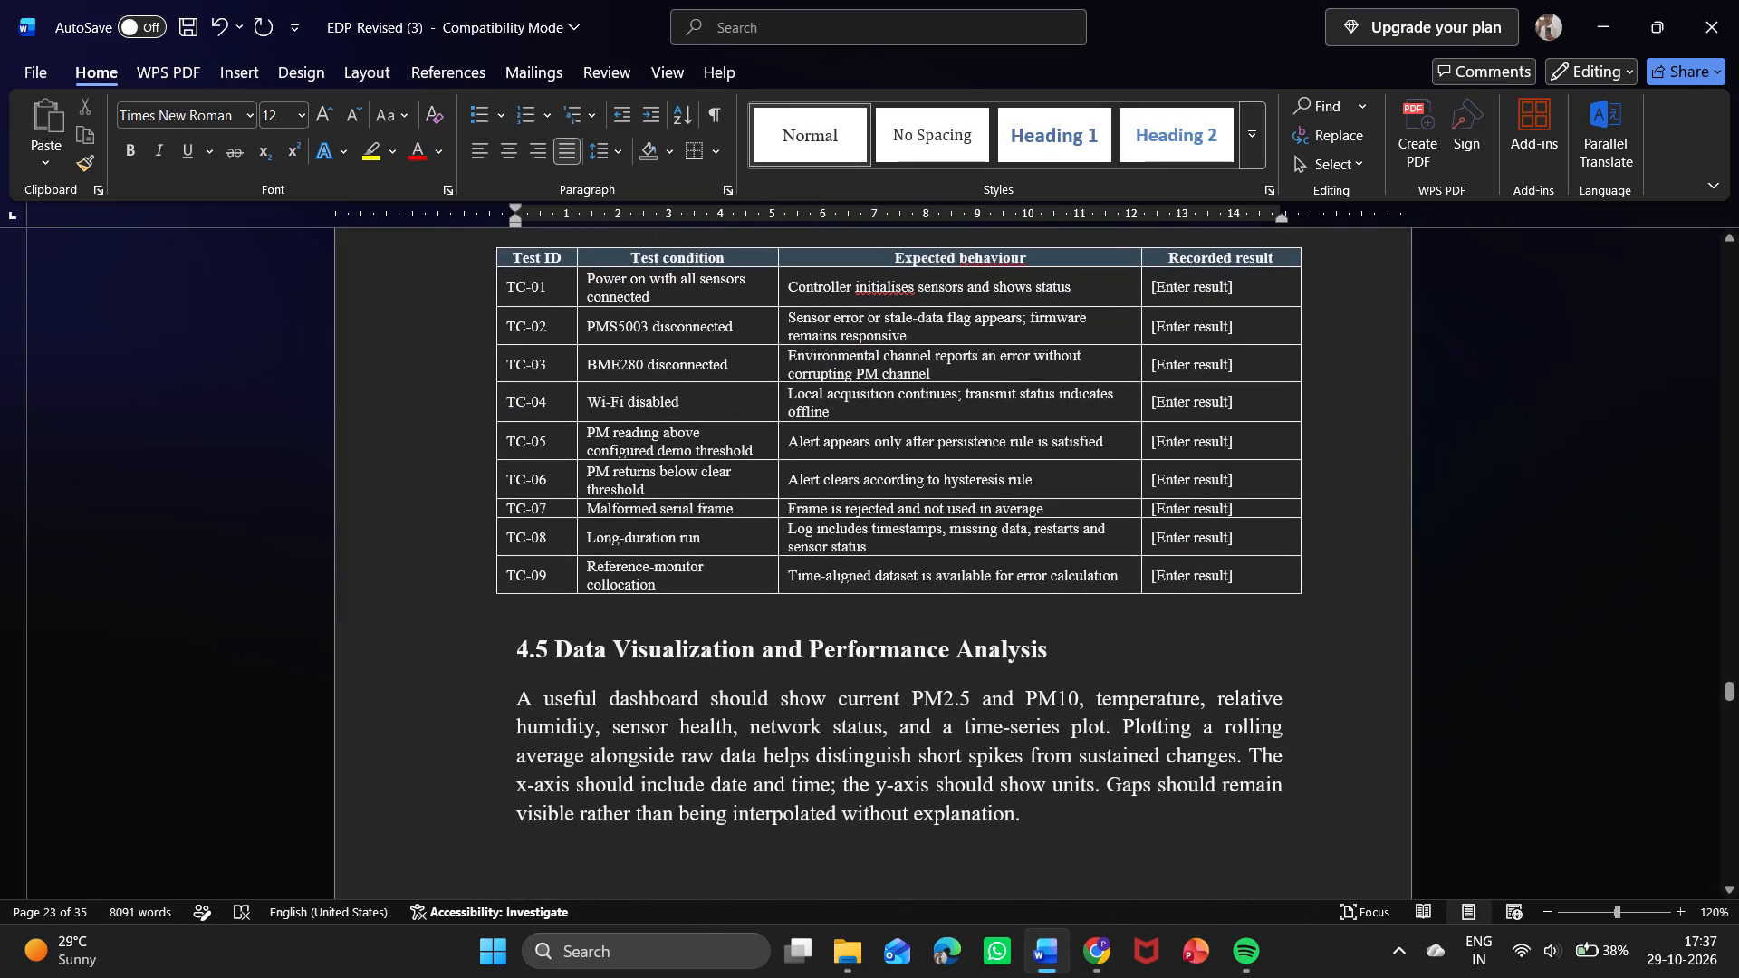
{"action": "scroll", "coordinate": [839, 545], "scroll_direction": "down", "scroll_amount": 1}
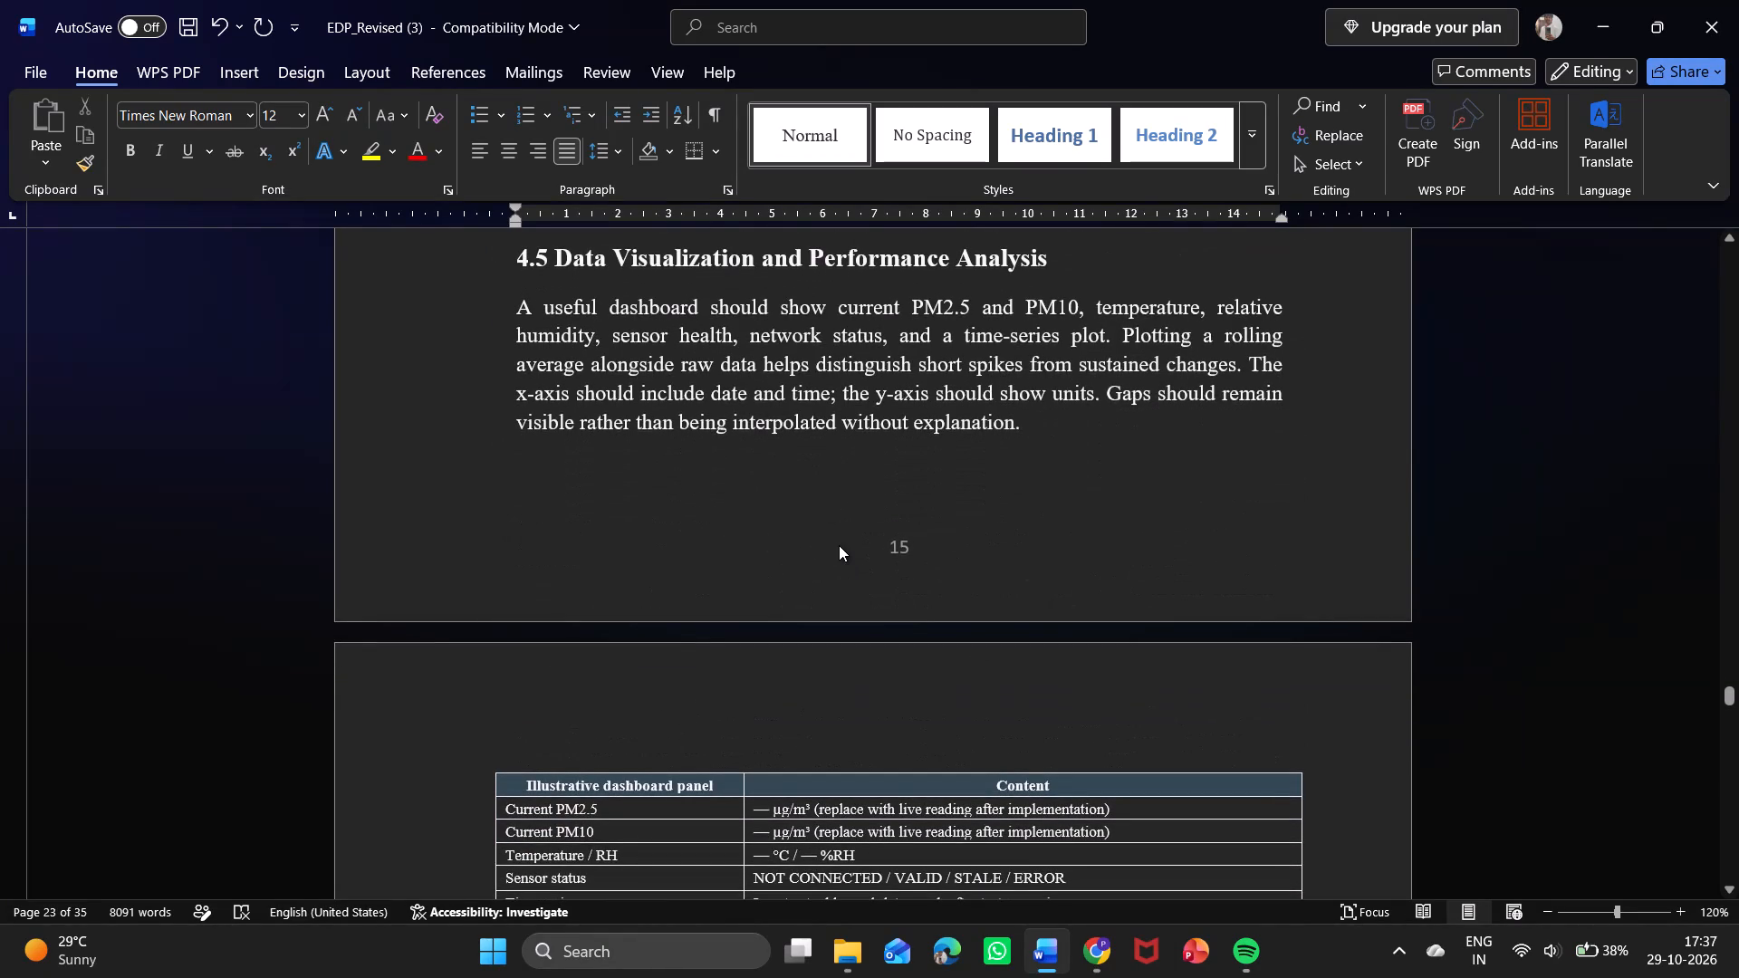
Examine the remaining Chapter 4 pages for the page locations of sections 4.6, 4.7 and 4.8.
{"action": "scroll", "coordinate": [839, 545], "scroll_direction": "down", "scroll_amount": 2}
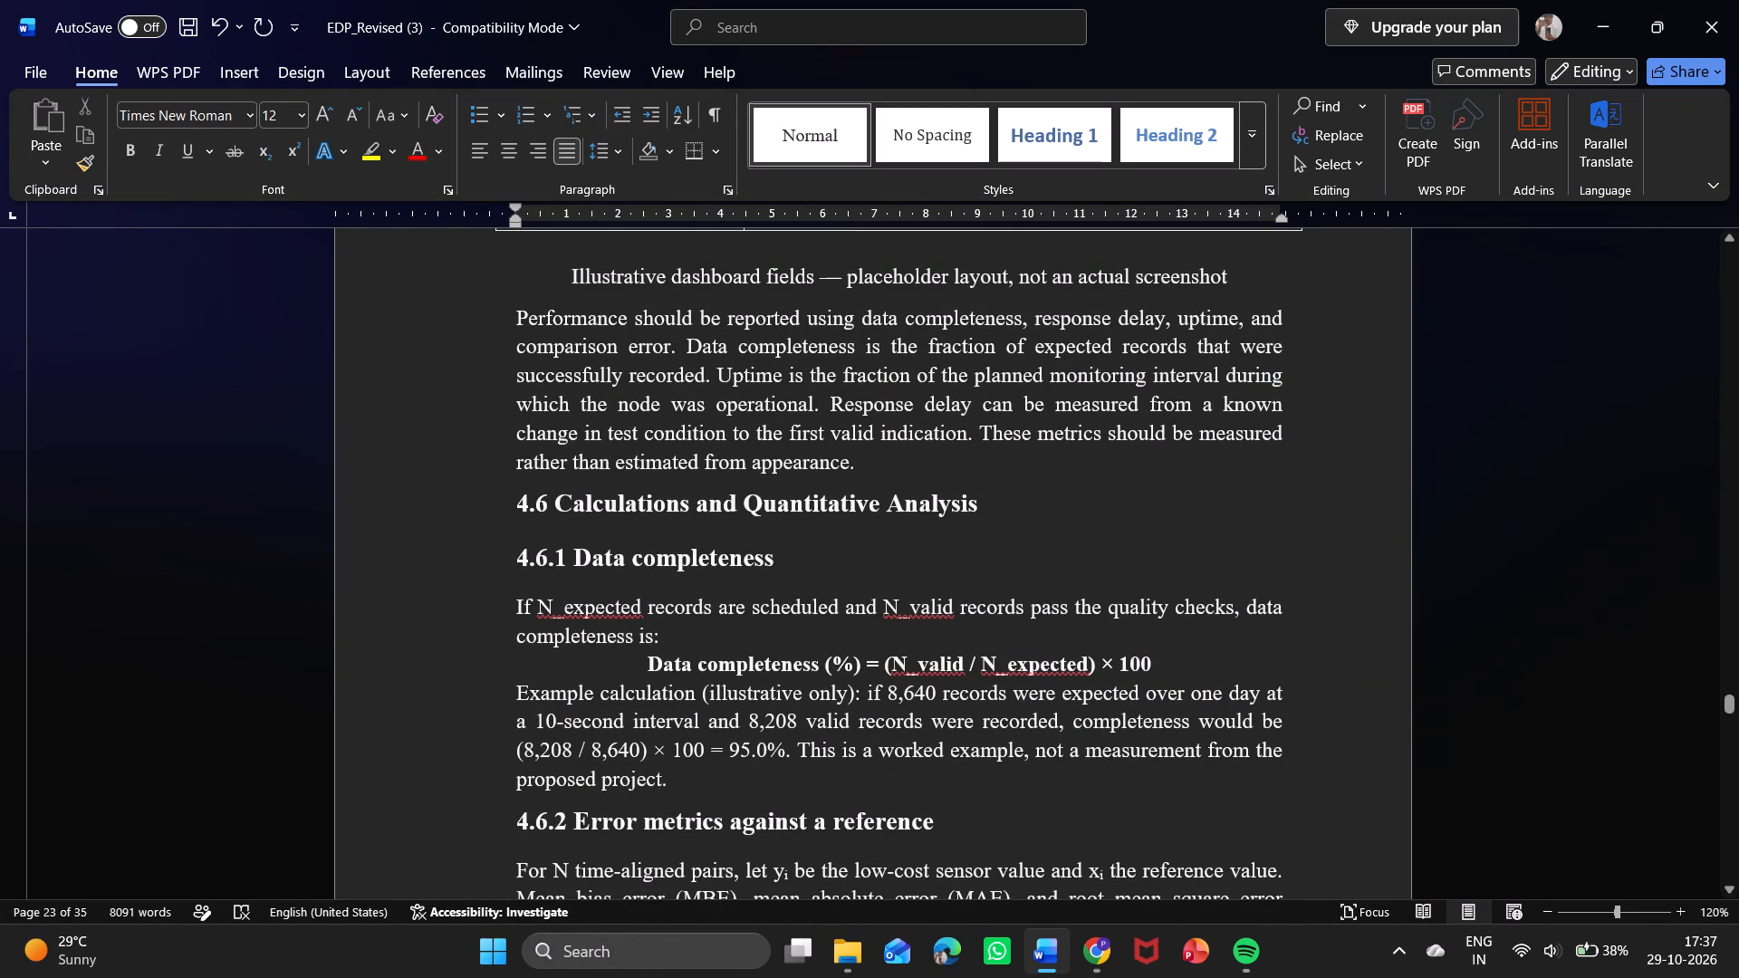
{"action": "scroll", "coordinate": [839, 545], "scroll_direction": "down", "scroll_amount": 1}
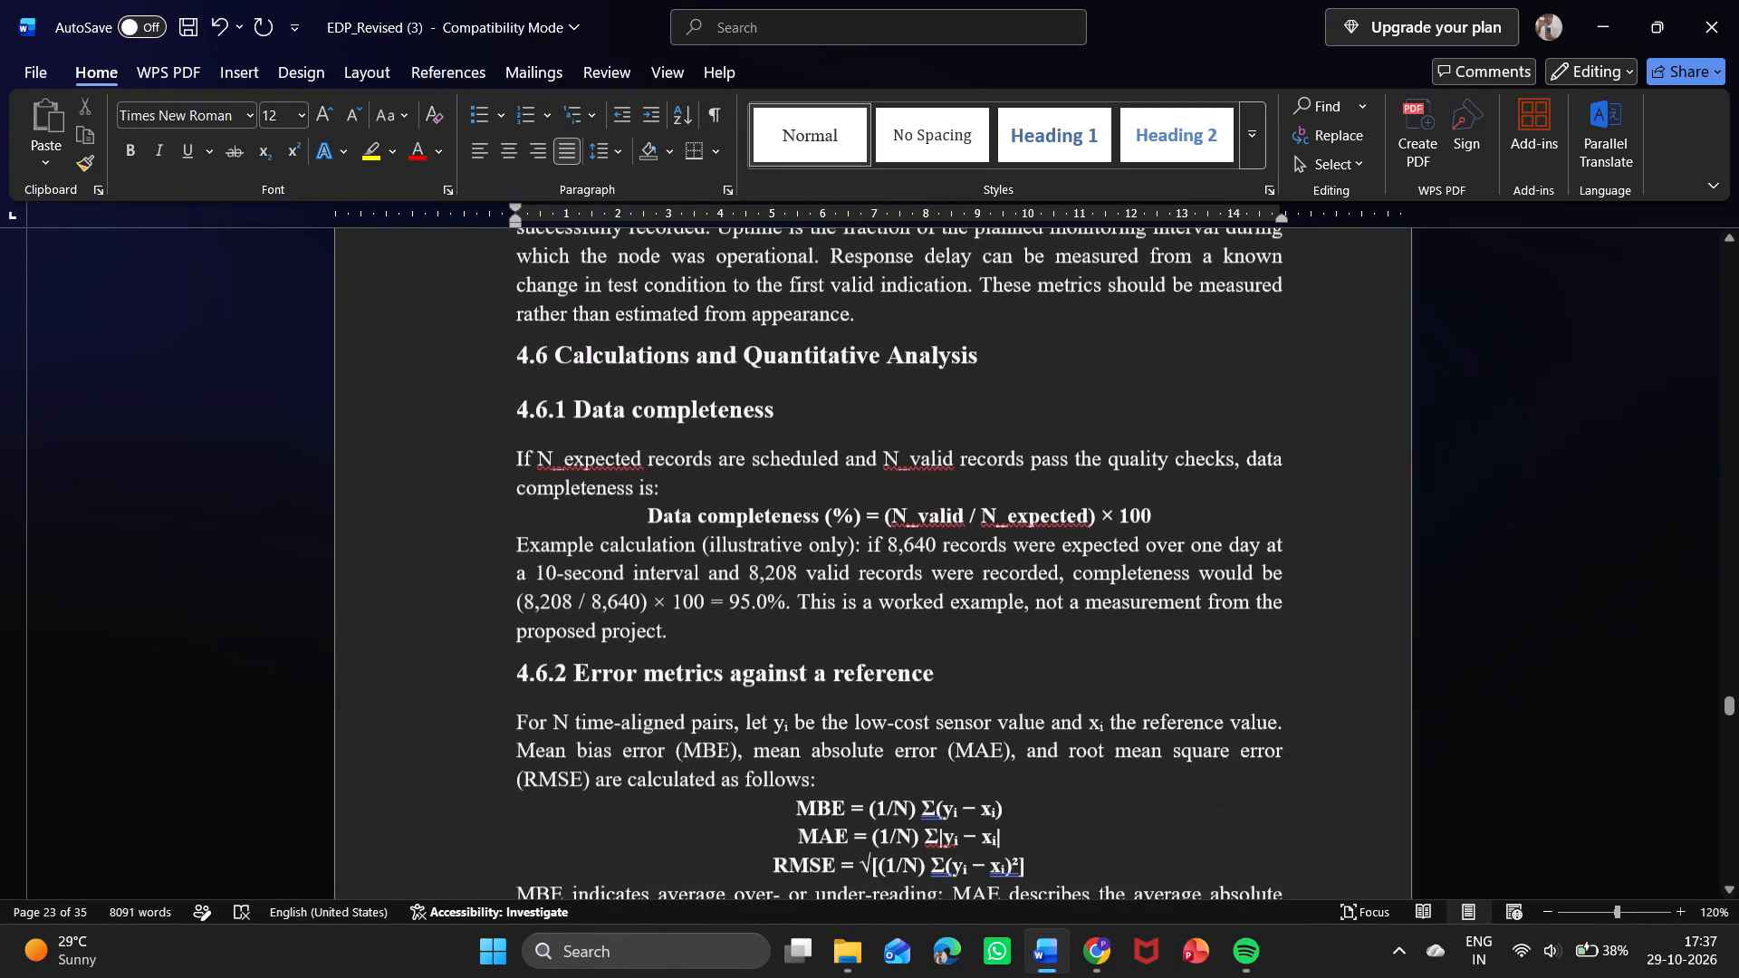
{"action": "scroll", "coordinate": [839, 545], "scroll_direction": "down", "scroll_amount": 2}
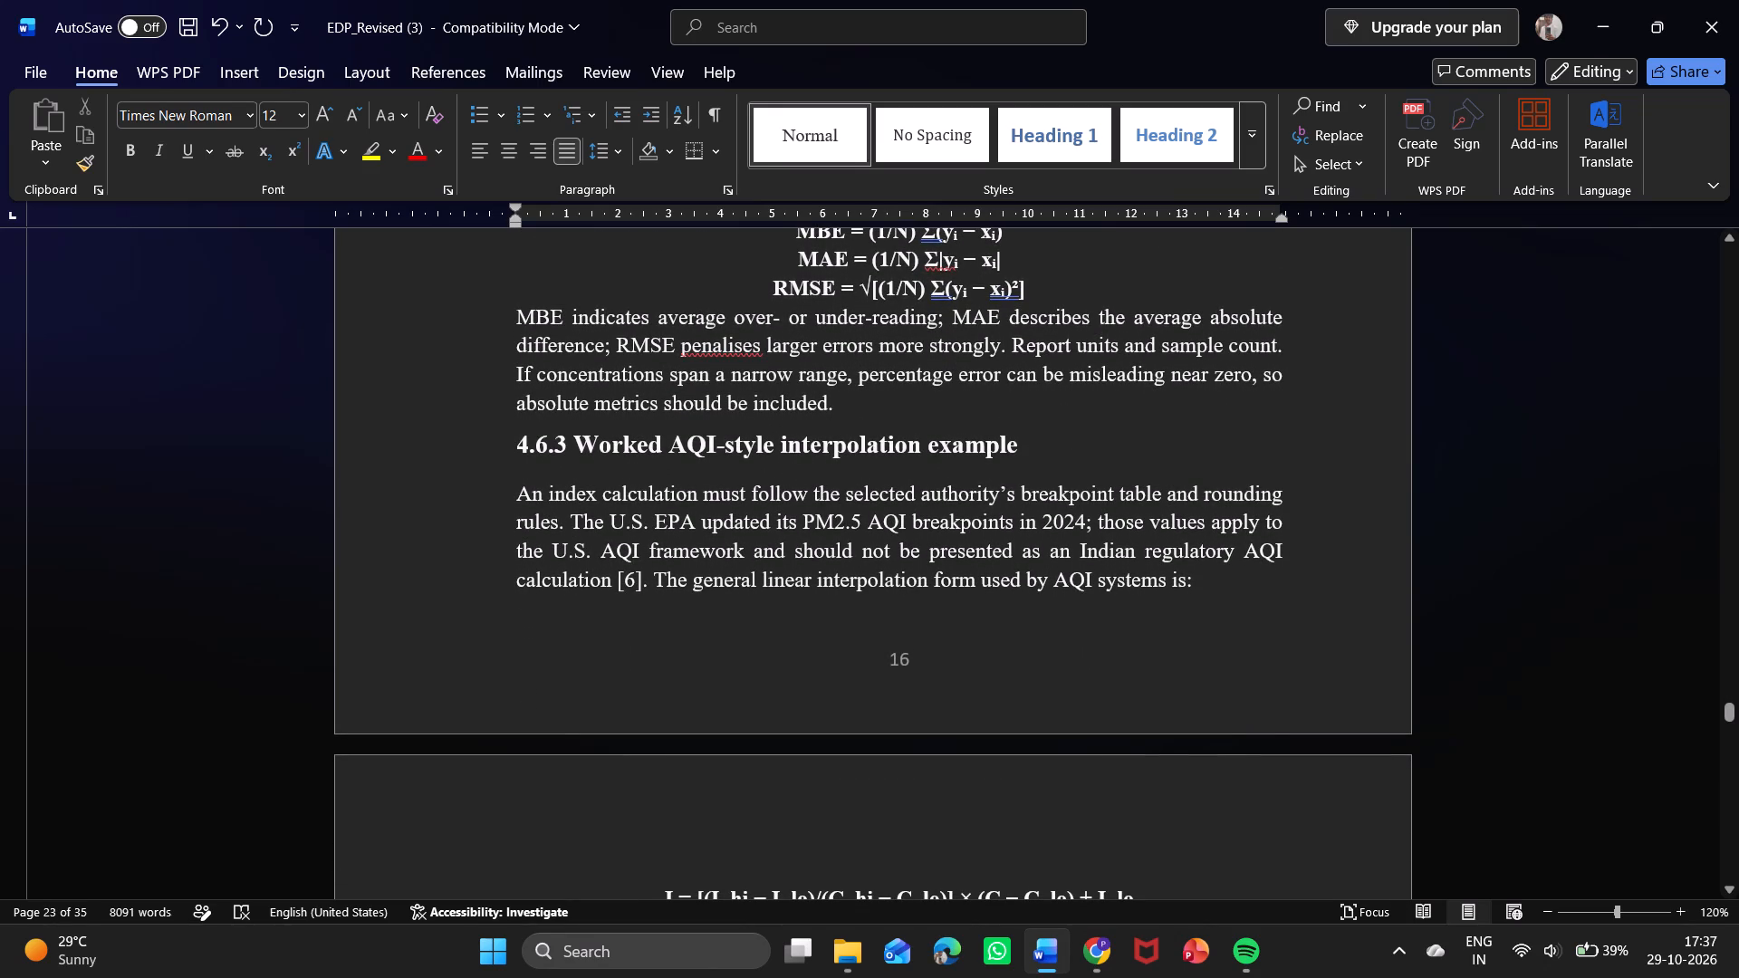
{"action": "scroll", "coordinate": [839, 545], "scroll_direction": "down", "scroll_amount": 1}
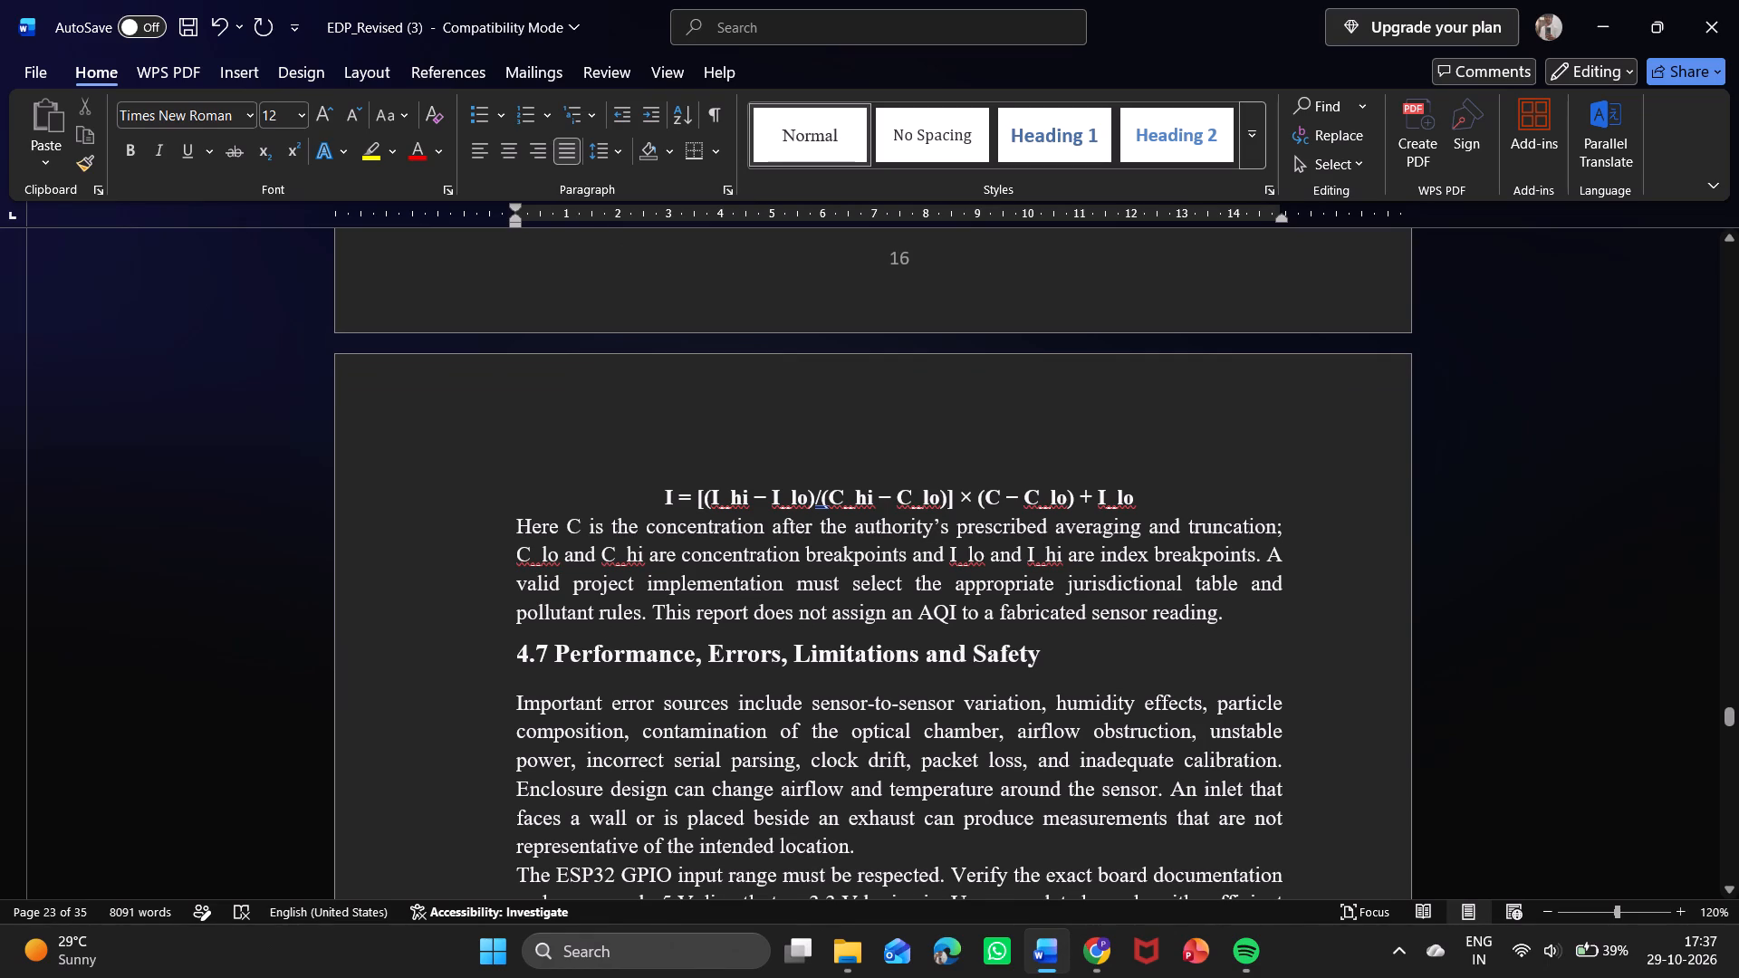
{"action": "scroll", "coordinate": [552, 511], "scroll_direction": "down", "scroll_amount": 3}
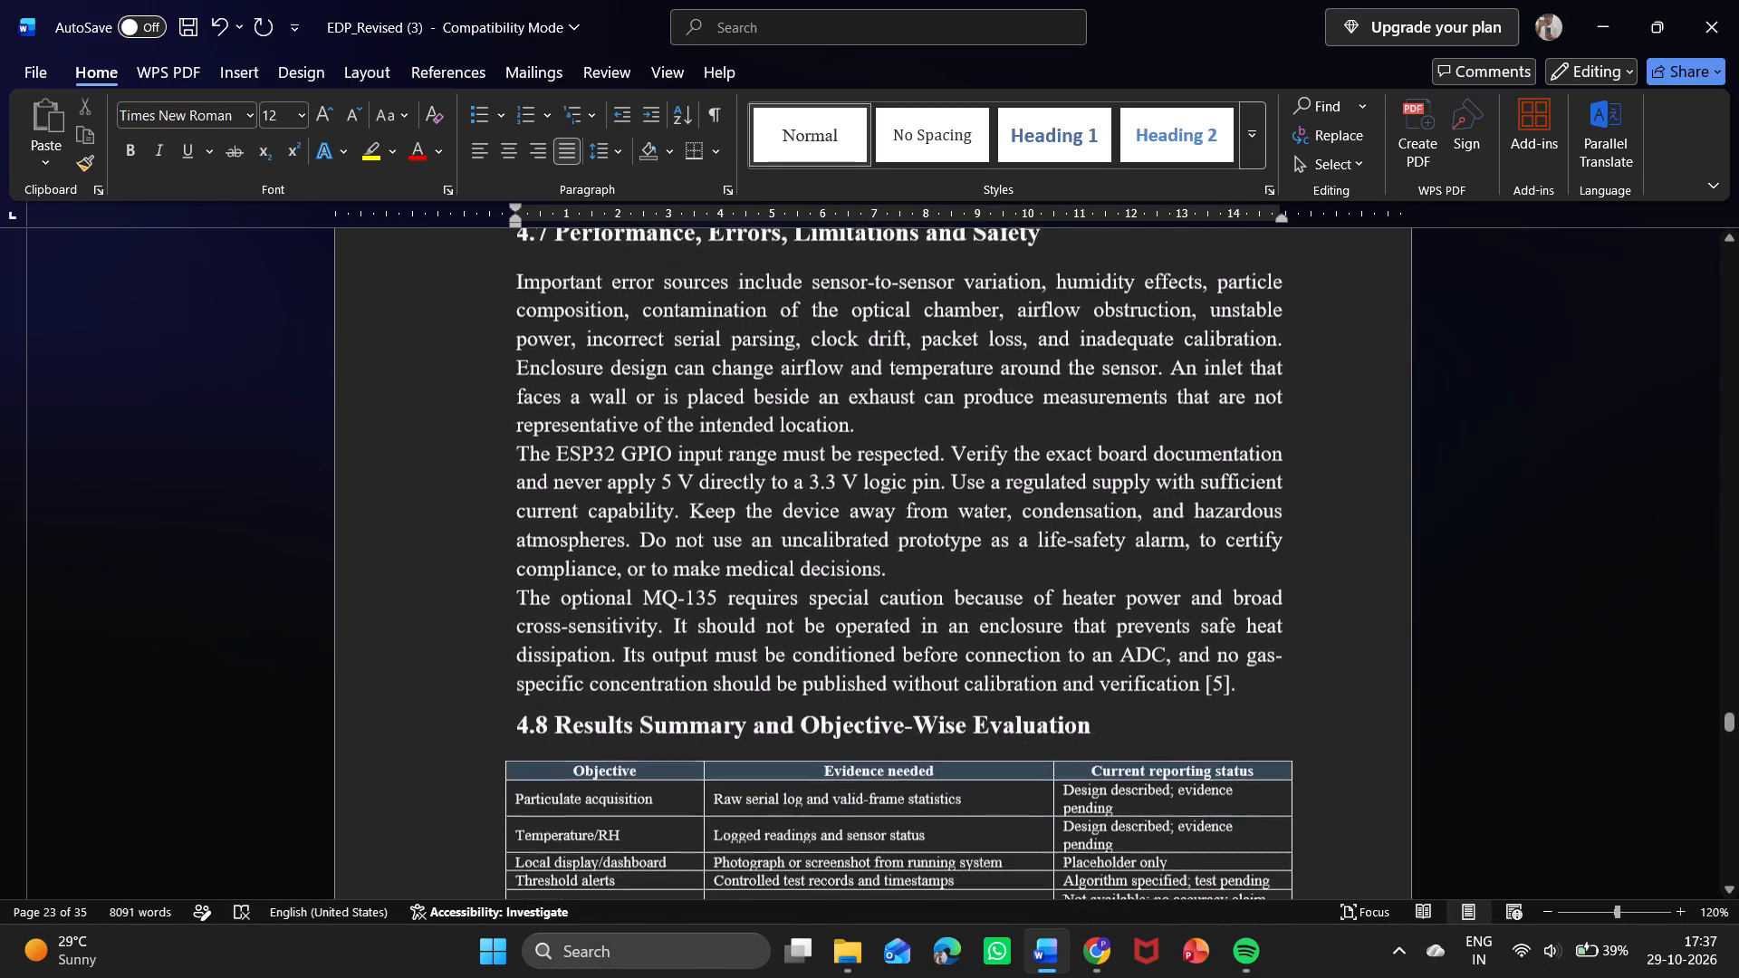
{"action": "scroll", "coordinate": [552, 511], "scroll_direction": "up", "scroll_amount": 1}
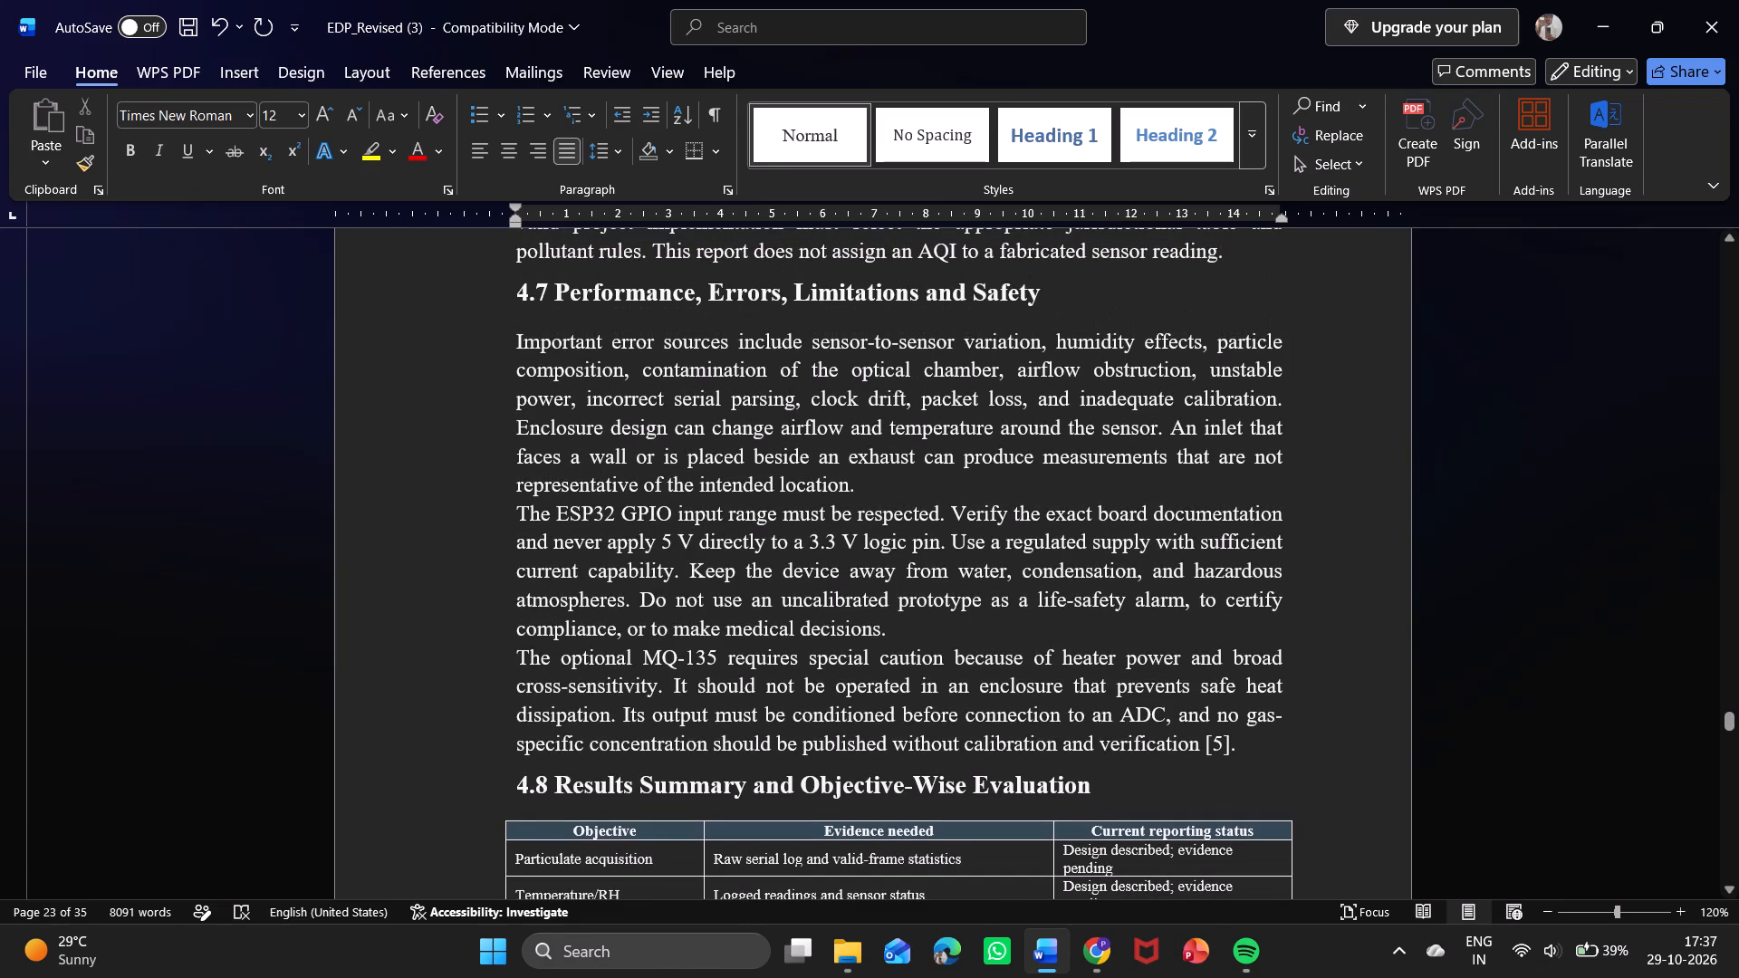
{"action": "scroll", "coordinate": [552, 511], "scroll_direction": "down", "scroll_amount": 1}
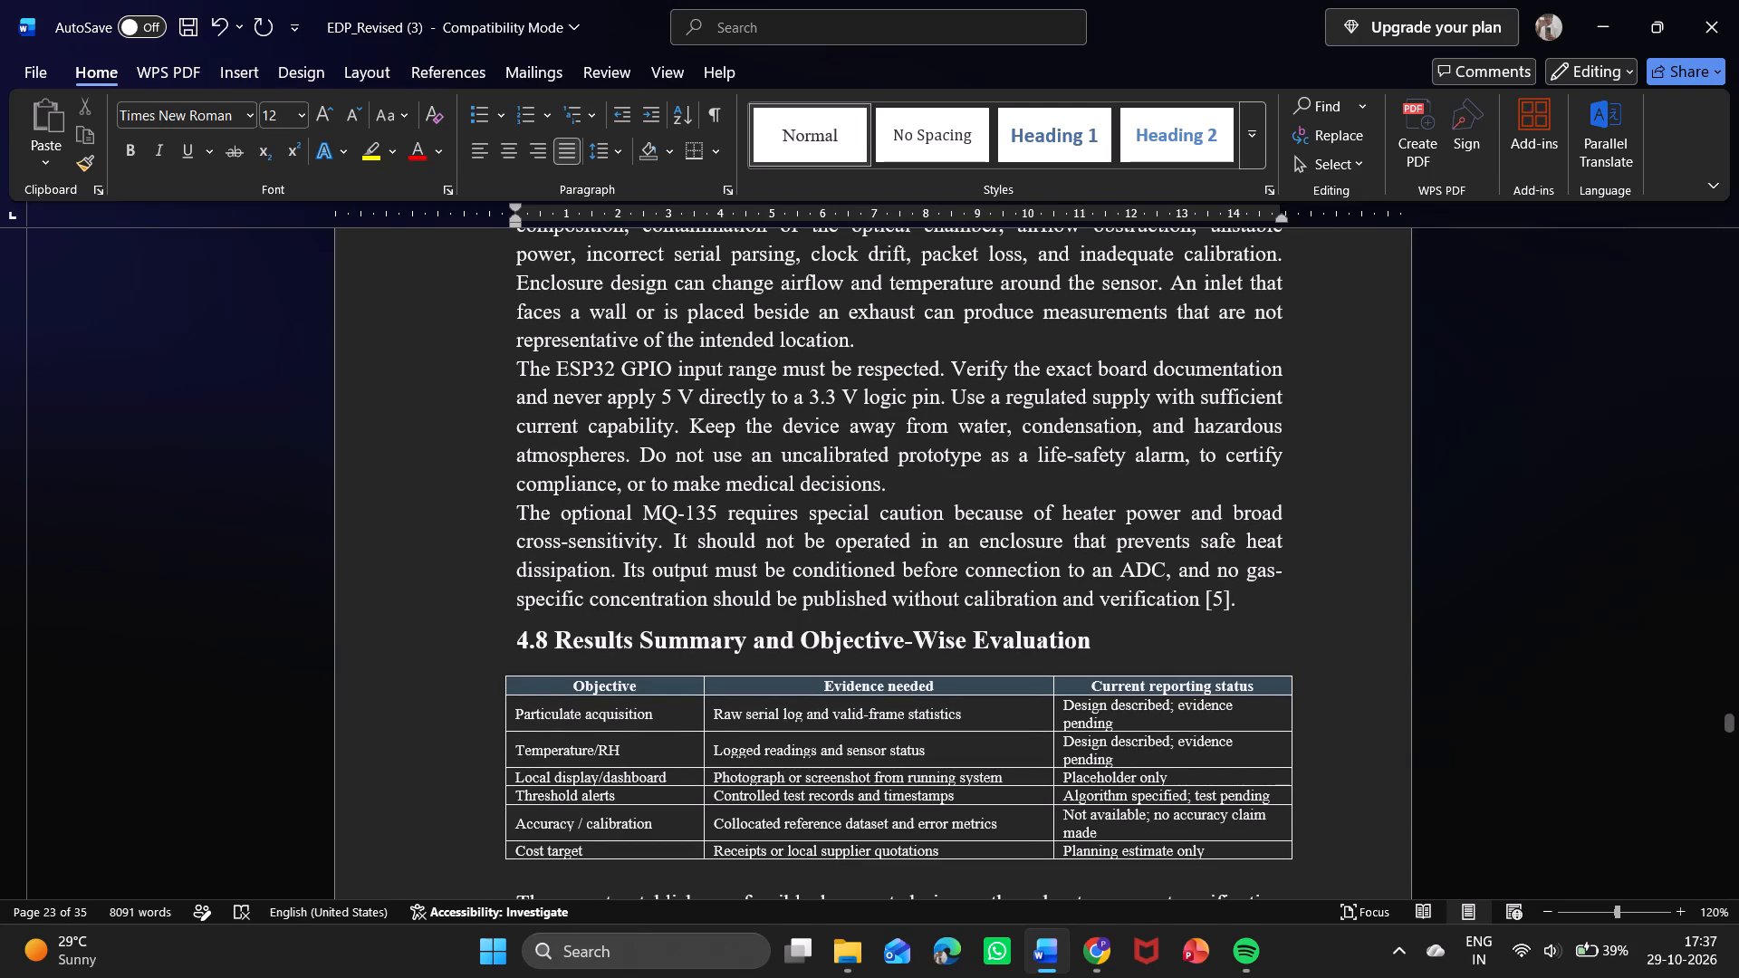
{"action": "scroll", "coordinate": [552, 511], "scroll_direction": "down", "scroll_amount": 2}
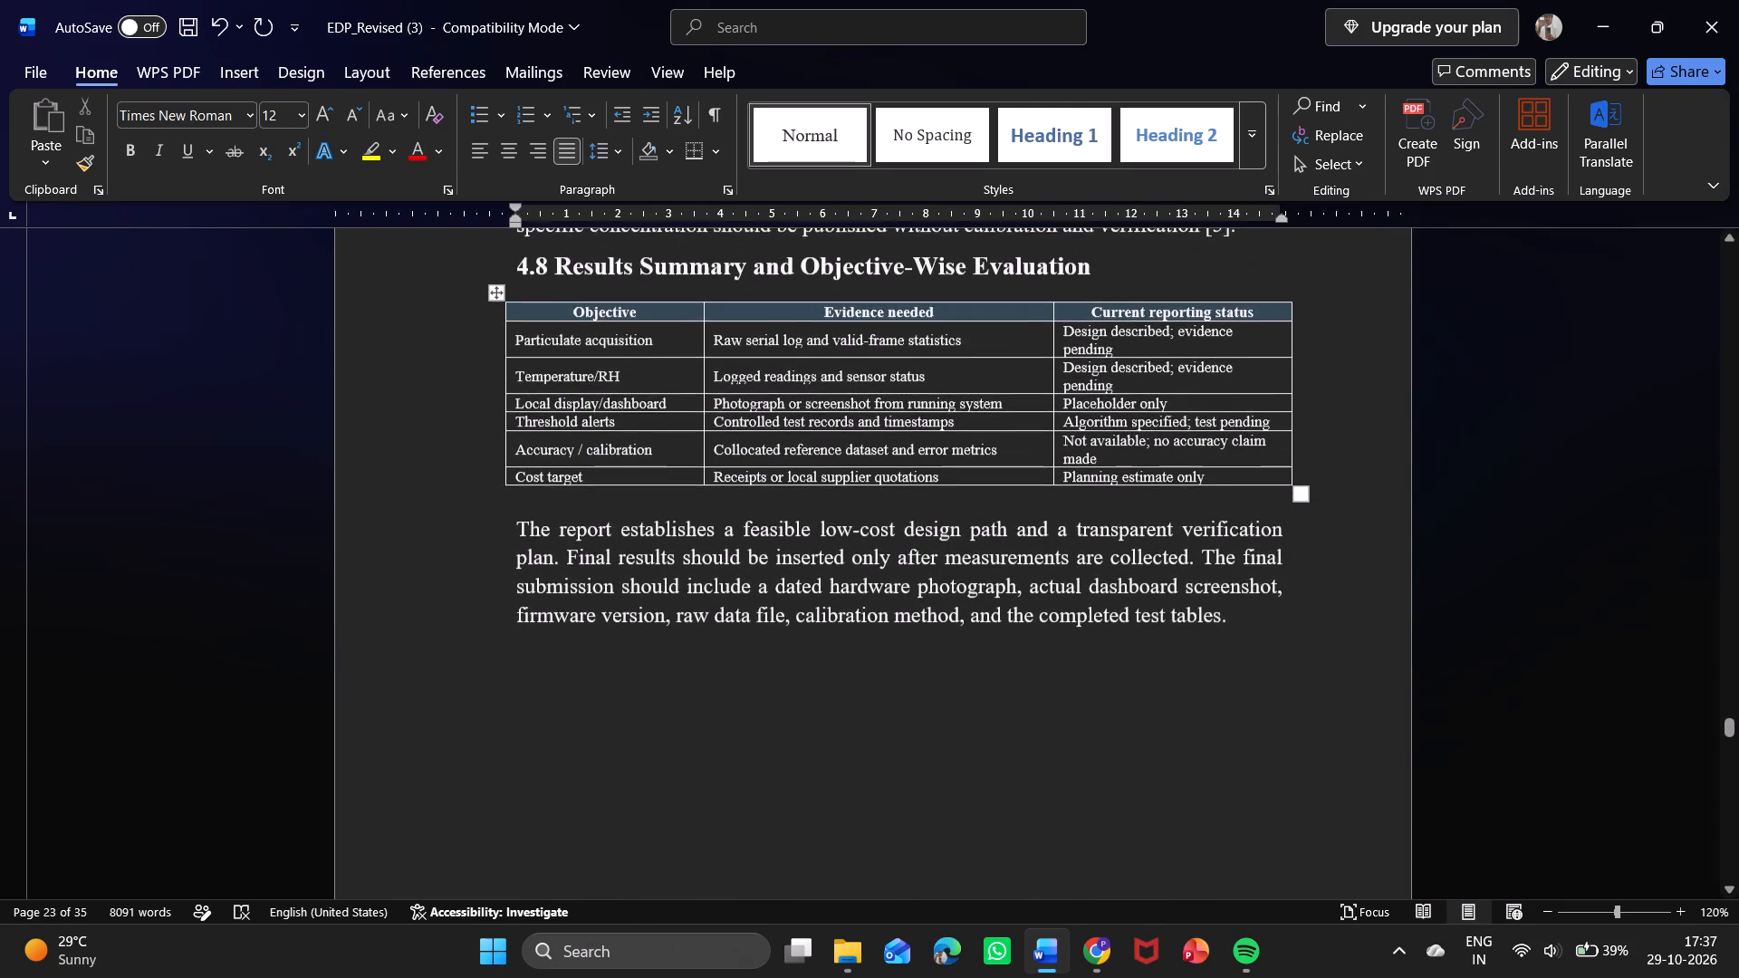
{"action": "scroll", "coordinate": [552, 511], "scroll_direction": "down", "scroll_amount": 1}
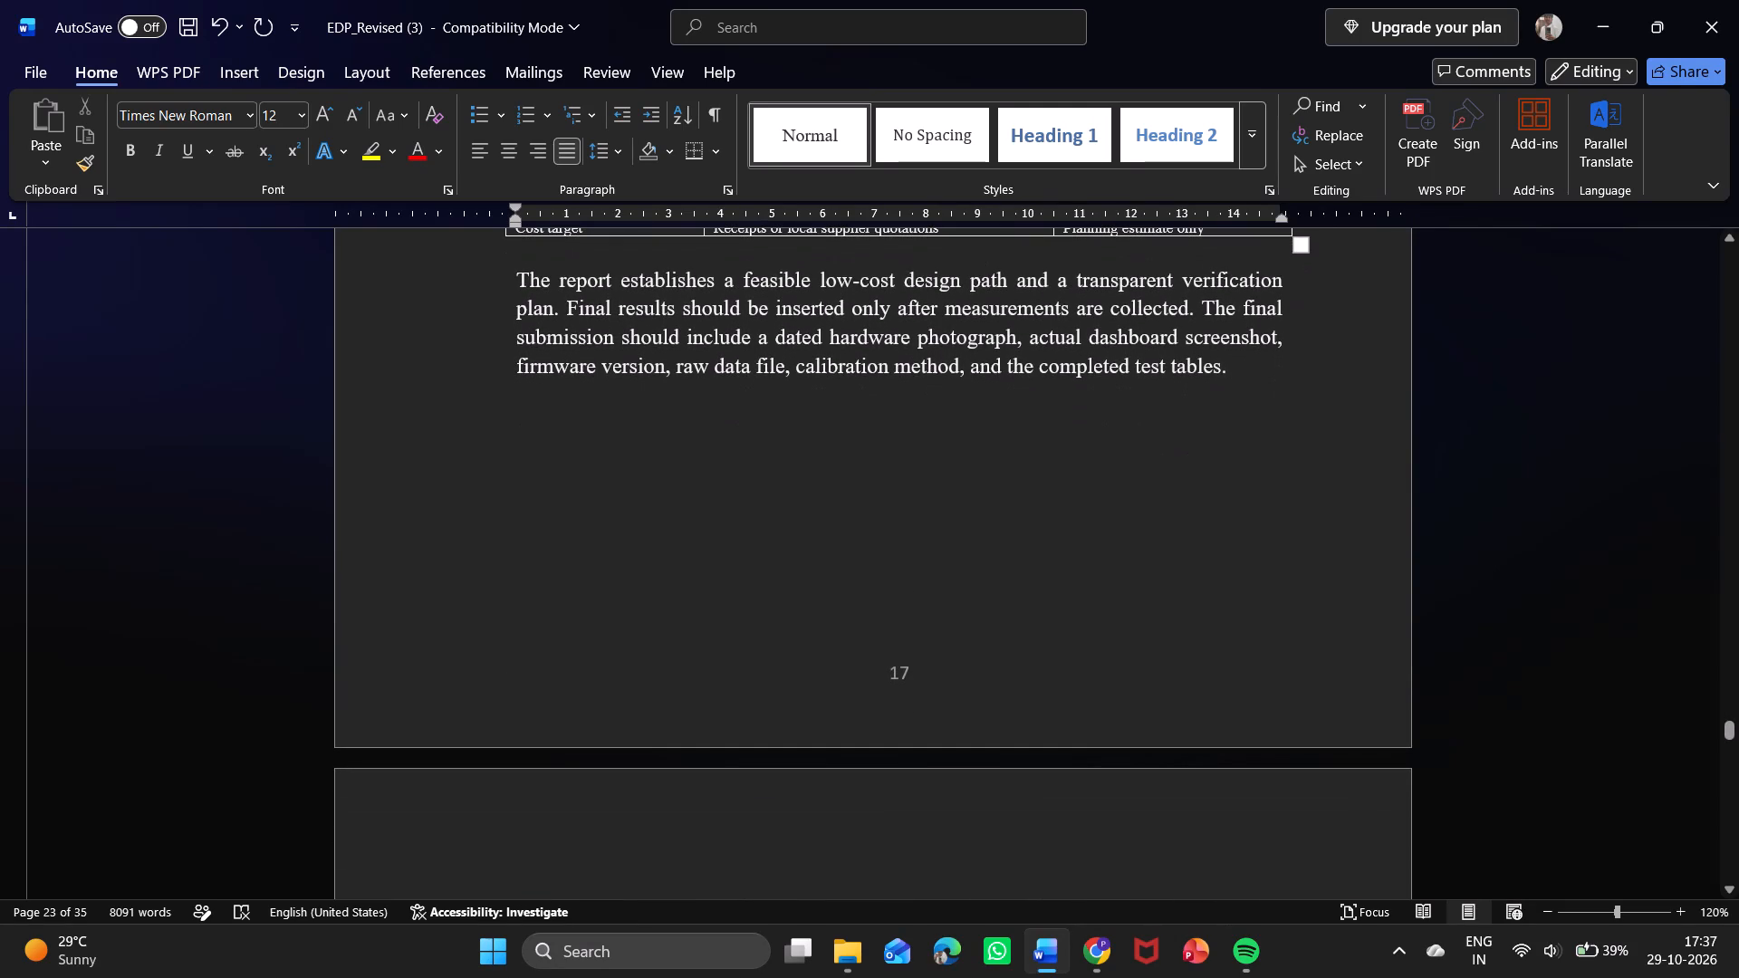
Examine Chapter 5 for the page locations of its heading and sections 5.1, 5.2 and 5.3.
{"action": "scroll", "coordinate": [552, 511], "scroll_direction": "down", "scroll_amount": 1}
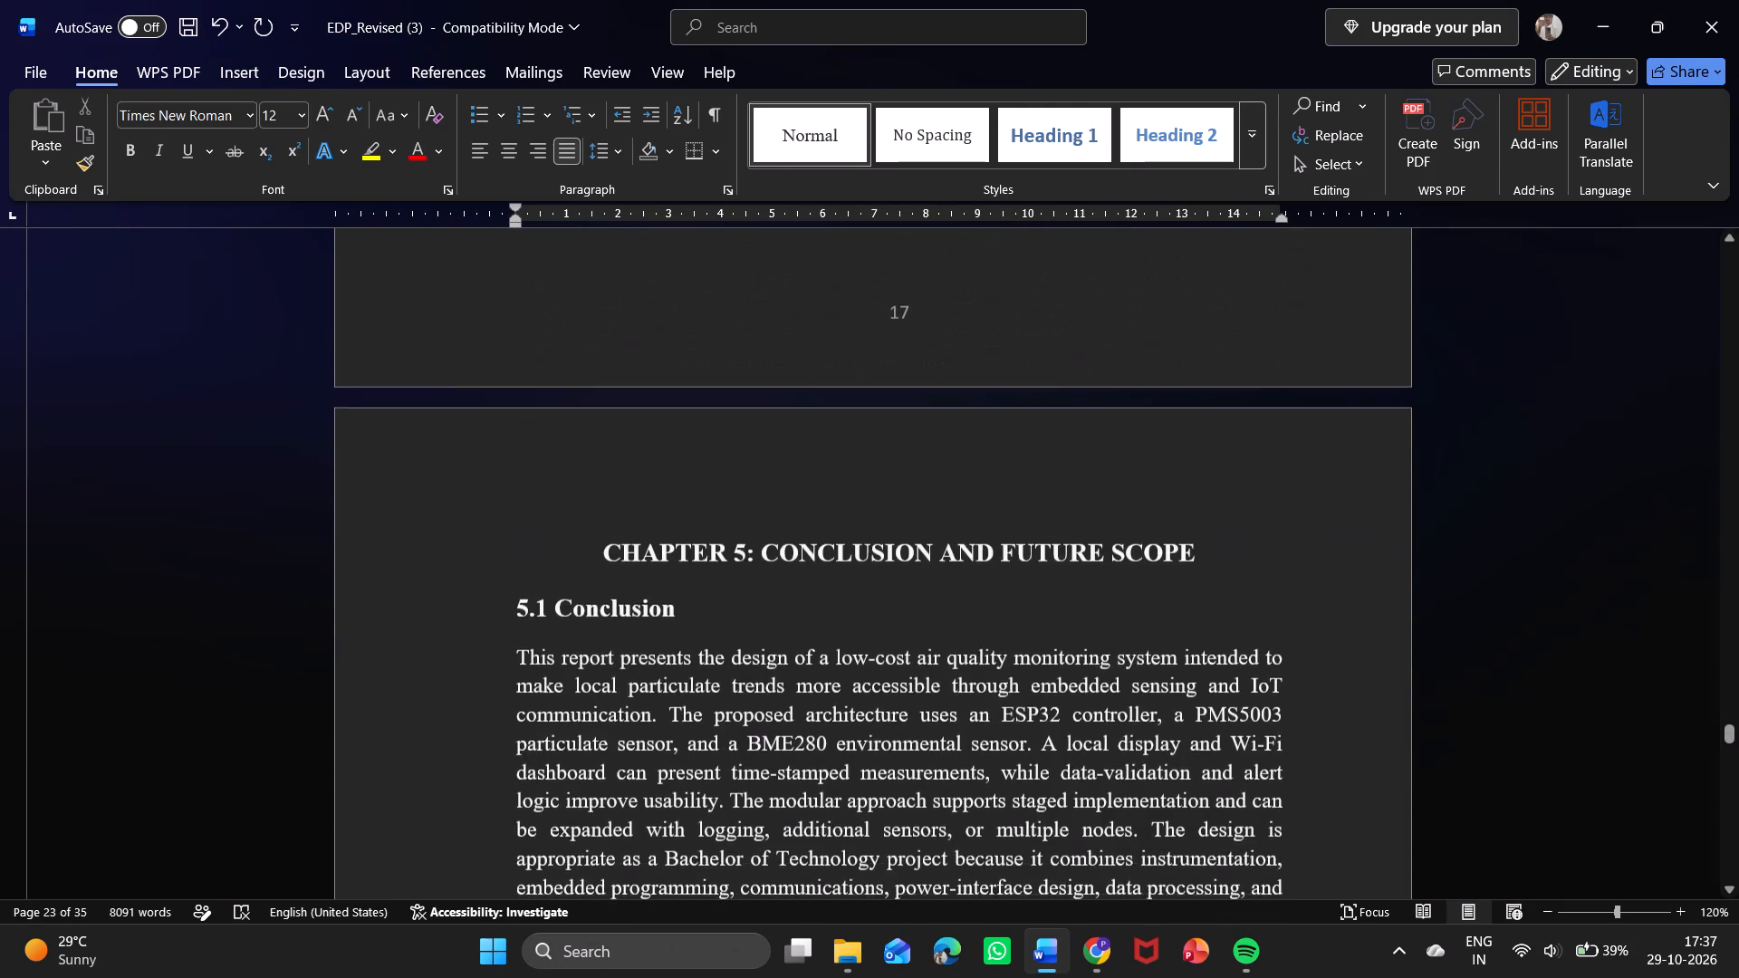
{"action": "scroll", "coordinate": [552, 511], "scroll_direction": "down", "scroll_amount": 1}
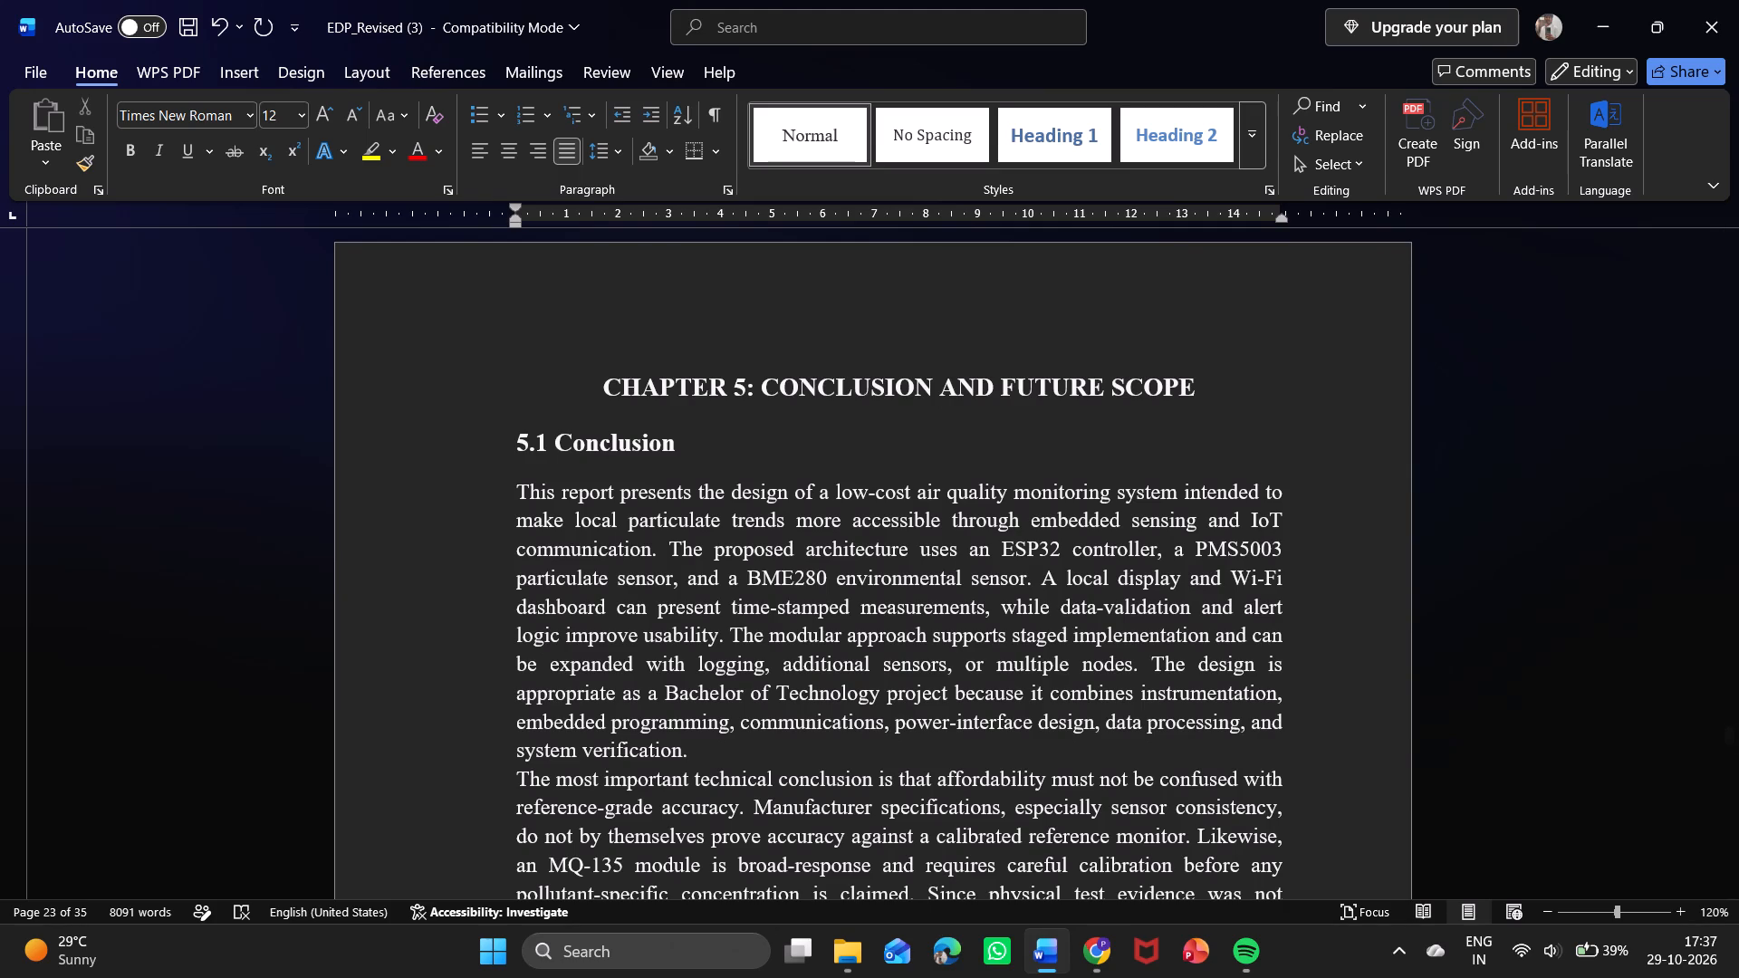
{"action": "scroll", "coordinate": [548, 505], "scroll_direction": "down", "scroll_amount": 1}
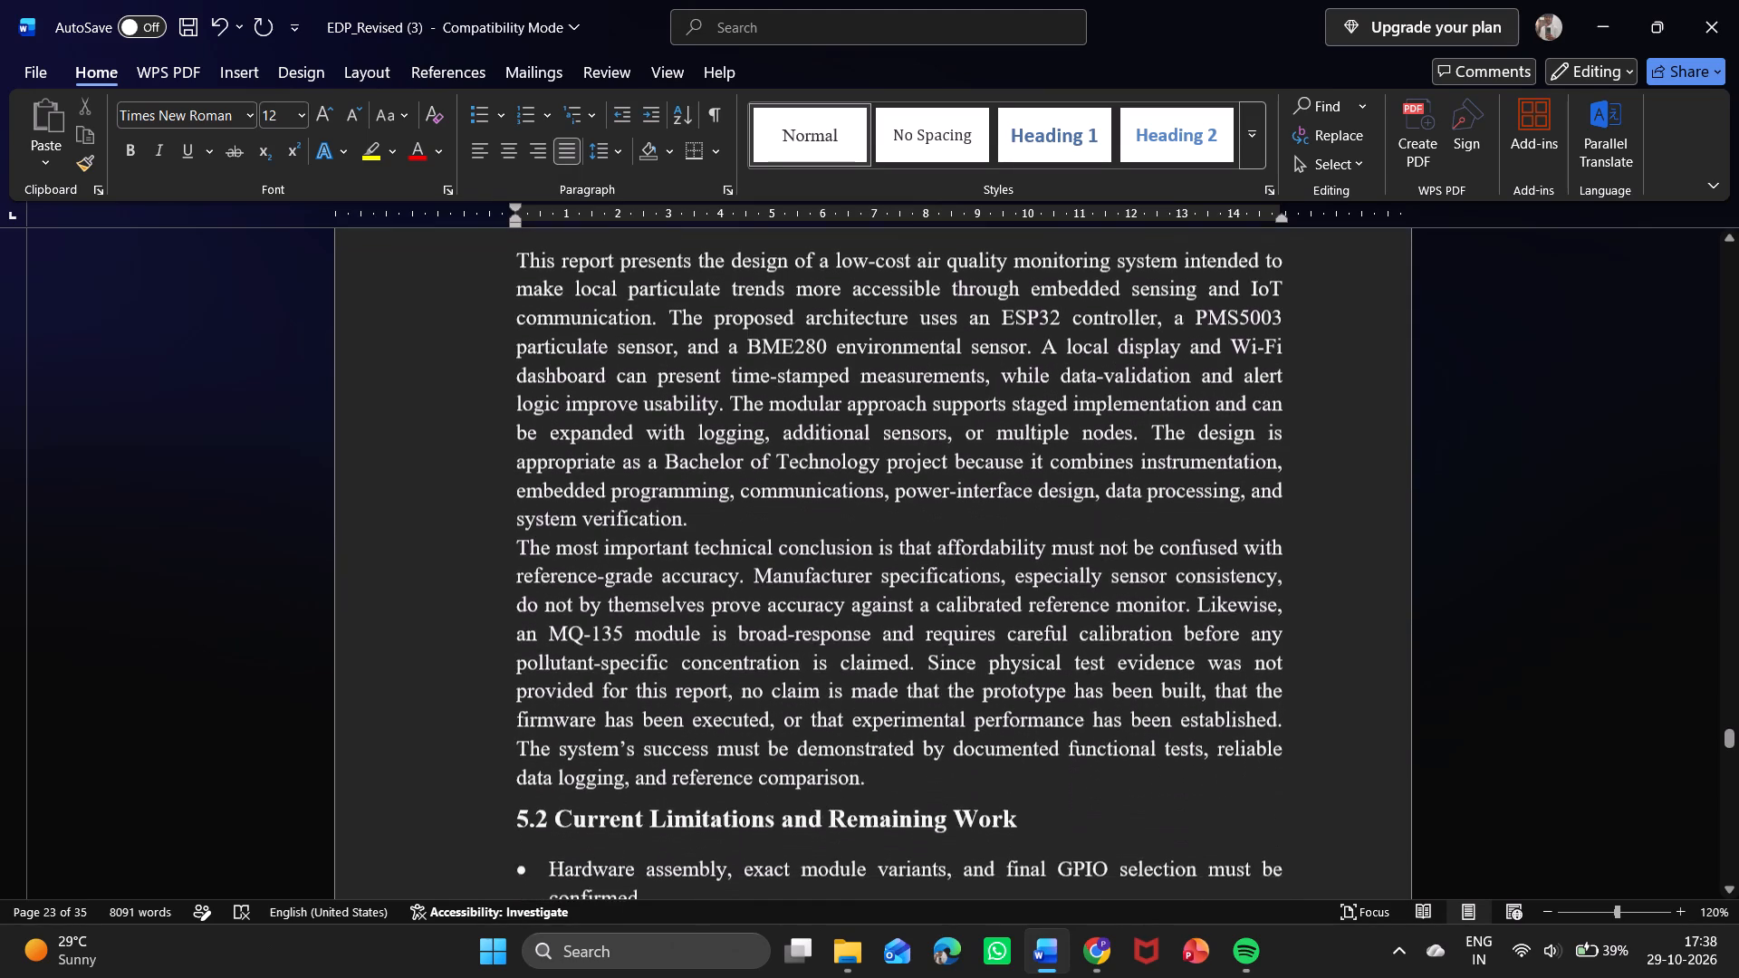
{"action": "scroll", "coordinate": [548, 505], "scroll_direction": "down", "scroll_amount": 1}
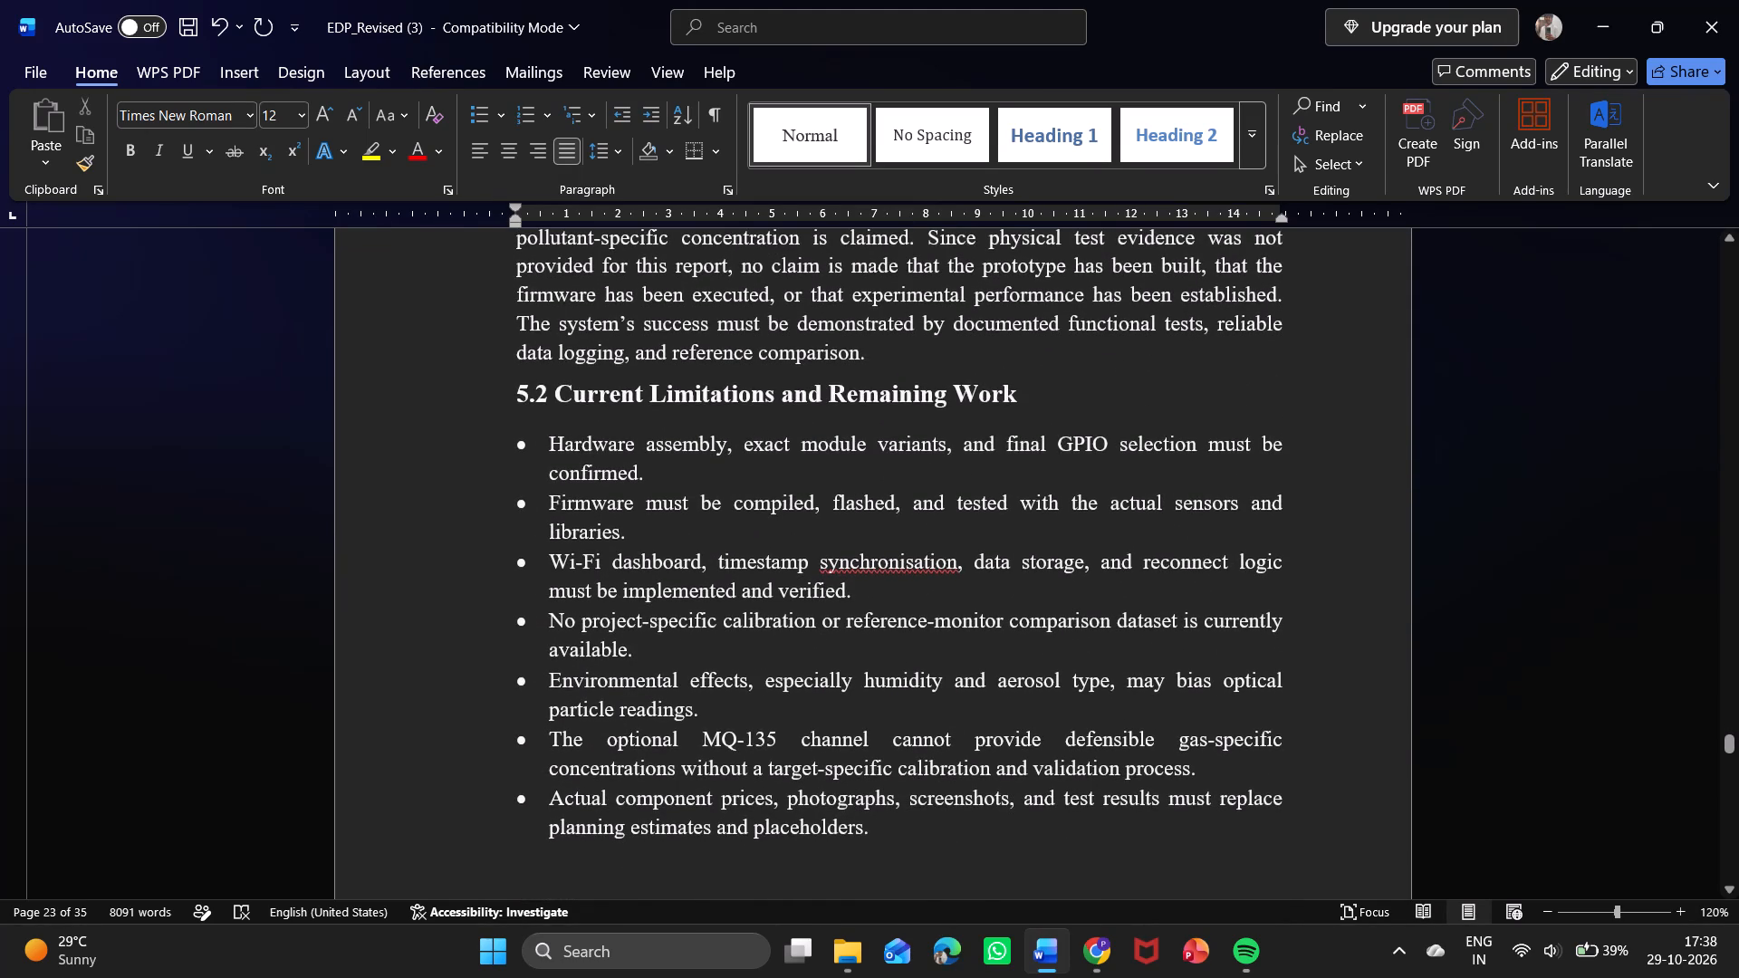
{"action": "scroll", "coordinate": [548, 505], "scroll_direction": "down", "scroll_amount": 1}
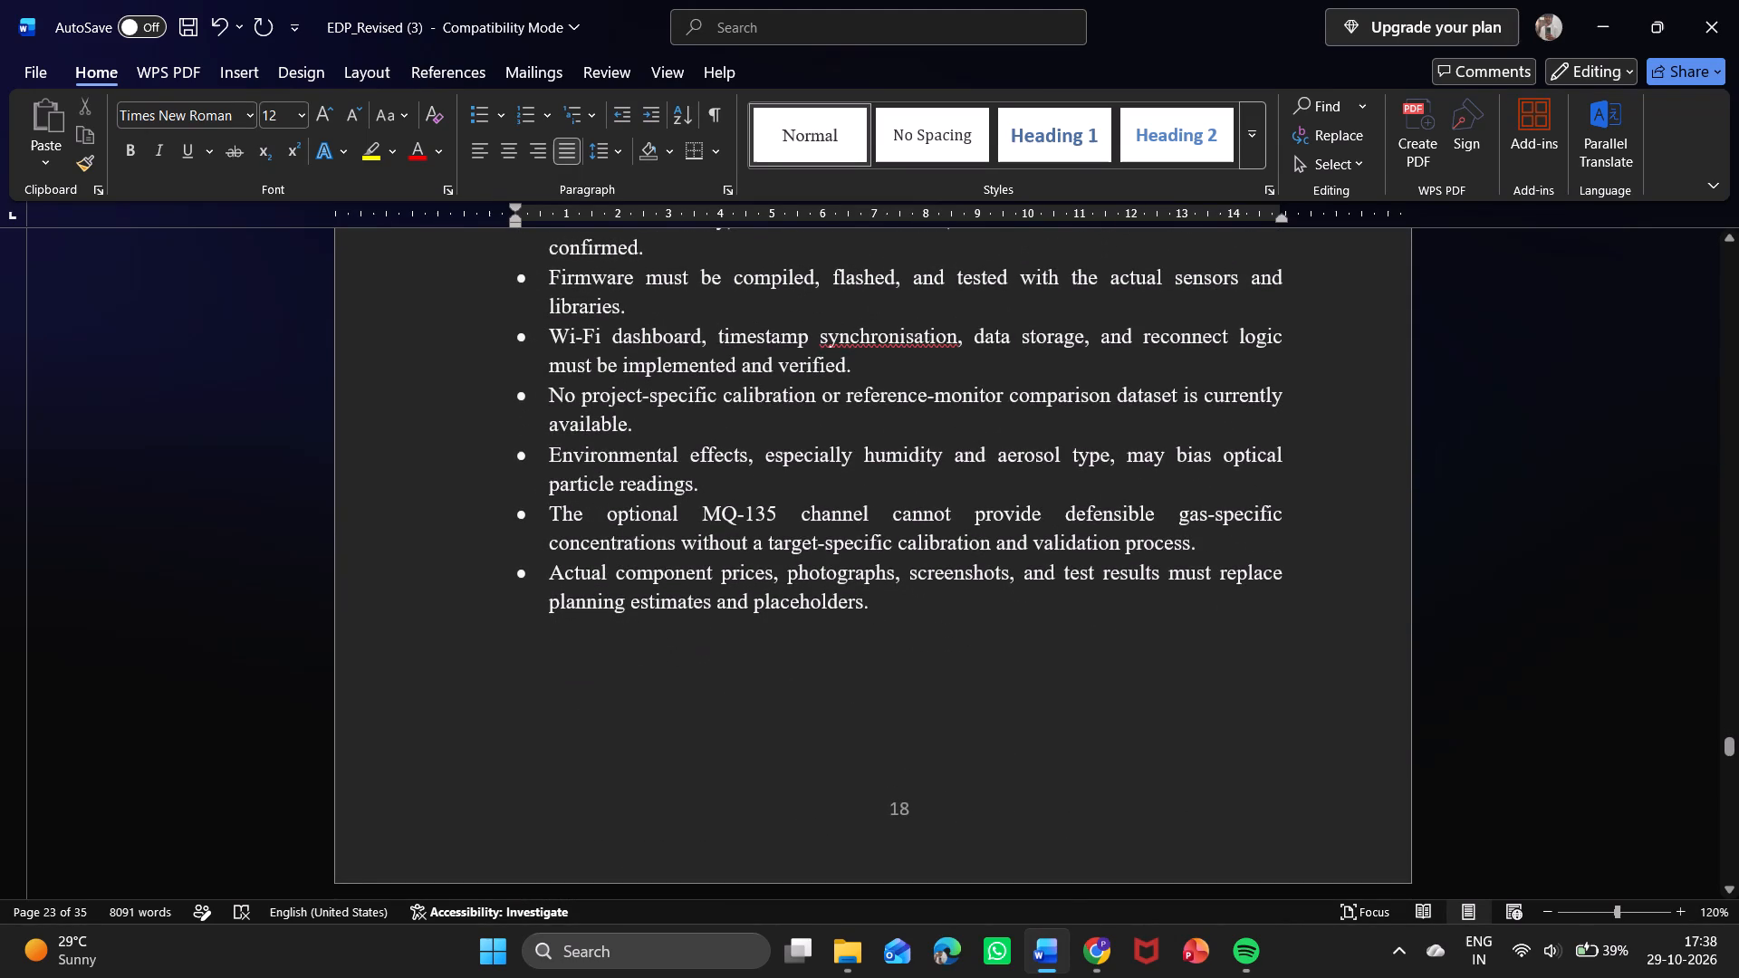
{"action": "scroll", "coordinate": [548, 505], "scroll_direction": "down", "scroll_amount": 1}
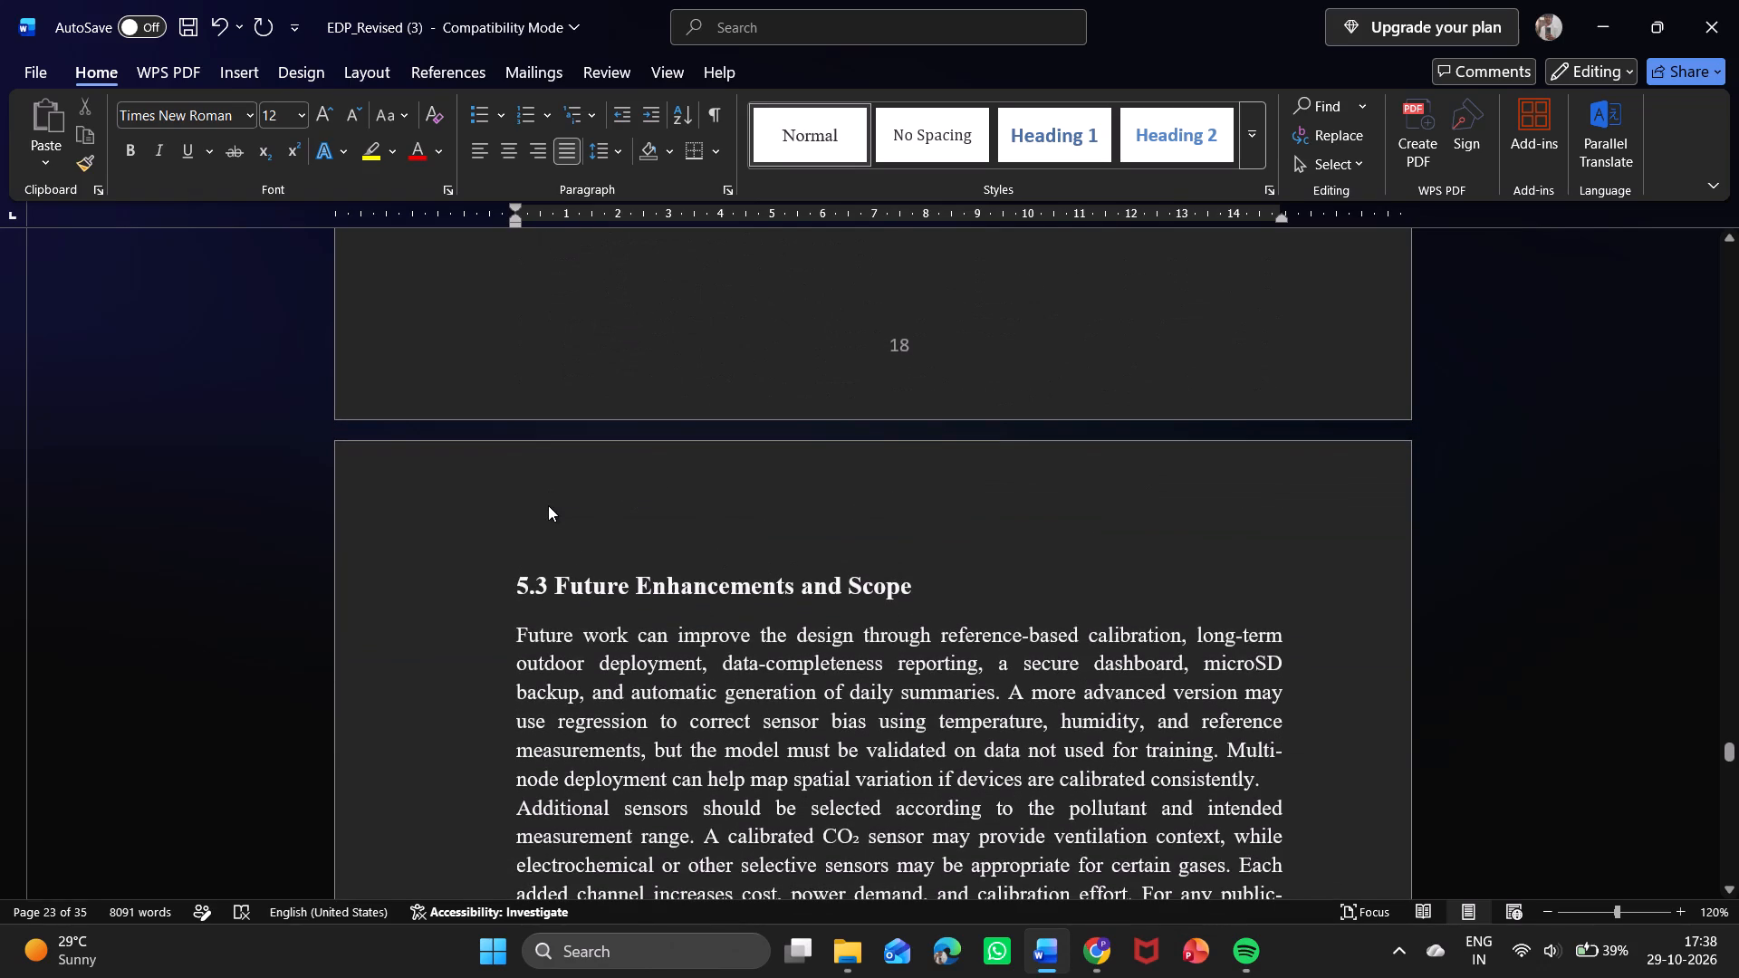
{"action": "scroll", "coordinate": [548, 505], "scroll_direction": "down", "scroll_amount": 3}
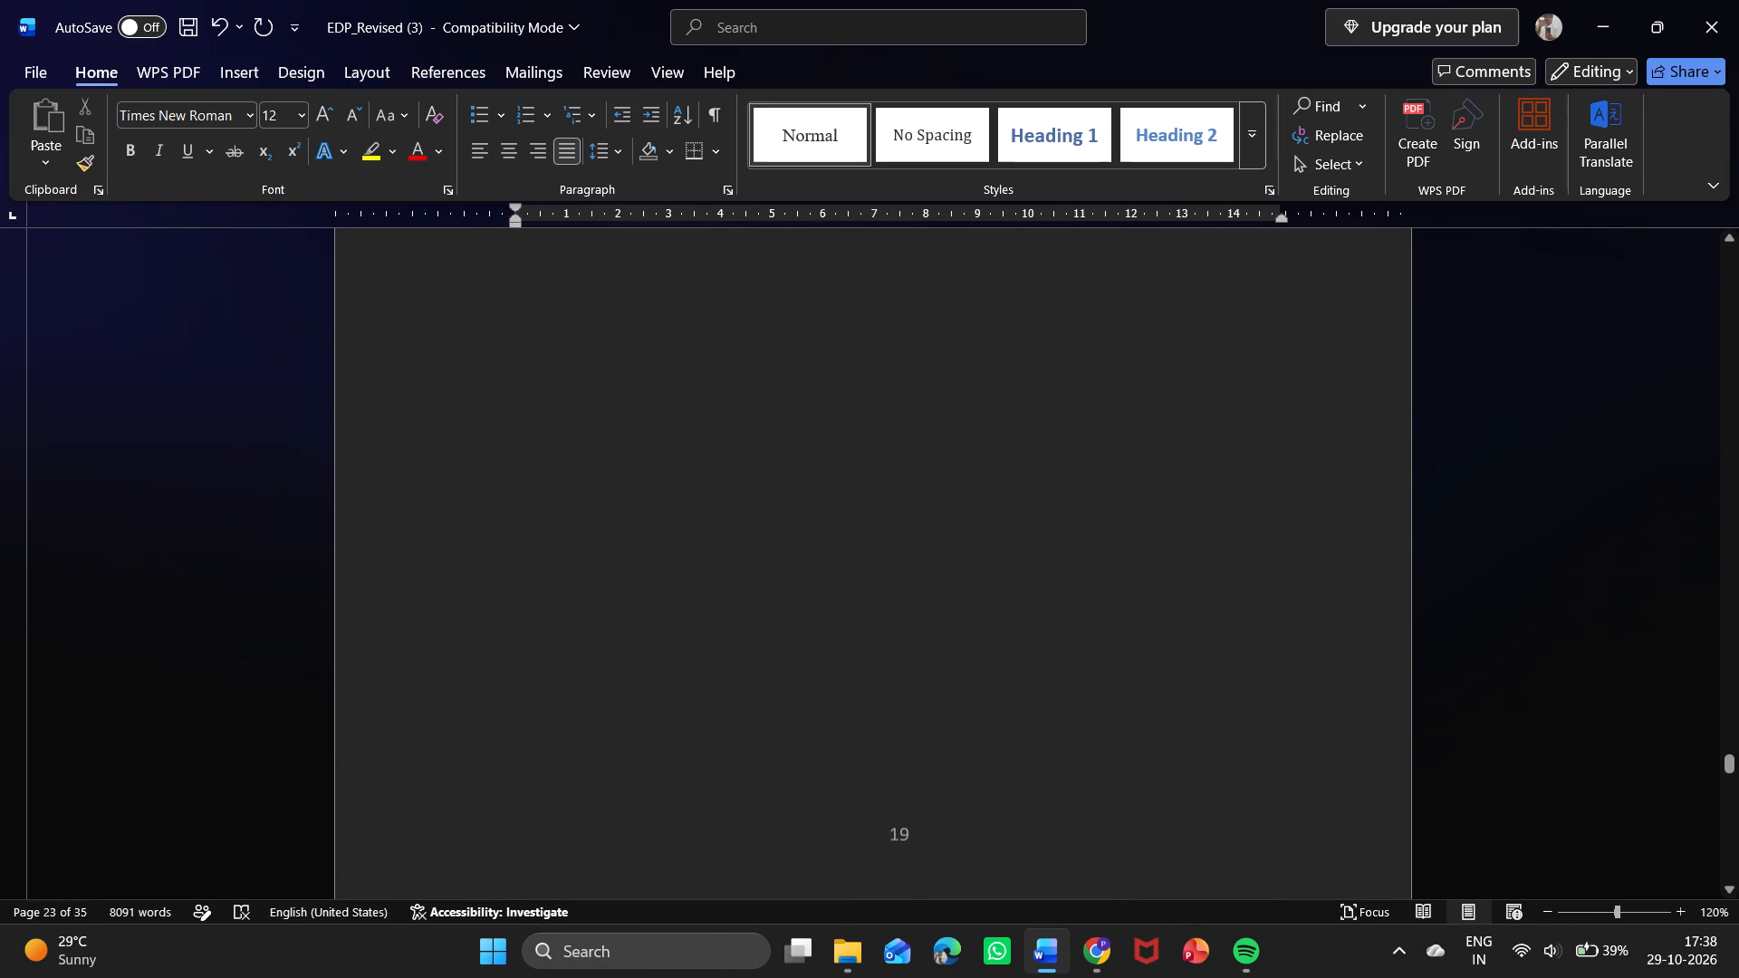
Examine the References section for its page location.
{"action": "scroll", "coordinate": [544, 500], "scroll_direction": "down", "scroll_amount": 4}
{"action": "scroll", "coordinate": [544, 500], "scroll_direction": "up", "scroll_amount": 1}
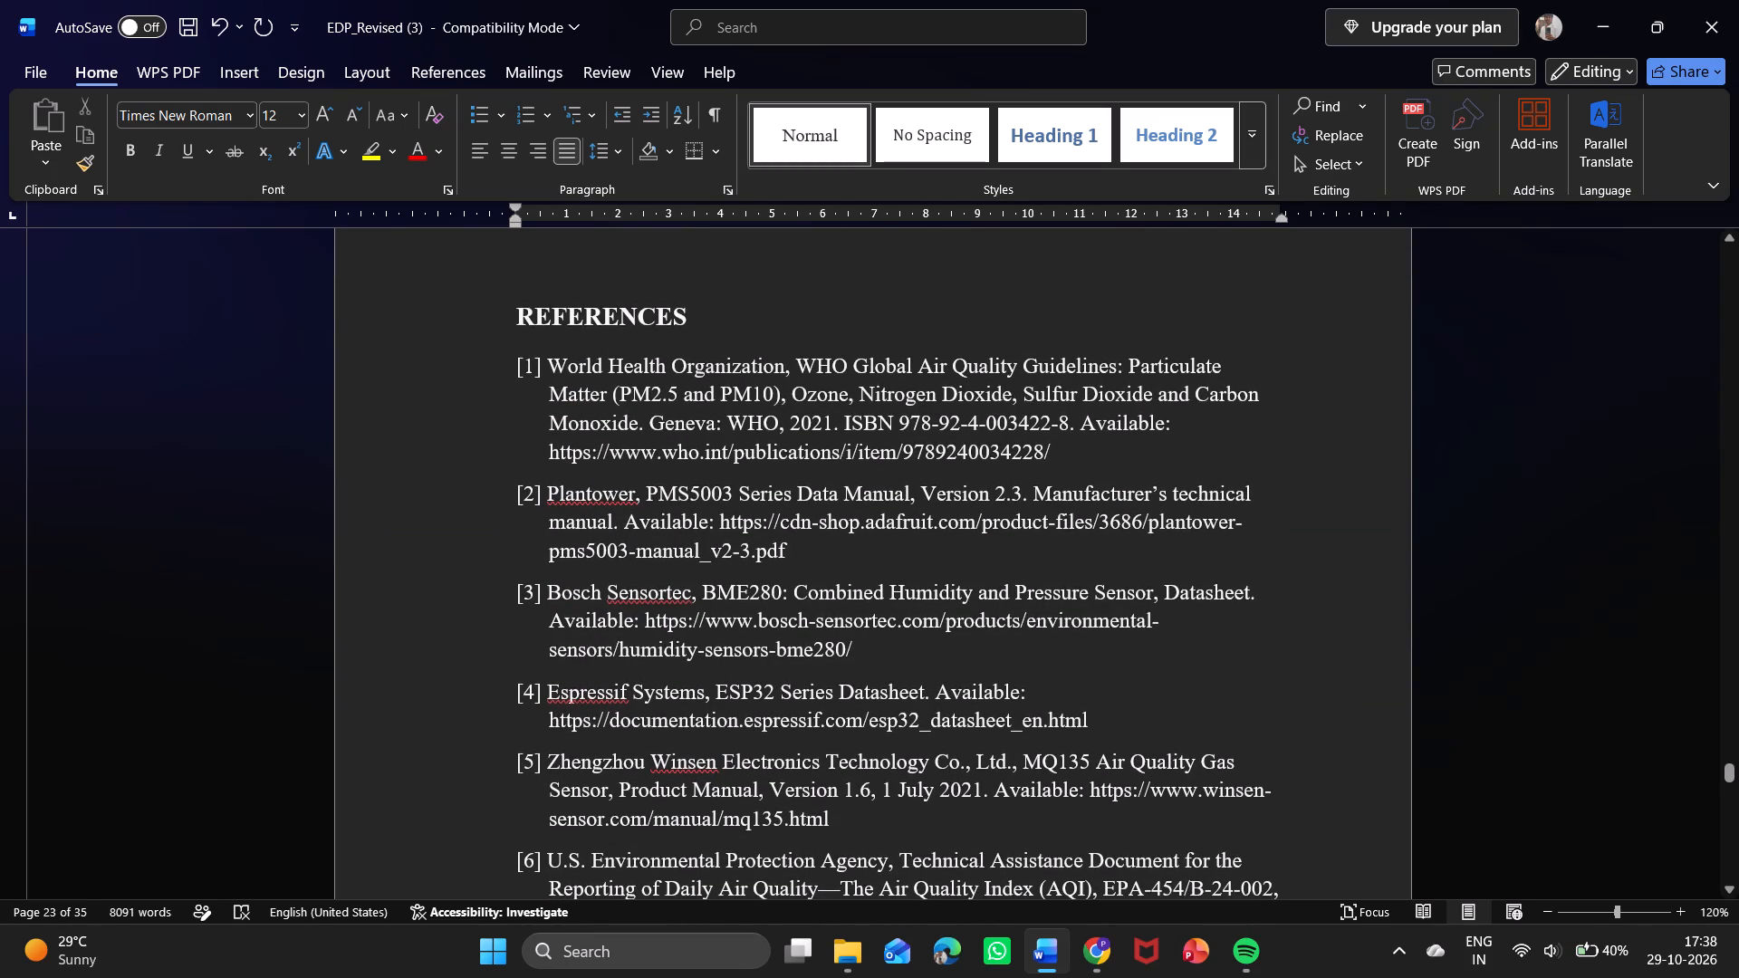
{"action": "scroll", "coordinate": [544, 500], "scroll_direction": "down", "scroll_amount": 3}
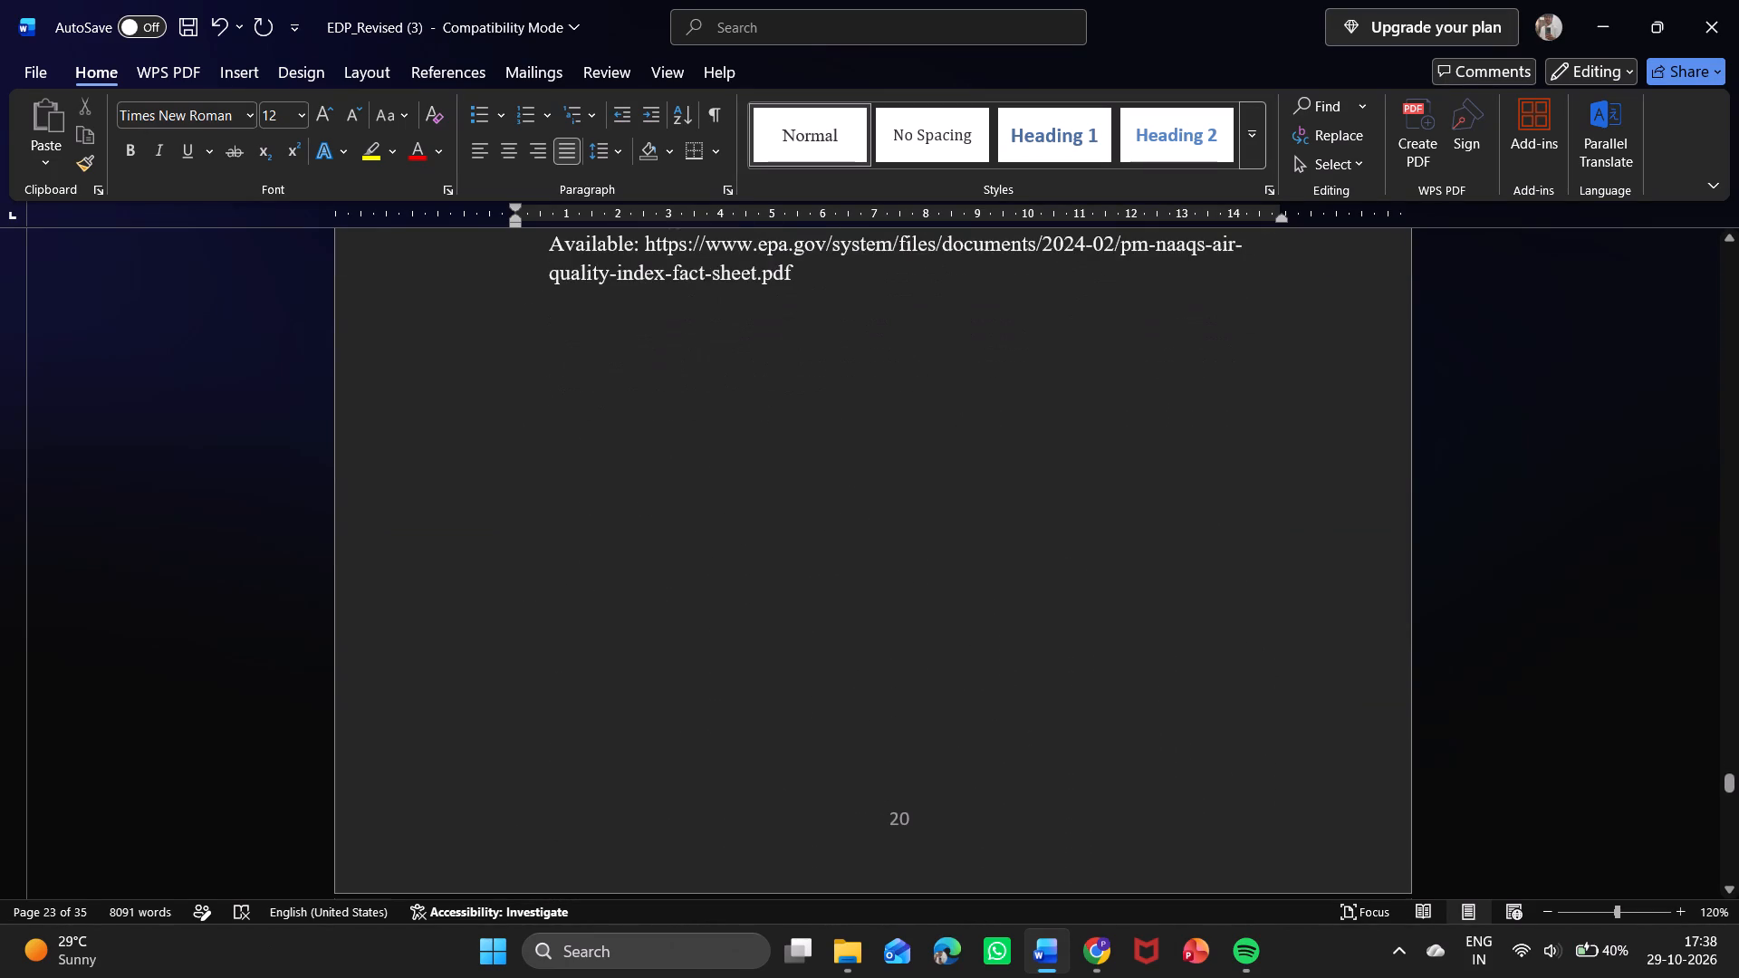
Examine Appendix A and its A.1 Assembly Checklist for their page location.
{"action": "scroll", "coordinate": [544, 500], "scroll_direction": "down", "scroll_amount": 1}
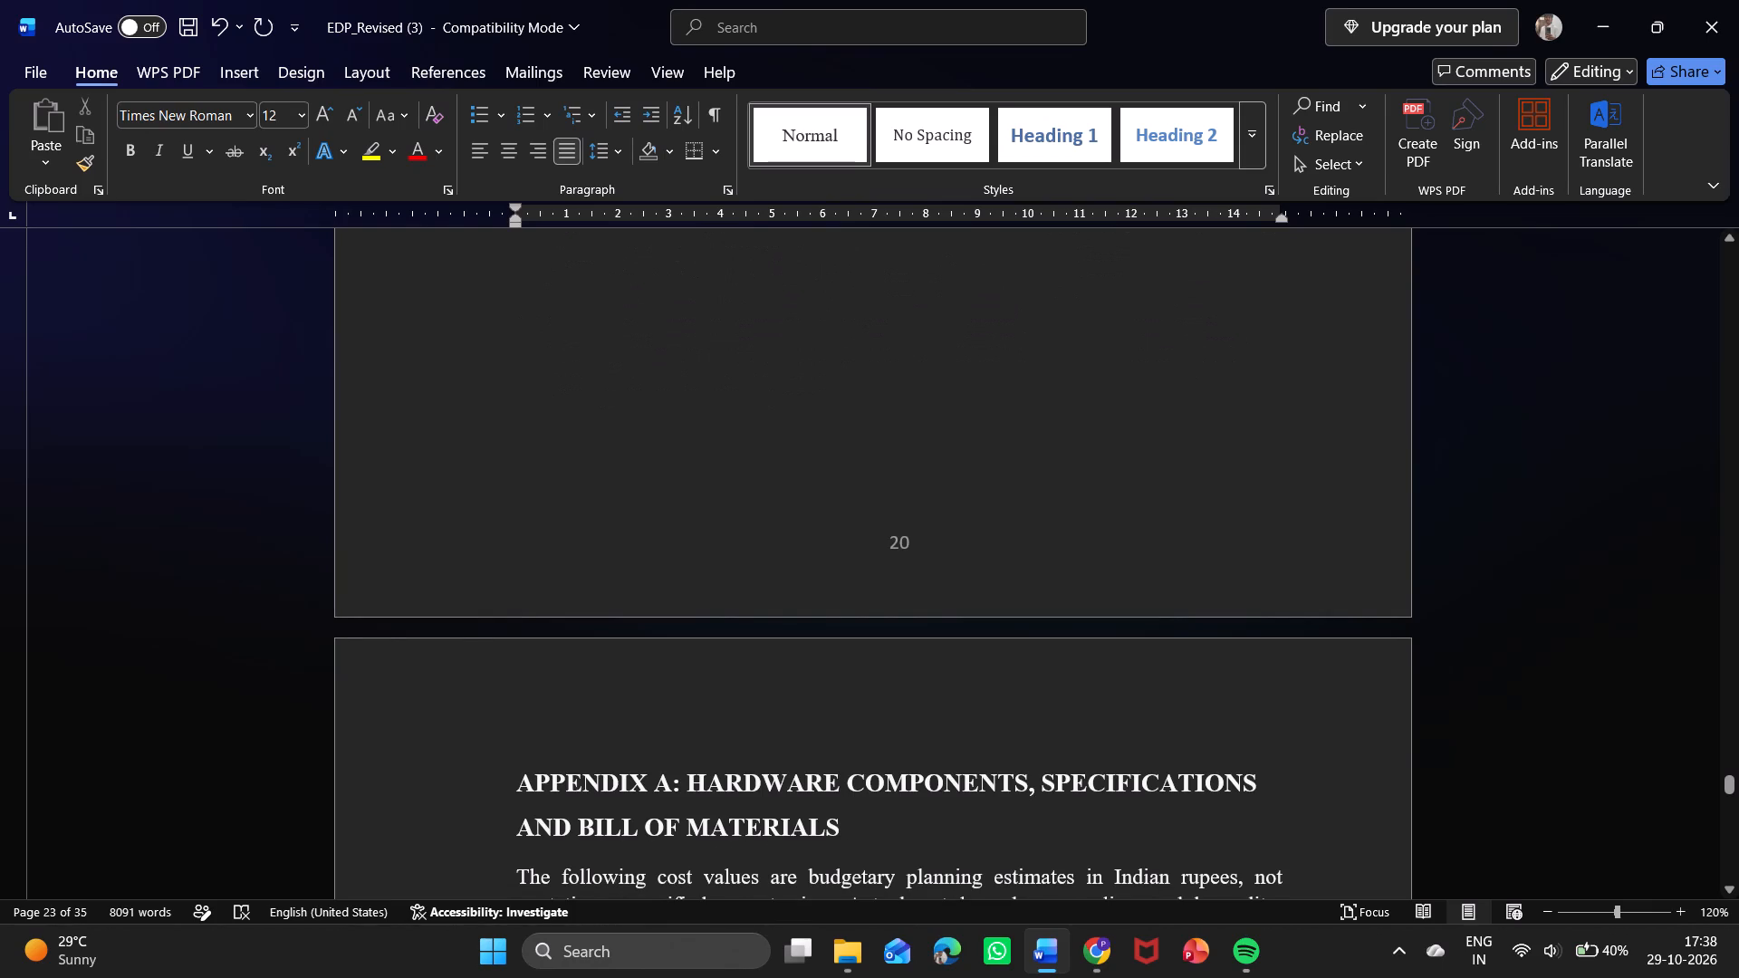
{"action": "scroll", "coordinate": [544, 500], "scroll_direction": "down", "scroll_amount": 2}
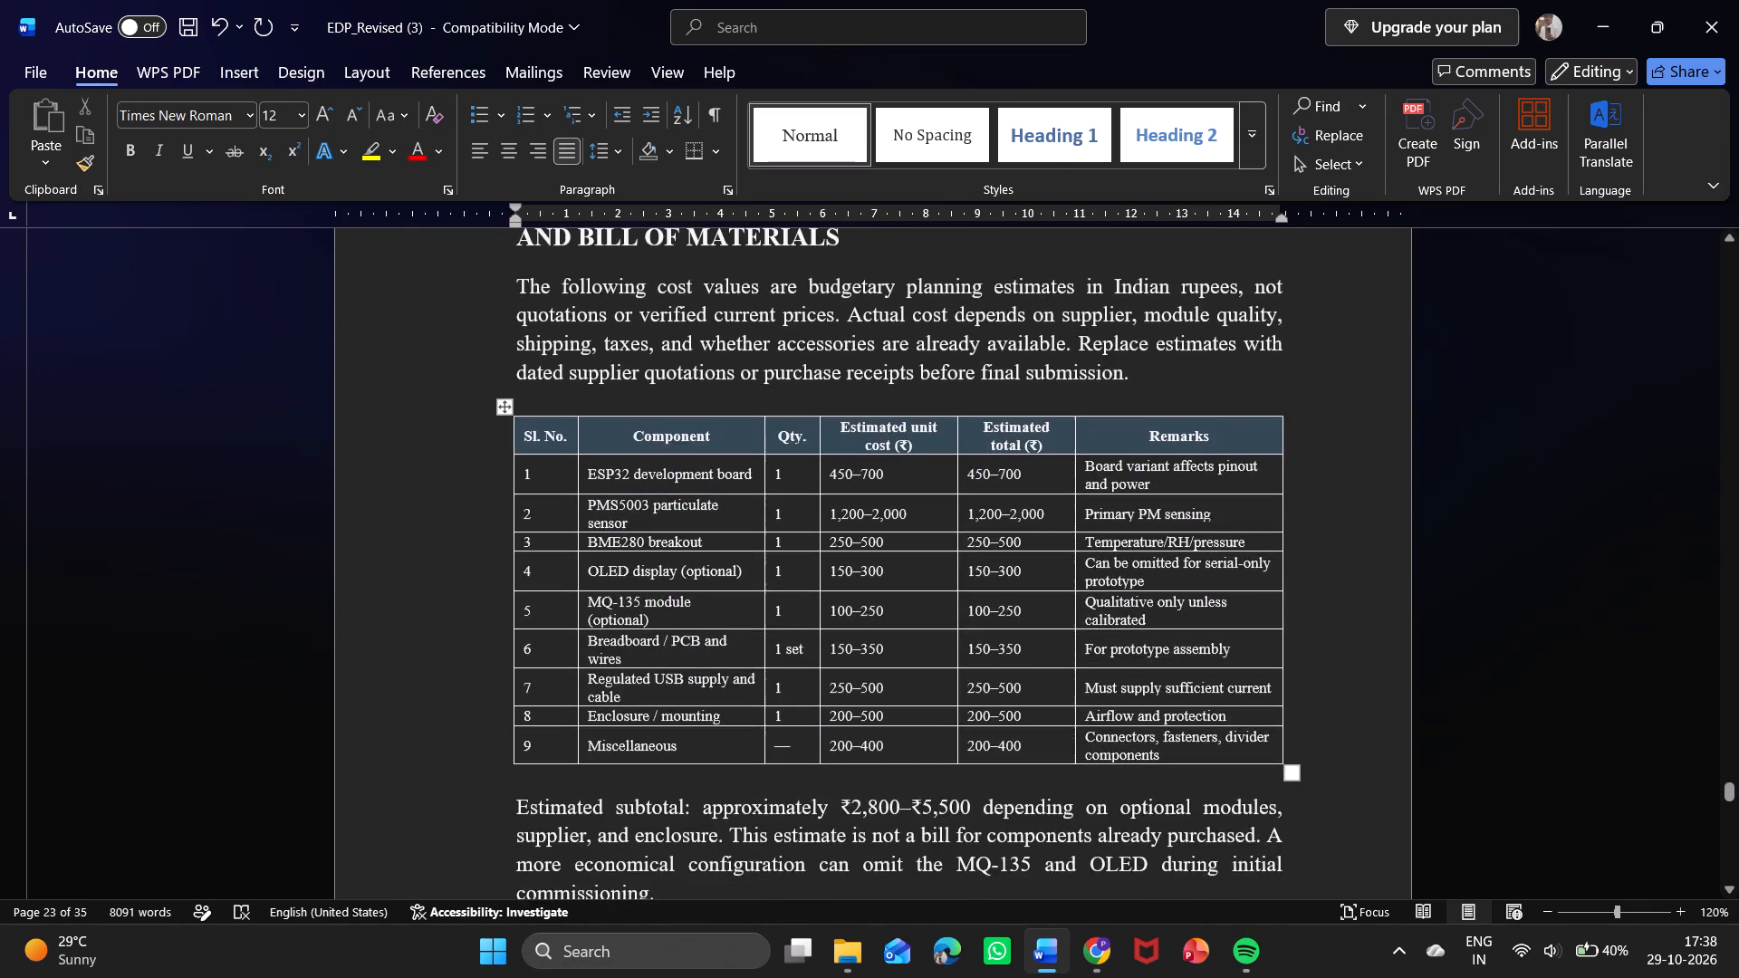
{"action": "scroll", "coordinate": [544, 500], "scroll_direction": "up", "scroll_amount": 1}
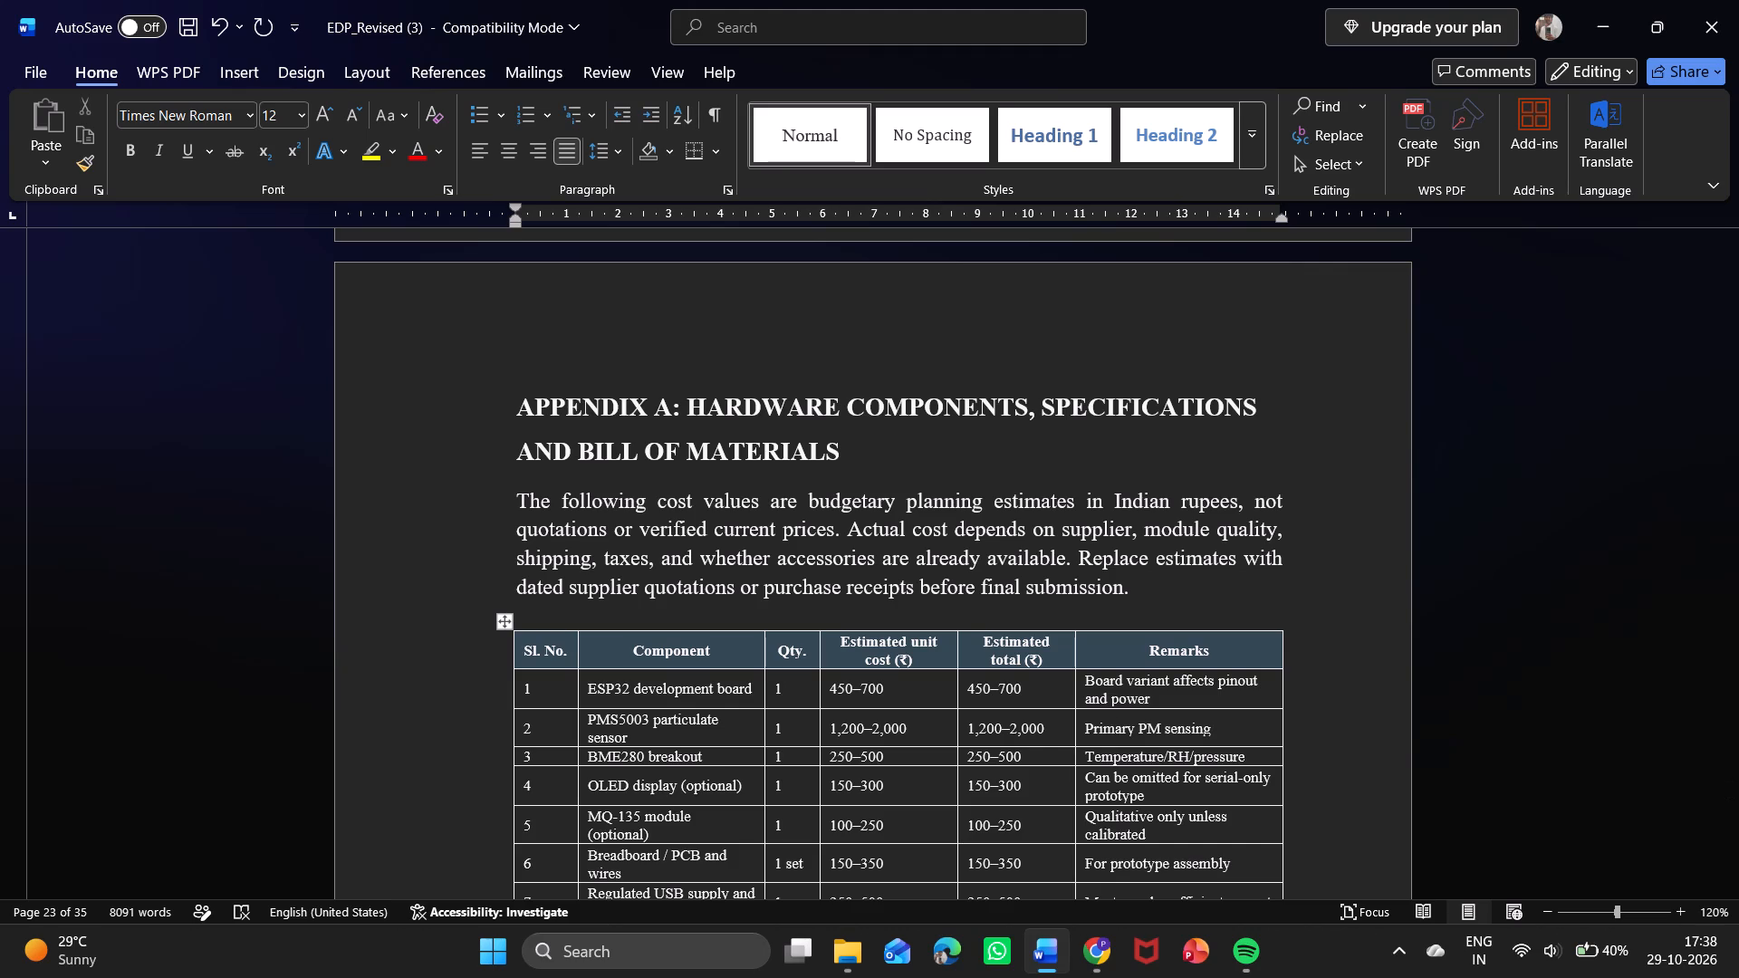
{"action": "scroll", "coordinate": [544, 500], "scroll_direction": "down", "scroll_amount": 2}
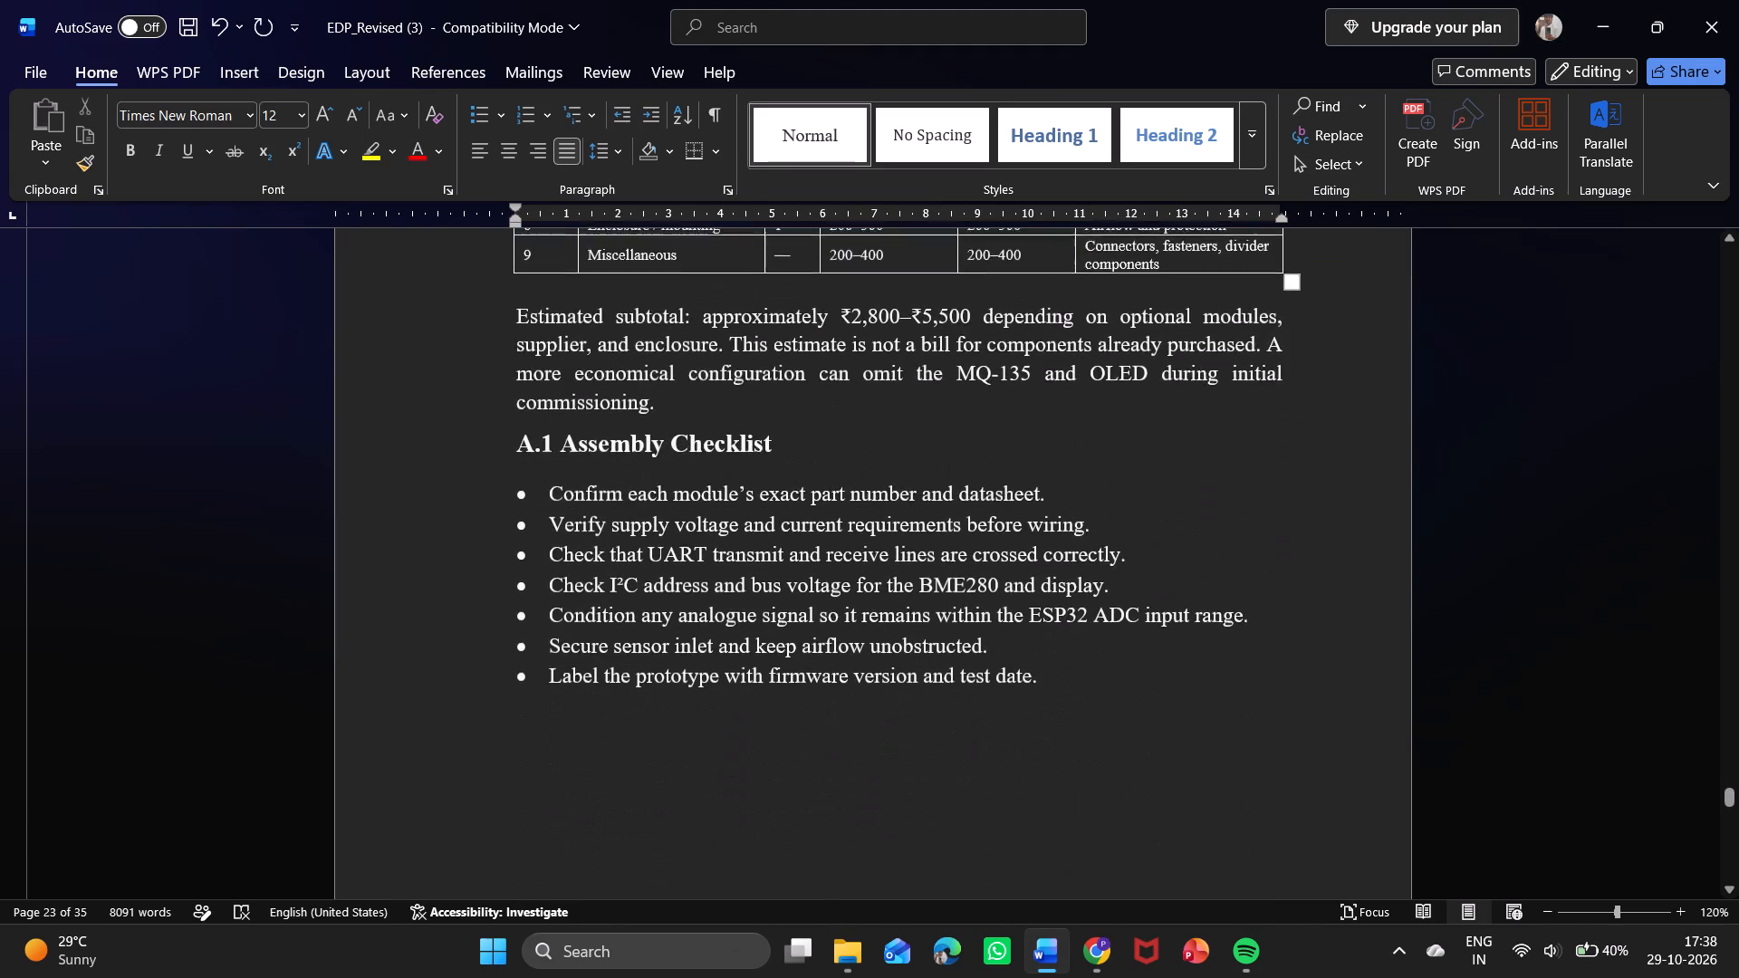
{"action": "scroll", "coordinate": [544, 500], "scroll_direction": "down", "scroll_amount": 1}
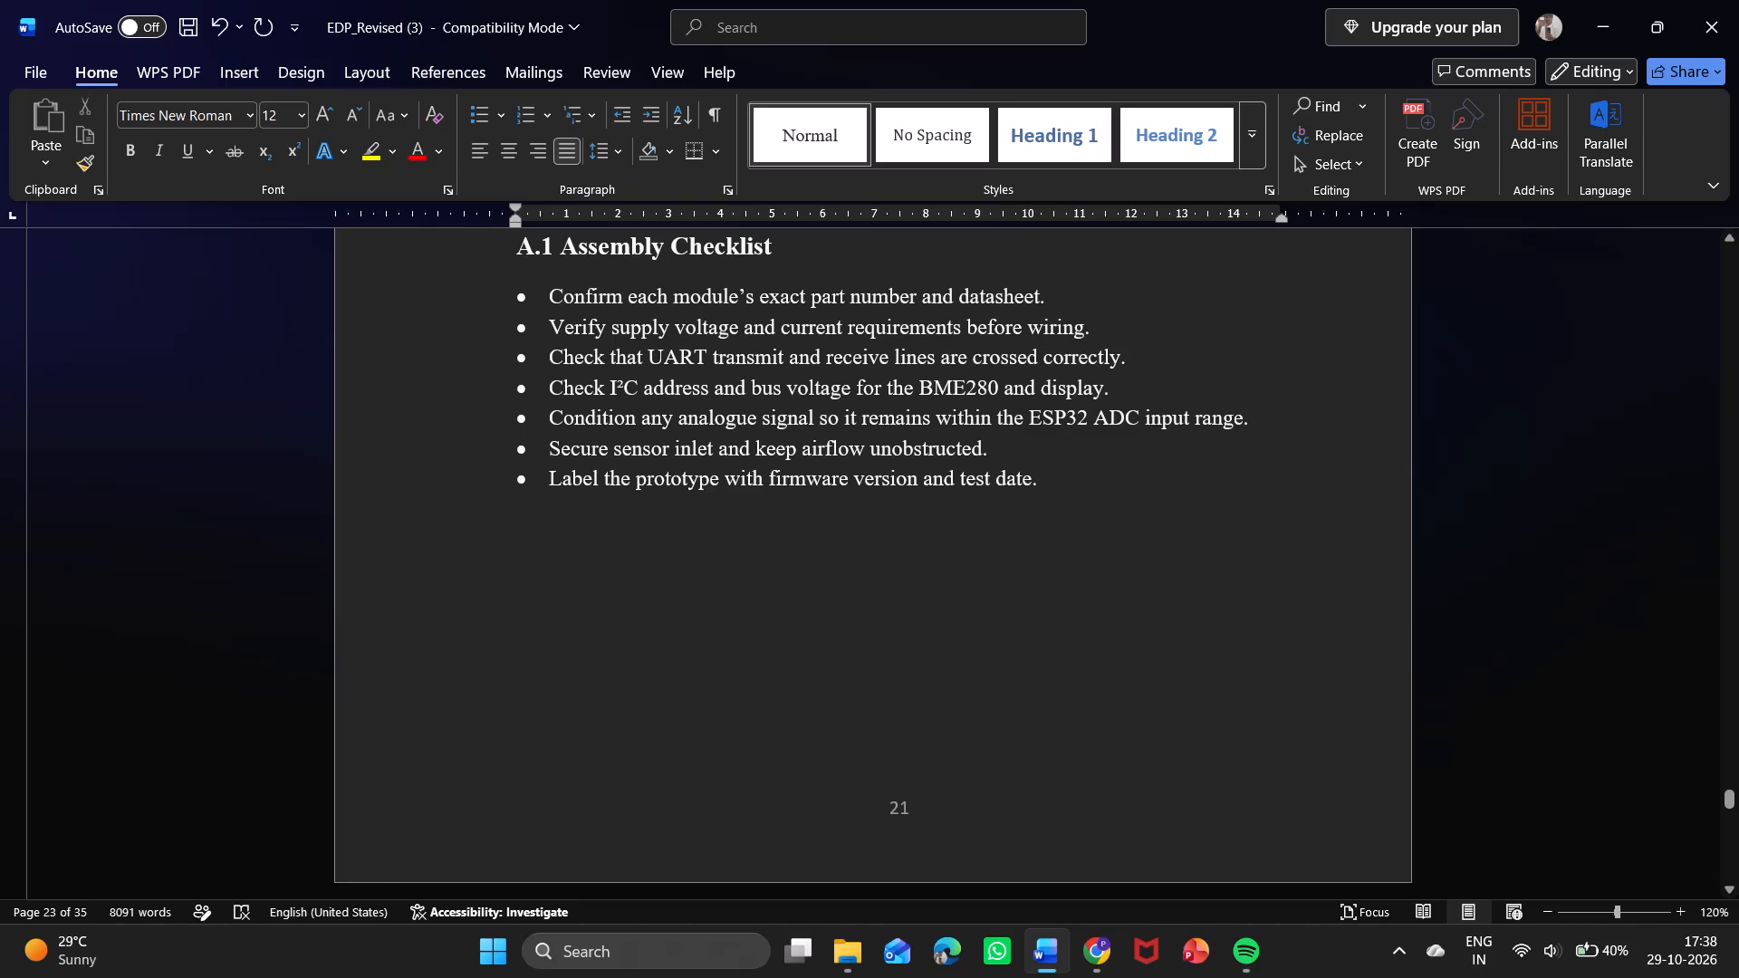
Examine the opening pages of Appendix B, with its heading and software code, for their page locations.
{"action": "scroll", "coordinate": [544, 500], "scroll_direction": "down", "scroll_amount": 2}
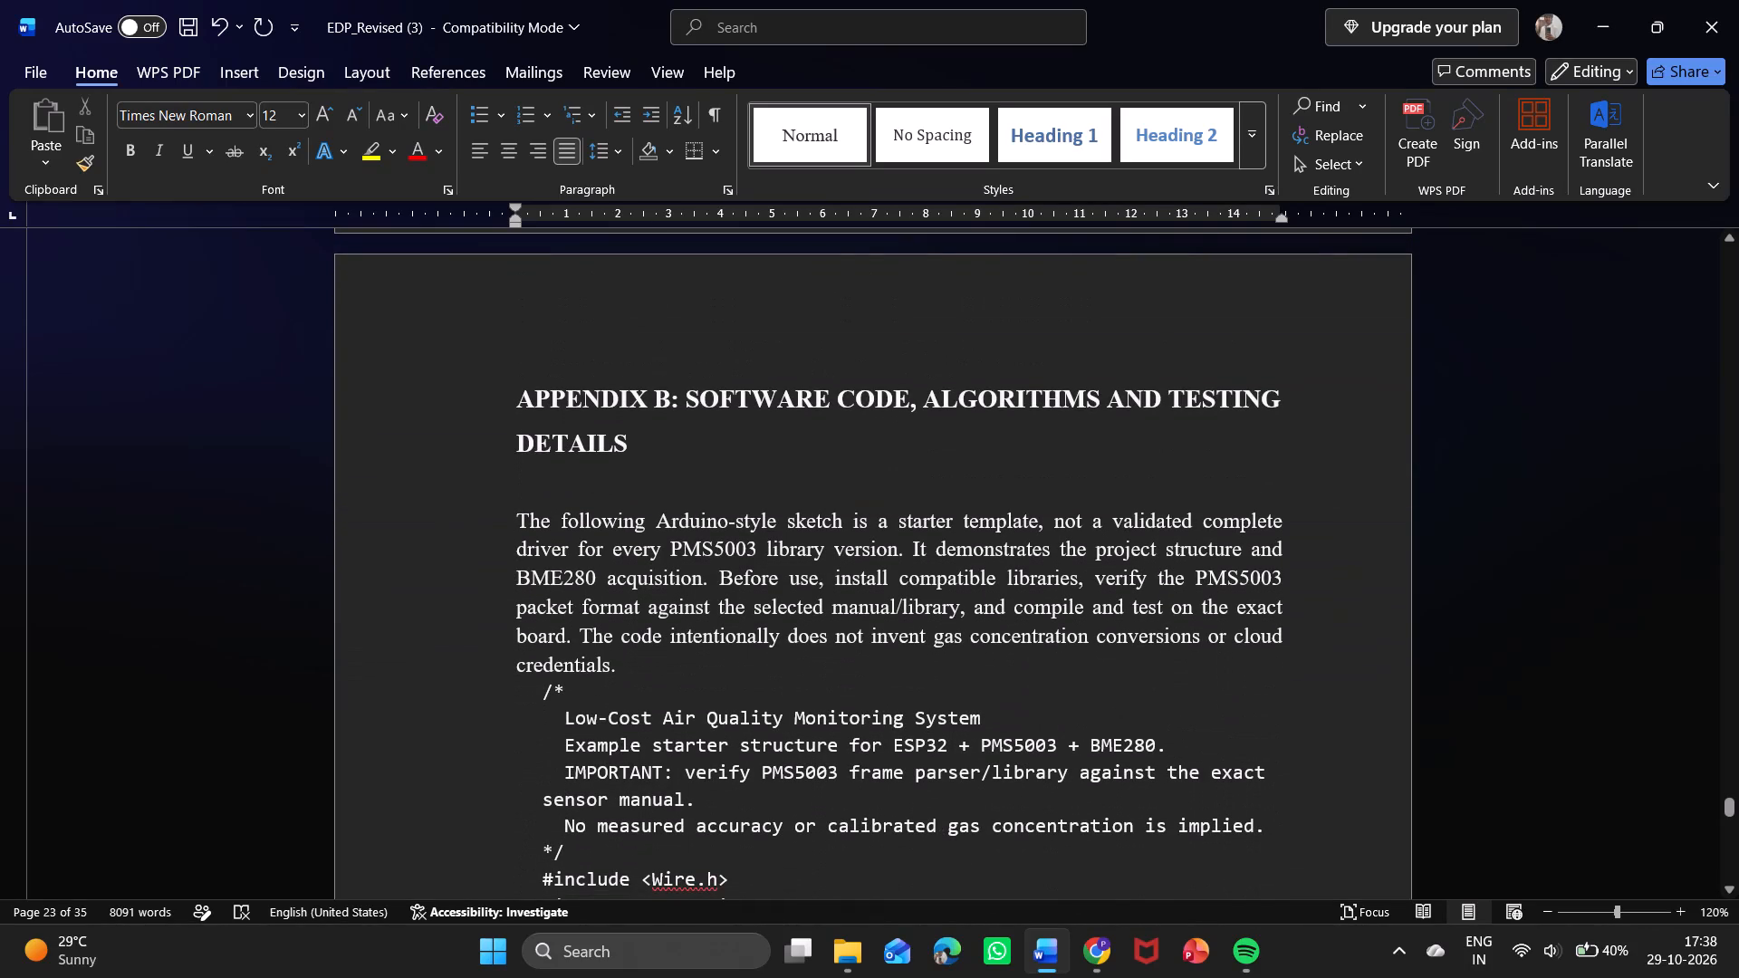
{"action": "scroll", "coordinate": [544, 500], "scroll_direction": "down", "scroll_amount": 2}
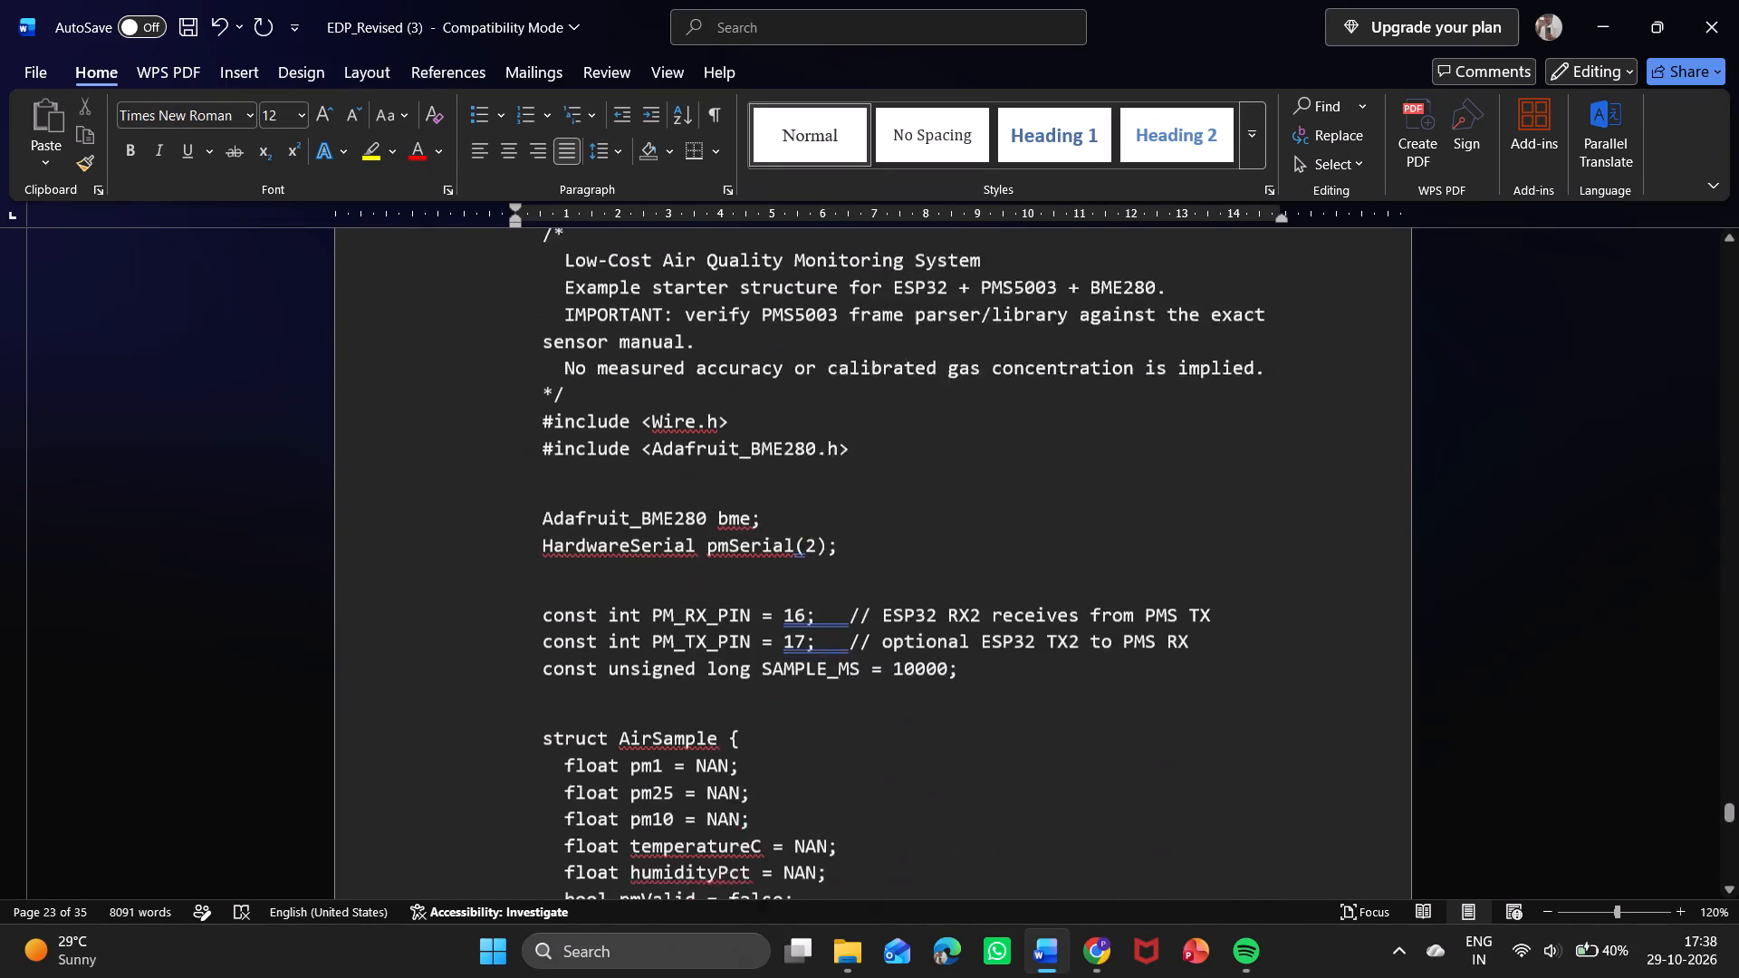
{"action": "scroll", "coordinate": [544, 500], "scroll_direction": "down", "scroll_amount": 1}
{"action": "scroll", "coordinate": [544, 500], "scroll_direction": "up", "scroll_amount": 2}
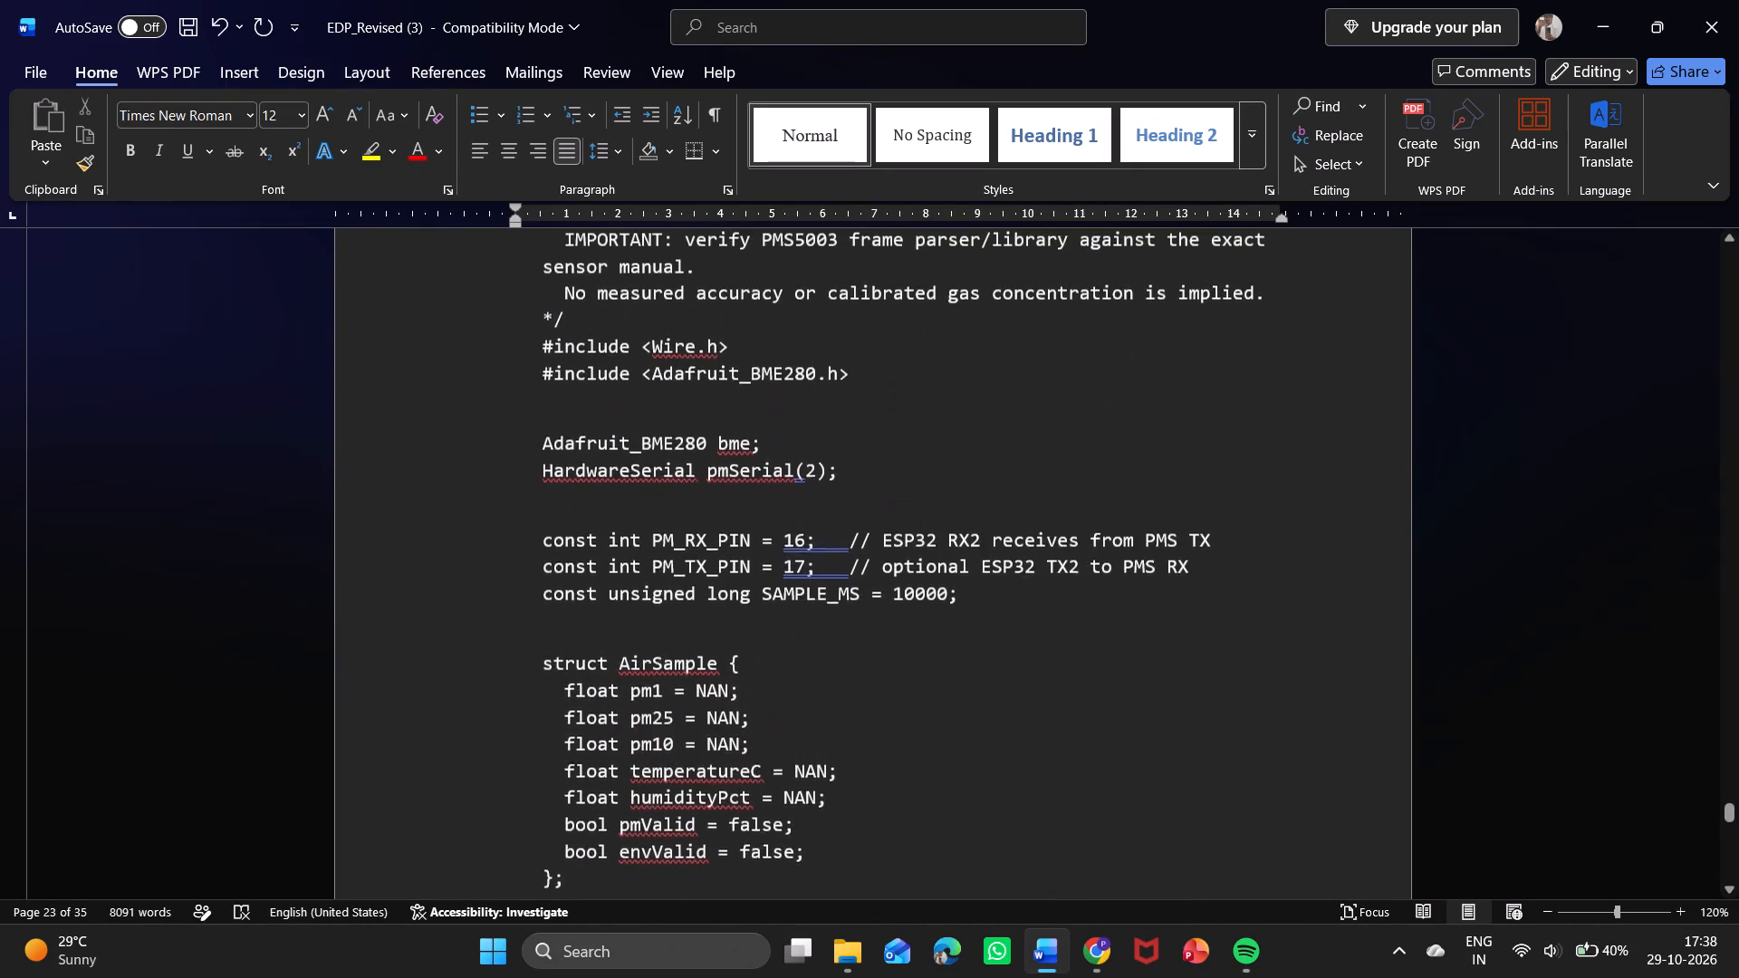
{"action": "scroll", "coordinate": [544, 500], "scroll_direction": "up", "scroll_amount": 1}
{"action": "scroll", "coordinate": [544, 500], "scroll_direction": "down", "scroll_amount": 2}
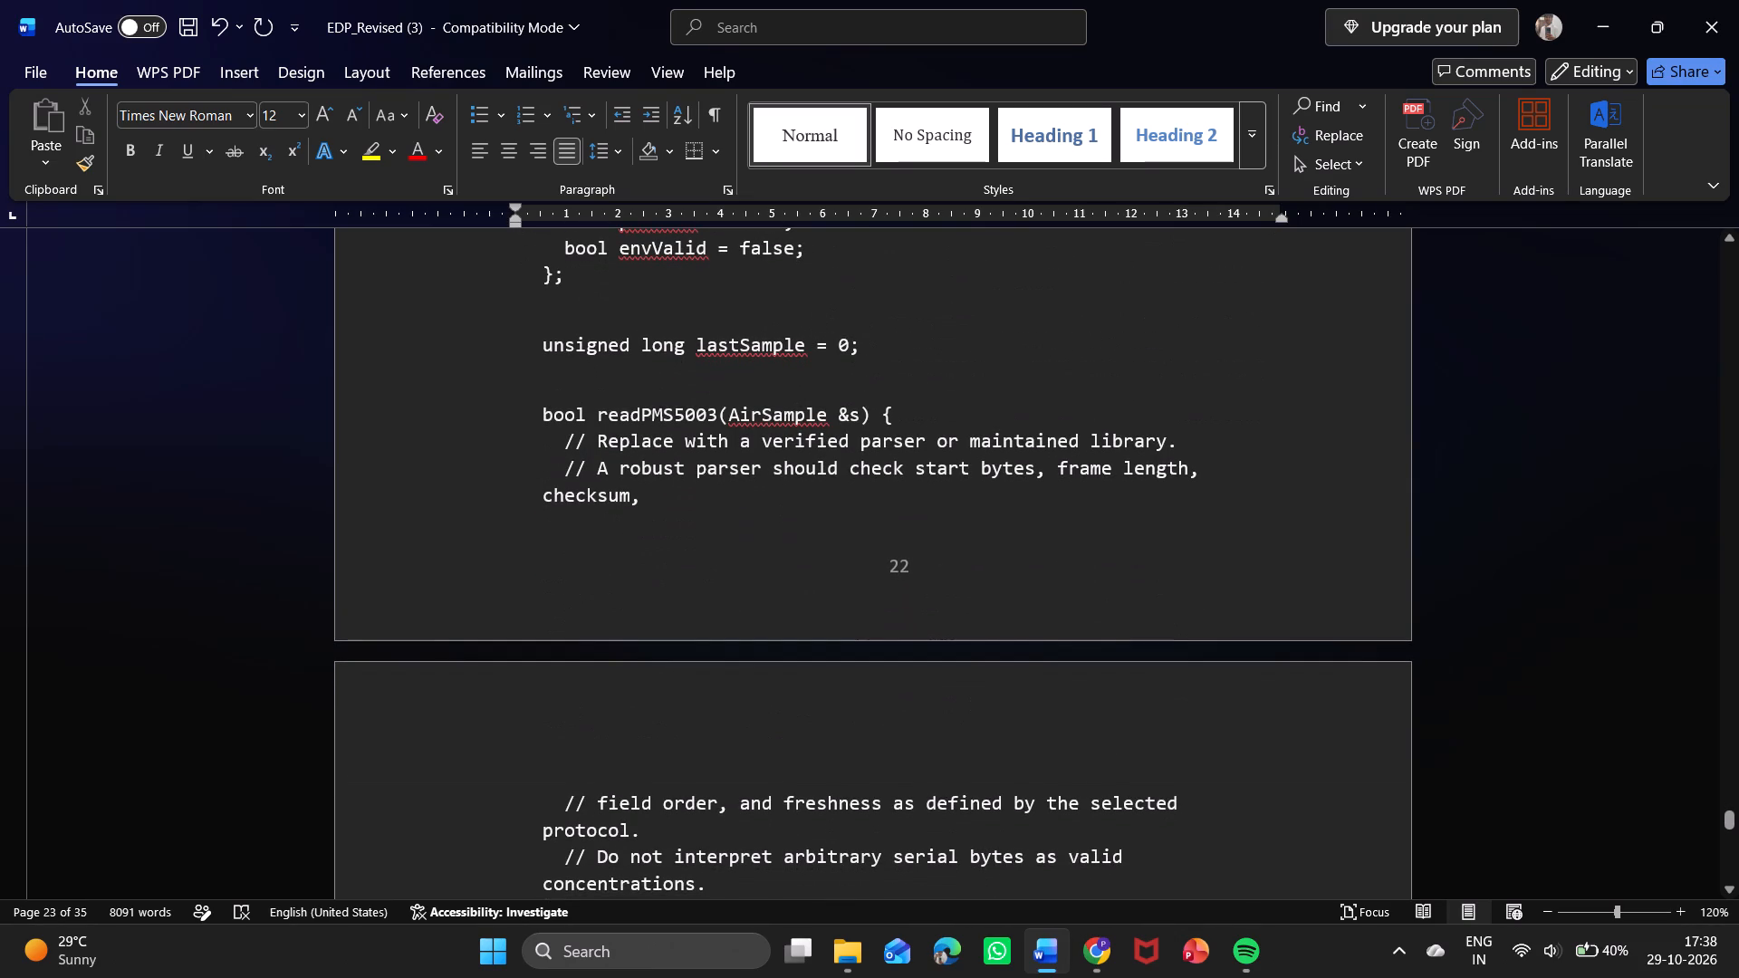
{"action": "scroll", "coordinate": [544, 500], "scroll_direction": "down", "scroll_amount": 4}
{"action": "scroll", "coordinate": [544, 500], "scroll_direction": "up", "scroll_amount": 1}
{"action": "scroll", "coordinate": [544, 500], "scroll_direction": "down", "scroll_amount": 1}
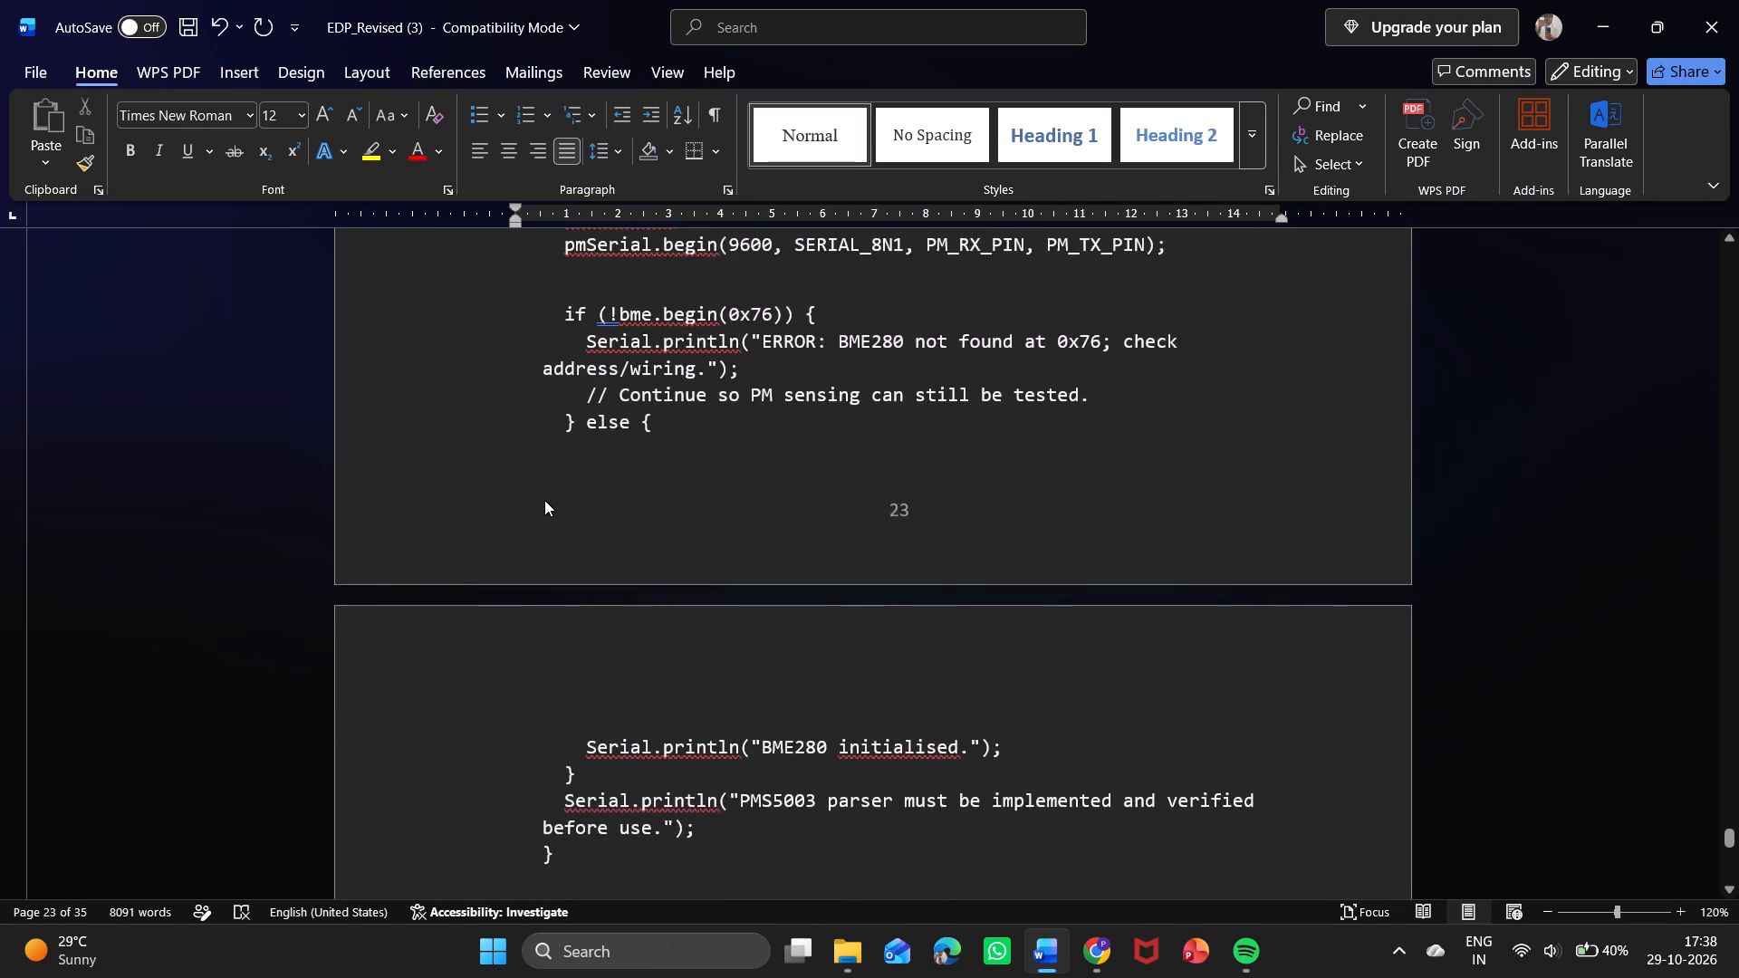
Examine Appendix B for the page locations of B.1 Required firmware completion and B.2 Test record template.
{"action": "scroll", "coordinate": [544, 500], "scroll_direction": "down", "scroll_amount": 3}
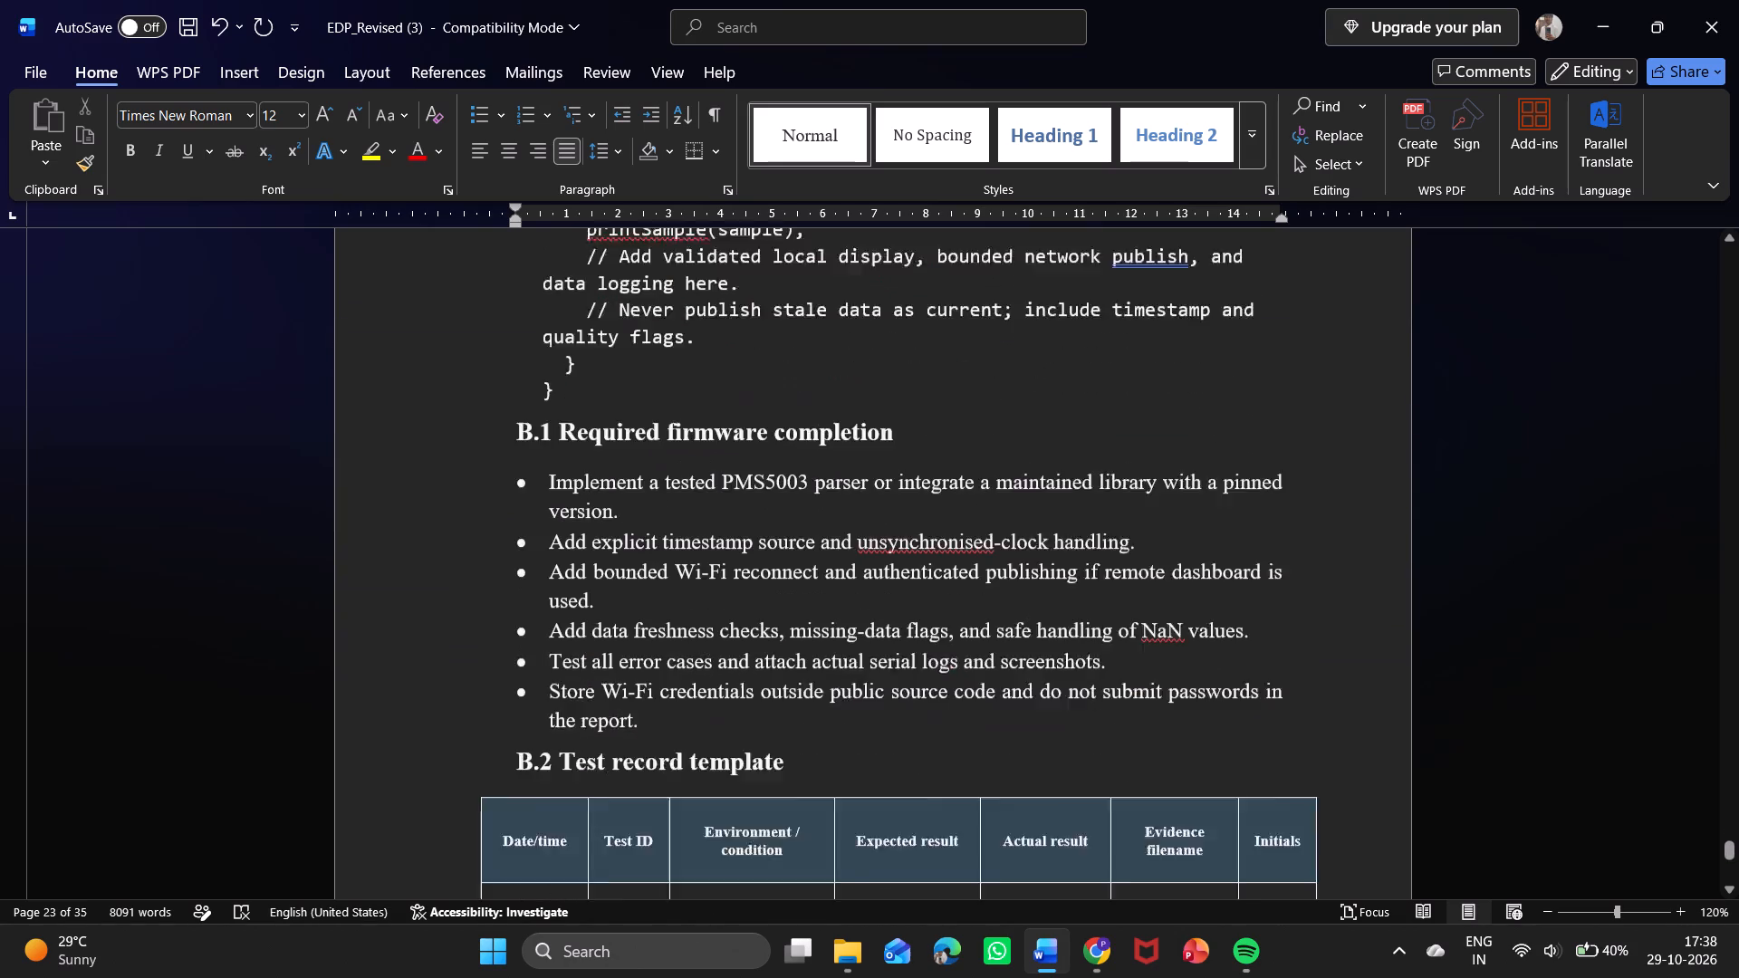
{"action": "scroll", "coordinate": [544, 500], "scroll_direction": "down", "scroll_amount": 2}
{"action": "scroll", "coordinate": [544, 500], "scroll_direction": "up", "scroll_amount": 1}
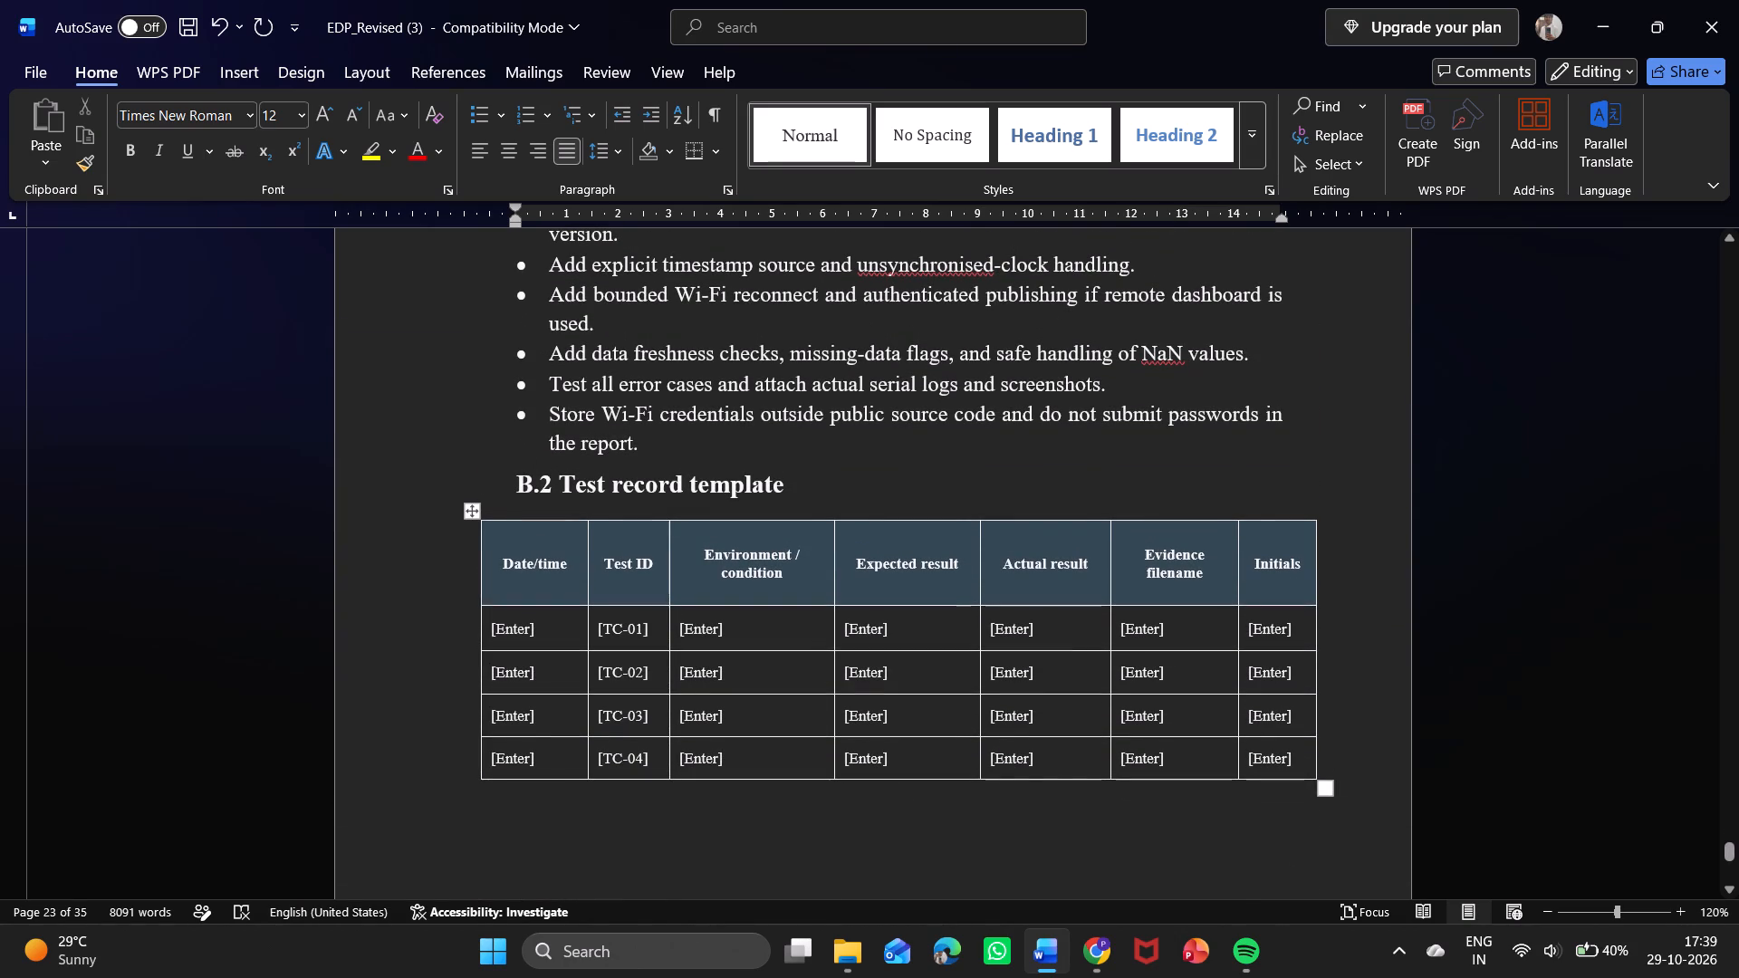
{"action": "scroll", "coordinate": [577, 562], "scroll_direction": "down", "scroll_amount": 1}
{"action": "scroll", "coordinate": [577, 562], "scroll_direction": "up", "scroll_amount": 1}
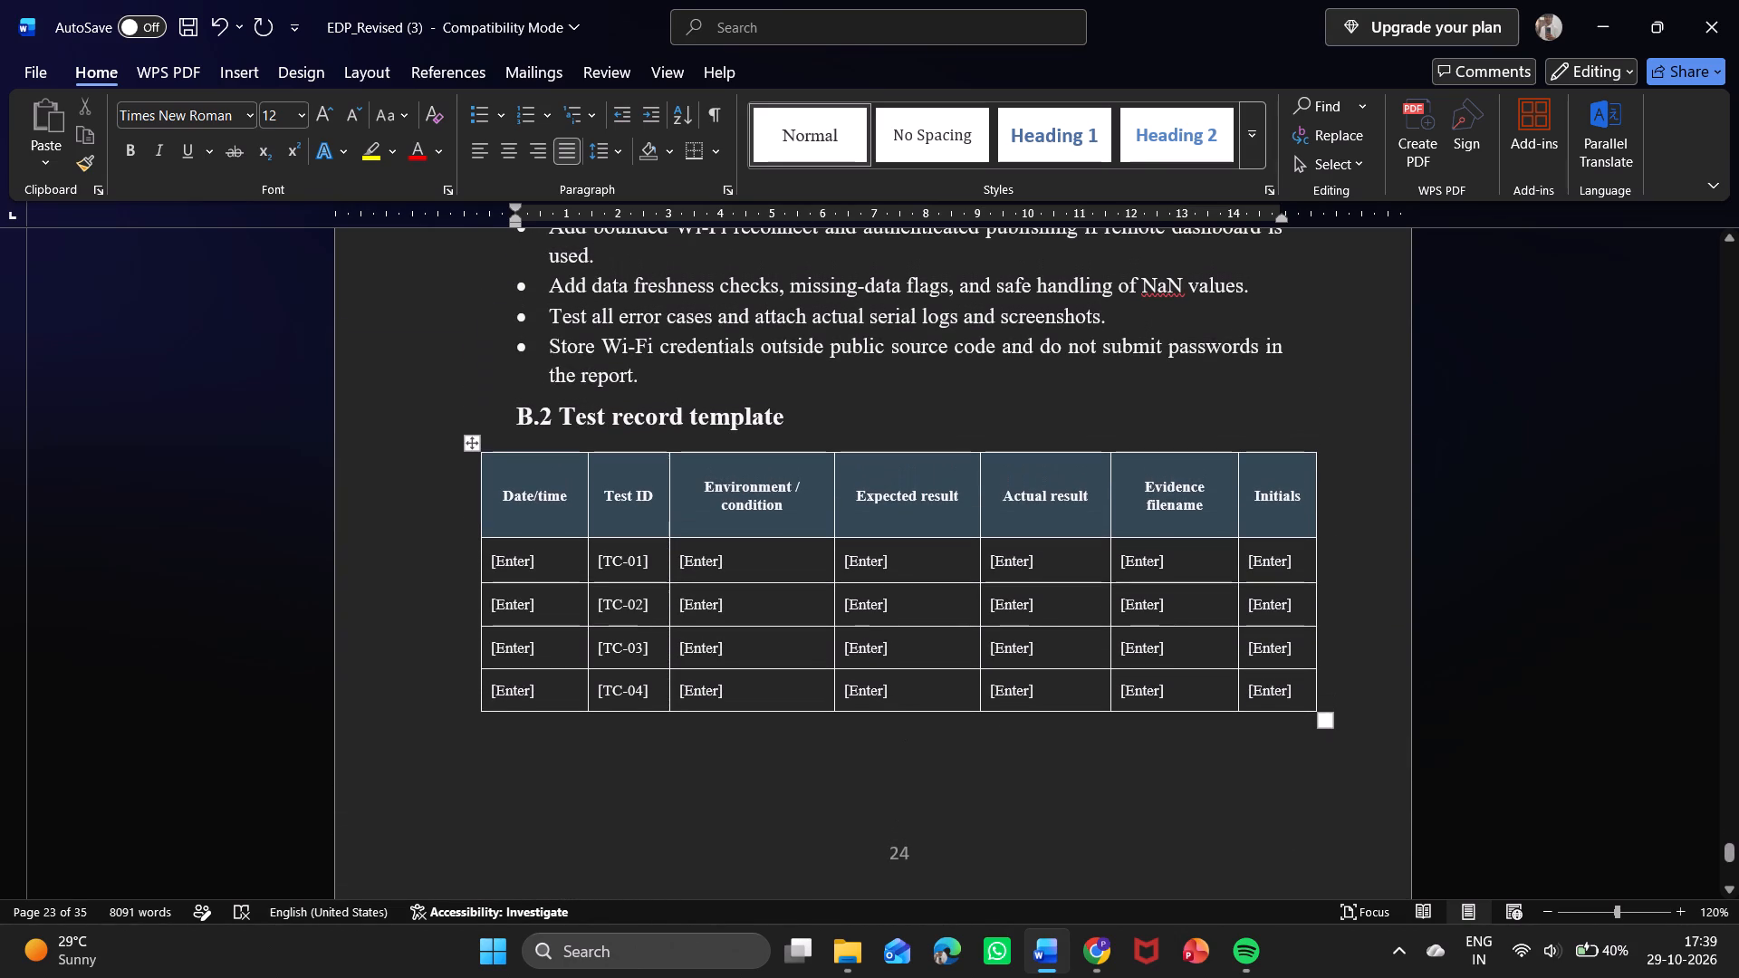
{"action": "scroll", "coordinate": [577, 562], "scroll_direction": "up", "scroll_amount": 1}
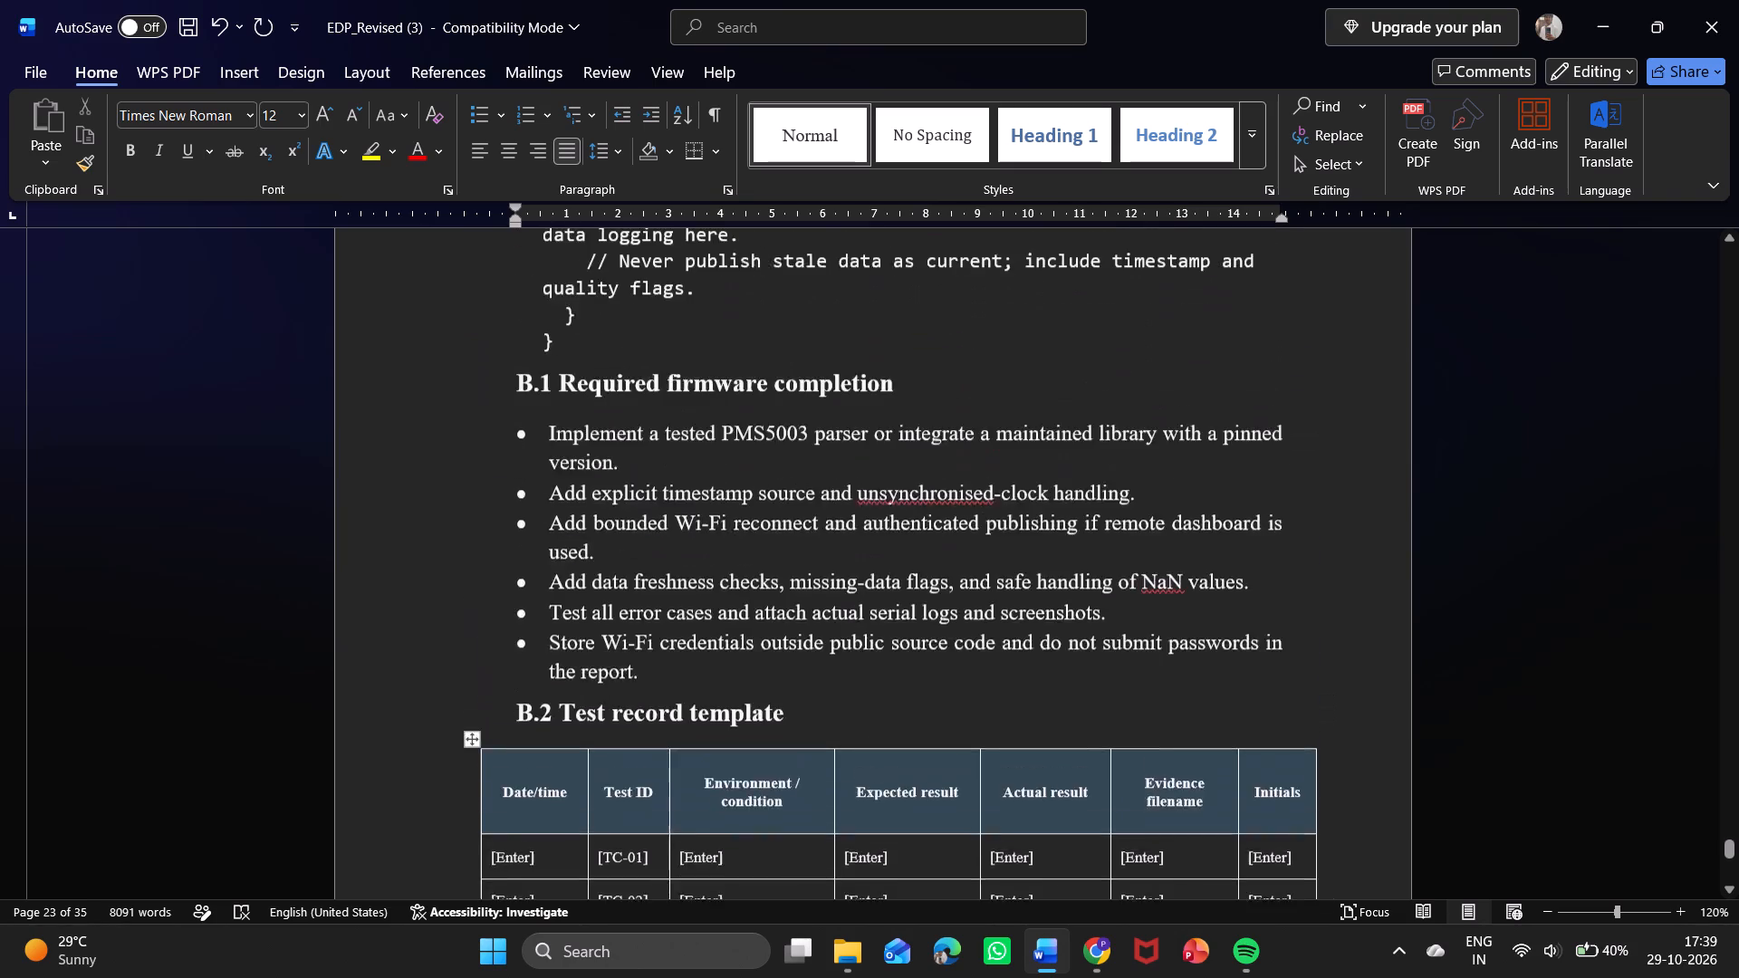
{"action": "scroll", "coordinate": [577, 562], "scroll_direction": "up", "scroll_amount": 1}
{"action": "scroll", "coordinate": [577, 562], "scroll_direction": "down", "scroll_amount": 2}
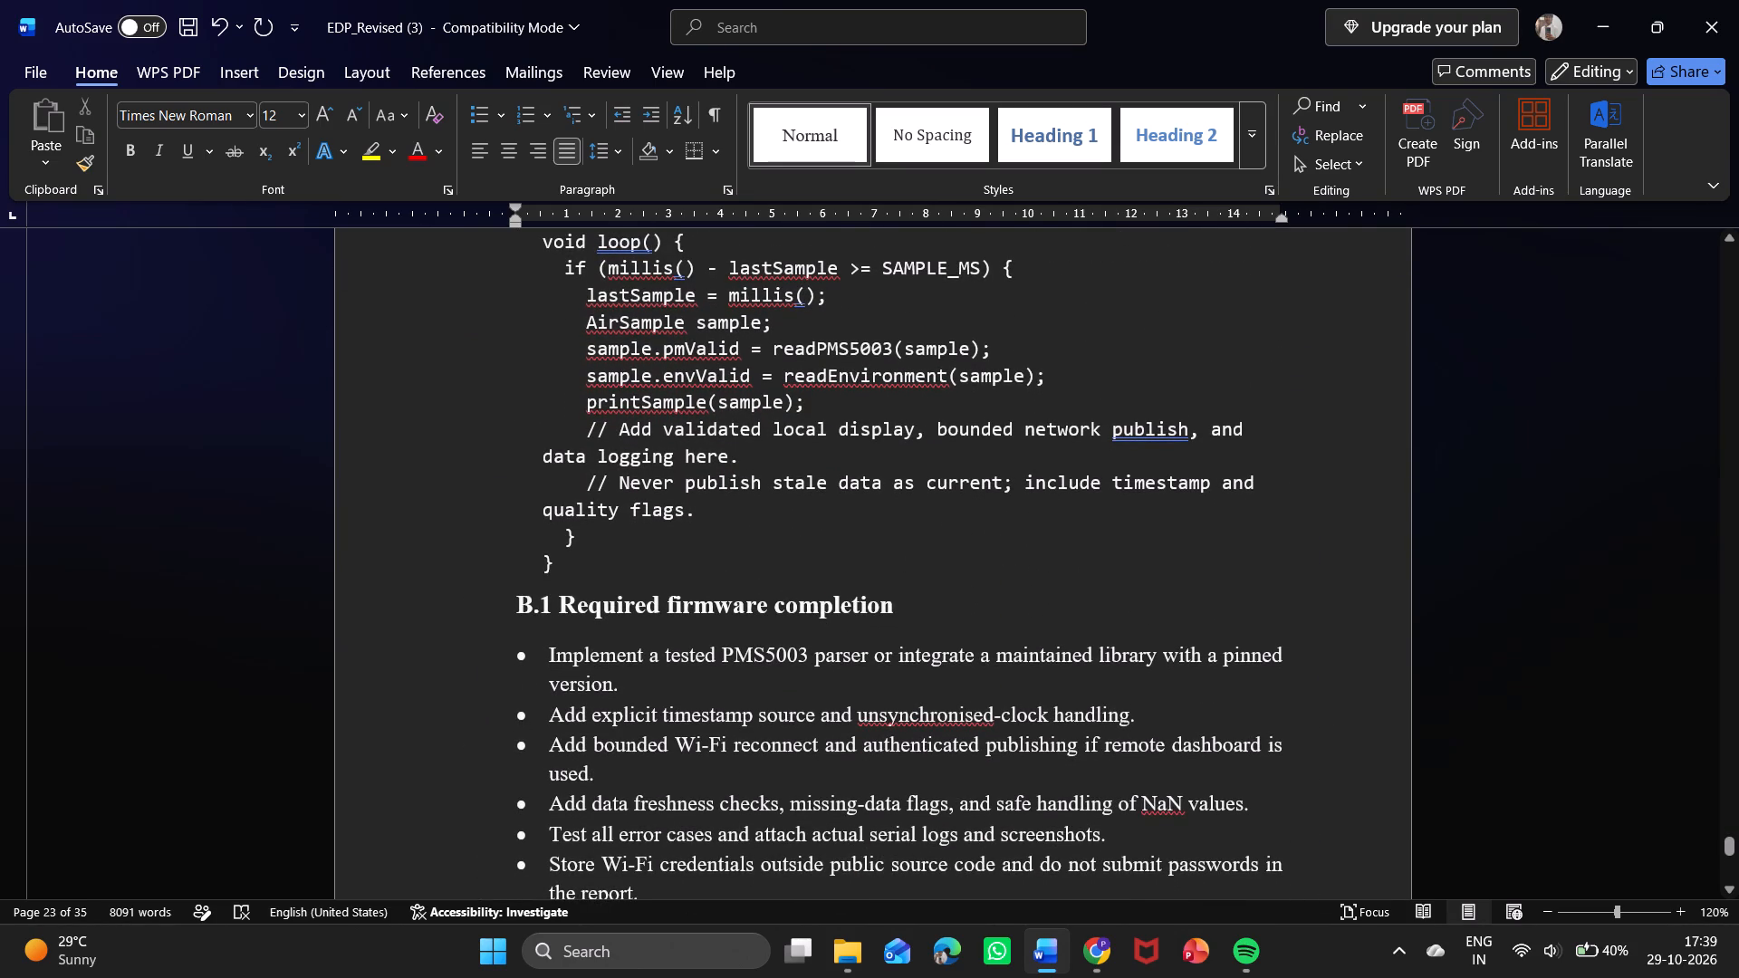
{"action": "scroll", "coordinate": [577, 562], "scroll_direction": "down", "scroll_amount": 2}
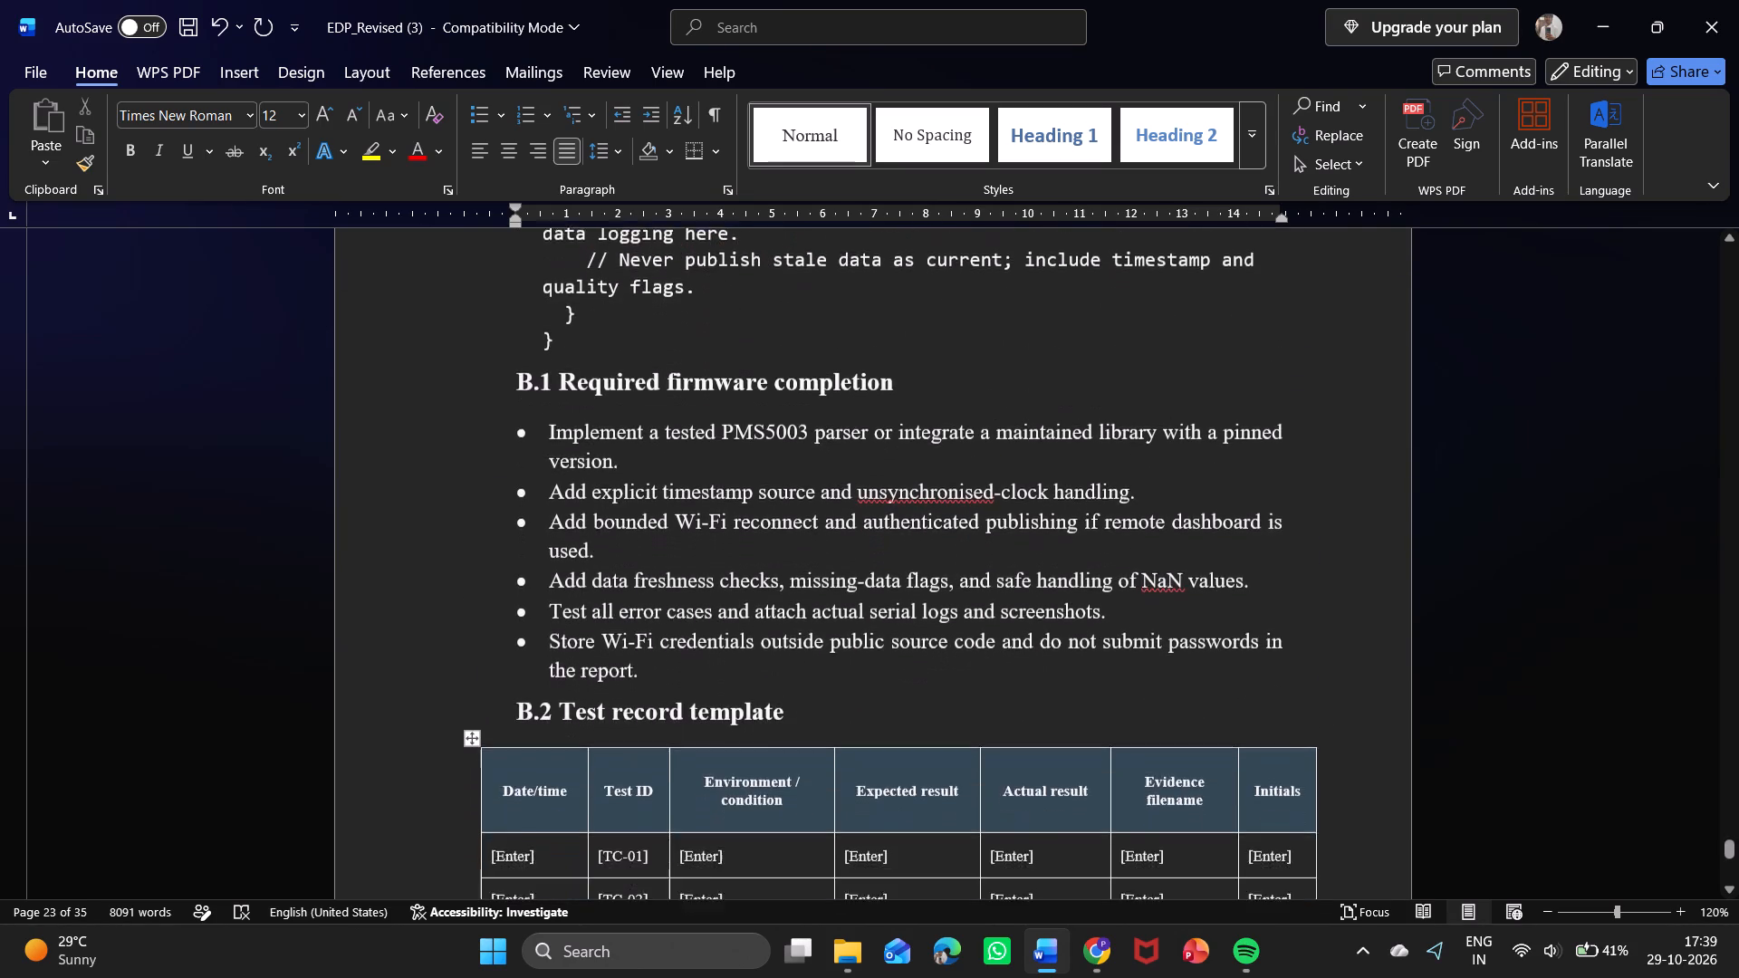
{"action": "scroll", "coordinate": [577, 562], "scroll_direction": "down", "scroll_amount": 1}
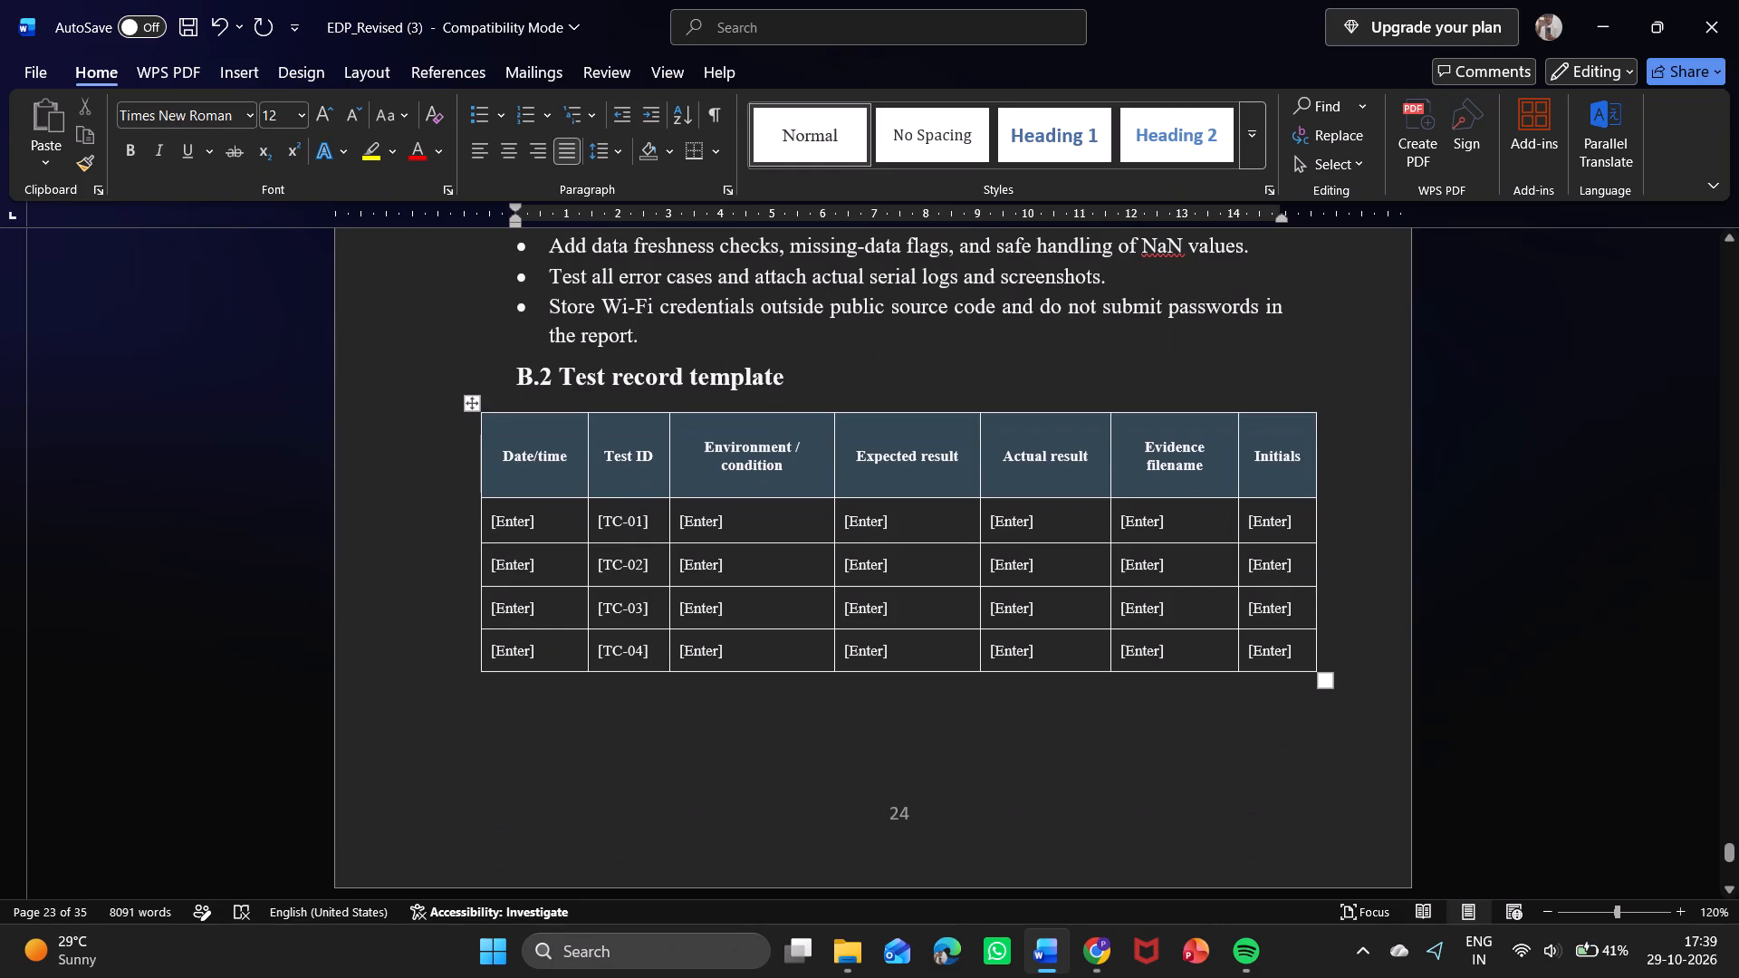
Examine the end of Appendix B for the page location of B.3 Data log template.
{"action": "scroll", "coordinate": [566, 474], "scroll_direction": "down", "scroll_amount": 3}
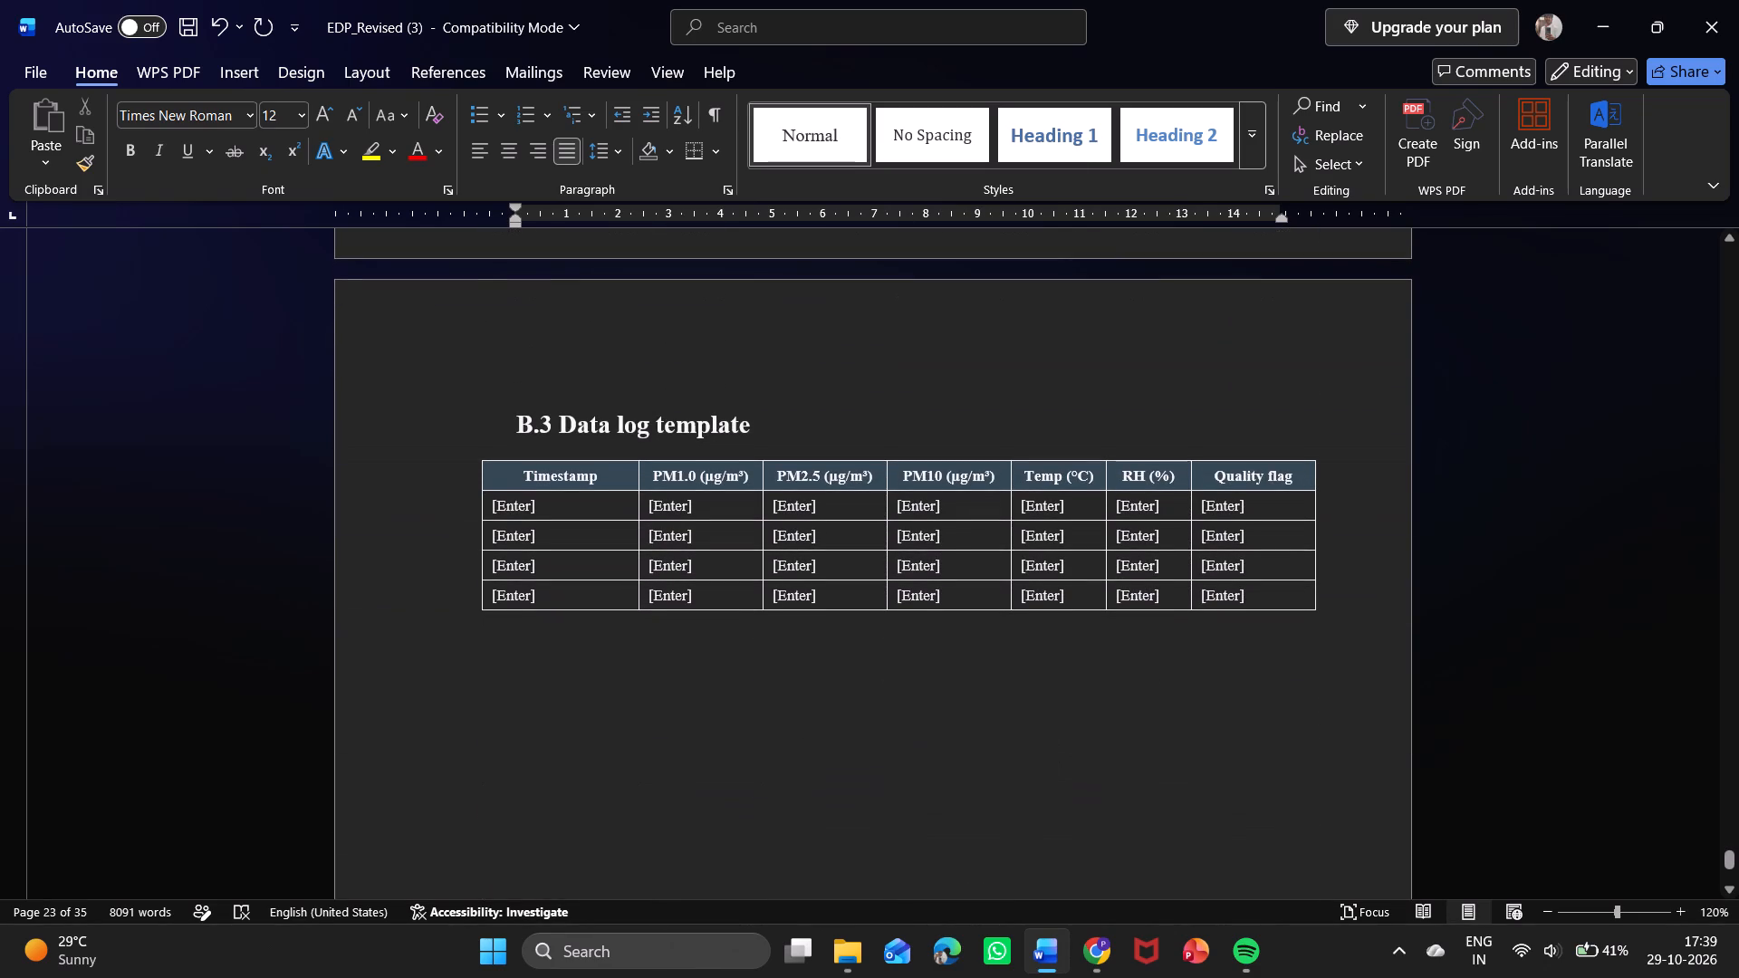
{"action": "scroll", "coordinate": [566, 474], "scroll_direction": "down", "scroll_amount": 2}
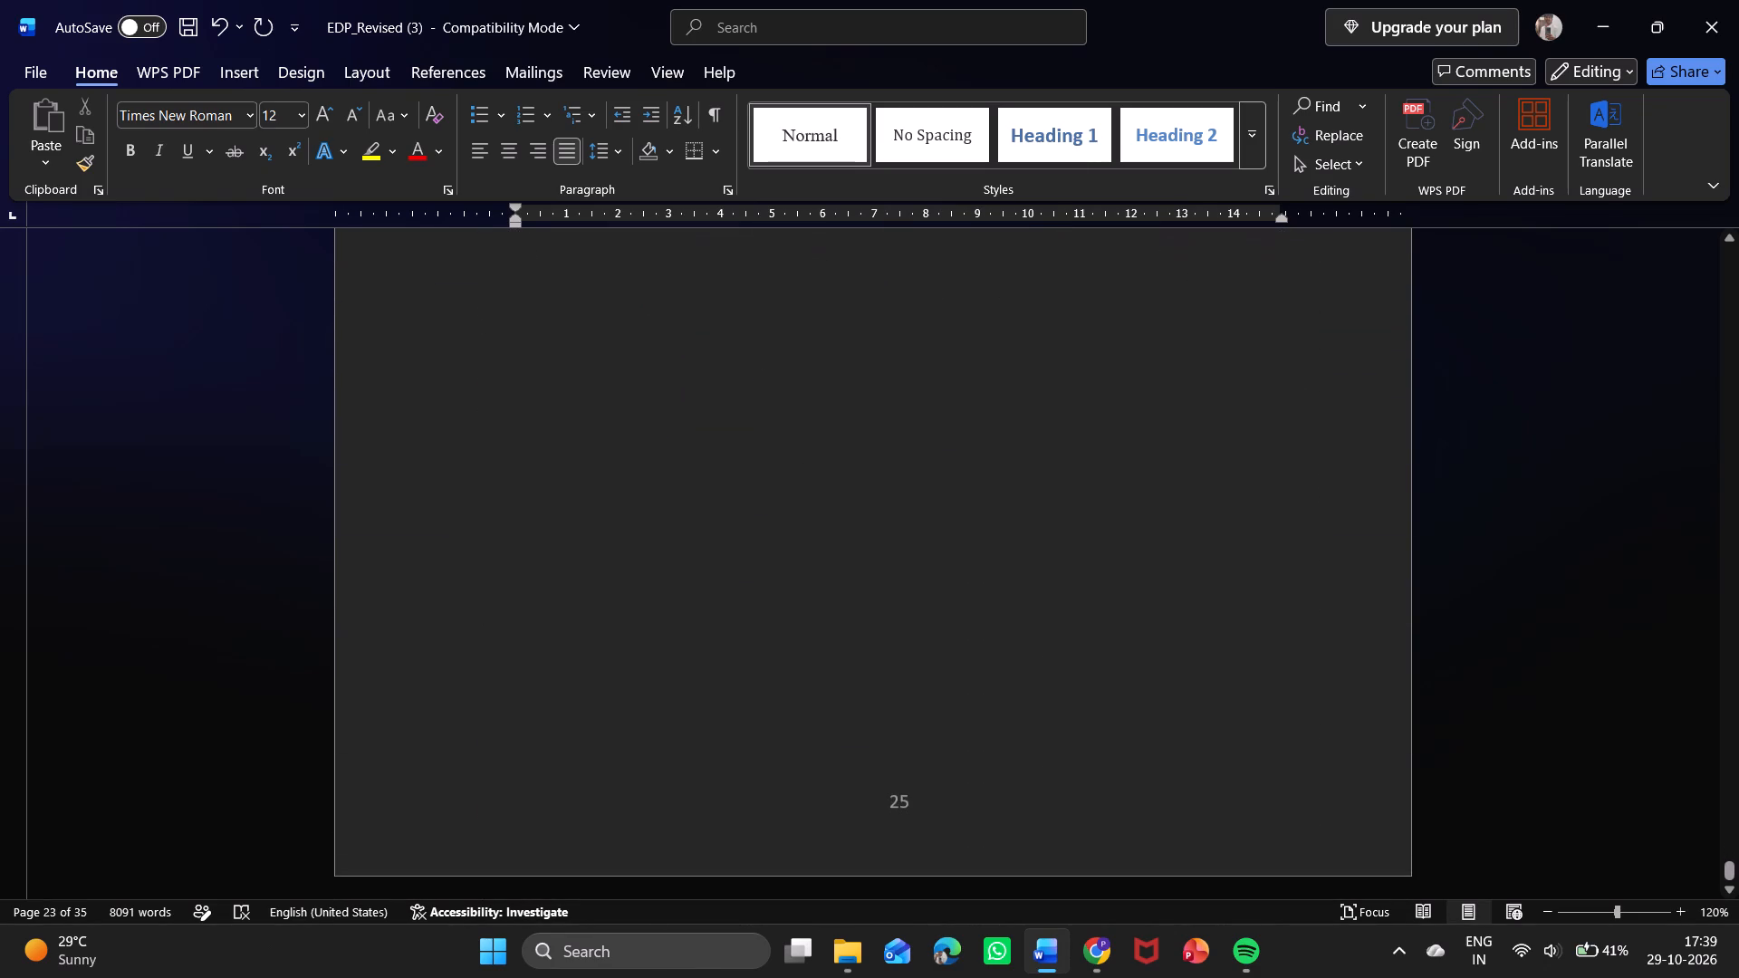
{"action": "scroll", "coordinate": [566, 474], "scroll_direction": "down", "scroll_amount": 1}
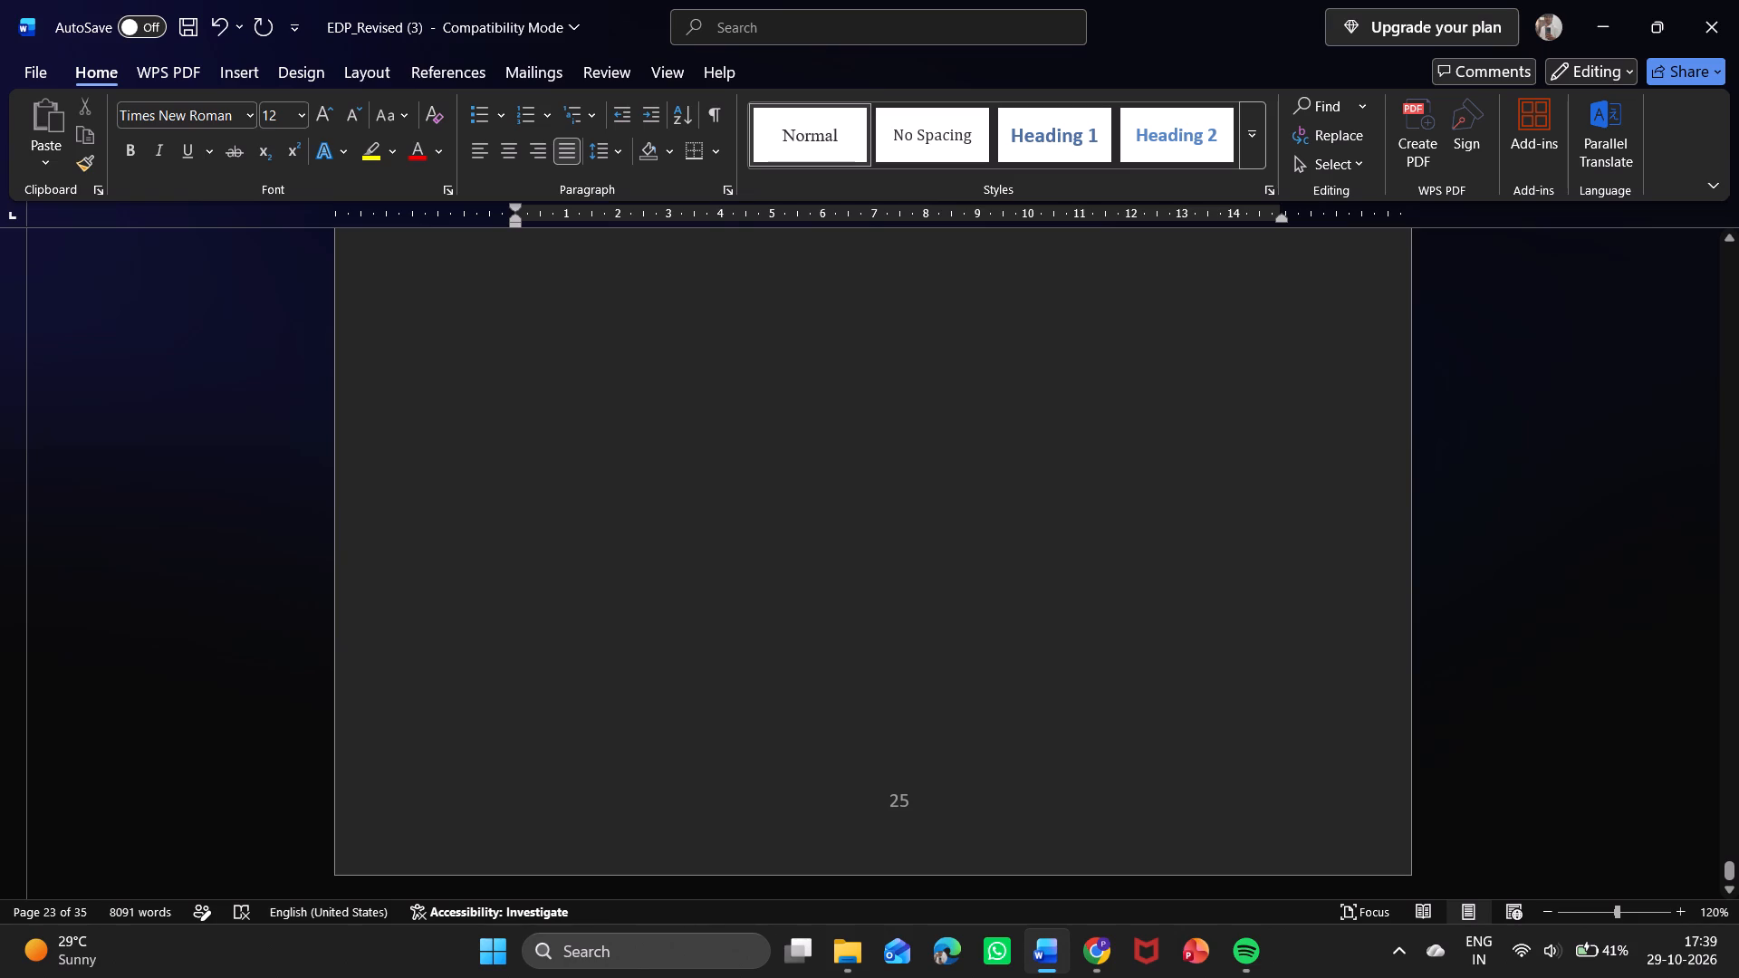
{"action": "scroll", "coordinate": [566, 474], "scroll_direction": "down", "scroll_amount": 2}
{"action": "scroll", "coordinate": [566, 474], "scroll_direction": "up", "scroll_amount": 1}
{"action": "scroll", "coordinate": [566, 474], "scroll_direction": "down", "scroll_amount": 1}
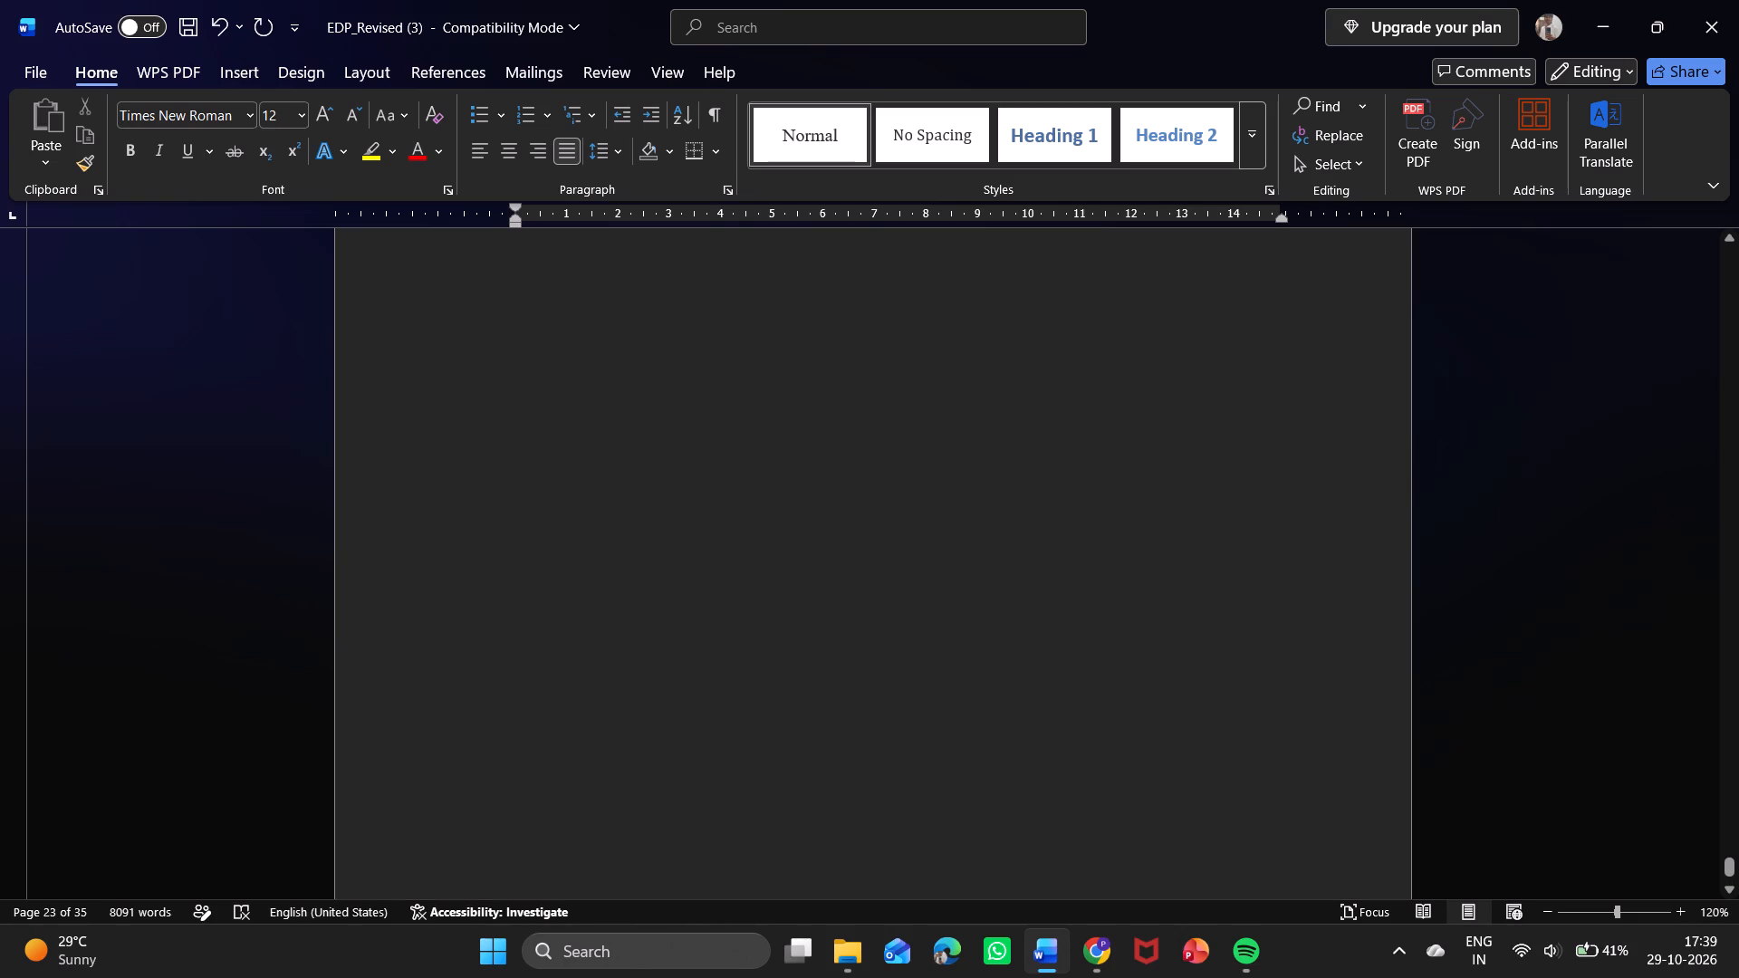
Return to the contents page and set the page number of section 3.1 Methodology, System Requirements and Workflow to 8.
{"action": "scroll", "coordinate": [566, 474], "scroll_direction": "up", "scroll_amount": 12}
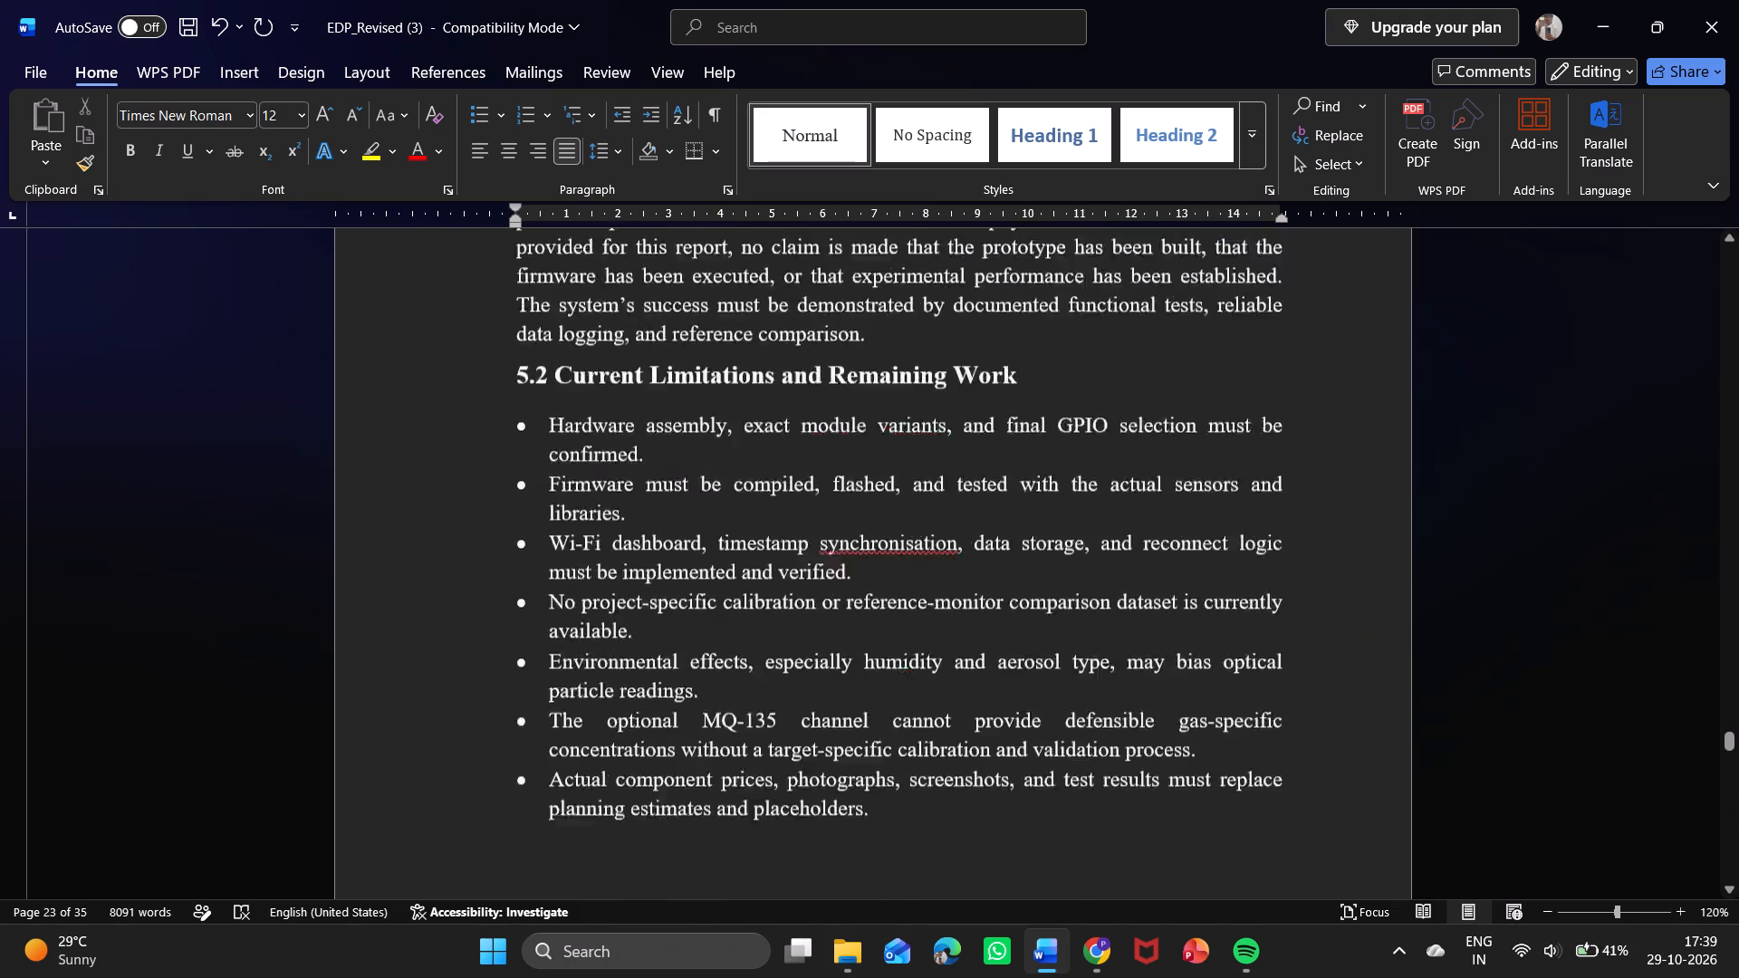
{"action": "scroll", "coordinate": [566, 474], "scroll_direction": "up", "scroll_amount": 6}
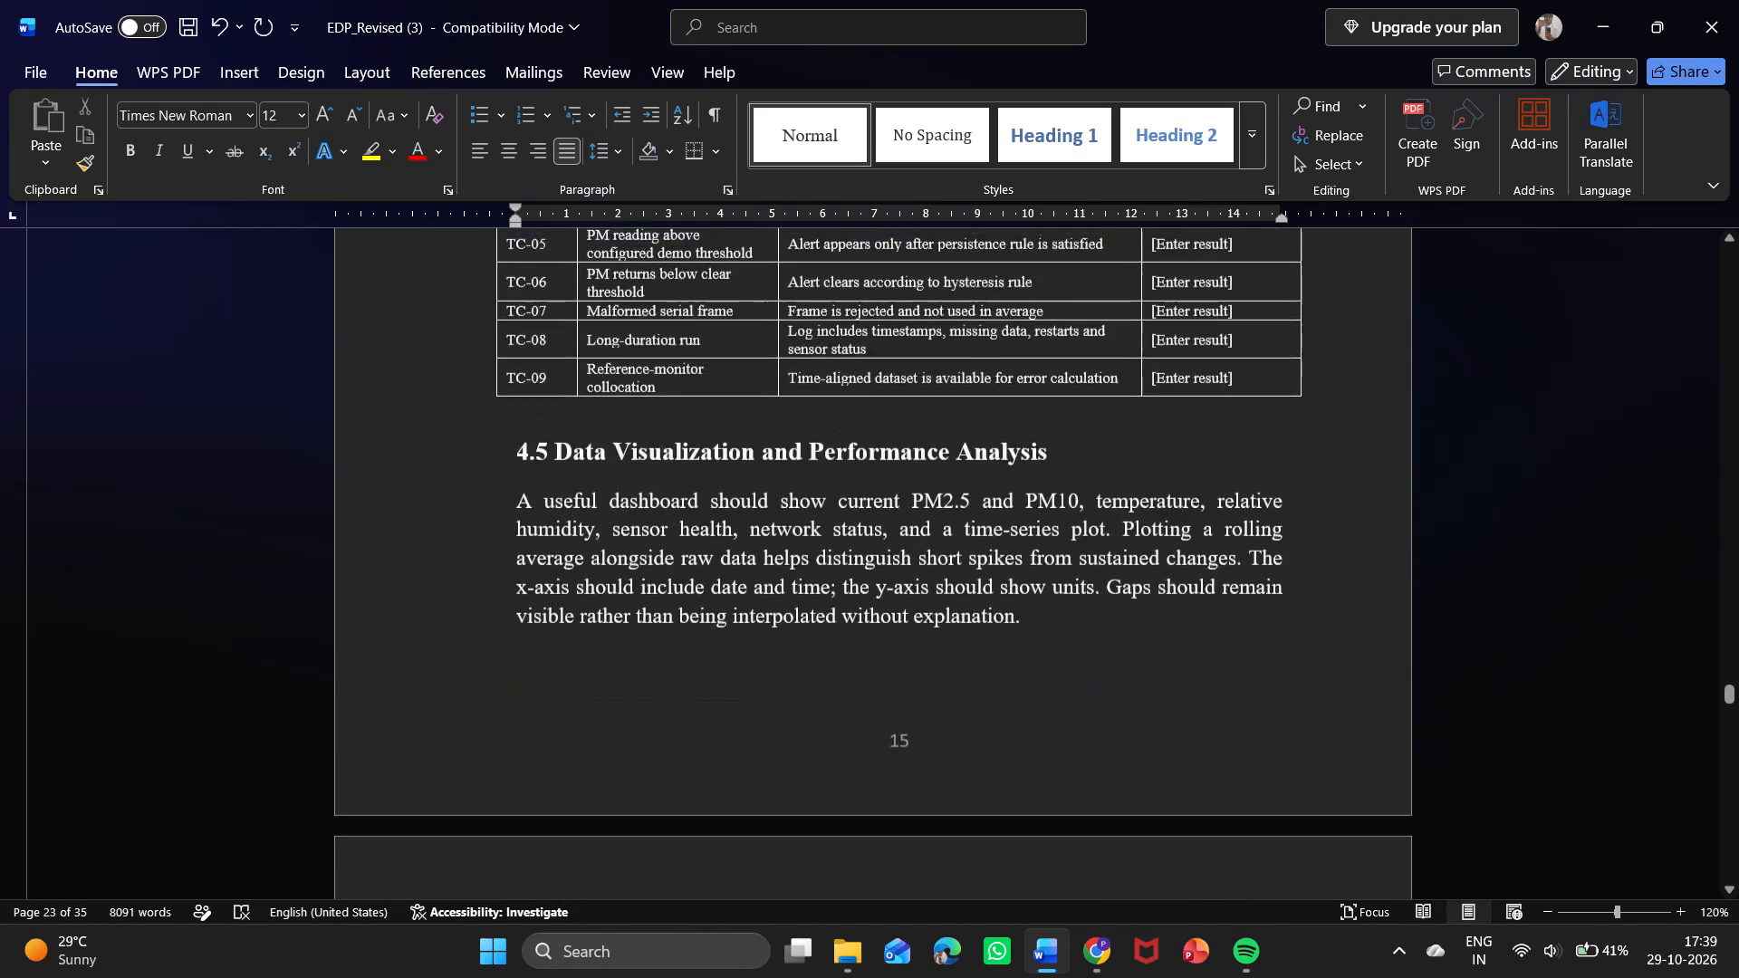
{"action": "scroll", "coordinate": [566, 474], "scroll_direction": "up", "scroll_amount": 6}
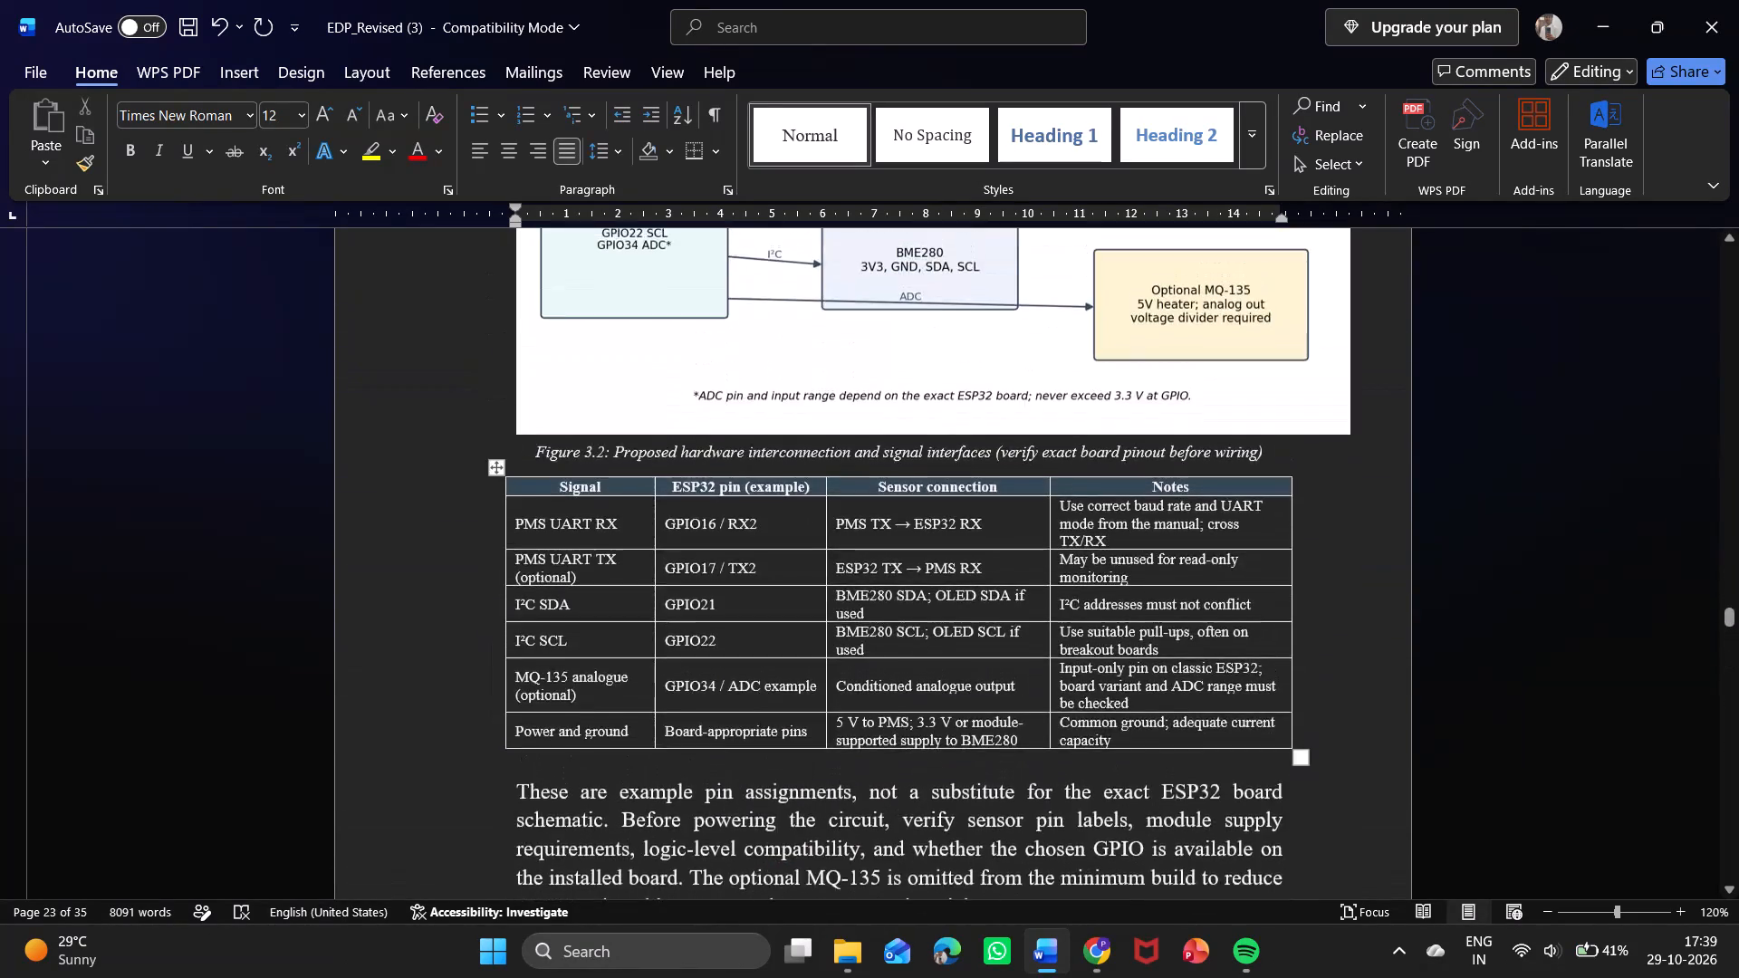
{"action": "scroll", "coordinate": [566, 474], "scroll_direction": "up", "scroll_amount": 6}
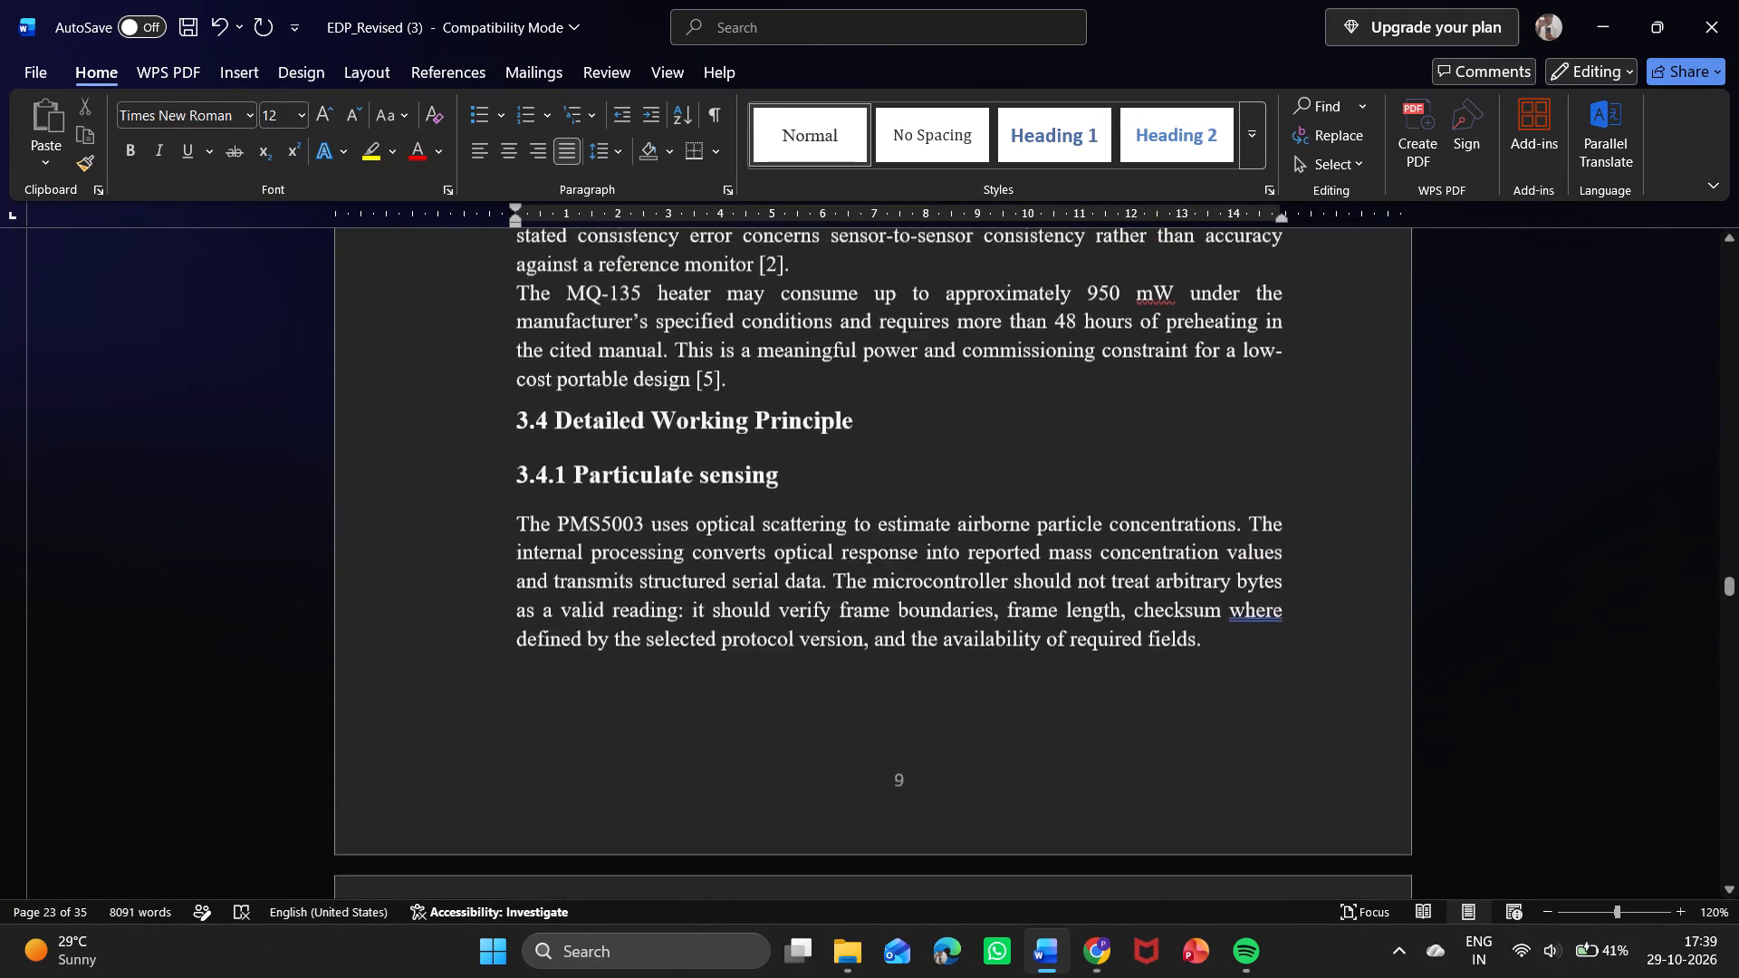
{"action": "scroll", "coordinate": [566, 474], "scroll_direction": "up", "scroll_amount": 7}
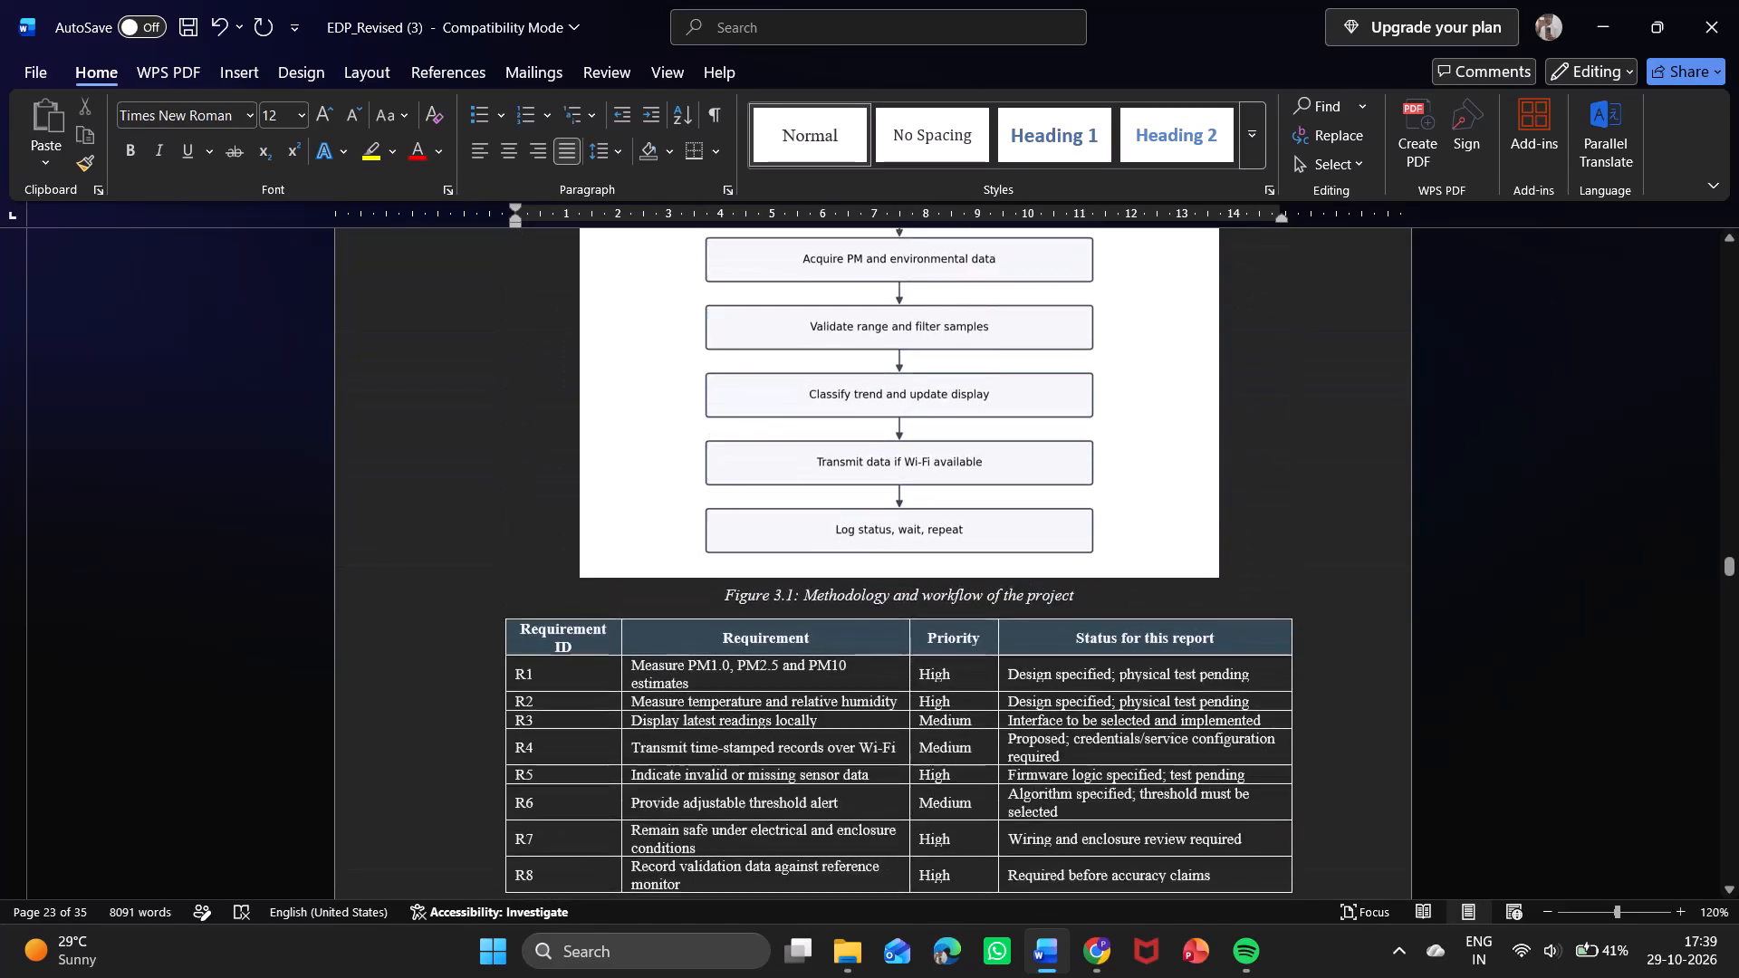
{"action": "scroll", "coordinate": [566, 474], "scroll_direction": "up", "scroll_amount": 1}
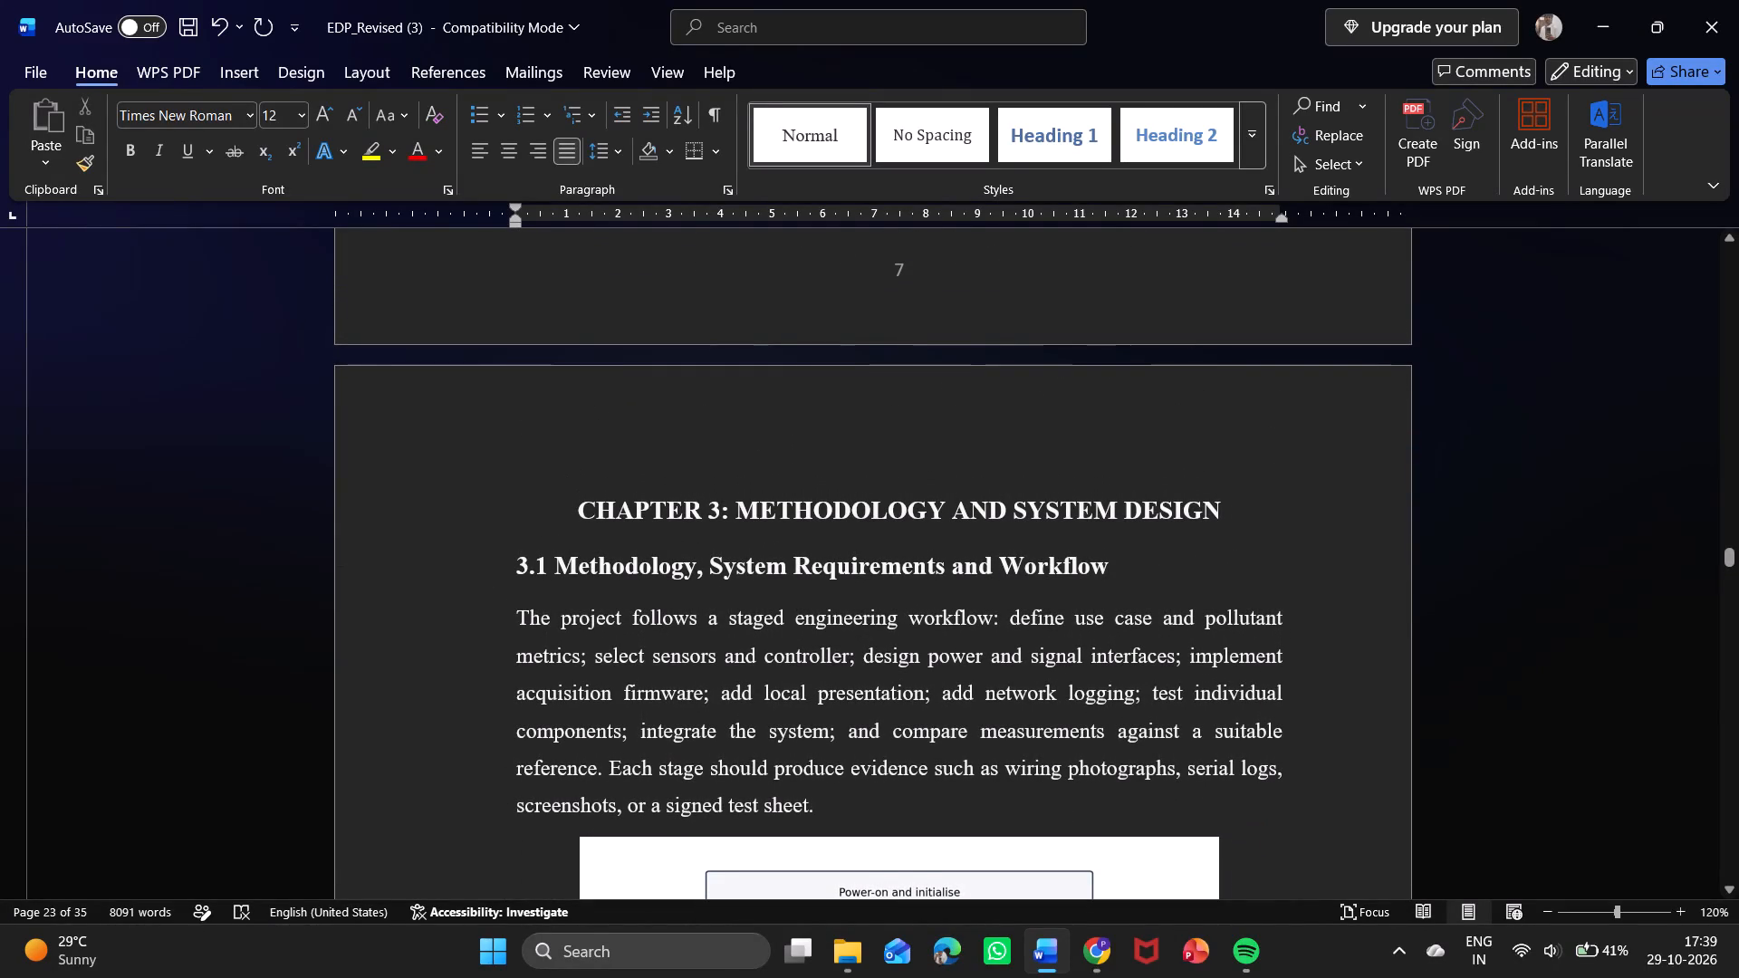
{"action": "scroll", "coordinate": [566, 525], "scroll_direction": "down", "scroll_amount": 2}
{"action": "scroll", "coordinate": [566, 525], "scroll_direction": "up", "scroll_amount": 1}
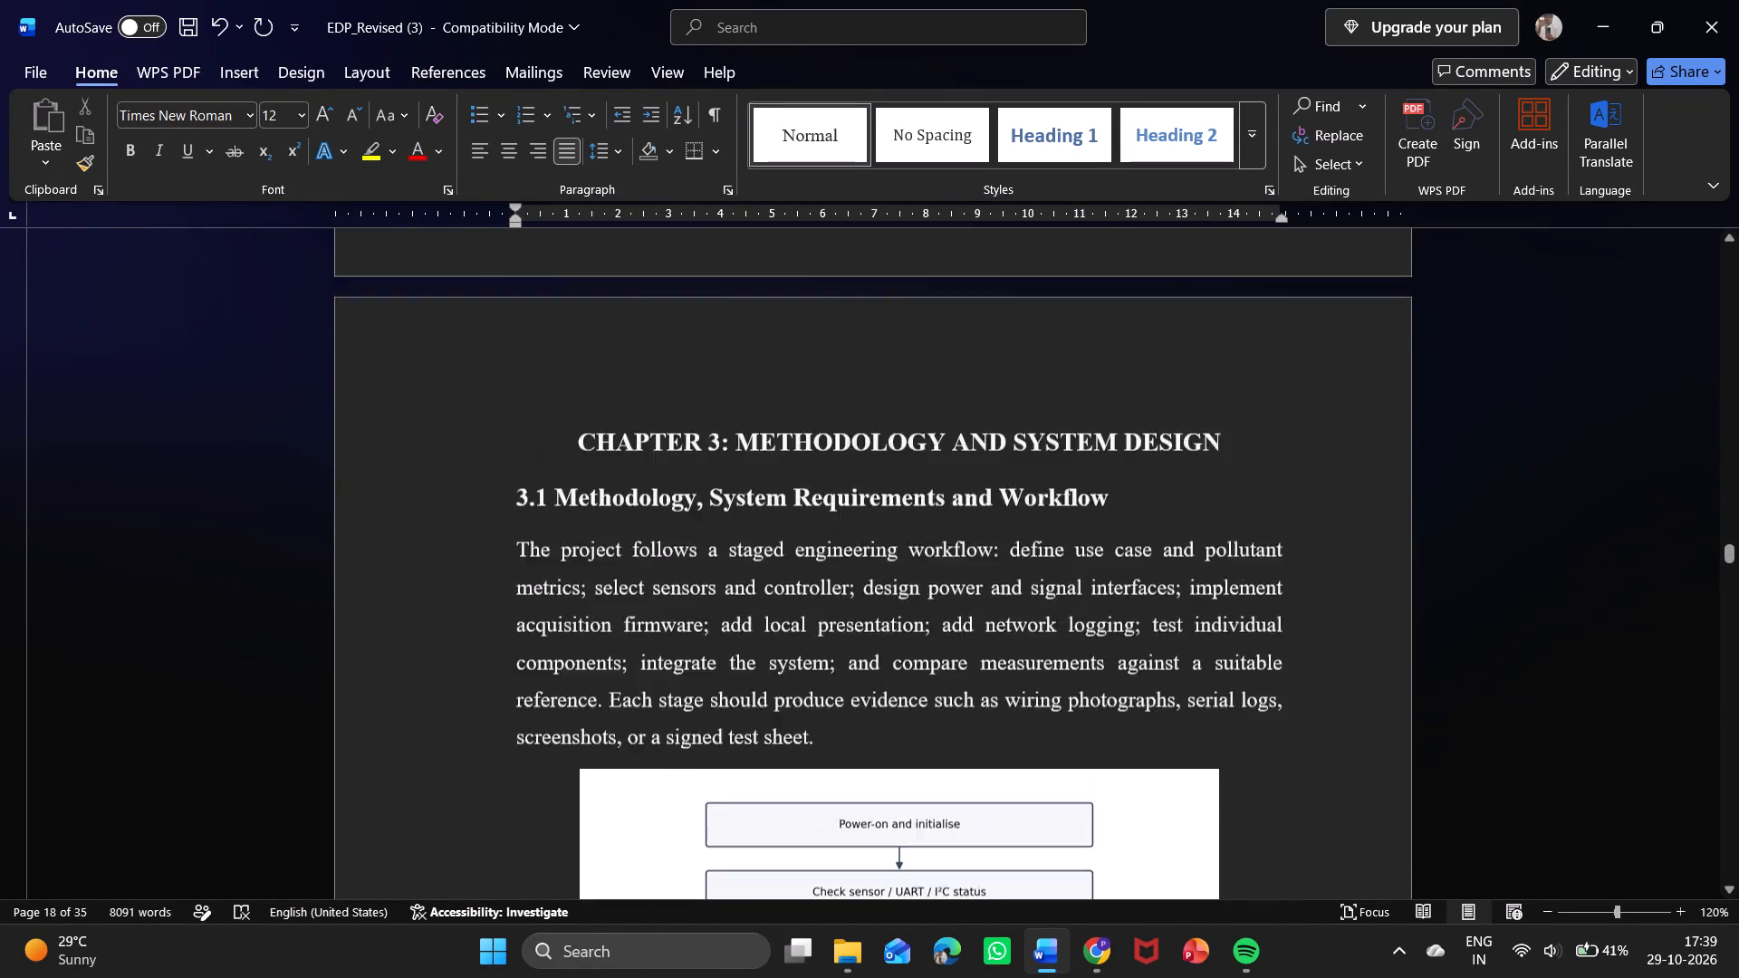
{"action": "scroll", "coordinate": [566, 525], "scroll_direction": "up", "scroll_amount": 9}
{"action": "scroll", "coordinate": [566, 525], "scroll_direction": "down", "scroll_amount": 1}
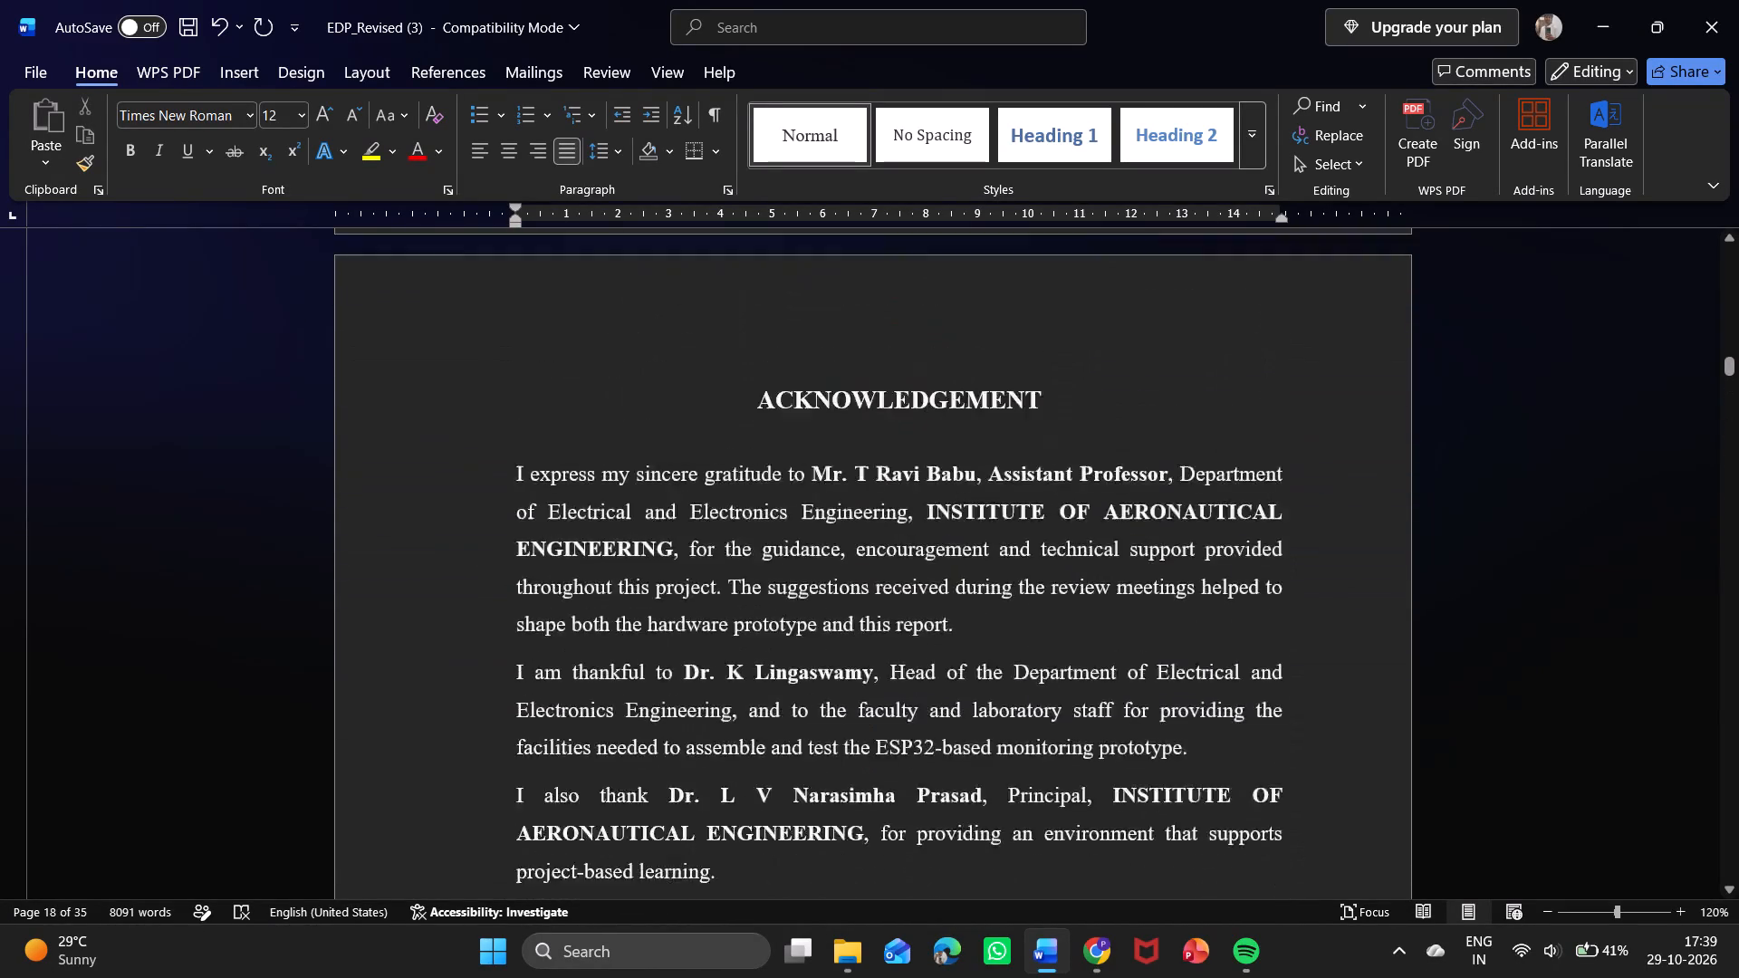
{"action": "scroll", "coordinate": [566, 525], "scroll_direction": "down", "scroll_amount": 2}
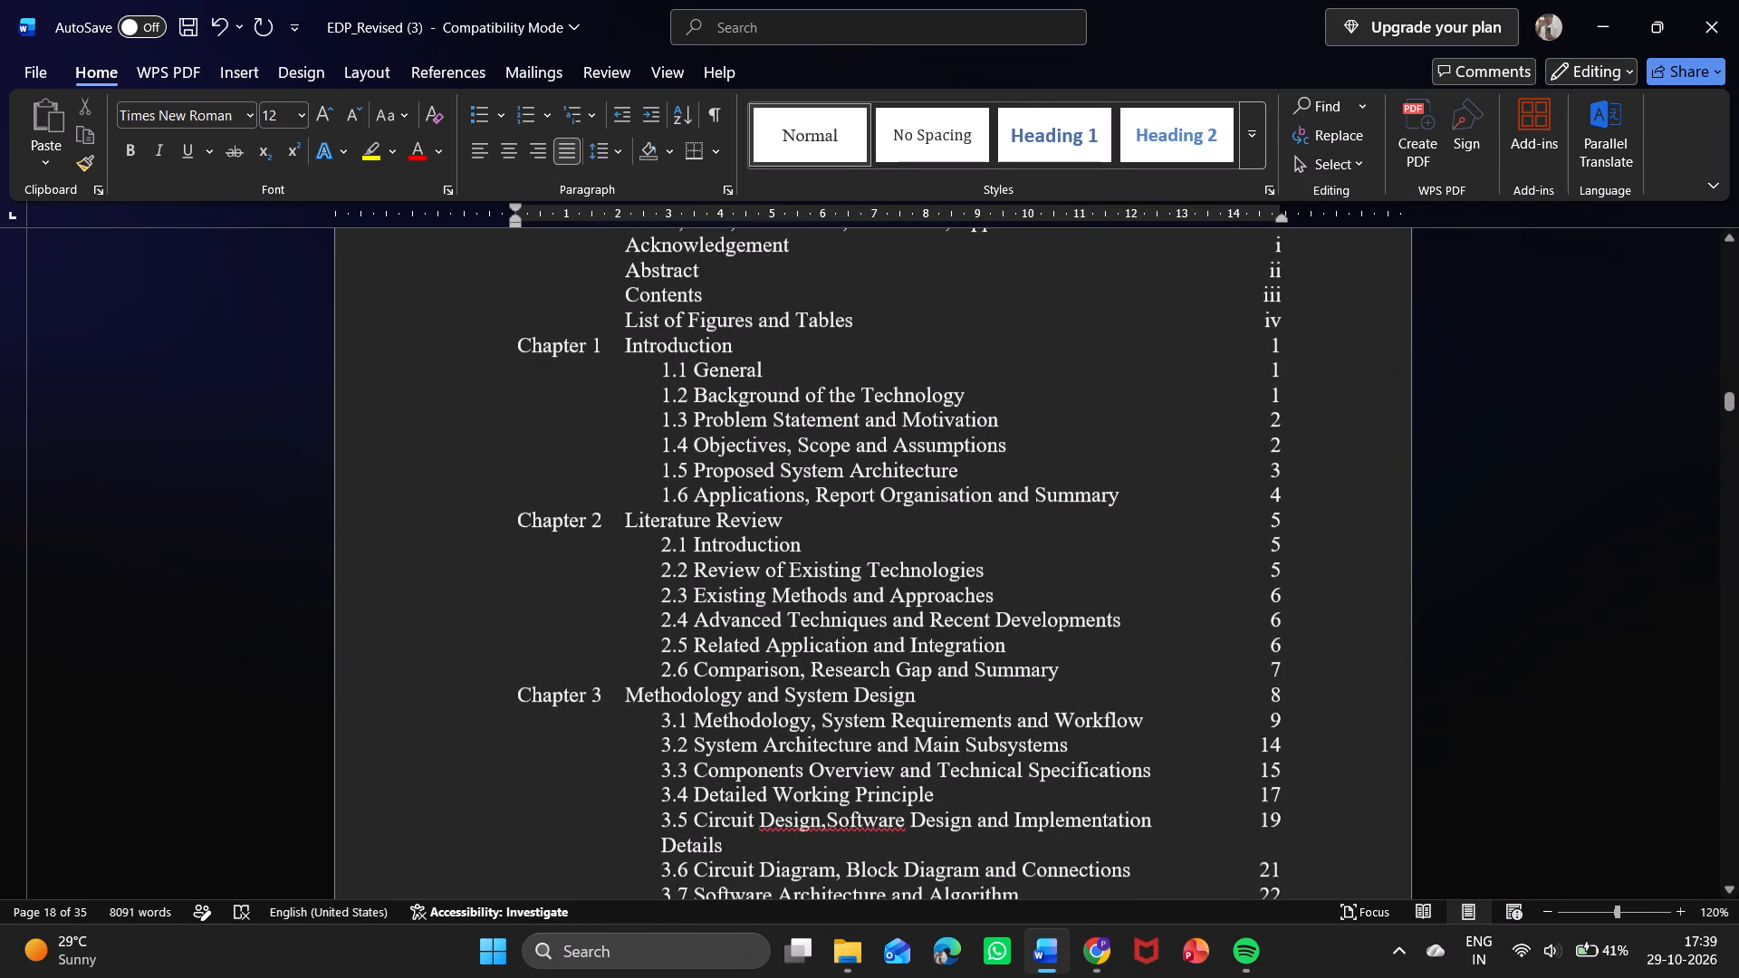
{"action": "scroll", "coordinate": [566, 525], "scroll_direction": "down", "scroll_amount": 1}
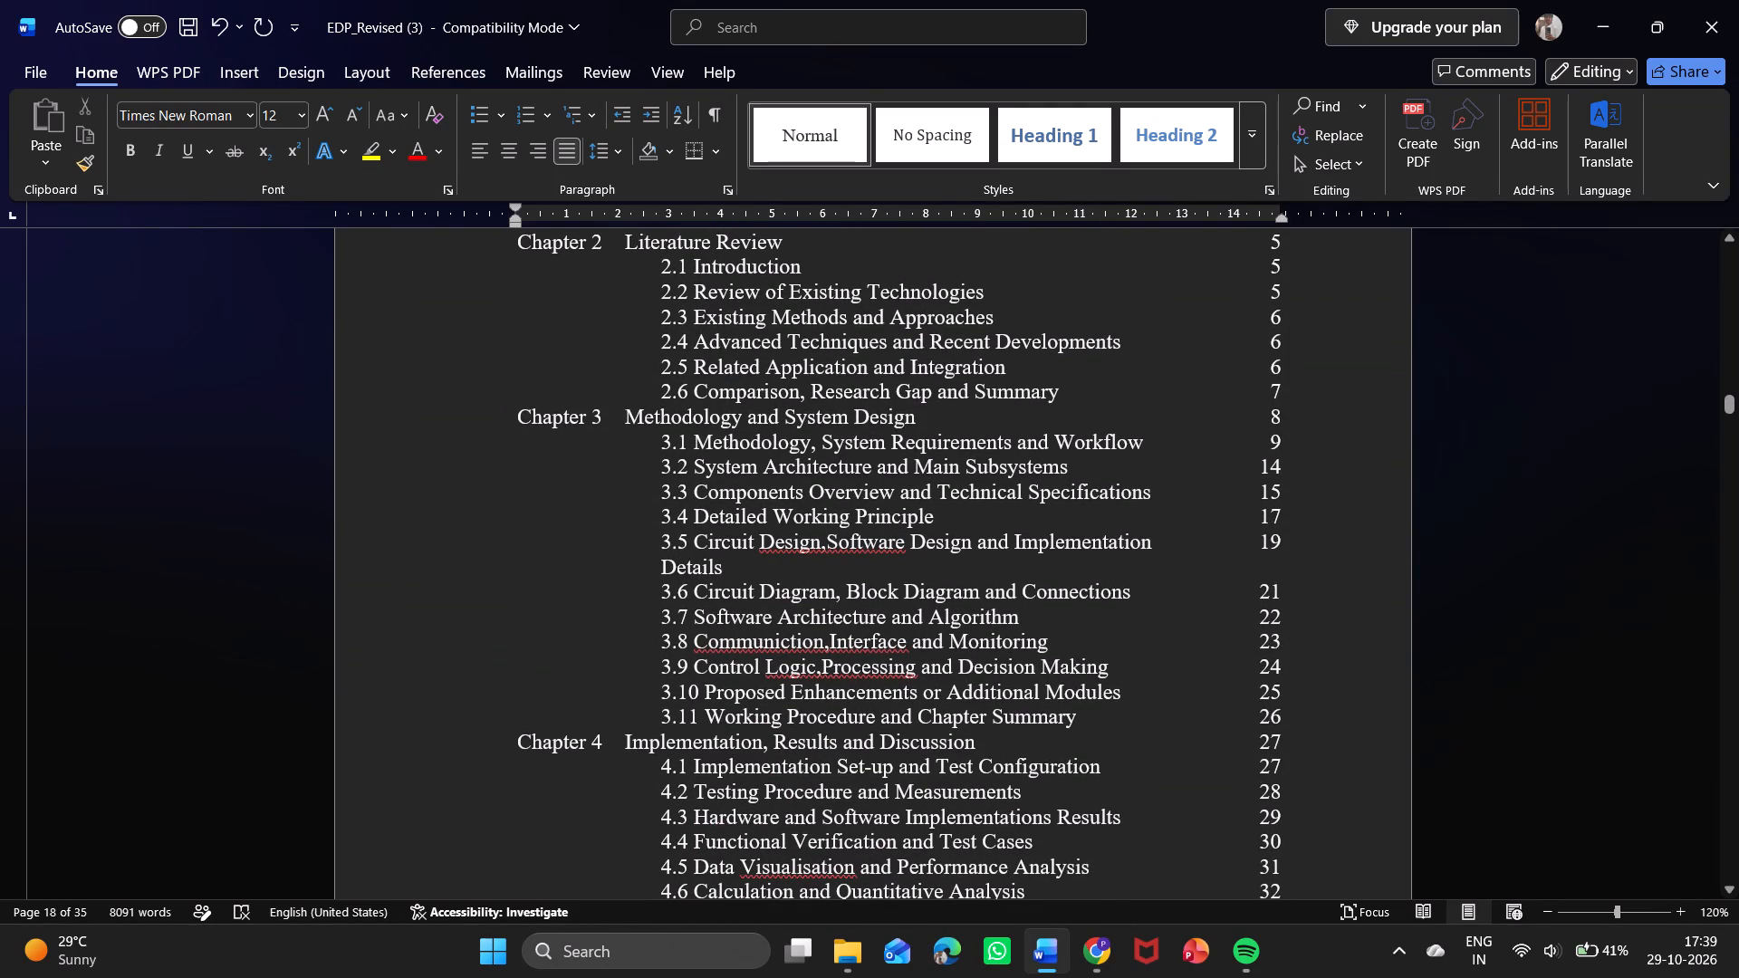
{"action": "left_click_drag", "start_coordinate": [1290, 446], "coordinate": [1274, 445]}
{"action": "key", "text": "8"}
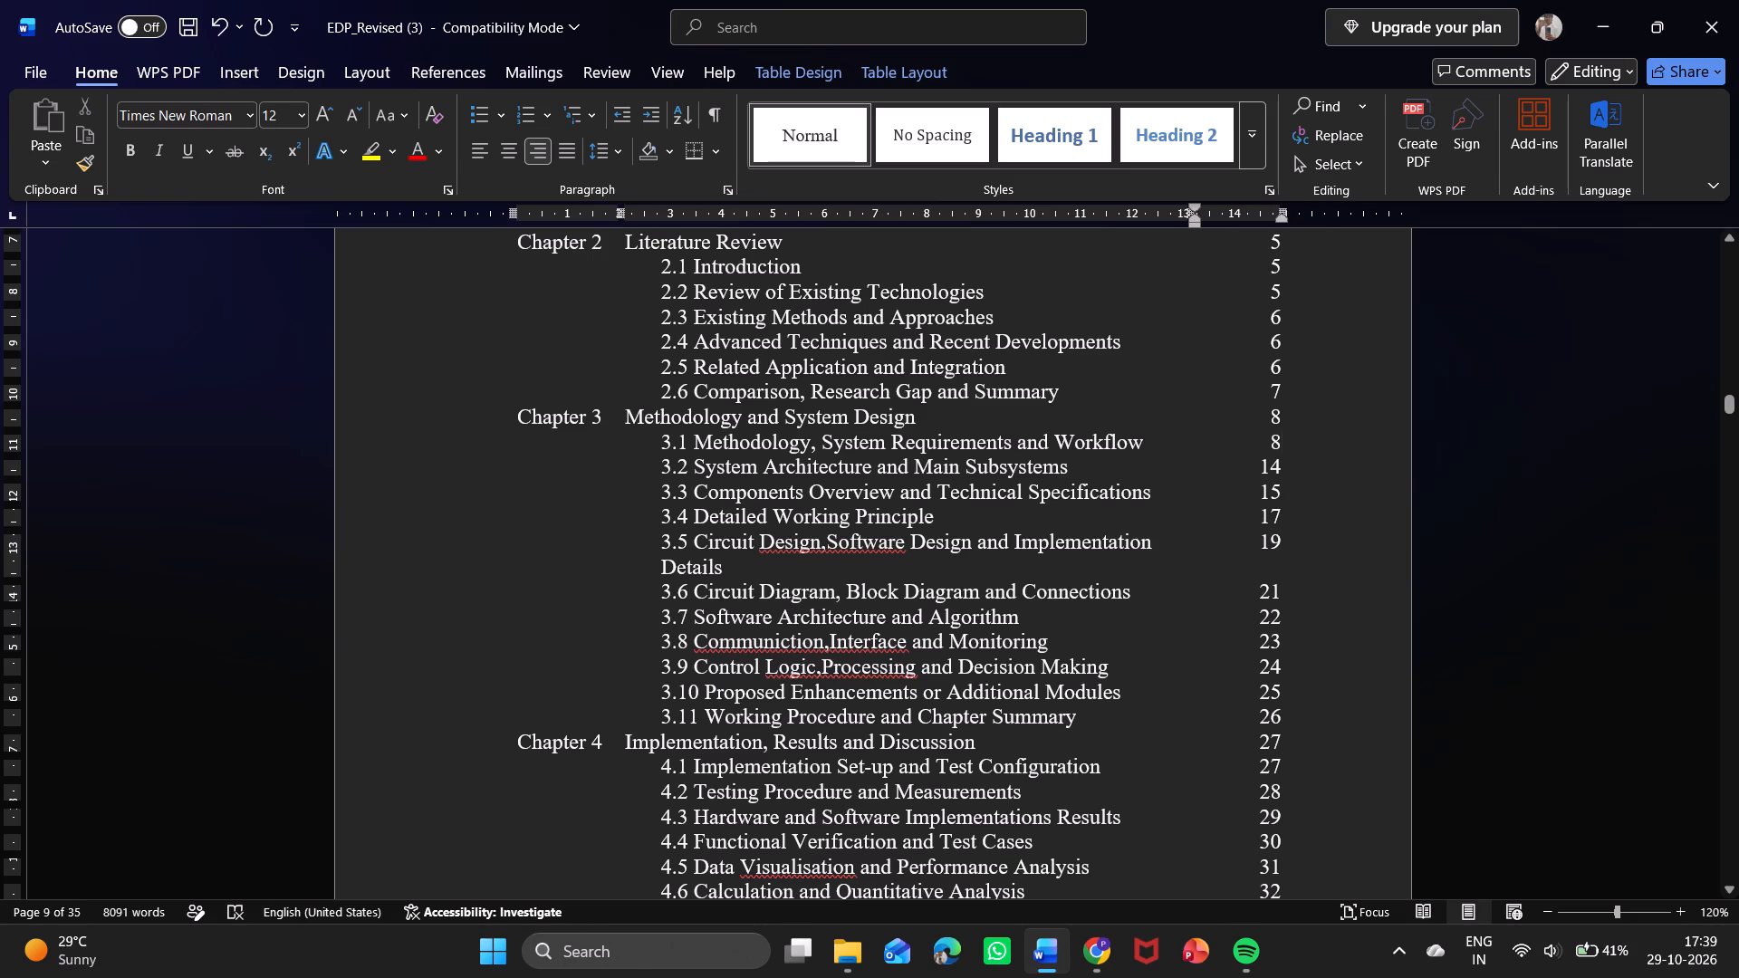
Set the contents page numbers of sections 3.2, 3.3 and 3.4 to 9.
{"action": "left_click", "coordinate": [1291, 469]}
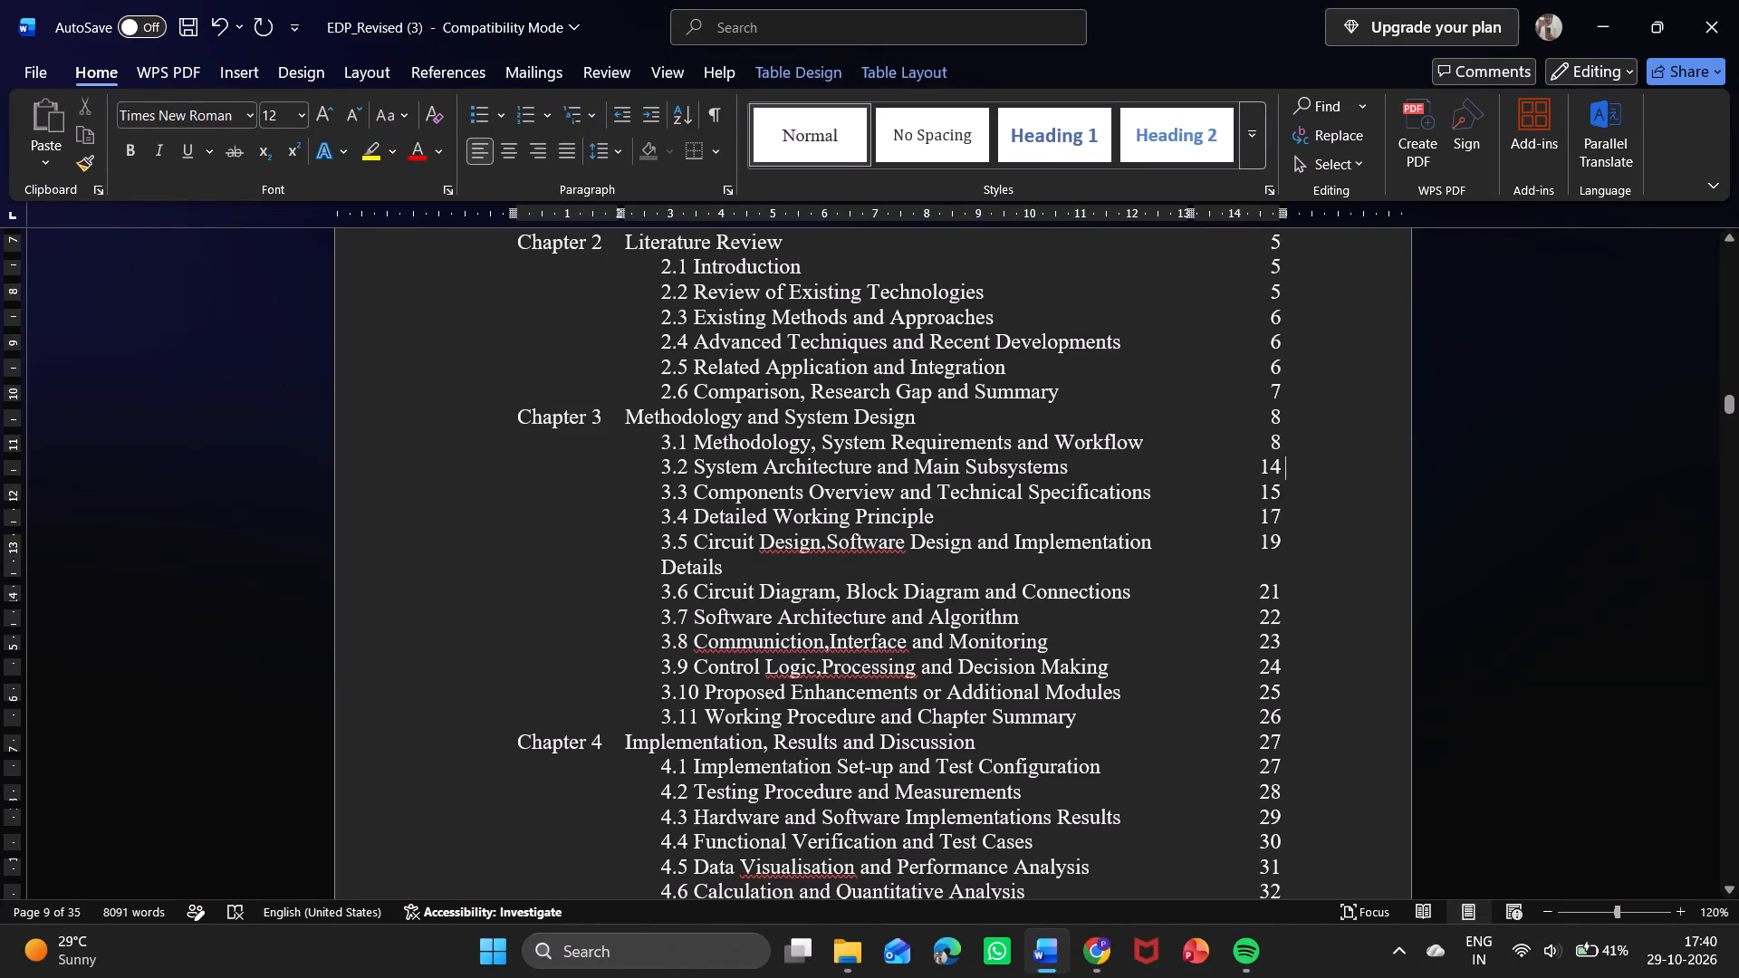
{"action": "left_click_drag", "start_coordinate": [1291, 468], "coordinate": [1274, 470]}
{"action": "key", "text": "9"}
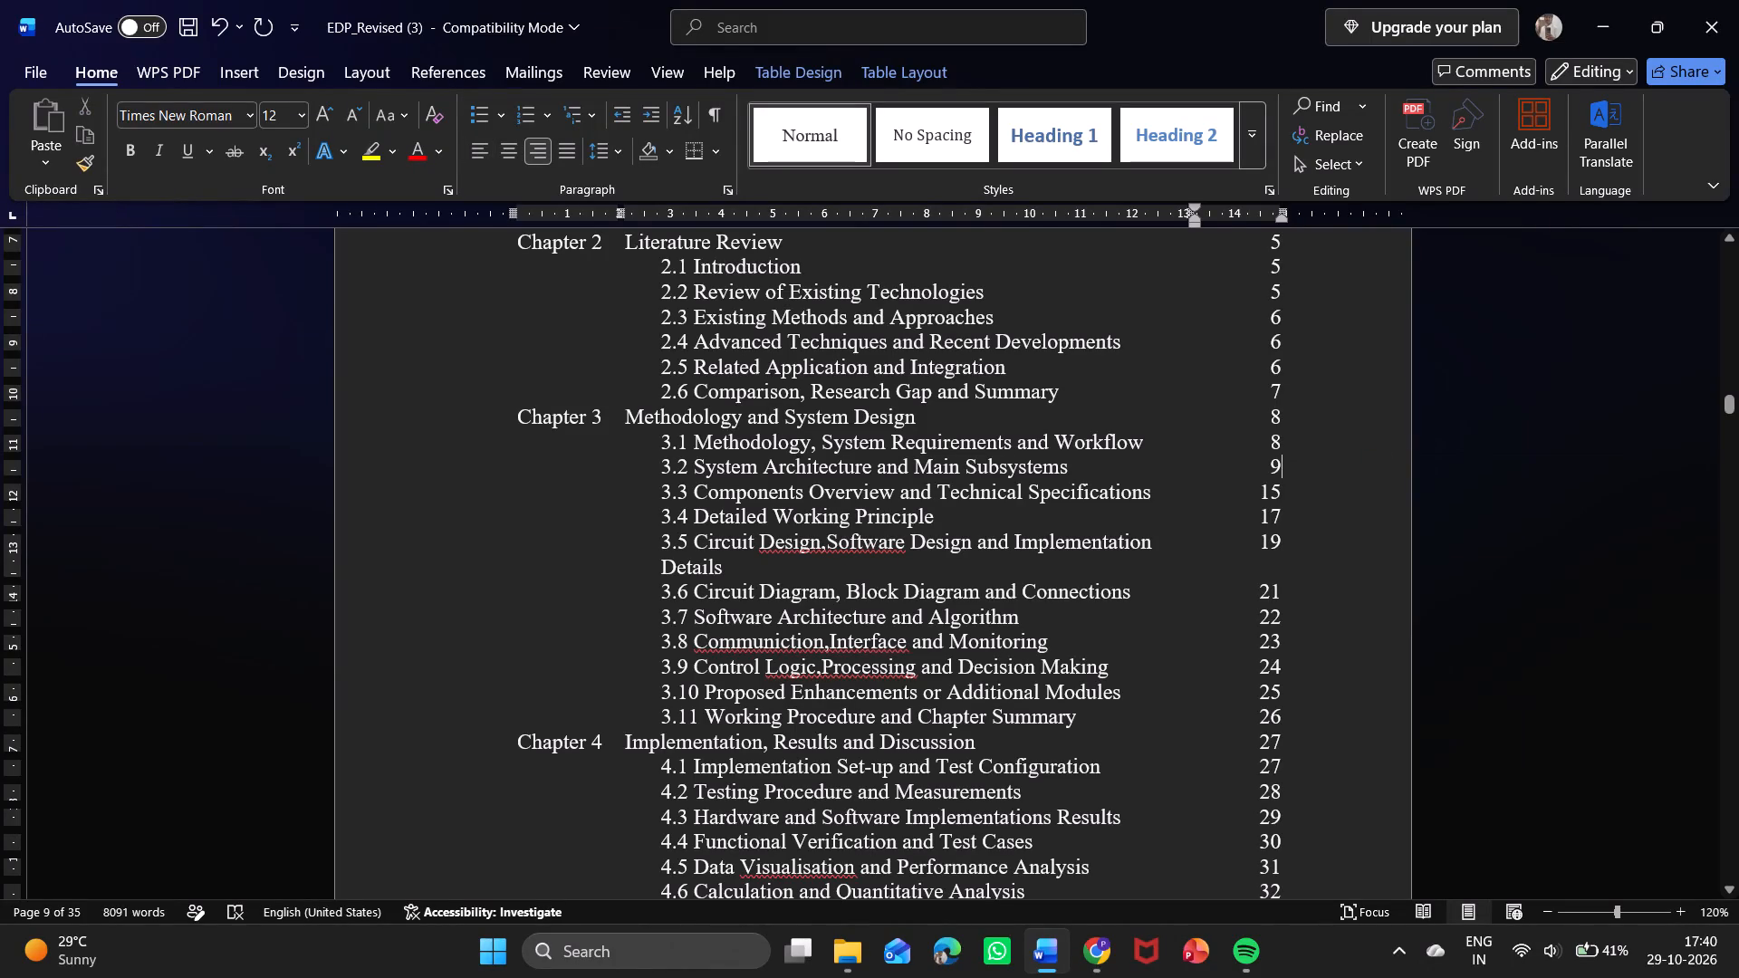
{"action": "left_click_drag", "start_coordinate": [1280, 493], "coordinate": [1260, 493]}
{"action": "key", "text": "9"}
{"action": "left_click_drag", "start_coordinate": [1286, 519], "coordinate": [1261, 521]}
{"action": "key", "text": "9"}
Set the contents page number of section 3.5 Circuit Design, Software Design and Implementation Details to 10.
{"action": "left_click_drag", "start_coordinate": [1285, 545], "coordinate": [1267, 546]}
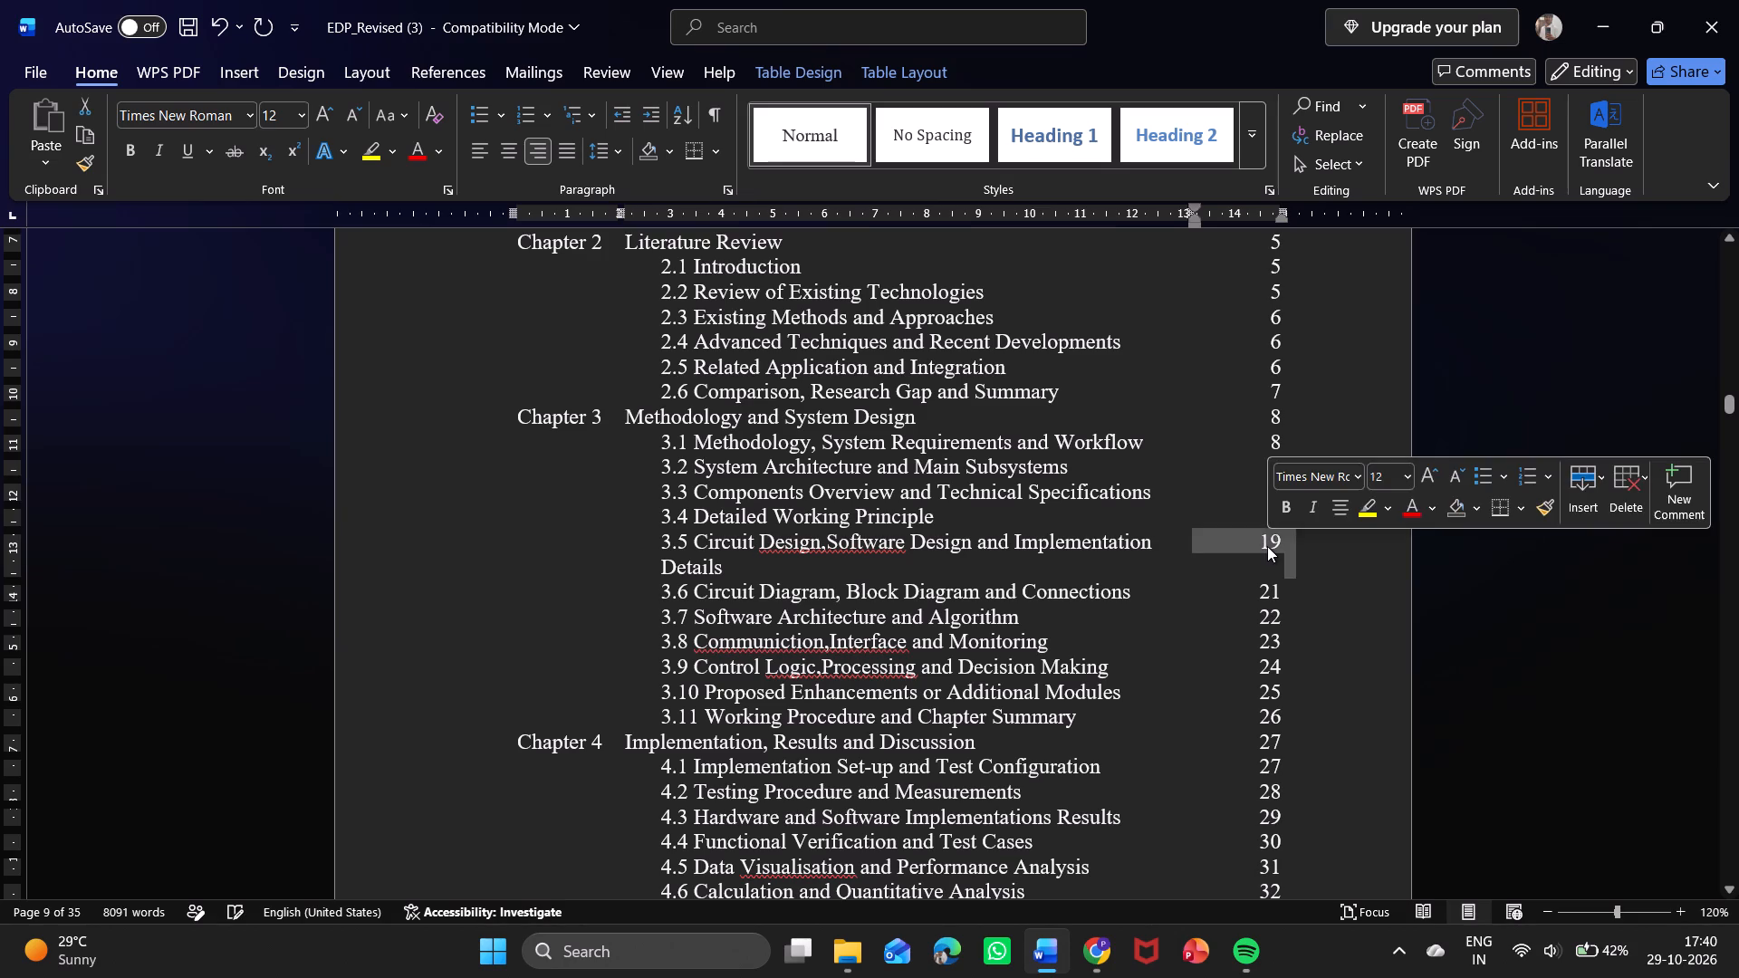
{"action": "key", "text": "3"}
{"action": "type", "text": ".5"}
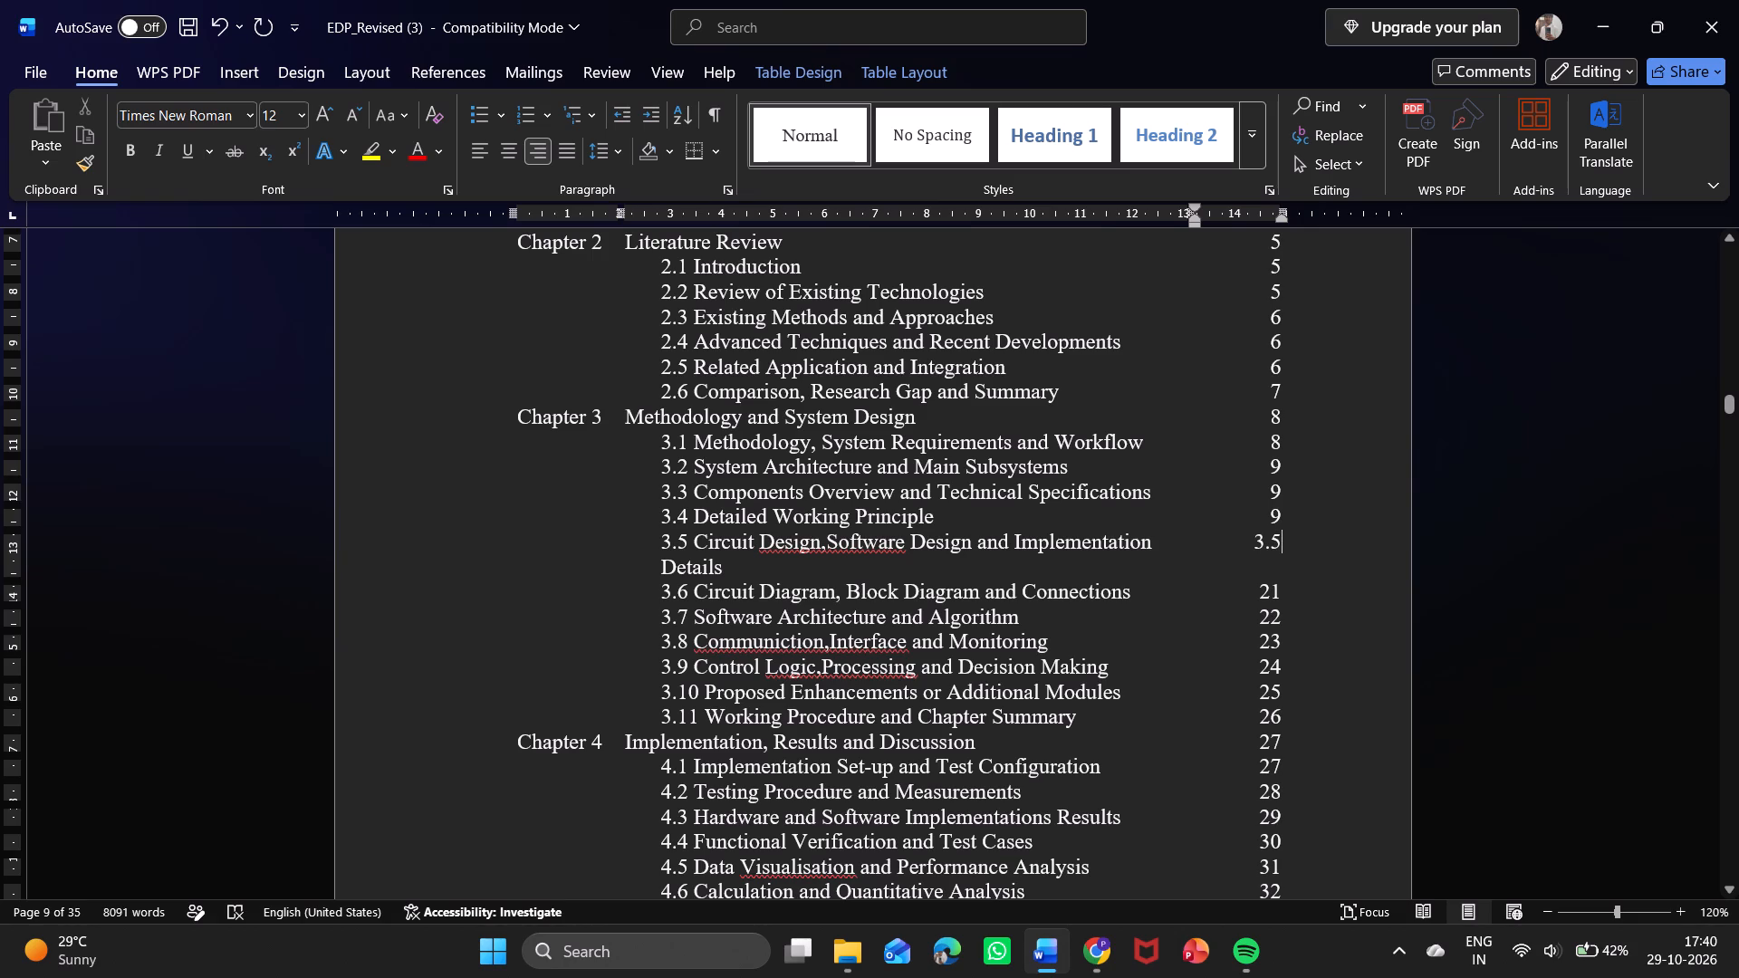
{"action": "left_click_drag", "start_coordinate": [1287, 549], "coordinate": [1266, 550]}
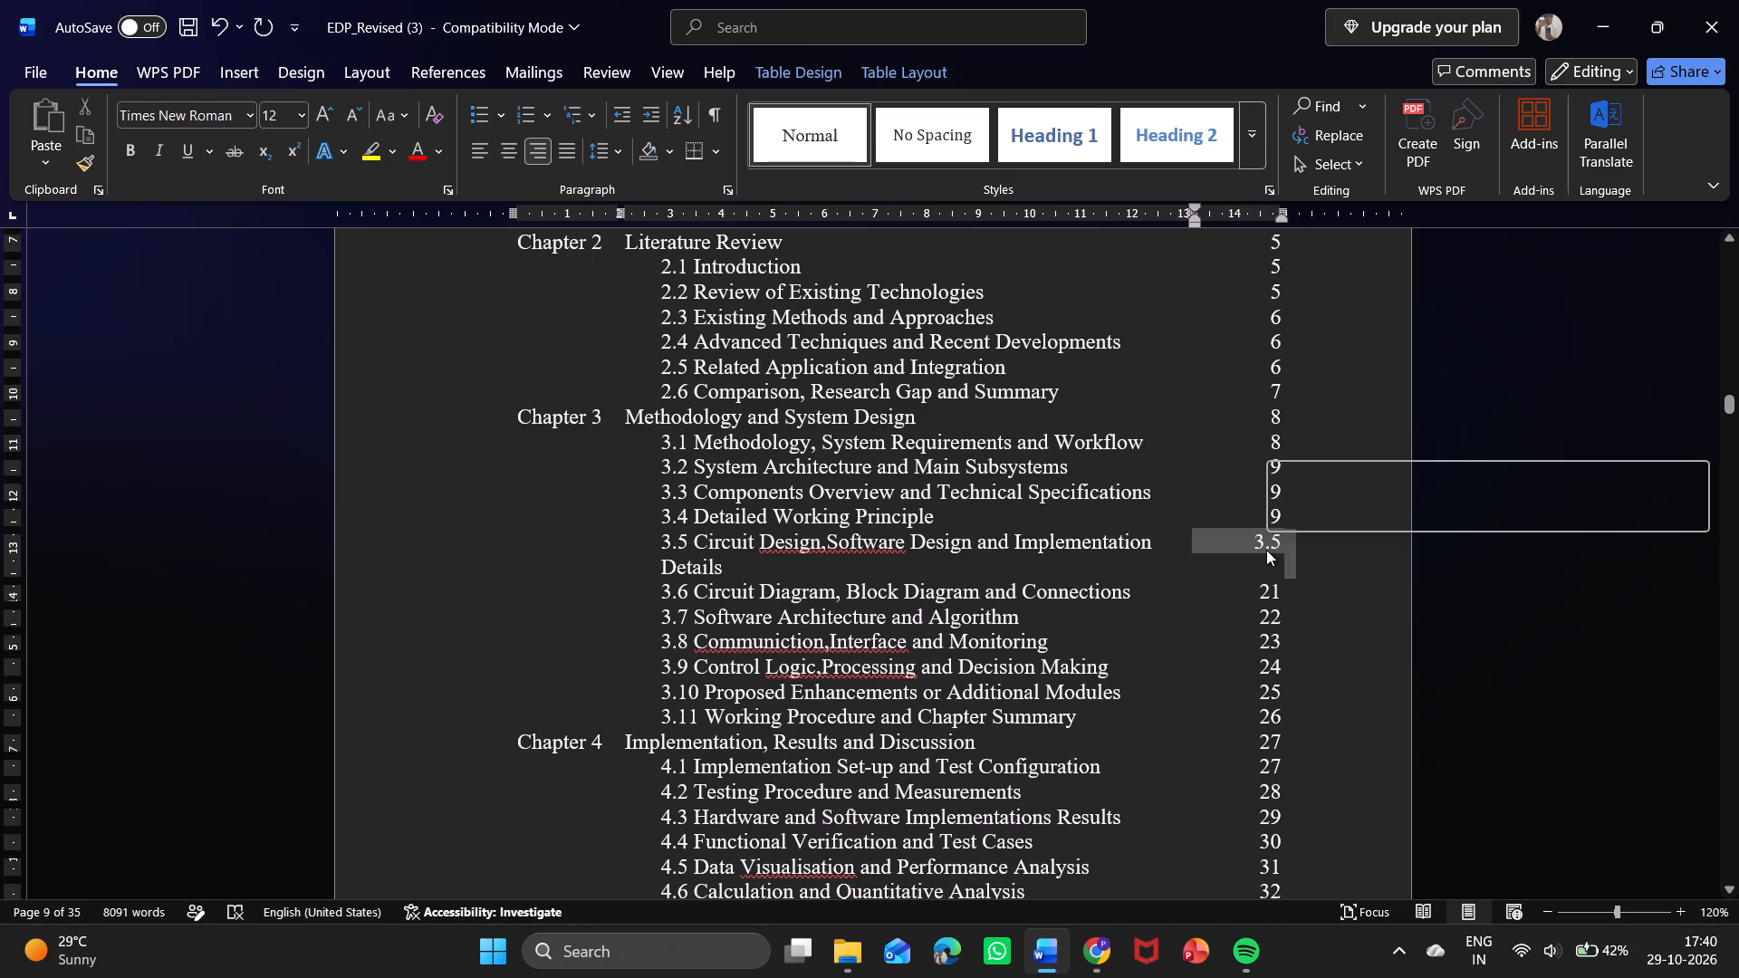
{"action": "type", "text": "10"}
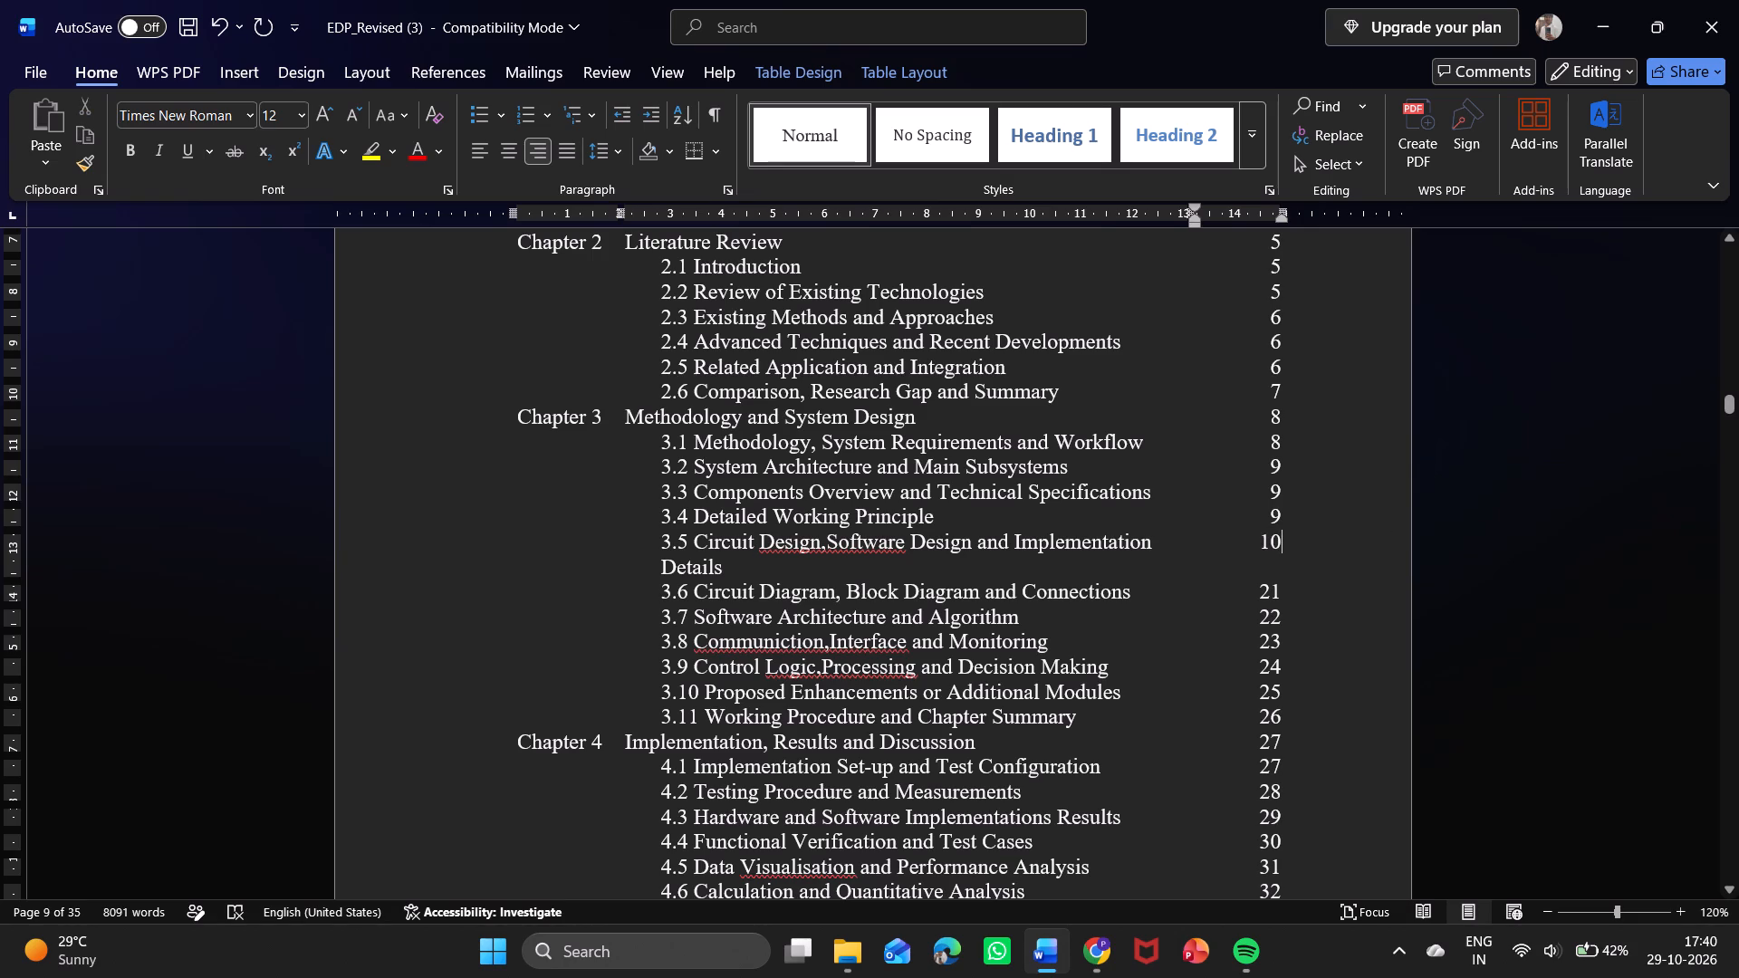
Set the contents page numbers of sections 3.6 and 3.7 to 11.
{"action": "left_click_drag", "start_coordinate": [1285, 594], "coordinate": [1244, 591]}
{"action": "type", "text": "11"}
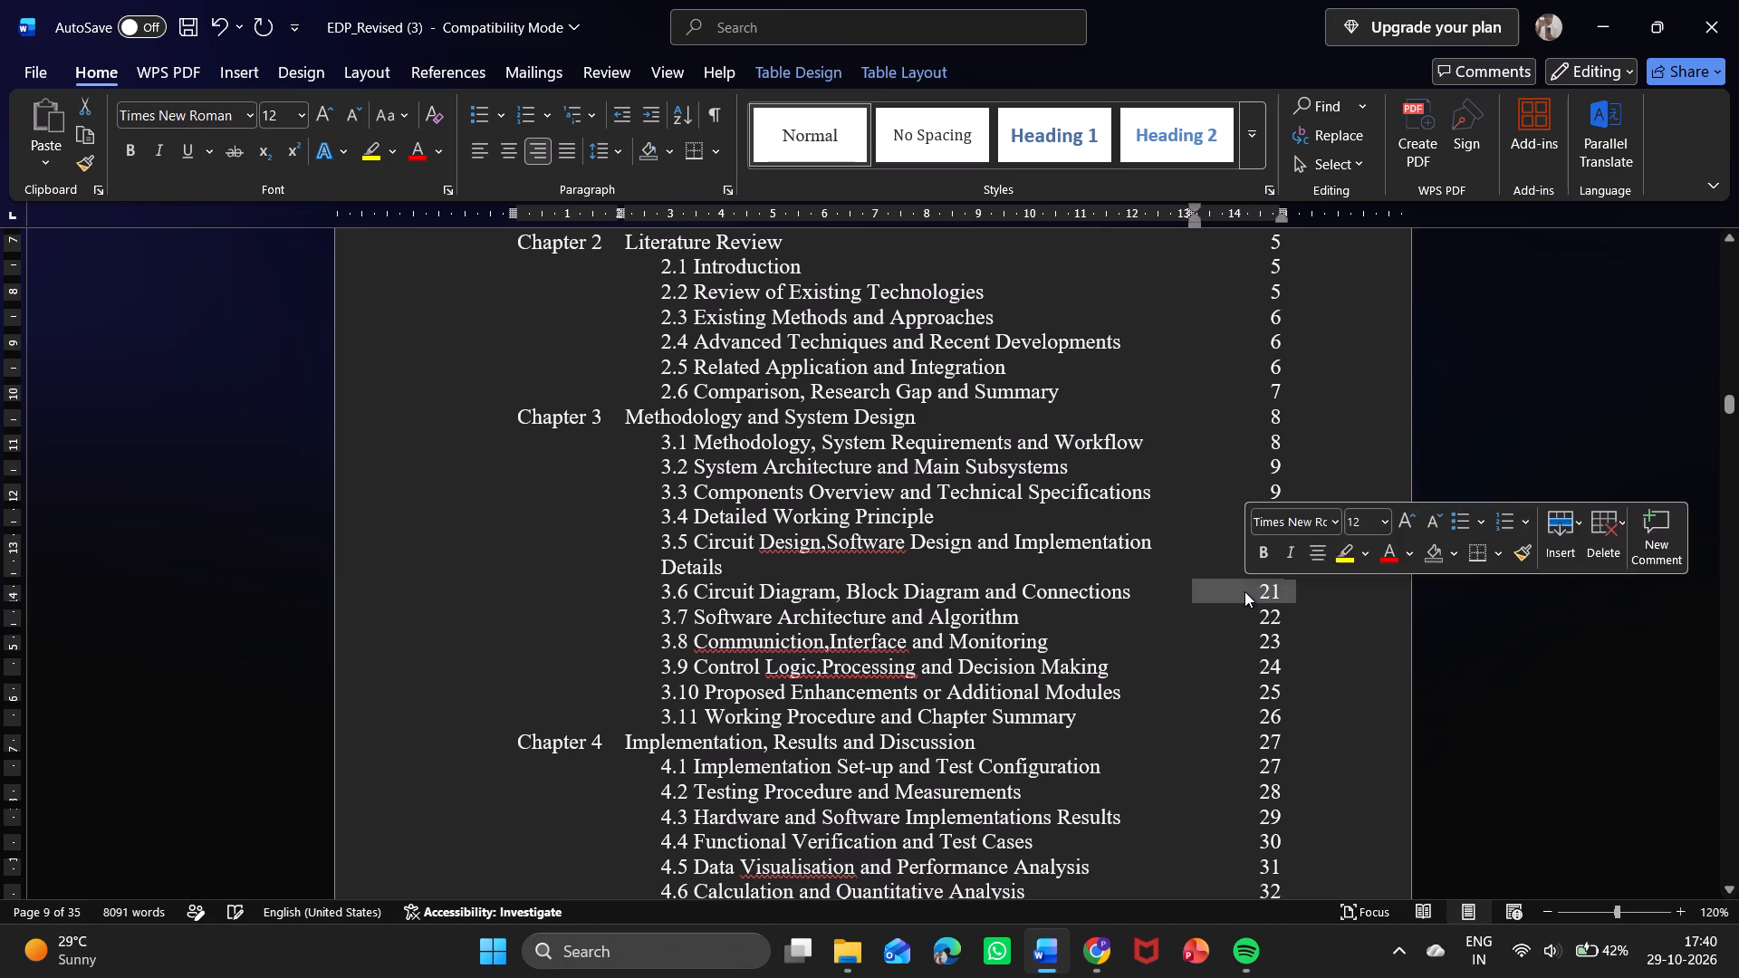
{"action": "type", "text": "11"}
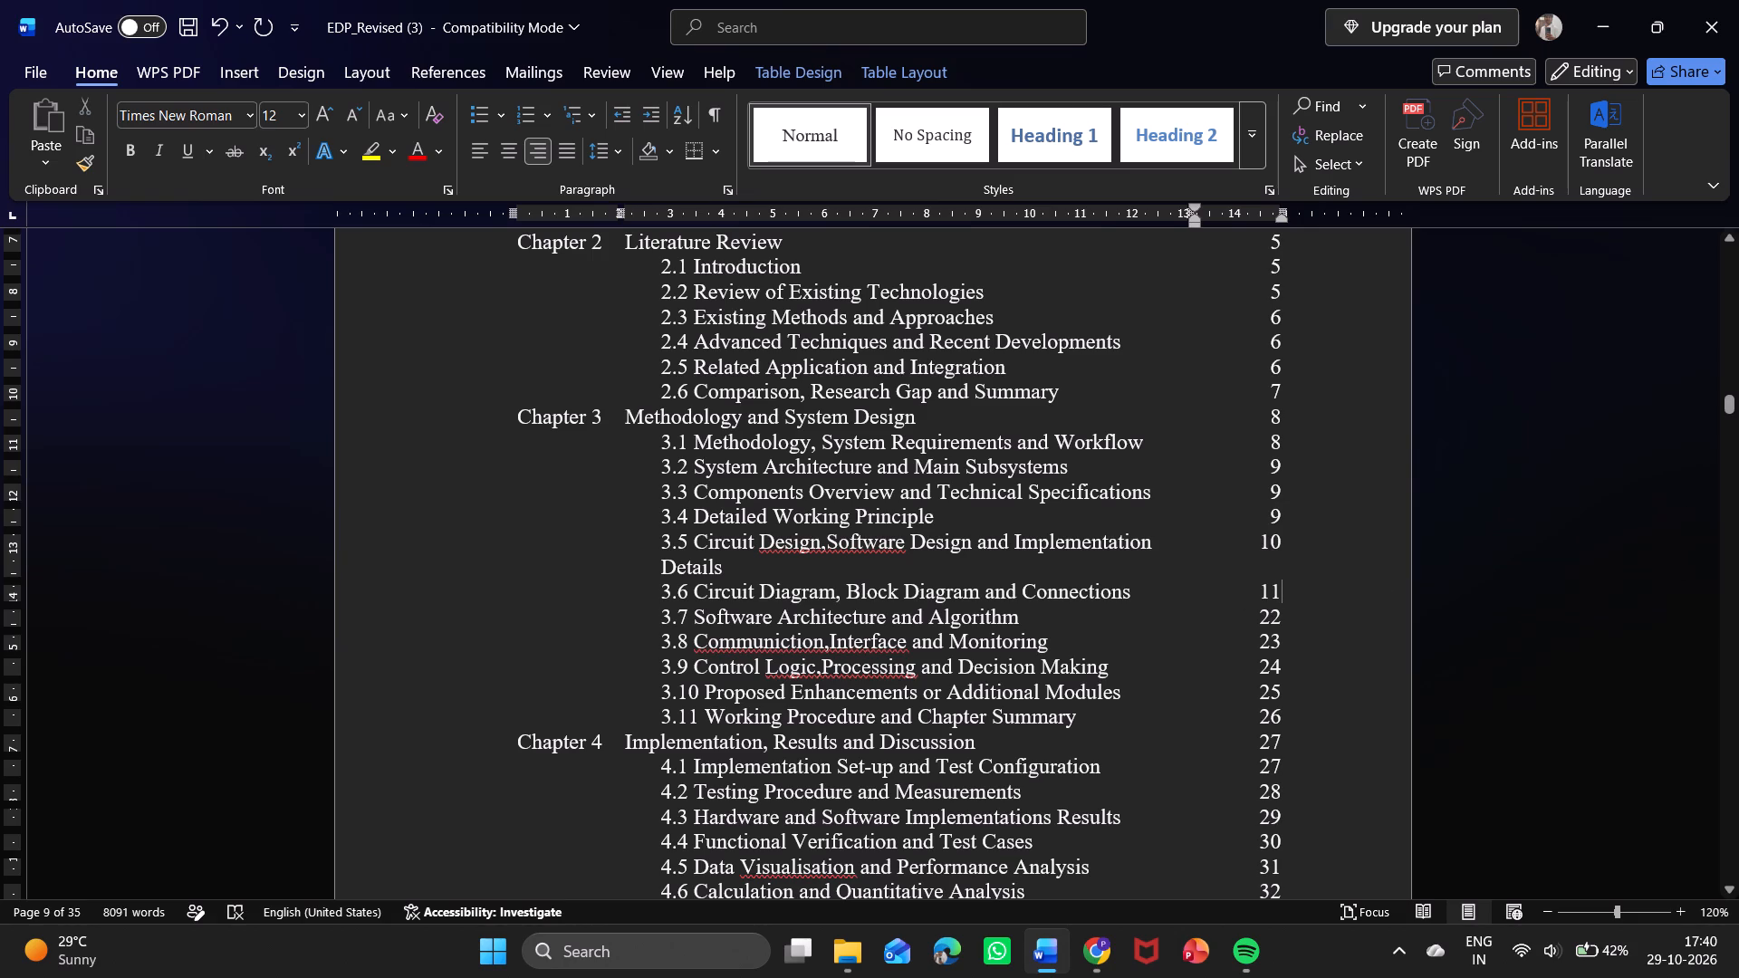
{"action": "left_click_drag", "start_coordinate": [1289, 617], "coordinate": [1260, 620]}
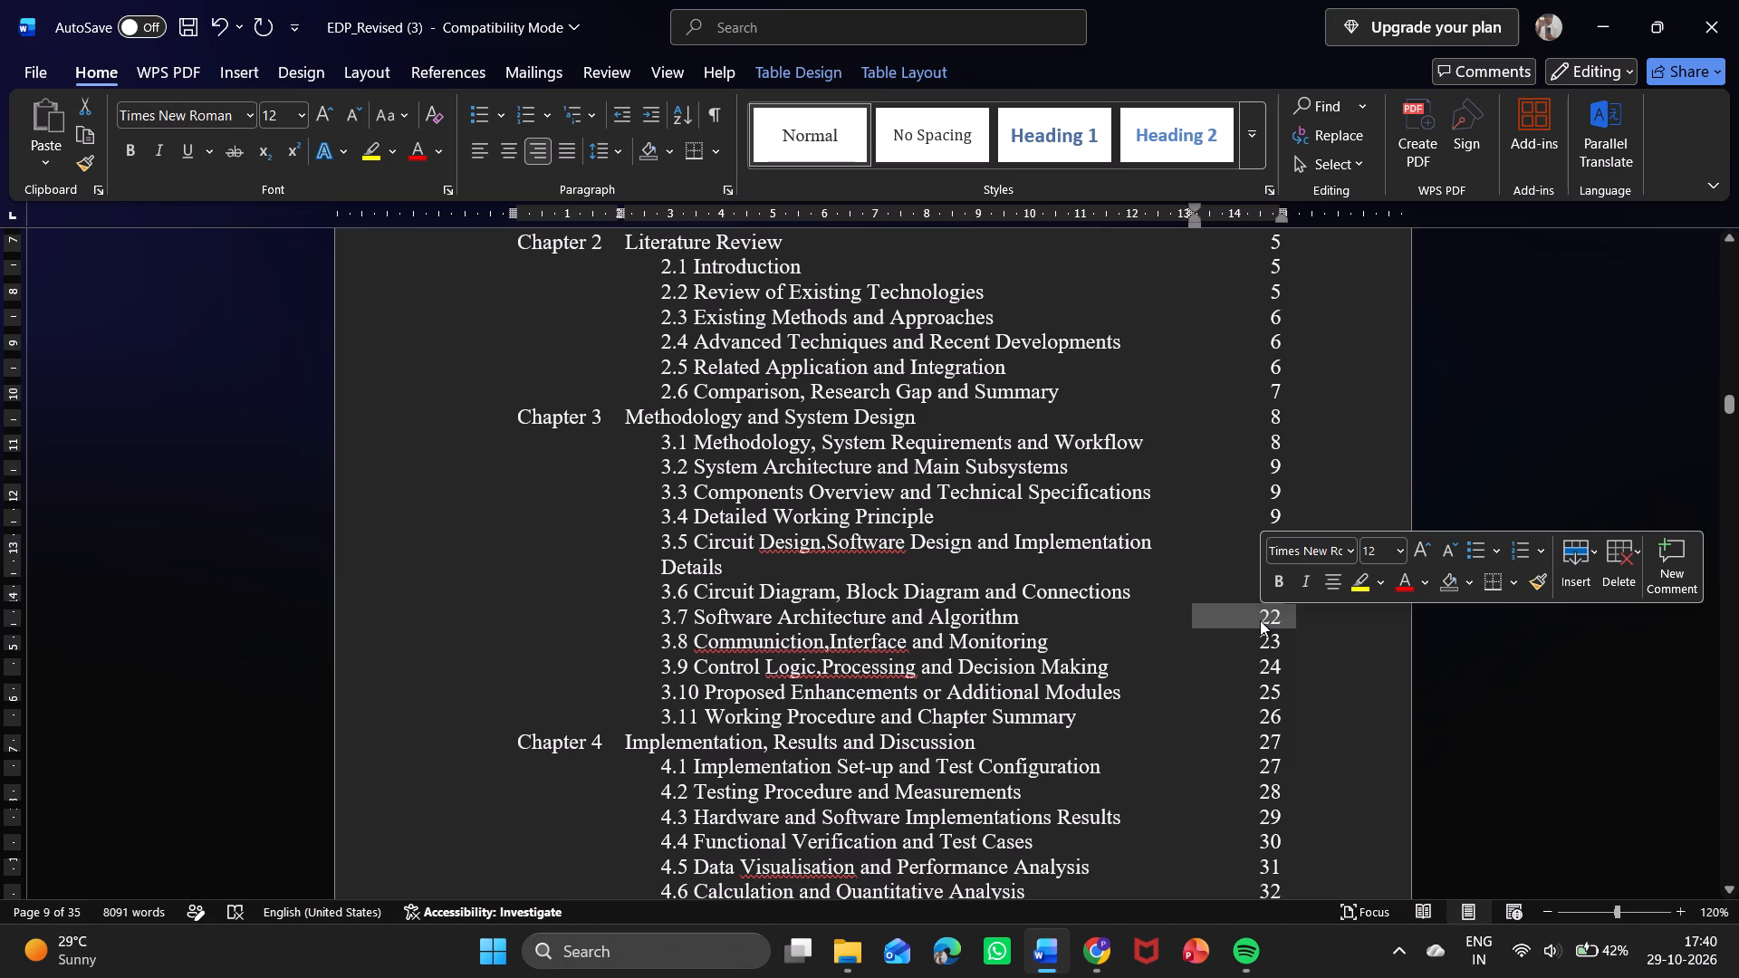
{"action": "type", "text": "11"}
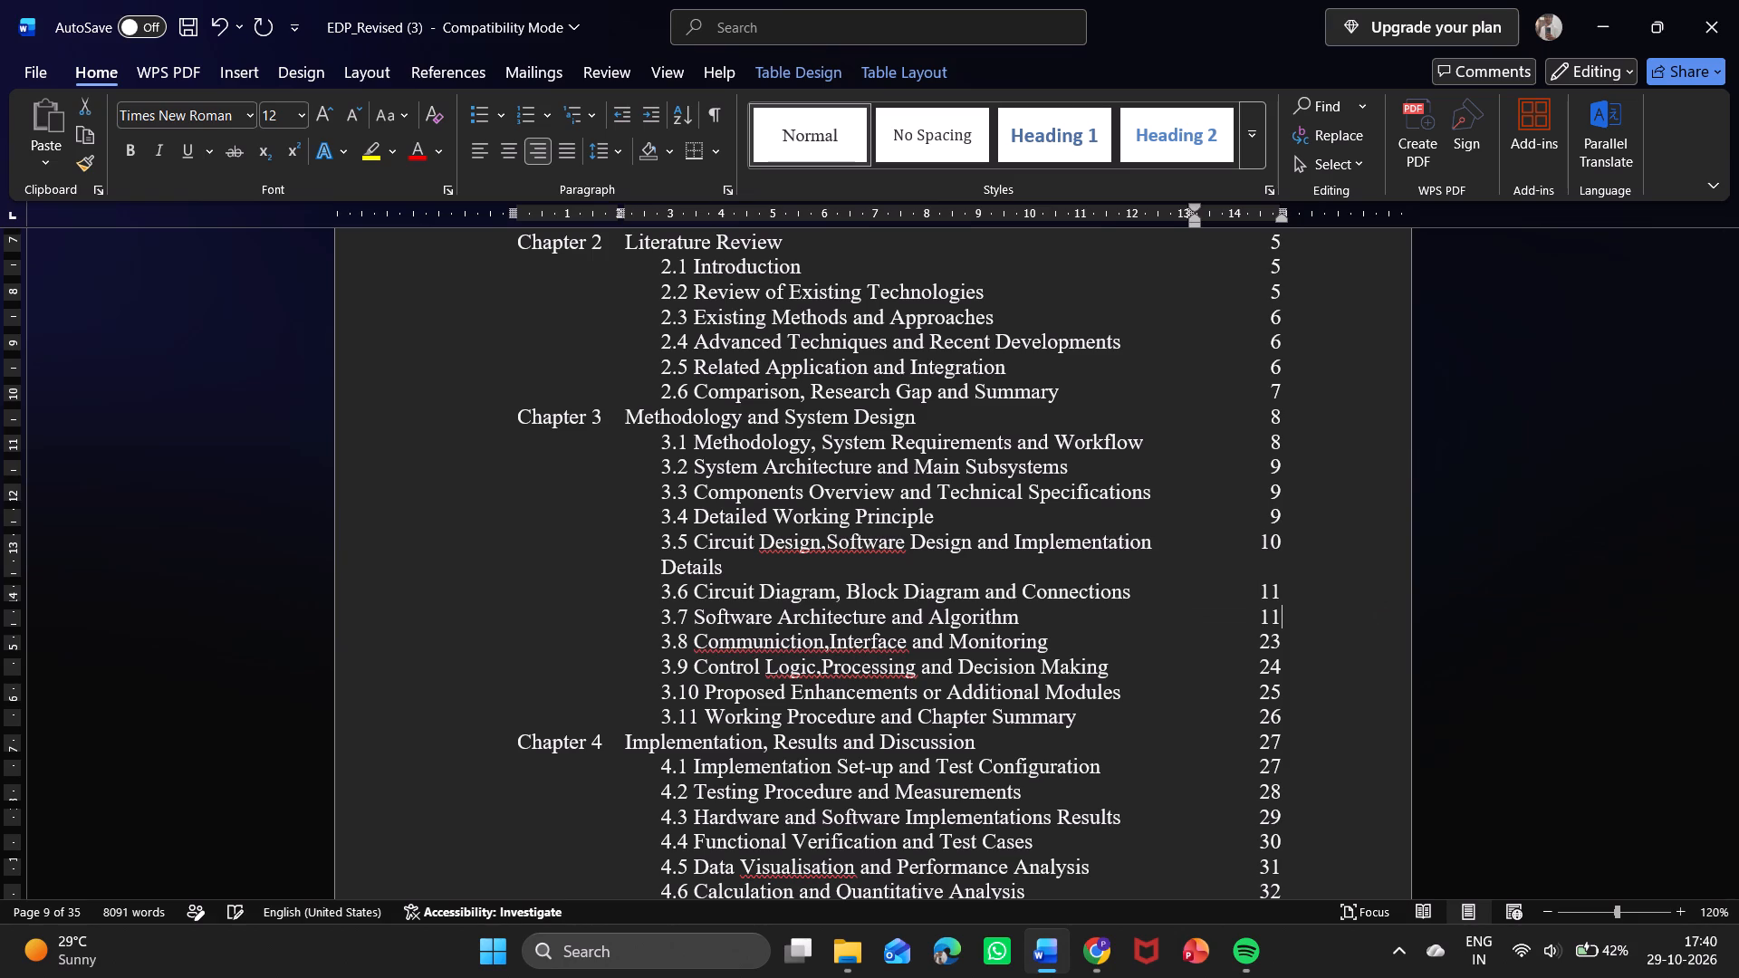
Set the contents page numbers of sections 3.8 and 3.9 to 12.
{"action": "left_click", "coordinate": [1281, 641]}
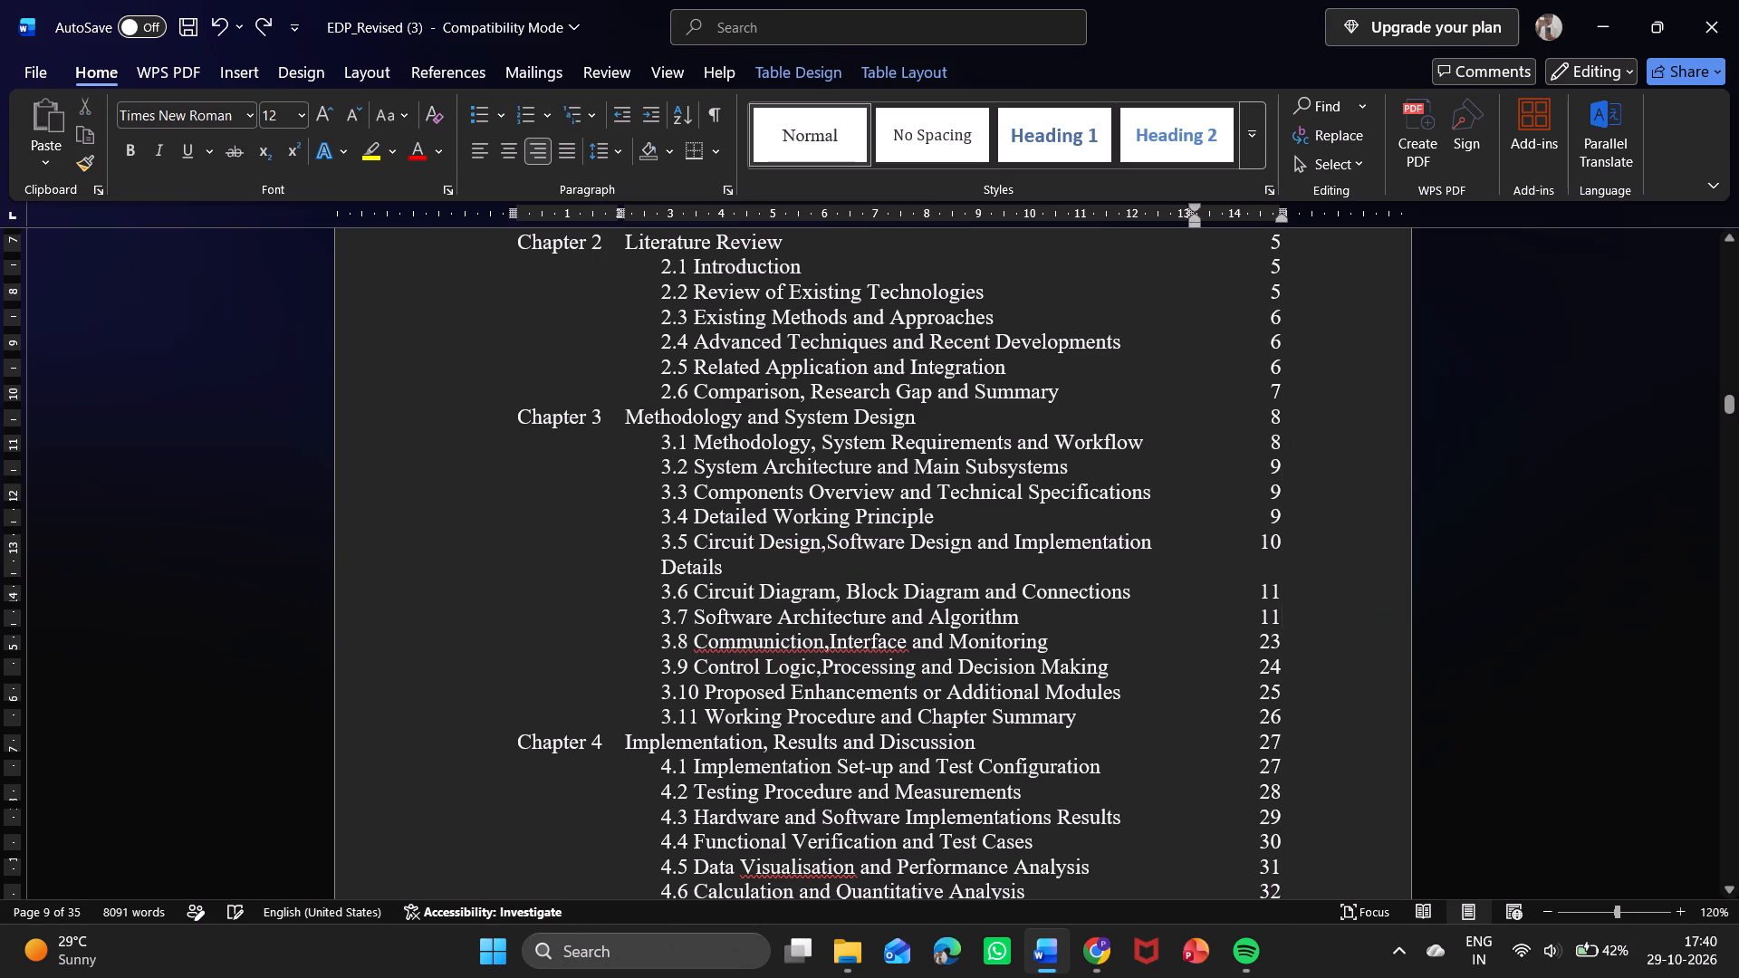
{"action": "left_click_drag", "start_coordinate": [1286, 642], "coordinate": [1266, 642]}
{"action": "type", "text": "12"}
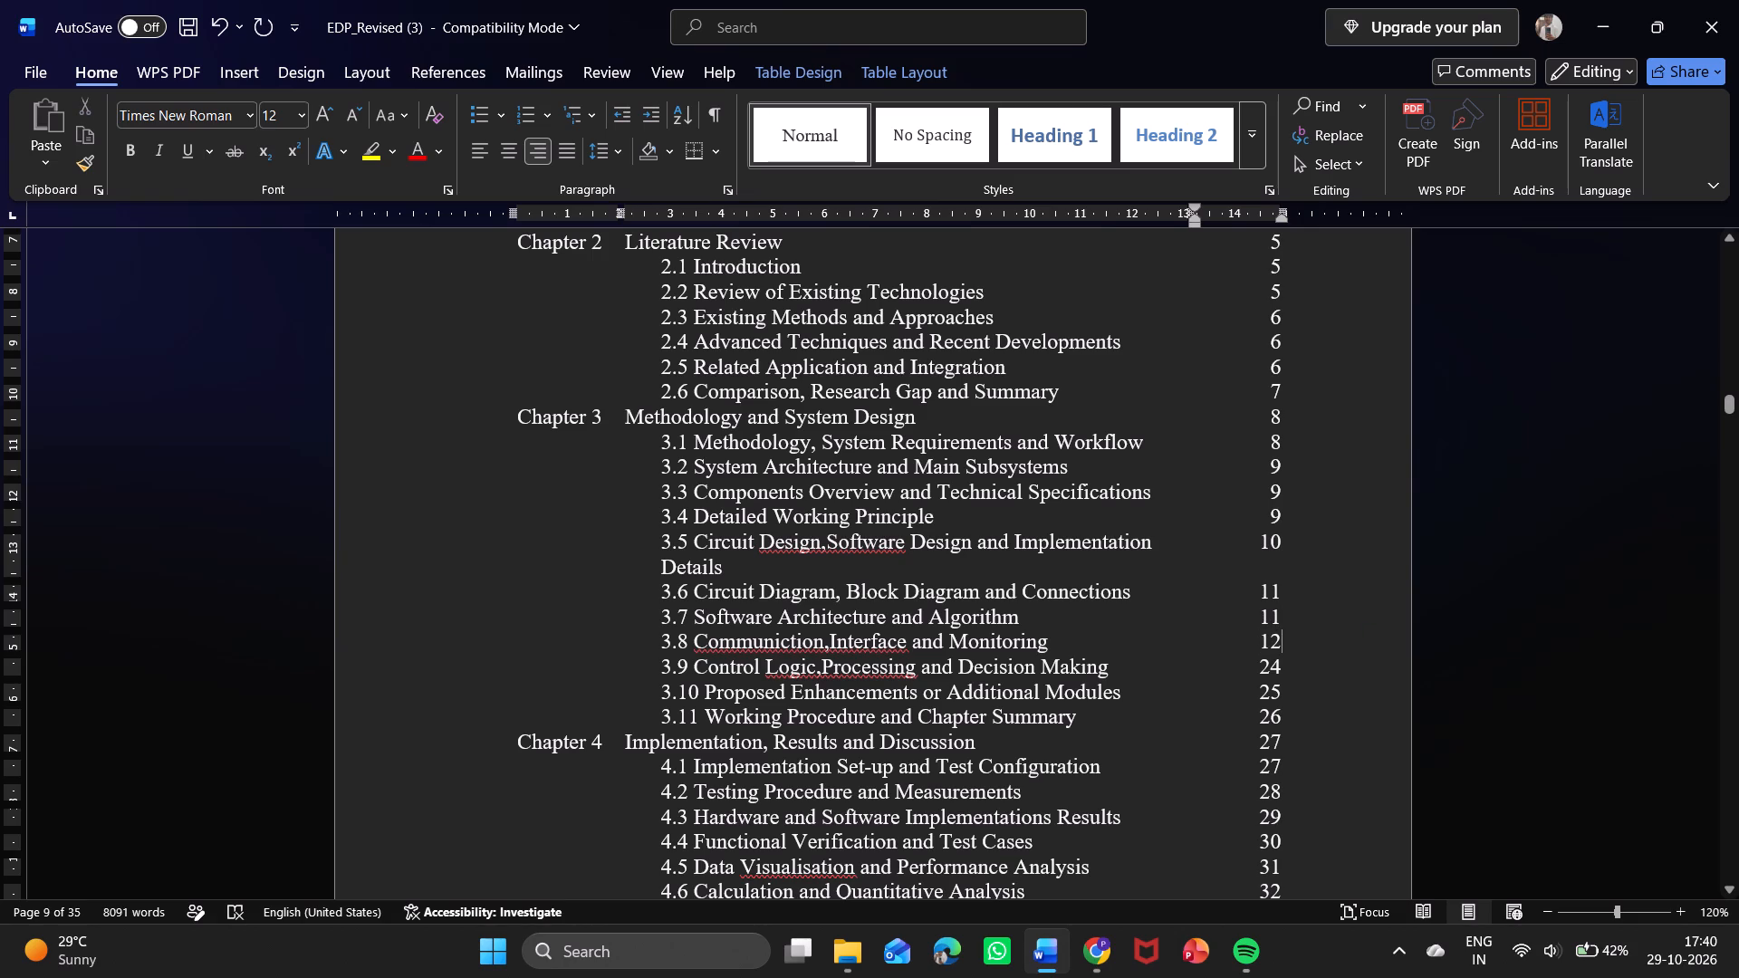
{"action": "left_click_drag", "start_coordinate": [1289, 663], "coordinate": [1267, 663]}
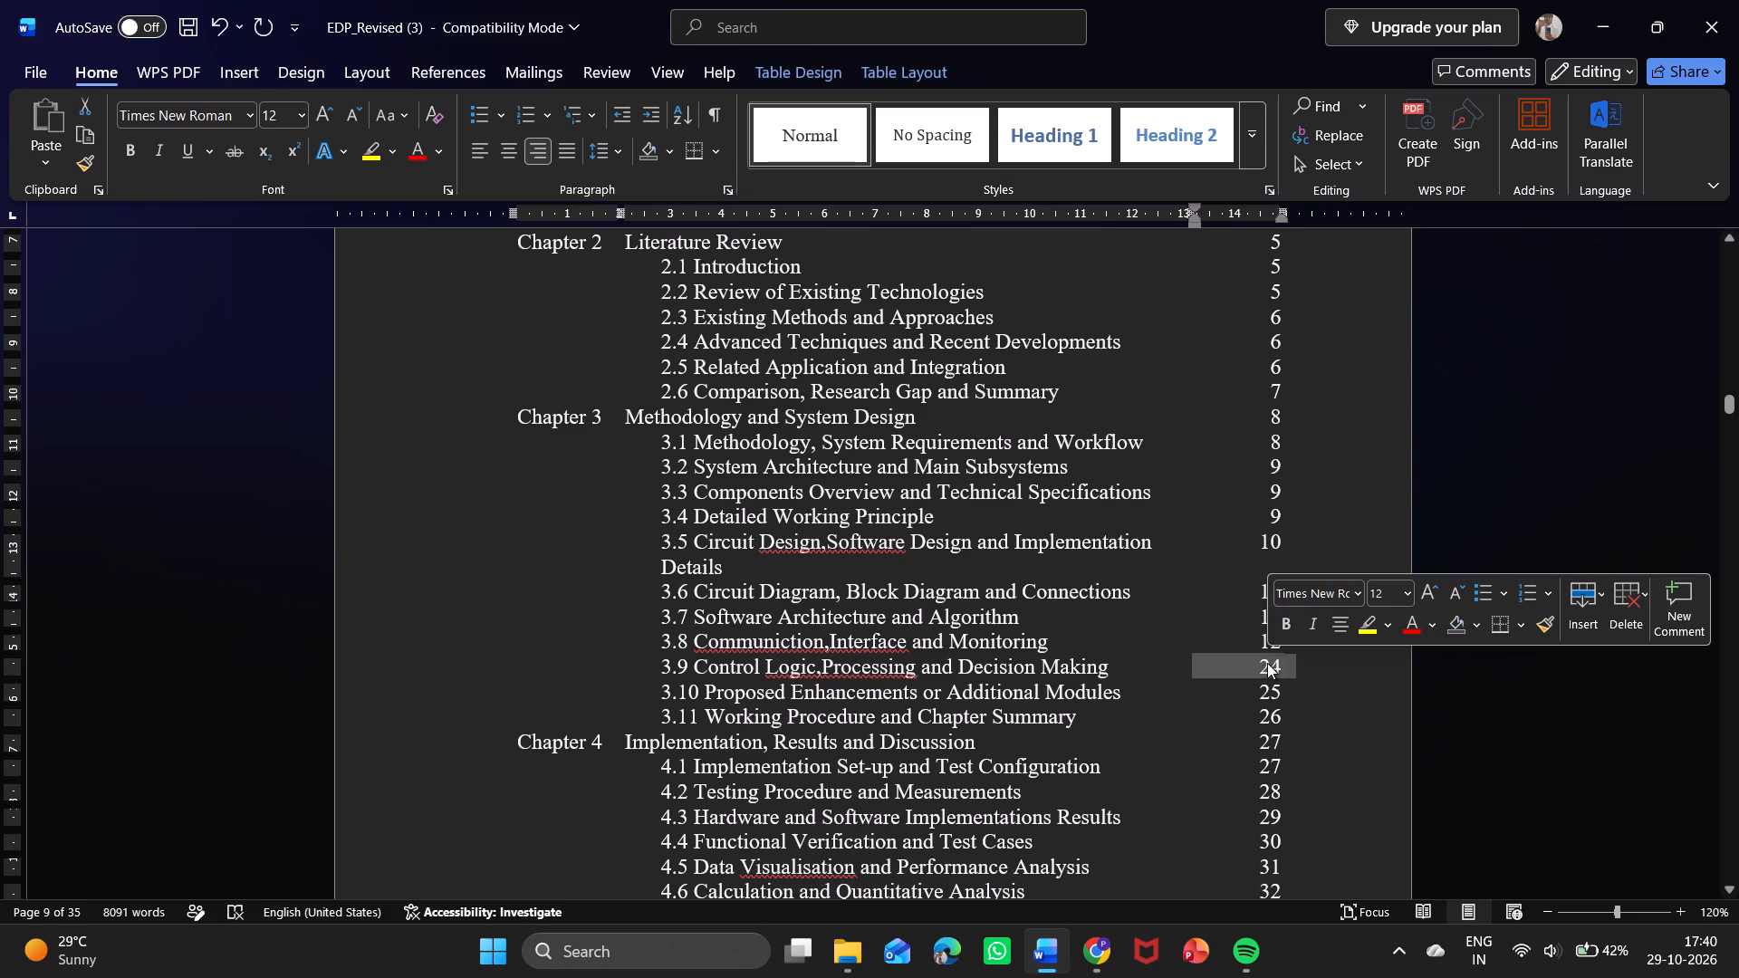
{"action": "type", "text": "12"}
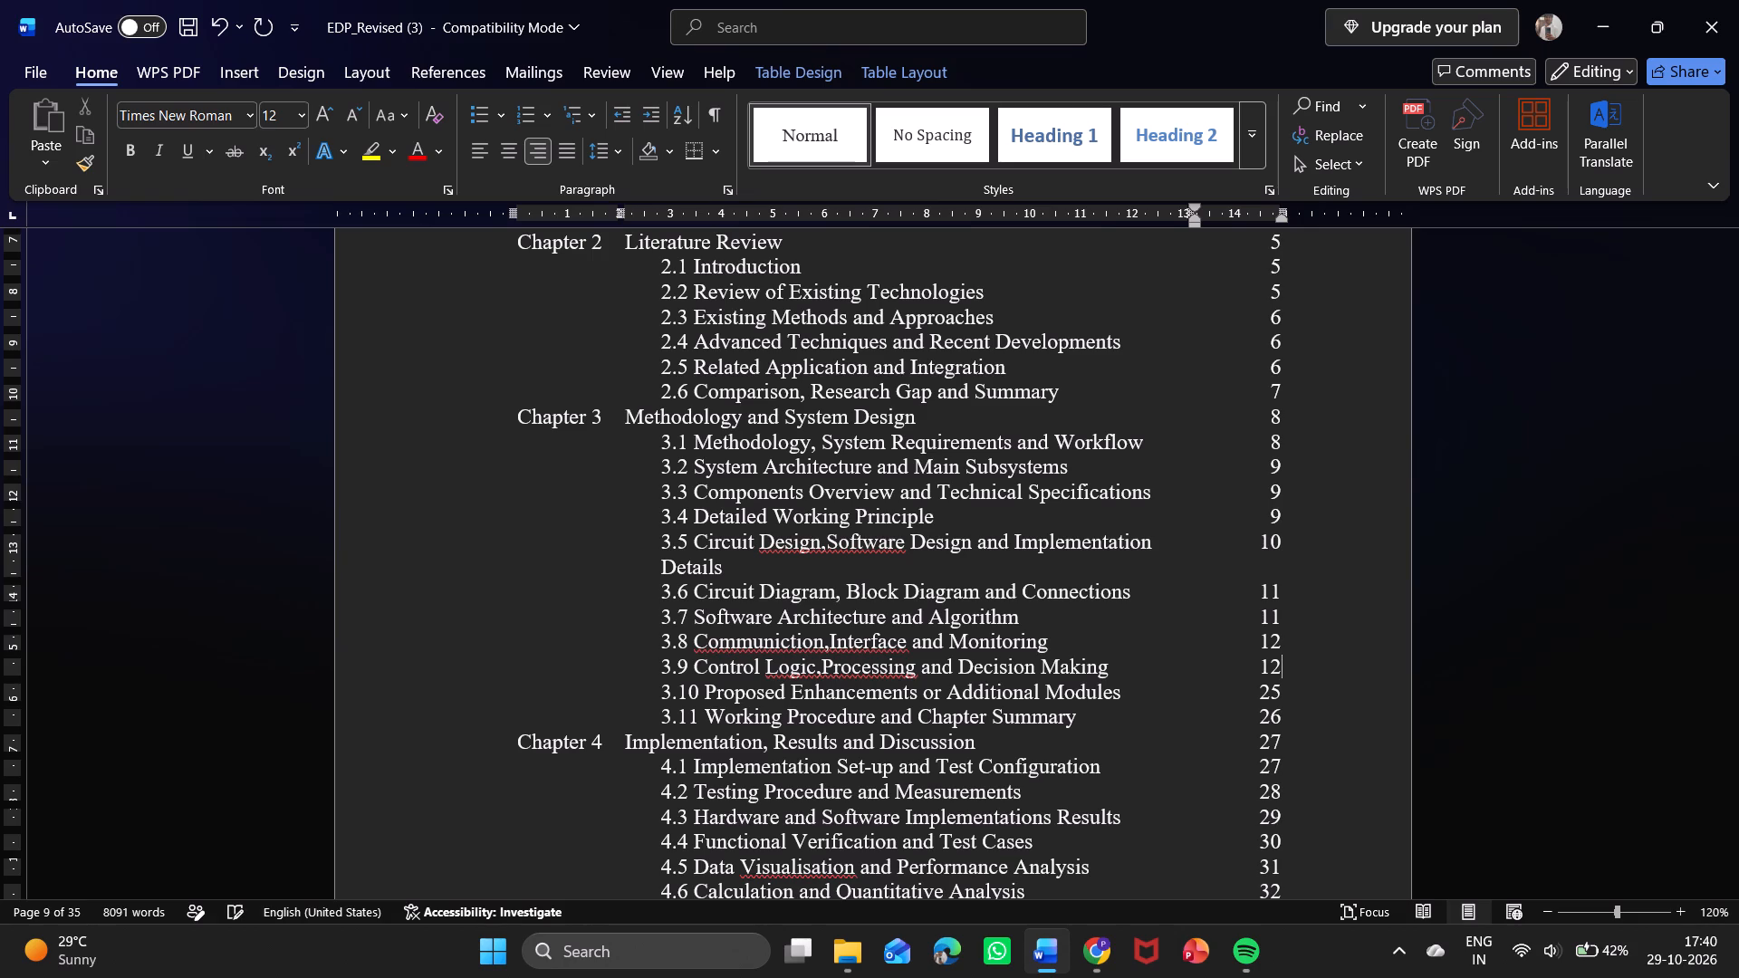
Set the contents page numbers of sections 3.10 and 3.11 to 13.
{"action": "left_click_drag", "start_coordinate": [1289, 688], "coordinate": [1287, 688]}
{"action": "left_click_drag", "start_coordinate": [1287, 688], "coordinate": [1272, 690]}
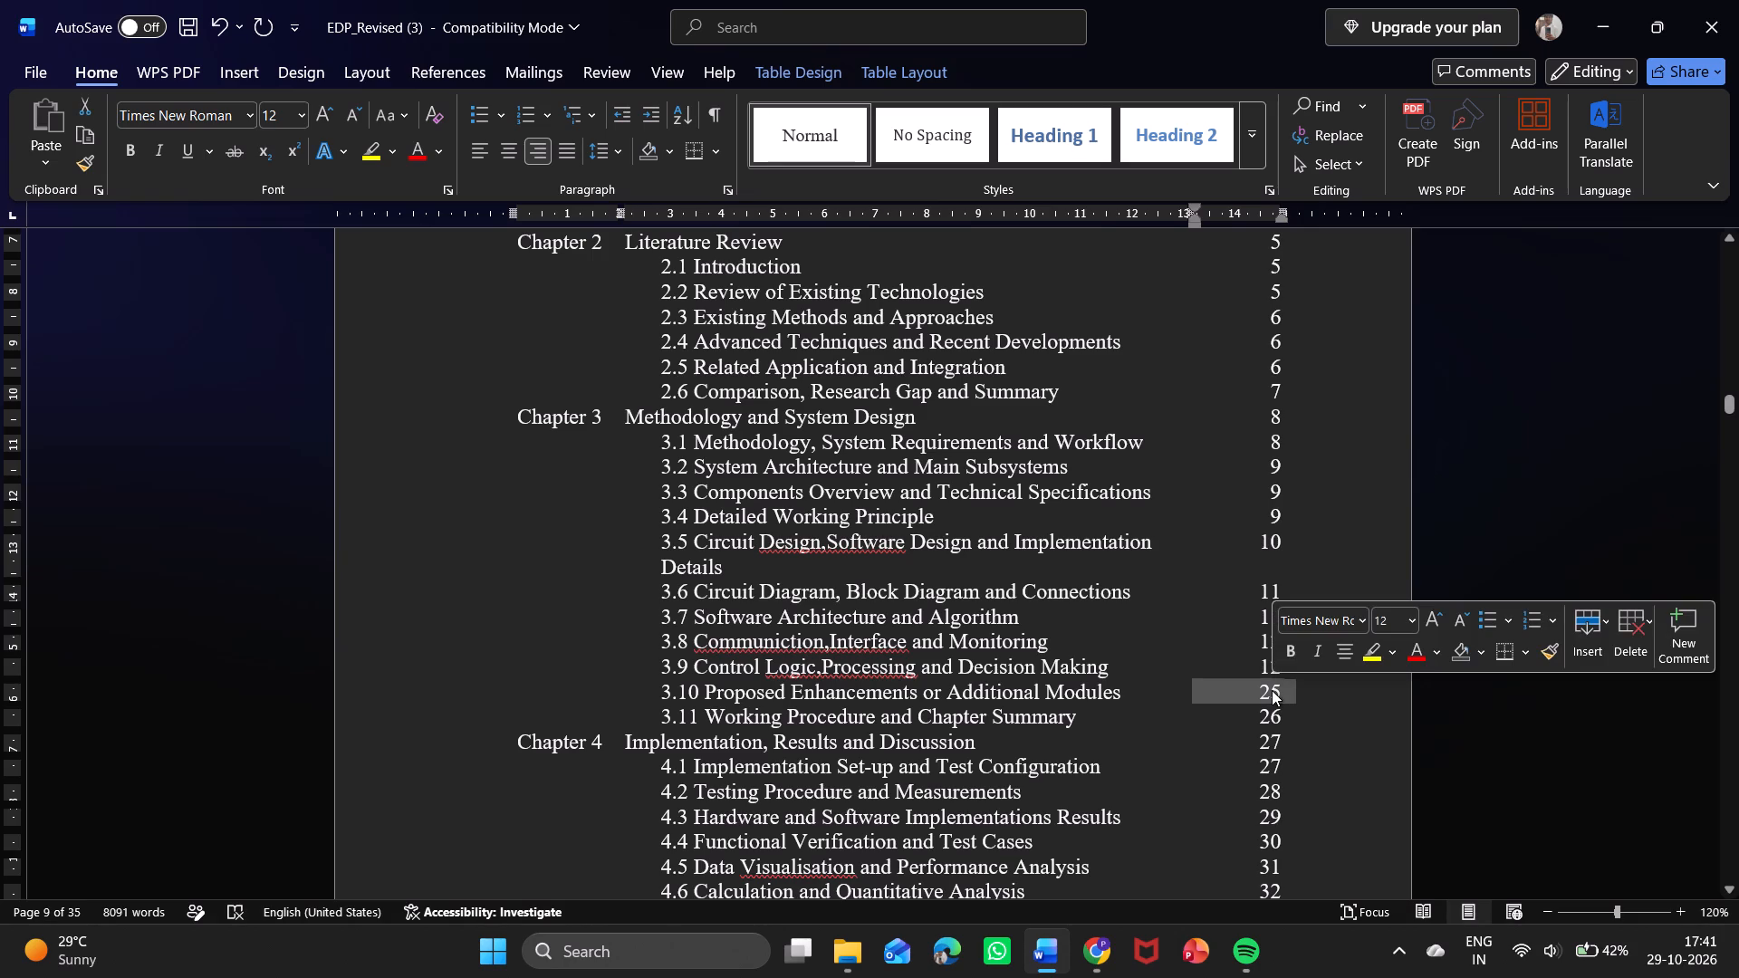
{"action": "type", "text": "13"}
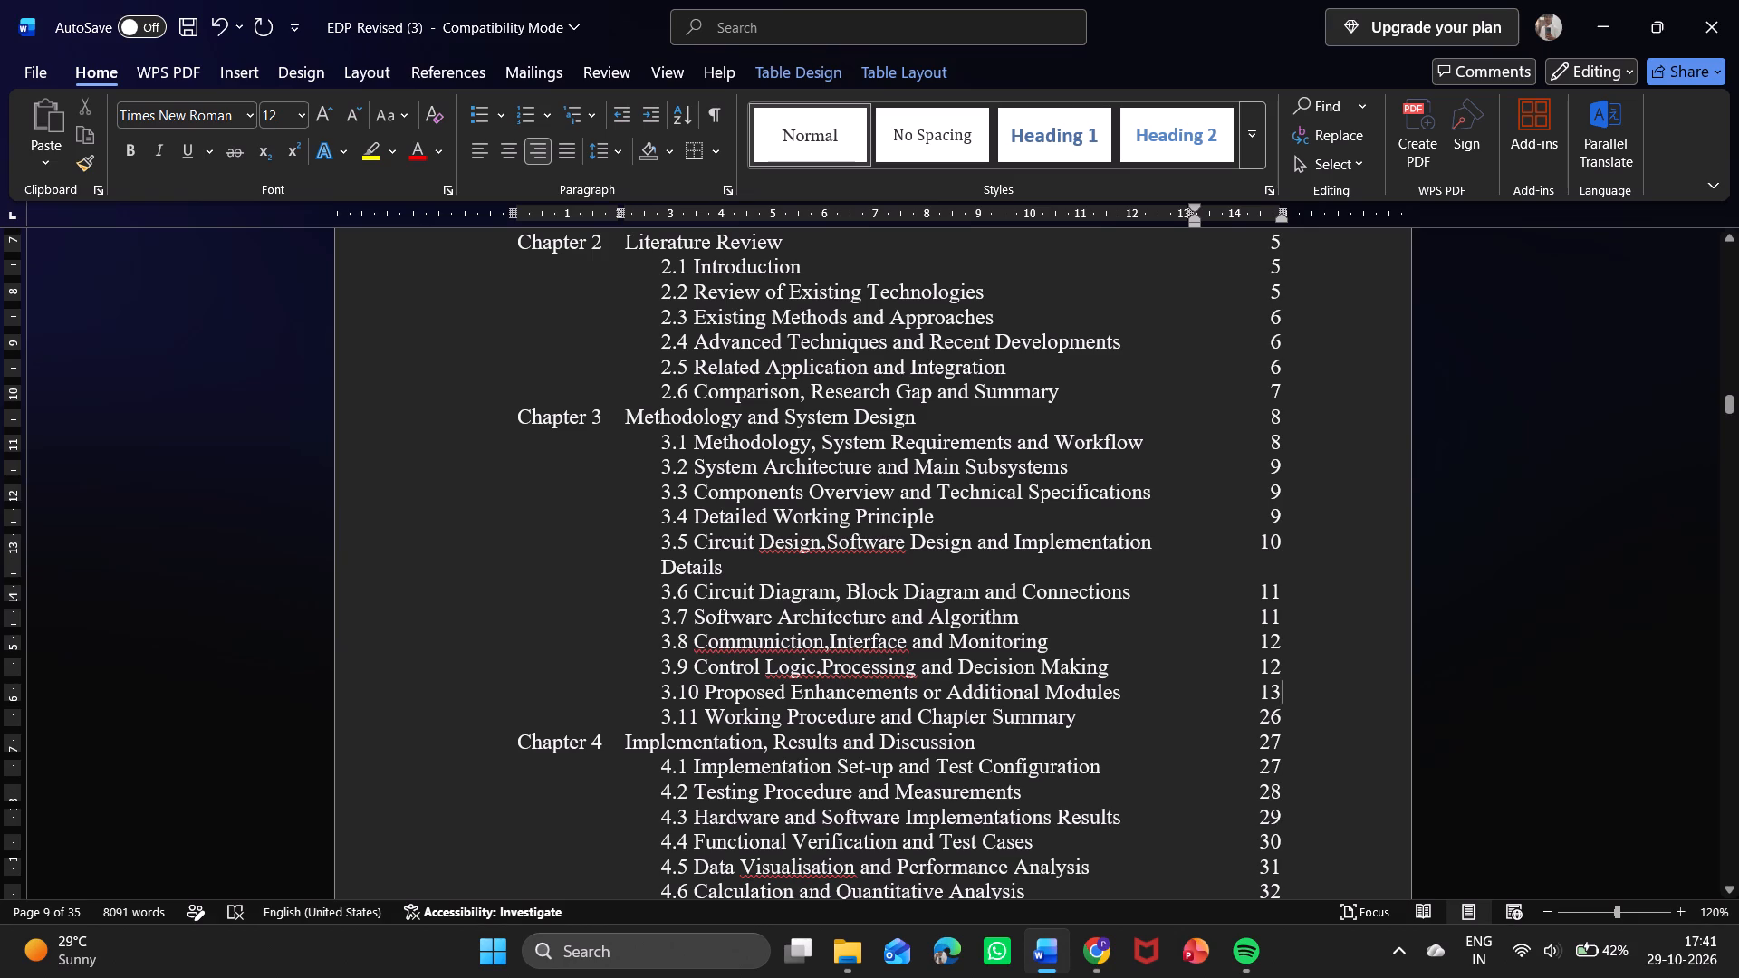
{"action": "left_click_drag", "start_coordinate": [1286, 718], "coordinate": [1261, 718]}
{"action": "type", "text": "13"}
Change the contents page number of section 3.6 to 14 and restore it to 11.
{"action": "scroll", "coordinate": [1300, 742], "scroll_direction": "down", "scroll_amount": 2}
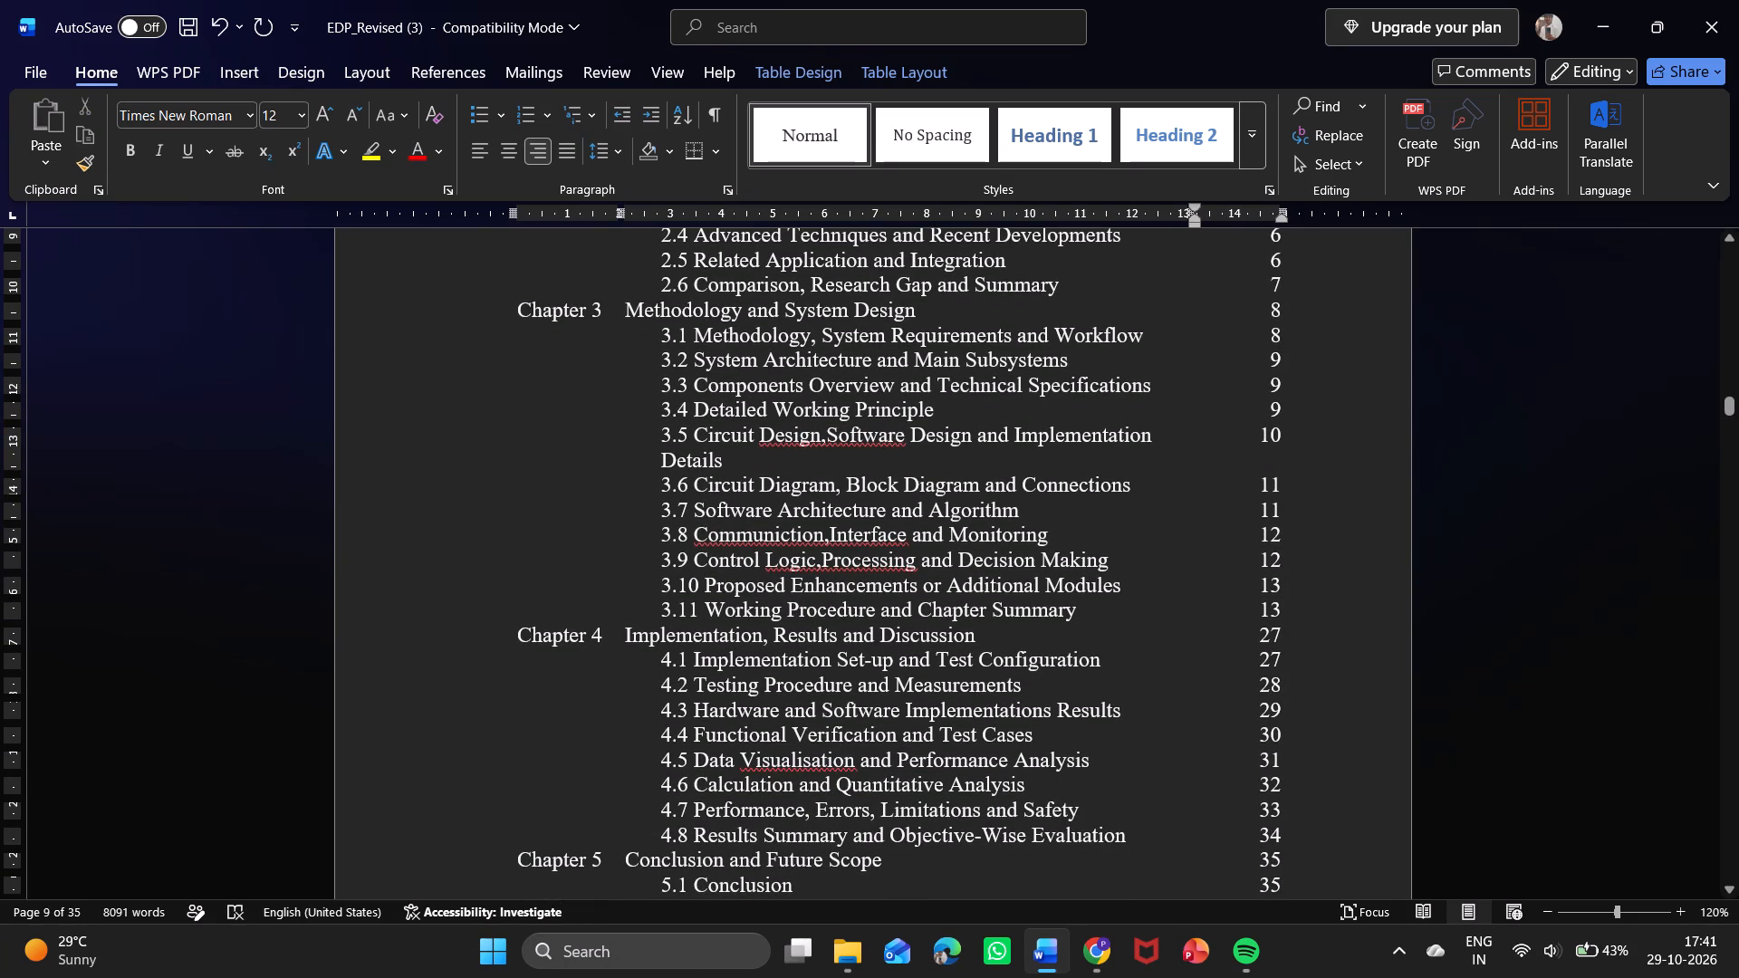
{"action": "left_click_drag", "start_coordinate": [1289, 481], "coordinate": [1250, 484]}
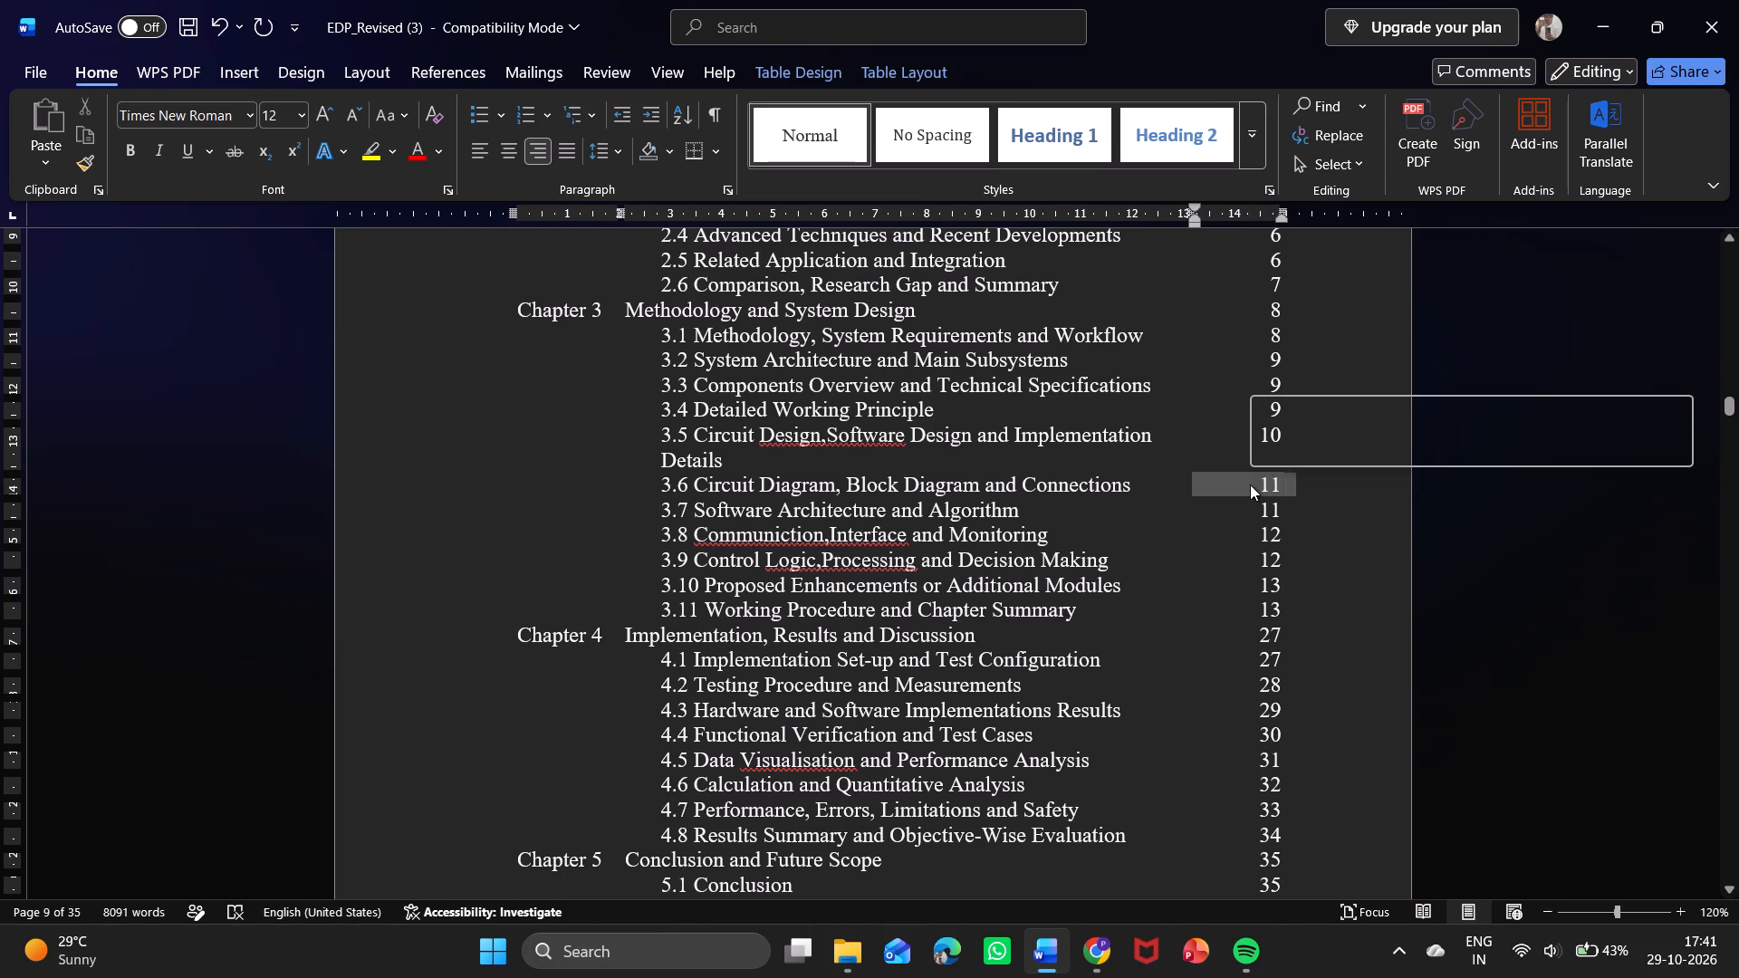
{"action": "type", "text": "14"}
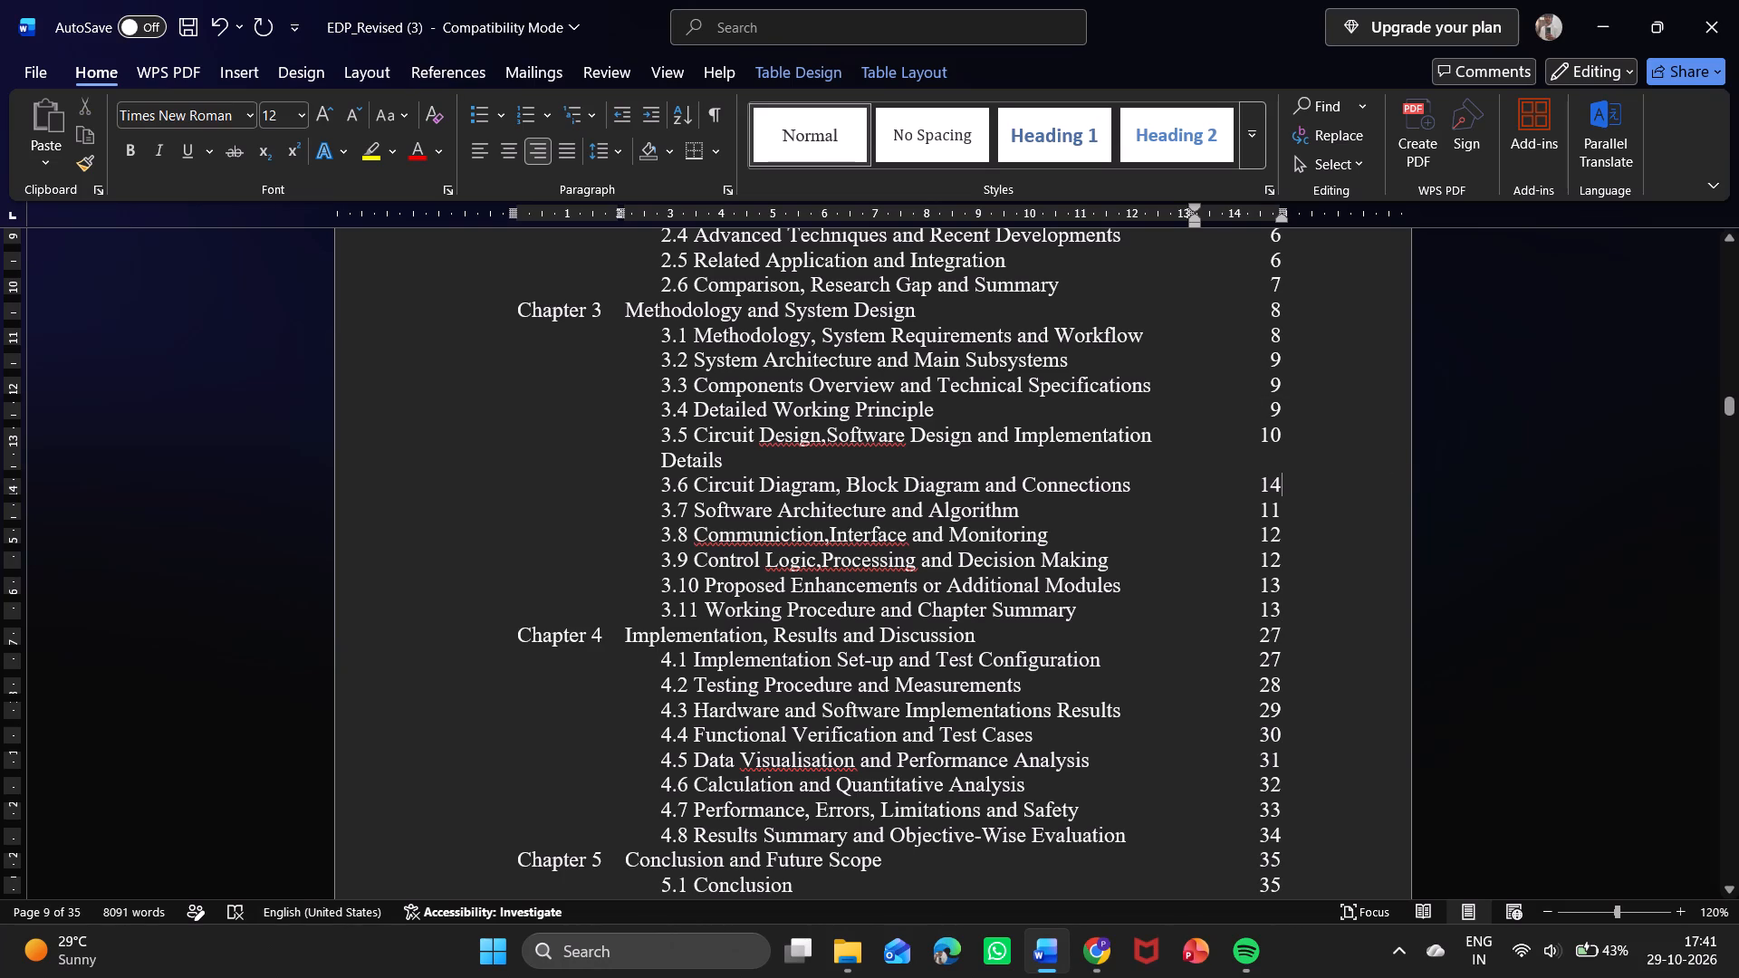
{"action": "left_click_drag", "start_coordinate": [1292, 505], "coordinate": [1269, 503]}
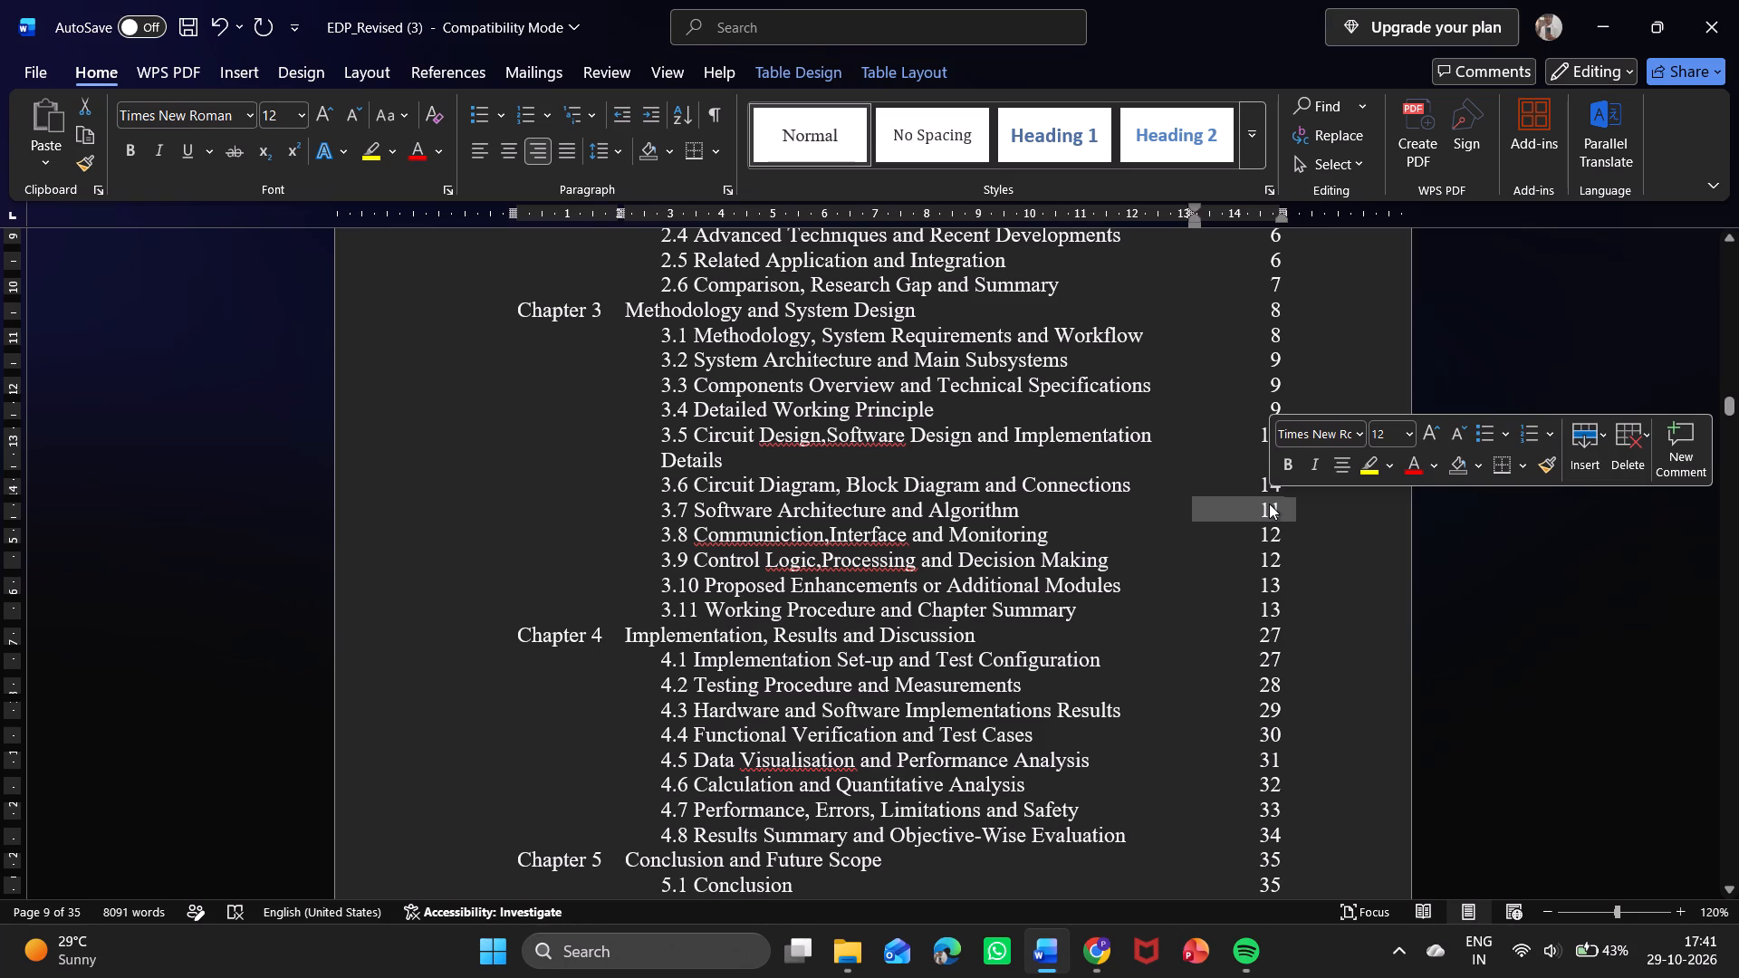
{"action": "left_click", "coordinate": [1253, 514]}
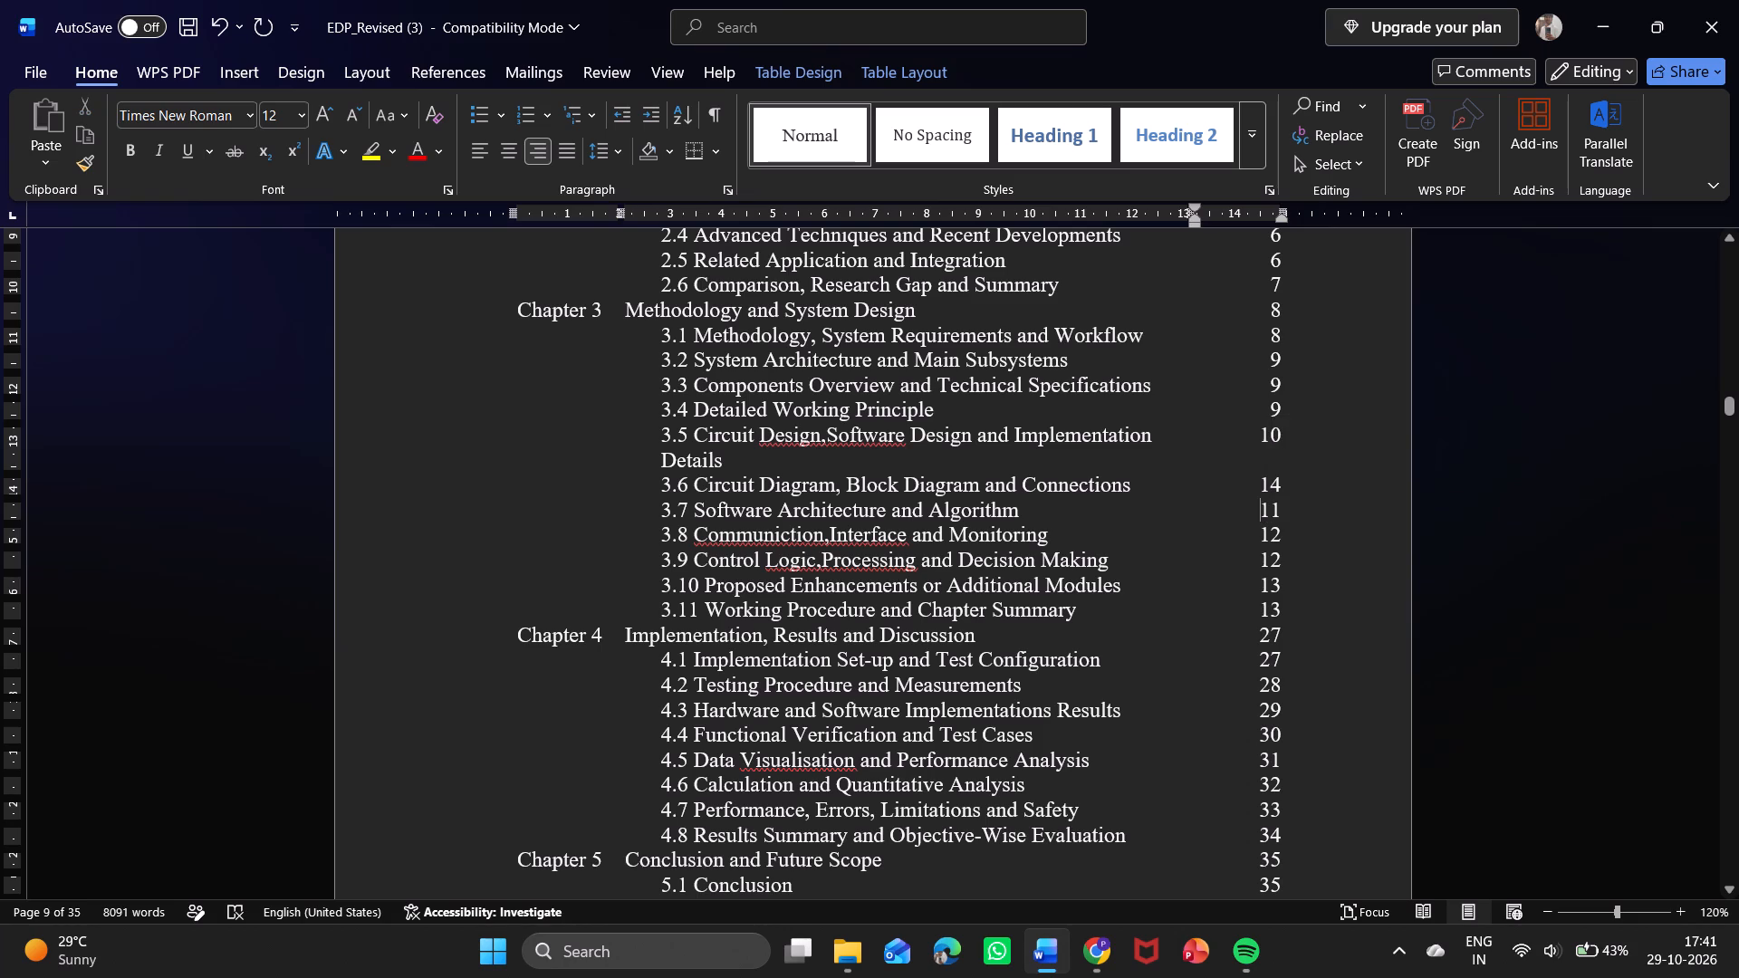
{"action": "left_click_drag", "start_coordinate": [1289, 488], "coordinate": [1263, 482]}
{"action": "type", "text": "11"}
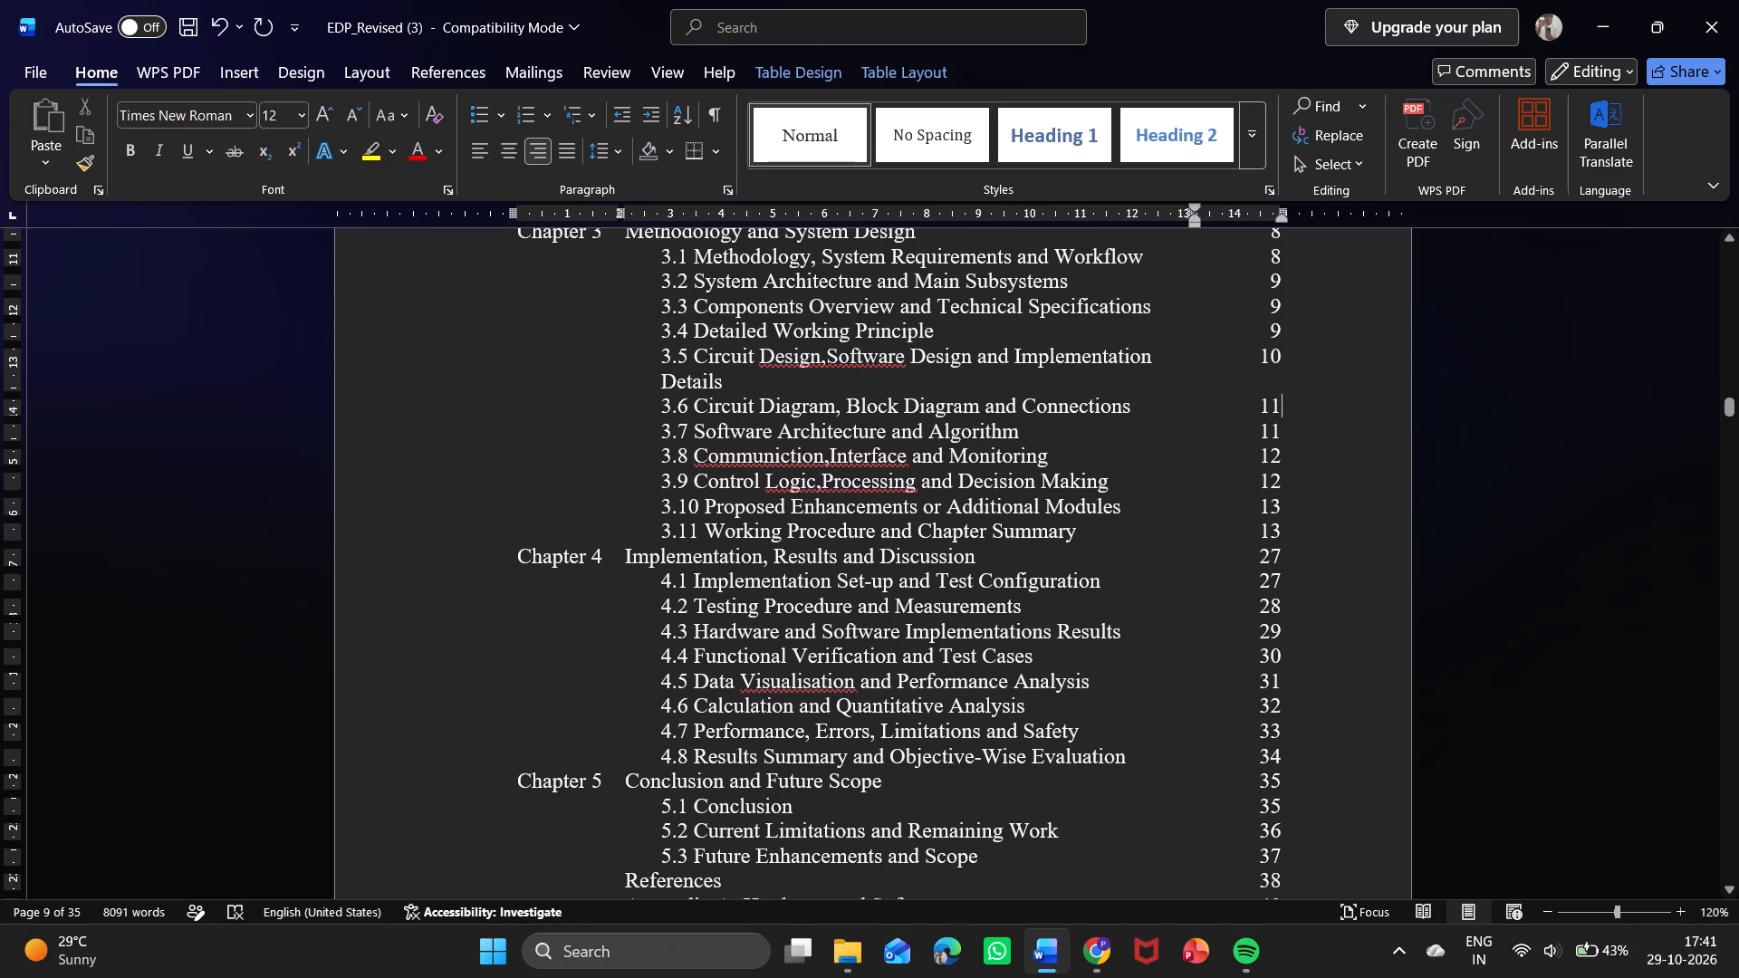
Set the contents page numbers of Chapter 4 and its sections 4.1 and 4.2 to 14.
{"action": "left_click_drag", "start_coordinate": [1288, 559], "coordinate": [1276, 557]}
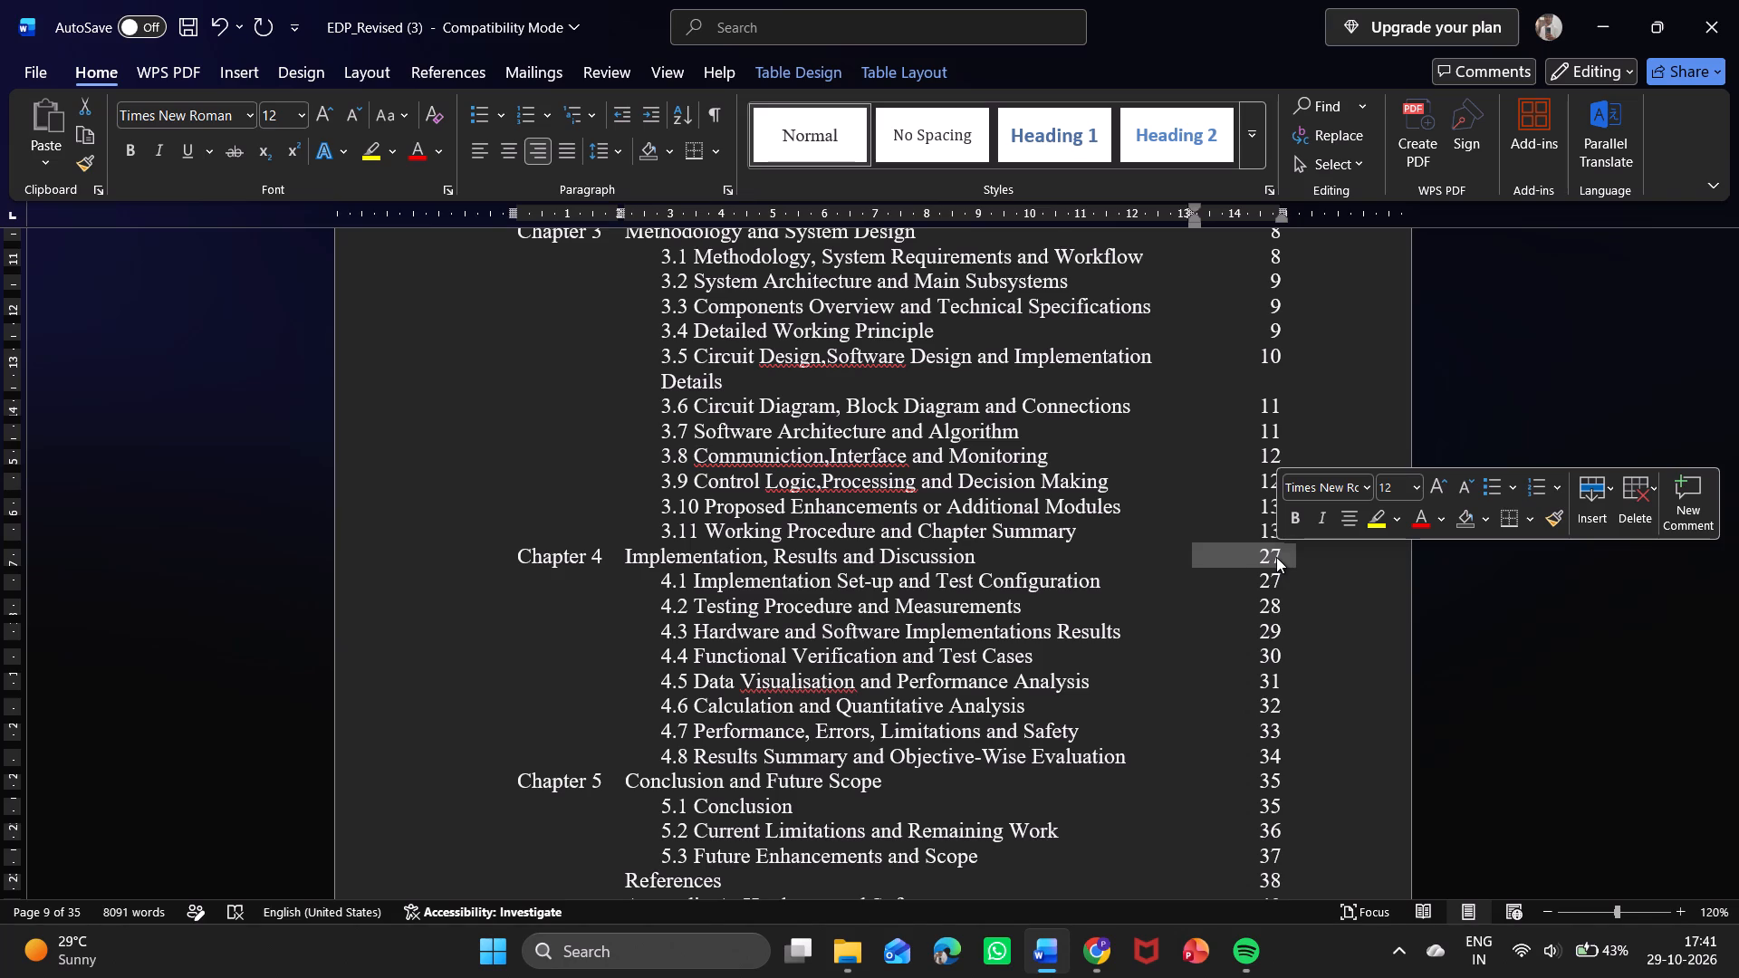
{"action": "type", "text": "14"}
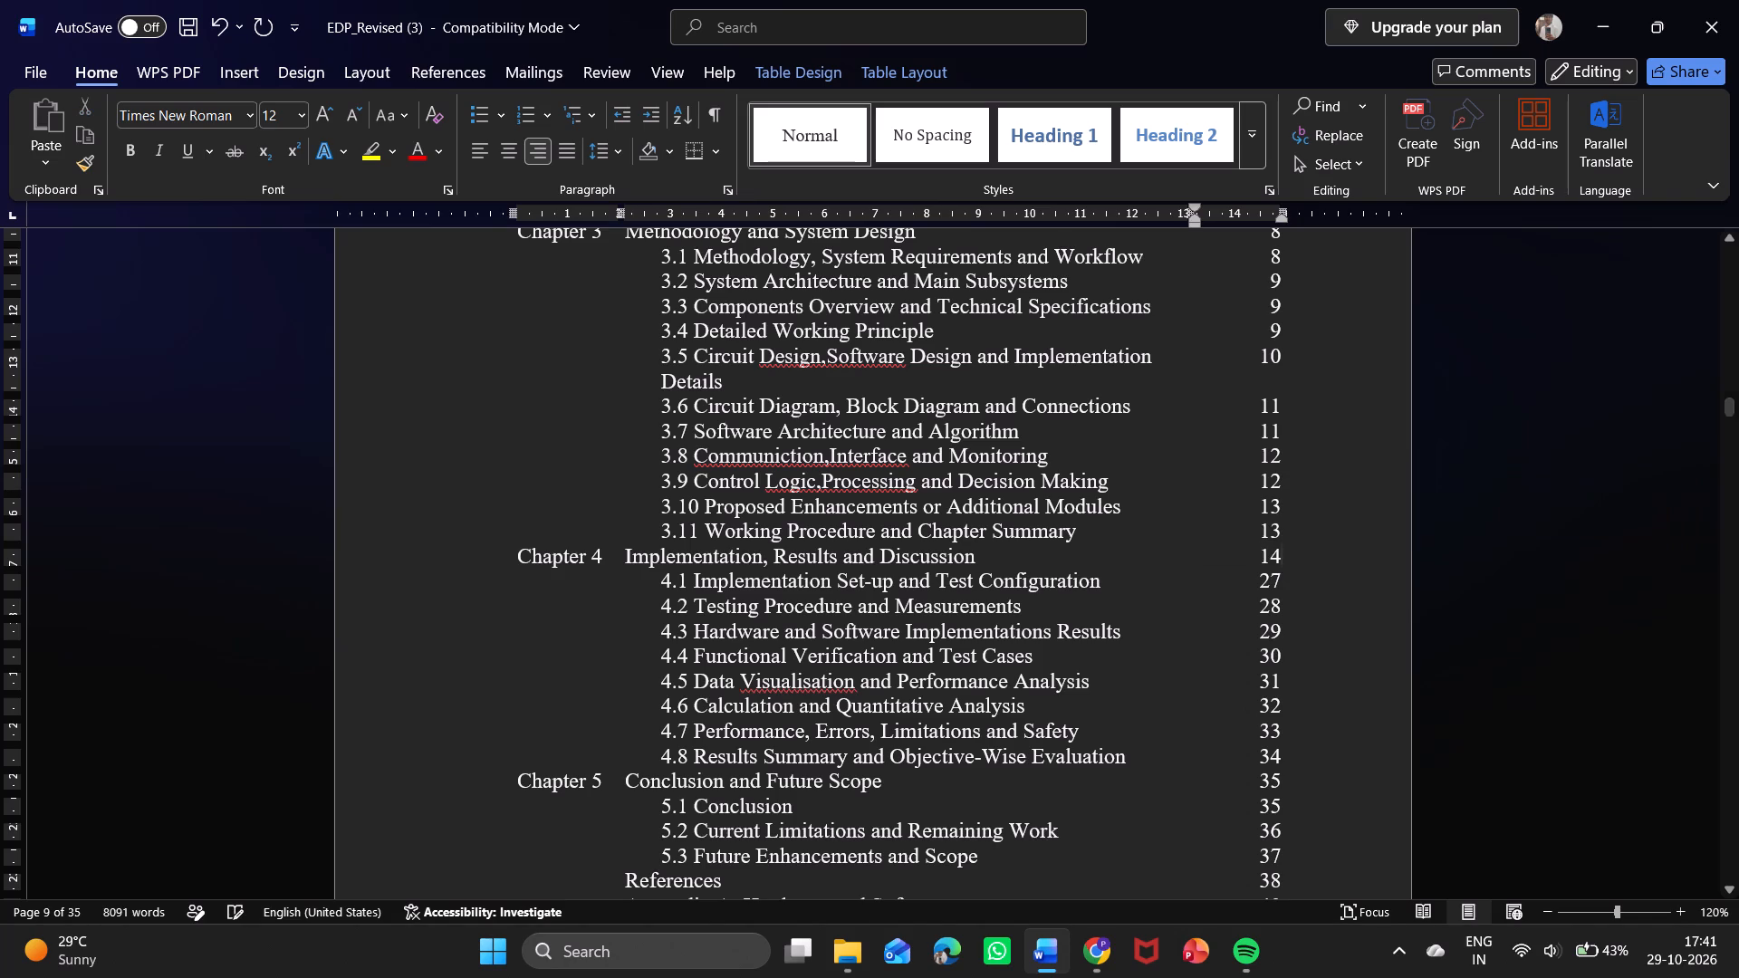
{"action": "left_click_drag", "start_coordinate": [1287, 578], "coordinate": [1261, 578]}
{"action": "type", "text": "14"}
{"action": "left_click_drag", "start_coordinate": [1293, 610], "coordinate": [1273, 610]}
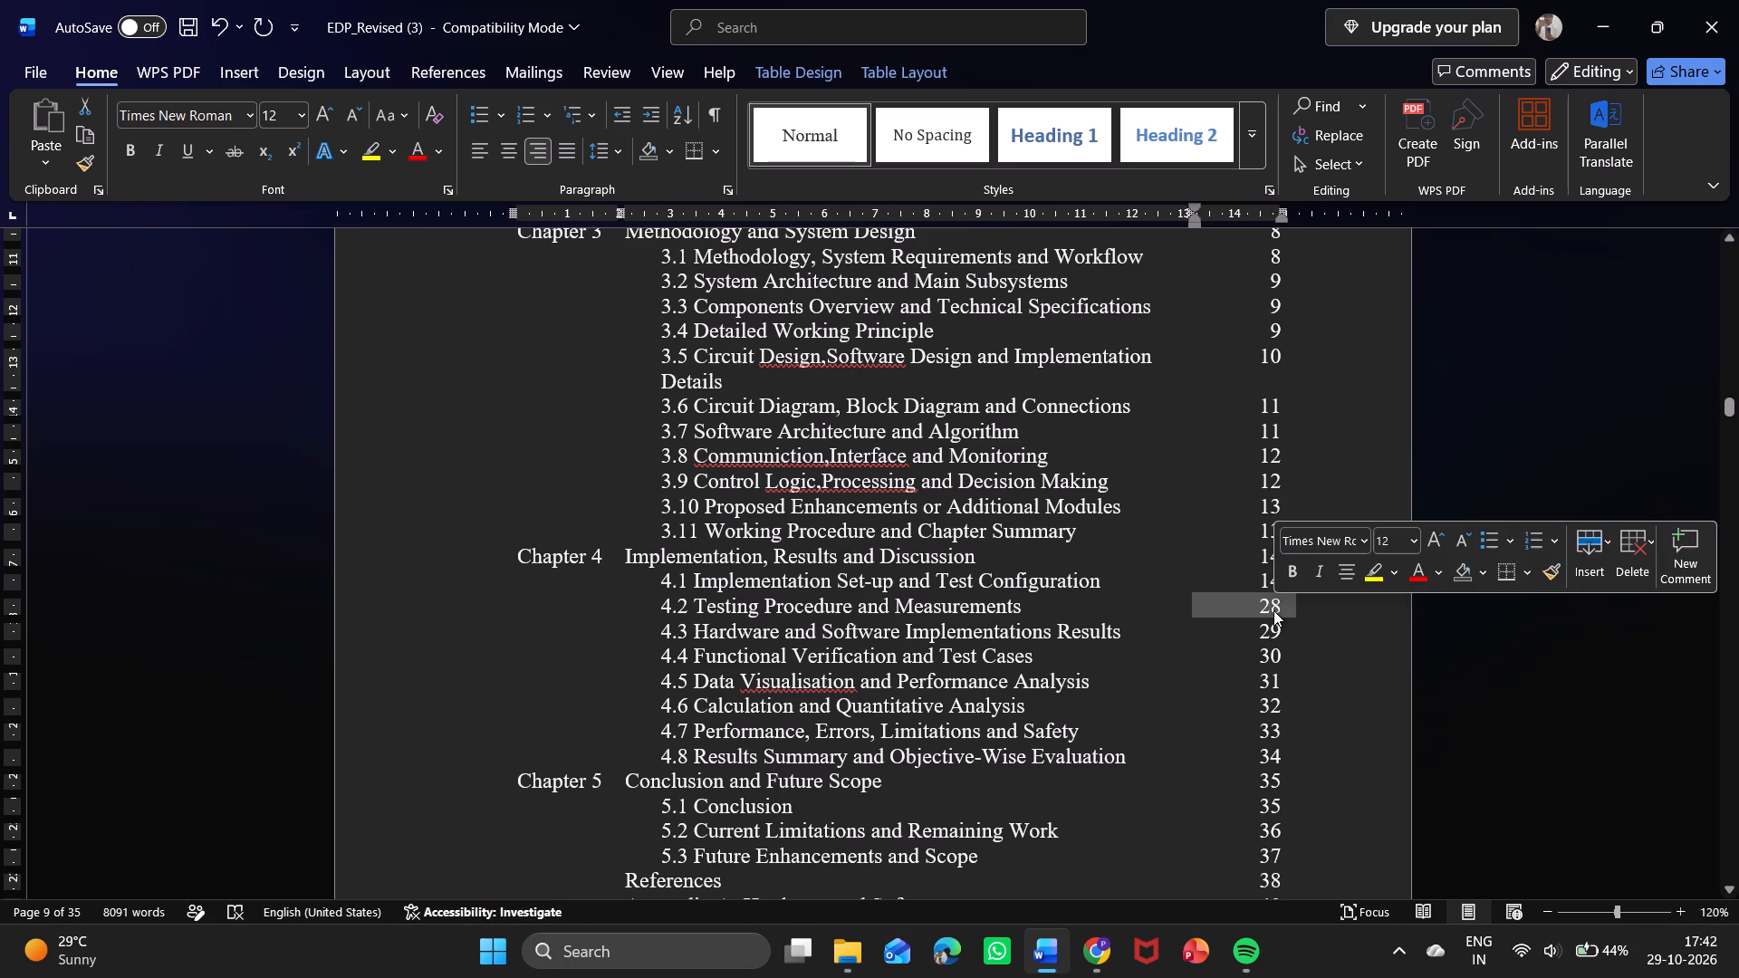
{"action": "type", "text": "14"}
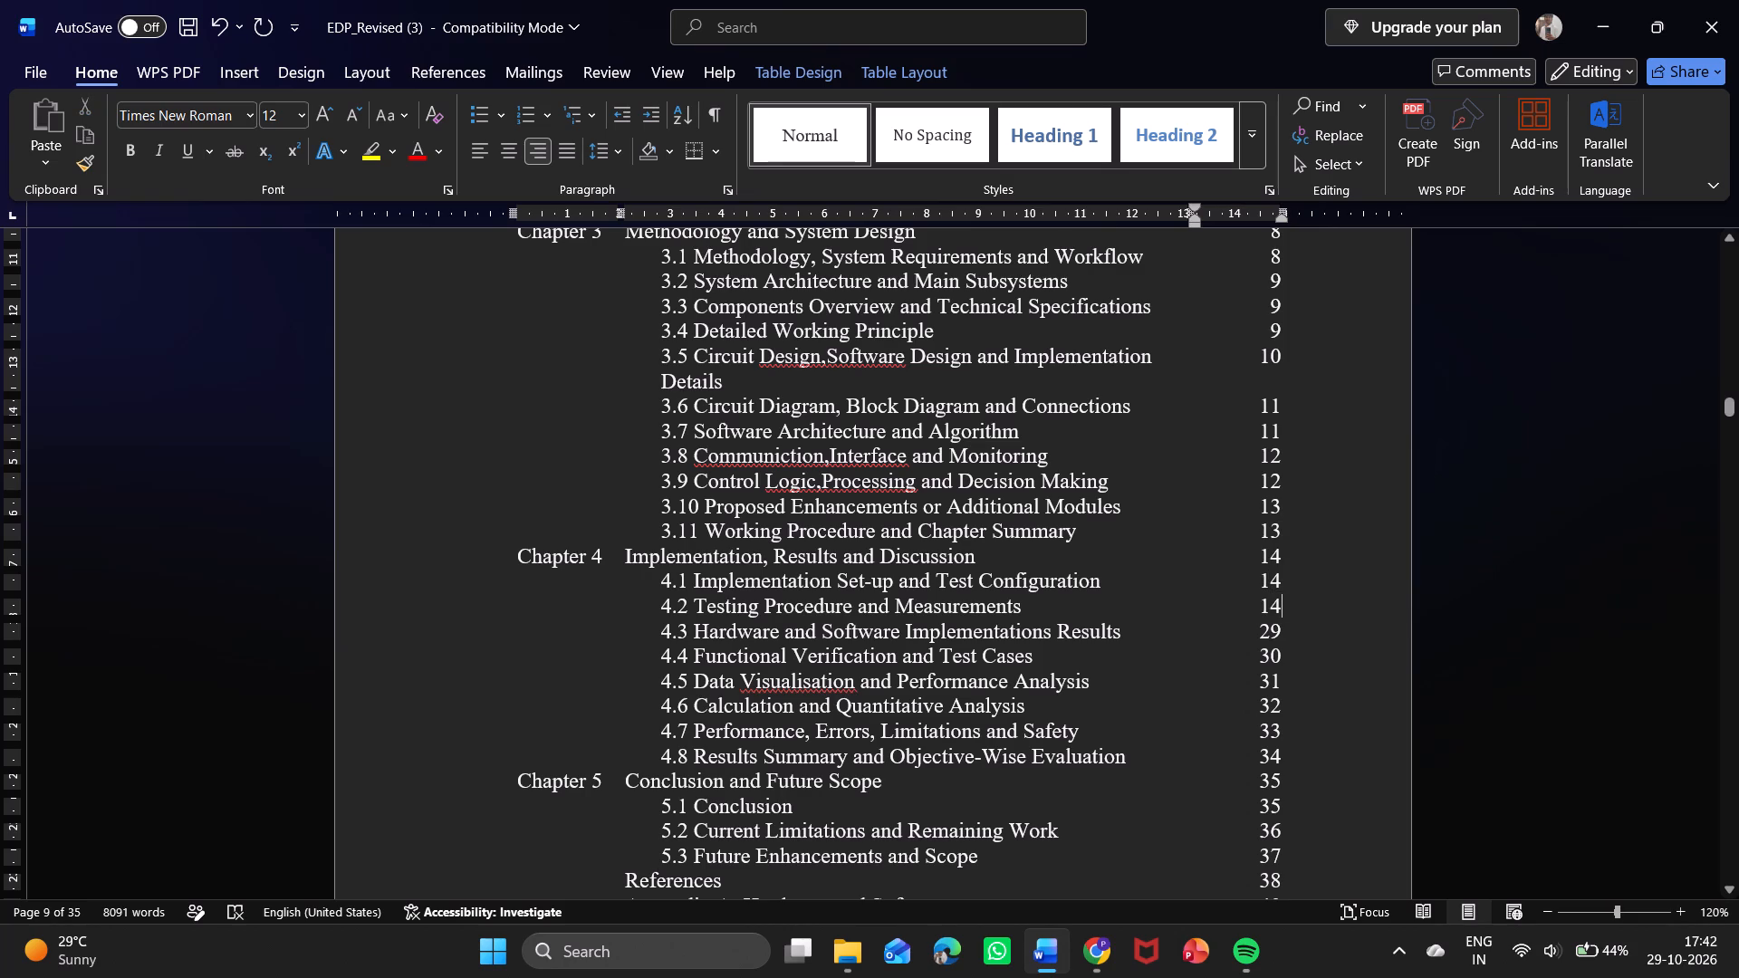
Set the contents page numbers of sections 4.3 and 4.4 to 15.
{"action": "left_click_drag", "start_coordinate": [1290, 627], "coordinate": [1272, 628]}
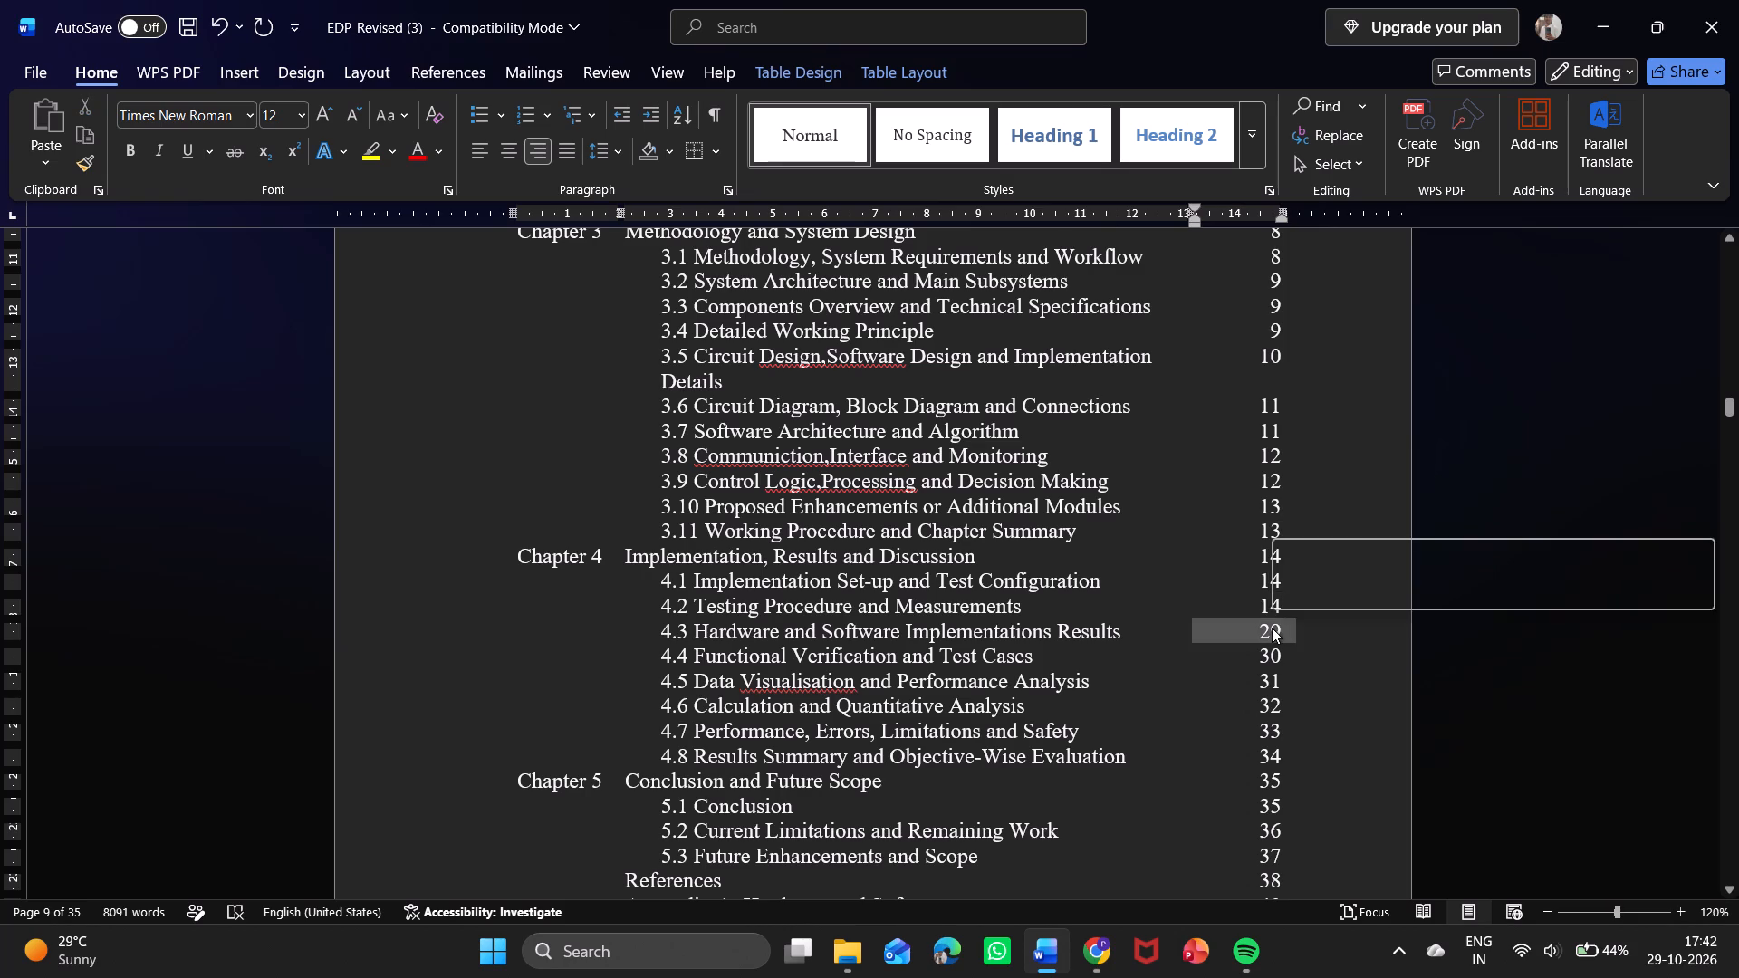
{"action": "type", "text": "15"}
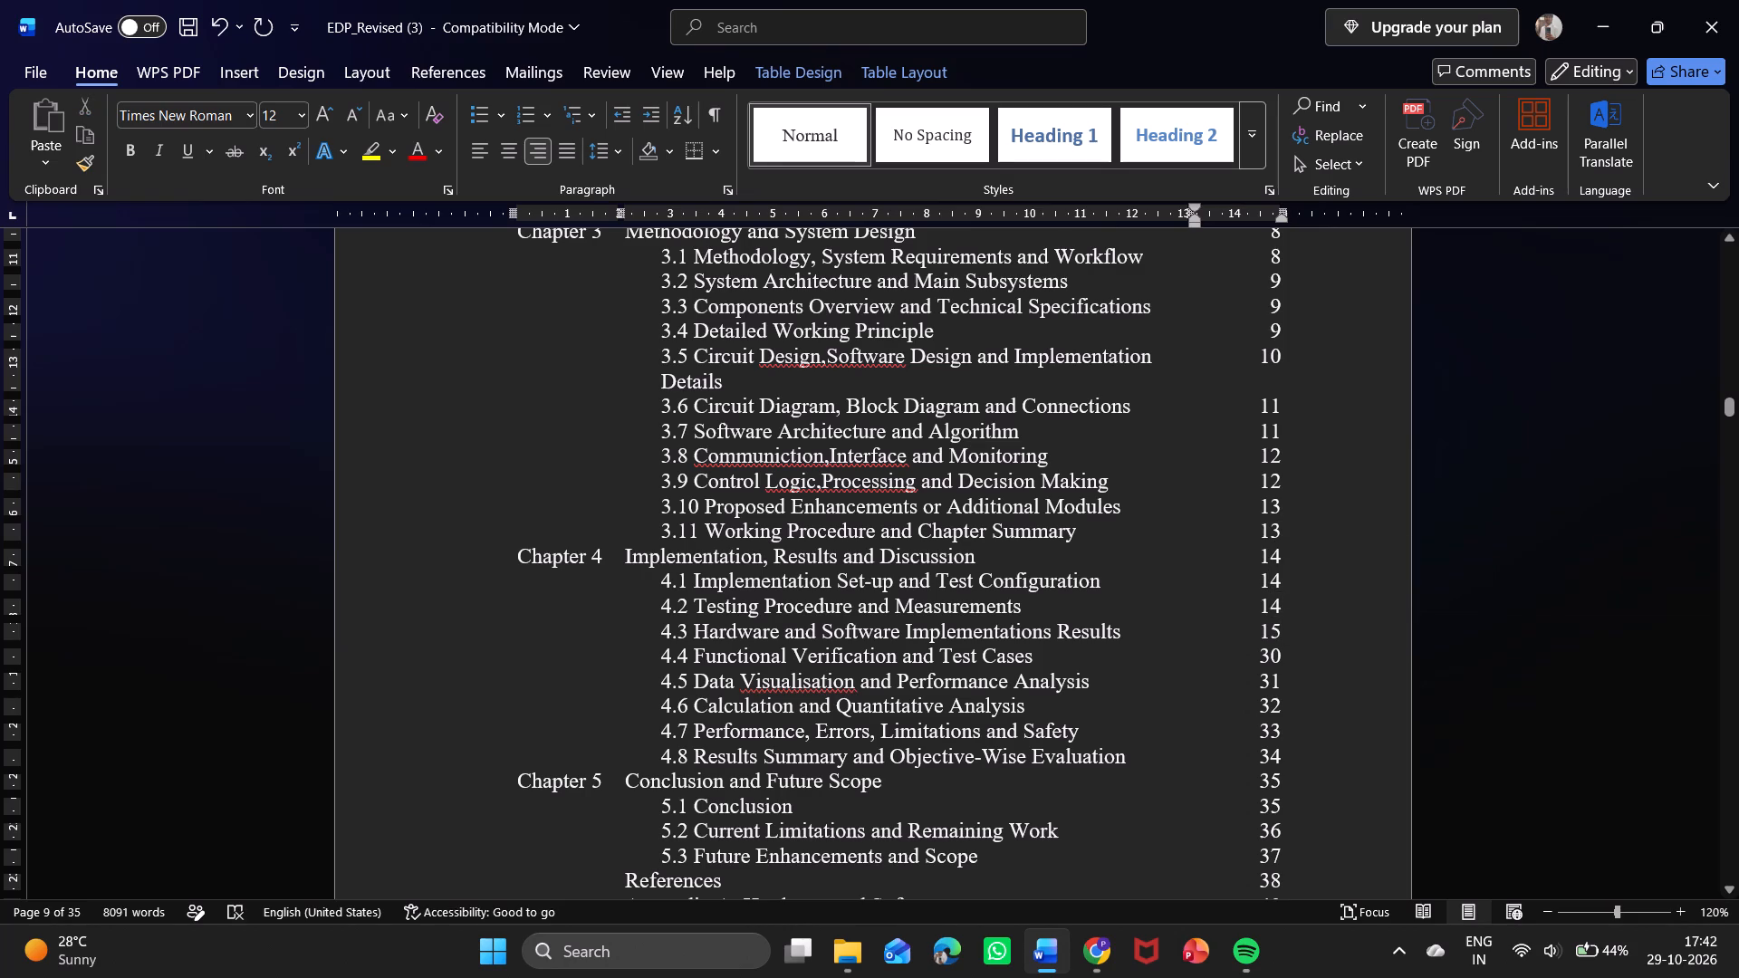
{"action": "left_click_drag", "start_coordinate": [1289, 655], "coordinate": [1273, 652]}
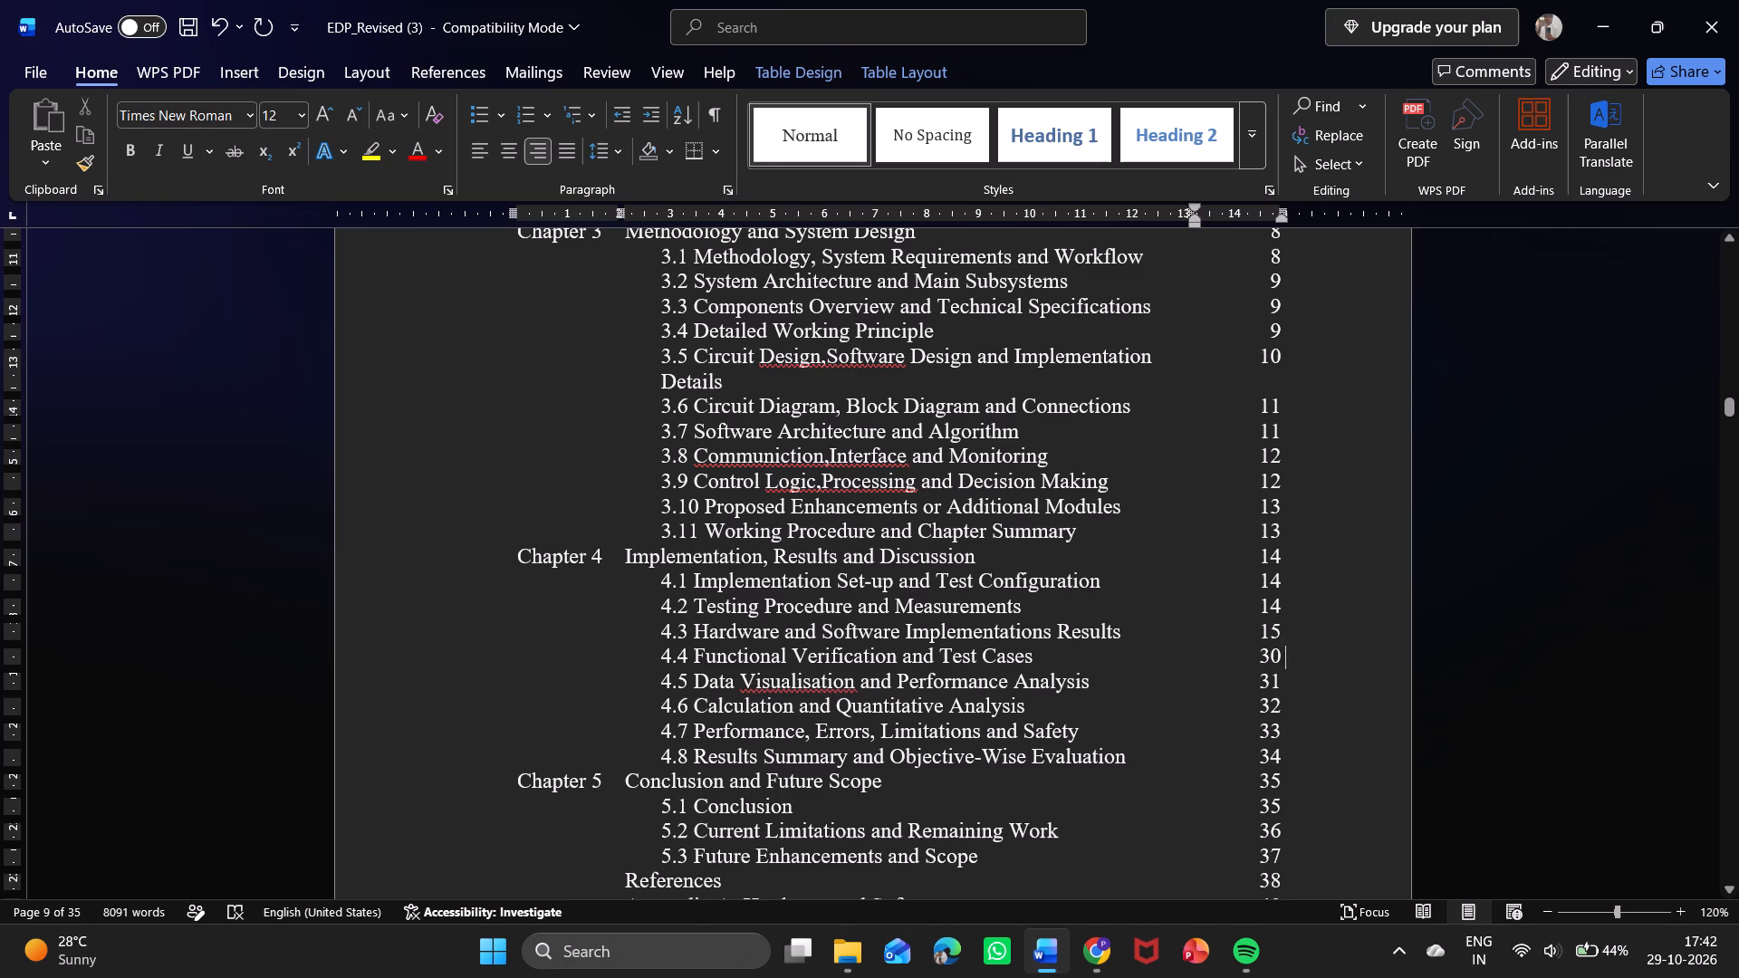
{"action": "left_click_drag", "start_coordinate": [1273, 652], "coordinate": [1263, 653]}
{"action": "type", "text": "15"}
{"action": "left_click_drag", "start_coordinate": [1286, 631], "coordinate": [1266, 631]}
{"action": "left_click_drag", "start_coordinate": [1266, 631], "coordinate": [1263, 631]}
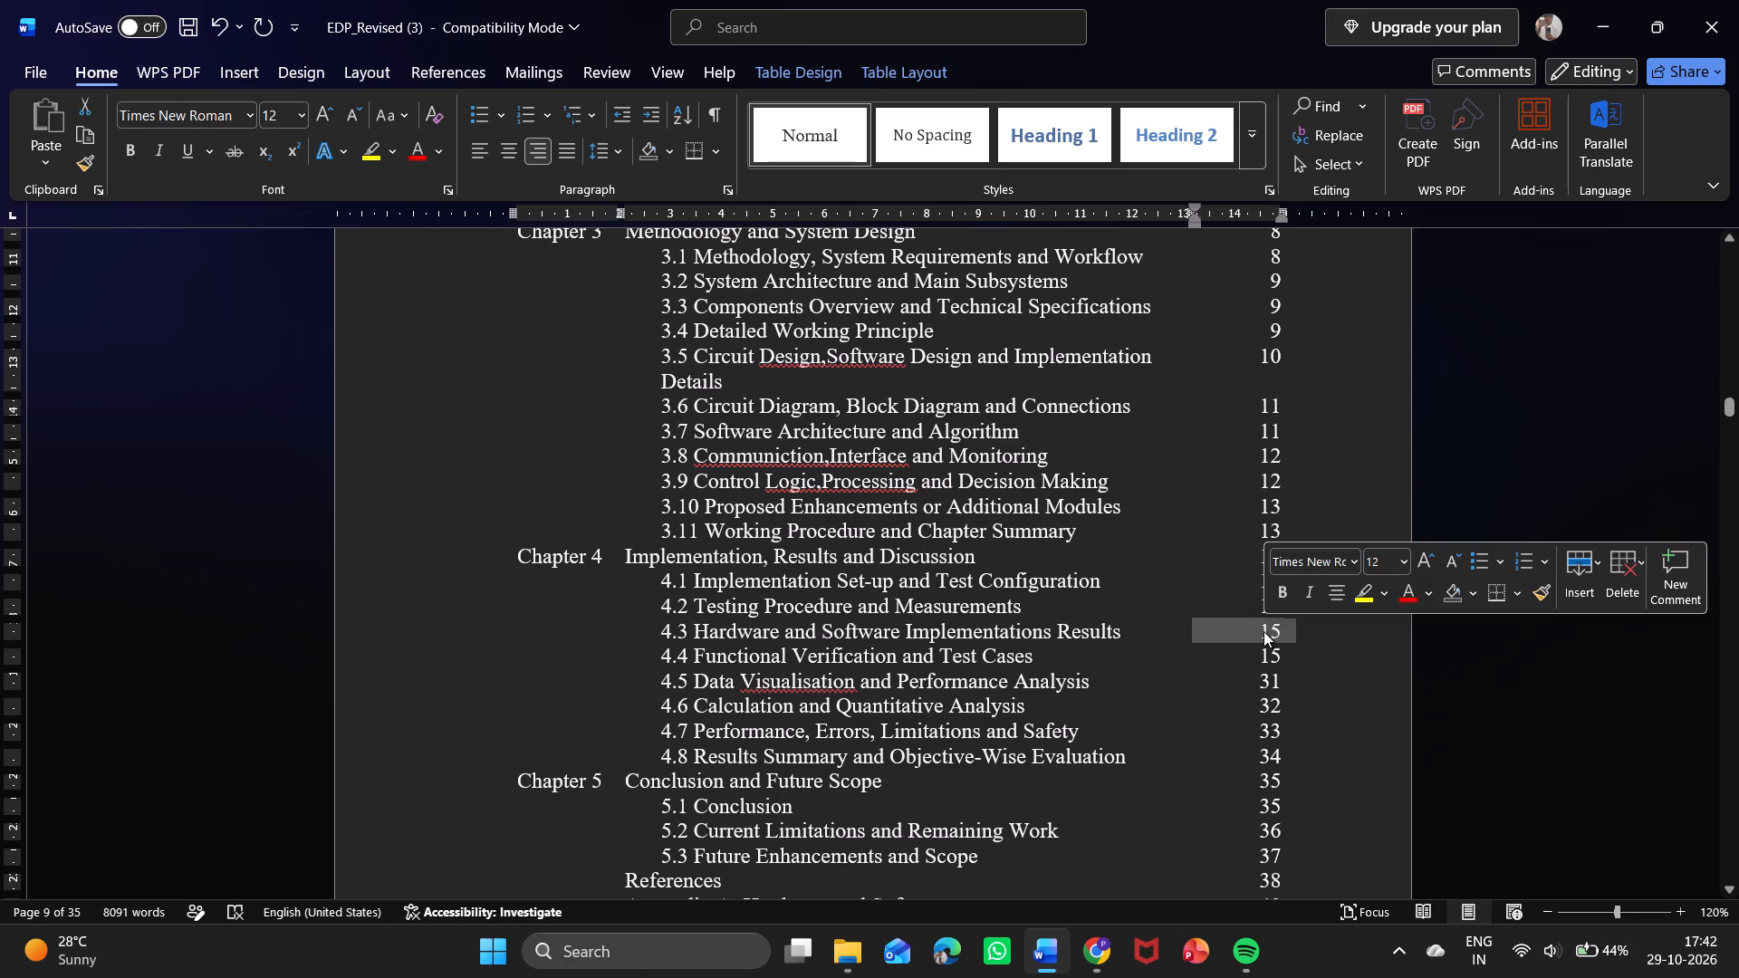
{"action": "left_click", "coordinate": [1292, 662]}
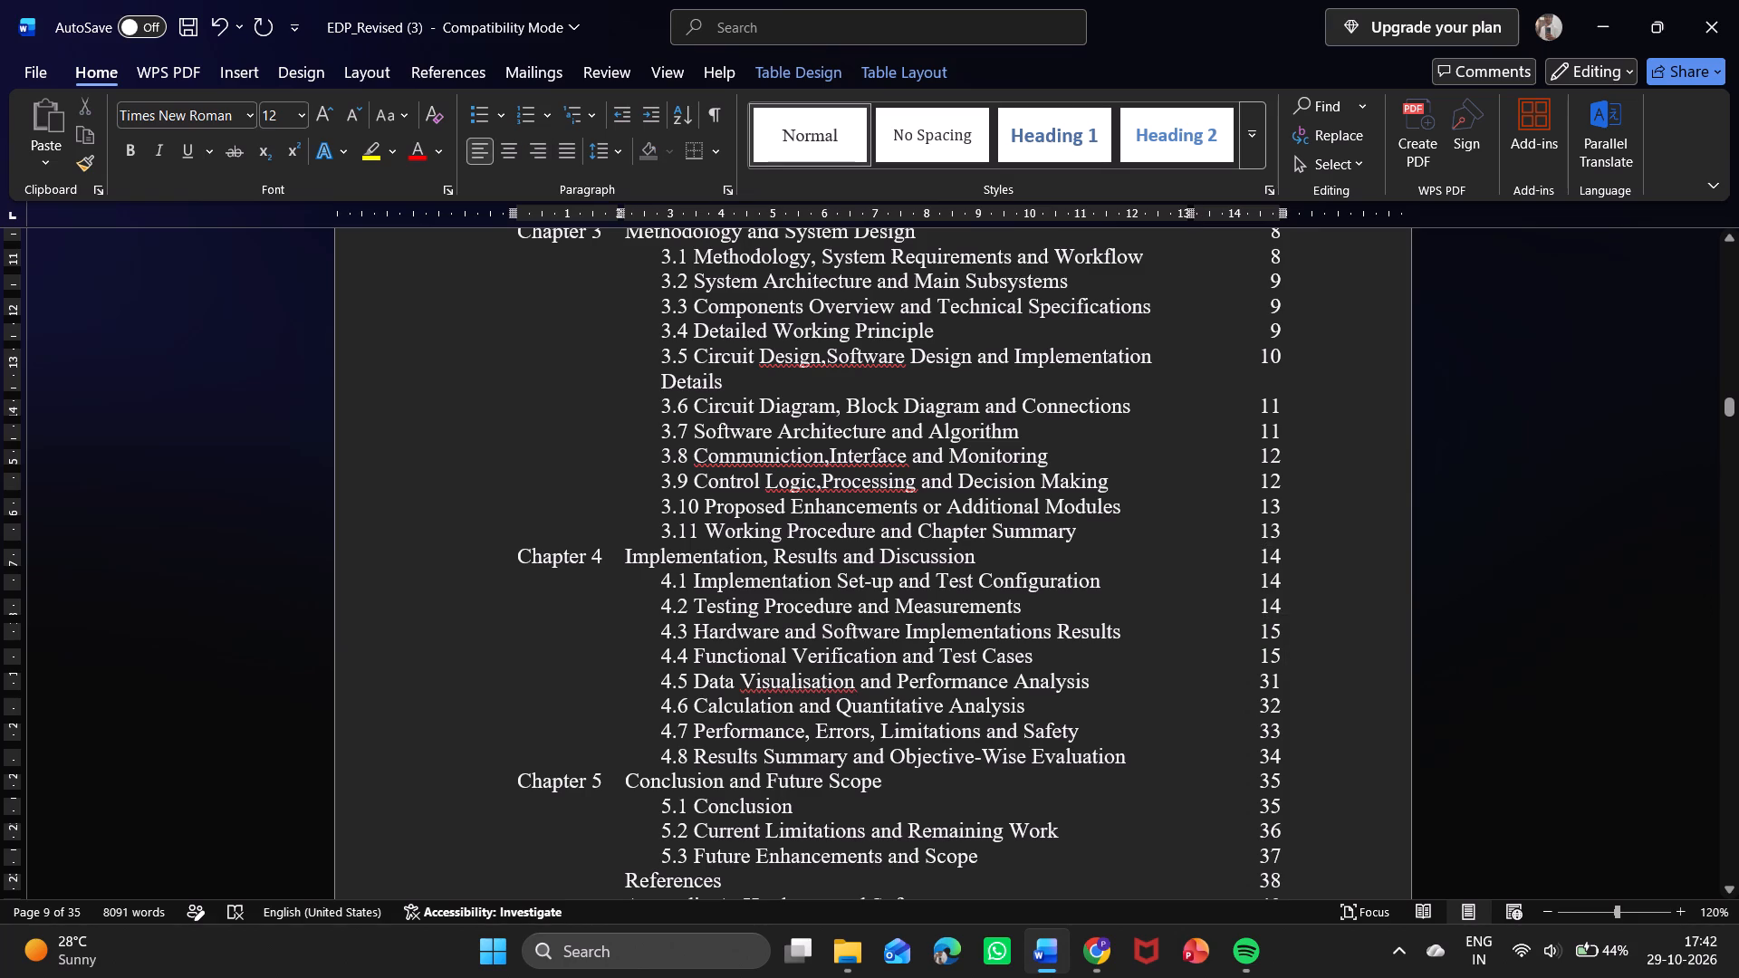
Set the contents page numbers of section 4.5 to 15 and section 4.6 to 16.
{"action": "left_click", "coordinate": [1284, 676]}
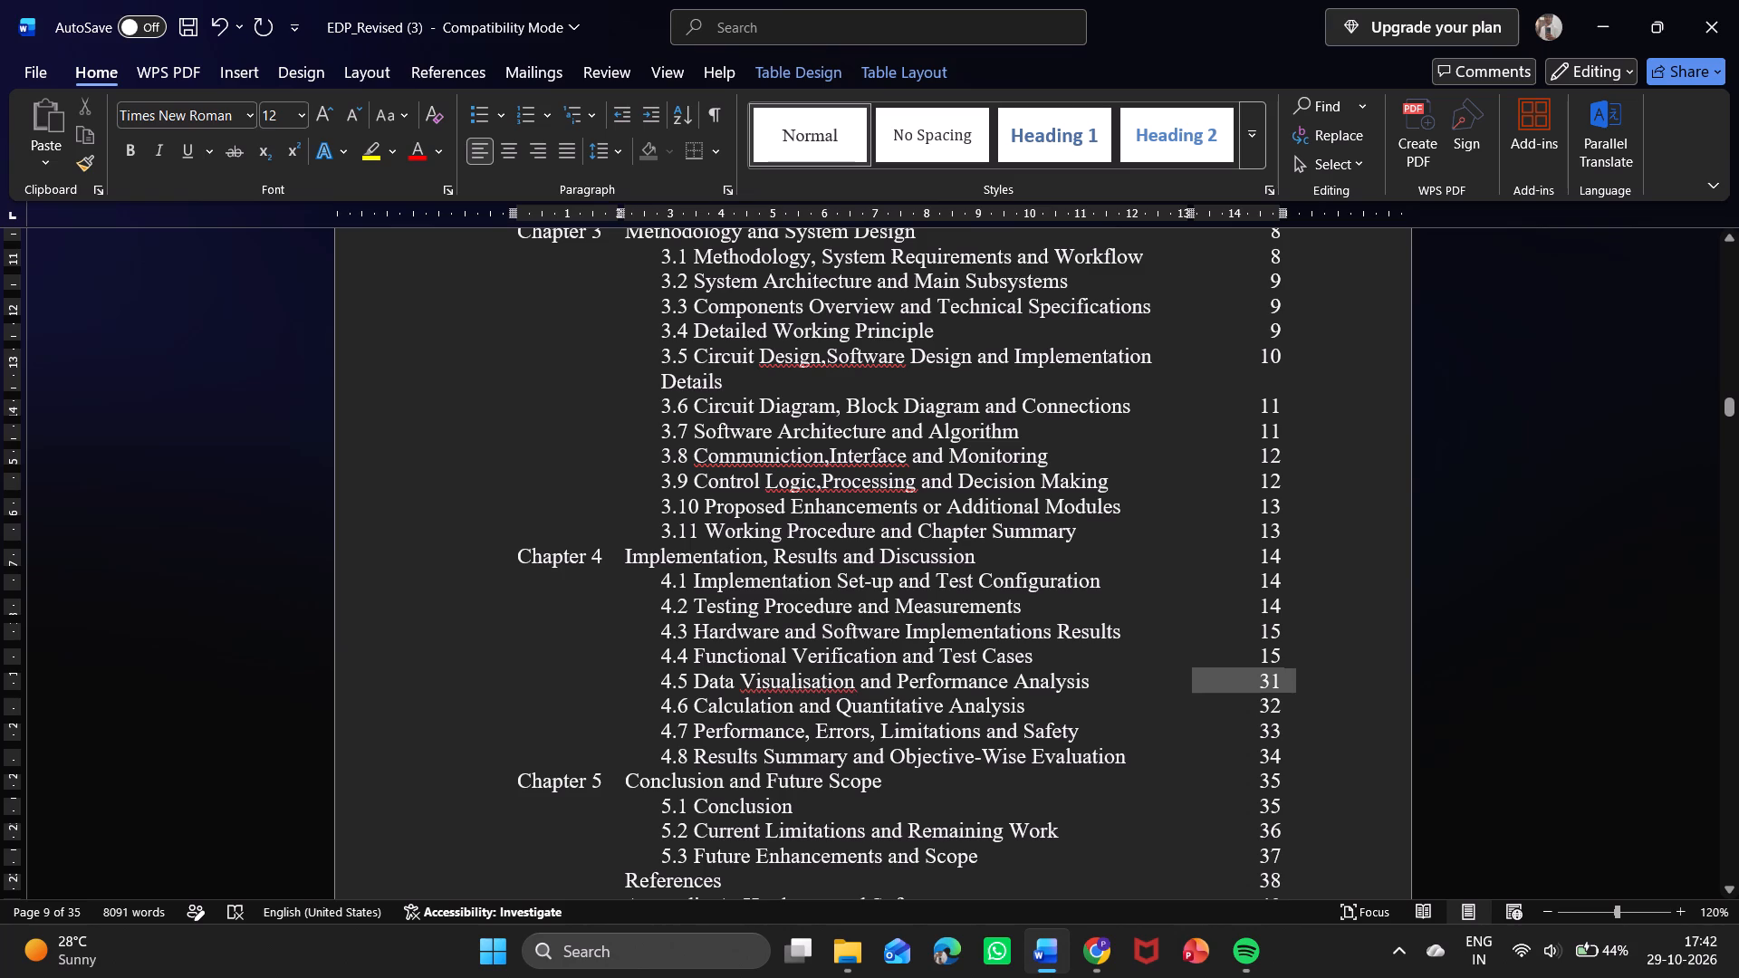
{"action": "type", "text": "15"}
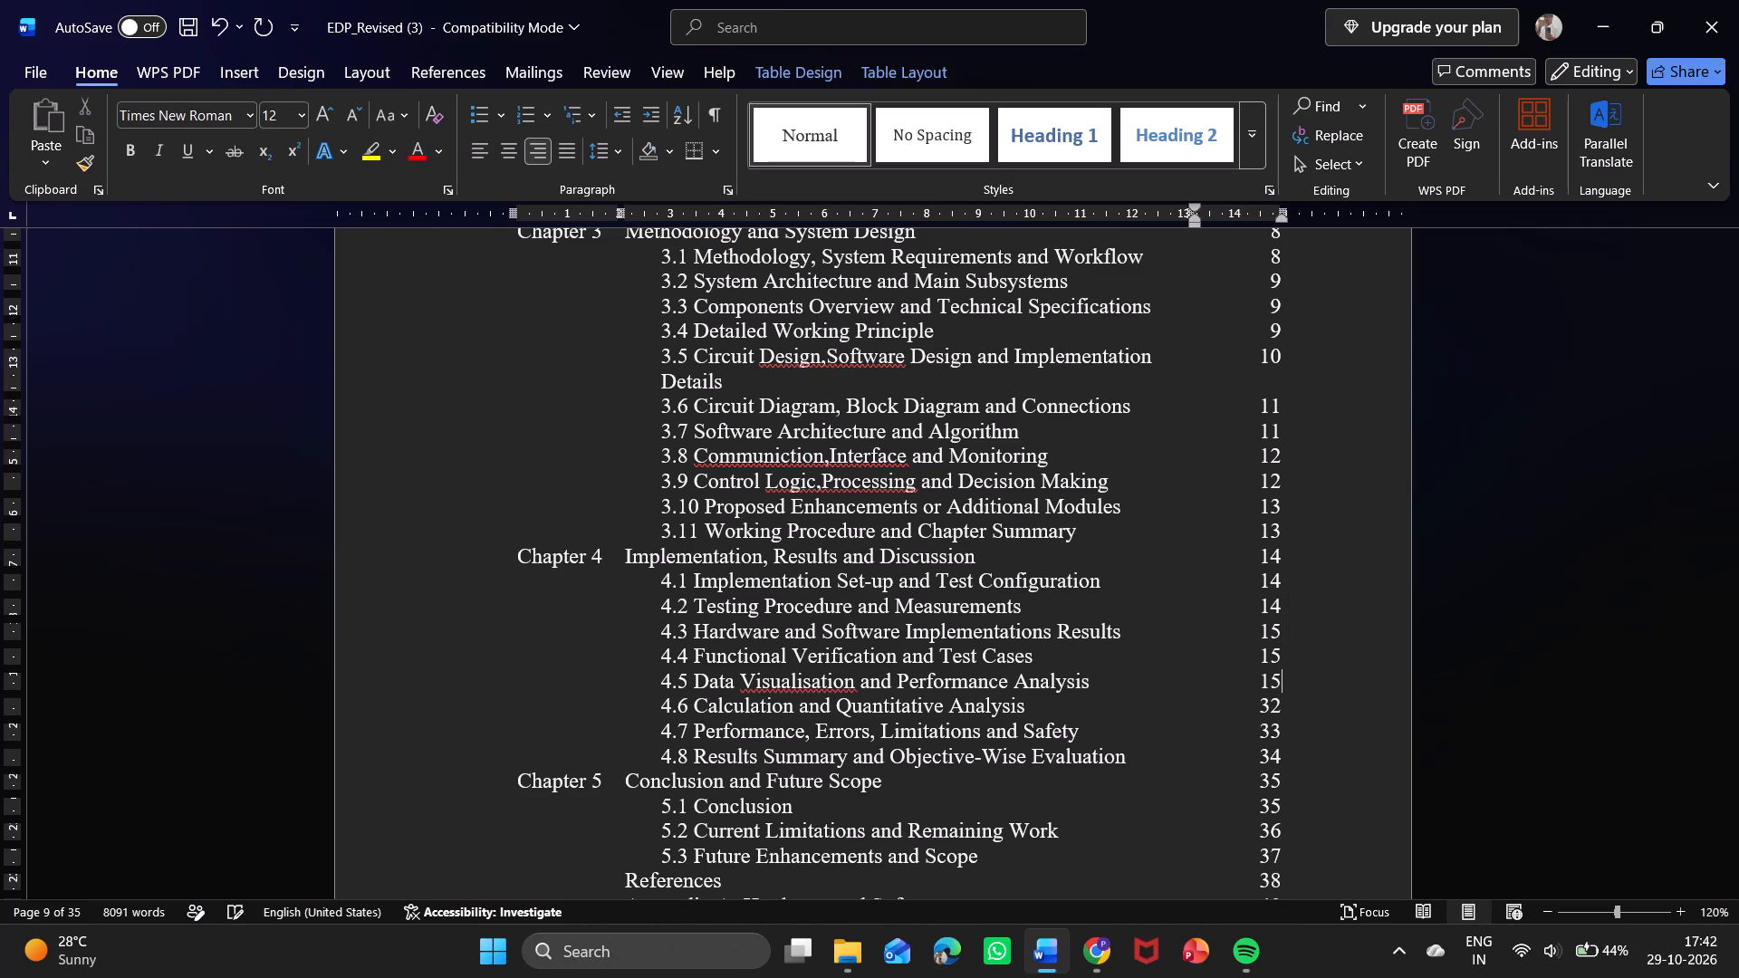
{"action": "left_click_drag", "start_coordinate": [1288, 706], "coordinate": [1279, 707]}
{"action": "type", "text": "16"}
Set the contents page numbers of sections 4.7 and 4.8 to 17.
{"action": "left_click_drag", "start_coordinate": [1286, 731], "coordinate": [1265, 730]}
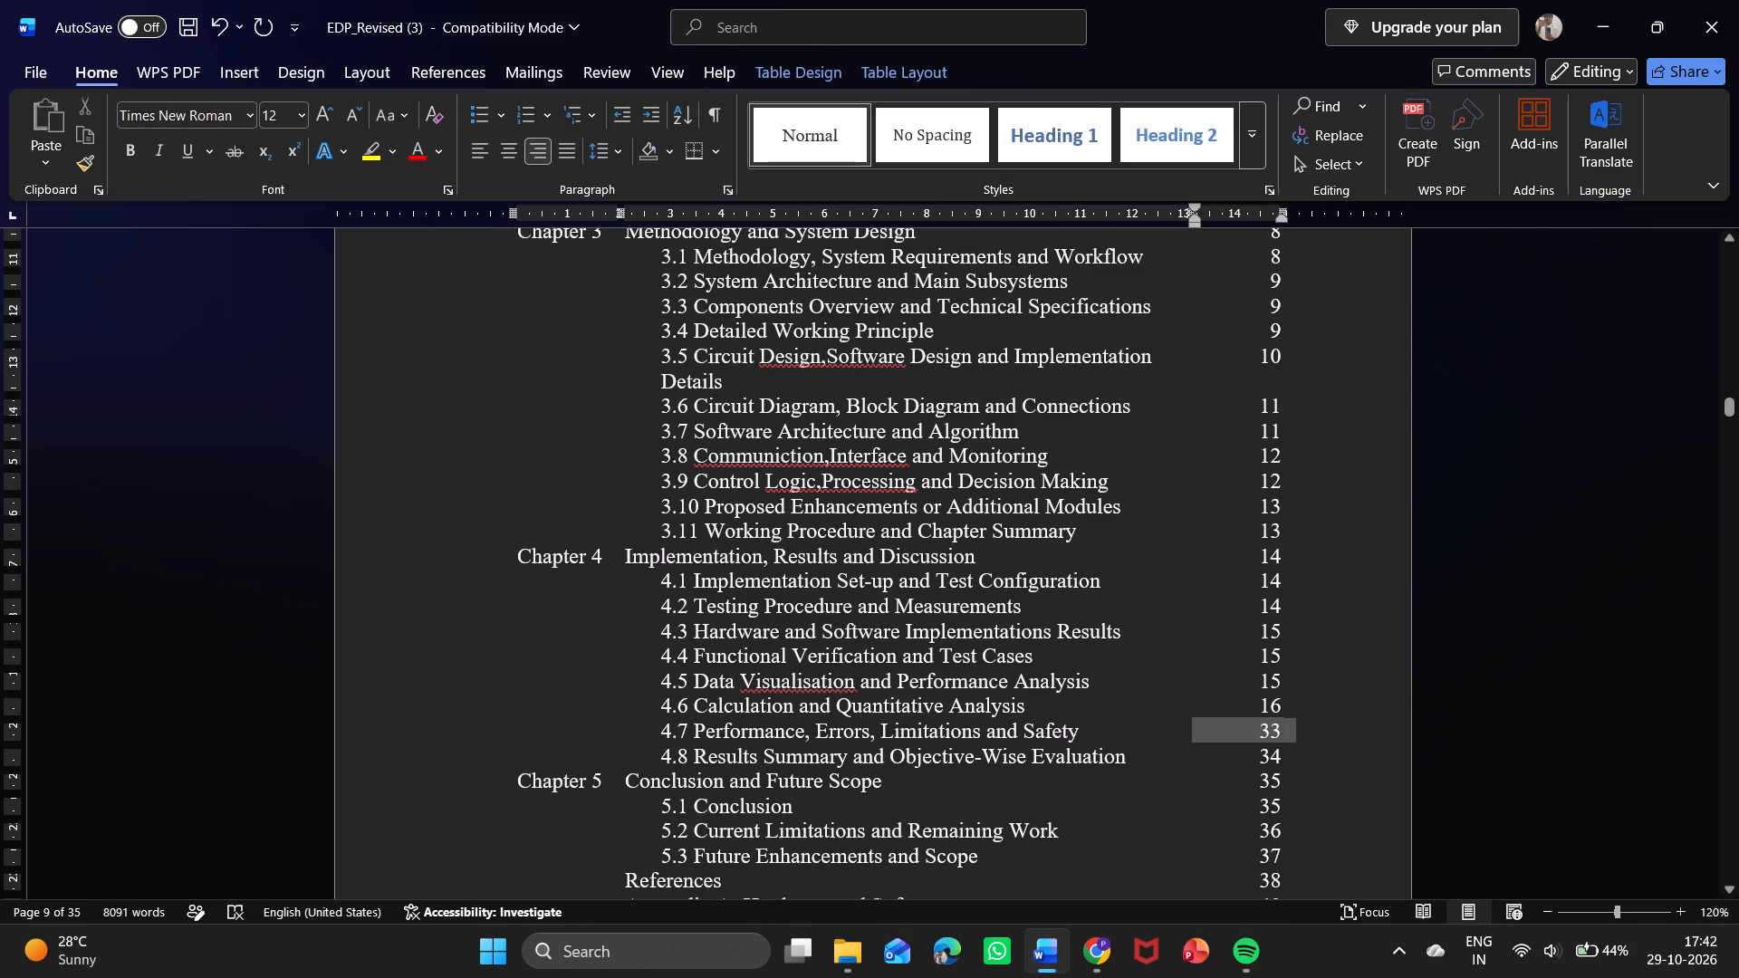
{"action": "left_click_drag", "start_coordinate": [1265, 730], "coordinate": [1263, 730]}
{"action": "type", "text": "17"}
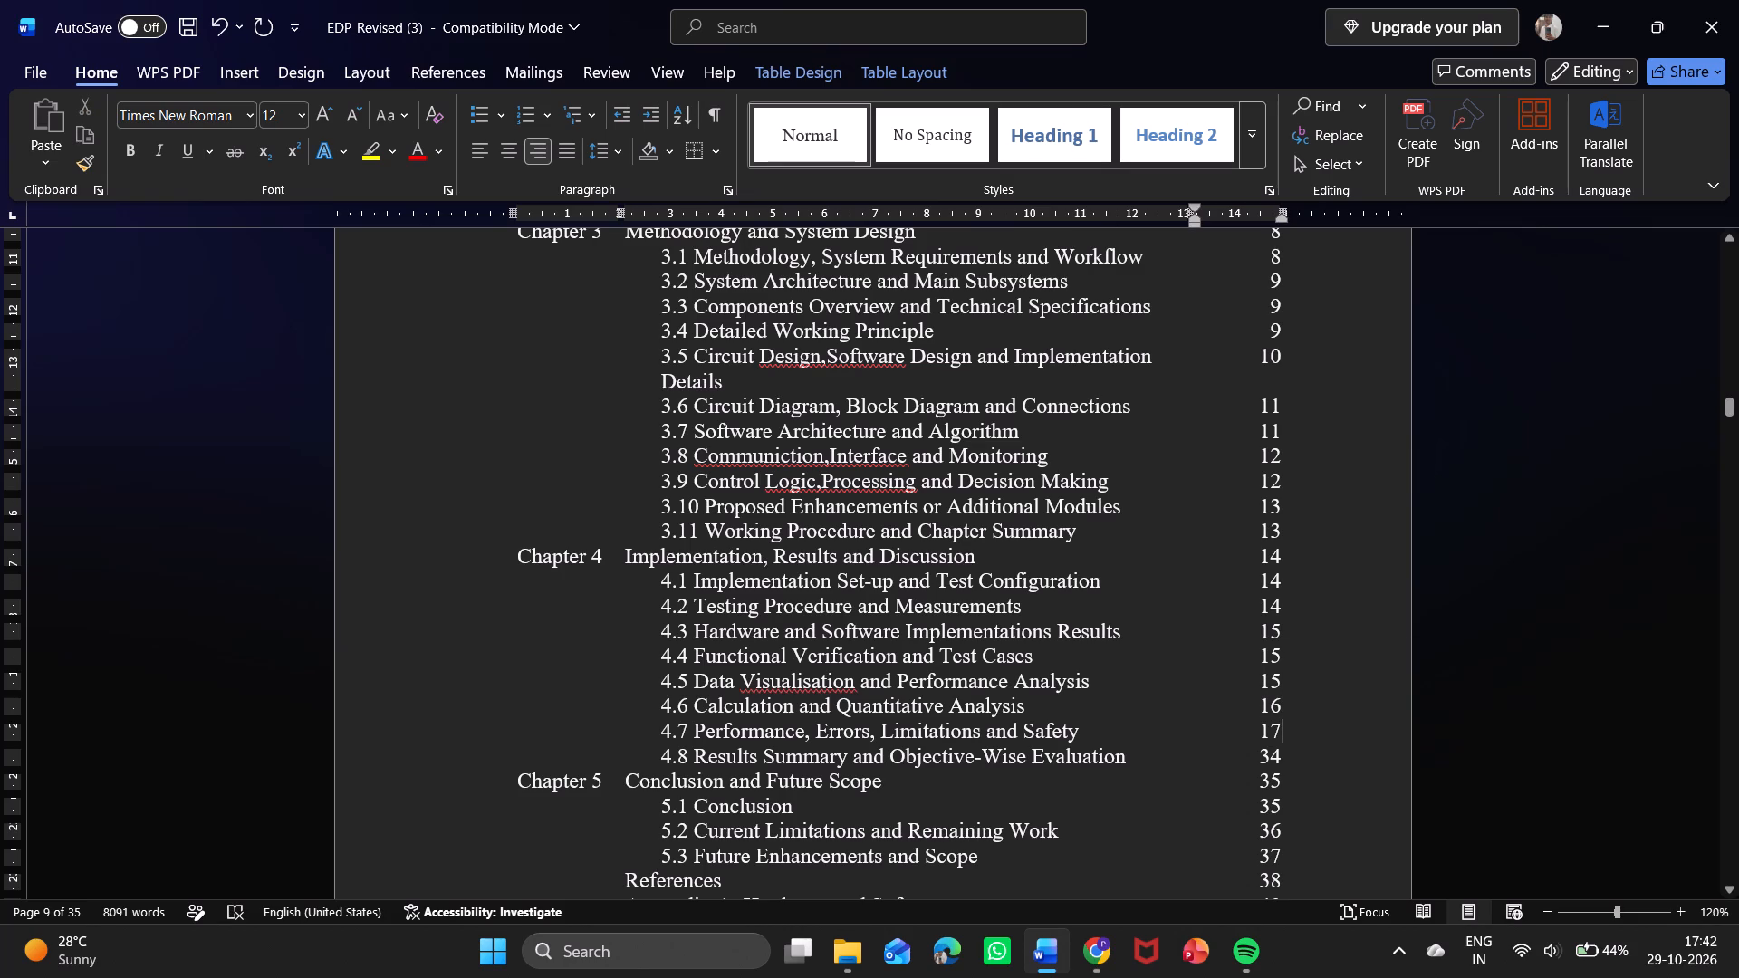
{"action": "left_click_drag", "start_coordinate": [1288, 756], "coordinate": [1275, 756]}
{"action": "type", "text": "17"}
Set the contents page numbers of Chapter 5 and its sections 5.1 and 5.2 to 18.
{"action": "left_click_drag", "start_coordinate": [1286, 783], "coordinate": [1263, 784]}
{"action": "type", "text": "18"}
{"action": "left_click_drag", "start_coordinate": [1287, 807], "coordinate": [1263, 807]}
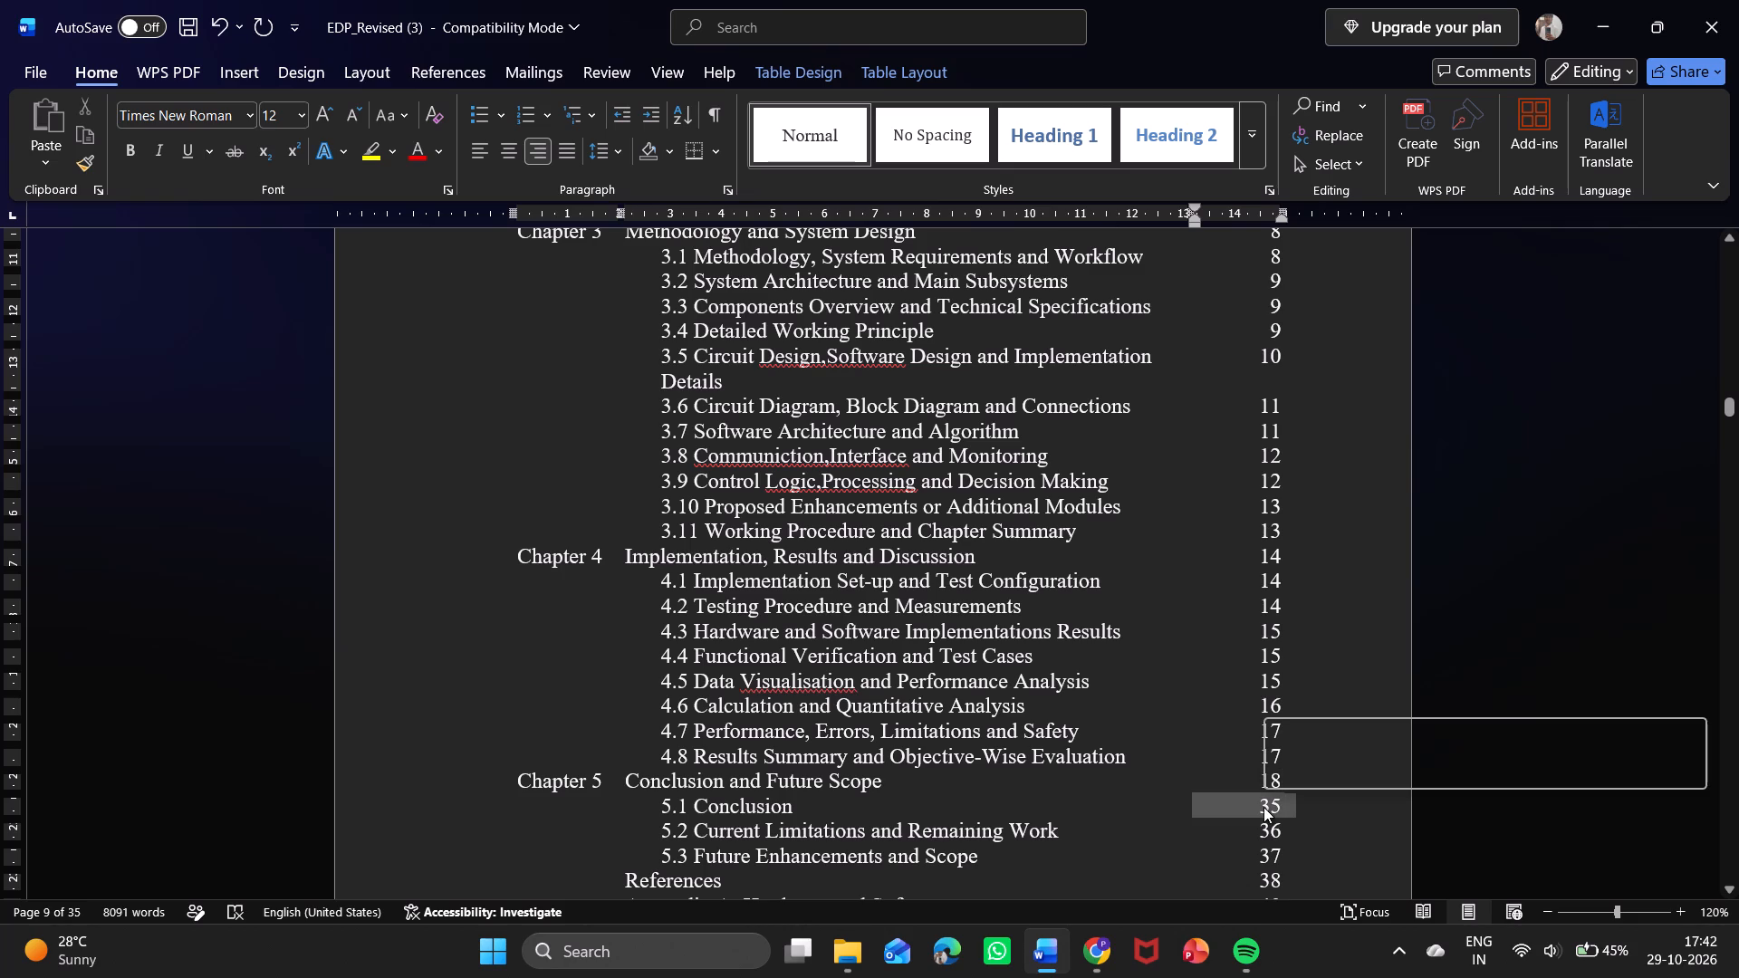
{"action": "type", "text": "18"}
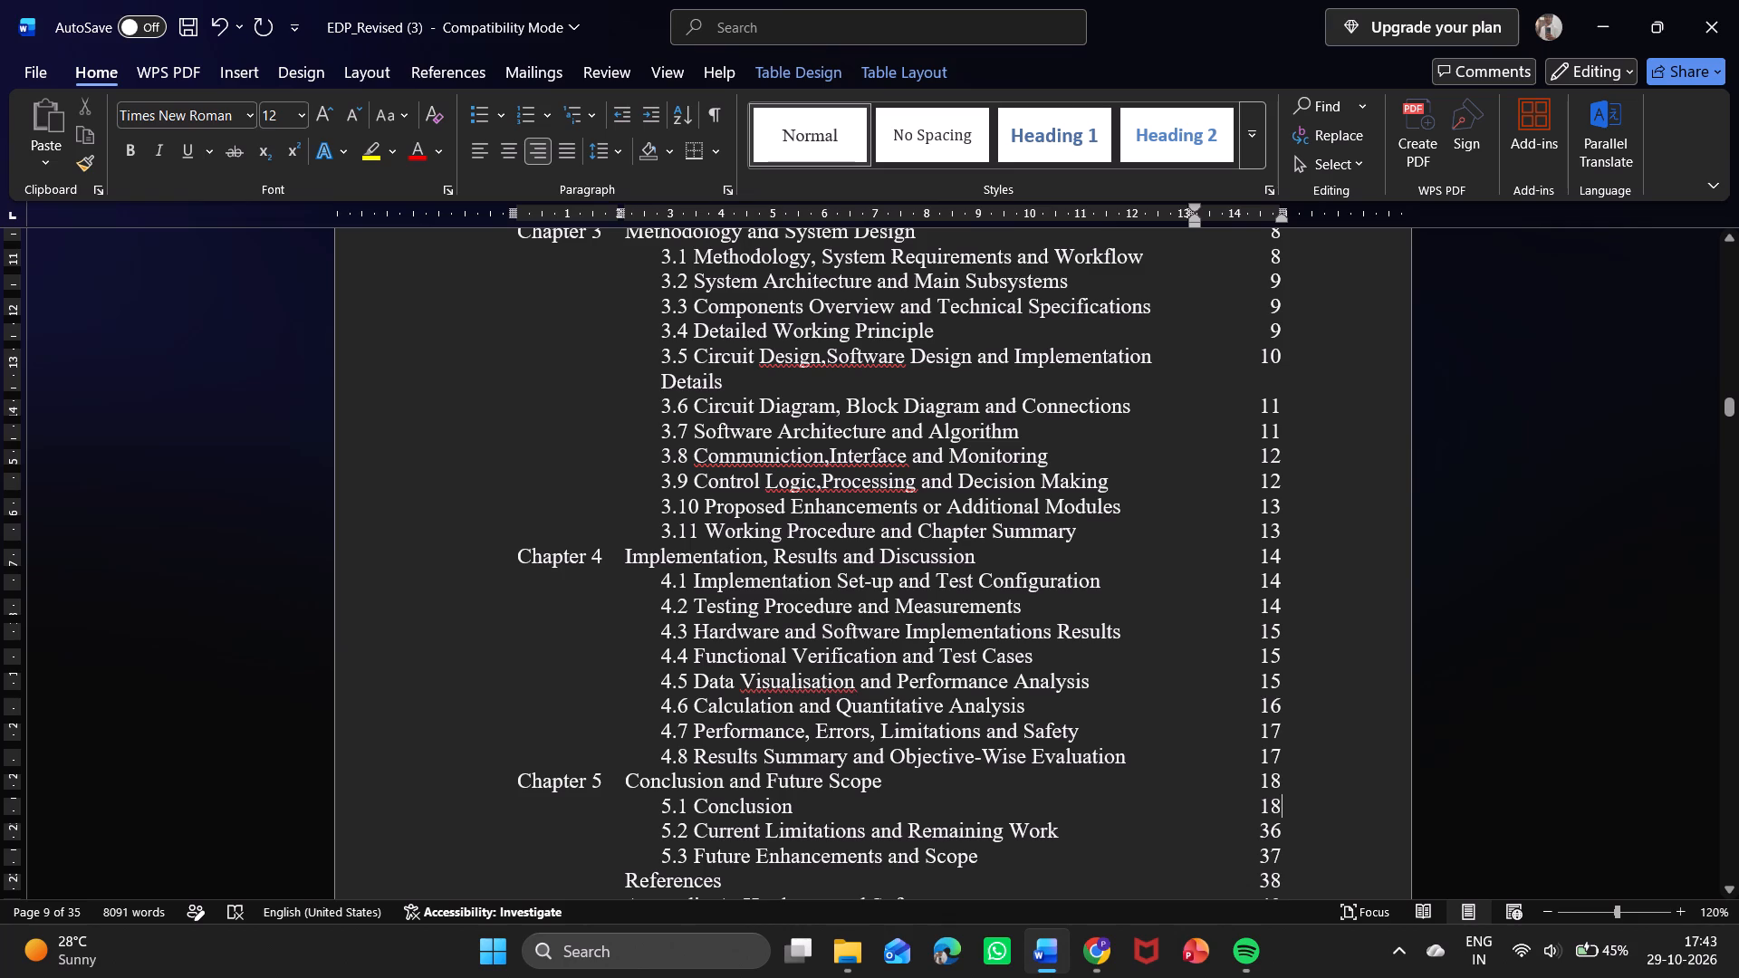
{"action": "left_click_drag", "start_coordinate": [1292, 838], "coordinate": [1264, 833]}
{"action": "left_click_drag", "start_coordinate": [1264, 833], "coordinate": [1262, 833]}
{"action": "type", "text": "18"}
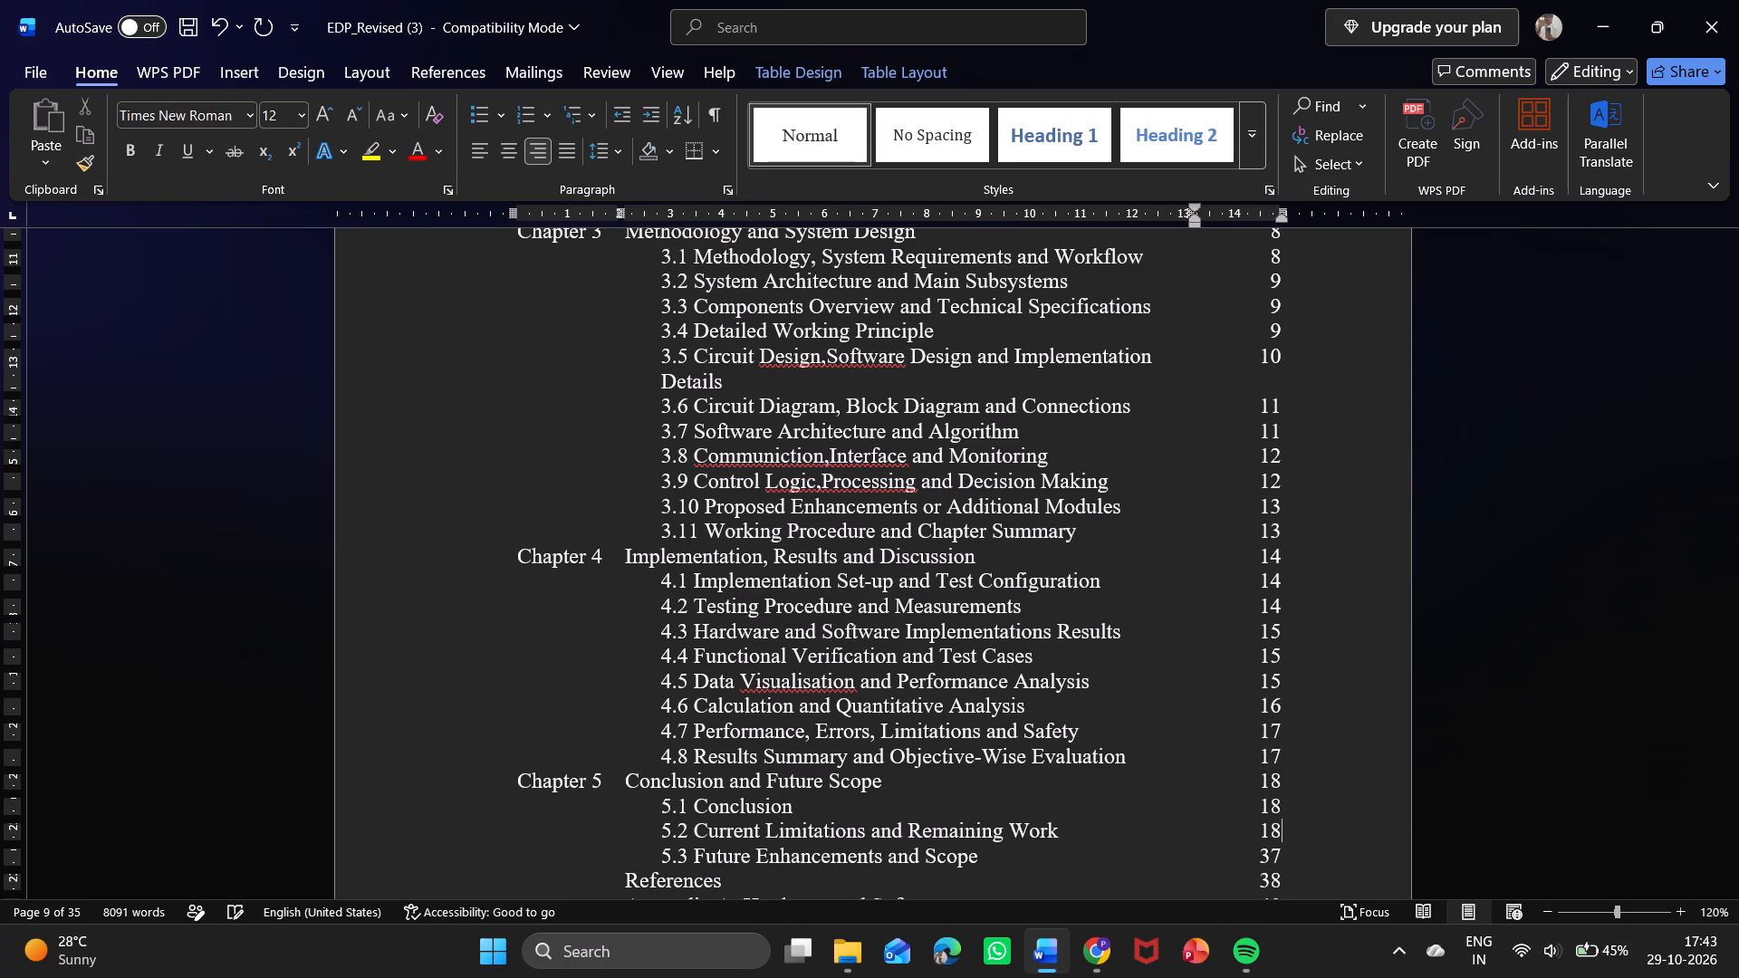
Set the contents page numbers of section 5.3 to 19 and References to 20.
{"action": "scroll", "coordinate": [1202, 833], "scroll_direction": "down", "scroll_amount": 1}
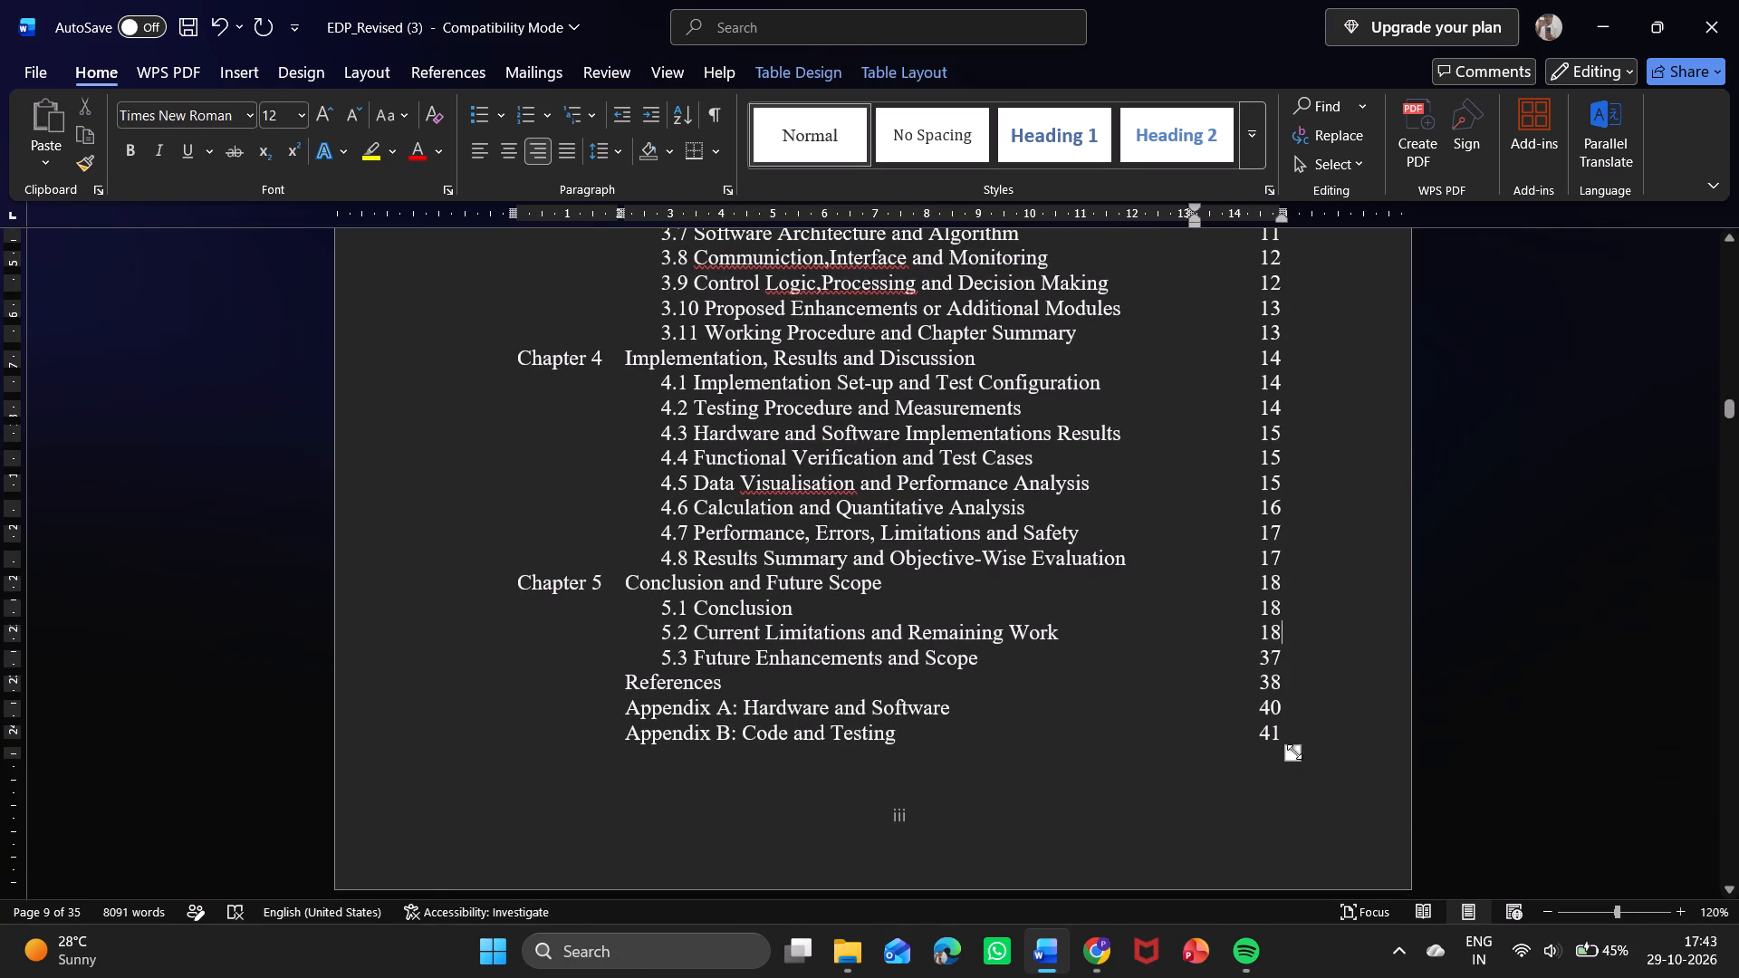
{"action": "left_click", "coordinate": [1314, 715]}
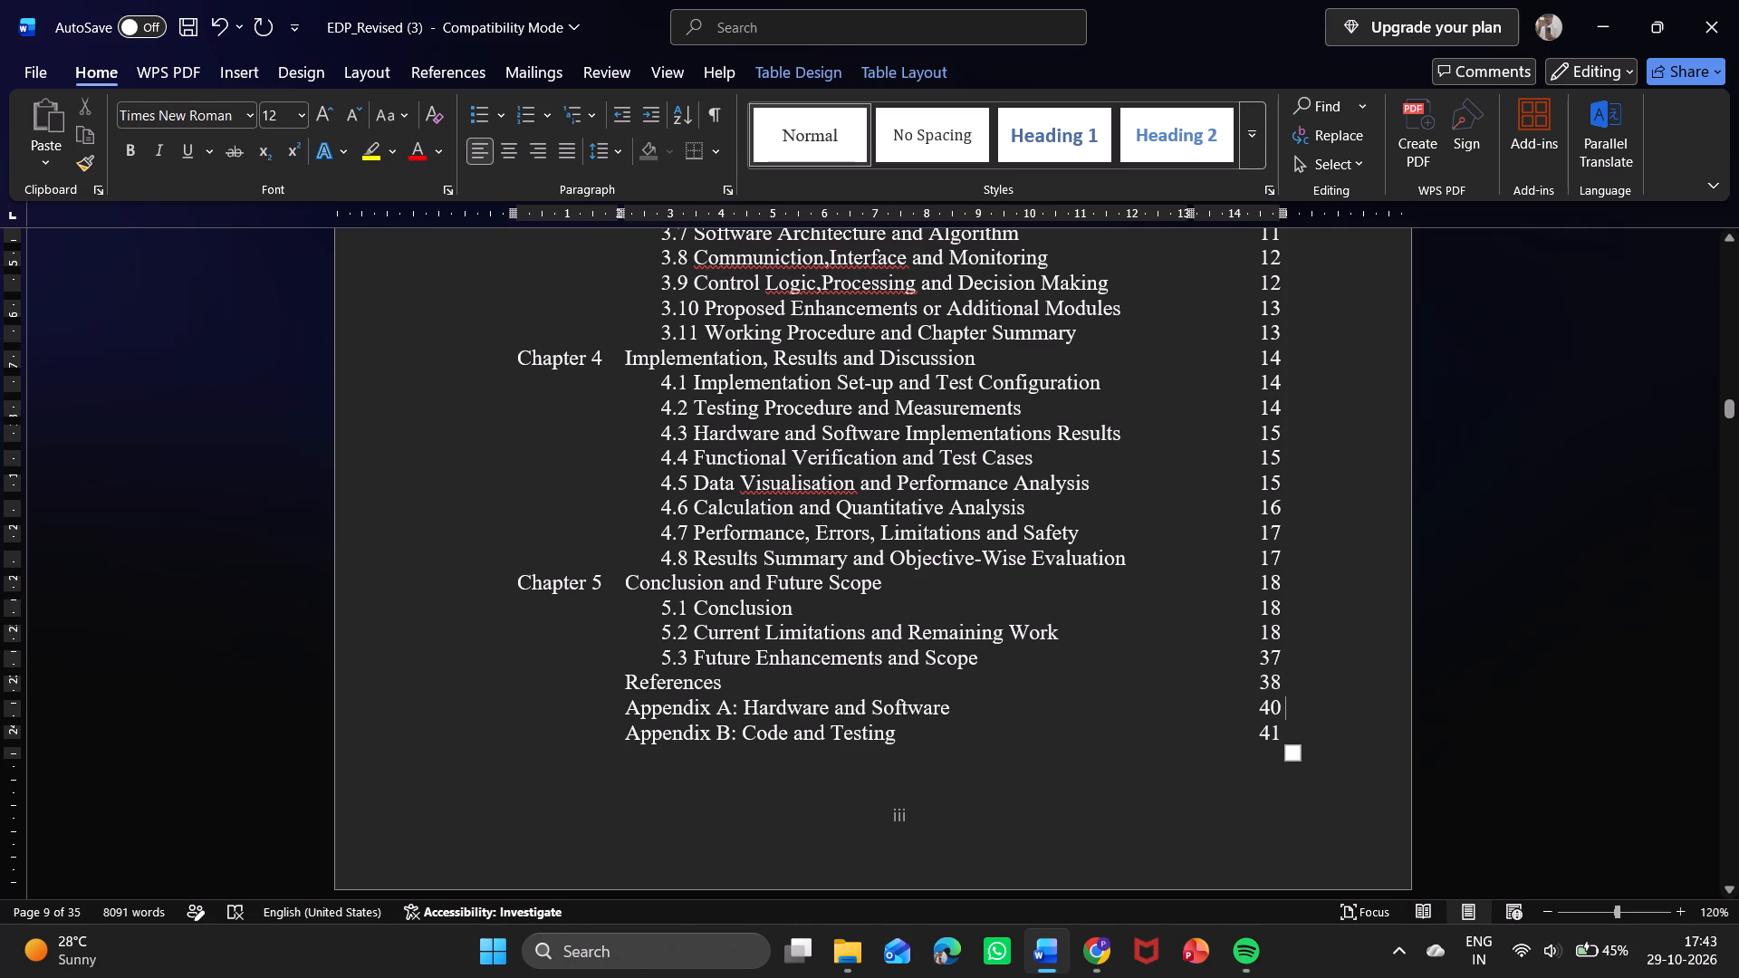
{"action": "left_click_drag", "start_coordinate": [1287, 660], "coordinate": [1265, 651]}
{"action": "type", "text": "19"}
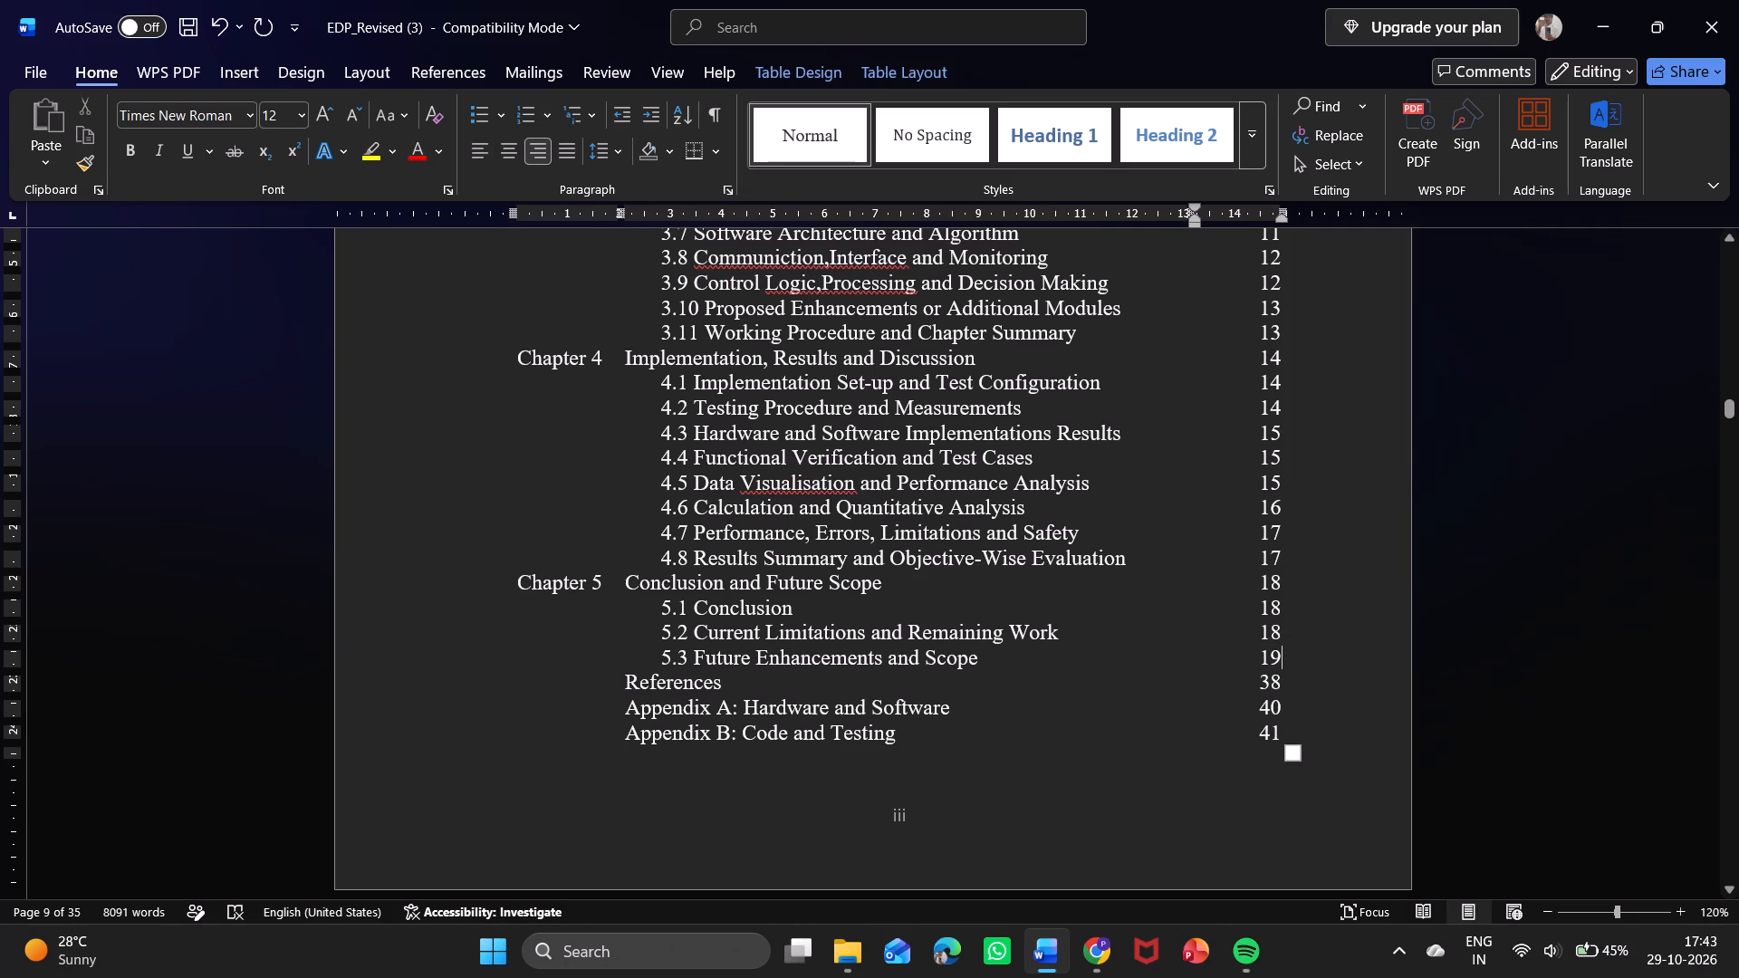
{"action": "left_click_drag", "start_coordinate": [1288, 685], "coordinate": [1274, 683]}
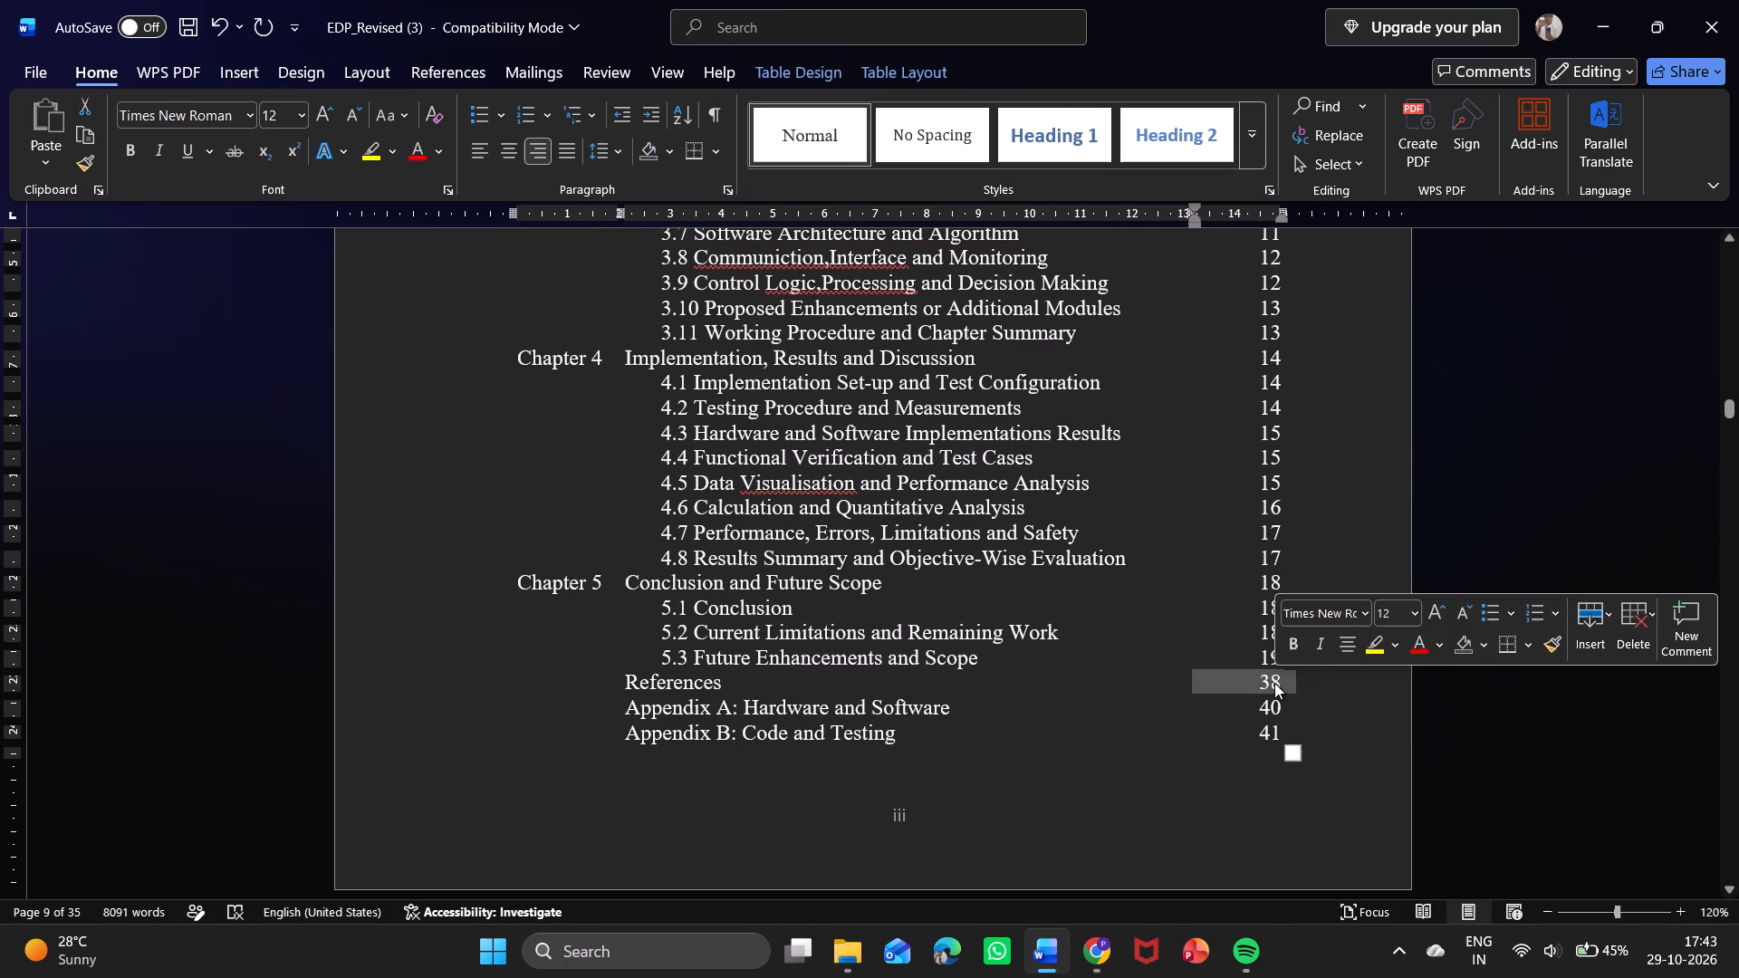
{"action": "type", "text": "20"}
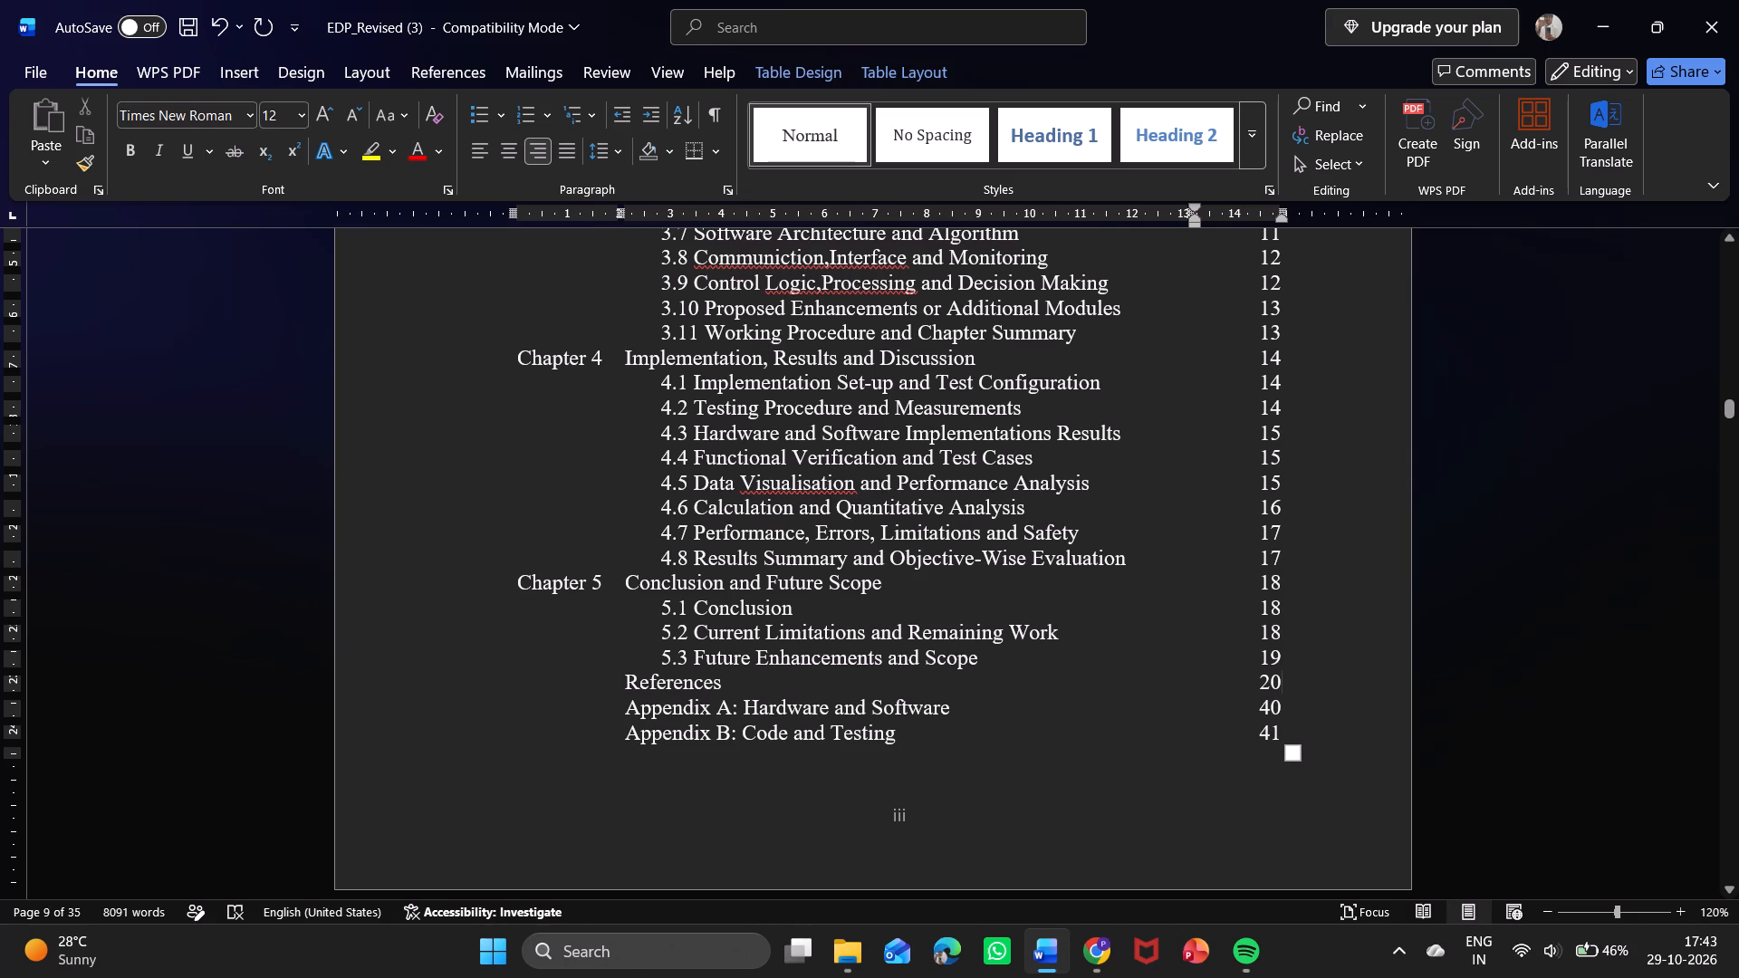
Set the contents page numbers of Appendix A to 21 and Appendix B to 22.
{"action": "left_click_drag", "start_coordinate": [1292, 704], "coordinate": [1260, 718]}
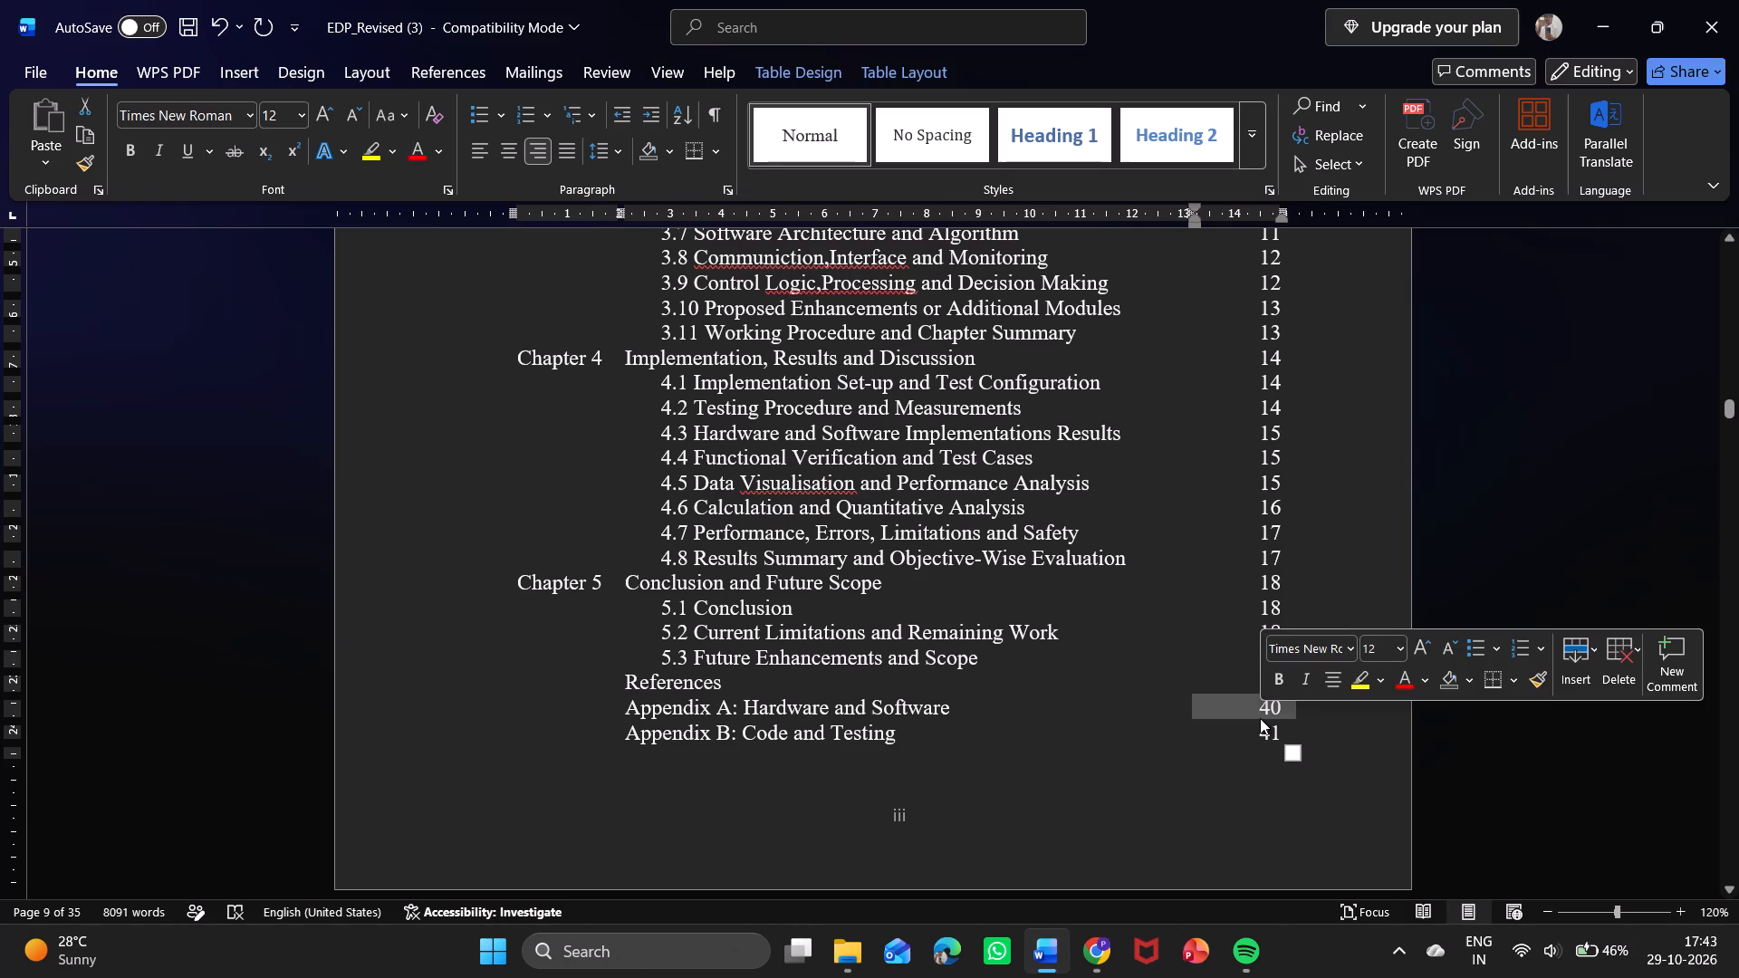
{"action": "key", "text": "2"}
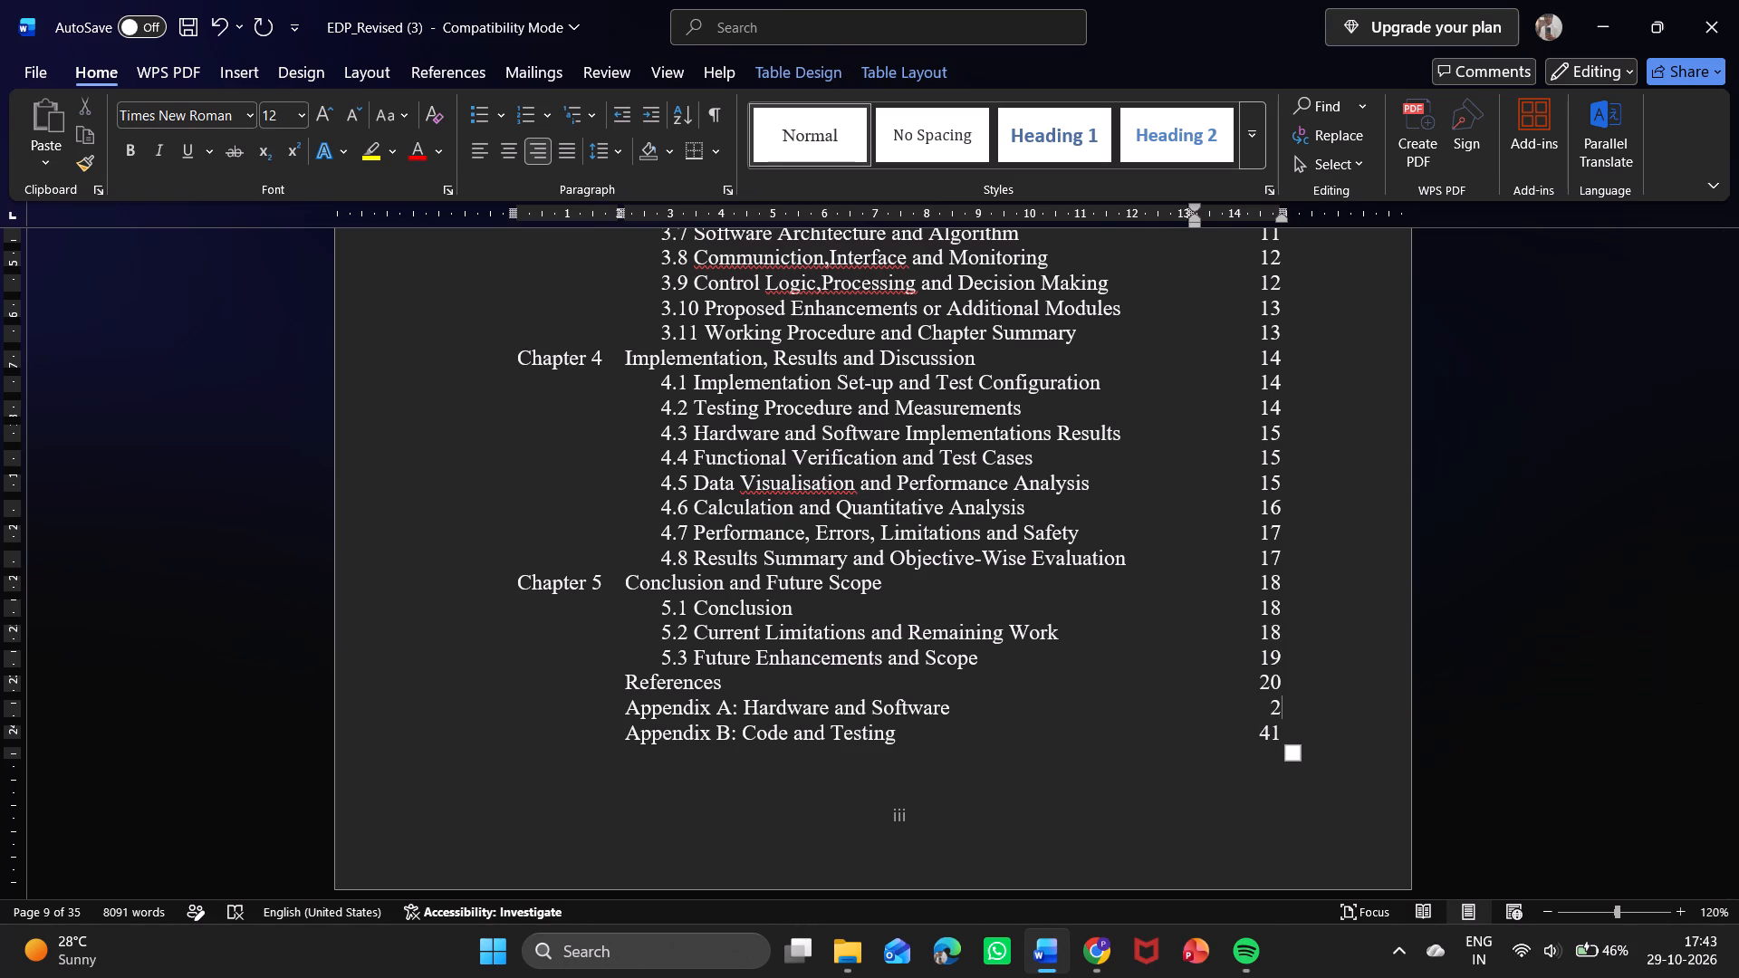
{"action": "key", "text": "1"}
{"action": "scroll", "coordinate": [1108, 734], "scroll_direction": "down", "scroll_amount": 1}
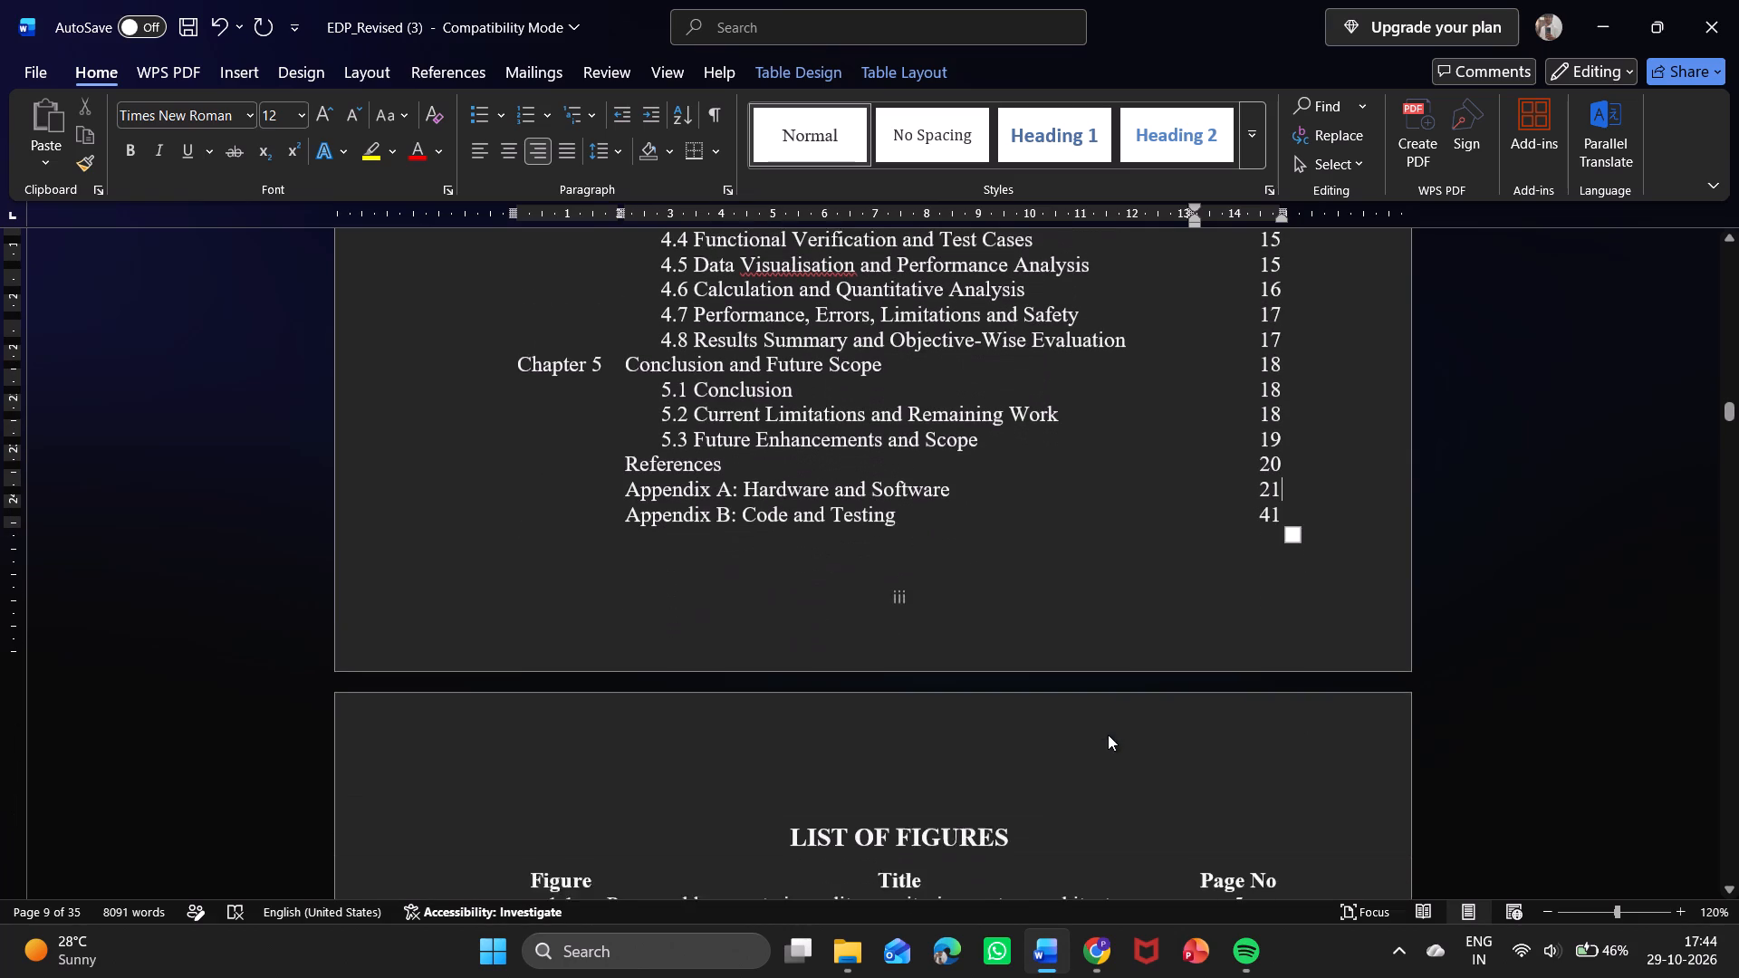
{"action": "left_click", "coordinate": [1282, 502]}
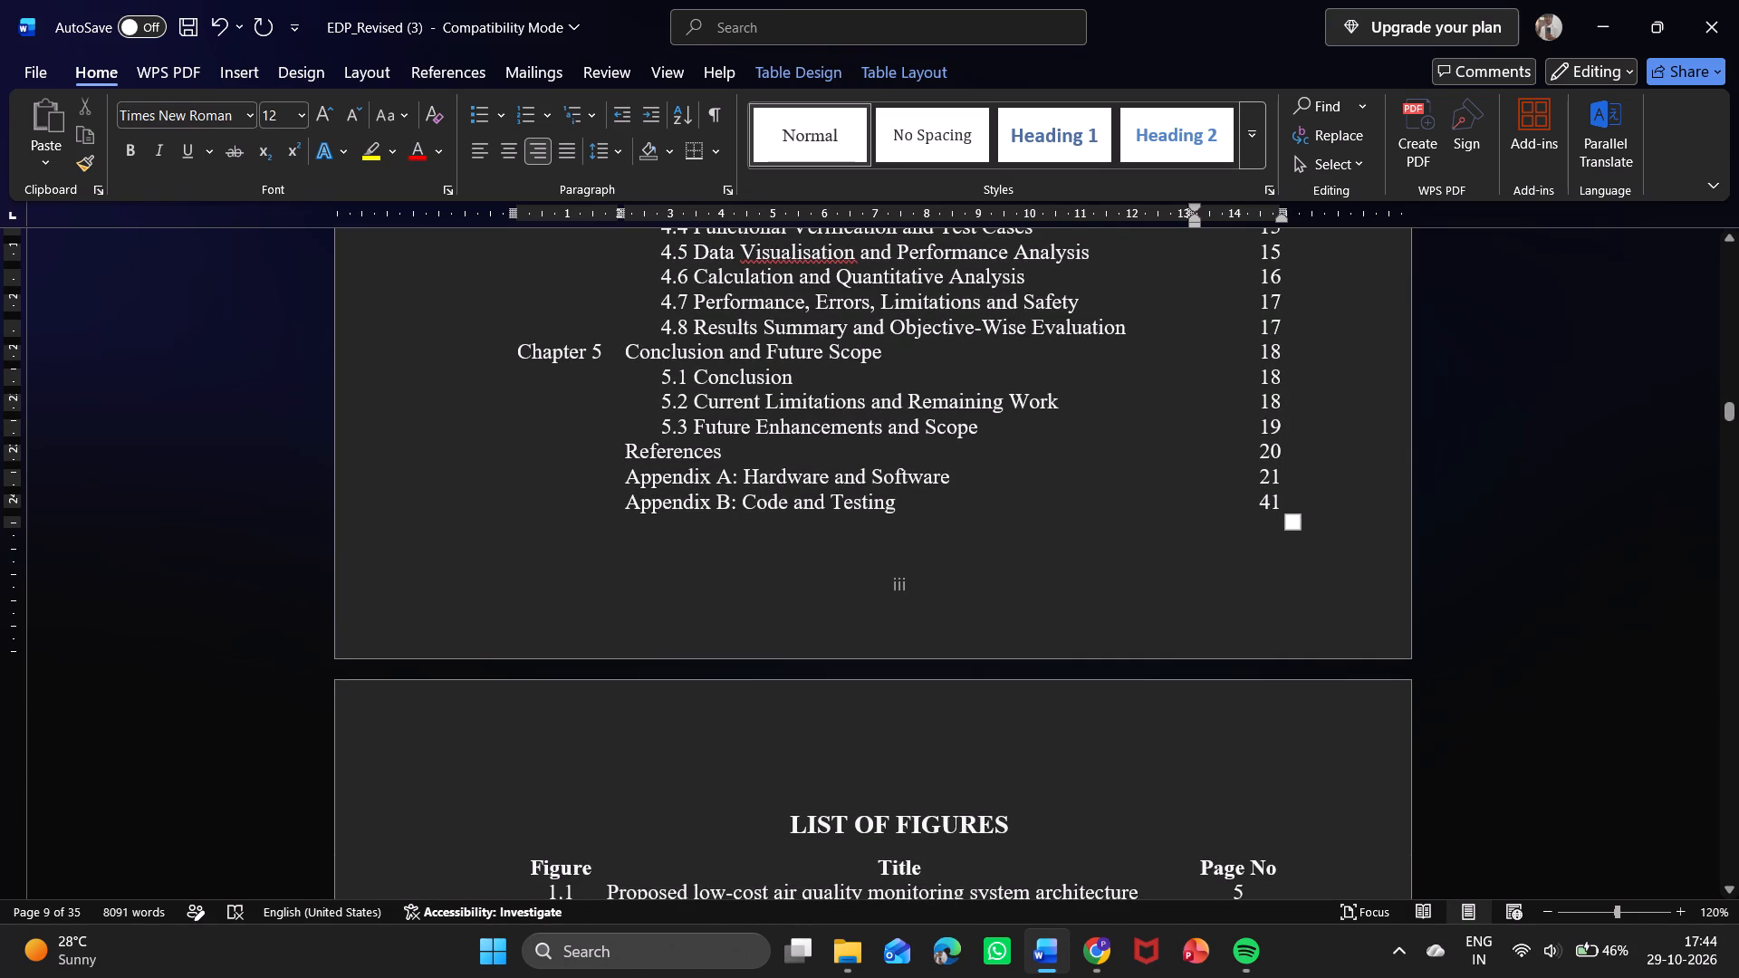
{"action": "left_click_drag", "start_coordinate": [1287, 502], "coordinate": [1273, 502]}
{"action": "type", "text": "22"}
Review the edited contents page together with the page numbers in the List of Figures and List of Tables.
{"action": "scroll", "coordinate": [1204, 582], "scroll_direction": "down", "scroll_amount": 1}
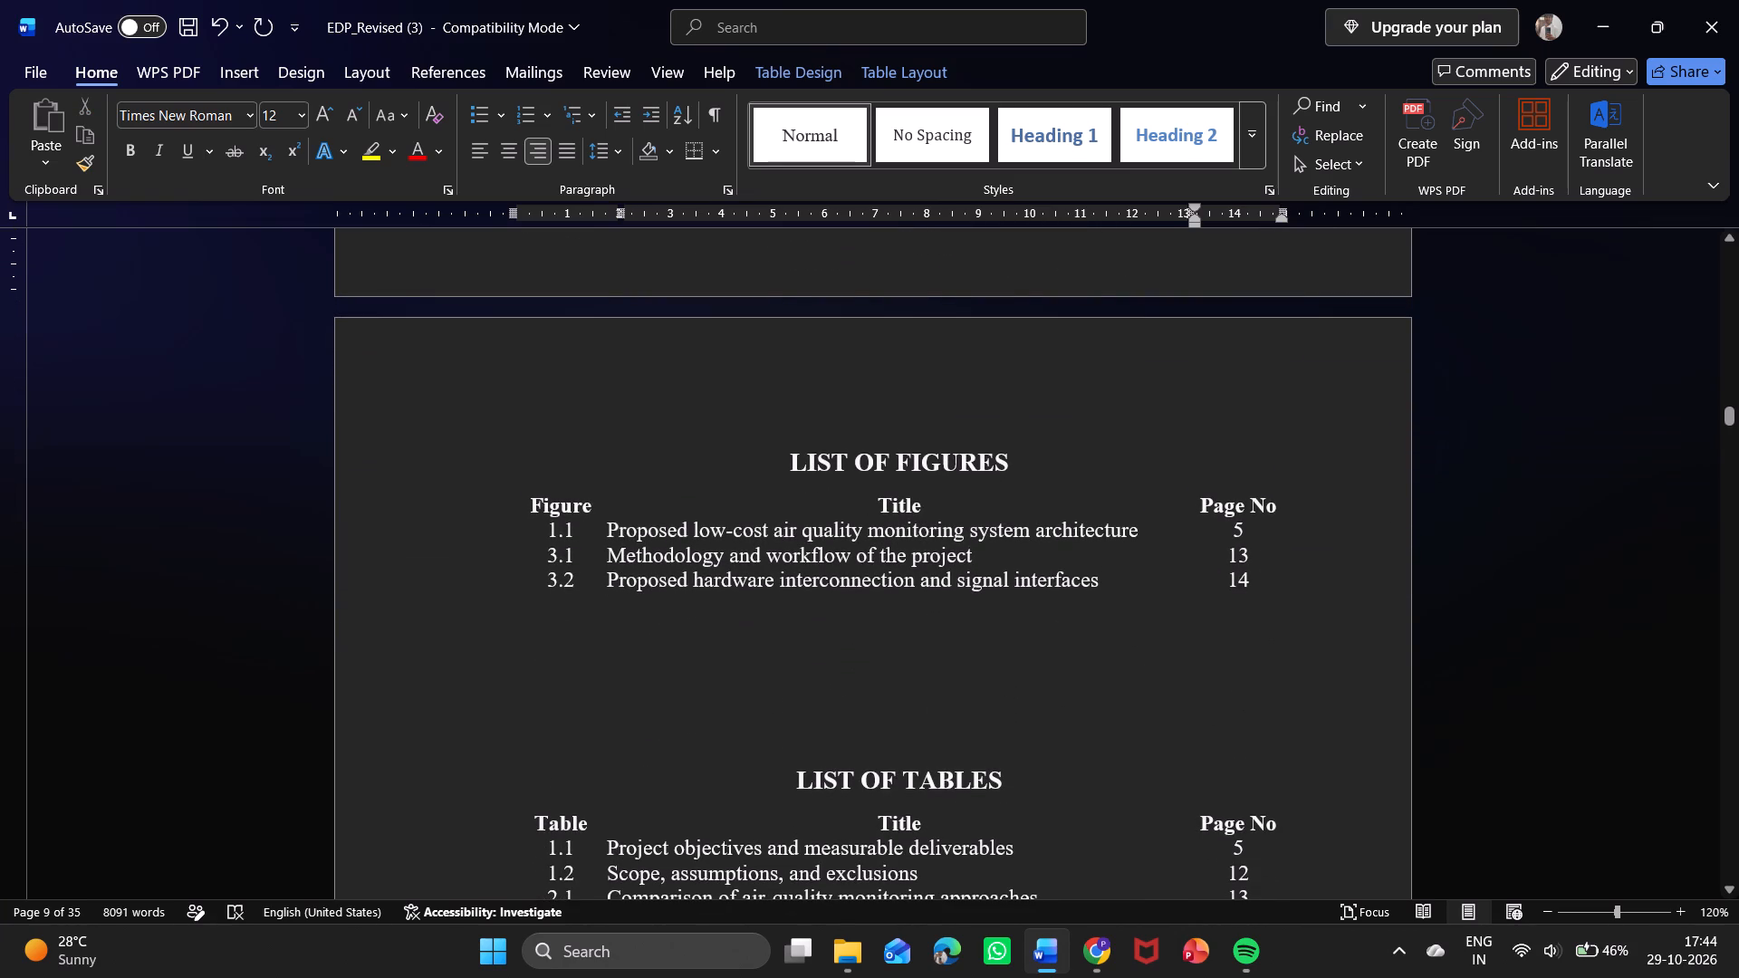
{"action": "scroll", "coordinate": [1204, 582], "scroll_direction": "down", "scroll_amount": 1}
{"action": "scroll", "coordinate": [1204, 582], "scroll_direction": "up", "scroll_amount": 2}
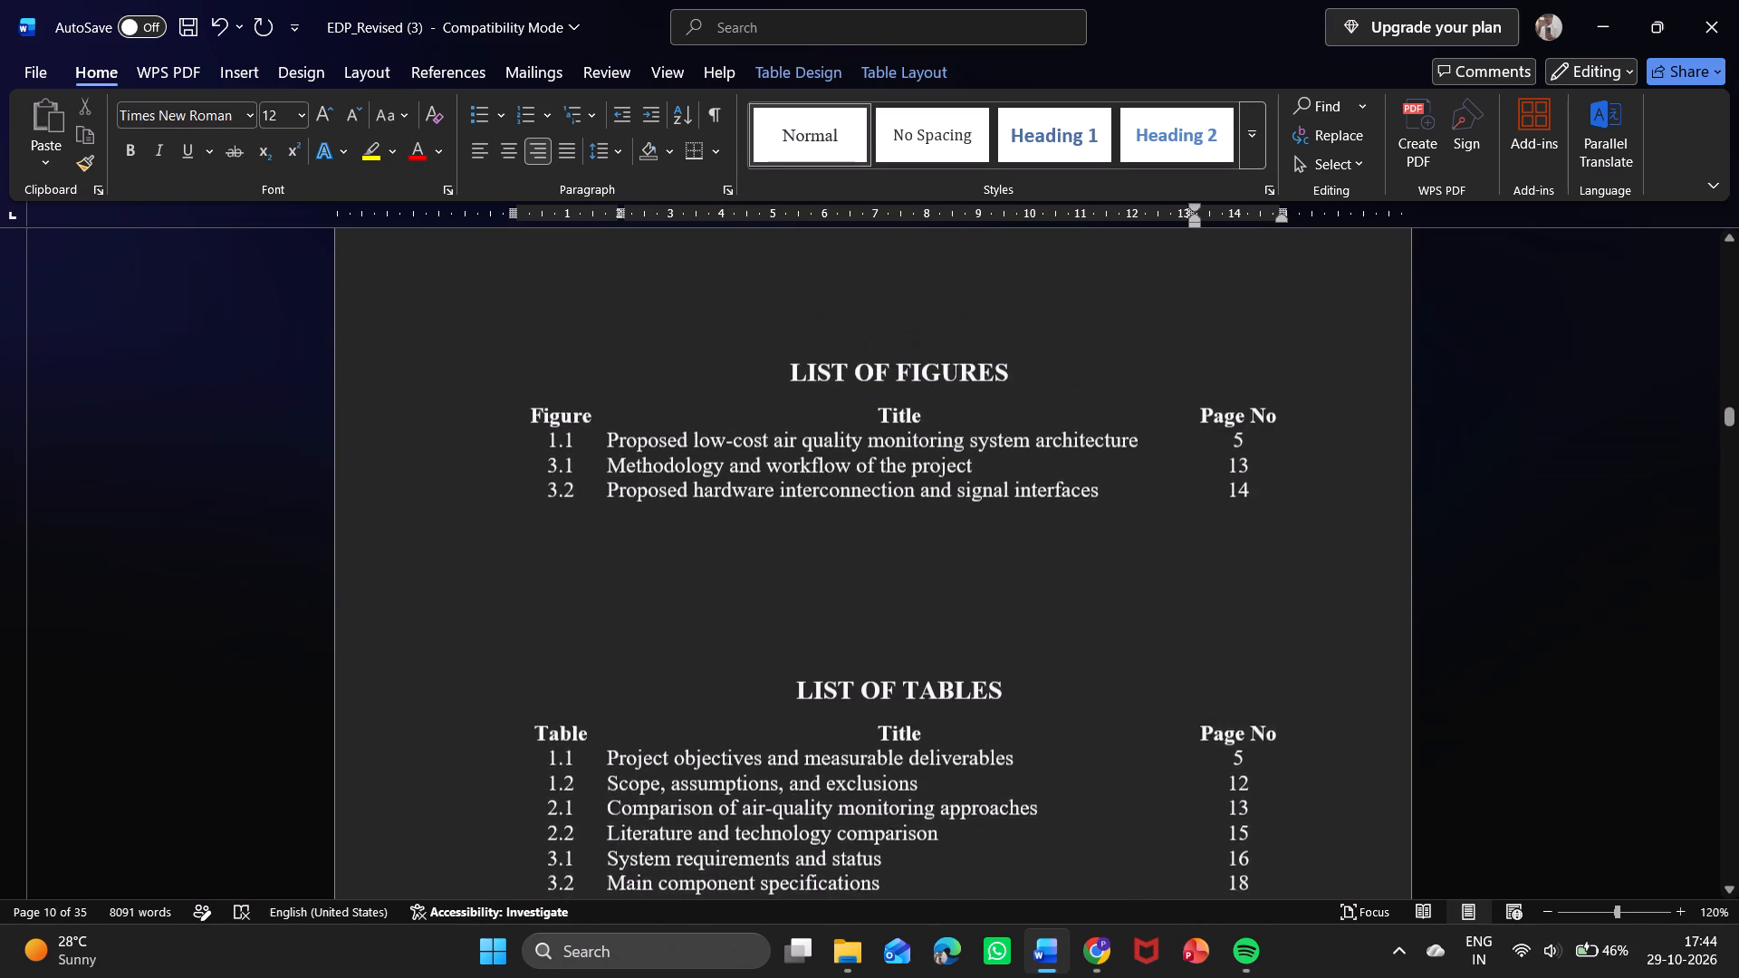
{"action": "scroll", "coordinate": [1204, 582], "scroll_direction": "up", "scroll_amount": 2}
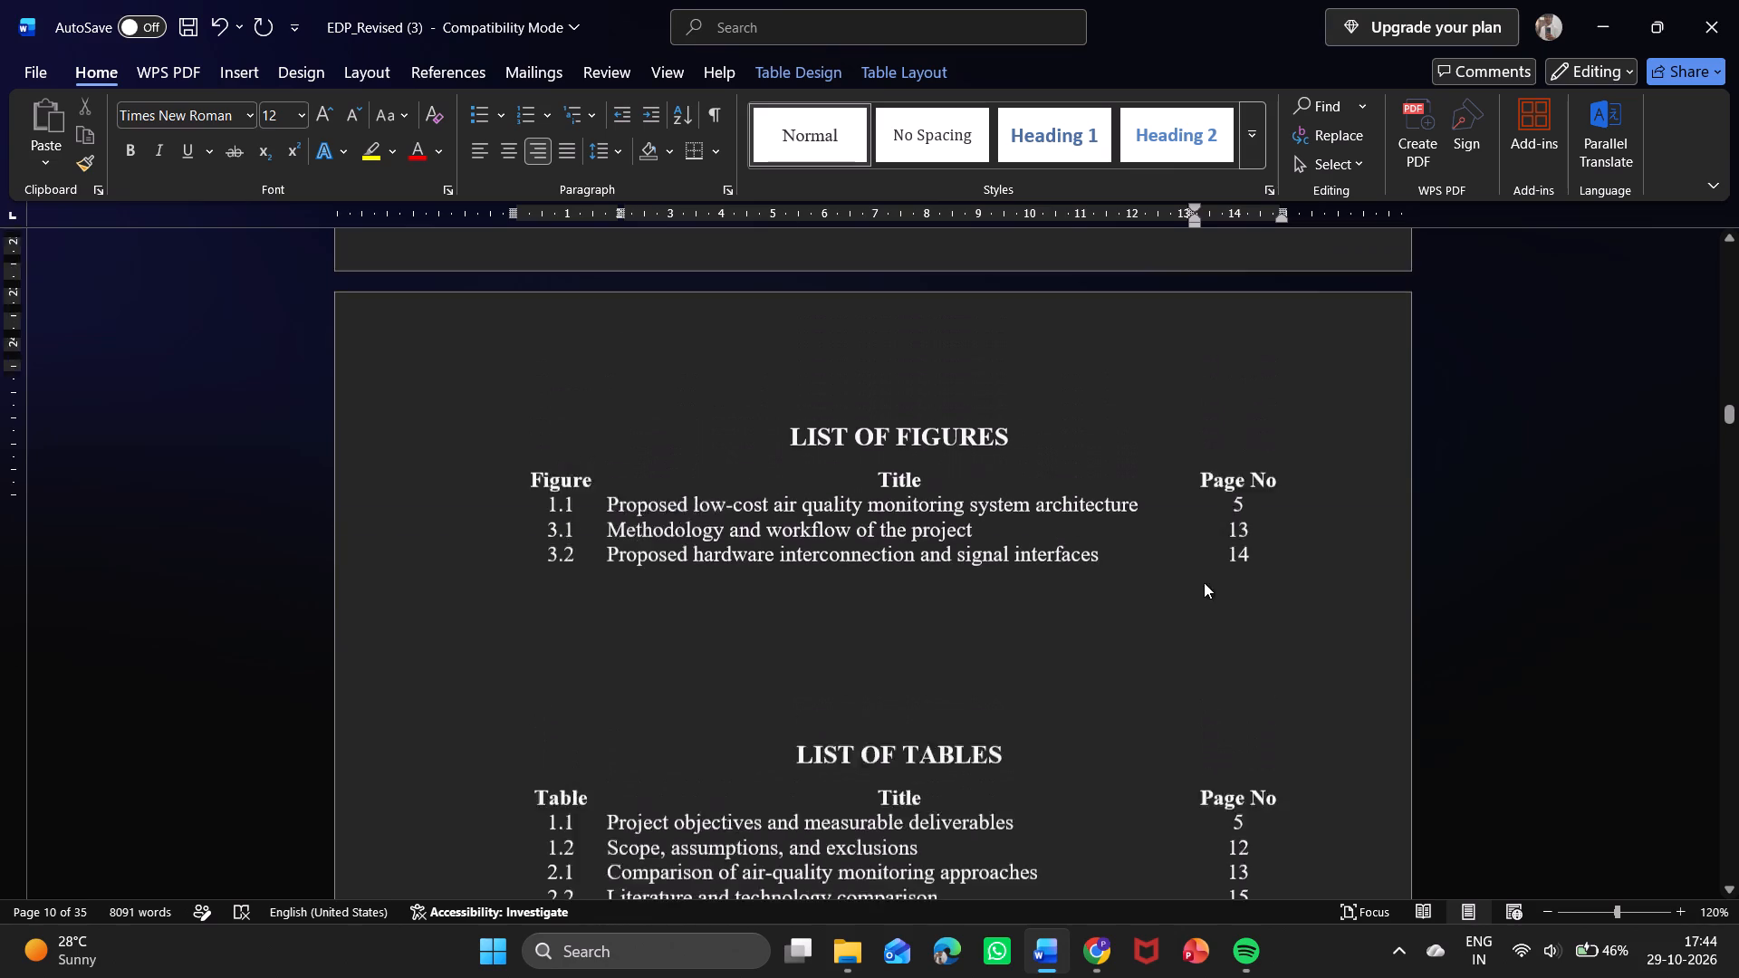
{"action": "scroll", "coordinate": [1204, 582], "scroll_direction": "up", "scroll_amount": 3}
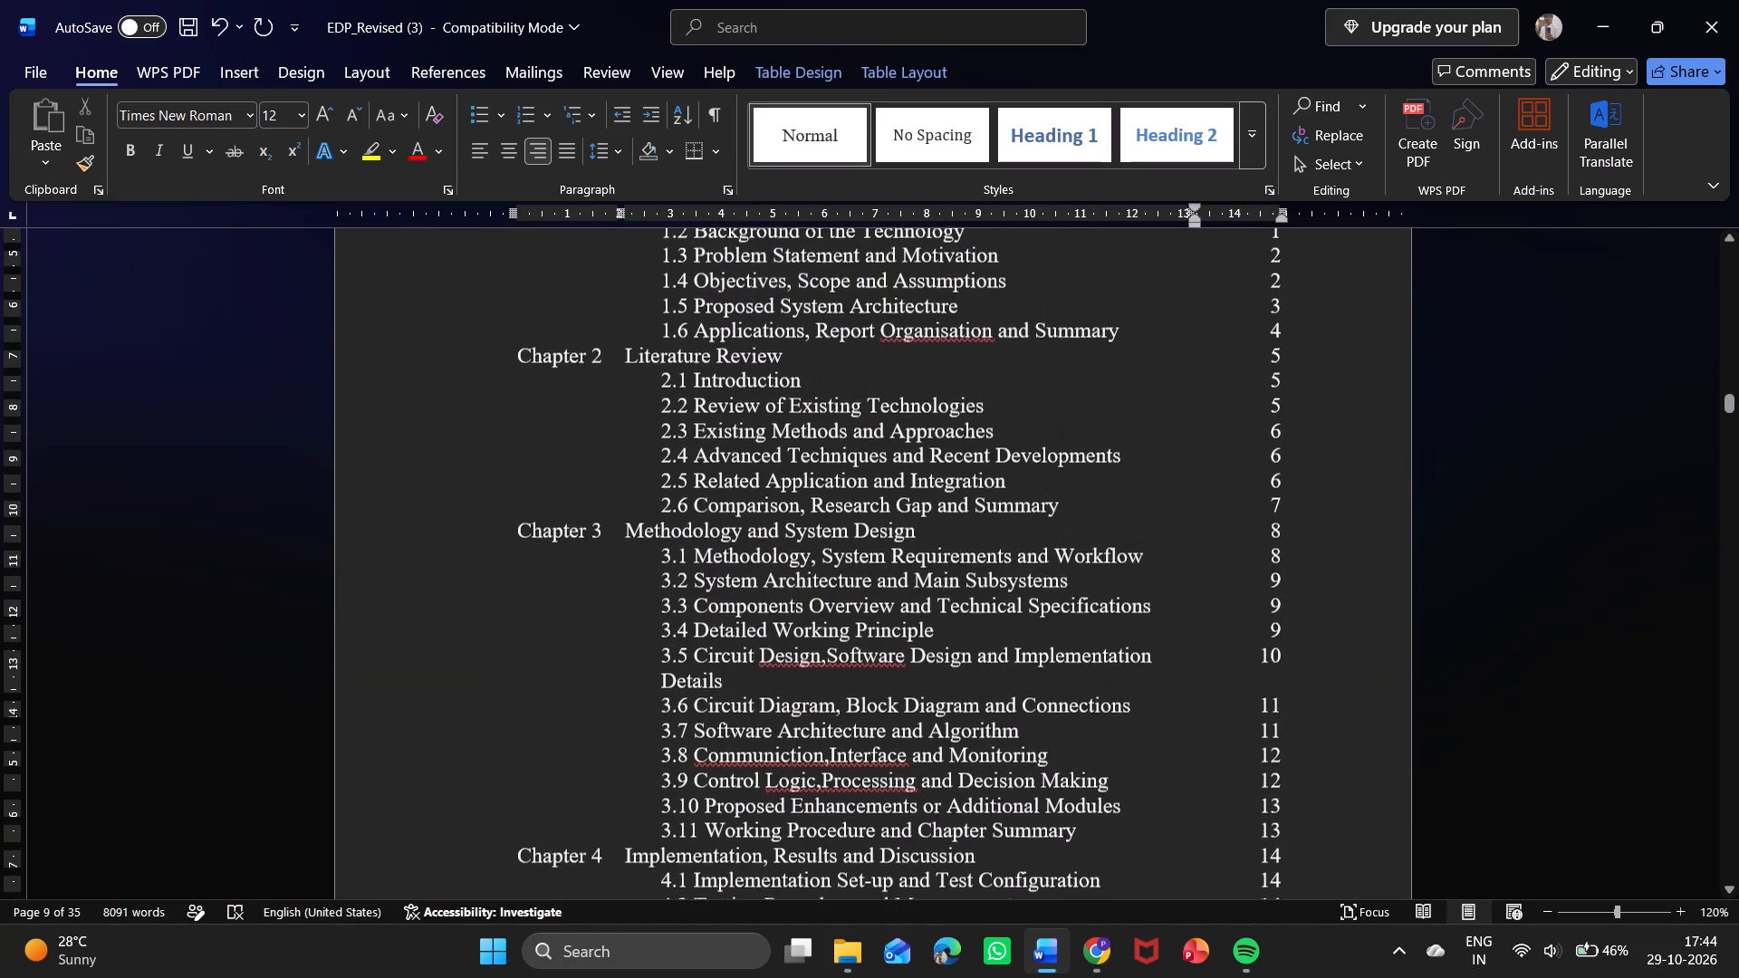
{"action": "scroll", "coordinate": [1204, 582], "scroll_direction": "up", "scroll_amount": 1}
{"action": "scroll", "coordinate": [1204, 582], "scroll_direction": "down", "scroll_amount": 4}
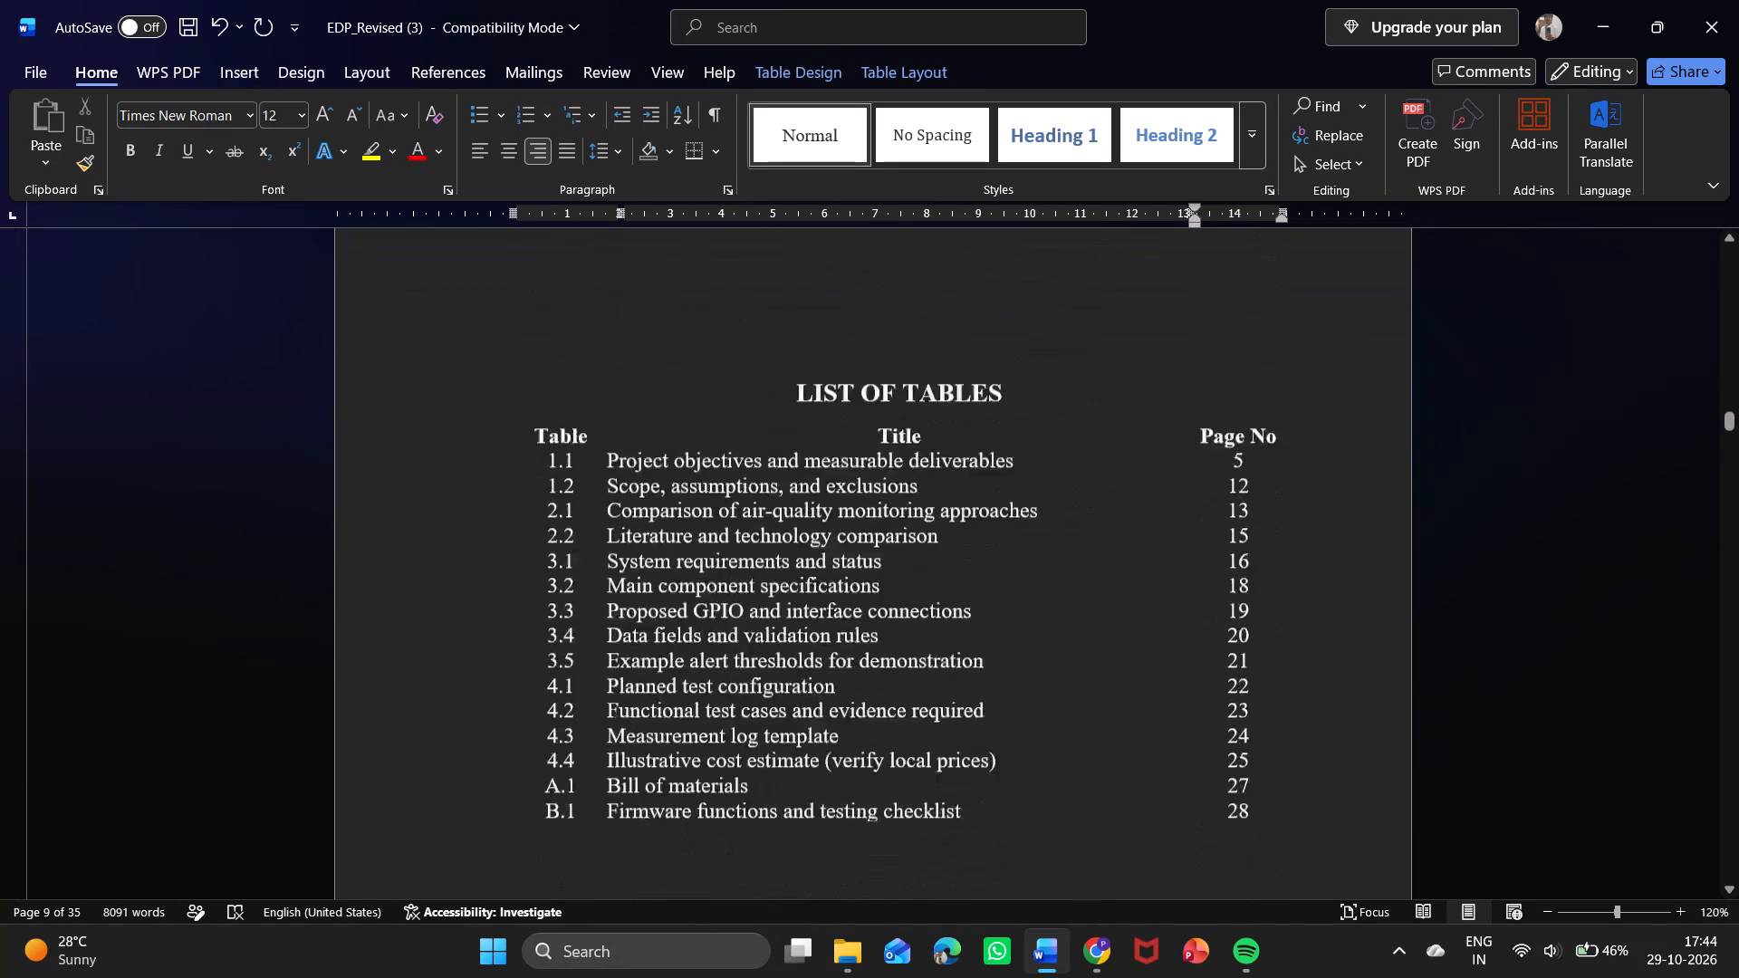
{"action": "scroll", "coordinate": [1204, 582], "scroll_direction": "down", "scroll_amount": 1}
{"action": "scroll", "coordinate": [1204, 582], "scroll_direction": "up", "scroll_amount": 1}
{"action": "scroll", "coordinate": [1204, 582], "scroll_direction": "down", "scroll_amount": 2}
Review Appendix B through the report's last page, checking where its code listing, sections B.1 and B.2 and test record table fall.
{"action": "scroll", "coordinate": [1204, 582], "scroll_direction": "down", "scroll_amount": 1}
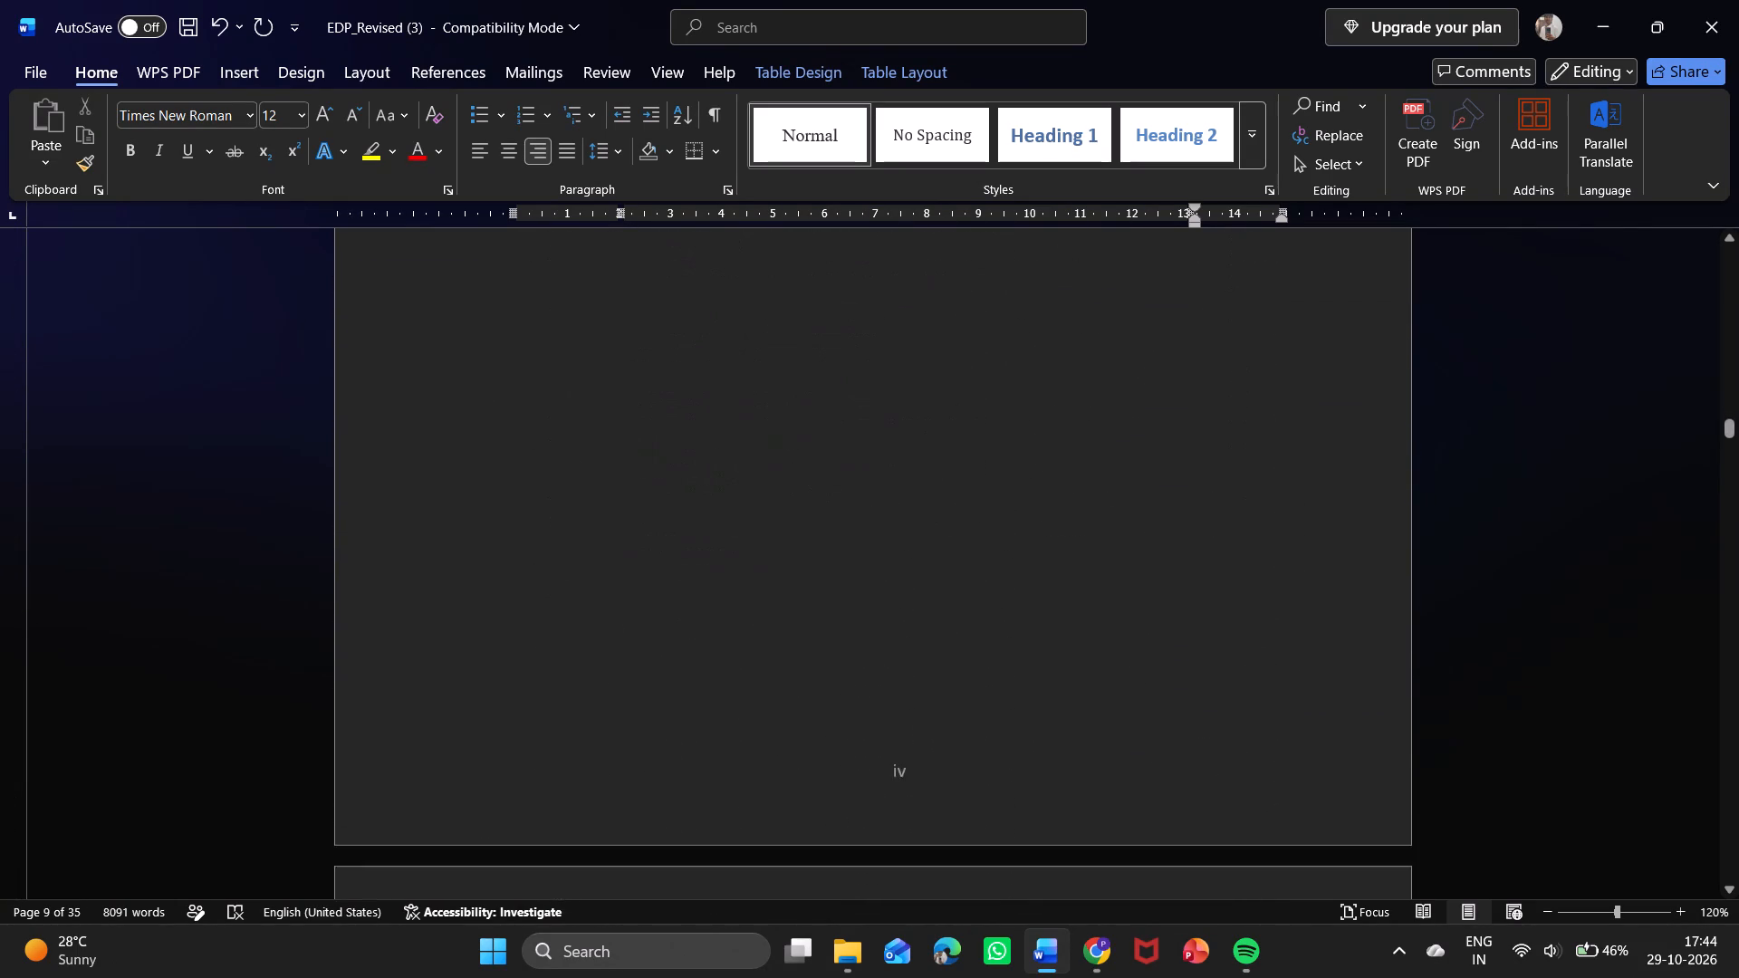
{"action": "scroll", "coordinate": [1204, 582], "scroll_direction": "down", "scroll_amount": 1}
{"action": "scroll", "coordinate": [1204, 582], "scroll_direction": "down", "scroll_amount": 20}
{"action": "scroll", "coordinate": [1204, 582], "scroll_direction": "down", "scroll_amount": 2}
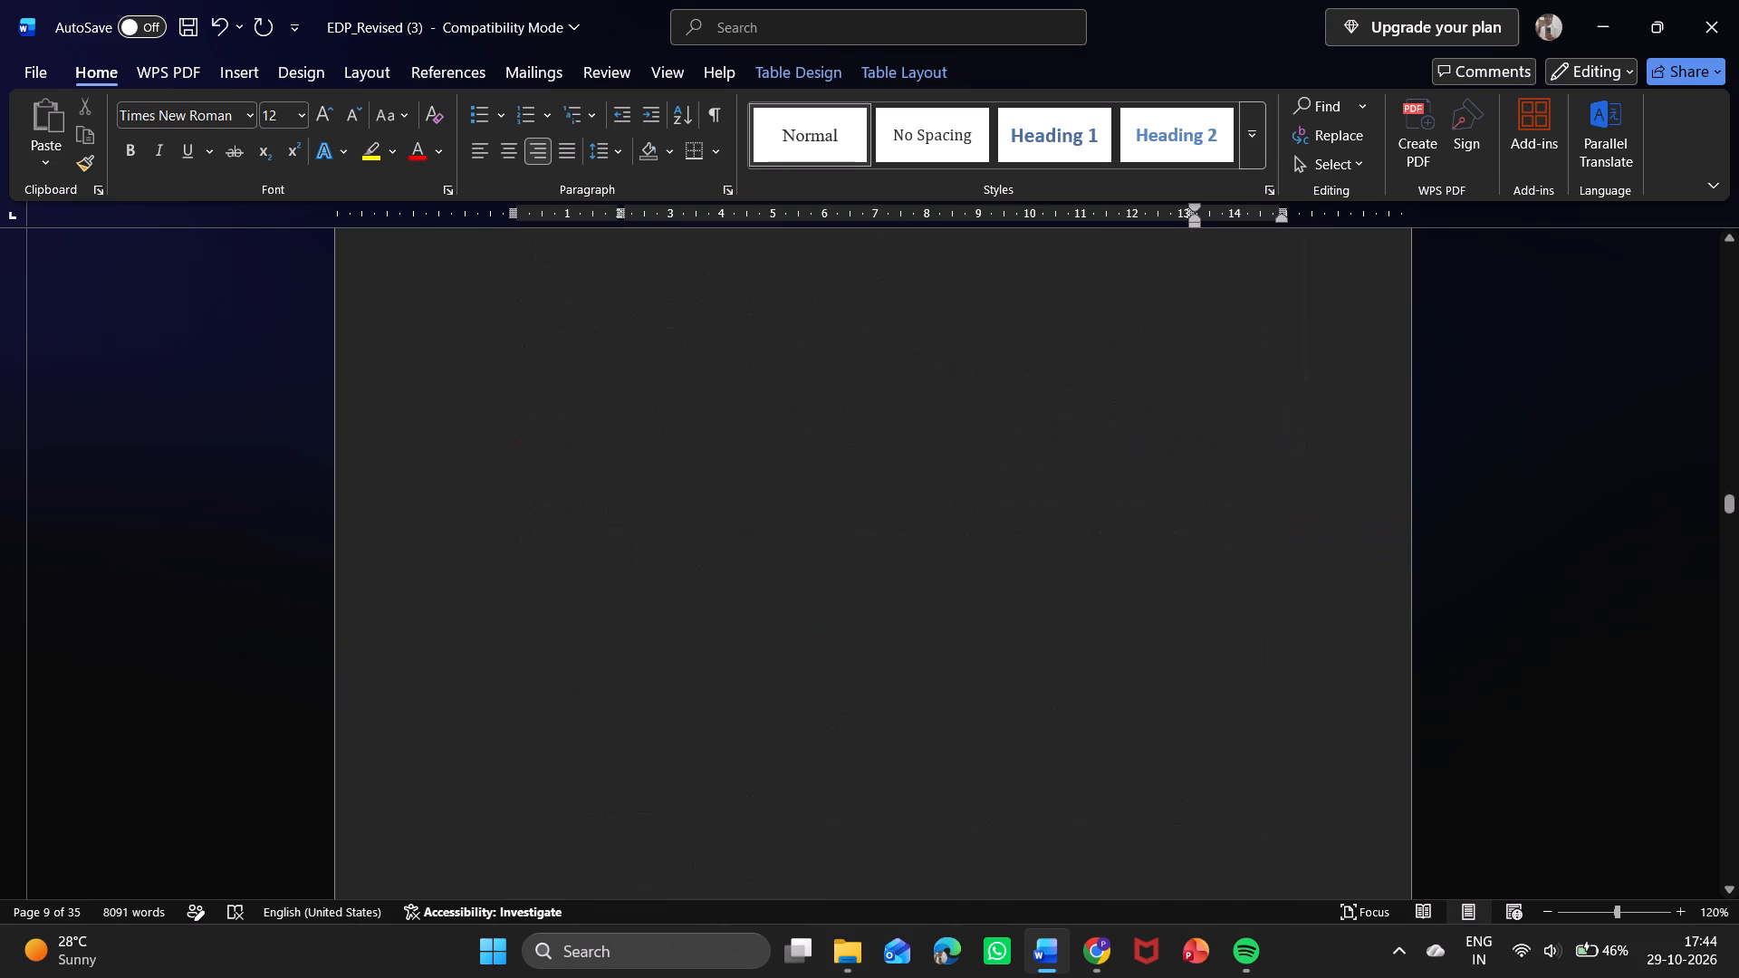
{"action": "scroll", "coordinate": [1204, 582], "scroll_direction": "down", "scroll_amount": 20}
{"action": "scroll", "coordinate": [1204, 582], "scroll_direction": "down", "scroll_amount": 9}
{"action": "scroll", "coordinate": [1204, 582], "scroll_direction": "up", "scroll_amount": 7}
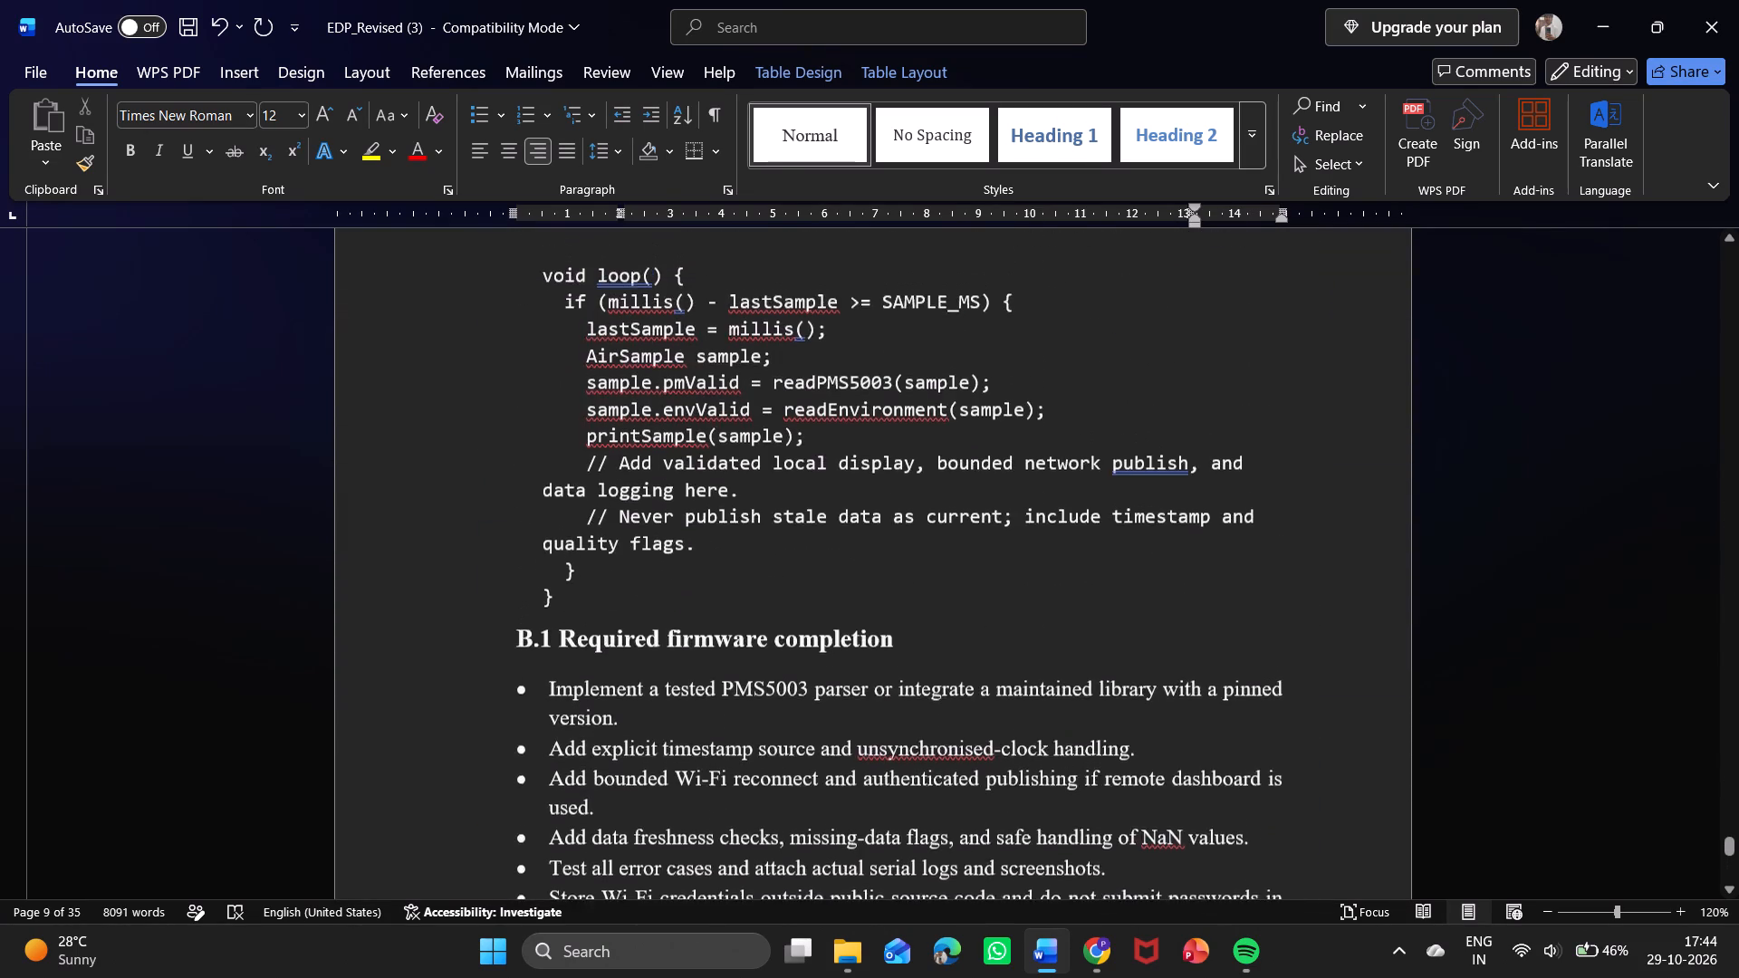
{"action": "scroll", "coordinate": [1204, 582], "scroll_direction": "down", "scroll_amount": 1}
{"action": "scroll", "coordinate": [1204, 582], "scroll_direction": "up", "scroll_amount": 1}
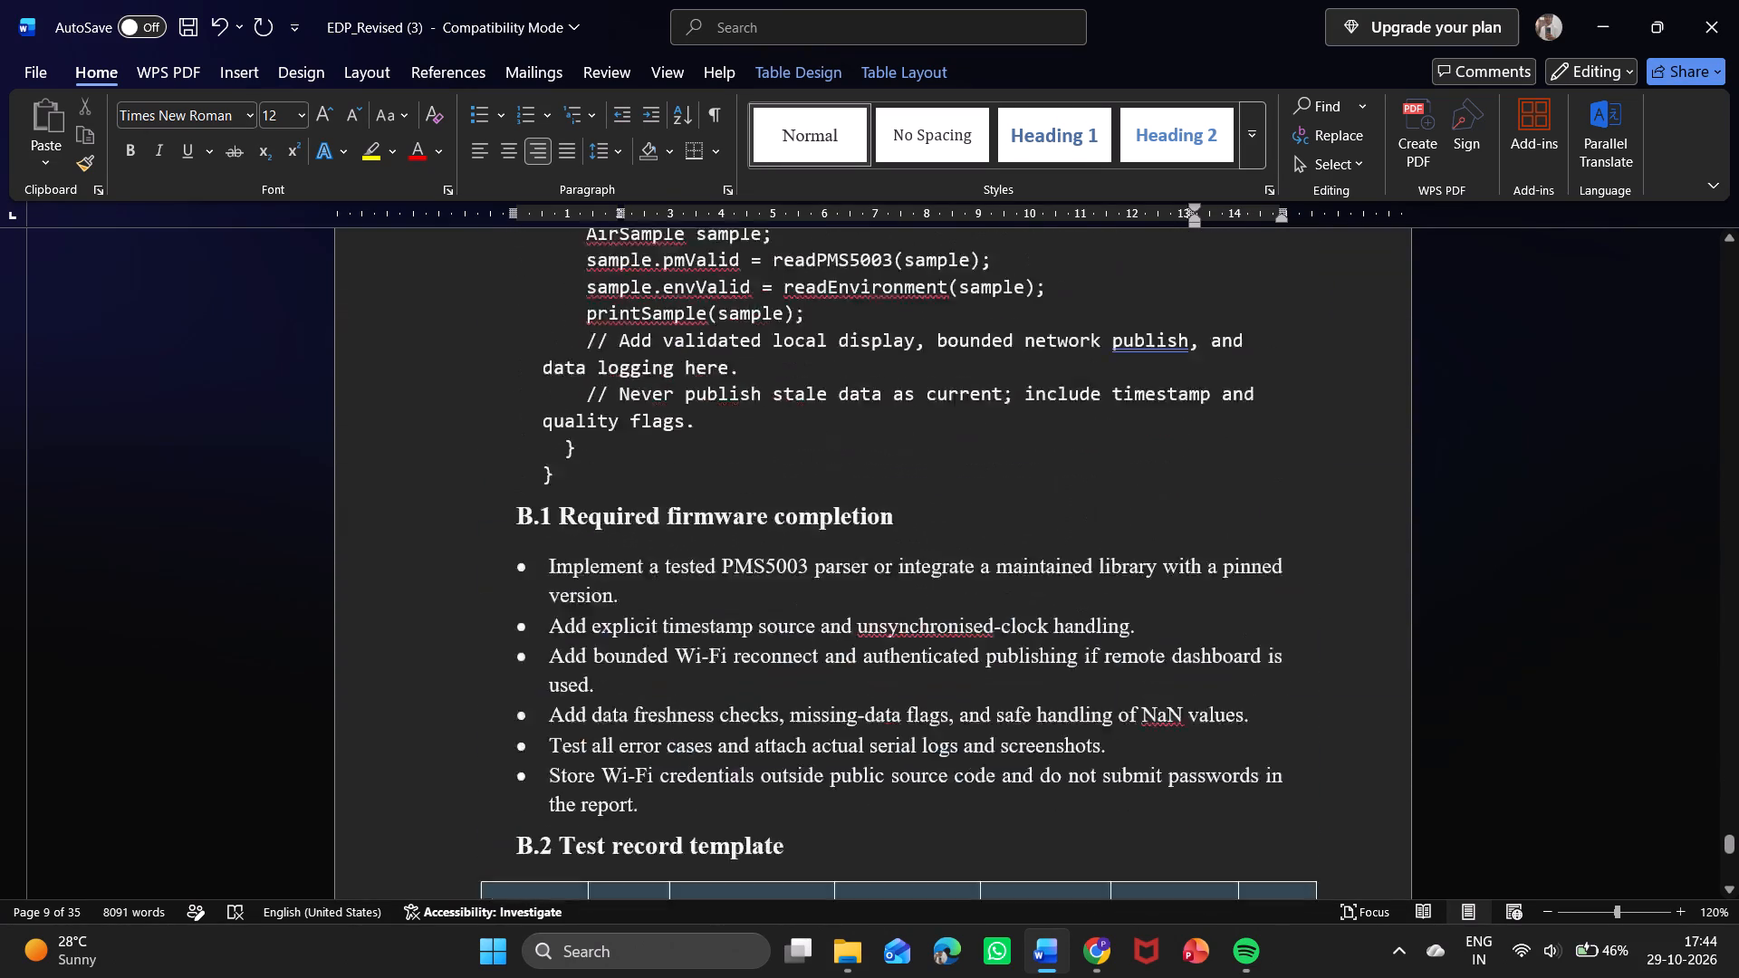
{"action": "scroll", "coordinate": [1204, 582], "scroll_direction": "up", "scroll_amount": 5}
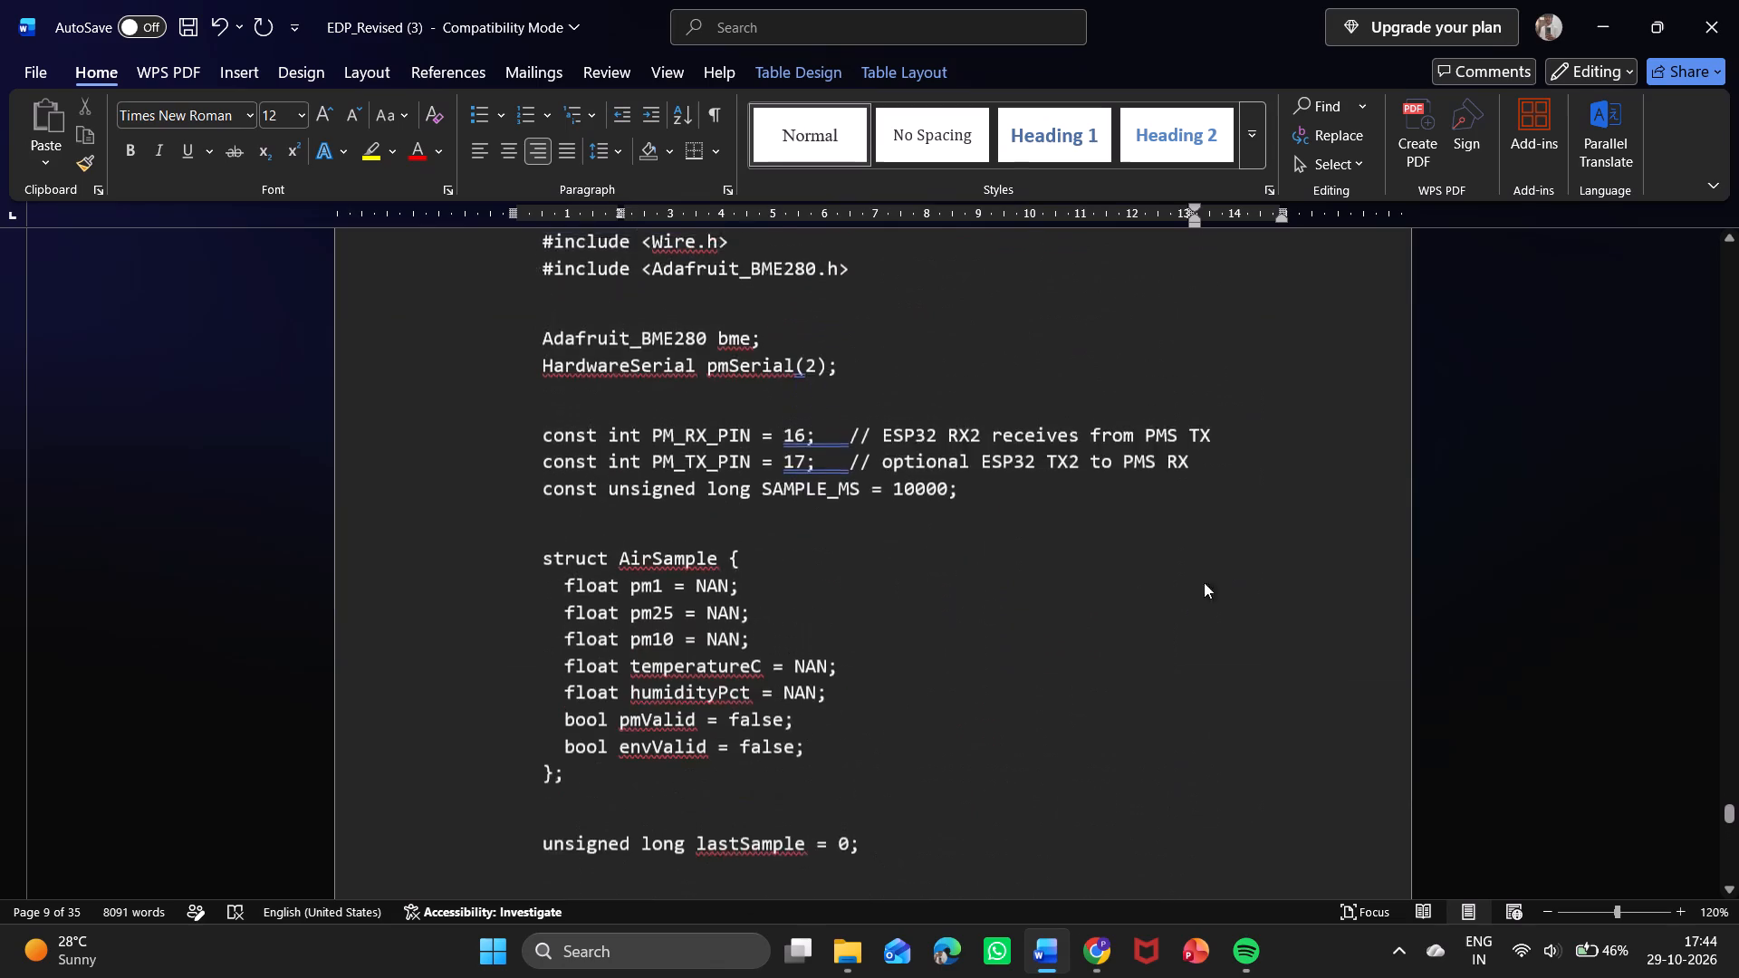
{"action": "scroll", "coordinate": [1204, 582], "scroll_direction": "up", "scroll_amount": 1}
{"action": "scroll", "coordinate": [1204, 582], "scroll_direction": "down", "scroll_amount": 3}
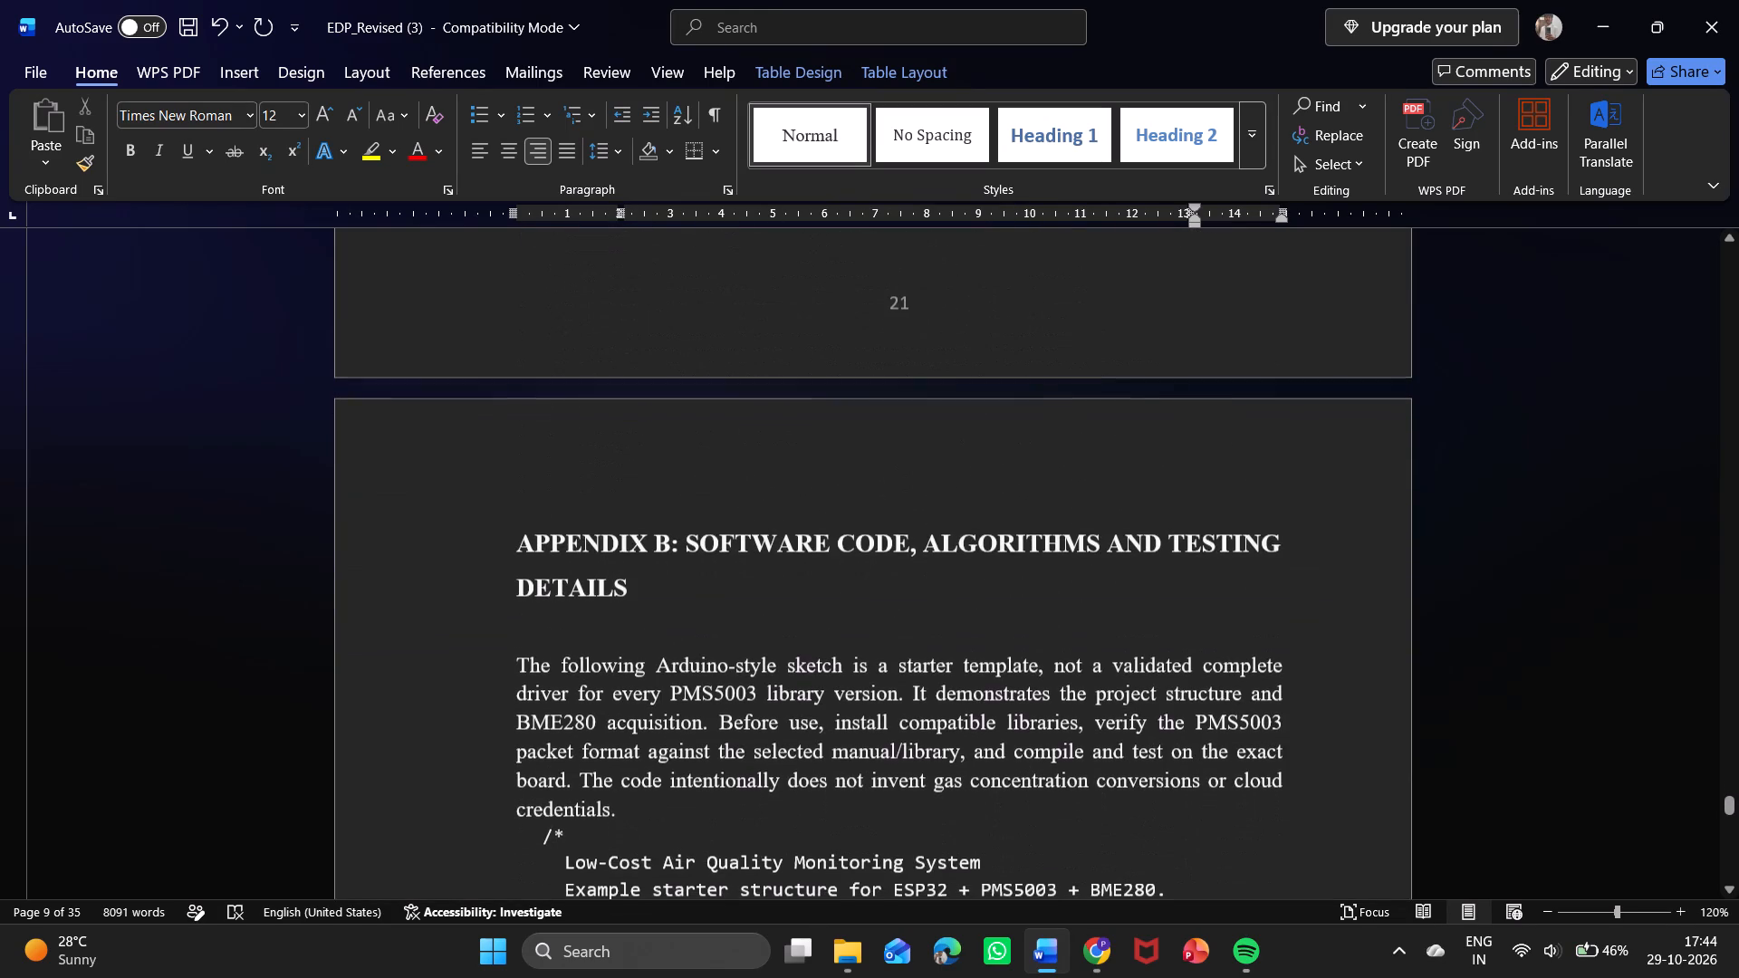
{"action": "scroll", "coordinate": [1204, 582], "scroll_direction": "down", "scroll_amount": 4}
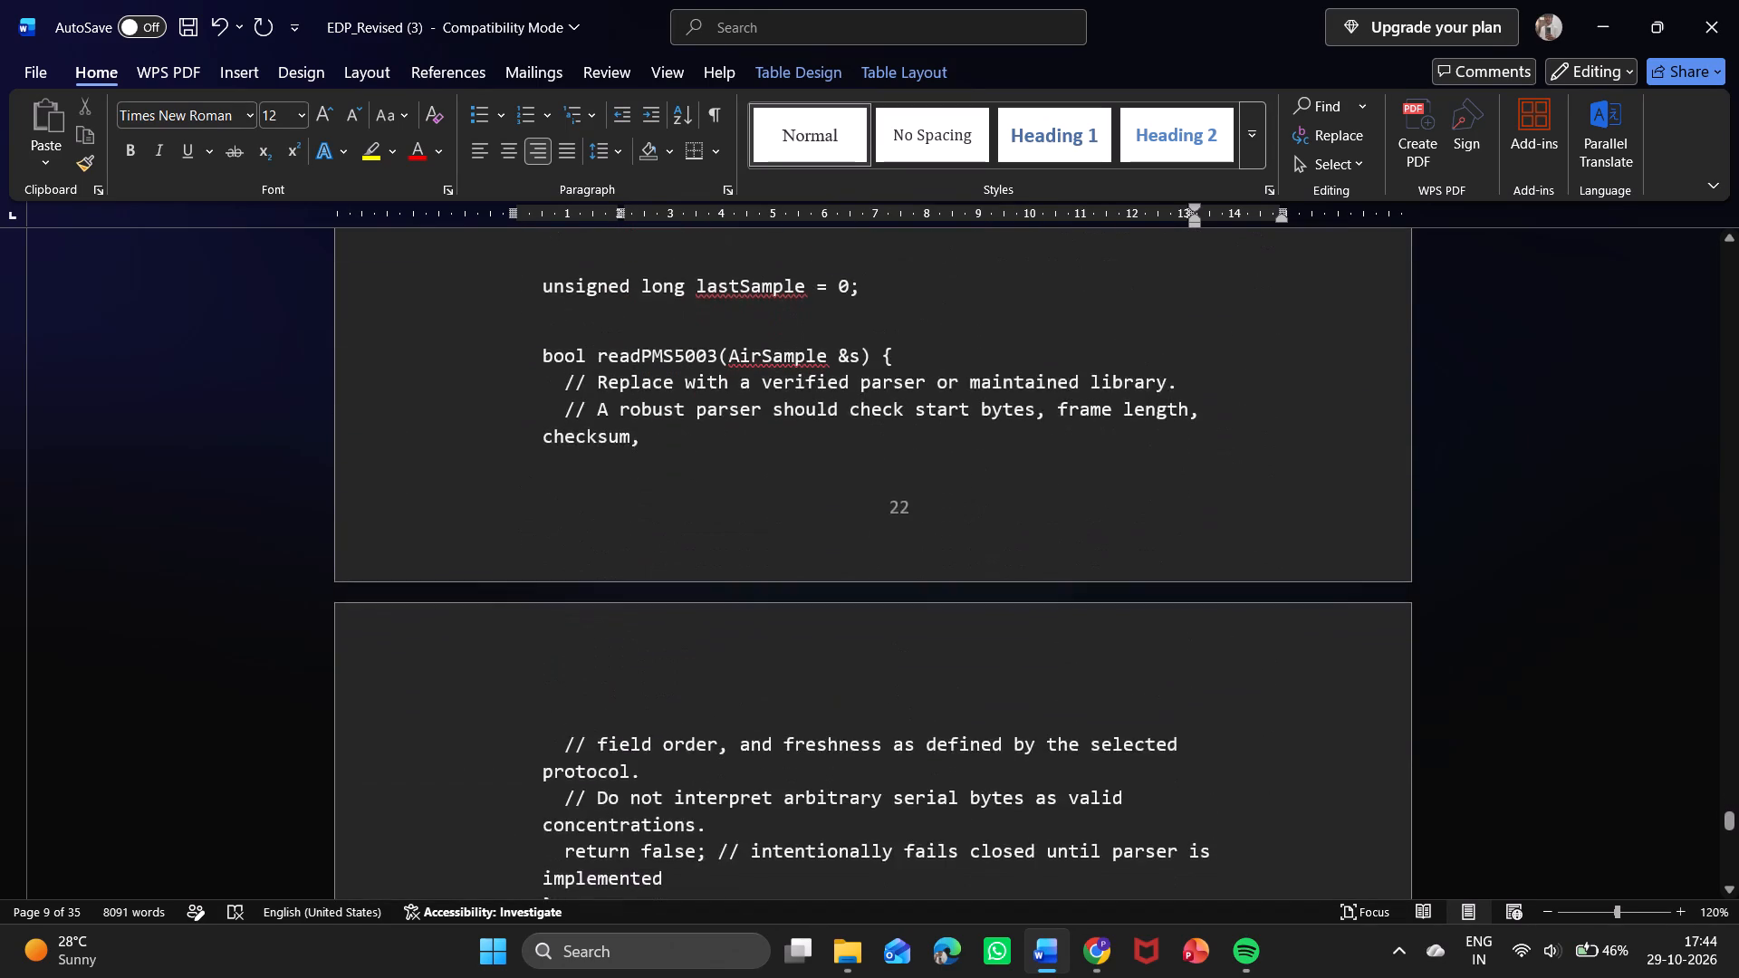
{"action": "scroll", "coordinate": [1204, 582], "scroll_direction": "down", "scroll_amount": 5}
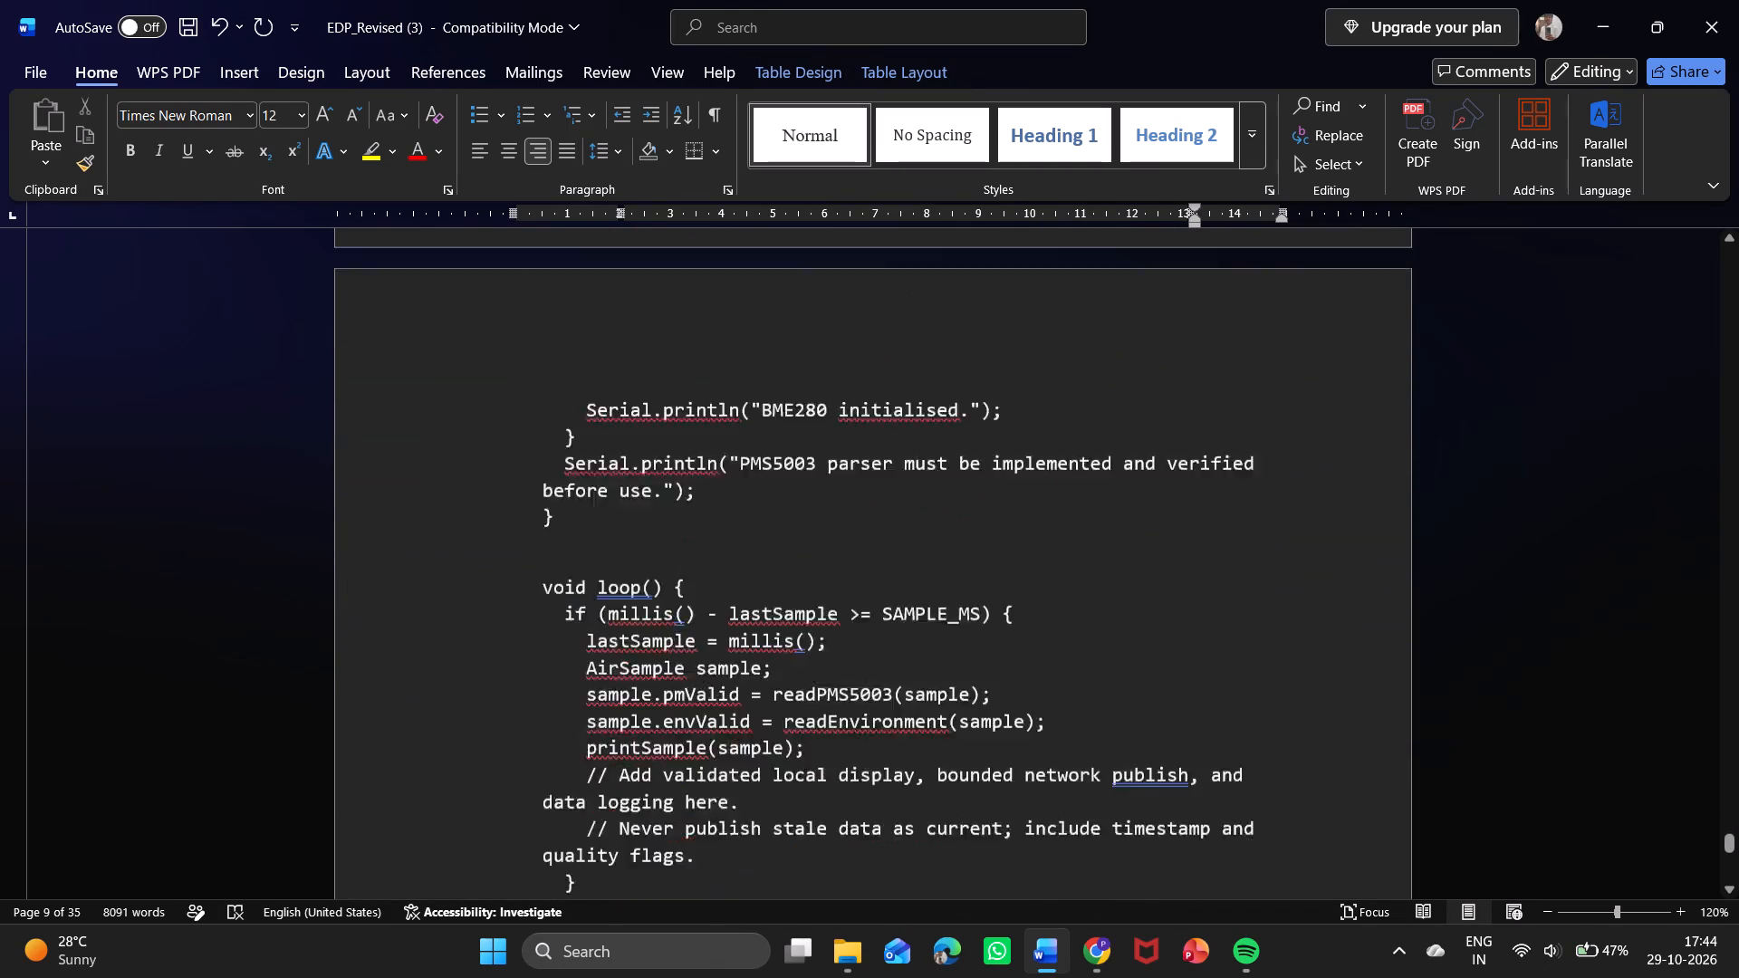
{"action": "scroll", "coordinate": [1204, 582], "scroll_direction": "down", "scroll_amount": 3}
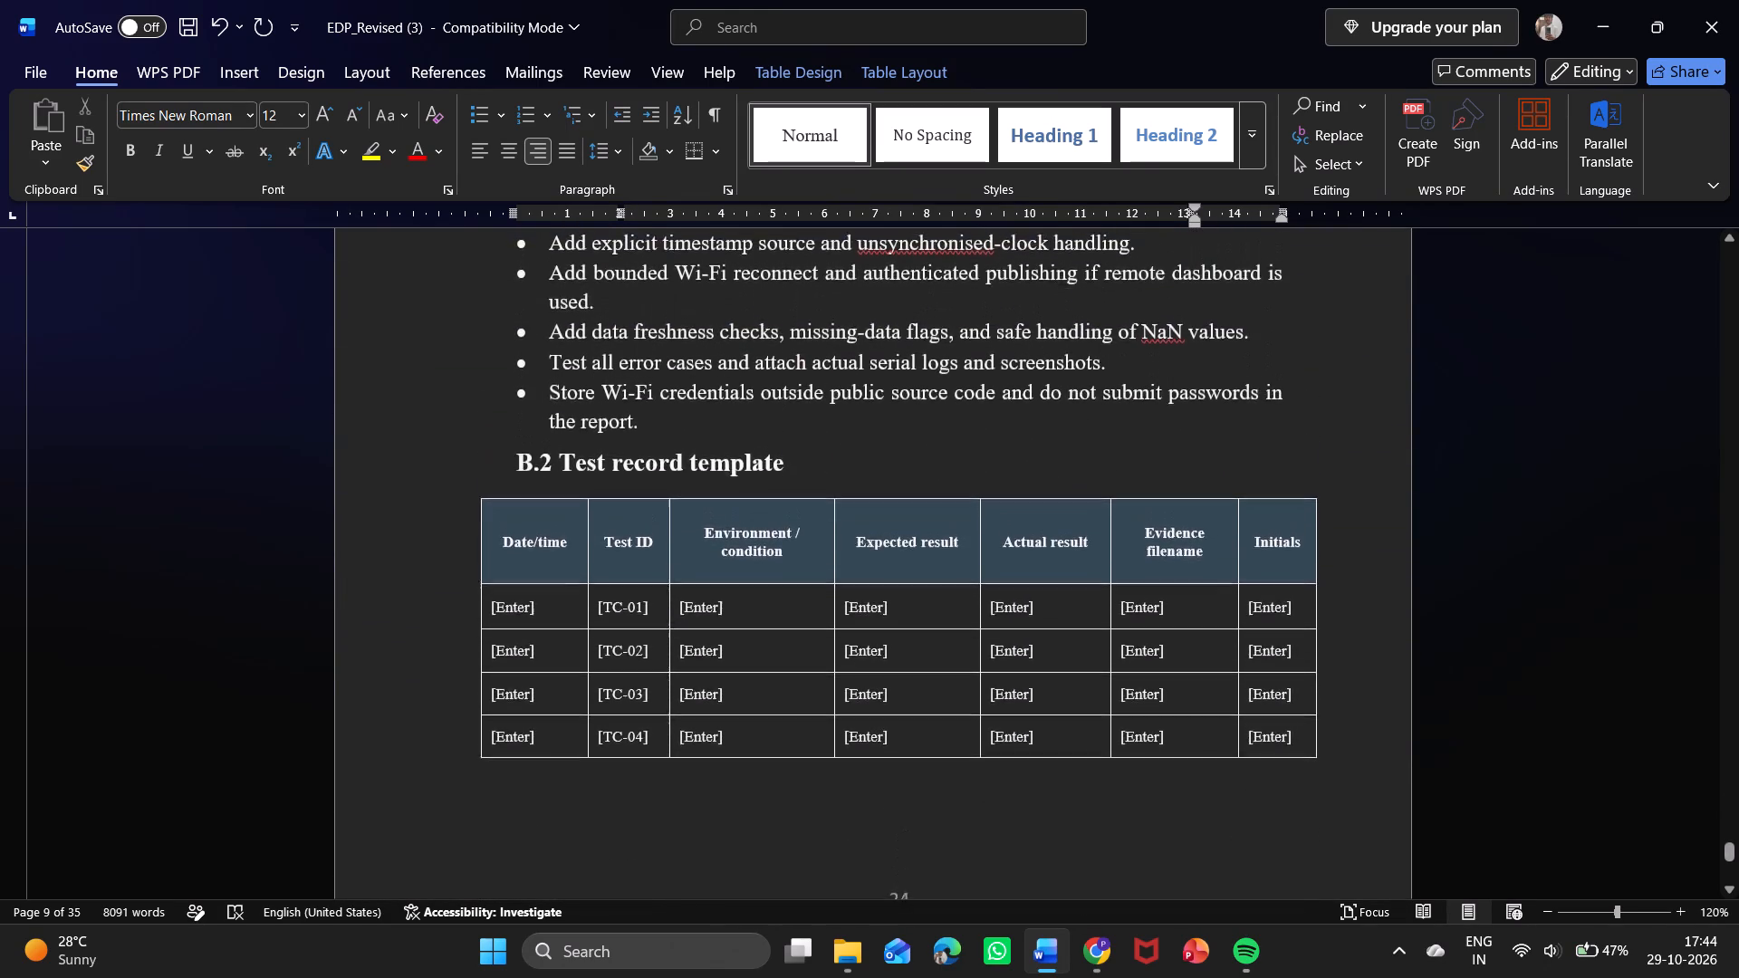
{"action": "scroll", "coordinate": [1204, 582], "scroll_direction": "down", "scroll_amount": 5}
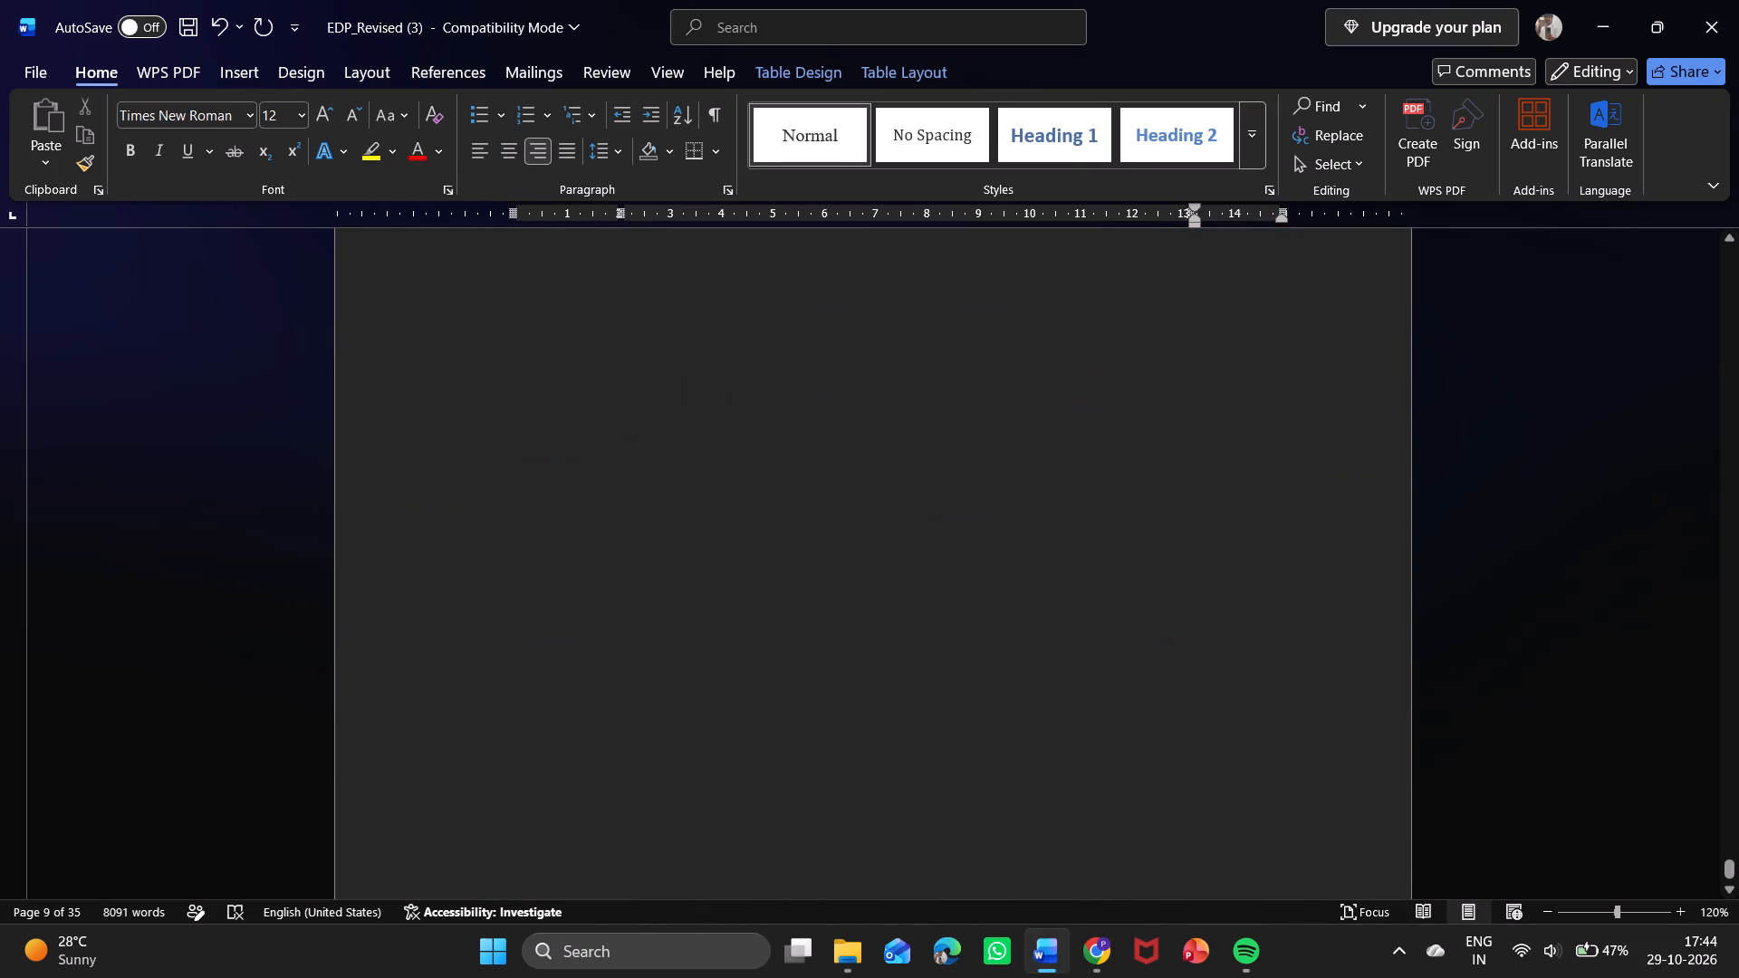
{"action": "scroll", "coordinate": [1204, 582], "scroll_direction": "down", "scroll_amount": 5}
{"action": "scroll", "coordinate": [1145, 681], "scroll_direction": "down", "scroll_amount": 1}
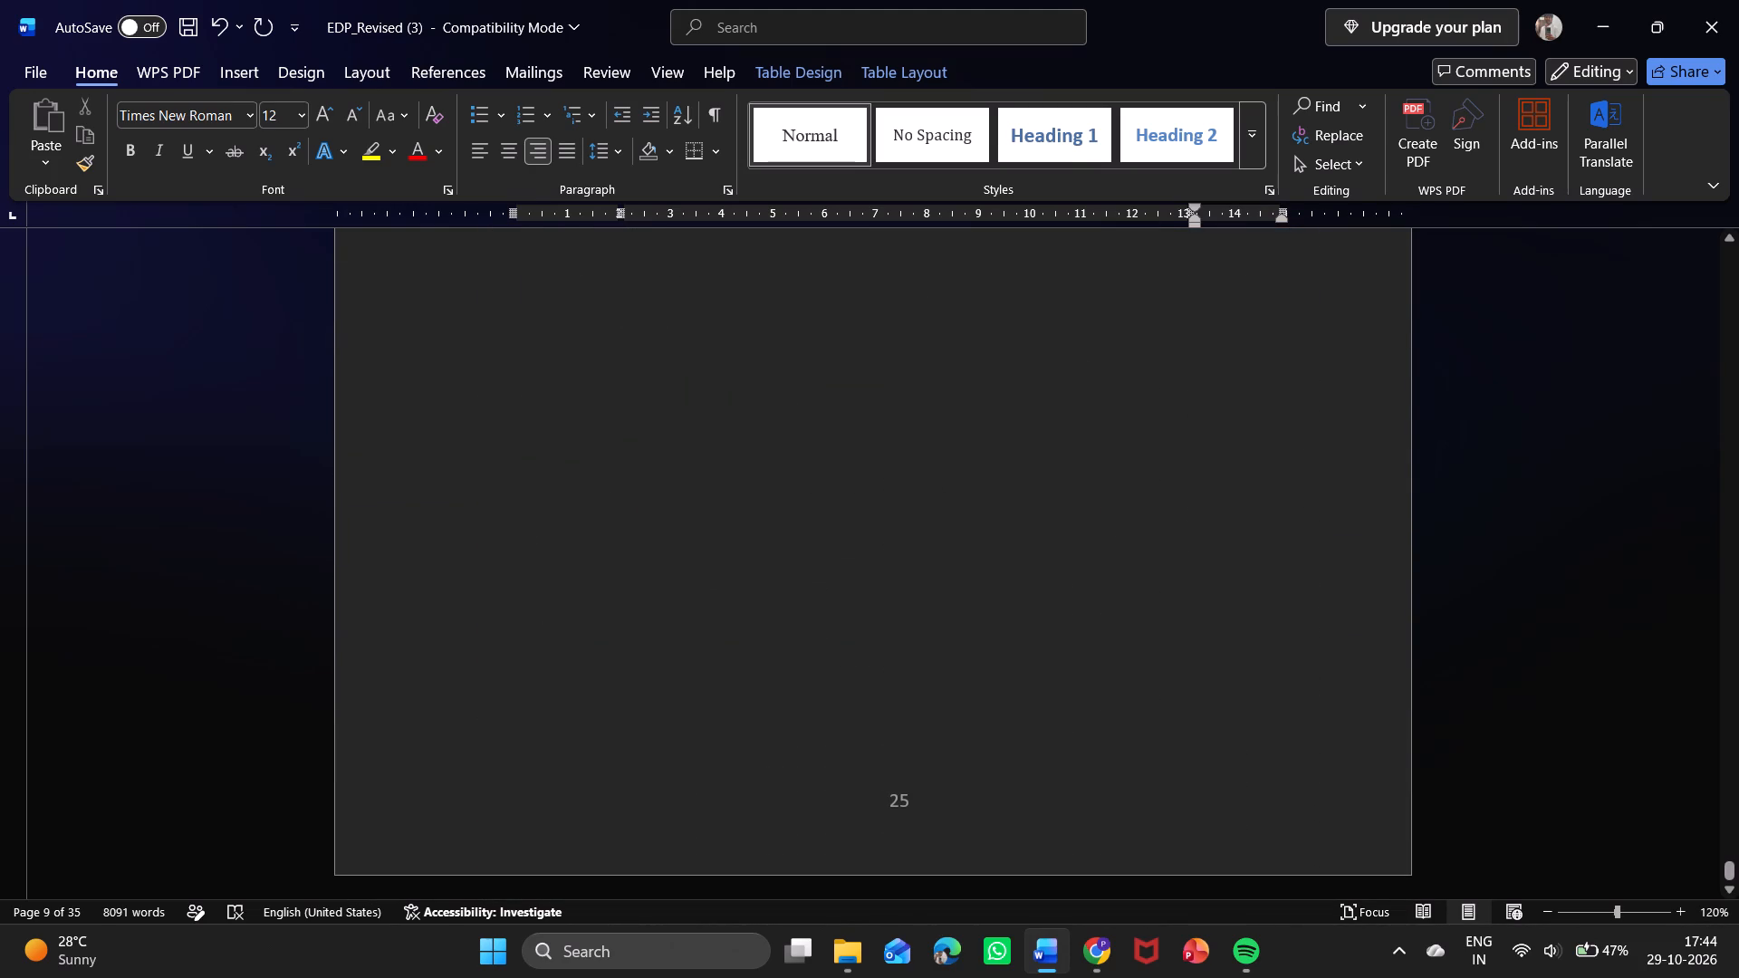
{"action": "scroll", "coordinate": [1145, 681], "scroll_direction": "down", "scroll_amount": 11}
Look back through Chapters 4 and 3 for the actual pages of their tables and figures, as far as section 3.6.
{"action": "scroll", "coordinate": [1180, 680], "scroll_direction": "up", "scroll_amount": 6}
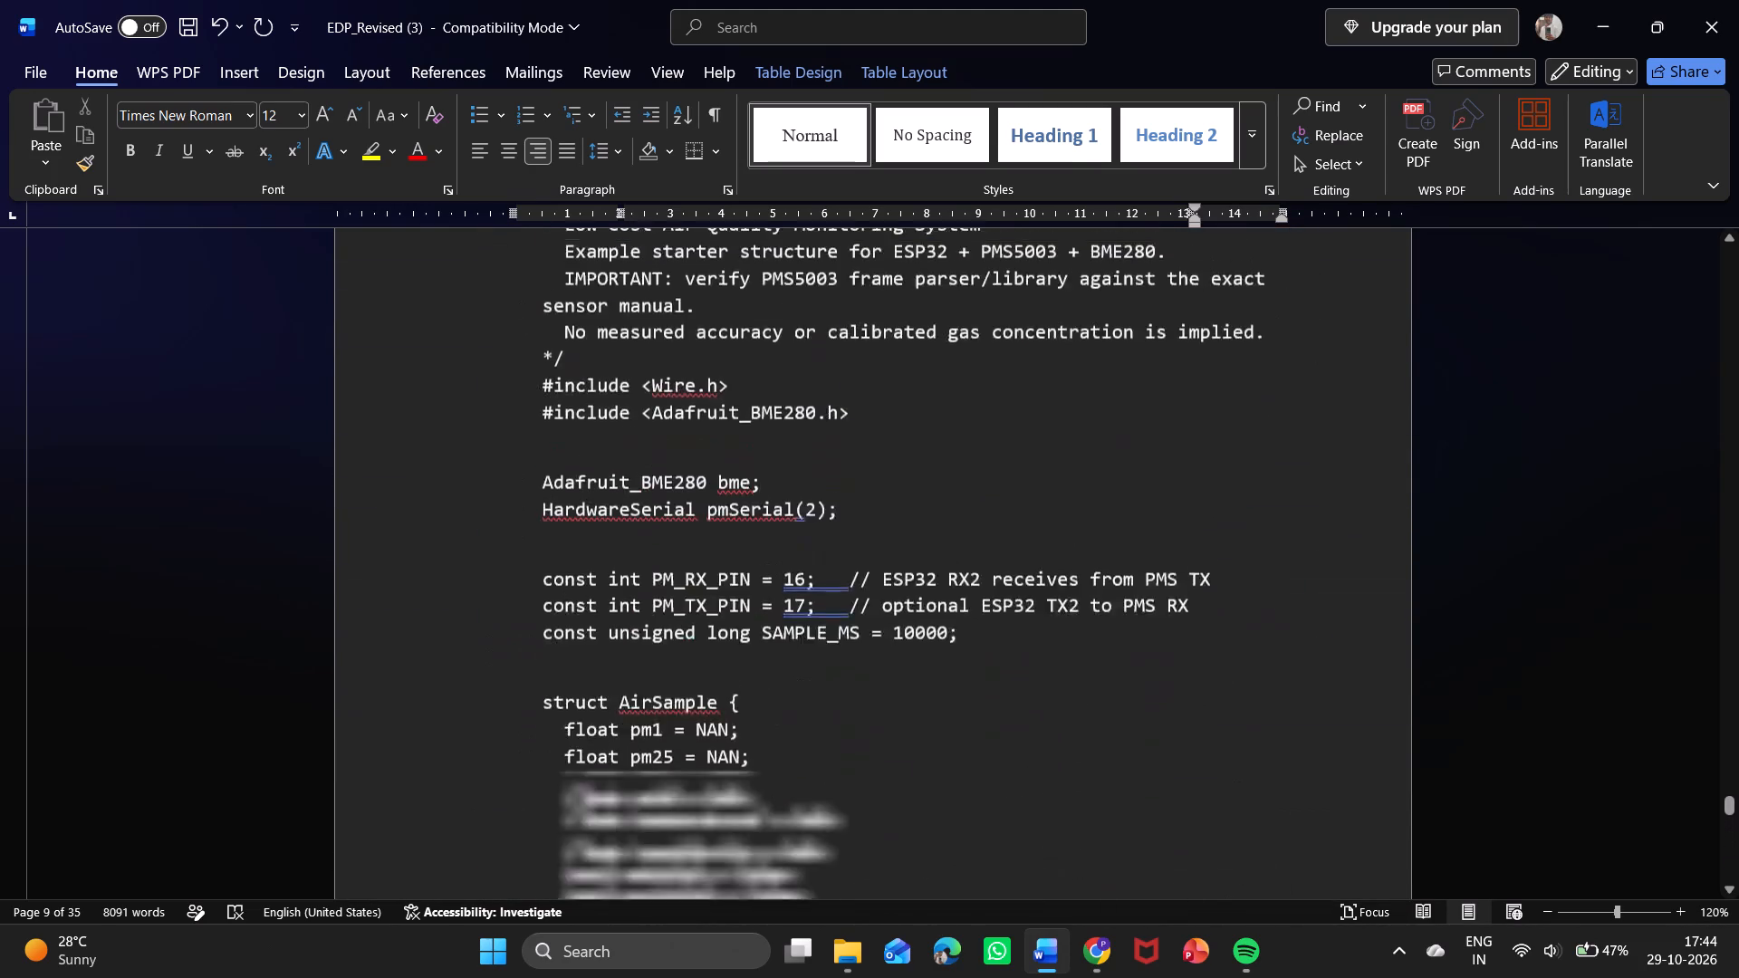
{"action": "scroll", "coordinate": [1180, 680], "scroll_direction": "up", "scroll_amount": 10}
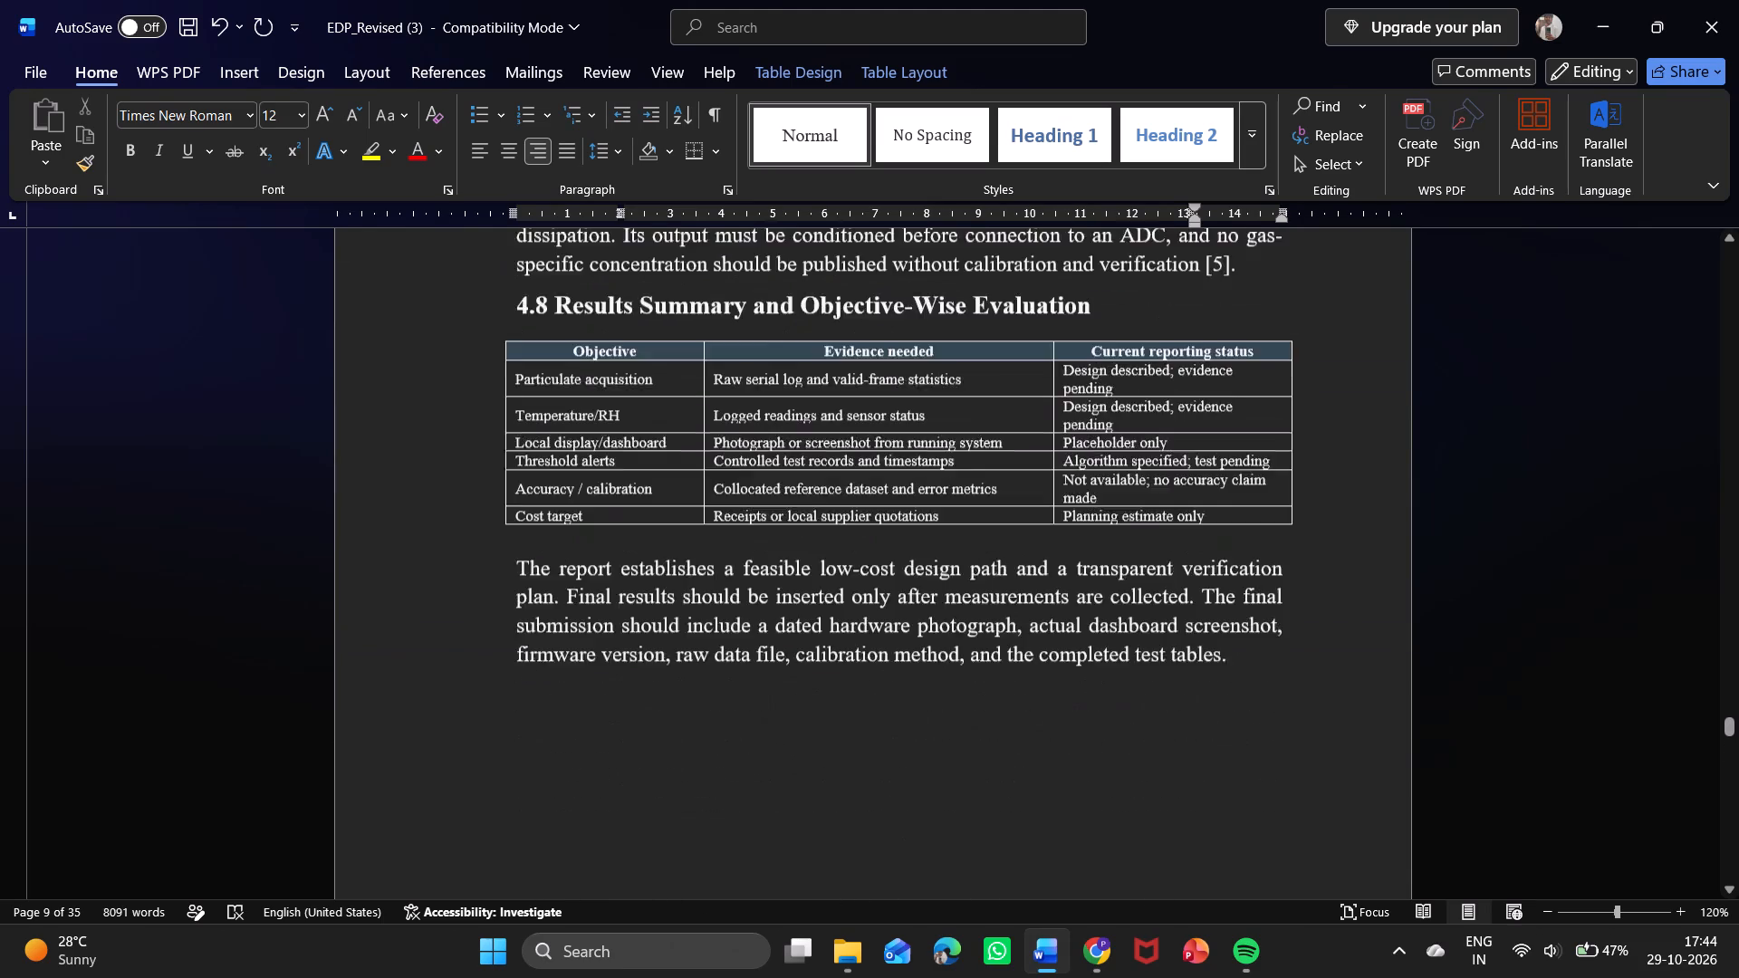
{"action": "scroll", "coordinate": [1180, 680], "scroll_direction": "up", "scroll_amount": 8}
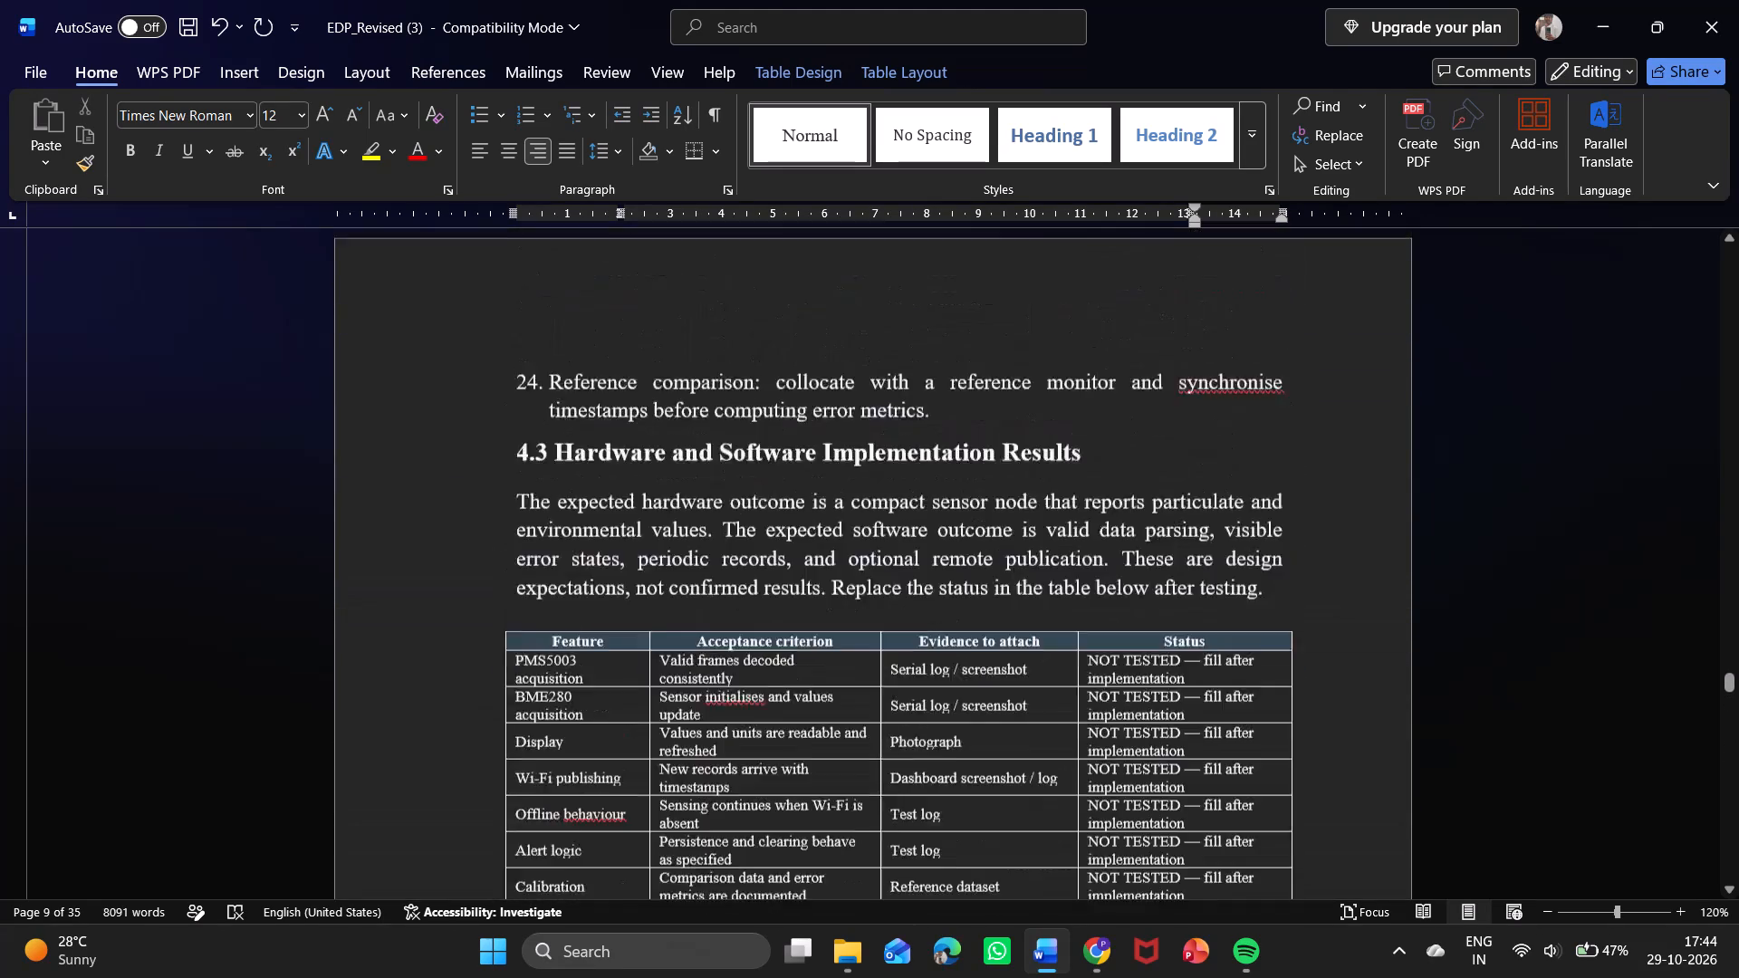
{"action": "scroll", "coordinate": [1180, 680], "scroll_direction": "up", "scroll_amount": 4}
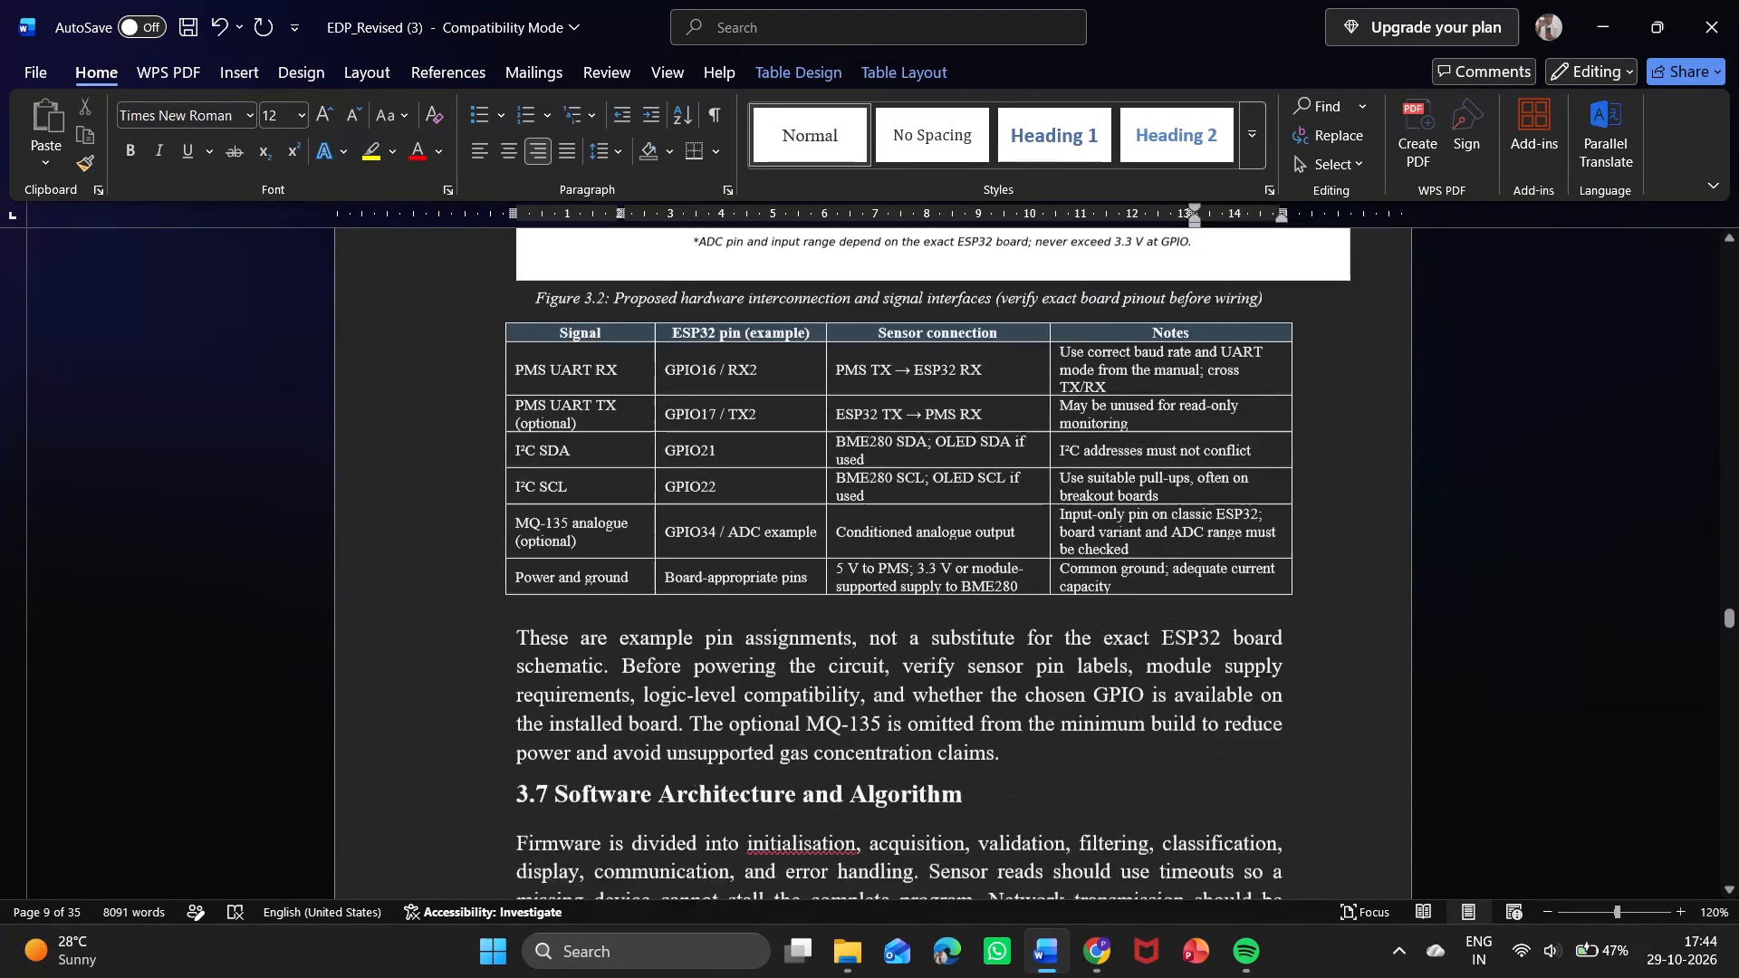
{"action": "scroll", "coordinate": [1180, 680], "scroll_direction": "up", "scroll_amount": 2}
{"action": "scroll", "coordinate": [1180, 680], "scroll_direction": "down", "scroll_amount": 2}
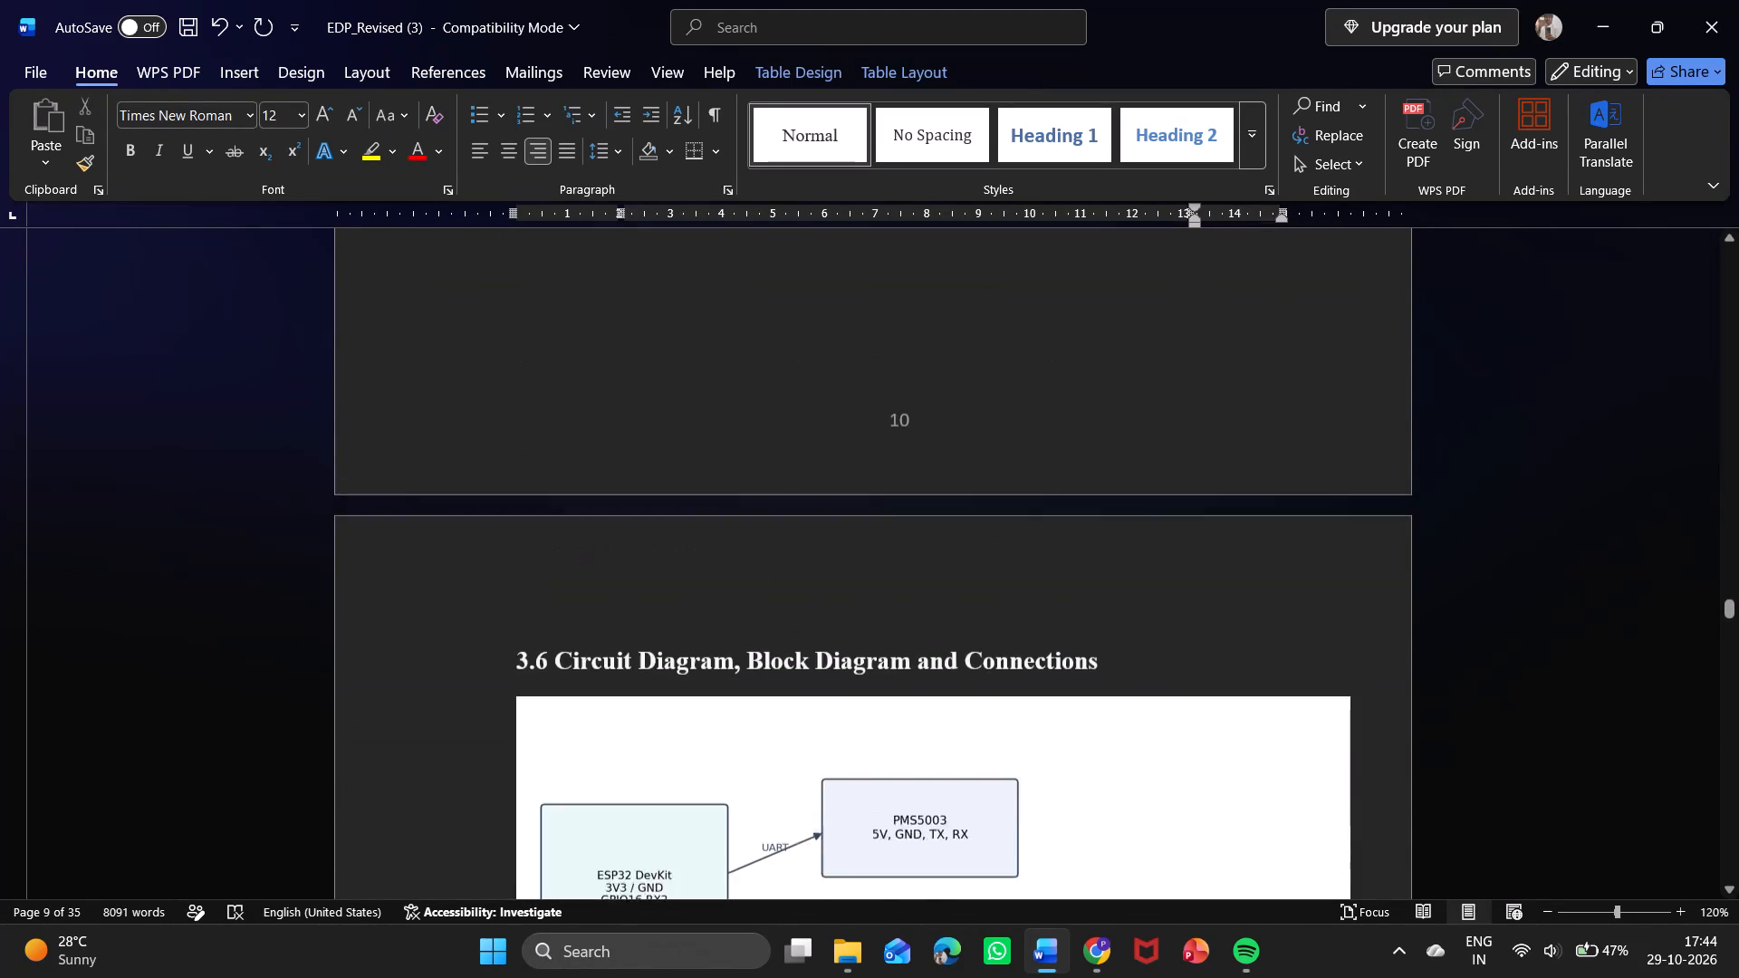
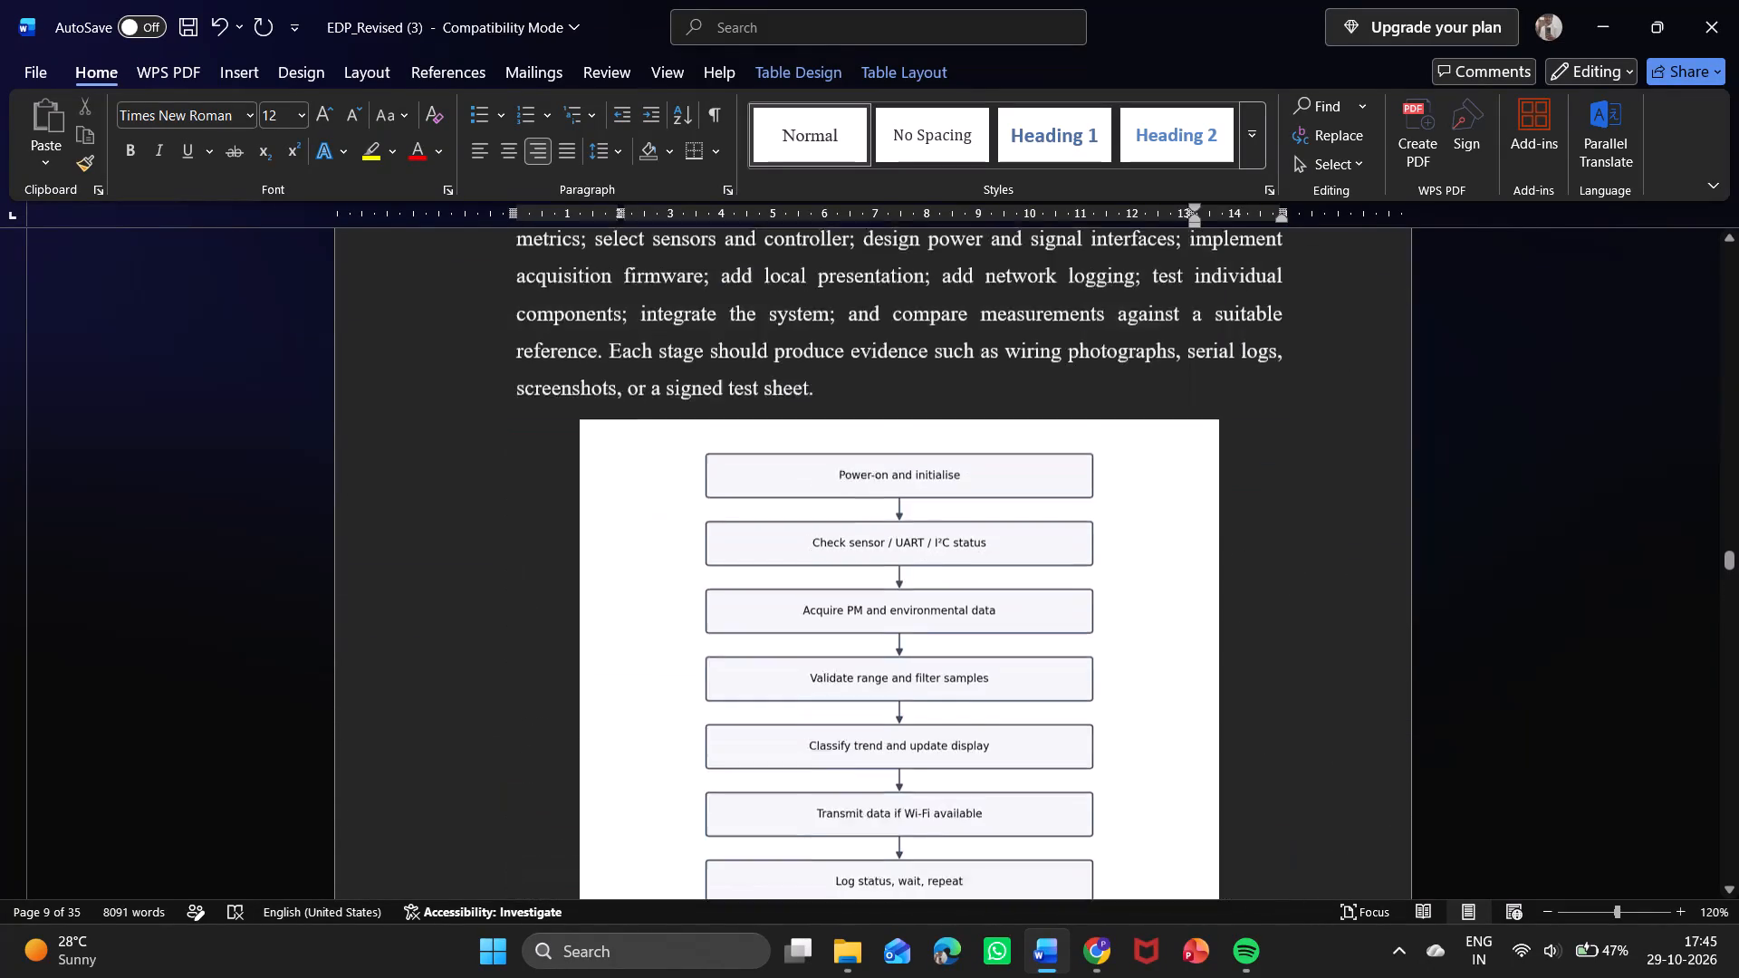
Look back from section 3.1 through Chapters 2 and 1 to the List of Tables, checking where figures and tables fall.
{"action": "scroll", "coordinate": [1180, 680], "scroll_direction": "up", "scroll_amount": 1}
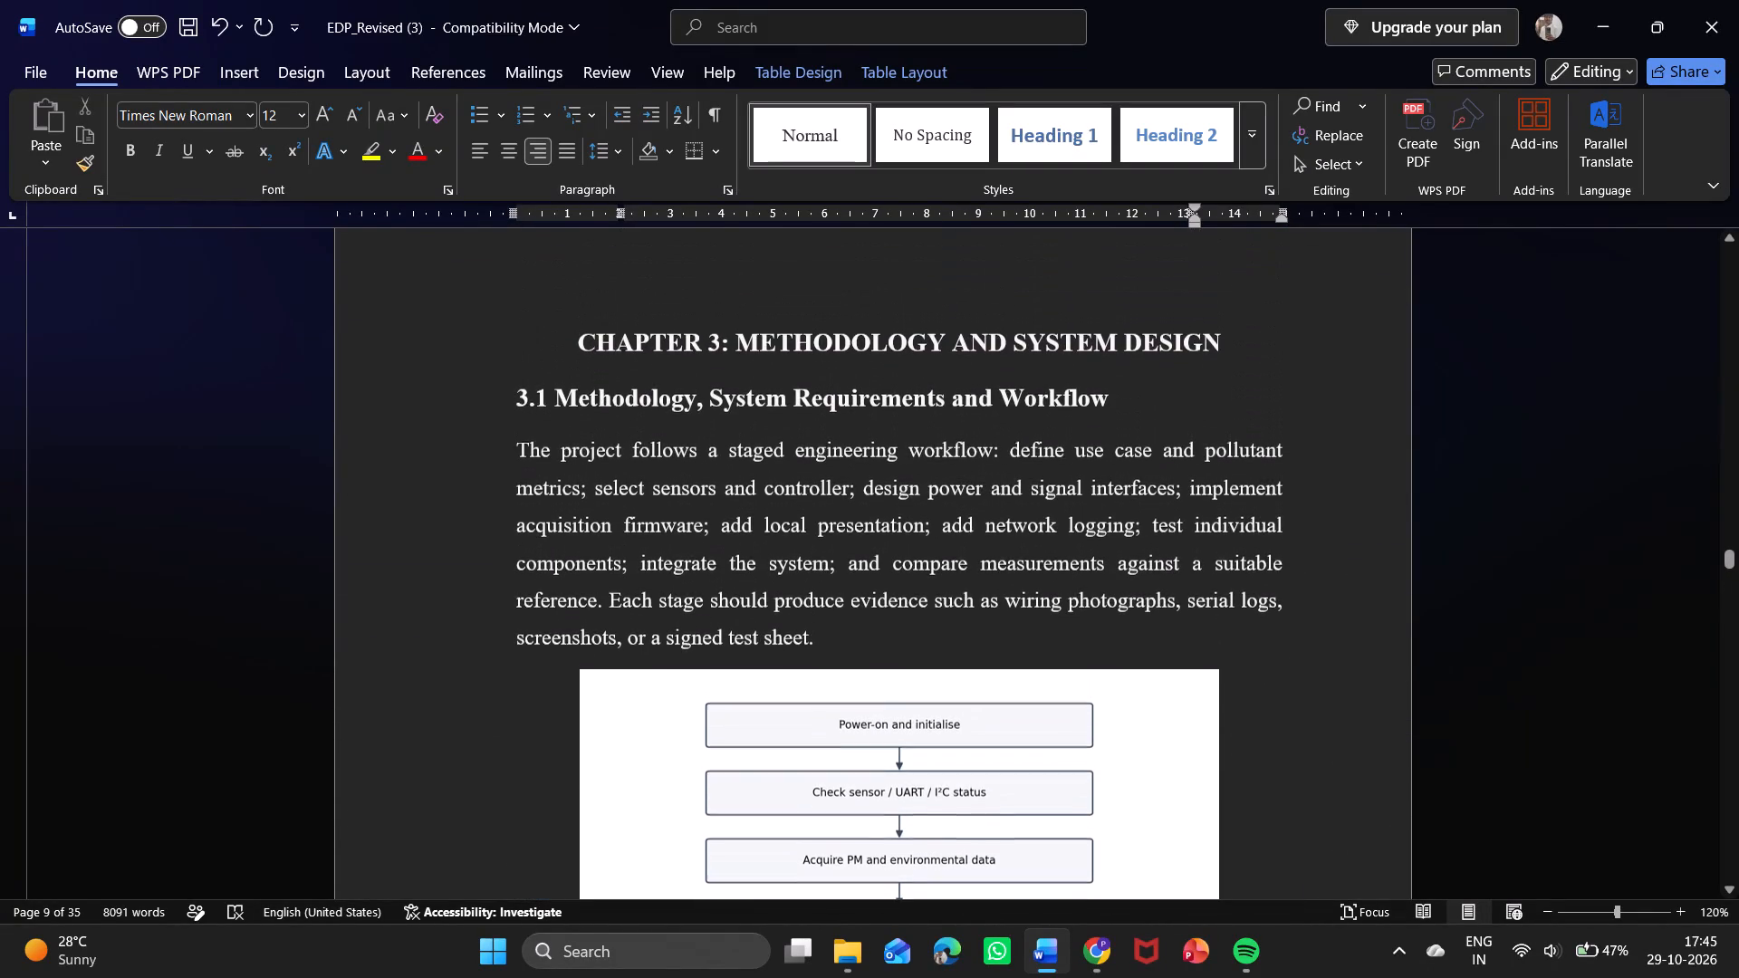
{"action": "scroll", "coordinate": [1180, 680], "scroll_direction": "up", "scroll_amount": 7}
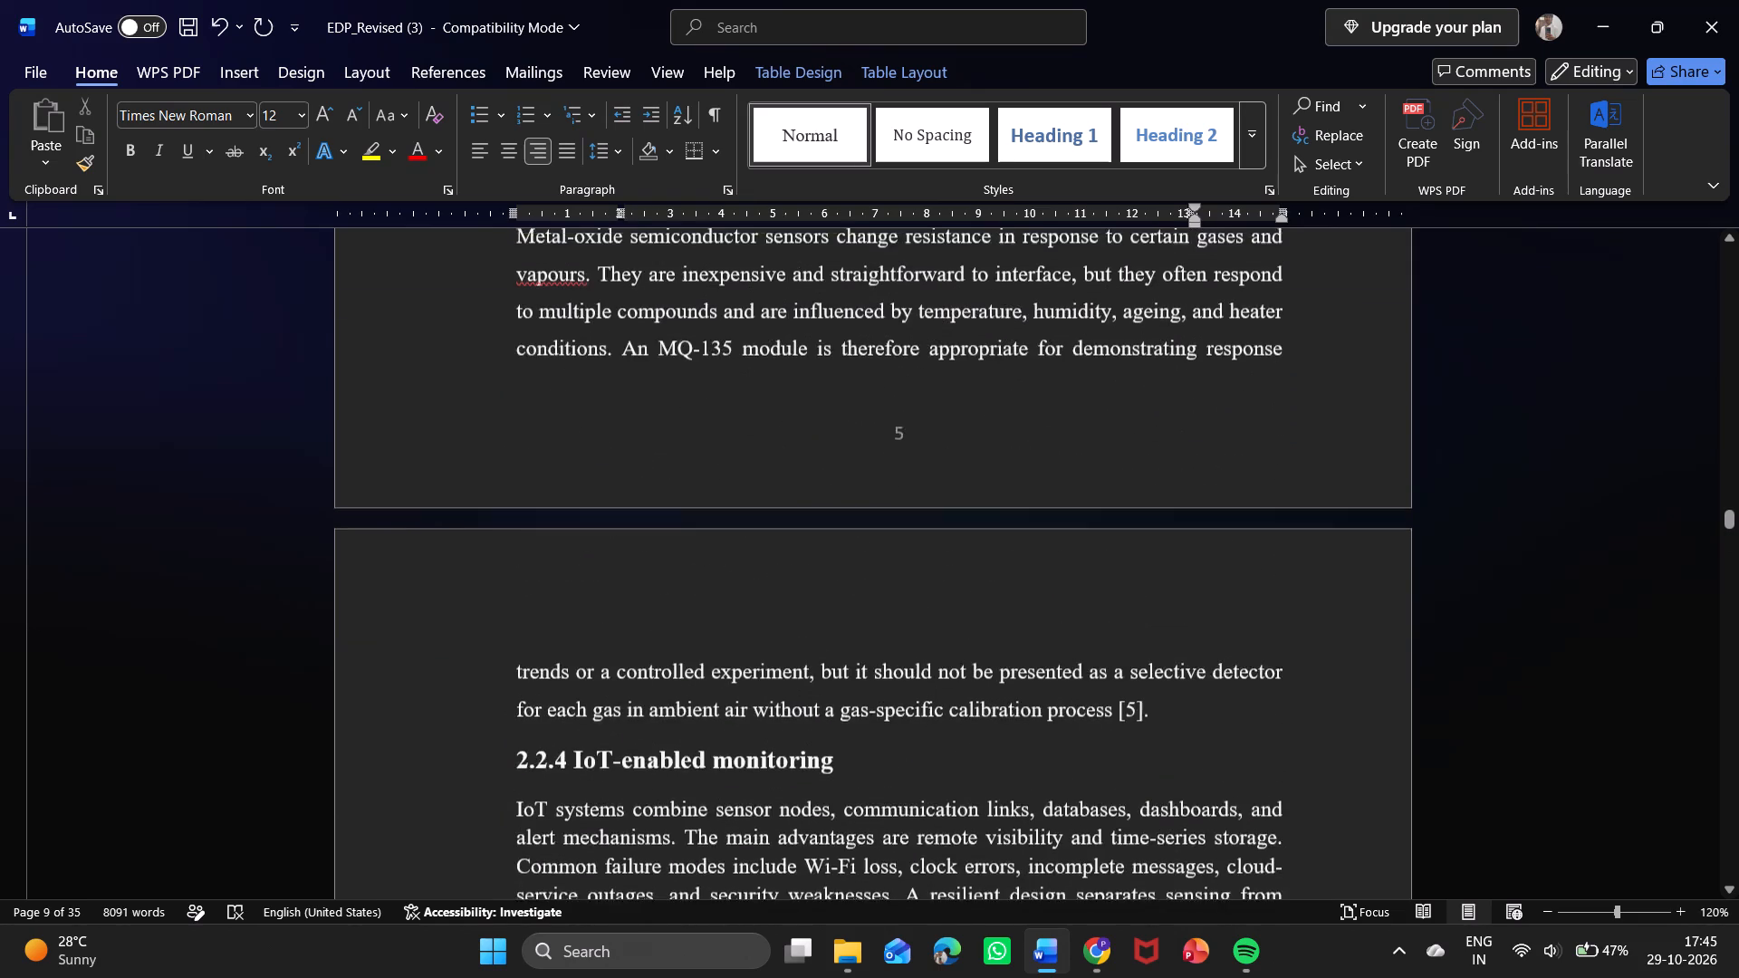
{"action": "scroll", "coordinate": [1180, 680], "scroll_direction": "up", "scroll_amount": 5}
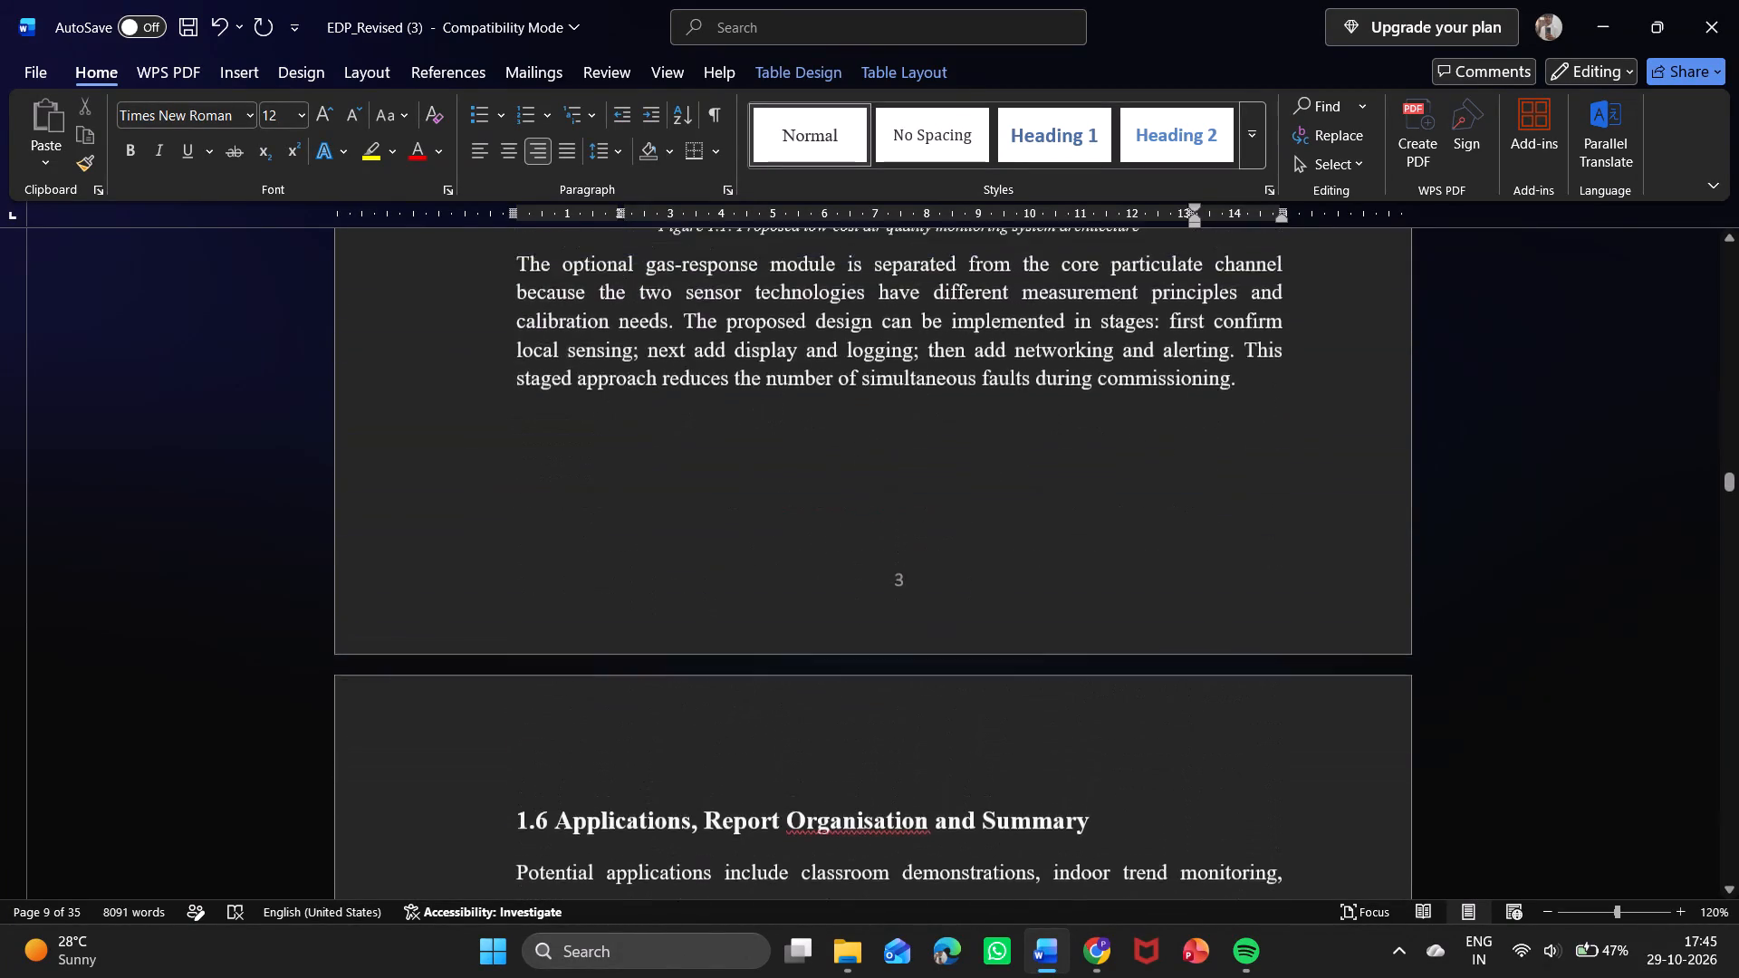
{"action": "scroll", "coordinate": [1180, 680], "scroll_direction": "up", "scroll_amount": 3}
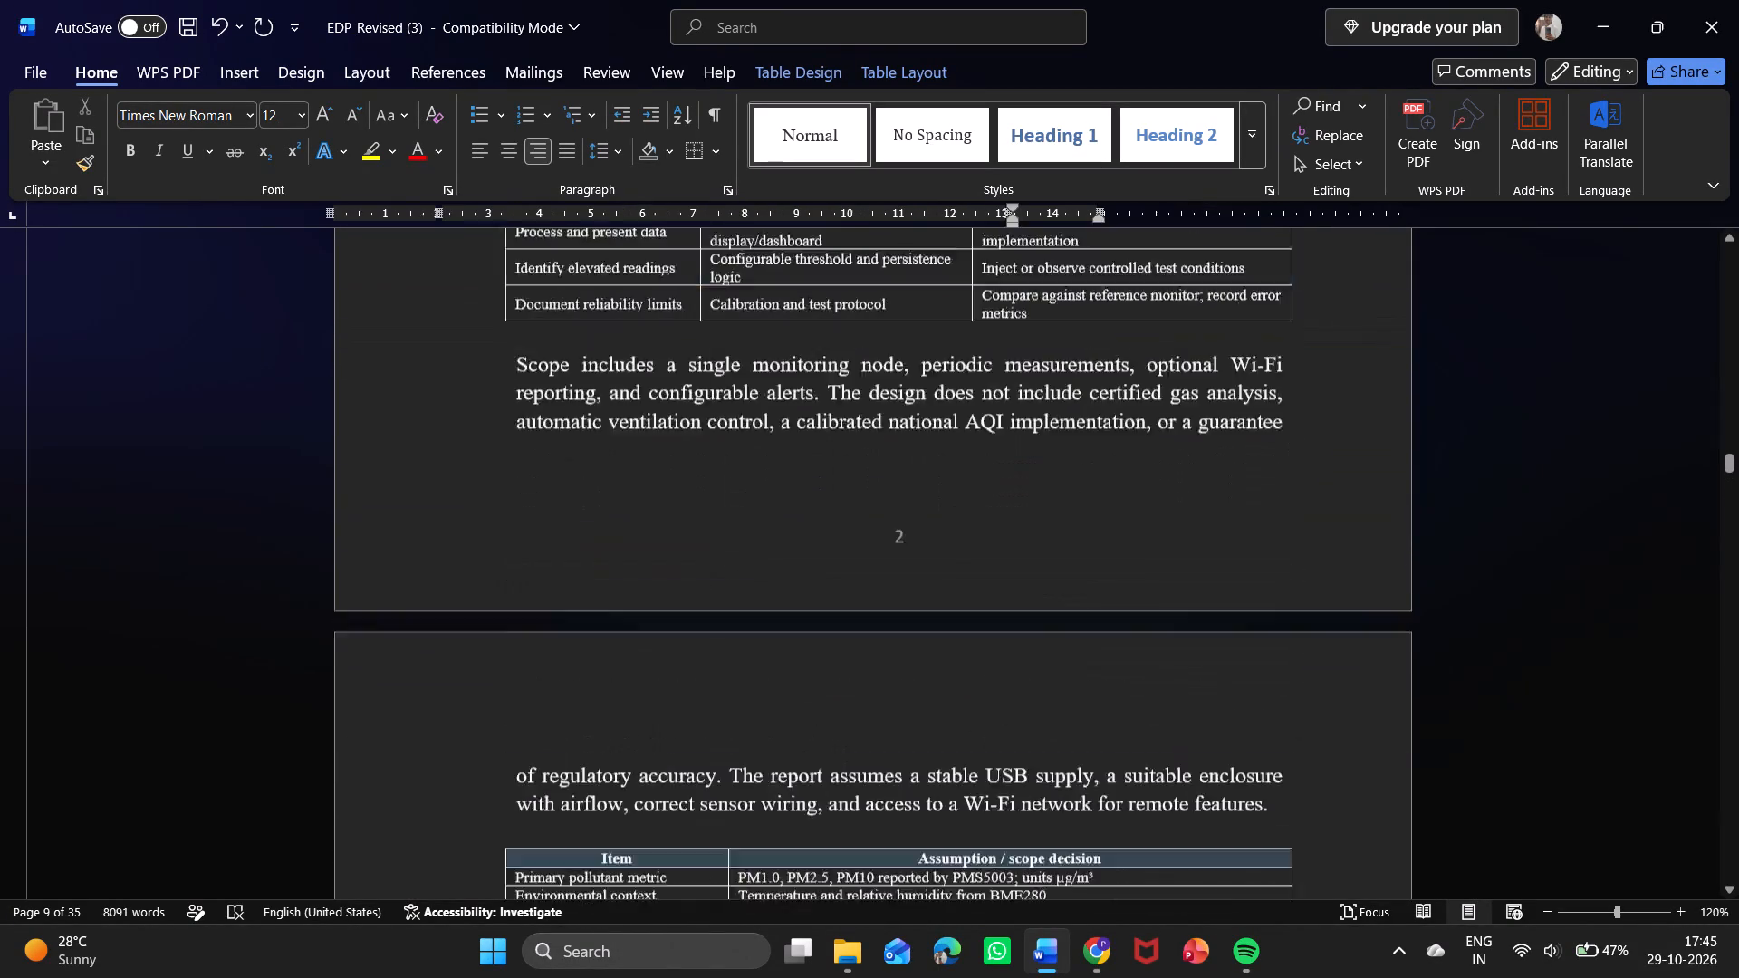
{"action": "scroll", "coordinate": [1180, 680], "scroll_direction": "up", "scroll_amount": 5}
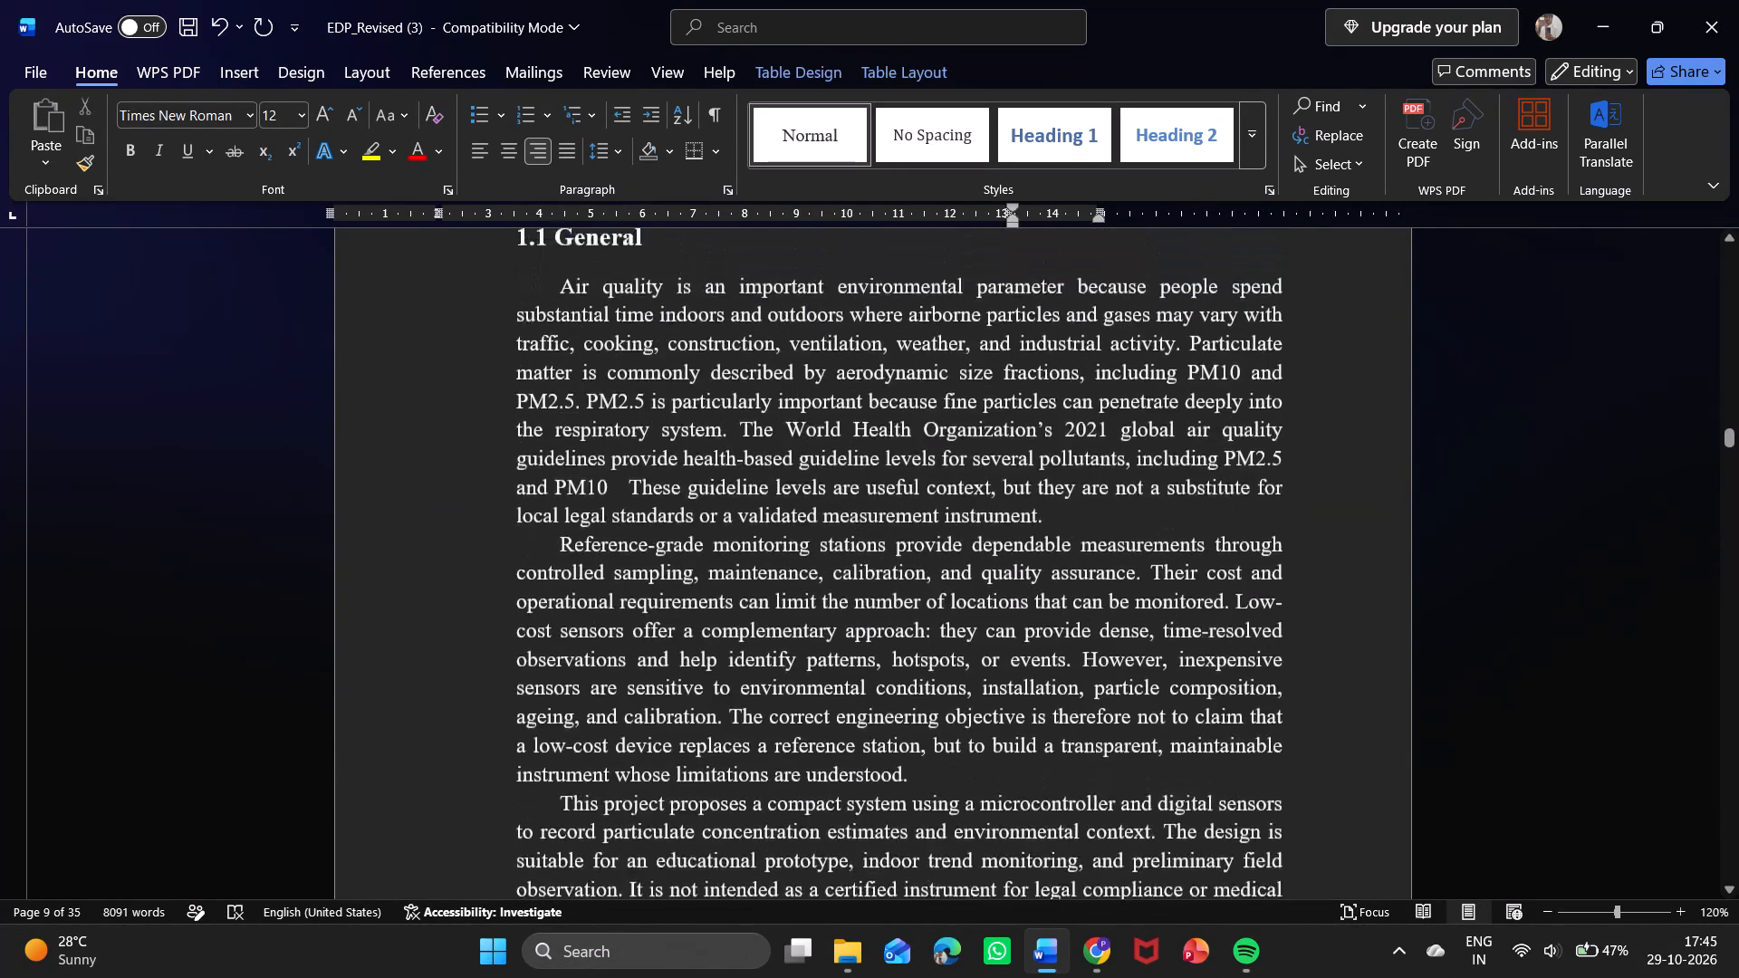
{"action": "scroll", "coordinate": [1180, 680], "scroll_direction": "up", "scroll_amount": 4}
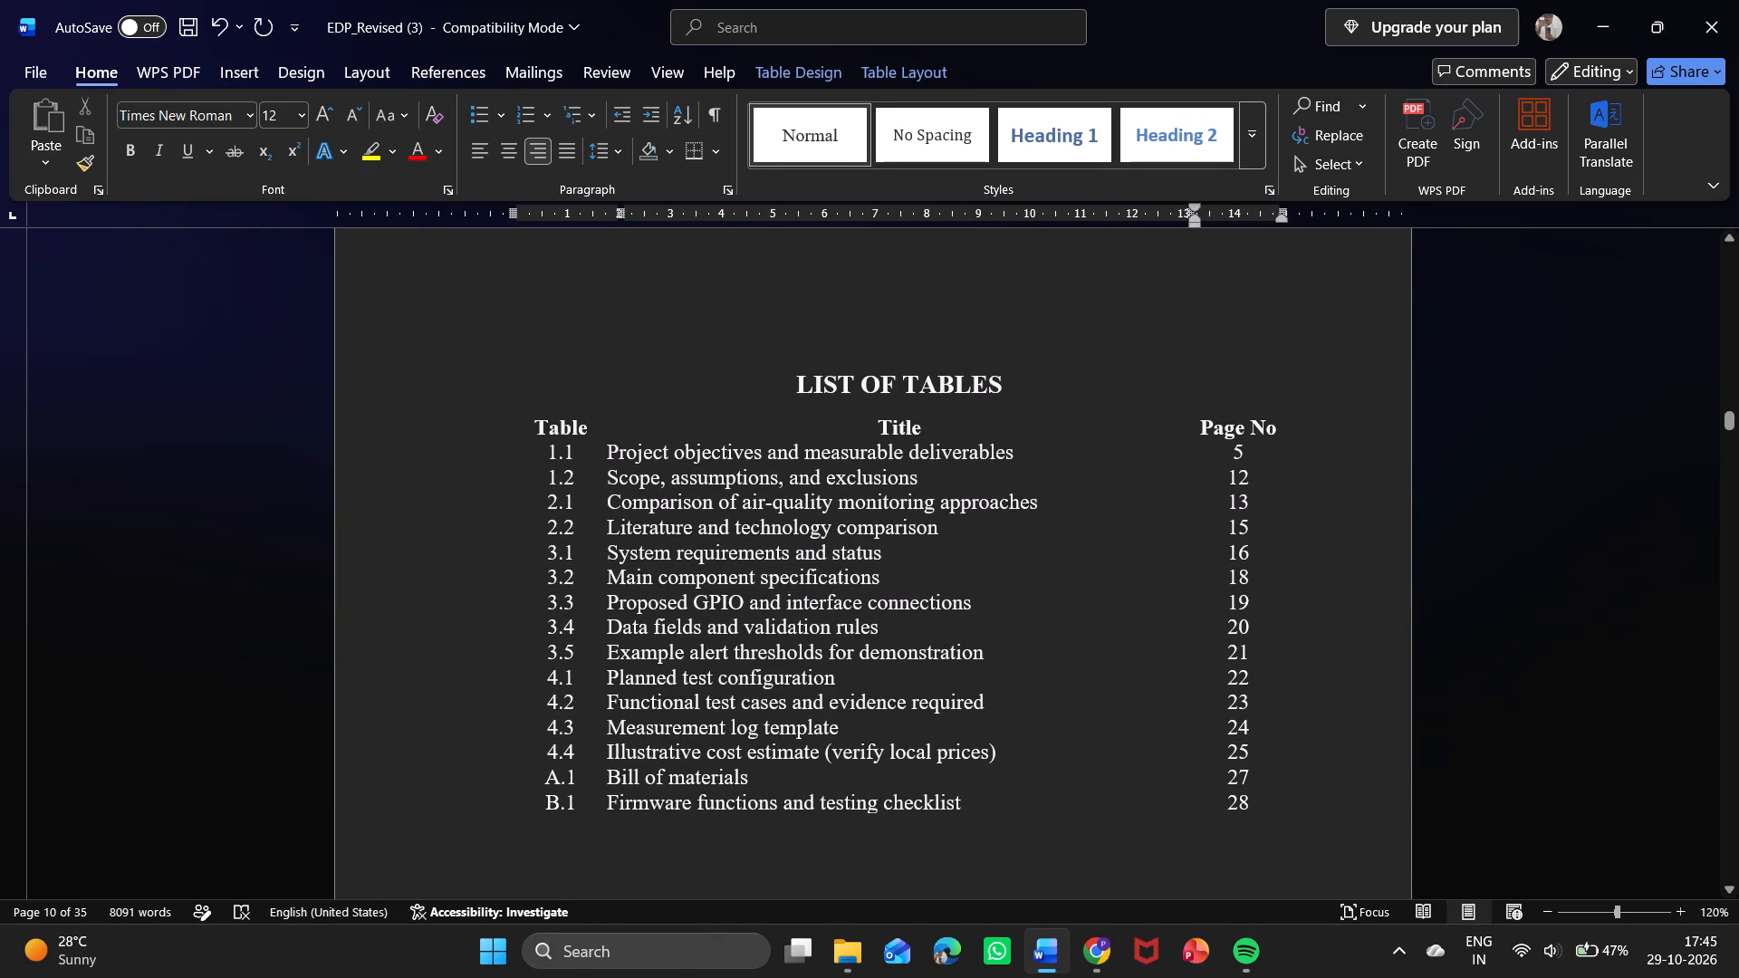
Review the page numbers in the List of Figures and List of Tables alongside the end of the contents page.
{"action": "scroll", "coordinate": [1187, 719], "scroll_direction": "up", "scroll_amount": 1}
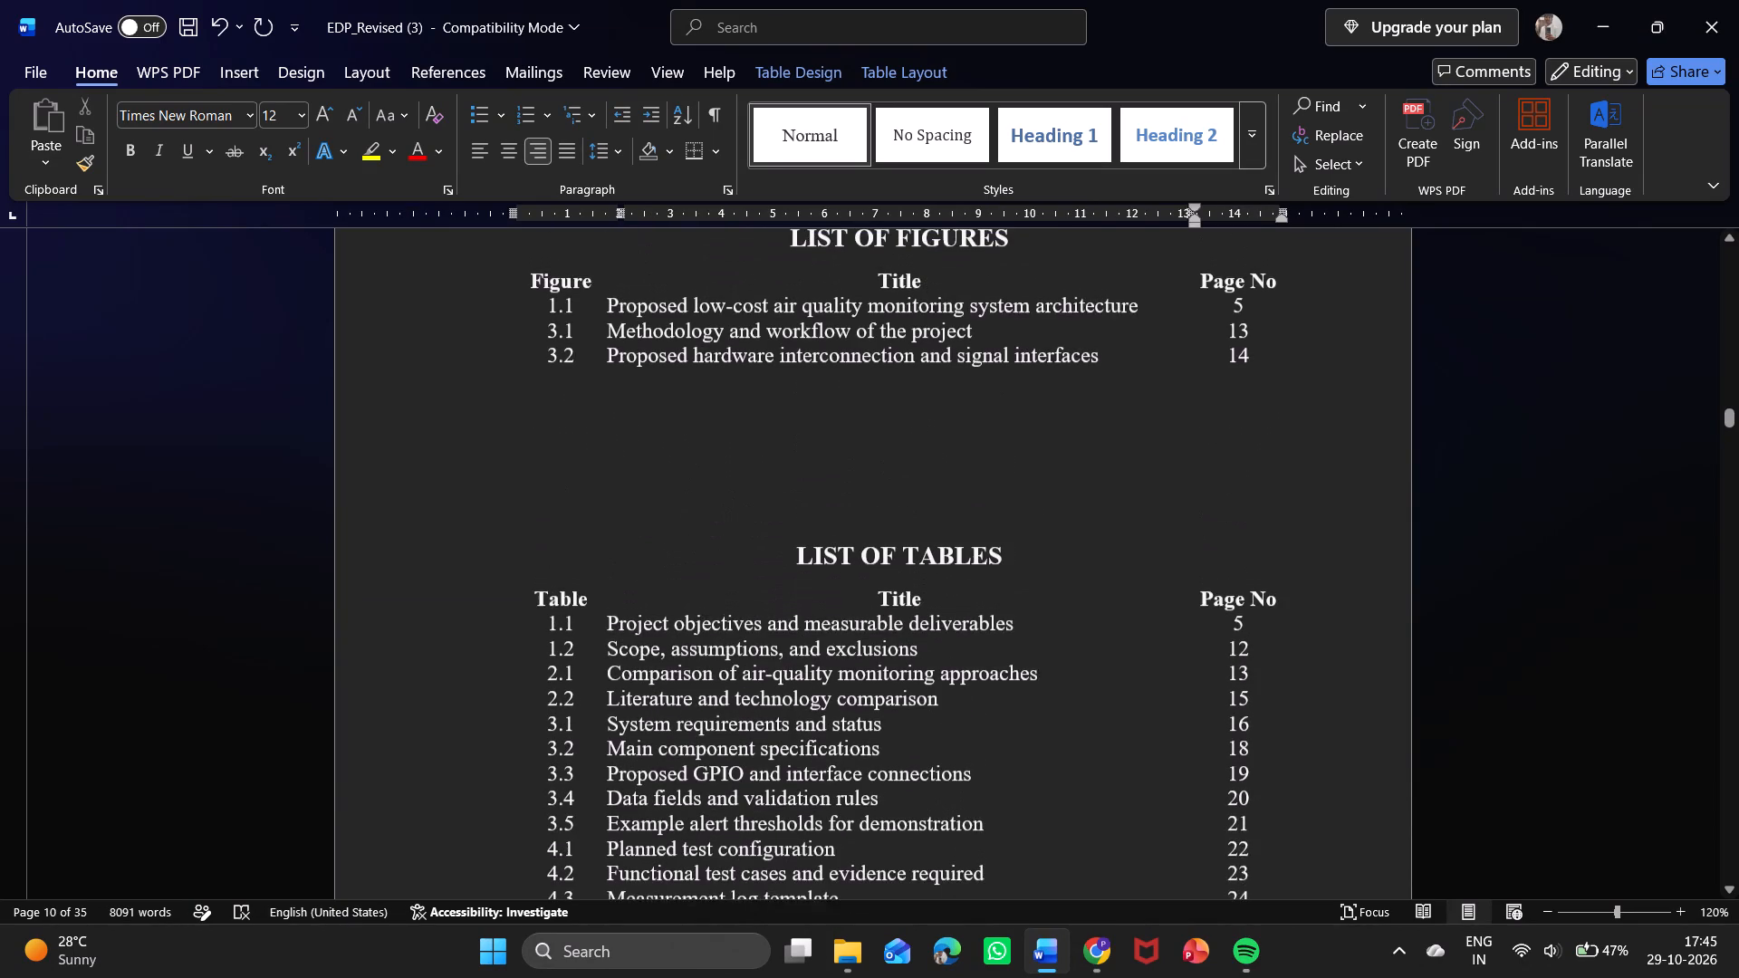
{"action": "scroll", "coordinate": [1187, 719], "scroll_direction": "up", "scroll_amount": 2}
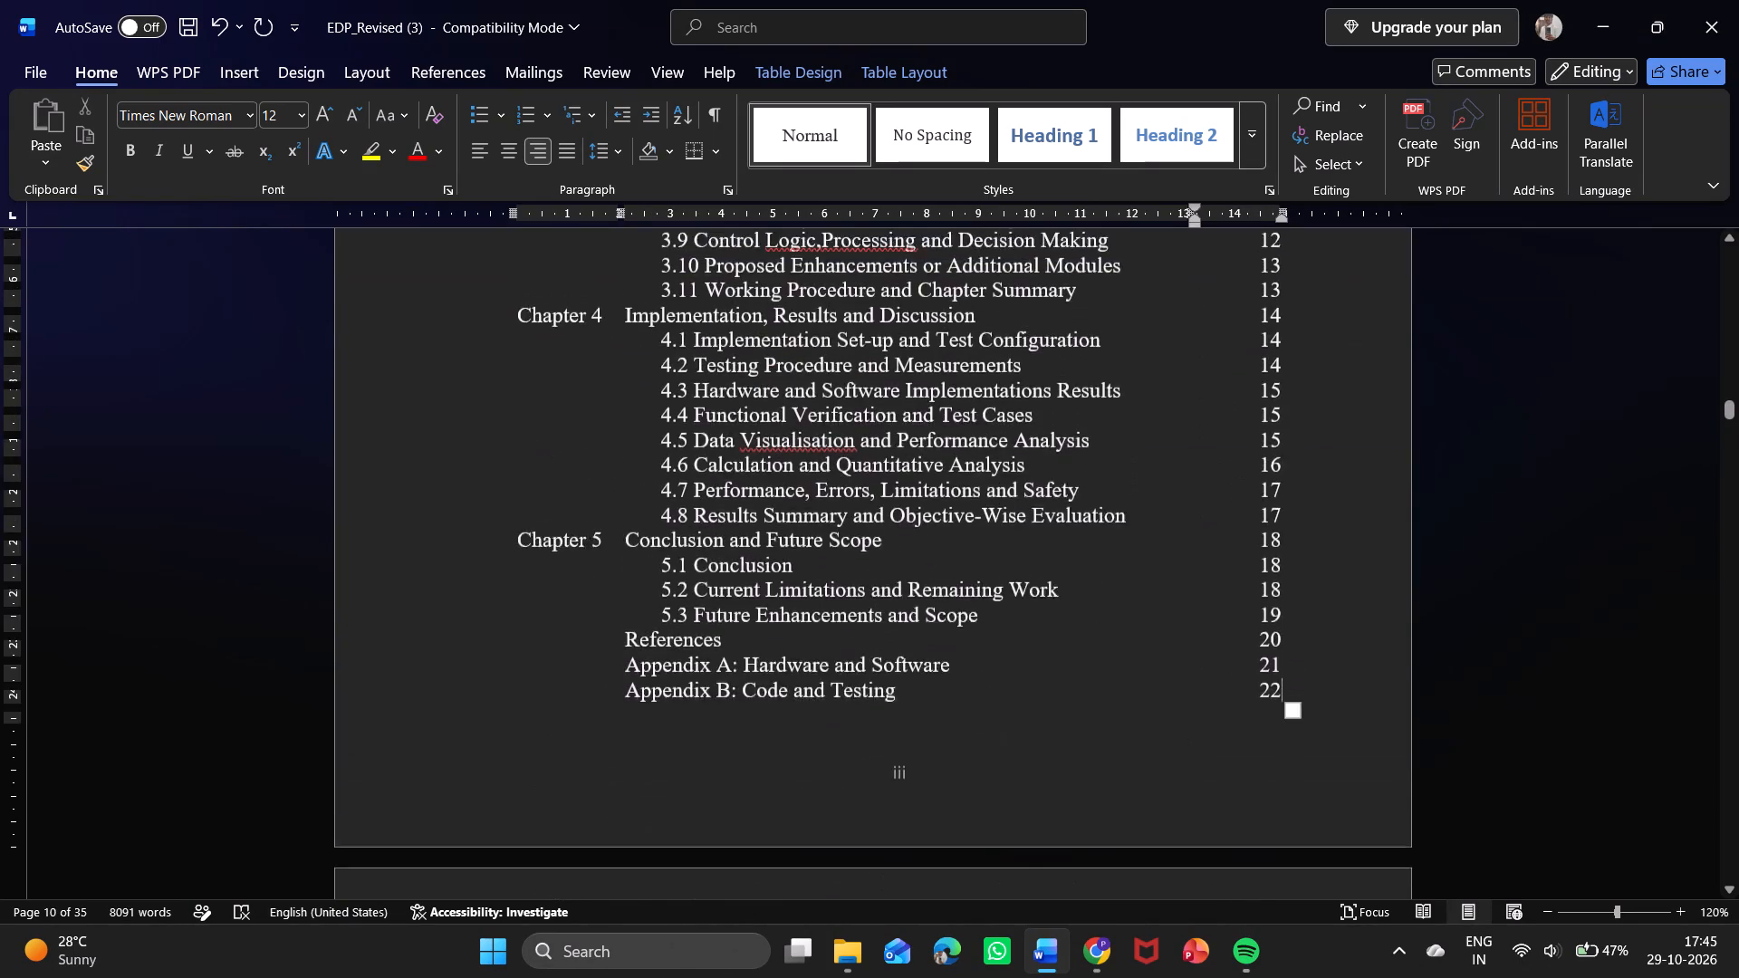
{"action": "scroll", "coordinate": [1187, 719], "scroll_direction": "down", "scroll_amount": 3}
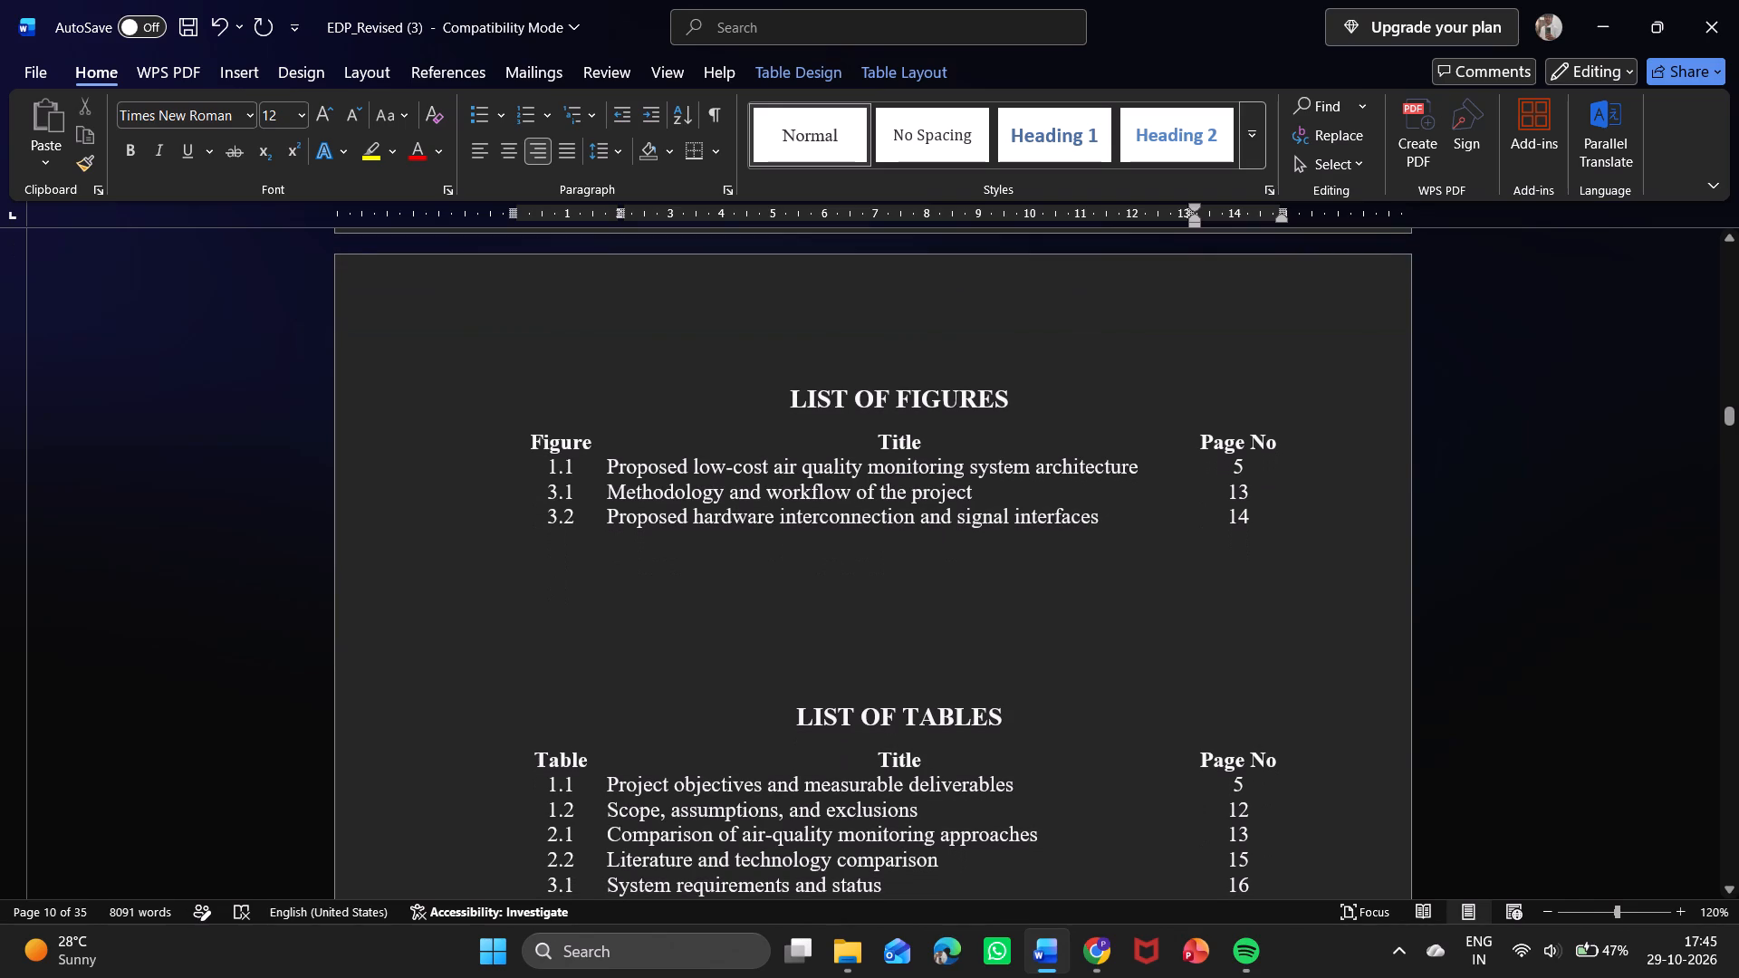
{"action": "scroll", "coordinate": [1045, 574], "scroll_direction": "up", "scroll_amount": 1}
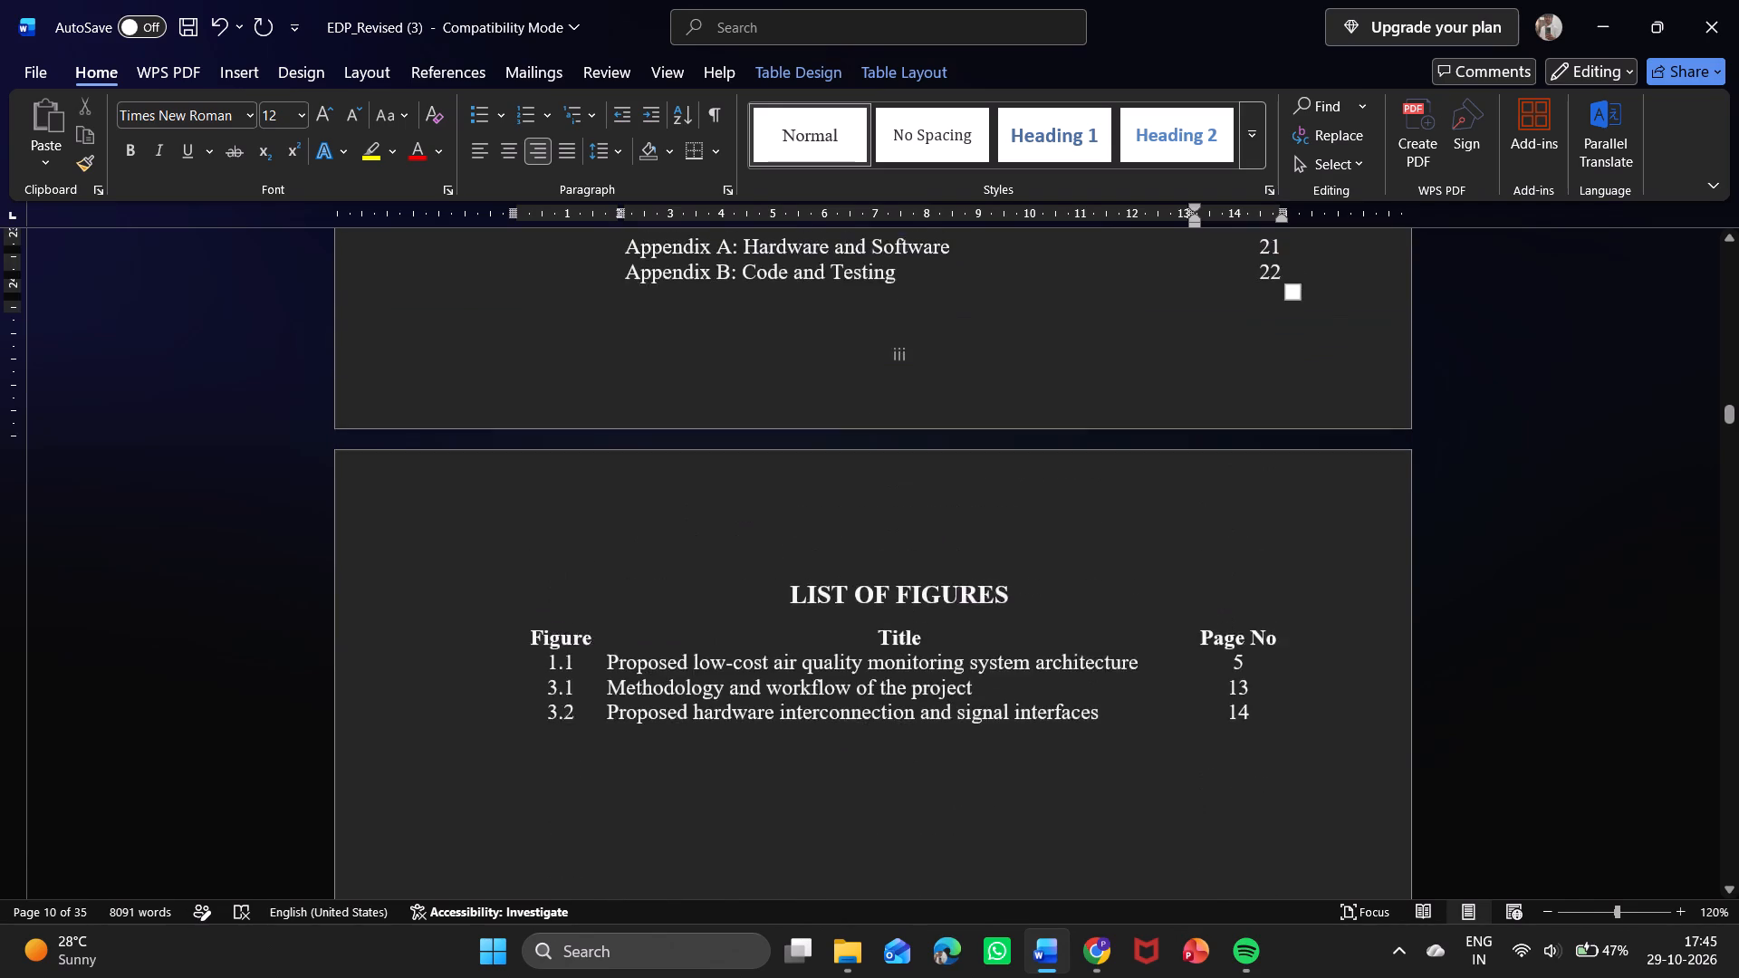
{"action": "scroll", "coordinate": [1045, 574], "scroll_direction": "up", "scroll_amount": 1}
{"action": "scroll", "coordinate": [1045, 574], "scroll_direction": "down", "scroll_amount": 2}
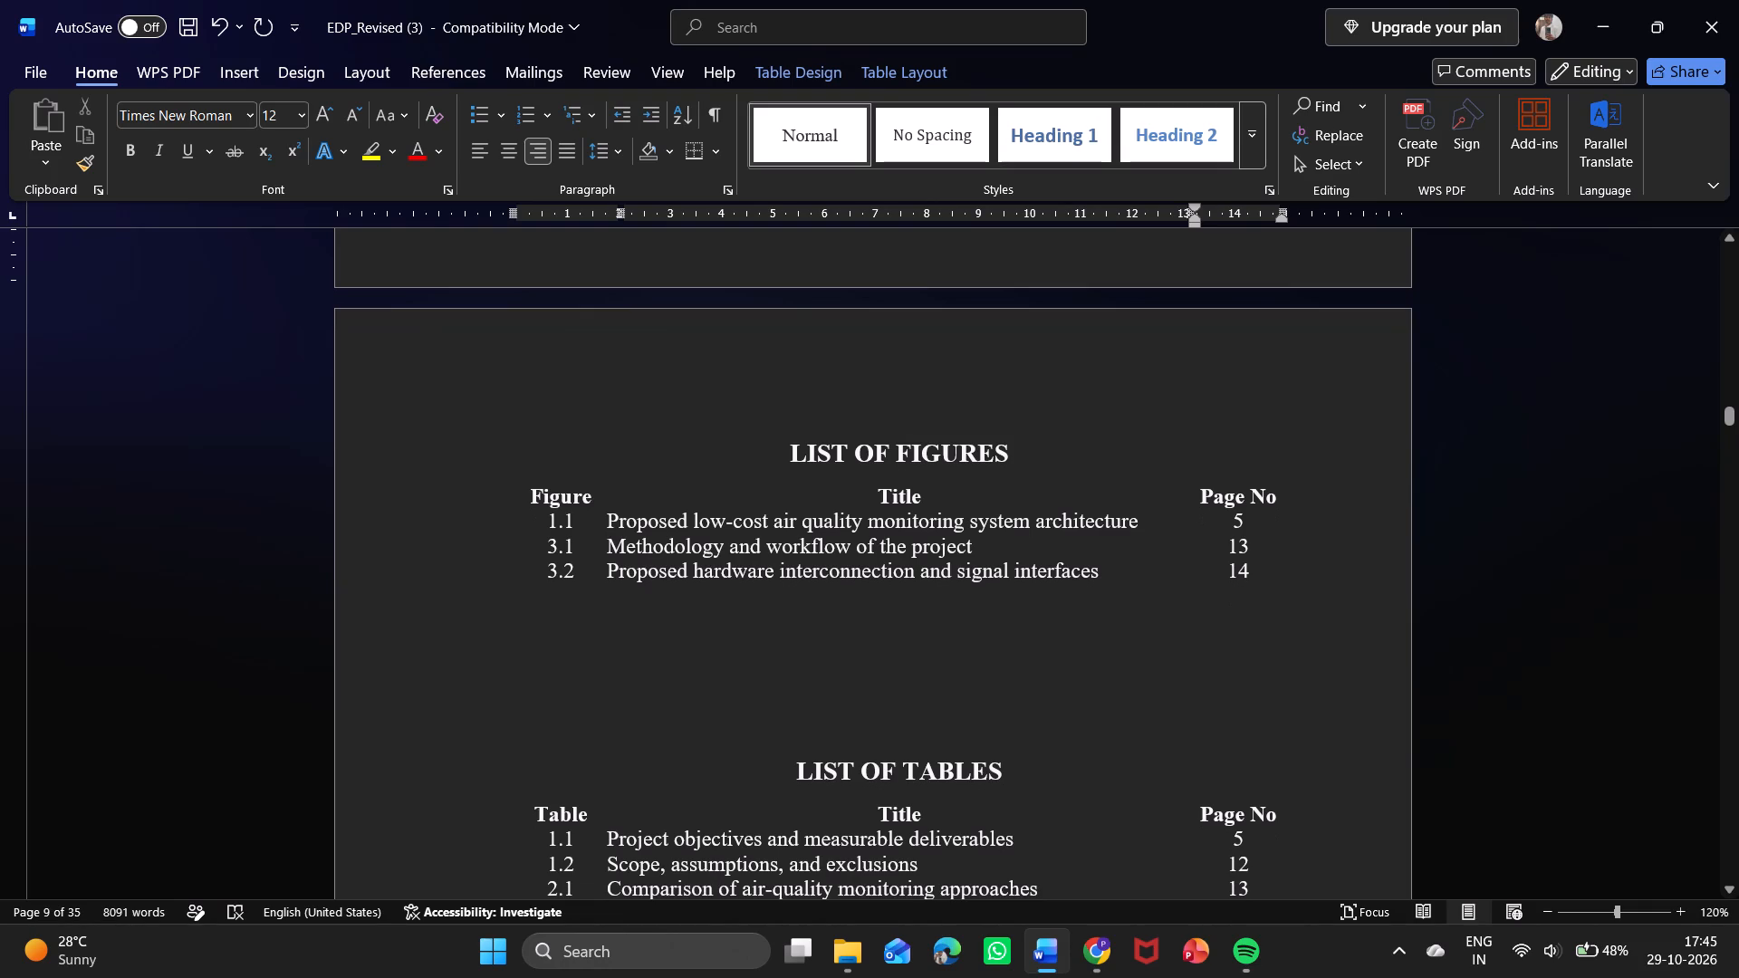
{"action": "scroll", "coordinate": [1045, 574], "scroll_direction": "down", "scroll_amount": 2}
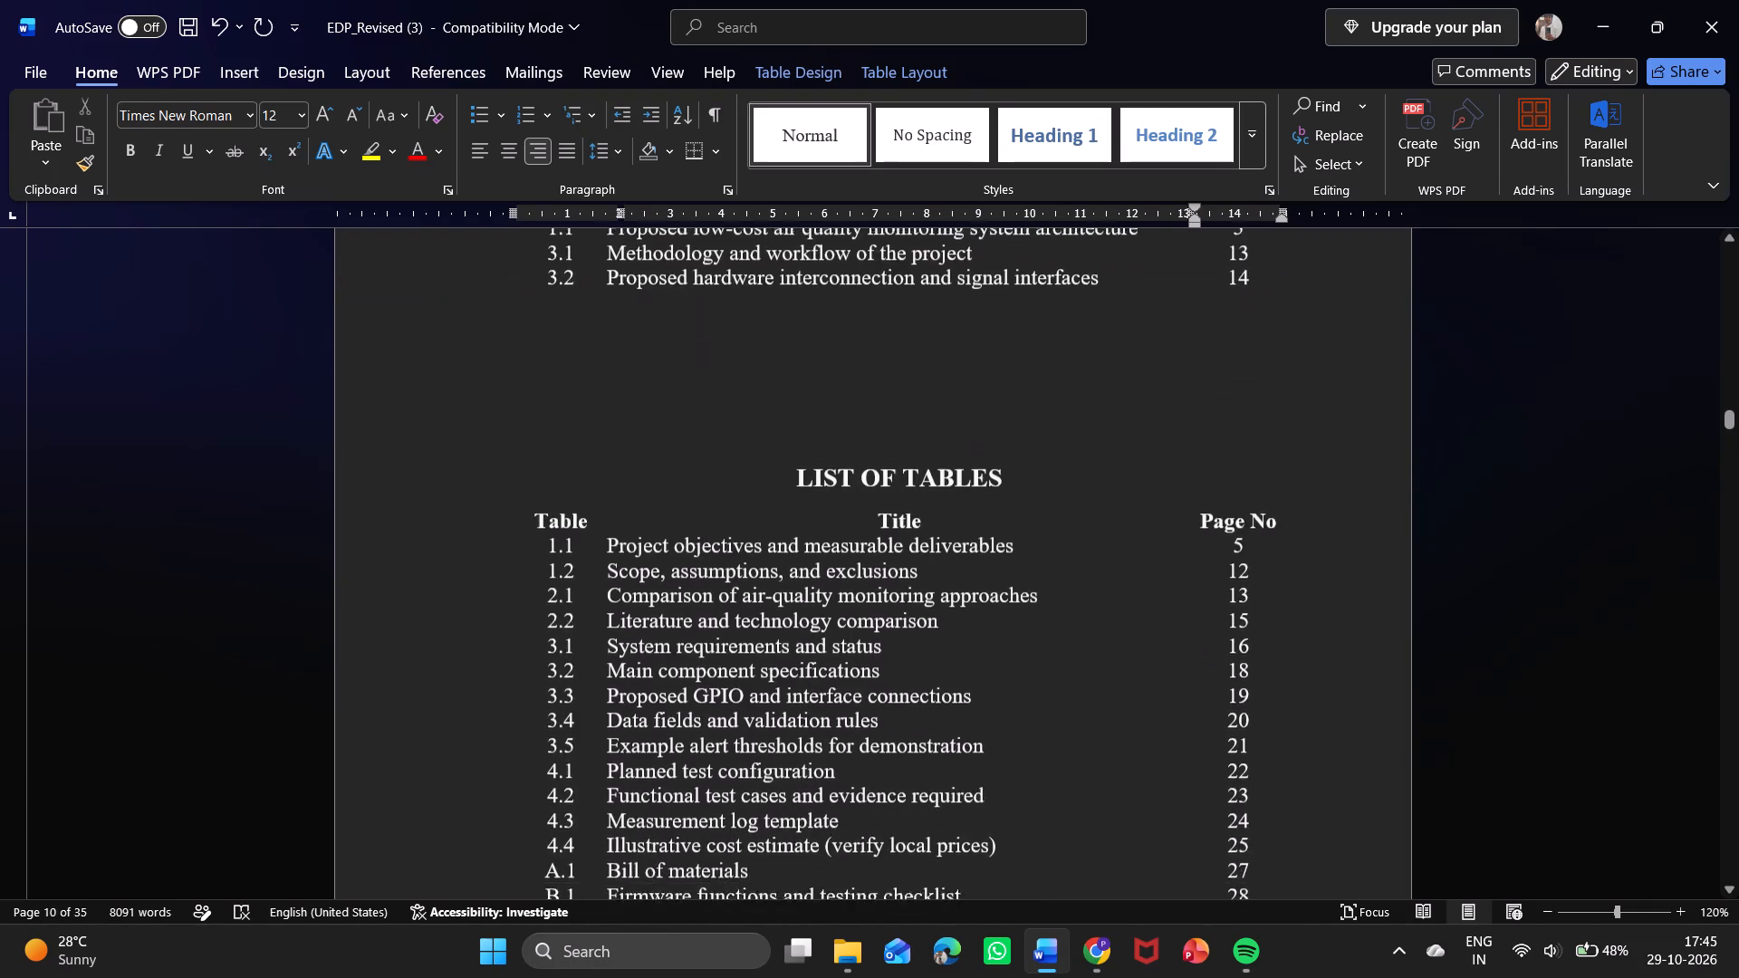
{"action": "scroll", "coordinate": [1045, 574], "scroll_direction": "up", "scroll_amount": 1}
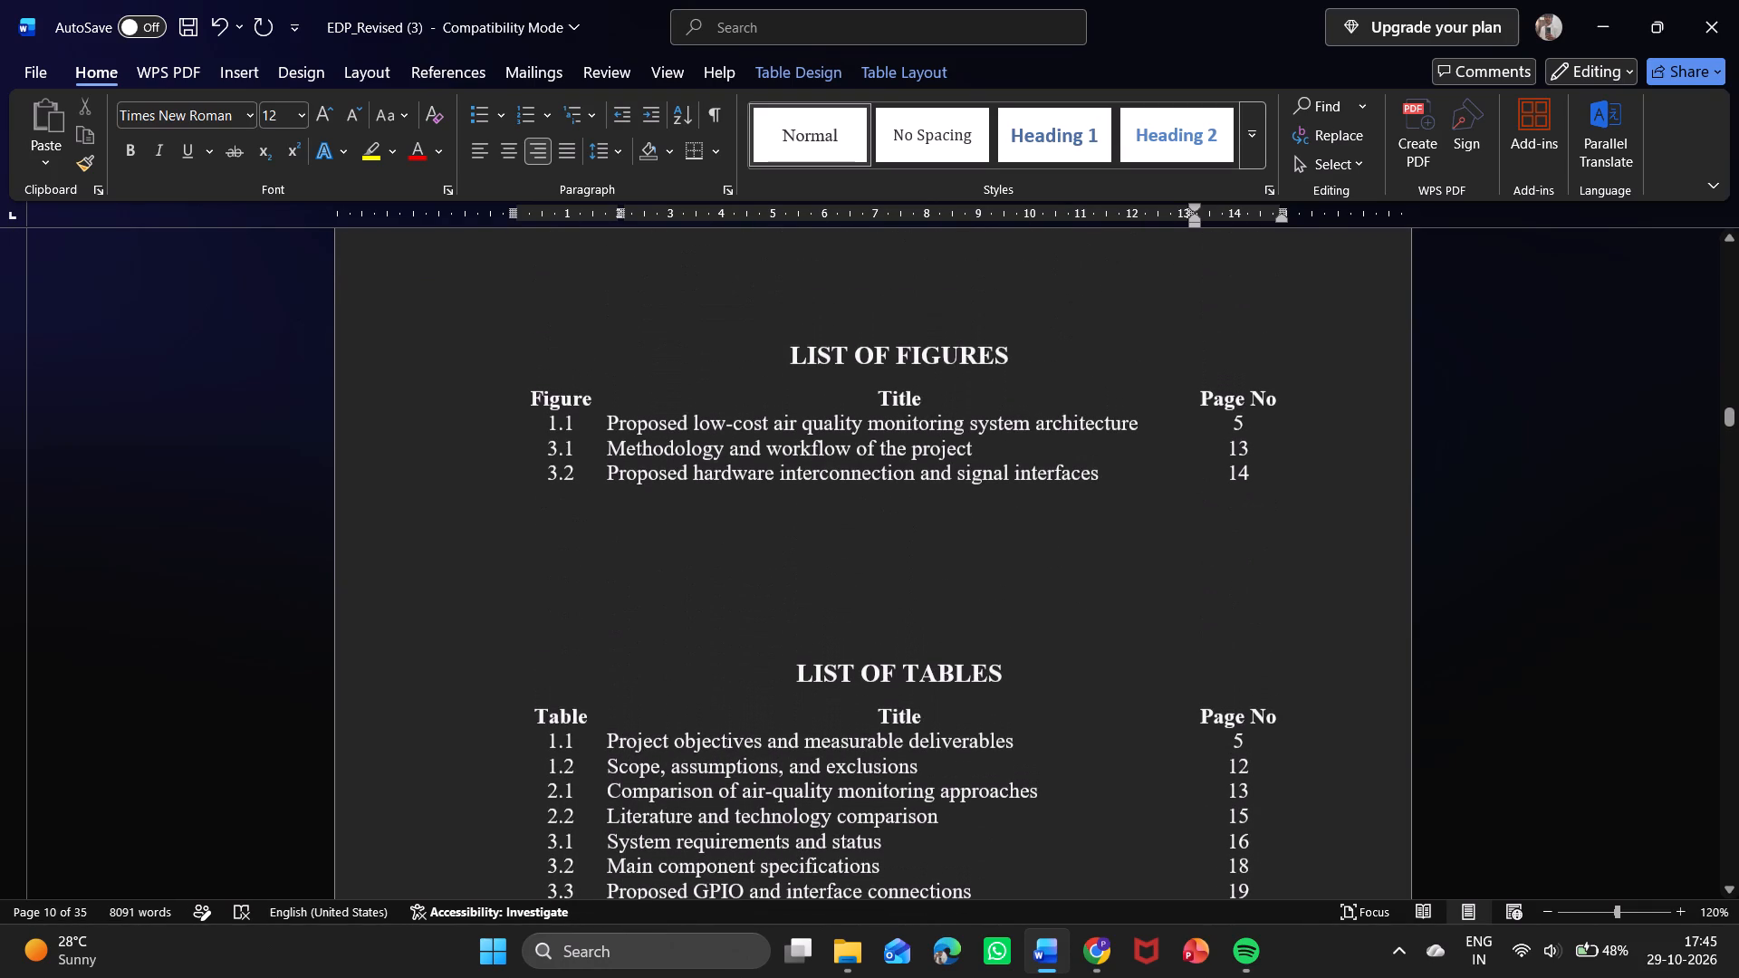
{"action": "scroll", "coordinate": [1045, 574], "scroll_direction": "down", "scroll_amount": 2}
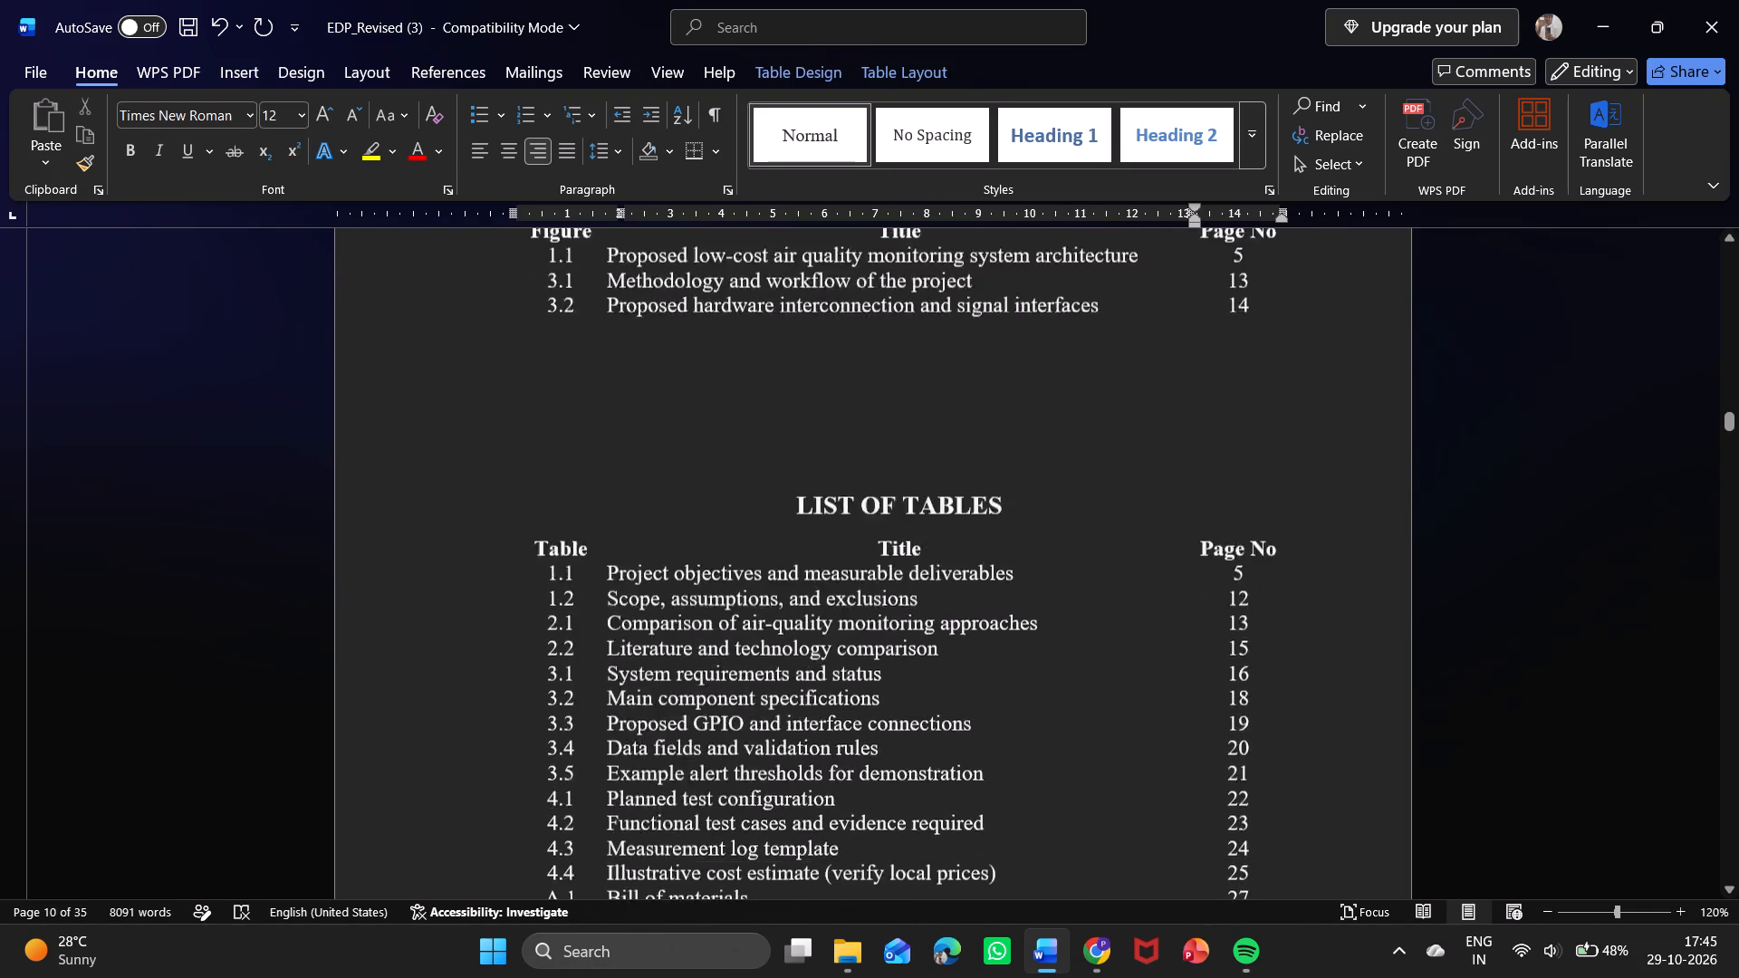
{"action": "scroll", "coordinate": [1045, 574], "scroll_direction": "down", "scroll_amount": 2}
{"action": "scroll", "coordinate": [1045, 574], "scroll_direction": "up", "scroll_amount": 2}
{"action": "scroll", "coordinate": [1045, 574], "scroll_direction": "down", "scroll_amount": 1}
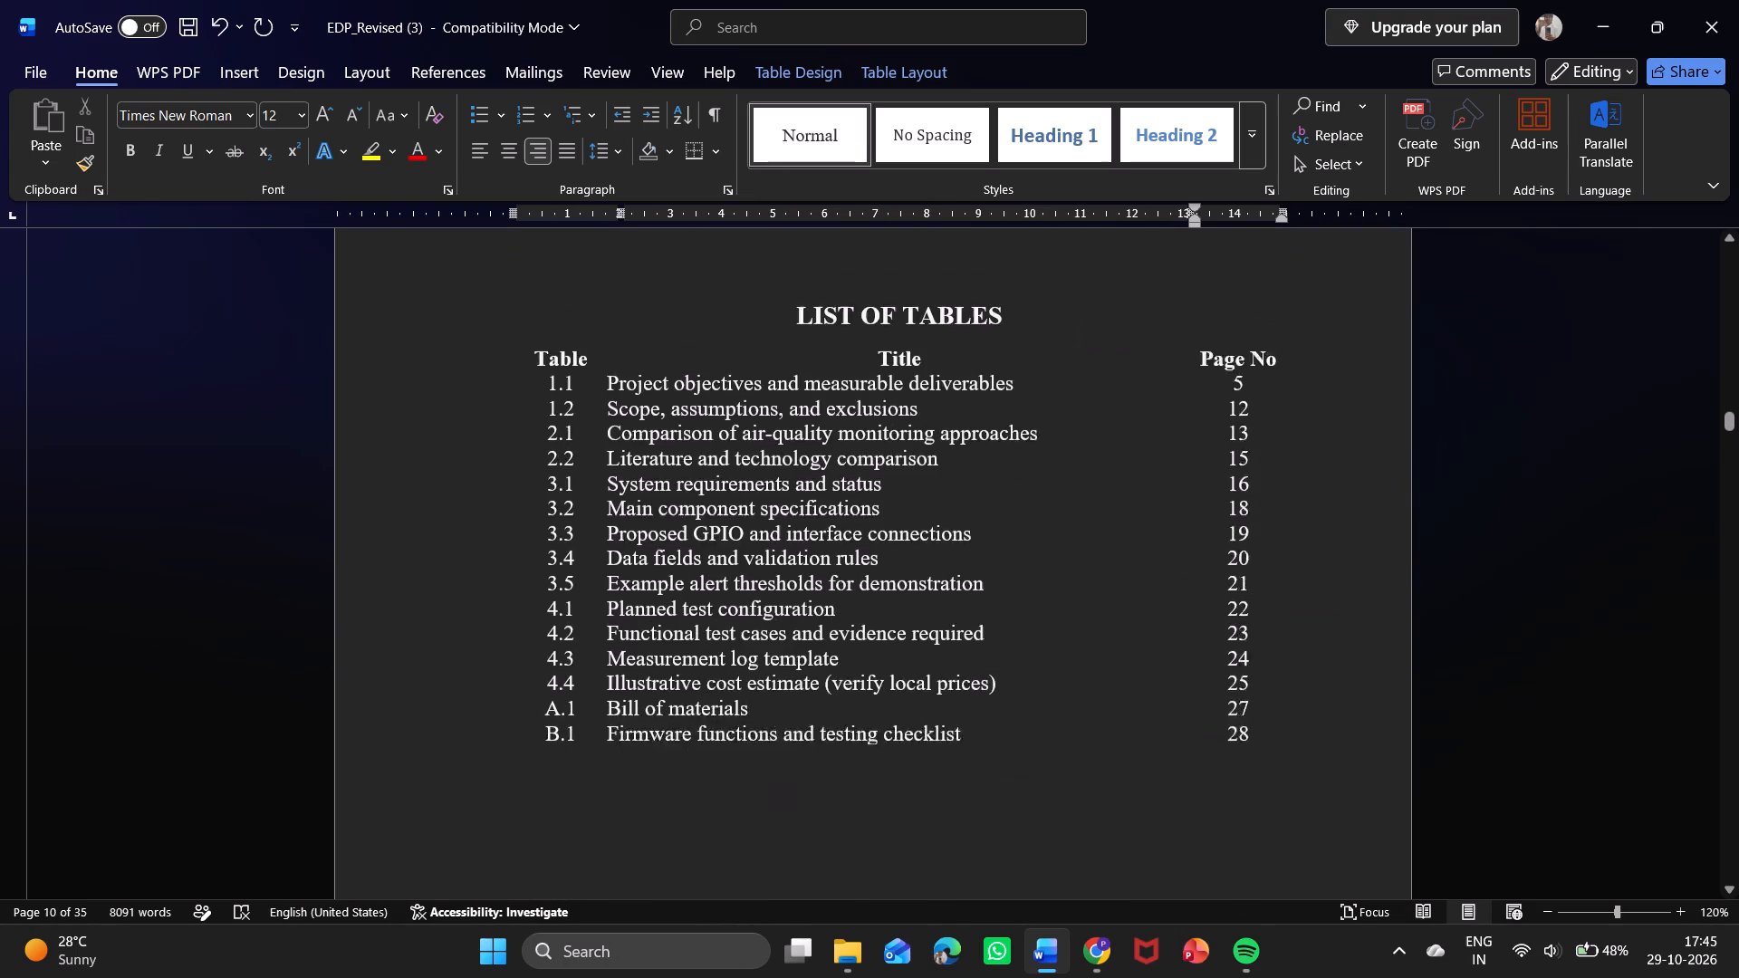
{"action": "scroll", "coordinate": [1045, 574], "scroll_direction": "up", "scroll_amount": 2}
Examine Chapter 1 for the actual pages of its tables and of Figure 1.1, the system architecture diagram.
{"action": "scroll", "coordinate": [1045, 574], "scroll_direction": "down", "scroll_amount": 3}
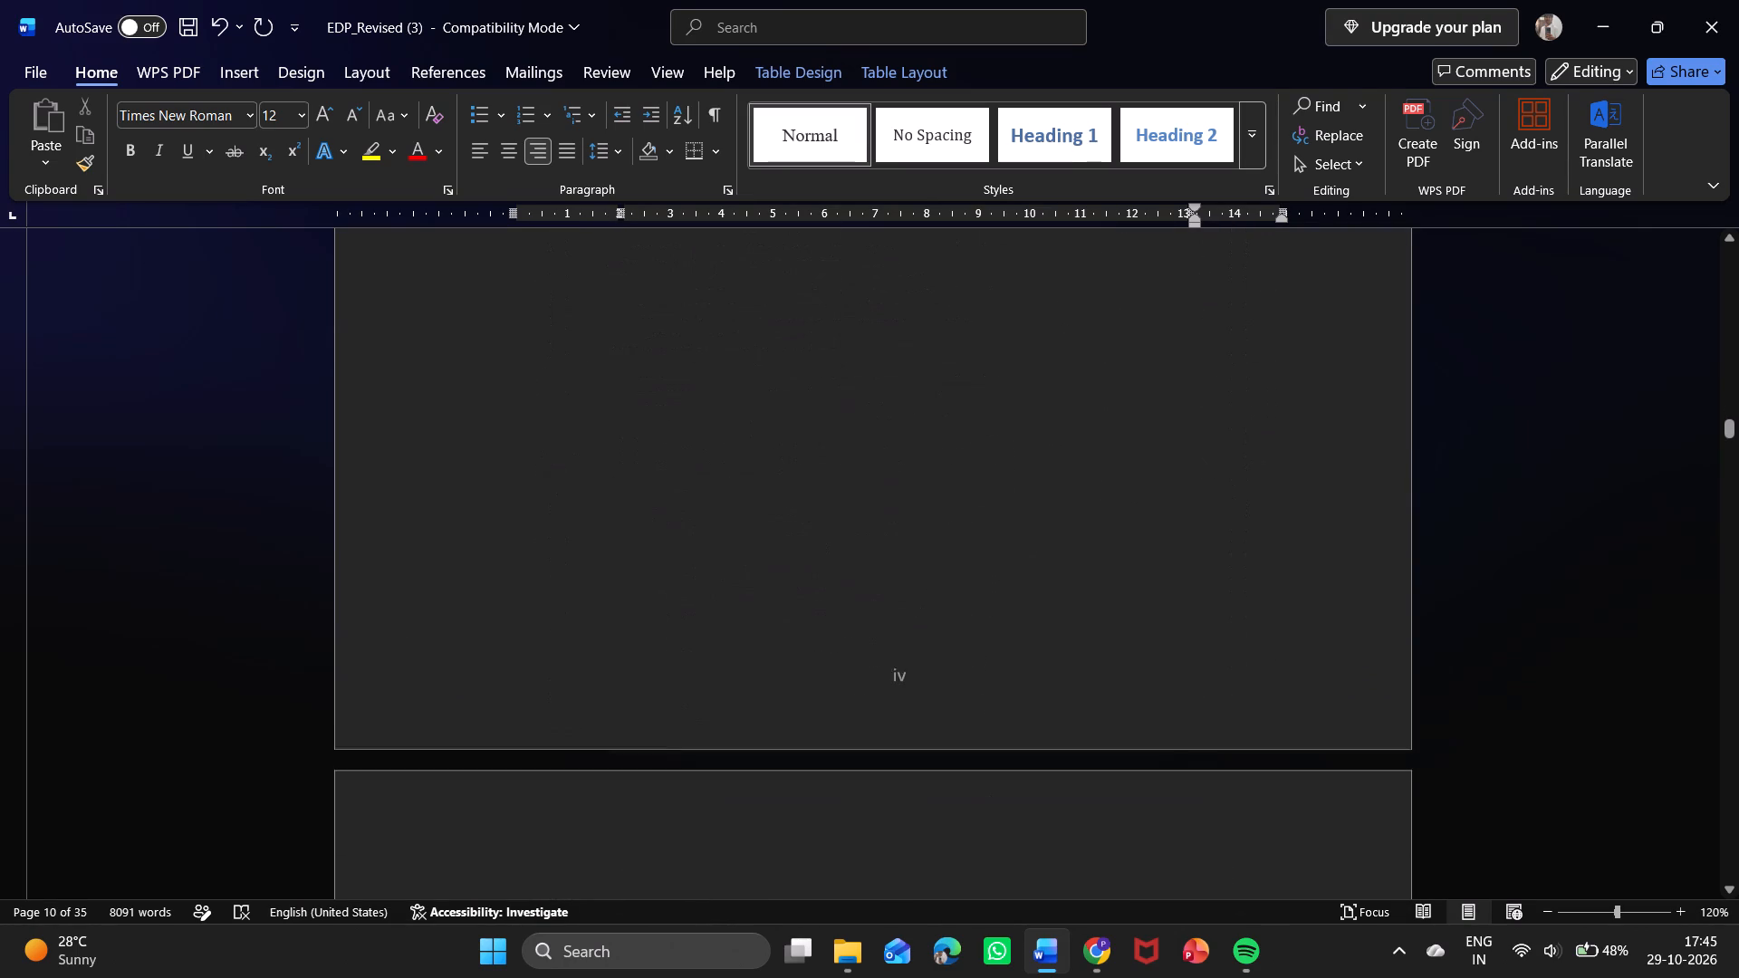
{"action": "scroll", "coordinate": [1045, 574], "scroll_direction": "down", "scroll_amount": 4}
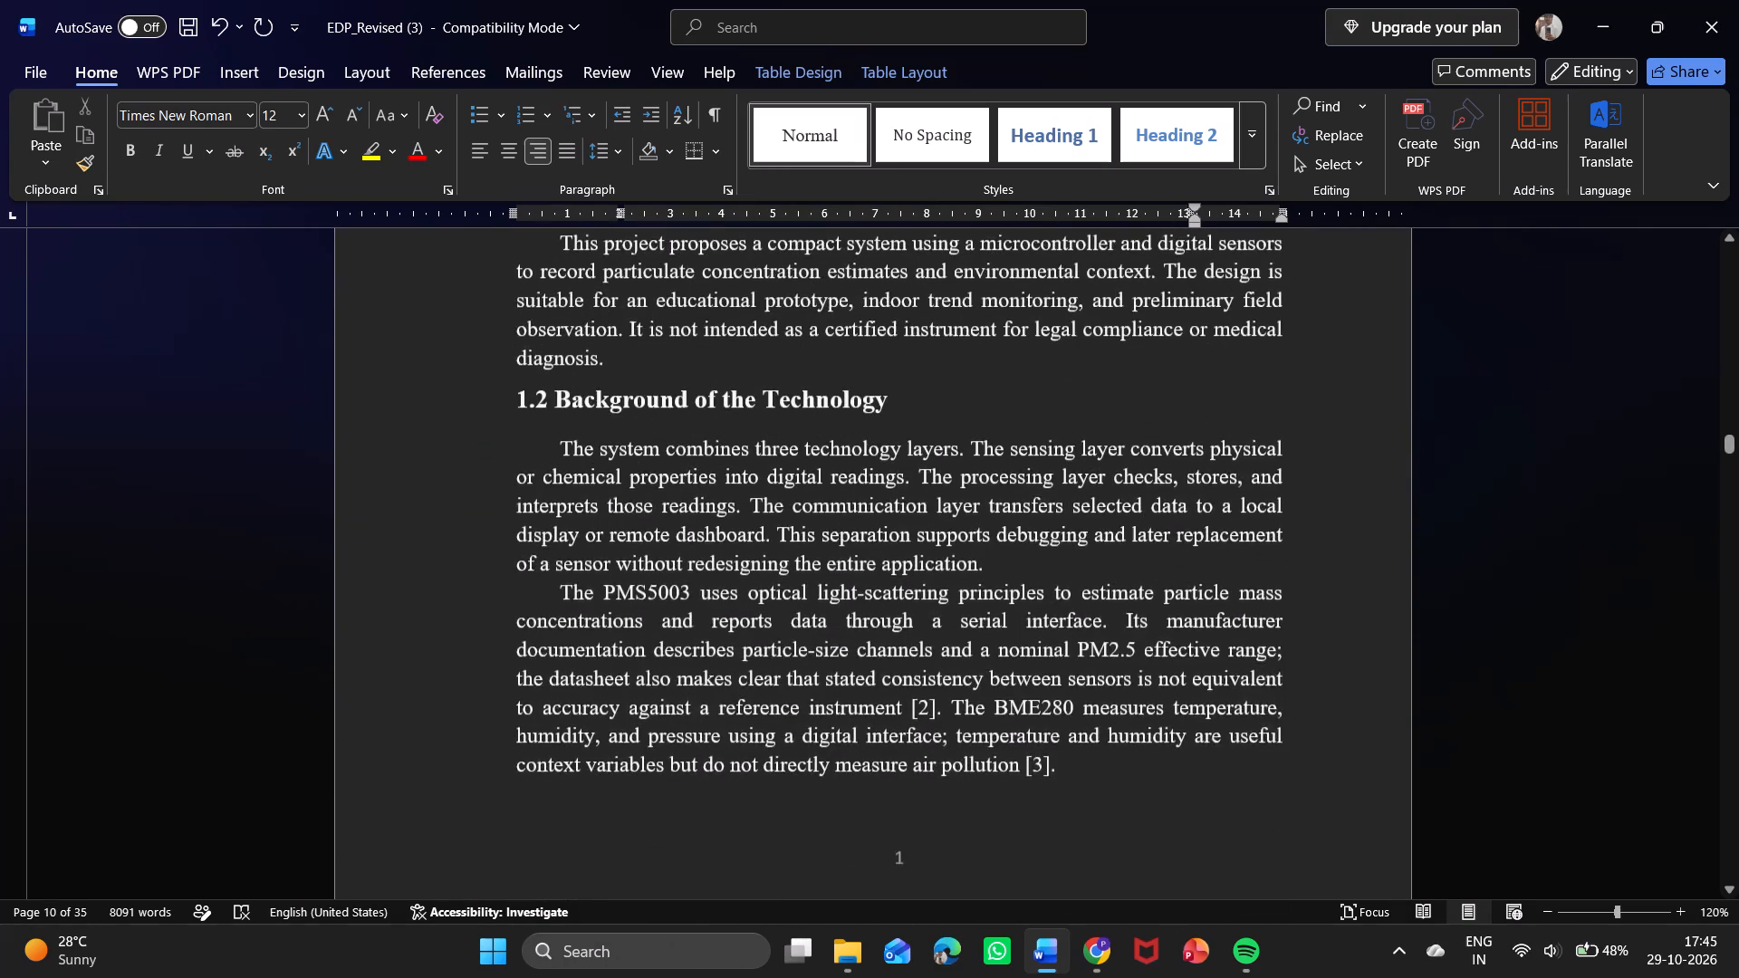
{"action": "scroll", "coordinate": [1045, 574], "scroll_direction": "up", "scroll_amount": 3}
{"action": "scroll", "coordinate": [1045, 574], "scroll_direction": "down", "scroll_amount": 1}
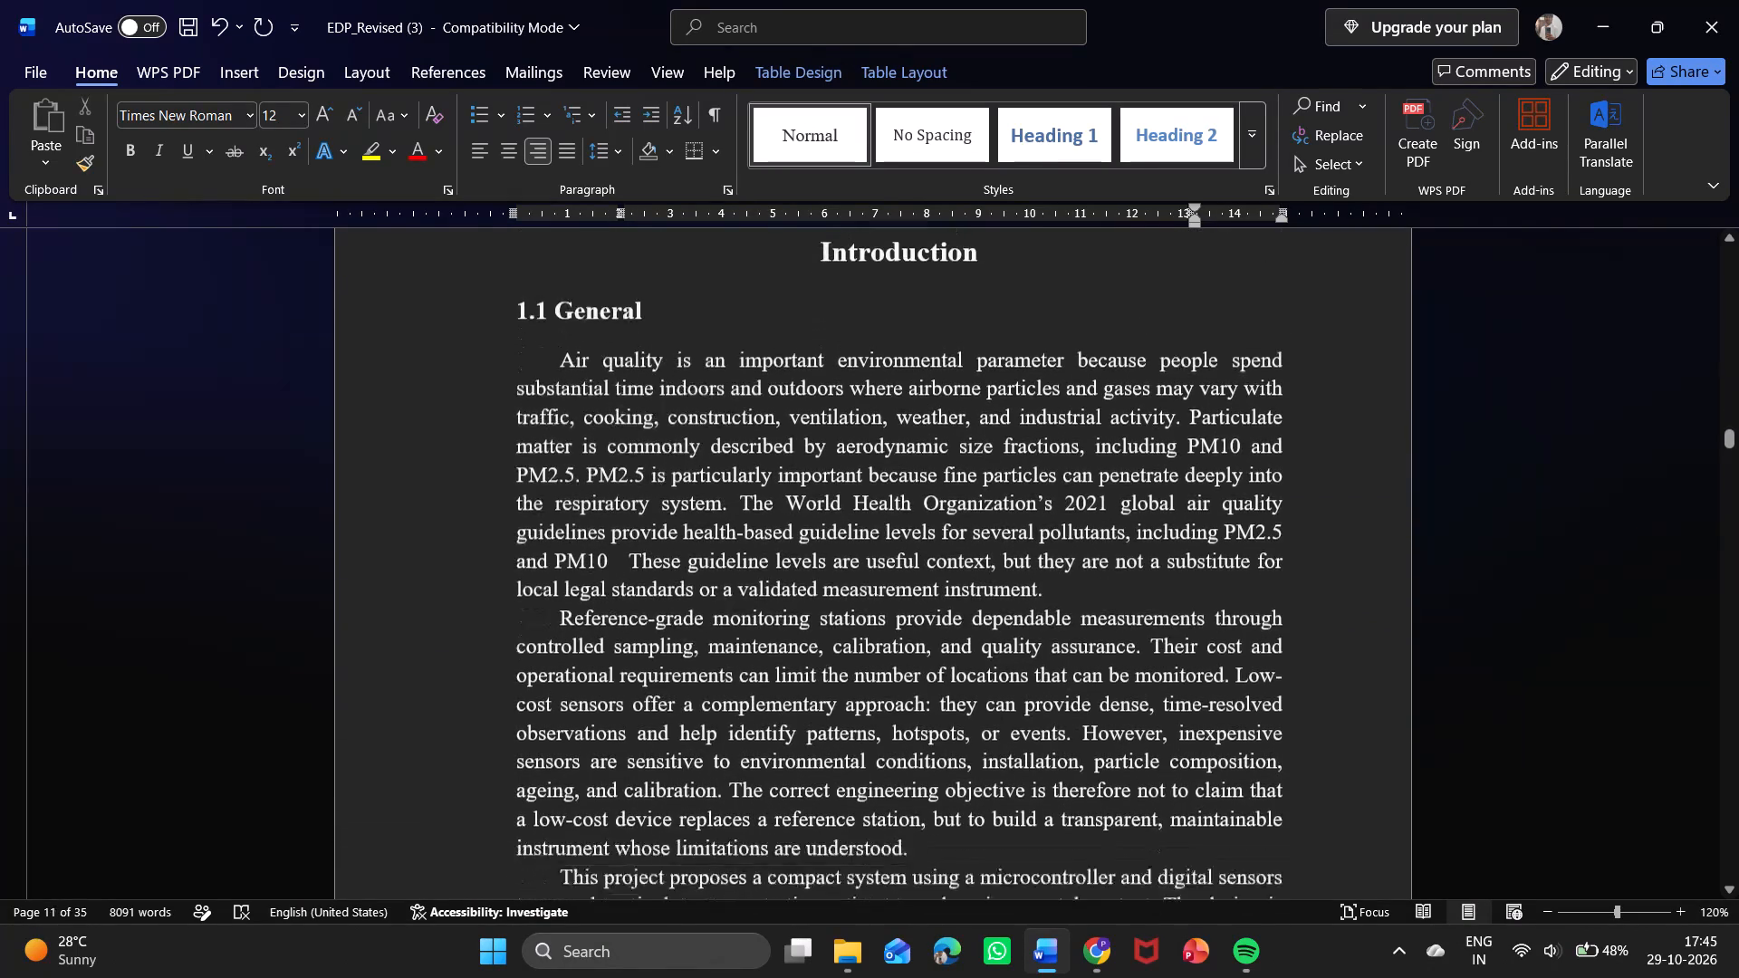
{"action": "scroll", "coordinate": [1045, 574], "scroll_direction": "down", "scroll_amount": 5}
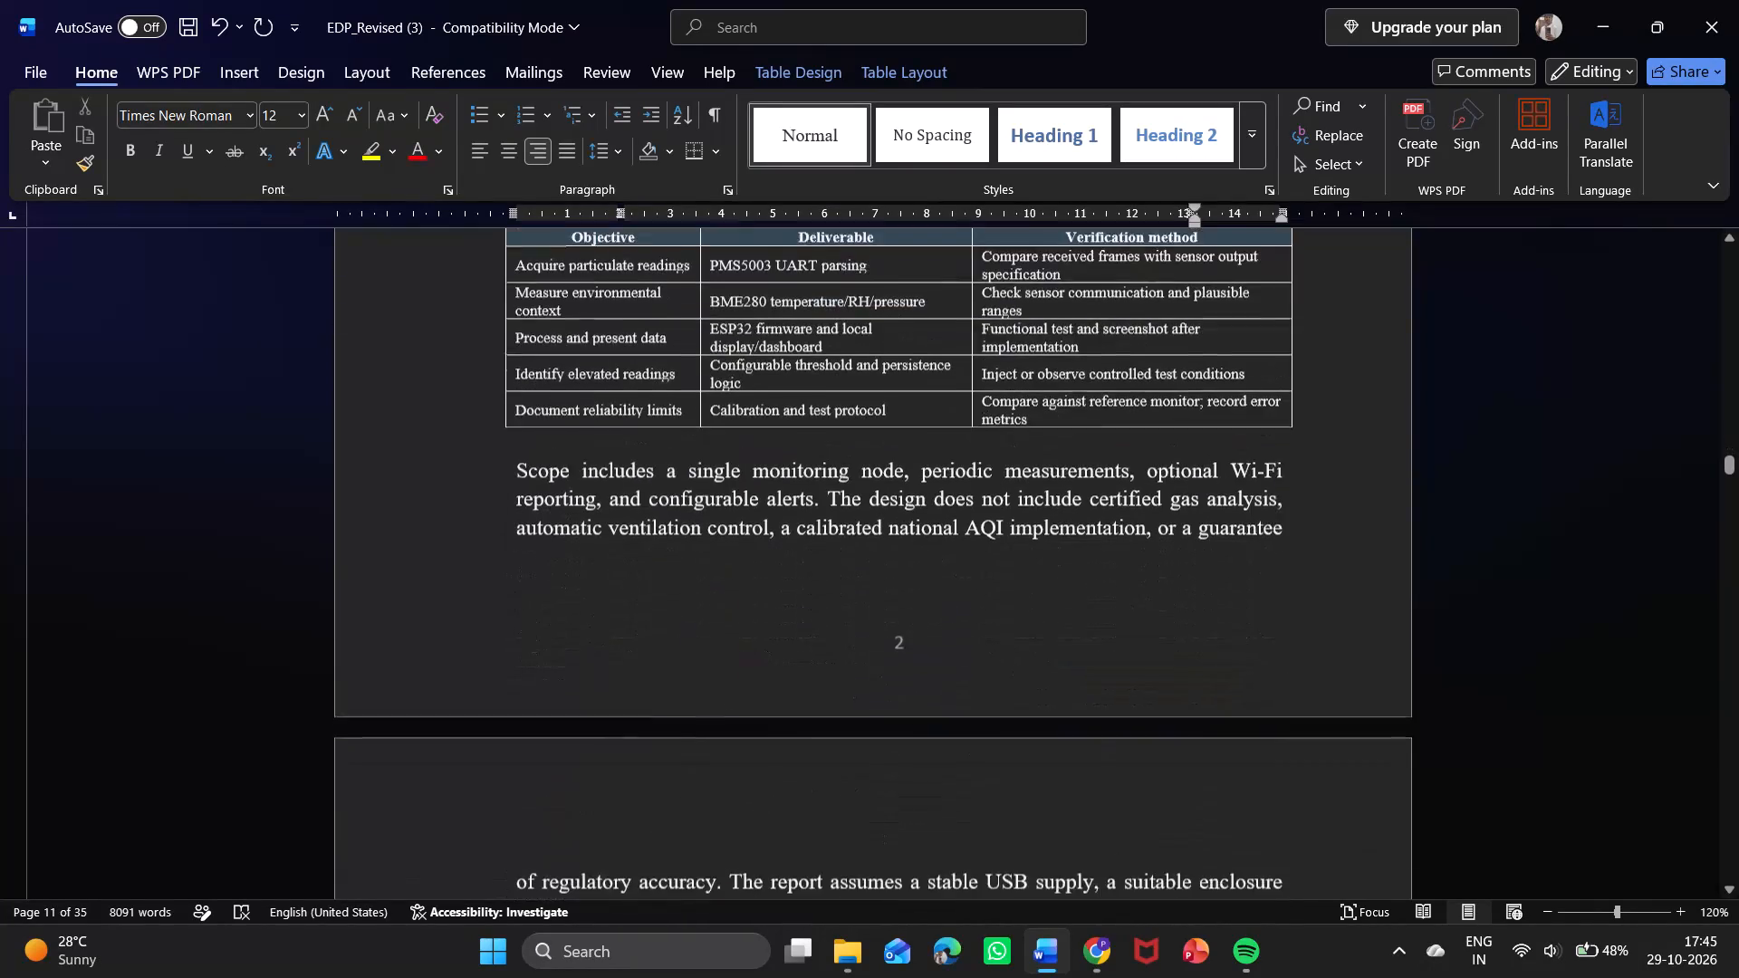
{"action": "scroll", "coordinate": [1045, 574], "scroll_direction": "up", "scroll_amount": 1}
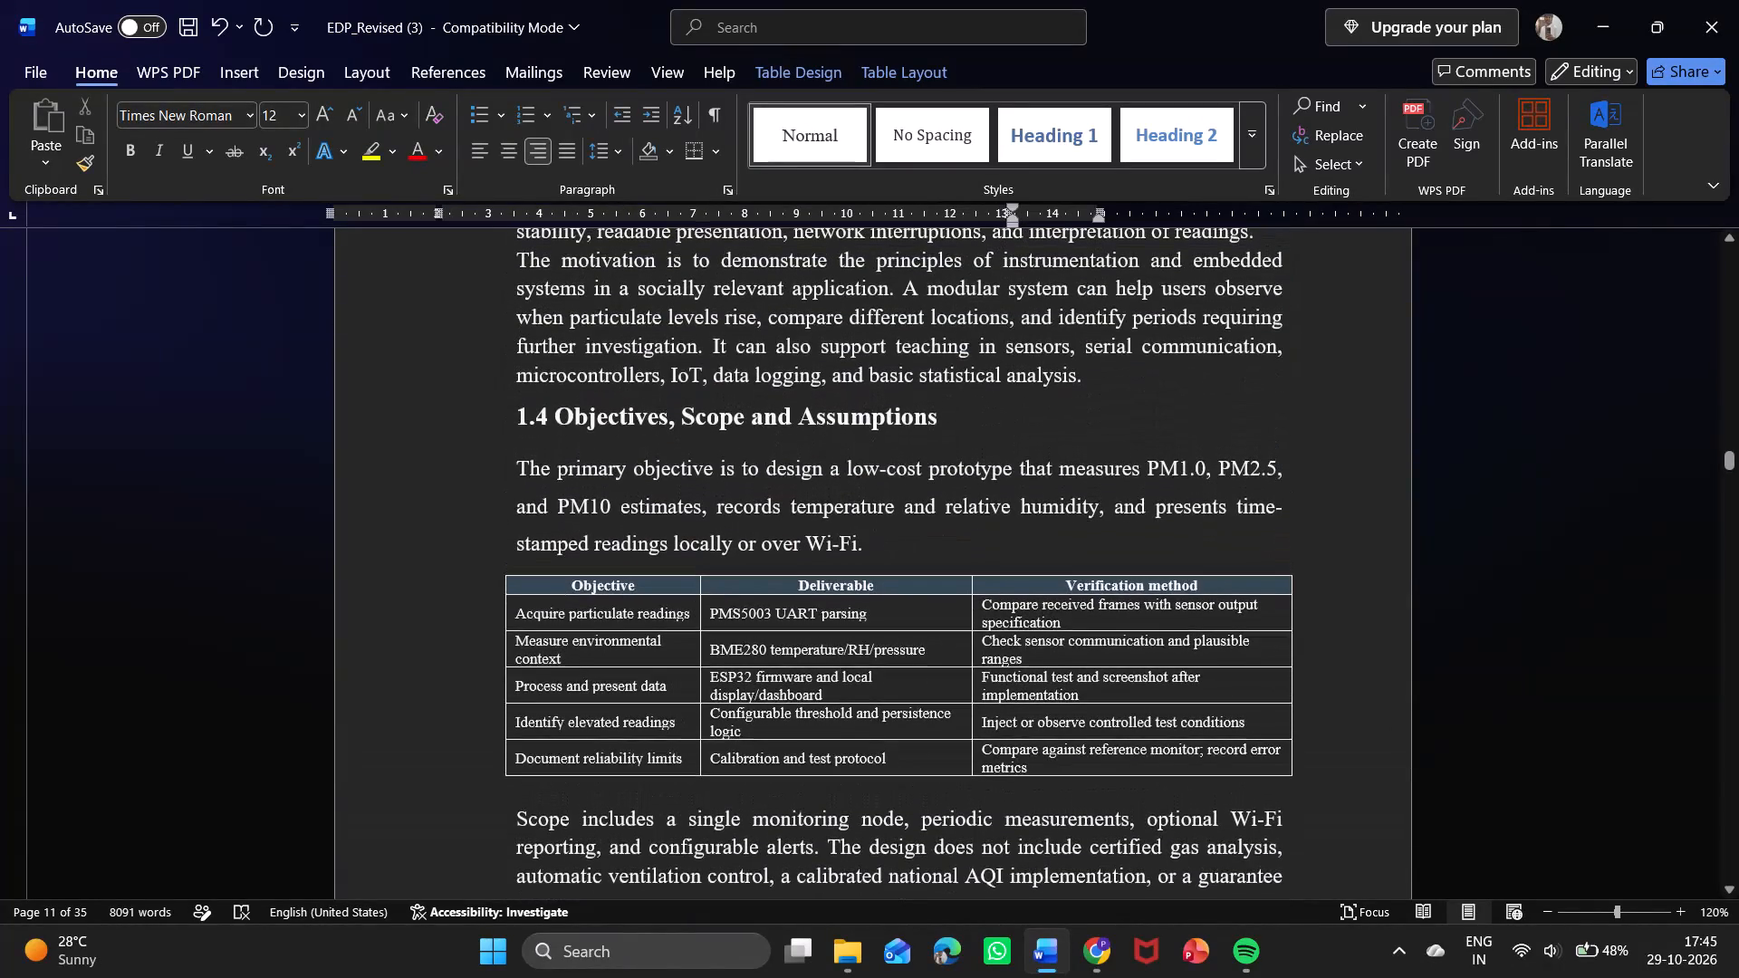
{"action": "scroll", "coordinate": [1045, 574], "scroll_direction": "down", "scroll_amount": 4}
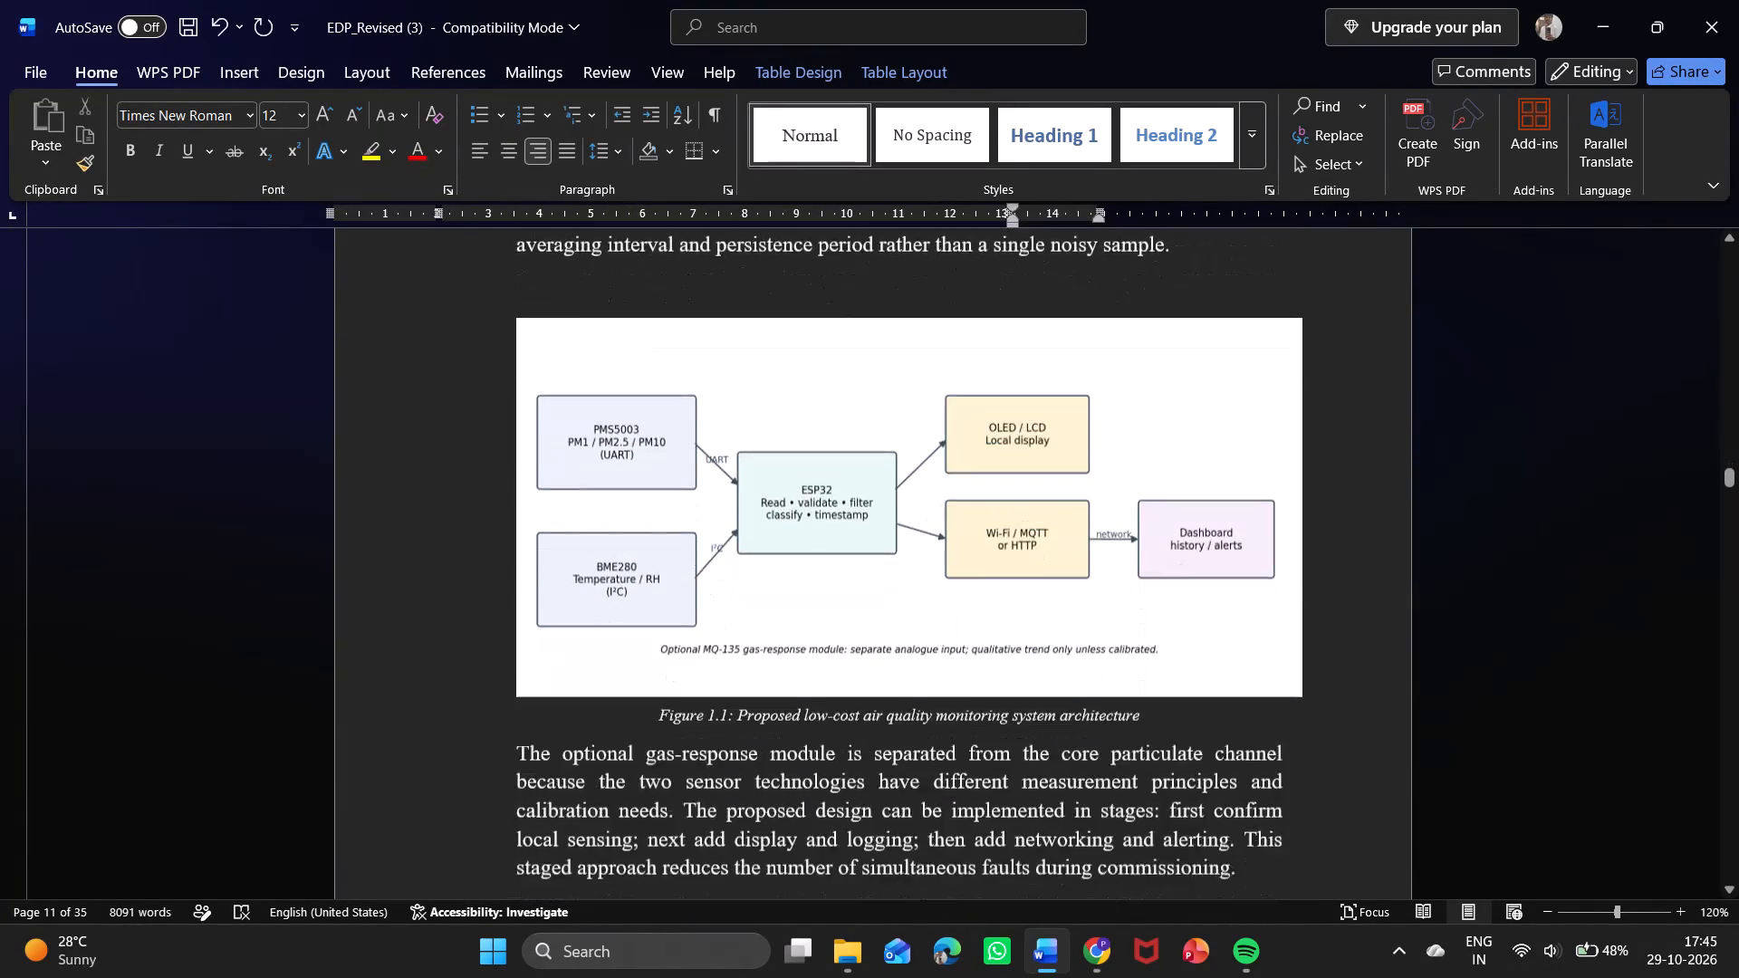
{"action": "scroll", "coordinate": [1045, 574], "scroll_direction": "down", "scroll_amount": 1}
{"action": "scroll", "coordinate": [1045, 574], "scroll_direction": "up", "scroll_amount": 2}
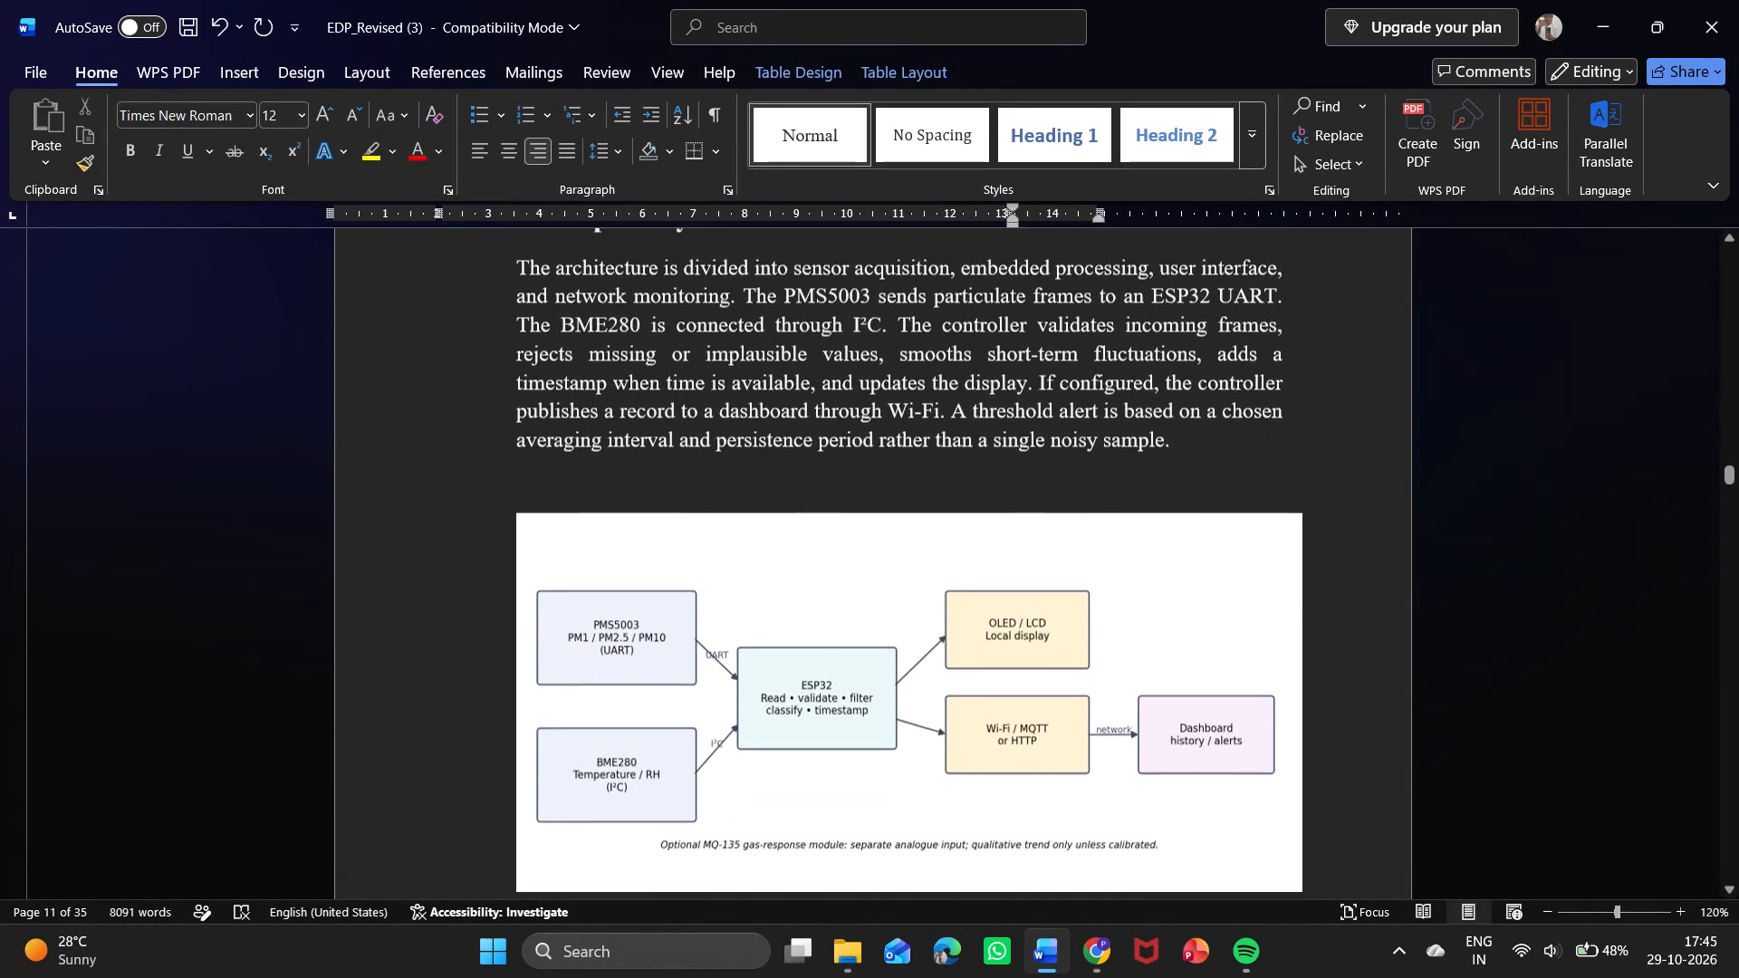
{"action": "scroll", "coordinate": [1045, 574], "scroll_direction": "down", "scroll_amount": 2}
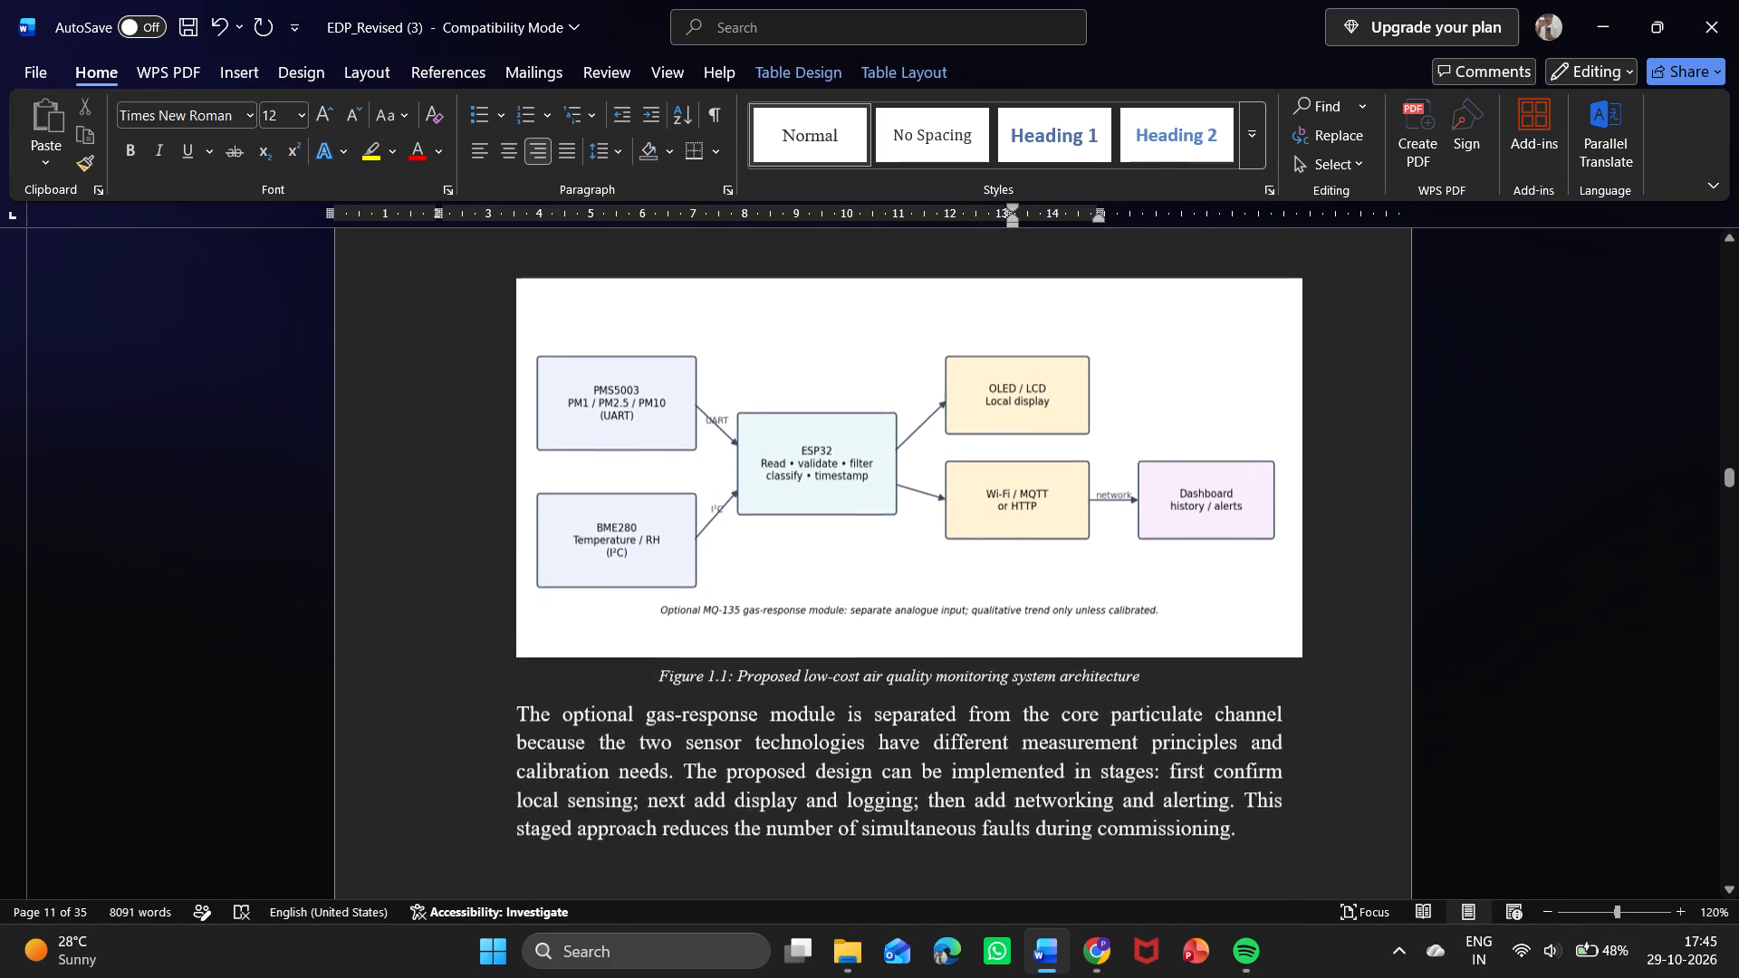
{"action": "scroll", "coordinate": [1045, 574], "scroll_direction": "down", "scroll_amount": 3}
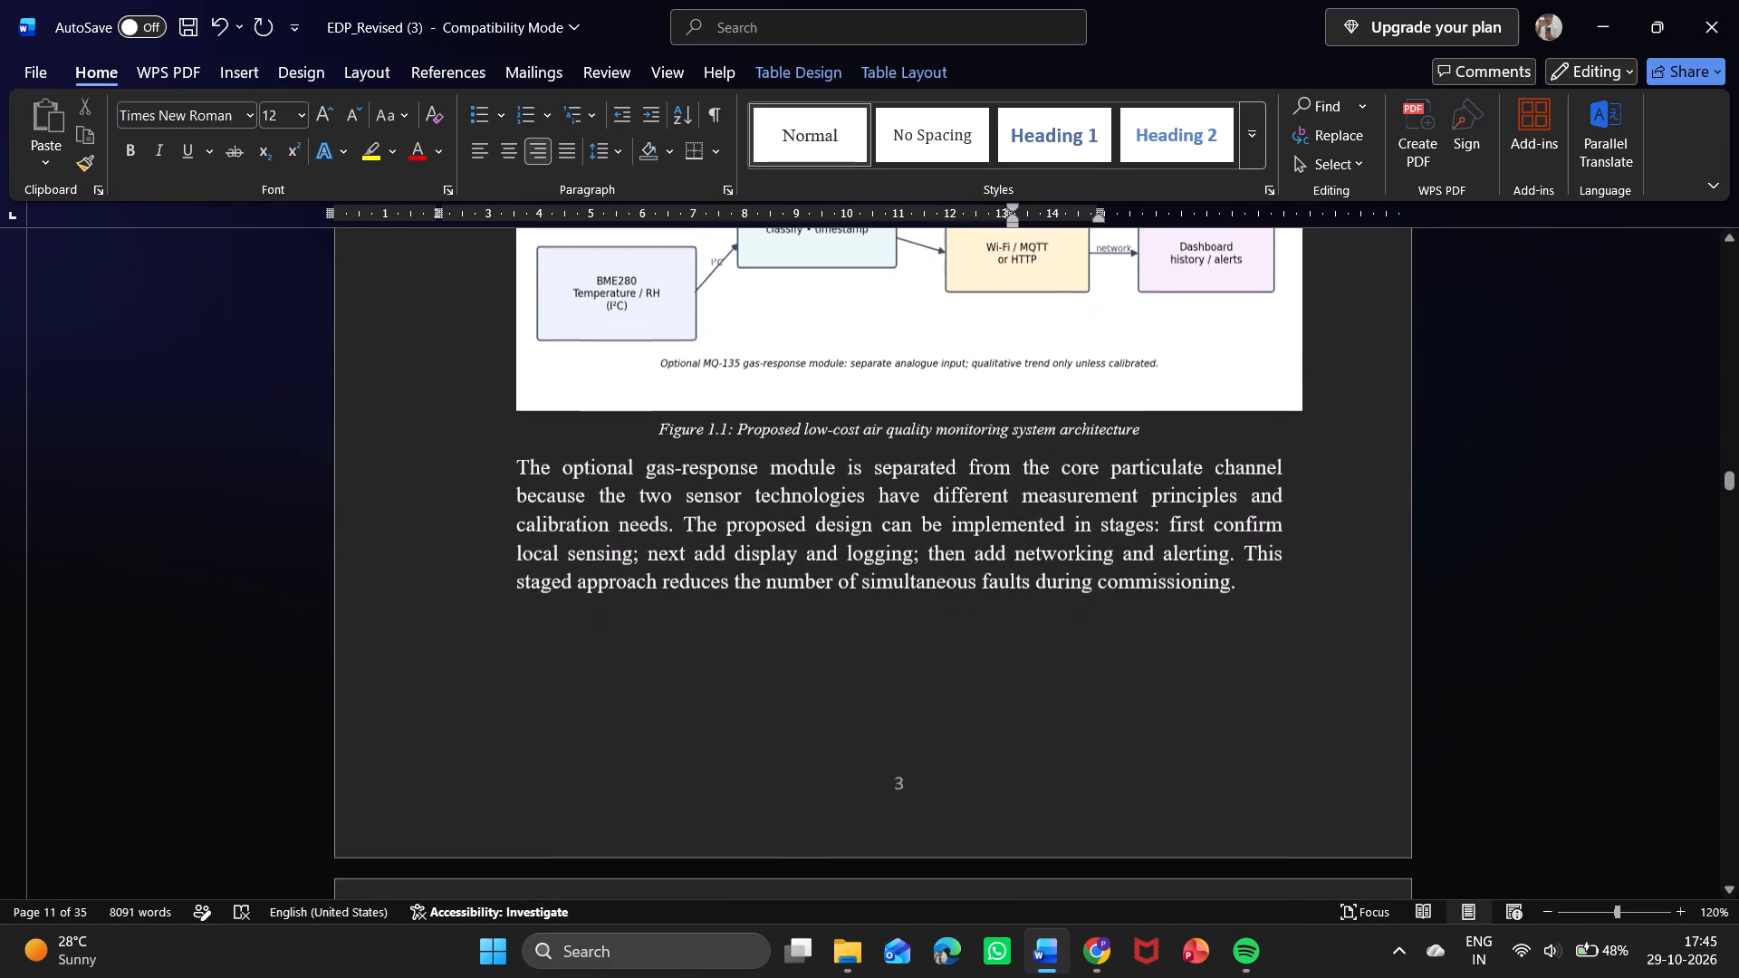
{"action": "scroll", "coordinate": [1045, 574], "scroll_direction": "down", "scroll_amount": 1}
{"action": "scroll", "coordinate": [1045, 574], "scroll_direction": "up", "scroll_amount": 1}
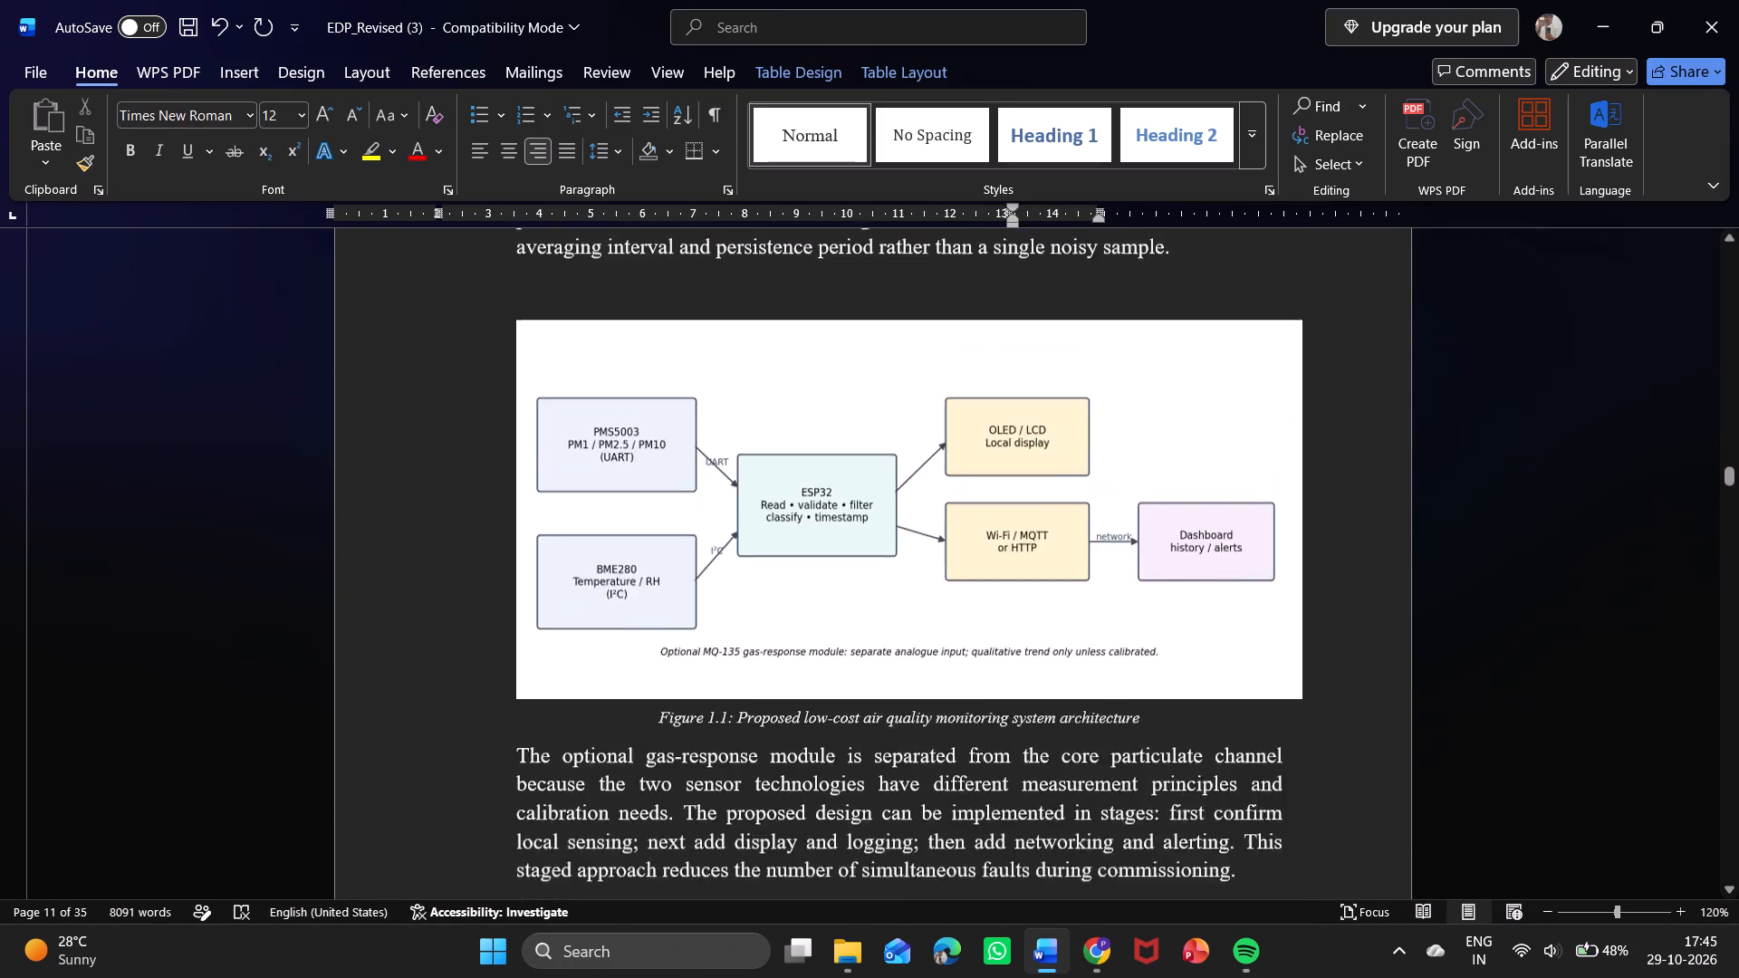
Set the page number of Figure 1.1 in the List of Figures to 3.
{"action": "scroll", "coordinate": [1045, 574], "scroll_direction": "up", "scroll_amount": 7}
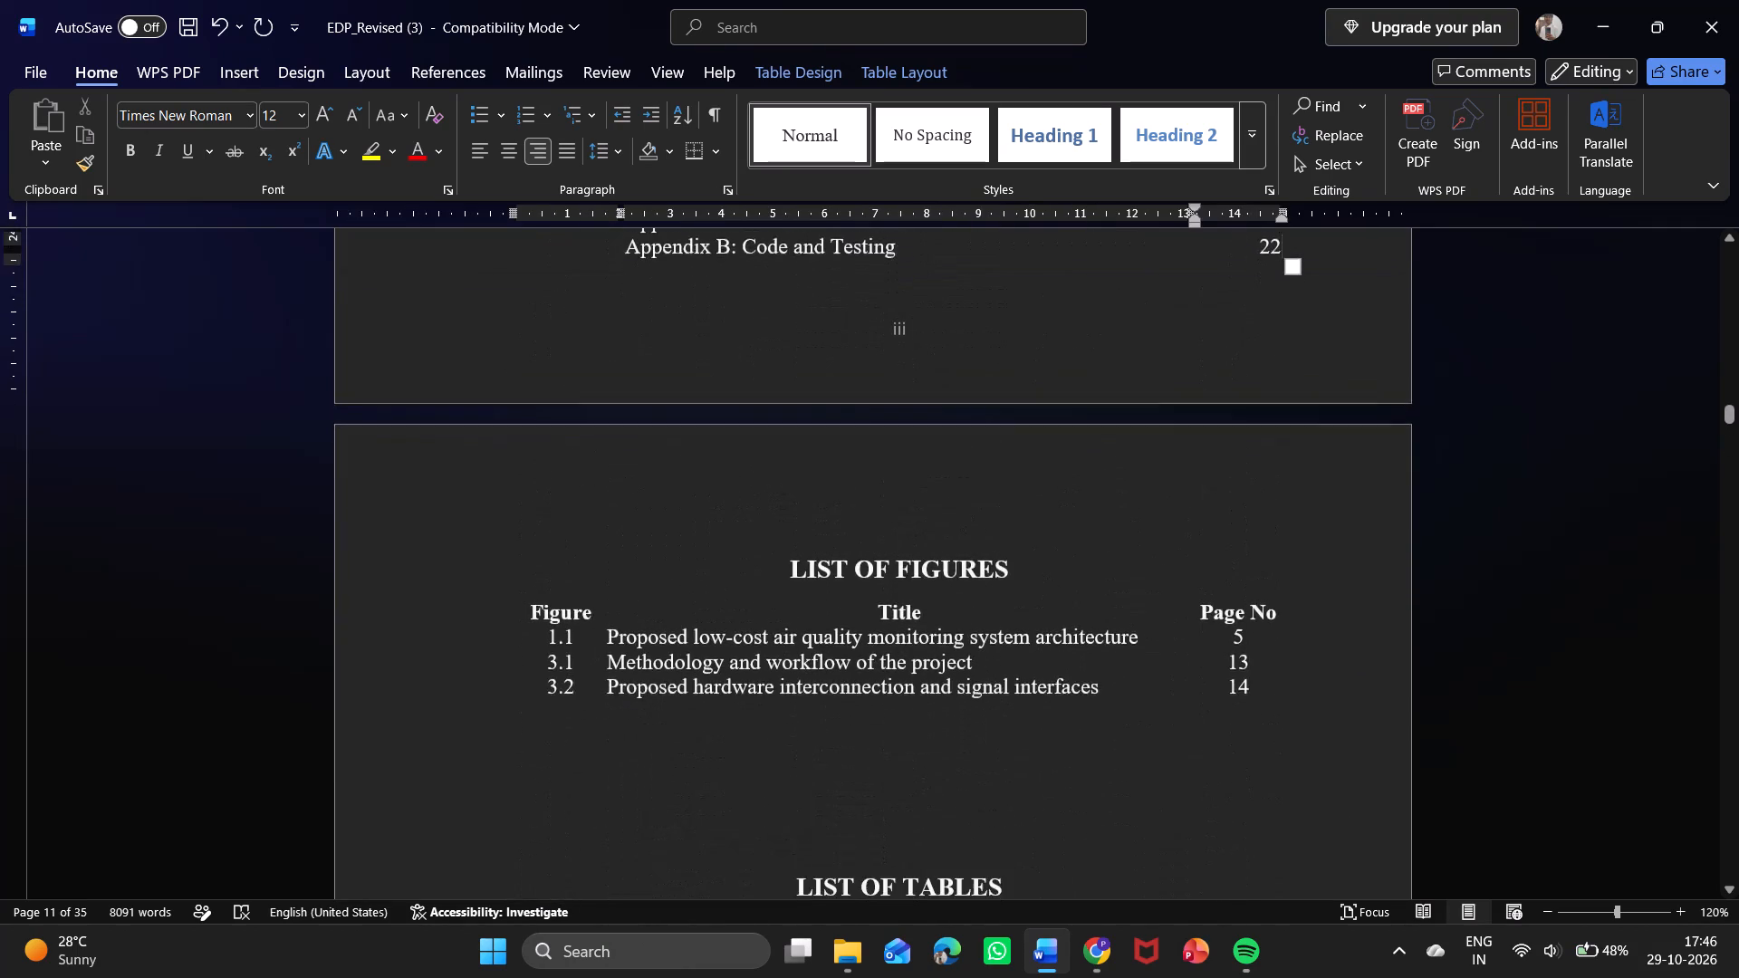
{"action": "scroll", "coordinate": [1045, 574], "scroll_direction": "down", "scroll_amount": 1}
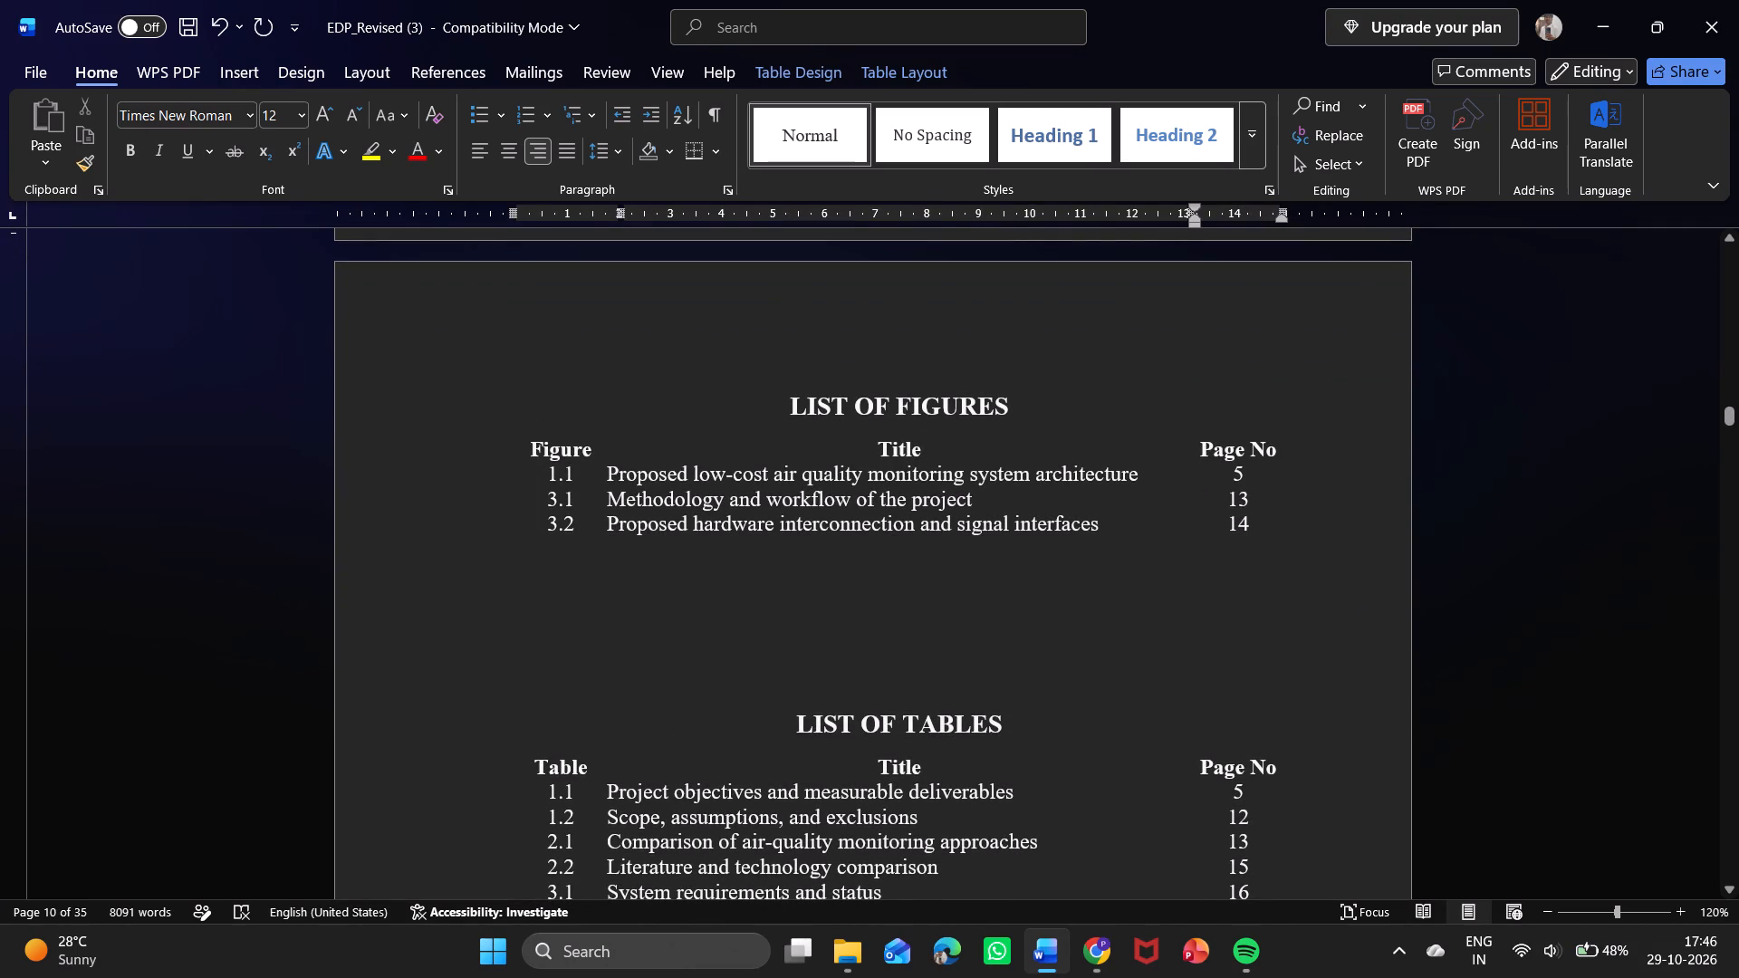
{"action": "left_click", "coordinate": [1243, 475]}
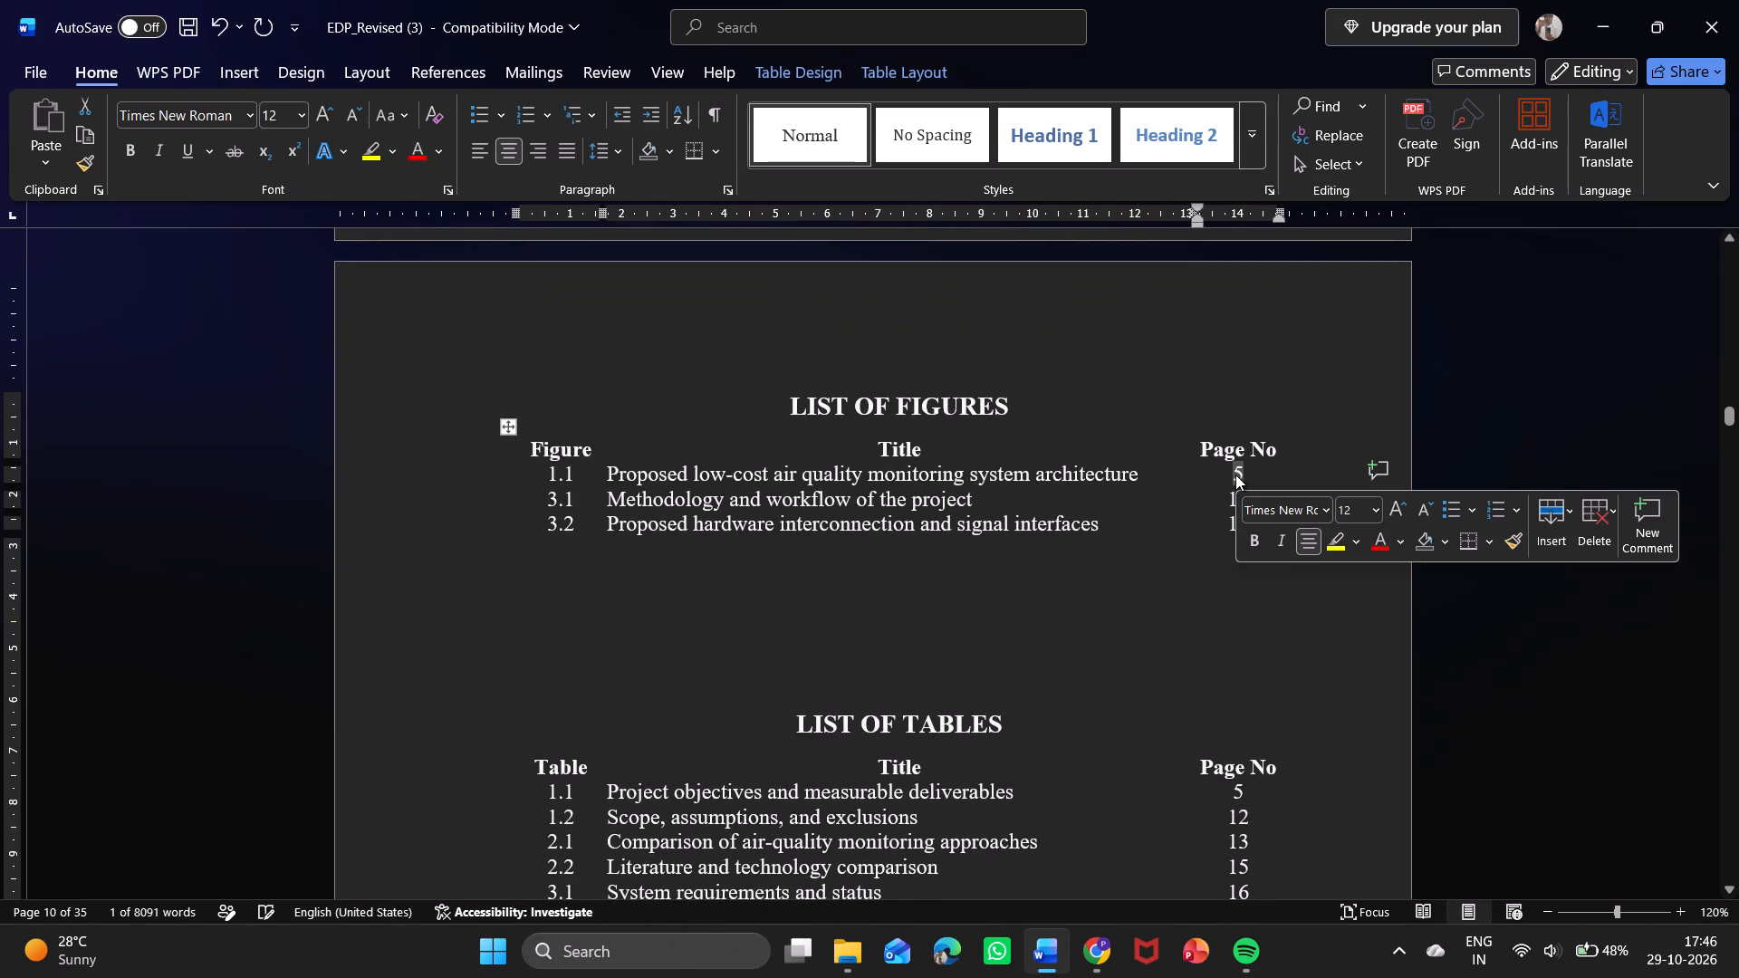
{"action": "key", "text": "3"}
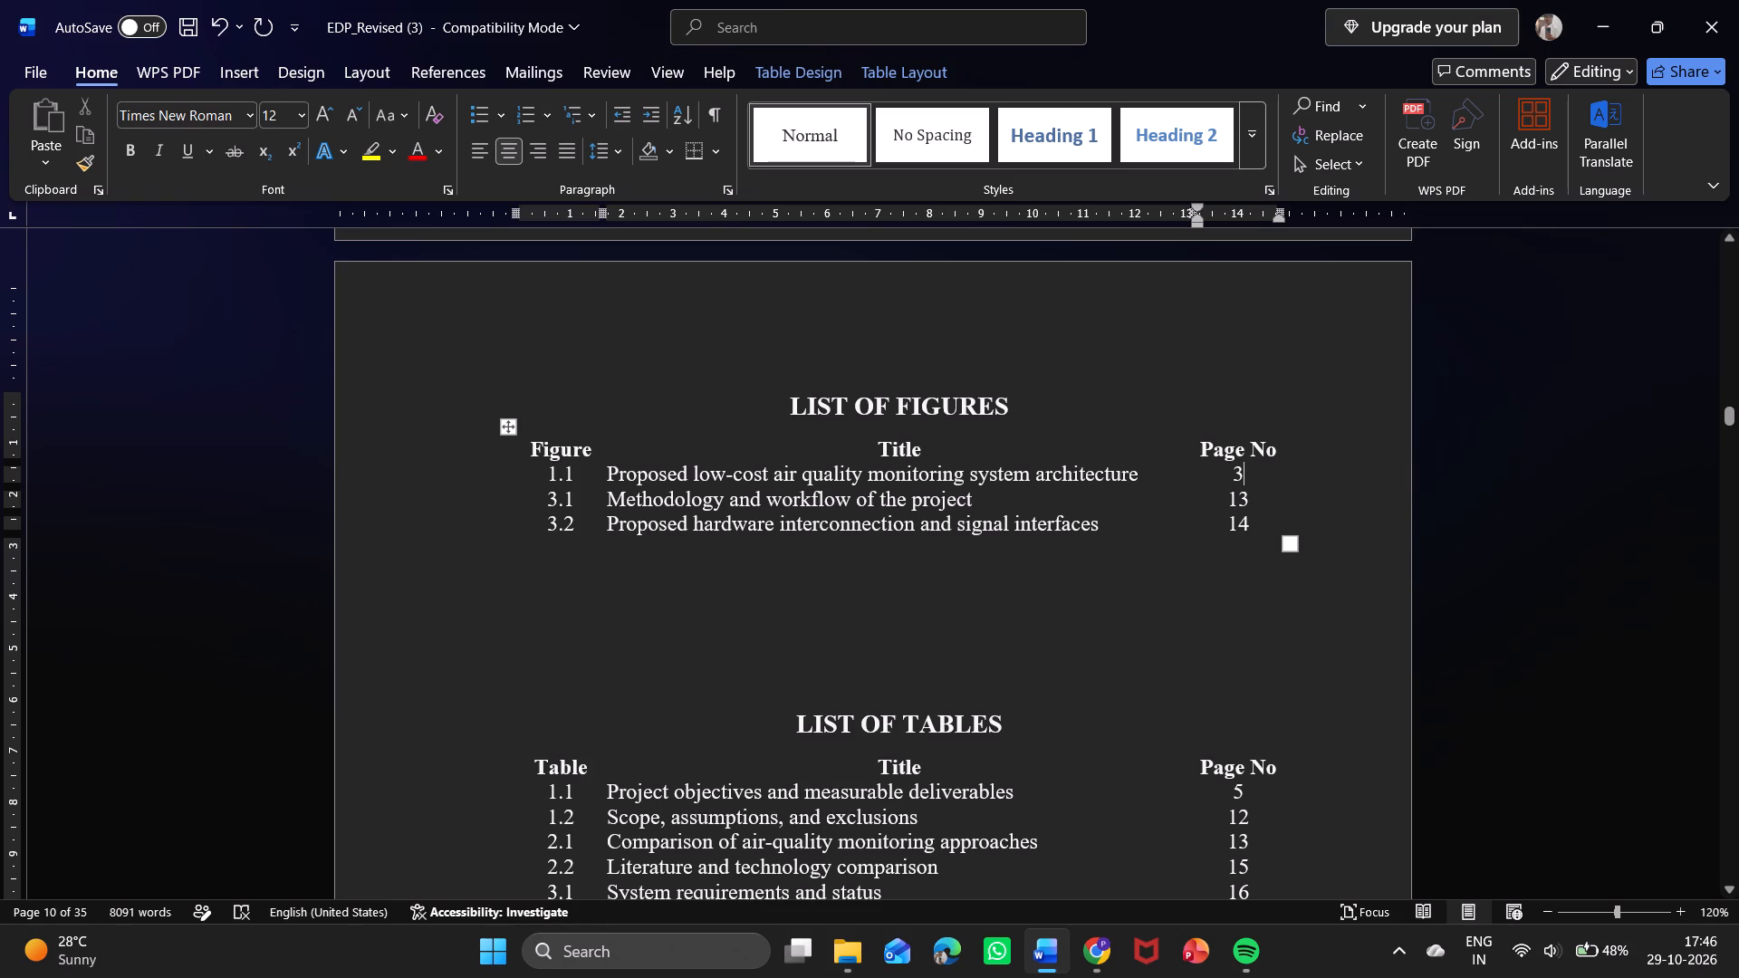
Look through Chapters 1 to 3 for the actual page of Figure 3.1, the methodology and workflow diagram.
{"action": "scroll", "coordinate": [1106, 555], "scroll_direction": "down", "scroll_amount": 5}
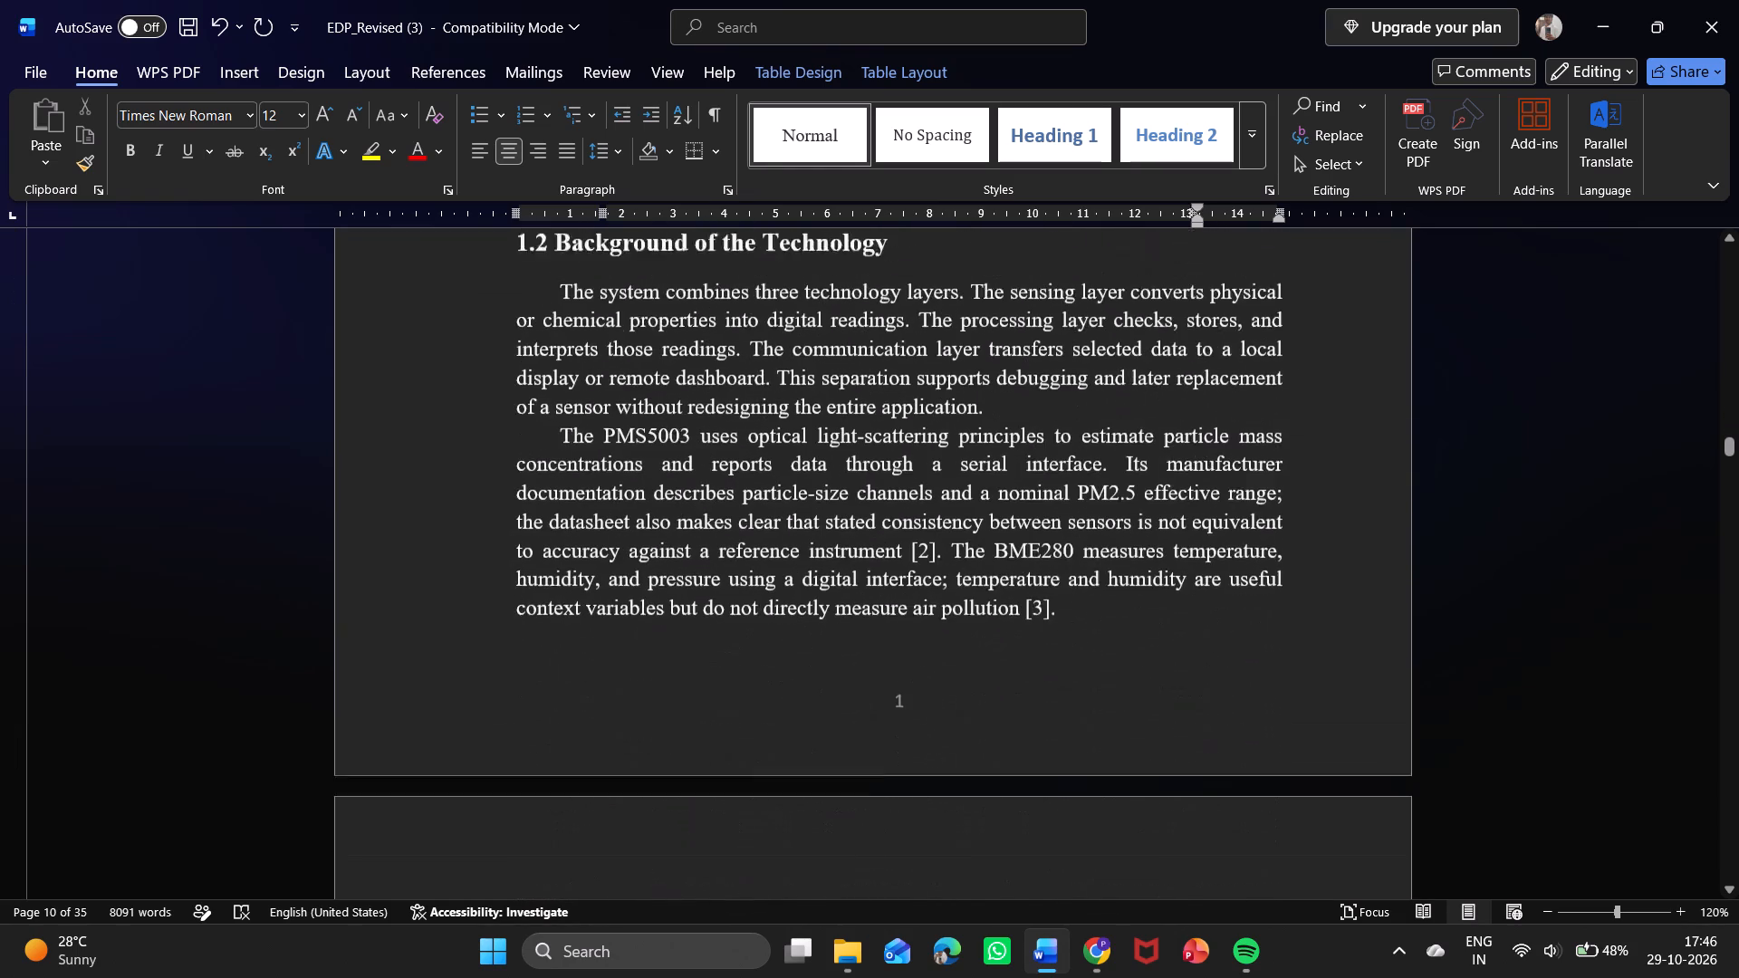
{"action": "scroll", "coordinate": [1106, 555], "scroll_direction": "down", "scroll_amount": 5}
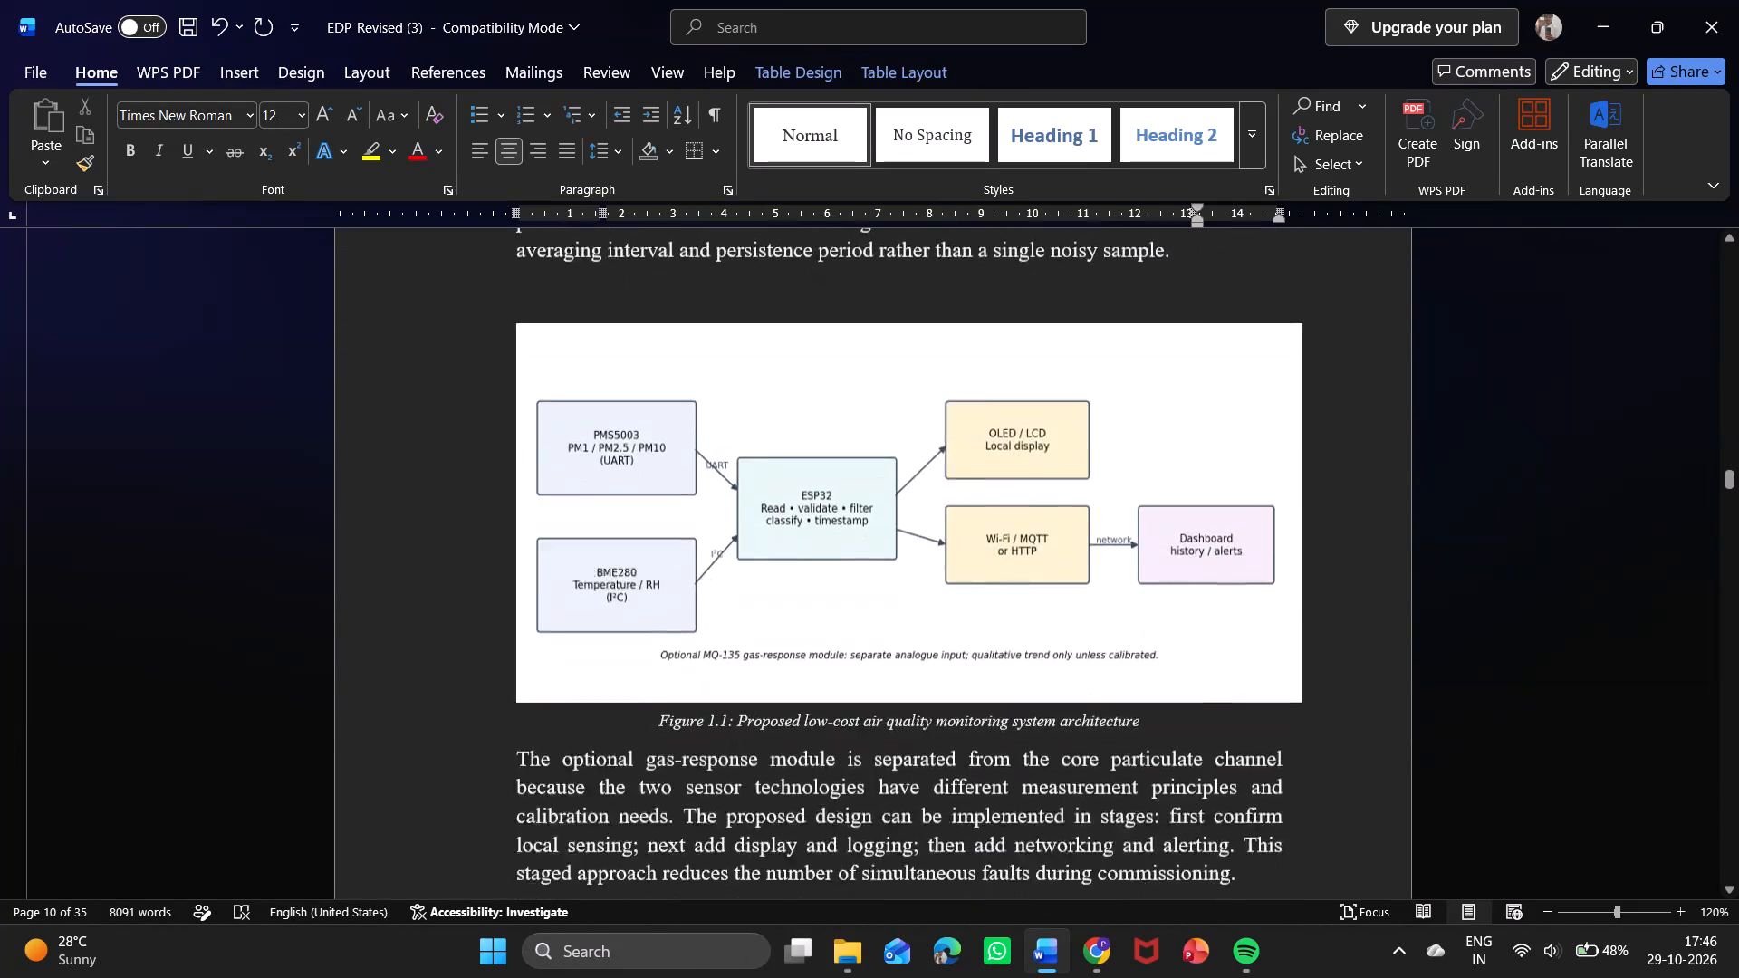
{"action": "scroll", "coordinate": [1106, 555], "scroll_direction": "down", "scroll_amount": 4}
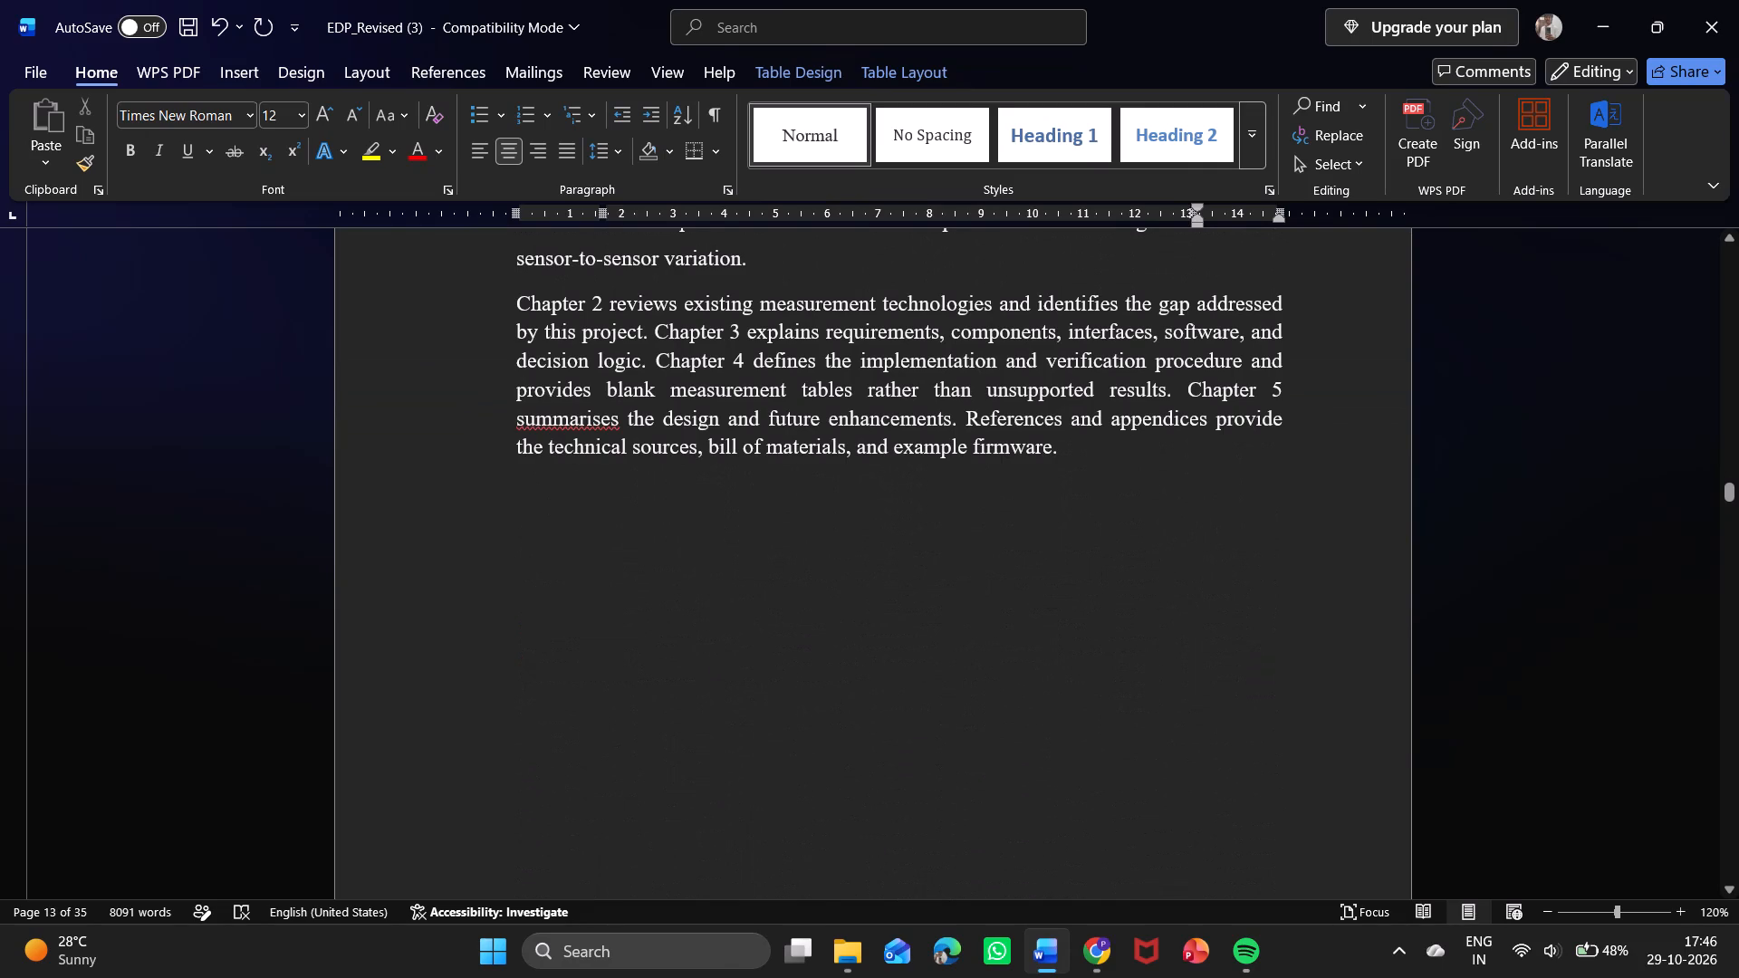
{"action": "scroll", "coordinate": [1106, 555], "scroll_direction": "down", "scroll_amount": 1}
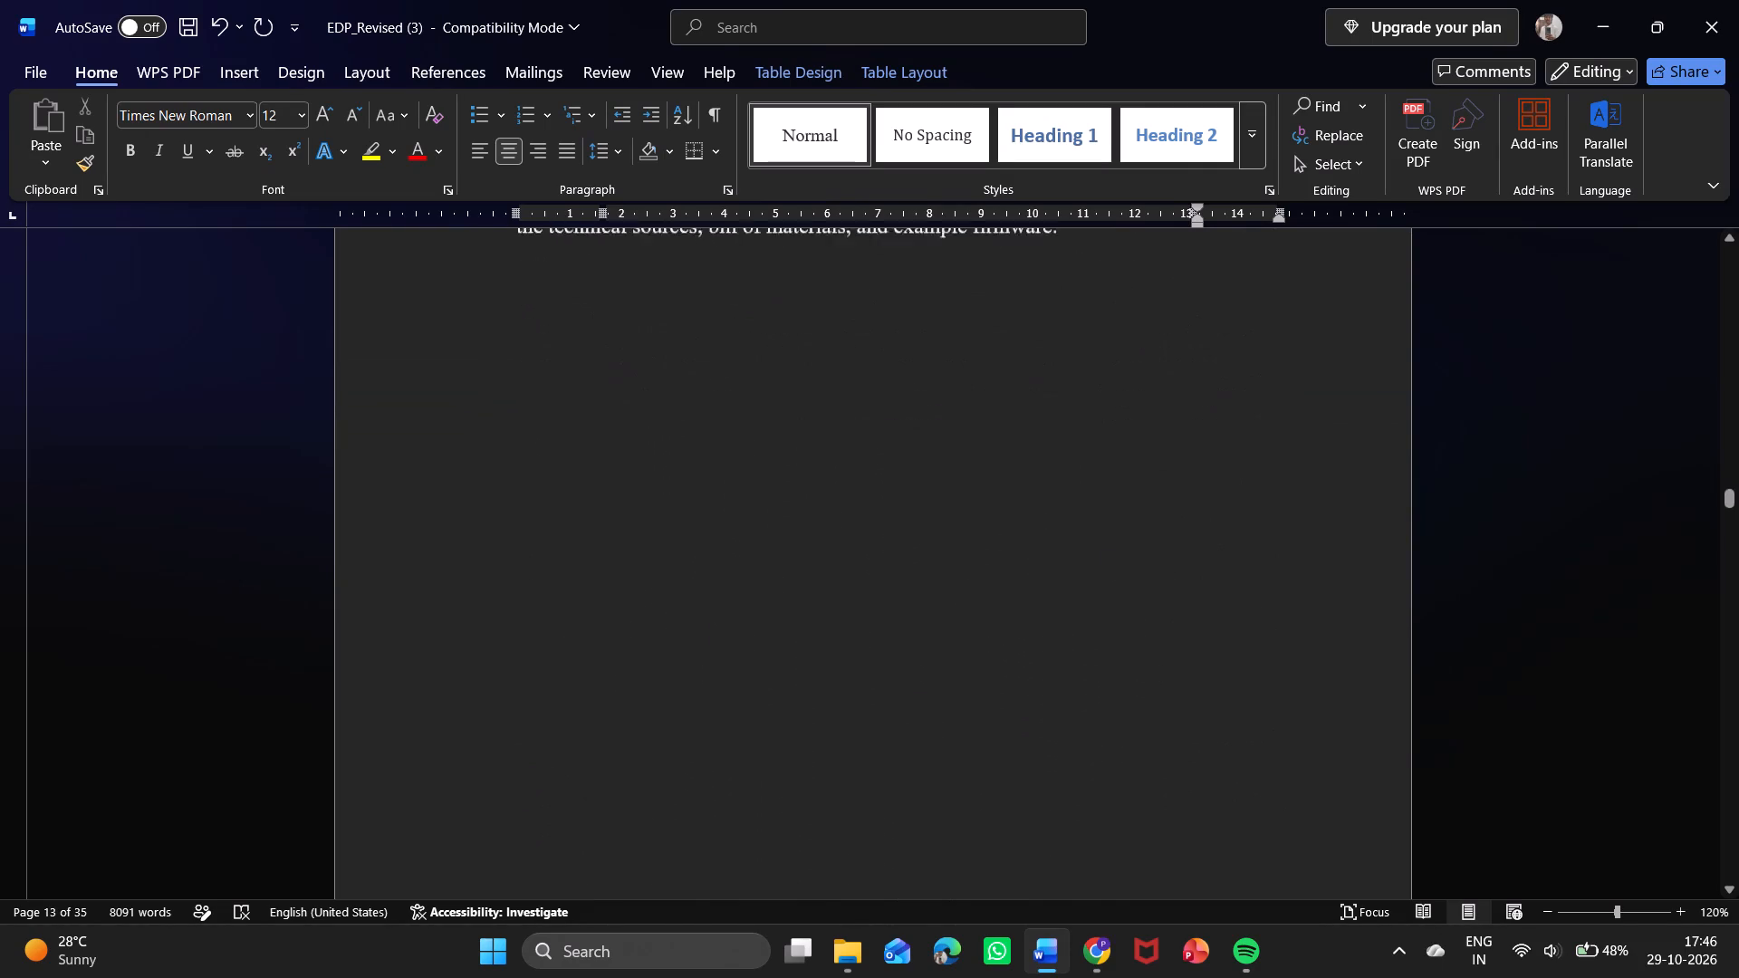
{"action": "scroll", "coordinate": [1106, 555], "scroll_direction": "down", "scroll_amount": 5}
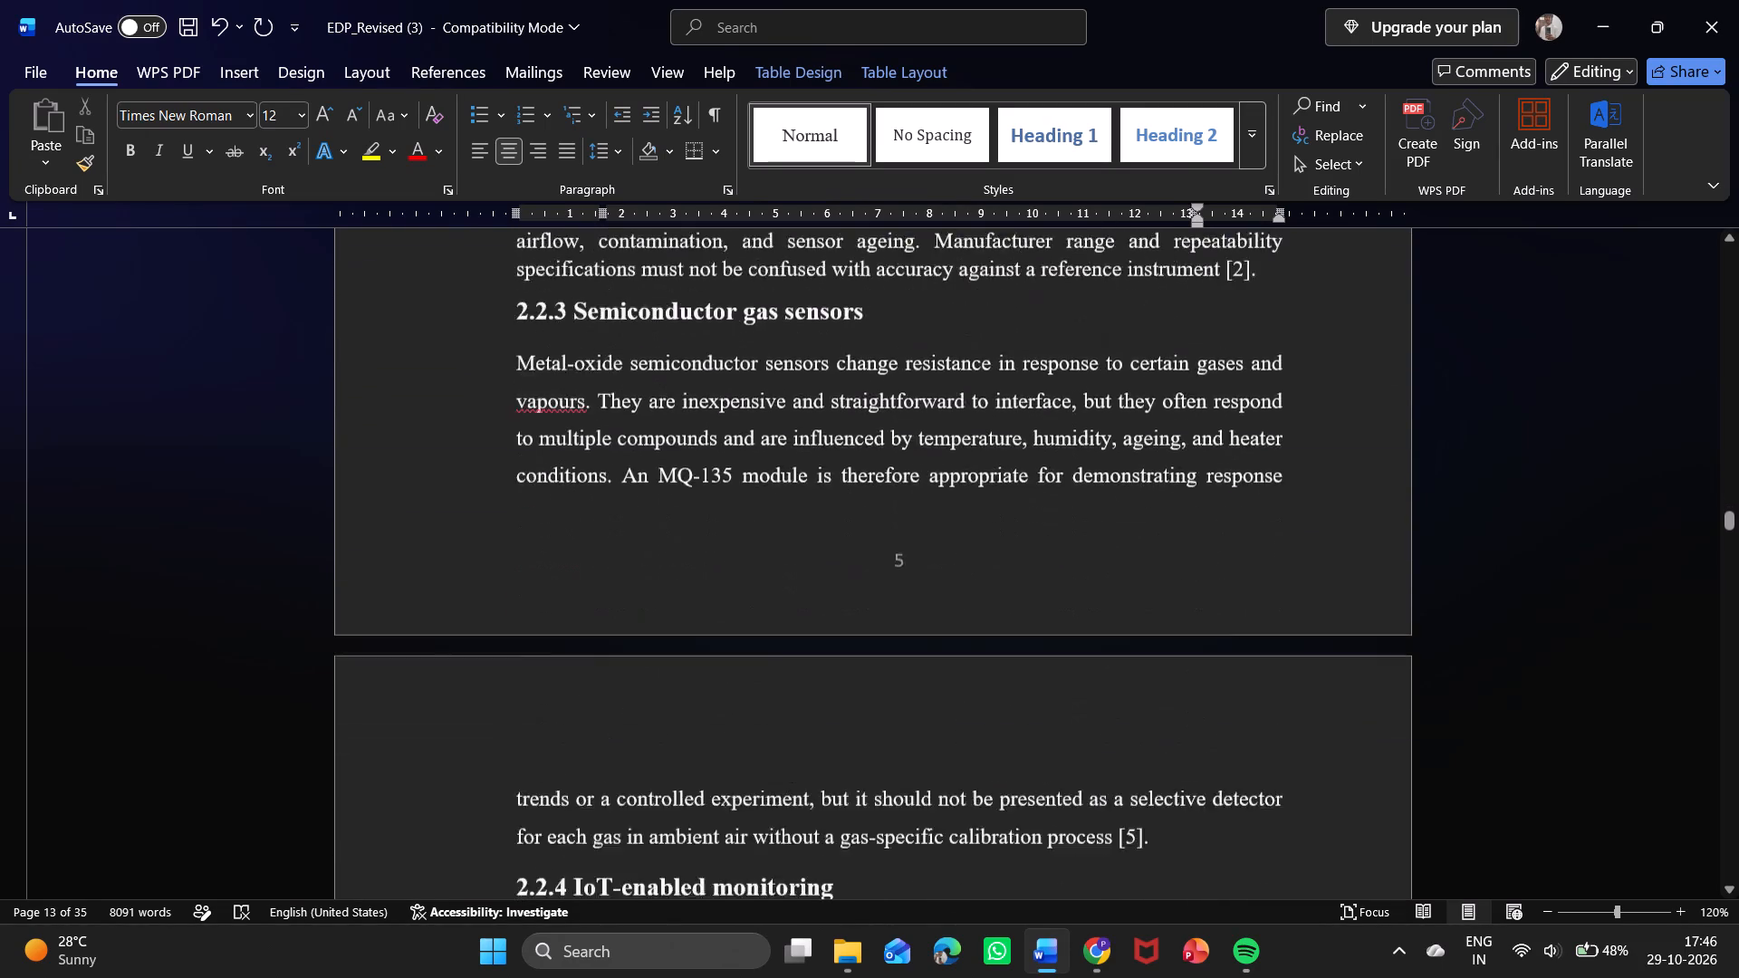
{"action": "scroll", "coordinate": [1106, 555], "scroll_direction": "down", "scroll_amount": 4}
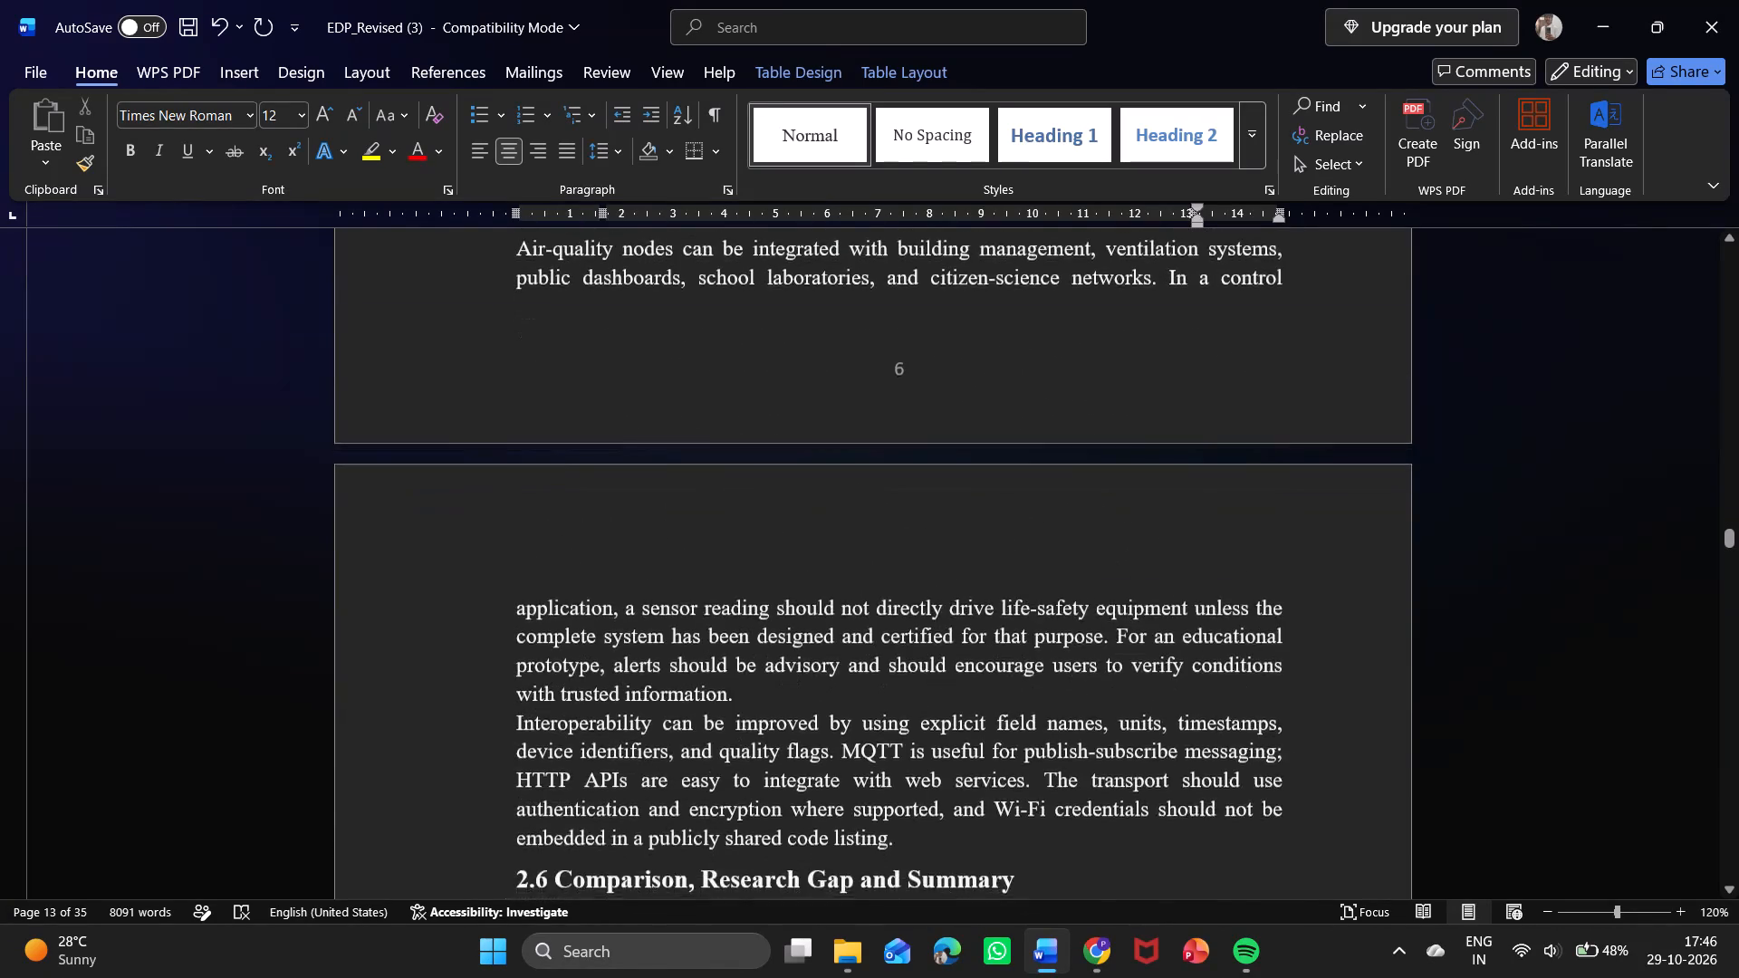
{"action": "scroll", "coordinate": [1106, 555], "scroll_direction": "down", "scroll_amount": 3}
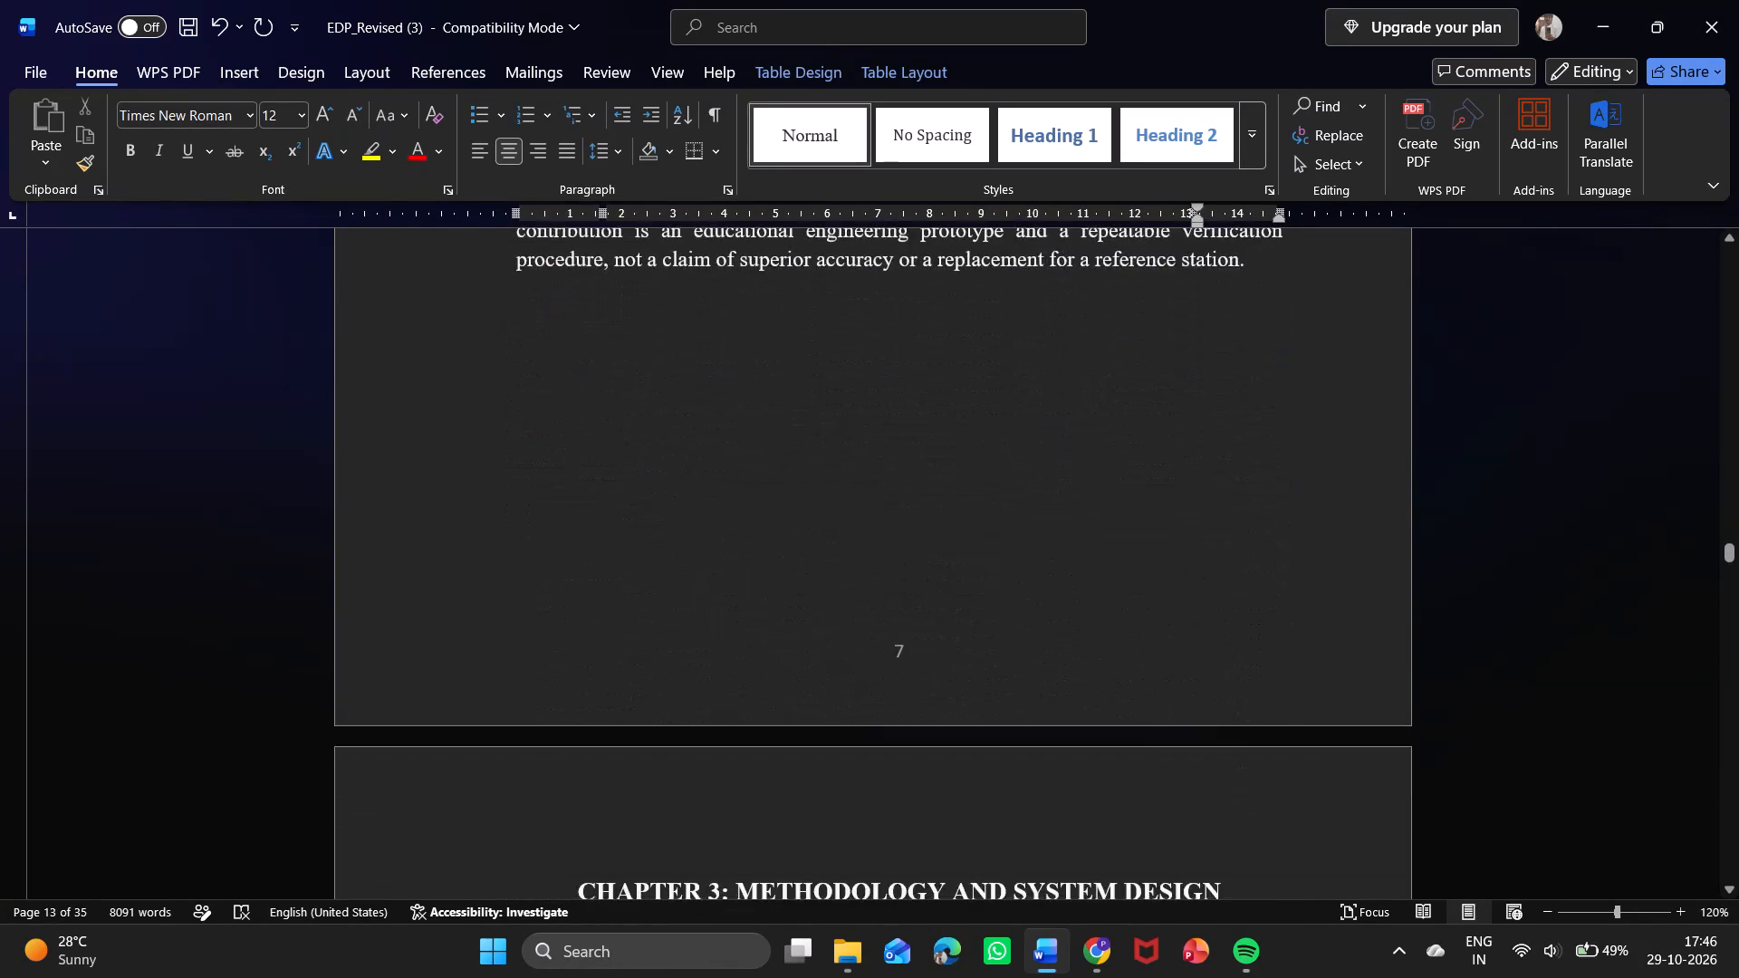
{"action": "scroll", "coordinate": [1106, 555], "scroll_direction": "down", "scroll_amount": 4}
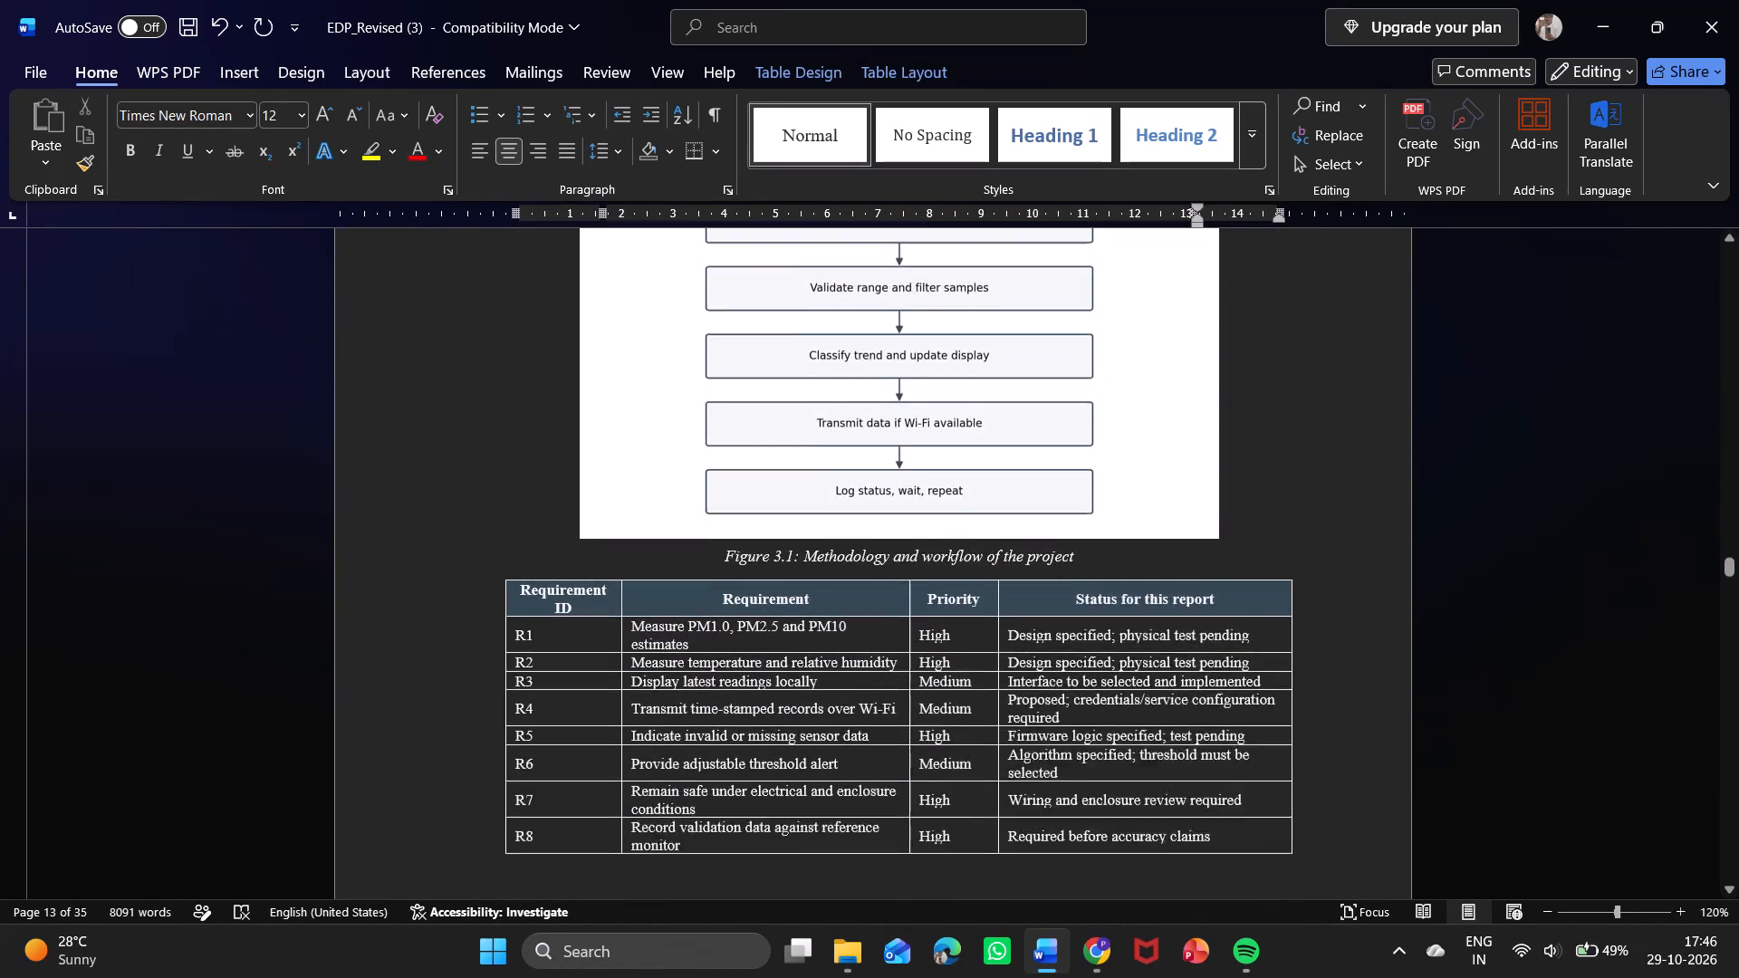
{"action": "scroll", "coordinate": [1106, 555], "scroll_direction": "down", "scroll_amount": 1}
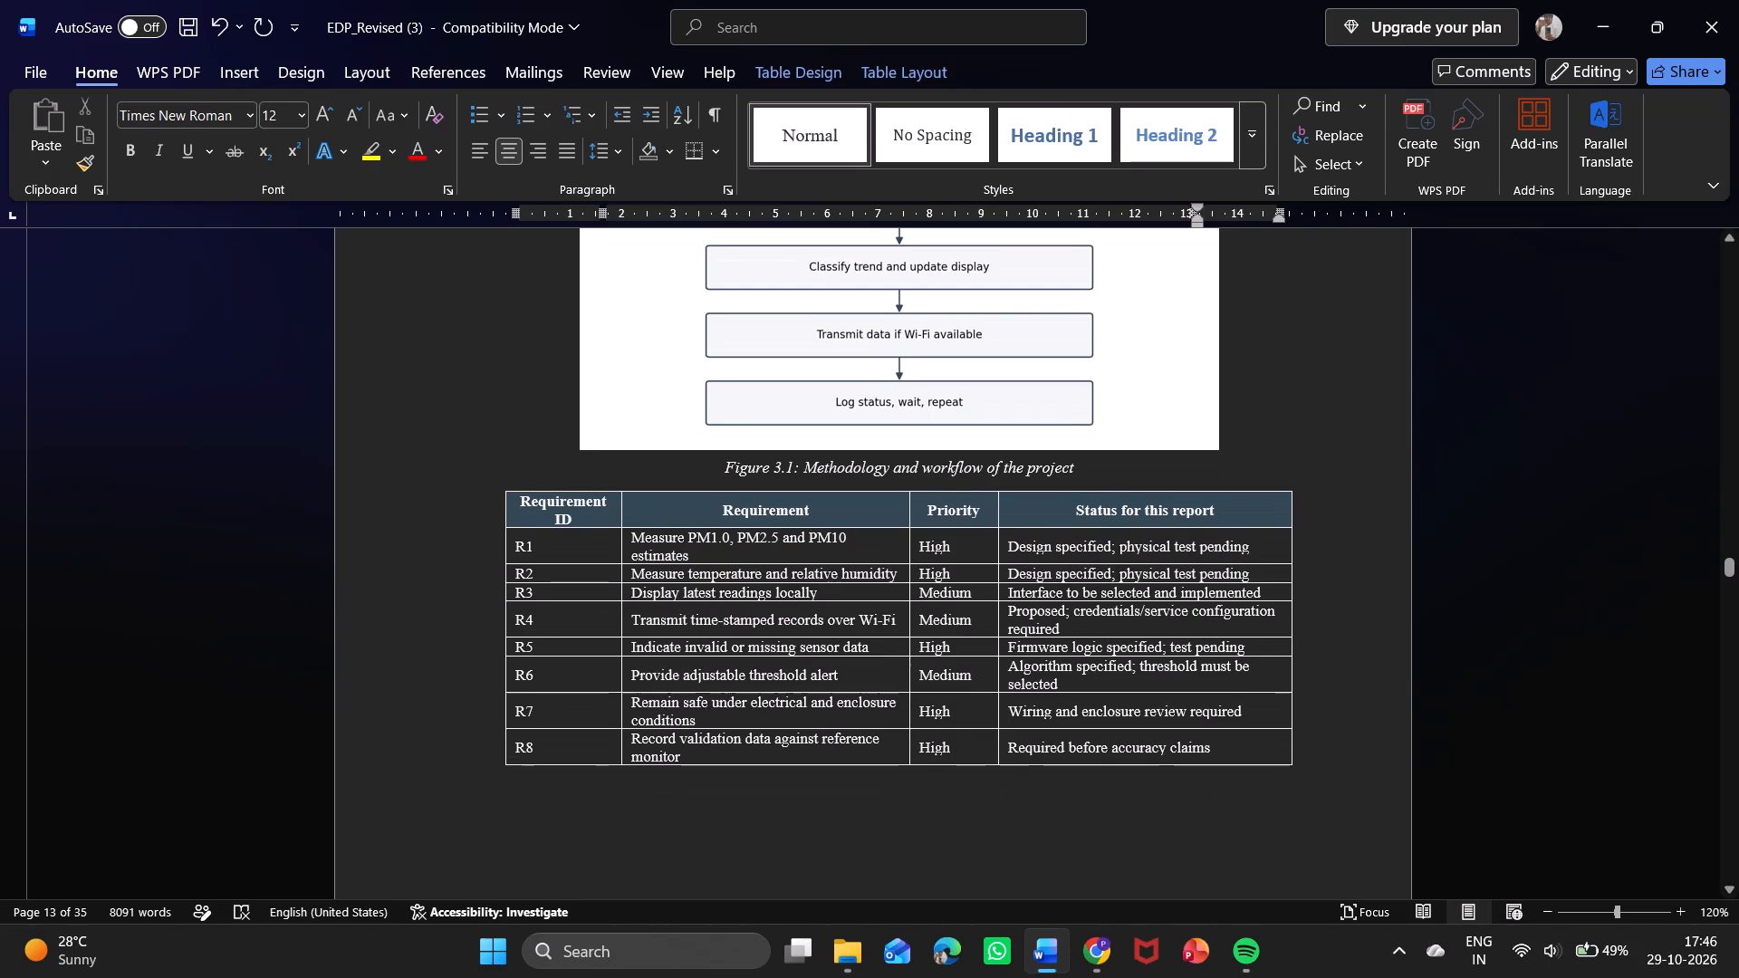
{"action": "scroll", "coordinate": [1106, 555], "scroll_direction": "down", "scroll_amount": 1}
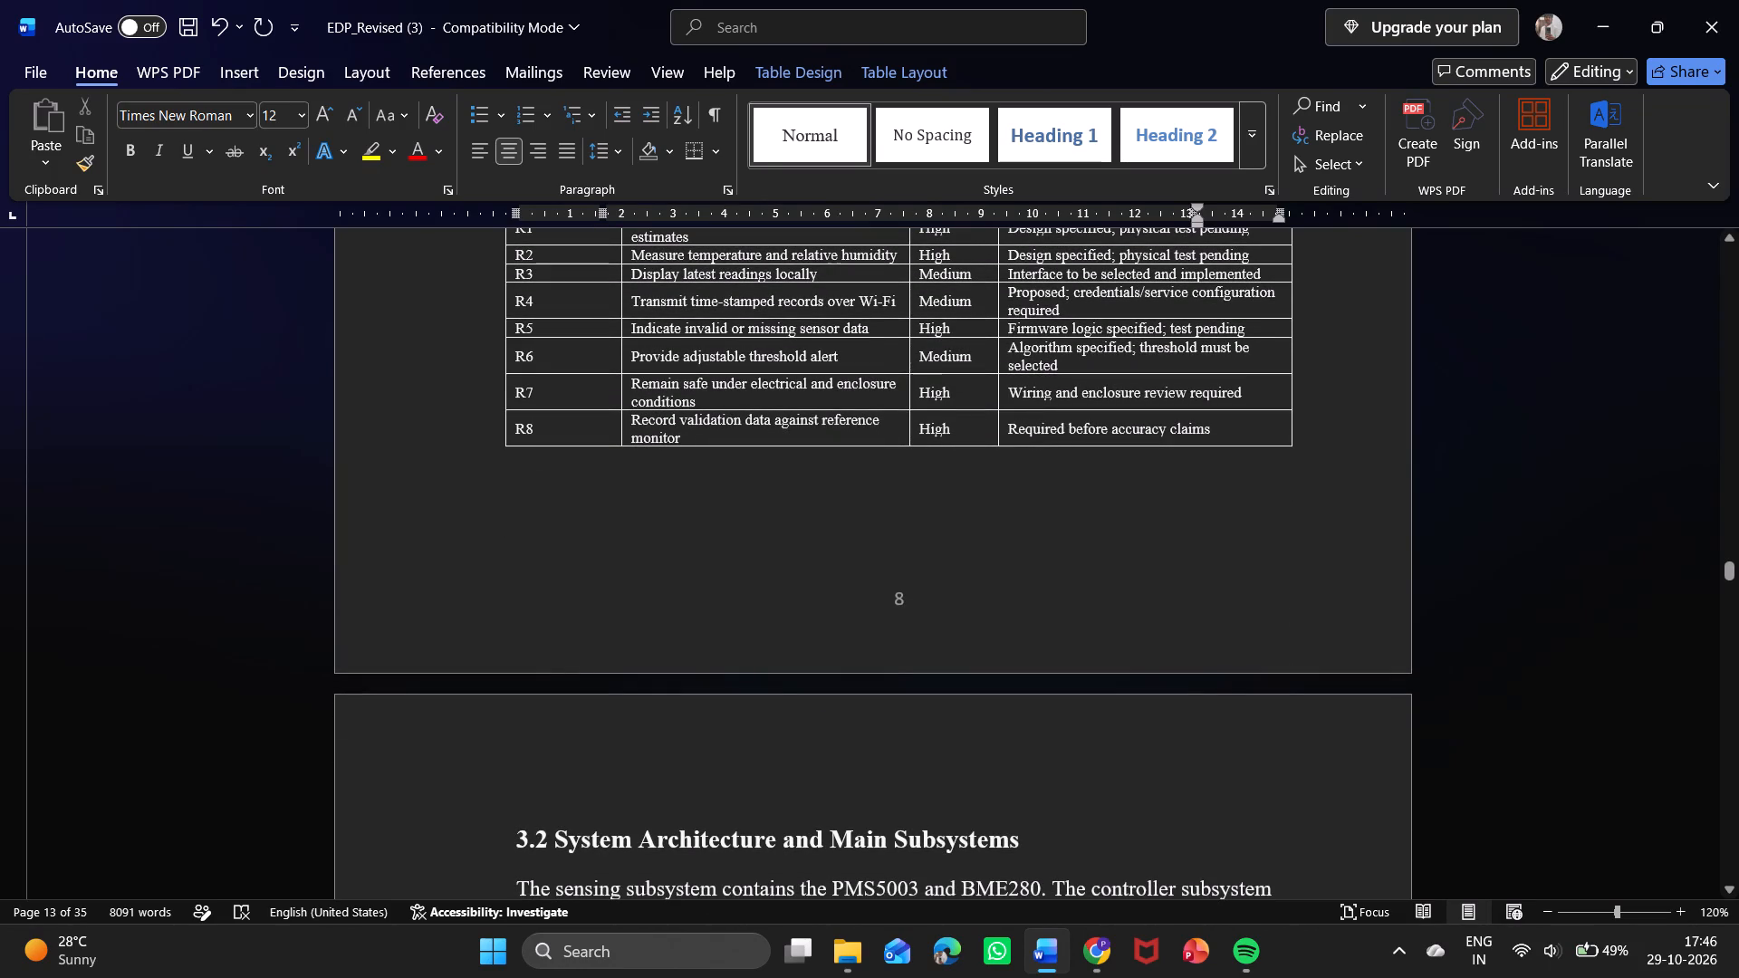
Examine sections 3.2 to 3.7 for the actual page of Figure 3.2, the hardware interconnection diagram.
{"action": "scroll", "coordinate": [1106, 555], "scroll_direction": "down", "scroll_amount": 6}
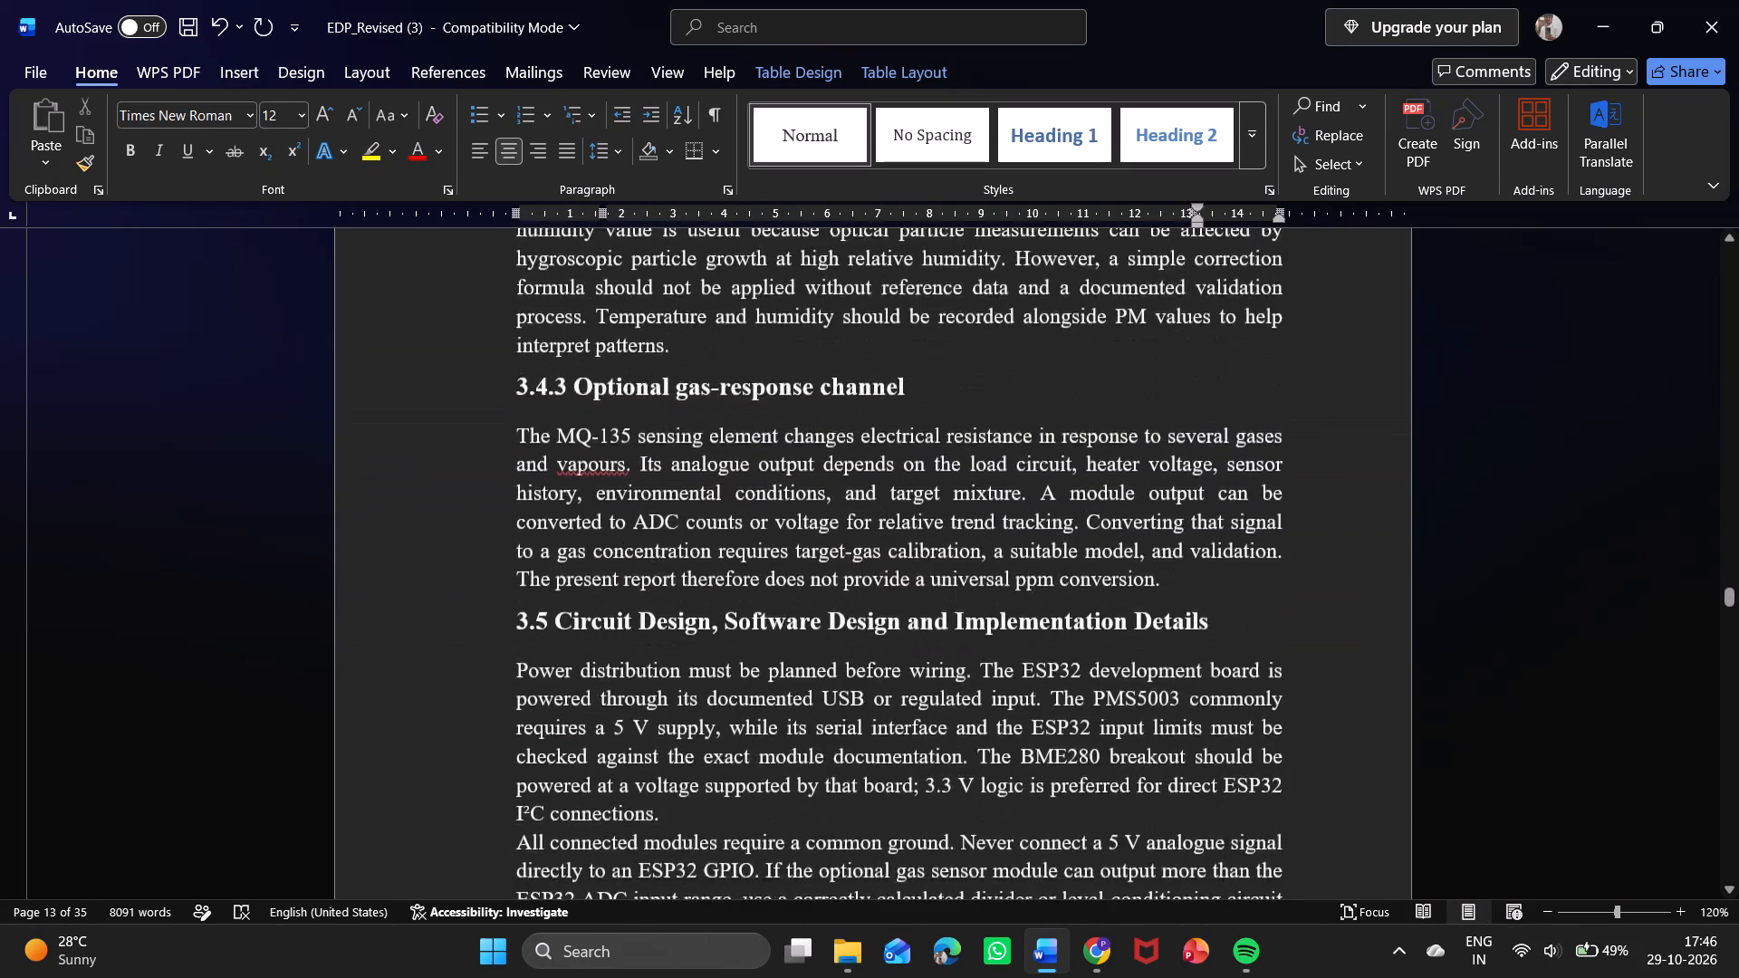
{"action": "scroll", "coordinate": [1106, 555], "scroll_direction": "down", "scroll_amount": 4}
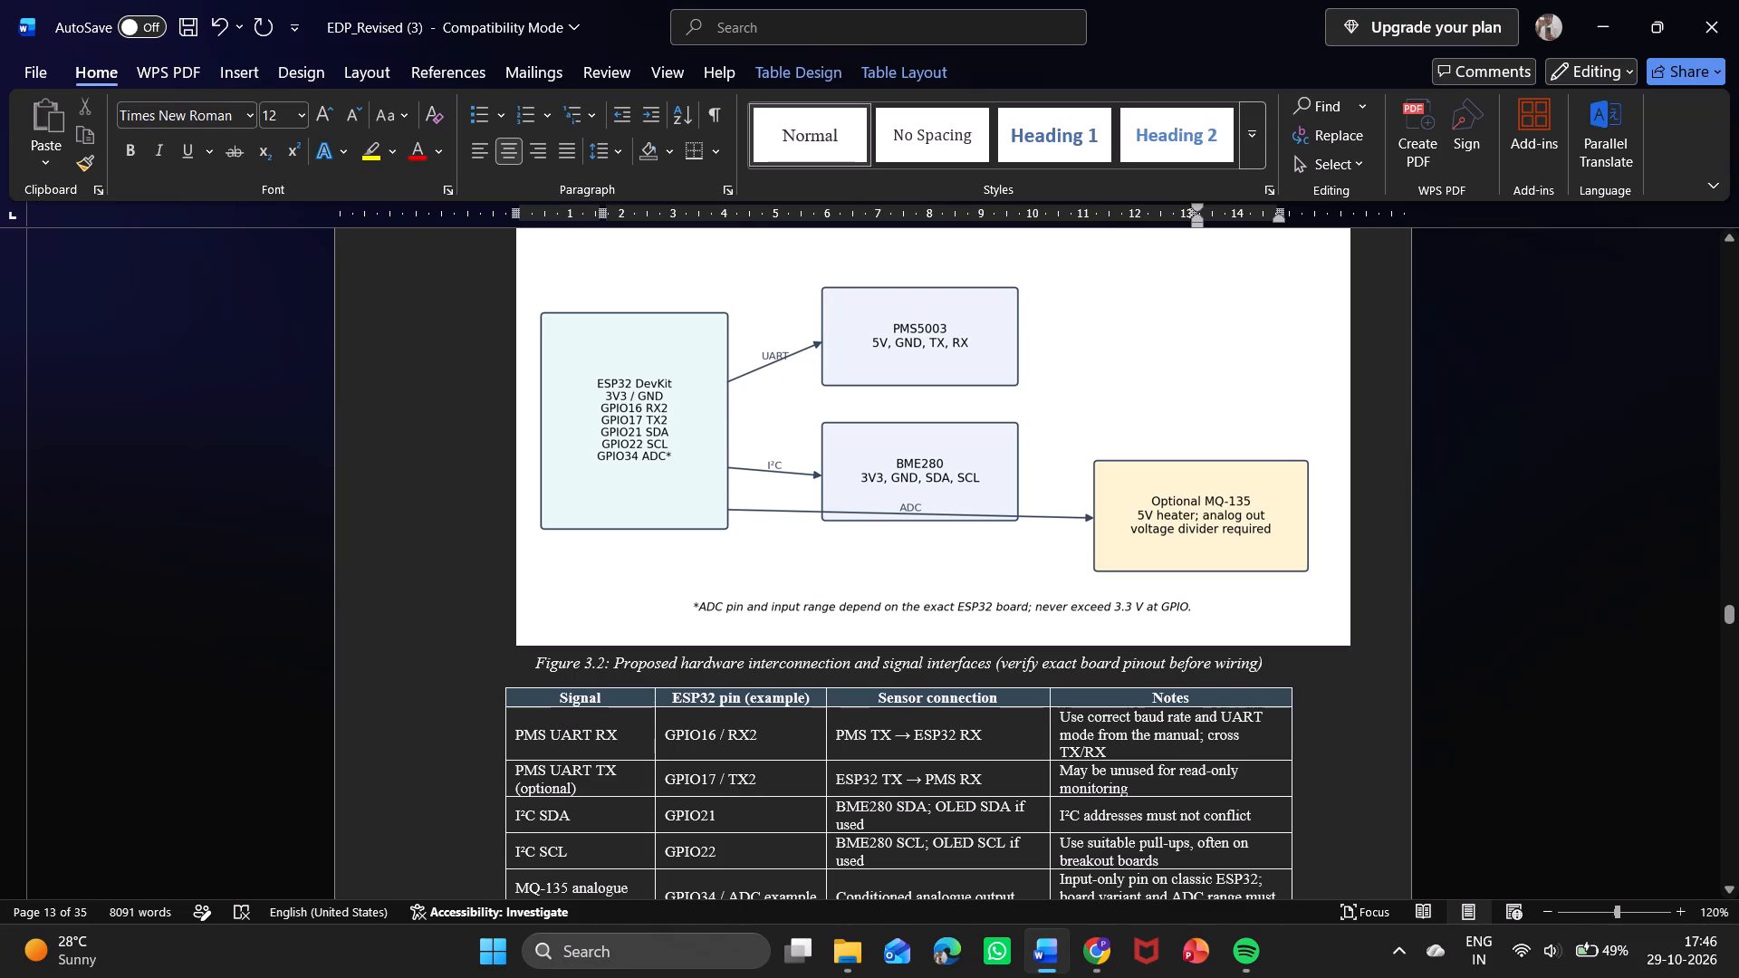
{"action": "scroll", "coordinate": [1106, 555], "scroll_direction": "down", "scroll_amount": 3}
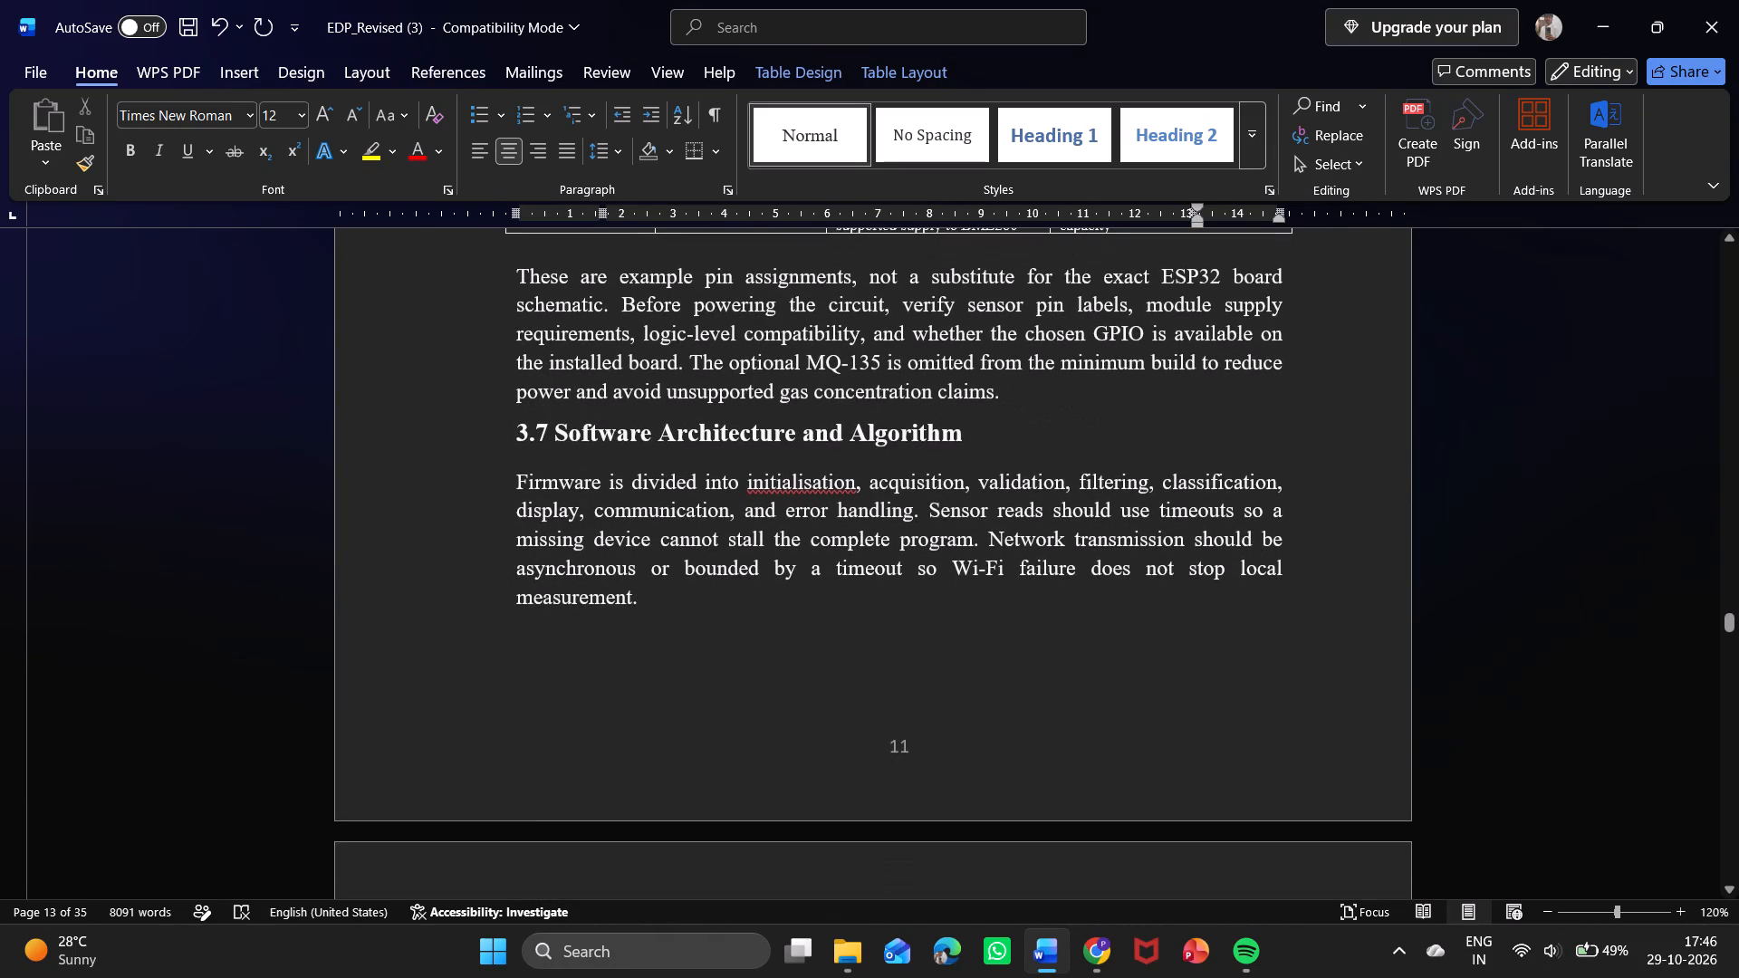
{"action": "scroll", "coordinate": [1106, 555], "scroll_direction": "down", "scroll_amount": 1}
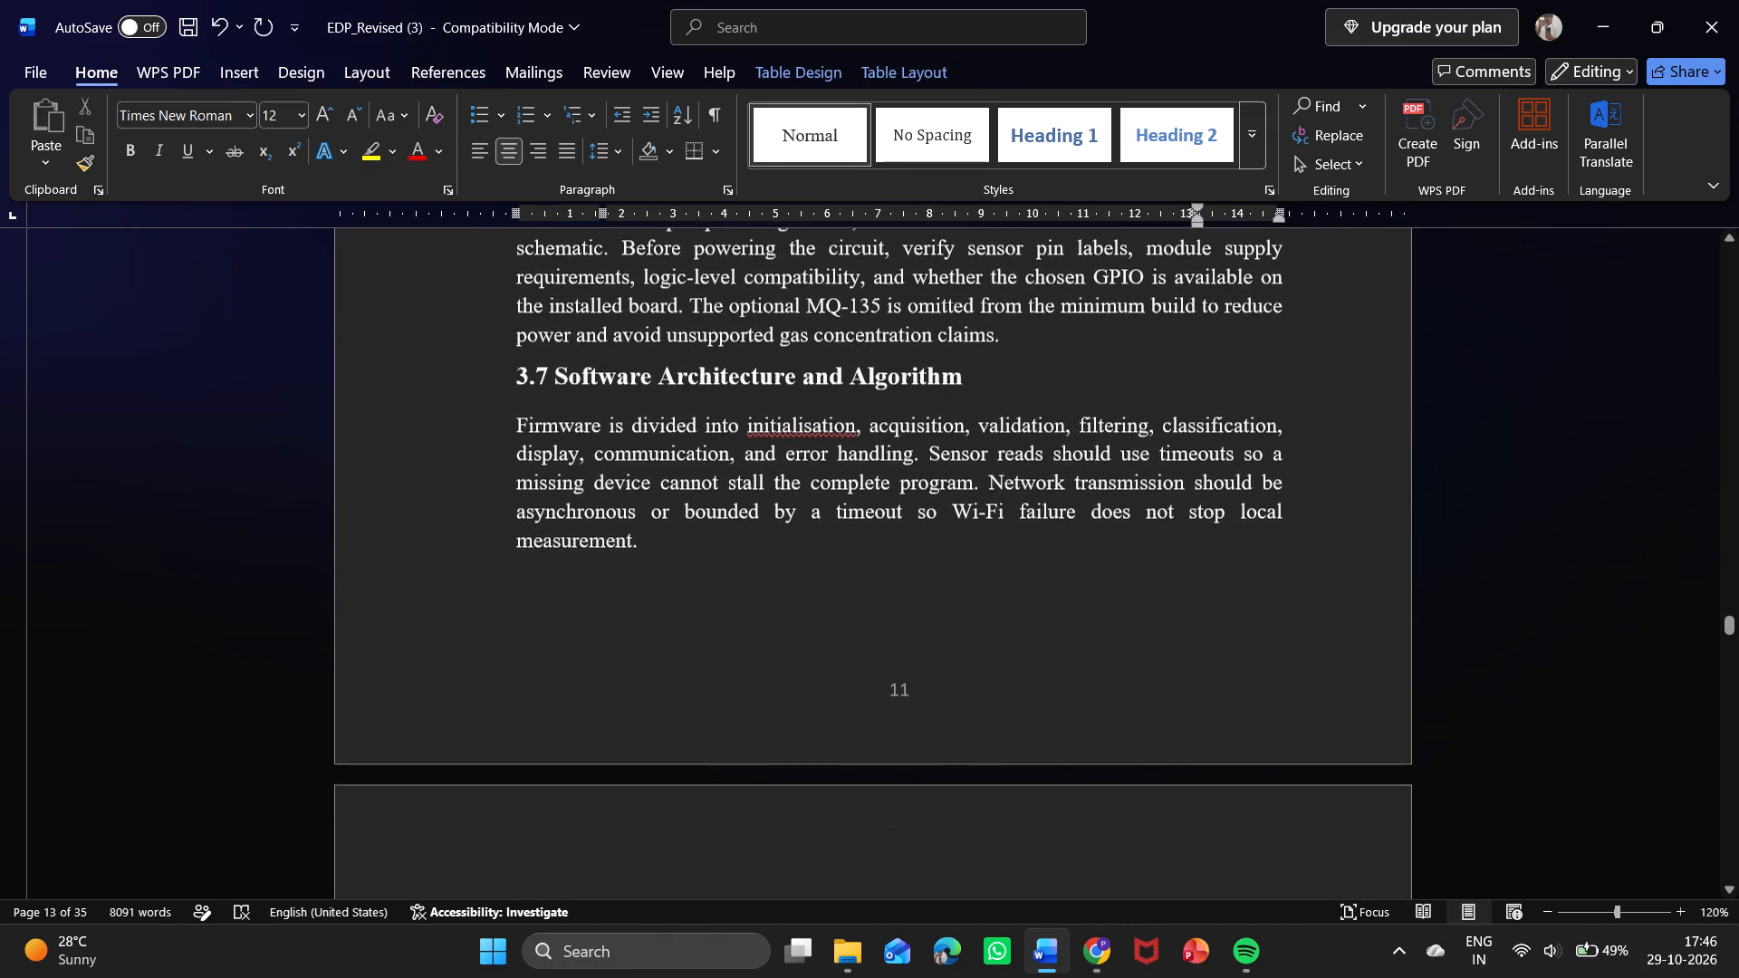
Look through the rest of Chapter 3, Chapters 4 and 5, the references and the appendices for further figures and tables.
{"action": "scroll", "coordinate": [1106, 555], "scroll_direction": "down", "scroll_amount": 4}
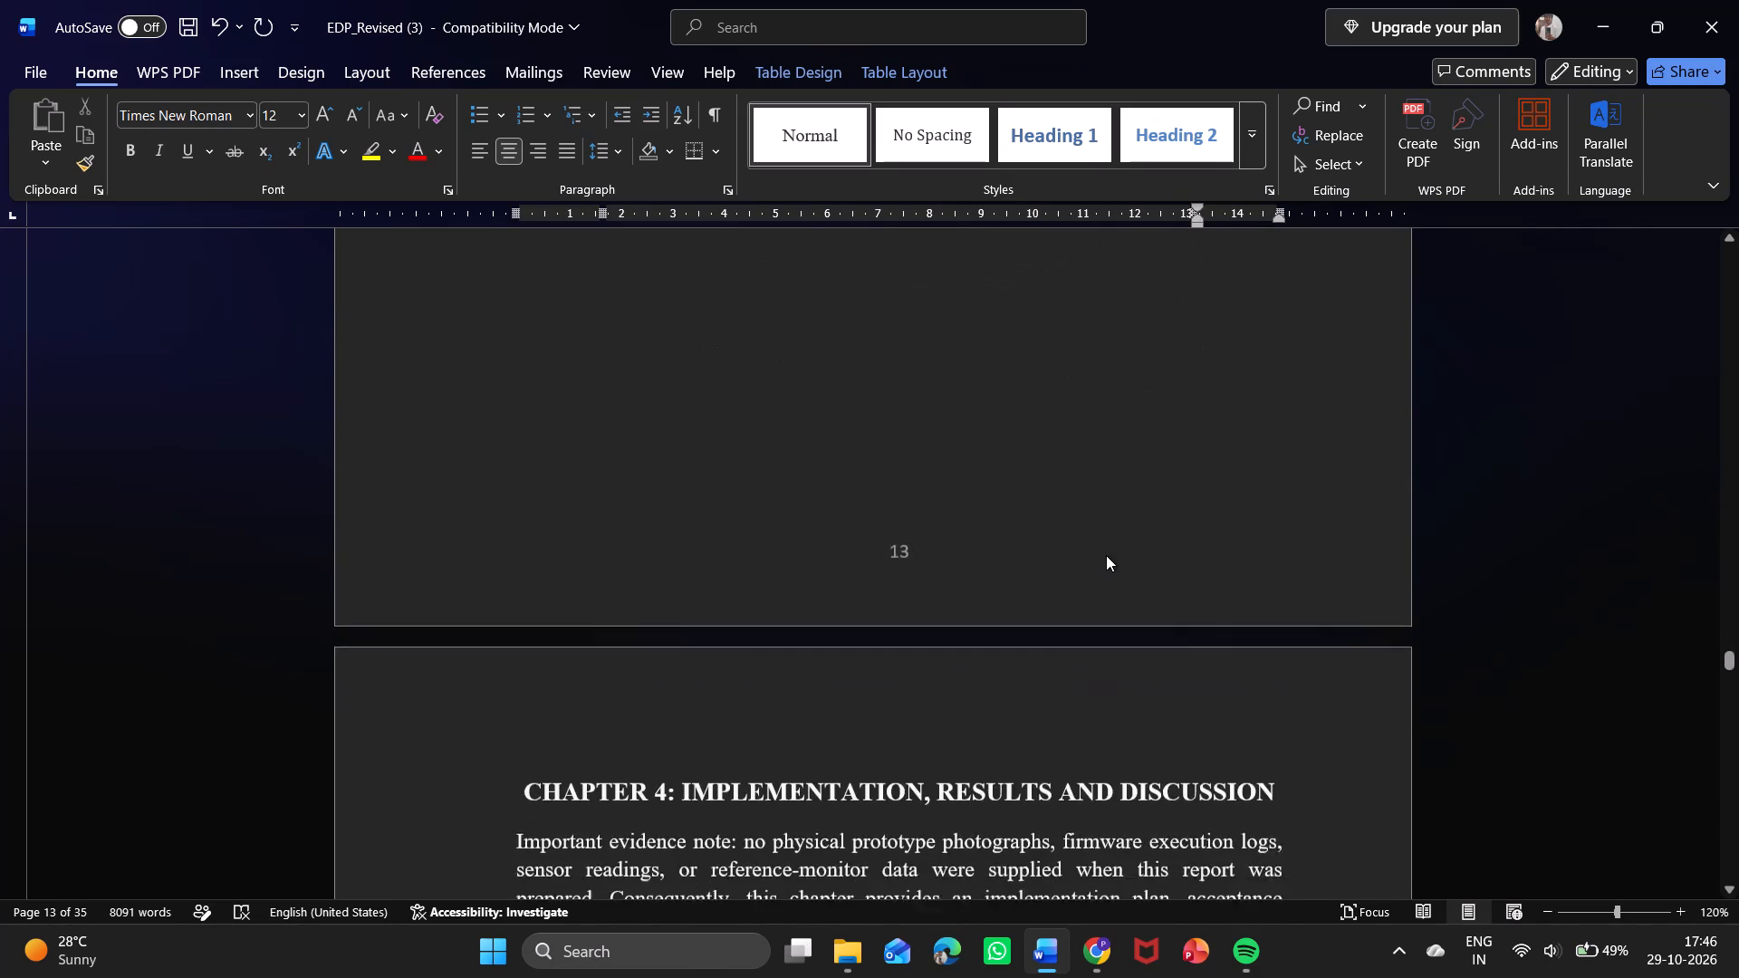
{"action": "scroll", "coordinate": [1106, 555], "scroll_direction": "down", "scroll_amount": 10}
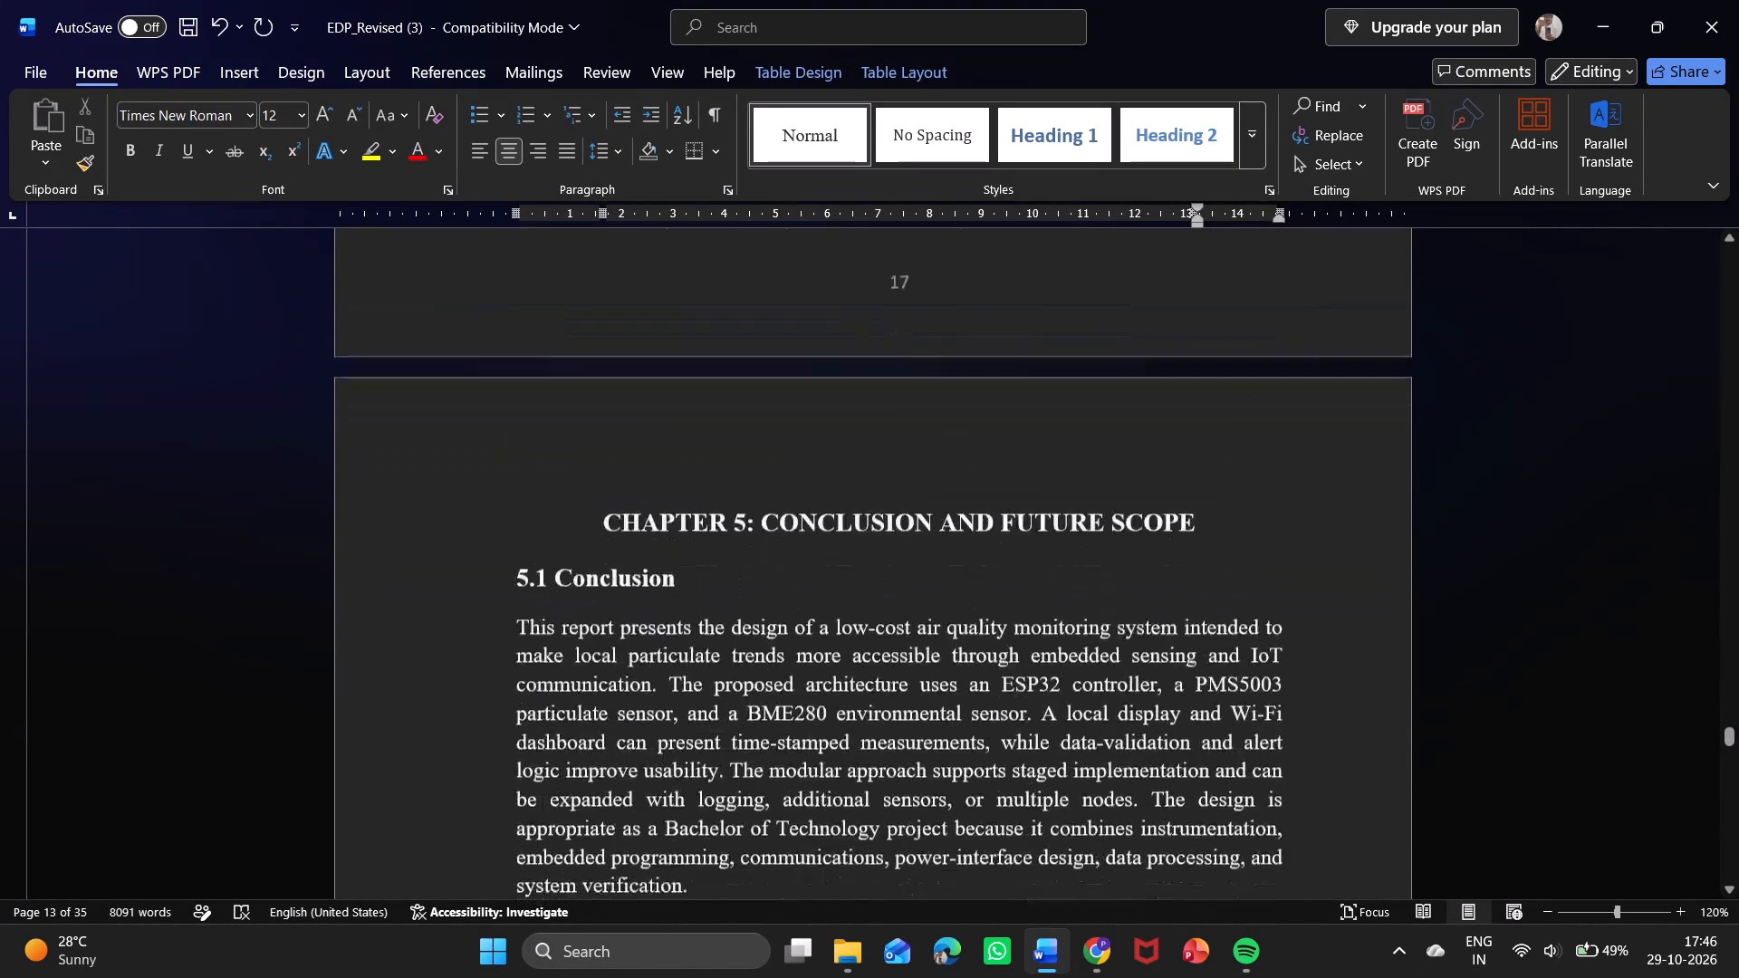
{"action": "scroll", "coordinate": [1106, 555], "scroll_direction": "down", "scroll_amount": 5}
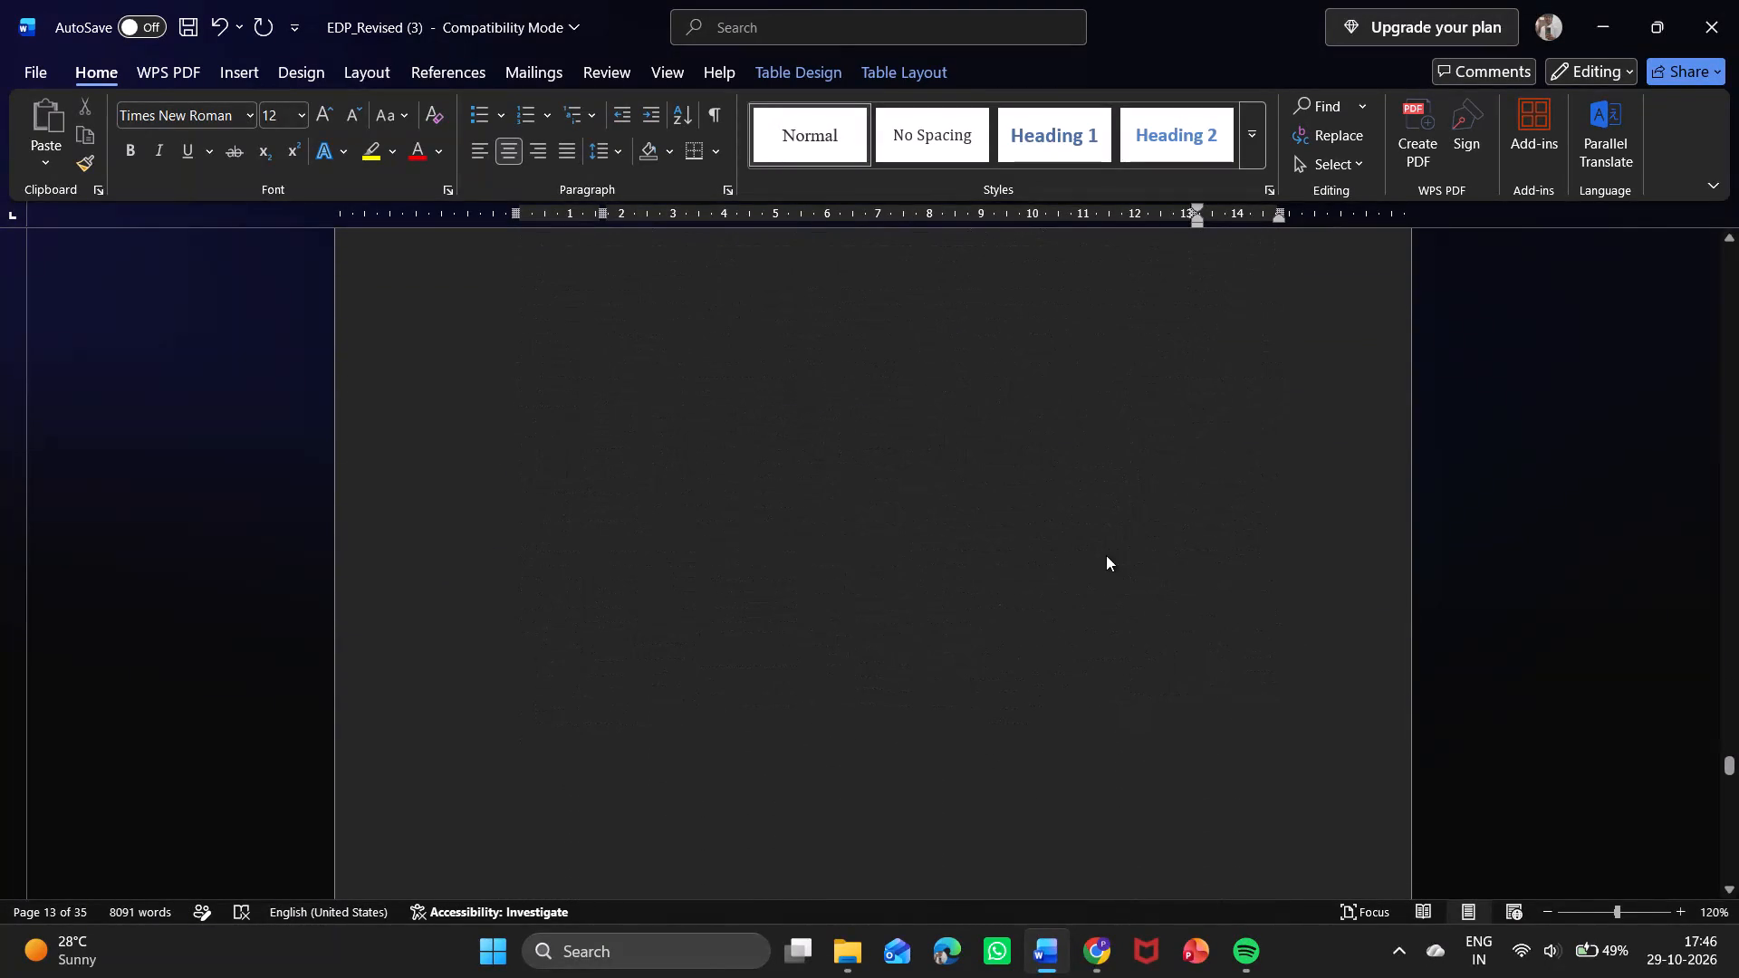
{"action": "scroll", "coordinate": [1106, 555], "scroll_direction": "down", "scroll_amount": 5}
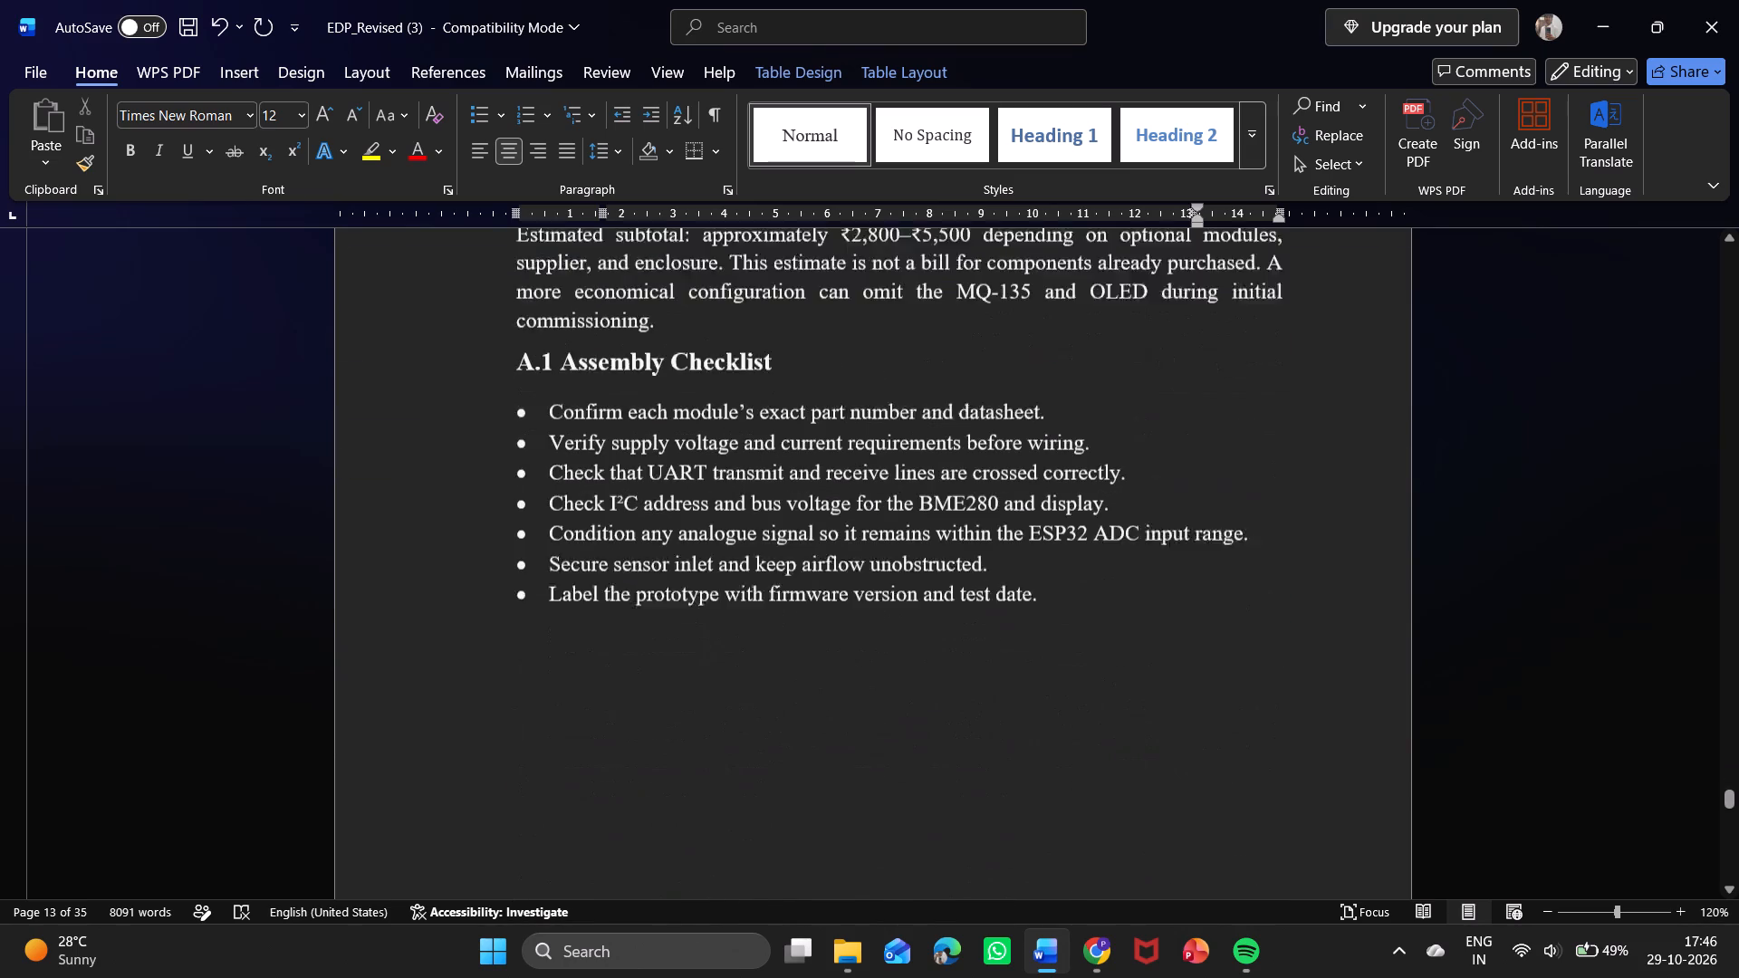
{"action": "scroll", "coordinate": [1106, 555], "scroll_direction": "down", "scroll_amount": 3}
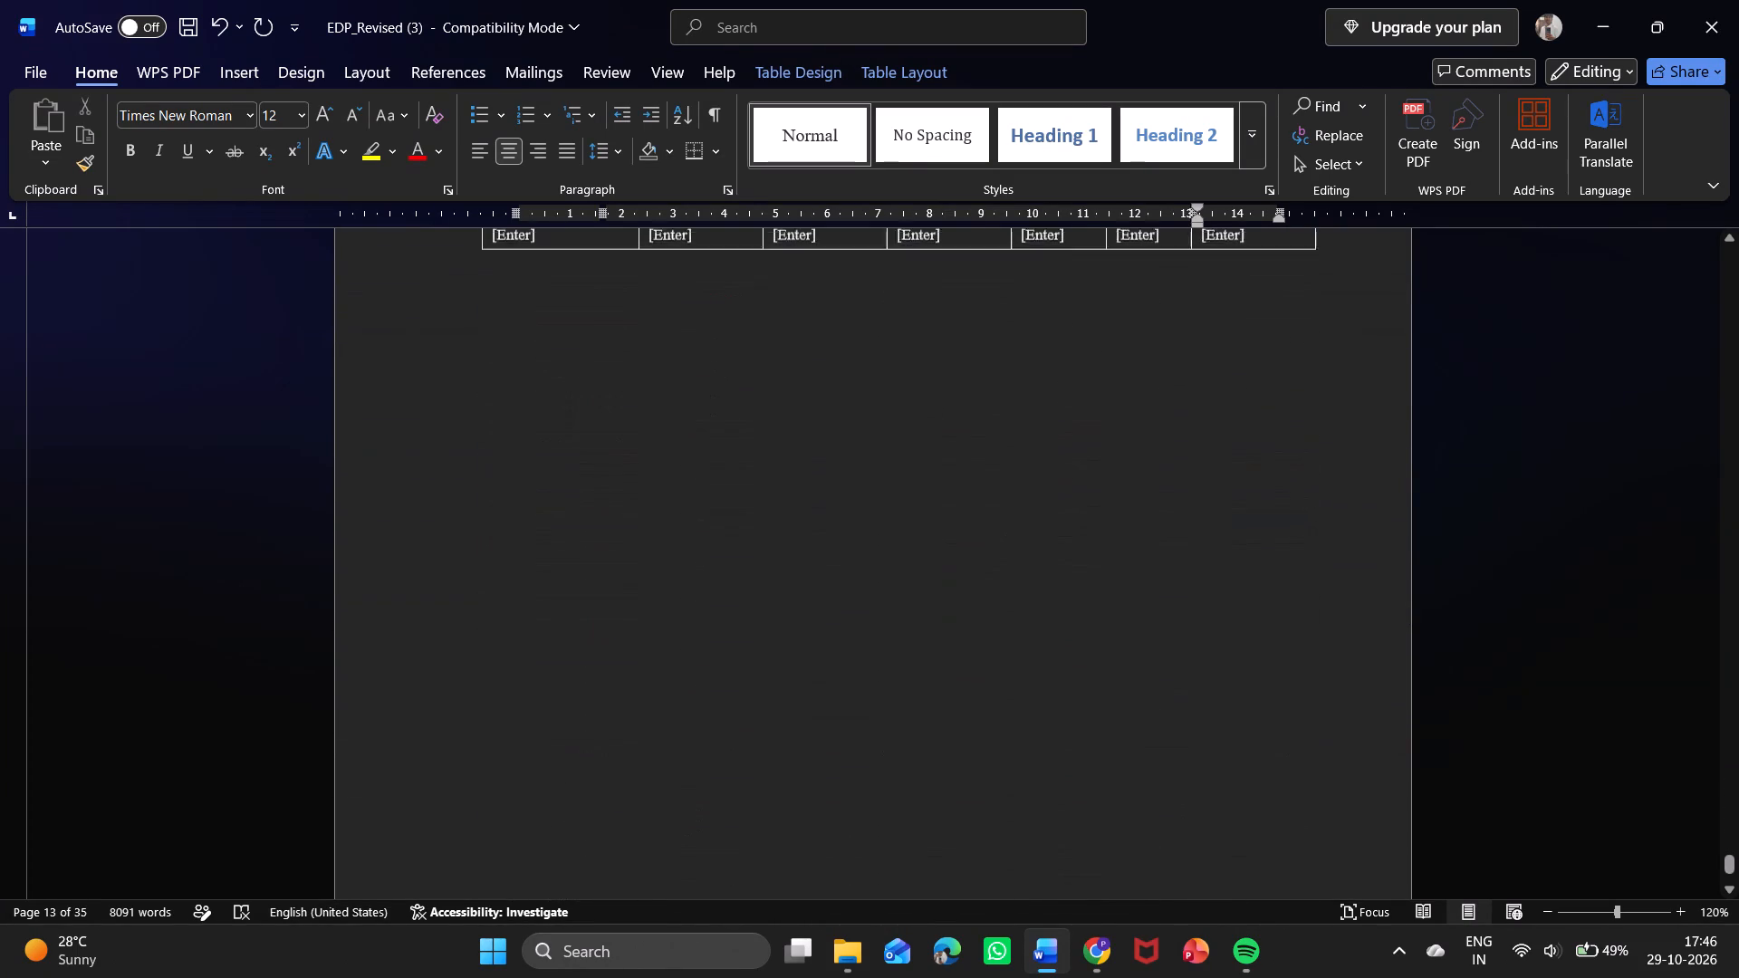
{"action": "scroll", "coordinate": [1106, 555], "scroll_direction": "down", "scroll_amount": 3}
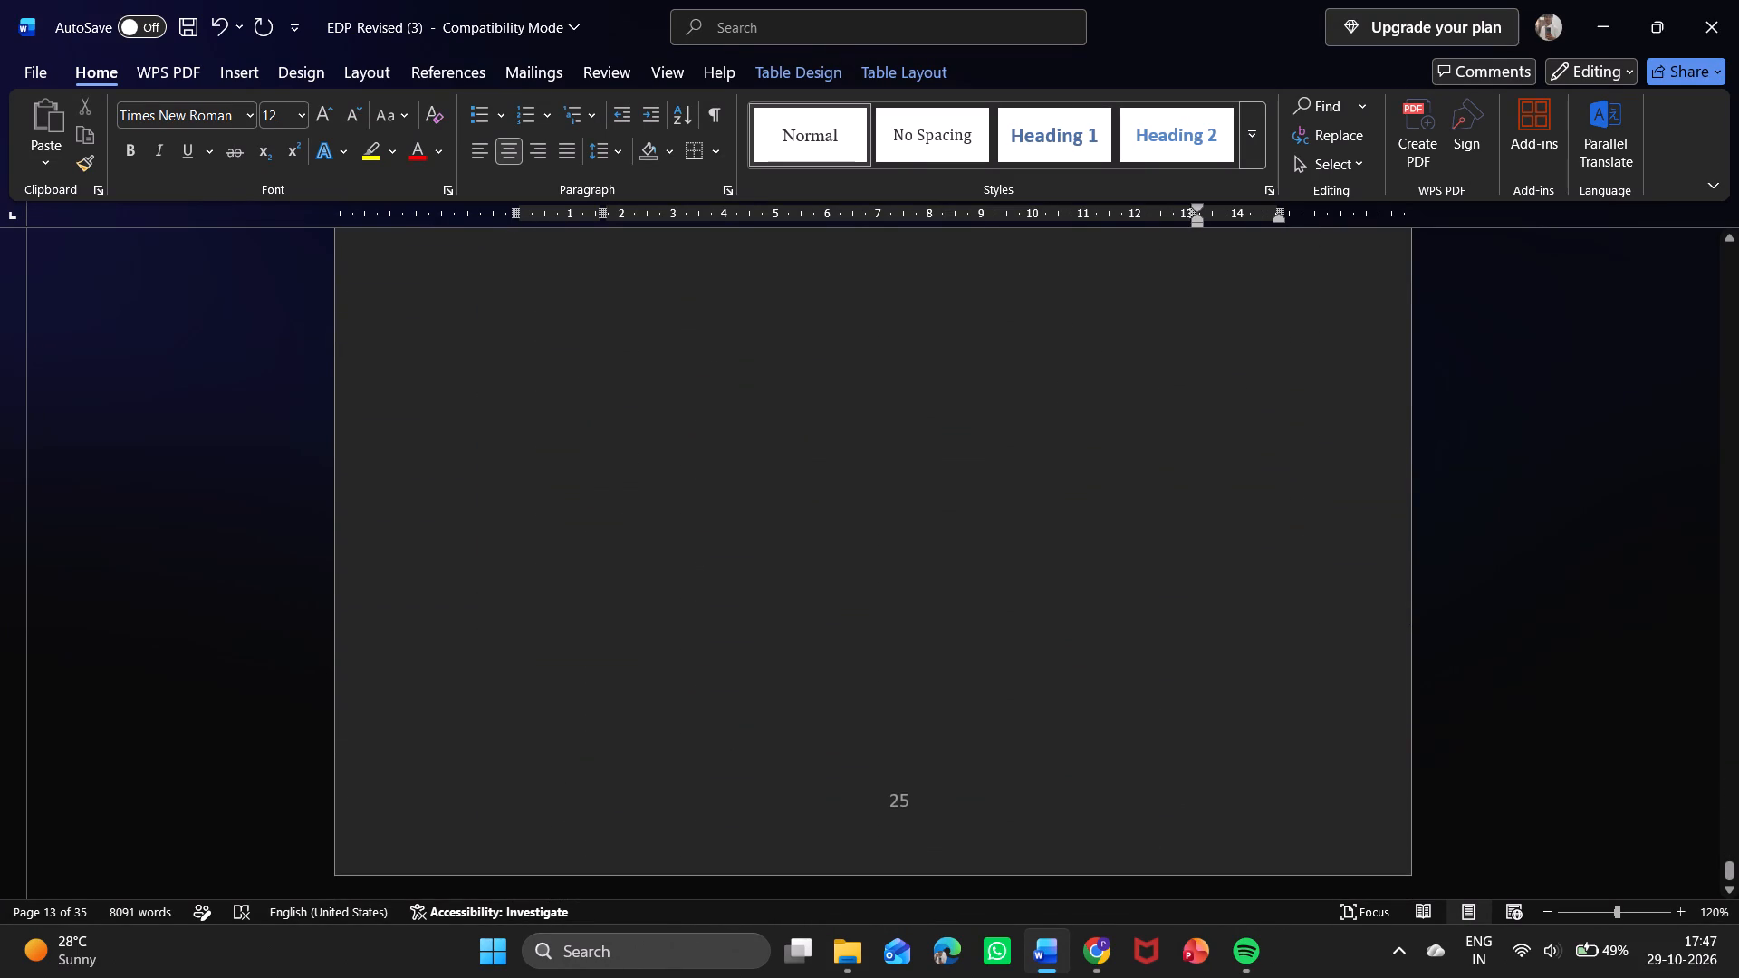
Look back from the B.3 data log template through the appendices and references to section 5.1, checking page numbers.
{"action": "scroll", "coordinate": [926, 470], "scroll_direction": "up", "scroll_amount": 7}
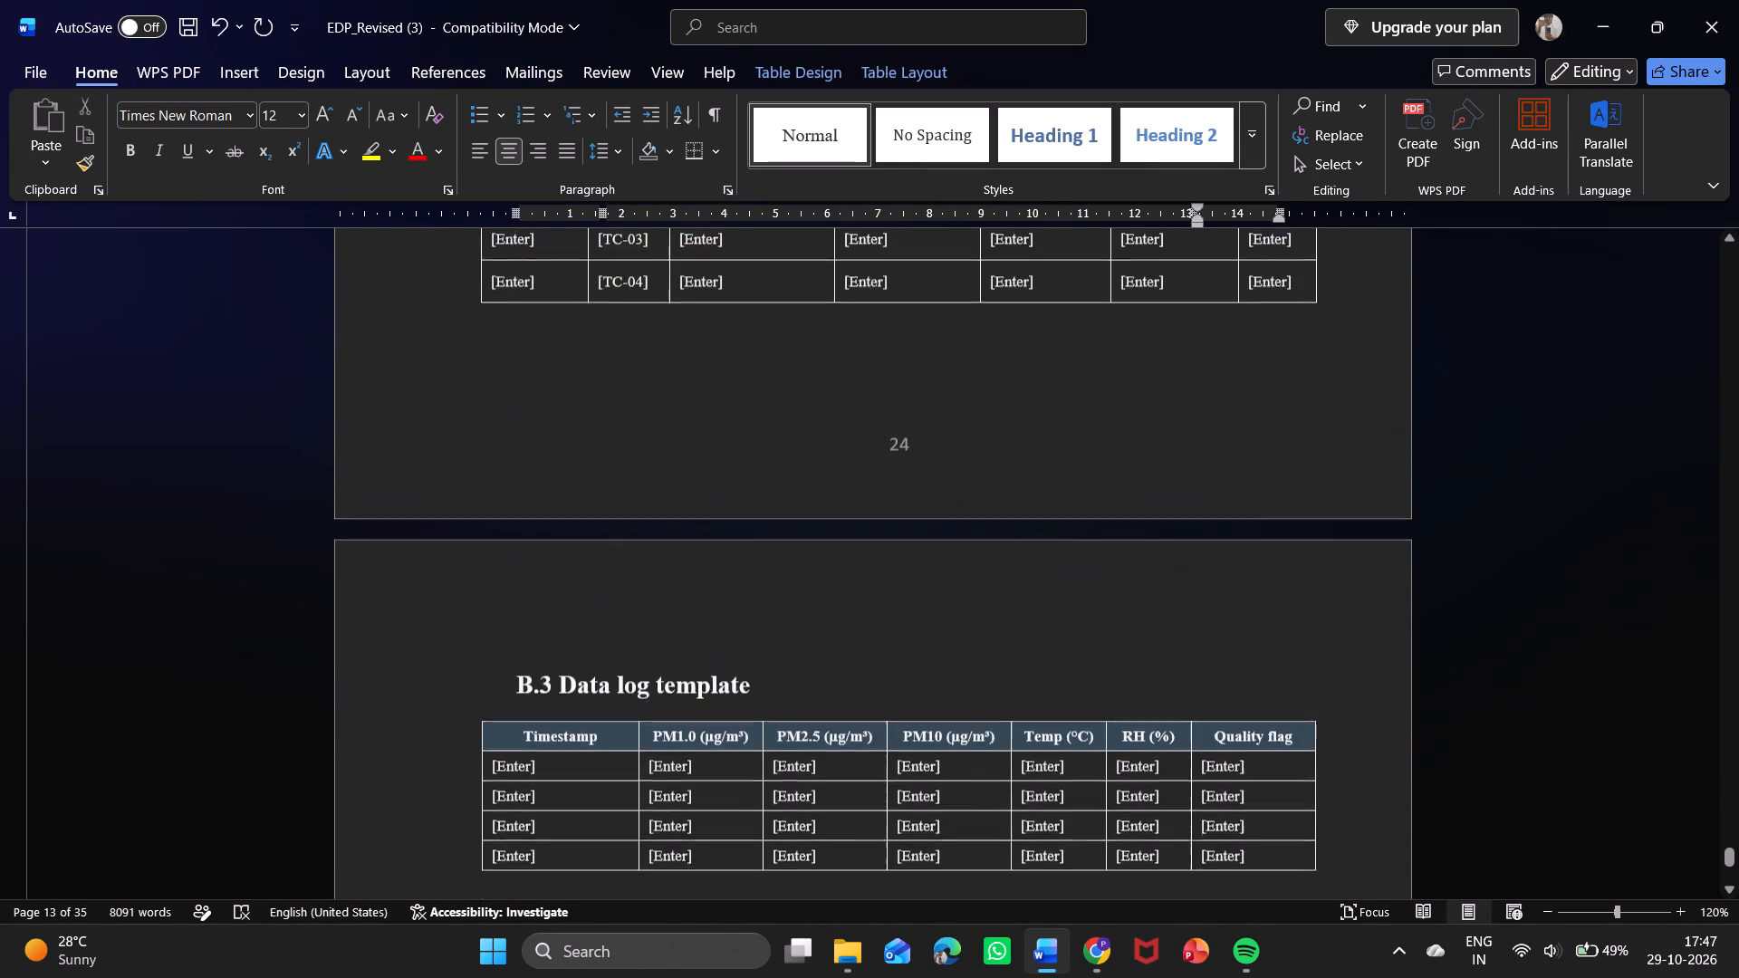
{"action": "scroll", "coordinate": [926, 470], "scroll_direction": "up", "scroll_amount": 7}
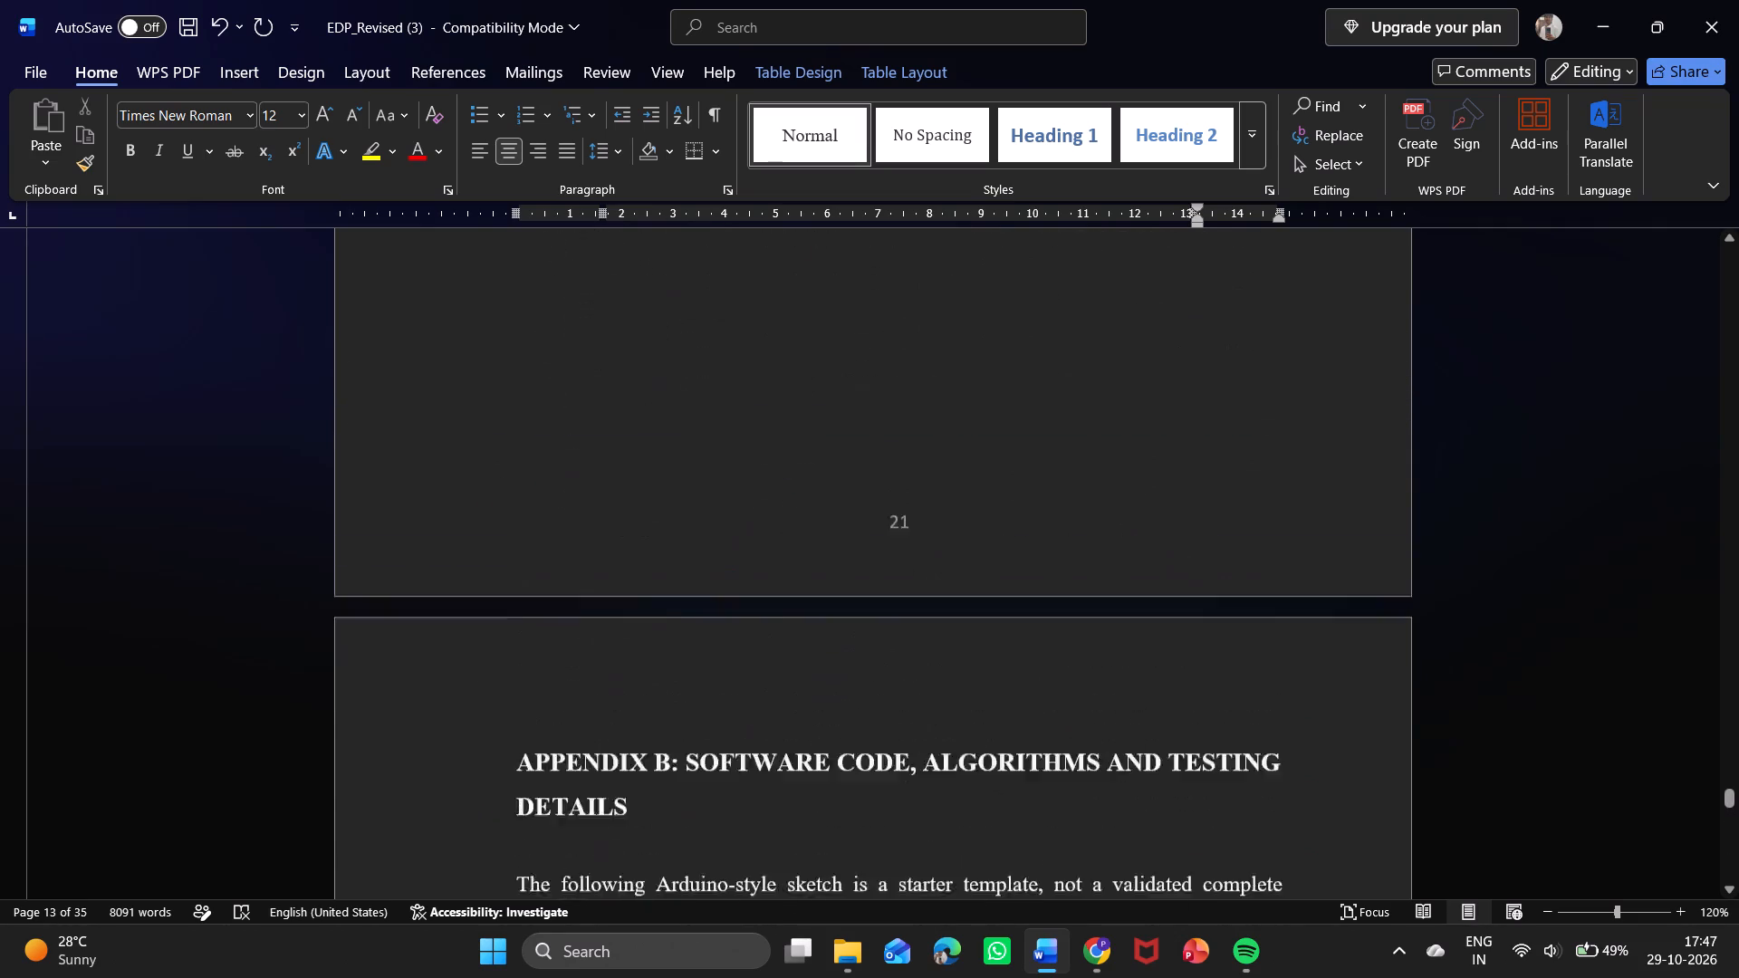
{"action": "scroll", "coordinate": [926, 470], "scroll_direction": "up", "scroll_amount": 3}
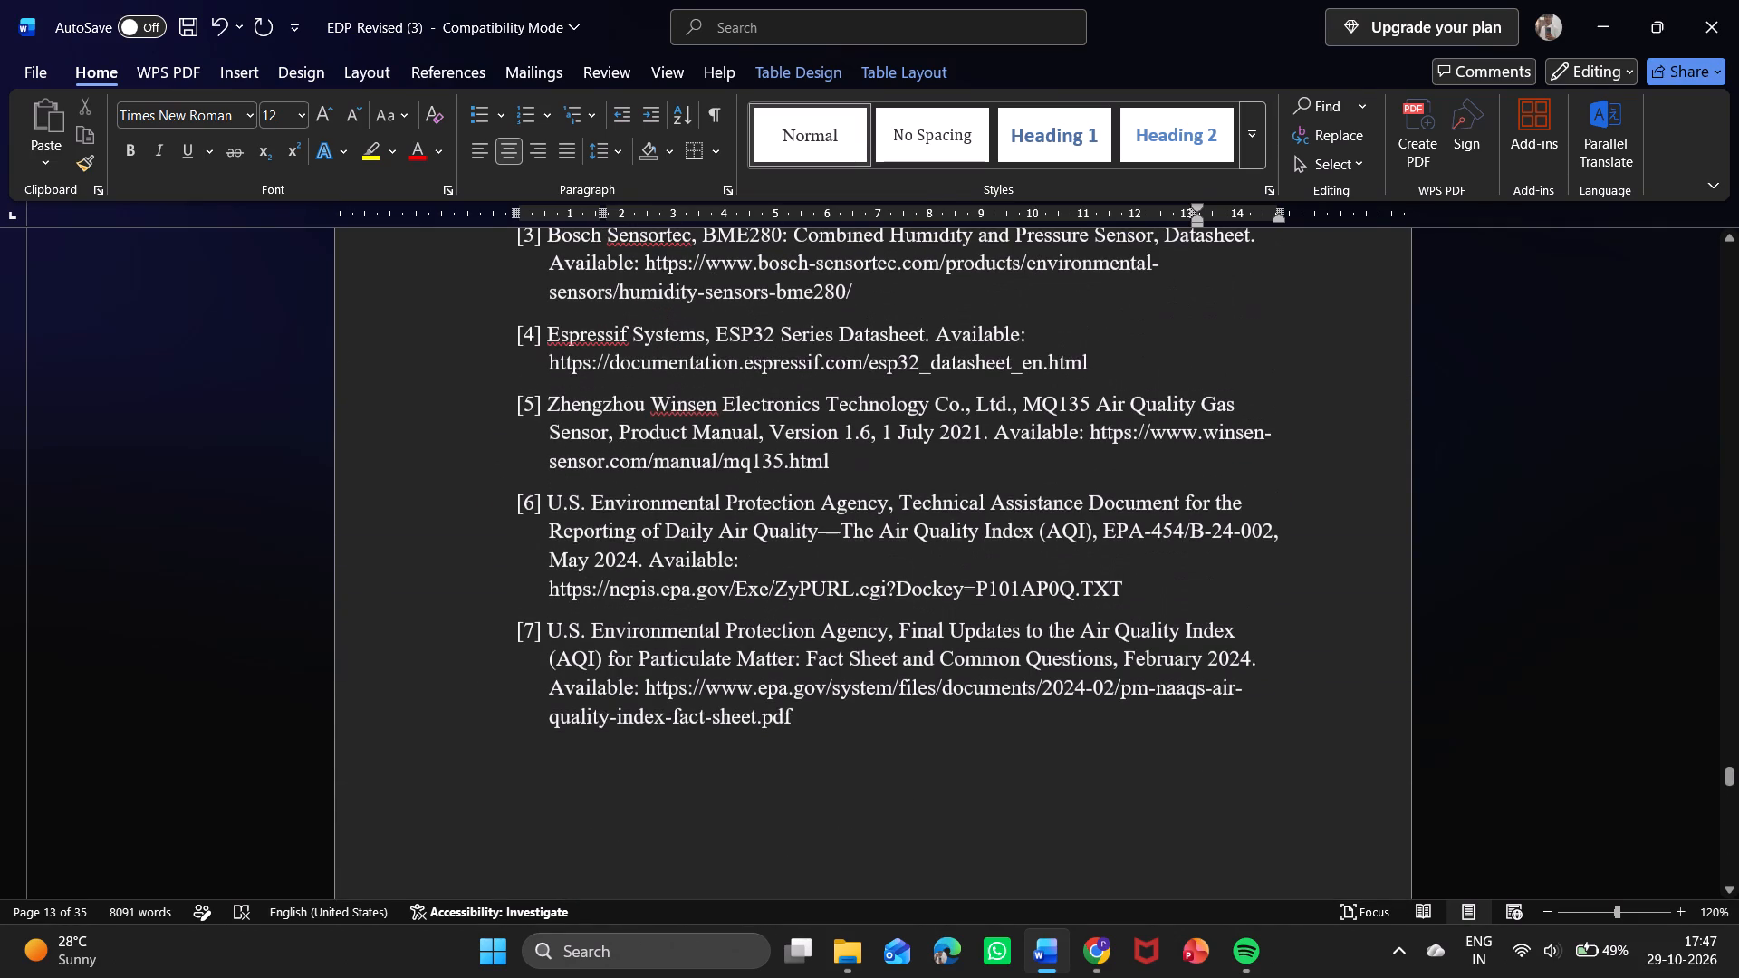
{"action": "scroll", "coordinate": [926, 470], "scroll_direction": "up", "scroll_amount": 3}
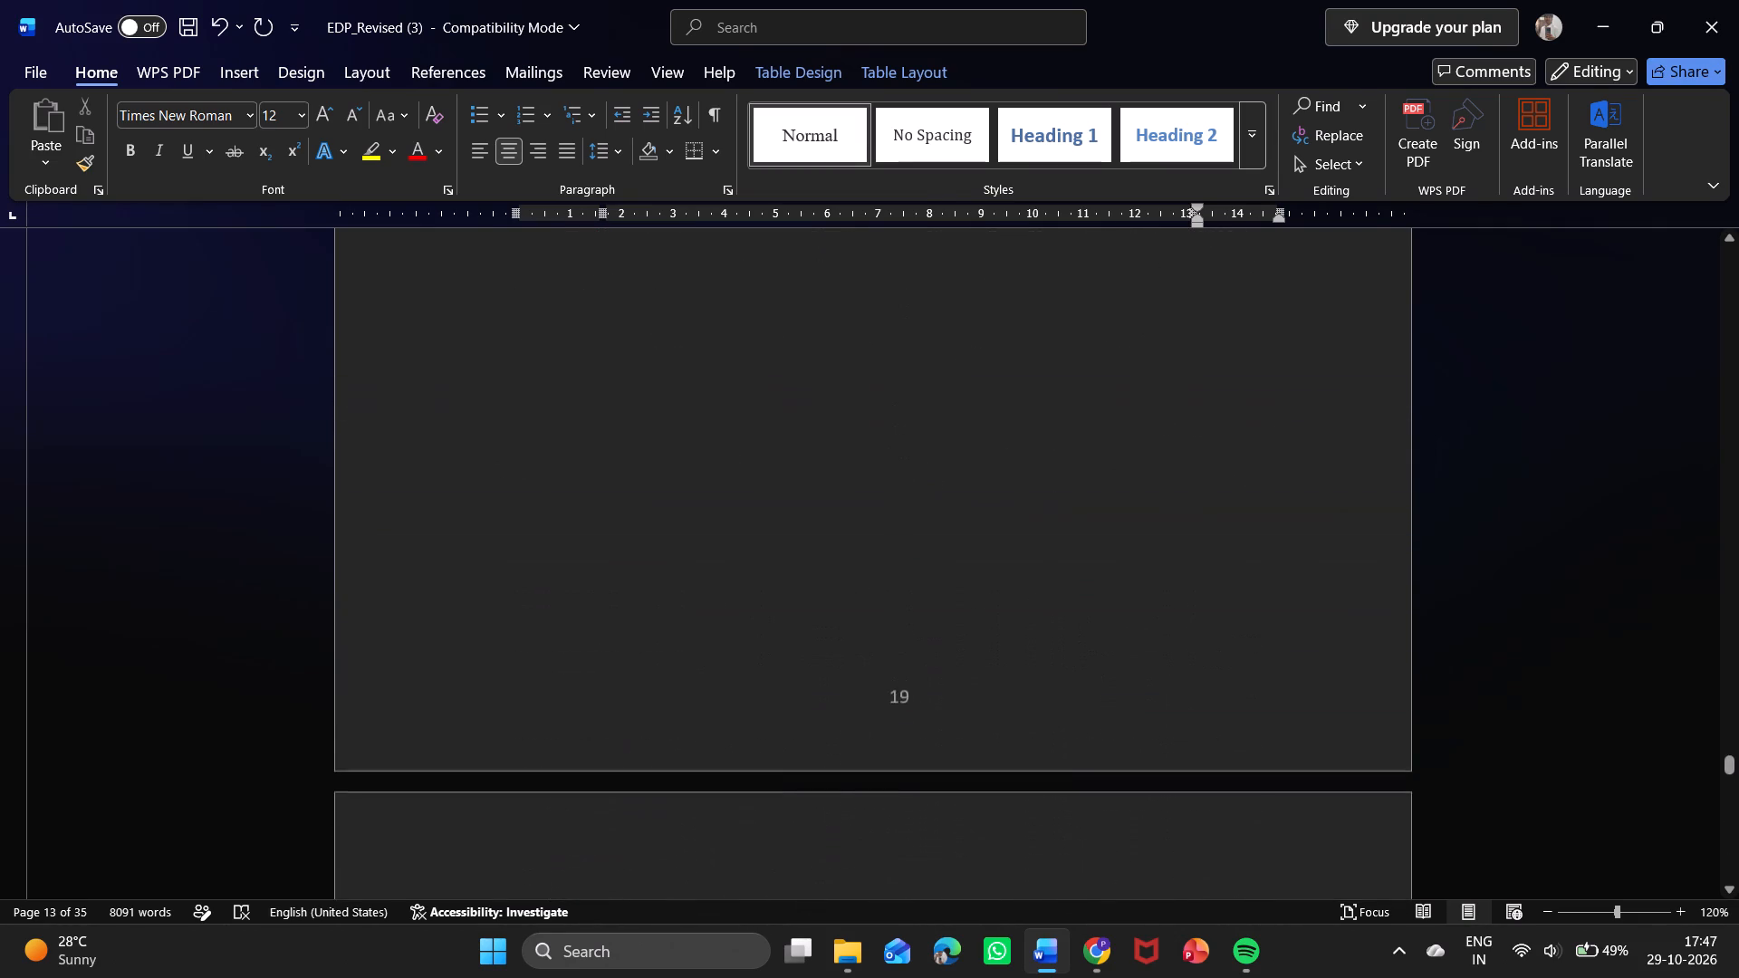
{"action": "scroll", "coordinate": [926, 470], "scroll_direction": "up", "scroll_amount": 3}
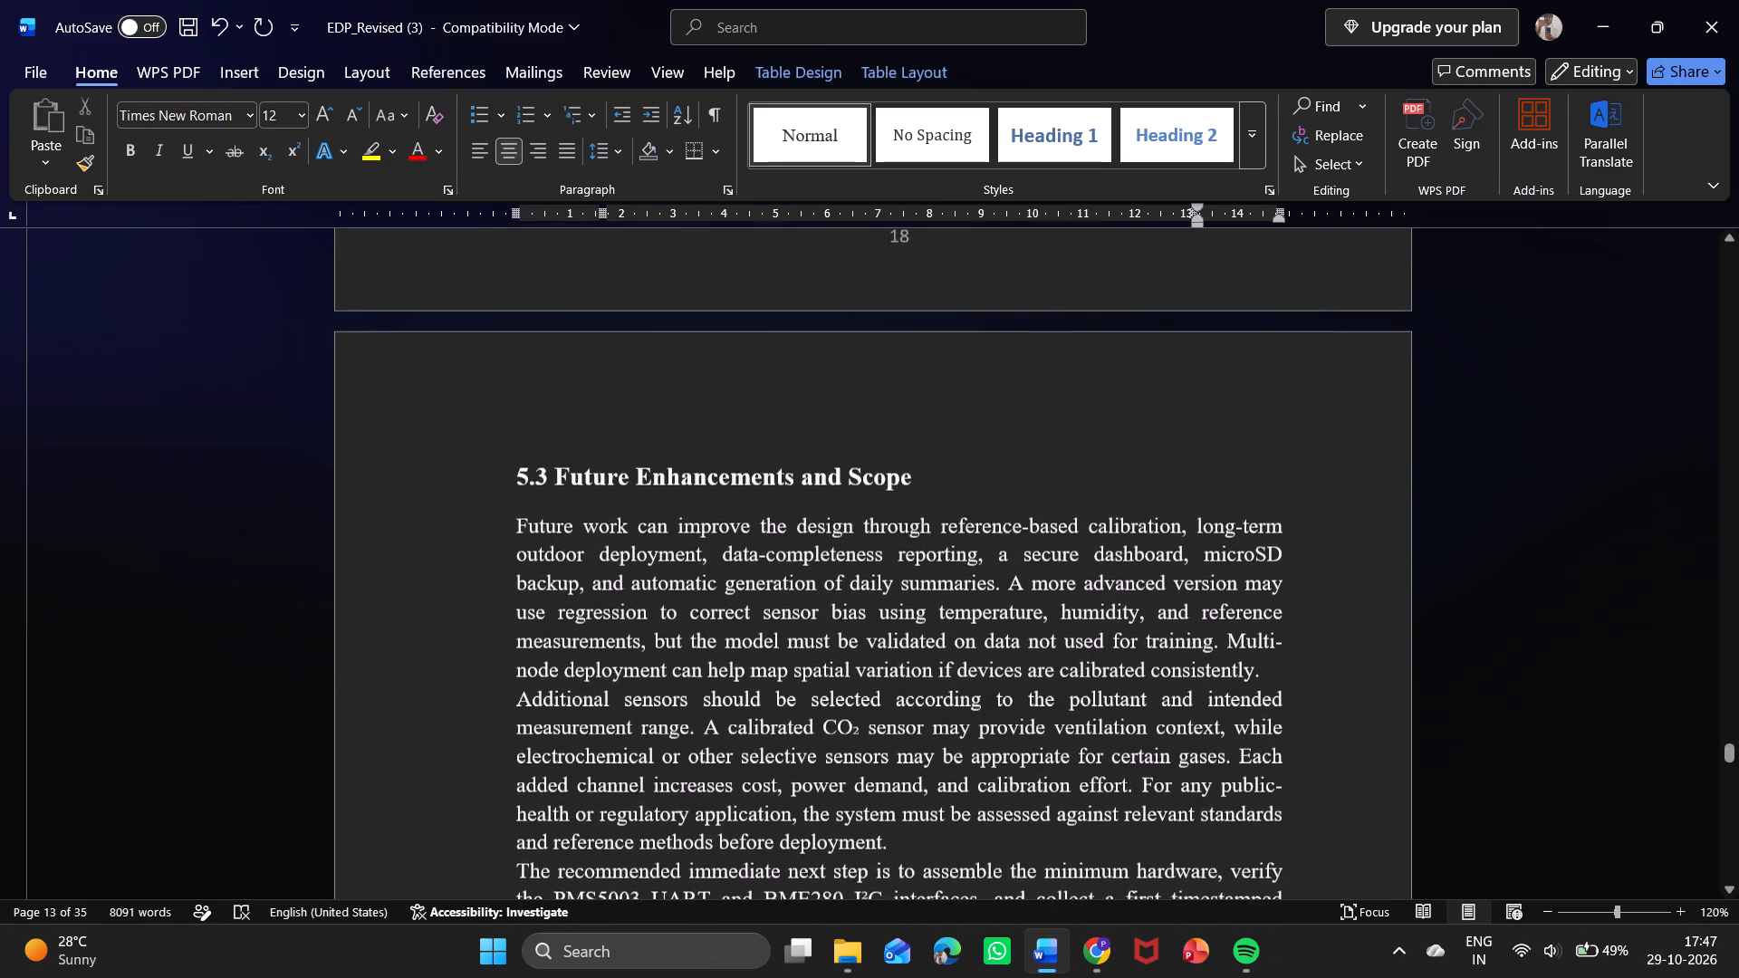
{"action": "scroll", "coordinate": [926, 470], "scroll_direction": "up", "scroll_amount": 5}
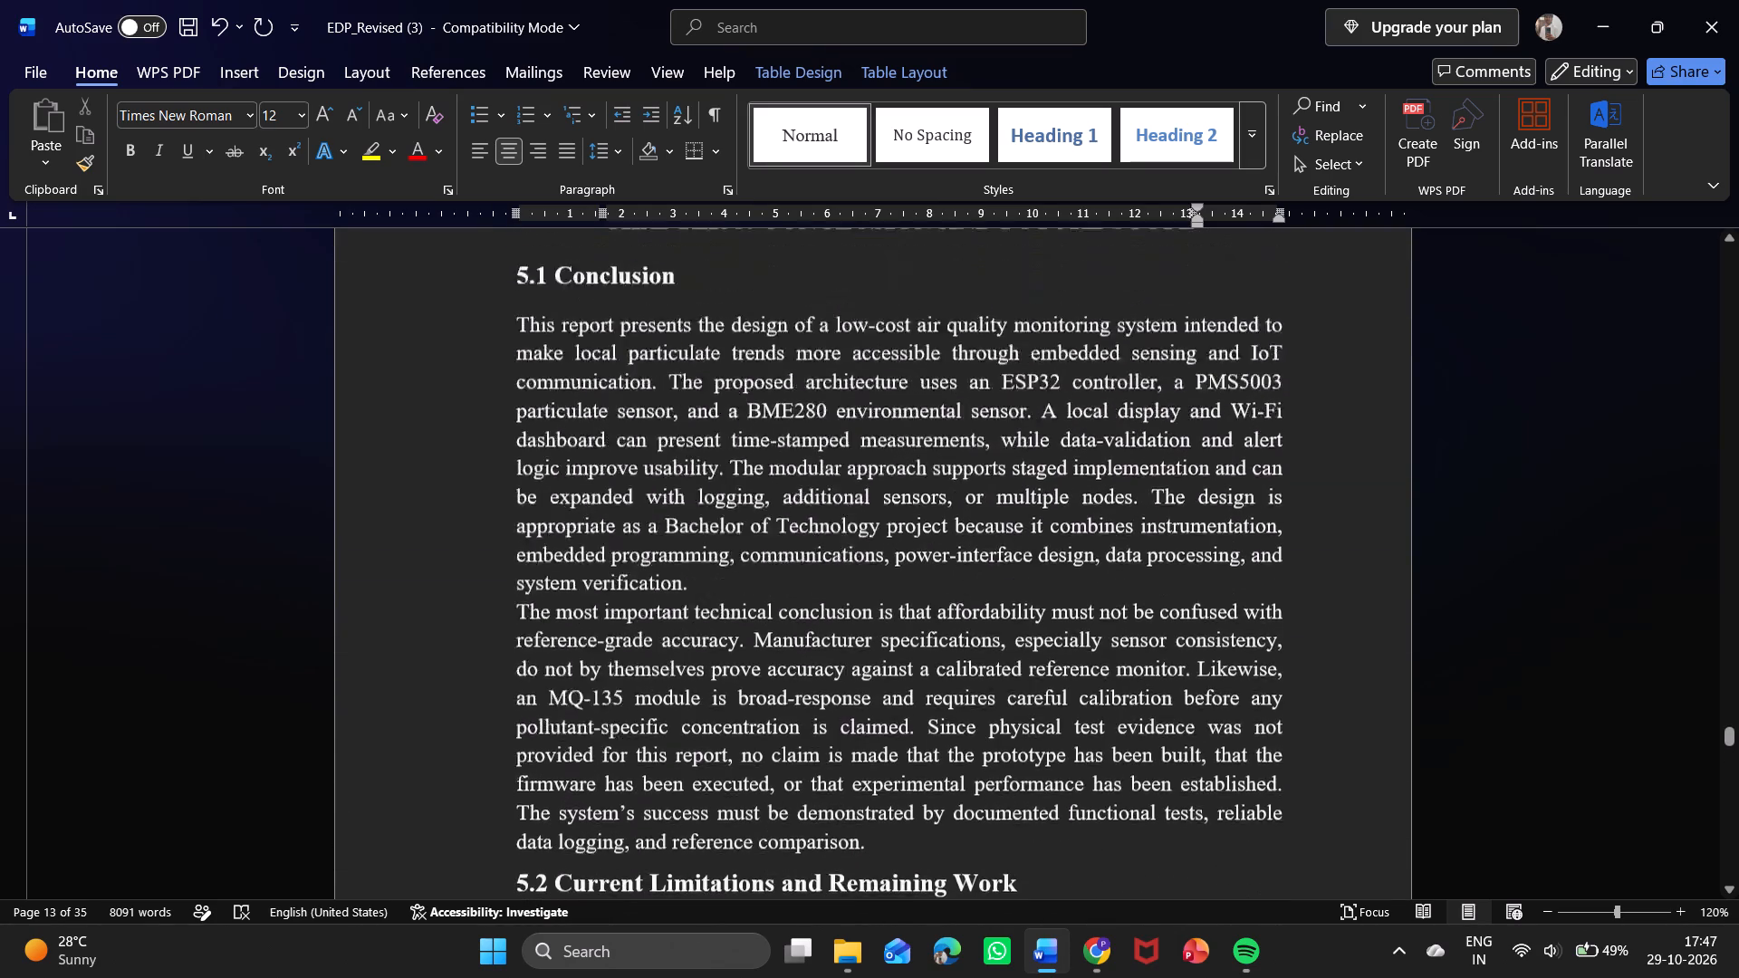
Look back from section 5.1 through Chapter 4 to its opening heading, checking the pages of its sections and tables.
{"action": "scroll", "coordinate": [926, 470], "scroll_direction": "up", "scroll_amount": 4}
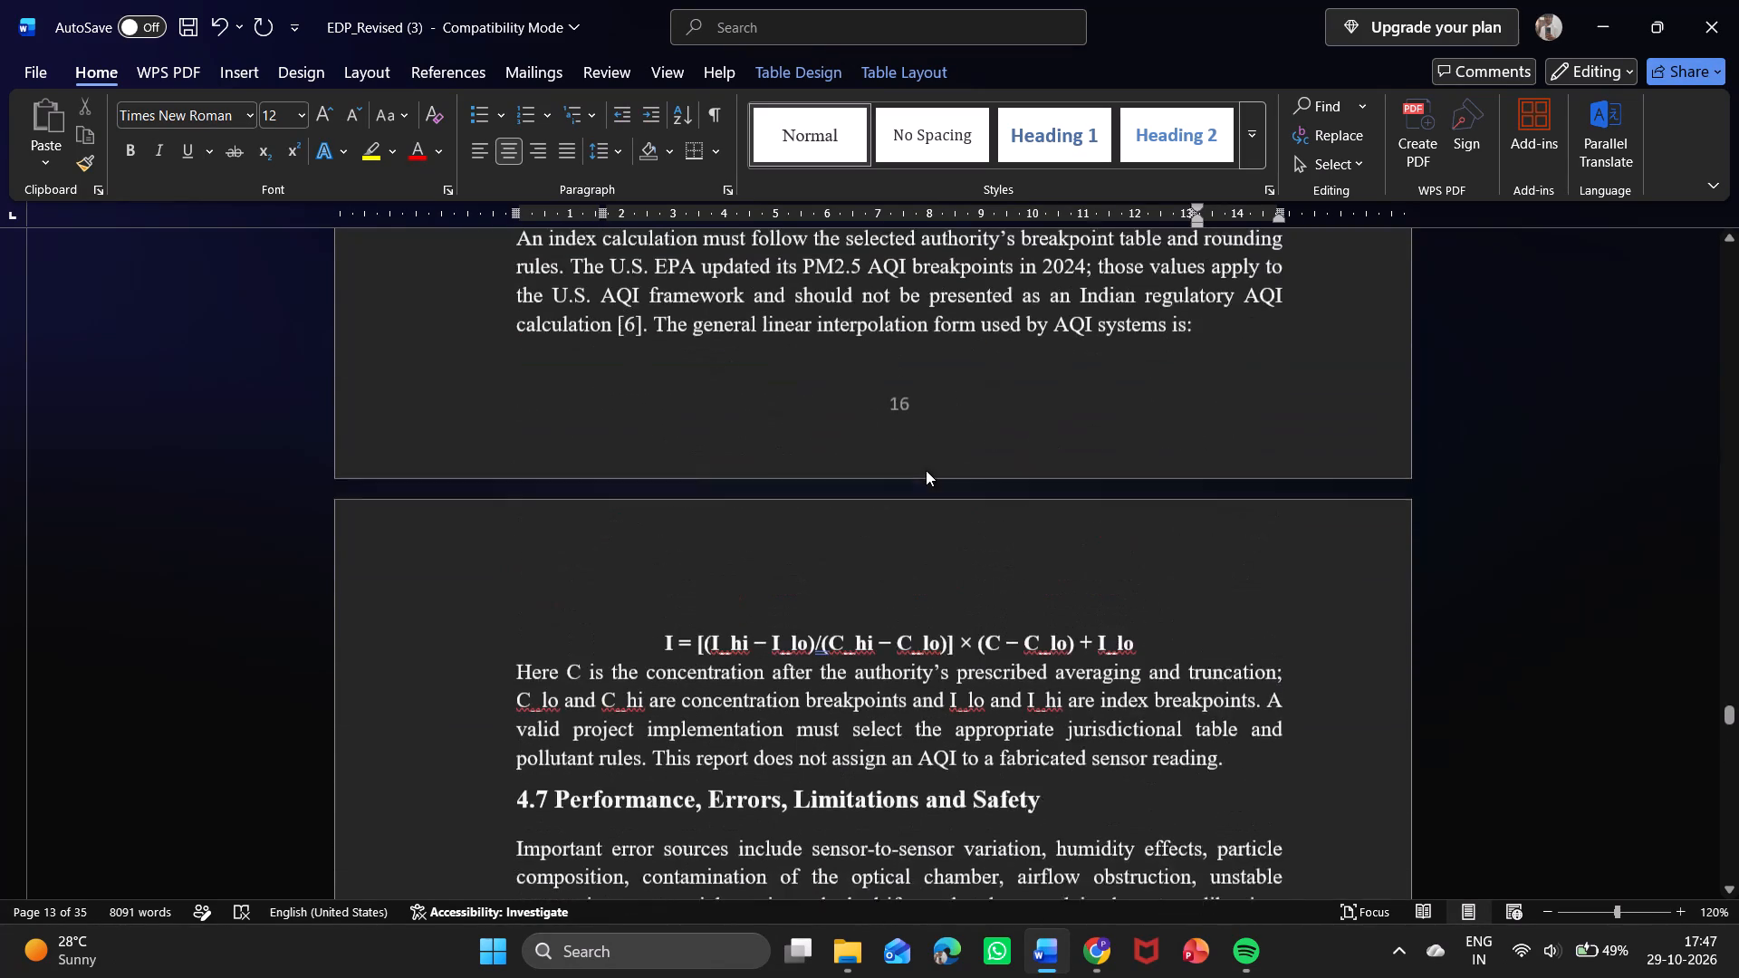
{"action": "scroll", "coordinate": [926, 470], "scroll_direction": "up", "scroll_amount": 1}
{"action": "scroll", "coordinate": [925, 543], "scroll_direction": "up", "scroll_amount": 1}
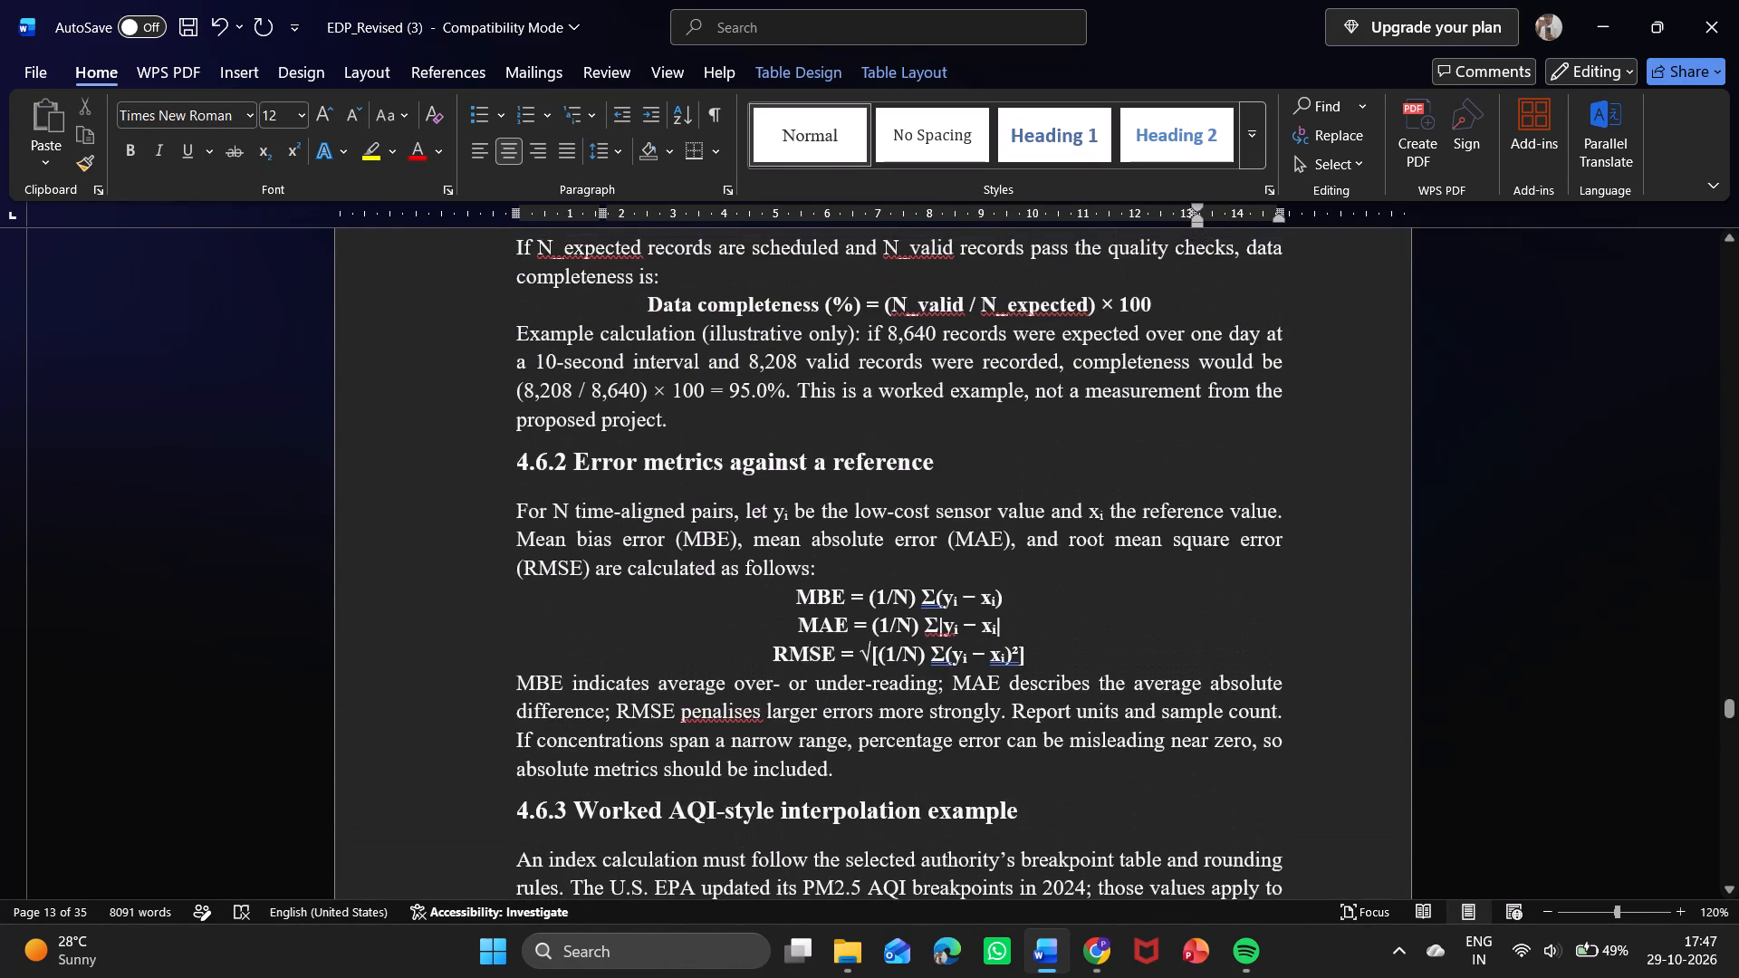
{"action": "scroll", "coordinate": [925, 543], "scroll_direction": "up", "scroll_amount": 1}
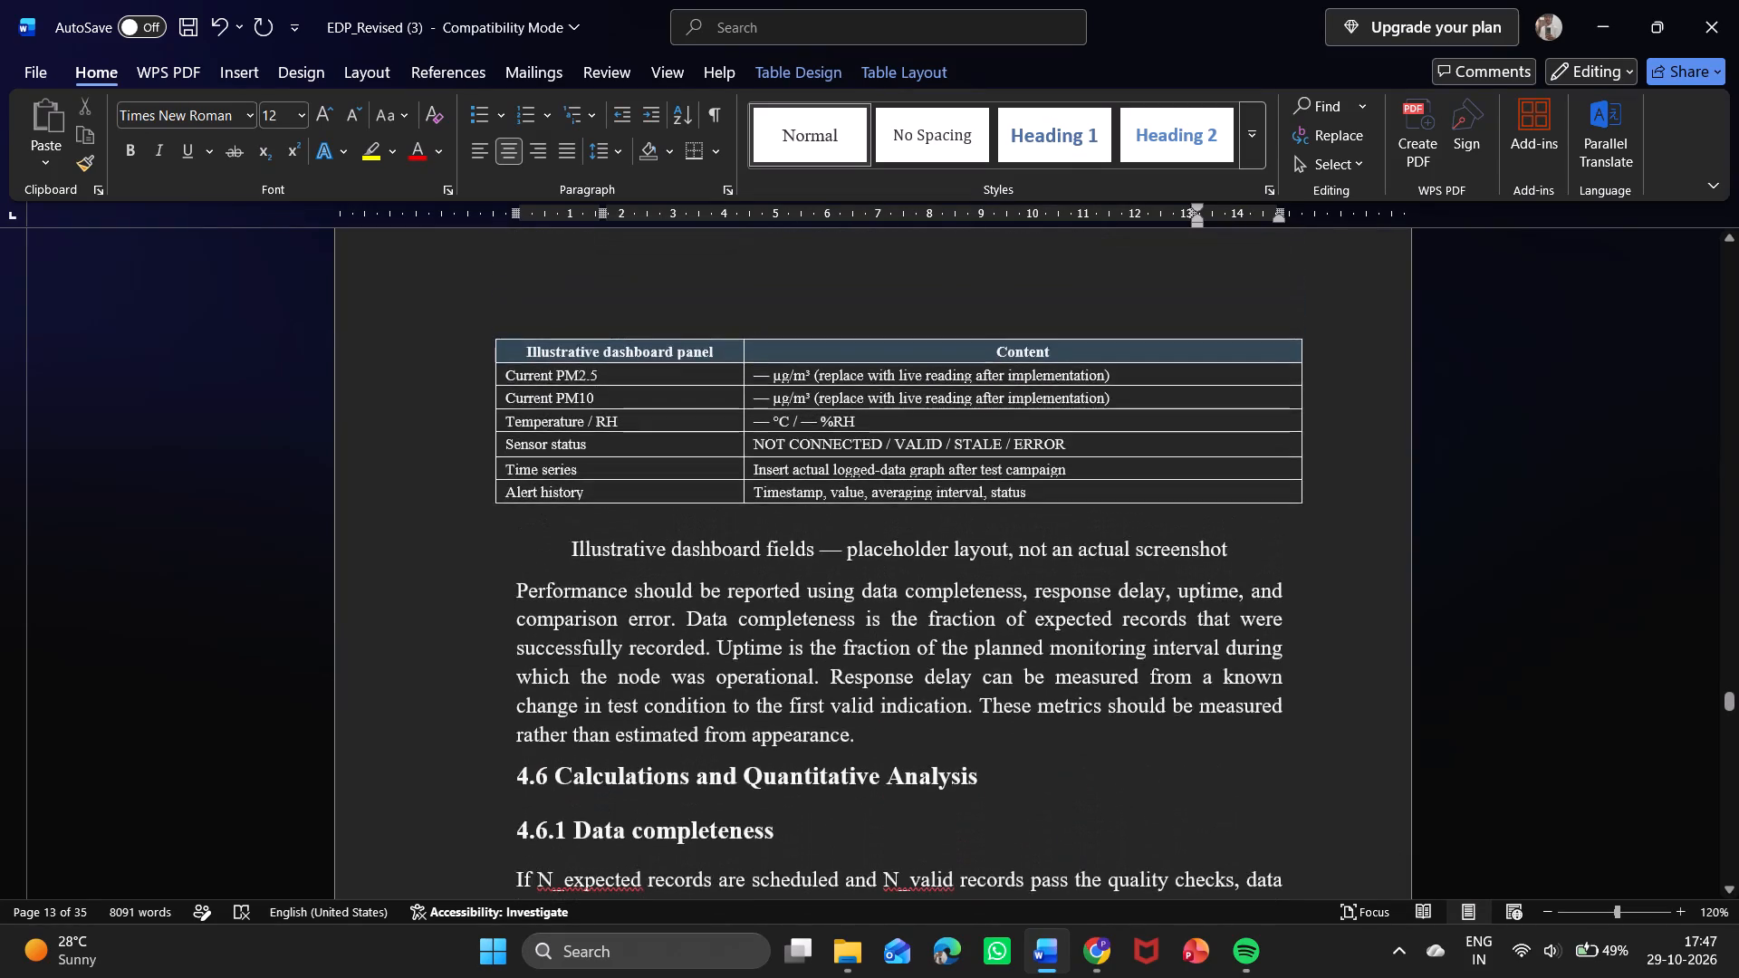
{"action": "scroll", "coordinate": [925, 543], "scroll_direction": "up", "scroll_amount": 3}
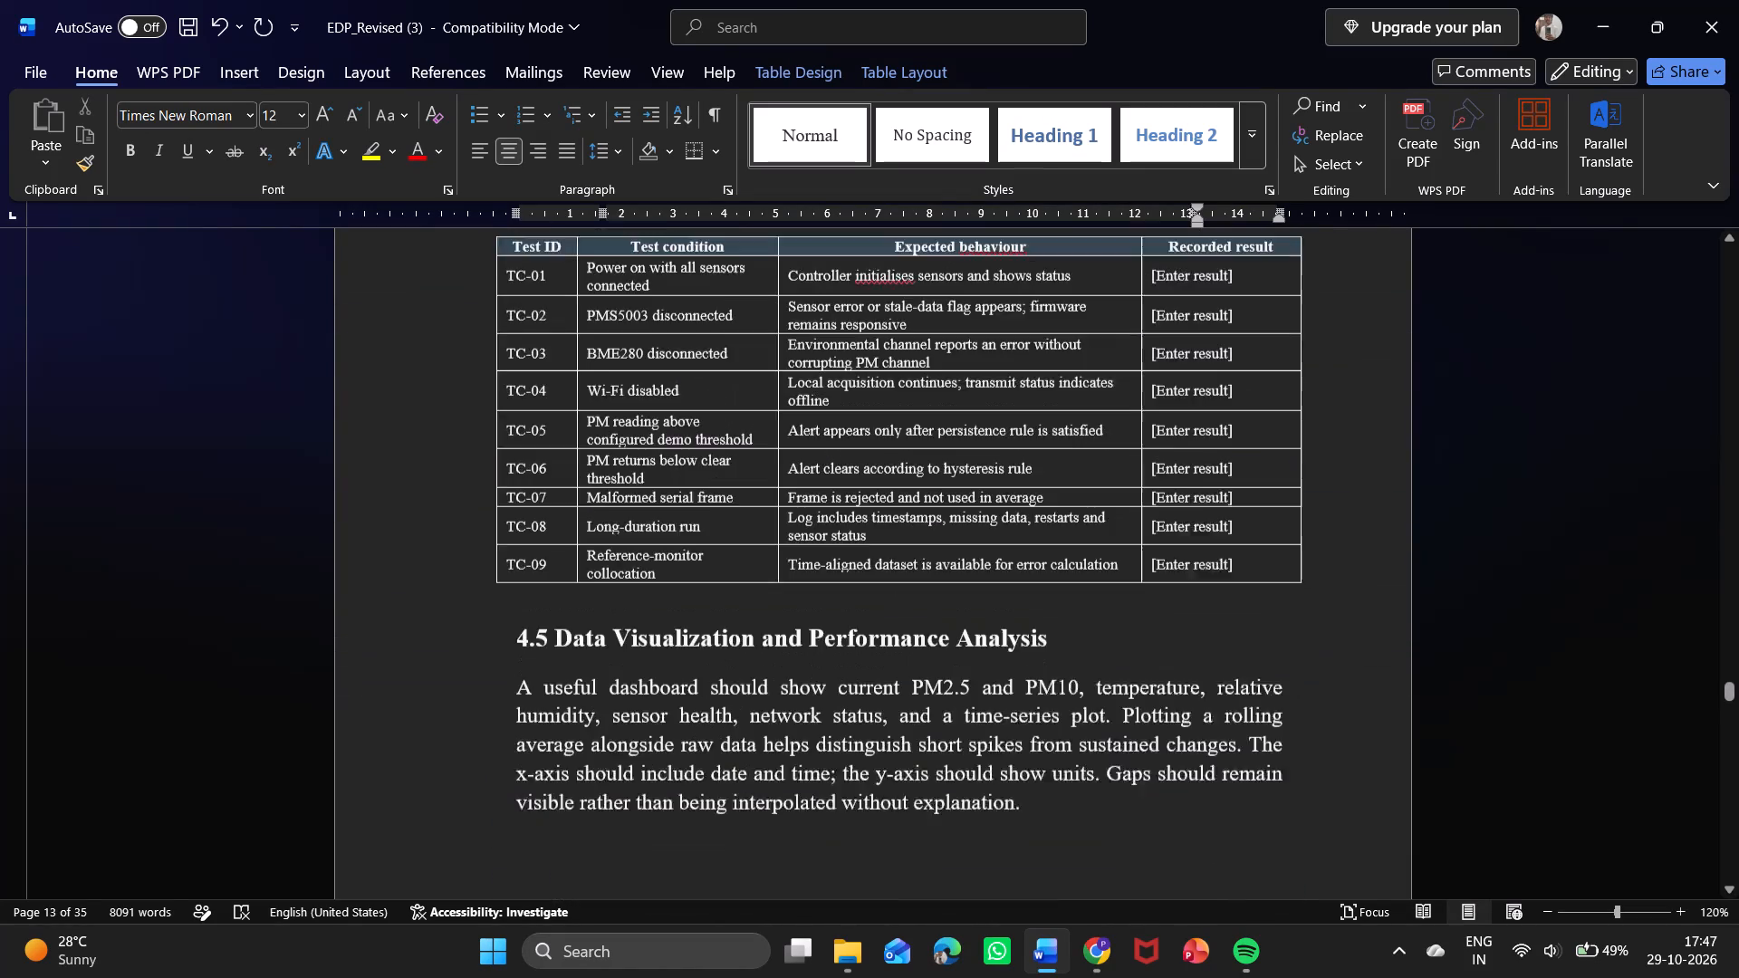
{"action": "scroll", "coordinate": [925, 543], "scroll_direction": "up", "scroll_amount": 2}
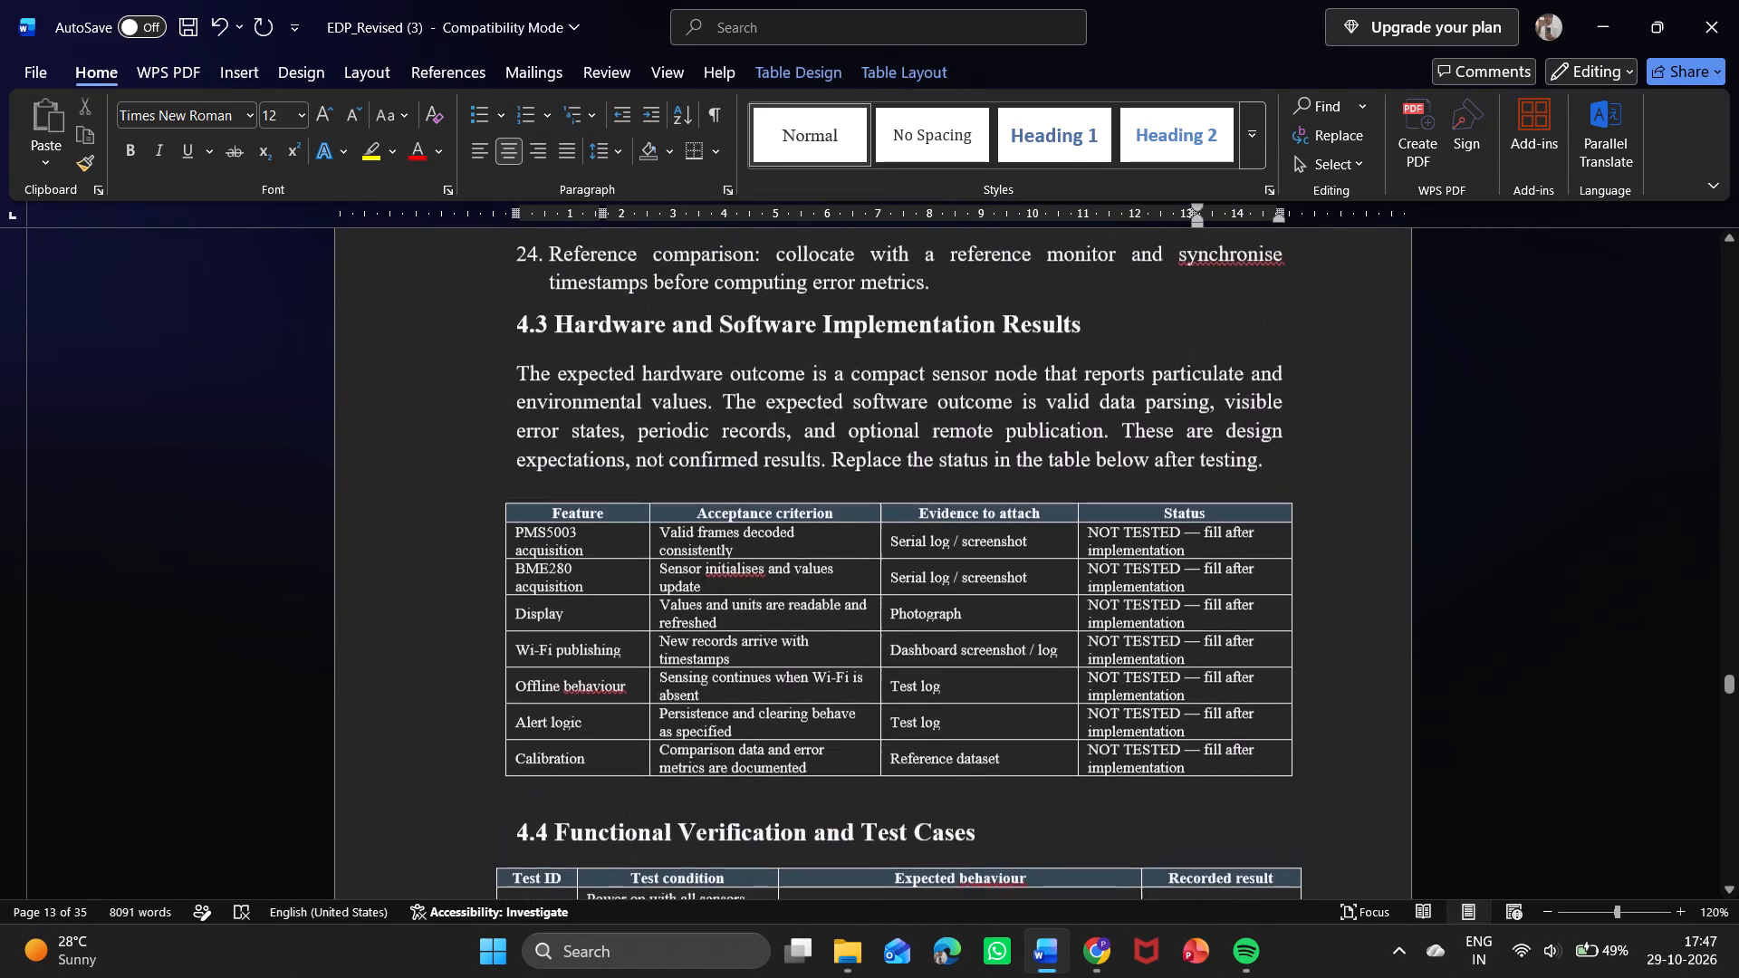
{"action": "scroll", "coordinate": [923, 559], "scroll_direction": "up", "scroll_amount": 1}
{"action": "scroll", "coordinate": [918, 677], "scroll_direction": "up", "scroll_amount": 2}
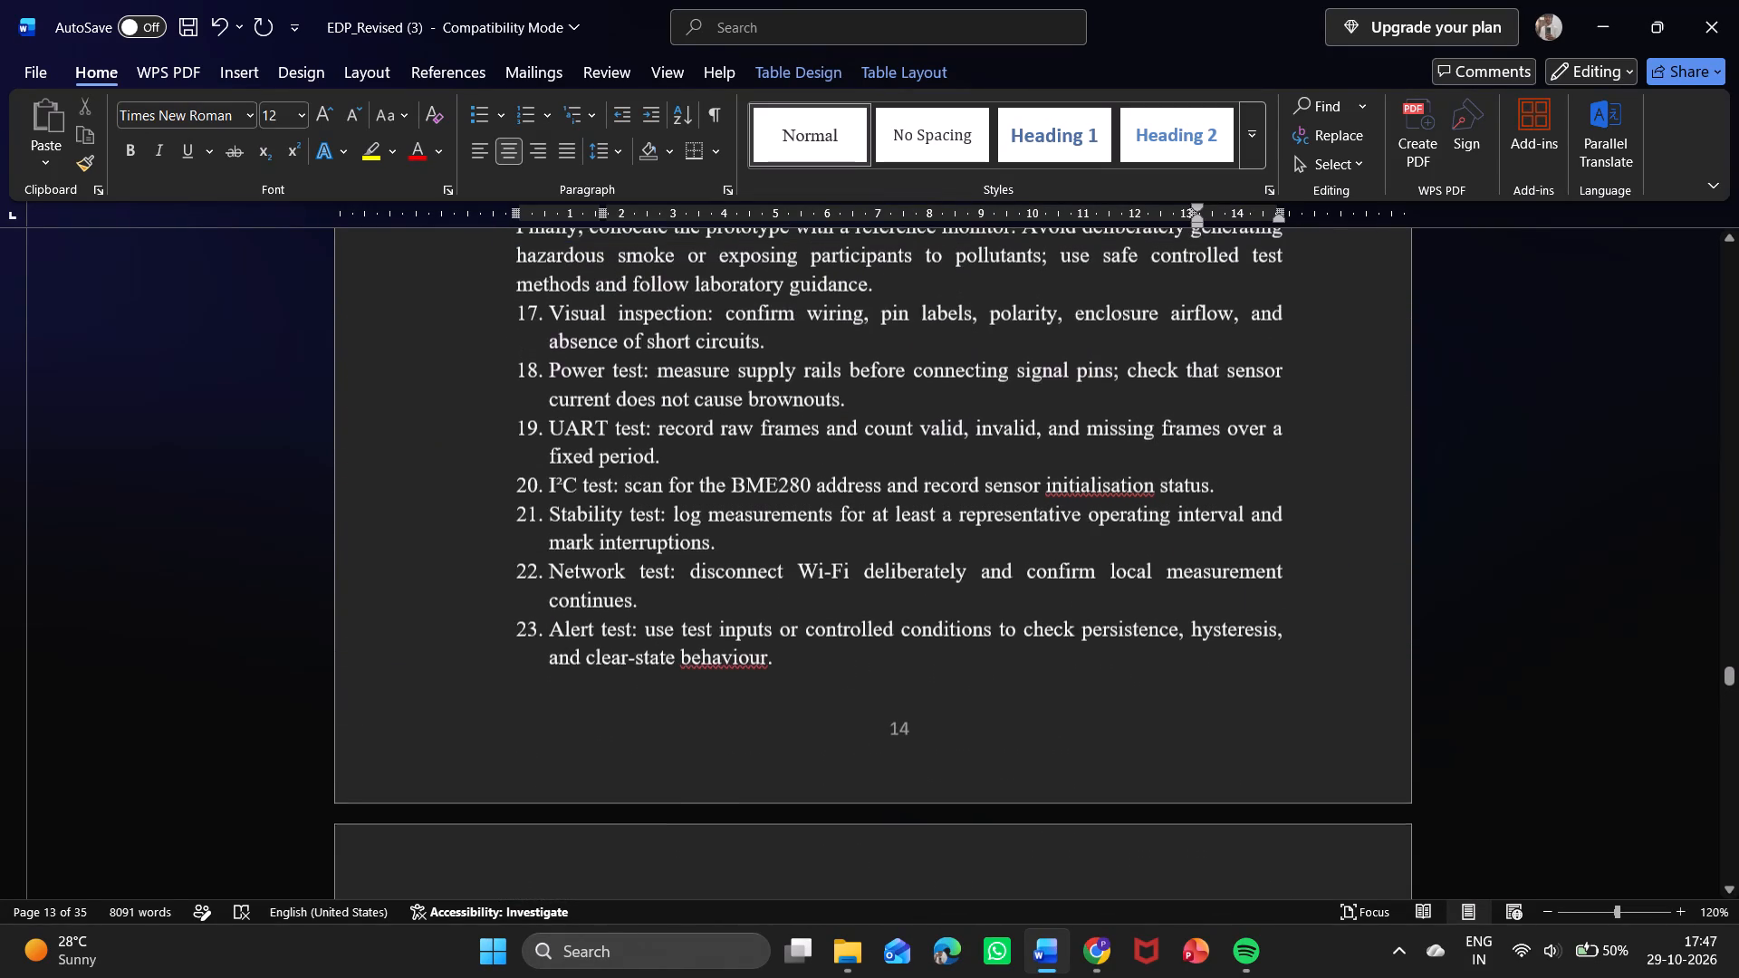
{"action": "scroll", "coordinate": [918, 677], "scroll_direction": "up", "scroll_amount": 4}
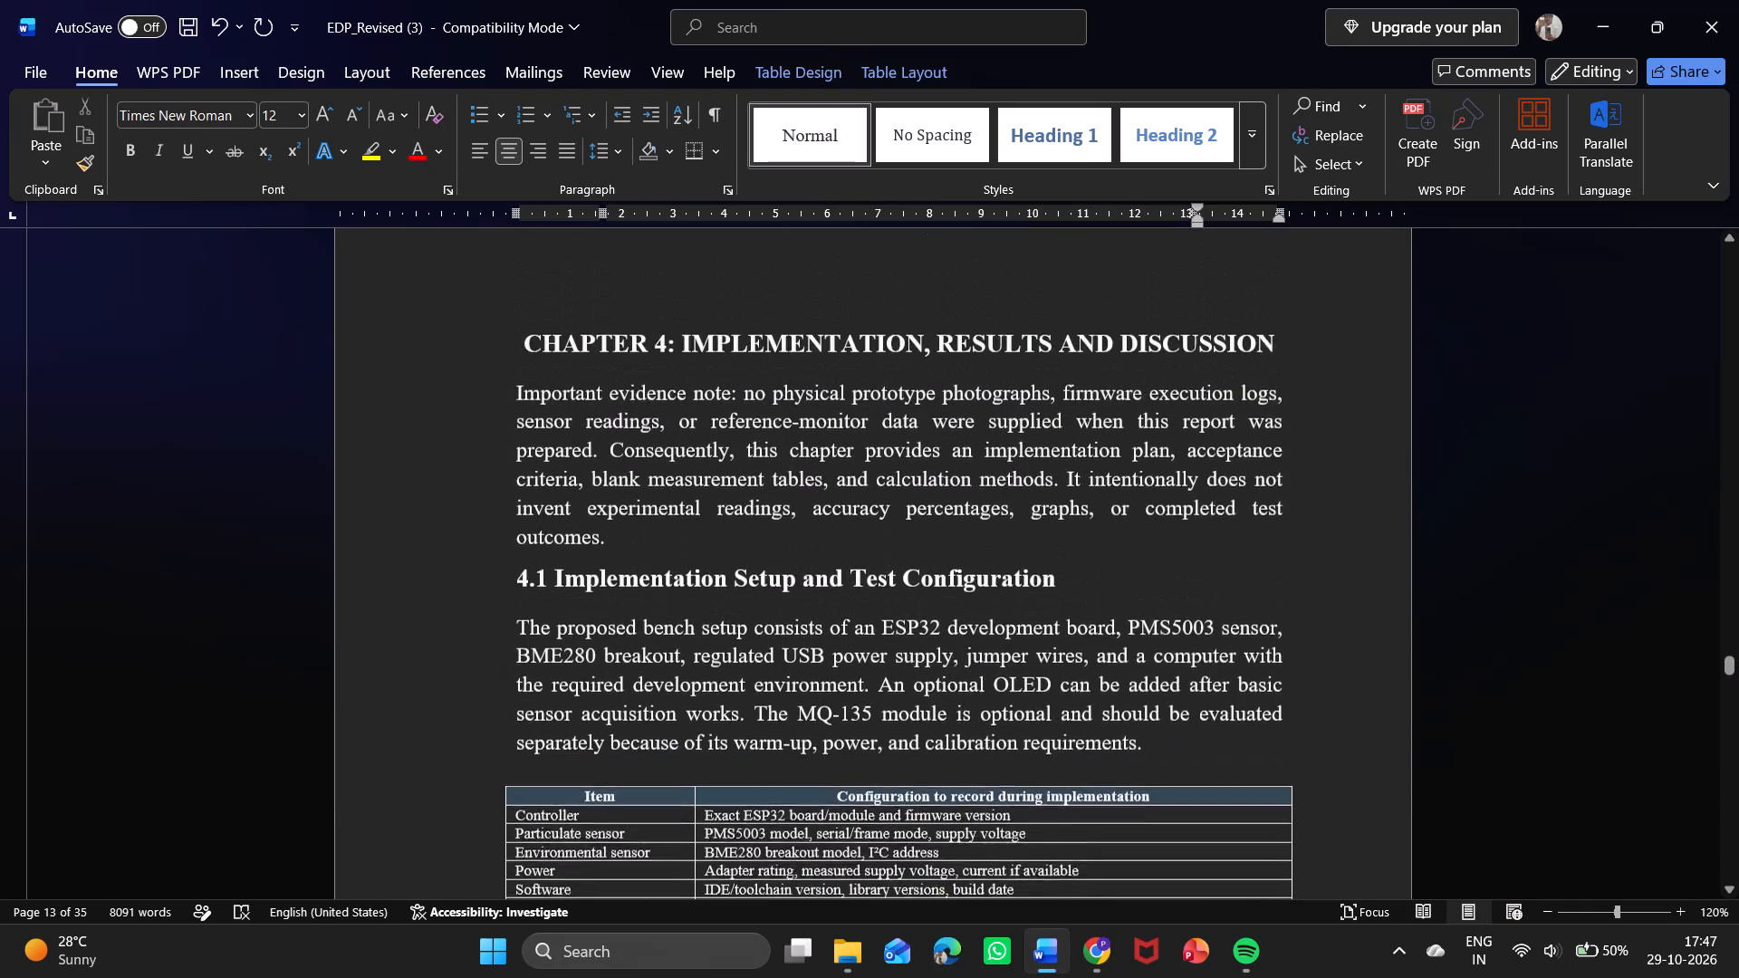
Look back through sections 3.11 to 3.7, checking the page number beneath the Software Architecture and Algorithm section.
{"action": "scroll", "coordinate": [918, 677], "scroll_direction": "up", "scroll_amount": 4}
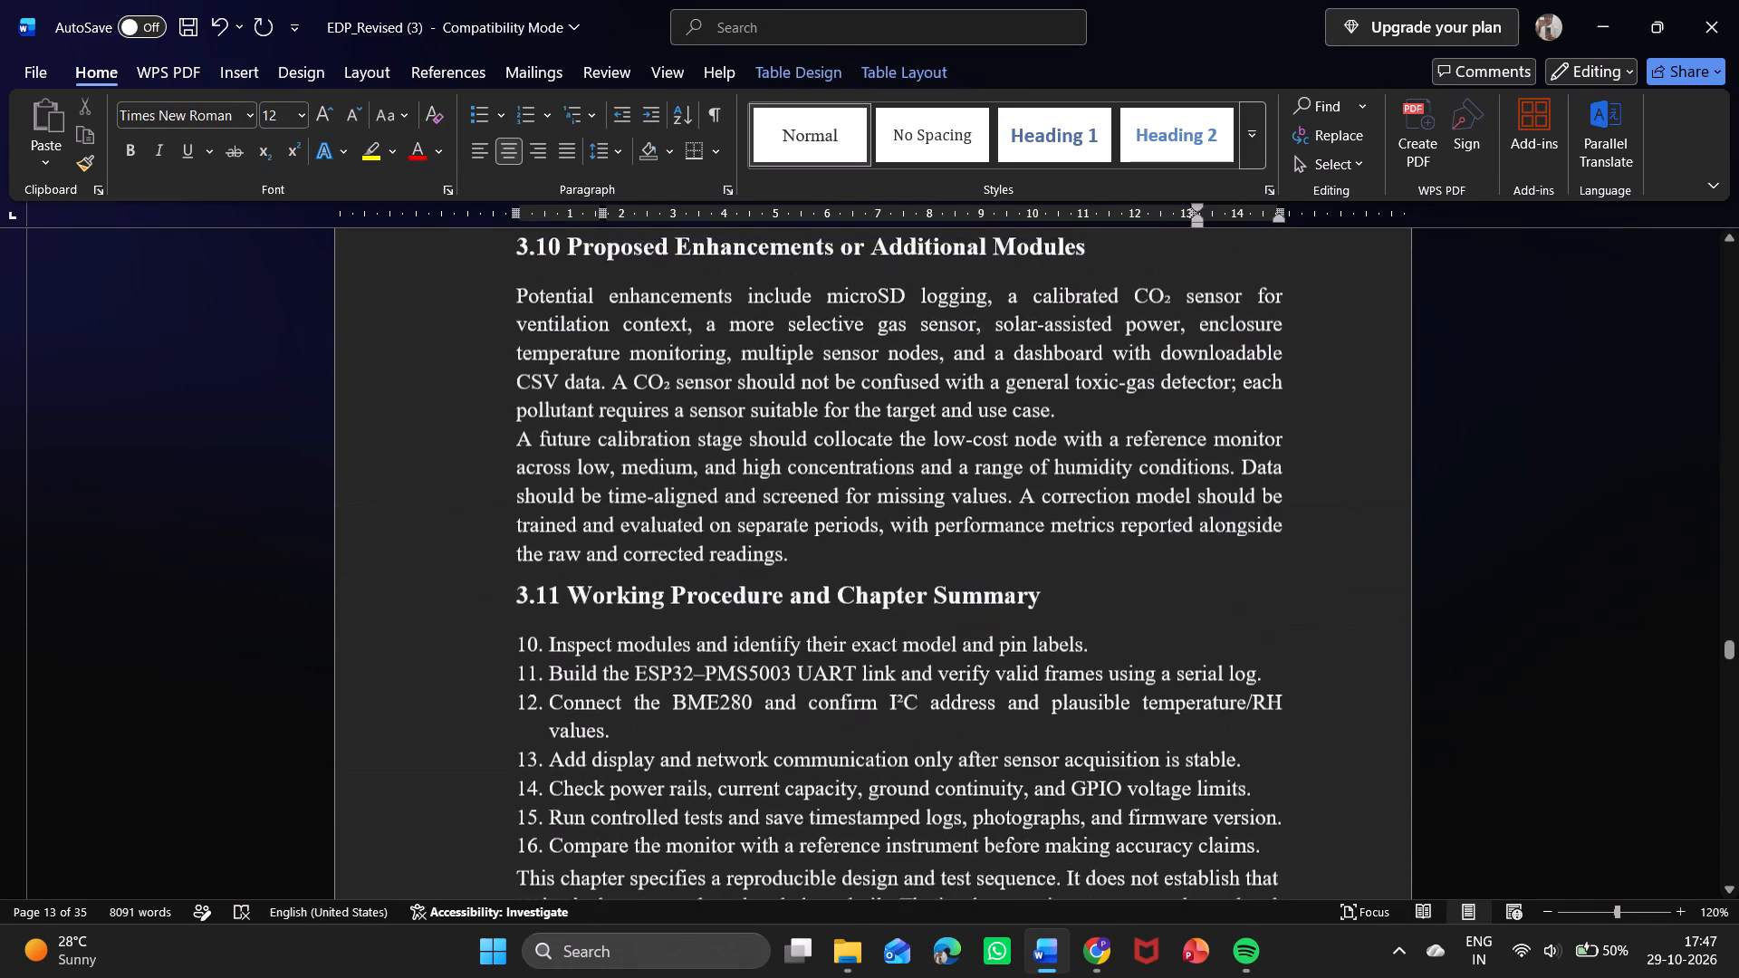
{"action": "scroll", "coordinate": [918, 677], "scroll_direction": "up", "scroll_amount": 3}
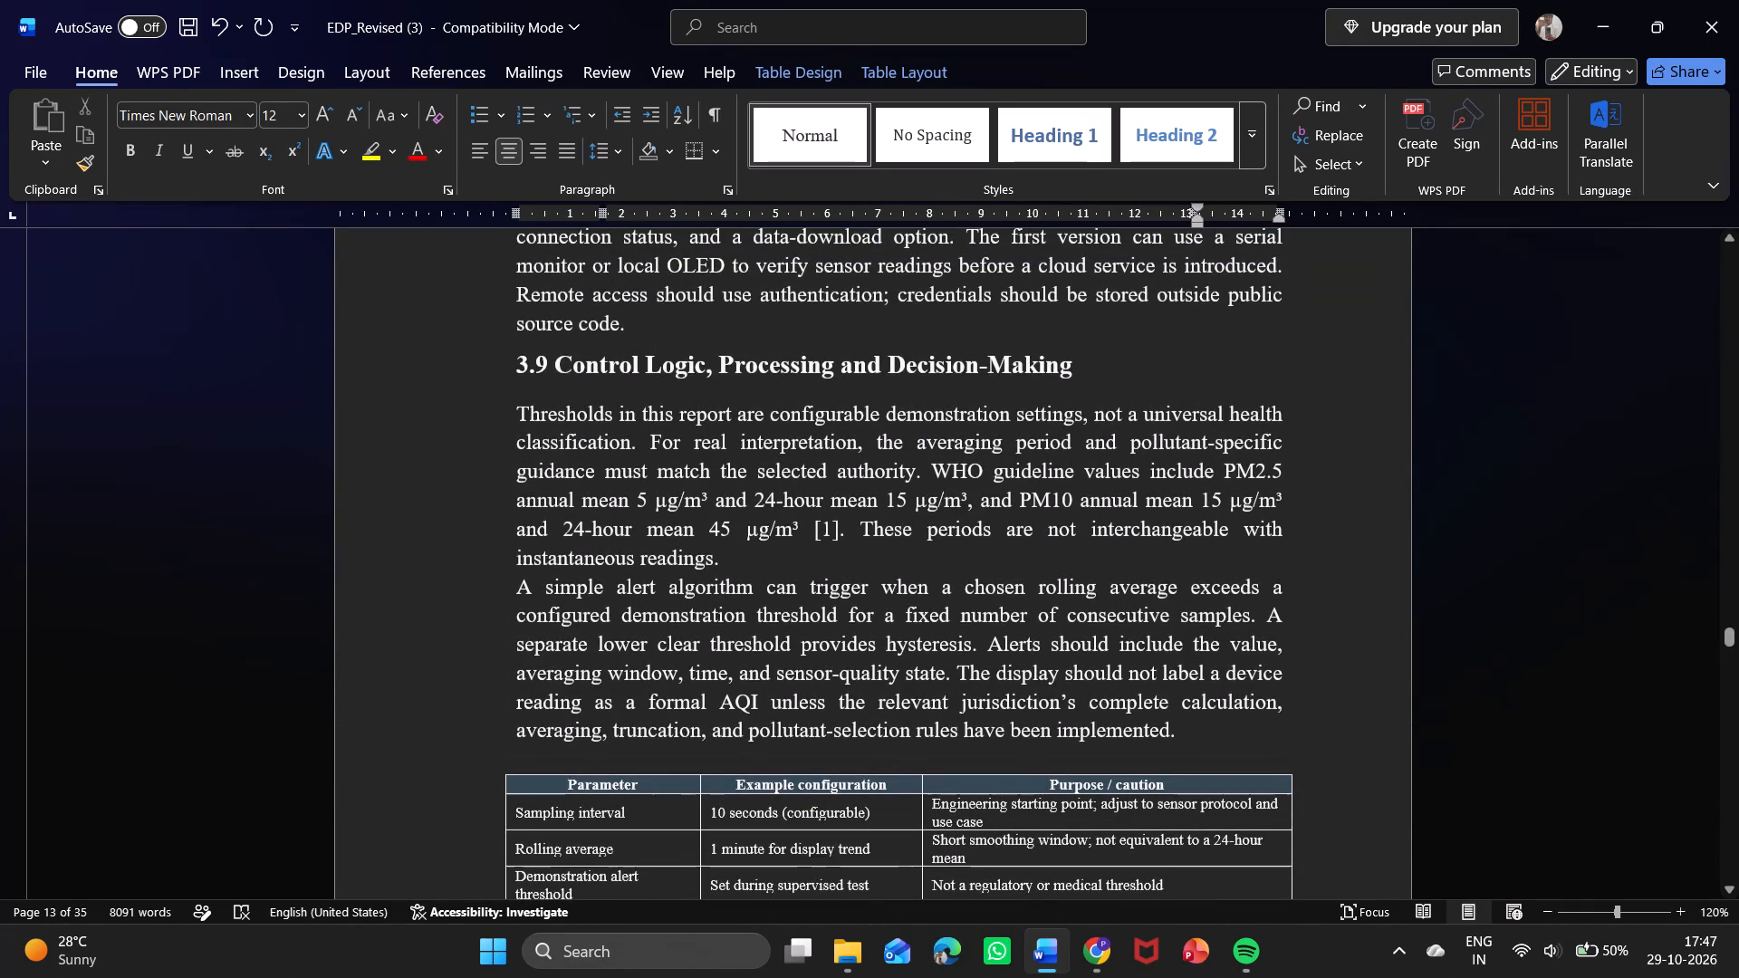
{"action": "scroll", "coordinate": [918, 677], "scroll_direction": "up", "scroll_amount": 3}
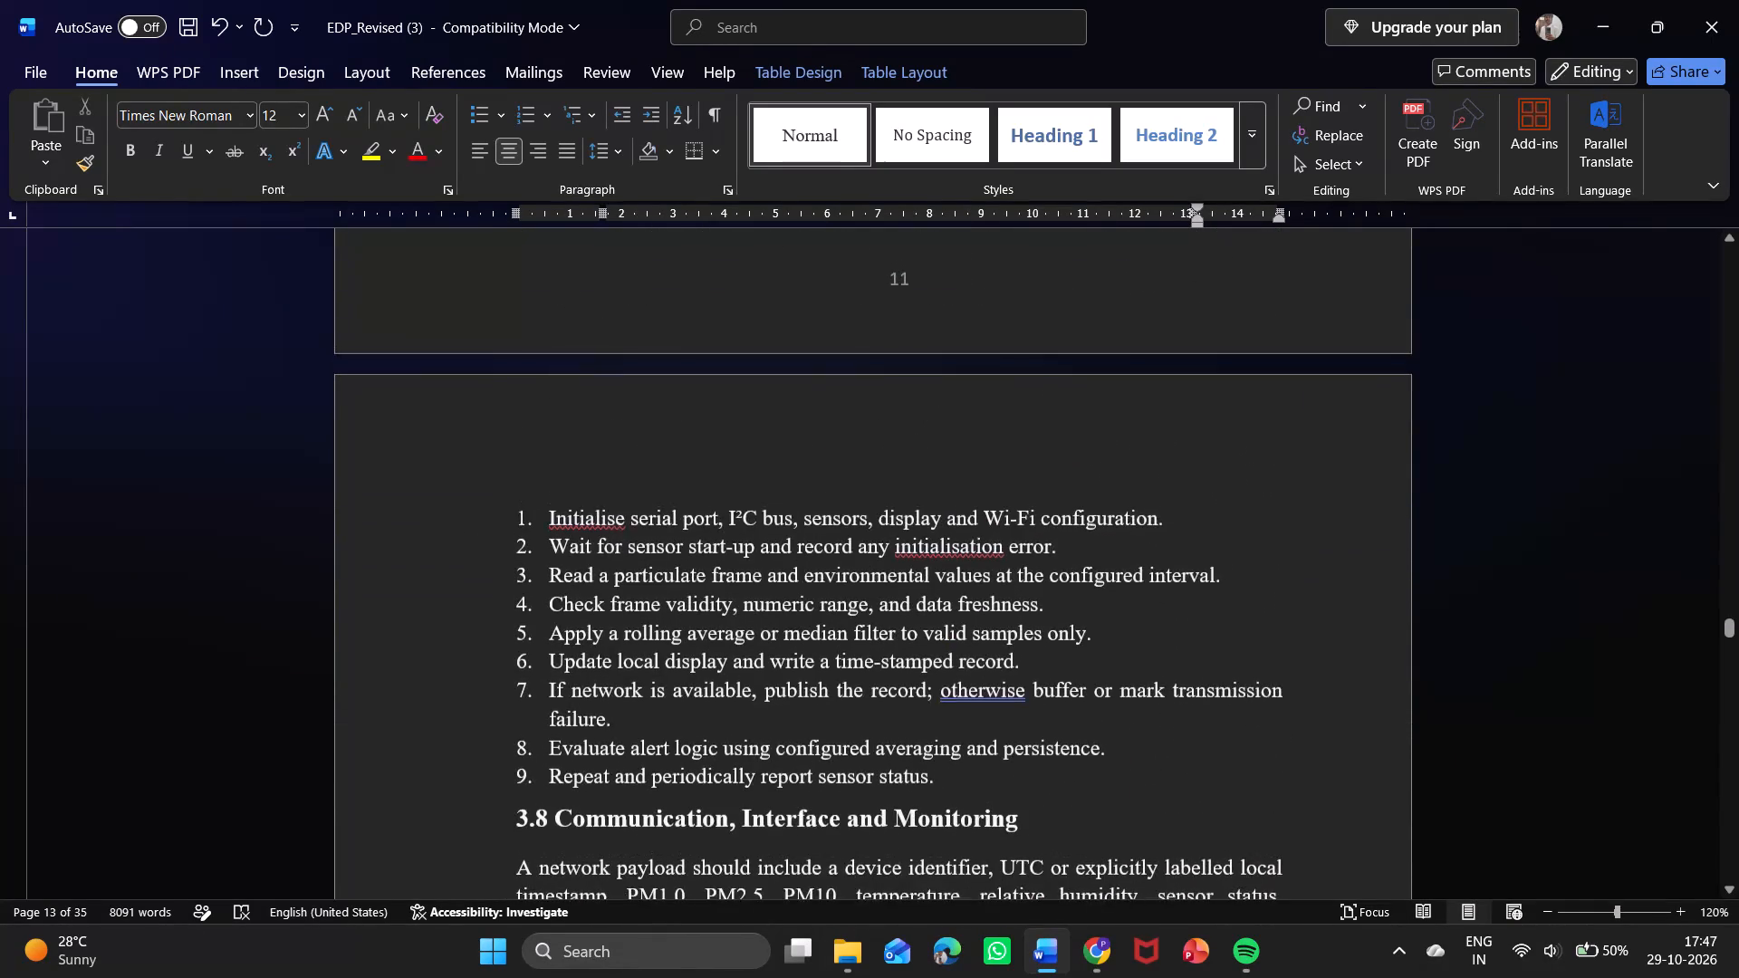
{"action": "scroll", "coordinate": [918, 677], "scroll_direction": "up", "scroll_amount": 2}
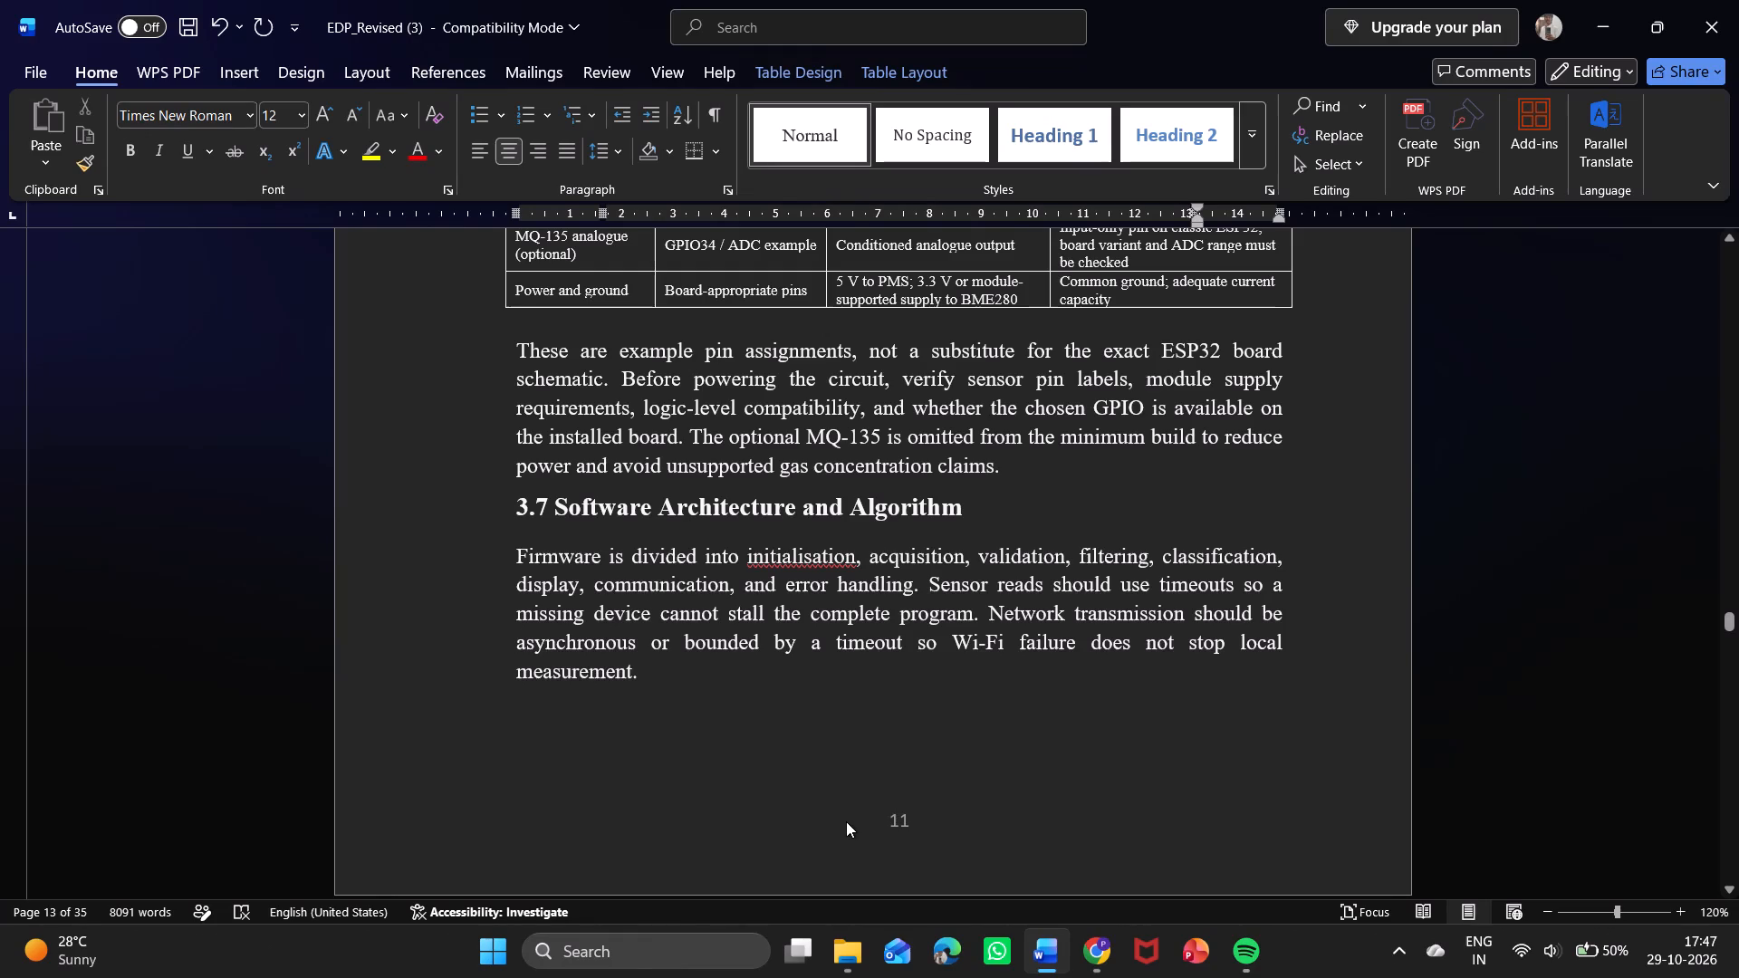
{"action": "left_click_drag", "start_coordinate": [889, 820], "coordinate": [914, 822]}
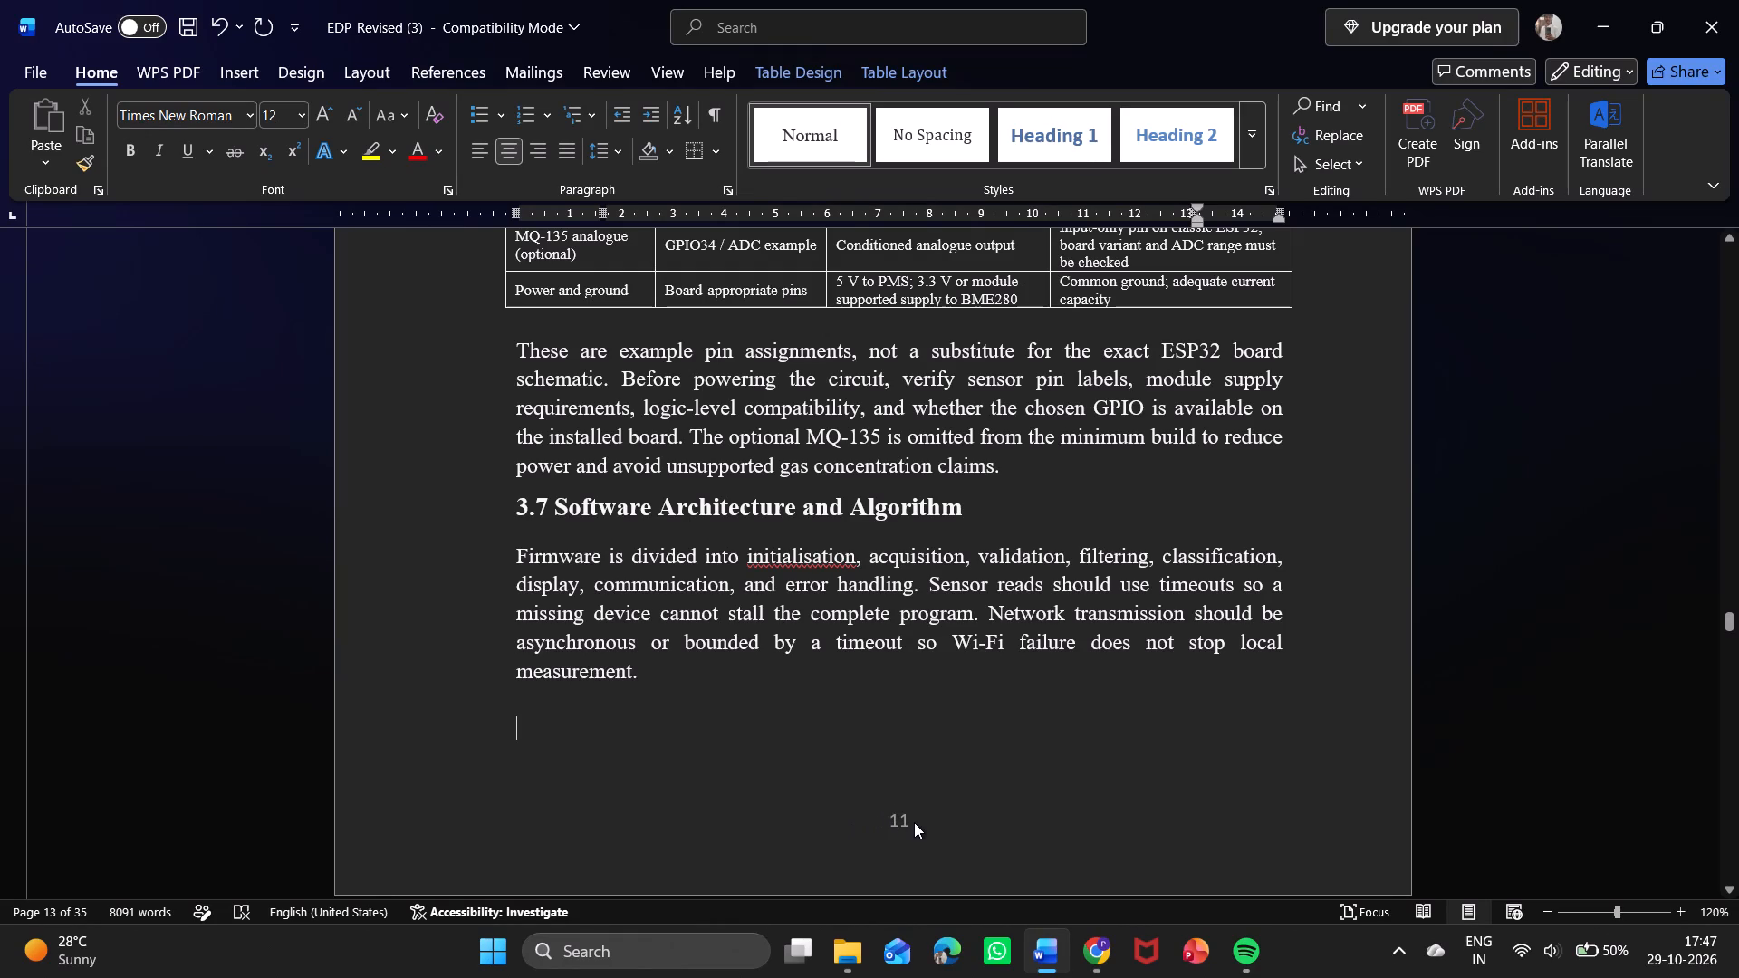
{"action": "left_click_drag", "start_coordinate": [914, 822], "coordinate": [920, 823]}
{"action": "left_click_drag", "start_coordinate": [920, 823], "coordinate": [882, 797]}
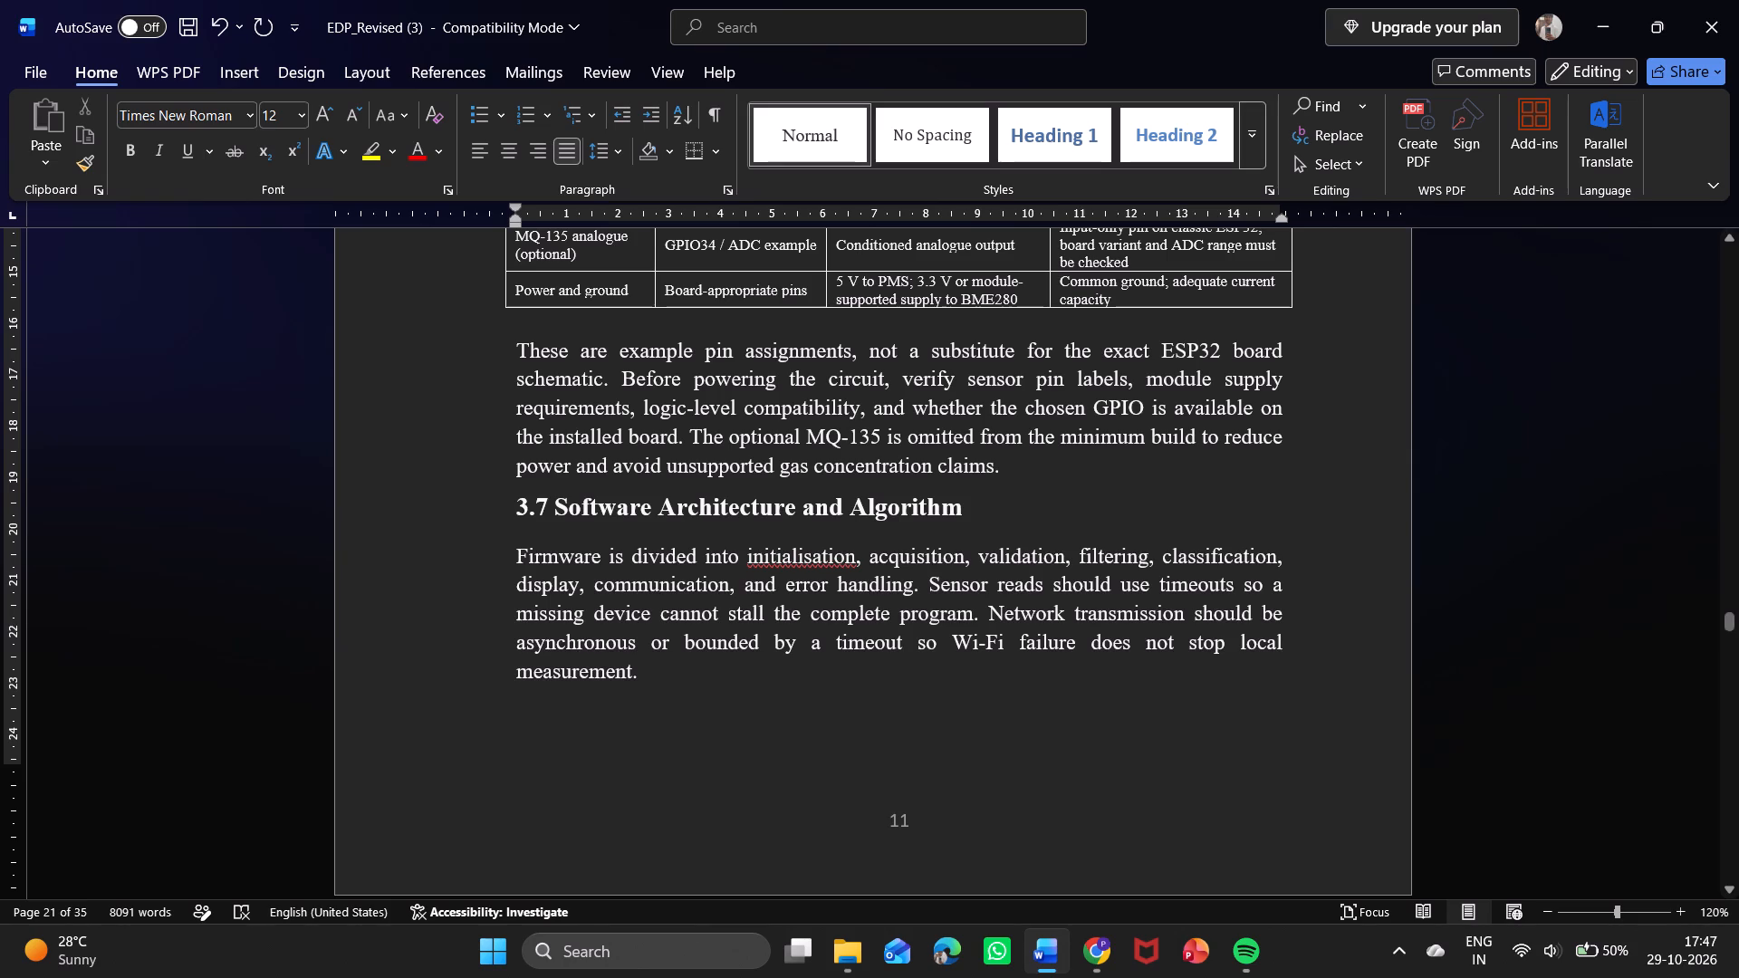
Examine section 3.6 around Figure 3.2 and the signal and ESP32 pin table below it.
{"action": "scroll", "coordinate": [870, 719], "scroll_direction": "up", "scroll_amount": 5}
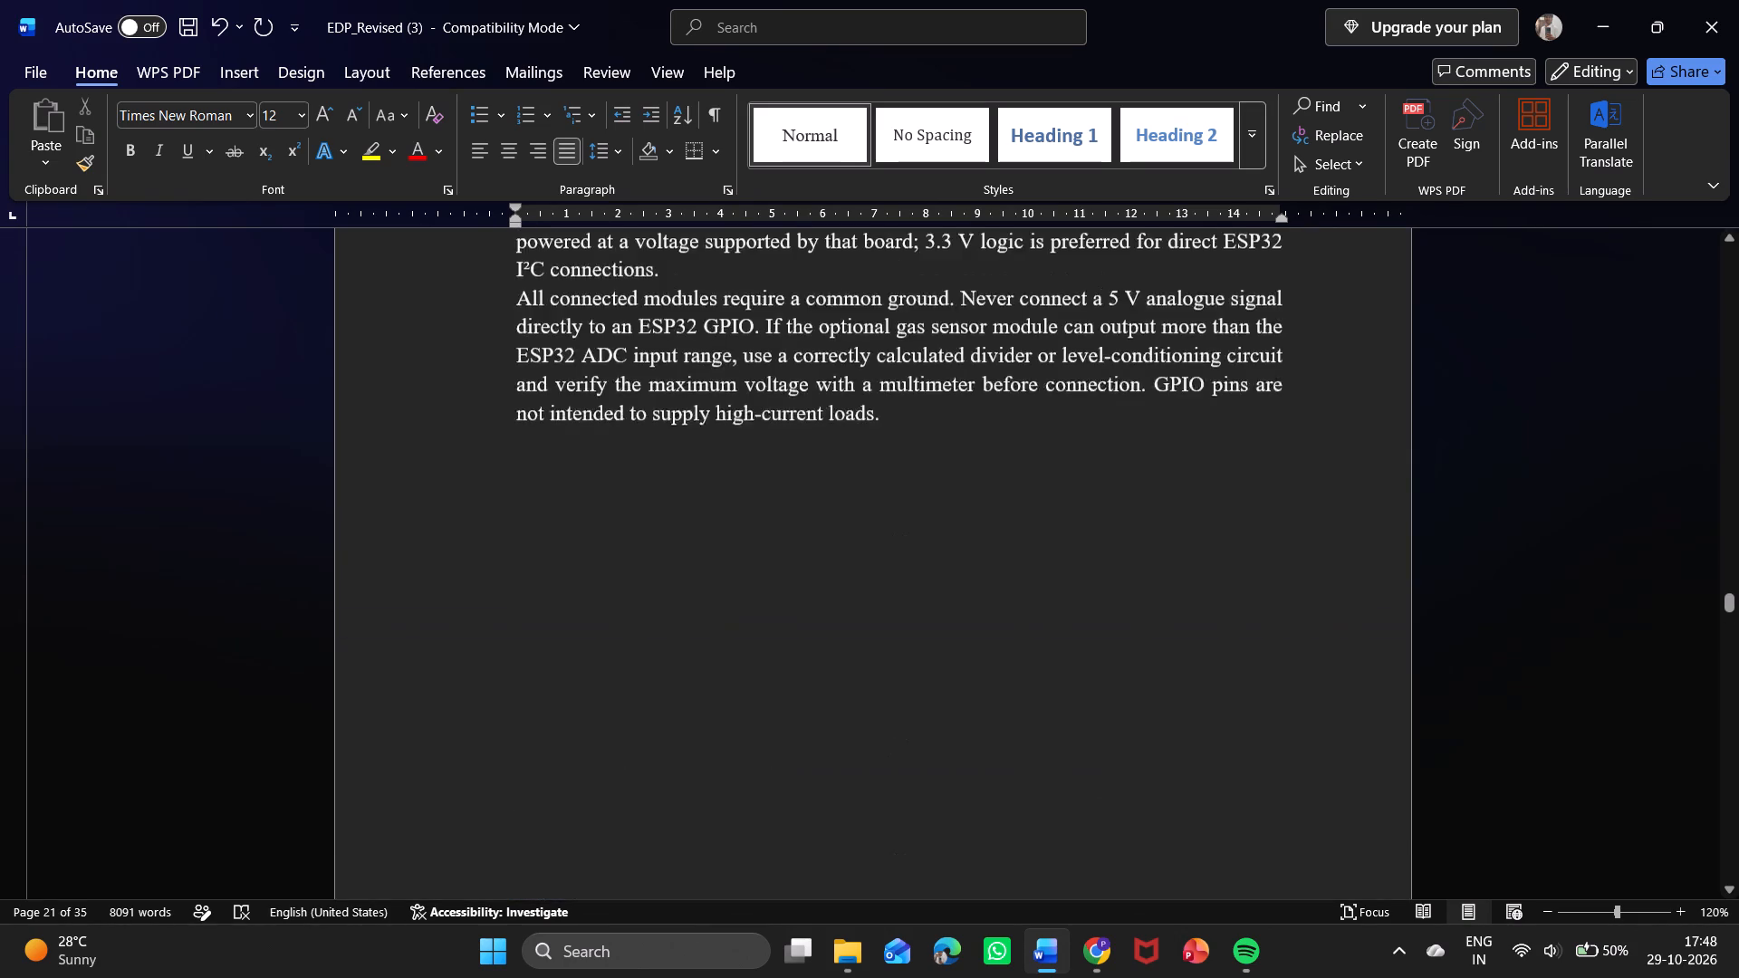
{"action": "scroll", "coordinate": [870, 719], "scroll_direction": "down", "scroll_amount": 3}
{"action": "scroll", "coordinate": [870, 719], "scroll_direction": "up", "scroll_amount": 1}
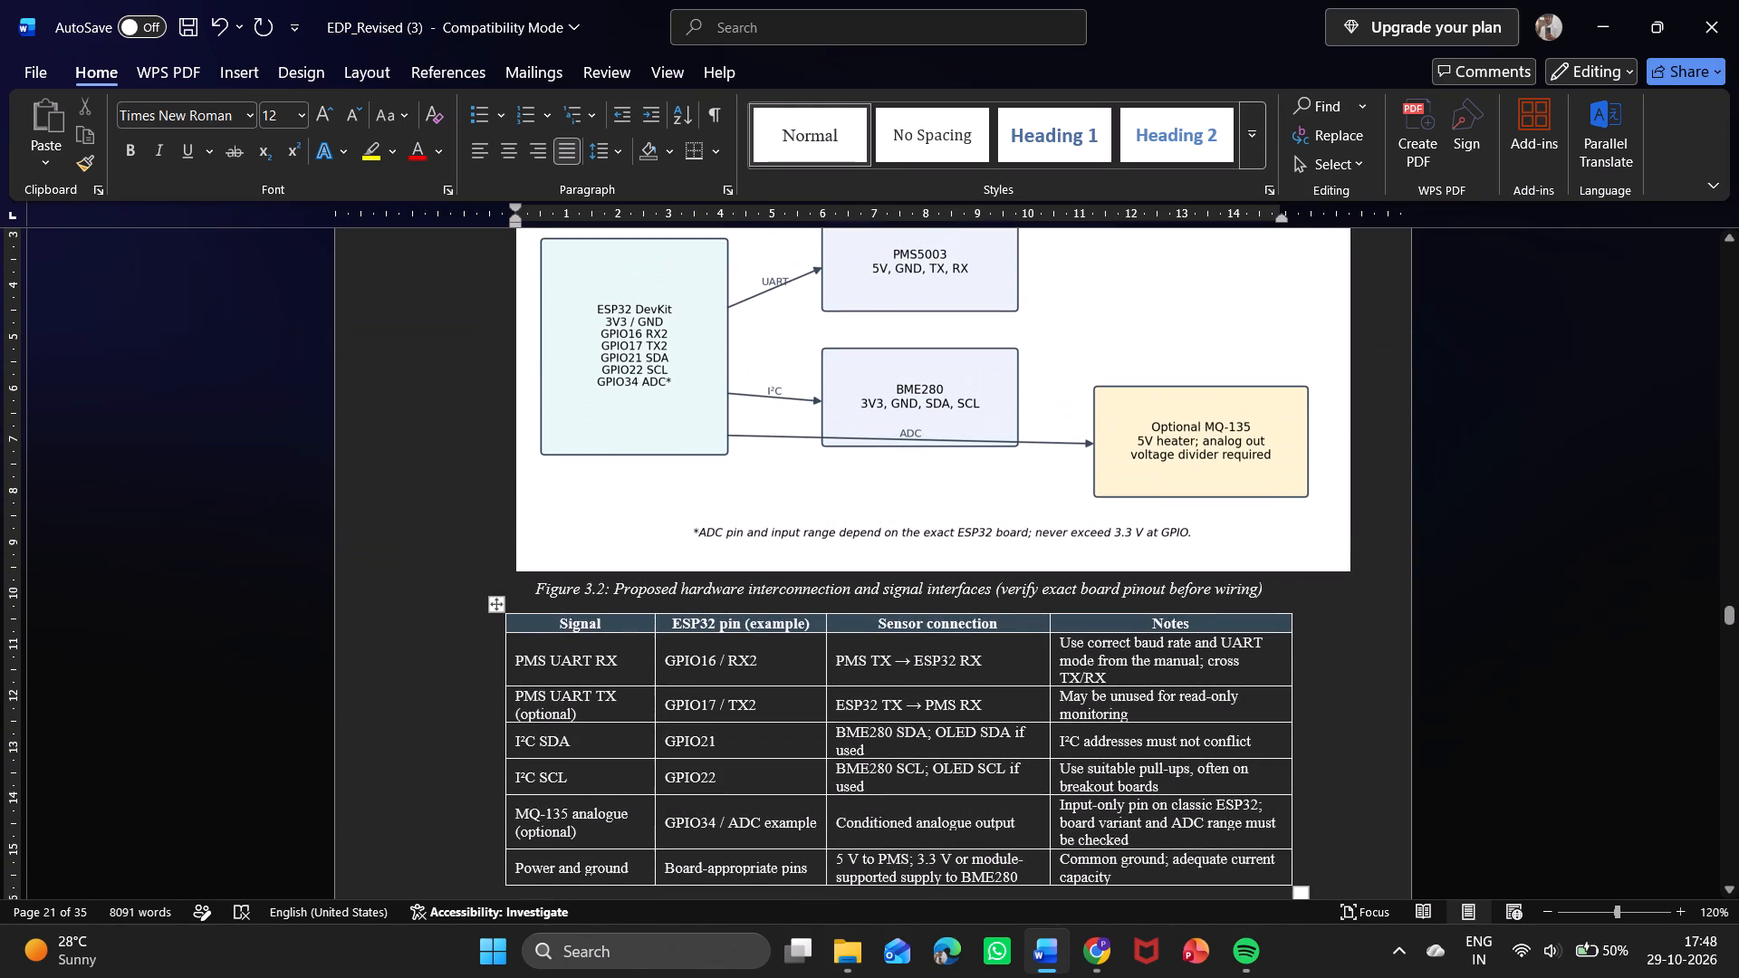
{"action": "scroll", "coordinate": [870, 719], "scroll_direction": "down", "scroll_amount": 1}
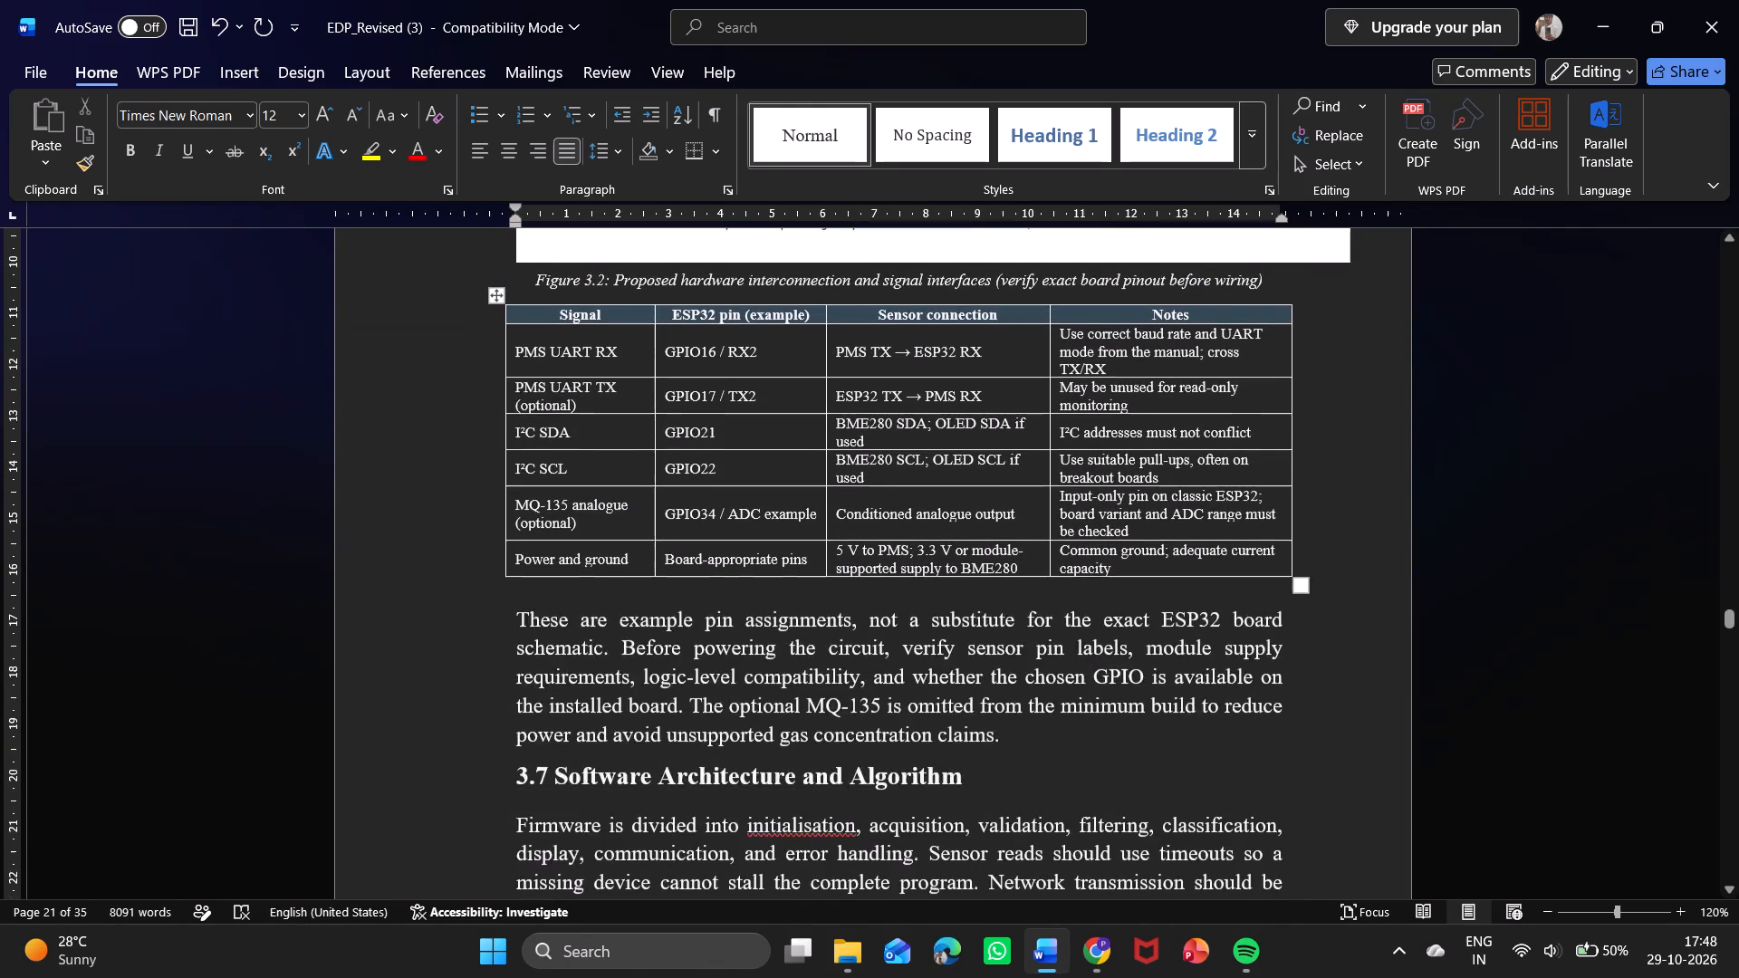
Look forward from section 3.7 through Chapters 4 and 5 to the references, checking the pages of tables and sections.
{"action": "scroll", "coordinate": [870, 719], "scroll_direction": "down", "scroll_amount": 5}
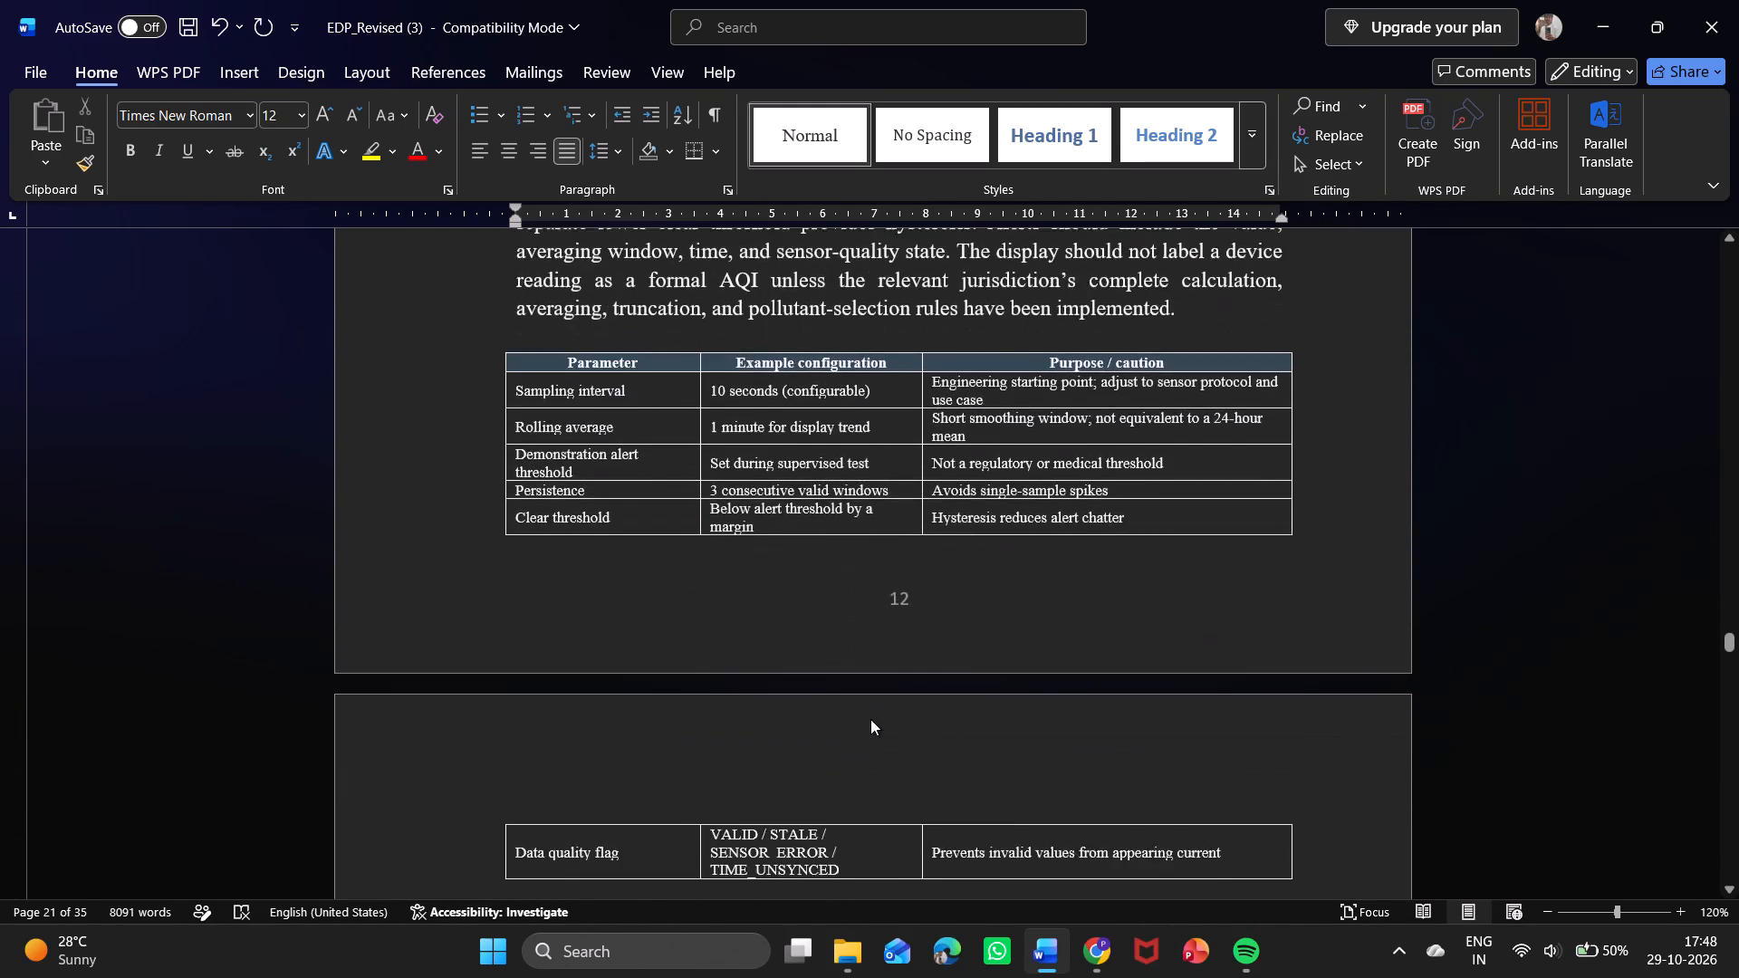
{"action": "scroll", "coordinate": [870, 719], "scroll_direction": "down", "scroll_amount": 7}
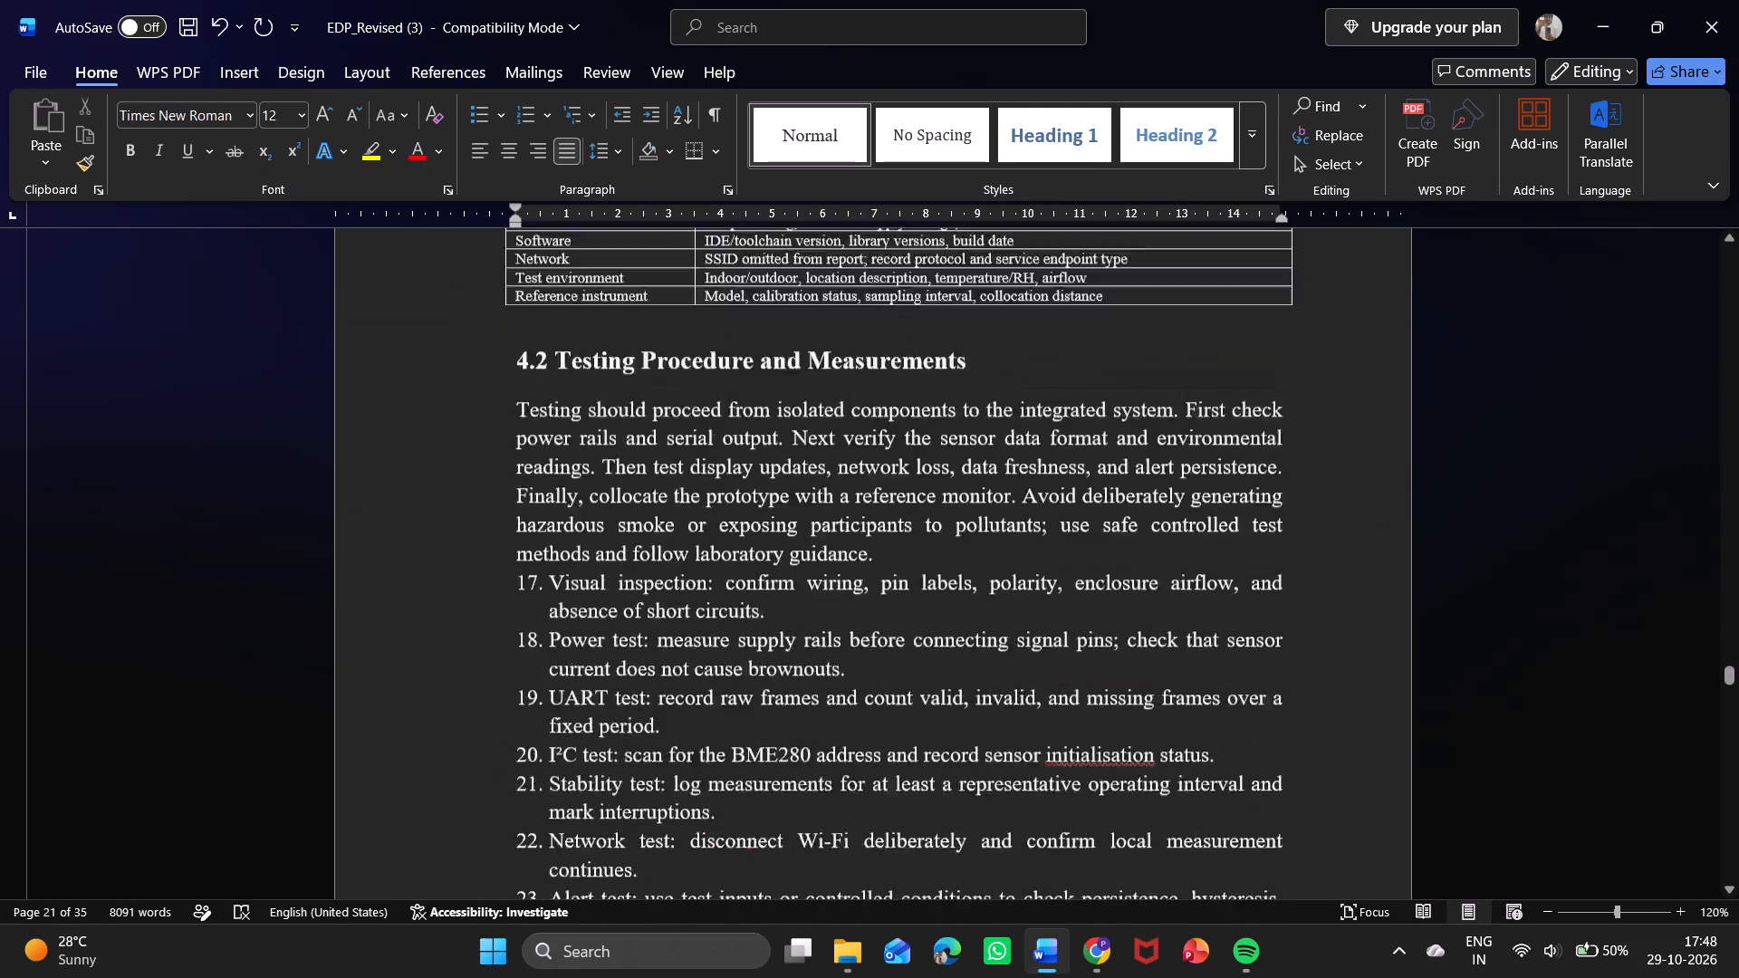
{"action": "scroll", "coordinate": [870, 719], "scroll_direction": "down", "scroll_amount": 5}
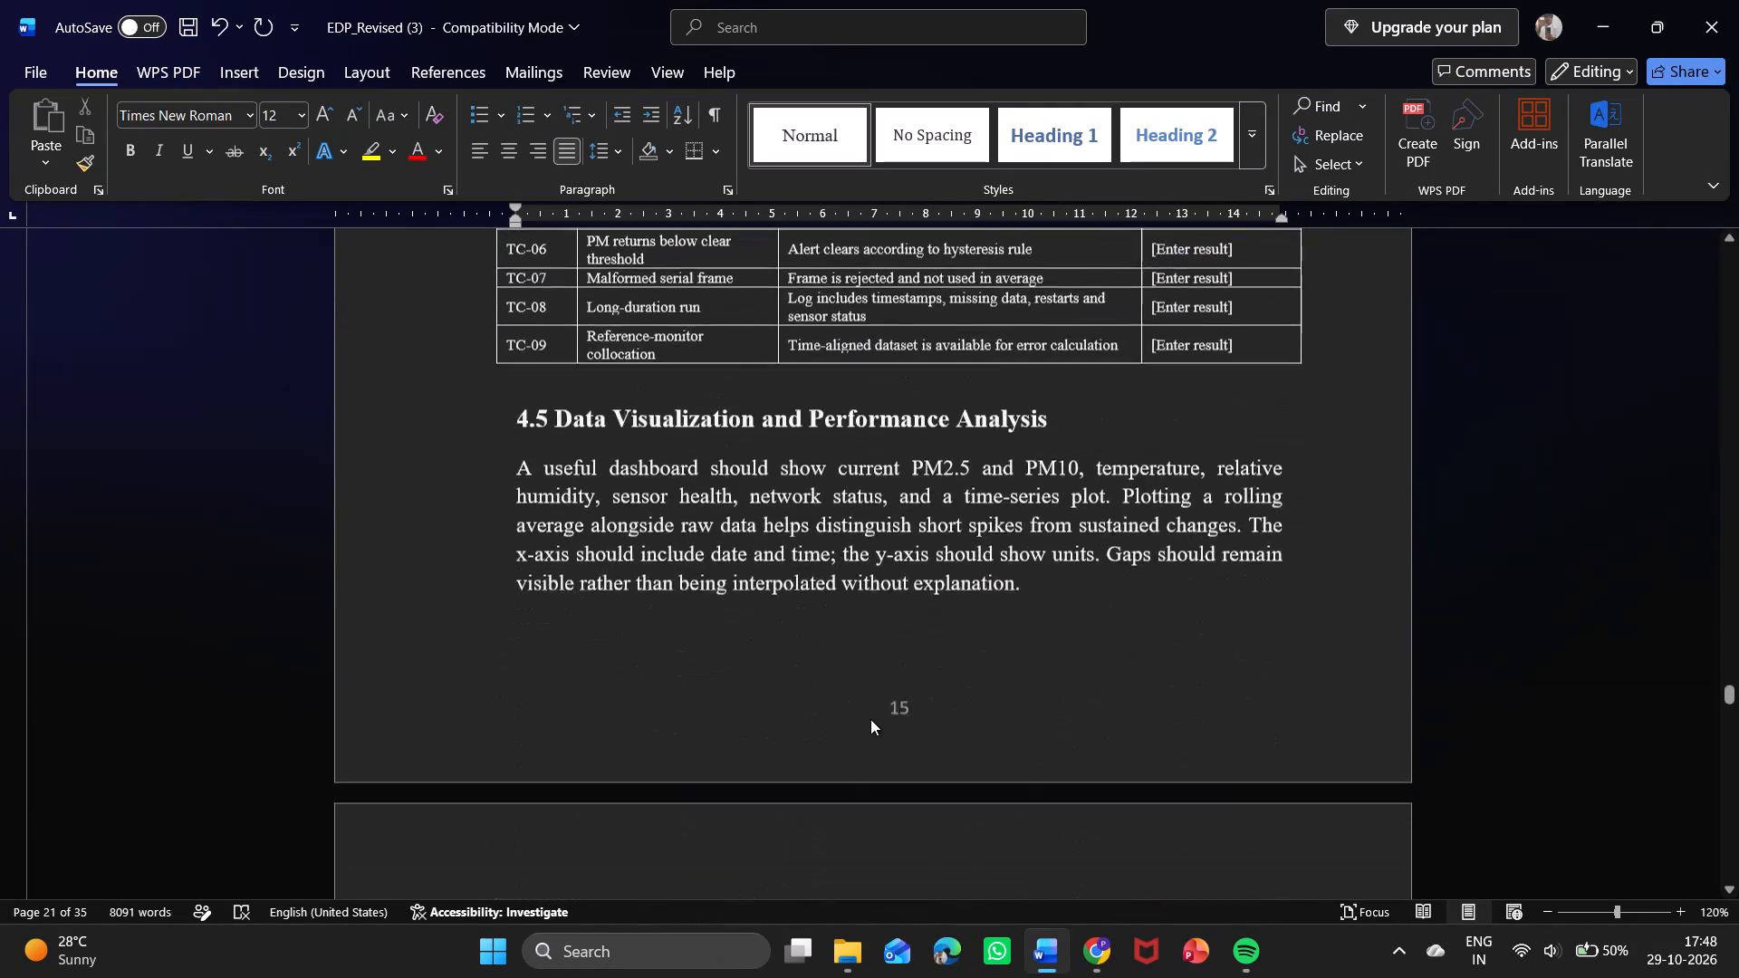
{"action": "scroll", "coordinate": [870, 719], "scroll_direction": "down", "scroll_amount": 4}
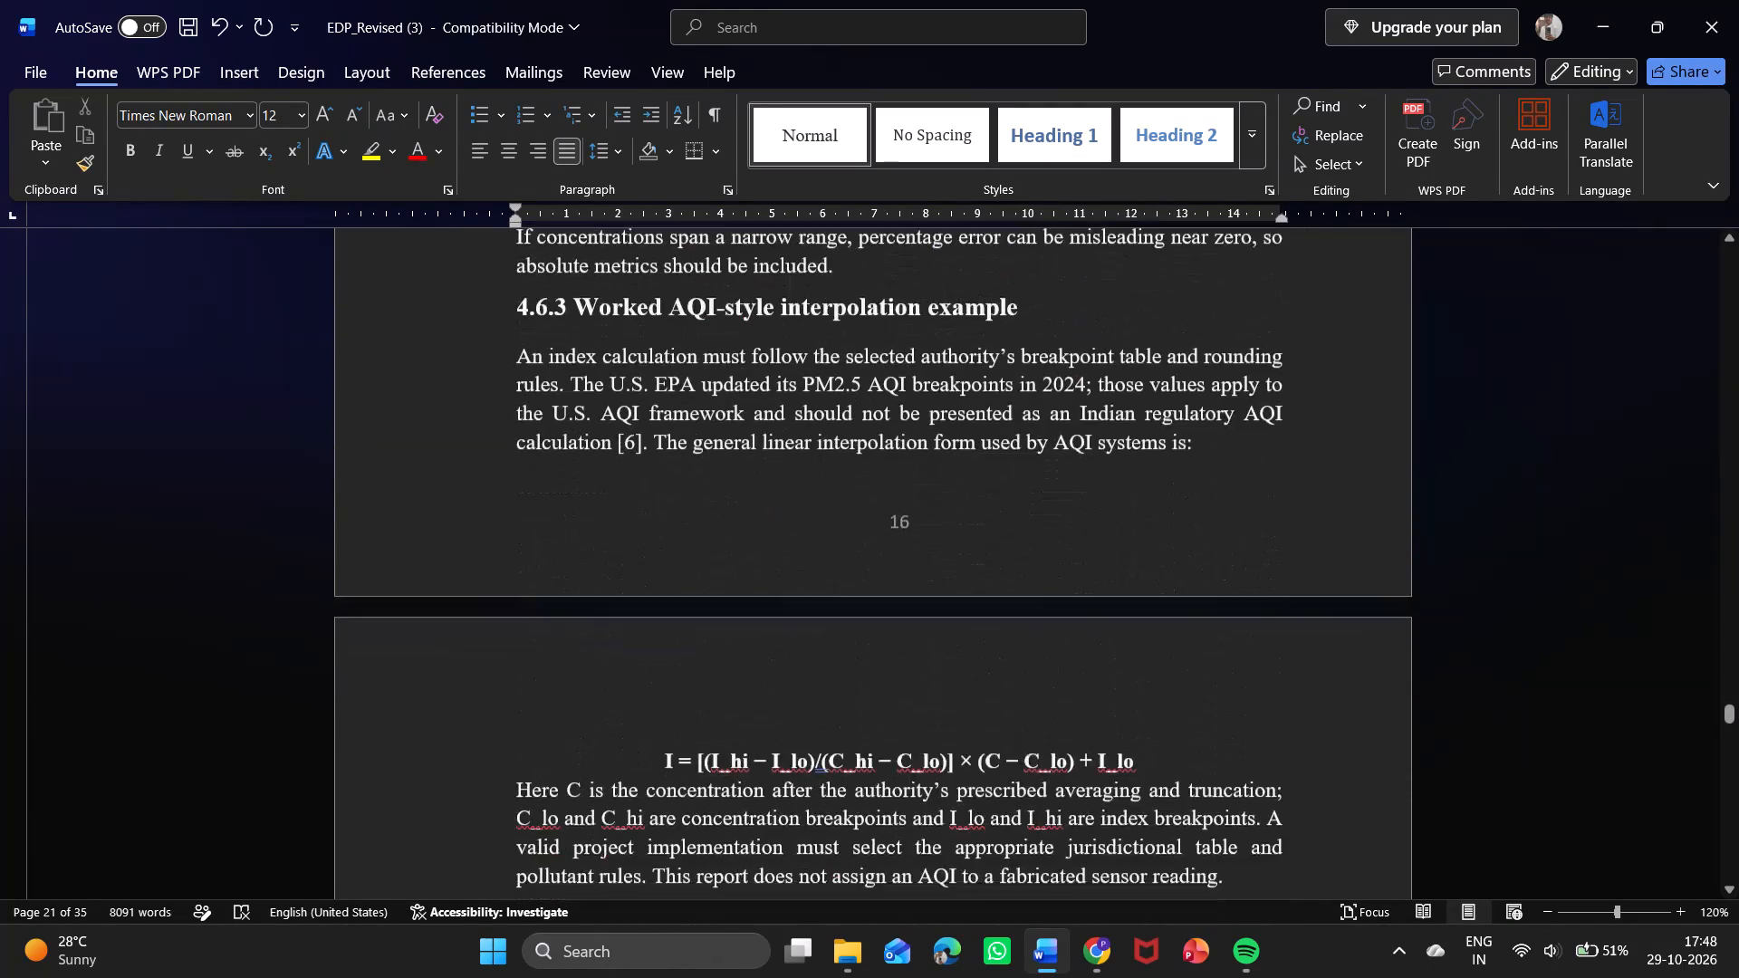
{"action": "scroll", "coordinate": [870, 719], "scroll_direction": "down", "scroll_amount": 7}
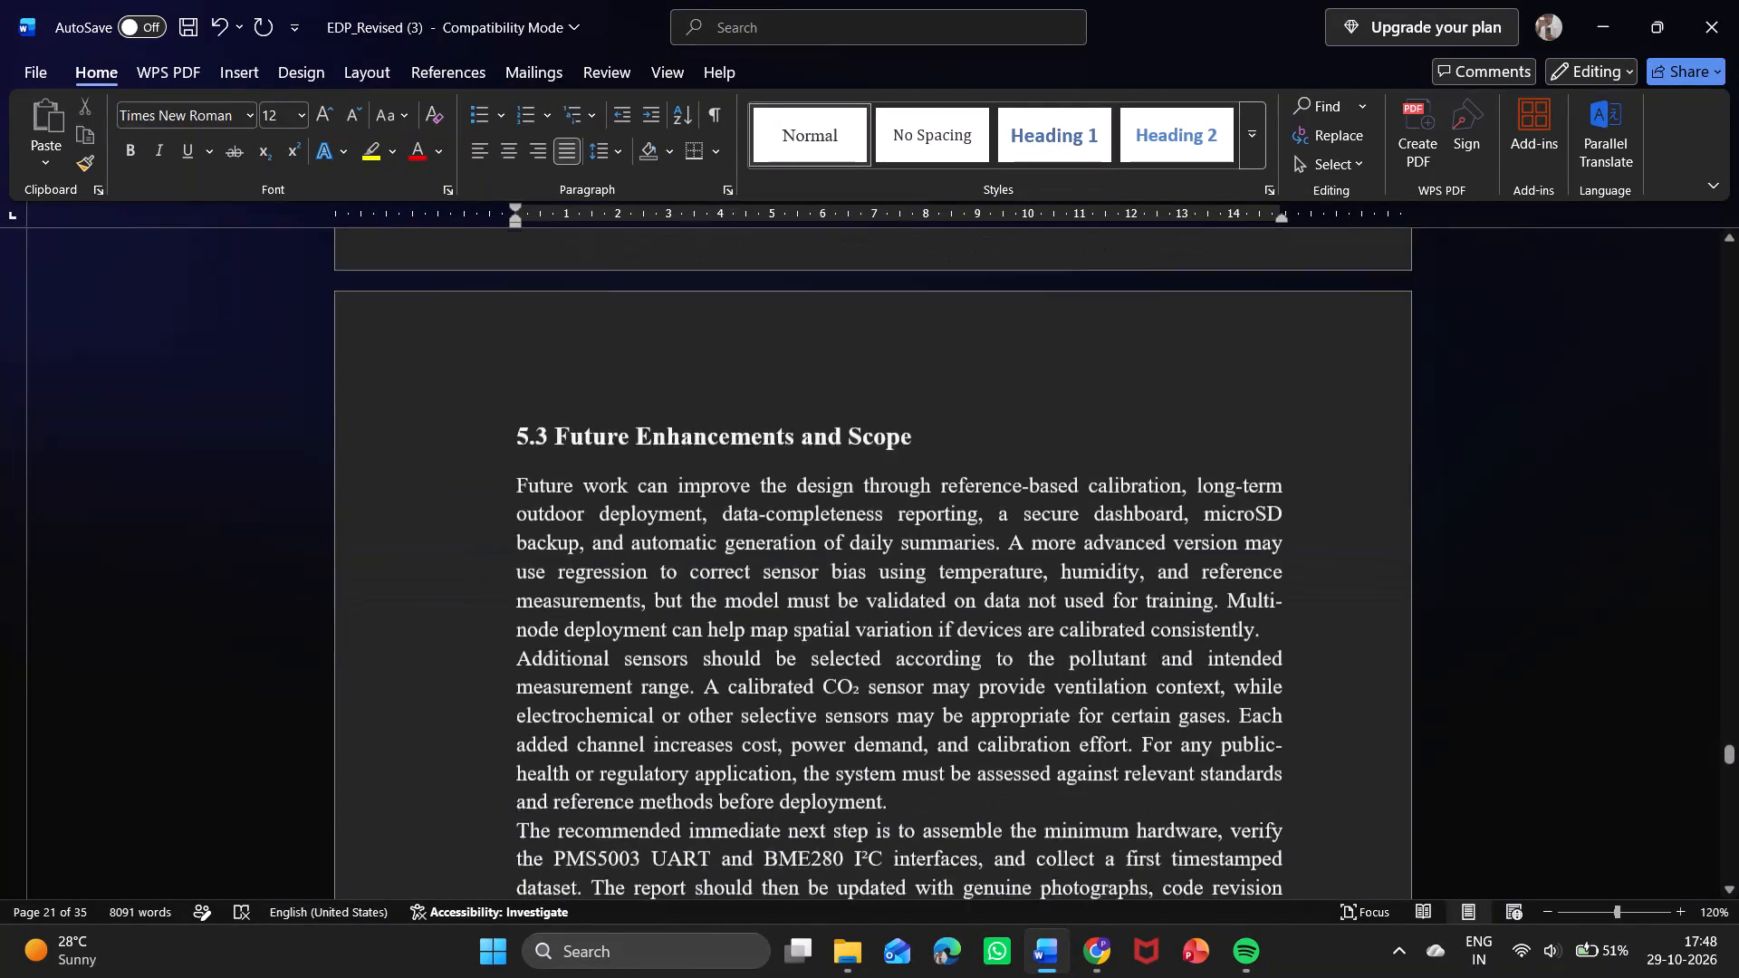
{"action": "scroll", "coordinate": [870, 719], "scroll_direction": "down", "scroll_amount": 4}
Look back from the references to section 3.1, checking the tables and figures in Chapters 4 and 3.
{"action": "scroll", "coordinate": [870, 719], "scroll_direction": "up", "scroll_amount": 2}
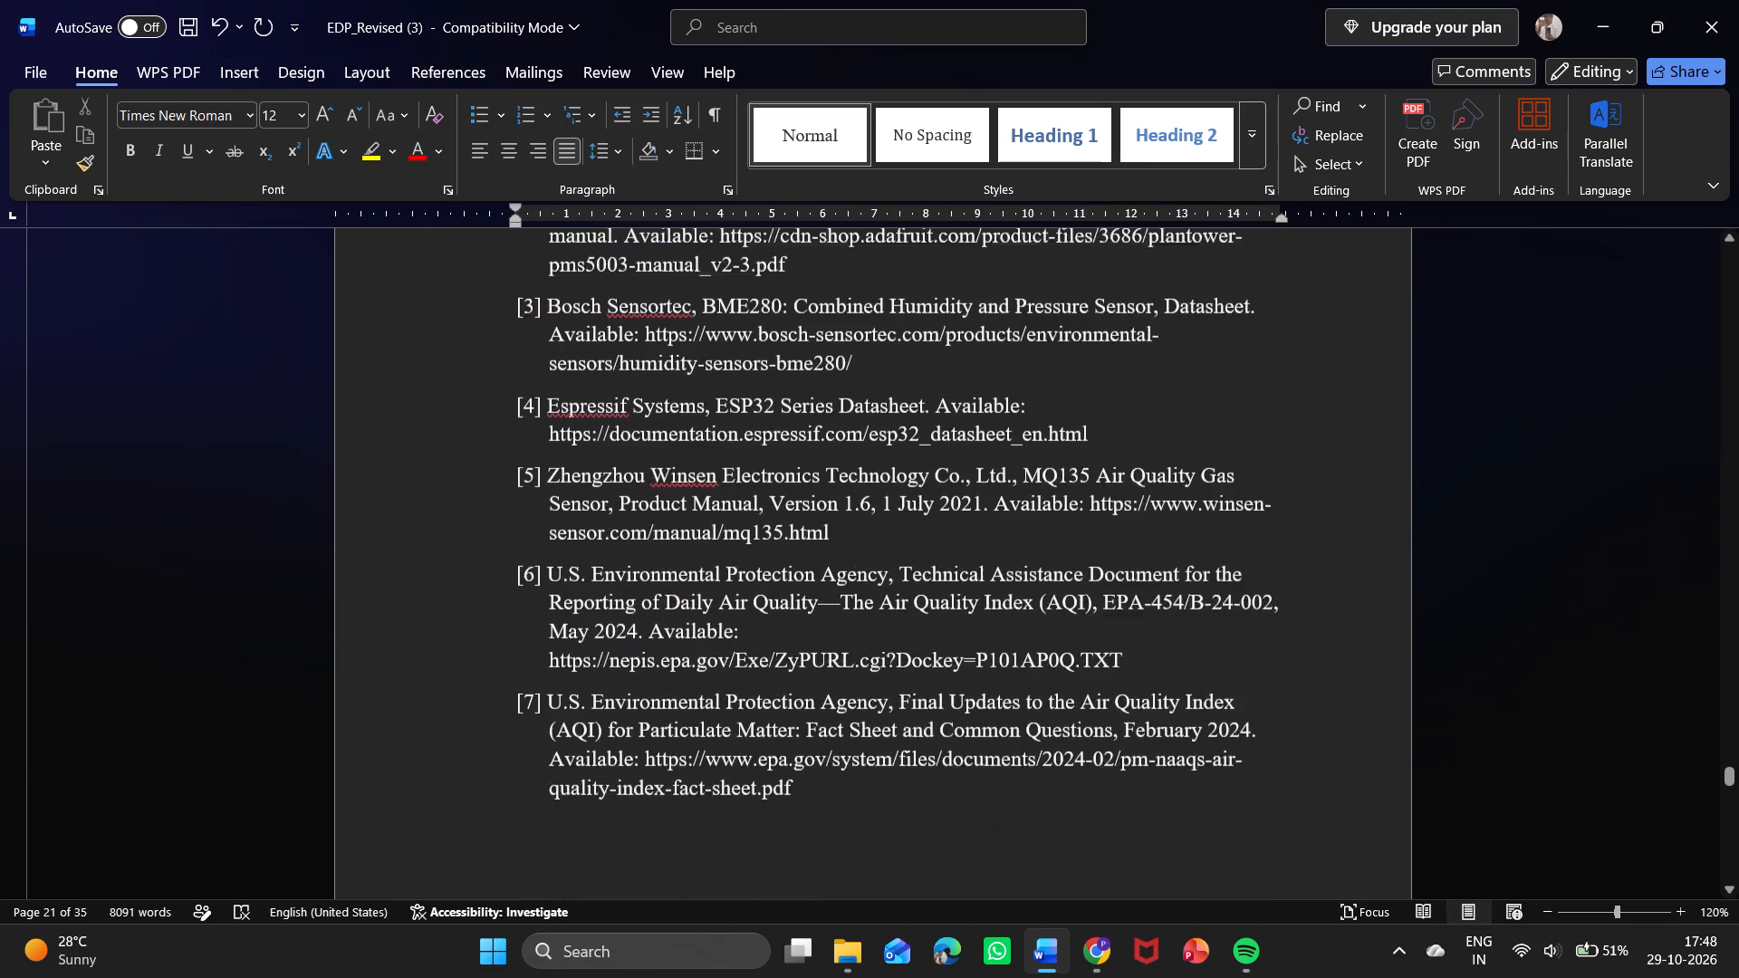
{"action": "scroll", "coordinate": [870, 719], "scroll_direction": "up", "scroll_amount": 7}
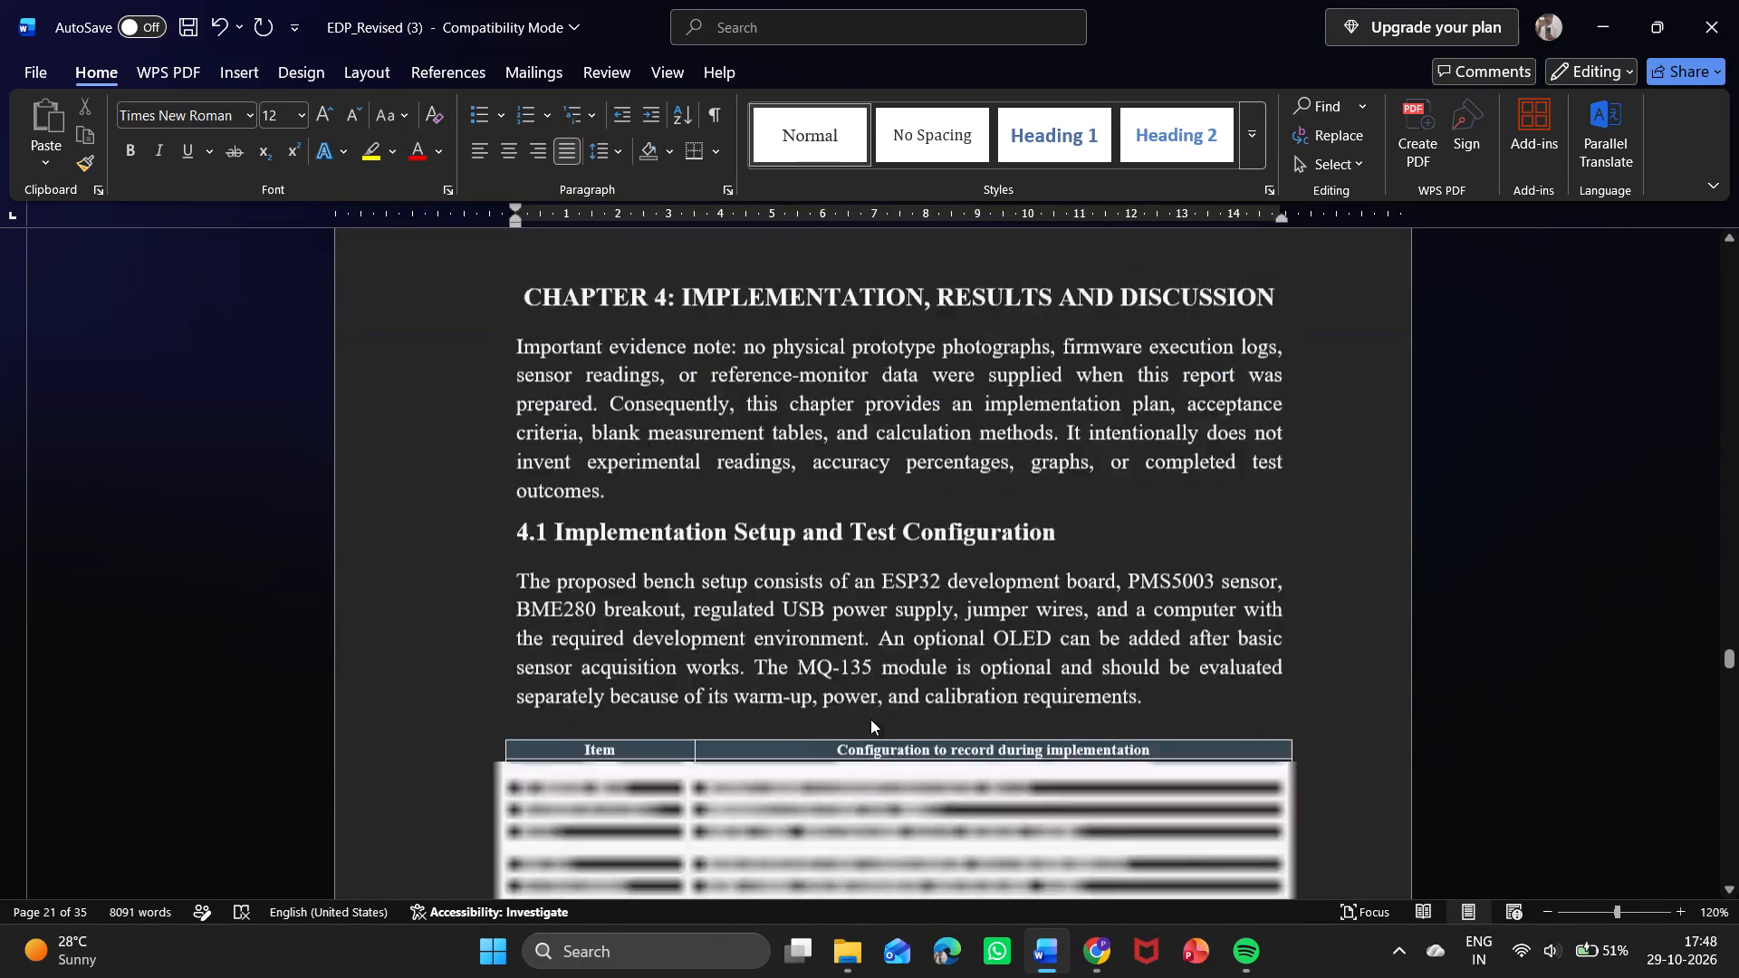
{"action": "scroll", "coordinate": [870, 719], "scroll_direction": "up", "scroll_amount": 7}
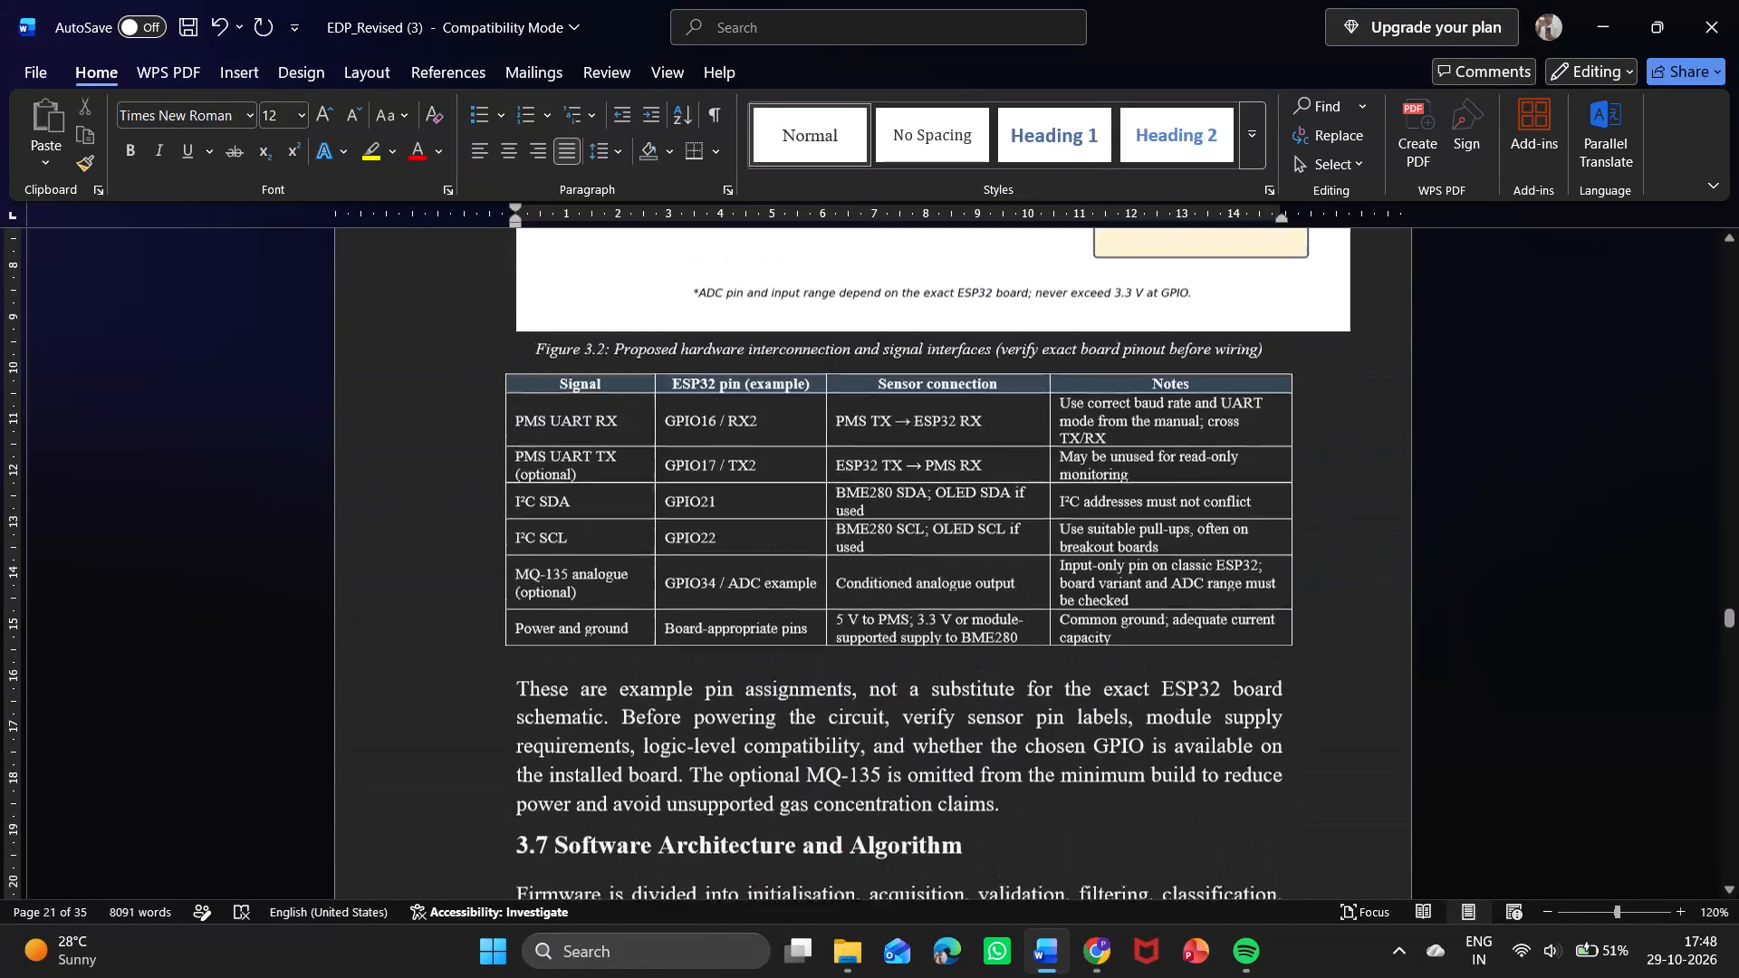
{"action": "scroll", "coordinate": [870, 719], "scroll_direction": "up", "scroll_amount": 2}
{"action": "scroll", "coordinate": [870, 719], "scroll_direction": "down", "scroll_amount": 1}
{"action": "scroll", "coordinate": [870, 719], "scroll_direction": "up", "scroll_amount": 1}
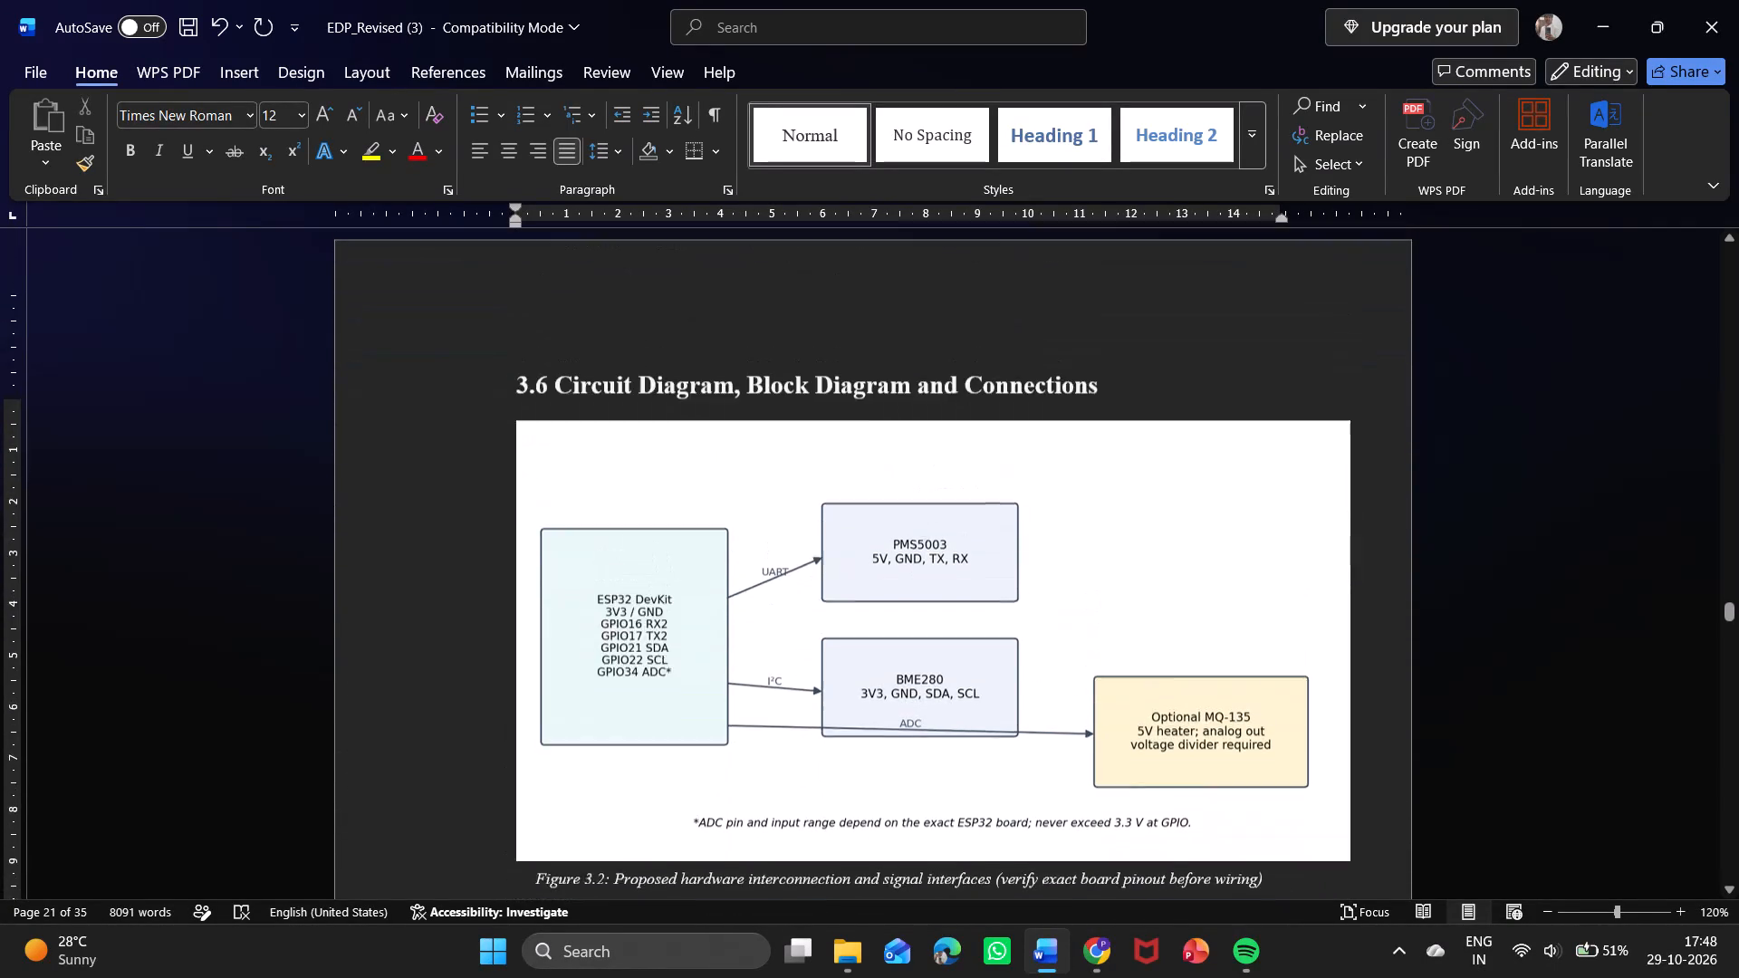
{"action": "scroll", "coordinate": [870, 719], "scroll_direction": "up", "scroll_amount": 7}
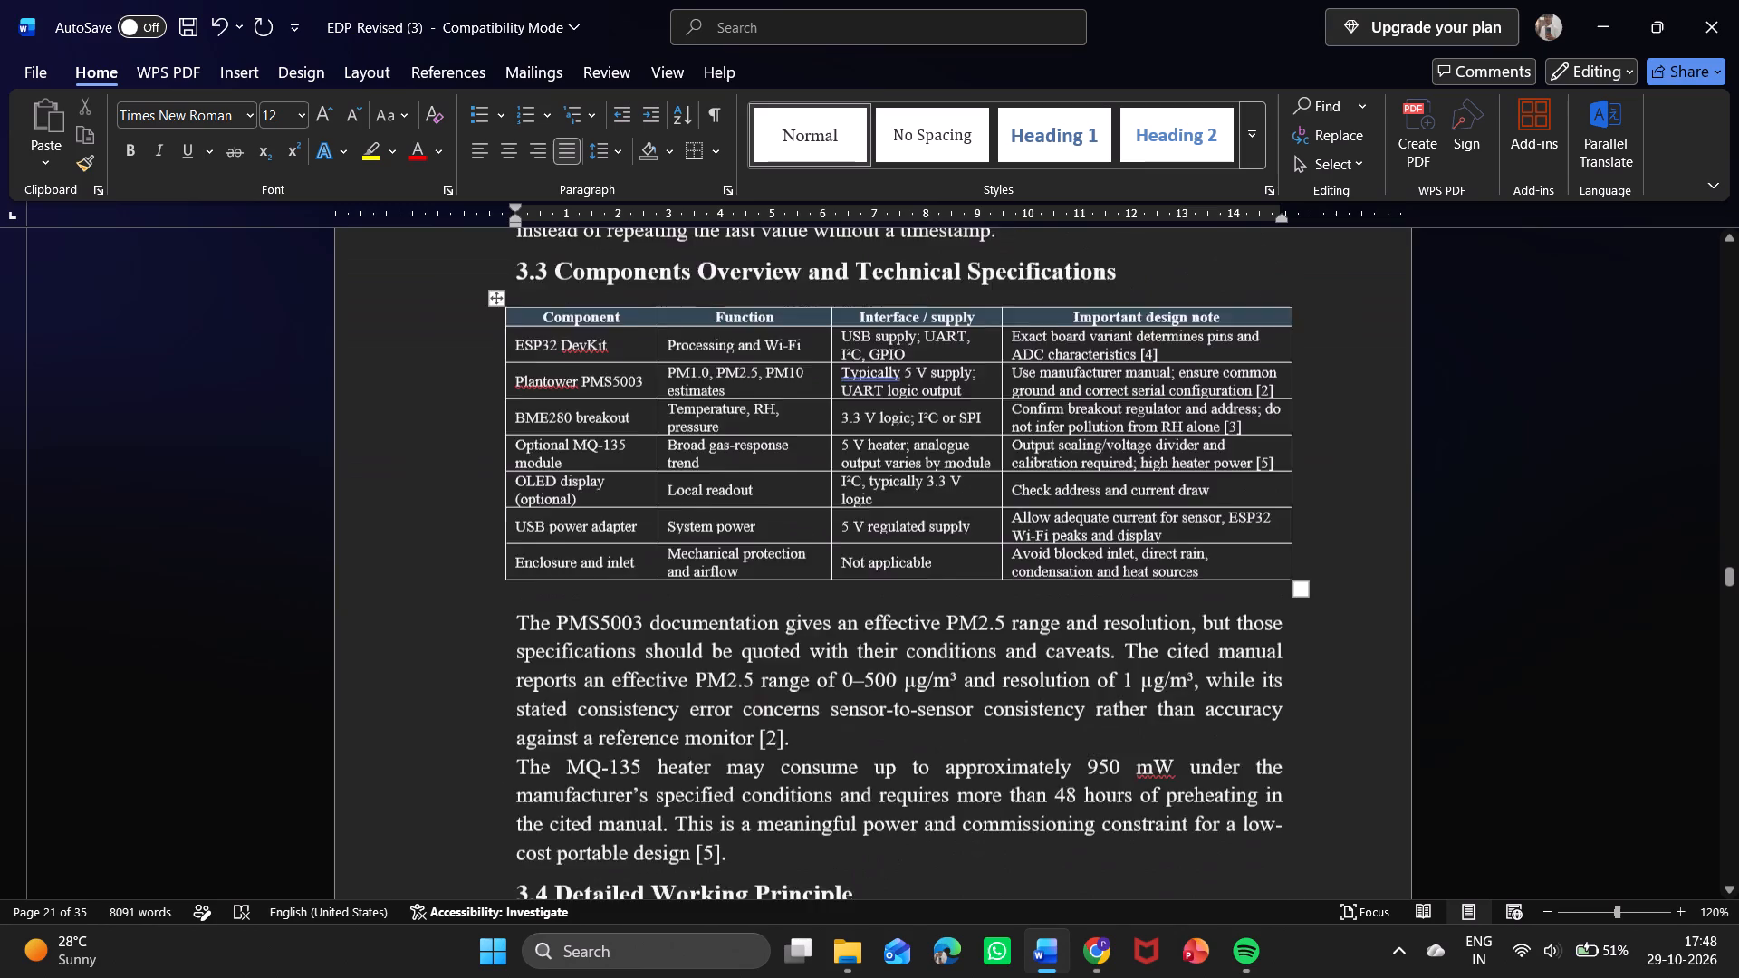
{"action": "scroll", "coordinate": [870, 719], "scroll_direction": "up", "scroll_amount": 1}
Examine sections 3.1 to 3.6 for the actual pages of the requirements, components and signal pin tables.
{"action": "scroll", "coordinate": [870, 719], "scroll_direction": "down", "scroll_amount": 2}
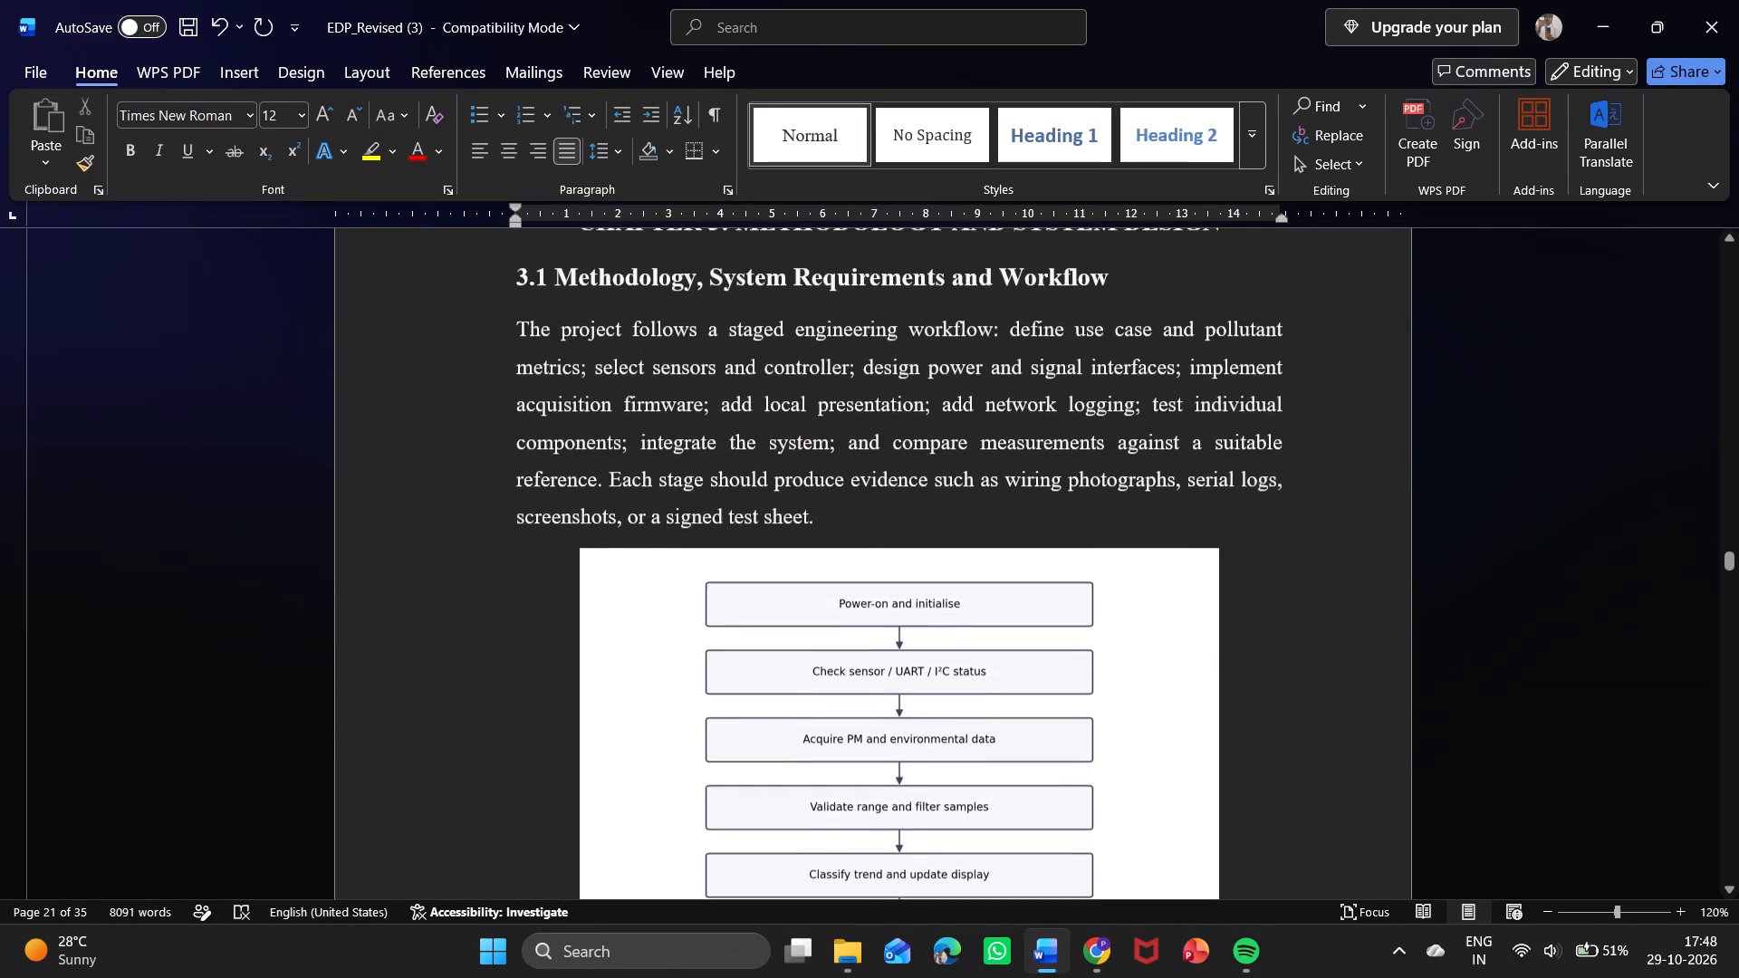
{"action": "scroll", "coordinate": [870, 719], "scroll_direction": "down", "scroll_amount": 3}
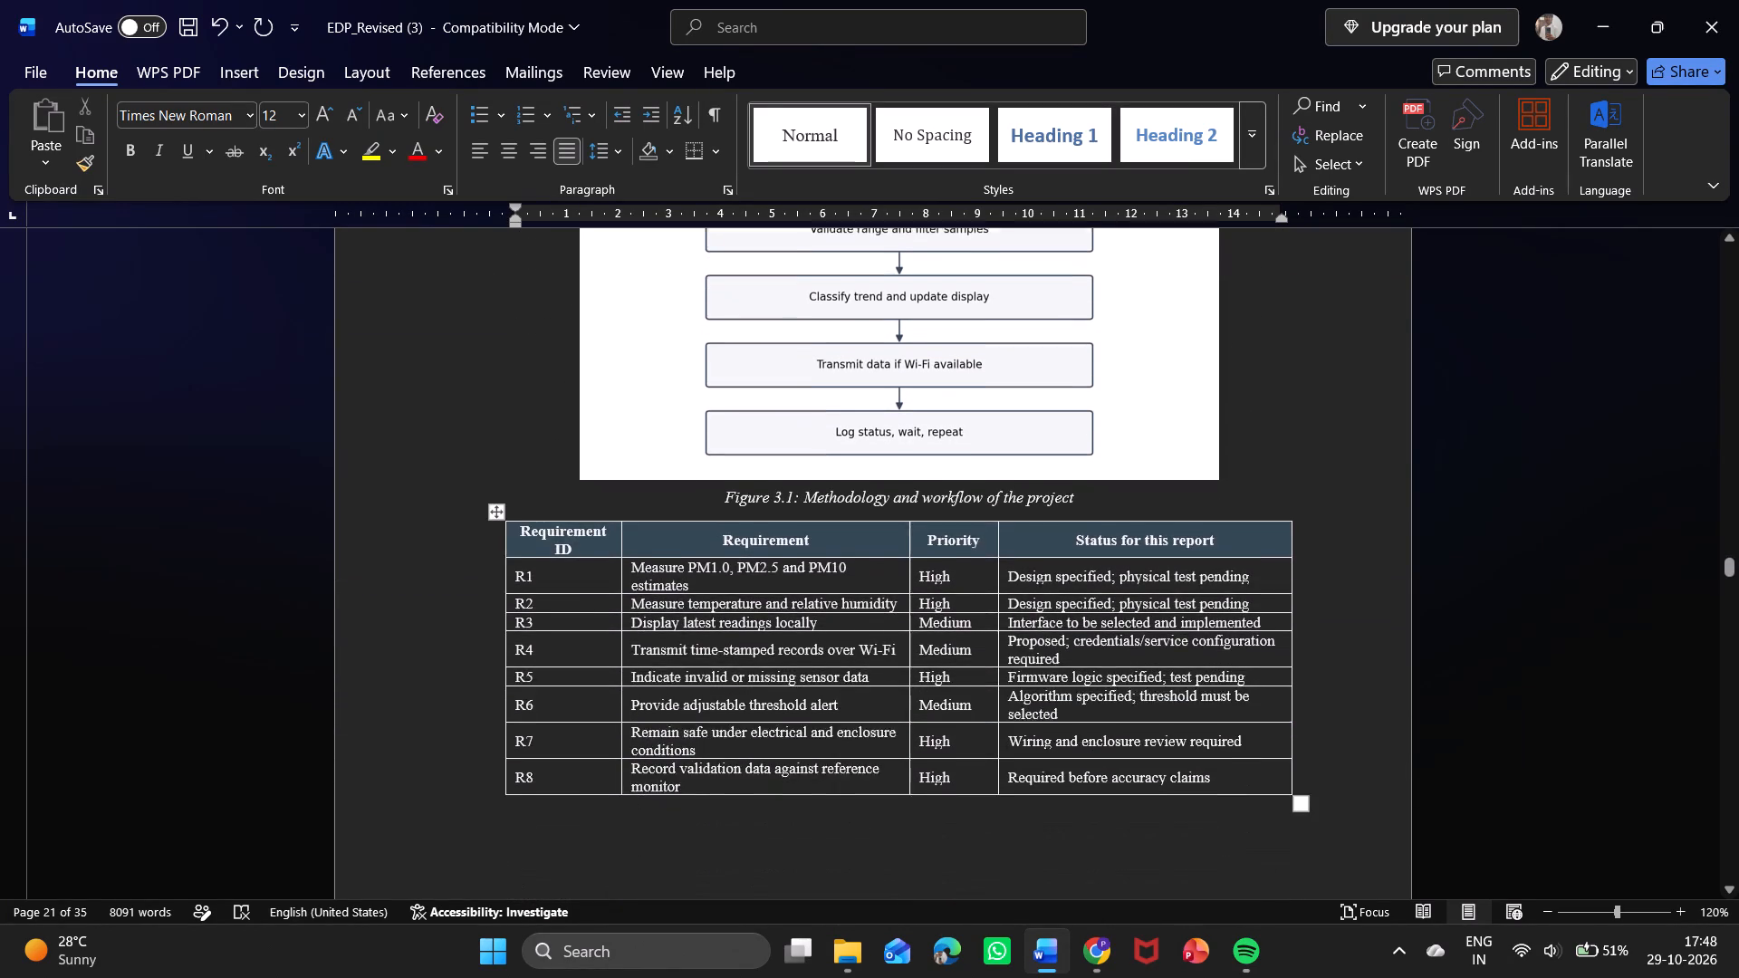
{"action": "scroll", "coordinate": [870, 719], "scroll_direction": "down", "scroll_amount": 2}
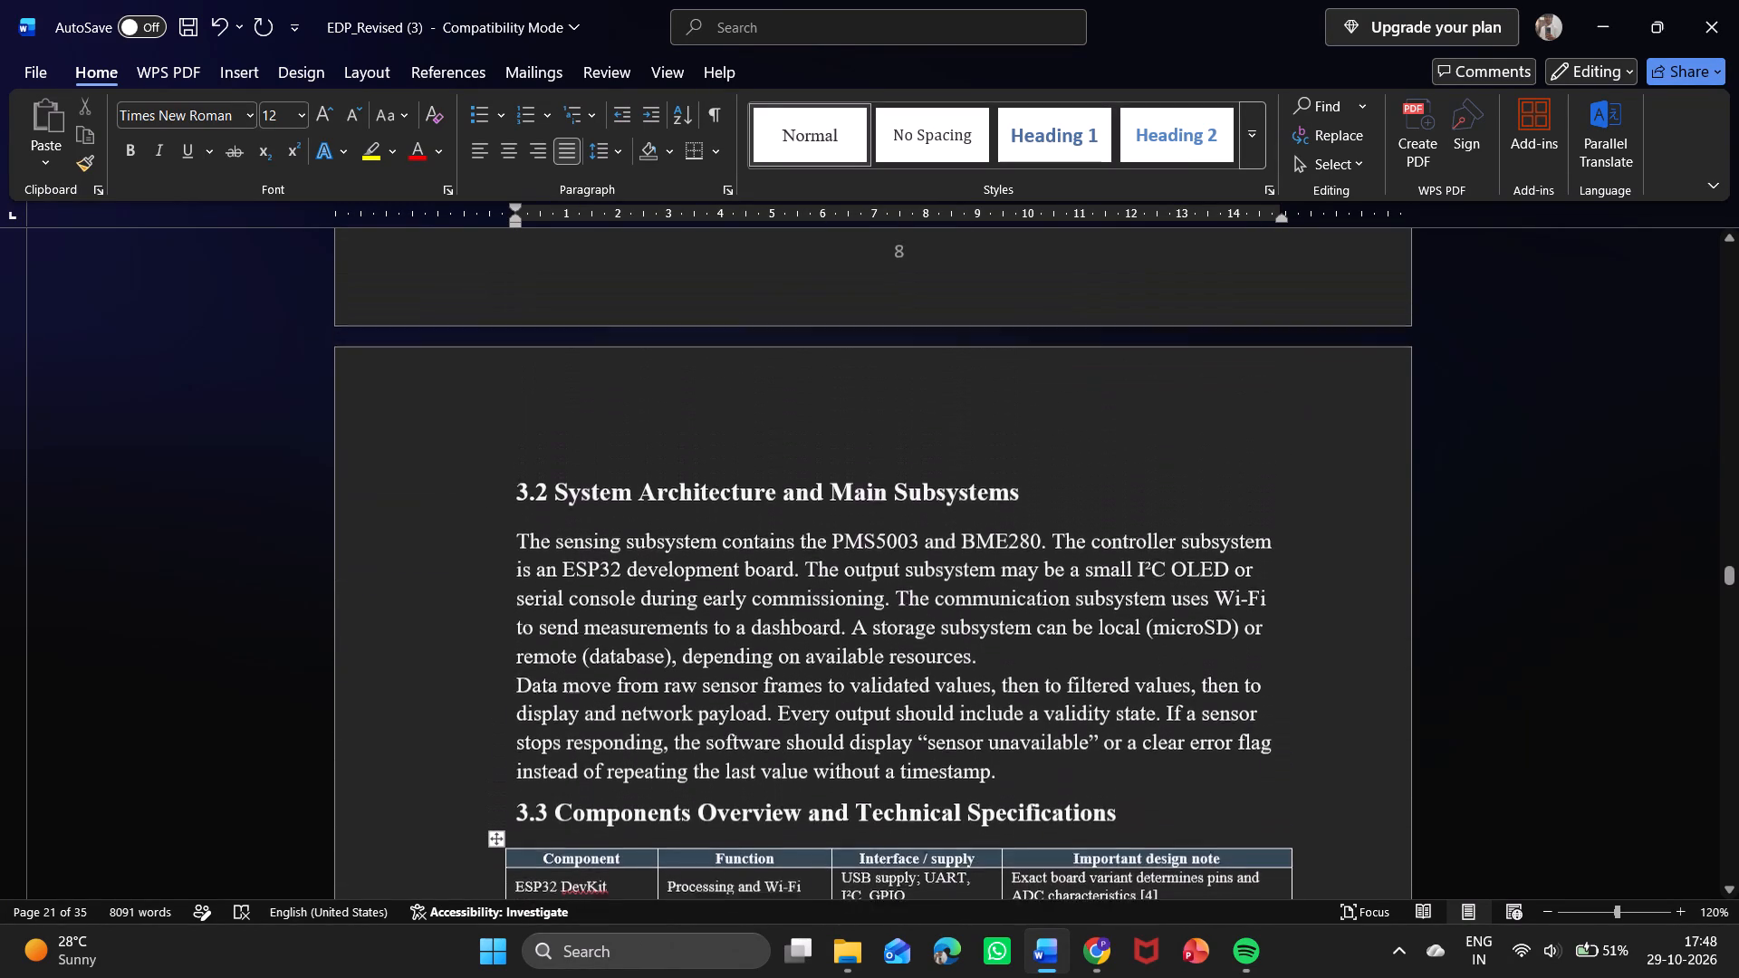
{"action": "scroll", "coordinate": [870, 719], "scroll_direction": "down", "scroll_amount": 7}
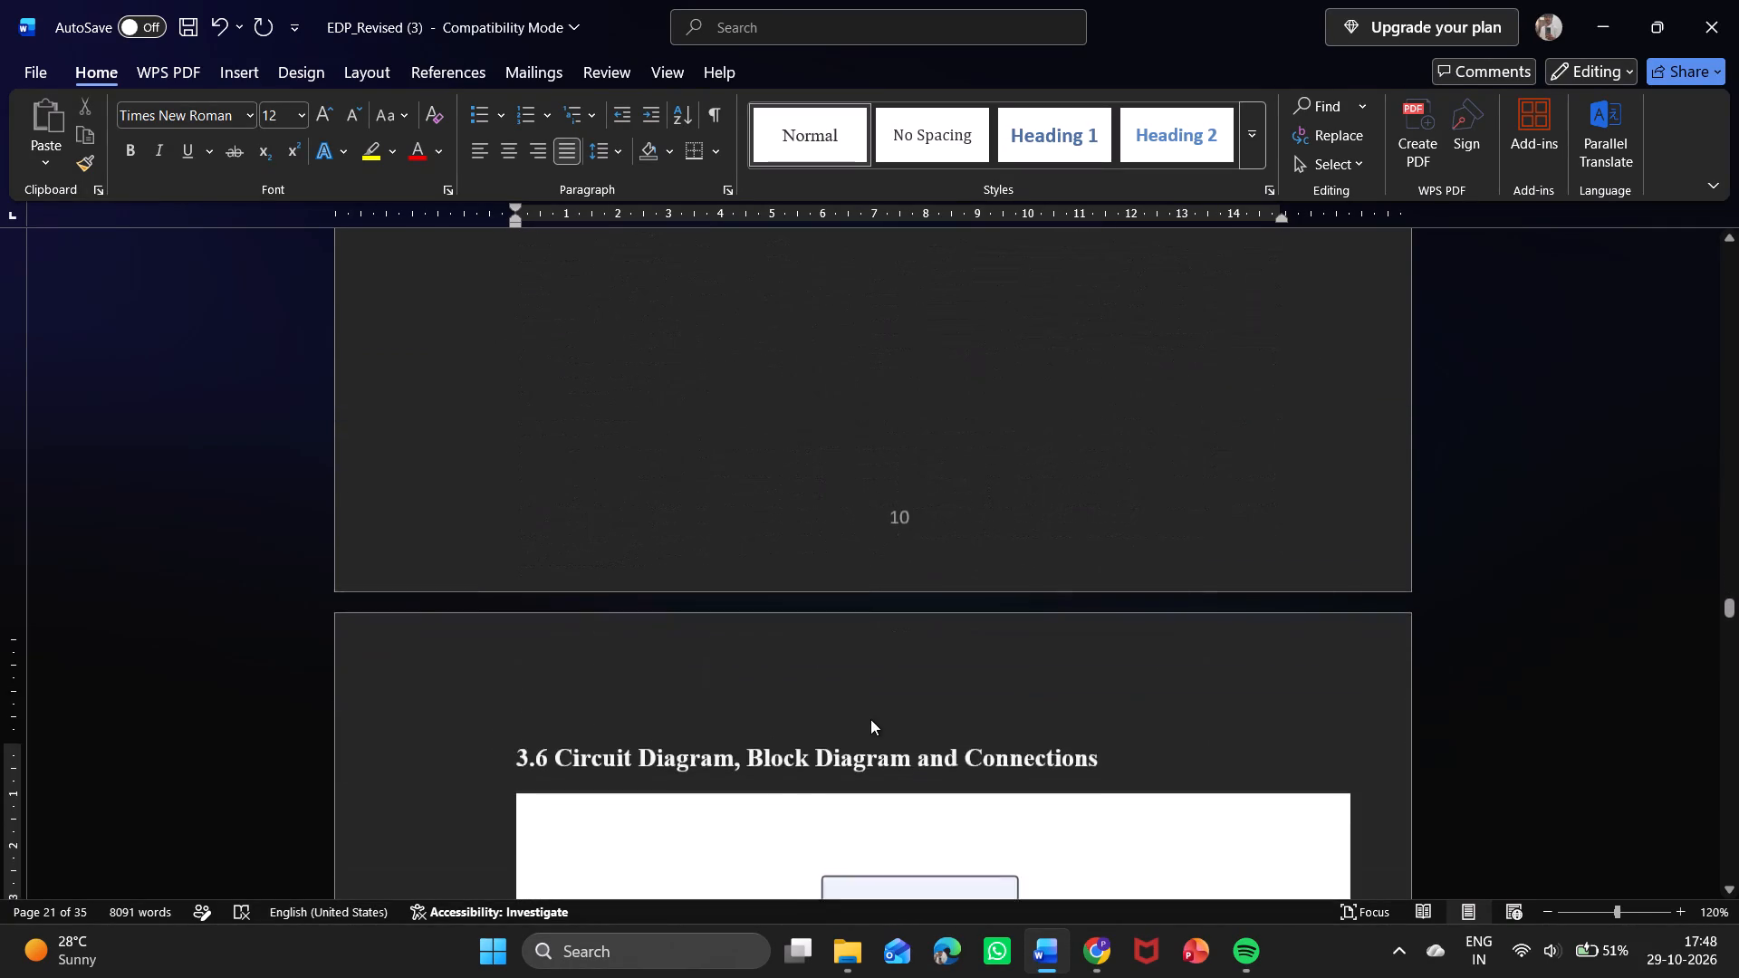
{"action": "scroll", "coordinate": [870, 719], "scroll_direction": "down", "scroll_amount": 3}
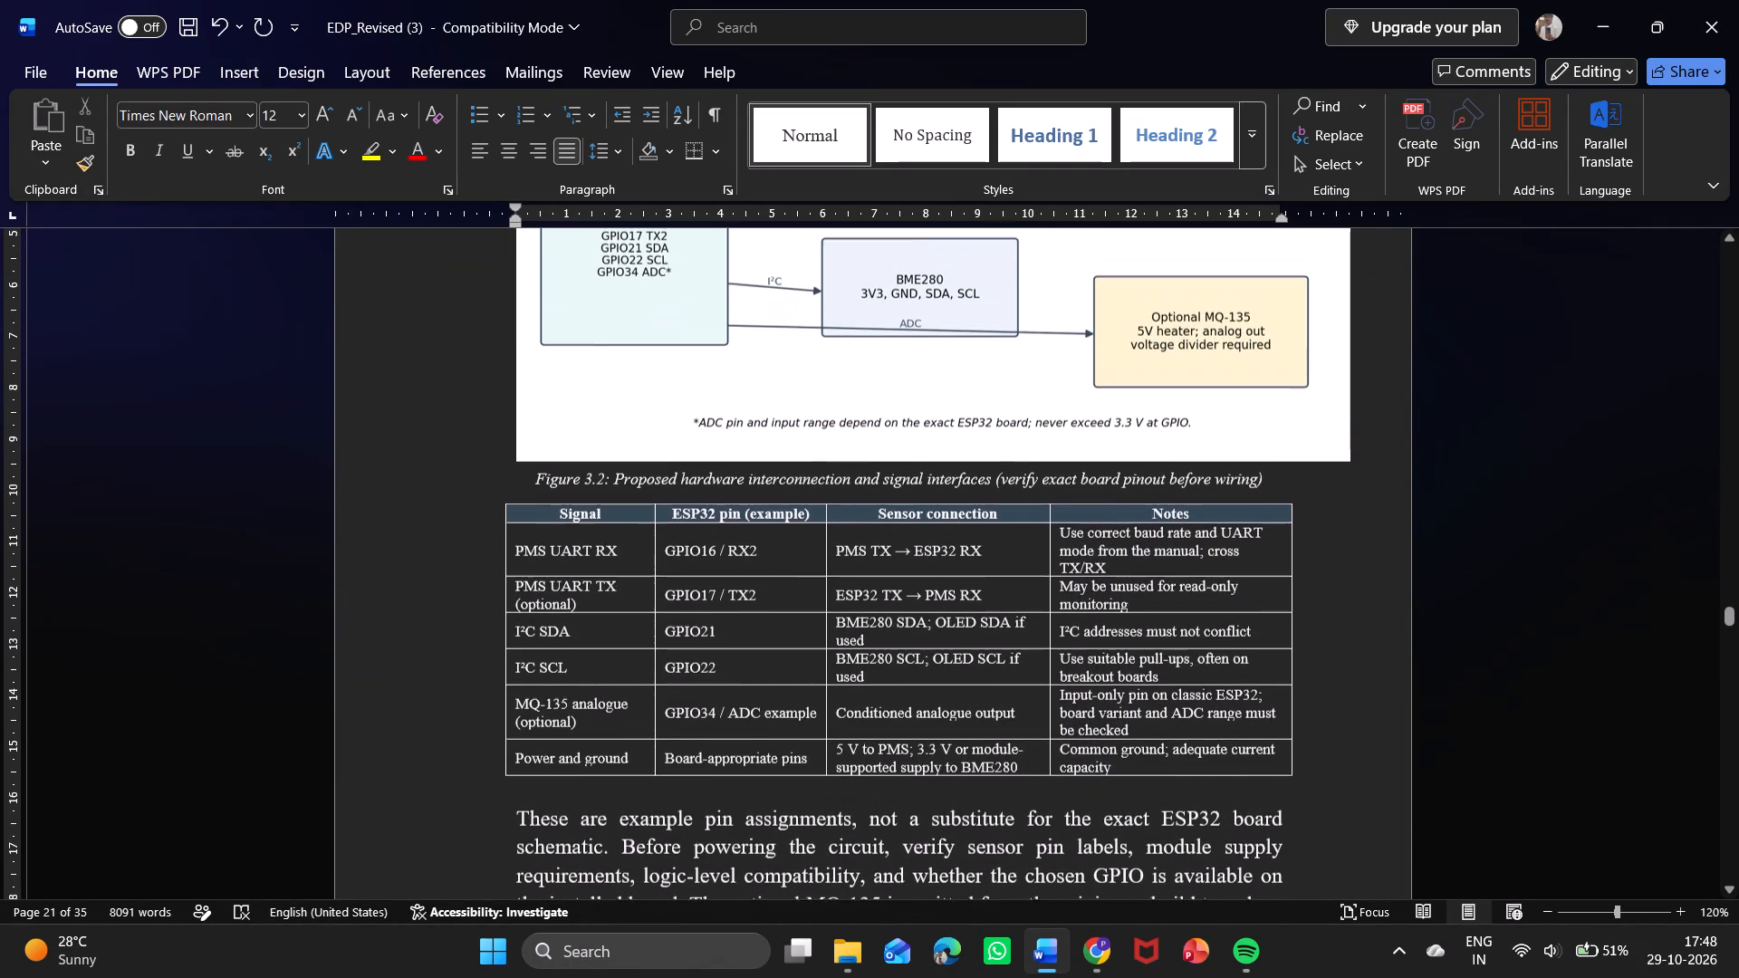
Look back from section 3.6 through Chapters 2 and 1, passing Figure 1.1 and the objectives table, to the List of Figures.
{"action": "scroll", "coordinate": [870, 719], "scroll_direction": "up", "scroll_amount": 1}
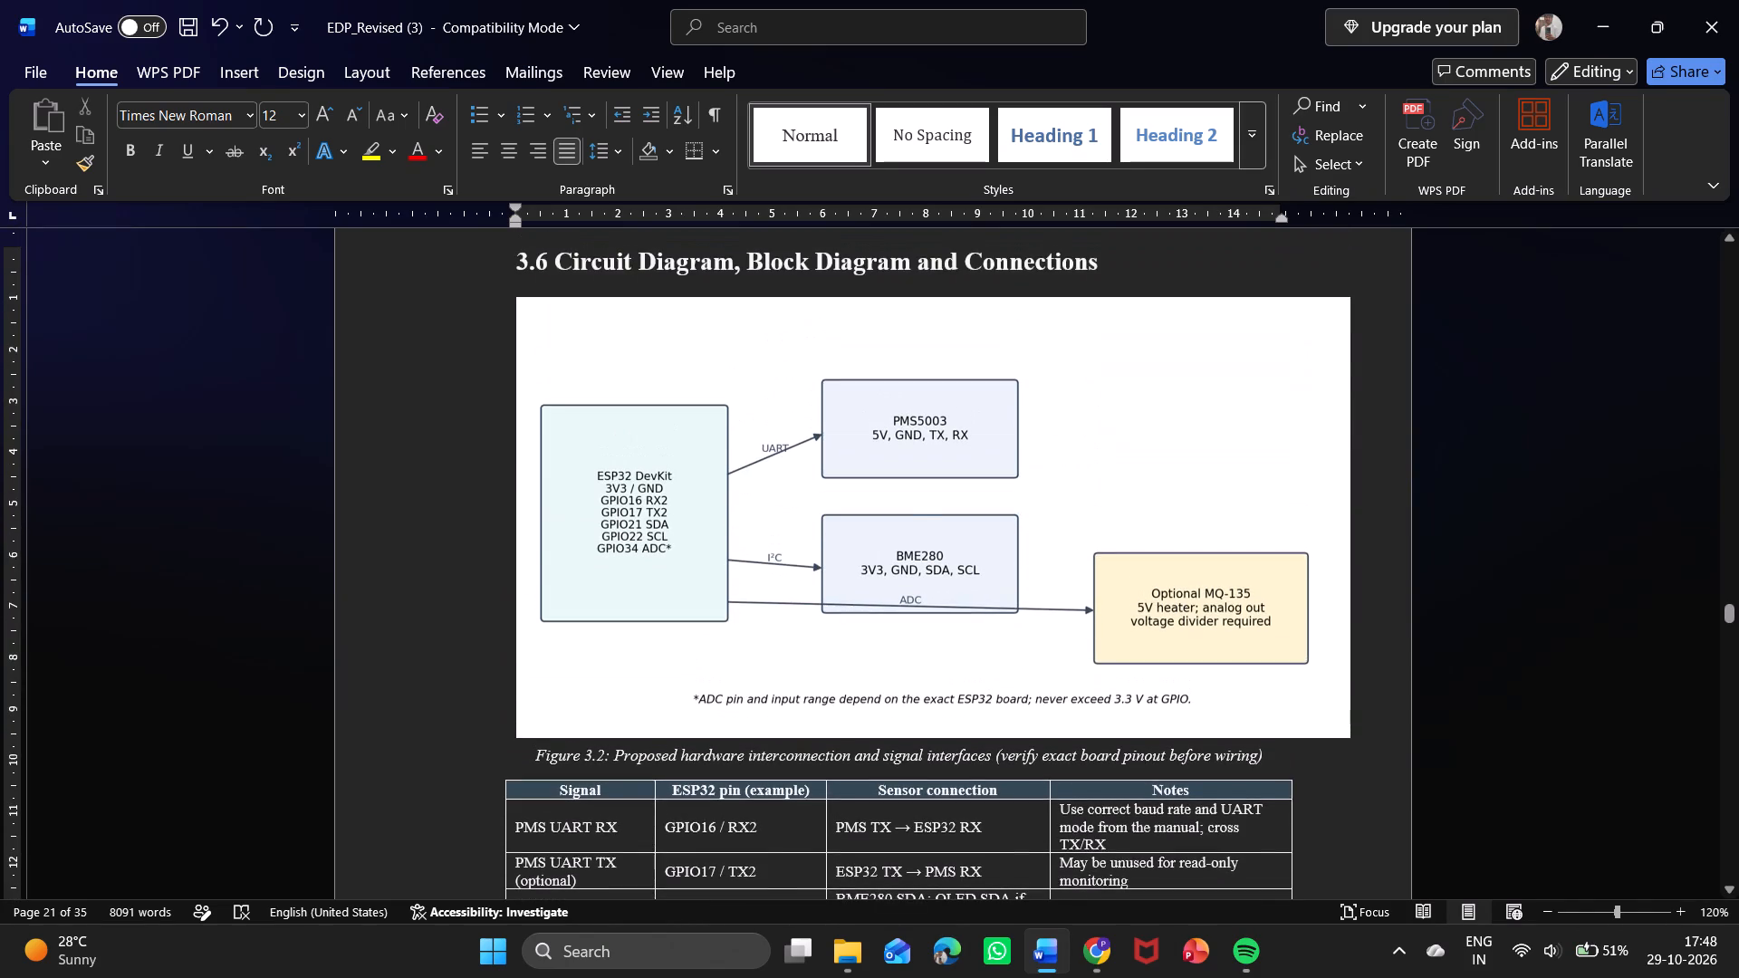
{"action": "scroll", "coordinate": [870, 719], "scroll_direction": "up", "scroll_amount": 14}
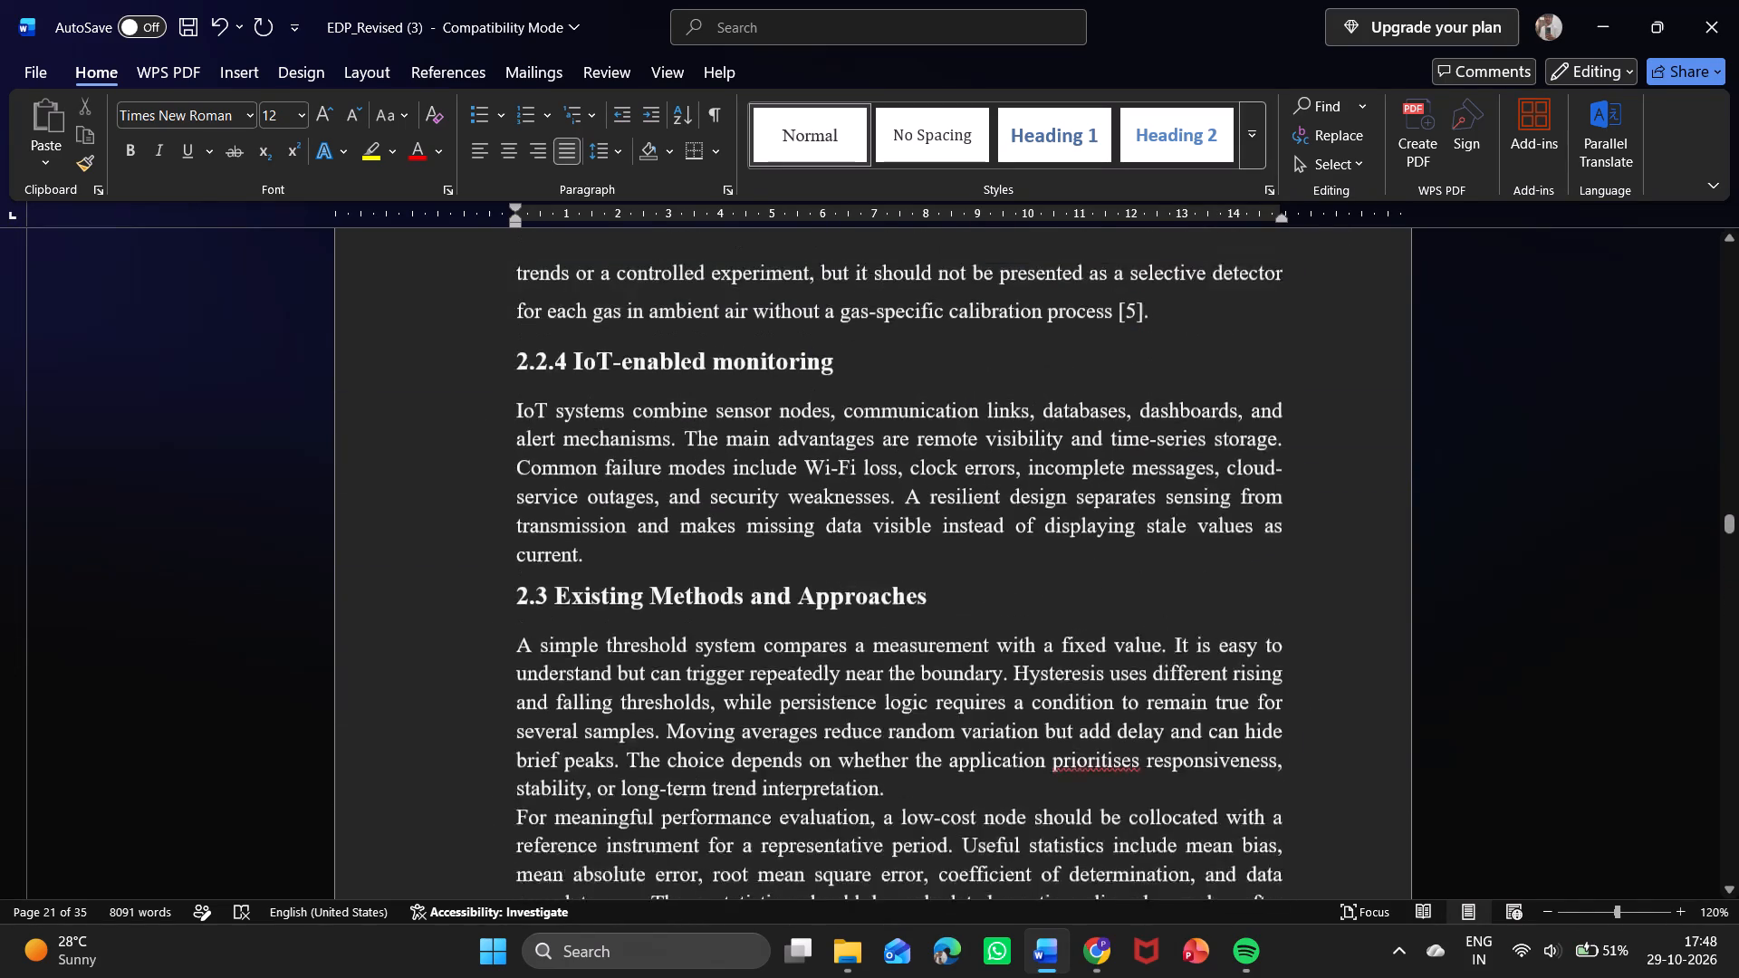
{"action": "scroll", "coordinate": [870, 719], "scroll_direction": "up", "scroll_amount": 5}
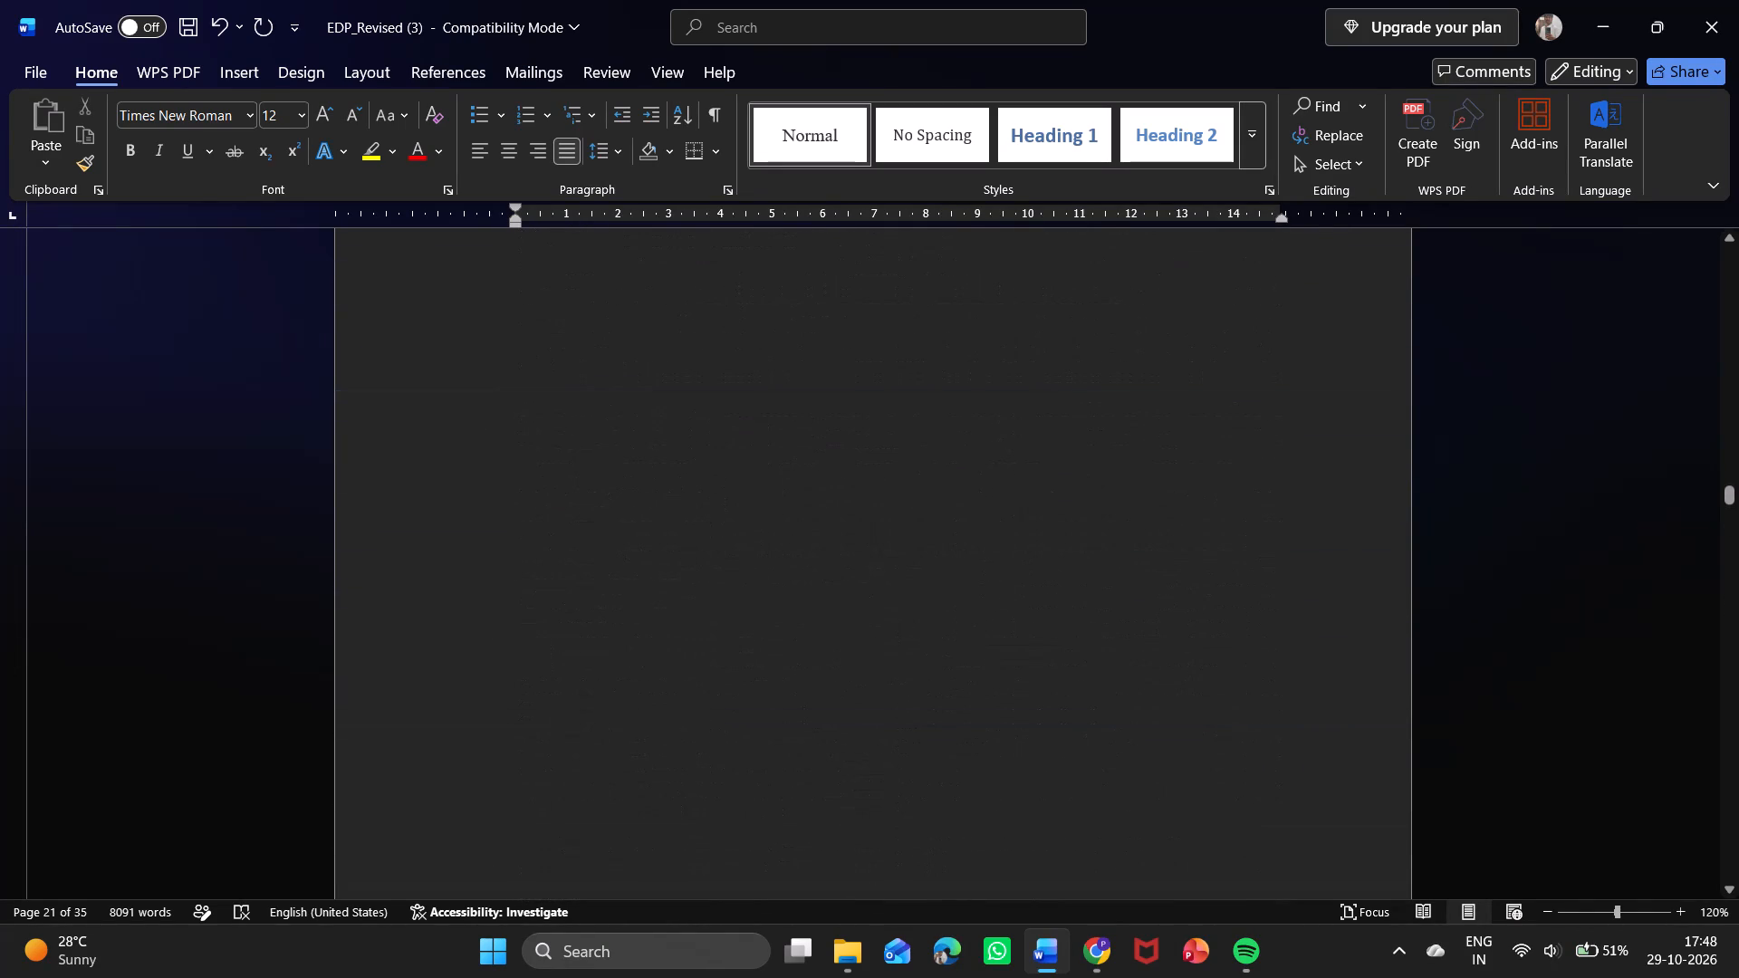
{"action": "scroll", "coordinate": [870, 719], "scroll_direction": "up", "scroll_amount": 5}
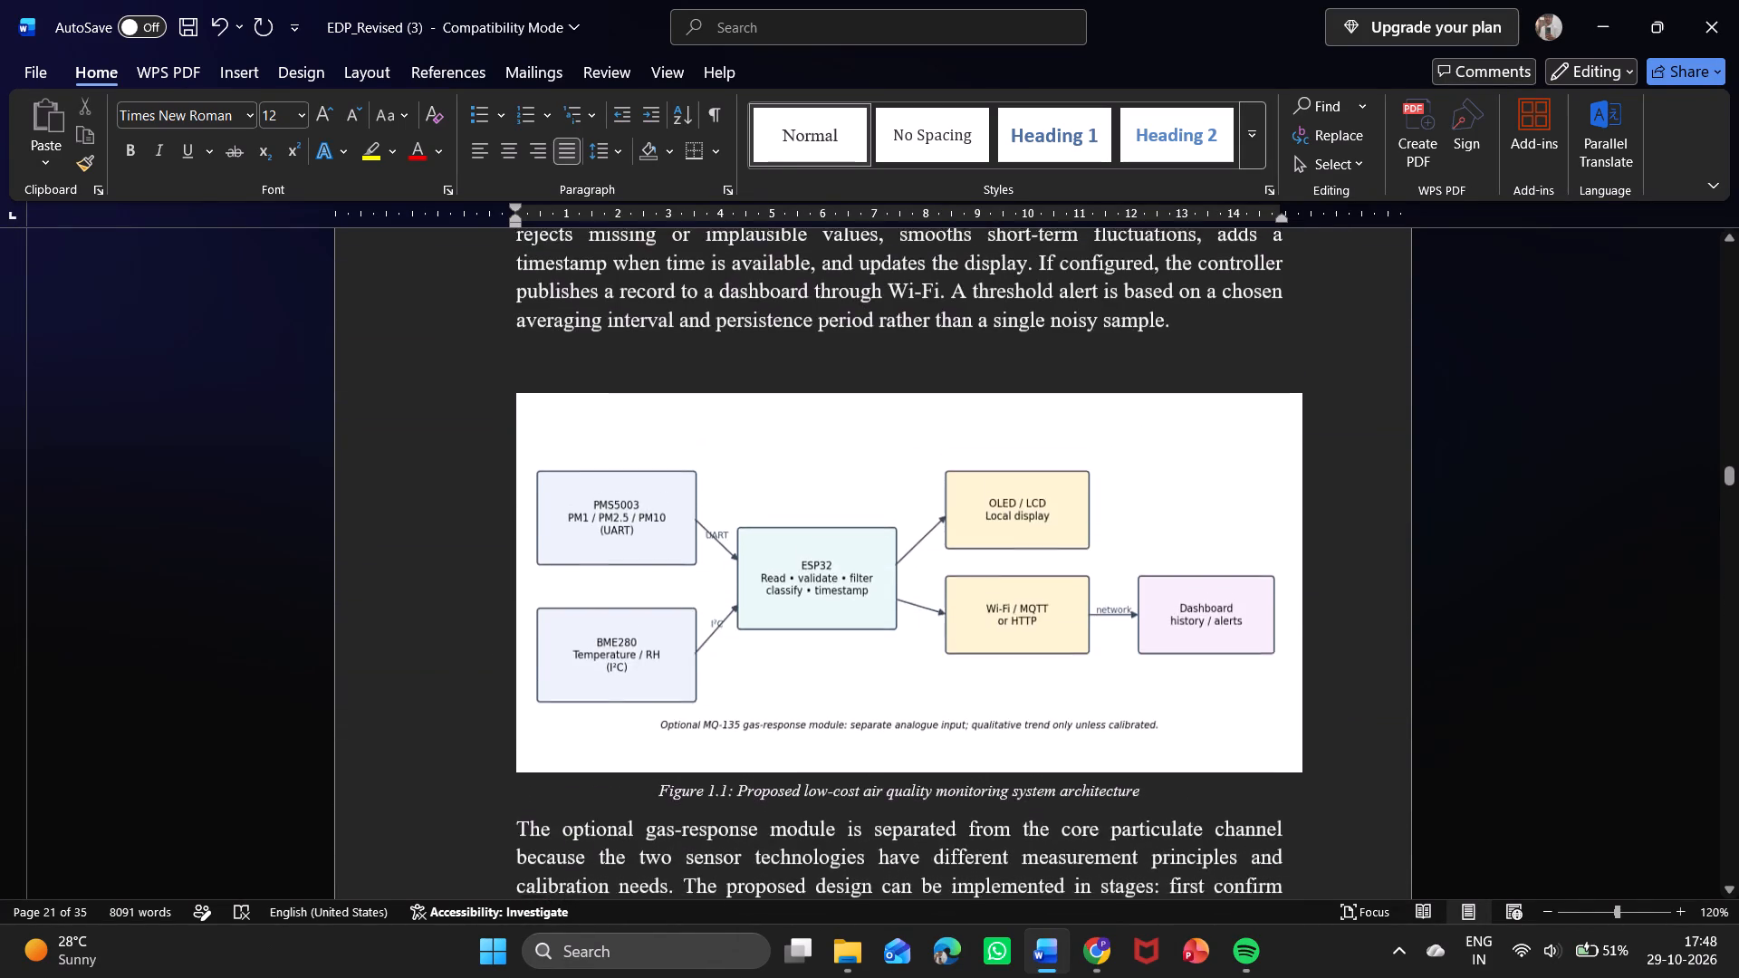
{"action": "scroll", "coordinate": [870, 719], "scroll_direction": "up", "scroll_amount": 4}
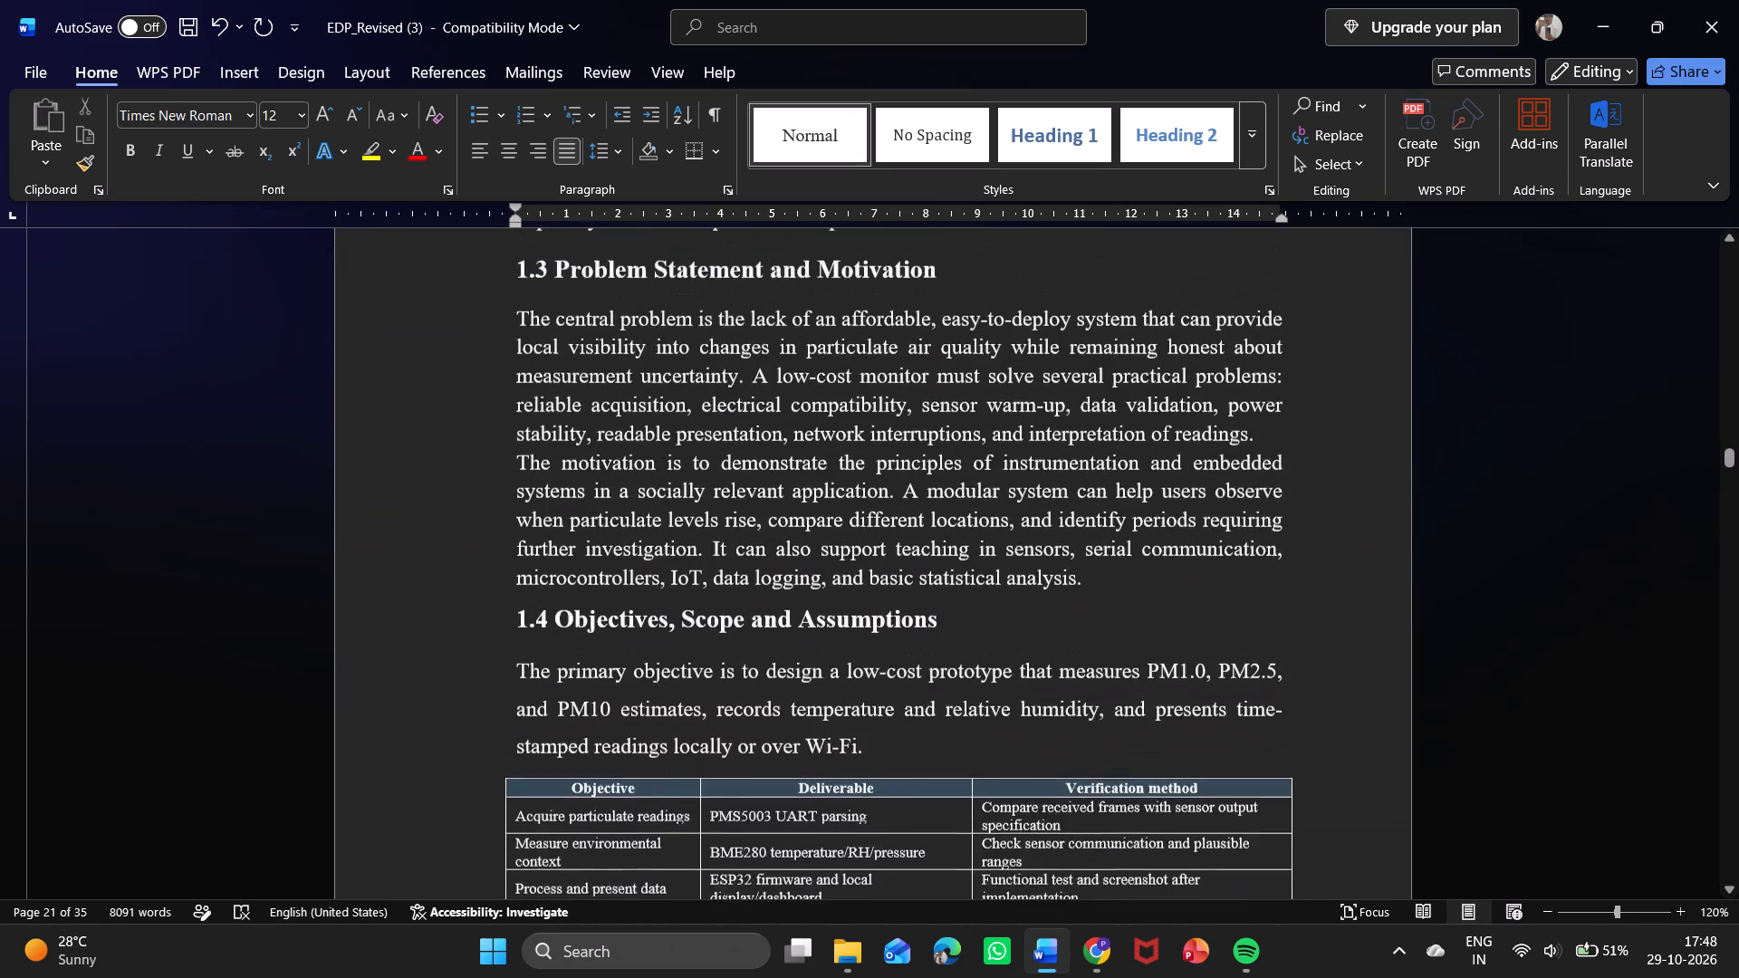
{"action": "scroll", "coordinate": [870, 719], "scroll_direction": "up", "scroll_amount": 4}
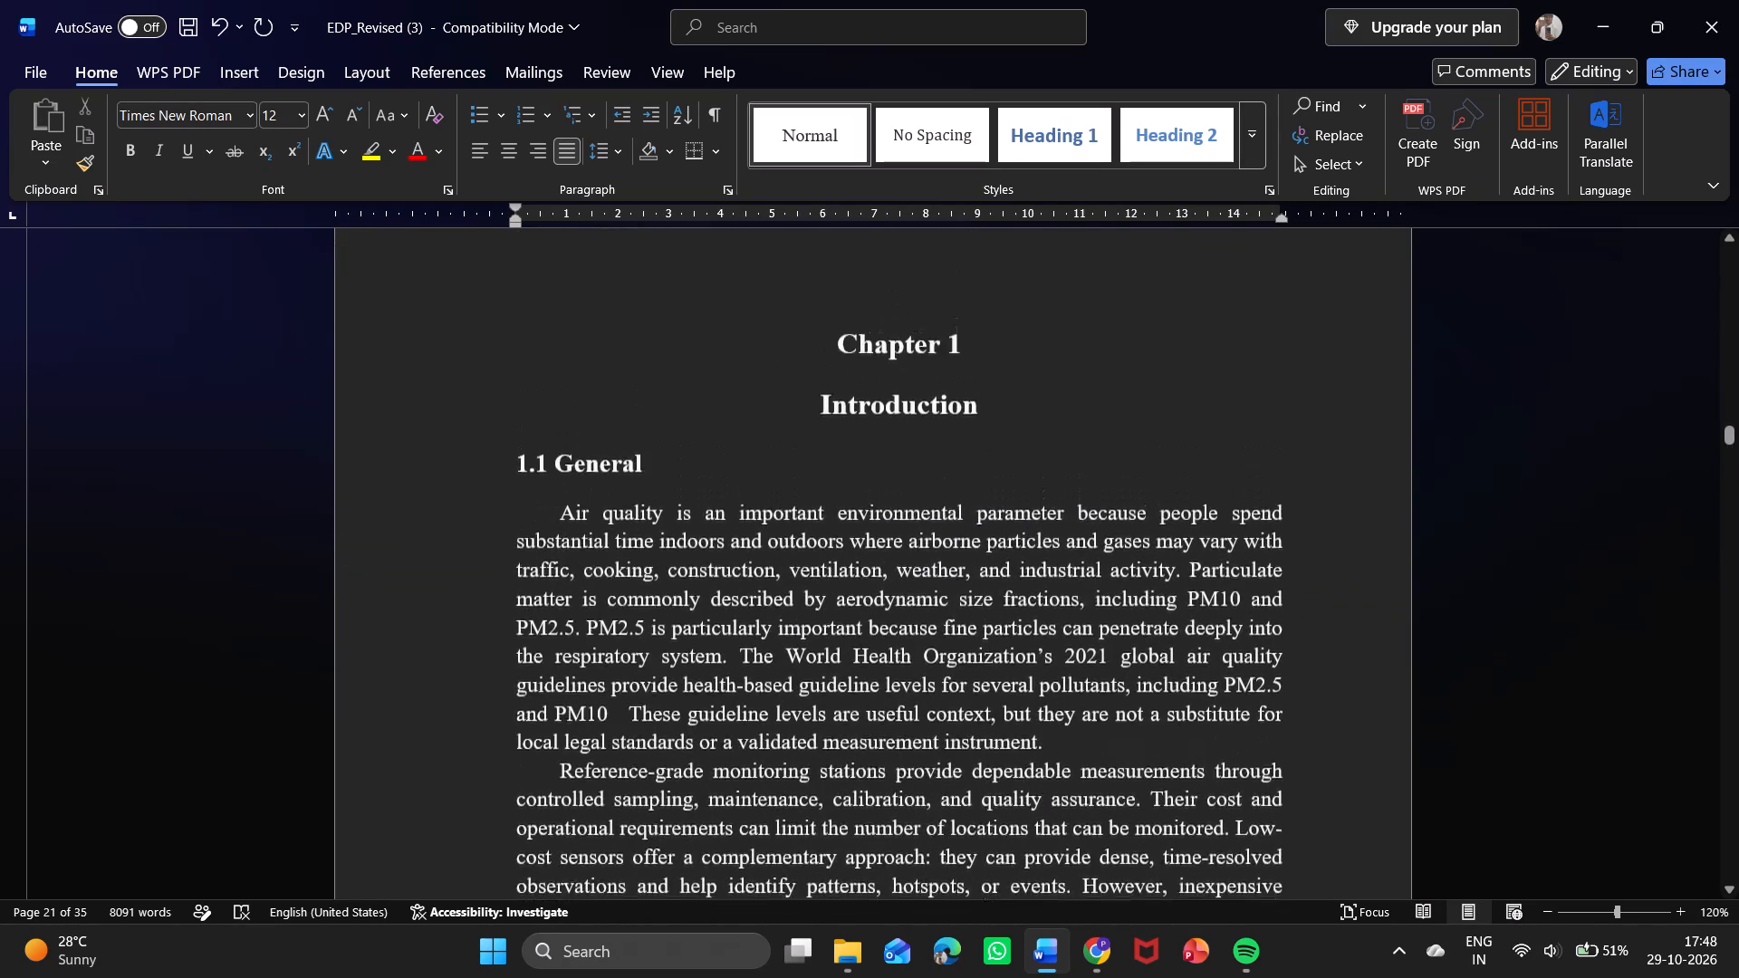
{"action": "scroll", "coordinate": [867, 762], "scroll_direction": "up", "scroll_amount": 4}
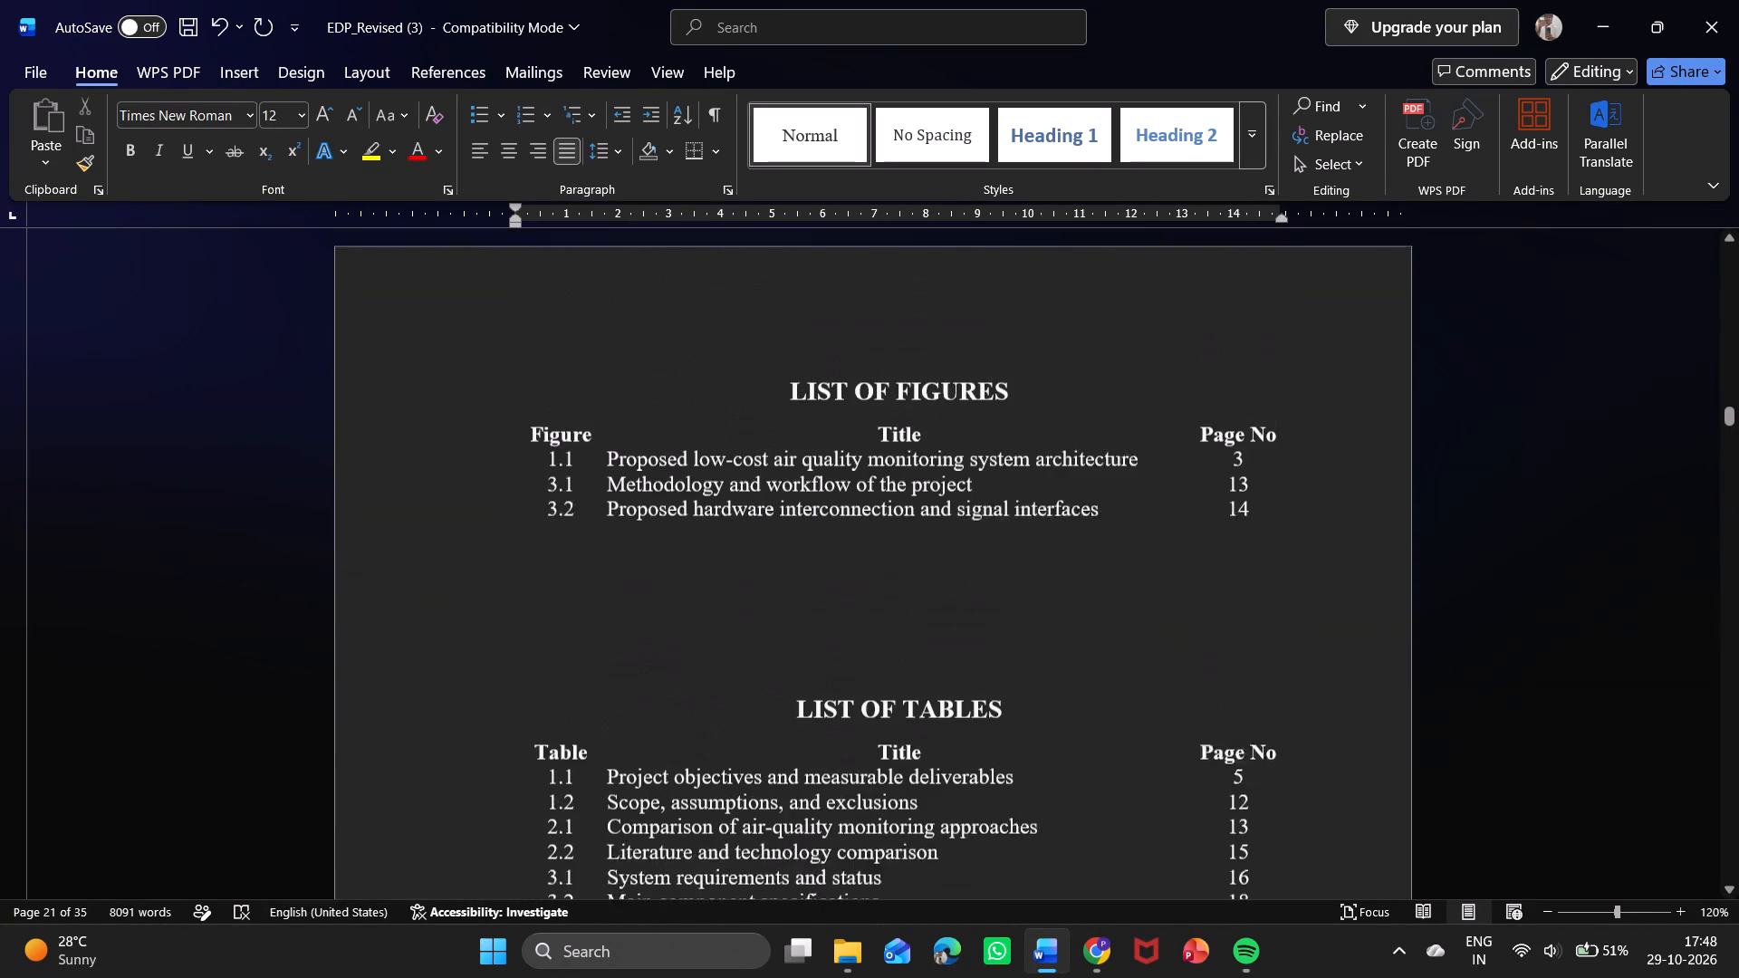
Review the page numbers in the List of Figures and the List of Tables, down to the firmware checklist entry B.1.
{"action": "left_click", "coordinate": [867, 762]}
{"action": "scroll", "coordinate": [867, 762], "scroll_direction": "up", "scroll_amount": 1}
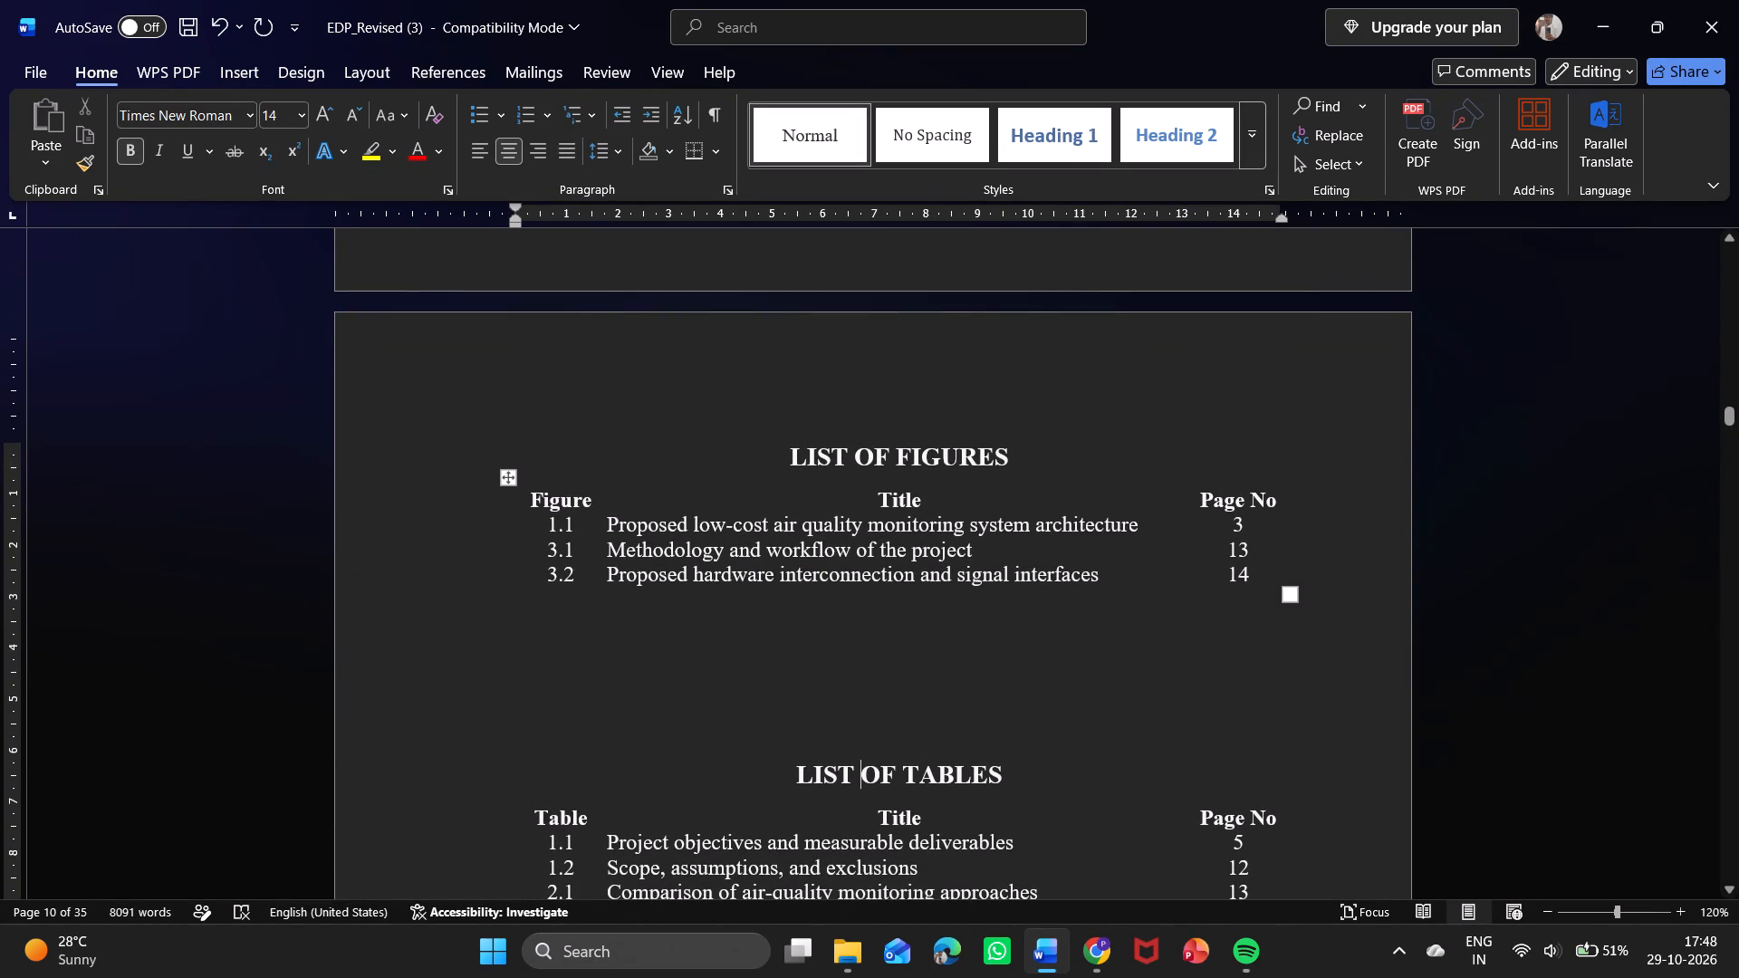
{"action": "scroll", "coordinate": [1075, 681], "scroll_direction": "down", "scroll_amount": 1}
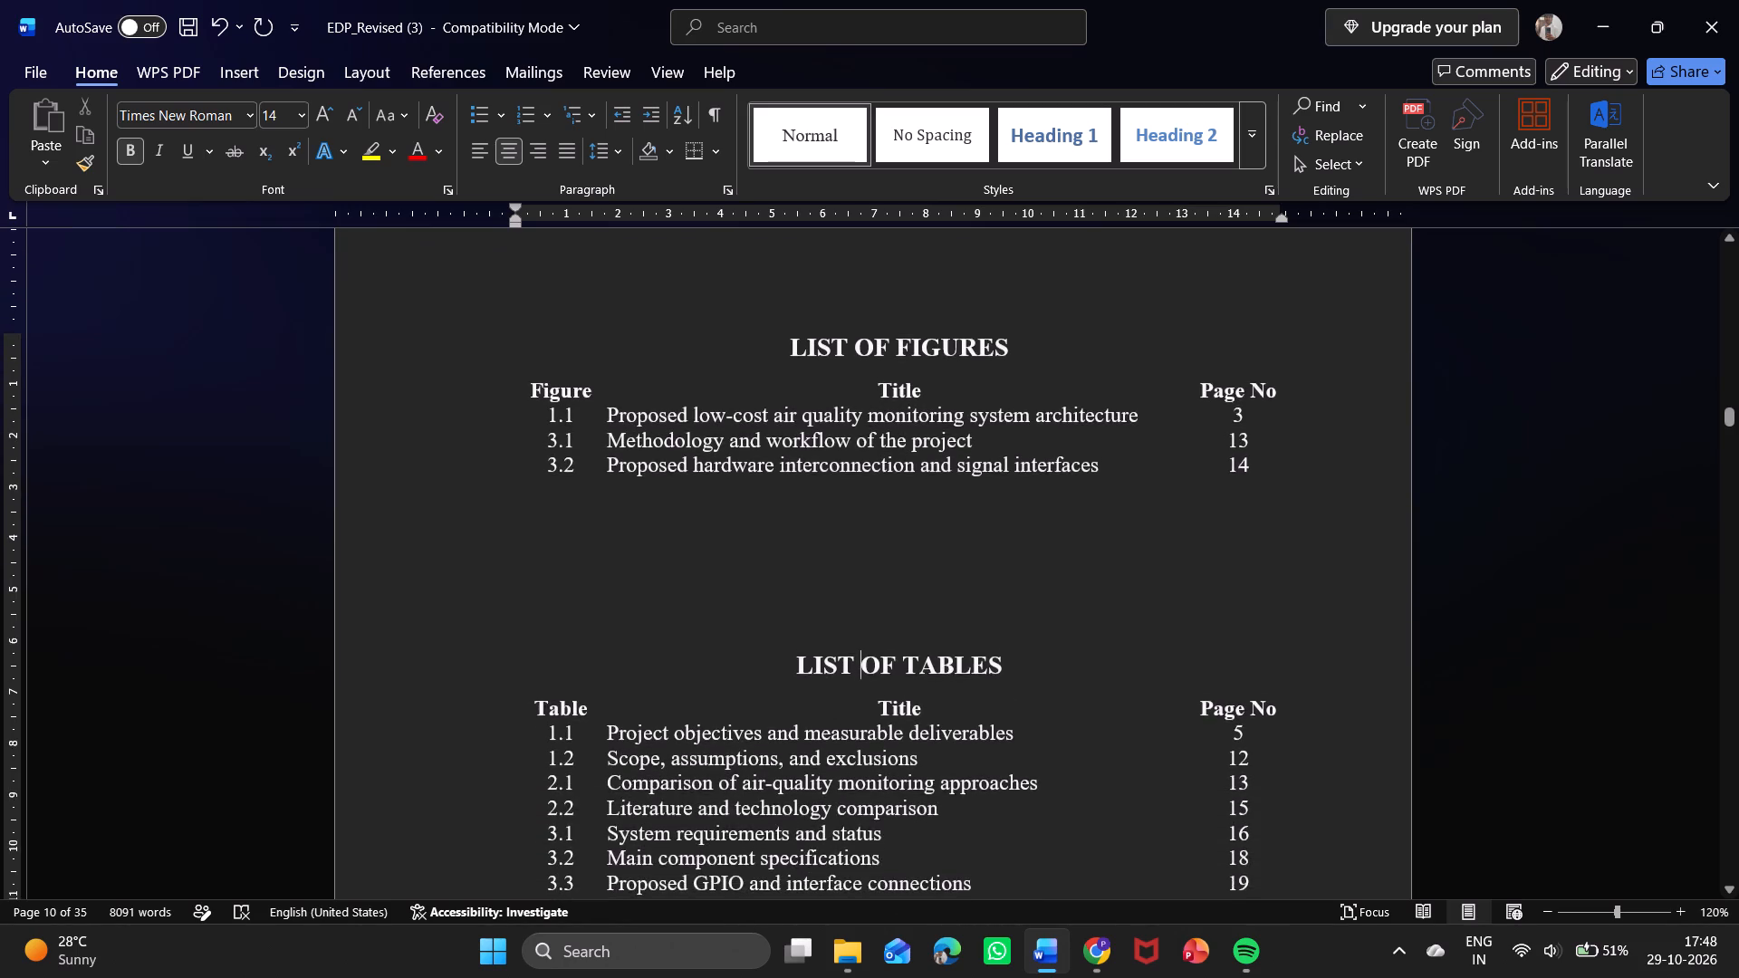
{"action": "scroll", "coordinate": [1075, 681], "scroll_direction": "down", "scroll_amount": 2}
{"action": "scroll", "coordinate": [1075, 681], "scroll_direction": "up", "scroll_amount": 2}
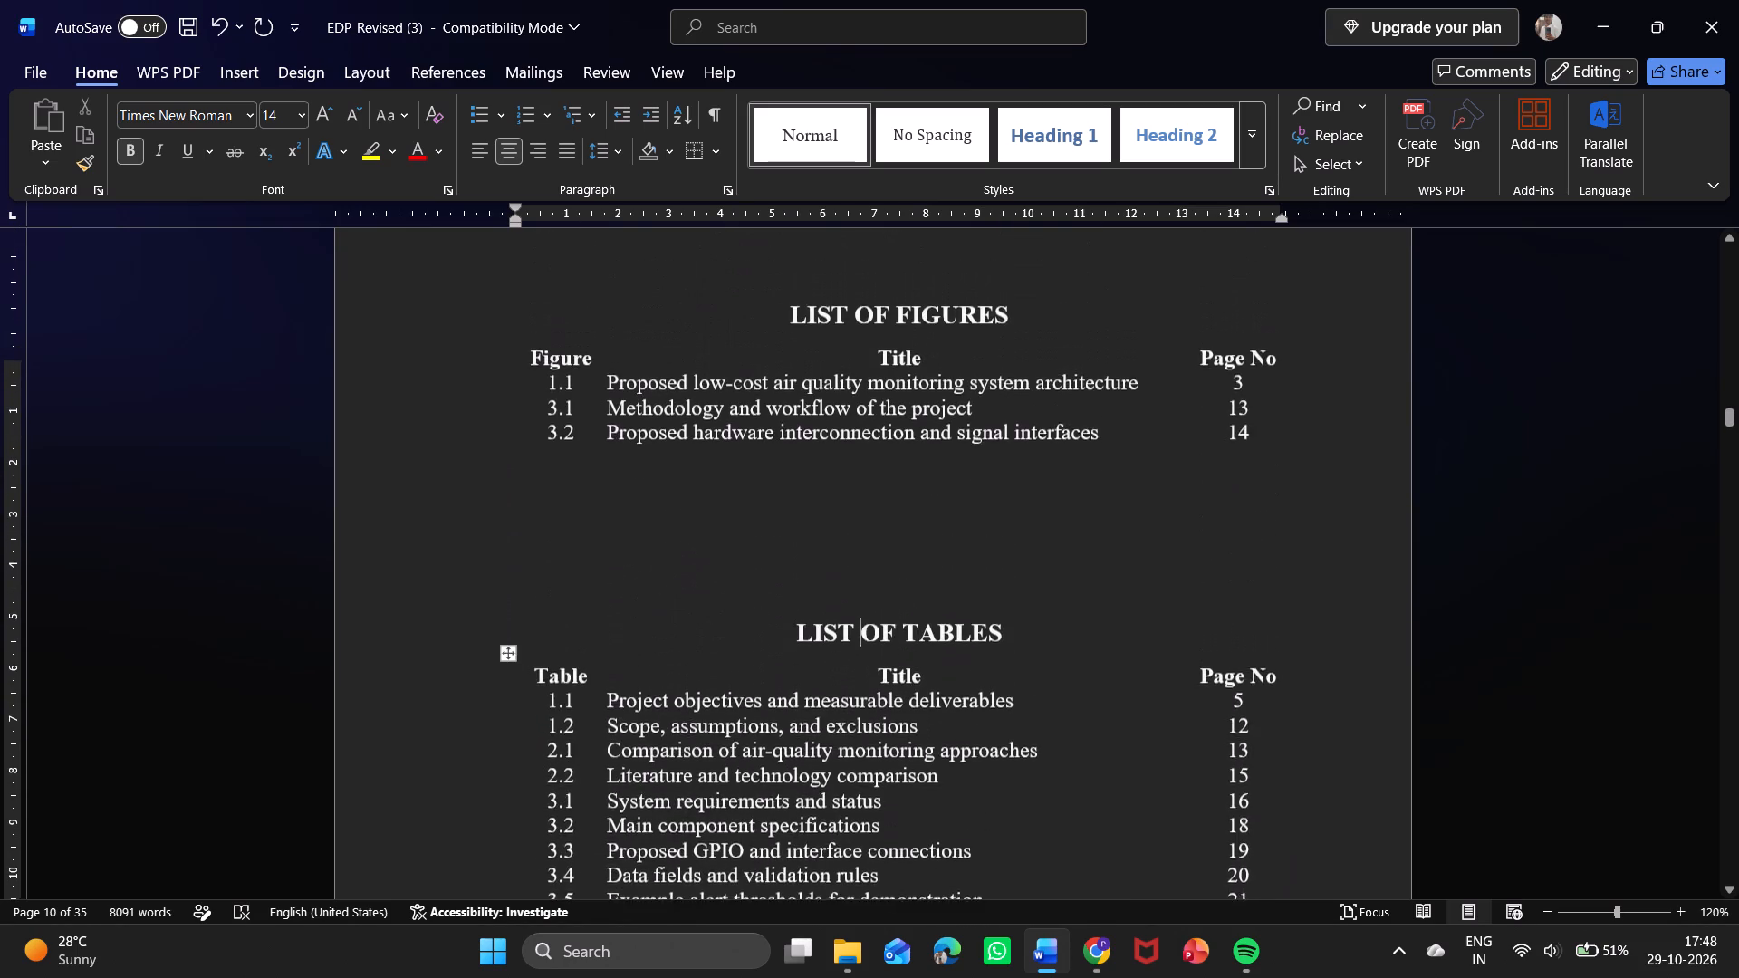
{"action": "scroll", "coordinate": [1075, 681], "scroll_direction": "up", "scroll_amount": 1}
{"action": "scroll", "coordinate": [1075, 681], "scroll_direction": "down", "scroll_amount": 3}
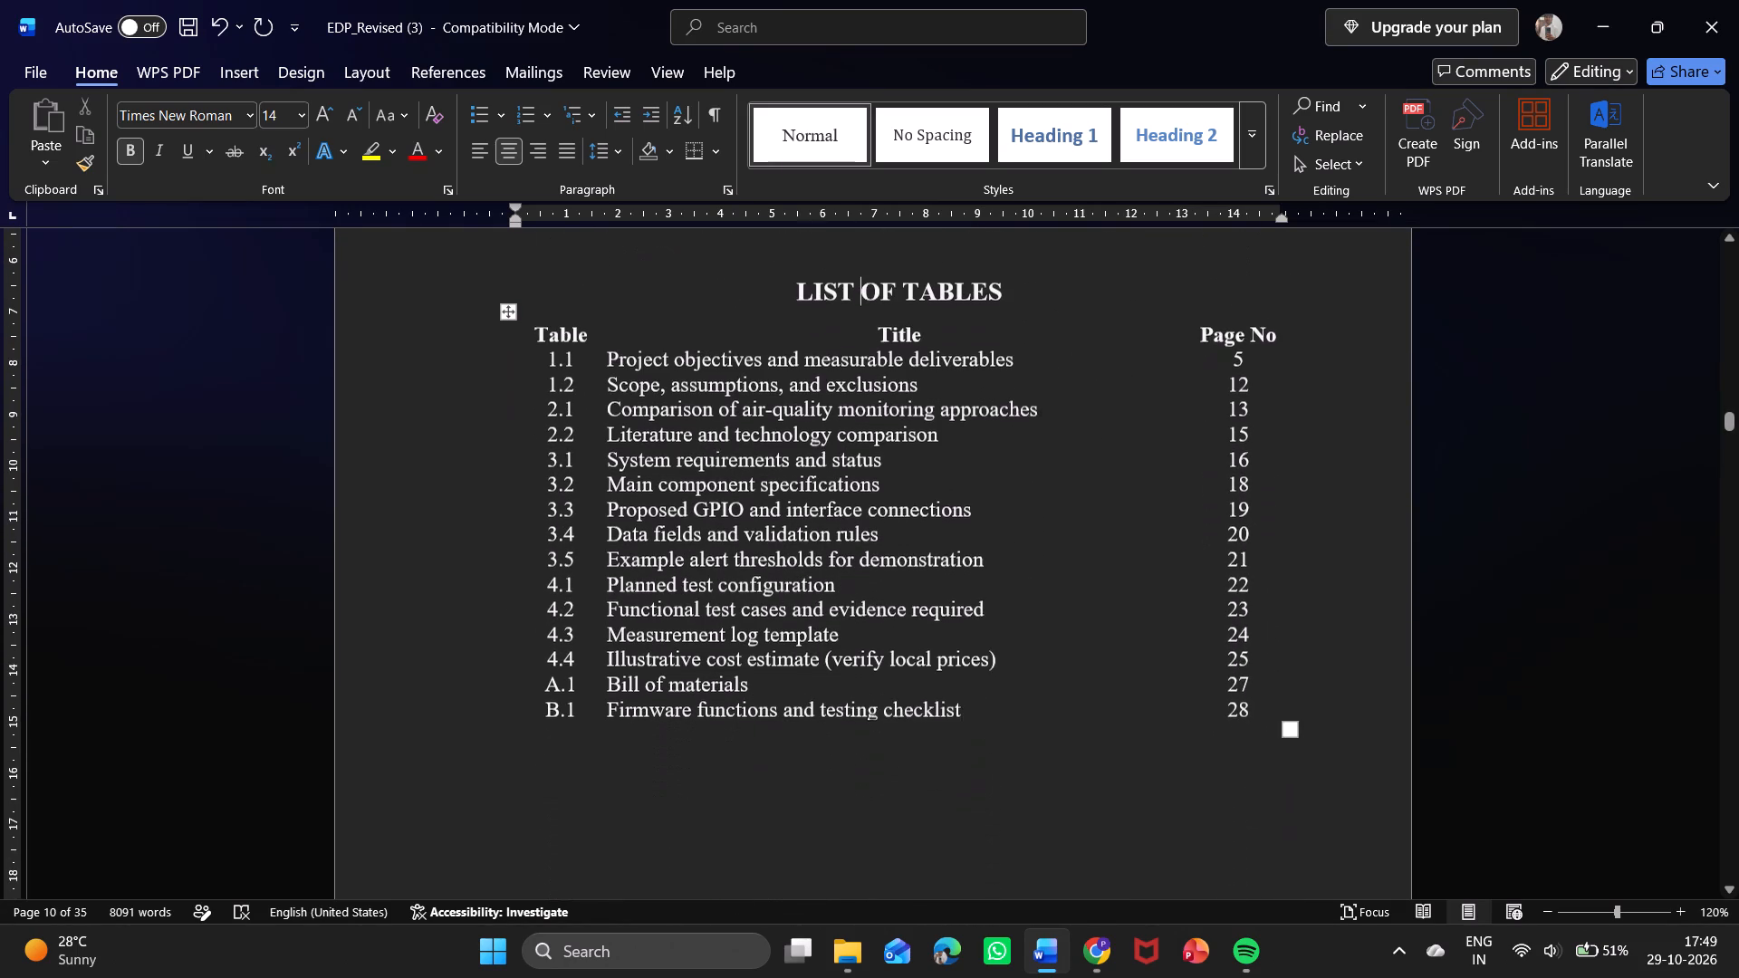
{"action": "scroll", "coordinate": [1075, 681], "scroll_direction": "down", "scroll_amount": 1}
{"action": "left_click", "coordinate": [920, 840]}
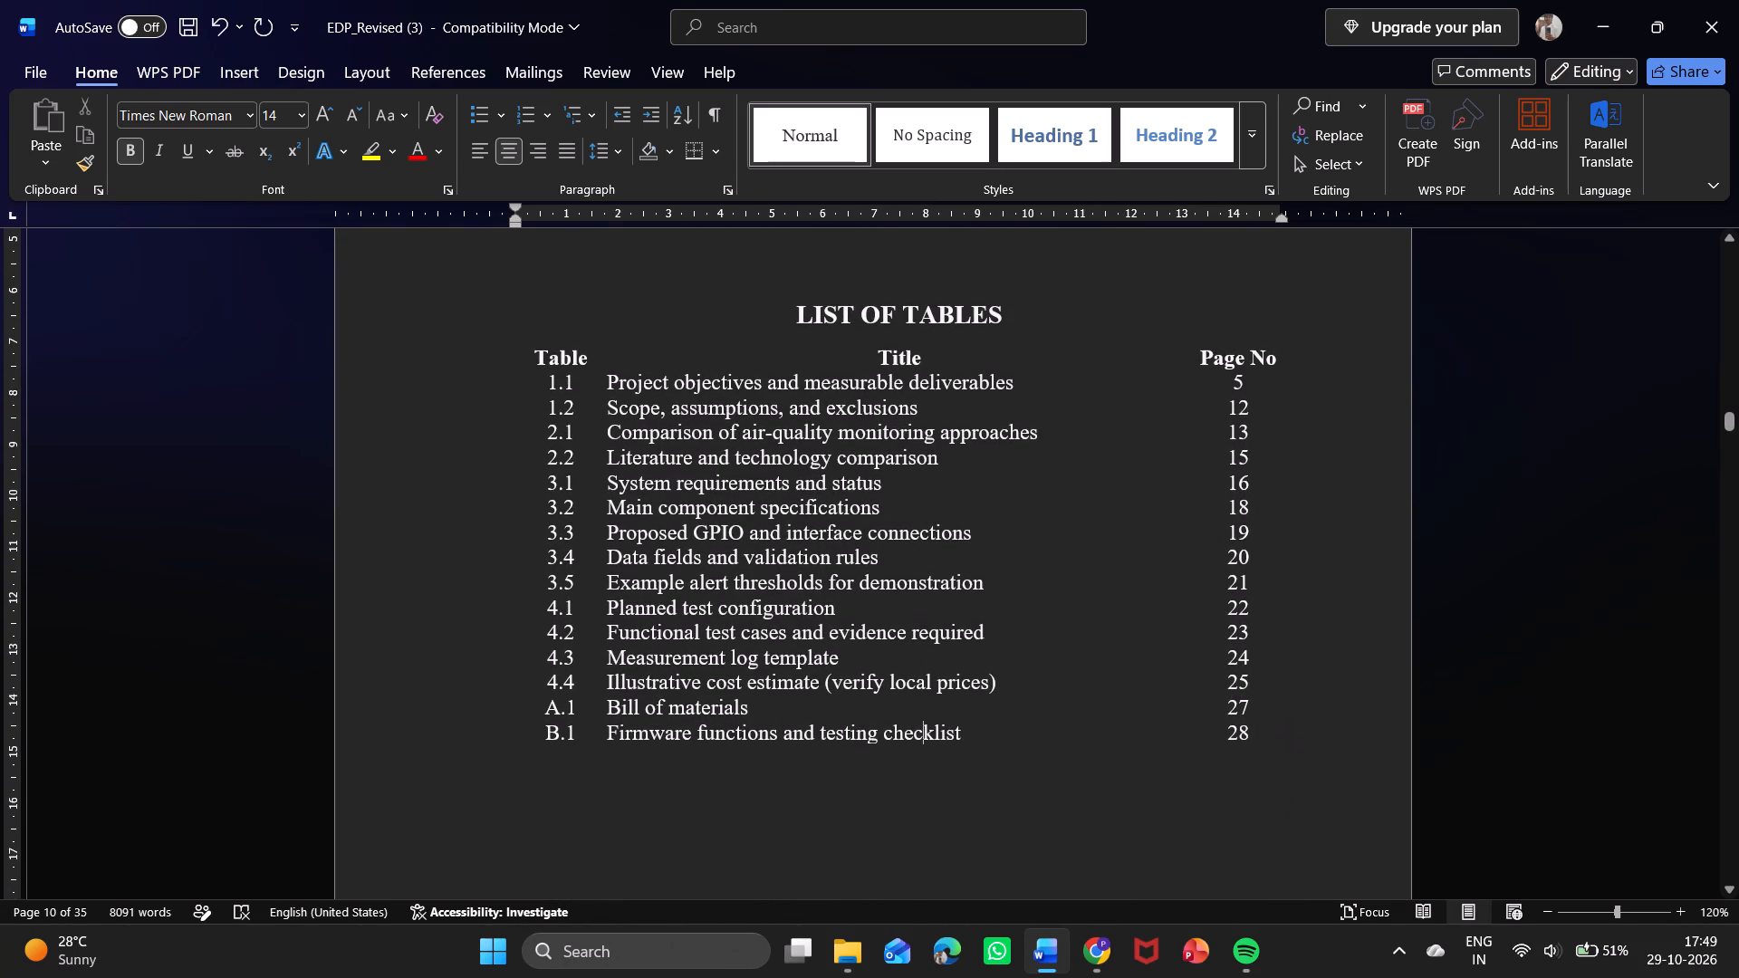
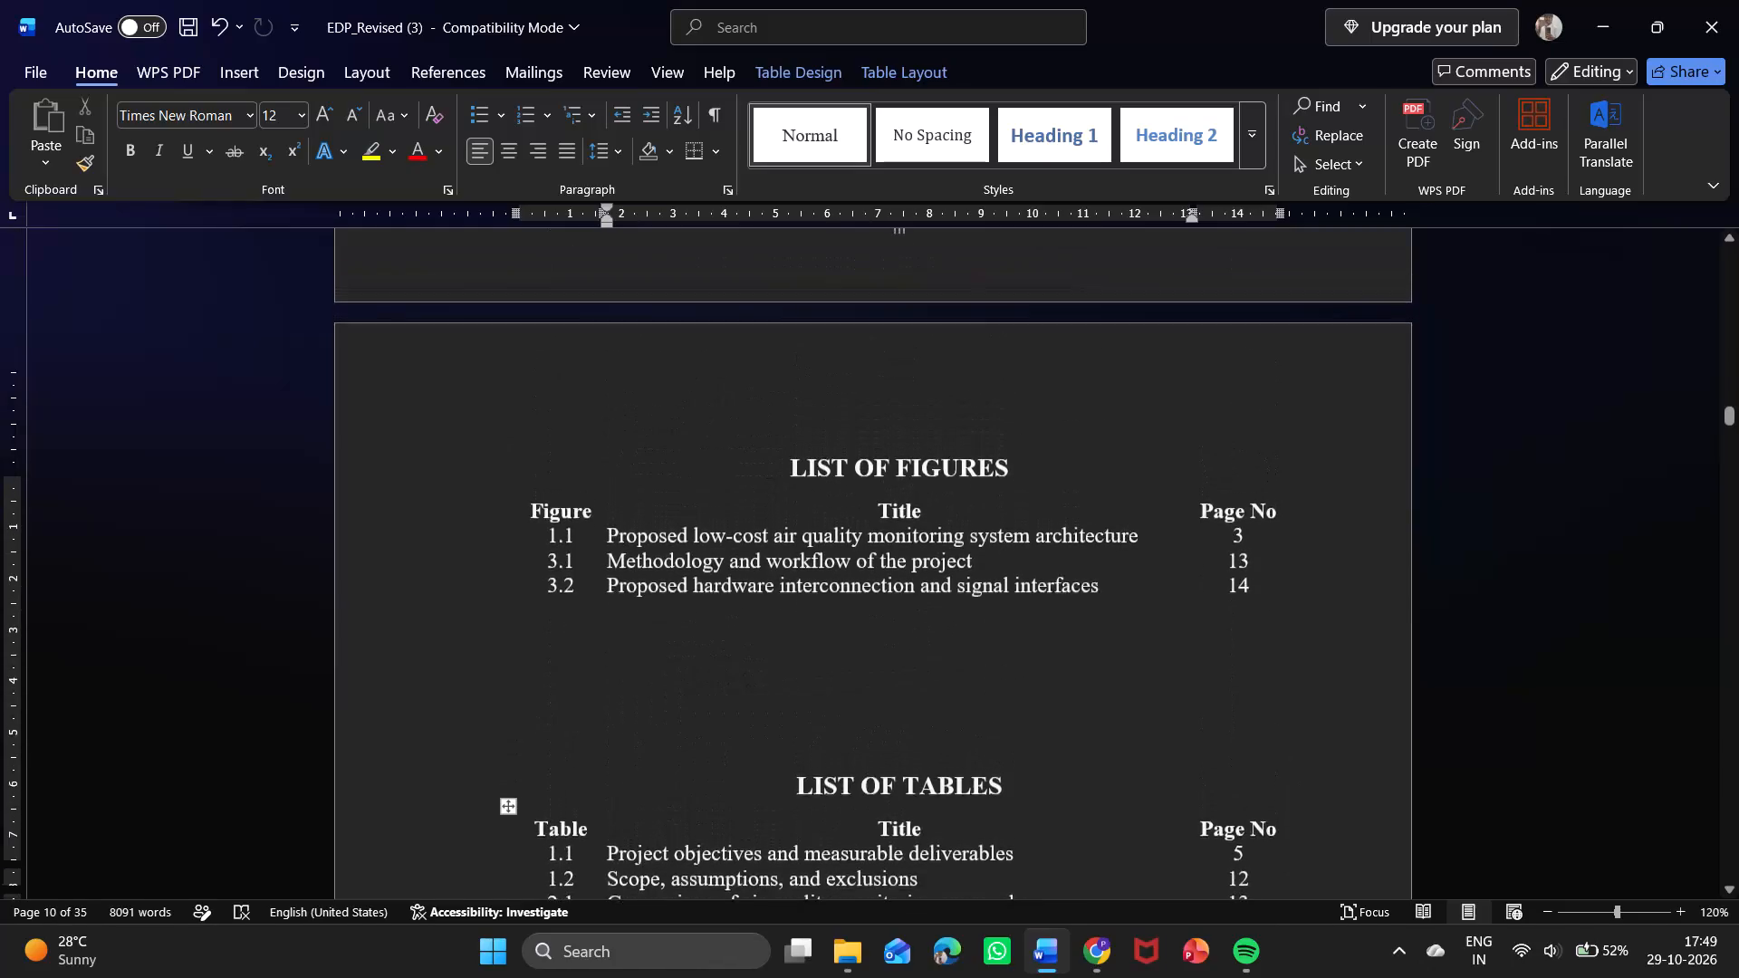
Examine Chapter 1 from section 1.1 to section 1.6 for the actual pages of the objectives and scope tables.
{"action": "scroll", "coordinate": [930, 851], "scroll_direction": "down", "scroll_amount": 8}
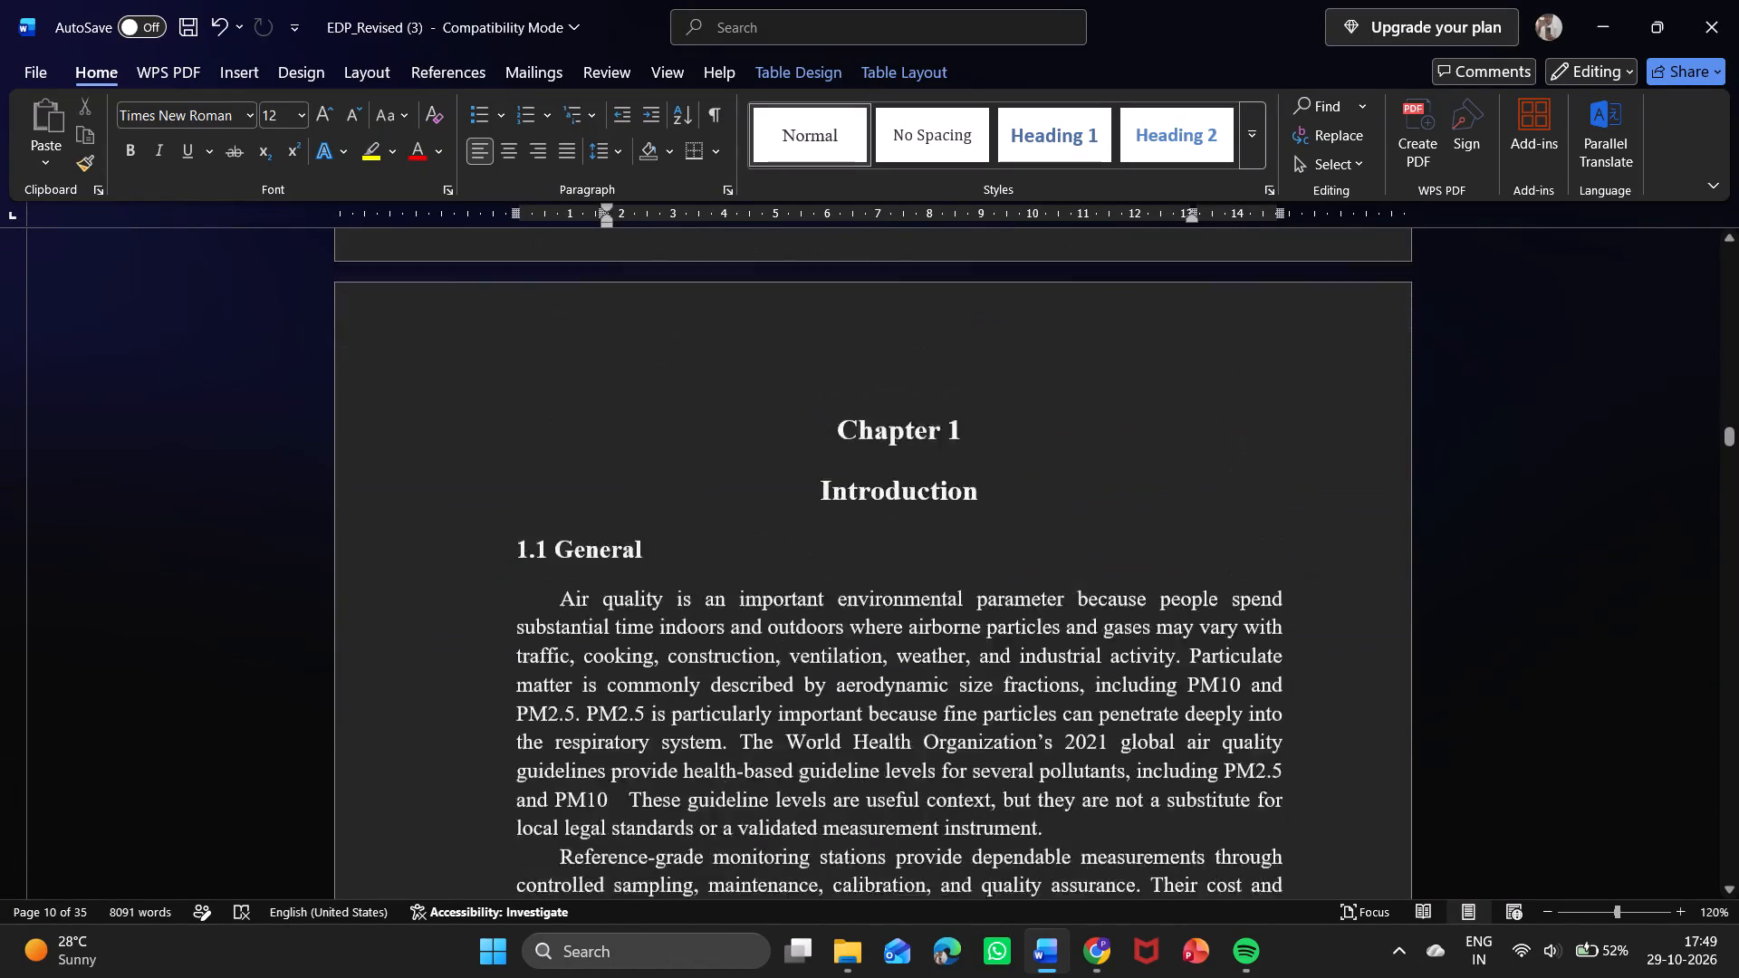
{"action": "scroll", "coordinate": [930, 851], "scroll_direction": "down", "scroll_amount": 5}
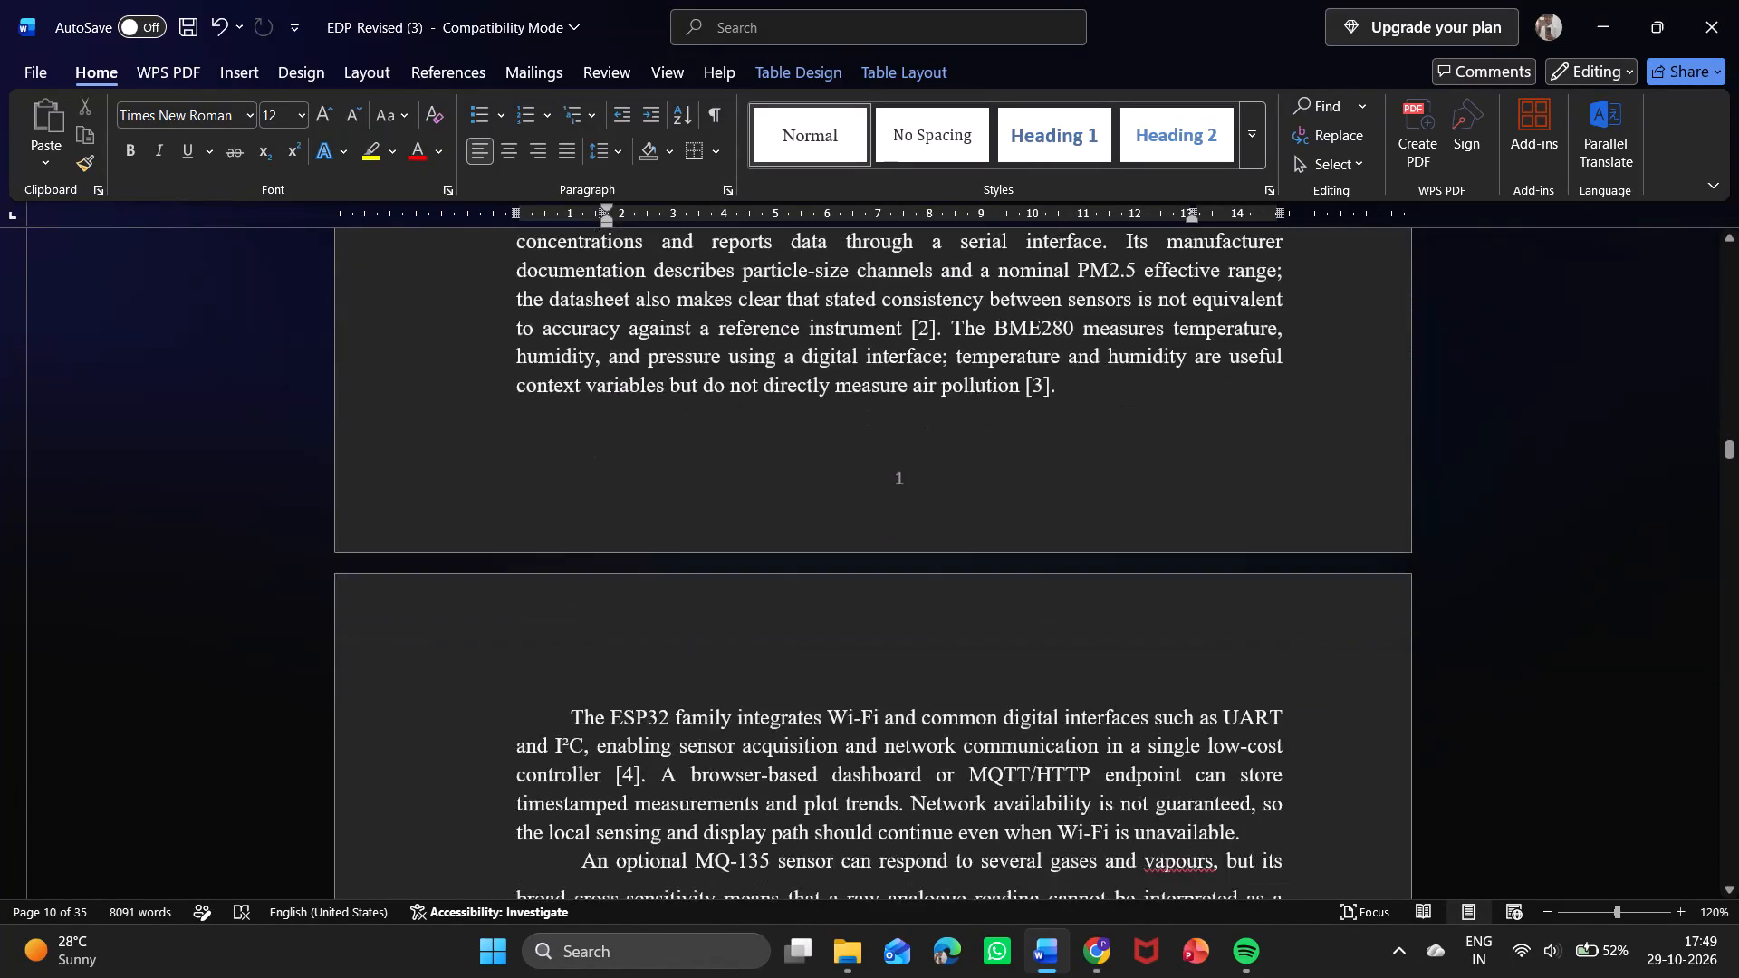
{"action": "scroll", "coordinate": [930, 851], "scroll_direction": "down", "scroll_amount": 2}
{"action": "scroll", "coordinate": [930, 851], "scroll_direction": "up", "scroll_amount": 1}
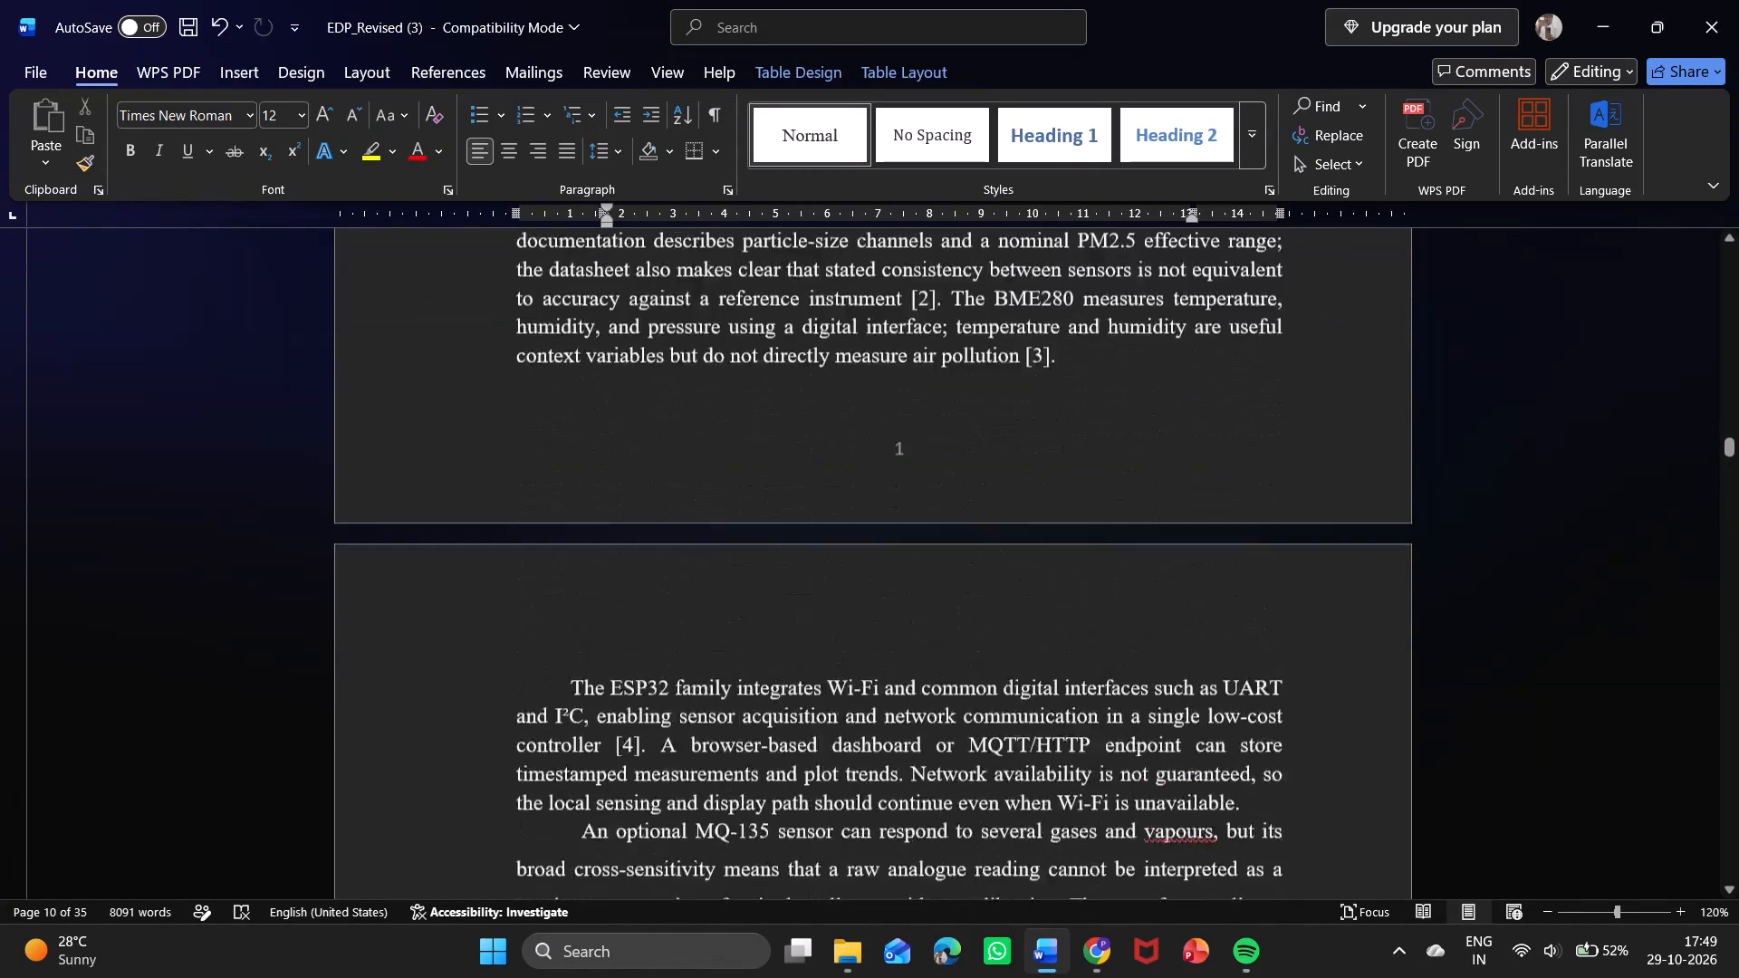
{"action": "scroll", "coordinate": [930, 851], "scroll_direction": "up", "scroll_amount": 3}
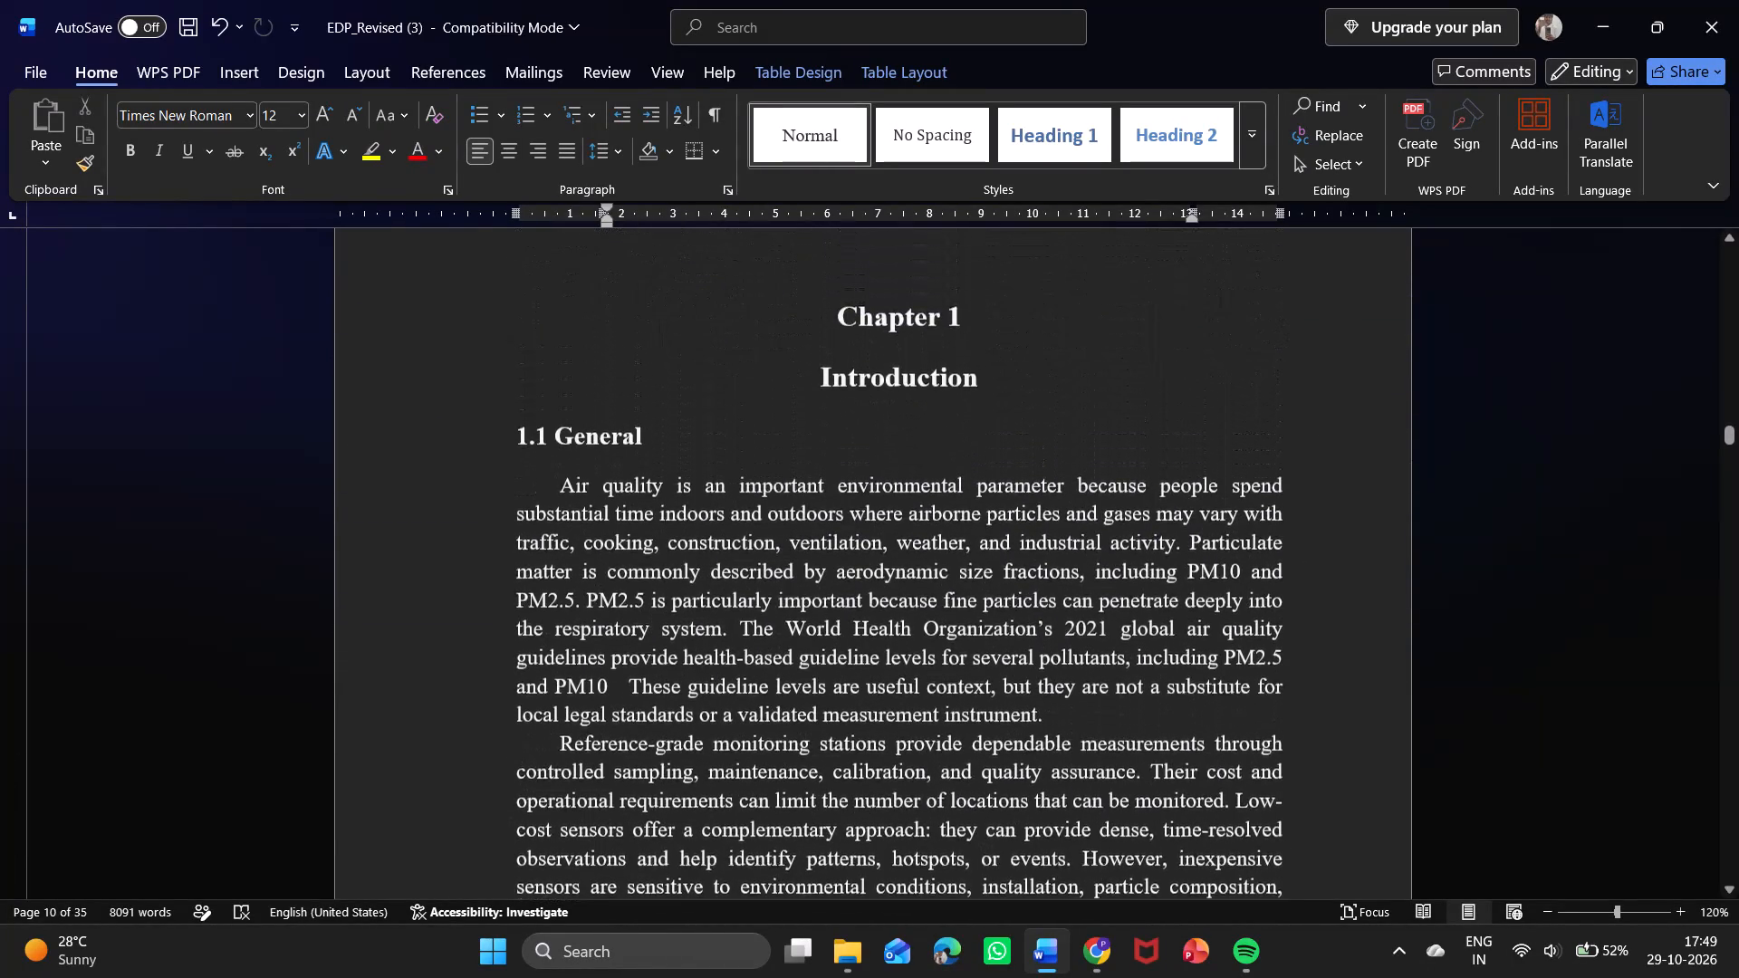
{"action": "scroll", "coordinate": [930, 851], "scroll_direction": "down", "scroll_amount": 7}
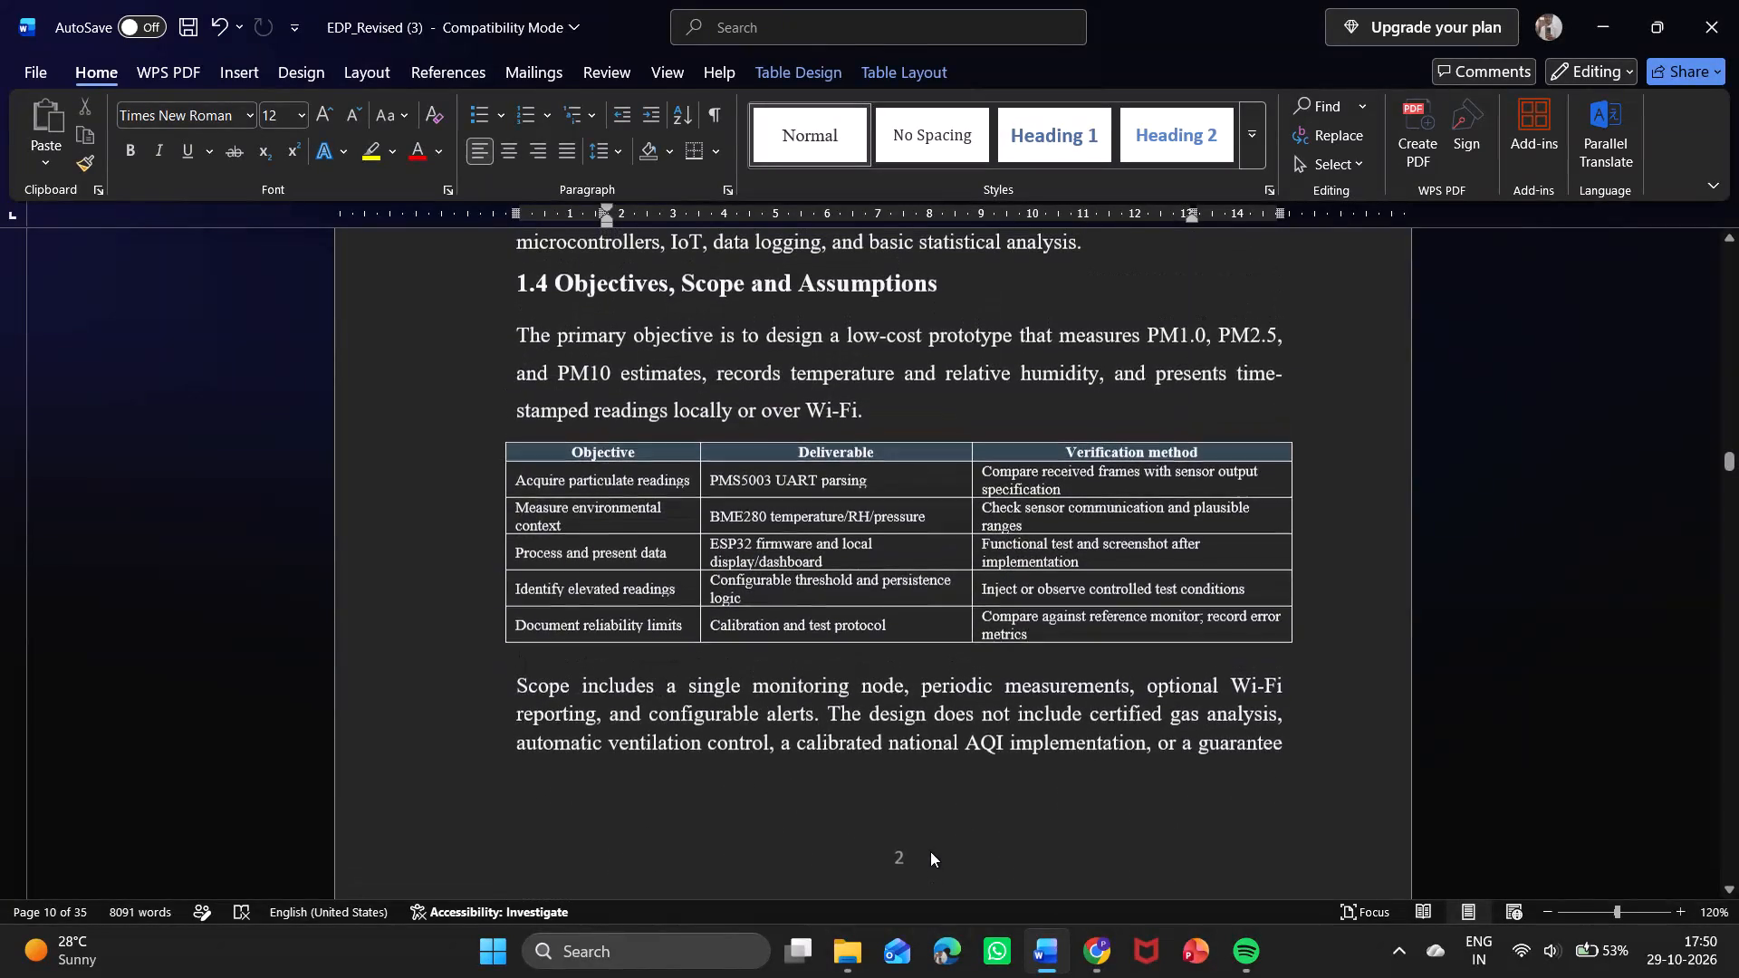
{"action": "scroll", "coordinate": [930, 851], "scroll_direction": "up", "scroll_amount": 1}
{"action": "scroll", "coordinate": [930, 851], "scroll_direction": "down", "scroll_amount": 1}
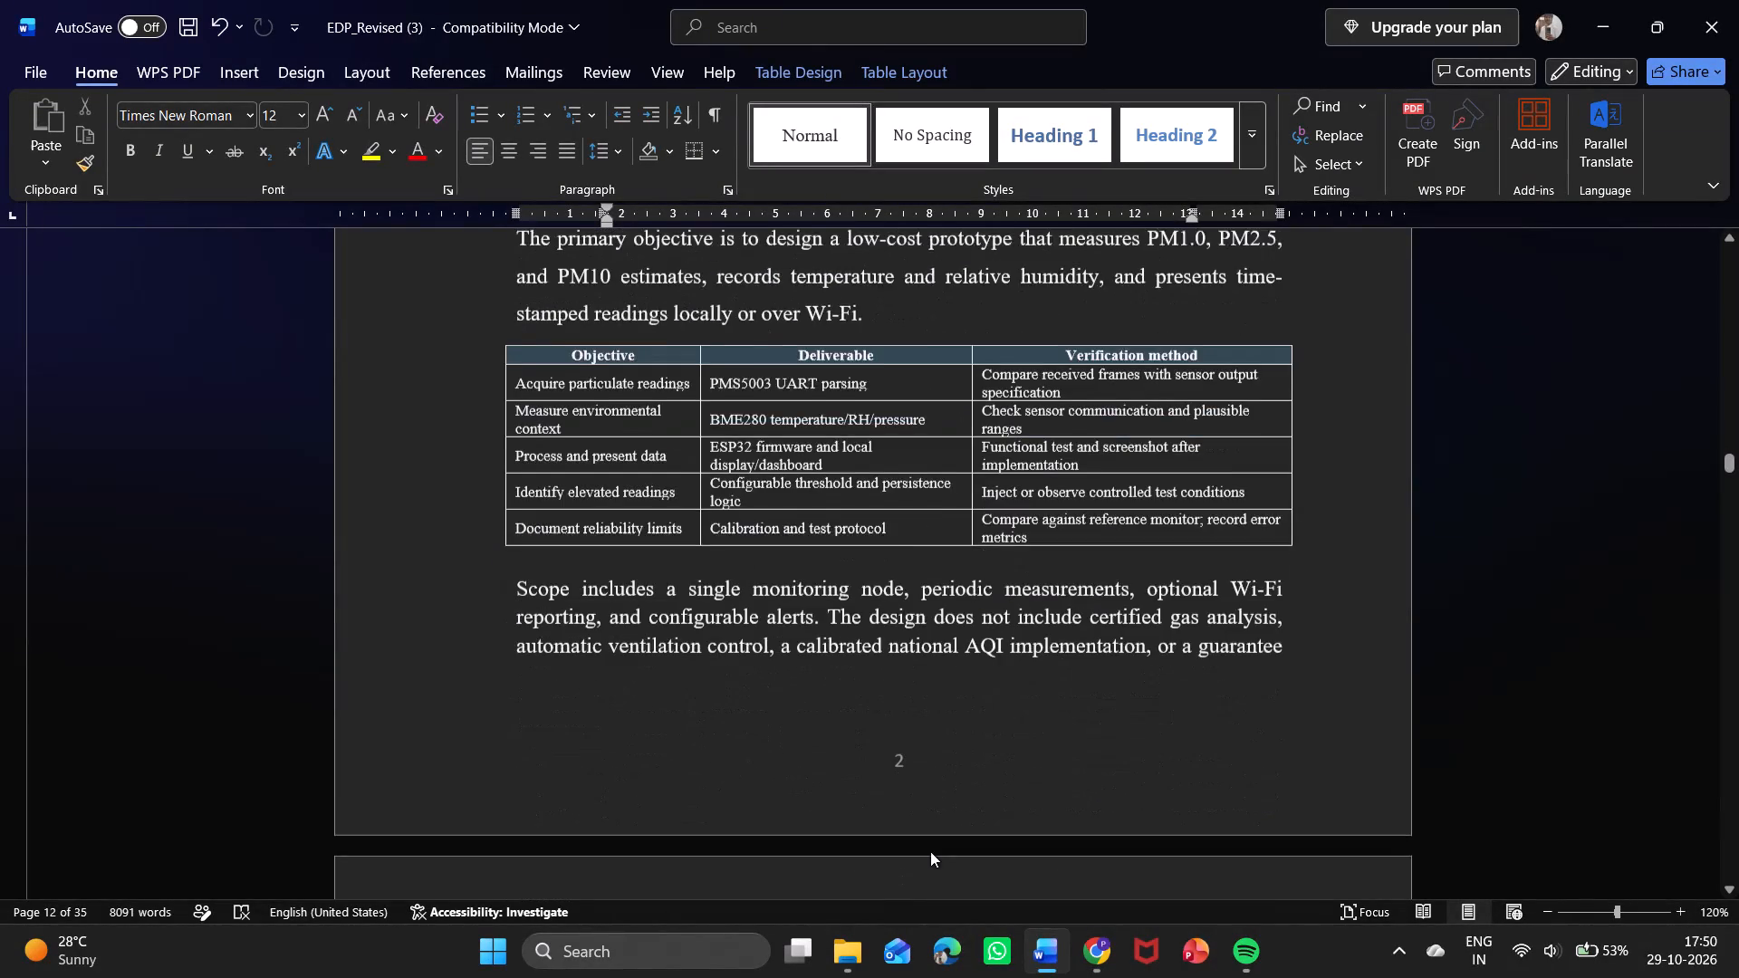
{"action": "scroll", "coordinate": [930, 851], "scroll_direction": "down", "scroll_amount": 1}
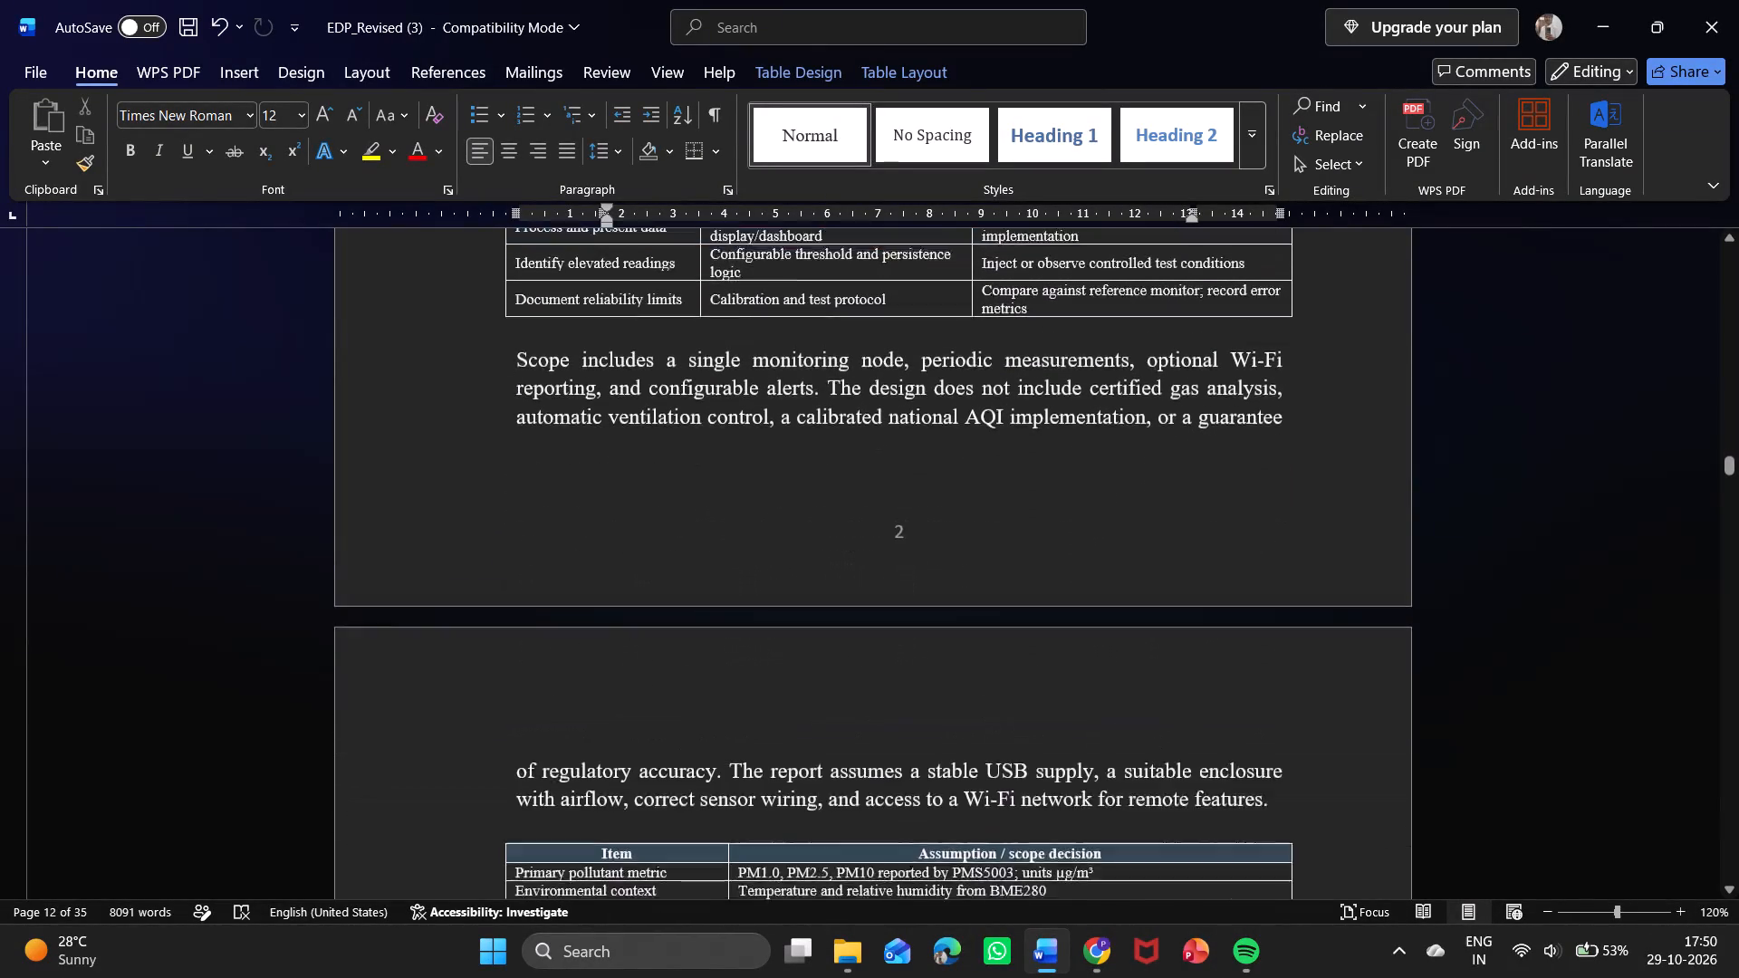
{"action": "scroll", "coordinate": [930, 851], "scroll_direction": "down", "scroll_amount": 7}
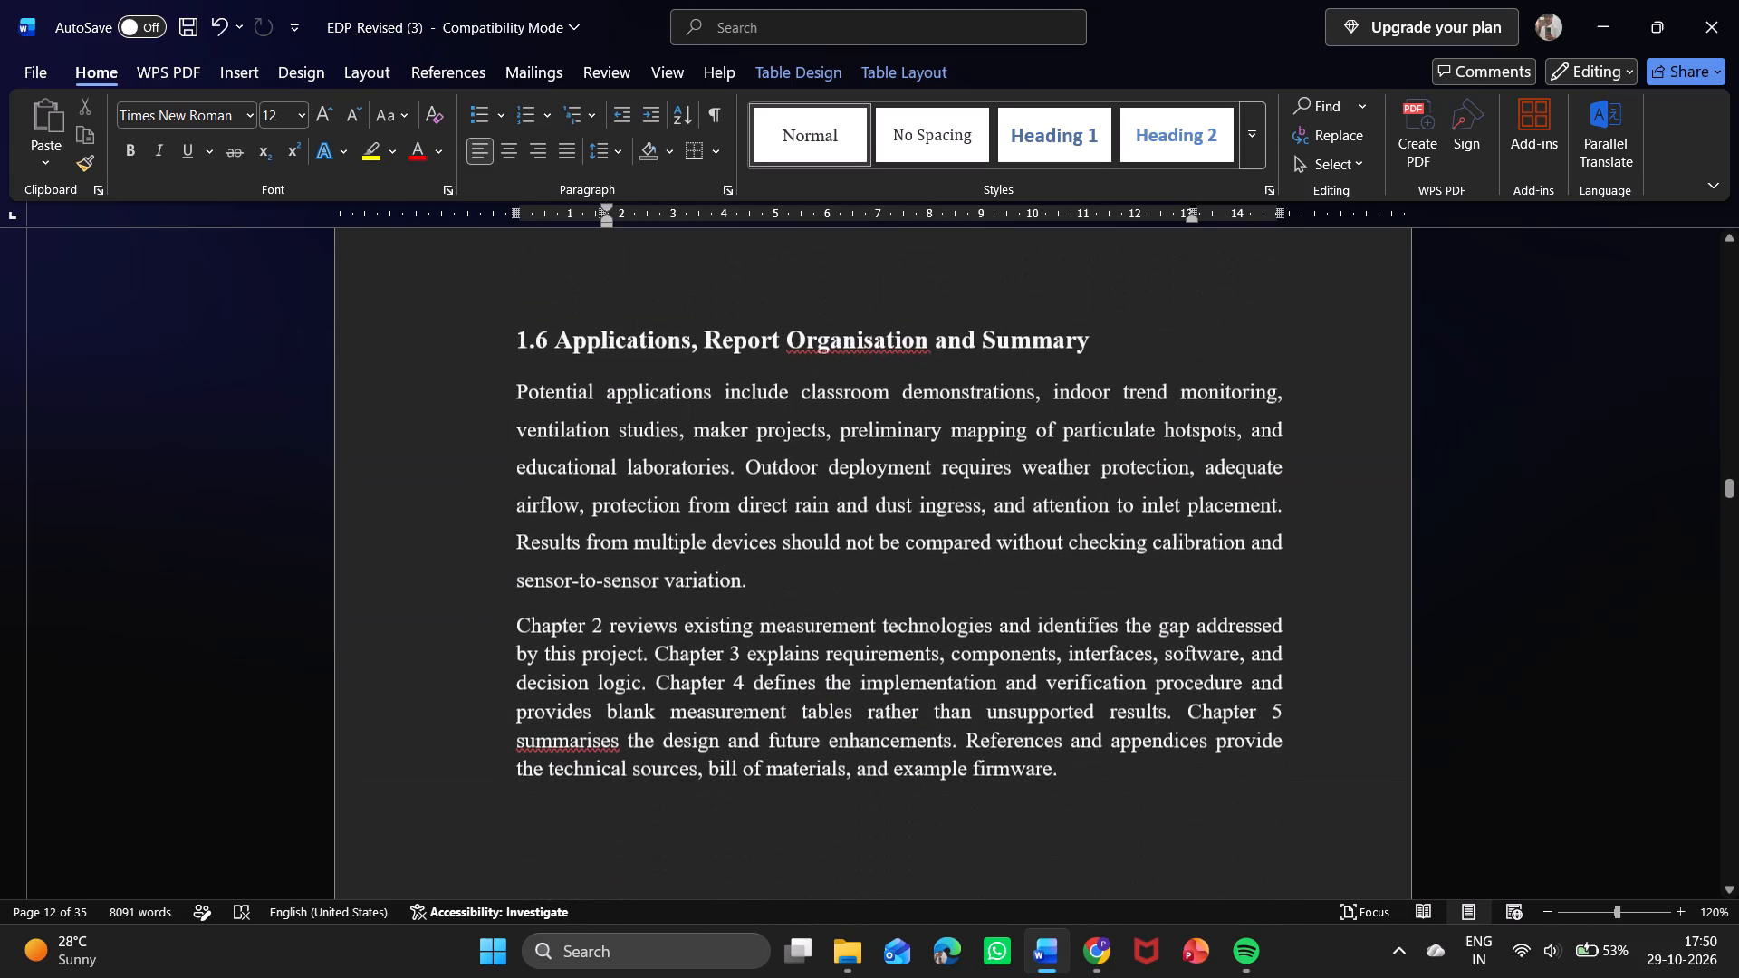
Look back from section 1.6 to the List of Figures and review the page numbers listed there and in the List of Tables.
{"action": "scroll", "coordinate": [930, 851], "scroll_direction": "up", "scroll_amount": 5}
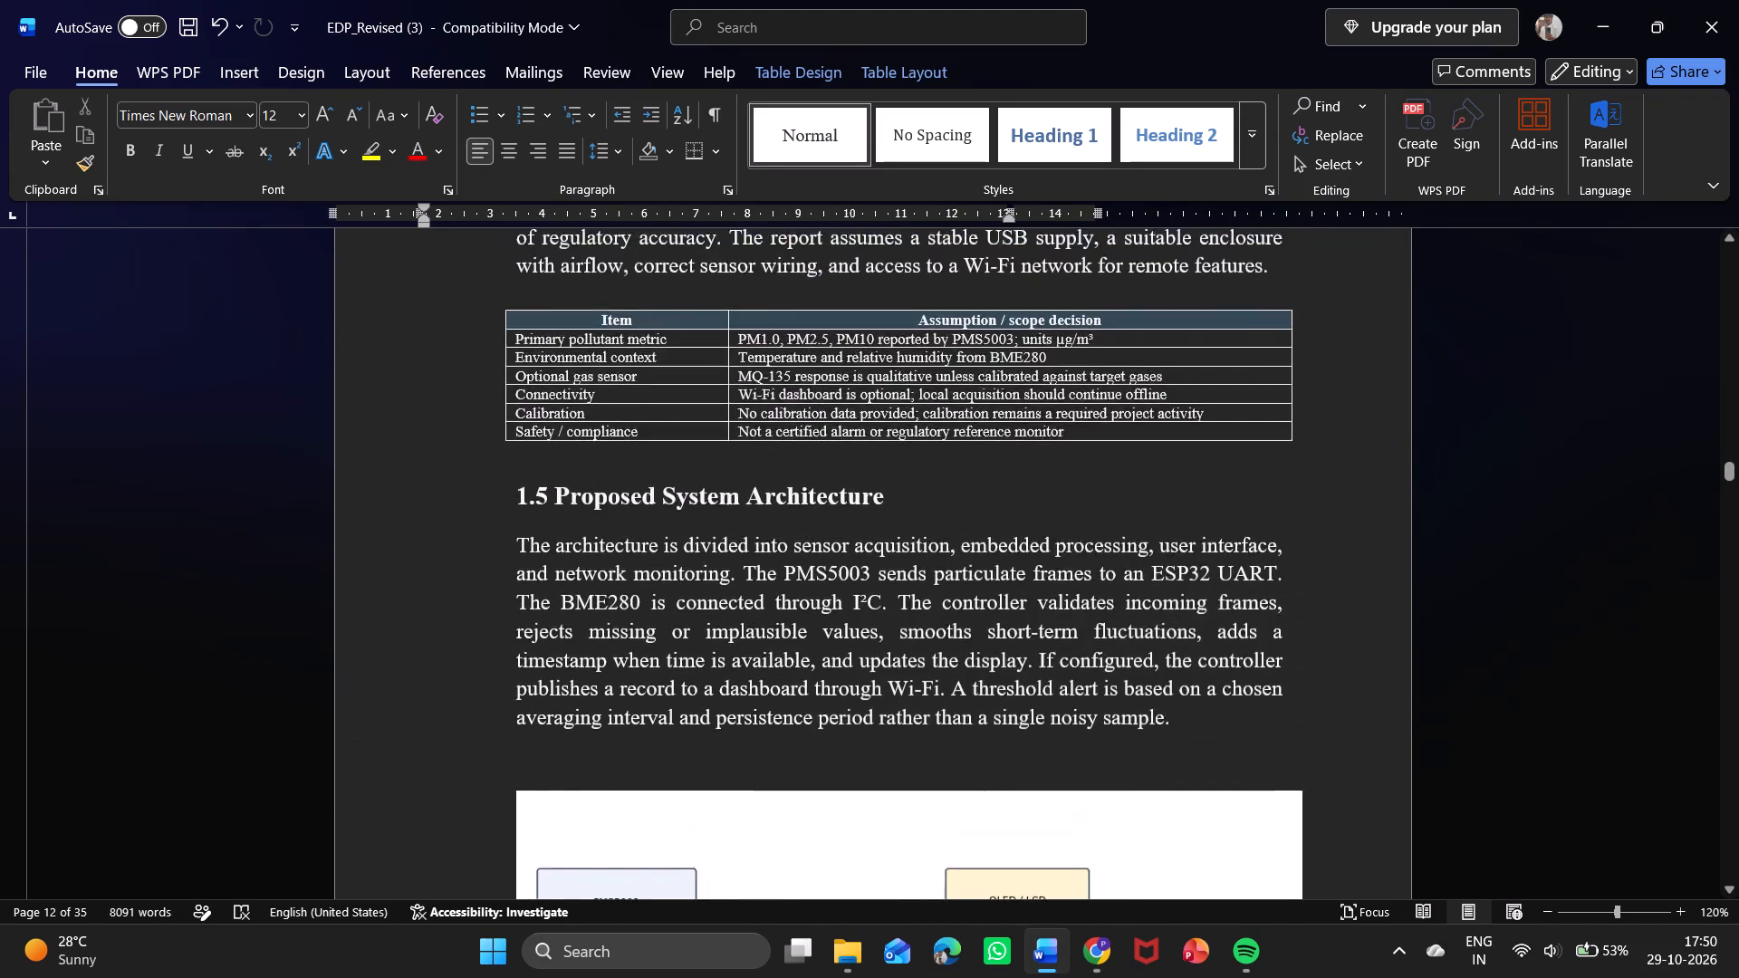
{"action": "scroll", "coordinate": [930, 851], "scroll_direction": "up", "scroll_amount": 9}
{"action": "scroll", "coordinate": [930, 851], "scroll_direction": "down", "scroll_amount": 4}
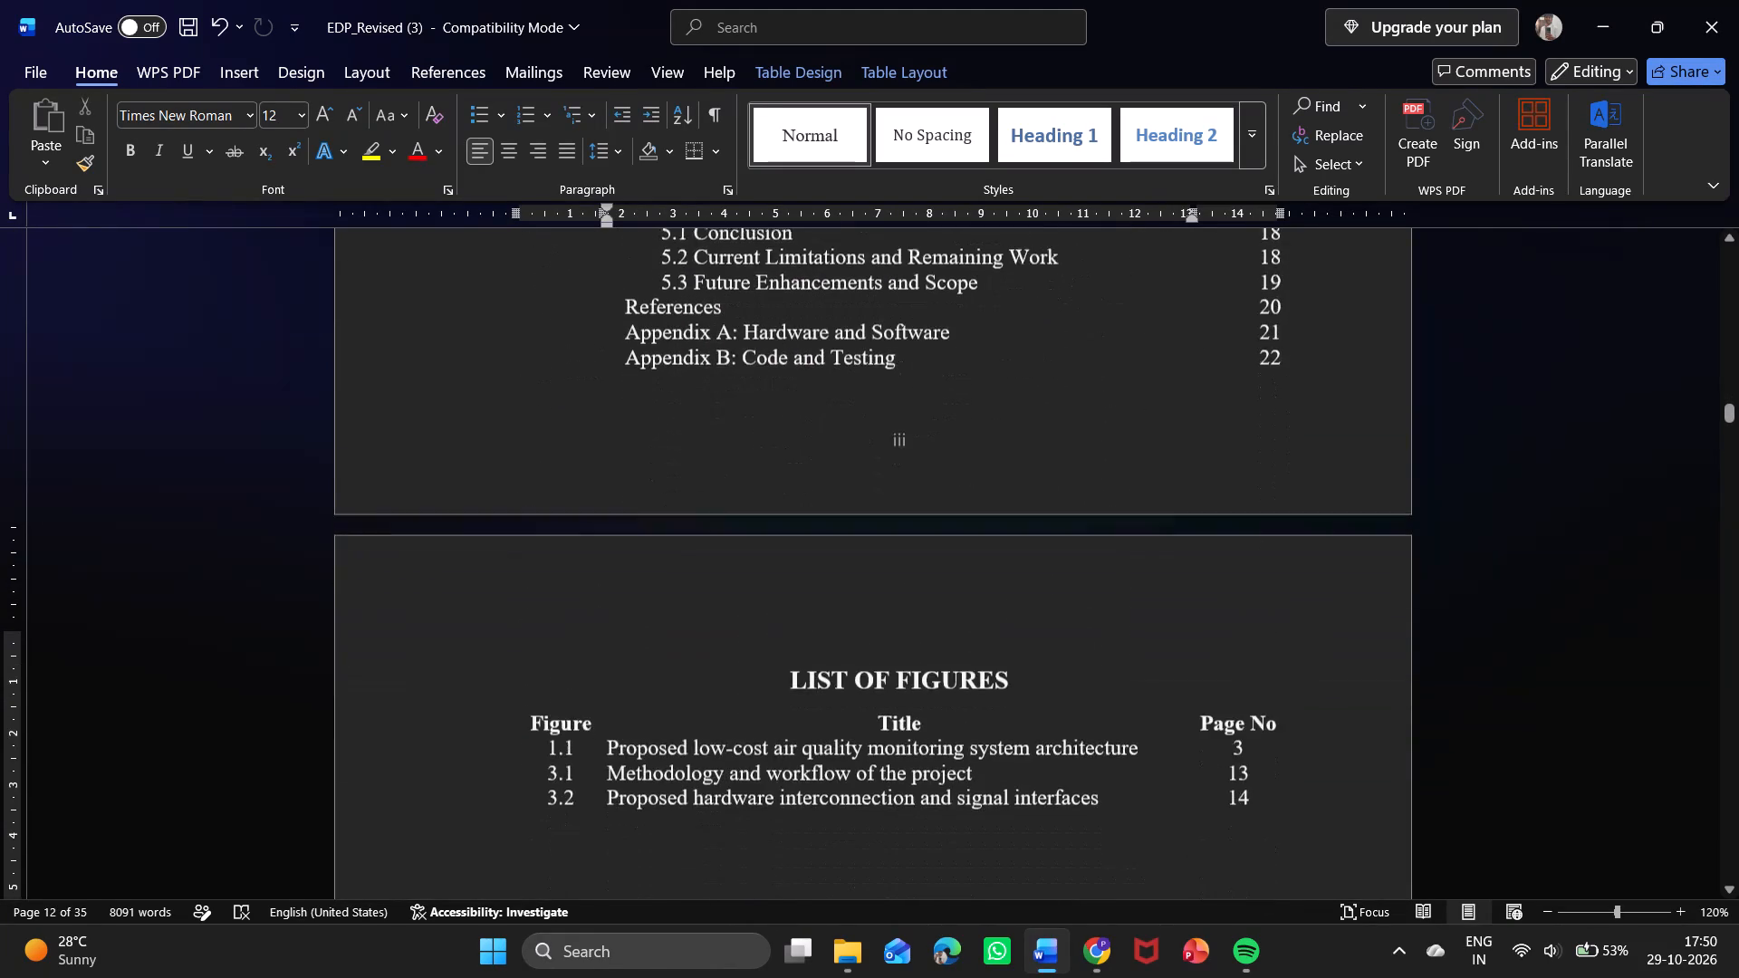
{"action": "scroll", "coordinate": [930, 851], "scroll_direction": "down", "scroll_amount": 3}
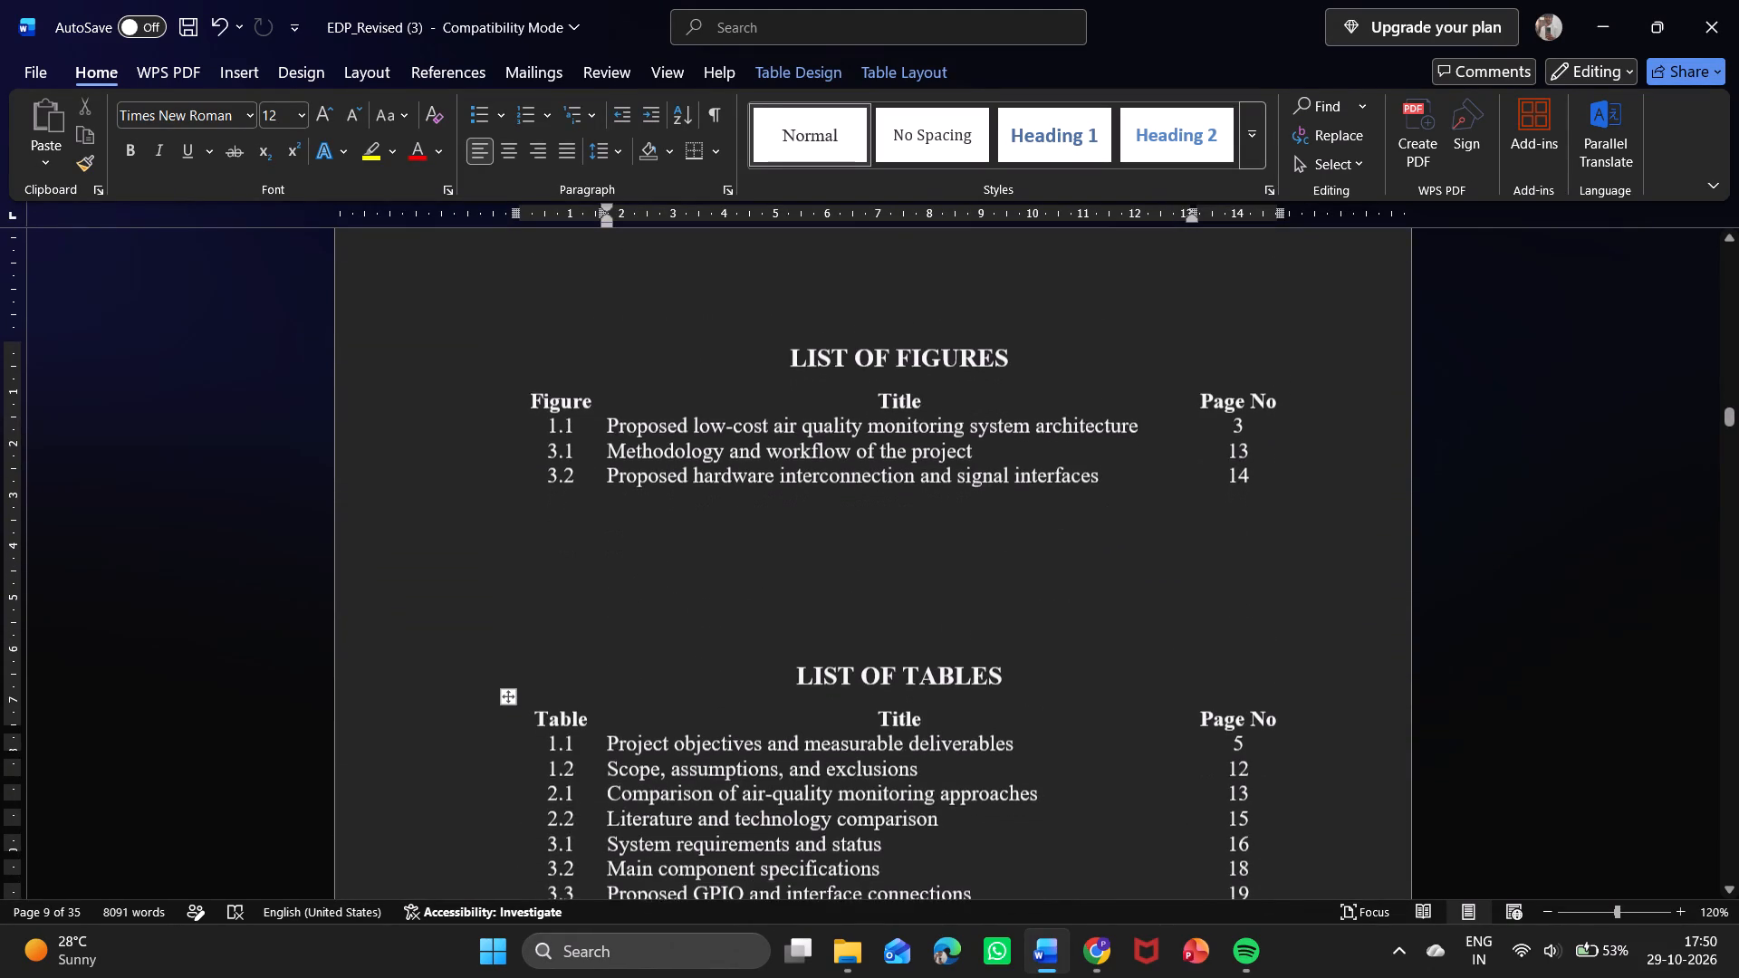
{"action": "scroll", "coordinate": [870, 773], "scroll_direction": "down", "scroll_amount": 1}
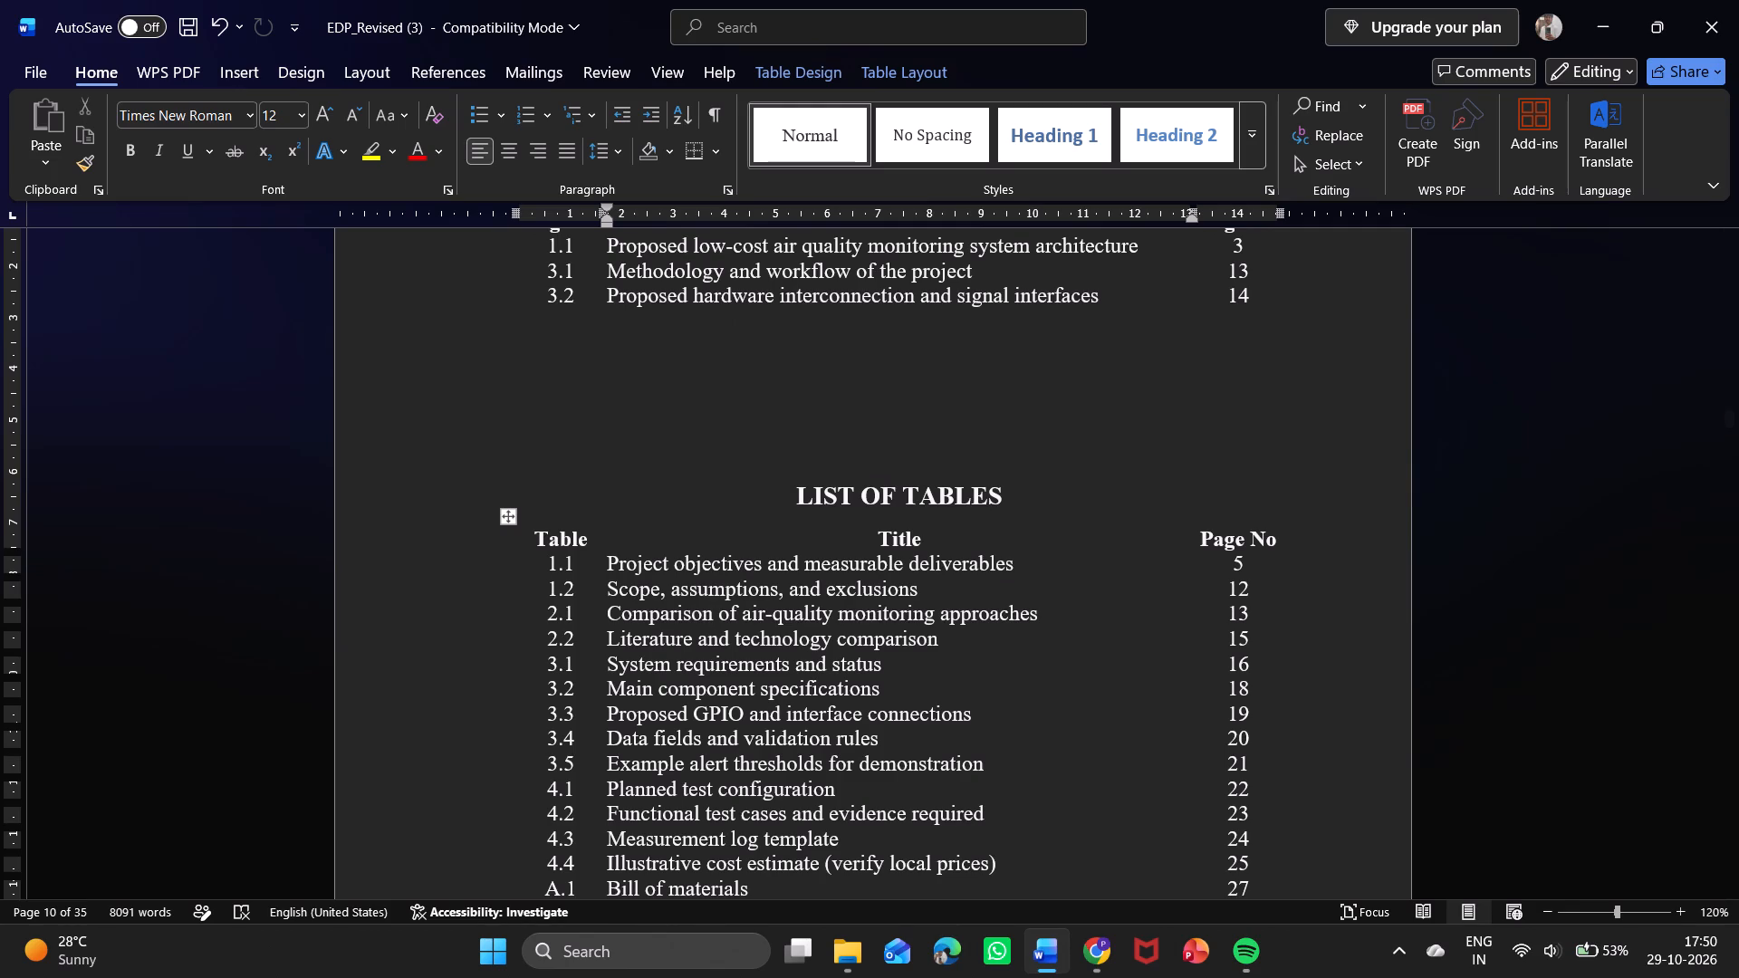
Recheck the actual pages of the objectives table in section 1.4 and the assumption and scope table before section 1.5.
{"action": "scroll", "coordinate": [862, 529], "scroll_direction": "down", "scroll_amount": 3}
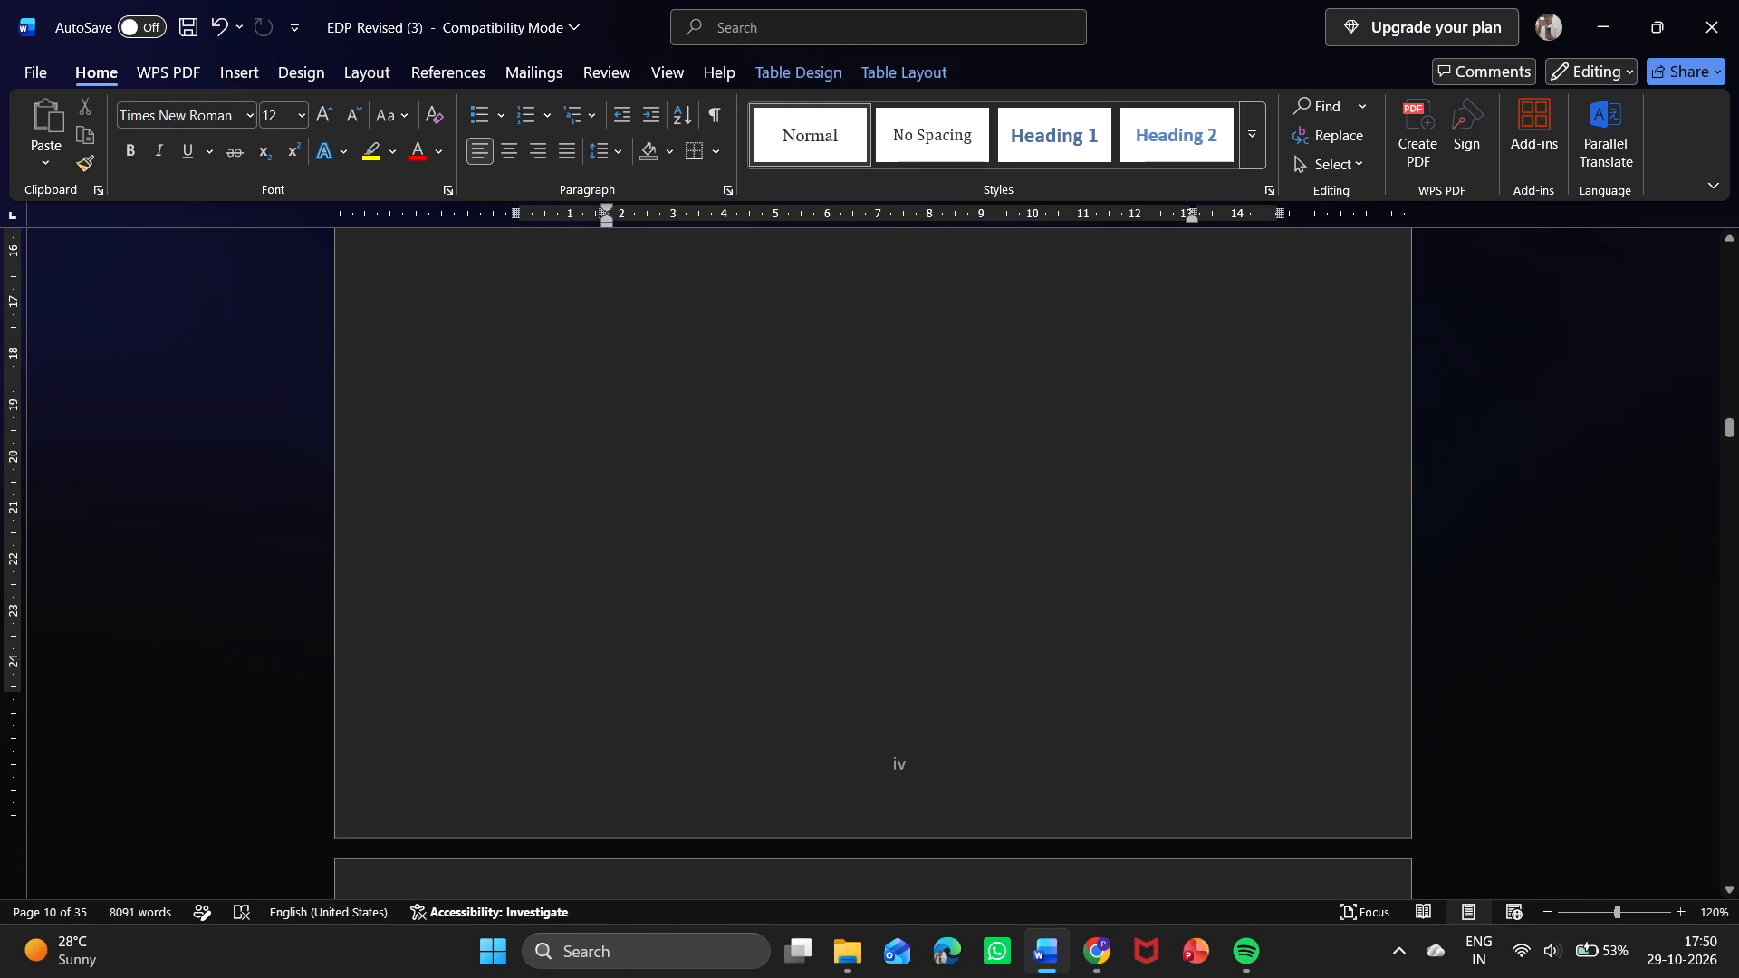
{"action": "scroll", "coordinate": [862, 529], "scroll_direction": "down", "scroll_amount": 4}
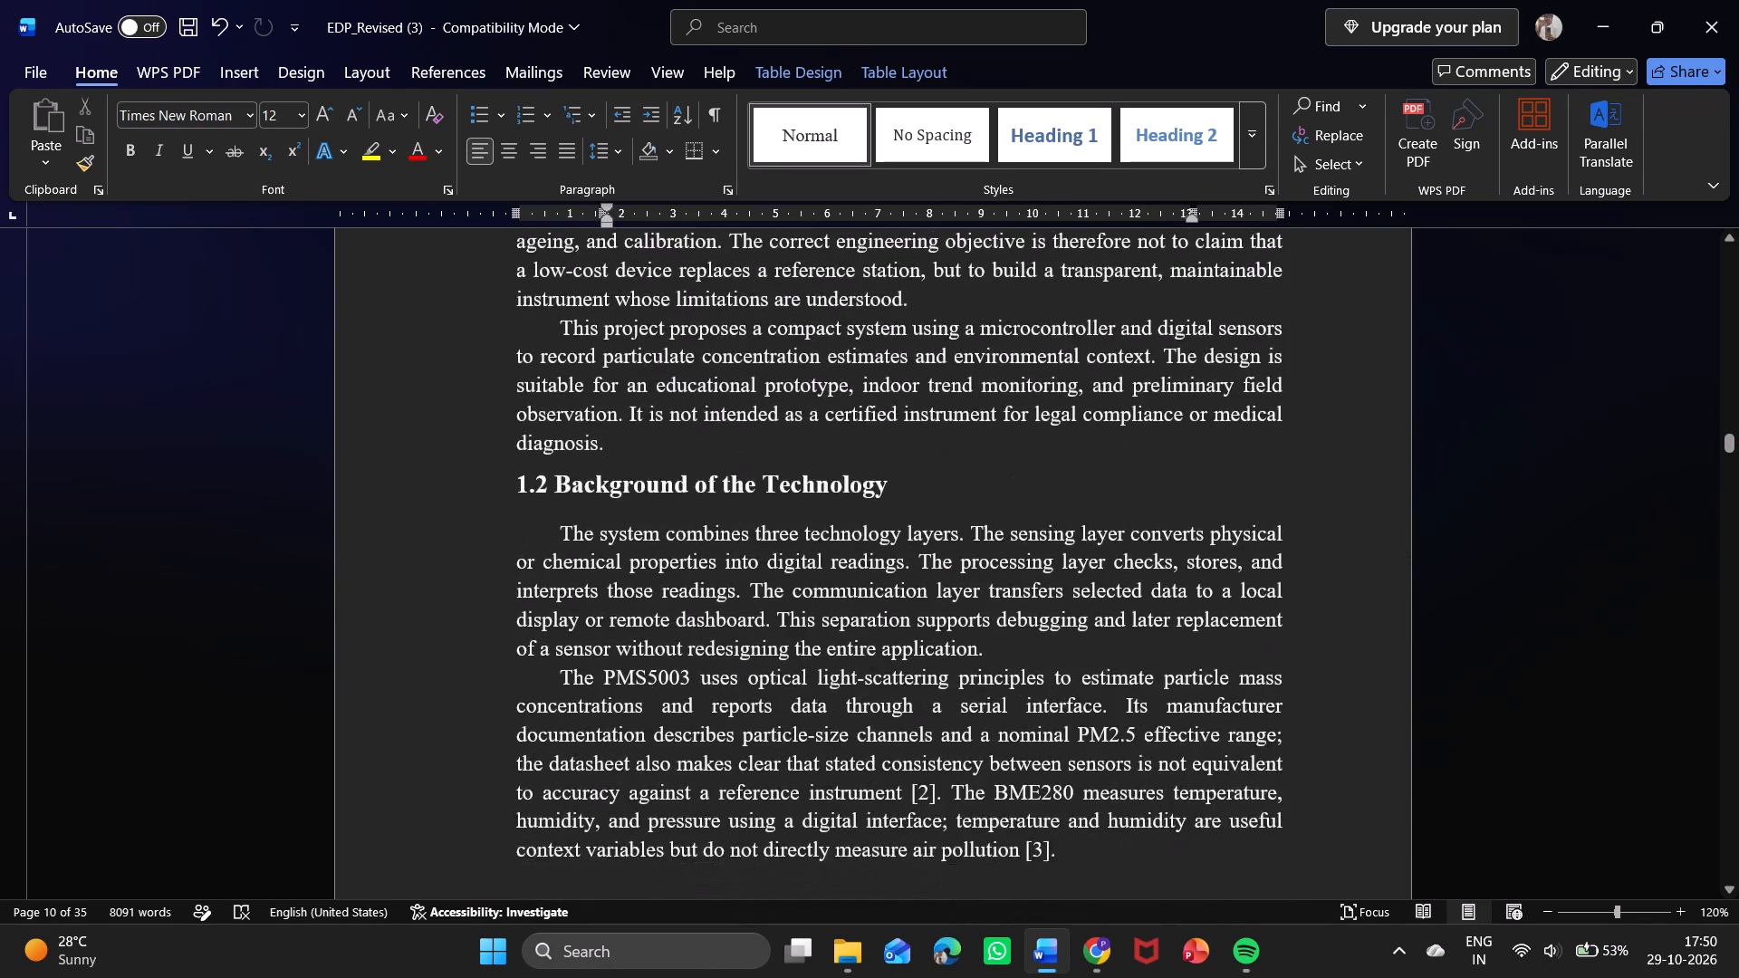
{"action": "scroll", "coordinate": [862, 529], "scroll_direction": "down", "scroll_amount": 3}
{"action": "scroll", "coordinate": [862, 529], "scroll_direction": "up", "scroll_amount": 1}
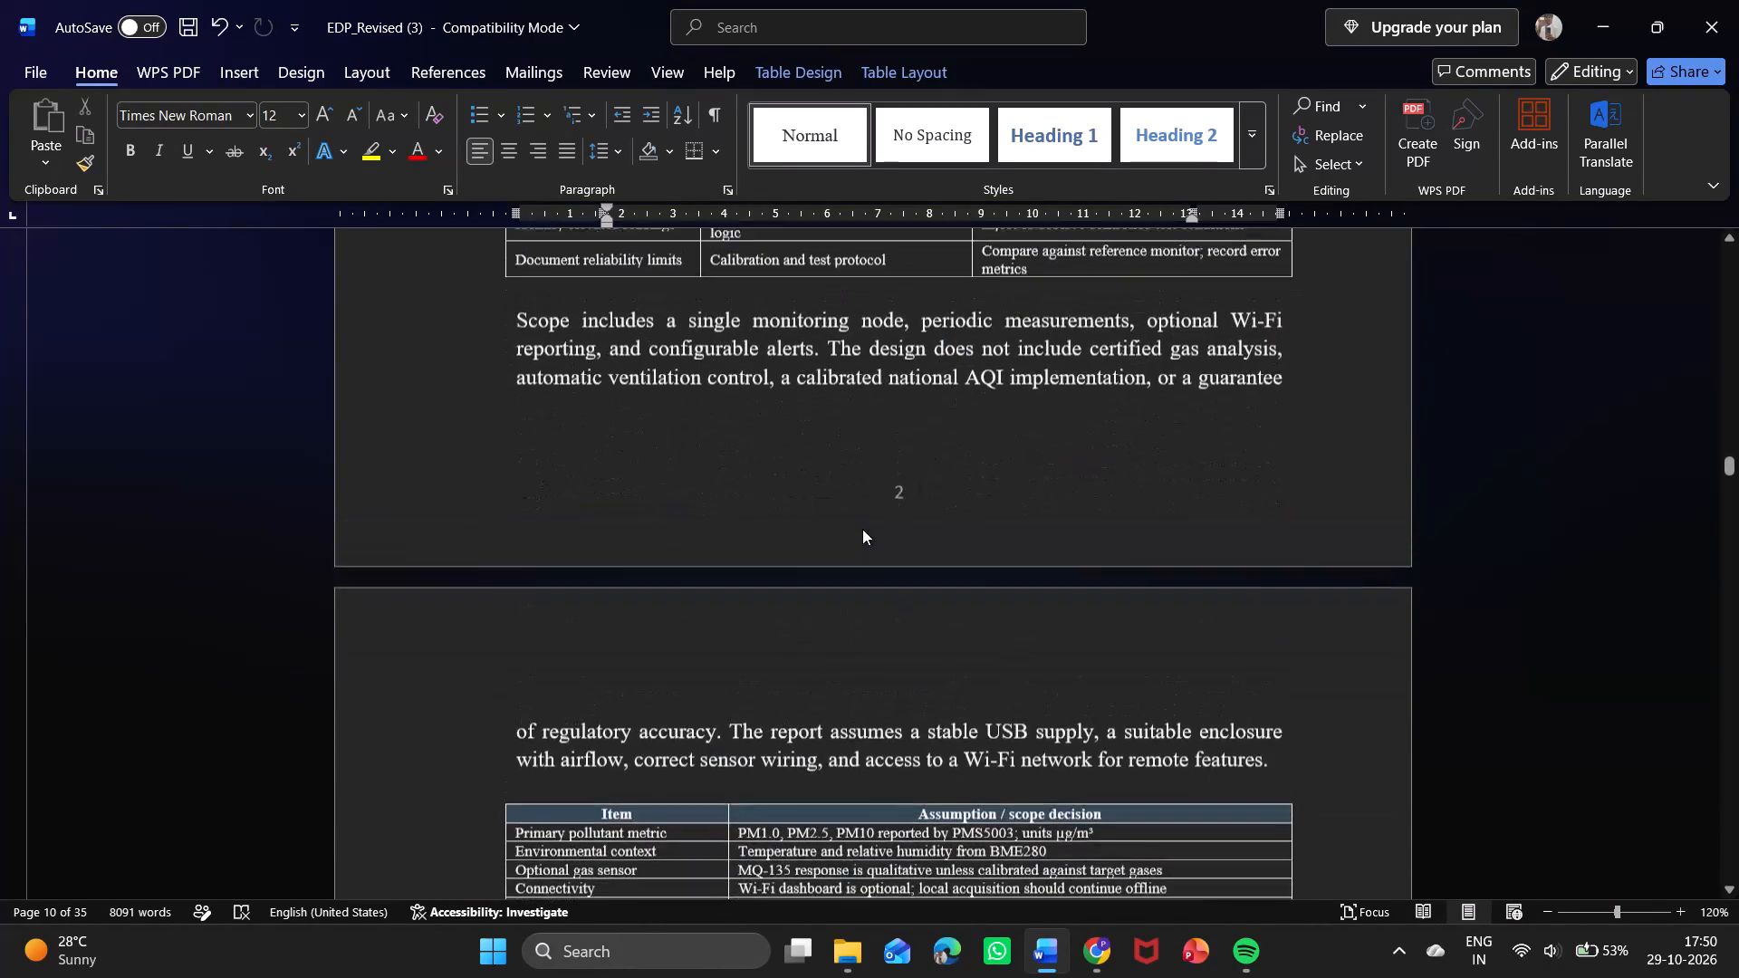
{"action": "scroll", "coordinate": [862, 529], "scroll_direction": "up", "scroll_amount": 3}
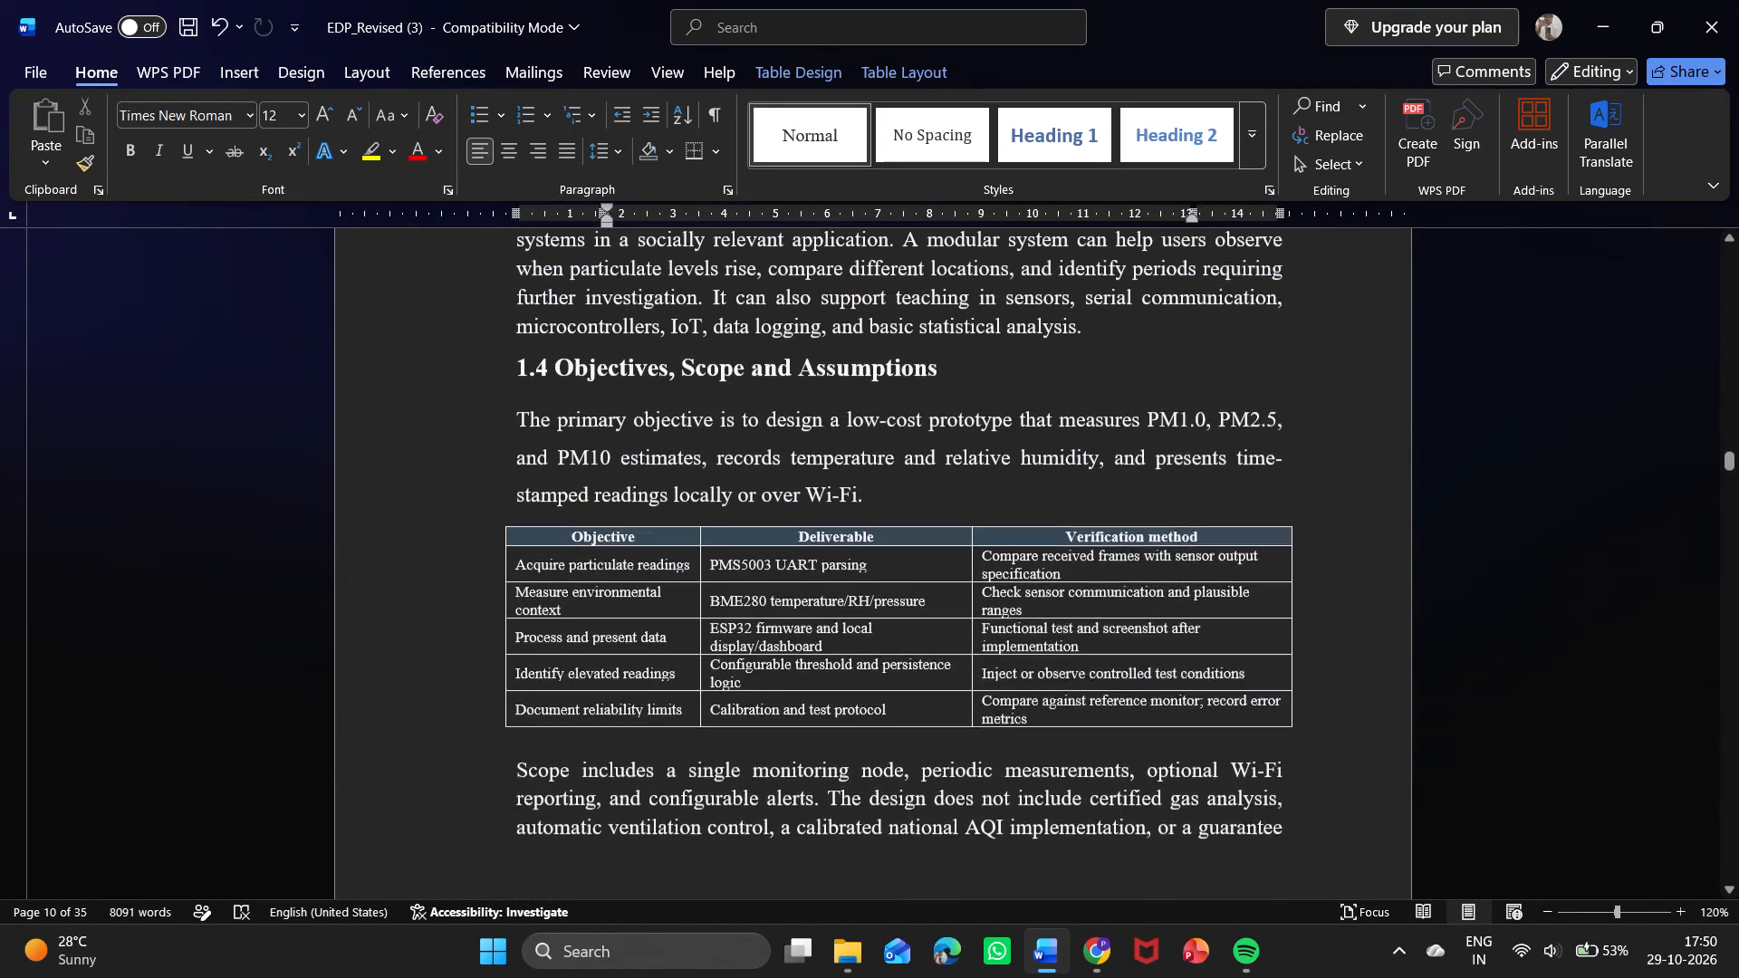
{"action": "scroll", "coordinate": [862, 529], "scroll_direction": "up", "scroll_amount": 1}
{"action": "scroll", "coordinate": [862, 529], "scroll_direction": "down", "scroll_amount": 1}
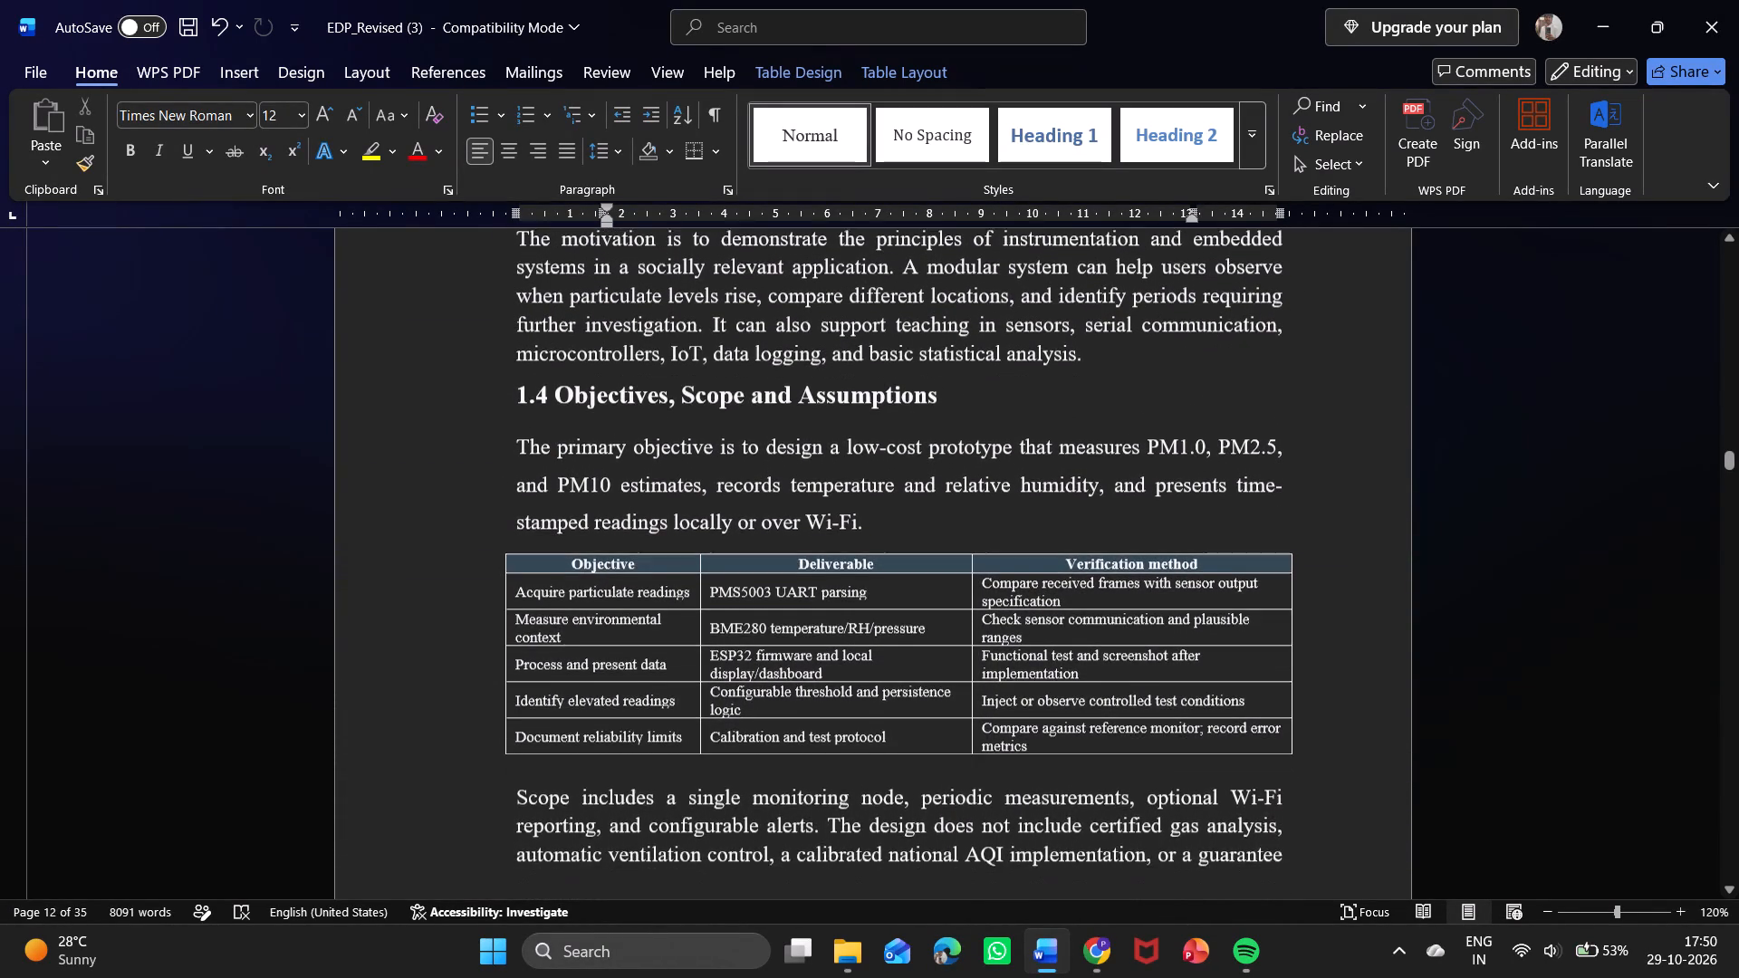
{"action": "scroll", "coordinate": [862, 529], "scroll_direction": "down", "scroll_amount": 3}
{"action": "scroll", "coordinate": [862, 529], "scroll_direction": "up", "scroll_amount": 1}
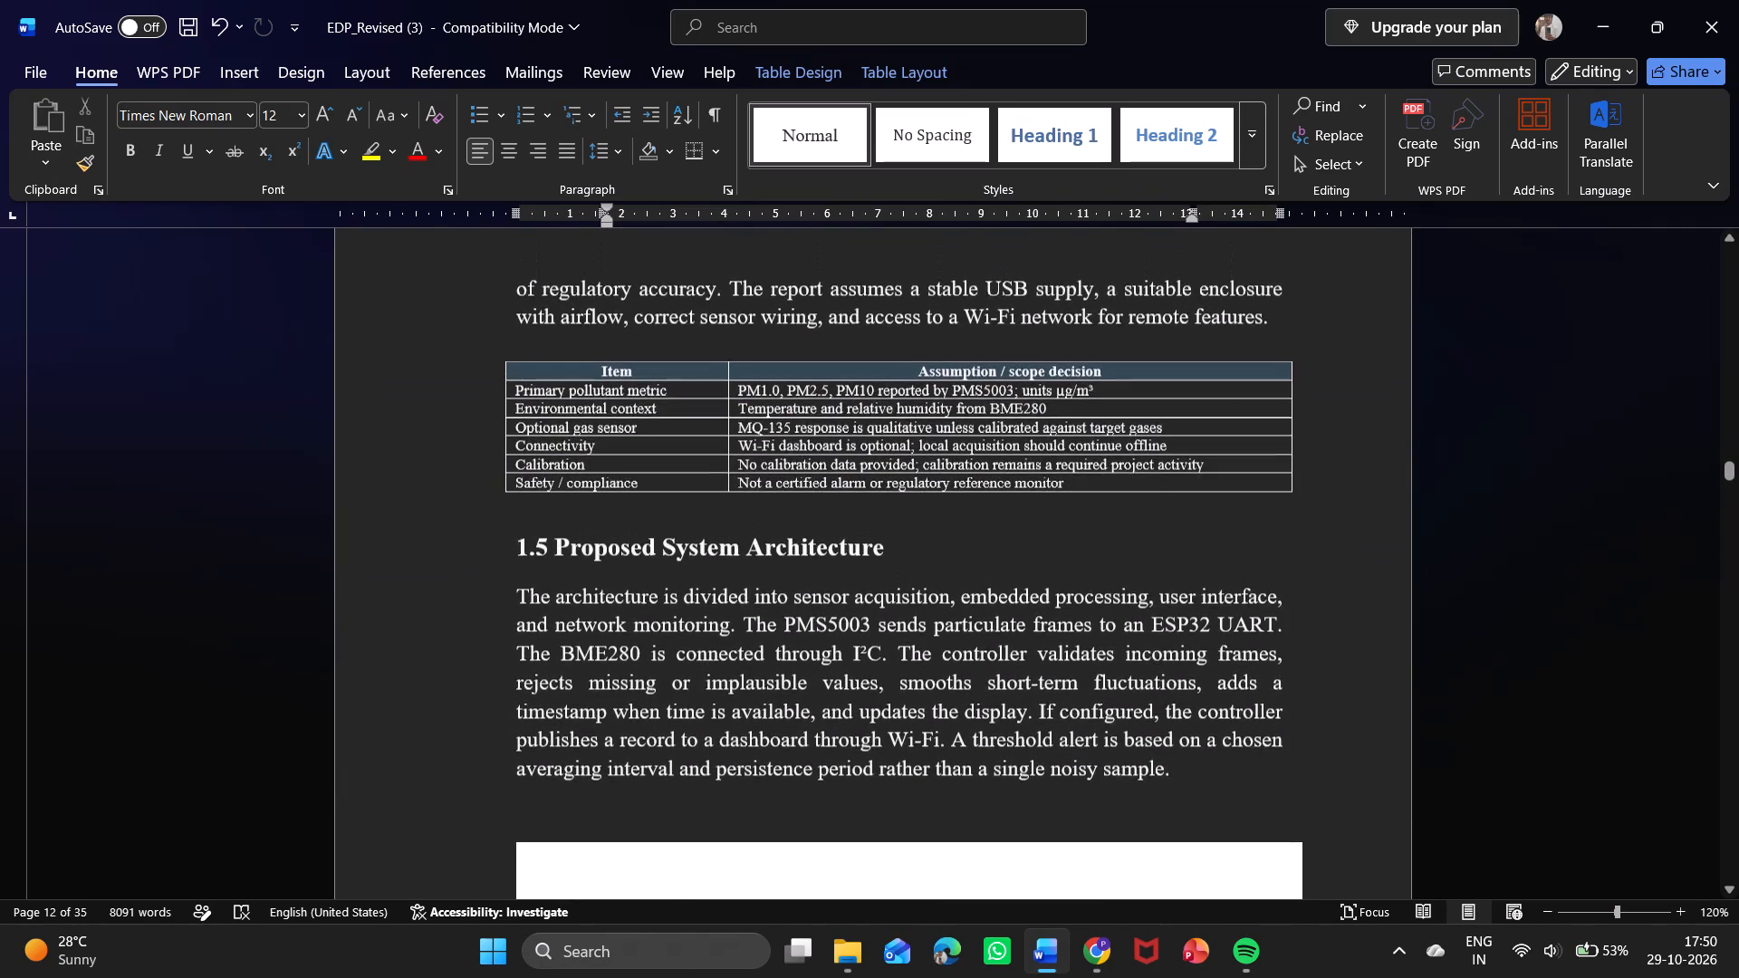
{"action": "scroll", "coordinate": [862, 529], "scroll_direction": "up", "scroll_amount": 1}
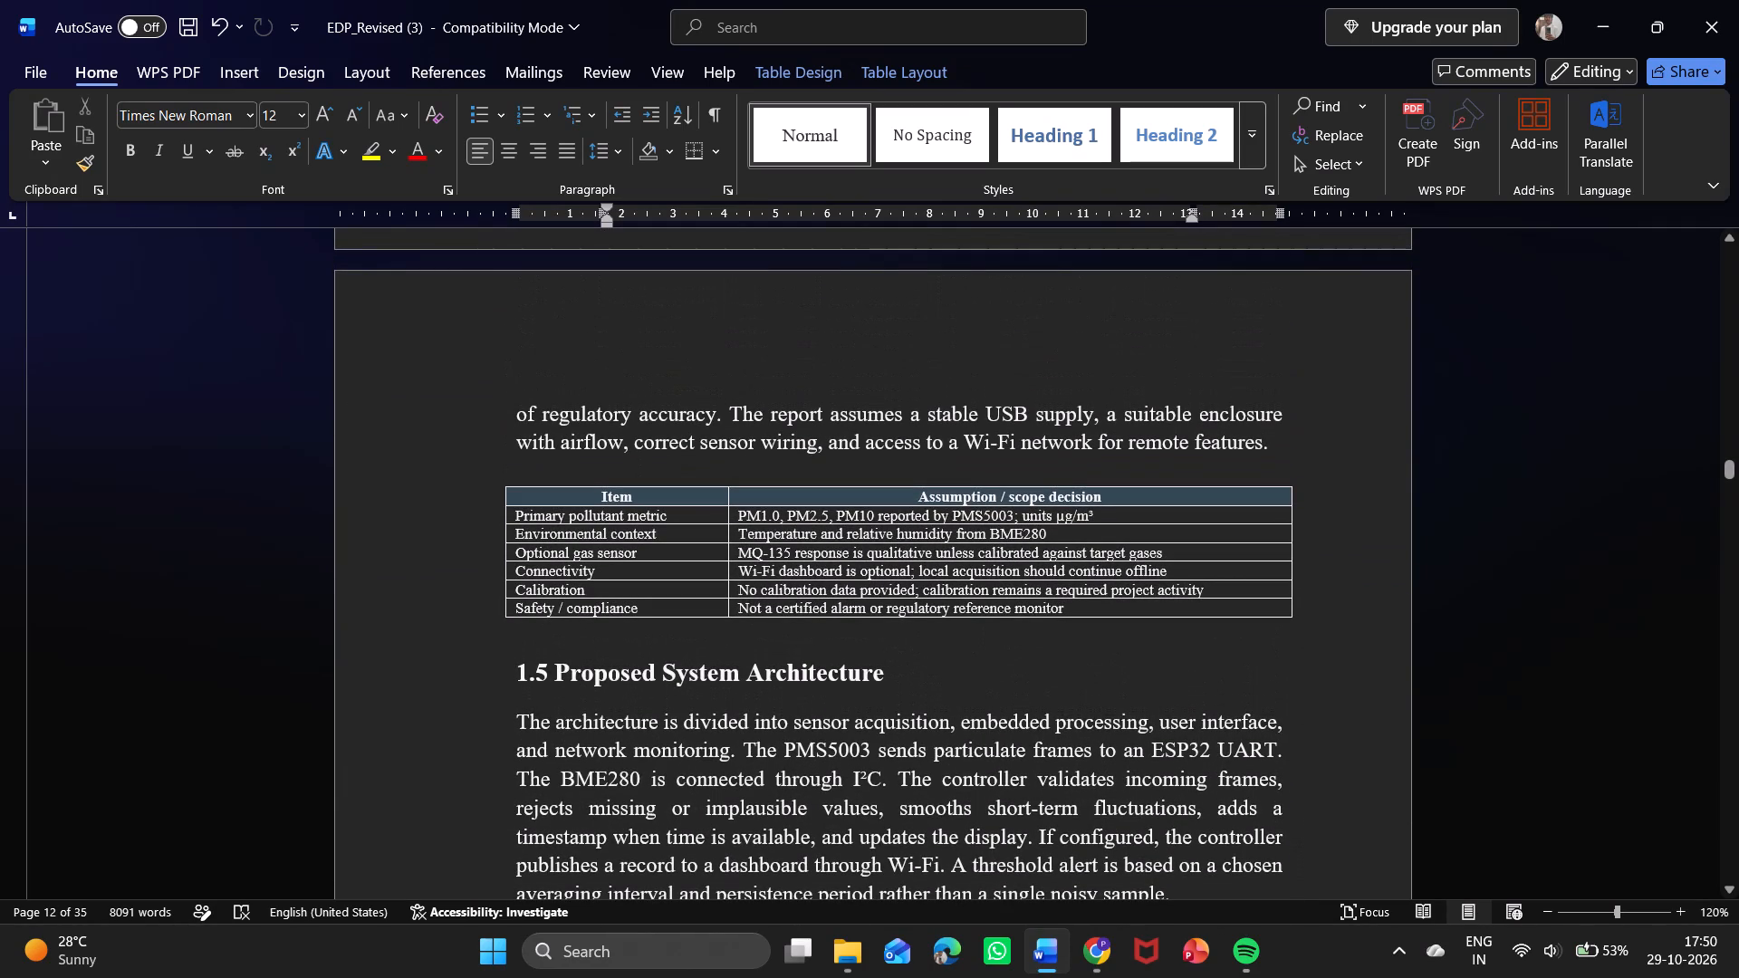
{"action": "scroll", "coordinate": [862, 529], "scroll_direction": "up", "scroll_amount": 1}
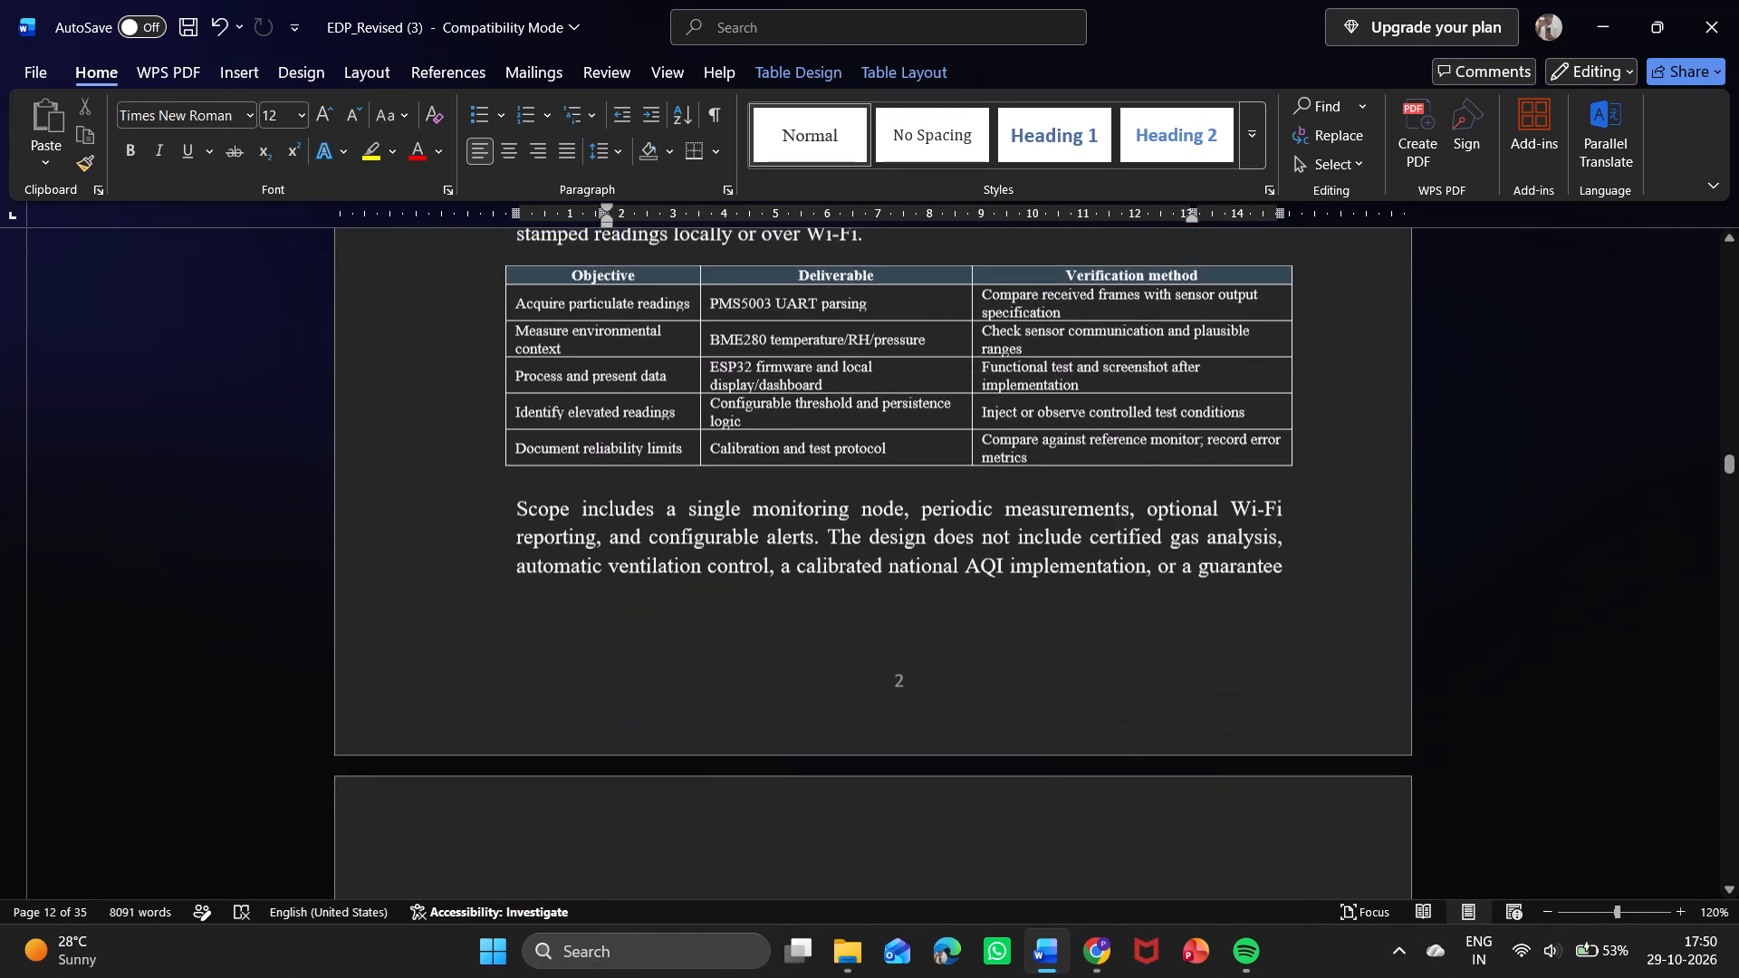
Look back through the start of Chapter 1 to the List of Tables and review its entries from 1.1 to B.1.
{"action": "scroll", "coordinate": [862, 529], "scroll_direction": "up", "scroll_amount": 2}
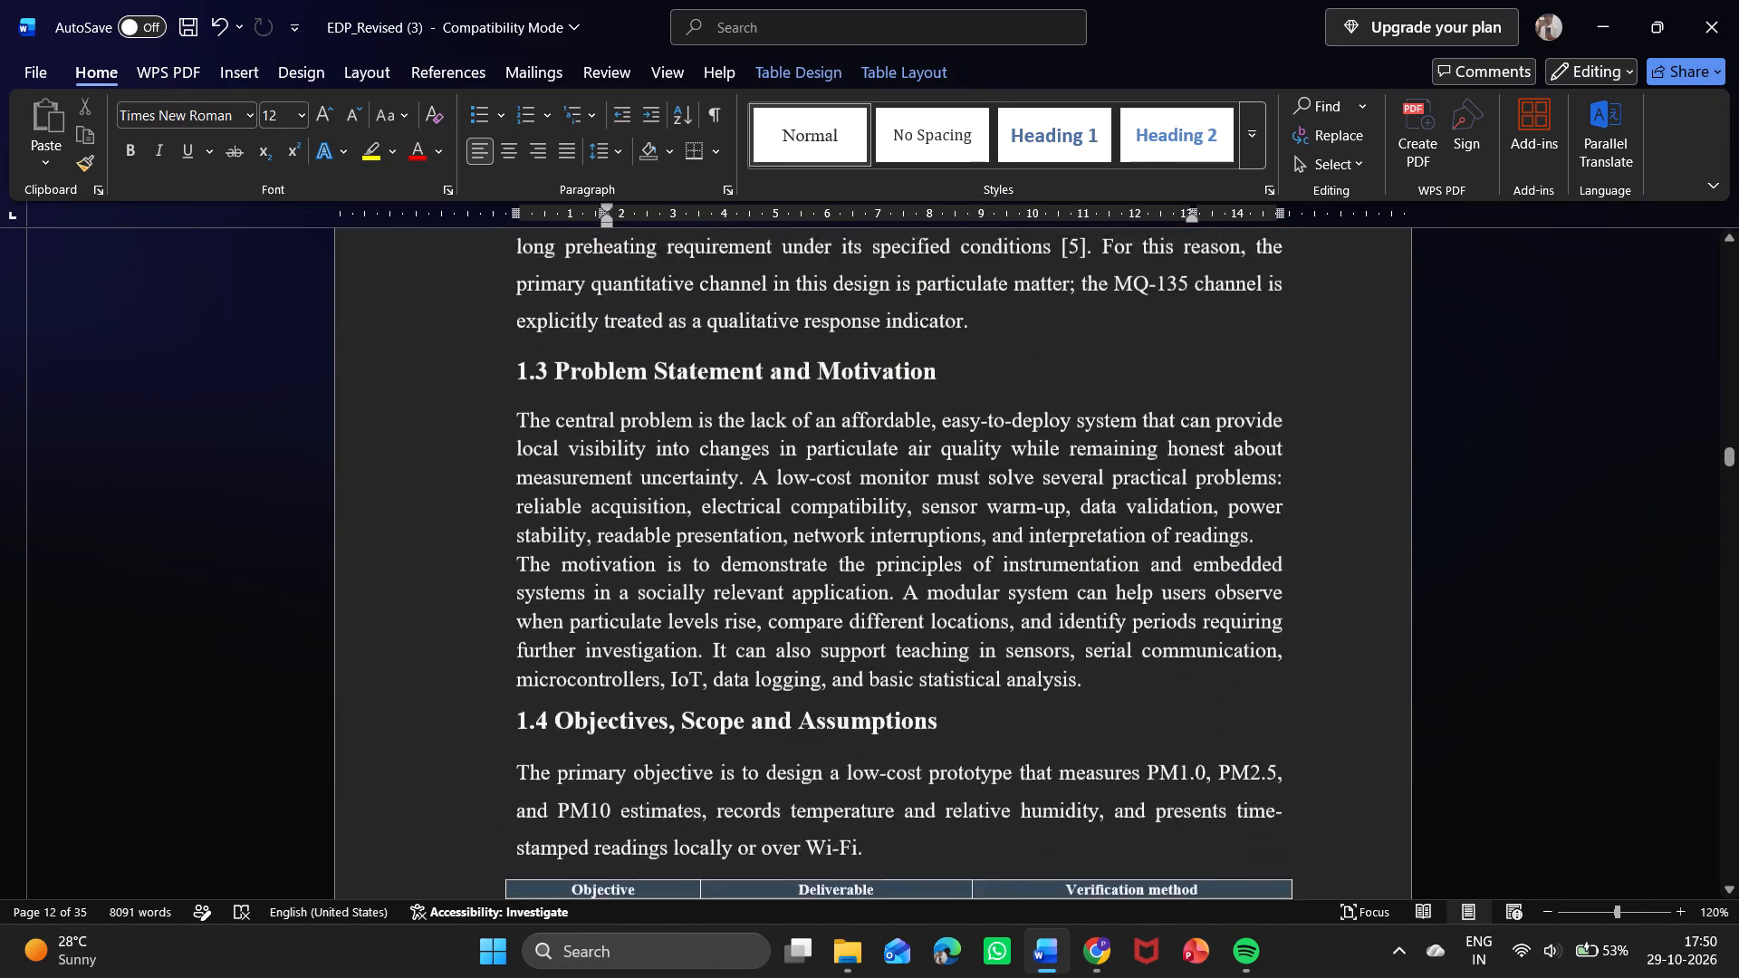
{"action": "scroll", "coordinate": [862, 529], "scroll_direction": "up", "scroll_amount": 4}
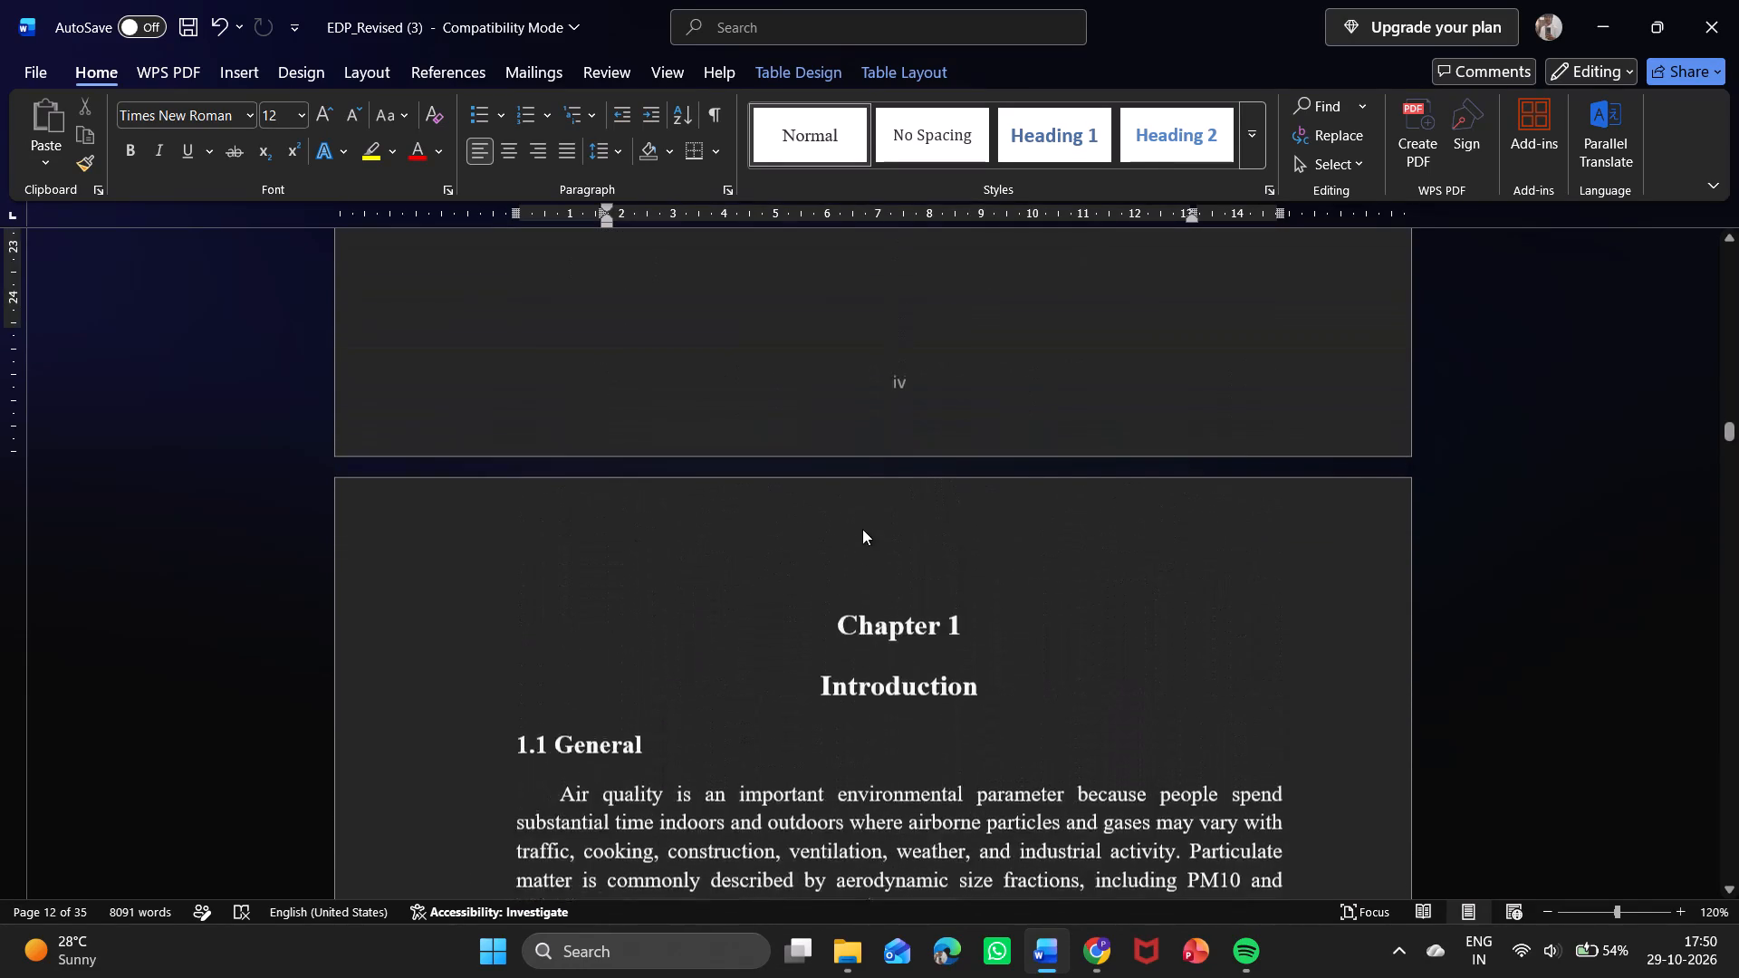
{"action": "scroll", "coordinate": [862, 529], "scroll_direction": "up", "scroll_amount": 3}
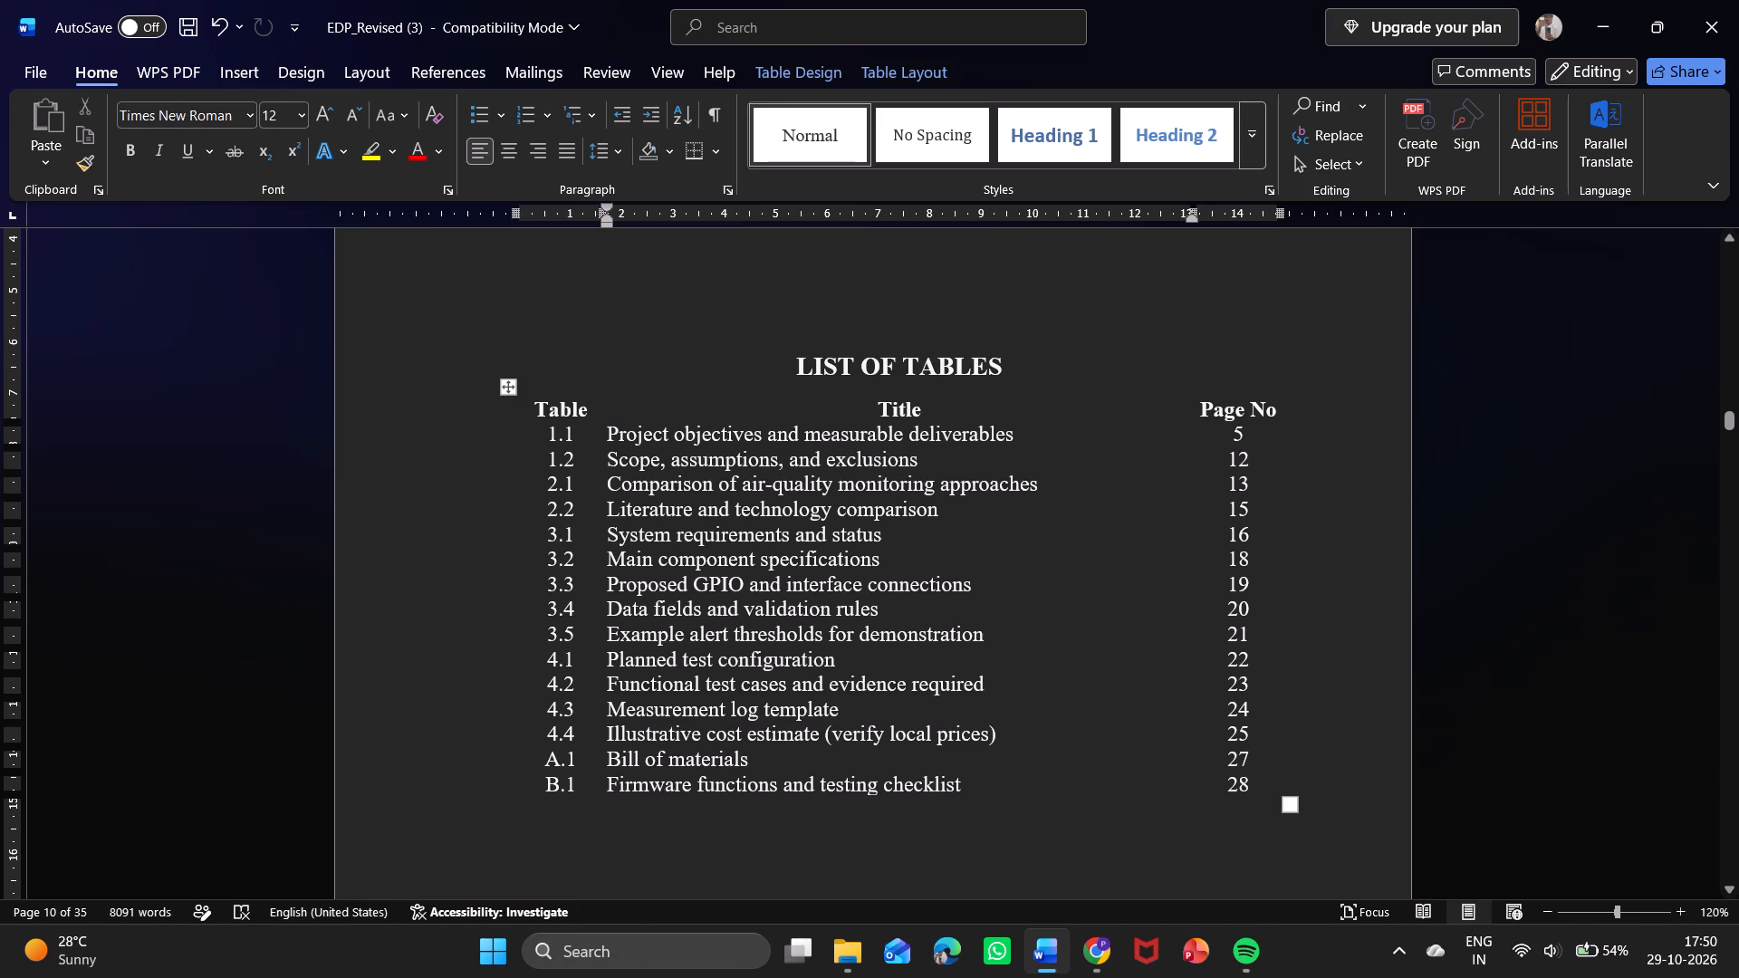
{"action": "scroll", "coordinate": [911, 675], "scroll_direction": "down", "scroll_amount": 1}
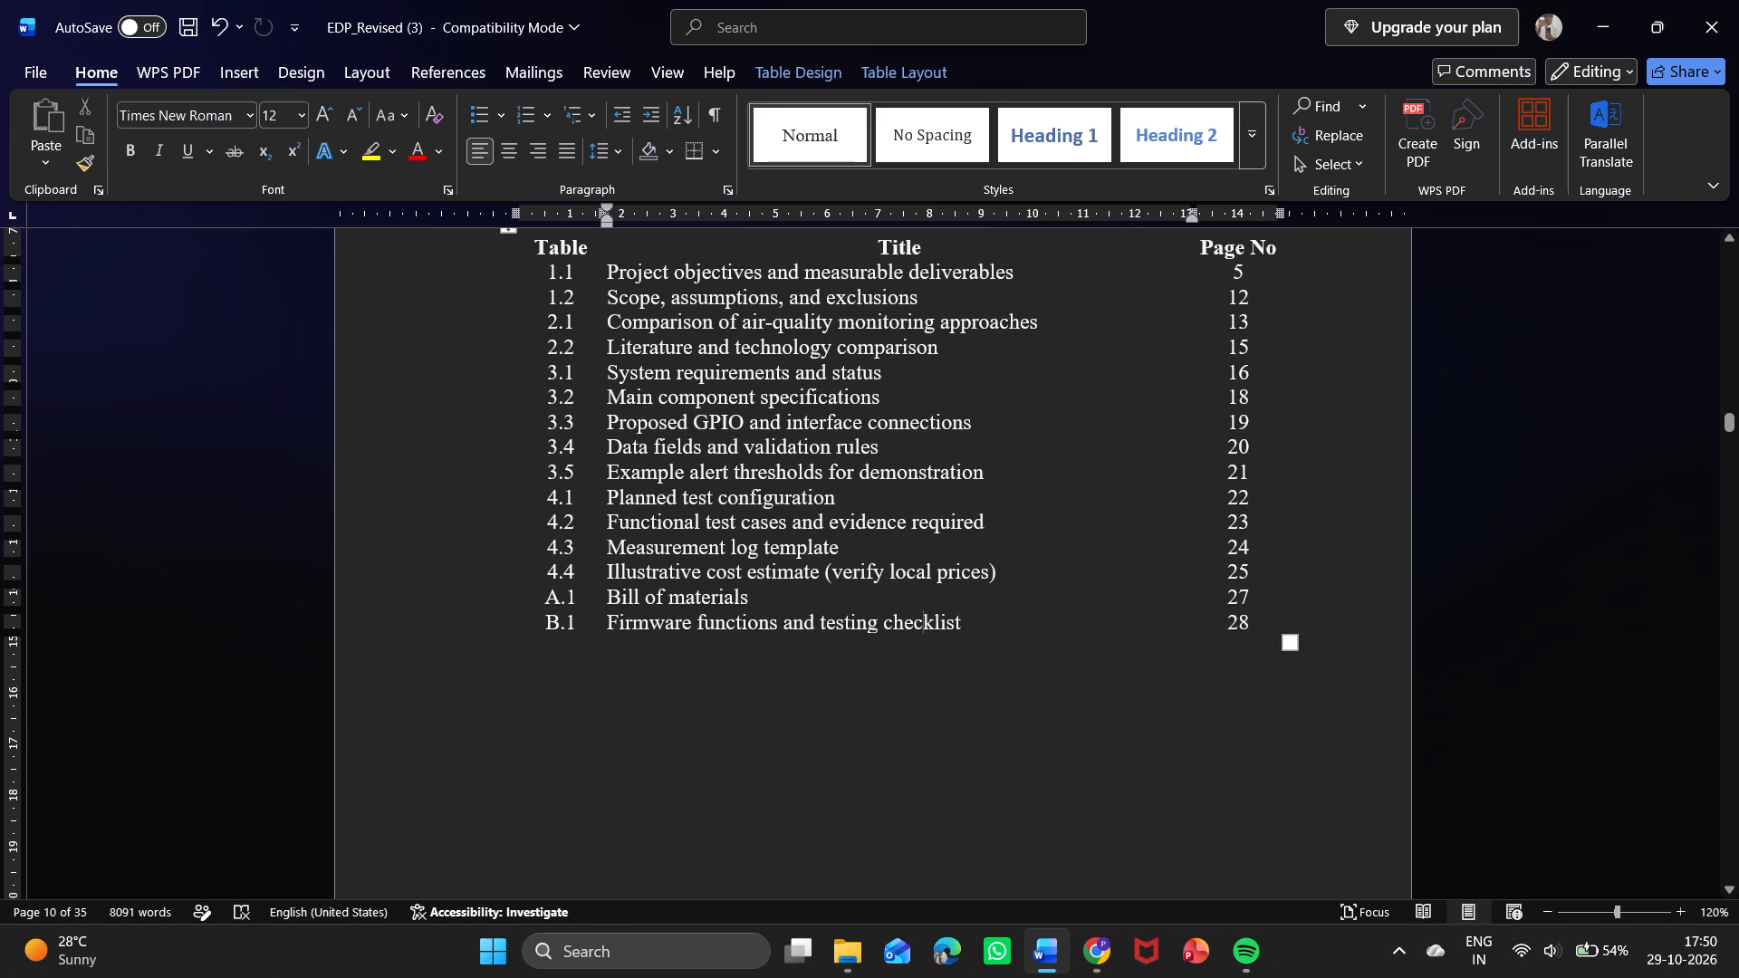
{"action": "scroll", "coordinate": [911, 675], "scroll_direction": "down", "scroll_amount": 1}
{"action": "scroll", "coordinate": [911, 675], "scroll_direction": "up", "scroll_amount": 2}
{"action": "scroll", "coordinate": [911, 675], "scroll_direction": "down", "scroll_amount": 1}
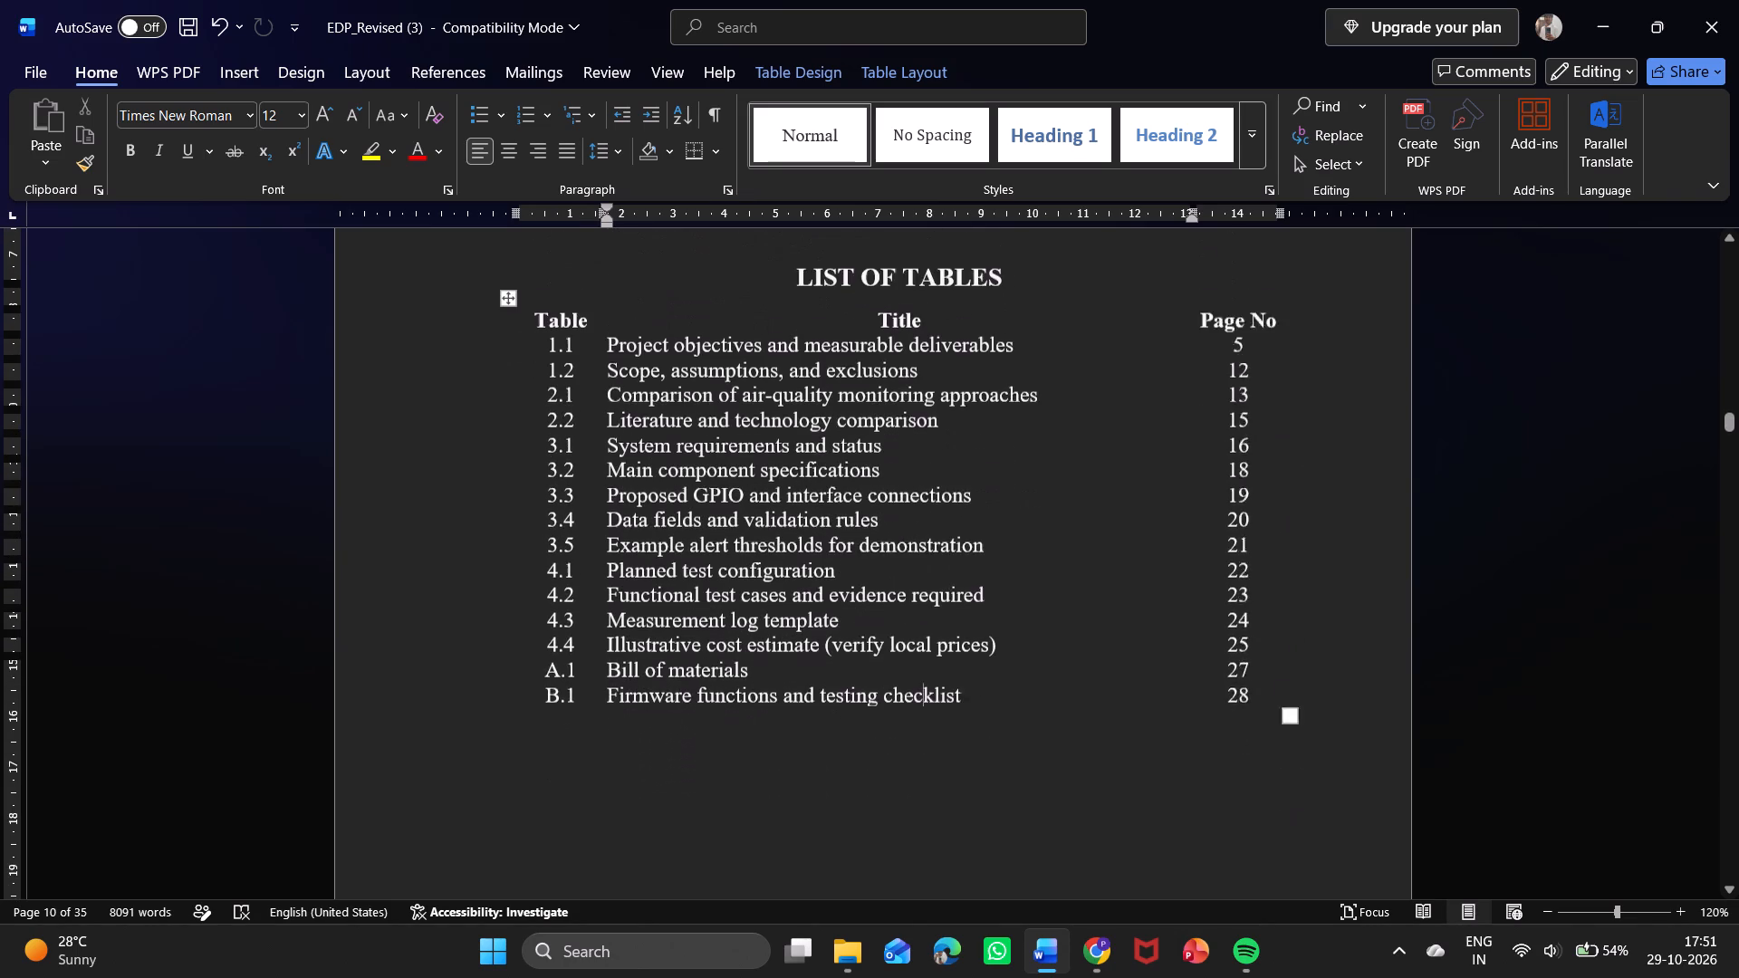
{"action": "scroll", "coordinate": [911, 675], "scroll_direction": "down", "scroll_amount": 1}
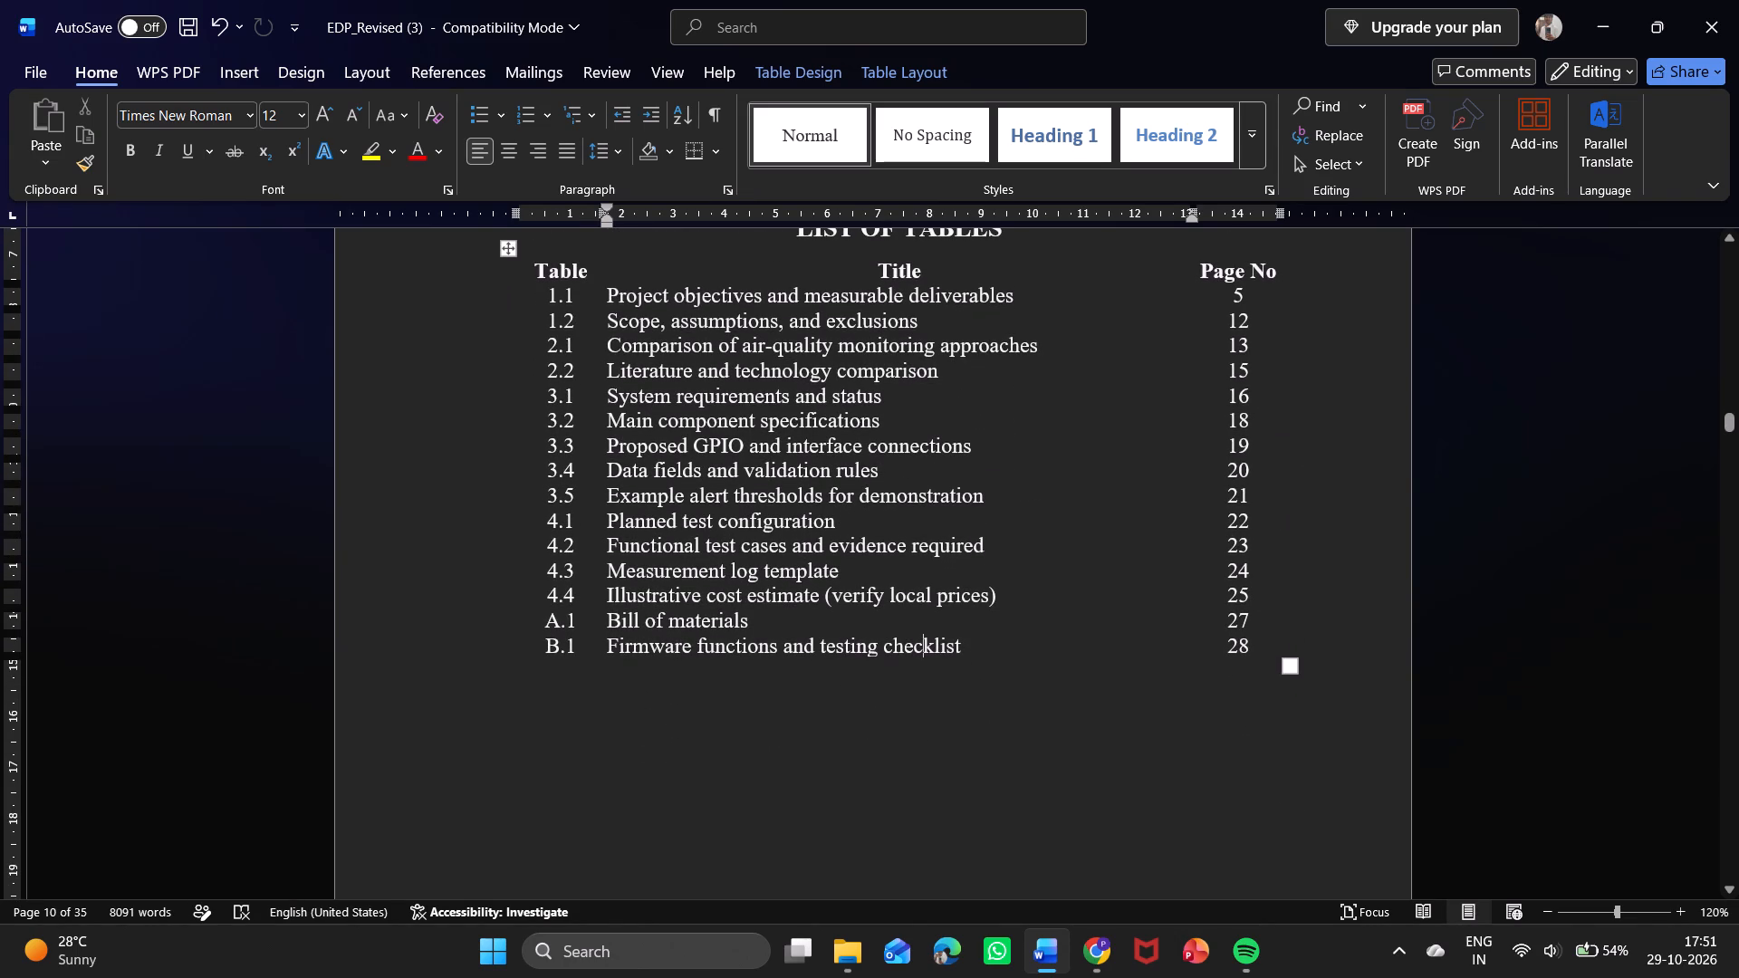
{"action": "scroll", "coordinate": [911, 675], "scroll_direction": "up", "scroll_amount": 1}
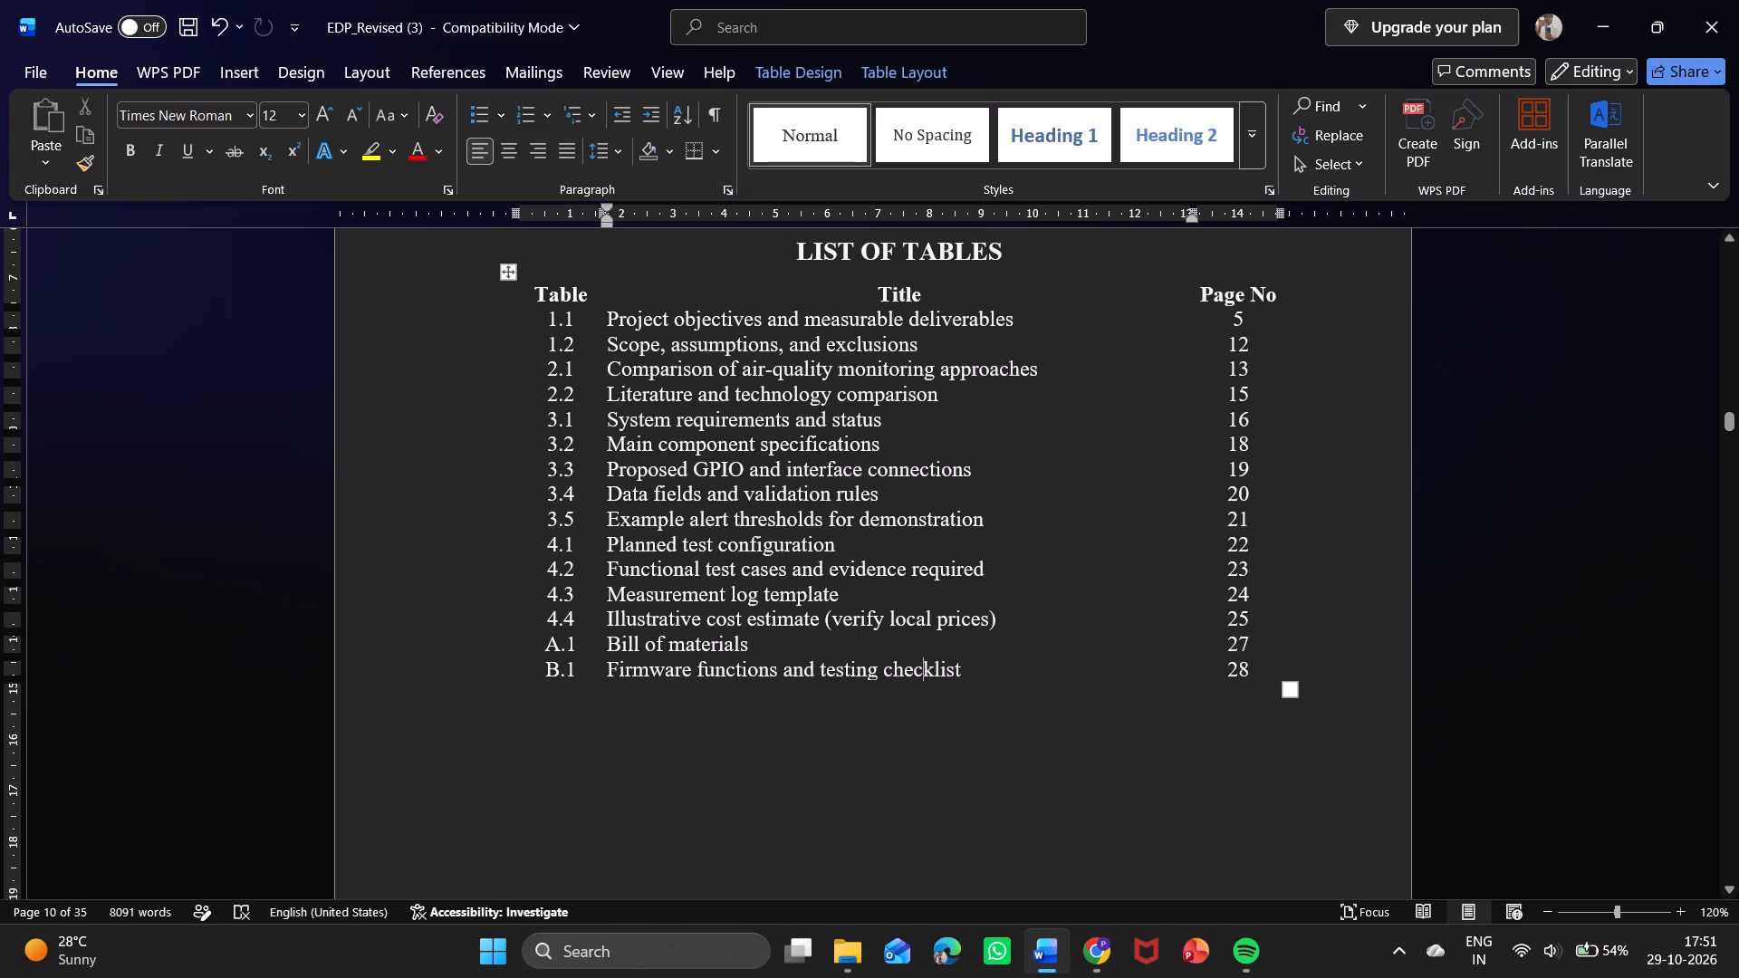
Examine sections 1.2 to 1.5 for the page numbers of the objectives table, the scope table and Figure 1.1.
{"action": "scroll", "coordinate": [911, 675], "scroll_direction": "down", "scroll_amount": 3}
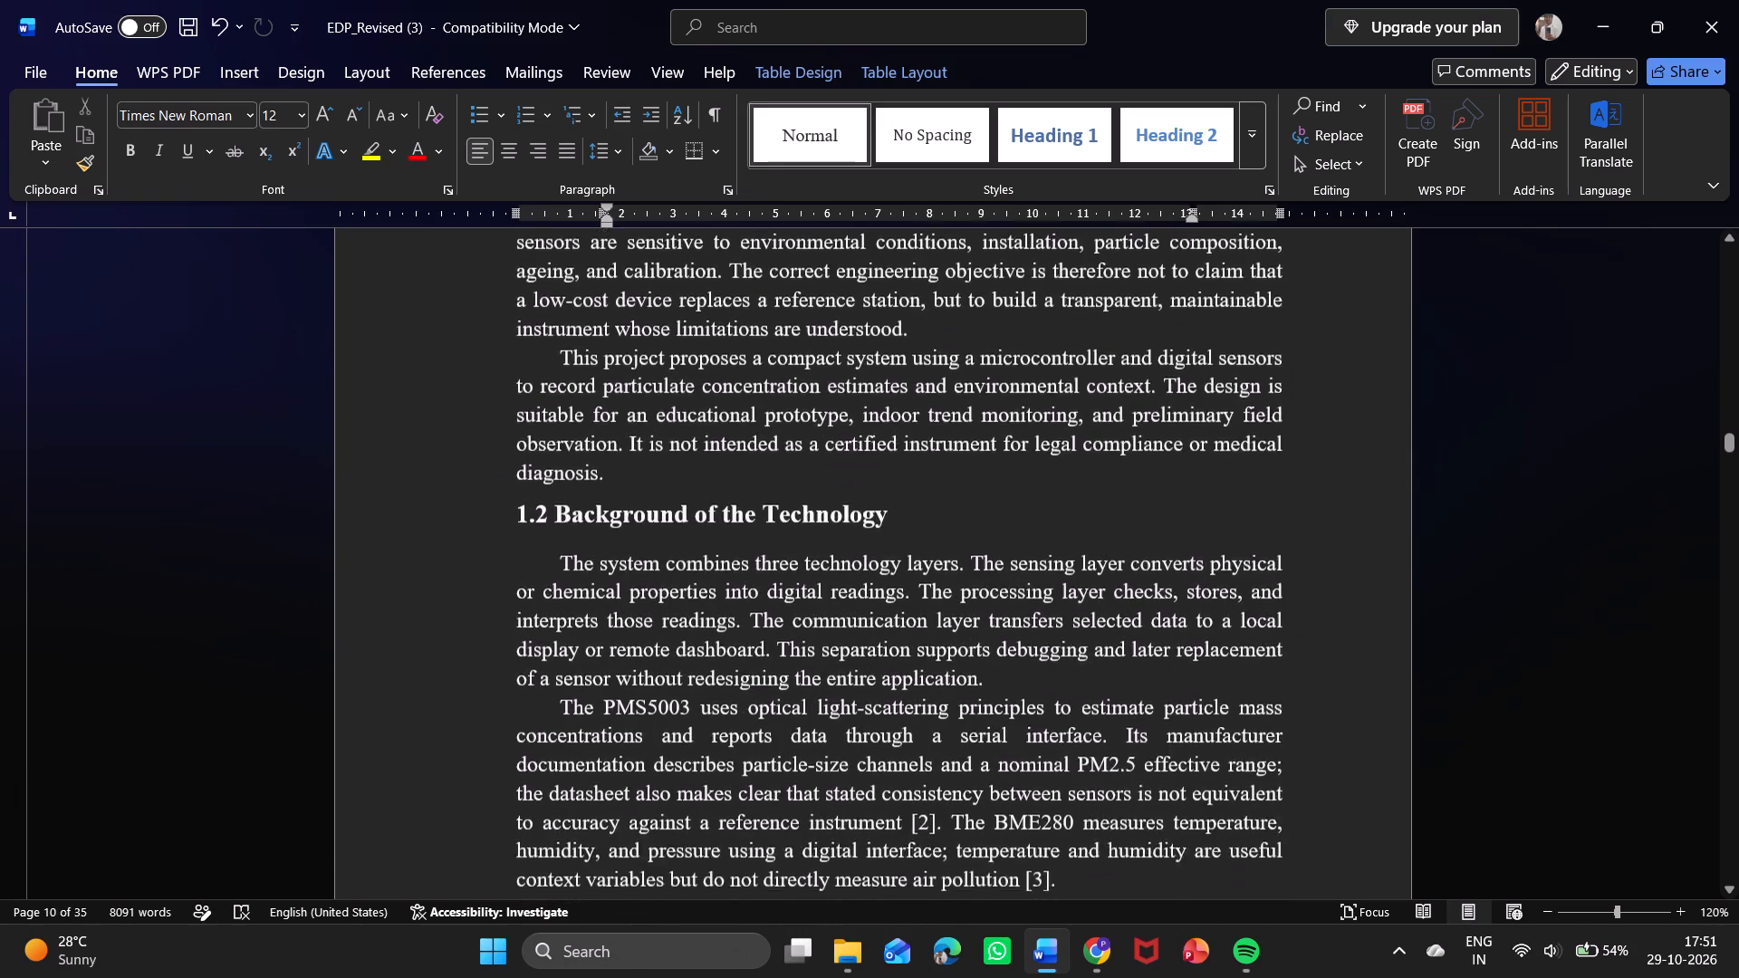
{"action": "scroll", "coordinate": [911, 675], "scroll_direction": "down", "scroll_amount": 4}
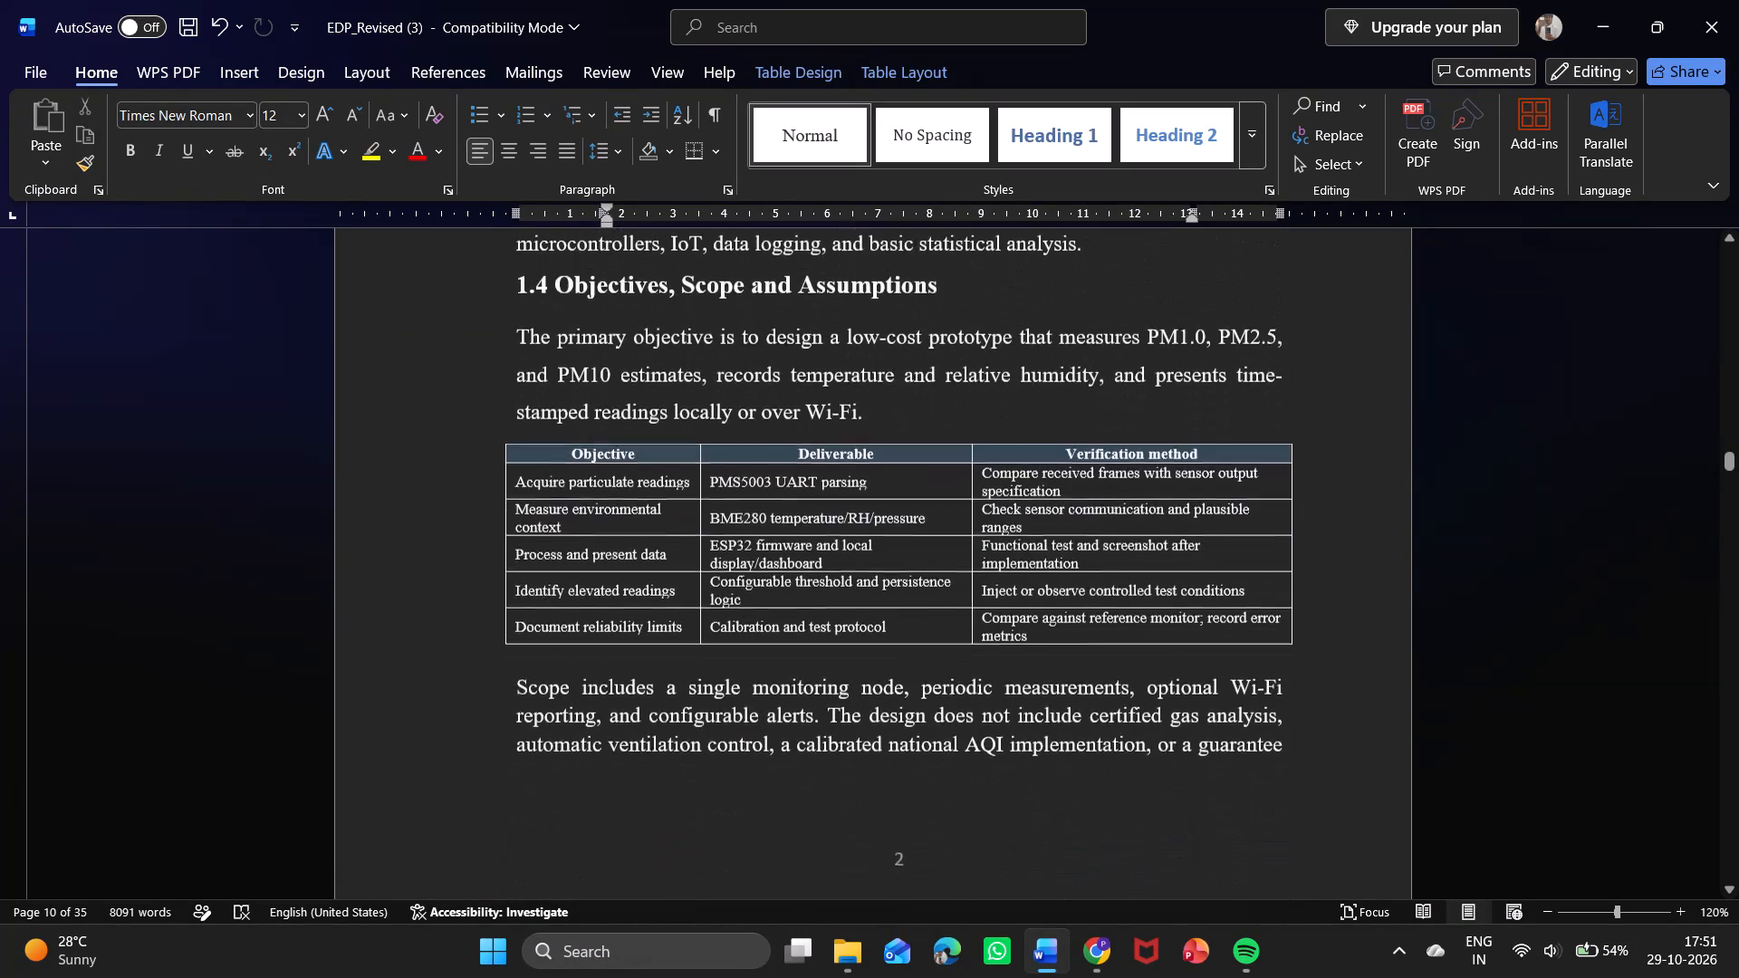
{"action": "scroll", "coordinate": [911, 675], "scroll_direction": "up", "scroll_amount": 1}
{"action": "scroll", "coordinate": [911, 675], "scroll_direction": "down", "scroll_amount": 1}
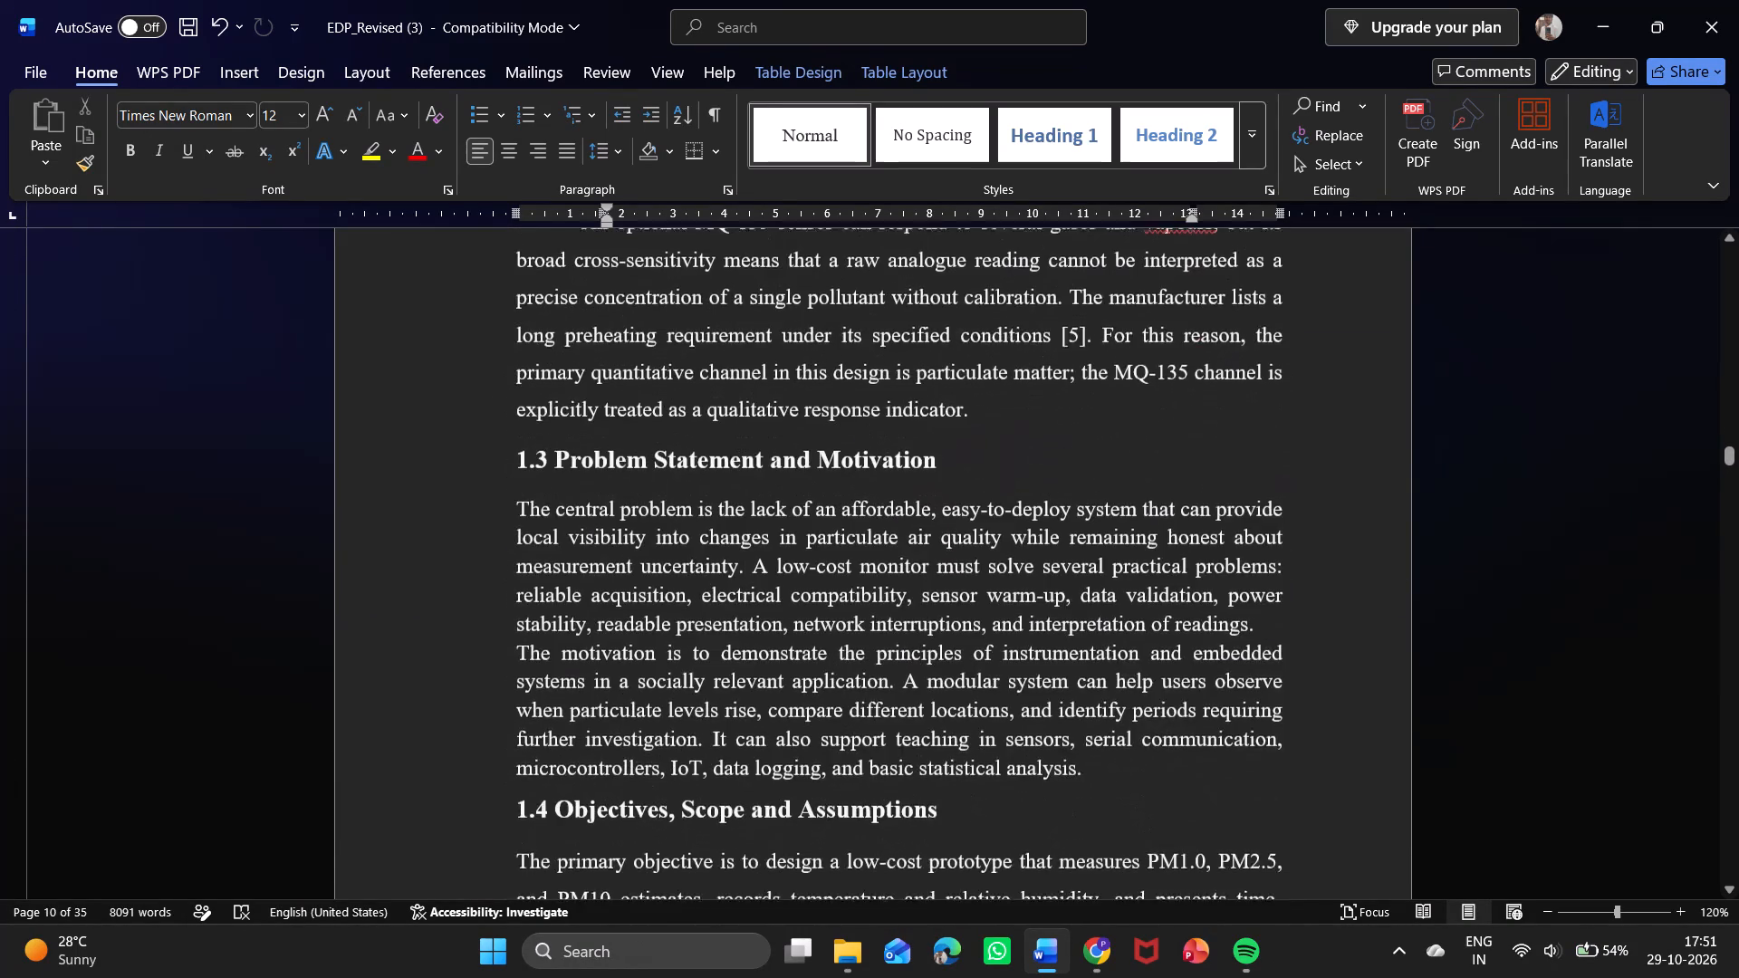
{"action": "scroll", "coordinate": [911, 675], "scroll_direction": "down", "scroll_amount": 2}
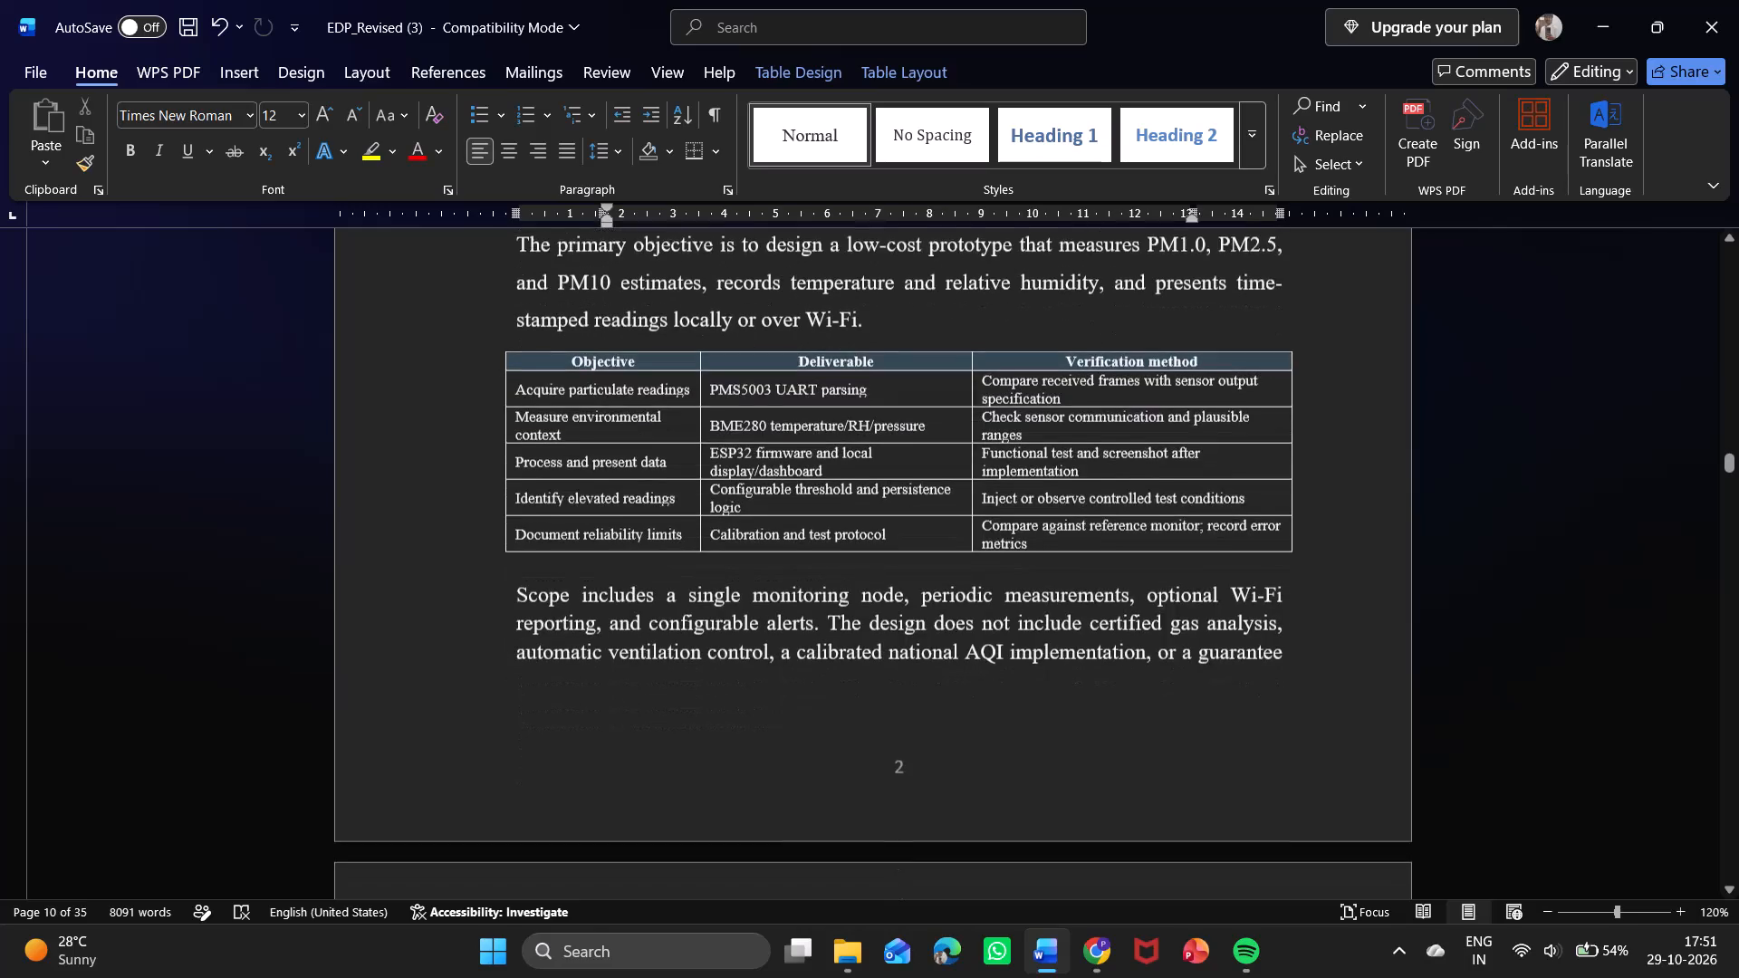
{"action": "scroll", "coordinate": [911, 675], "scroll_direction": "down", "scroll_amount": 1}
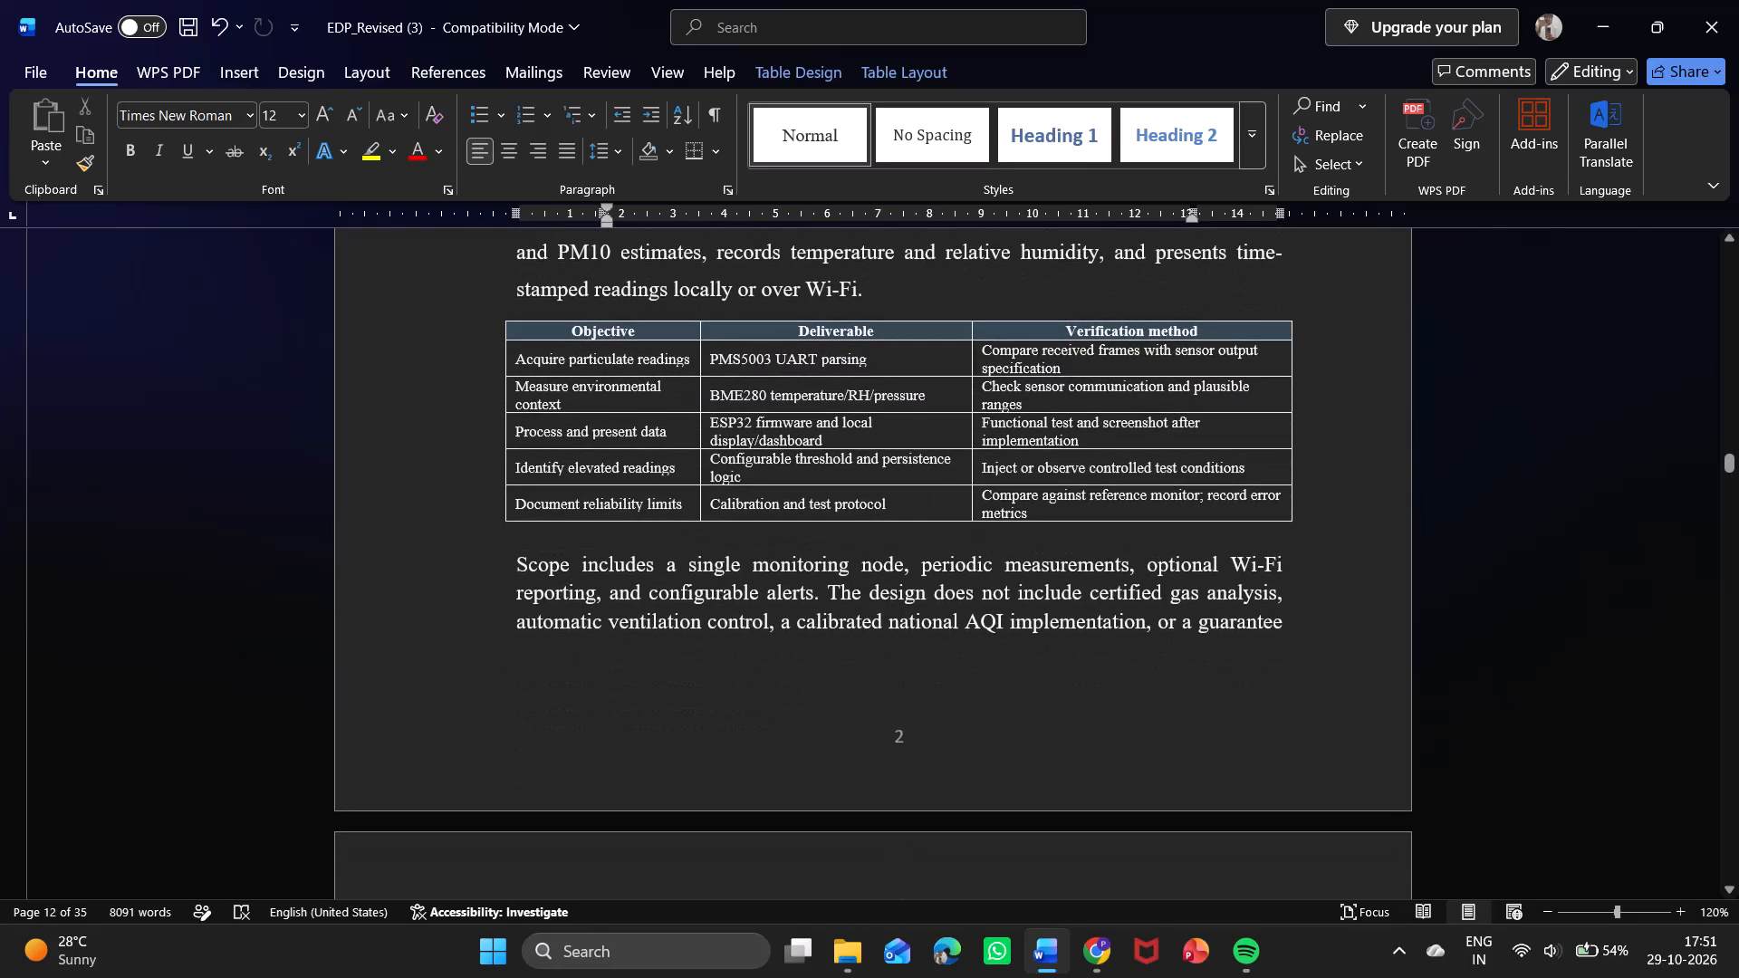
{"action": "scroll", "coordinate": [911, 675], "scroll_direction": "down", "scroll_amount": 3}
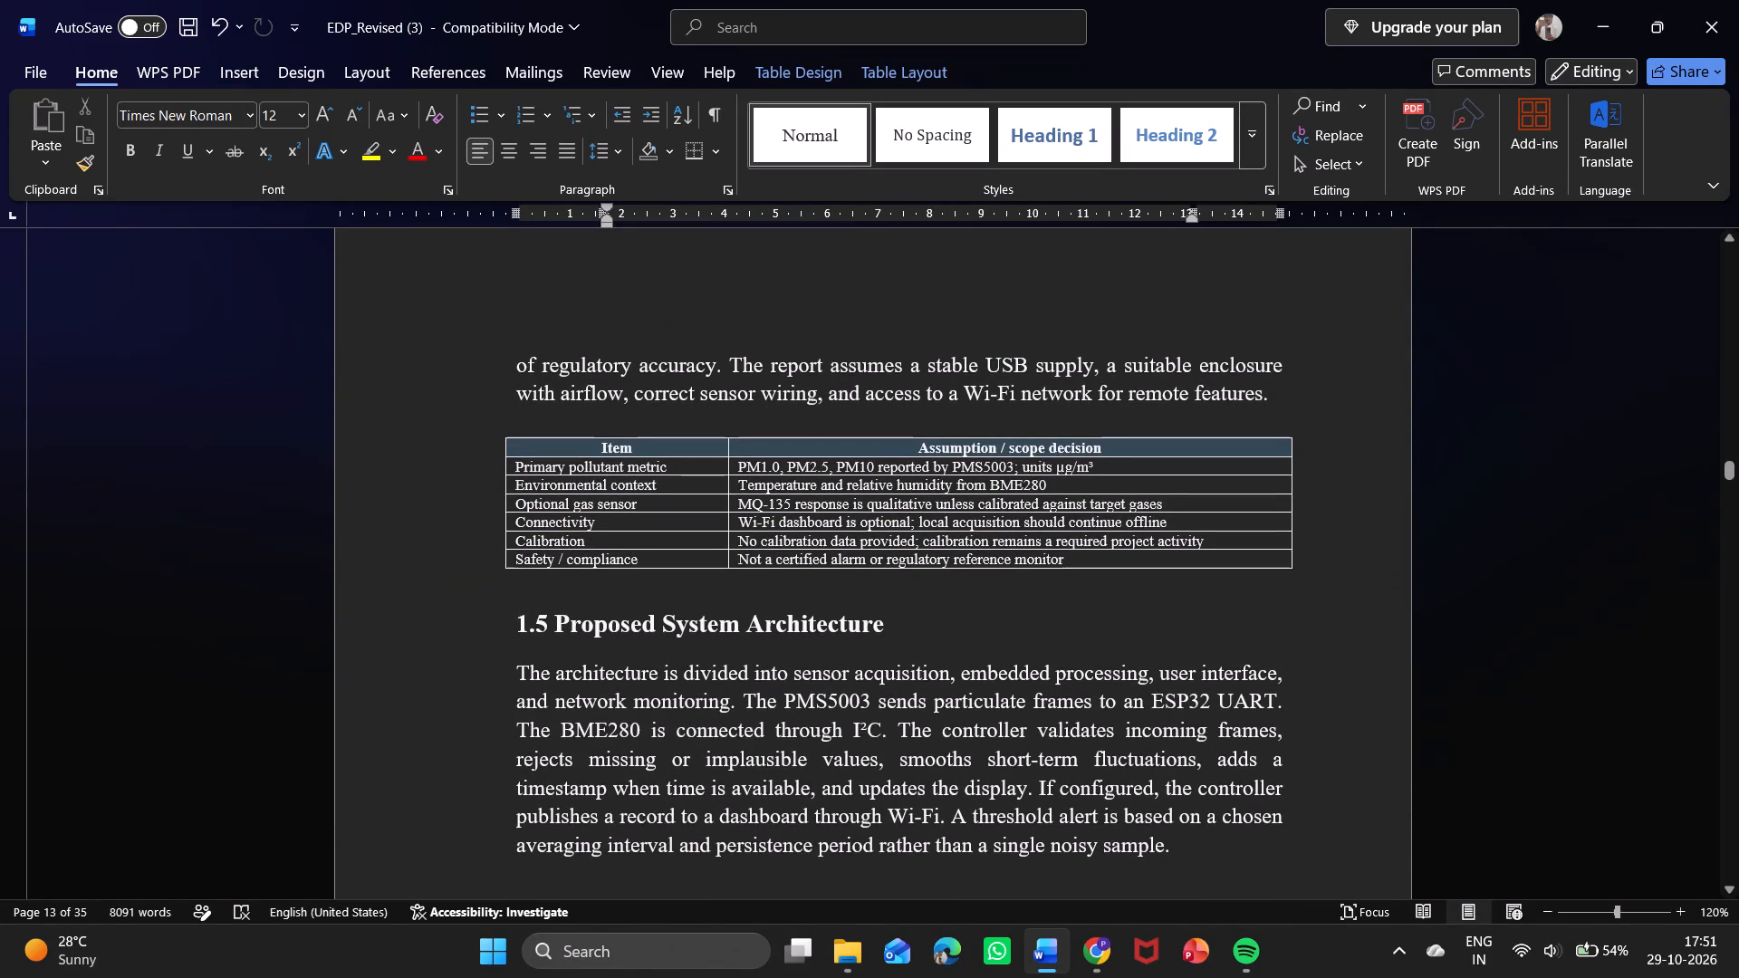
{"action": "scroll", "coordinate": [911, 675], "scroll_direction": "down", "scroll_amount": 1}
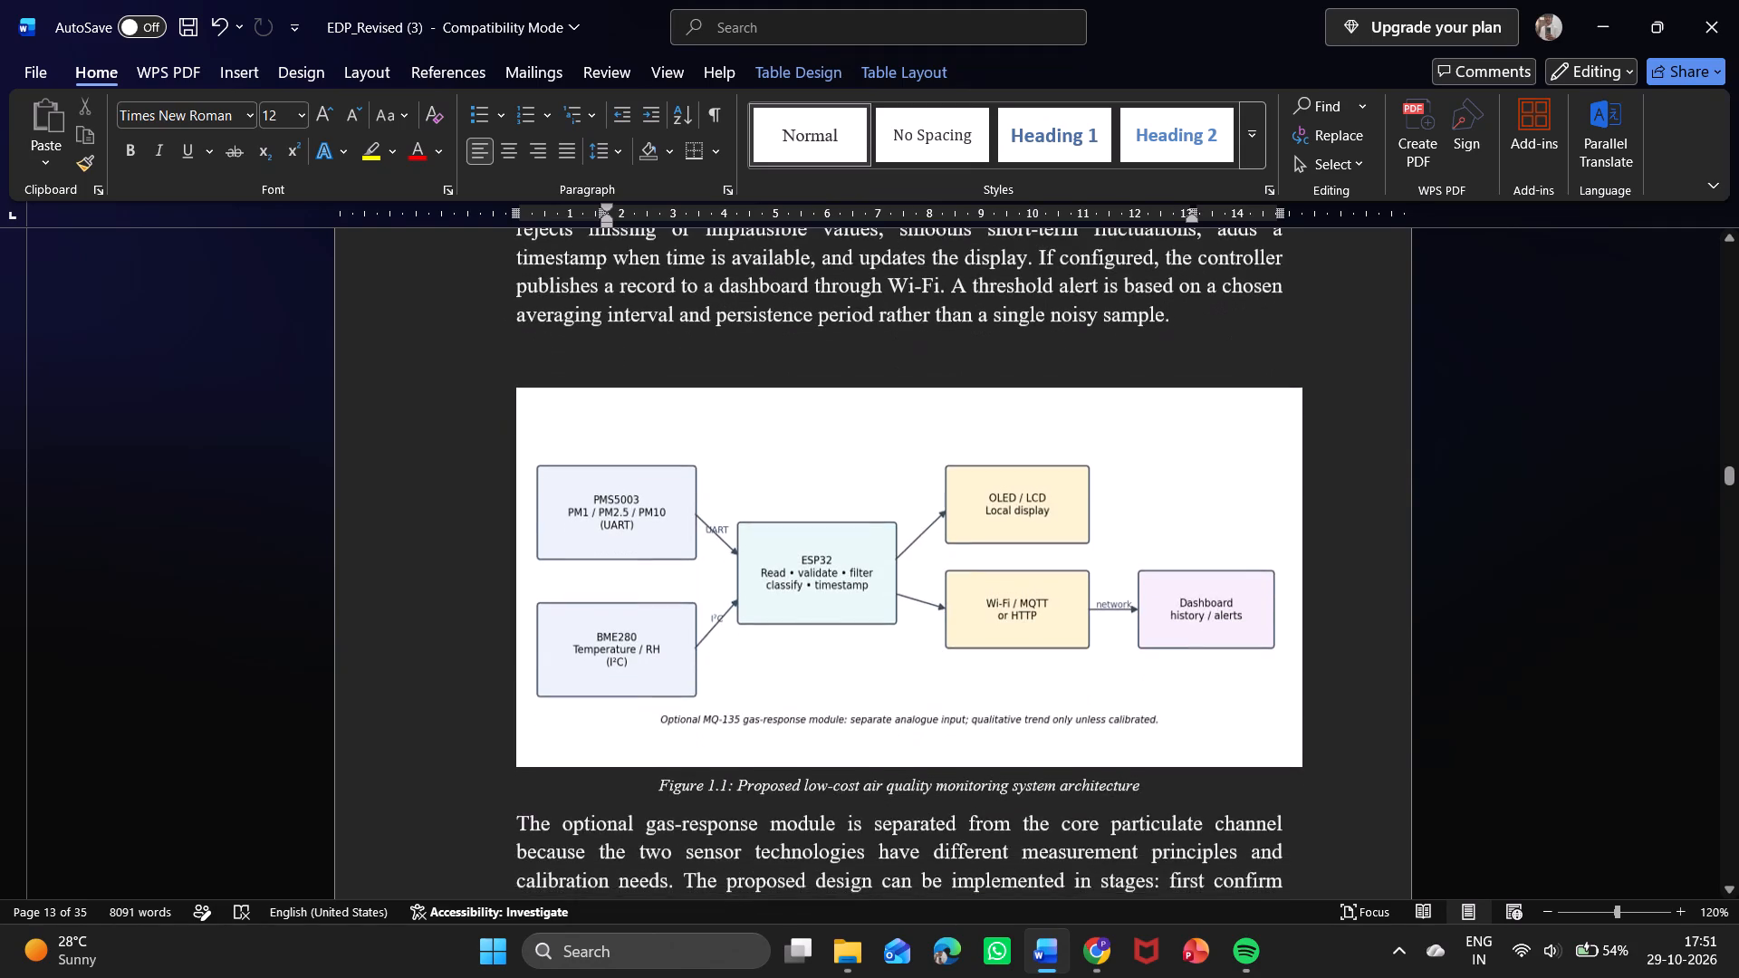
{"action": "scroll", "coordinate": [911, 675], "scroll_direction": "down", "scroll_amount": 2}
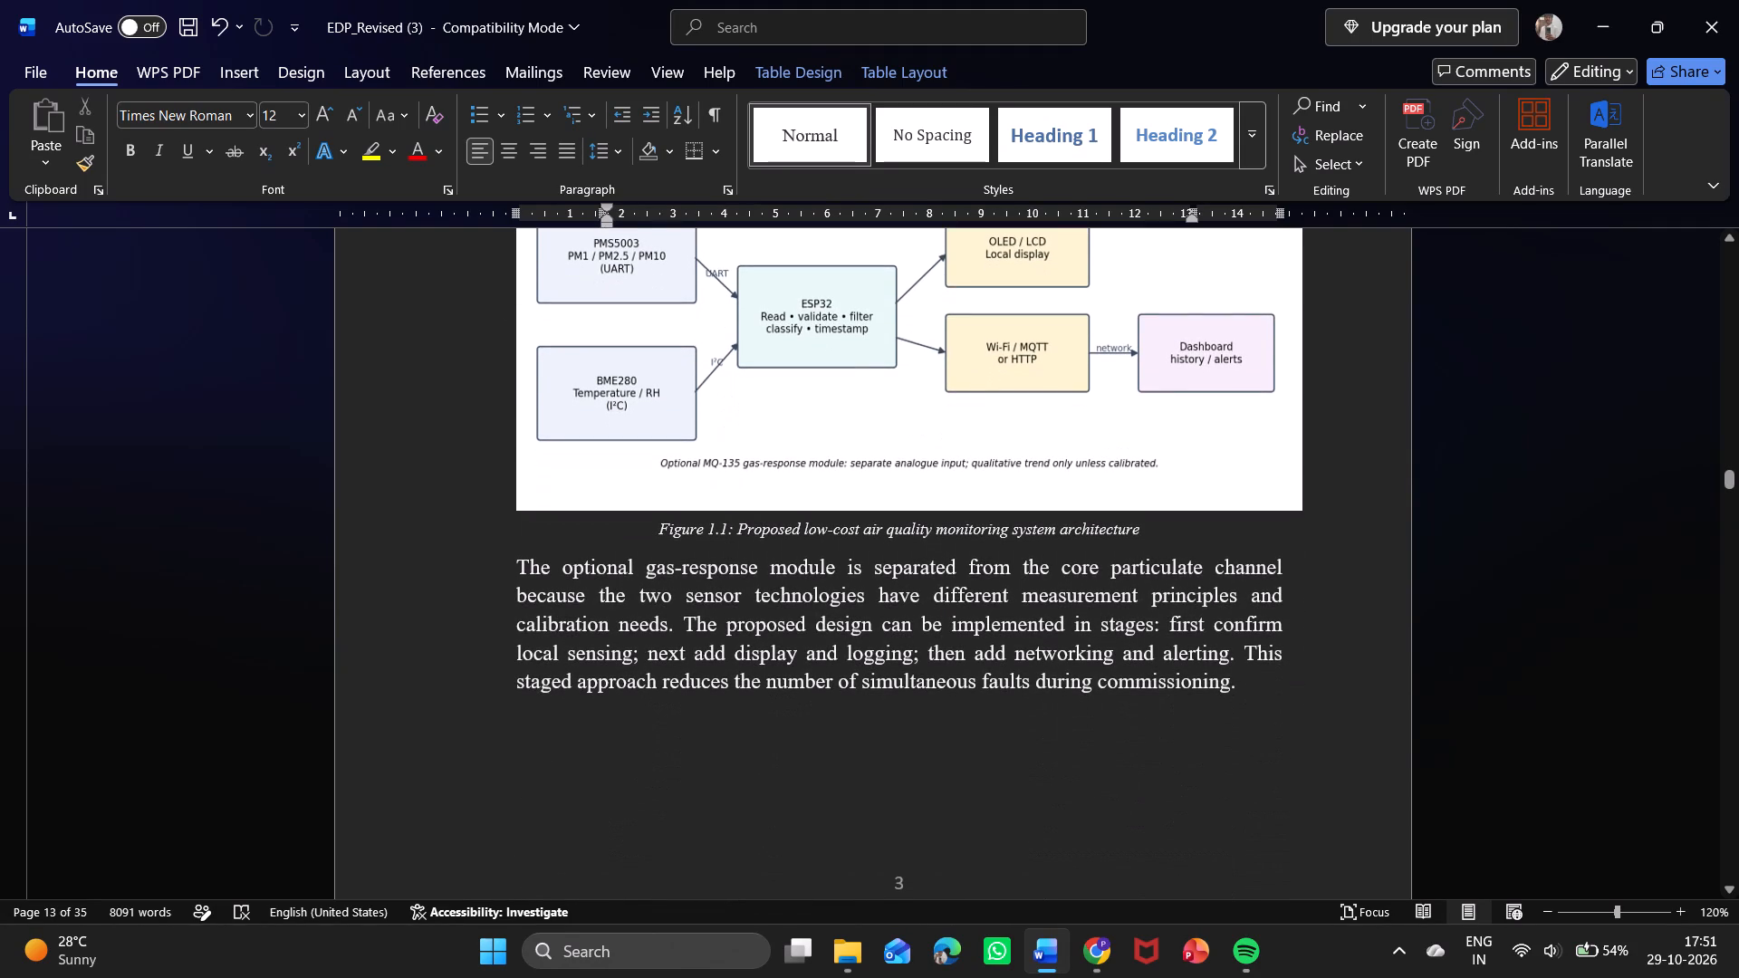
Read on from Figure 1.1 through Chapter 2 to find the page holding the two comparison tables in section 2.6.
{"action": "scroll", "coordinate": [911, 675], "scroll_direction": "down", "scroll_amount": 3}
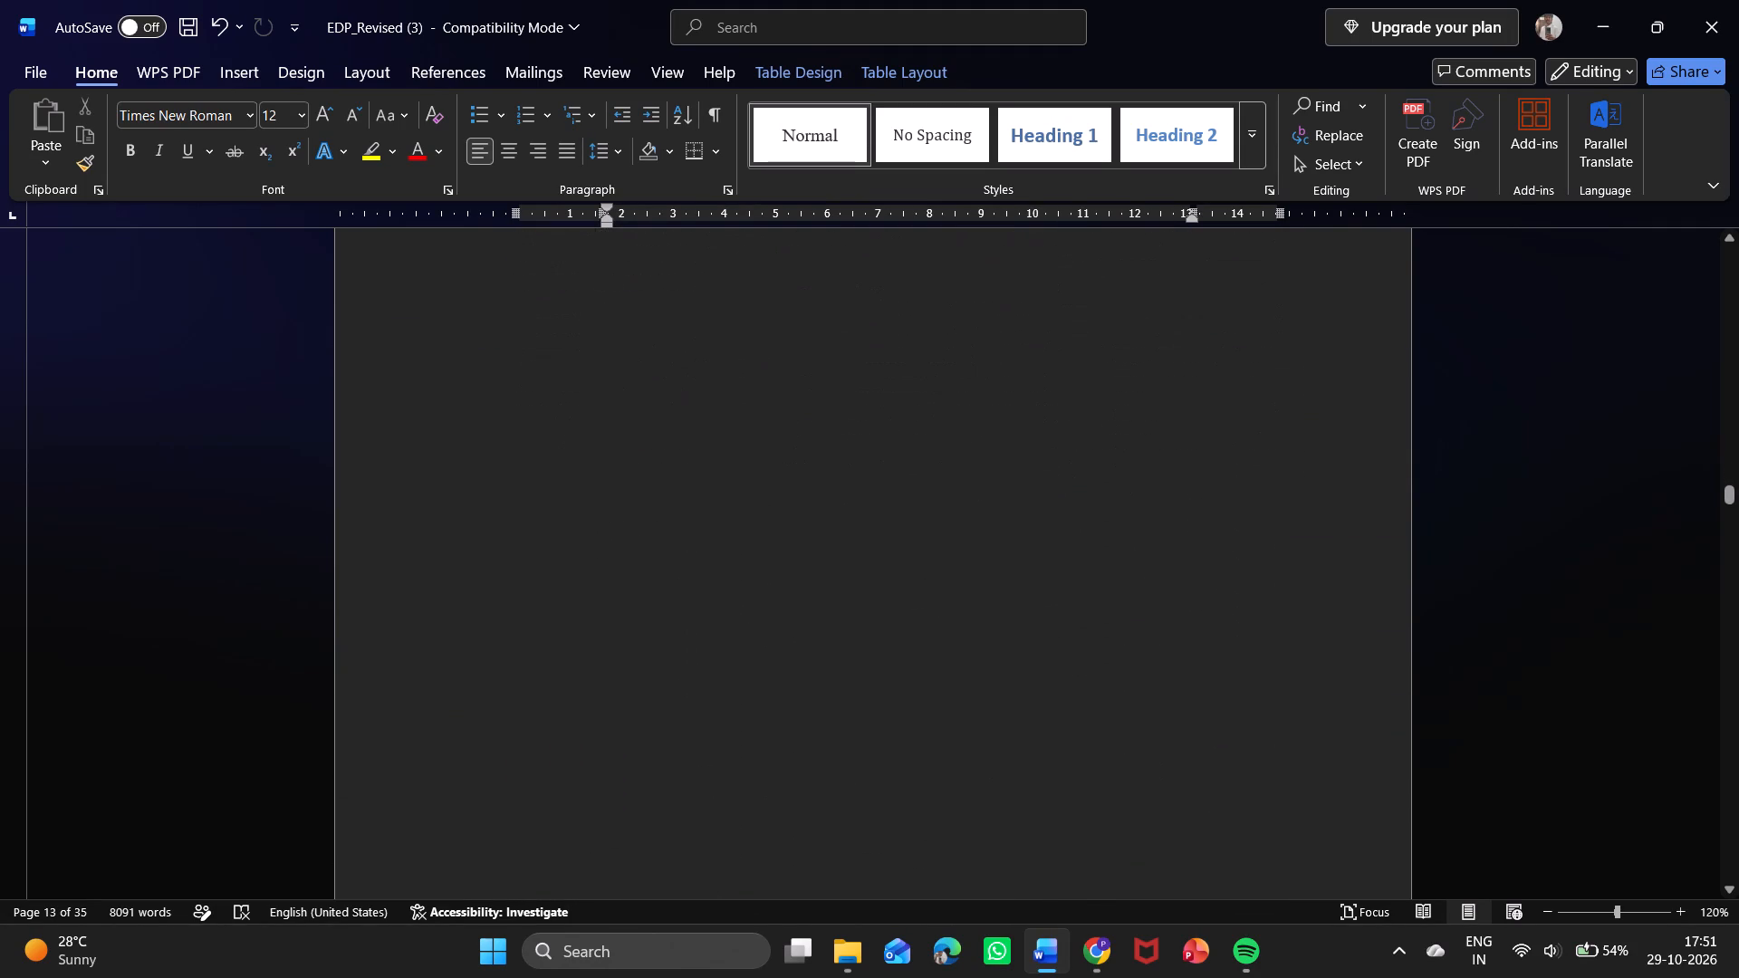
{"action": "scroll", "coordinate": [911, 675], "scroll_direction": "down", "scroll_amount": 4}
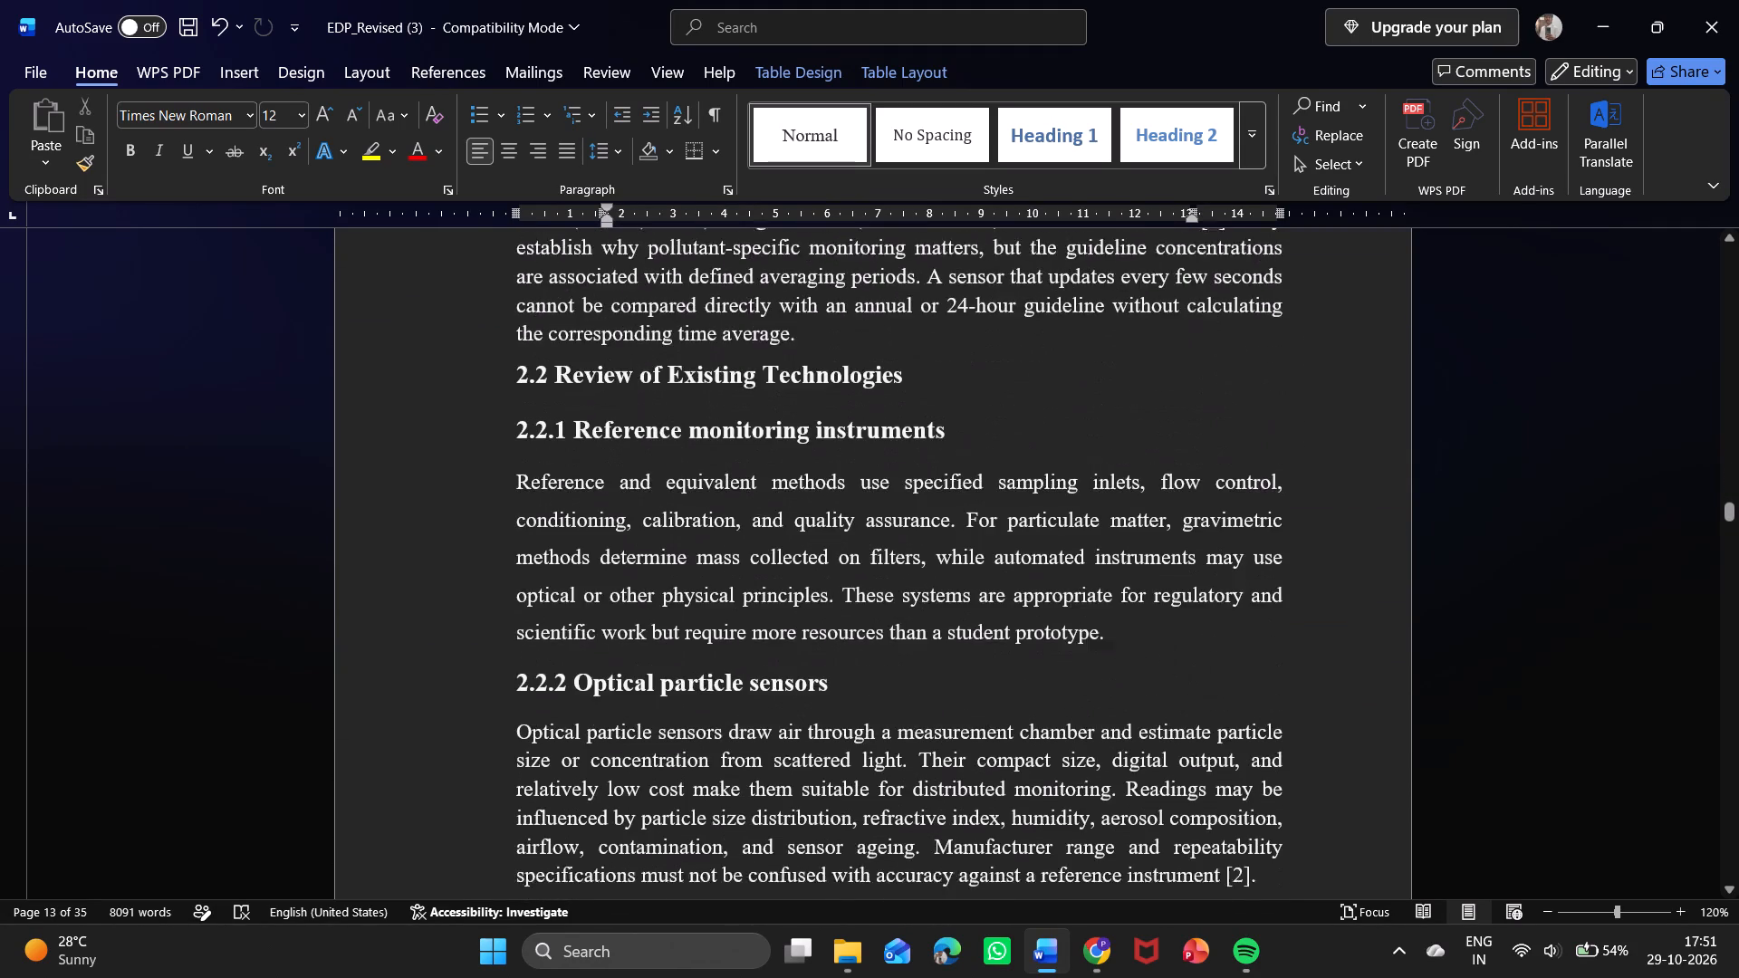
{"action": "scroll", "coordinate": [911, 675], "scroll_direction": "down", "scroll_amount": 4}
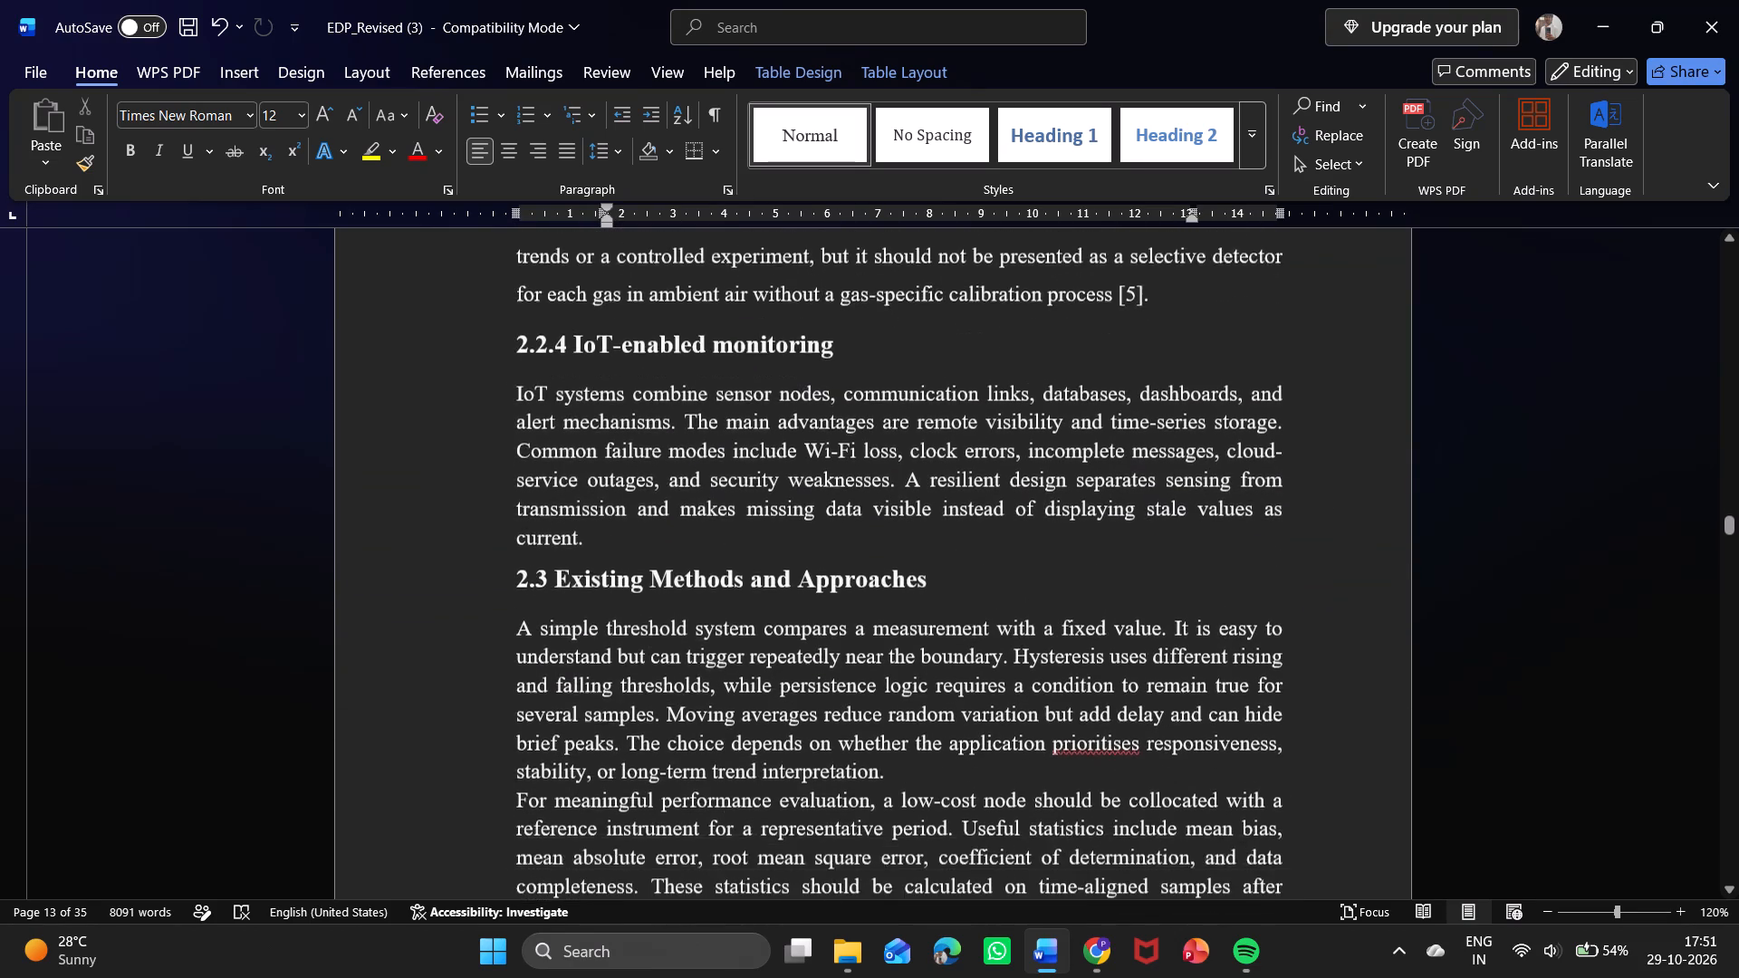
{"action": "scroll", "coordinate": [911, 675], "scroll_direction": "down", "scroll_amount": 3}
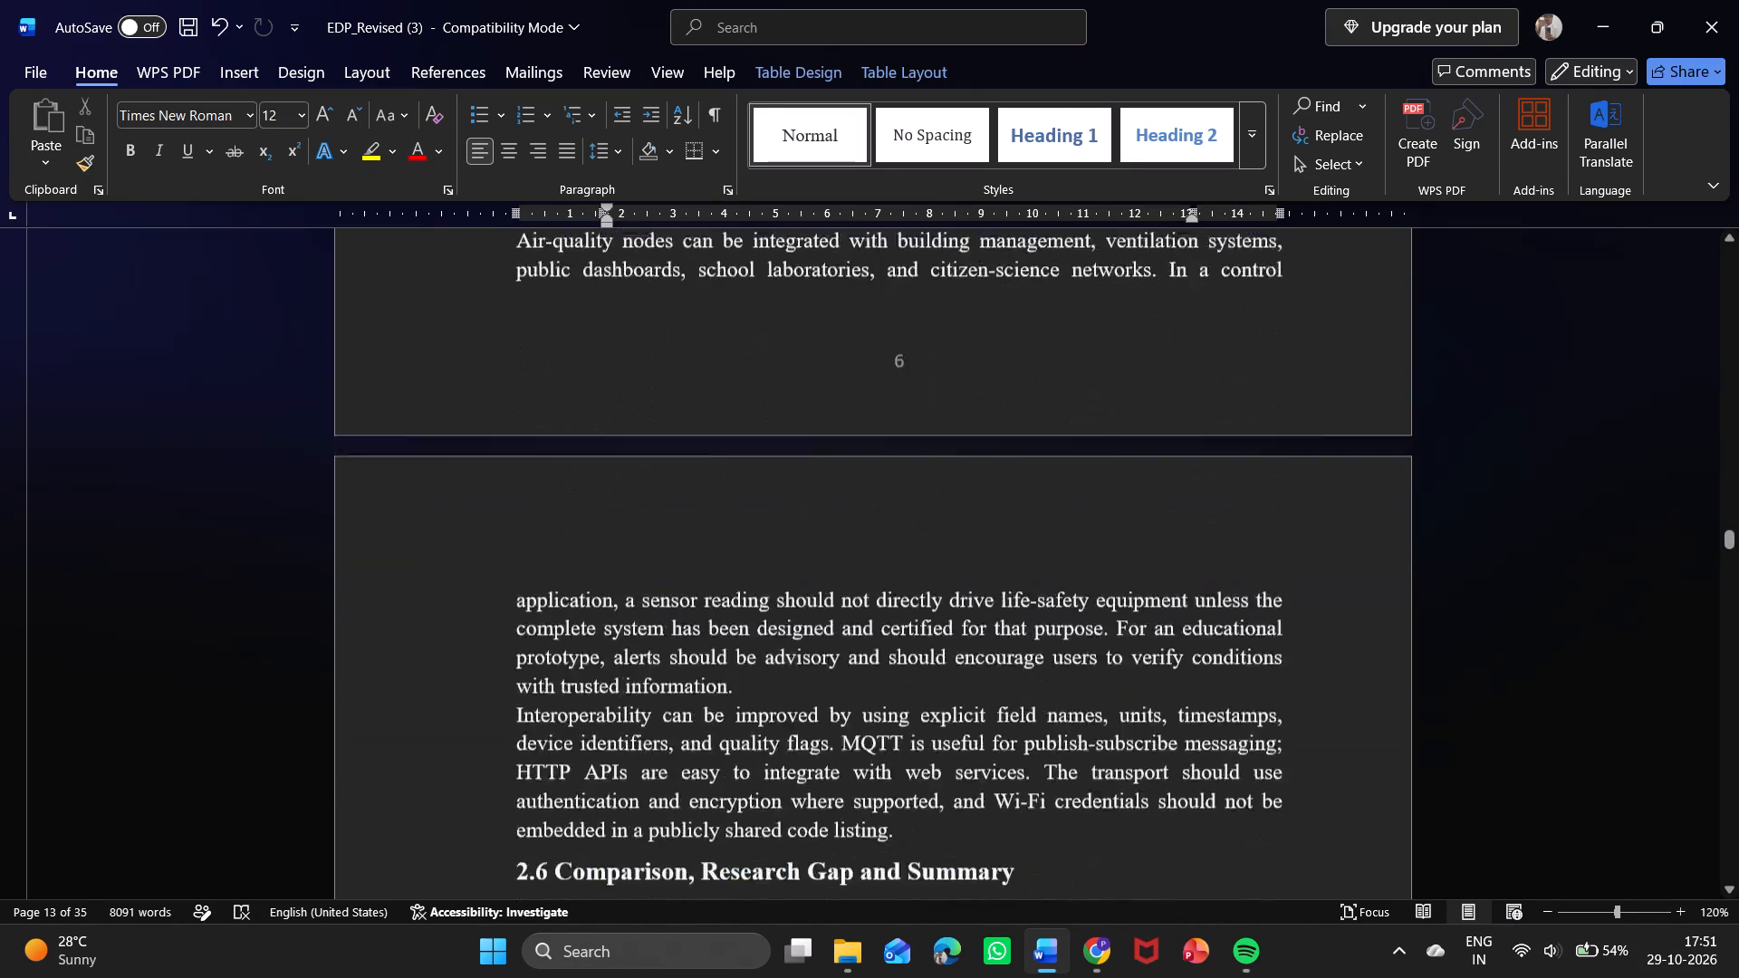
{"action": "scroll", "coordinate": [911, 675], "scroll_direction": "down", "scroll_amount": 4}
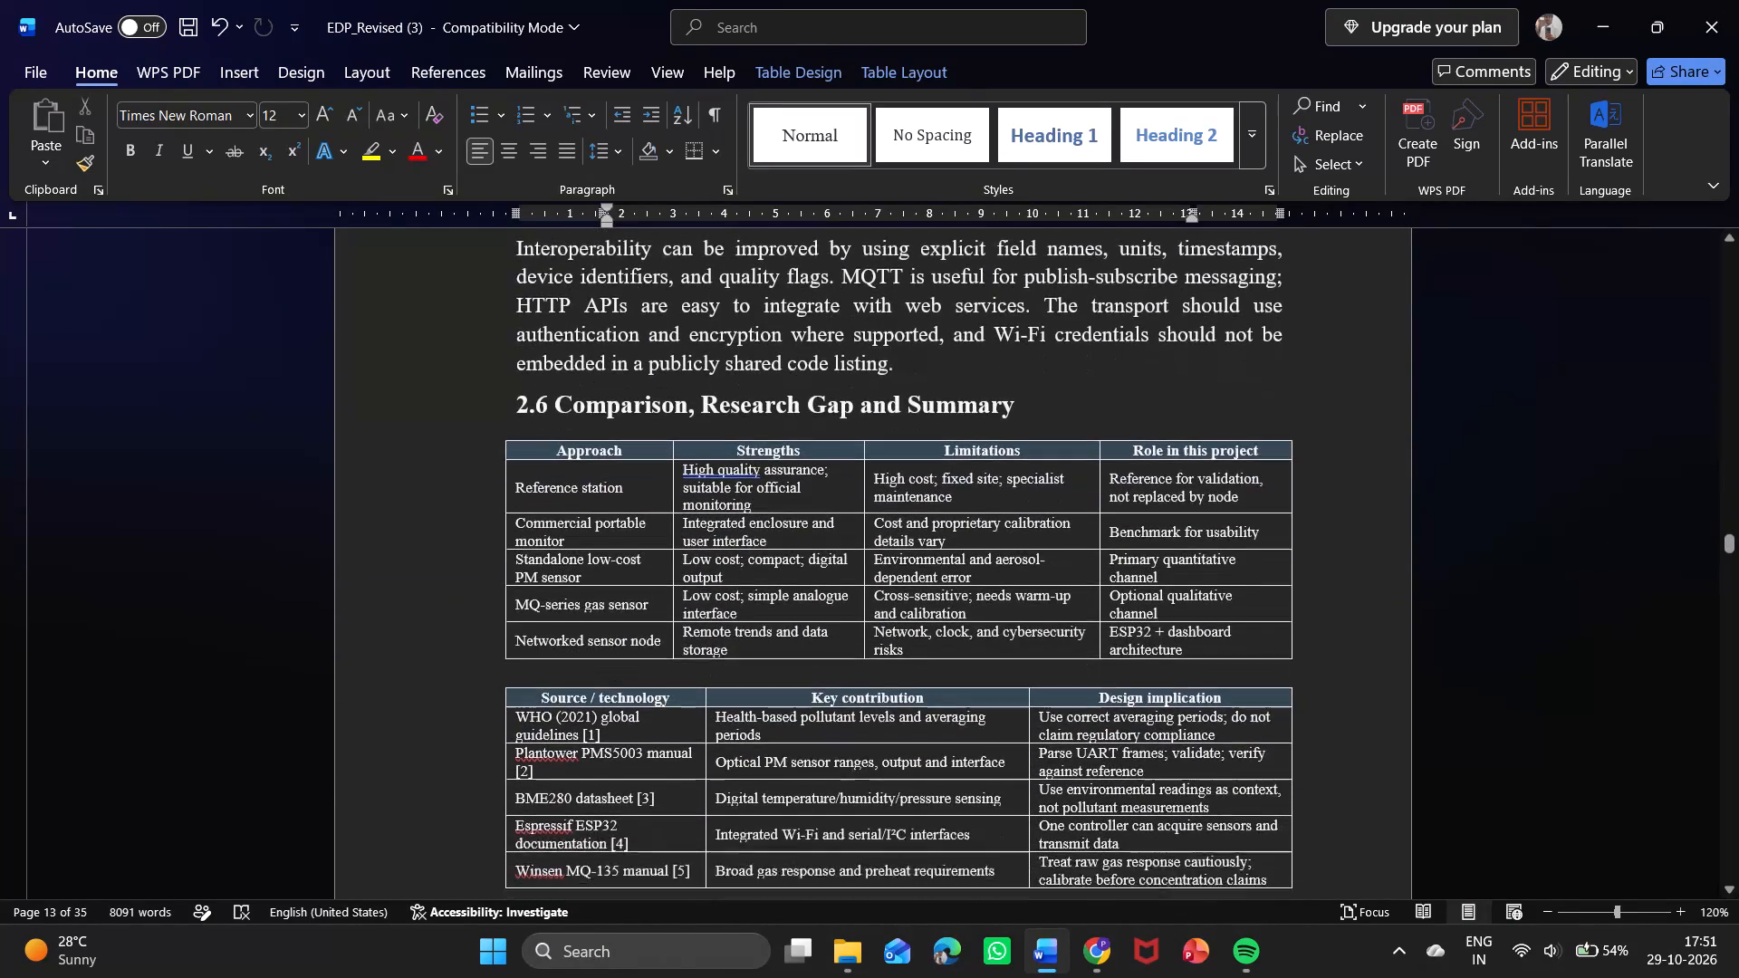
{"action": "scroll", "coordinate": [911, 675], "scroll_direction": "down", "scroll_amount": 2}
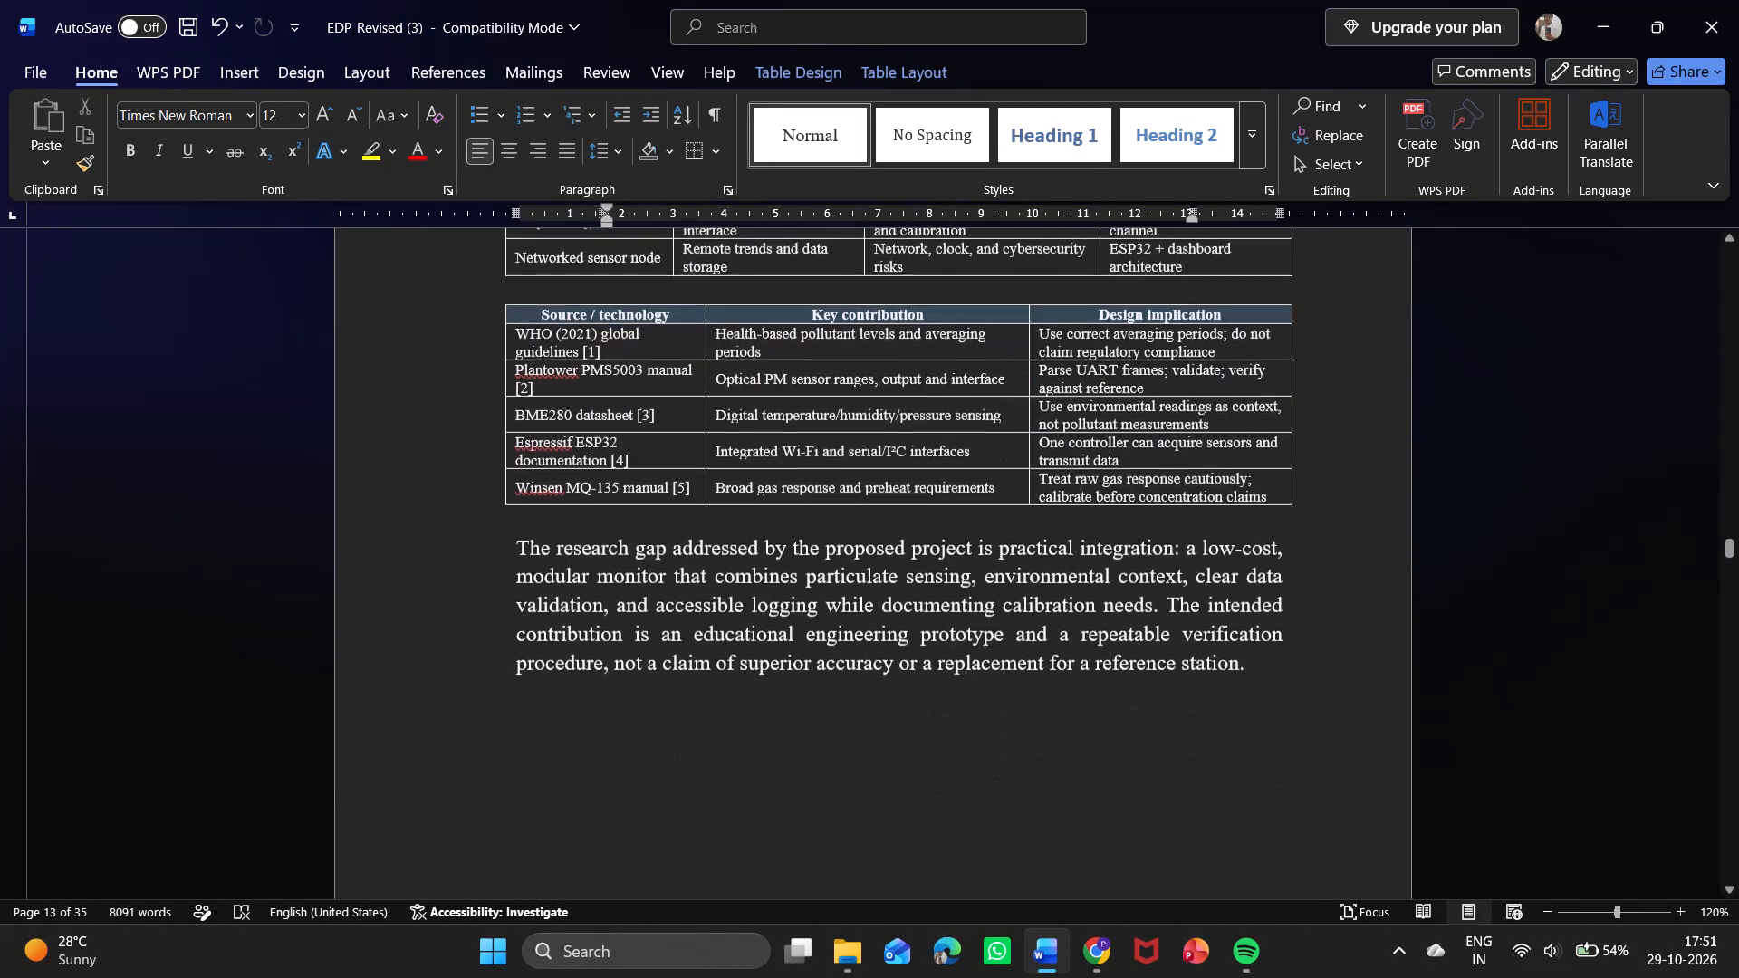
{"action": "scroll", "coordinate": [911, 675], "scroll_direction": "down", "scroll_amount": 1}
Look back from section 2.6 to the contents page and review the page numbers in the List of Tables.
{"action": "scroll", "coordinate": [911, 675], "scroll_direction": "up", "scroll_amount": 2}
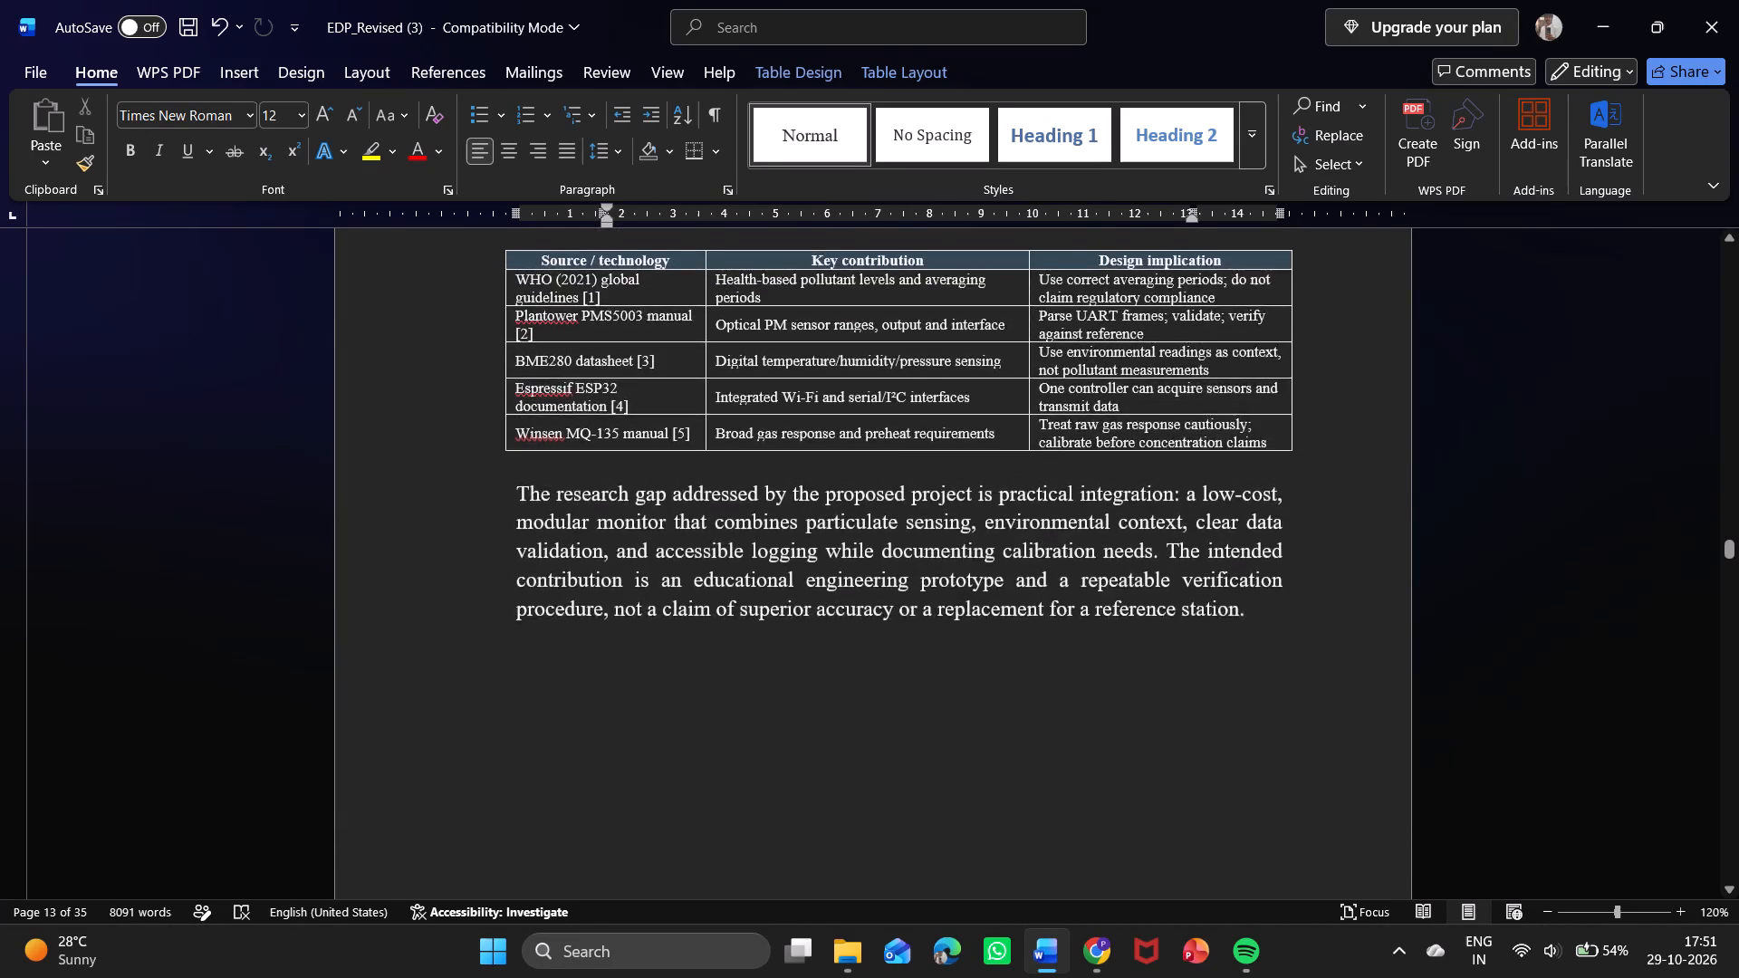
{"action": "scroll", "coordinate": [911, 675], "scroll_direction": "up", "scroll_amount": 5}
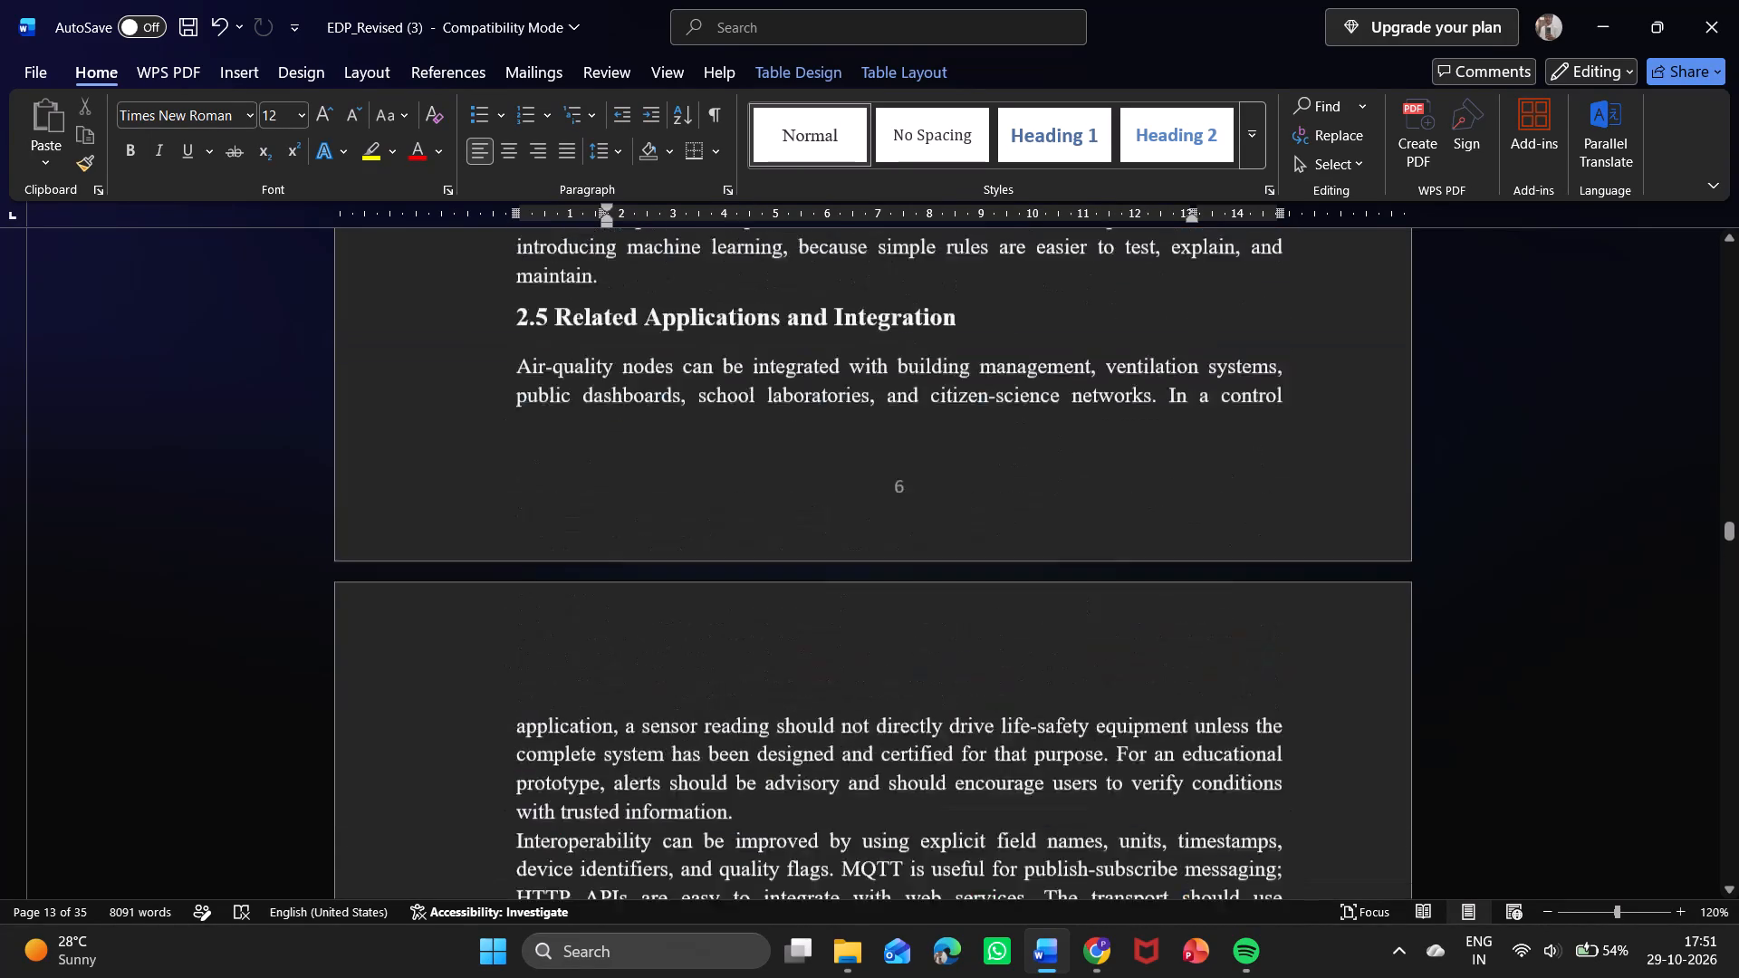
{"action": "scroll", "coordinate": [911, 675], "scroll_direction": "up", "scroll_amount": 11}
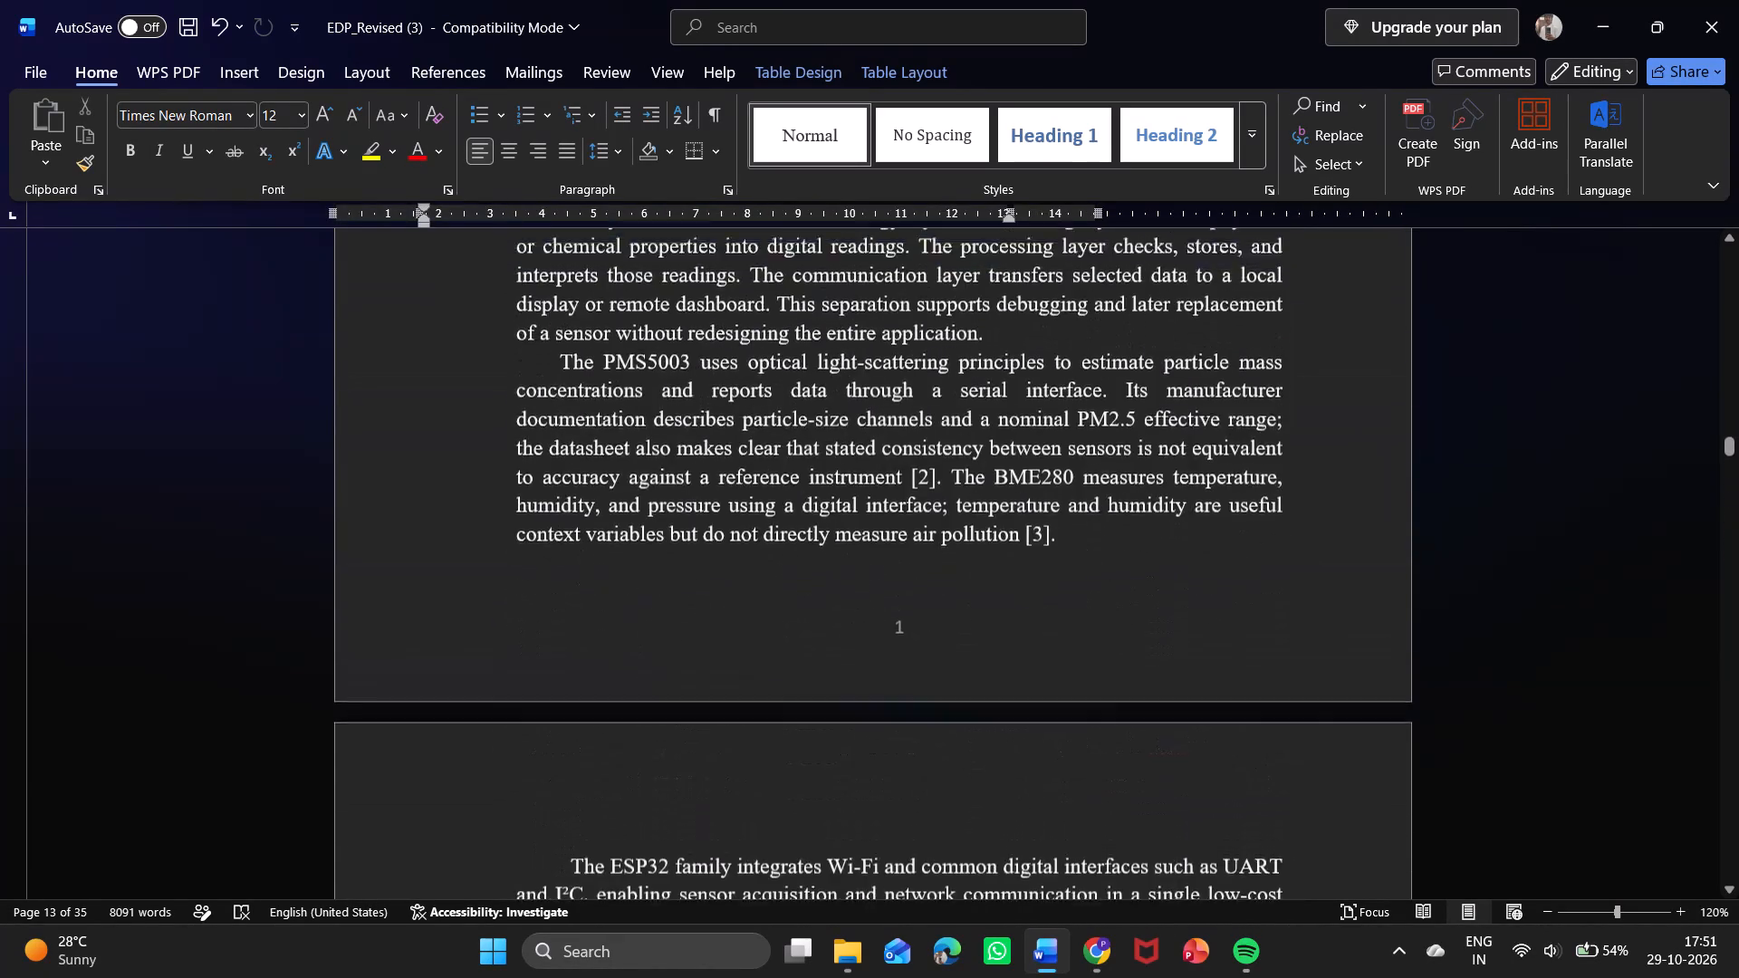
{"action": "scroll", "coordinate": [911, 675], "scroll_direction": "up", "scroll_amount": 2}
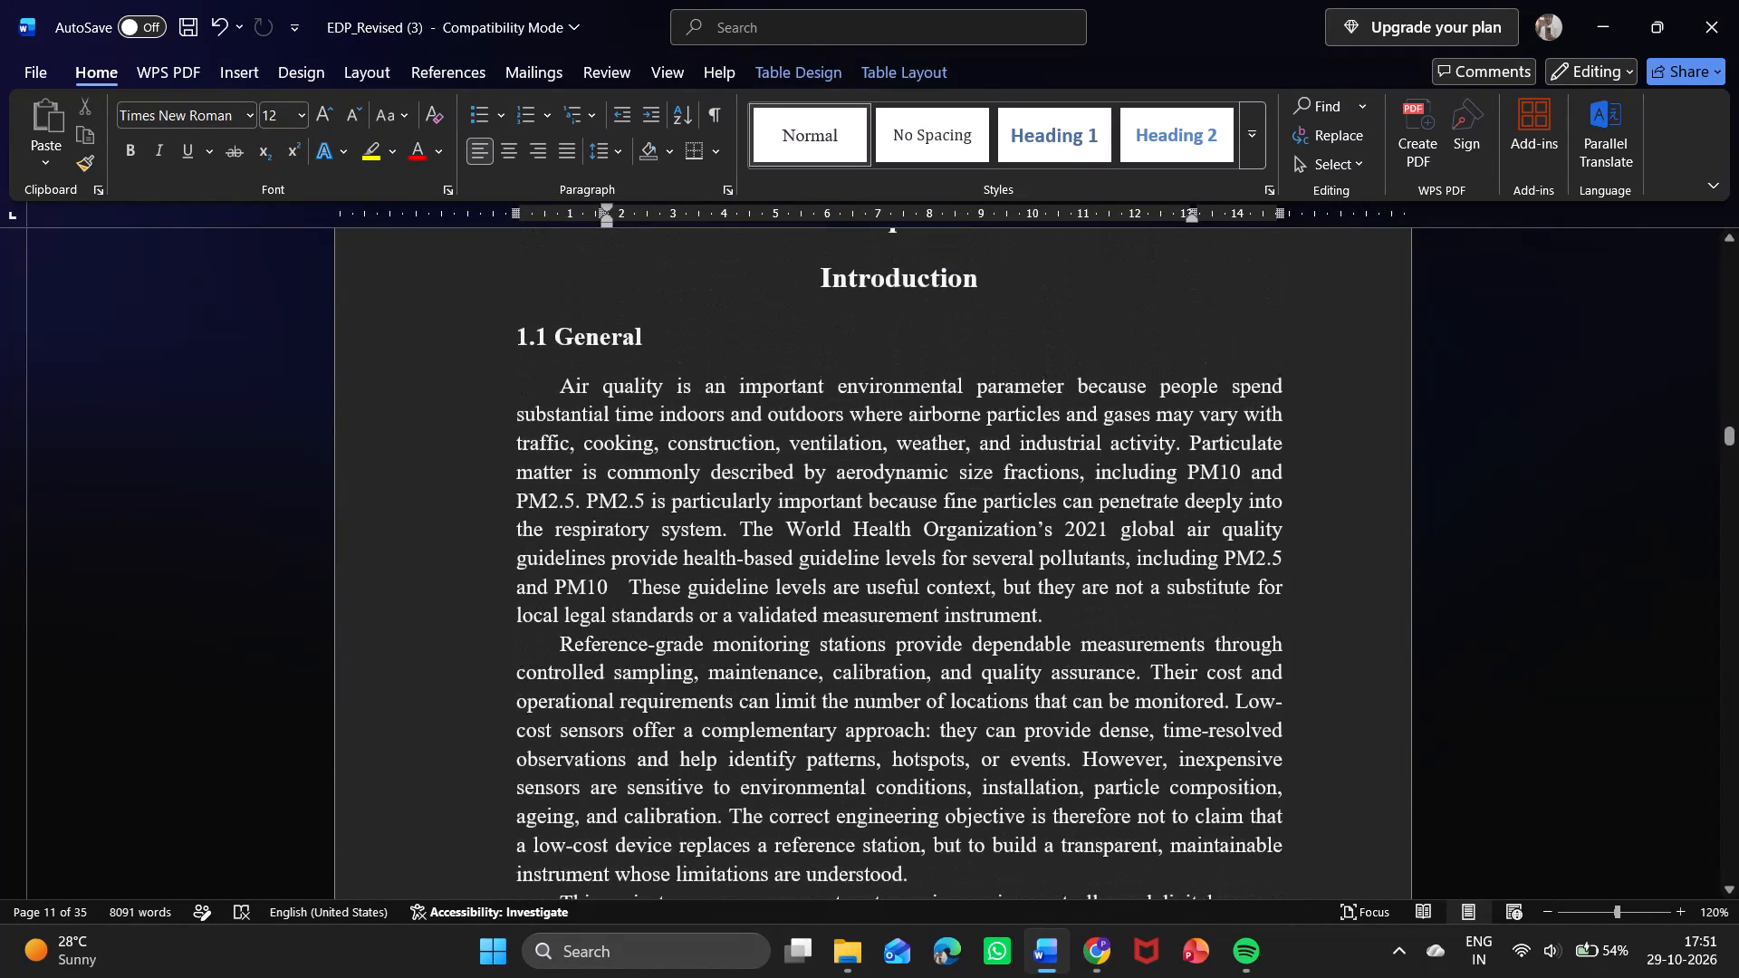
{"action": "scroll", "coordinate": [917, 774], "scroll_direction": "up", "scroll_amount": 2}
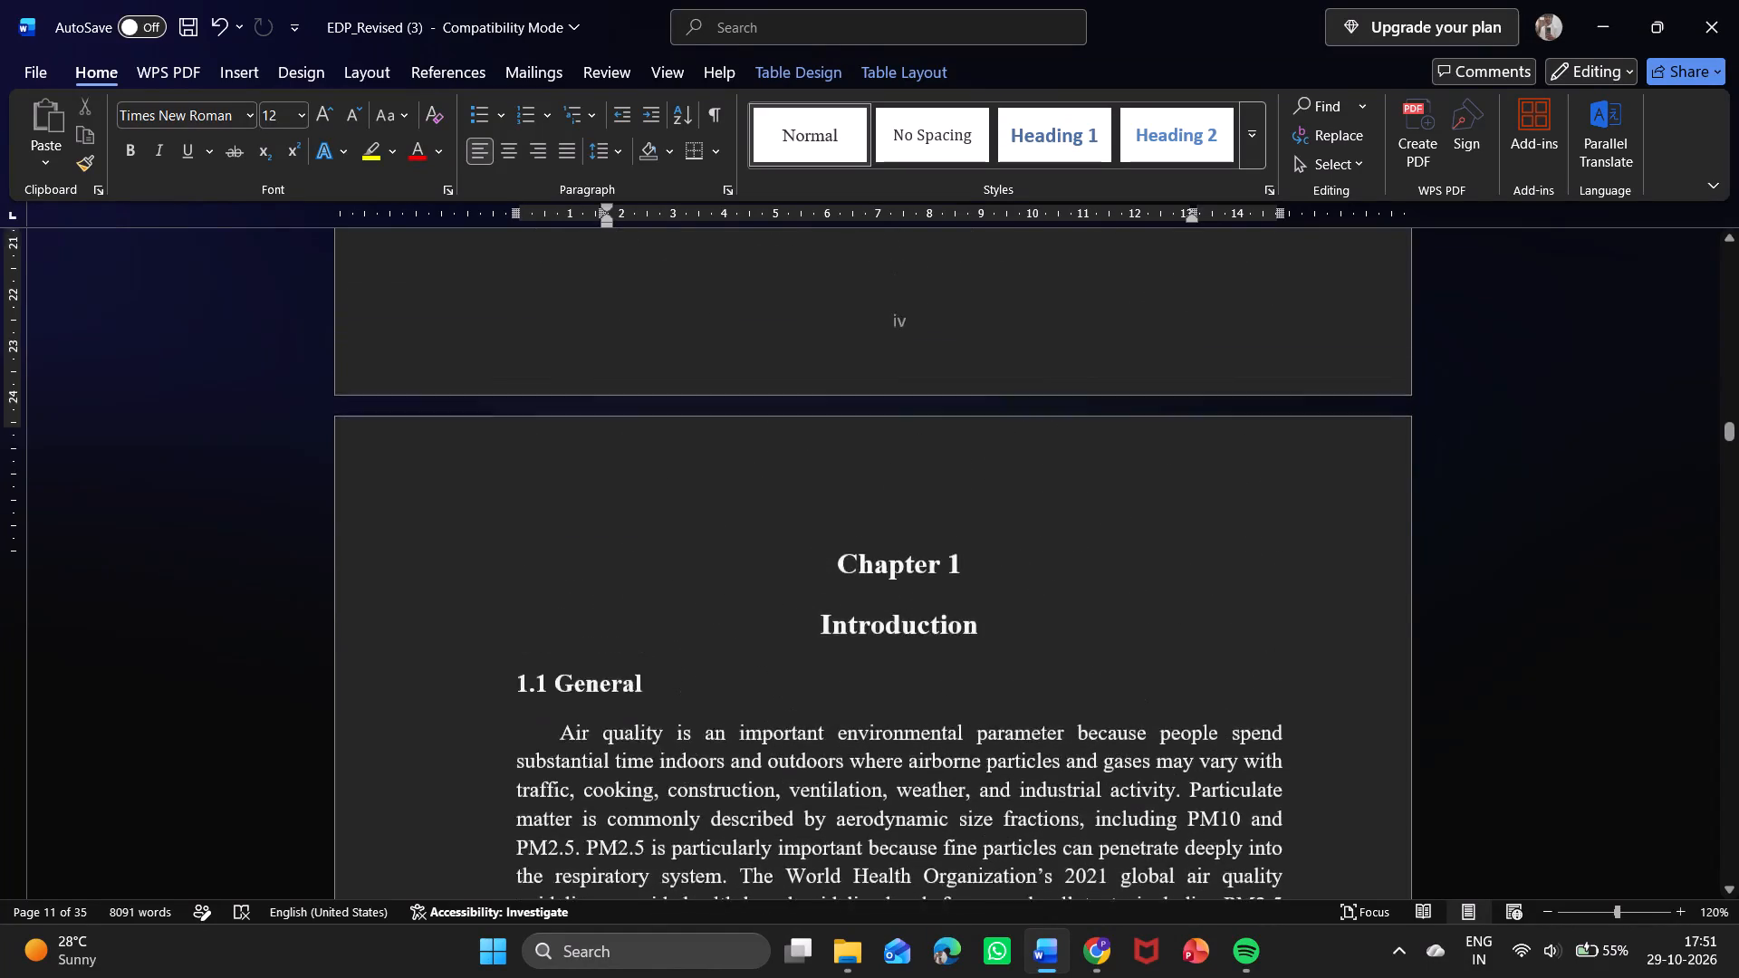
{"action": "scroll", "coordinate": [917, 774], "scroll_direction": "up", "scroll_amount": 3}
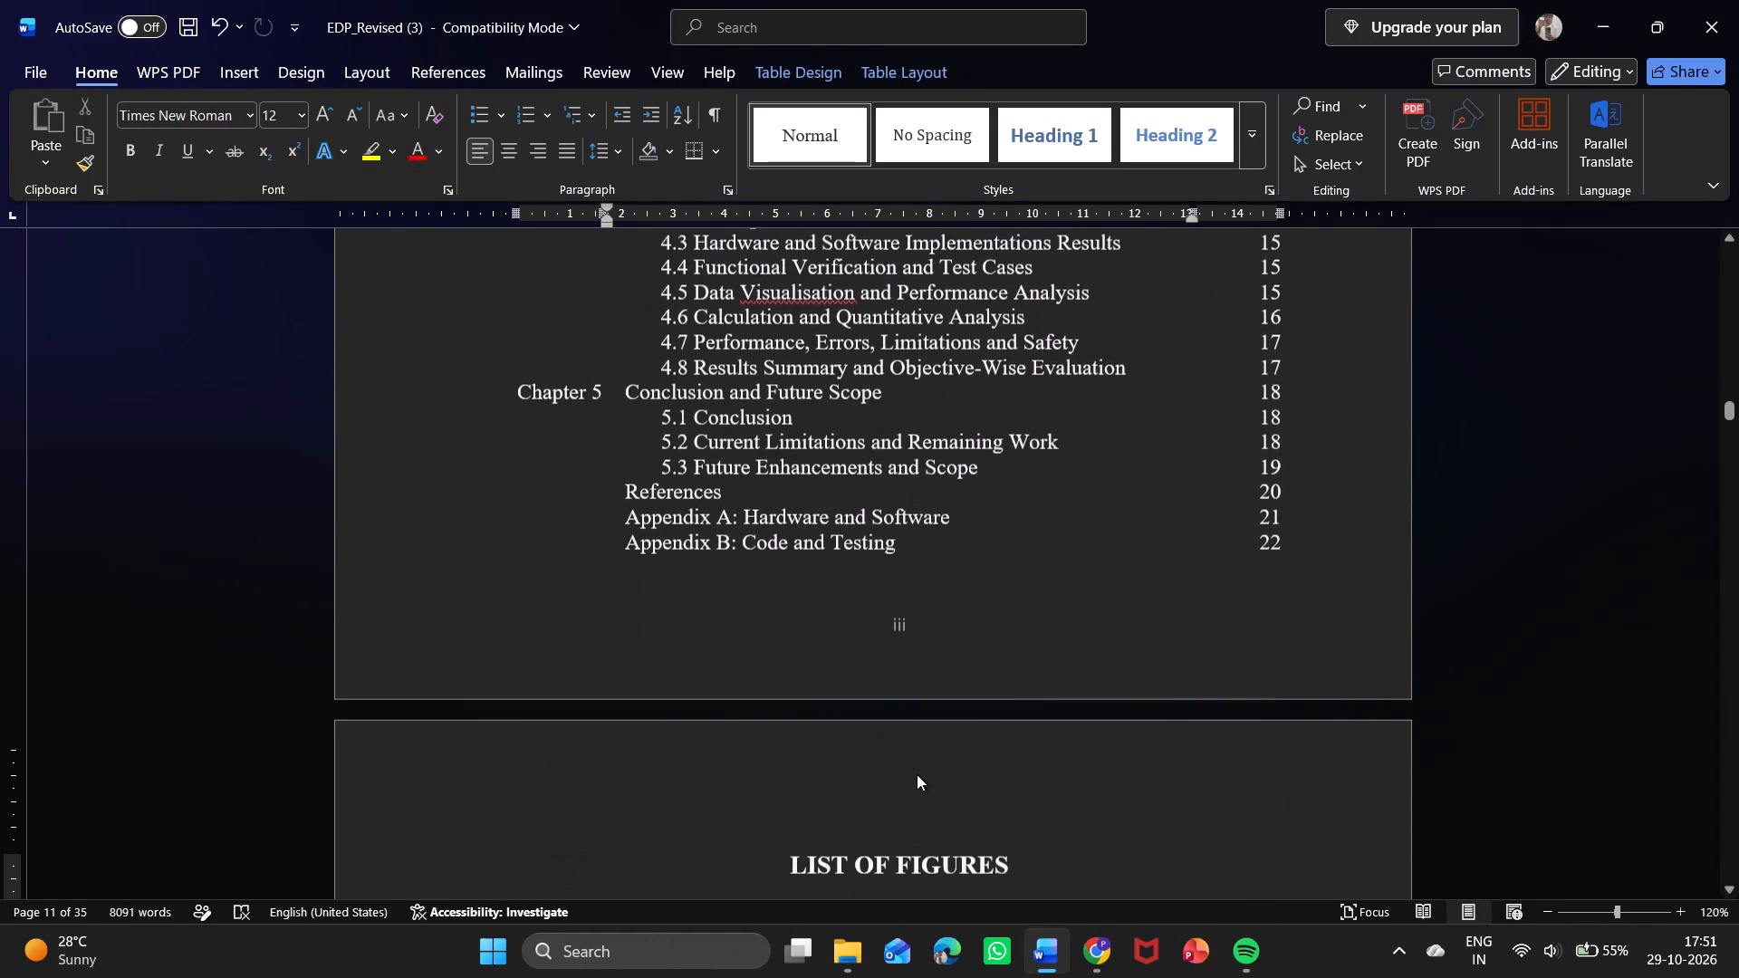
{"action": "scroll", "coordinate": [917, 774], "scroll_direction": "up", "scroll_amount": 3}
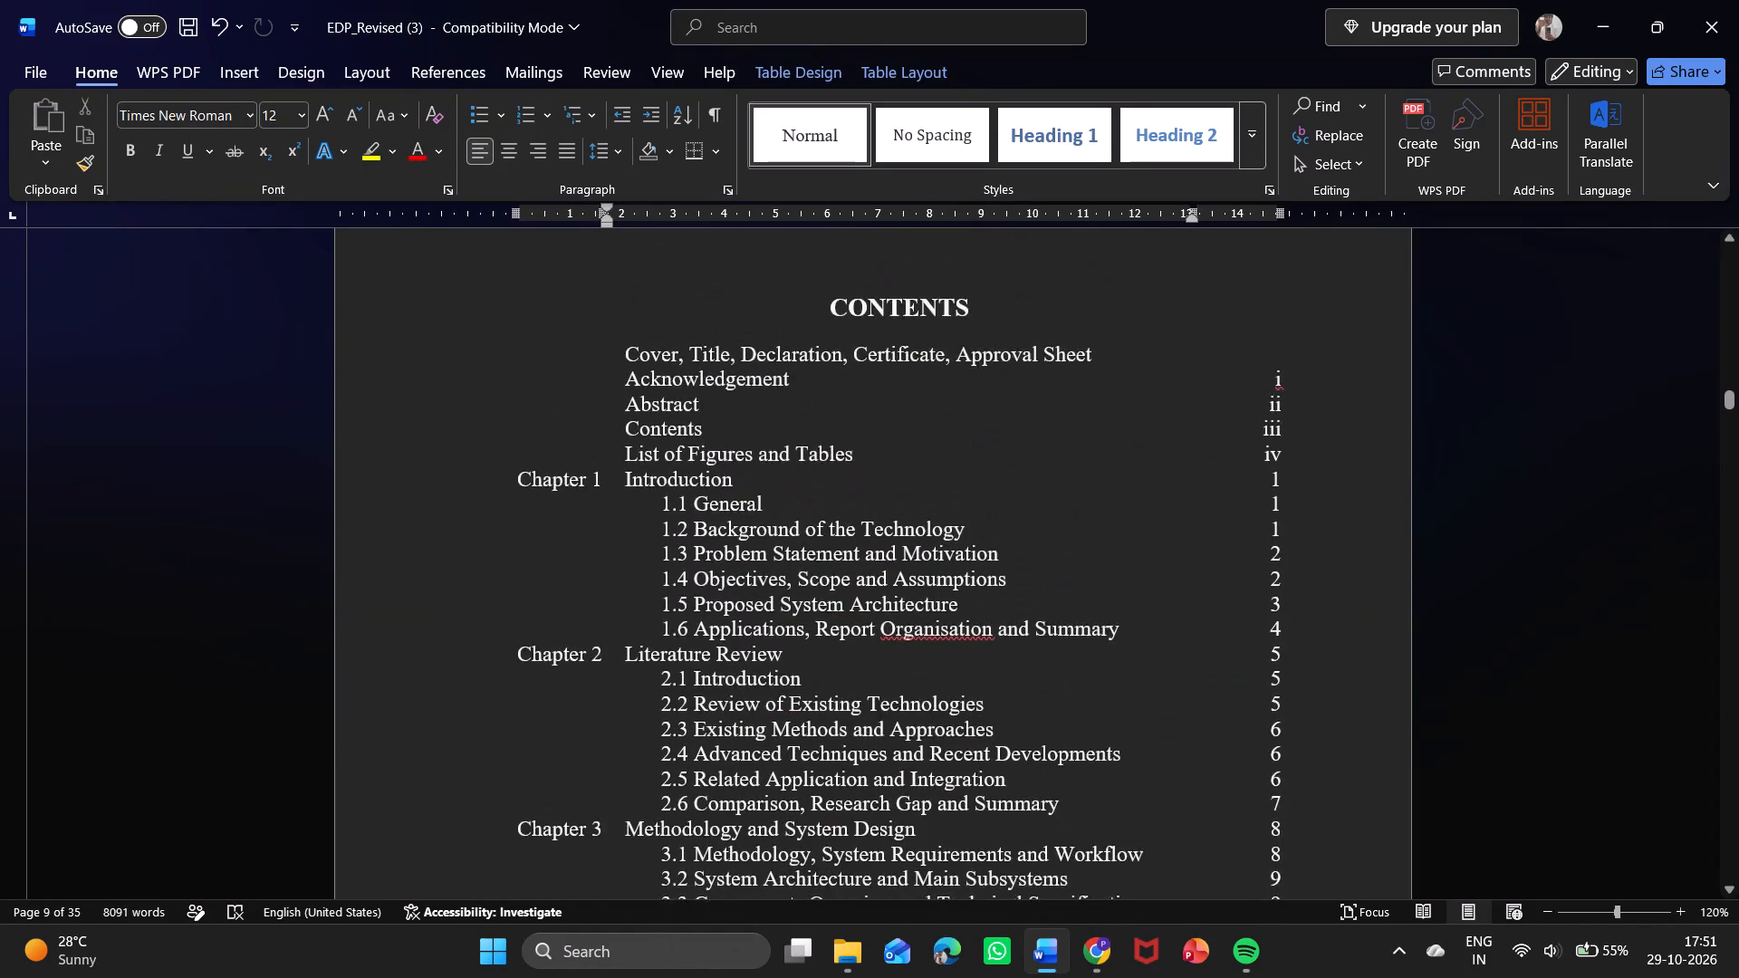
{"action": "scroll", "coordinate": [917, 774], "scroll_direction": "down", "scroll_amount": 7}
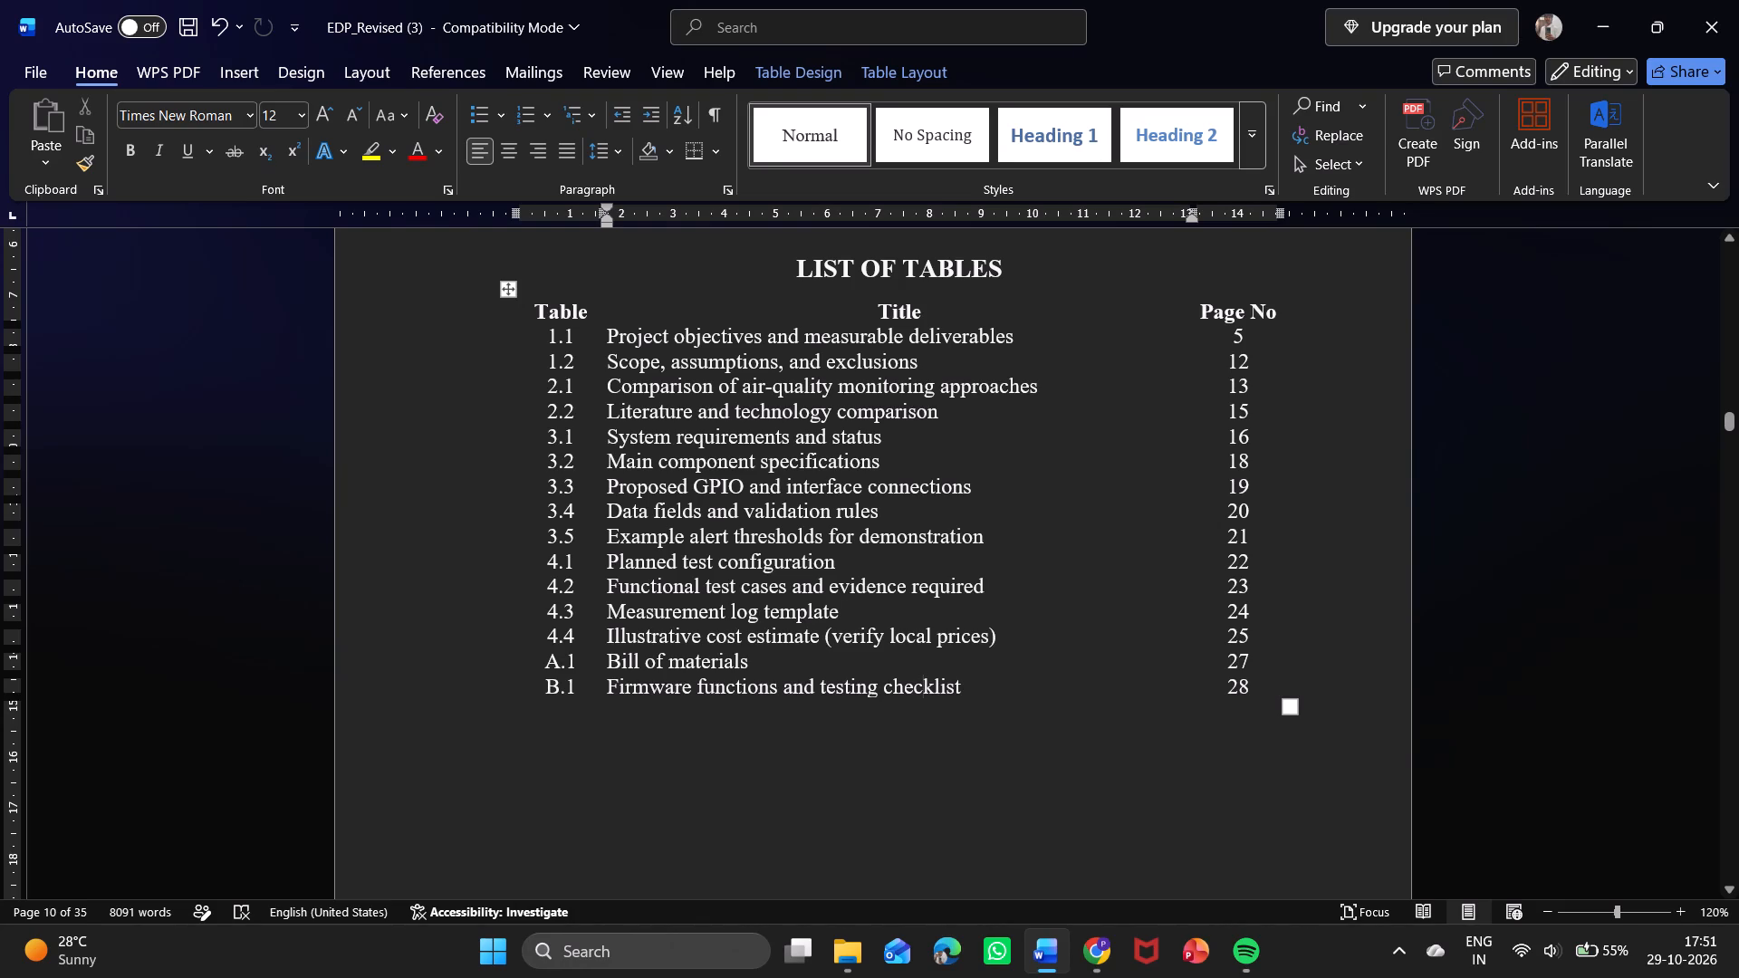
Recheck the actual page of the assumption and scope table just before section 1.5.
{"action": "scroll", "coordinate": [917, 774], "scroll_direction": "down", "scroll_amount": 5}
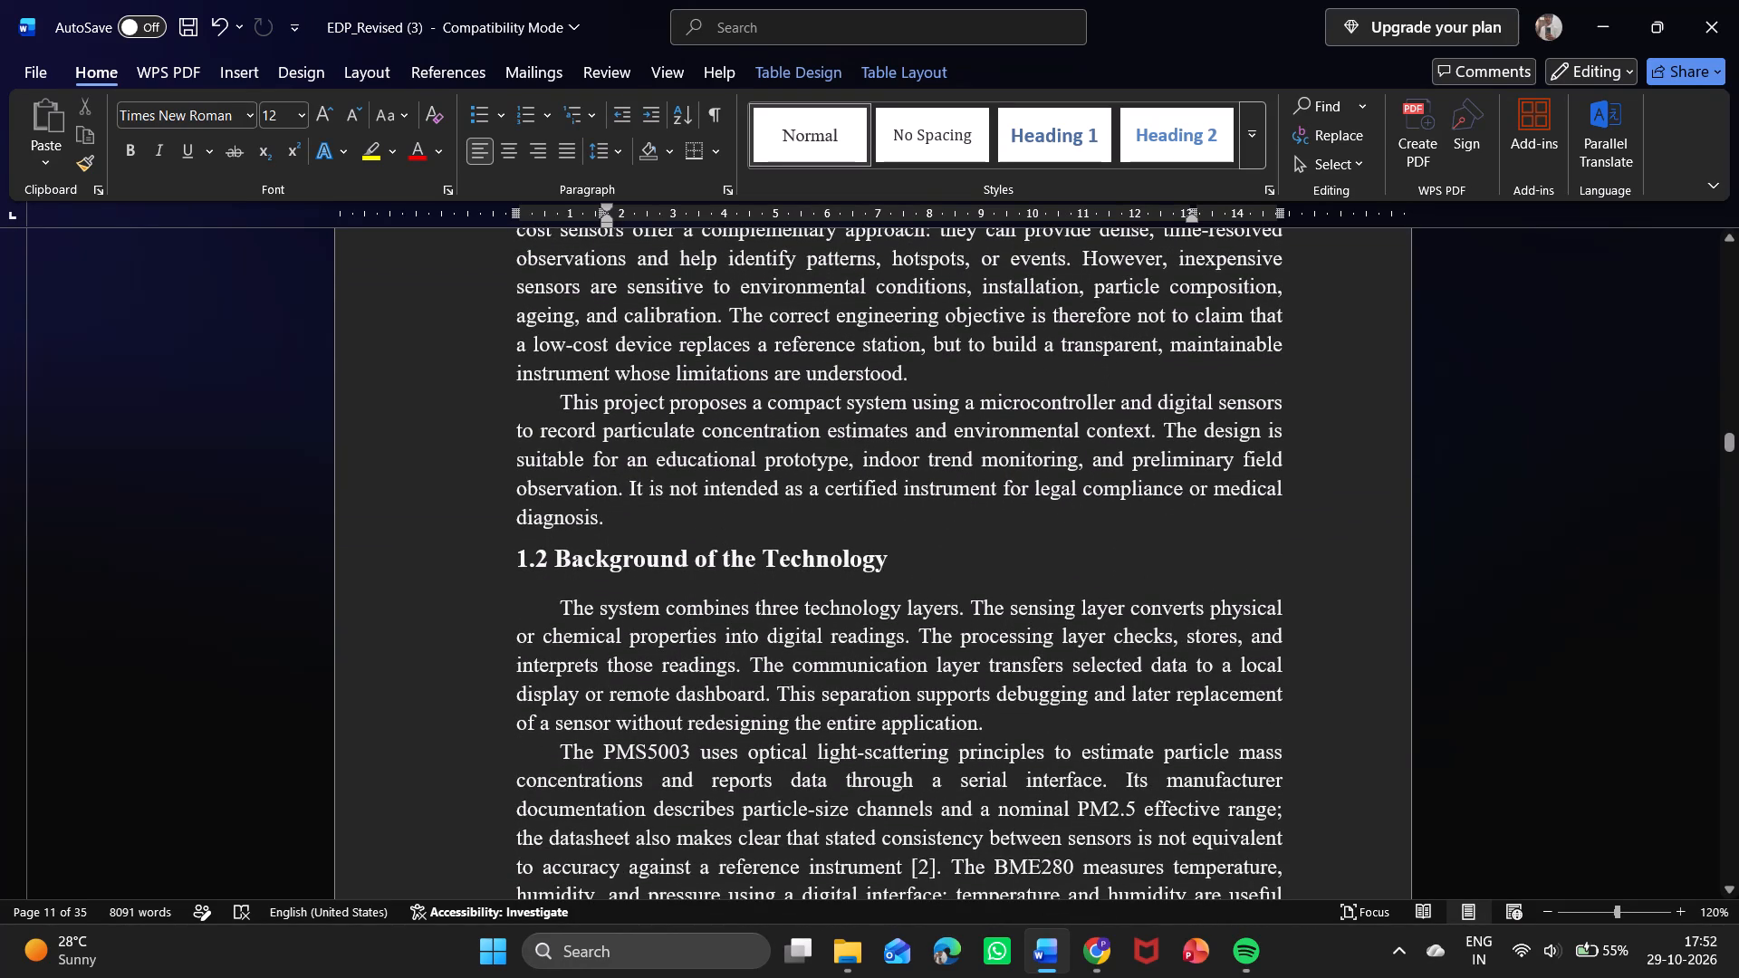
{"action": "scroll", "coordinate": [917, 774], "scroll_direction": "down", "scroll_amount": 6}
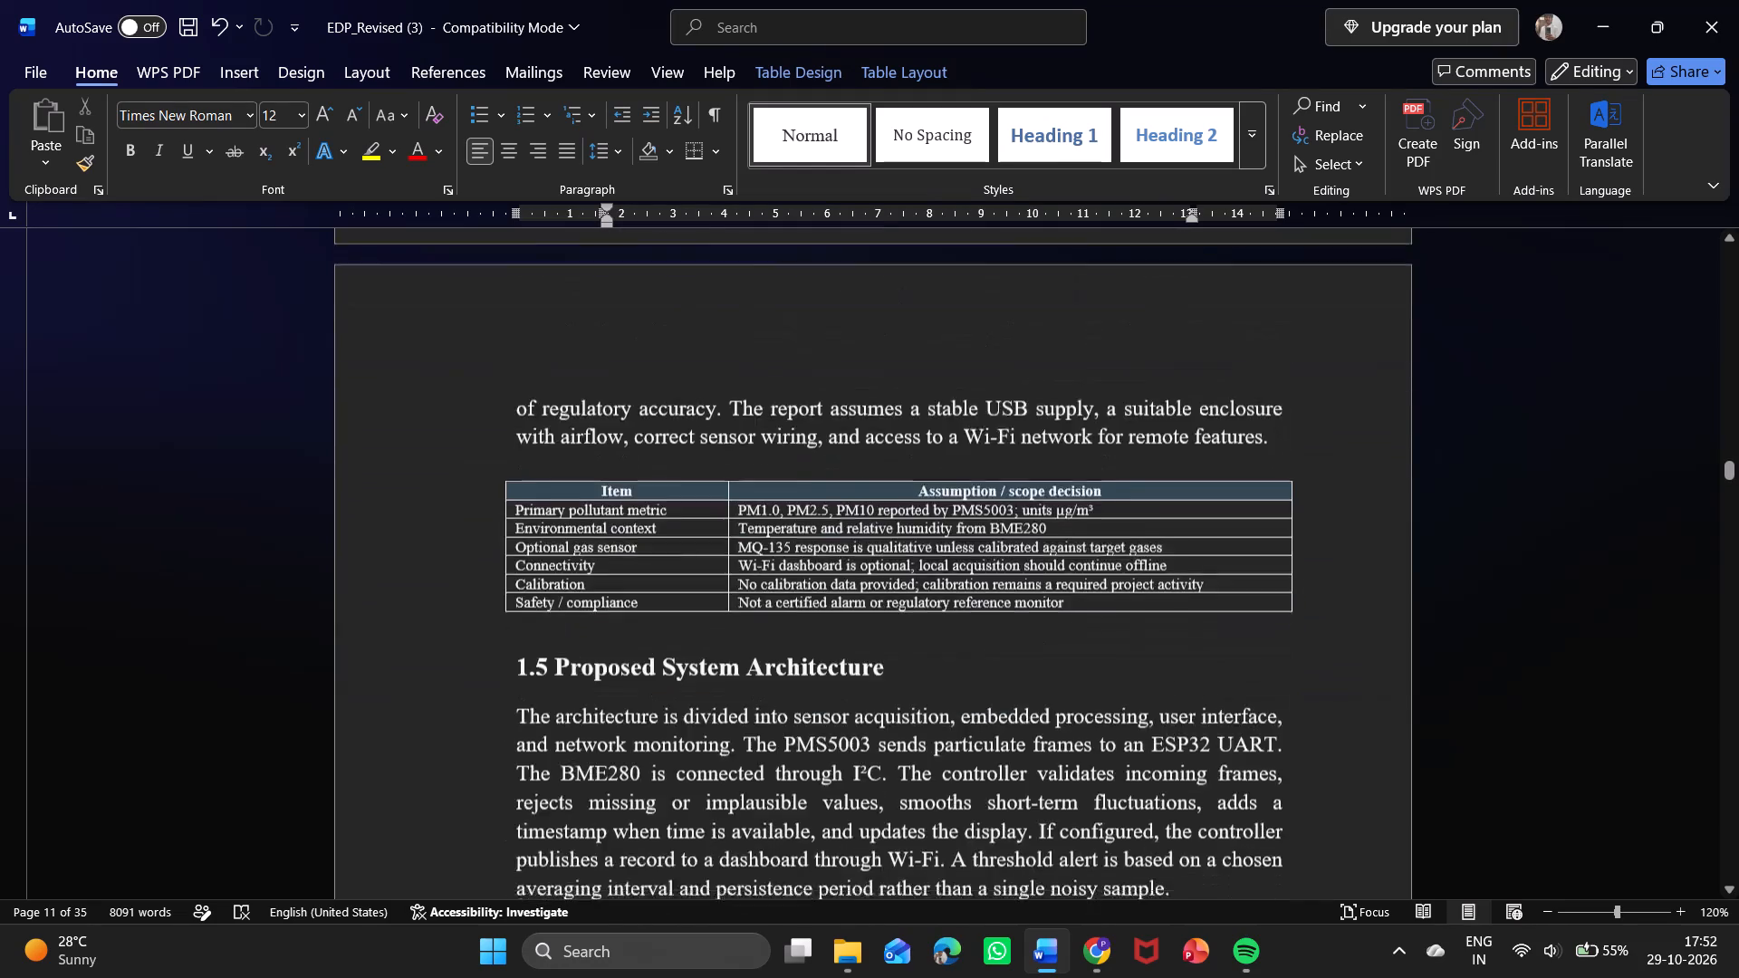
{"action": "scroll", "coordinate": [917, 774], "scroll_direction": "down", "scroll_amount": 3}
{"action": "scroll", "coordinate": [917, 774], "scroll_direction": "up", "scroll_amount": 1}
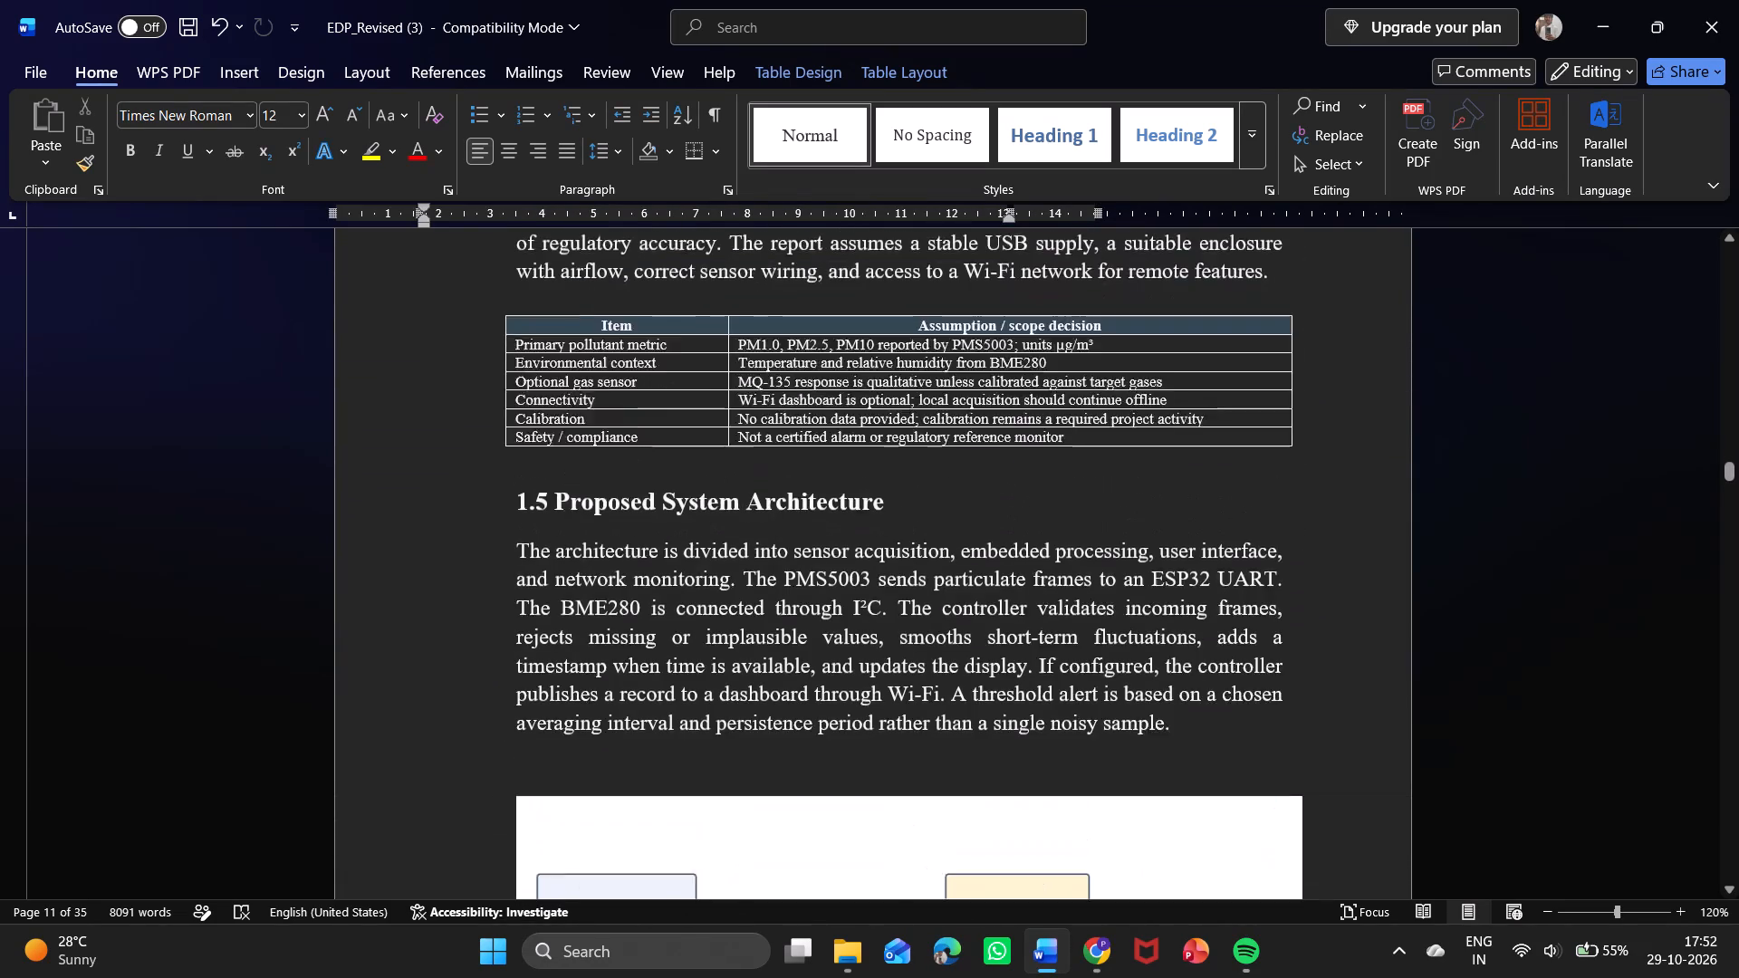
{"action": "scroll", "coordinate": [917, 774], "scroll_direction": "up", "scroll_amount": 1}
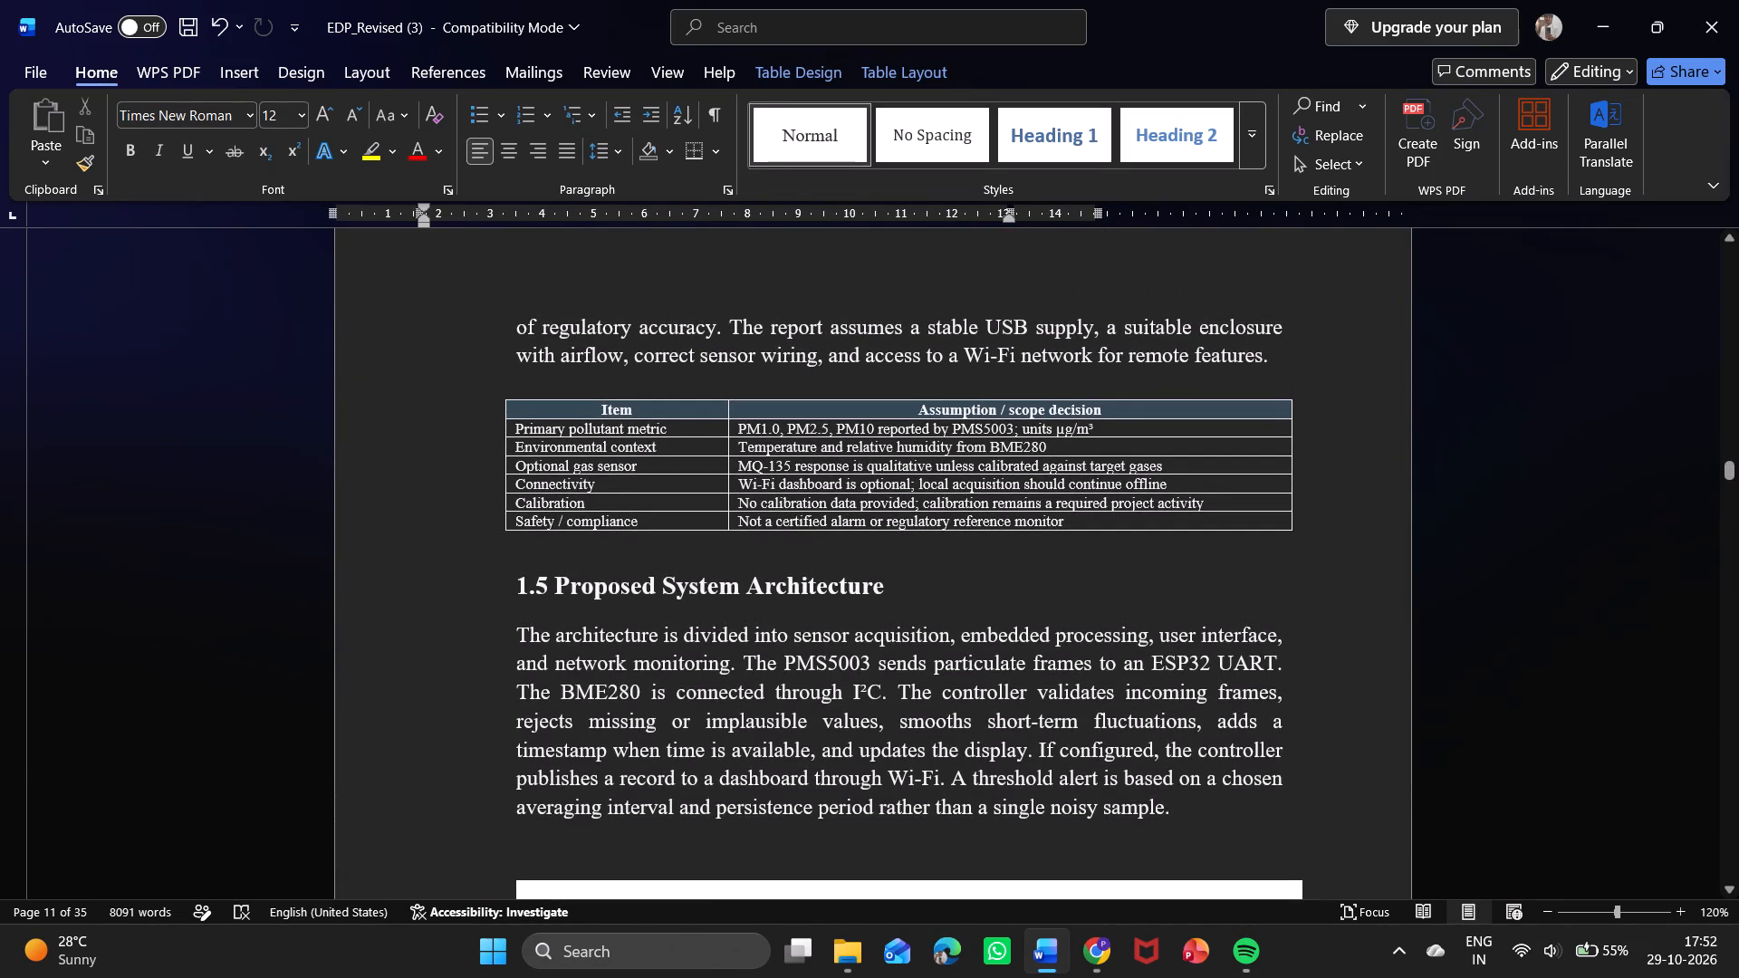
Examine the pages from section 1.5 through Chapter 2 for the page number of the approach and literature comparison tables in section 2.6.
{"action": "scroll", "coordinate": [917, 774], "scroll_direction": "down", "scroll_amount": 7}
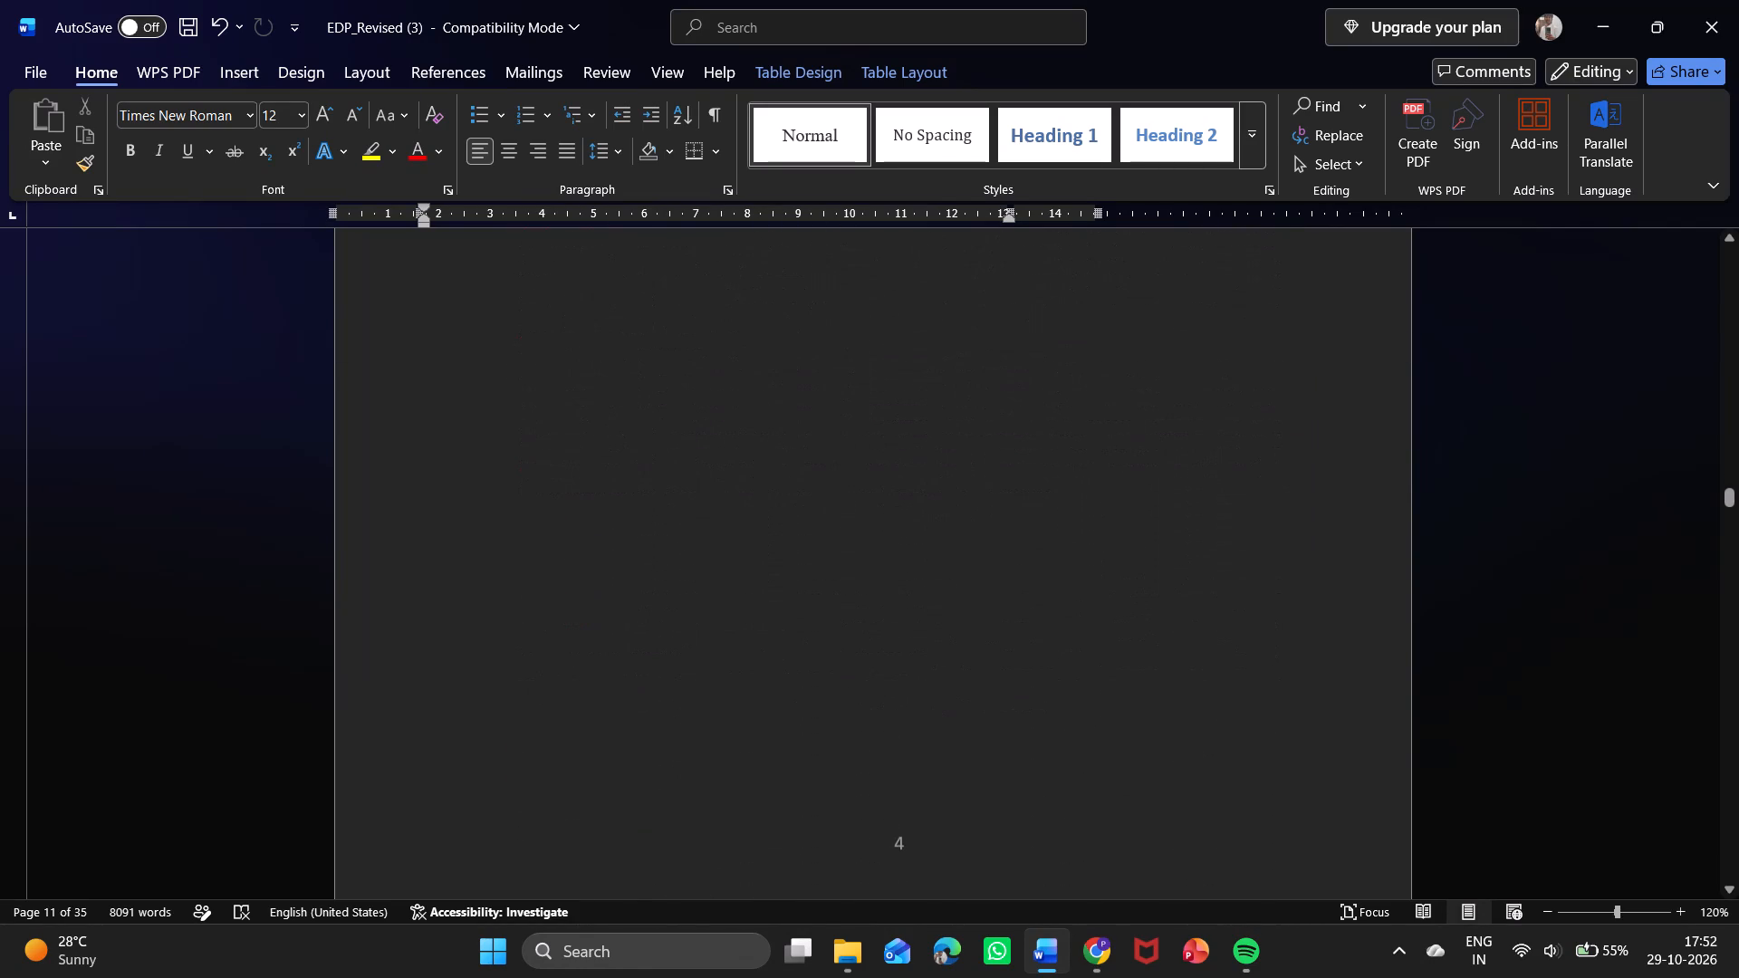
{"action": "scroll", "coordinate": [917, 774], "scroll_direction": "down", "scroll_amount": 7}
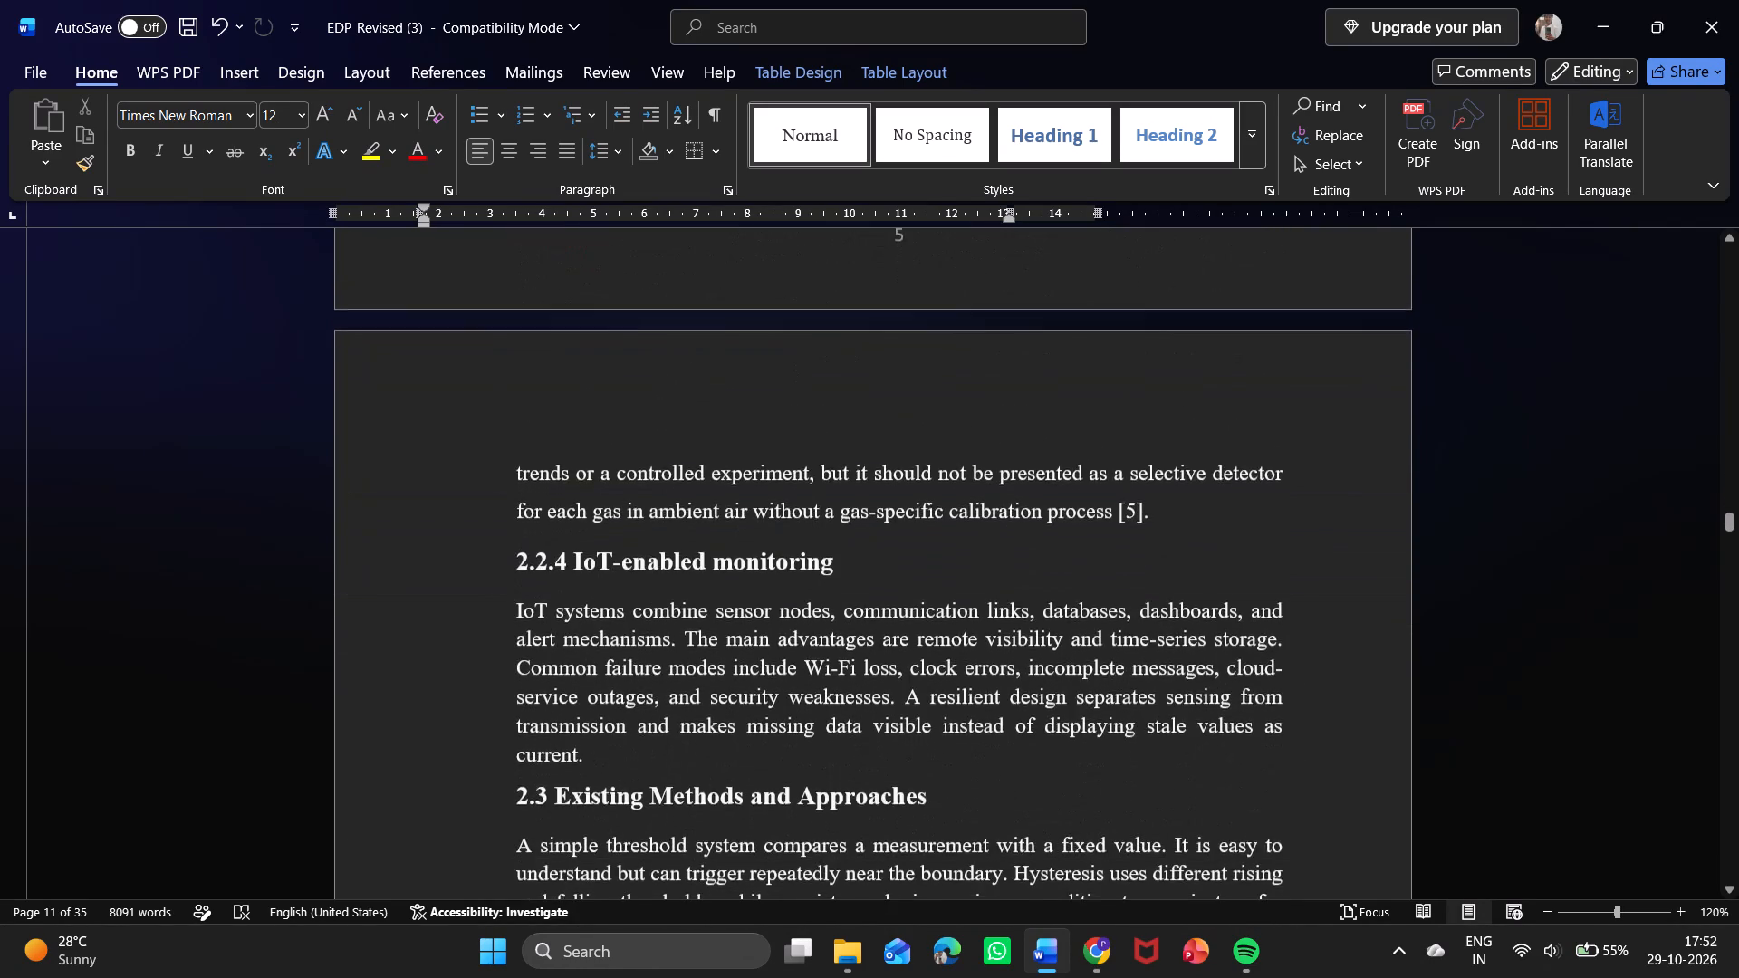
{"action": "scroll", "coordinate": [917, 774], "scroll_direction": "down", "scroll_amount": 4}
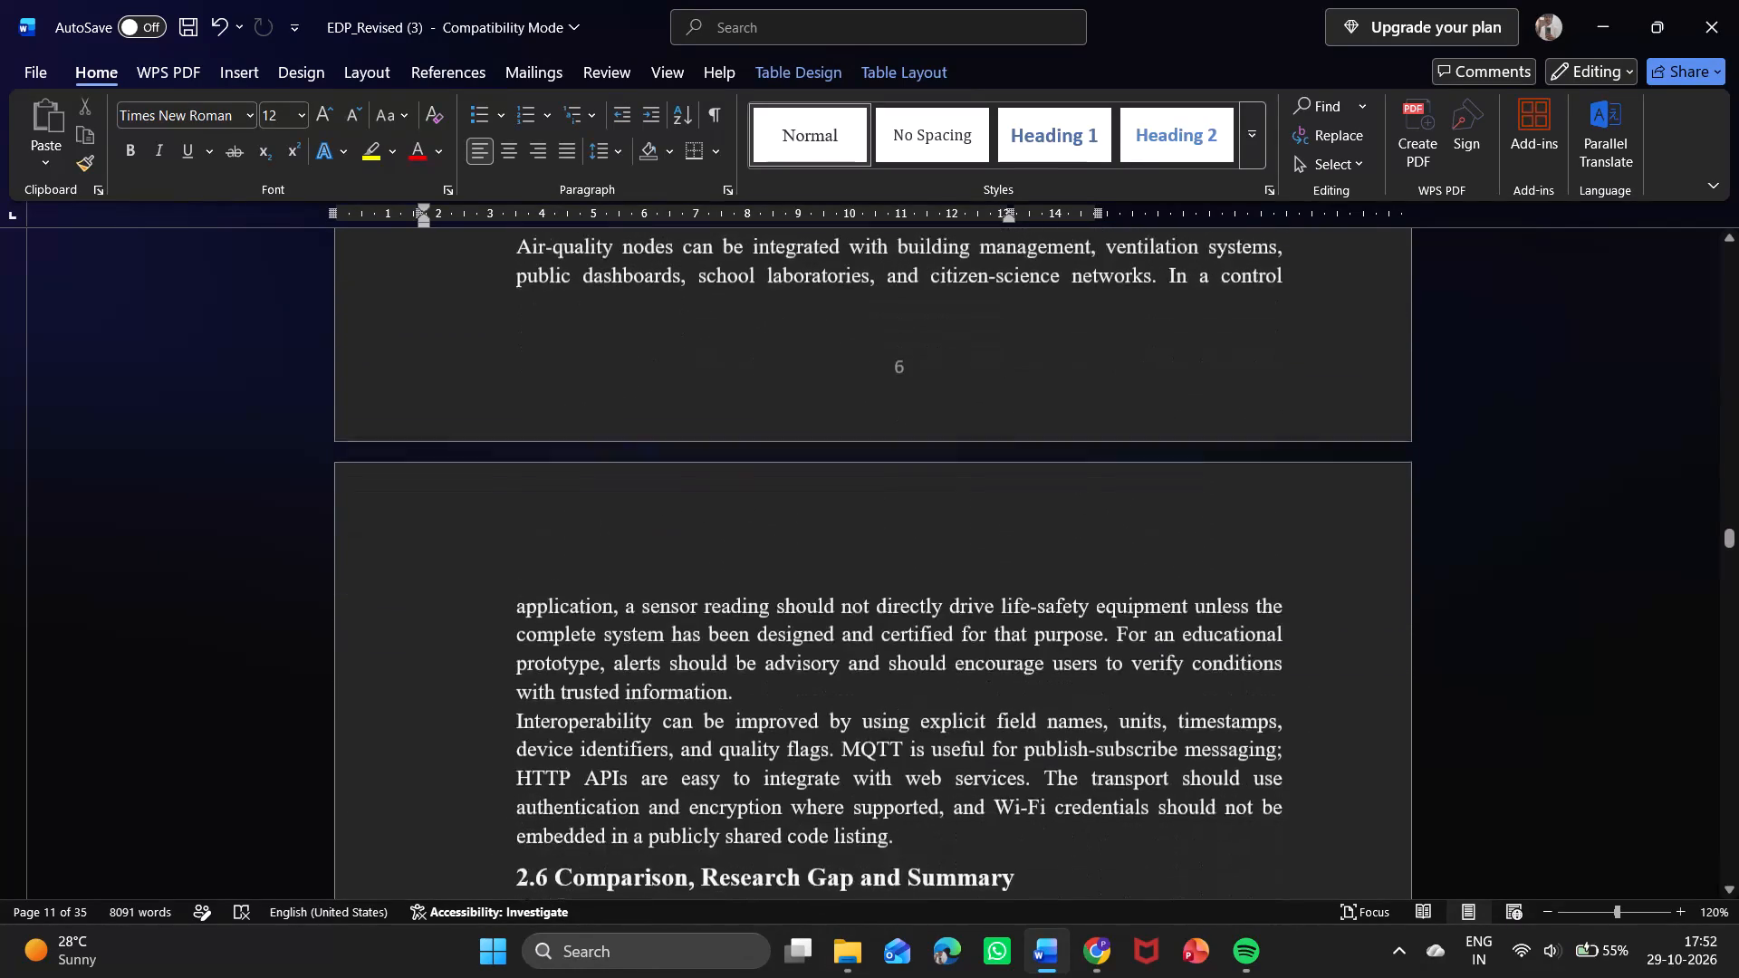
{"action": "scroll", "coordinate": [917, 774], "scroll_direction": "down", "scroll_amount": 1}
{"action": "scroll", "coordinate": [917, 774], "scroll_direction": "up", "scroll_amount": 1}
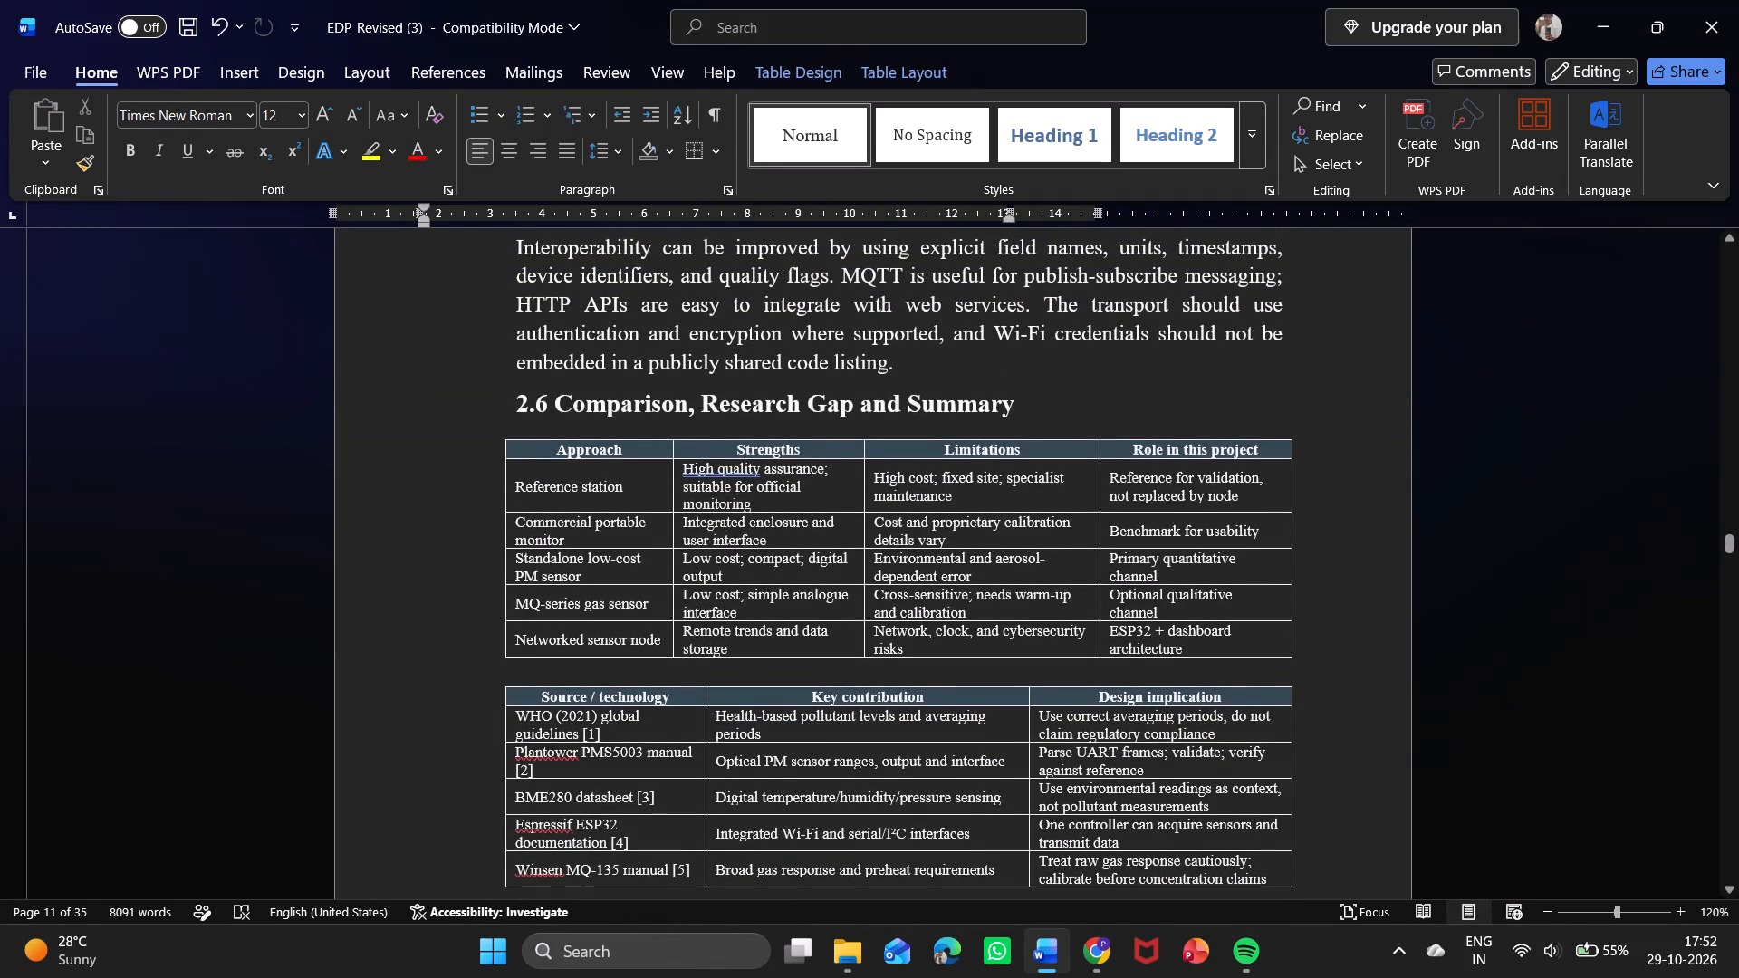
{"action": "scroll", "coordinate": [917, 774], "scroll_direction": "down", "scroll_amount": 1}
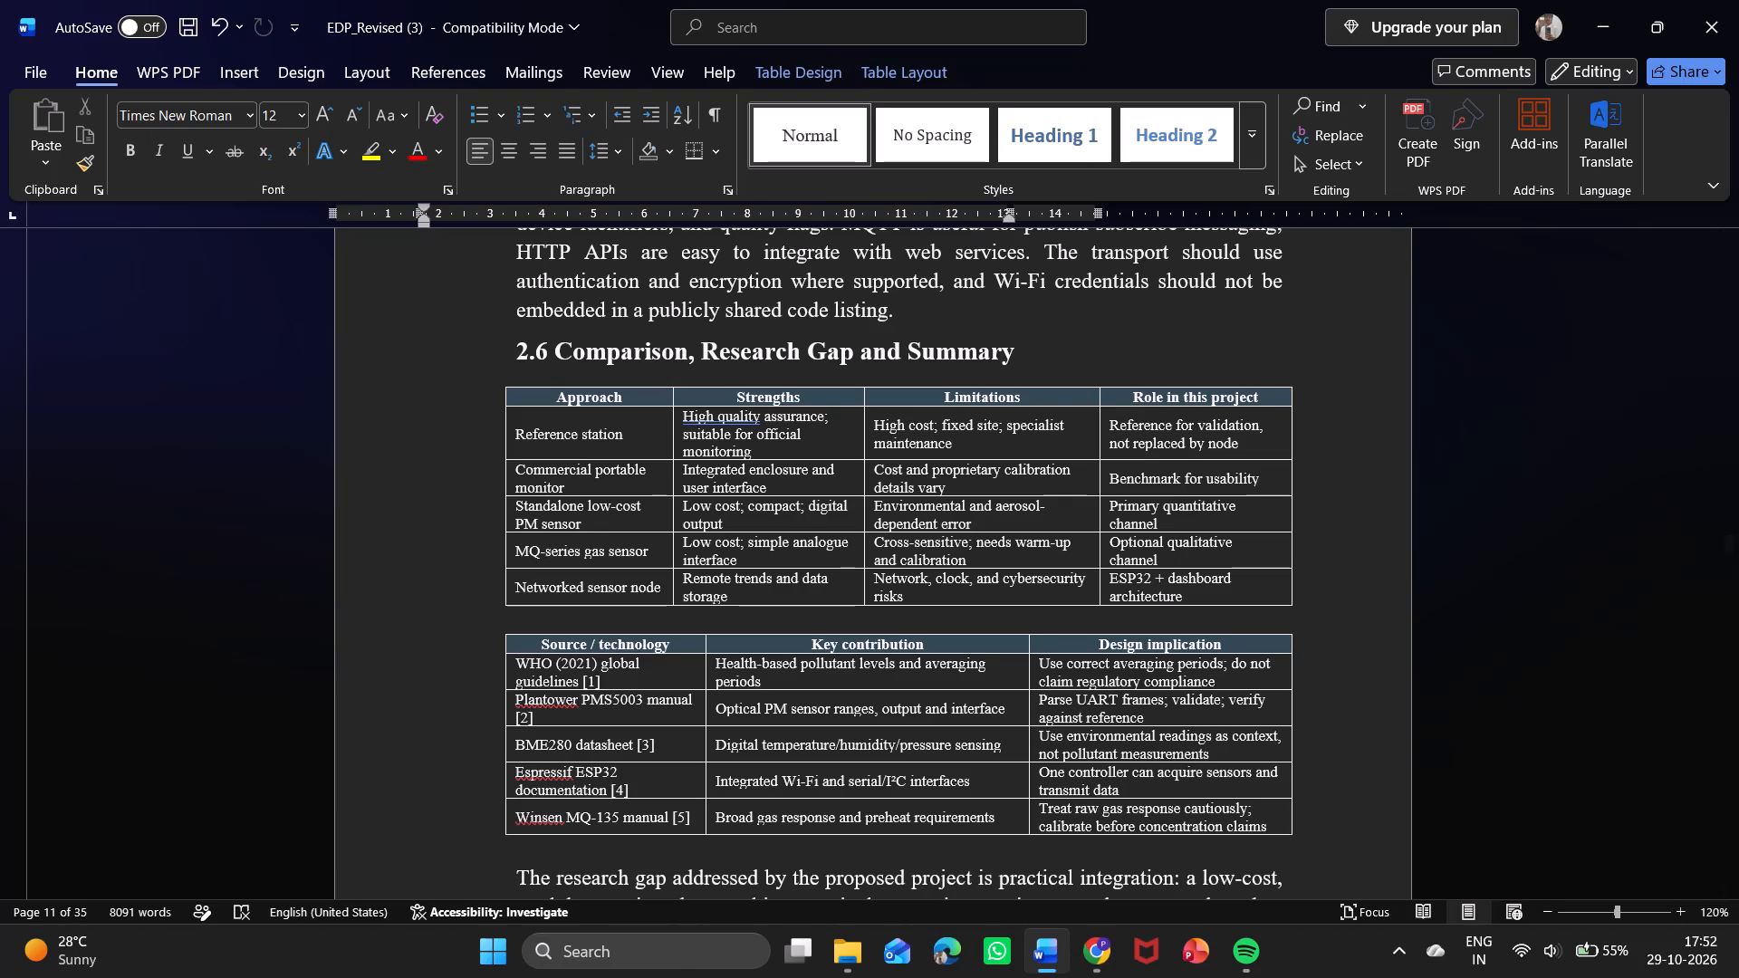
{"action": "scroll", "coordinate": [917, 774], "scroll_direction": "down", "scroll_amount": 1}
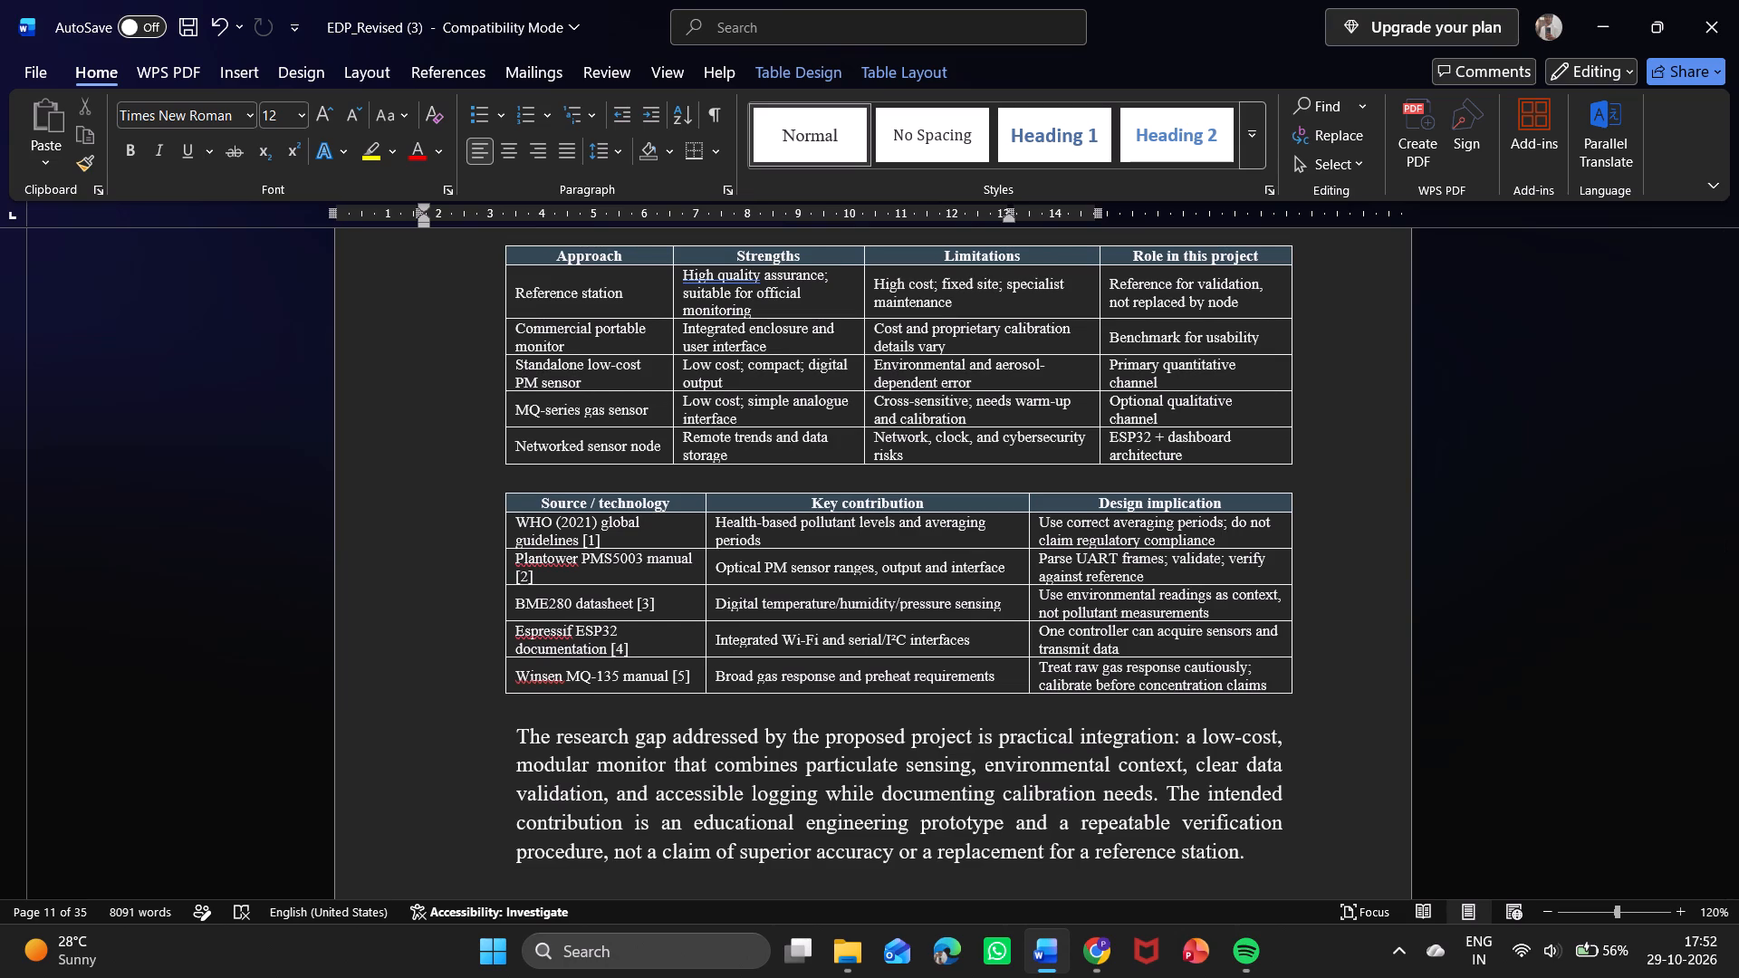
{"action": "scroll", "coordinate": [917, 774], "scroll_direction": "down", "scroll_amount": 1}
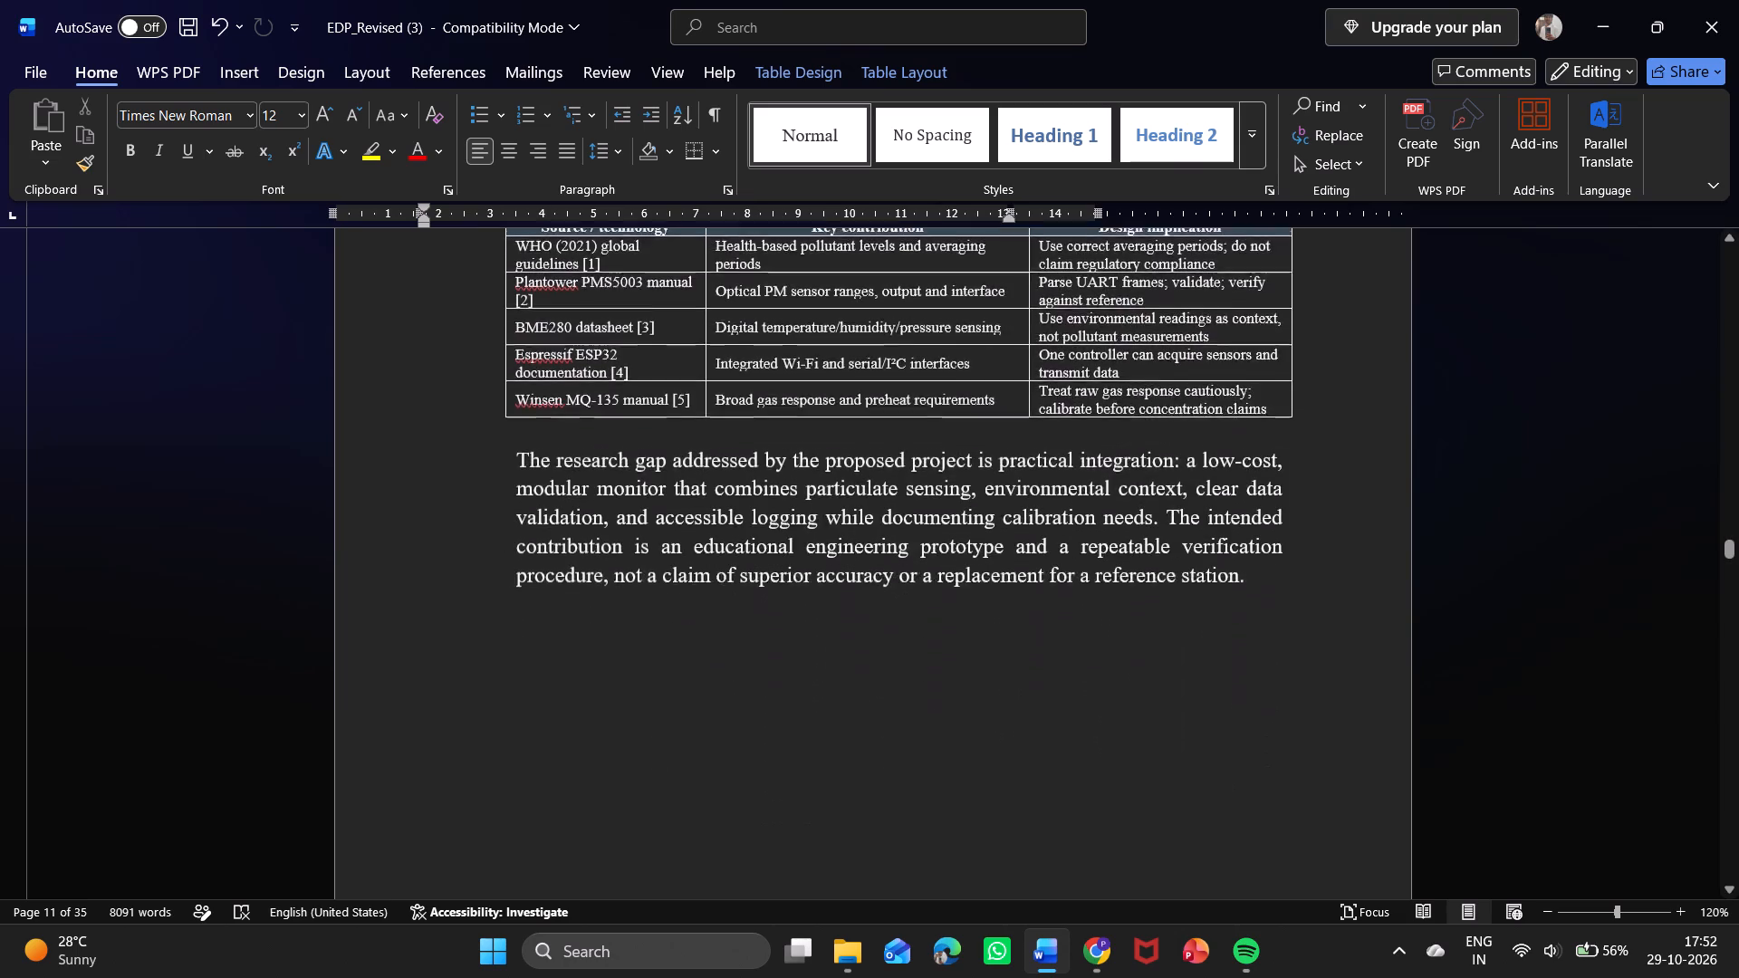
{"action": "scroll", "coordinate": [917, 774], "scroll_direction": "down", "scroll_amount": 1}
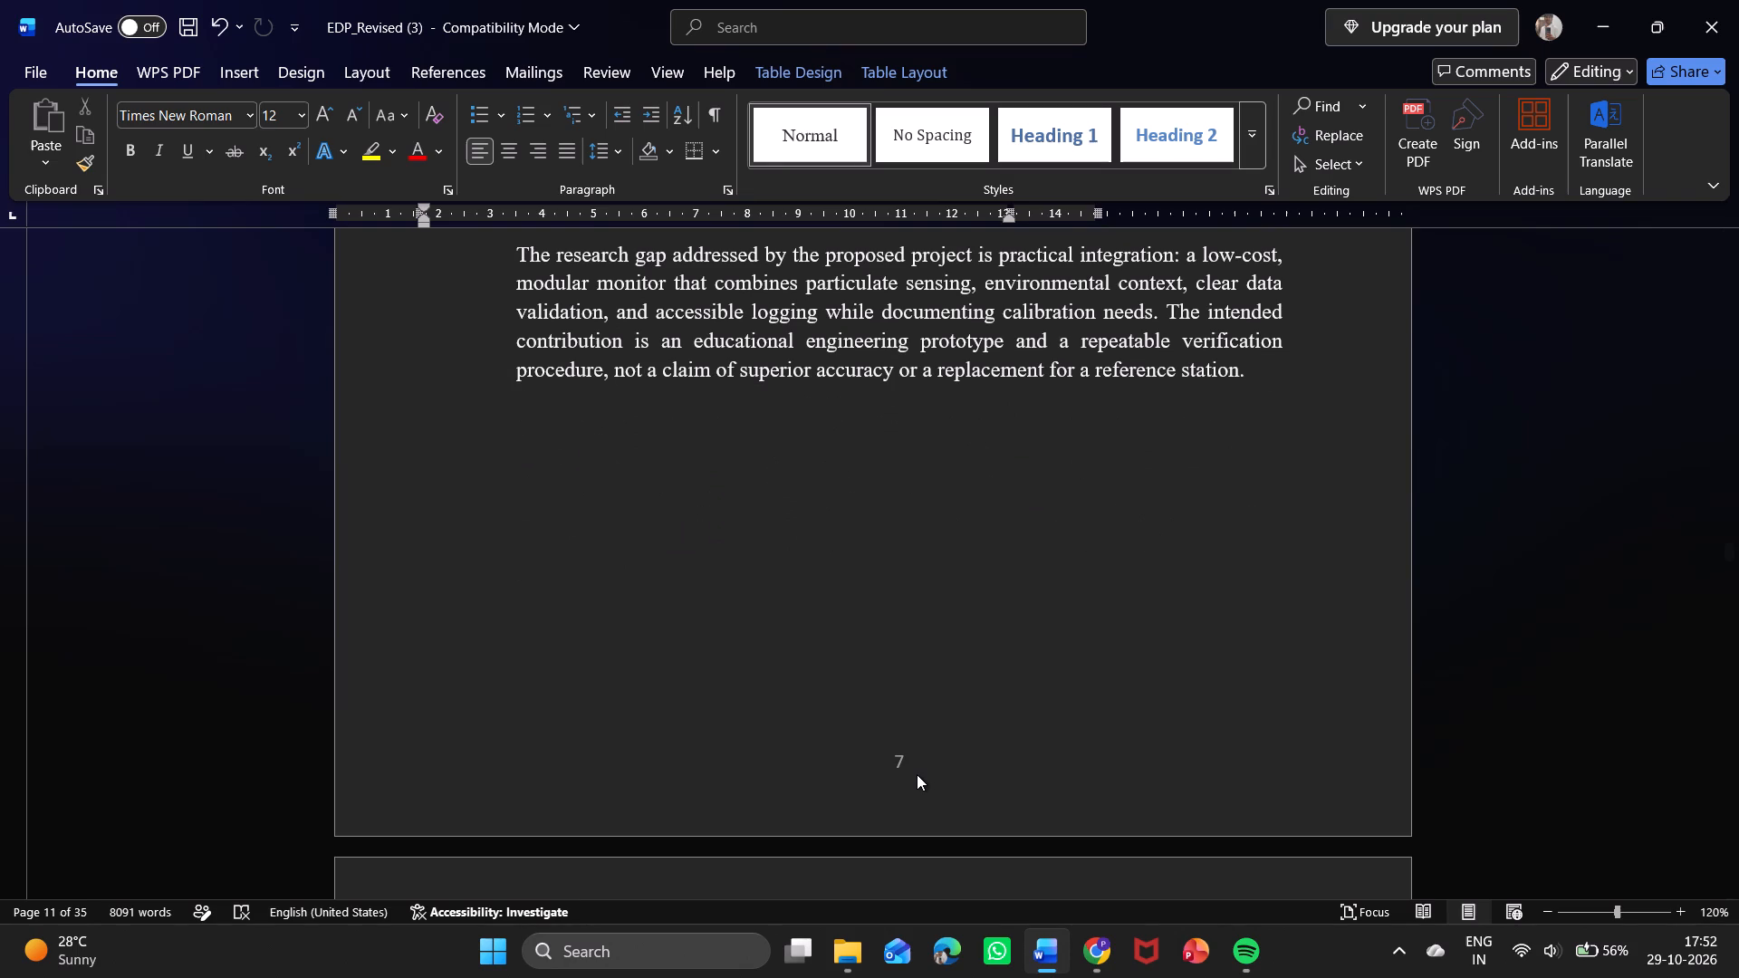
Examine Chapter 3 for the page numbers of the requirements table, the section 3.3 components table and the section 3.6 pin connection table.
{"action": "scroll", "coordinate": [917, 774], "scroll_direction": "down", "scroll_amount": 3}
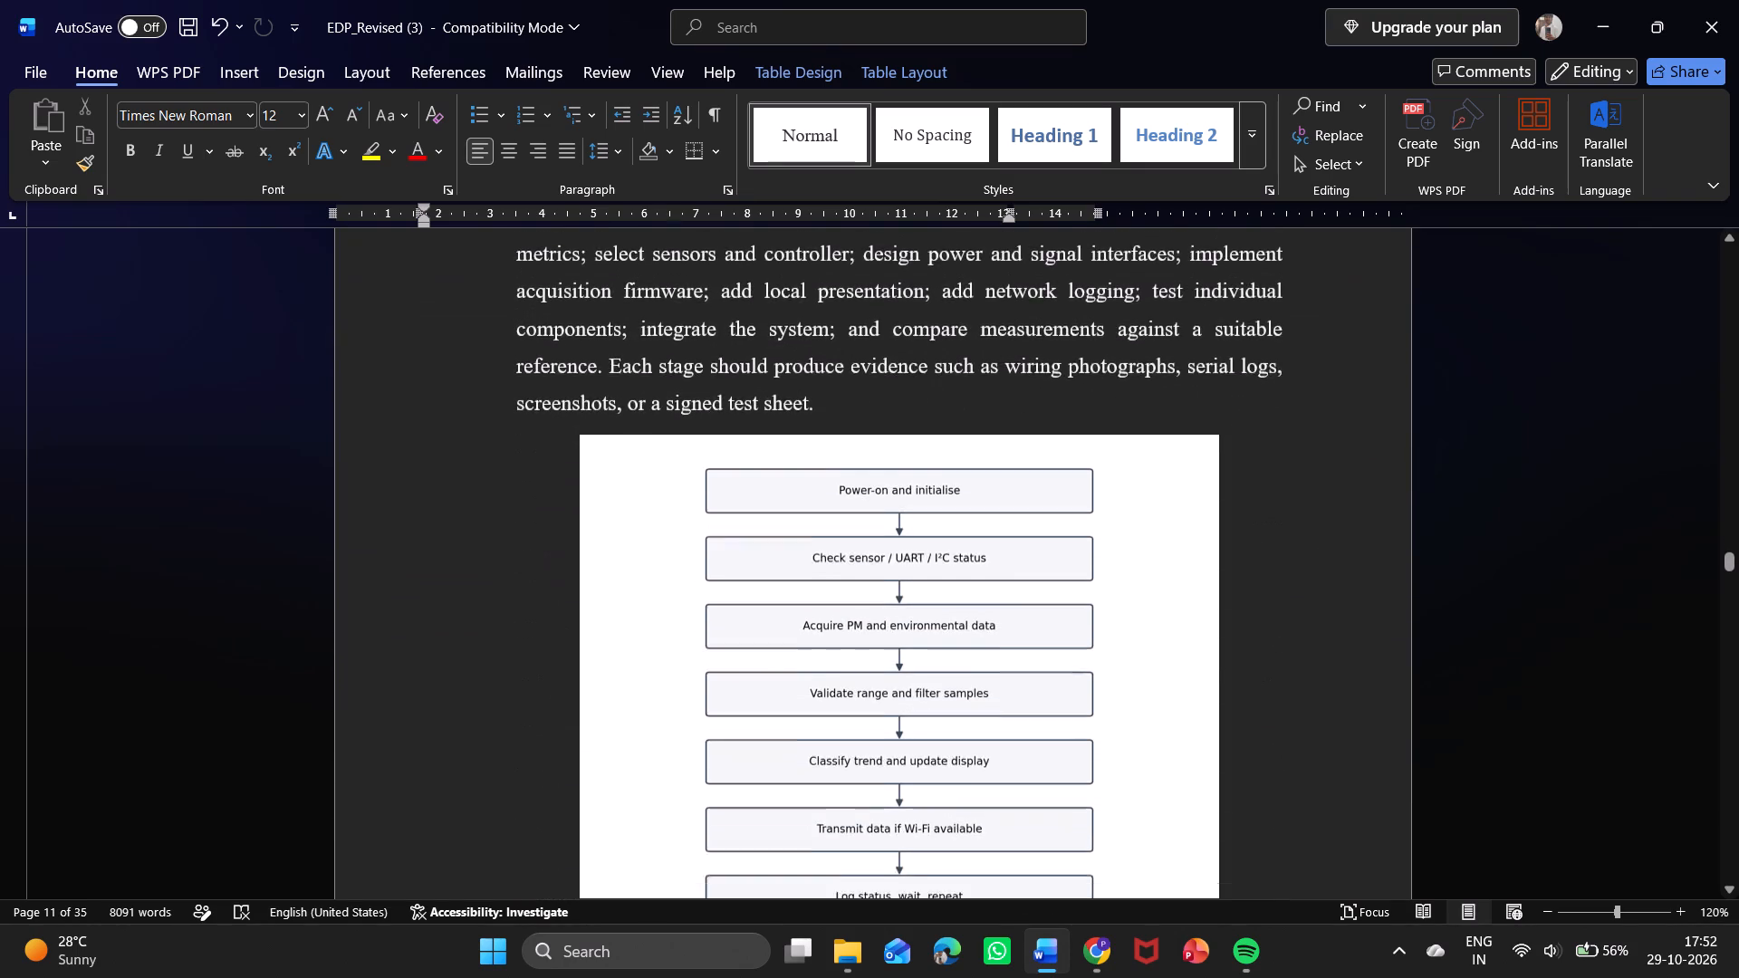
{"action": "scroll", "coordinate": [917, 774], "scroll_direction": "down", "scroll_amount": 1}
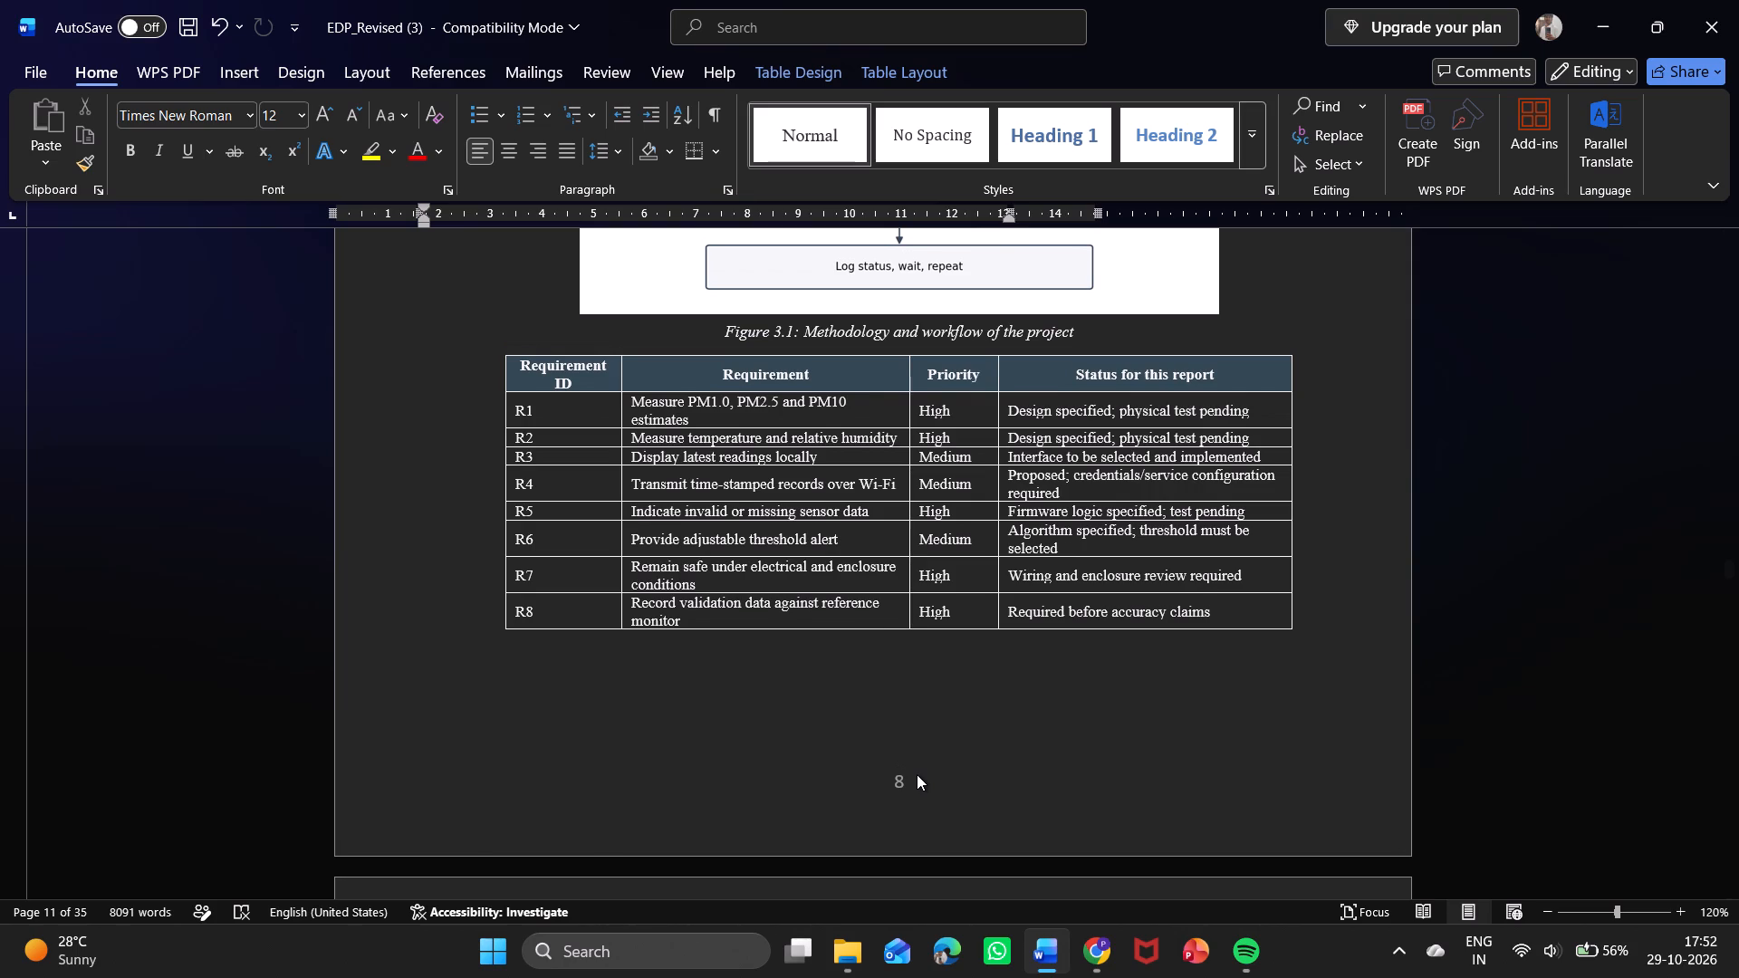
{"action": "scroll", "coordinate": [917, 774], "scroll_direction": "down", "scroll_amount": 2}
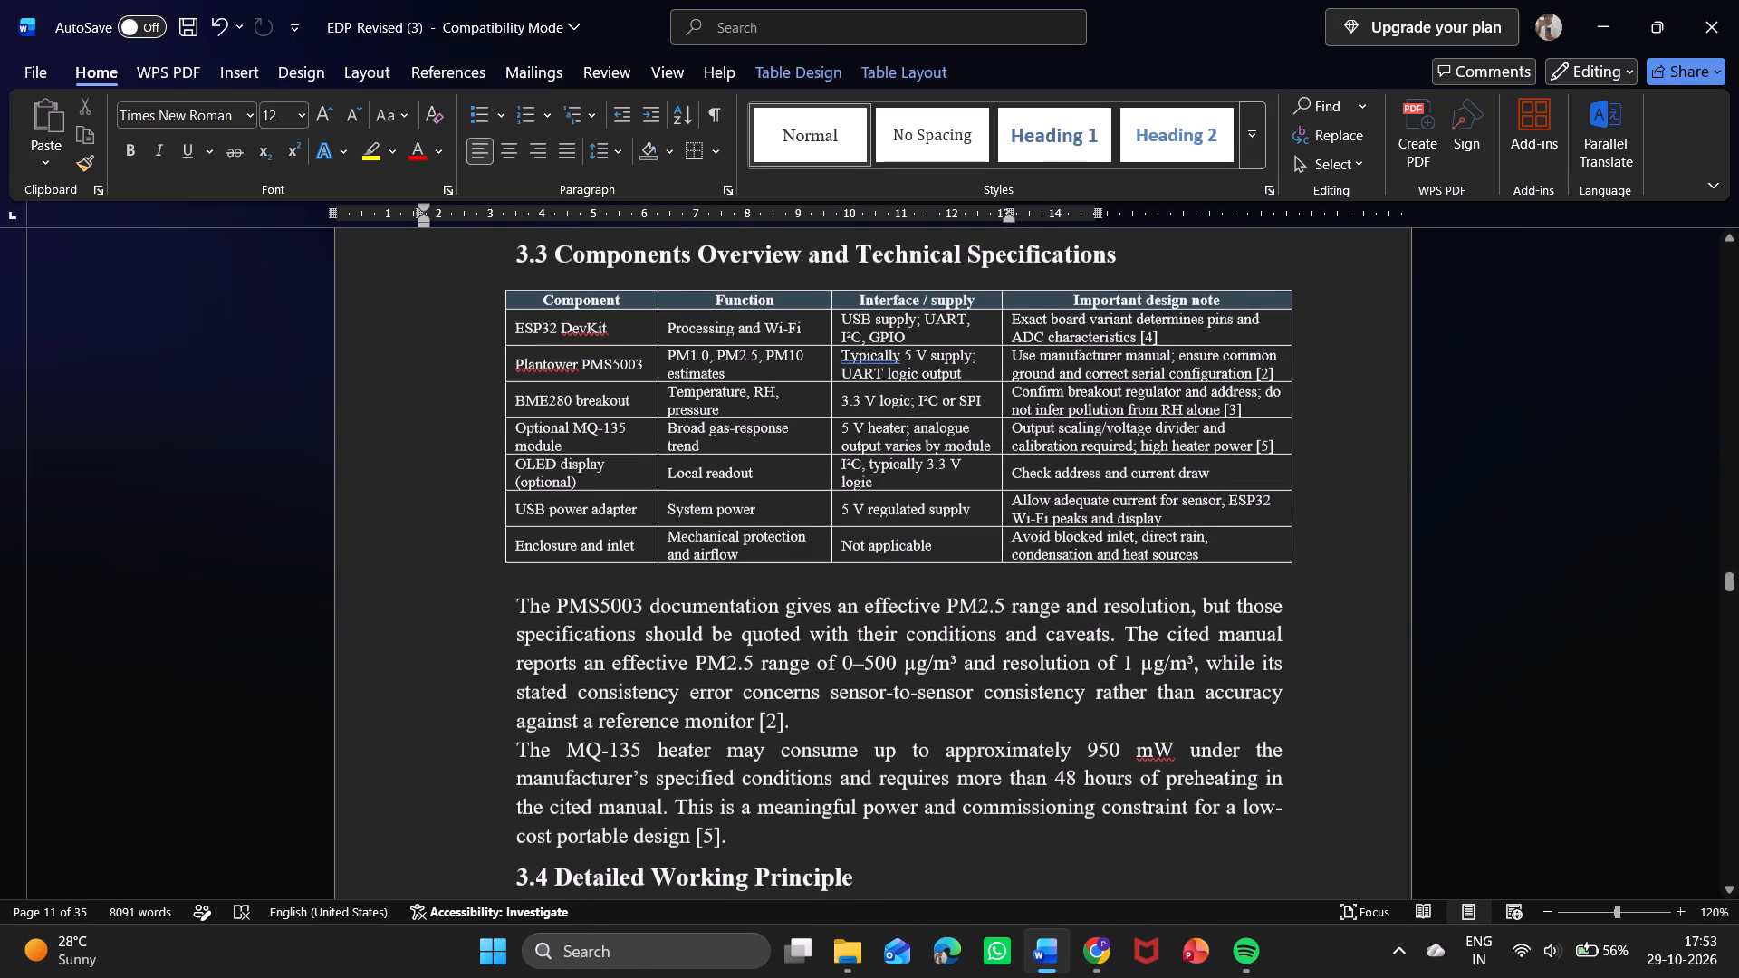
{"action": "scroll", "coordinate": [917, 774], "scroll_direction": "down", "scroll_amount": 1}
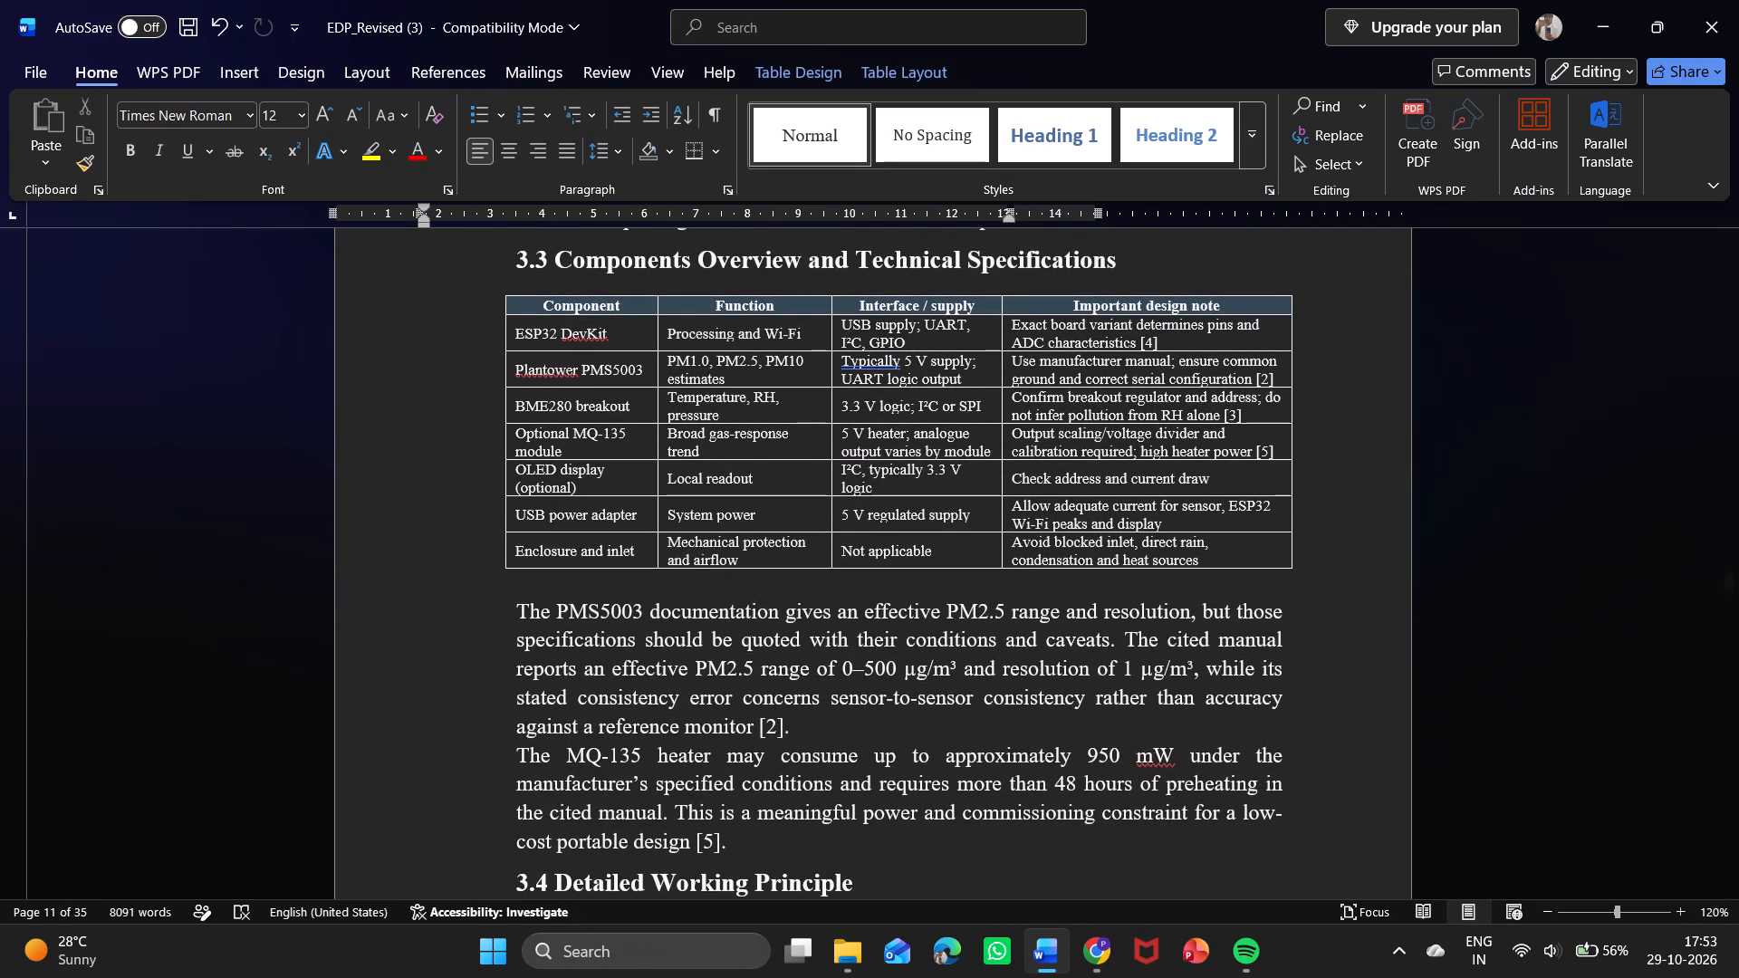
{"action": "scroll", "coordinate": [917, 774], "scroll_direction": "down", "scroll_amount": 2}
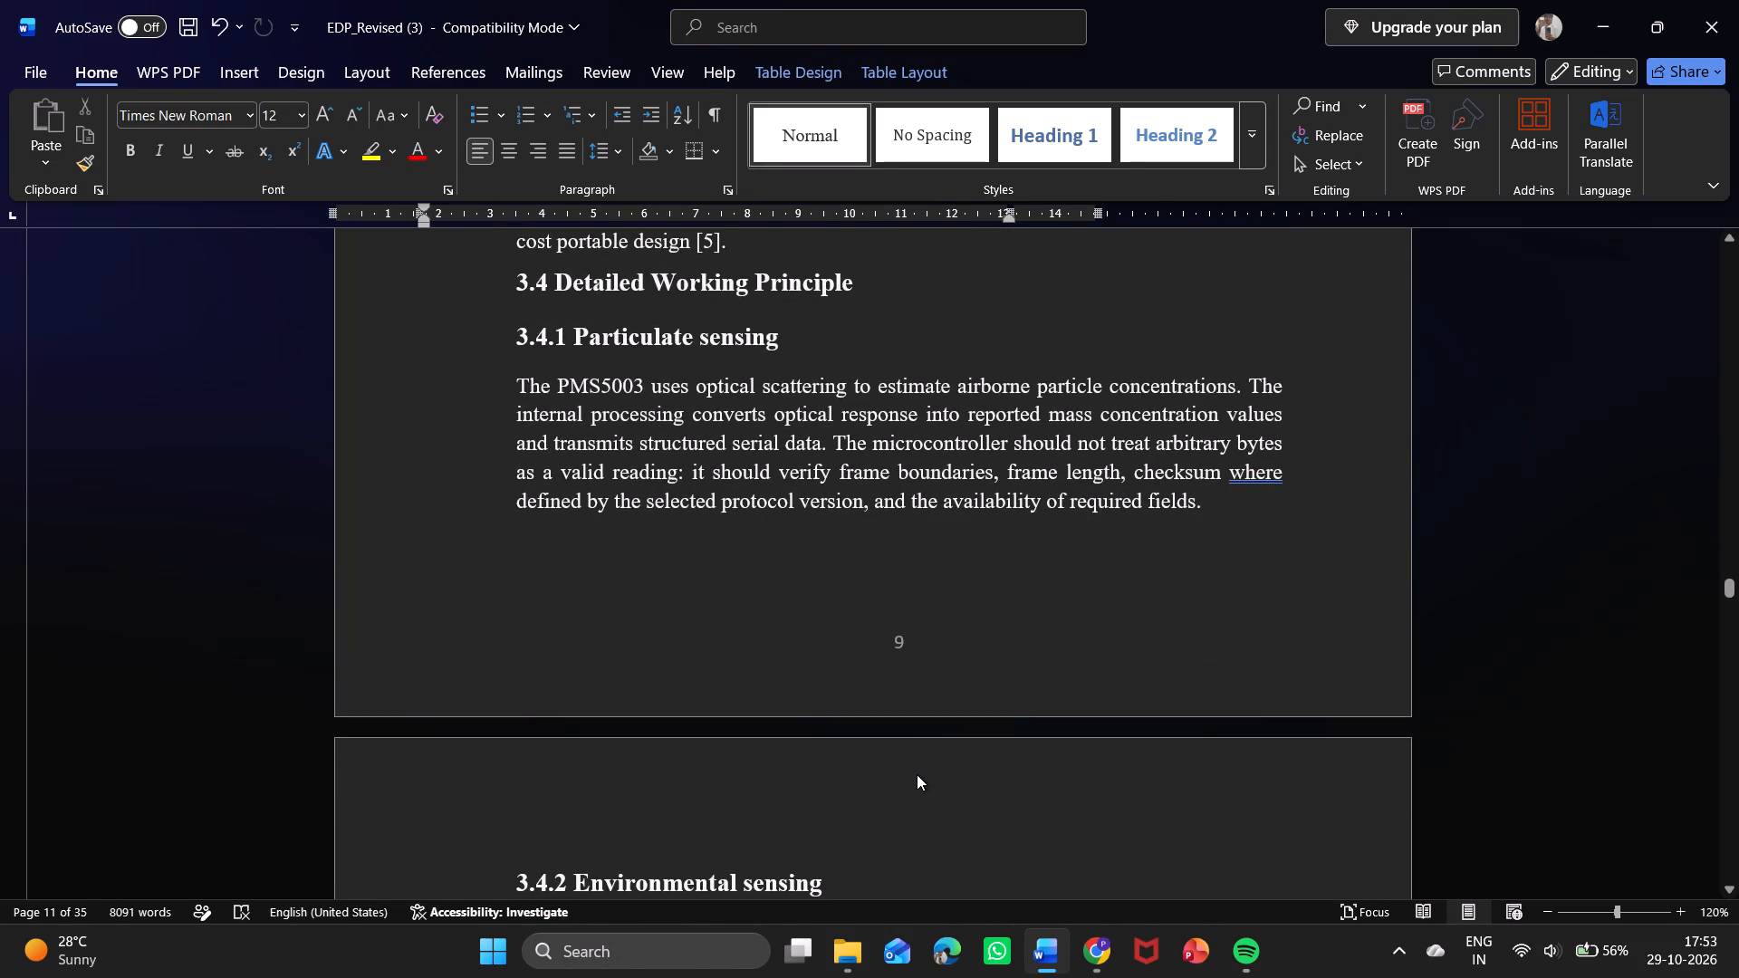
{"action": "scroll", "coordinate": [917, 774], "scroll_direction": "down", "scroll_amount": 2}
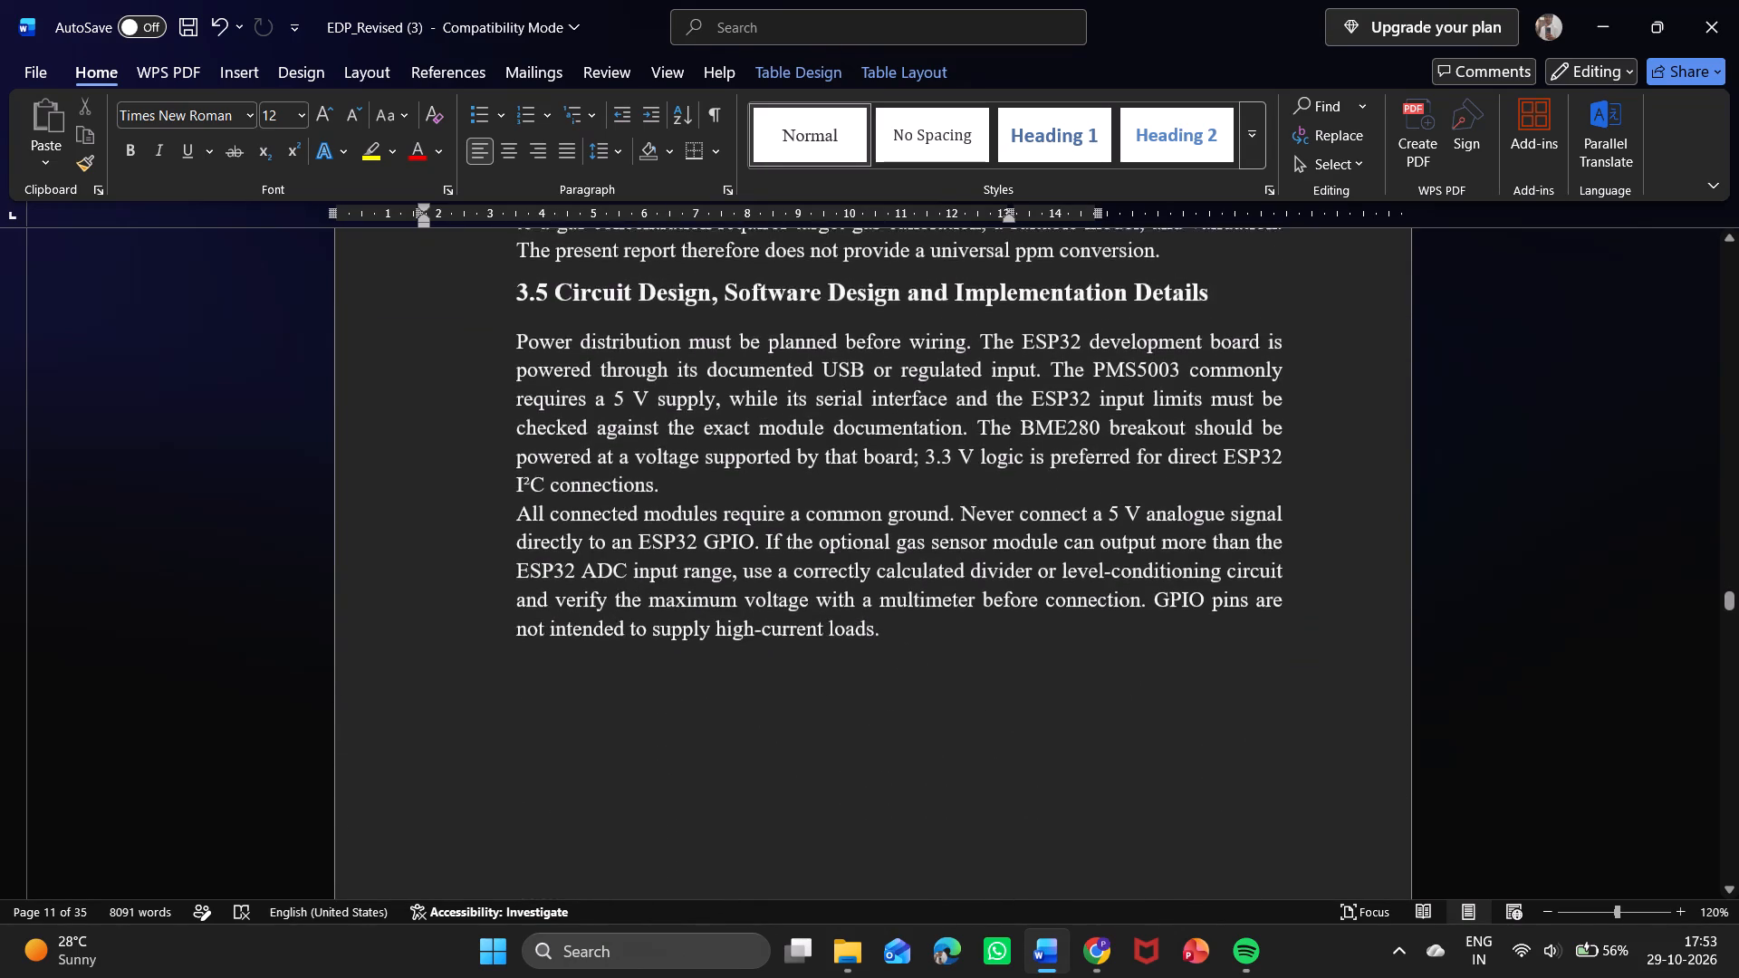
{"action": "scroll", "coordinate": [917, 774], "scroll_direction": "down", "scroll_amount": 3}
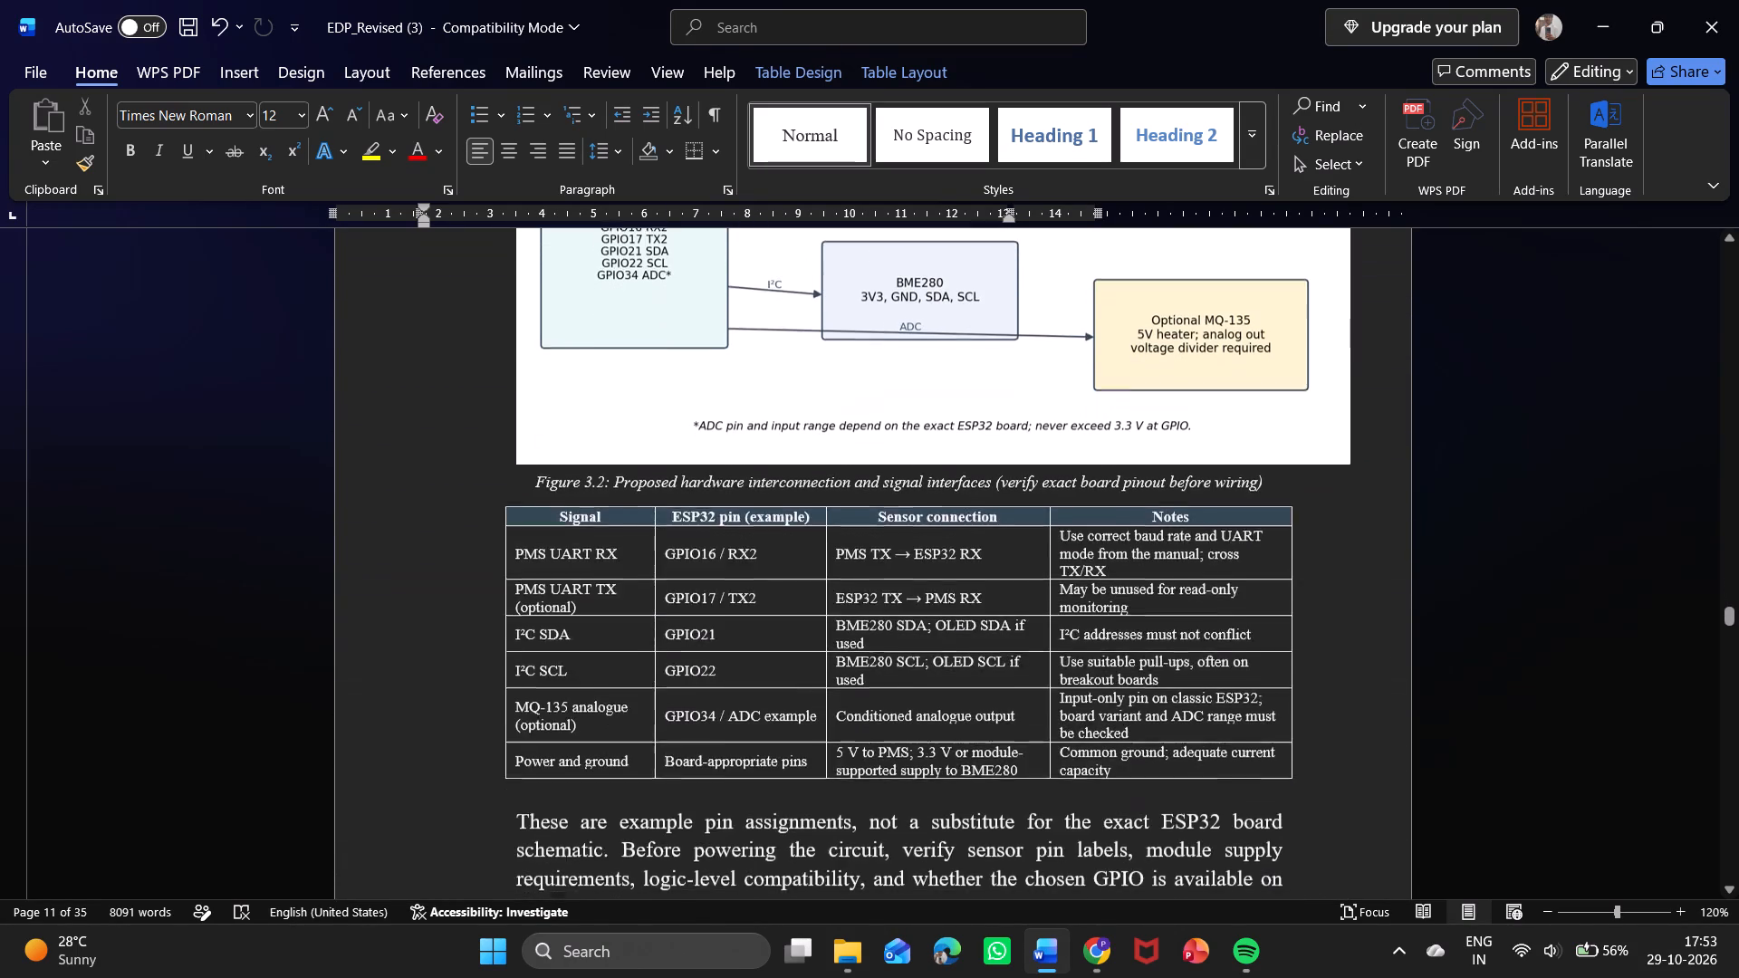
{"action": "scroll", "coordinate": [917, 774], "scroll_direction": "down", "scroll_amount": 2}
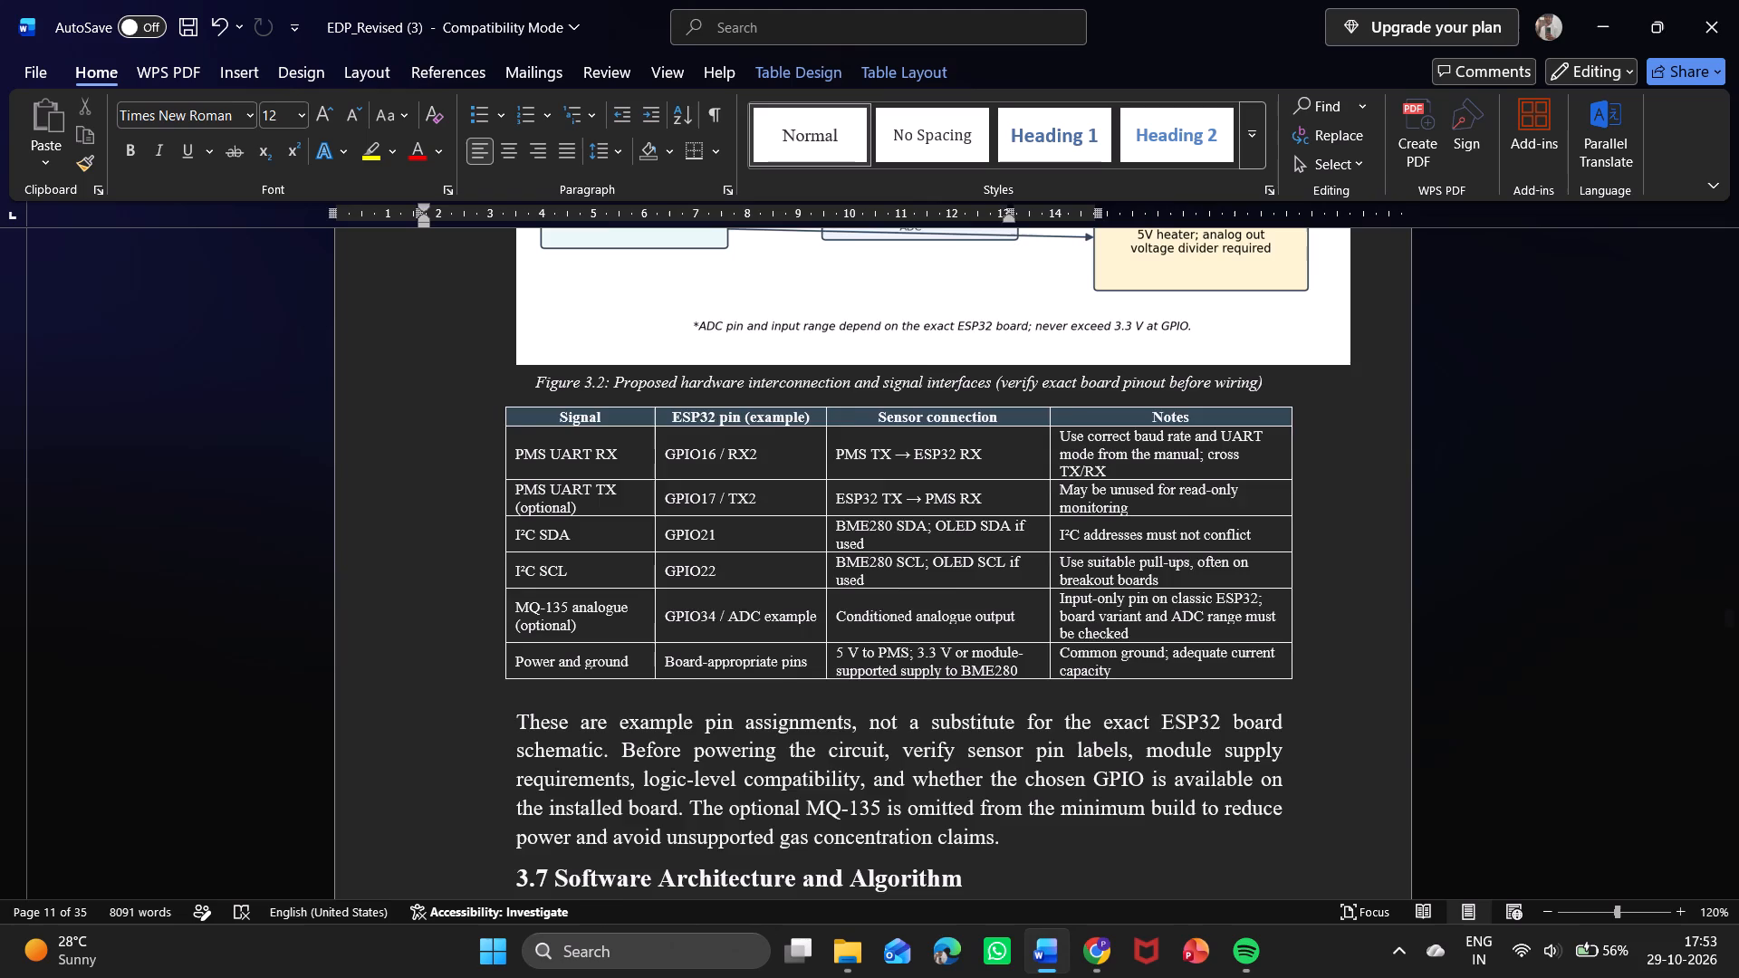
{"action": "scroll", "coordinate": [917, 774], "scroll_direction": "down", "scroll_amount": 1}
Recheck the page number of the components and technical specifications table in section 3.3.
{"action": "scroll", "coordinate": [917, 774], "scroll_direction": "up", "scroll_amount": 5}
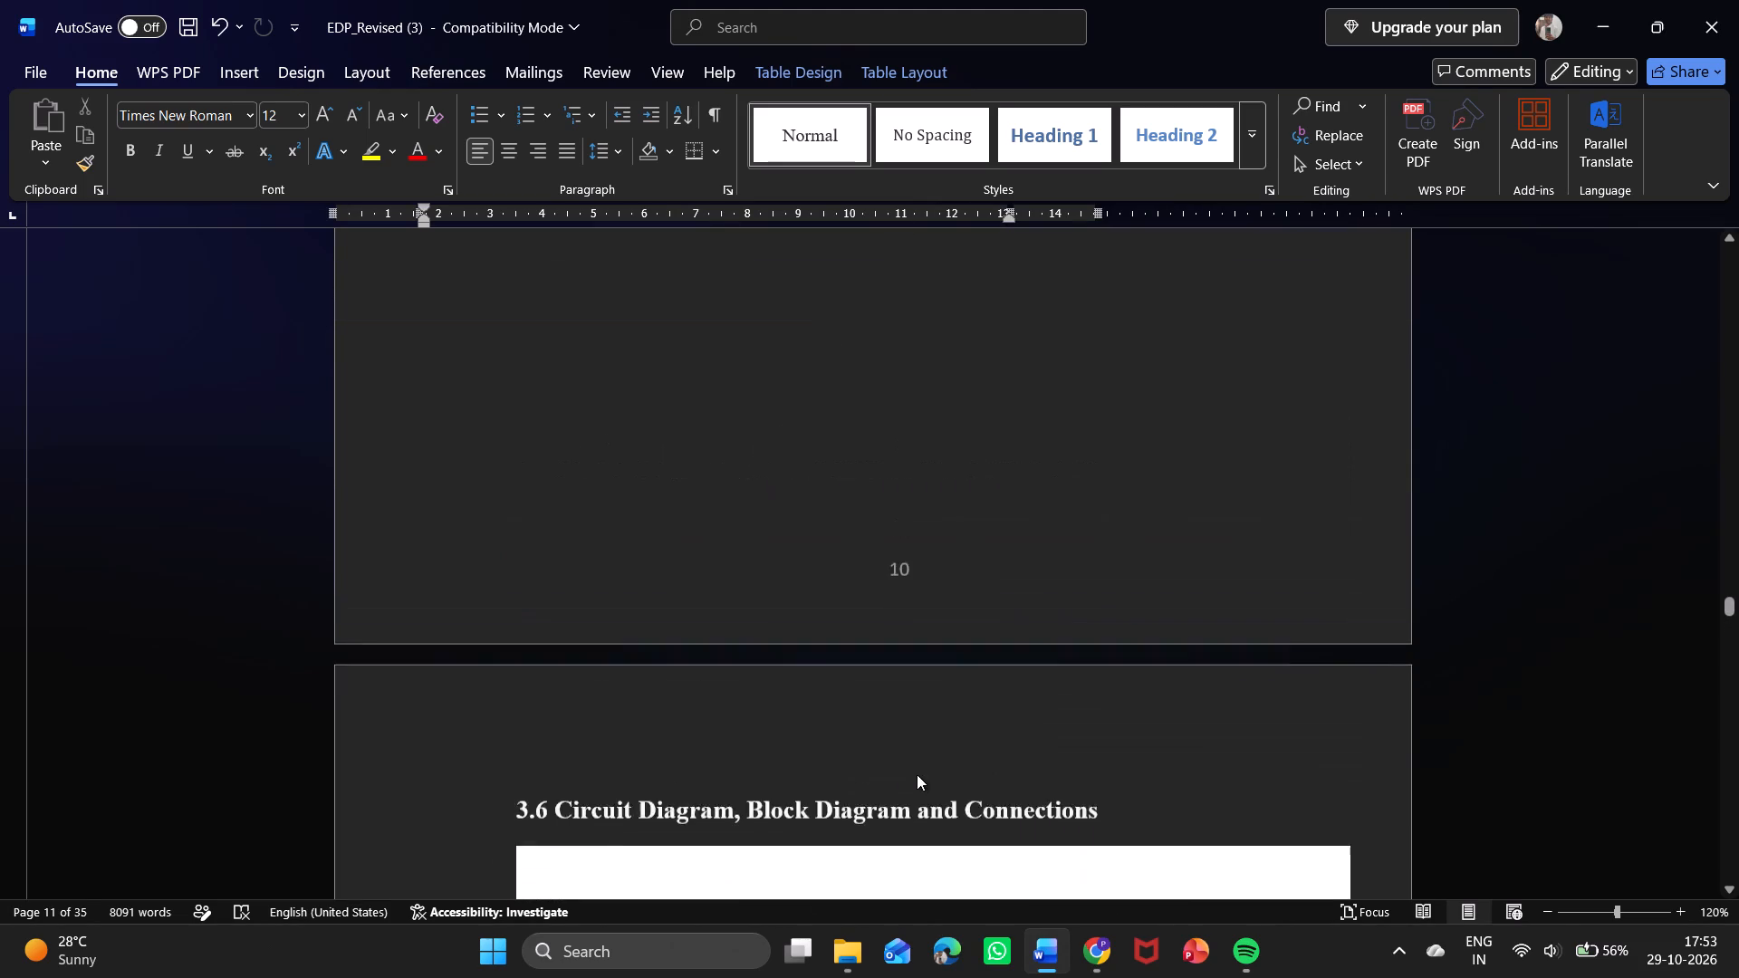
{"action": "scroll", "coordinate": [917, 774], "scroll_direction": "up", "scroll_amount": 3}
{"action": "scroll", "coordinate": [917, 774], "scroll_direction": "down", "scroll_amount": 2}
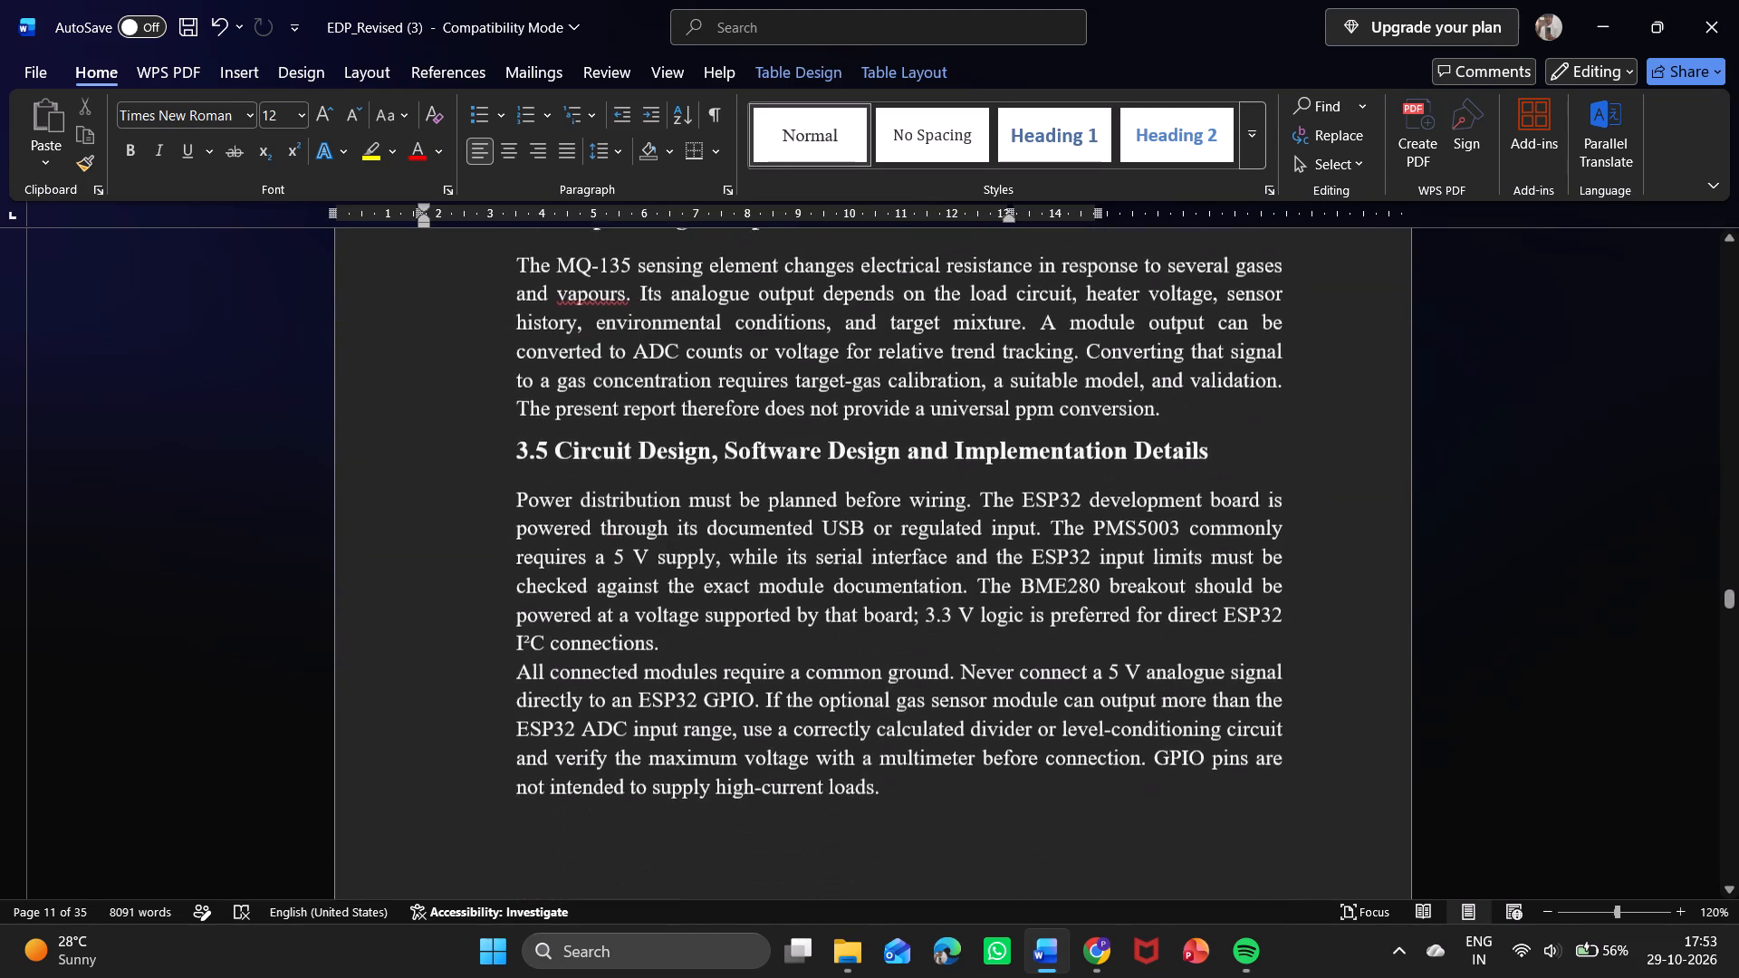
{"action": "scroll", "coordinate": [917, 774], "scroll_direction": "down", "scroll_amount": 2}
{"action": "scroll", "coordinate": [917, 774], "scroll_direction": "up", "scroll_amount": 2}
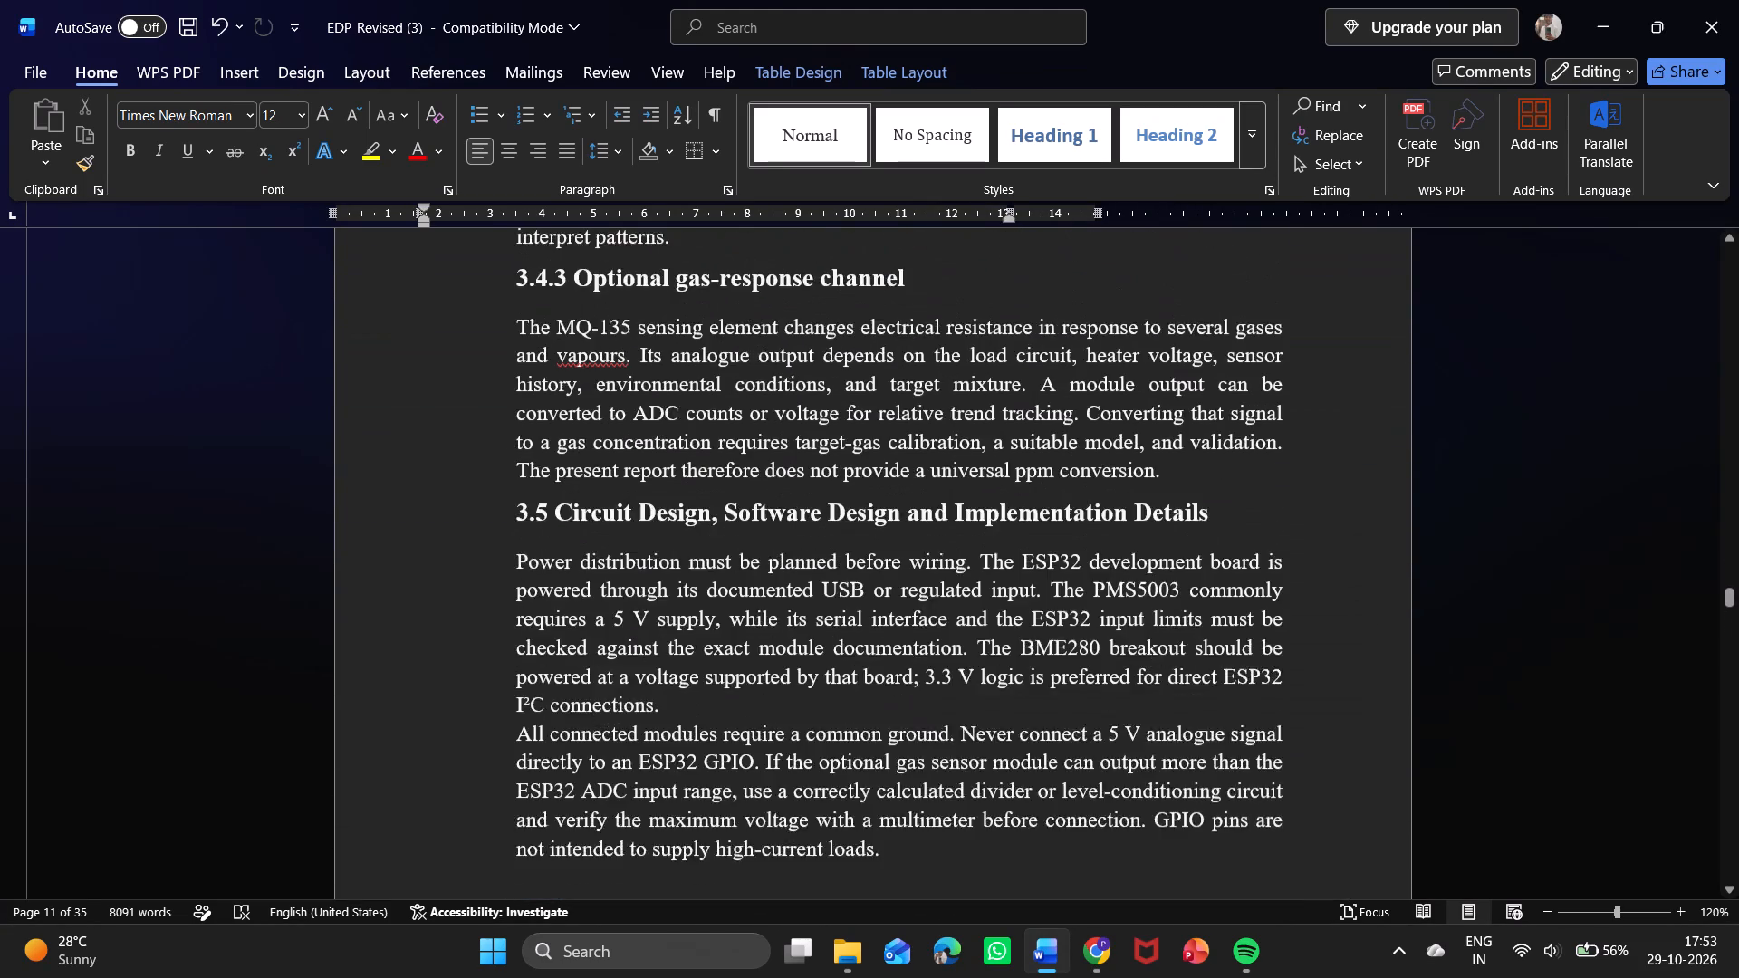
{"action": "scroll", "coordinate": [917, 774], "scroll_direction": "up", "scroll_amount": 4}
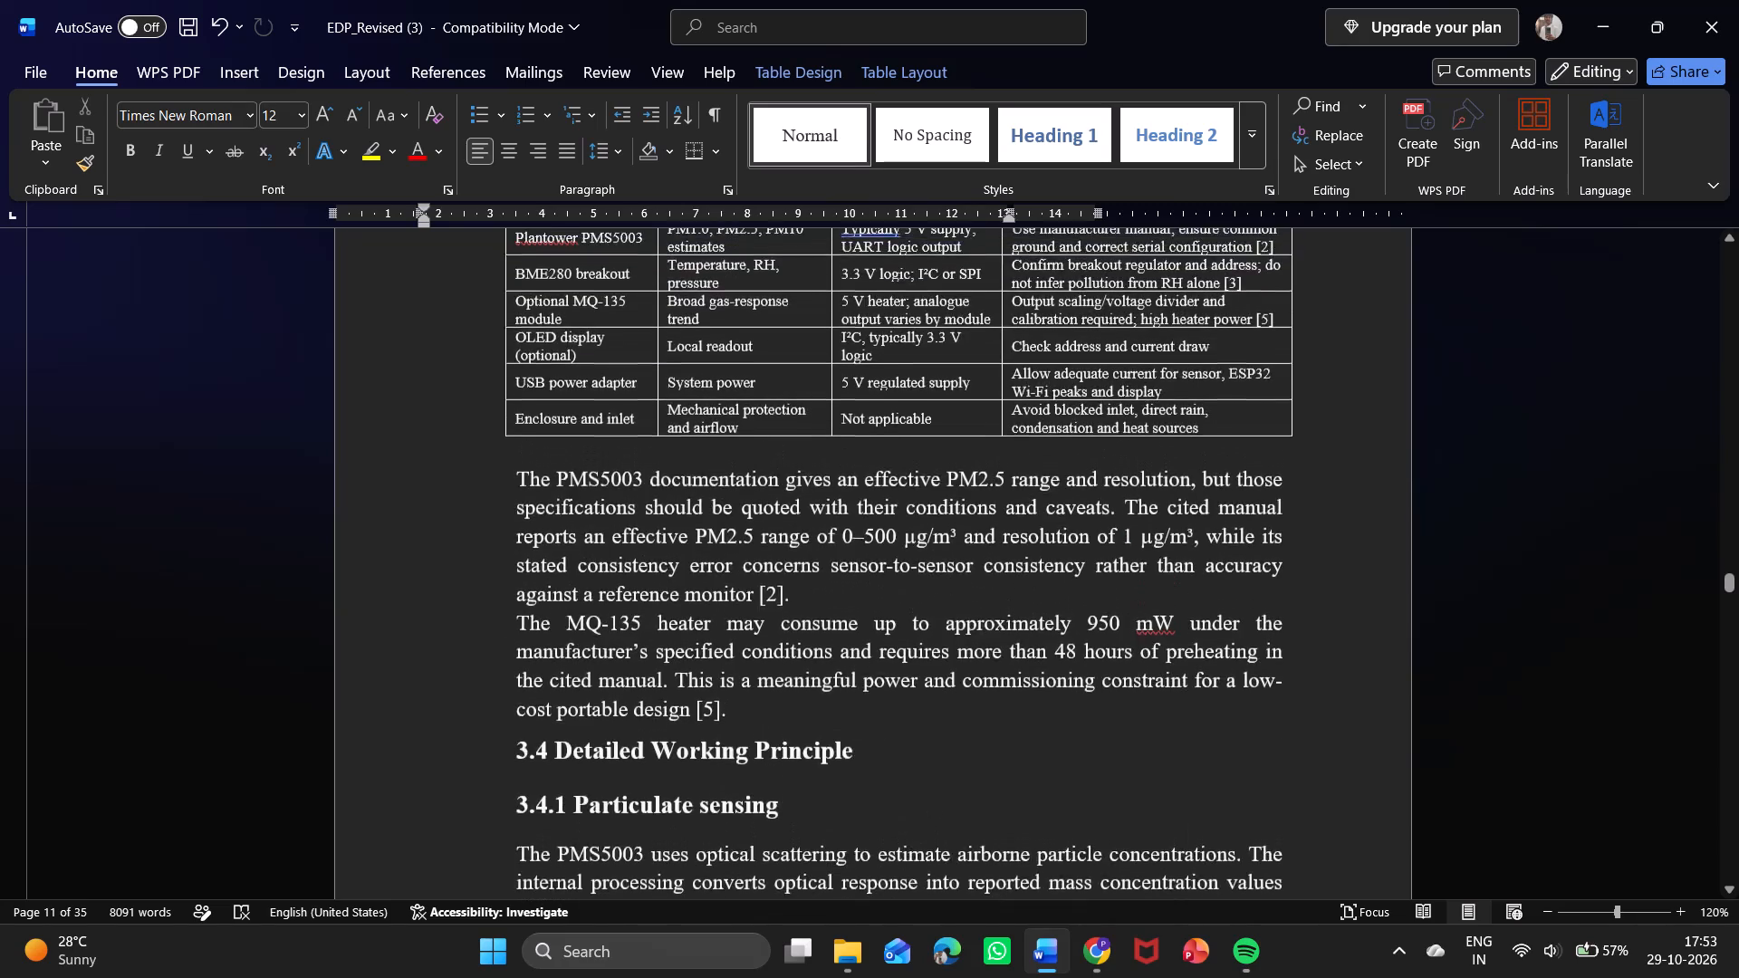
{"action": "scroll", "coordinate": [917, 774], "scroll_direction": "up", "scroll_amount": 1}
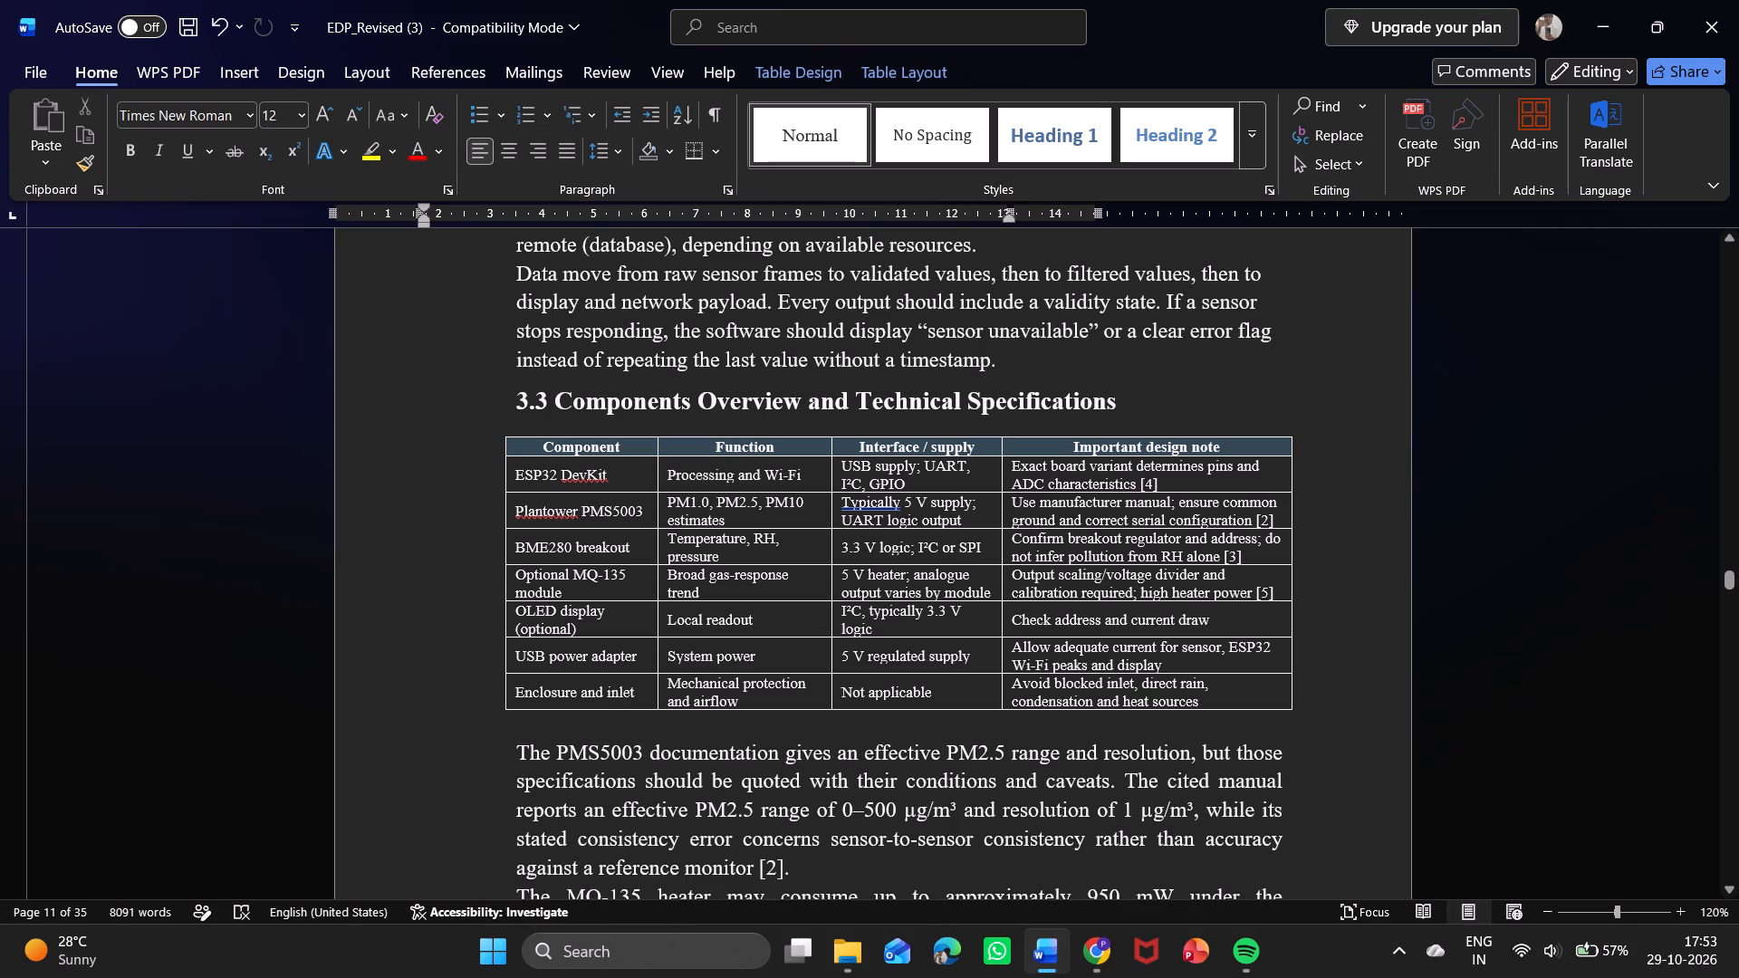
{"action": "scroll", "coordinate": [705, 515], "scroll_direction": "down", "scroll_amount": 1}
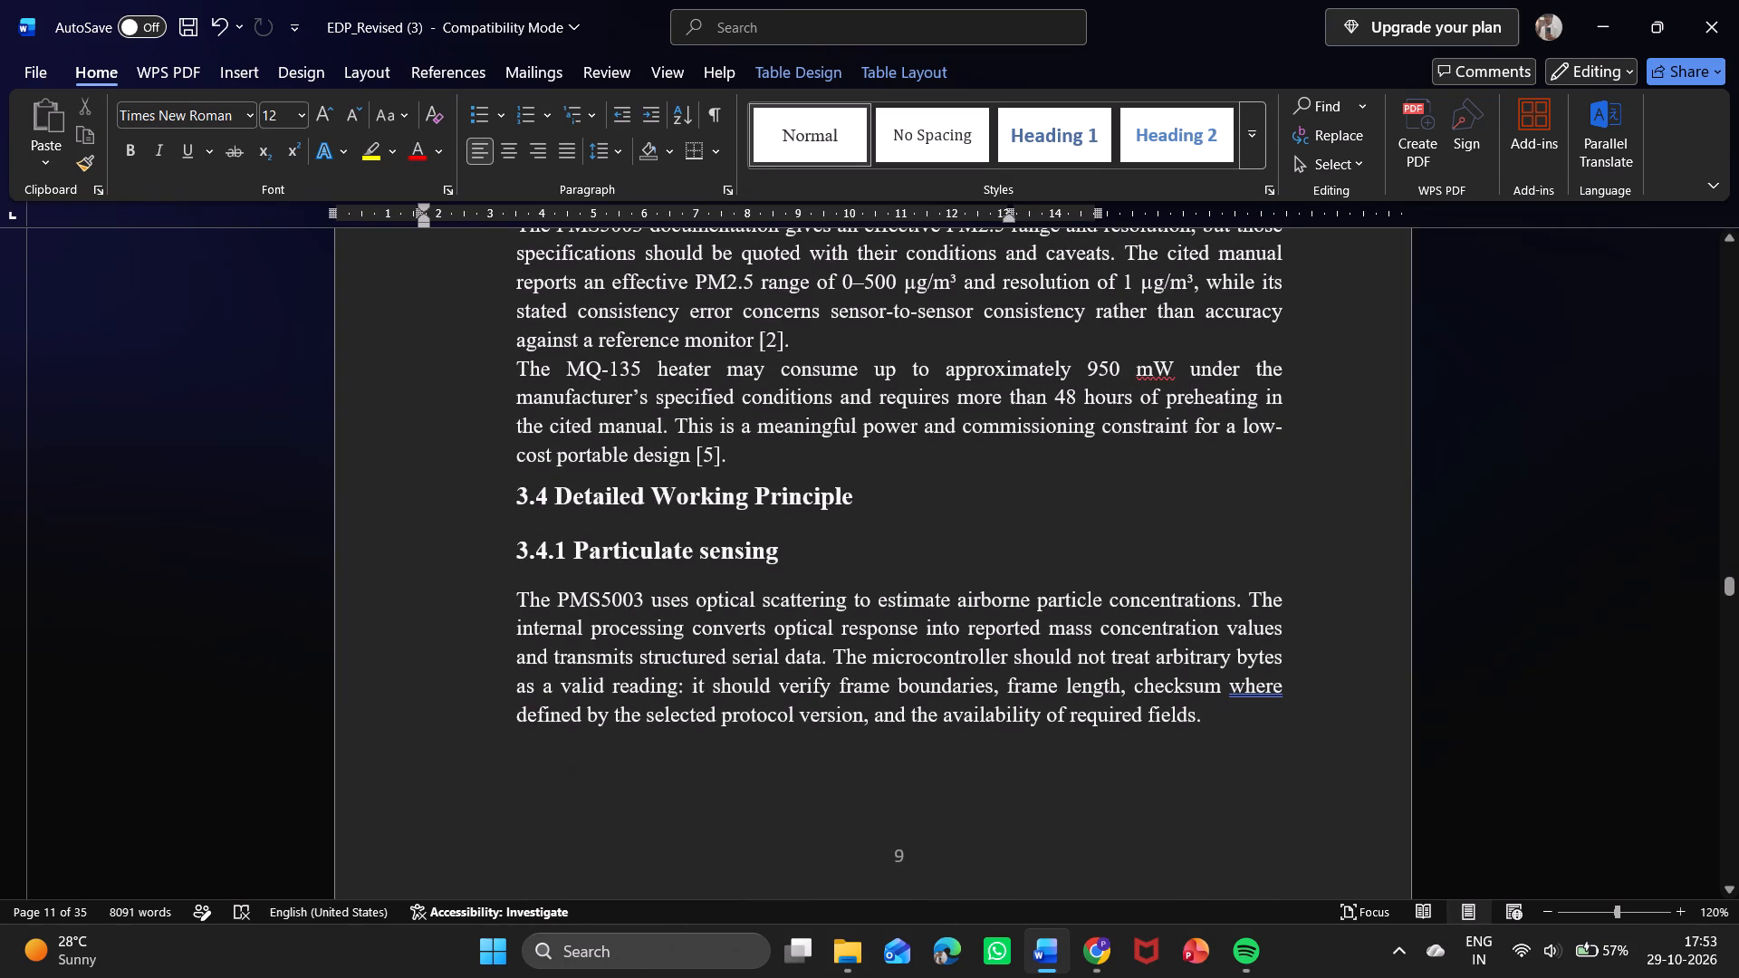
Examine the pages from section 3.5 to section 4.1 for the page numbers of the pin connection, control parameter and test configuration tables.
{"action": "scroll", "coordinate": [705, 515], "scroll_direction": "down", "scroll_amount": 4}
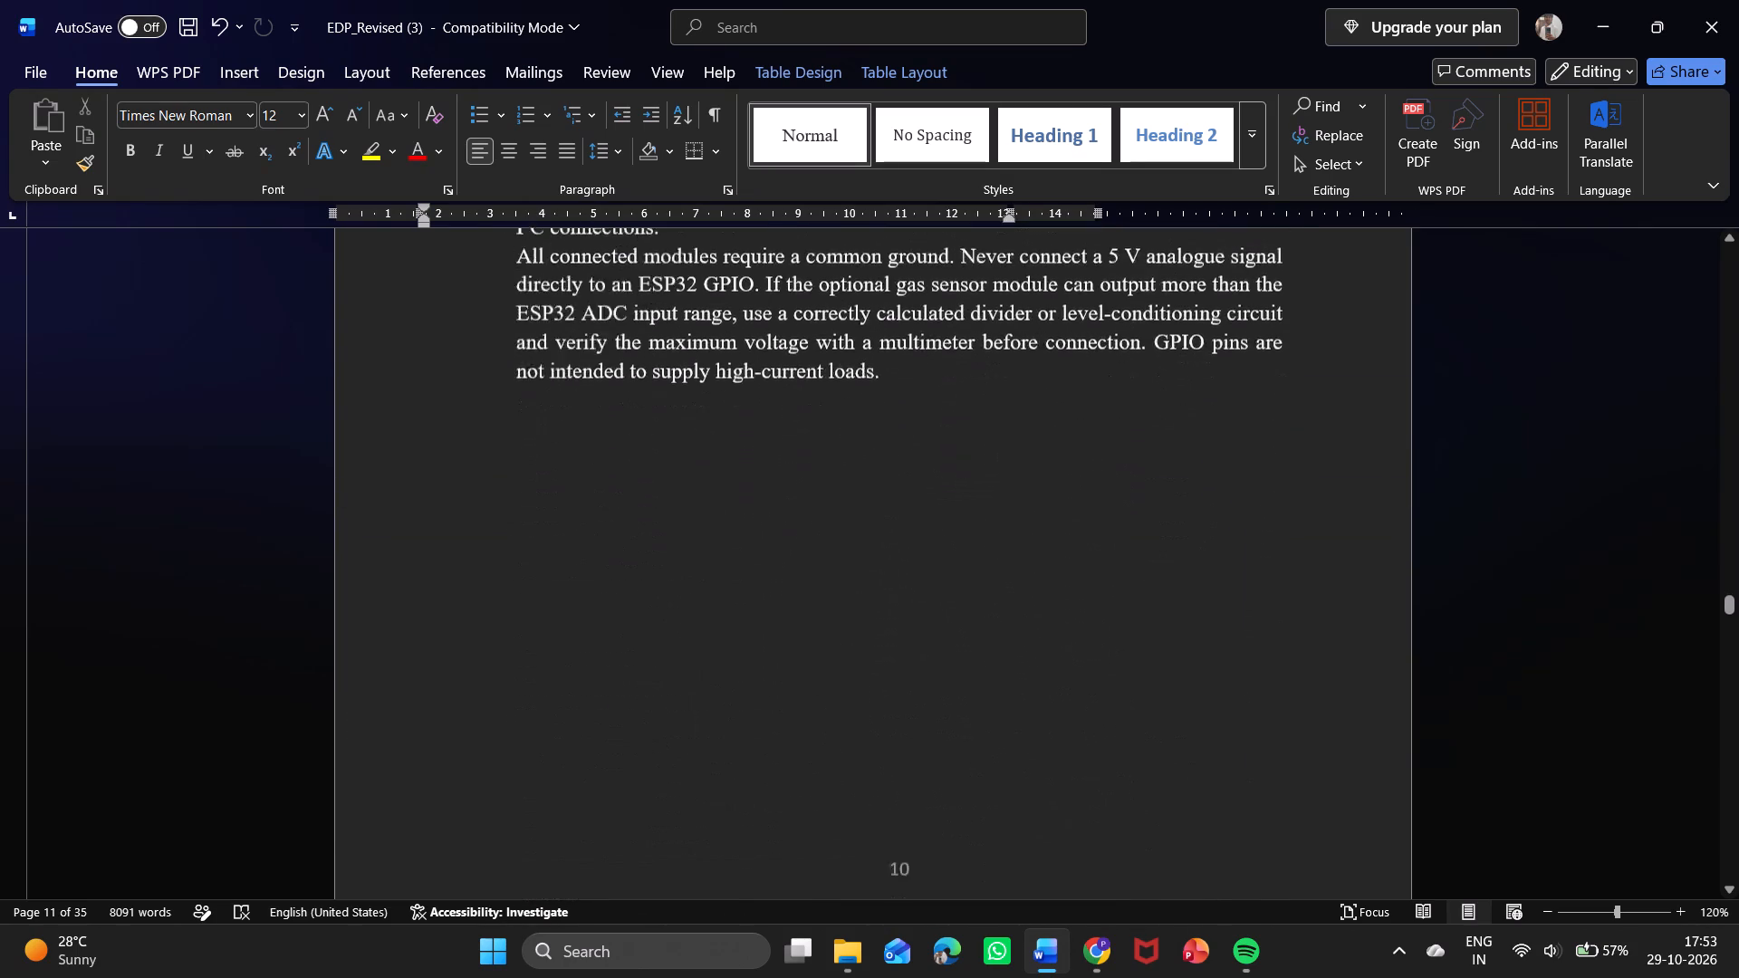
{"action": "scroll", "coordinate": [705, 515], "scroll_direction": "down", "scroll_amount": 4}
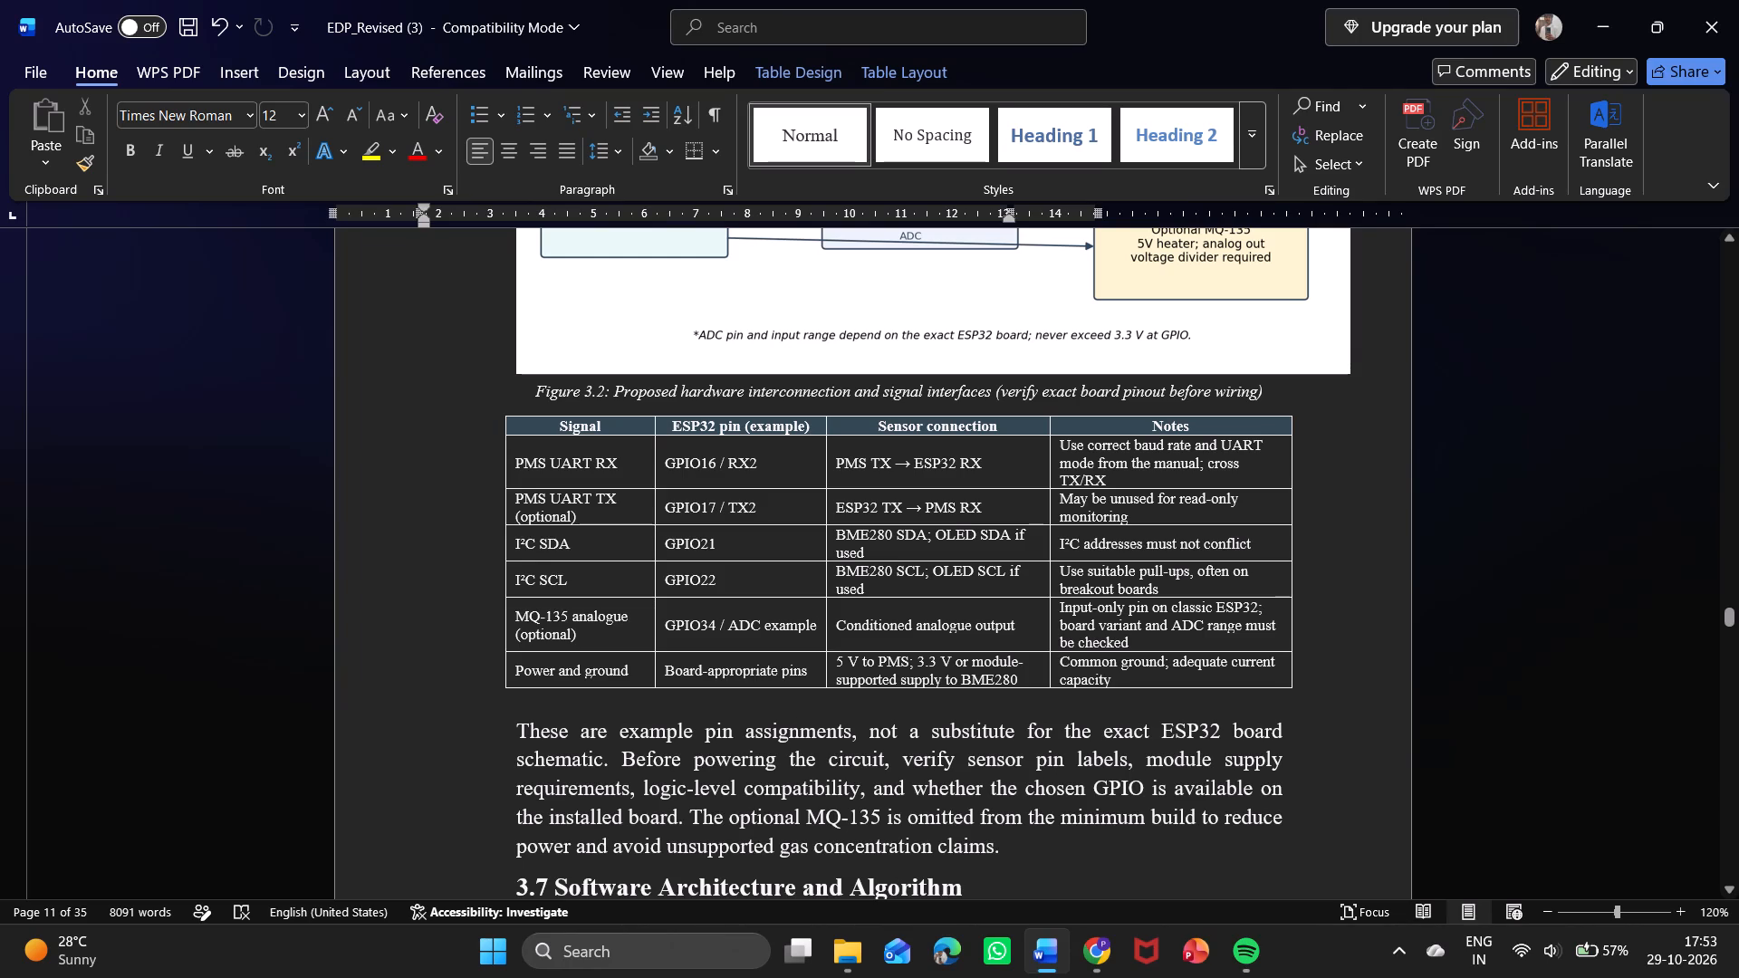
{"action": "scroll", "coordinate": [705, 495], "scroll_direction": "down", "scroll_amount": 1}
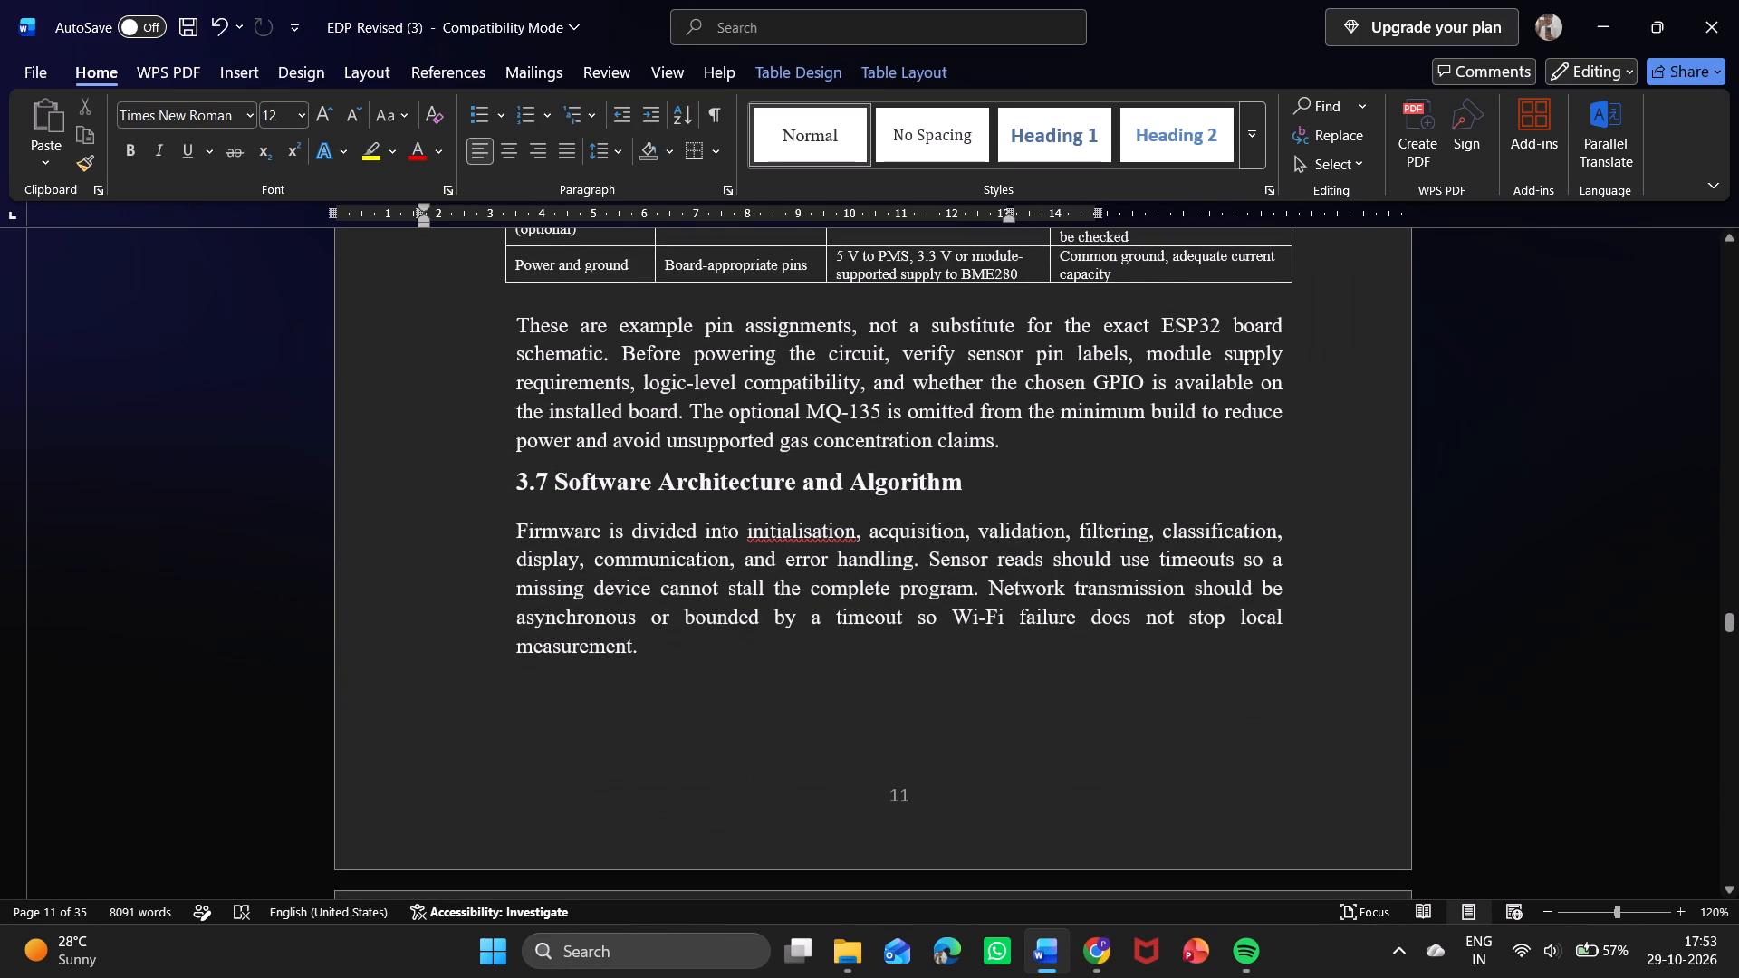
{"action": "scroll", "coordinate": [705, 495], "scroll_direction": "down", "scroll_amount": 2}
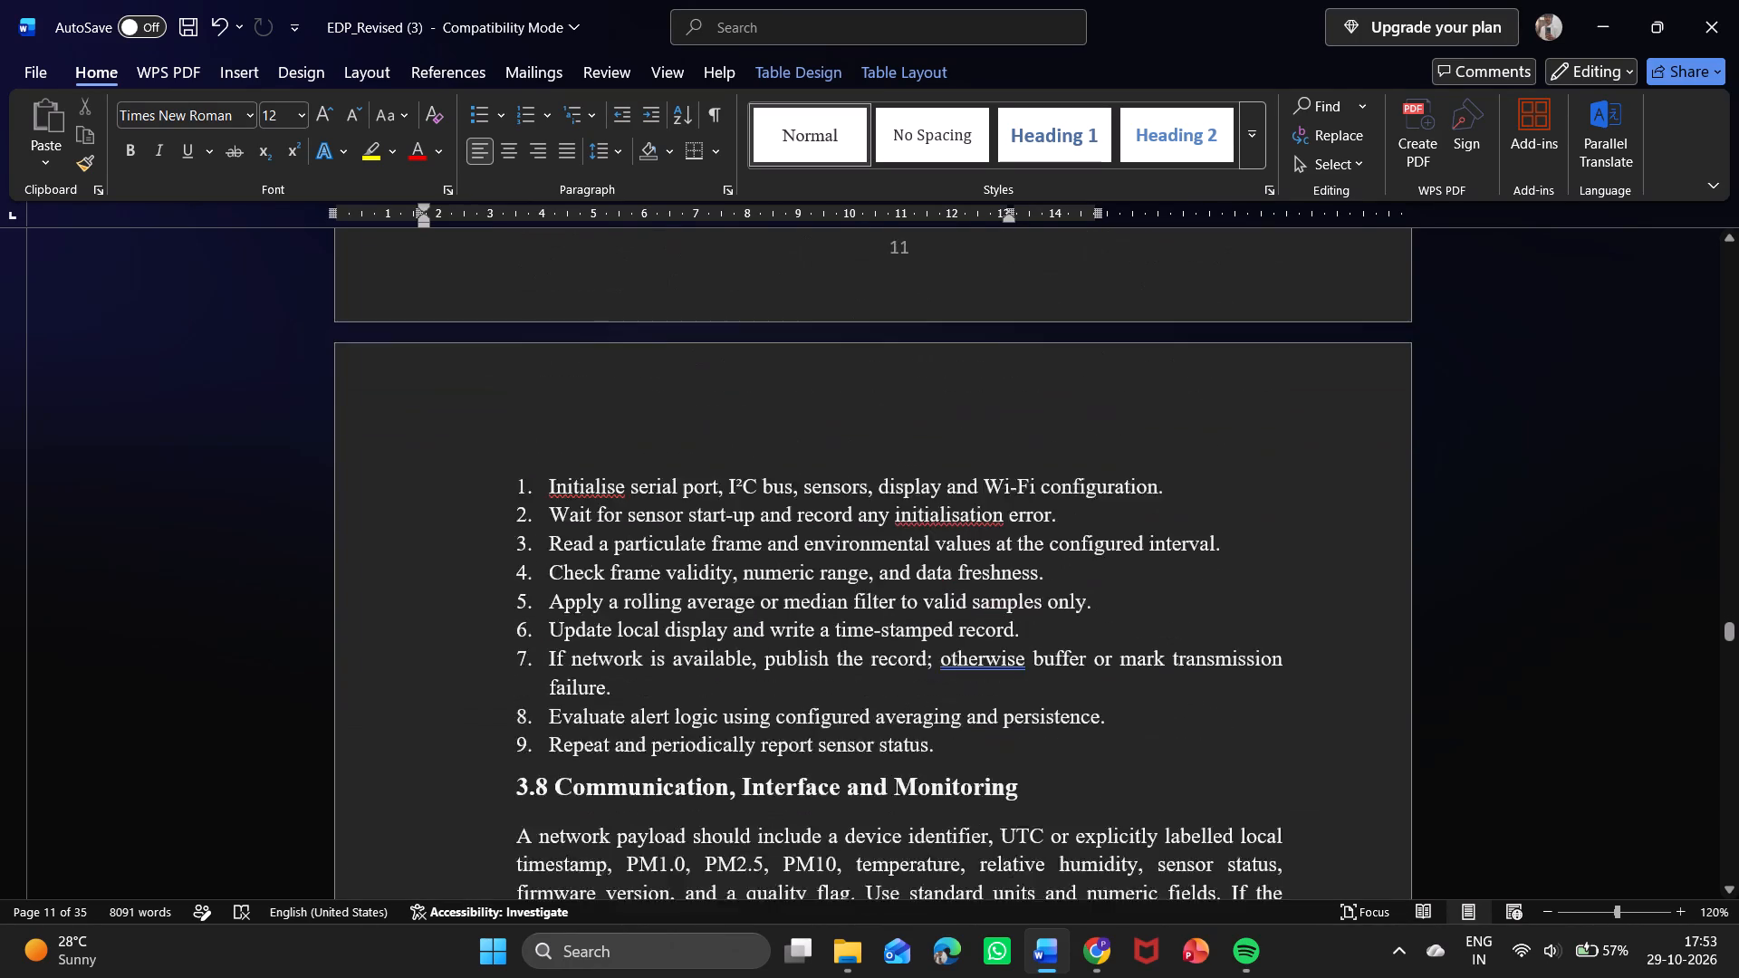
{"action": "scroll", "coordinate": [705, 495], "scroll_direction": "down", "scroll_amount": 2}
{"action": "scroll", "coordinate": [705, 495], "scroll_direction": "up", "scroll_amount": 1}
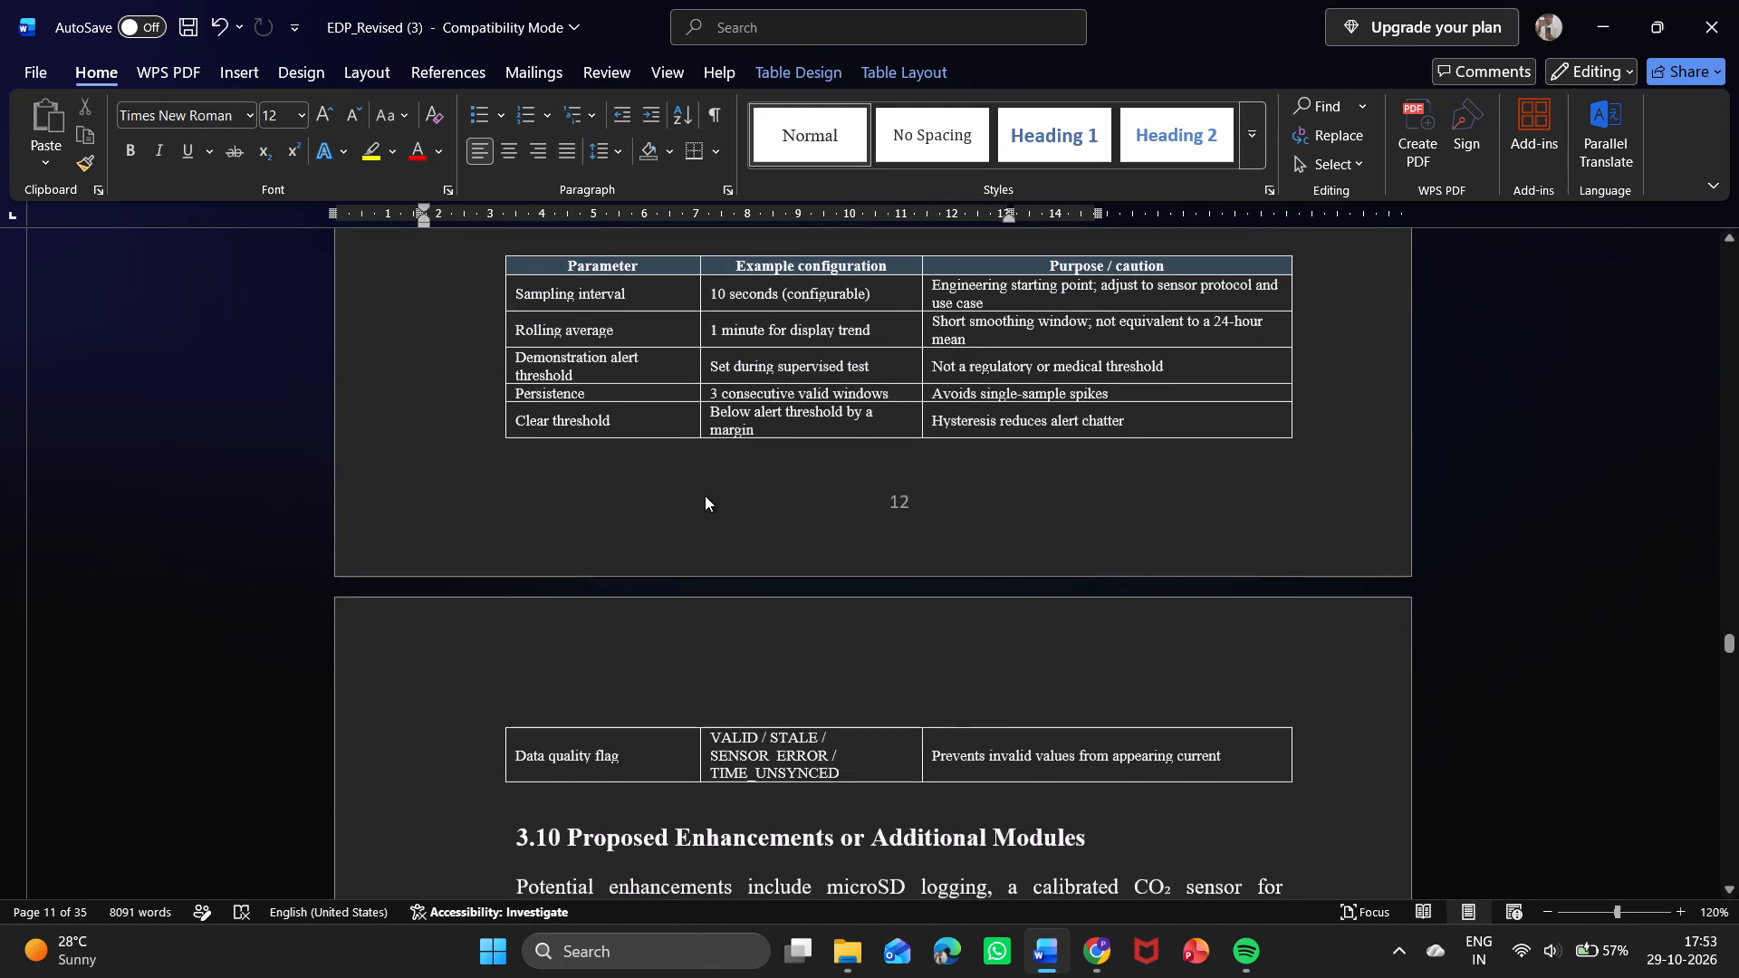
{"action": "scroll", "coordinate": [705, 495], "scroll_direction": "up", "scroll_amount": 1}
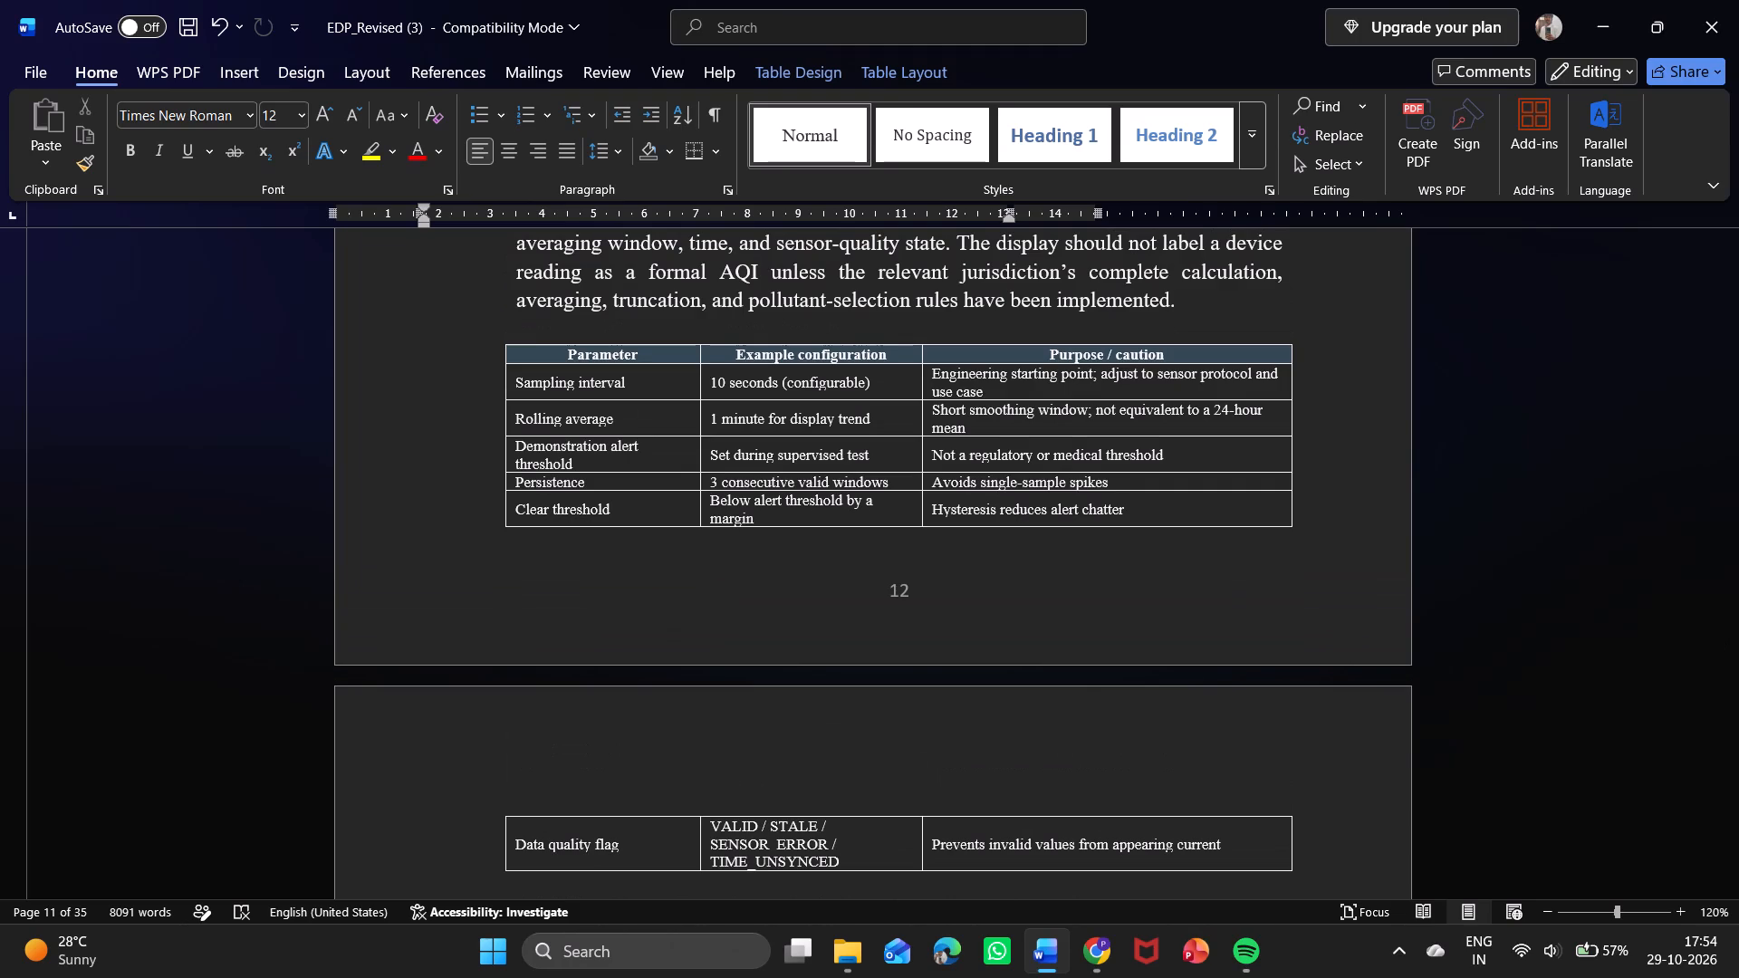
{"action": "scroll", "coordinate": [705, 495], "scroll_direction": "down", "scroll_amount": 1}
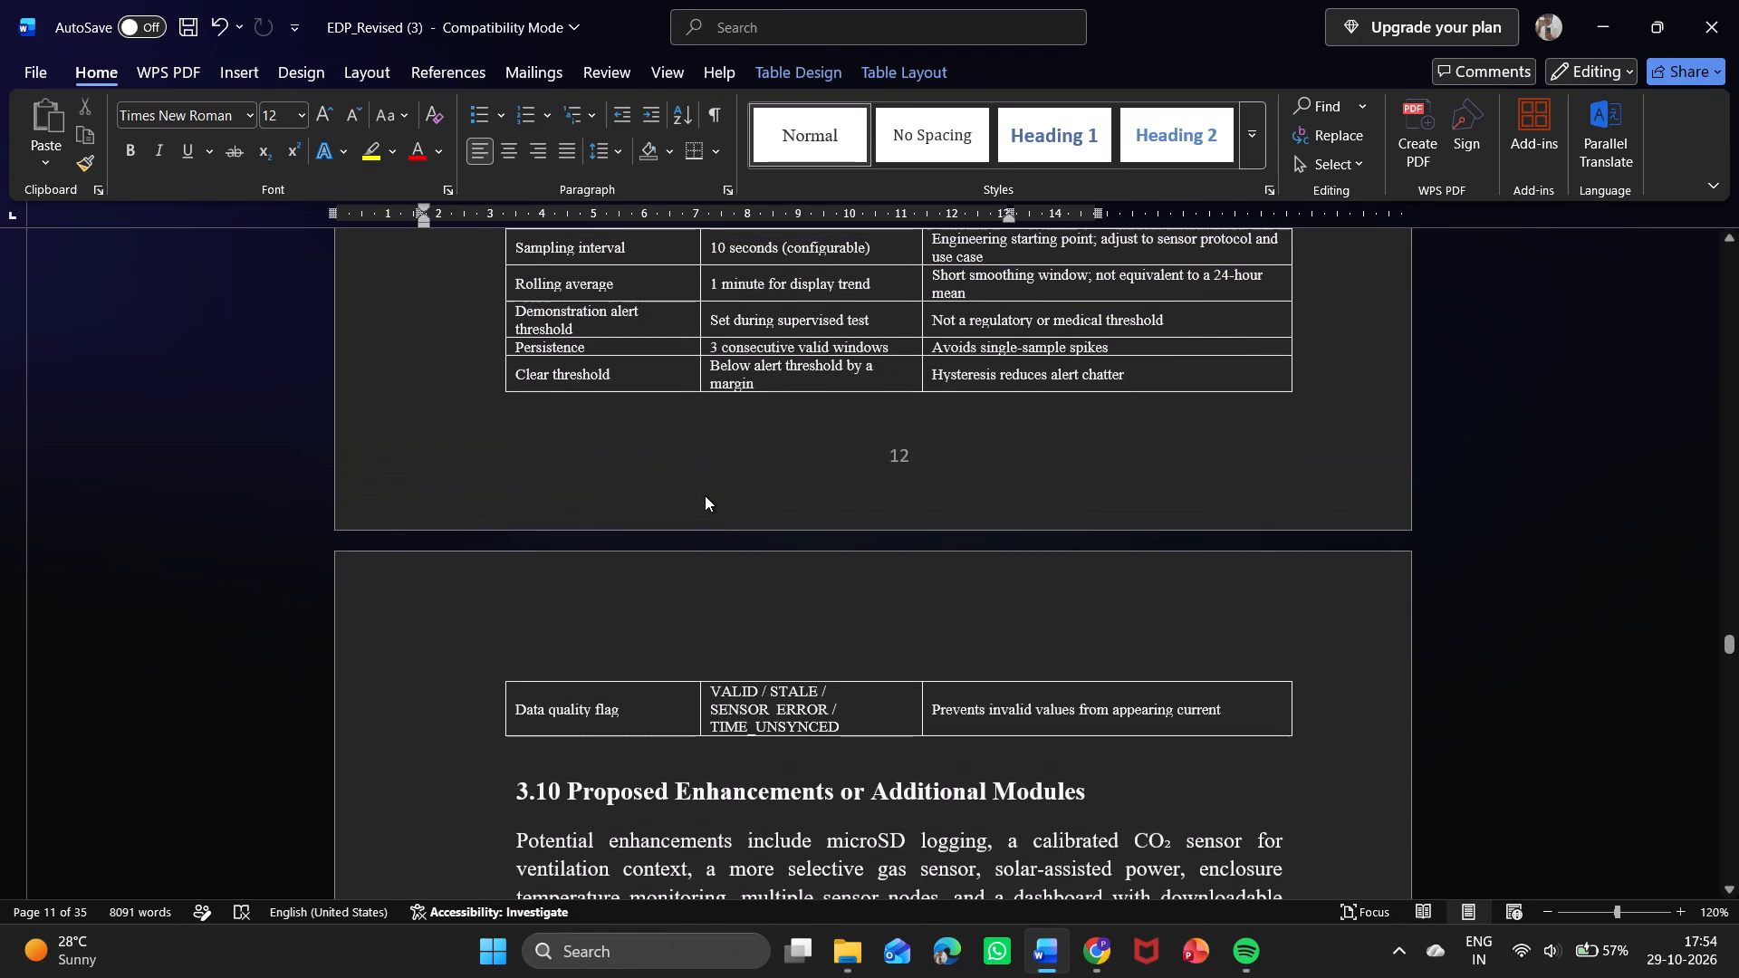
{"action": "scroll", "coordinate": [705, 495], "scroll_direction": "down", "scroll_amount": 3}
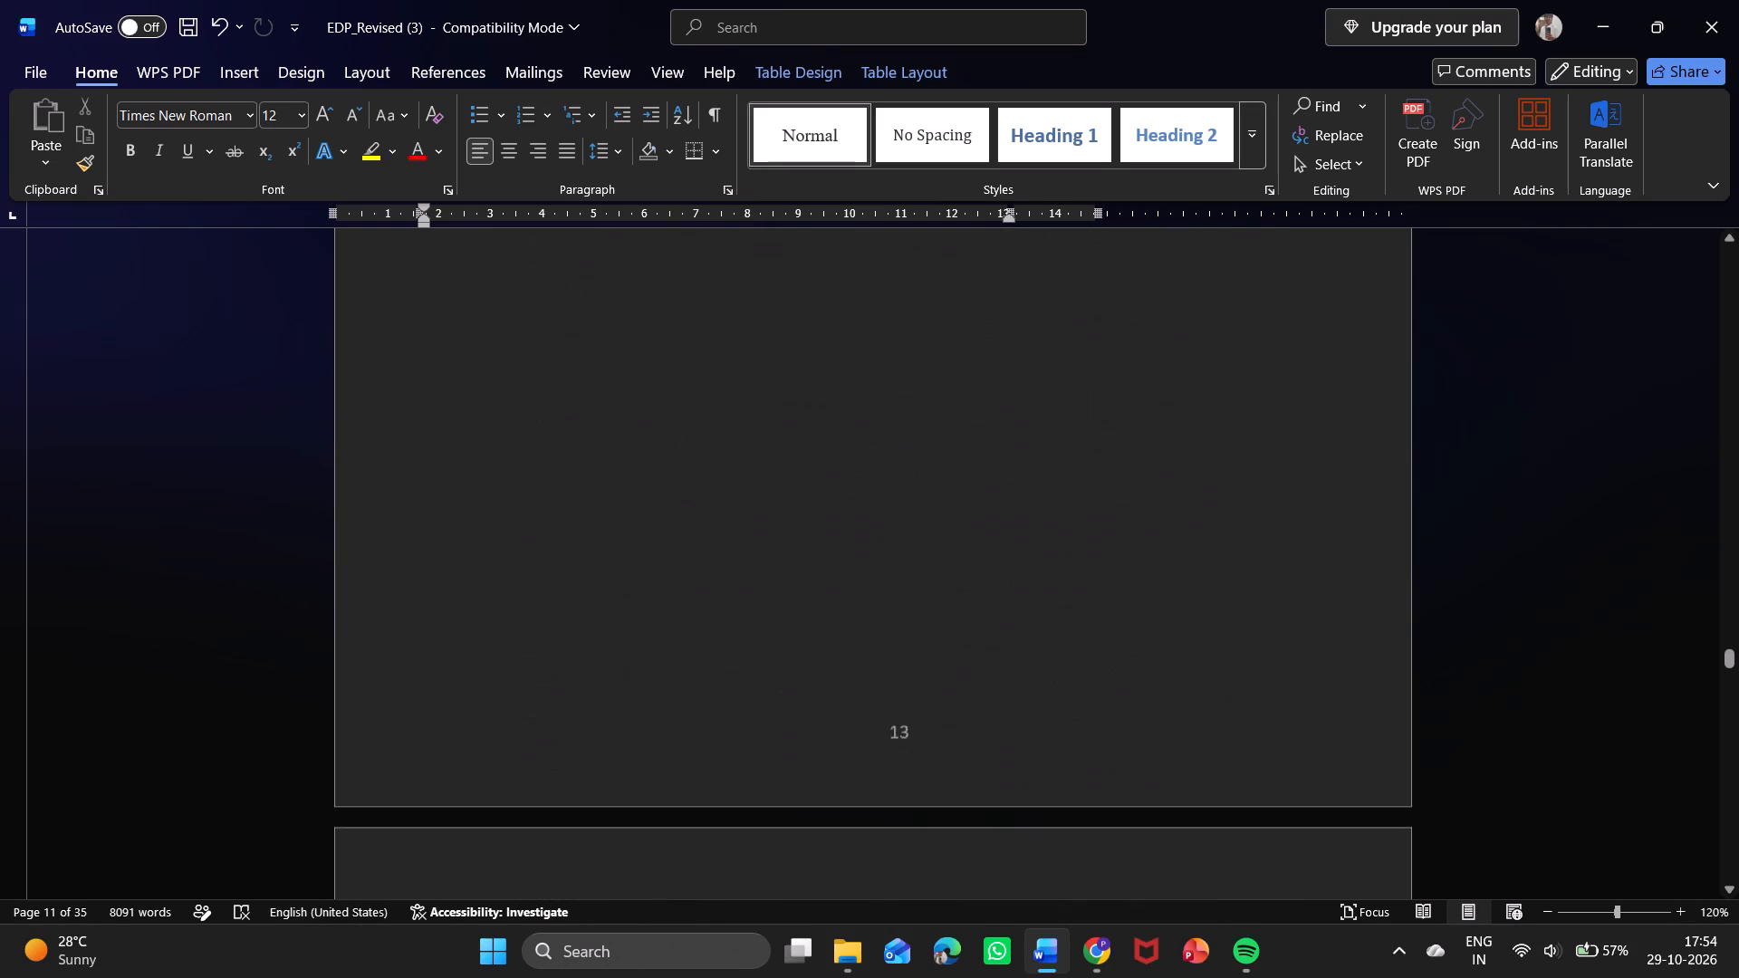
{"action": "scroll", "coordinate": [705, 495], "scroll_direction": "down", "scroll_amount": 3}
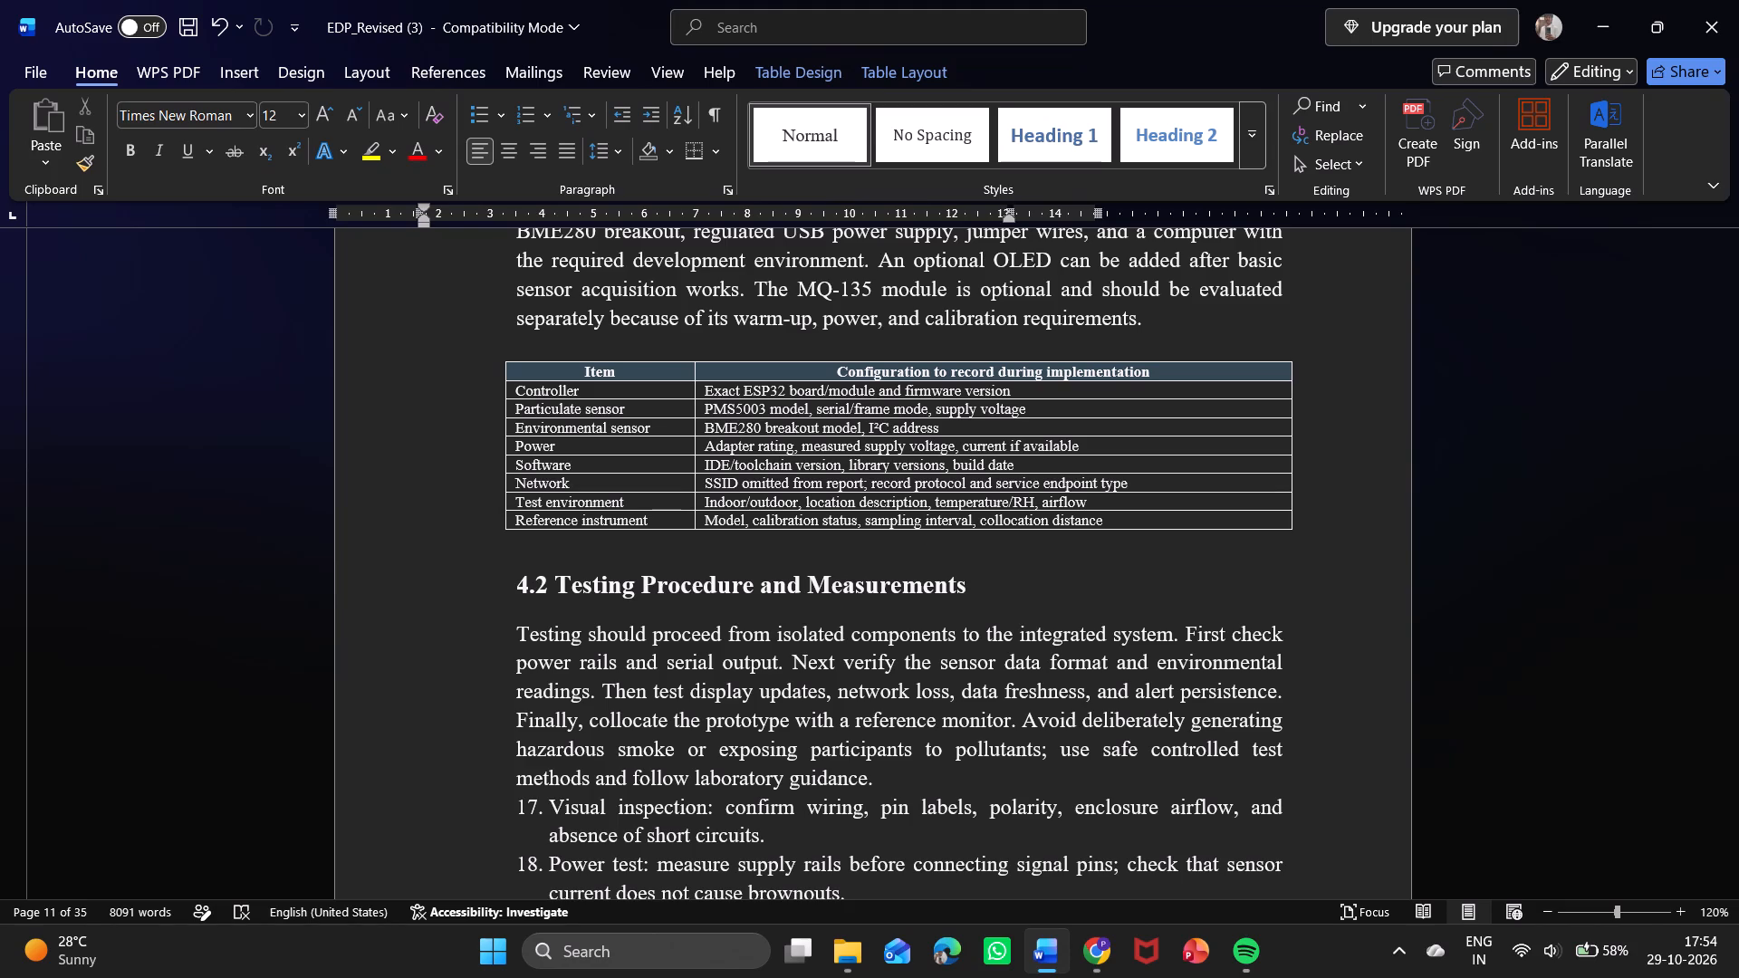
Look back from the section 4.1 configuration table to section 3.9 and recheck the page of the control parameter table.
{"action": "scroll", "coordinate": [705, 495], "scroll_direction": "up", "scroll_amount": 1}
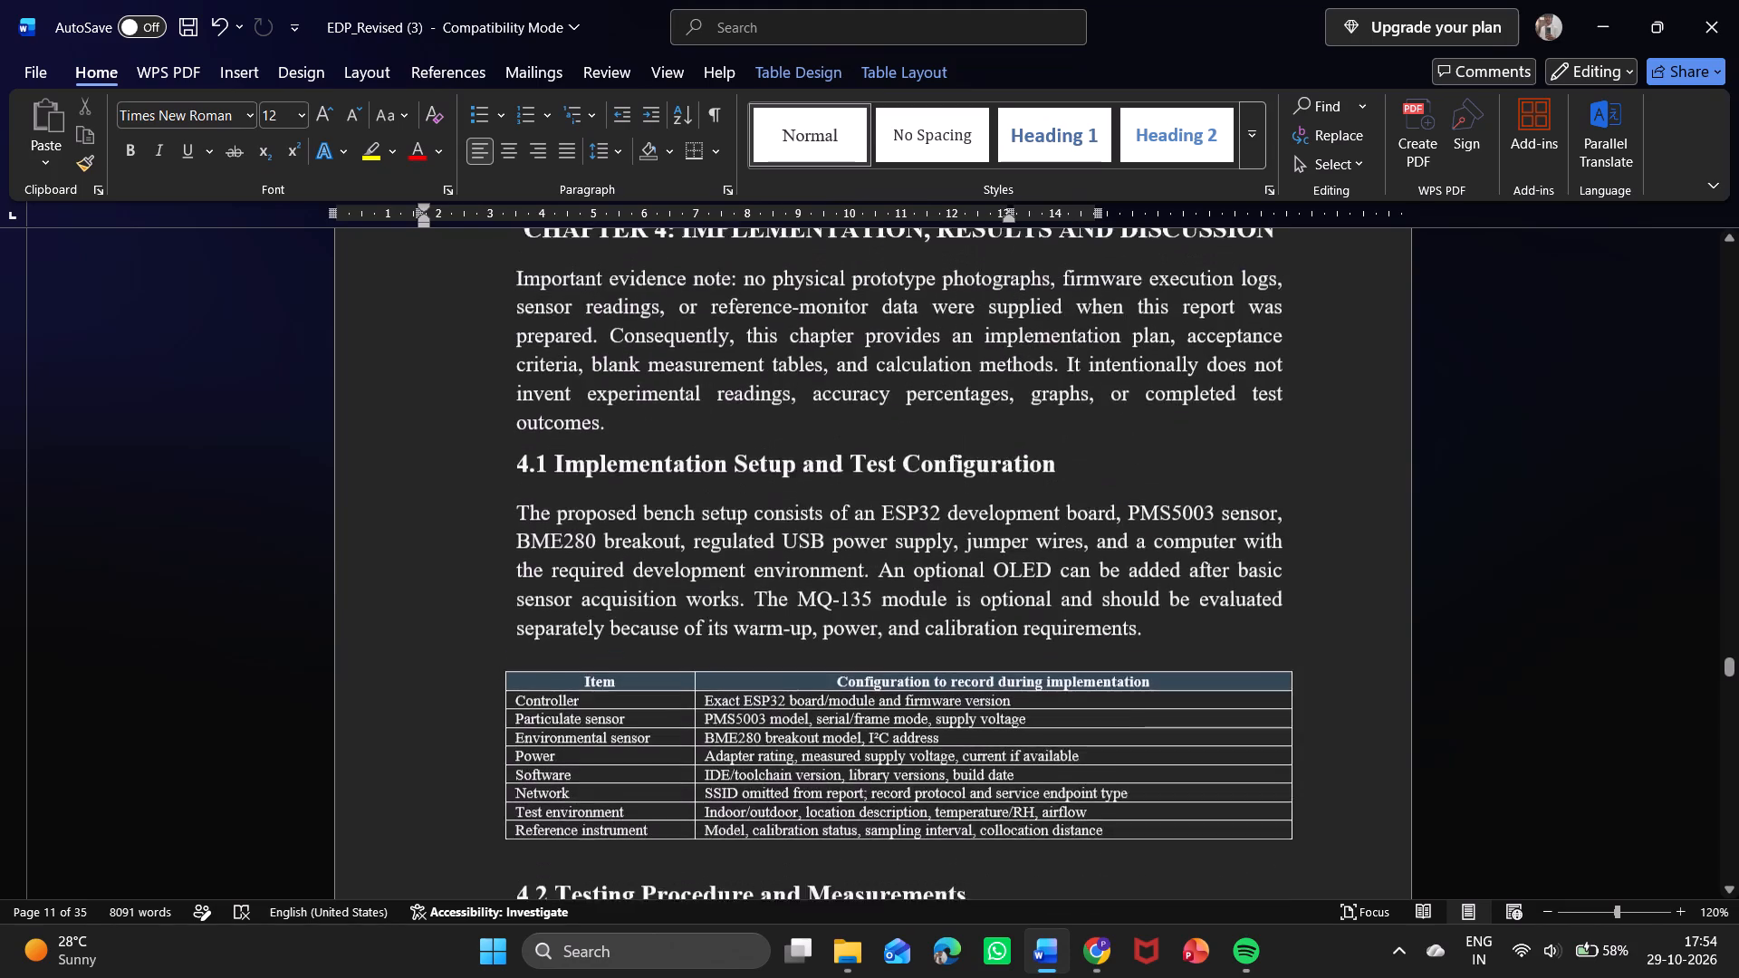
{"action": "scroll", "coordinate": [705, 495], "scroll_direction": "up", "scroll_amount": 1}
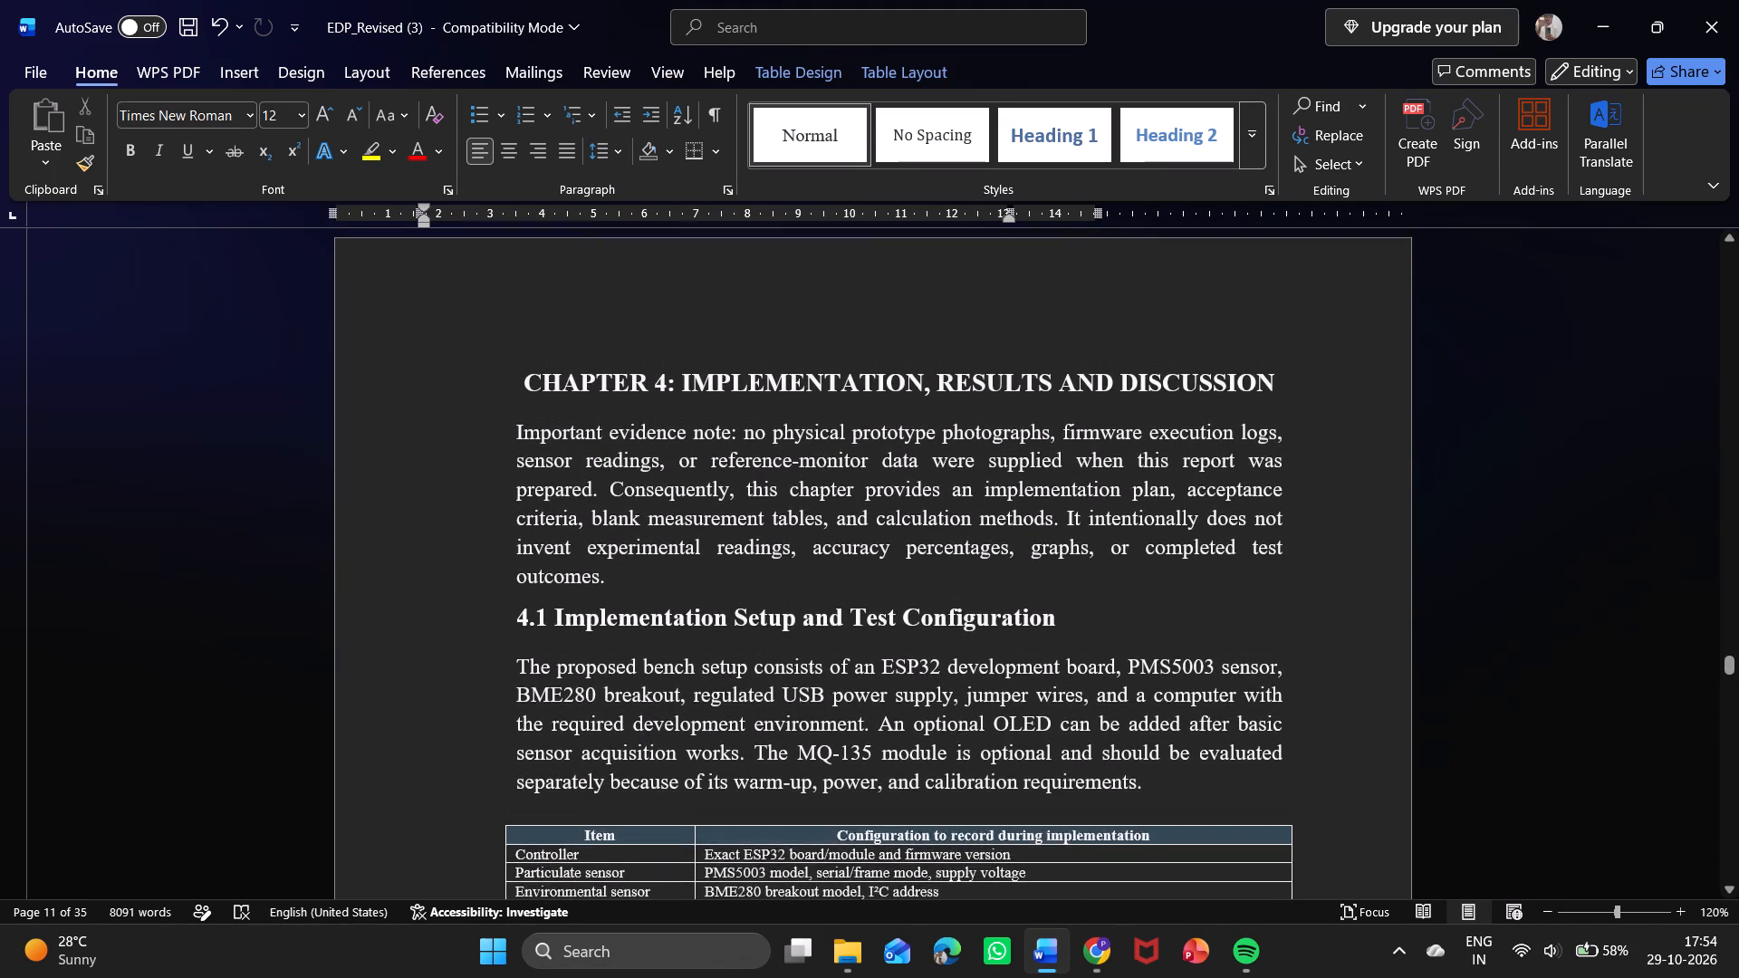
{"action": "scroll", "coordinate": [705, 495], "scroll_direction": "up", "scroll_amount": 5}
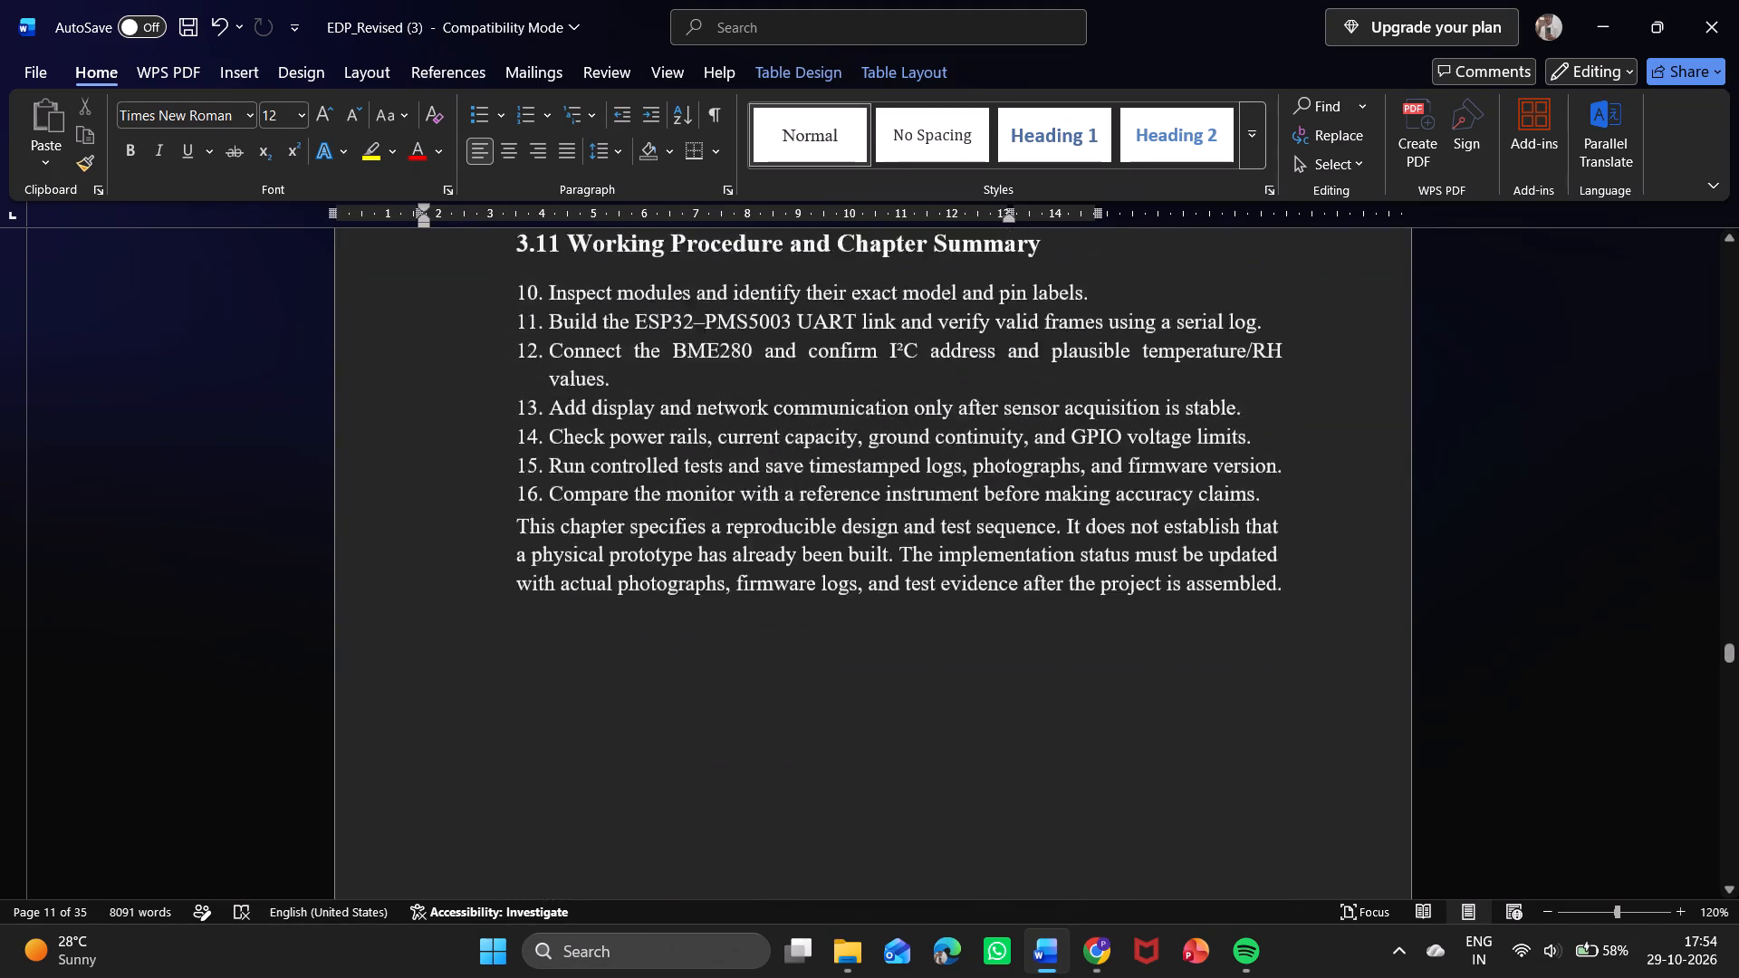
{"action": "scroll", "coordinate": [705, 495], "scroll_direction": "up", "scroll_amount": 2}
{"action": "scroll", "coordinate": [705, 495], "scroll_direction": "down", "scroll_amount": 1}
{"action": "scroll", "coordinate": [705, 495], "scroll_direction": "up", "scroll_amount": 1}
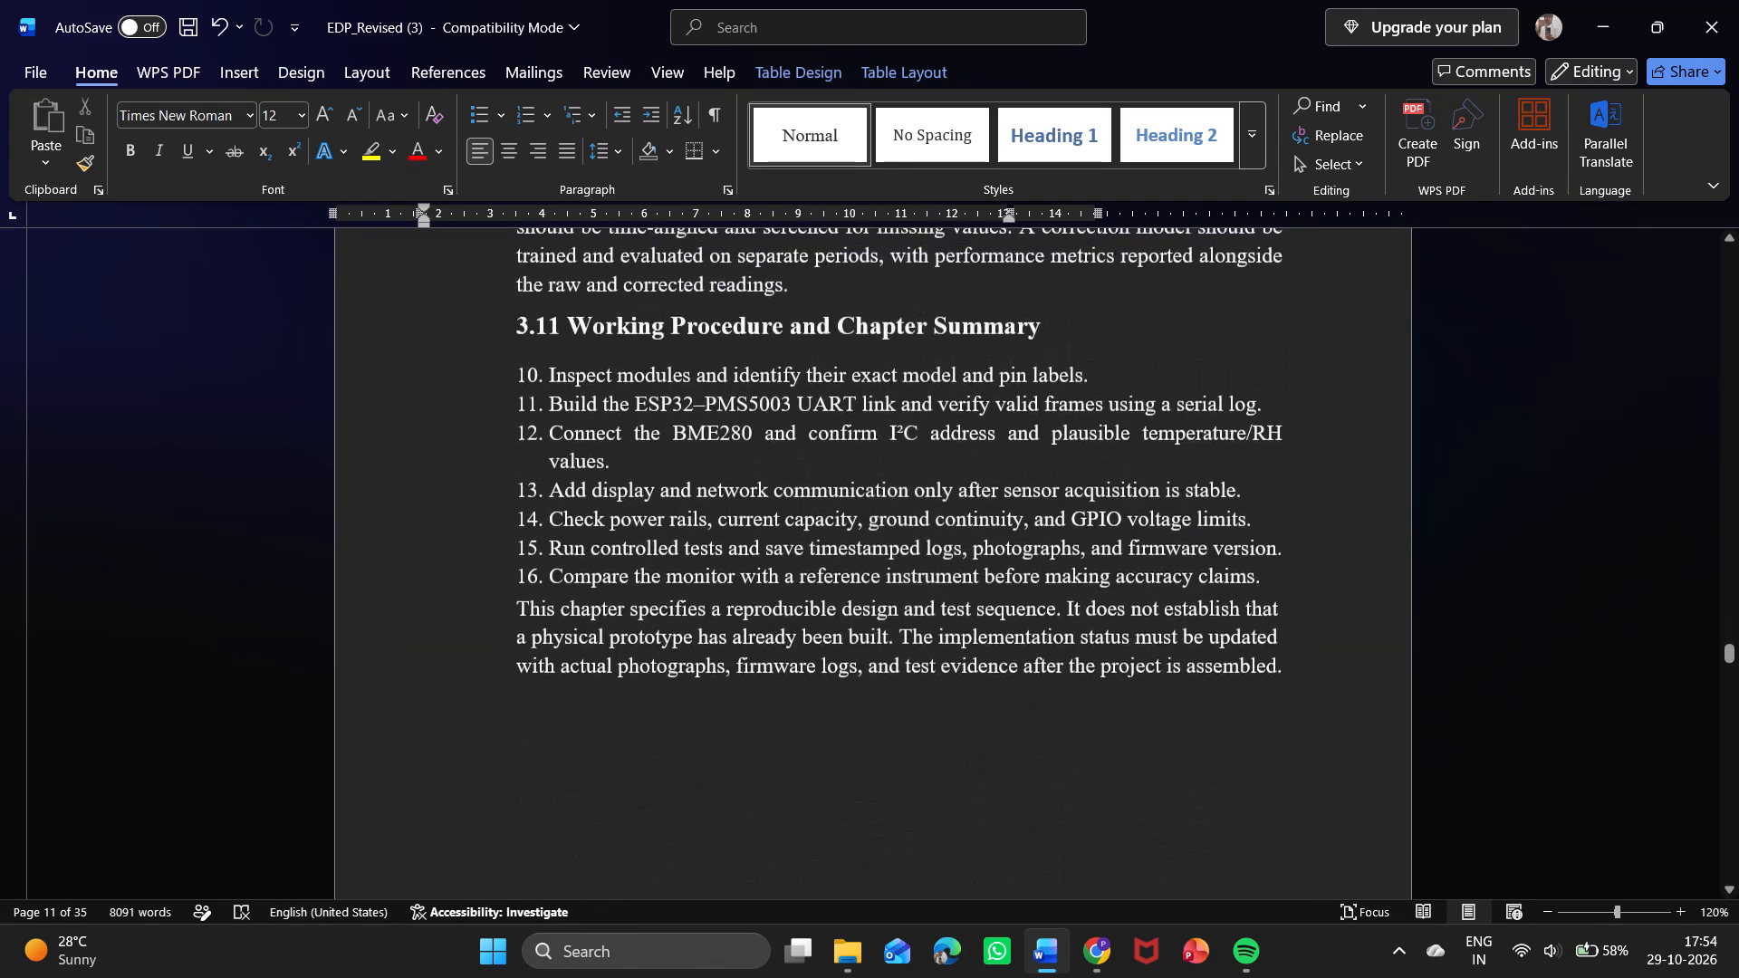
{"action": "scroll", "coordinate": [705, 495], "scroll_direction": "up", "scroll_amount": 1}
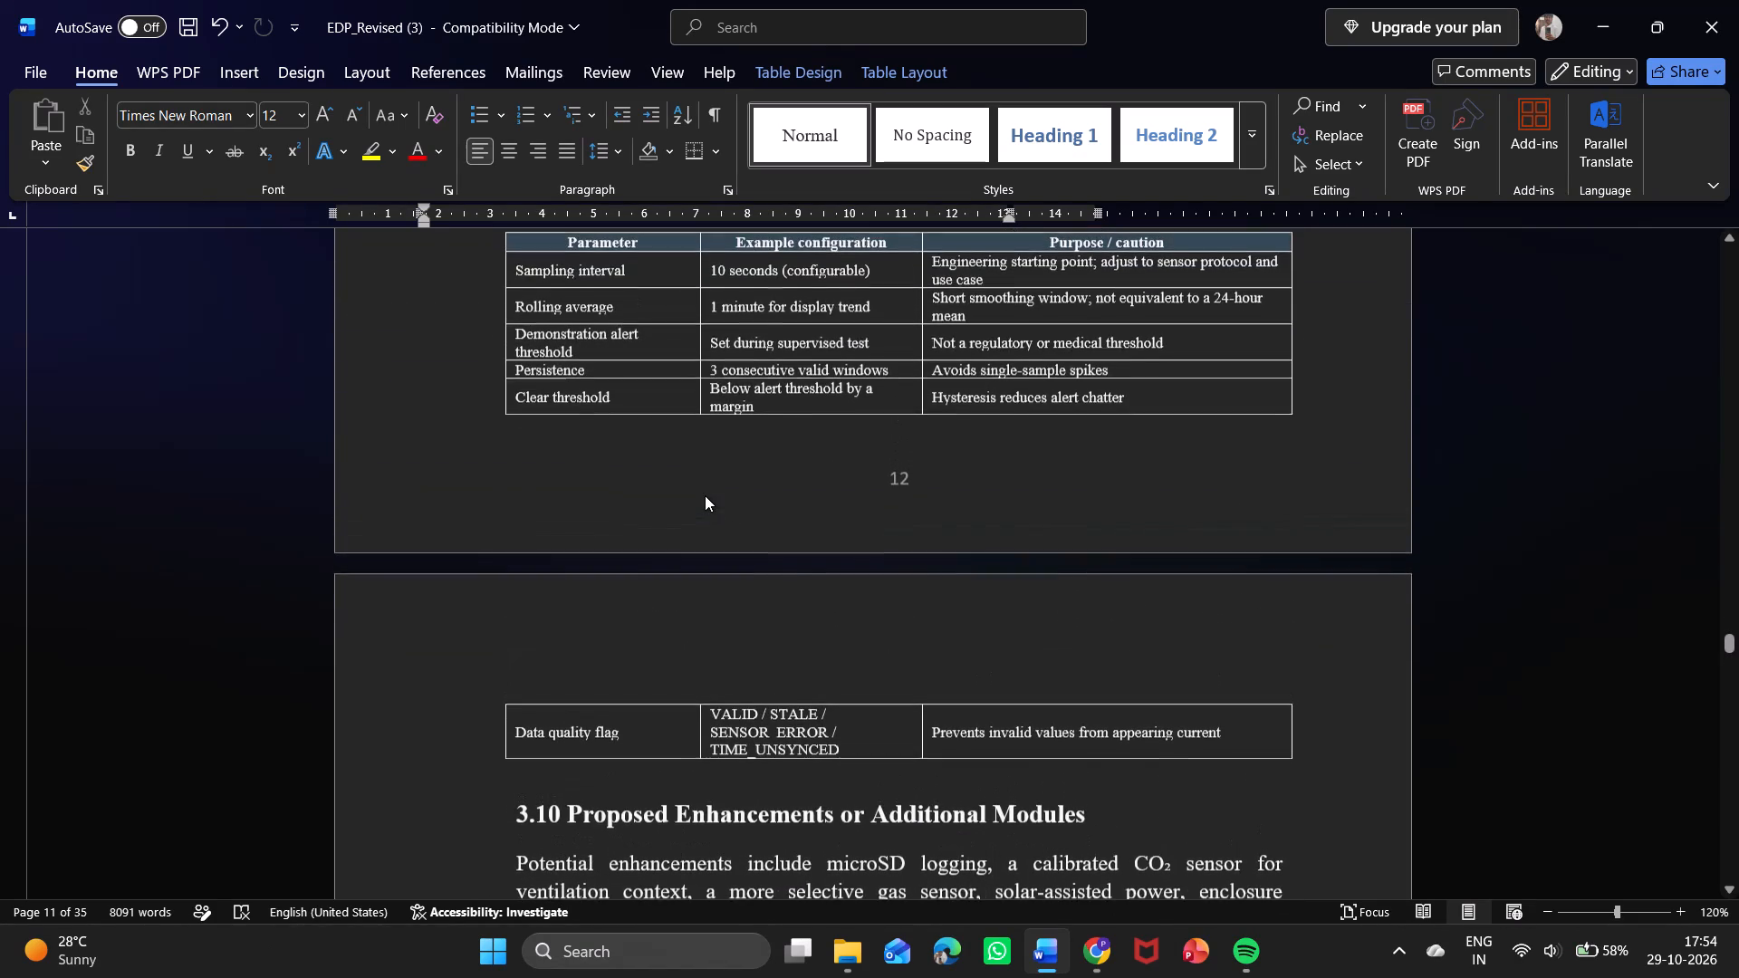
{"action": "scroll", "coordinate": [705, 495], "scroll_direction": "up", "scroll_amount": 2}
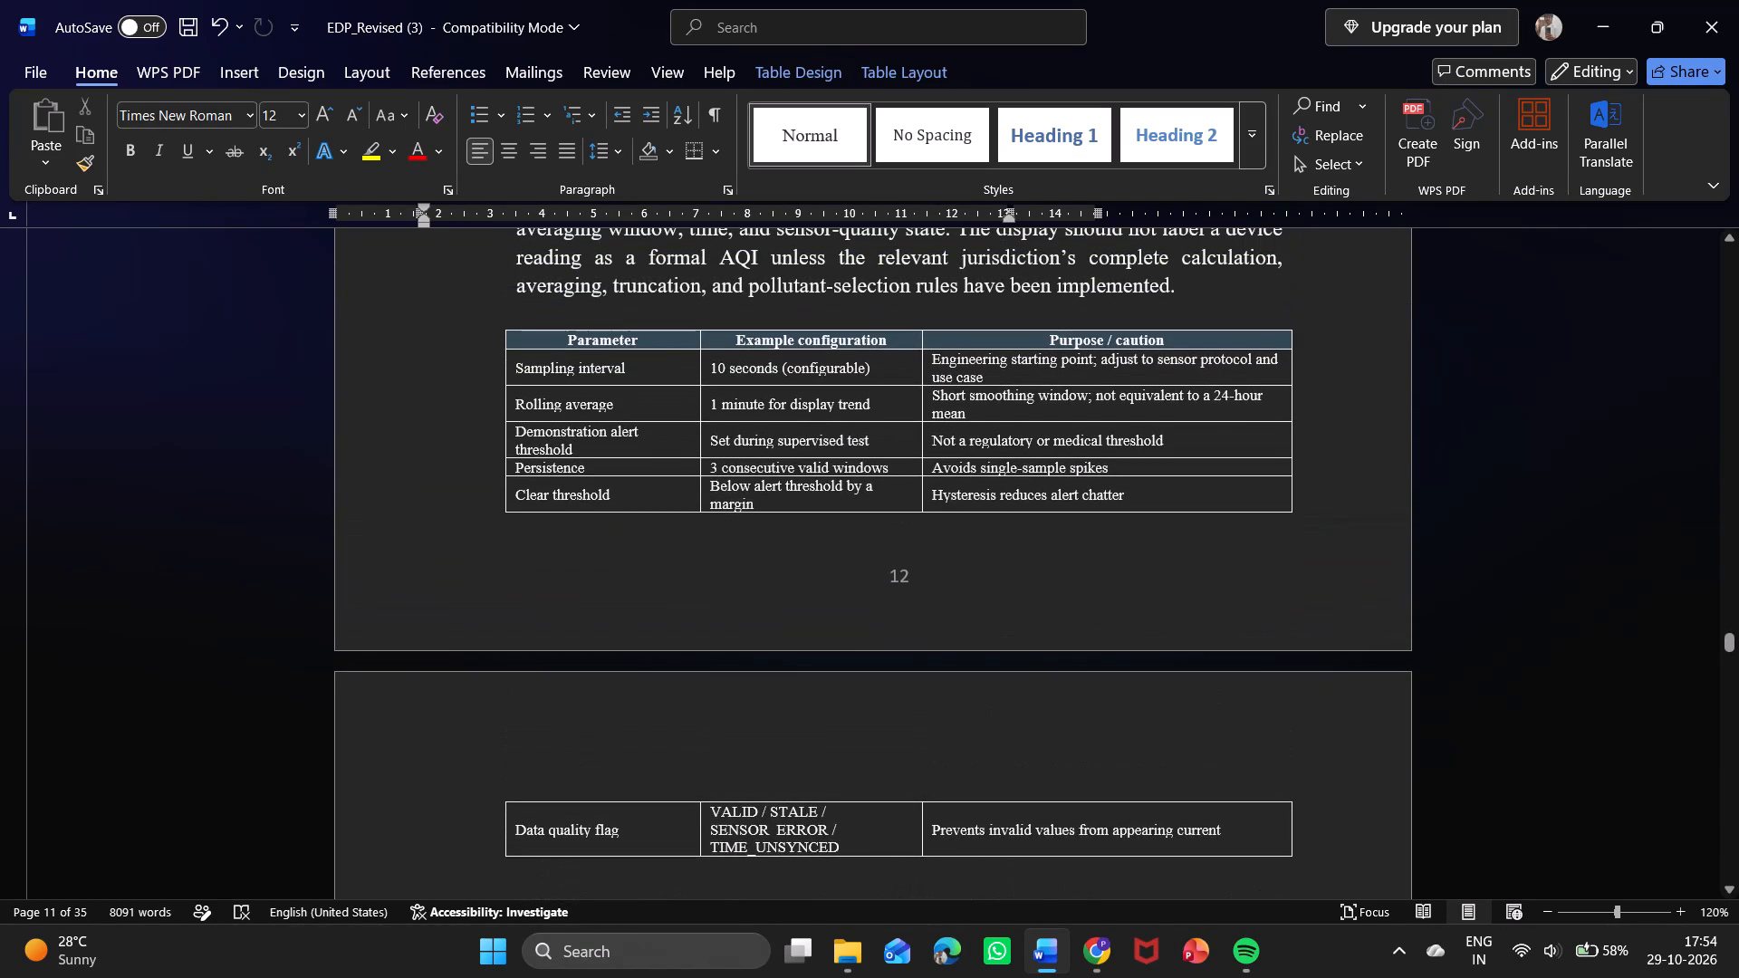
{"action": "scroll", "coordinate": [705, 495], "scroll_direction": "up", "scroll_amount": 1}
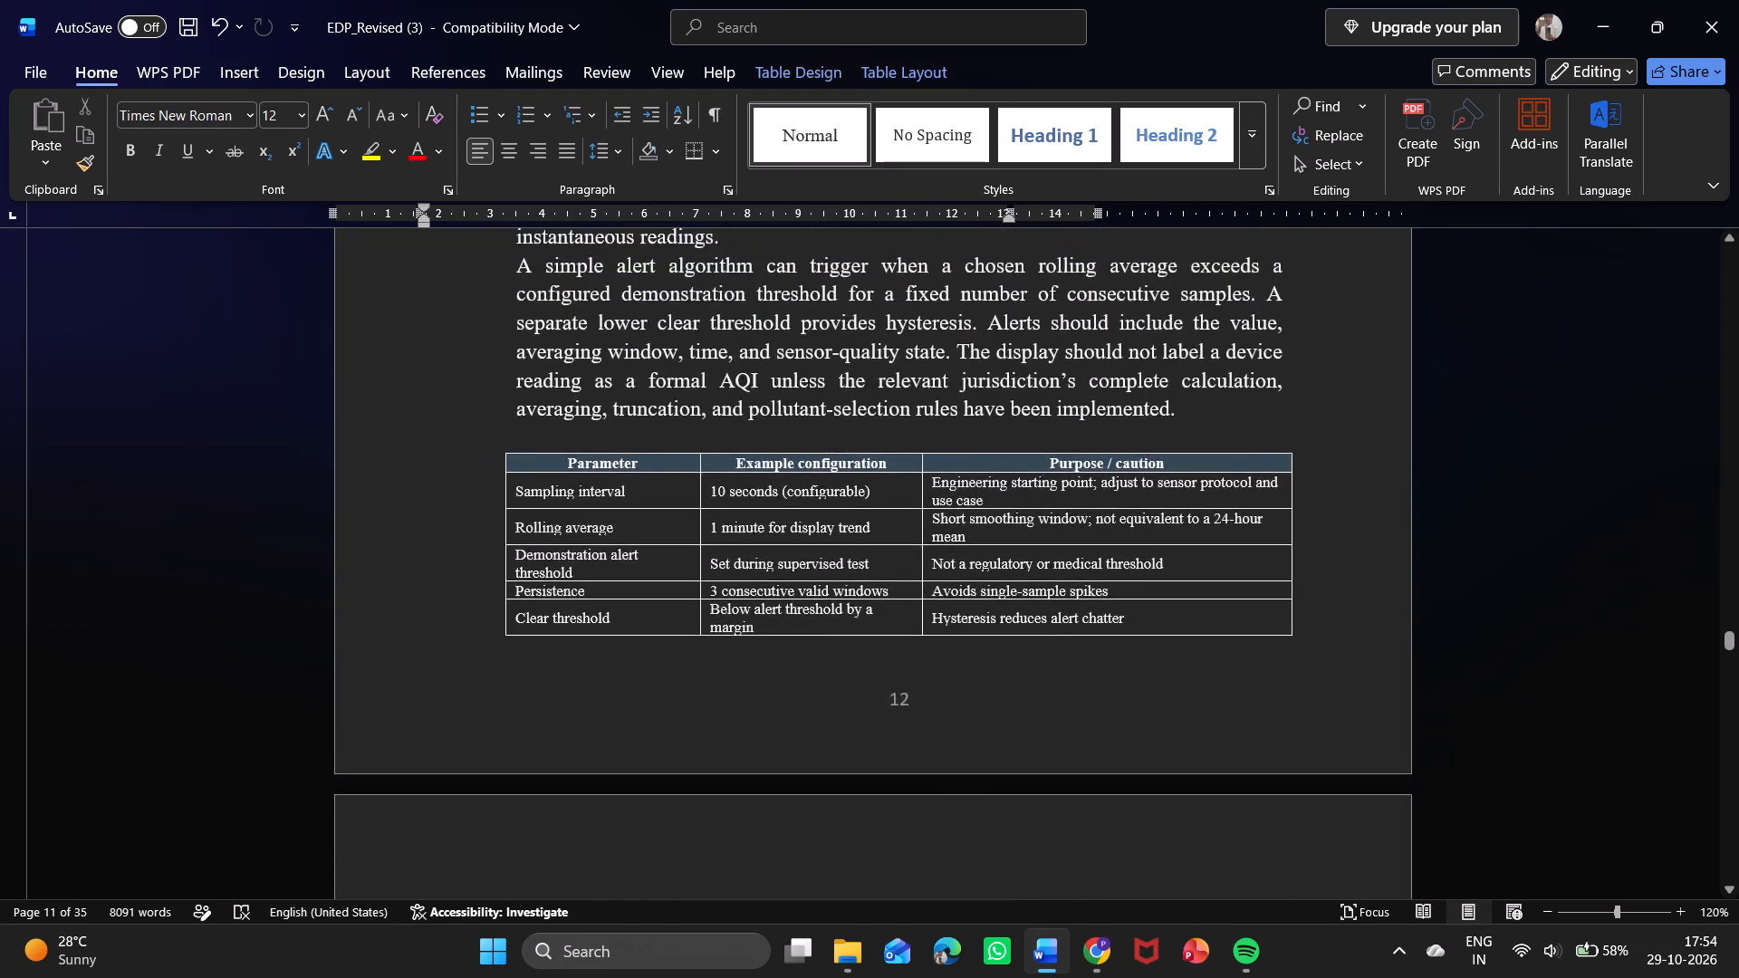
{"action": "scroll", "coordinate": [705, 495], "scroll_direction": "up", "scroll_amount": 1}
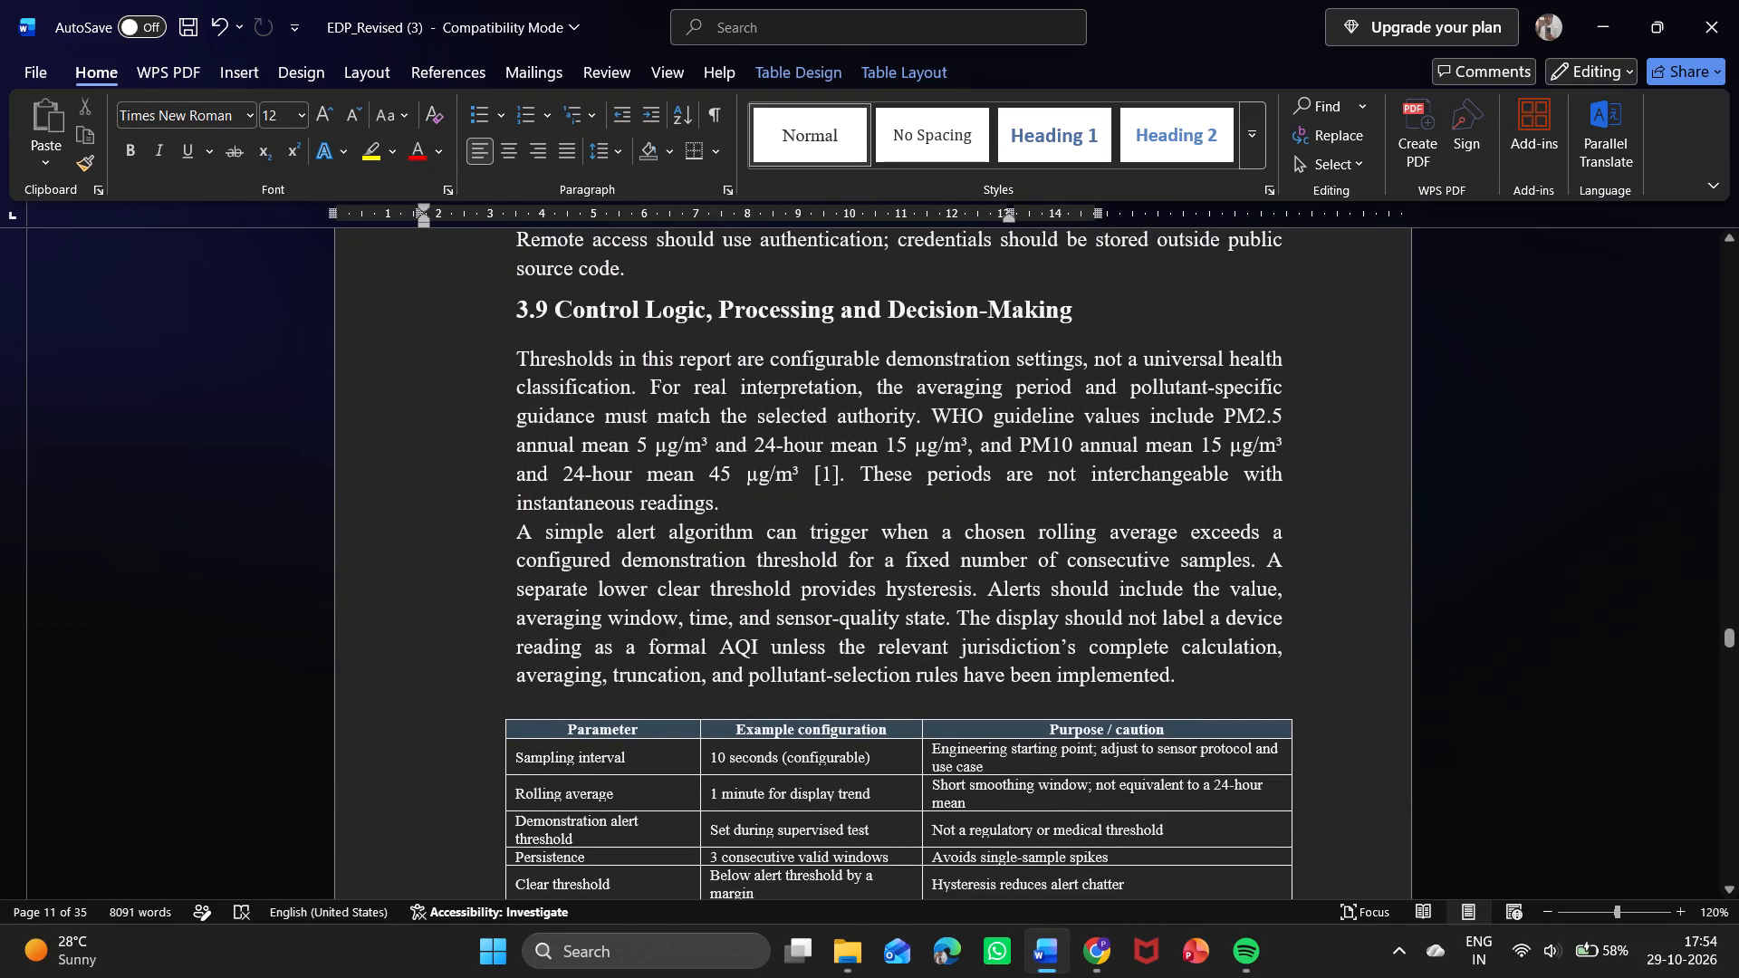
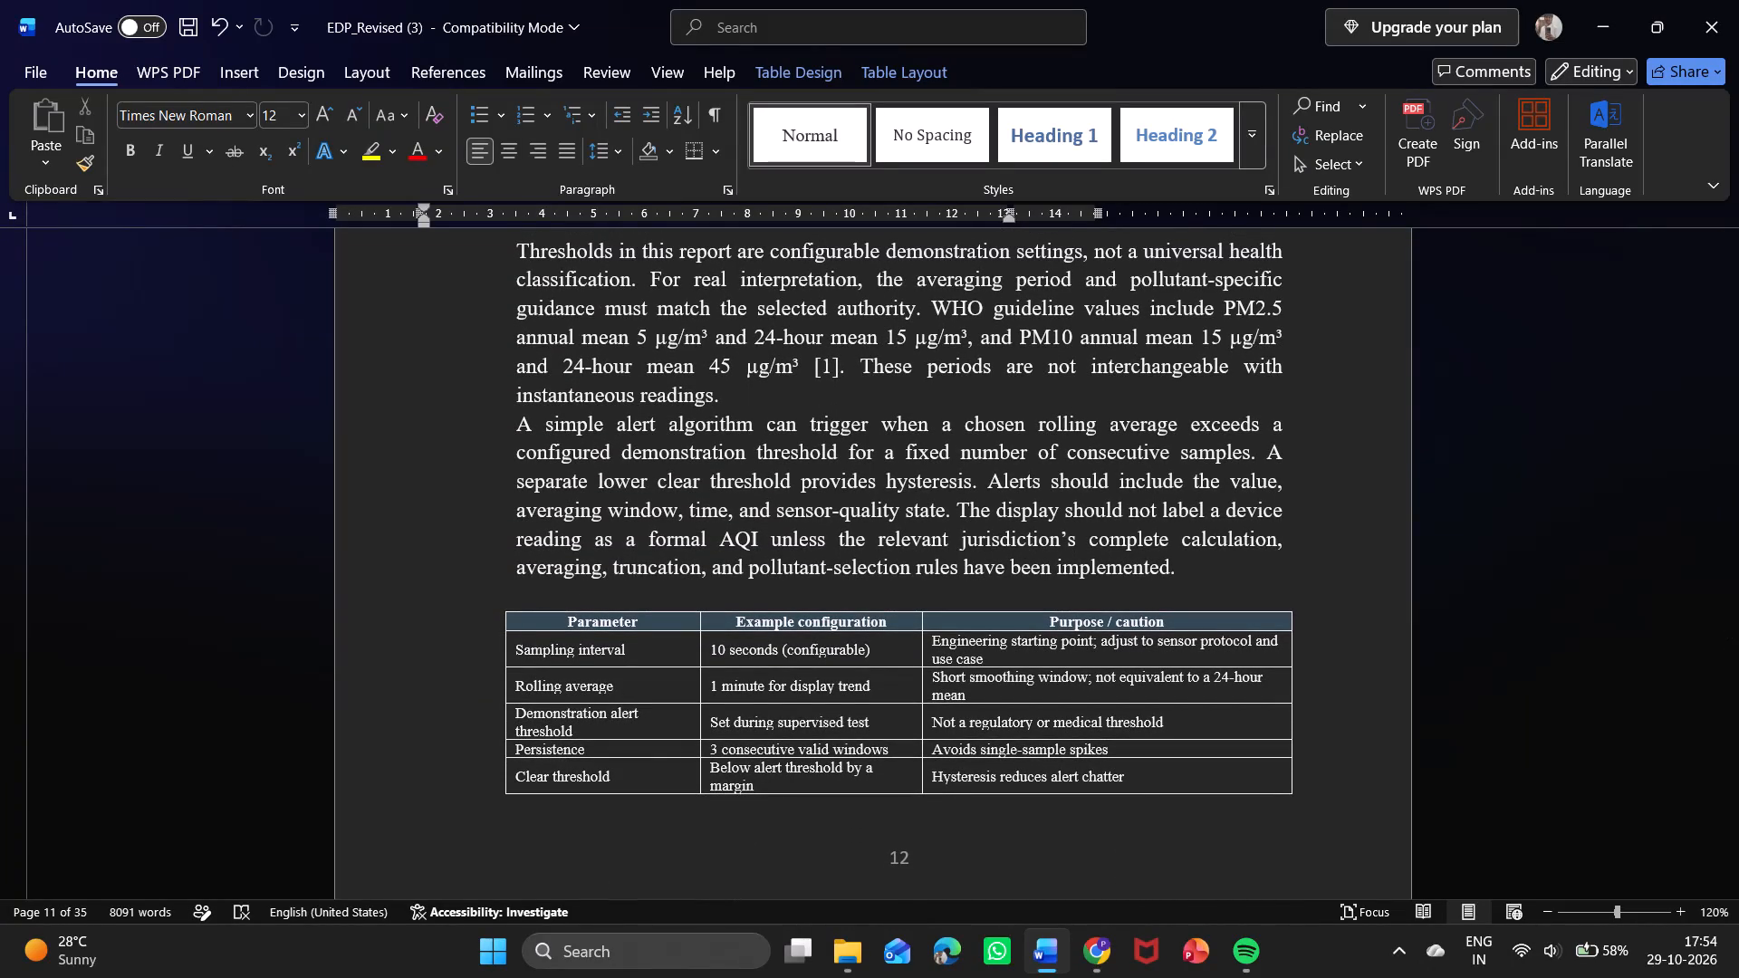
Look back through Chapter 3 from the section 3.9 control parameter table to the section 3.3 components table, rechecking the tables' page numbers.
{"action": "scroll", "coordinate": [786, 518], "scroll_direction": "up", "scroll_amount": 2}
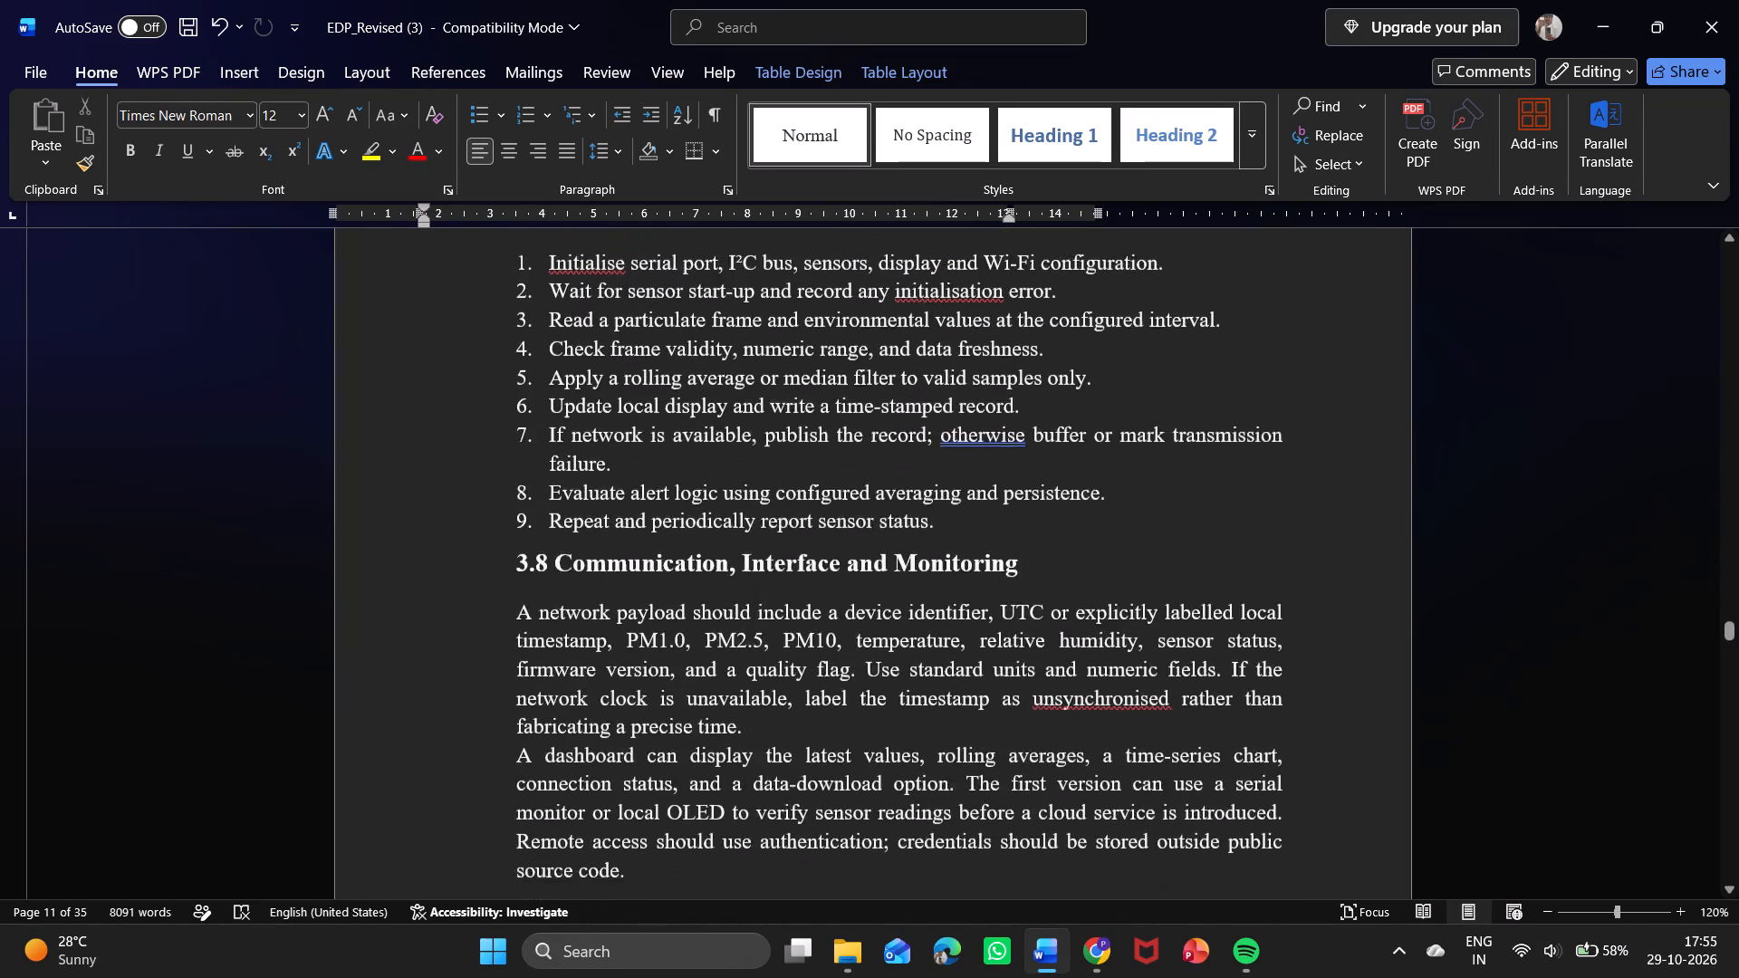
{"action": "scroll", "coordinate": [786, 518], "scroll_direction": "up", "scroll_amount": 3}
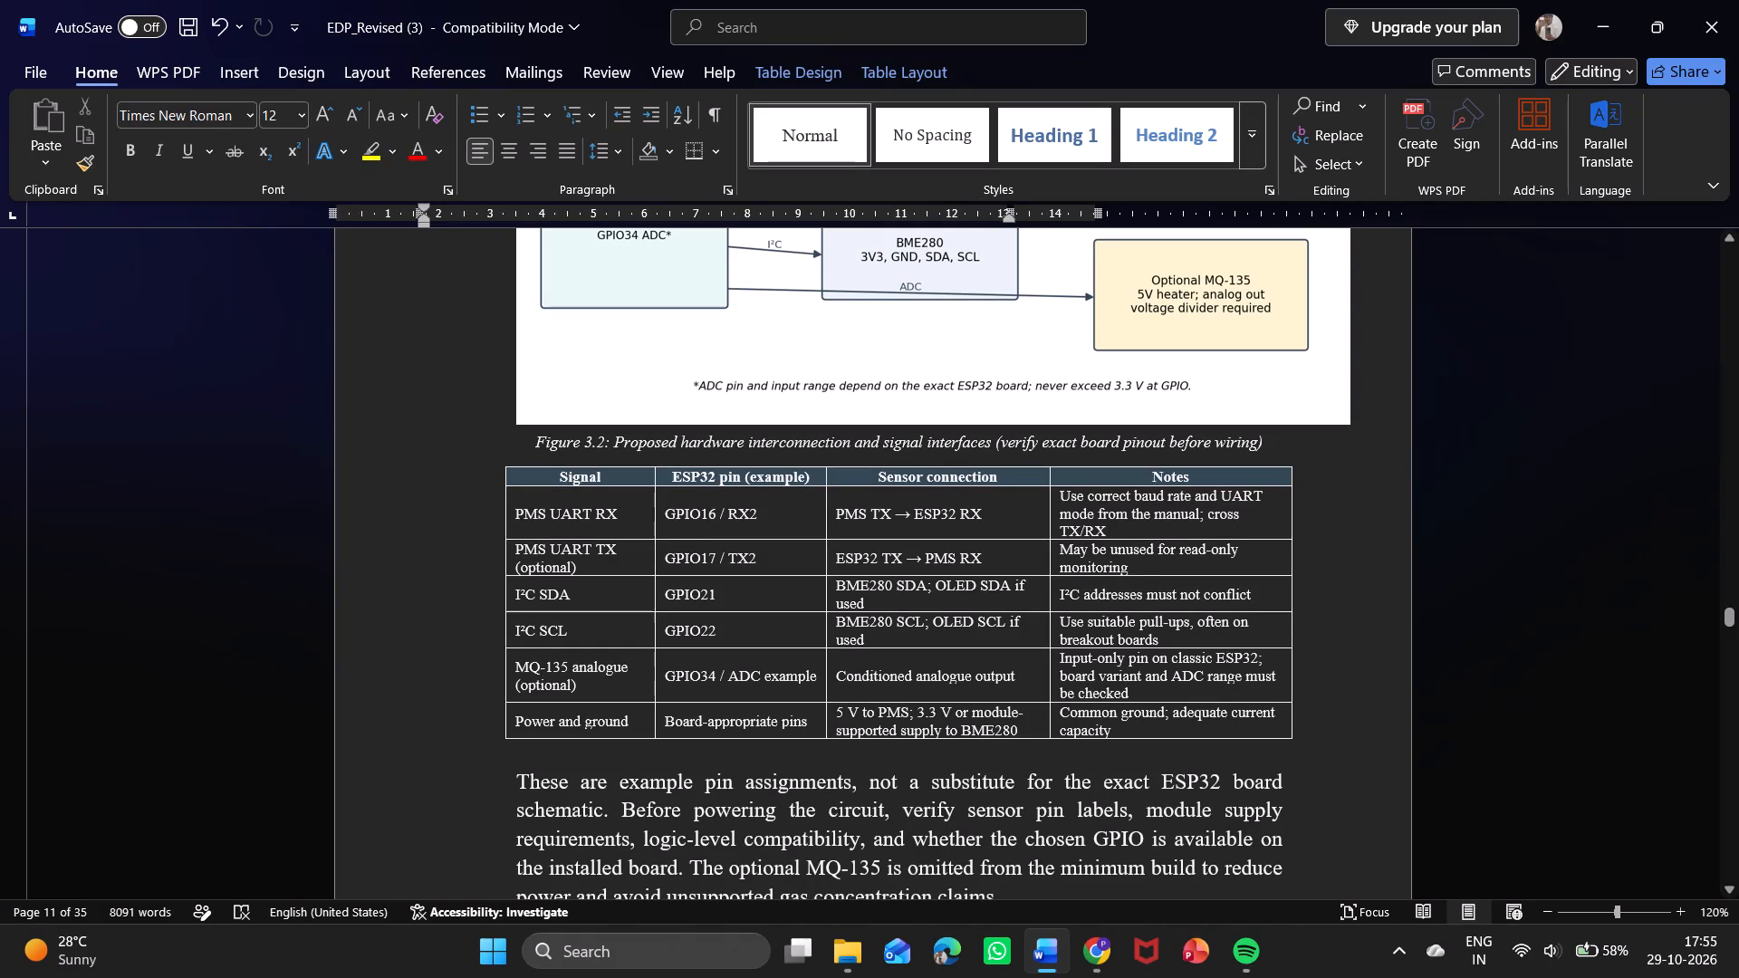
{"action": "scroll", "coordinate": [864, 518], "scroll_direction": "up", "scroll_amount": 6}
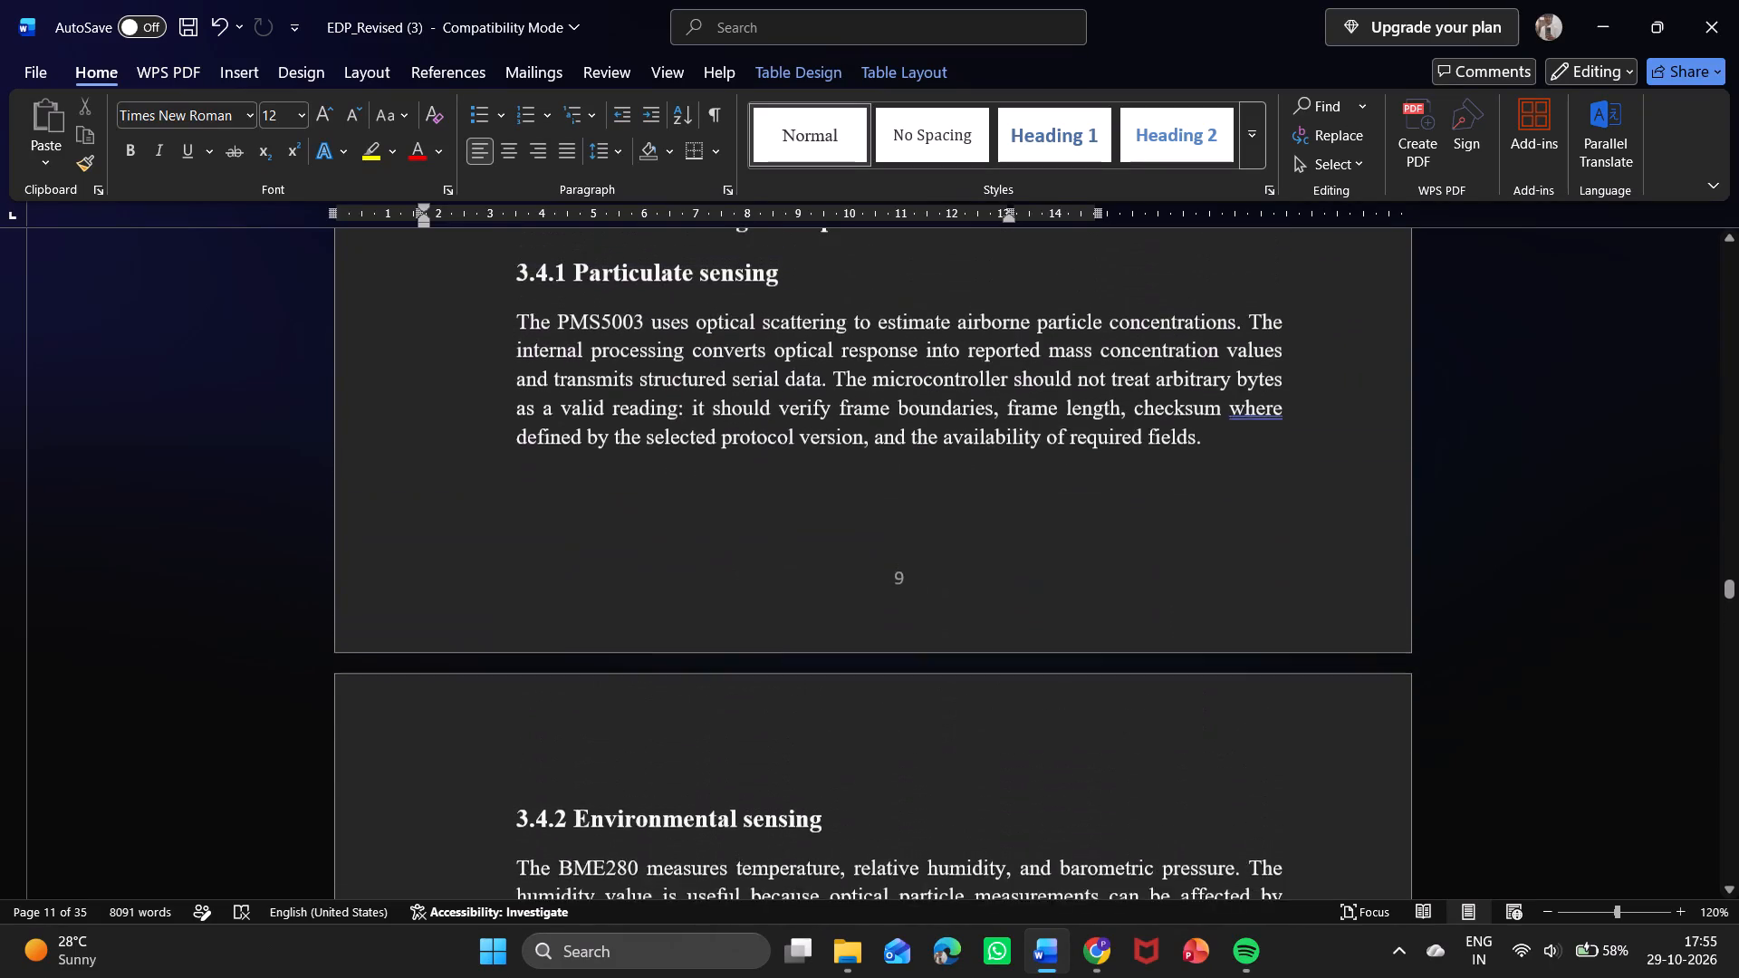
{"action": "scroll", "coordinate": [864, 518], "scroll_direction": "up", "scroll_amount": 4}
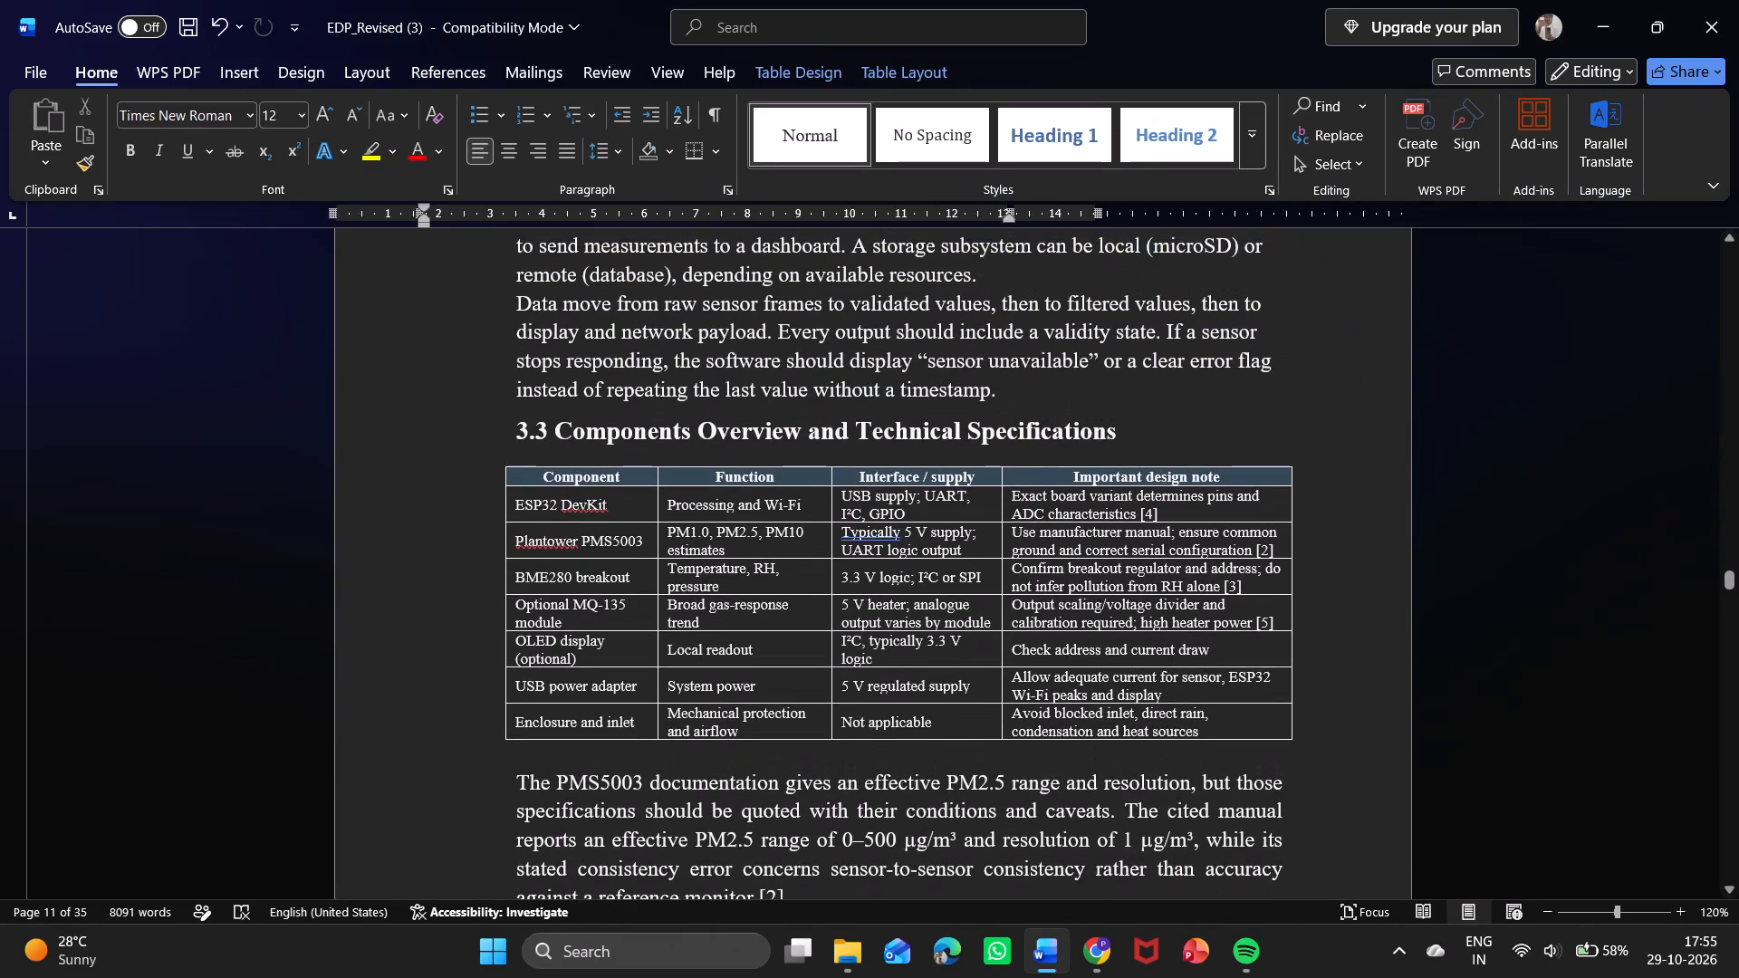
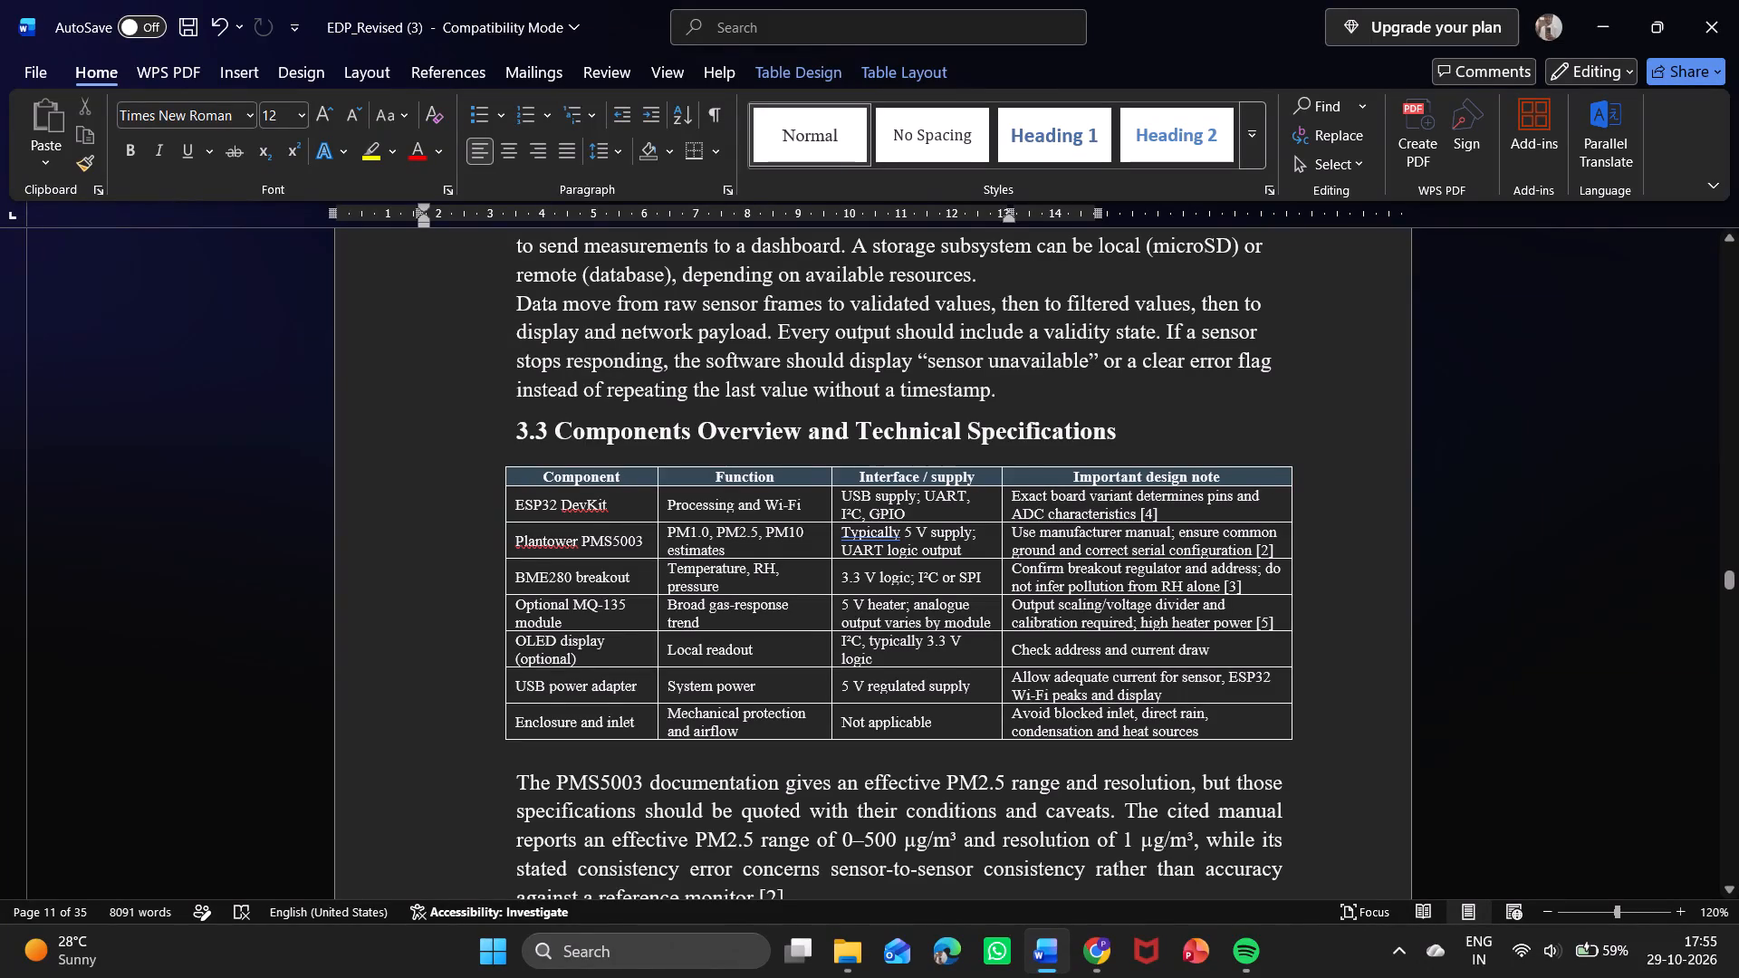
Recheck the page numbers of the section 3.1 requirements table and the section 3.3 components table.
{"action": "scroll", "coordinate": [792, 537], "scroll_direction": "down", "scroll_amount": 2}
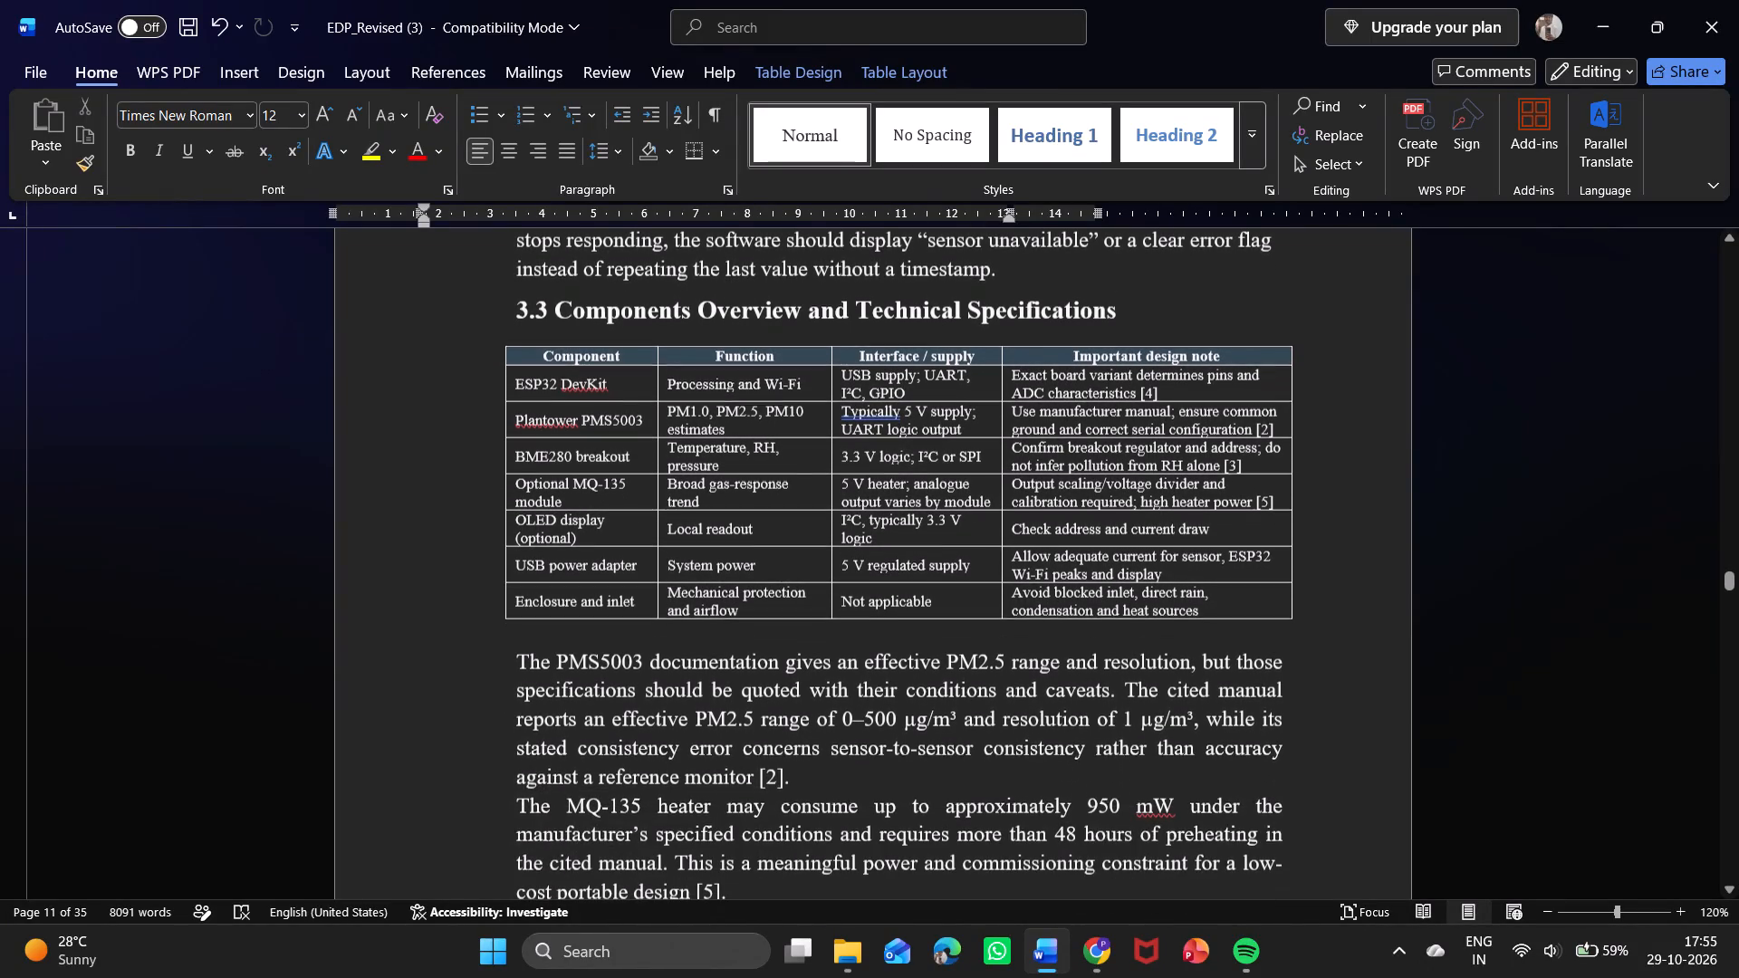
{"action": "scroll", "coordinate": [792, 537], "scroll_direction": "up", "scroll_amount": 1}
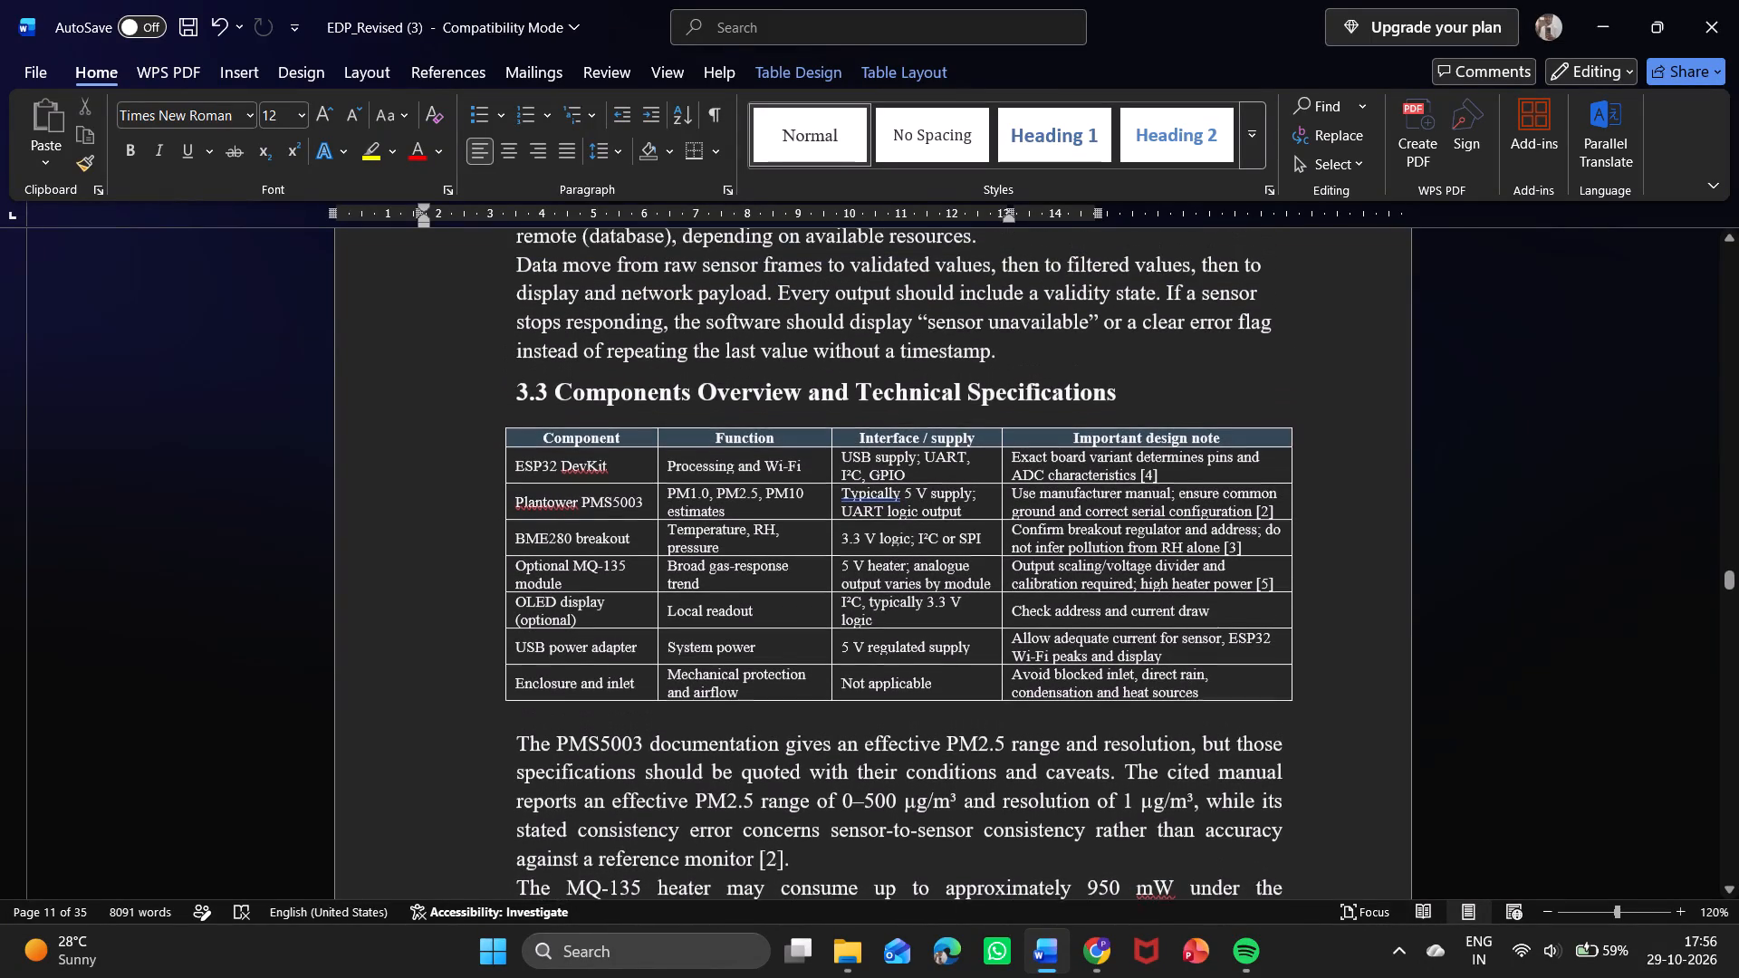
{"action": "scroll", "coordinate": [792, 537], "scroll_direction": "up", "scroll_amount": 1}
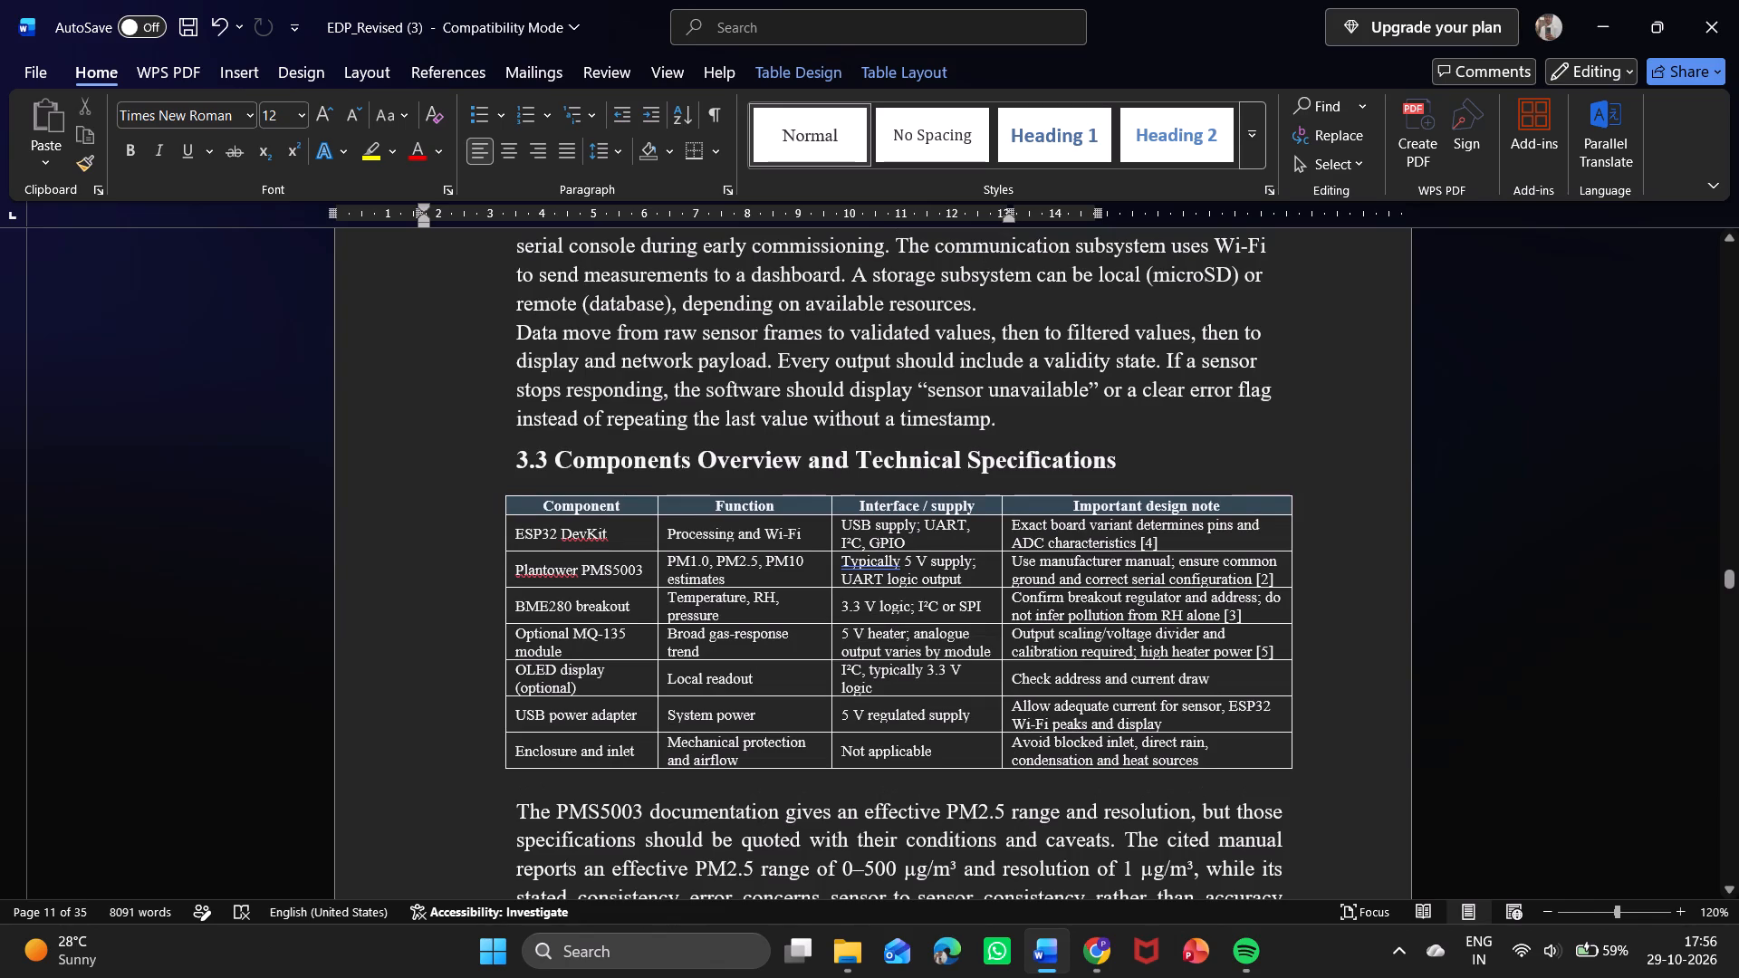
{"action": "scroll", "coordinate": [792, 537], "scroll_direction": "up", "scroll_amount": 3}
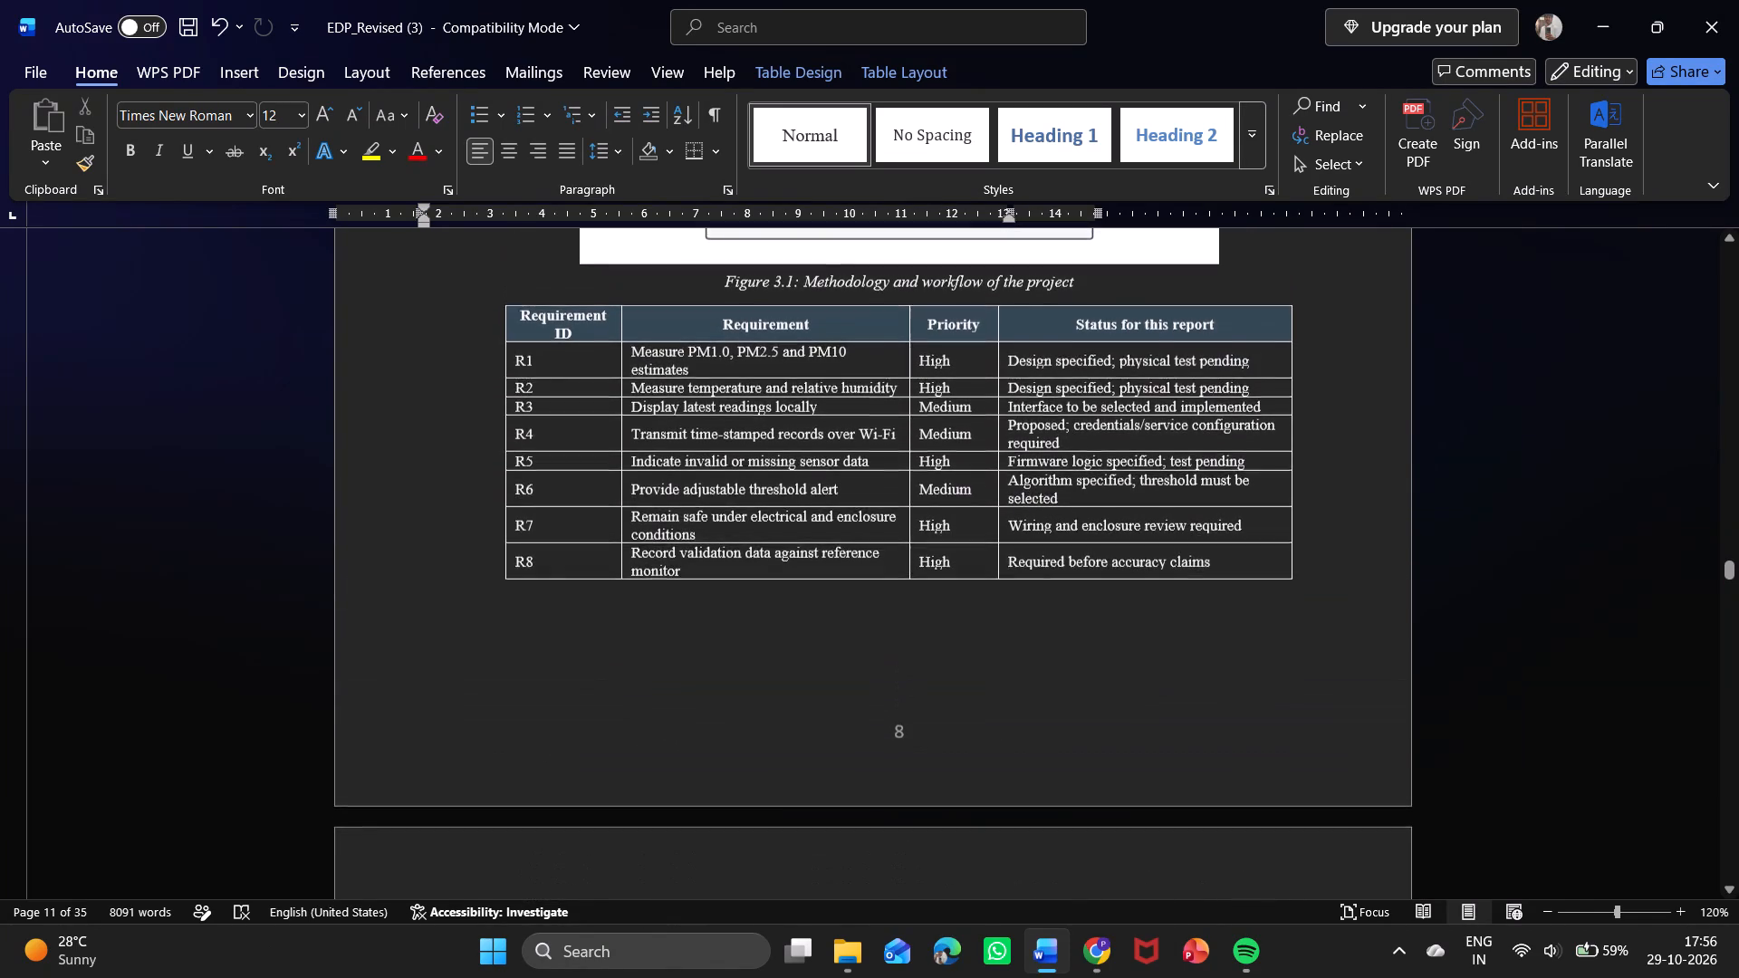
{"action": "scroll", "coordinate": [792, 537], "scroll_direction": "up", "scroll_amount": 3}
{"action": "scroll", "coordinate": [792, 537], "scroll_direction": "down", "scroll_amount": 1}
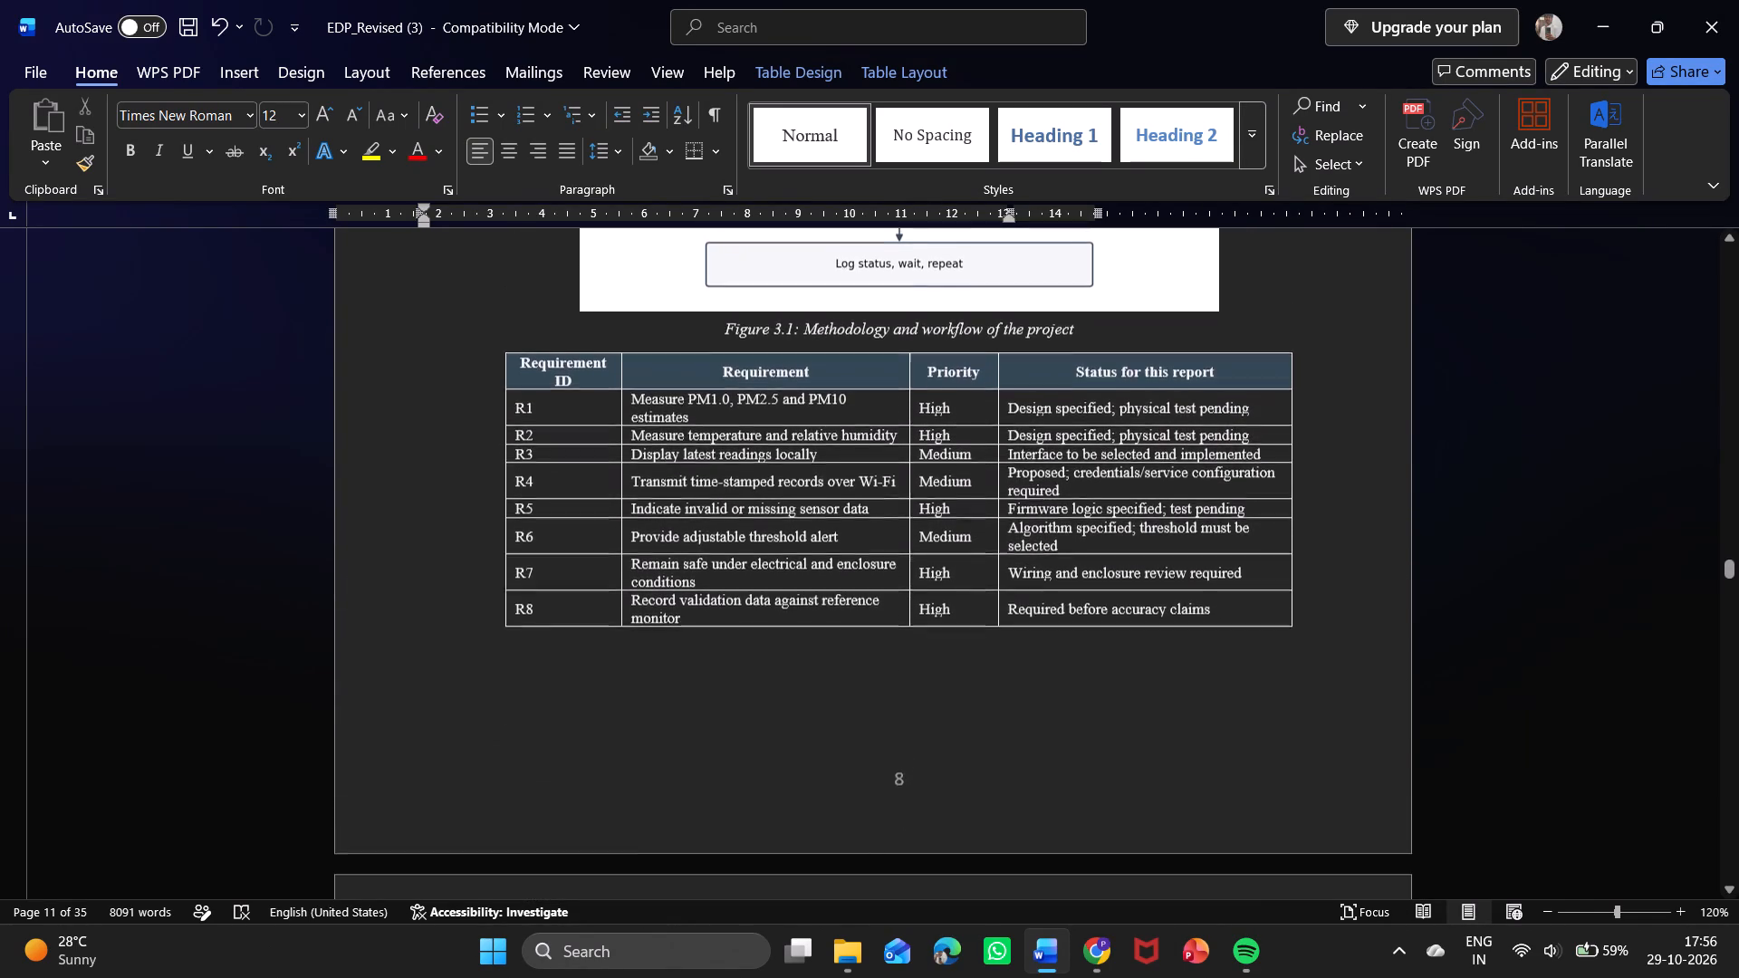
{"action": "scroll", "coordinate": [792, 537], "scroll_direction": "down", "scroll_amount": 1}
{"action": "scroll", "coordinate": [792, 537], "scroll_direction": "up", "scroll_amount": 1}
{"action": "scroll", "coordinate": [792, 537], "scroll_direction": "down", "scroll_amount": 1}
{"action": "scroll", "coordinate": [792, 537], "scroll_direction": "up", "scroll_amount": 1}
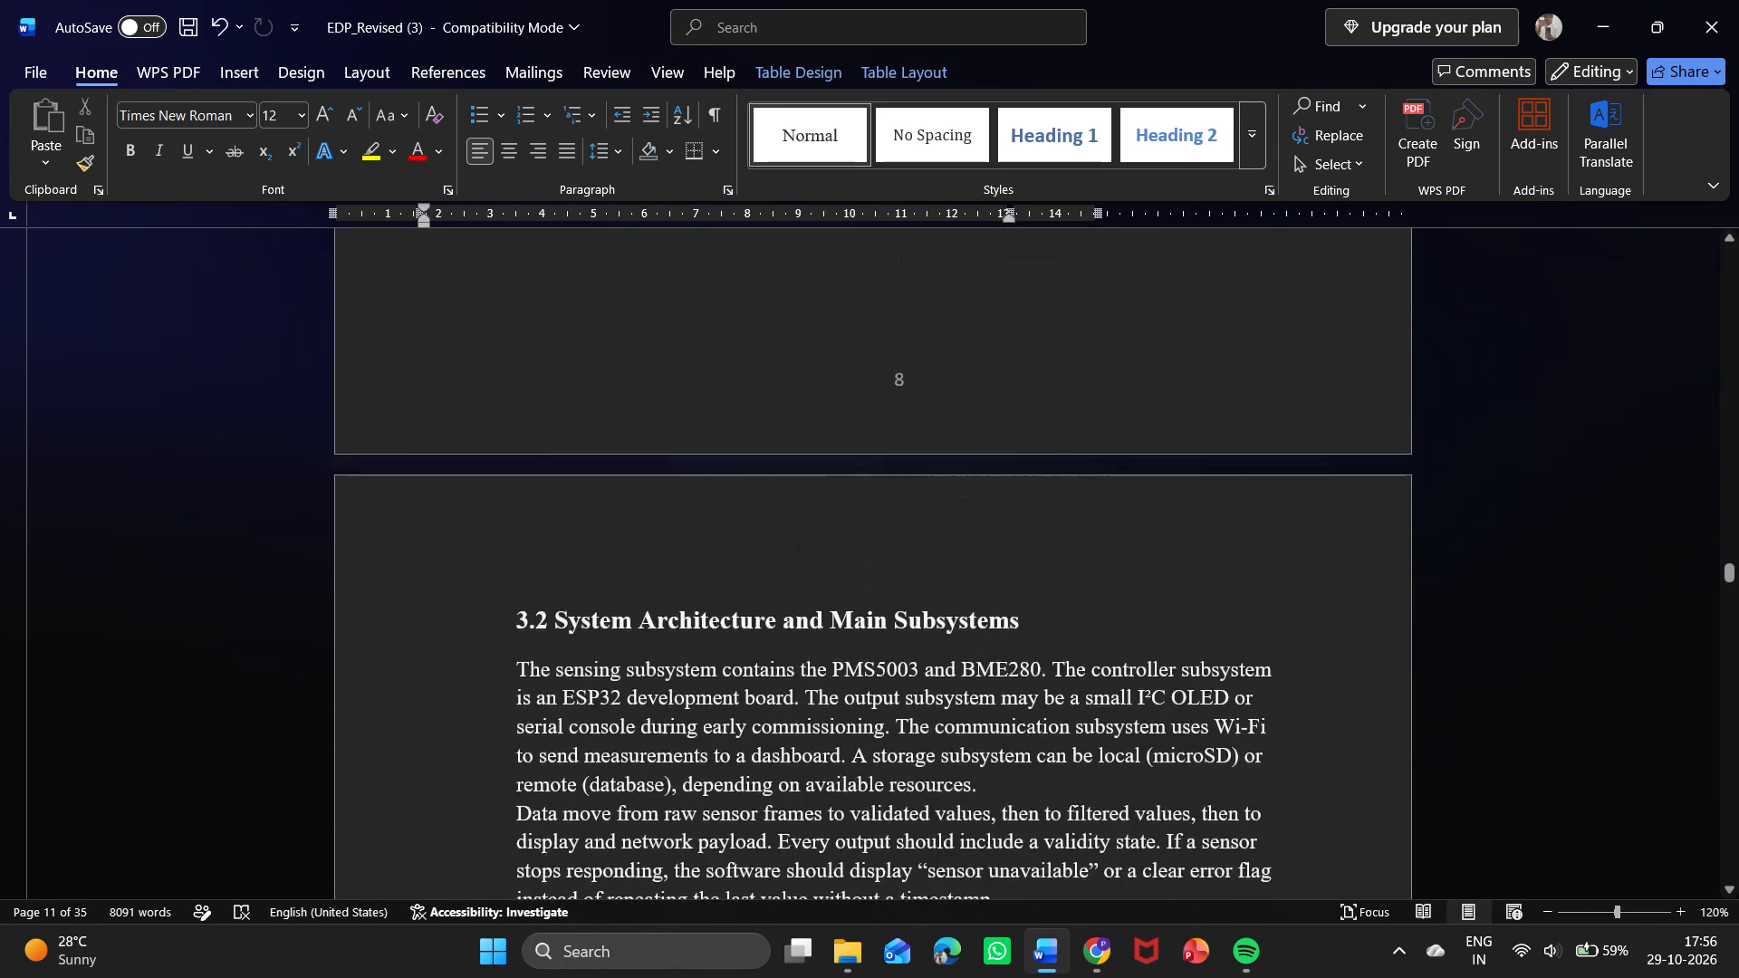
{"action": "scroll", "coordinate": [792, 537], "scroll_direction": "up", "scroll_amount": 1}
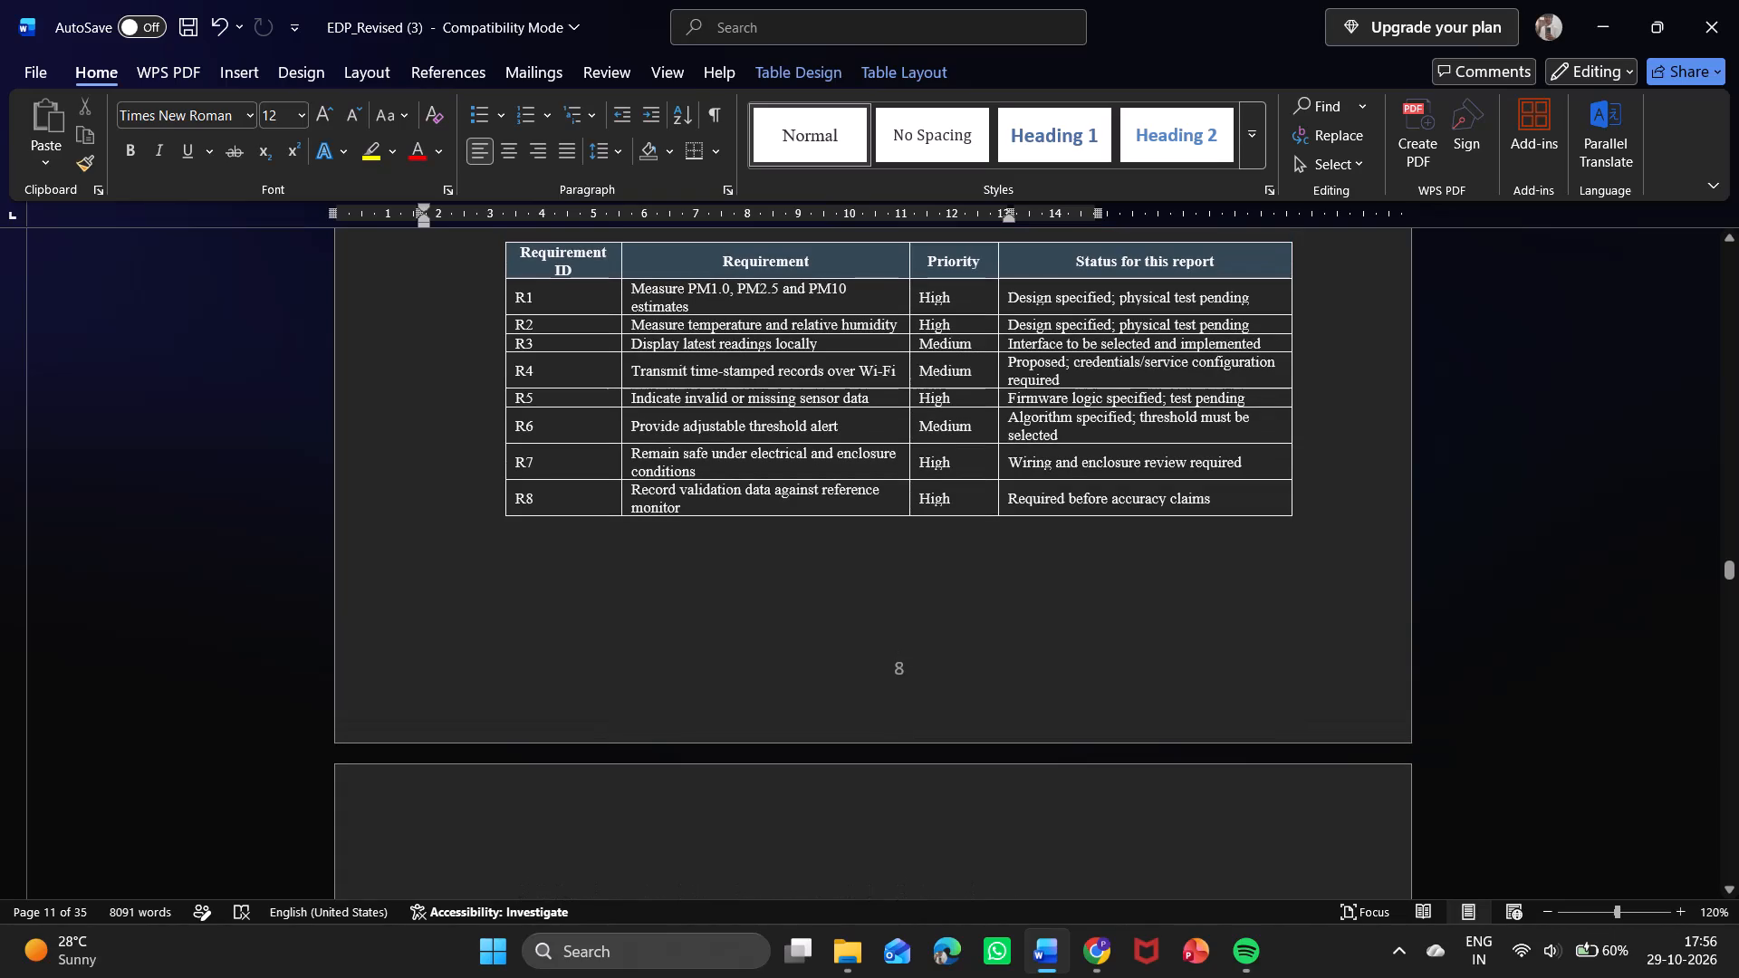
{"action": "scroll", "coordinate": [792, 537], "scroll_direction": "up", "scroll_amount": 1}
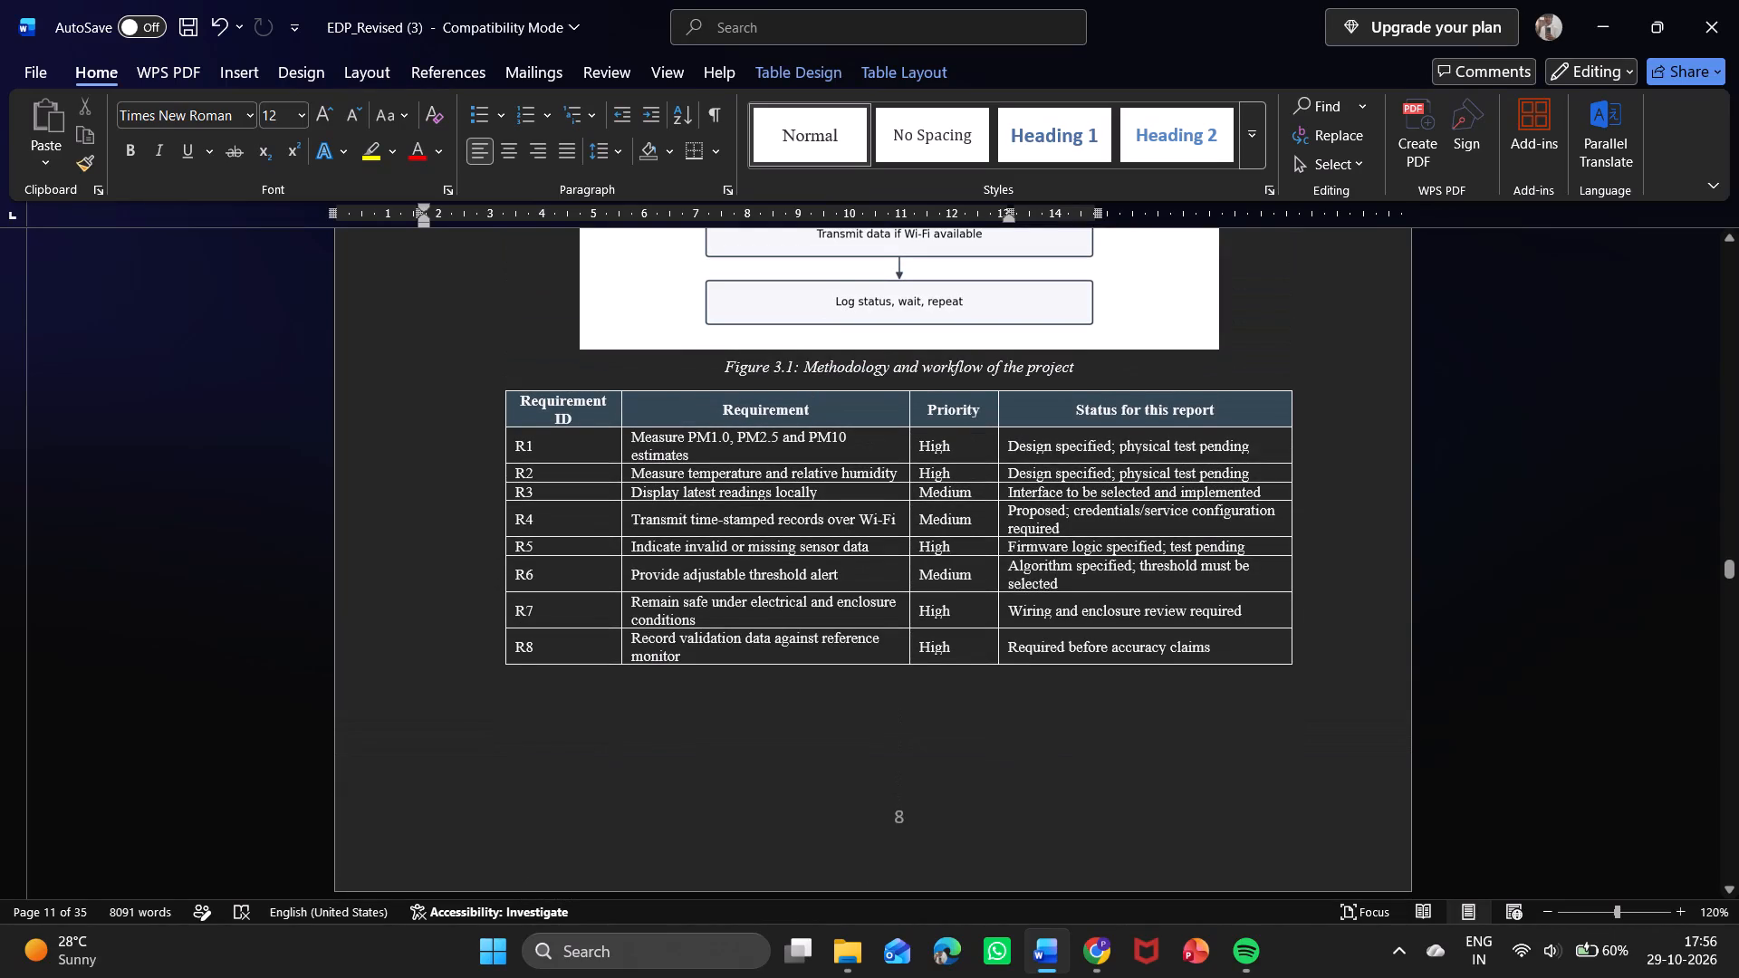
{"action": "scroll", "coordinate": [779, 445], "scroll_direction": "down", "scroll_amount": 1}
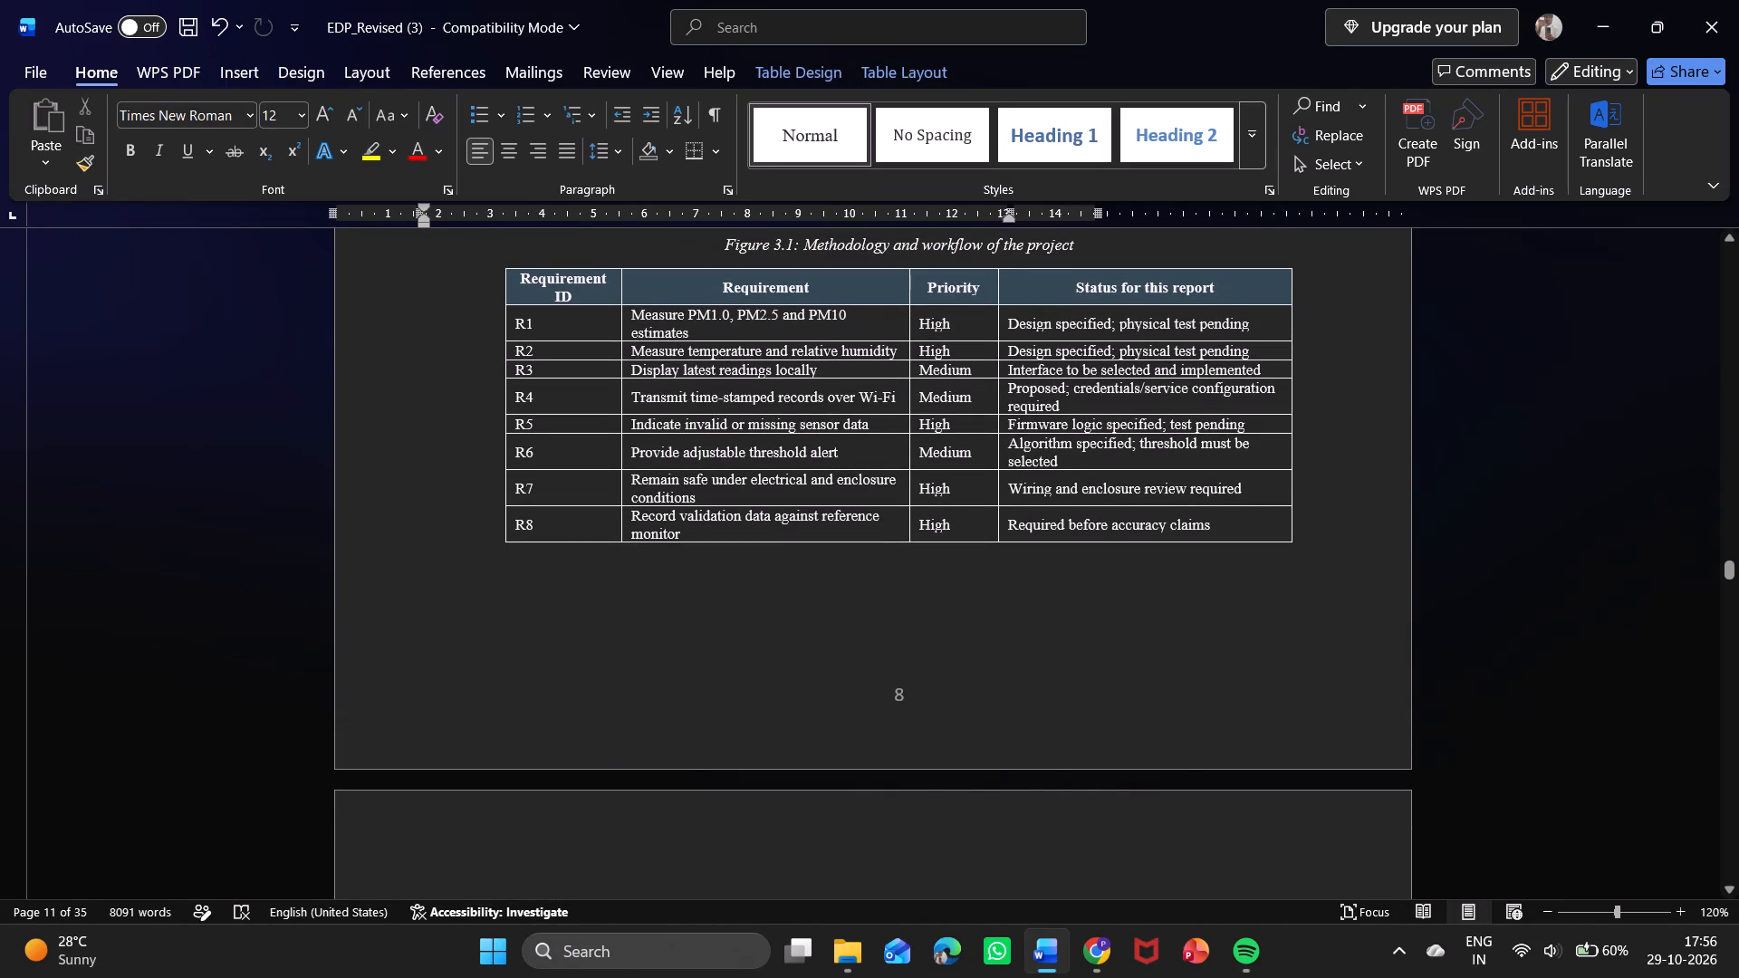
{"action": "scroll", "coordinate": [779, 445], "scroll_direction": "down", "scroll_amount": 3}
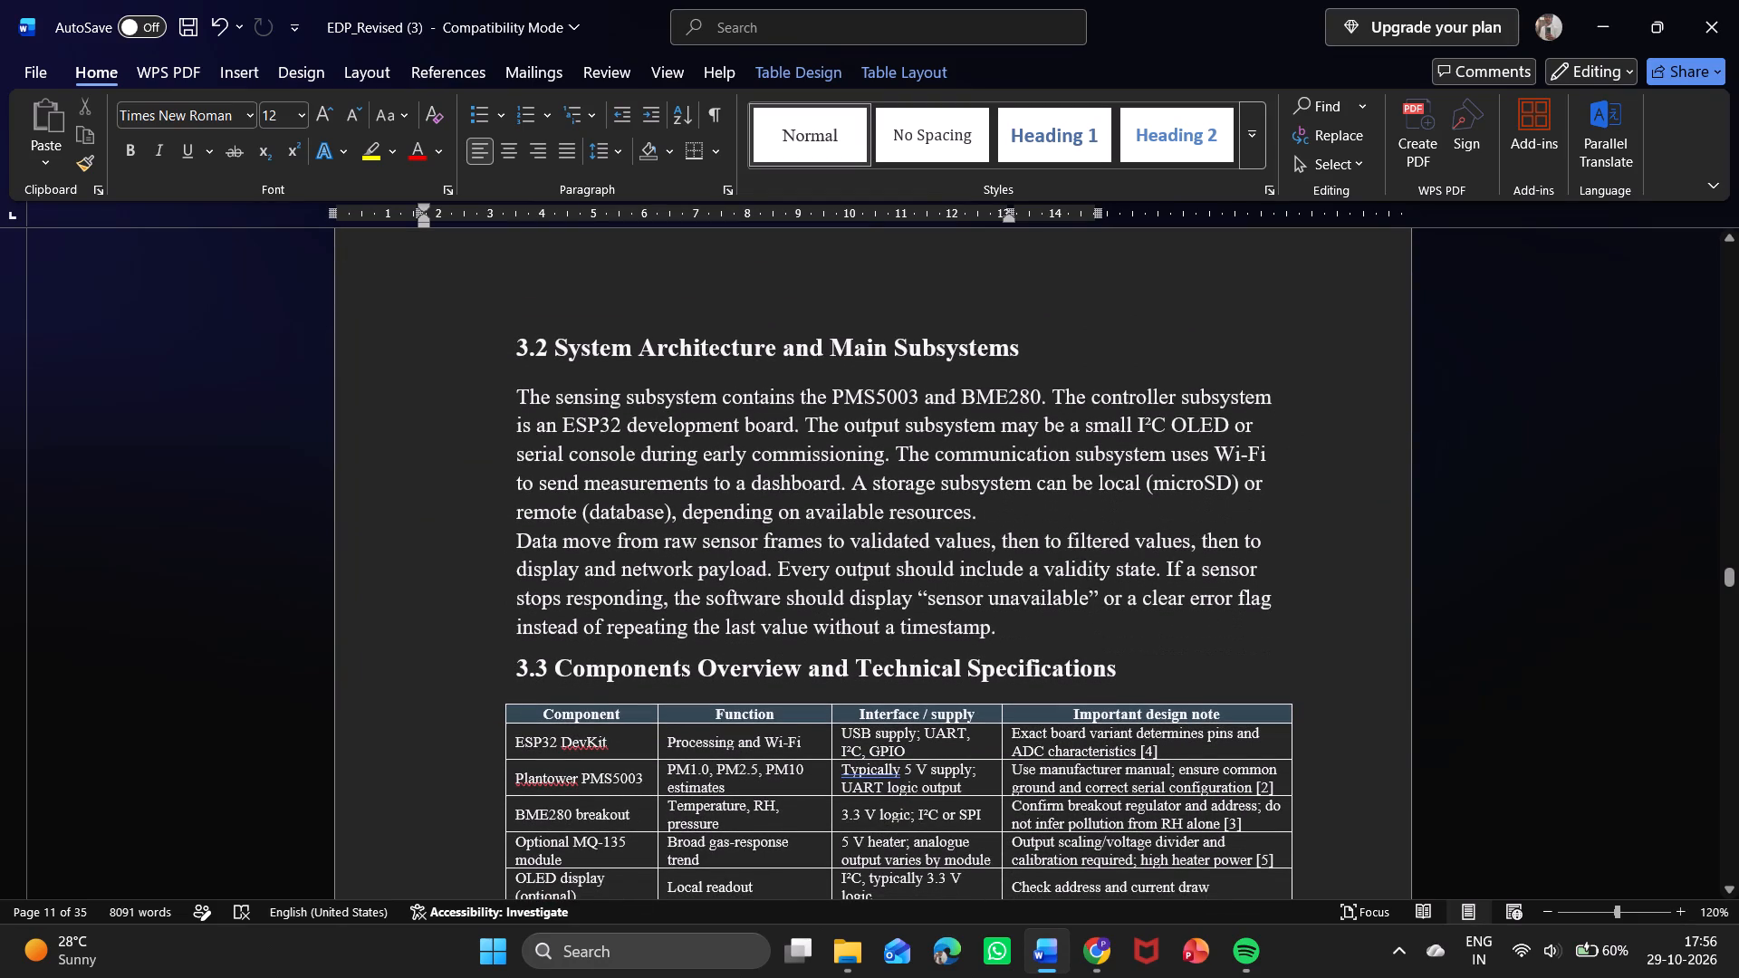
{"action": "scroll", "coordinate": [779, 445], "scroll_direction": "down", "scroll_amount": 1}
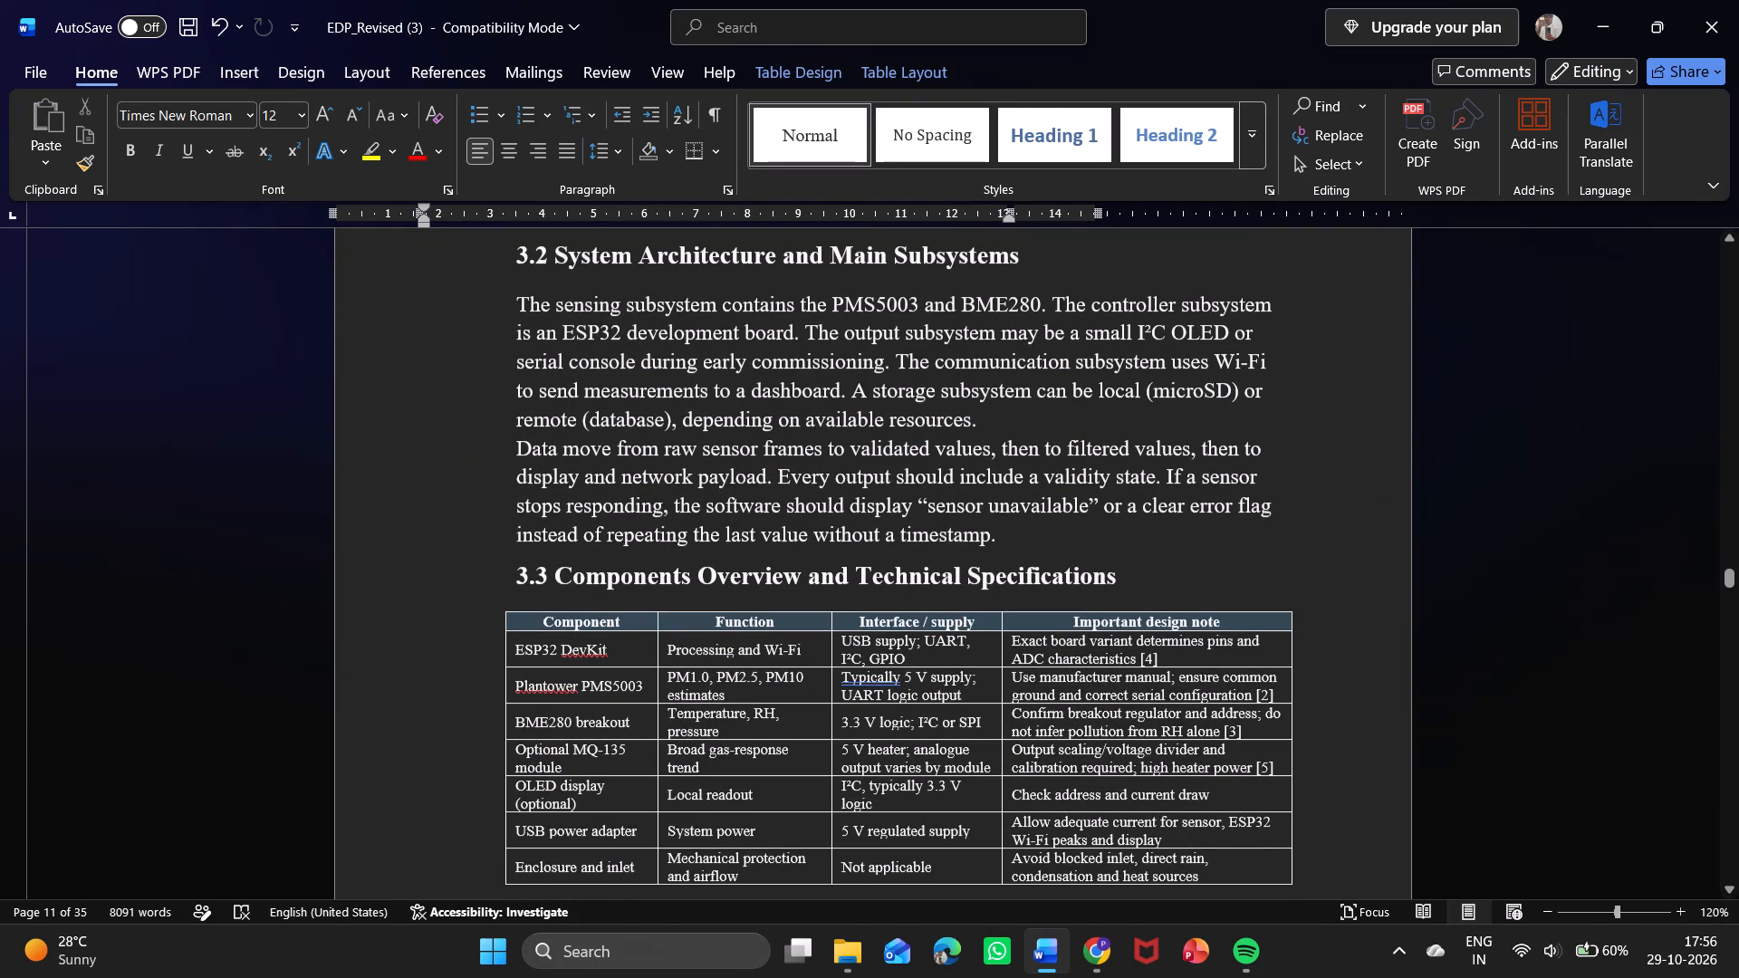
{"action": "scroll", "coordinate": [779, 445], "scroll_direction": "up", "scroll_amount": 1}
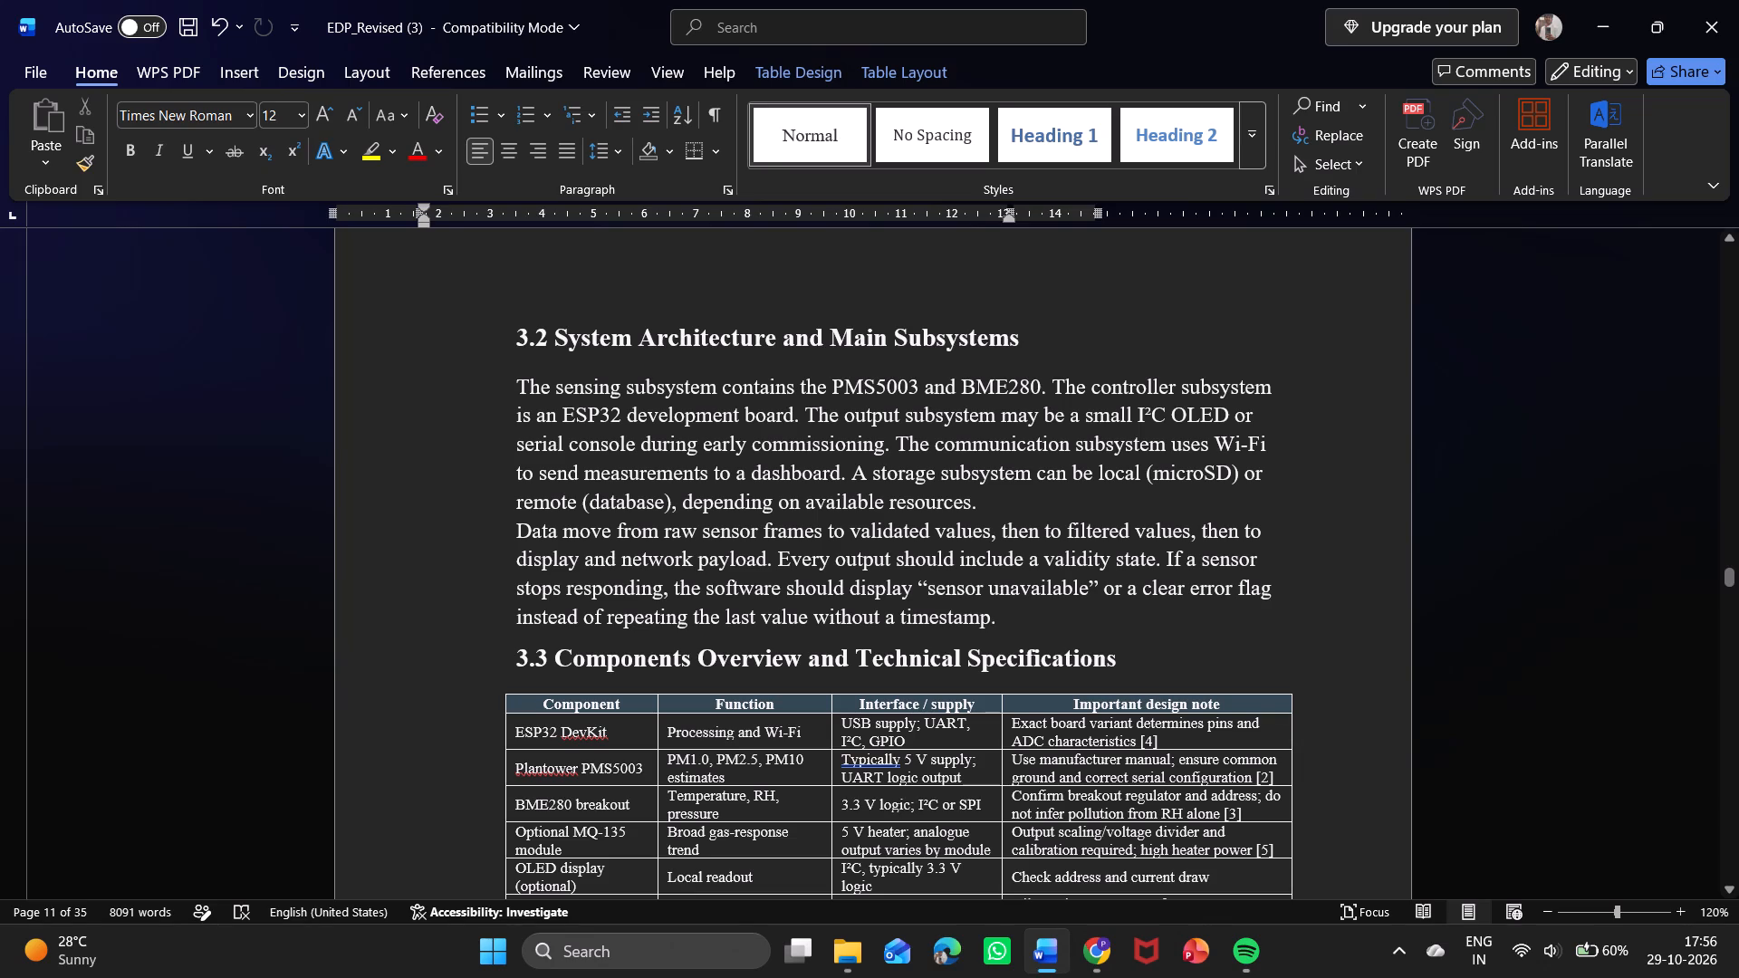
{"action": "scroll", "coordinate": [802, 442], "scroll_direction": "down", "scroll_amount": 2}
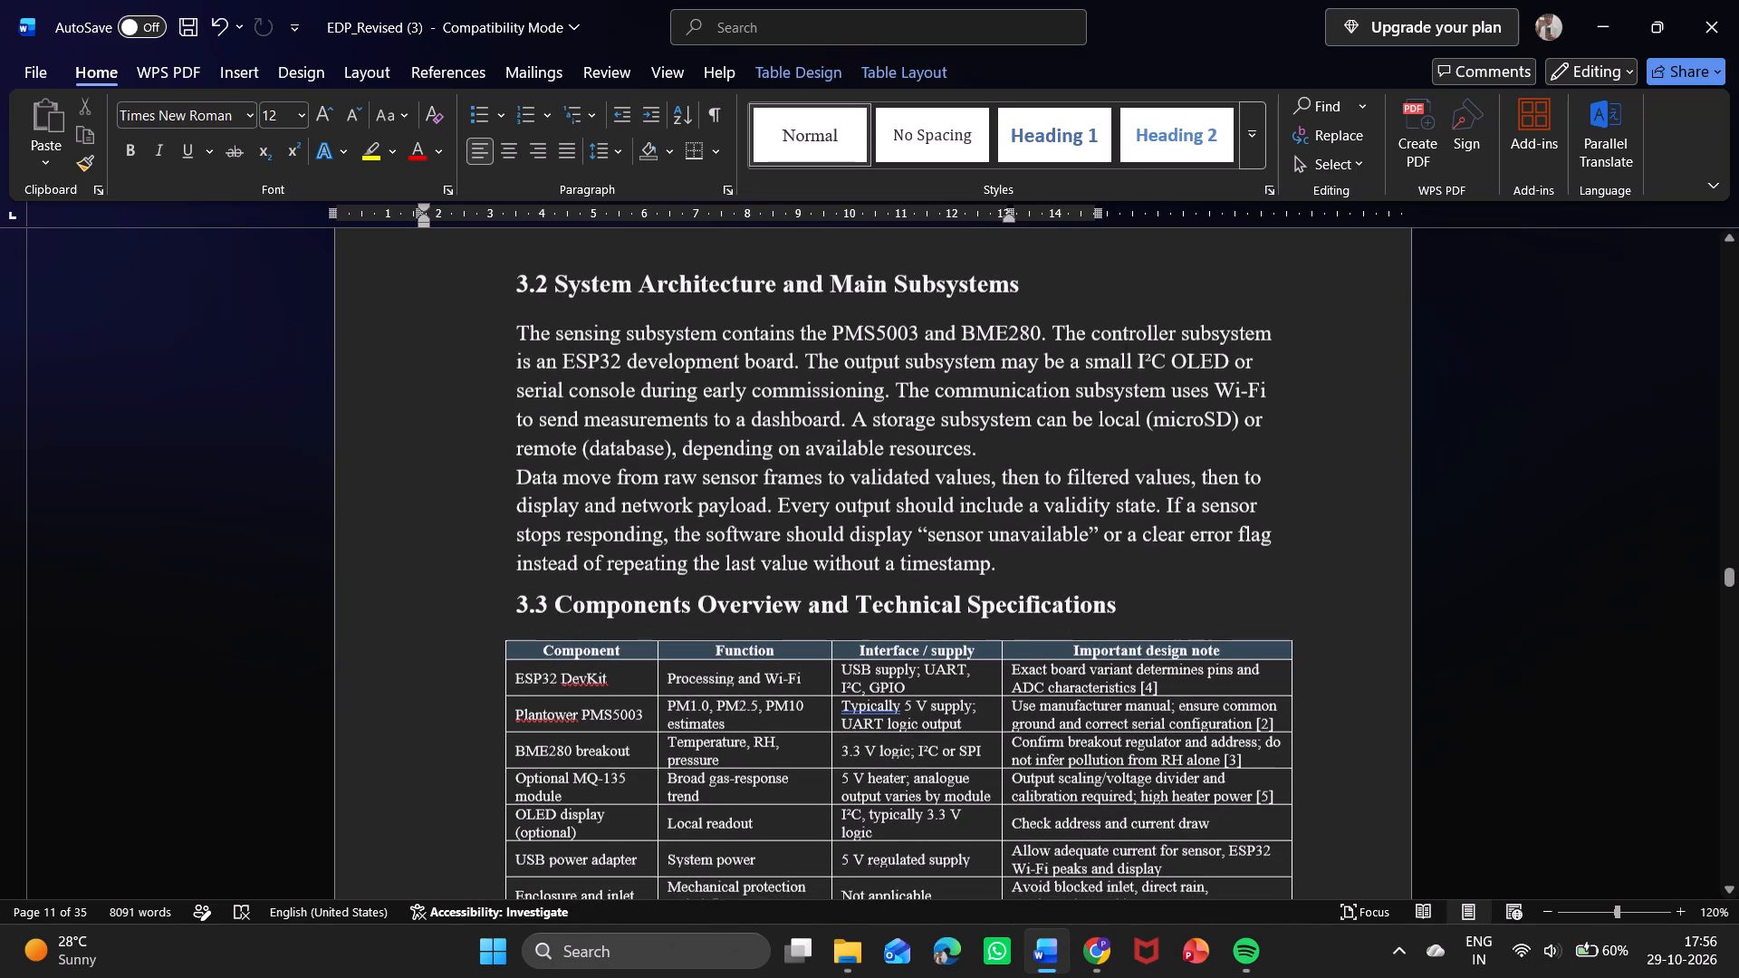
{"action": "scroll", "coordinate": [802, 442], "scroll_direction": "down", "scroll_amount": 1}
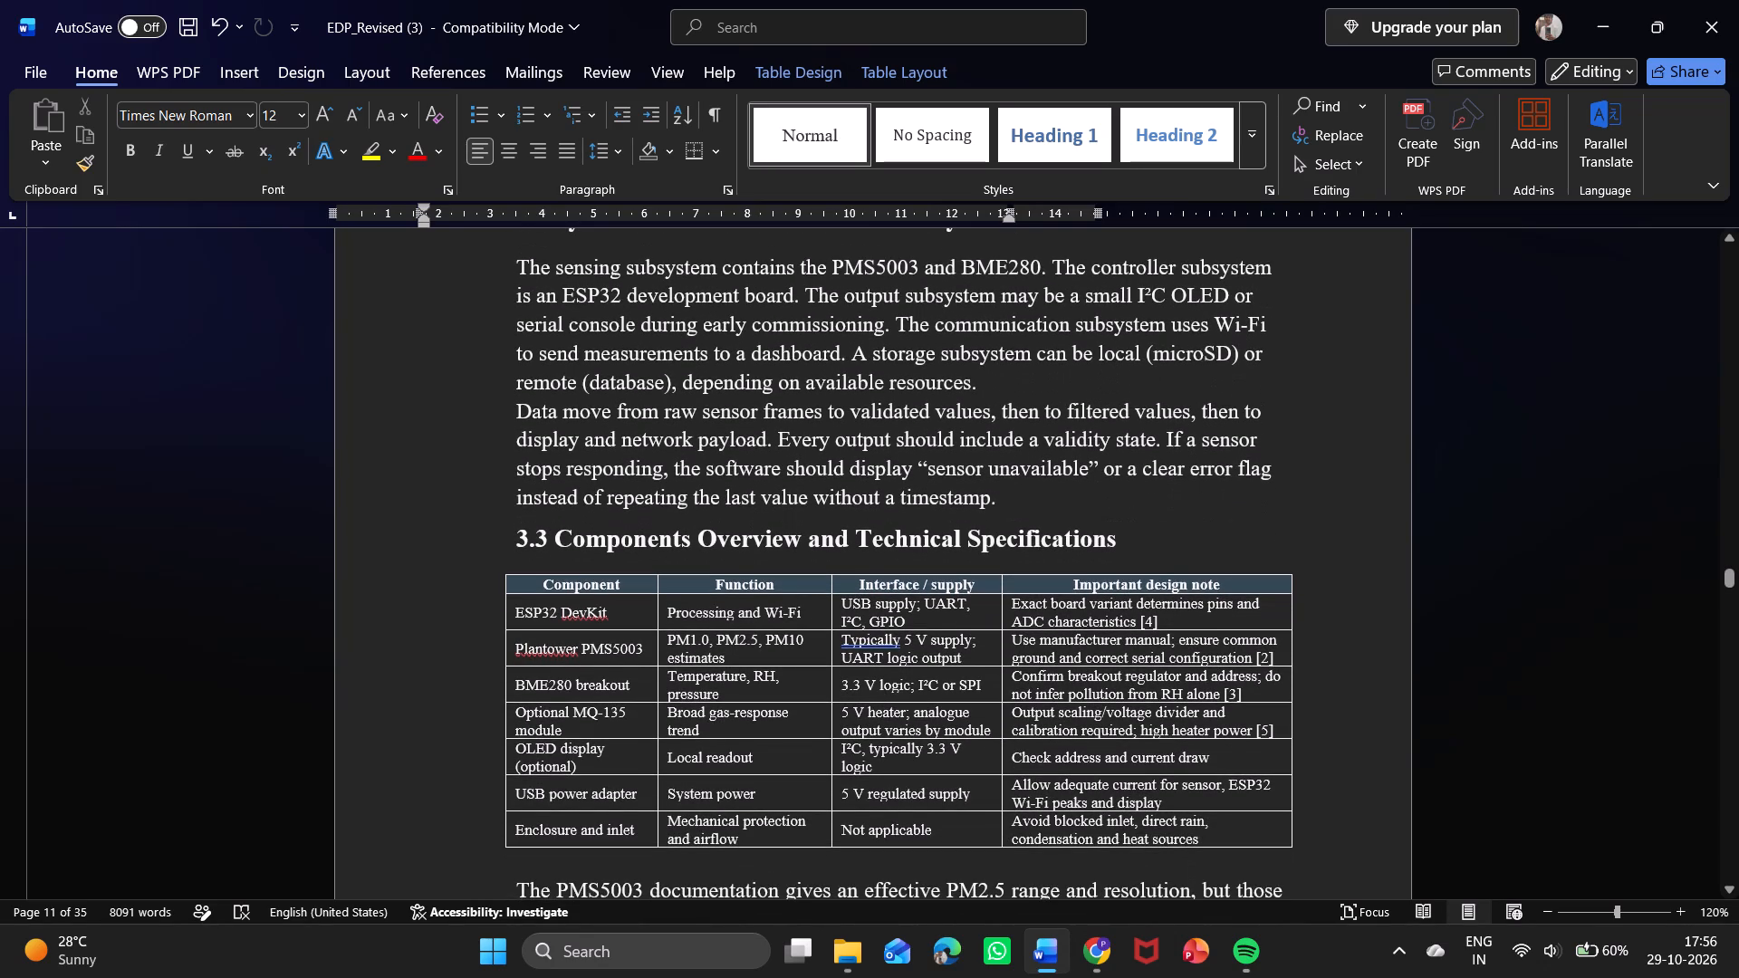
{"action": "scroll", "coordinate": [802, 442], "scroll_direction": "up", "scroll_amount": 1}
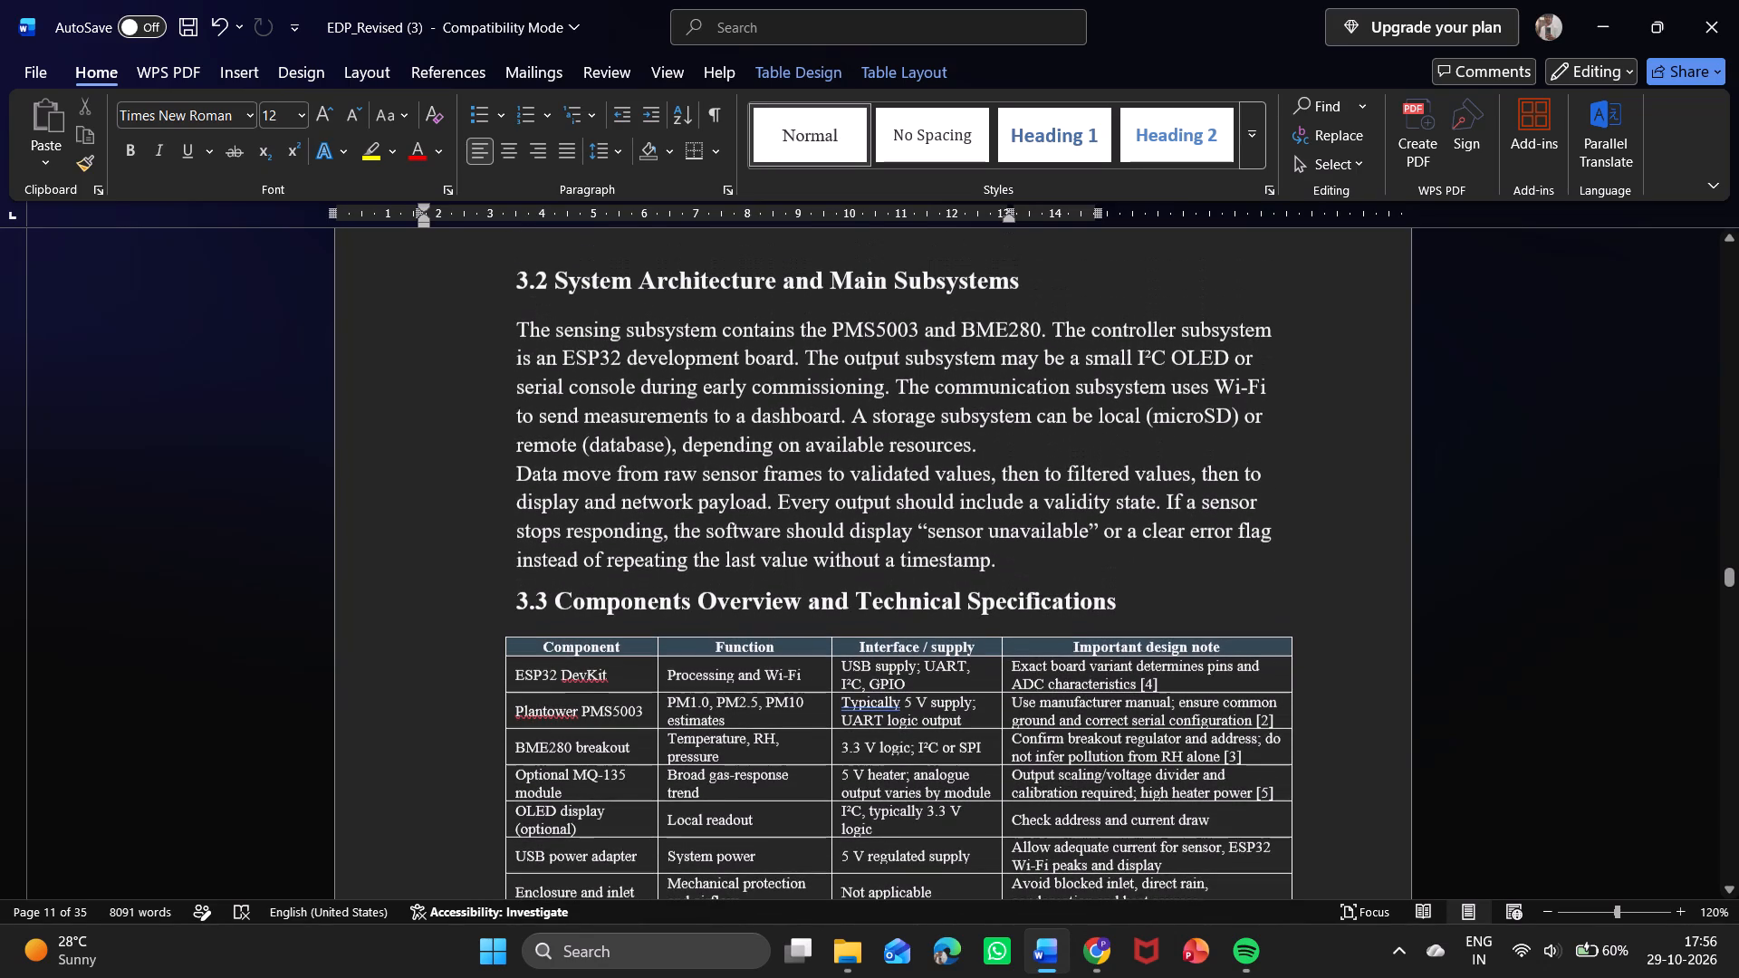
Look forward from section 3.3 to section 3.8, checking the page of Figure 3.2 and the section 3.6 pin connection table.
{"action": "scroll", "coordinate": [802, 442], "scroll_direction": "down", "scroll_amount": 2}
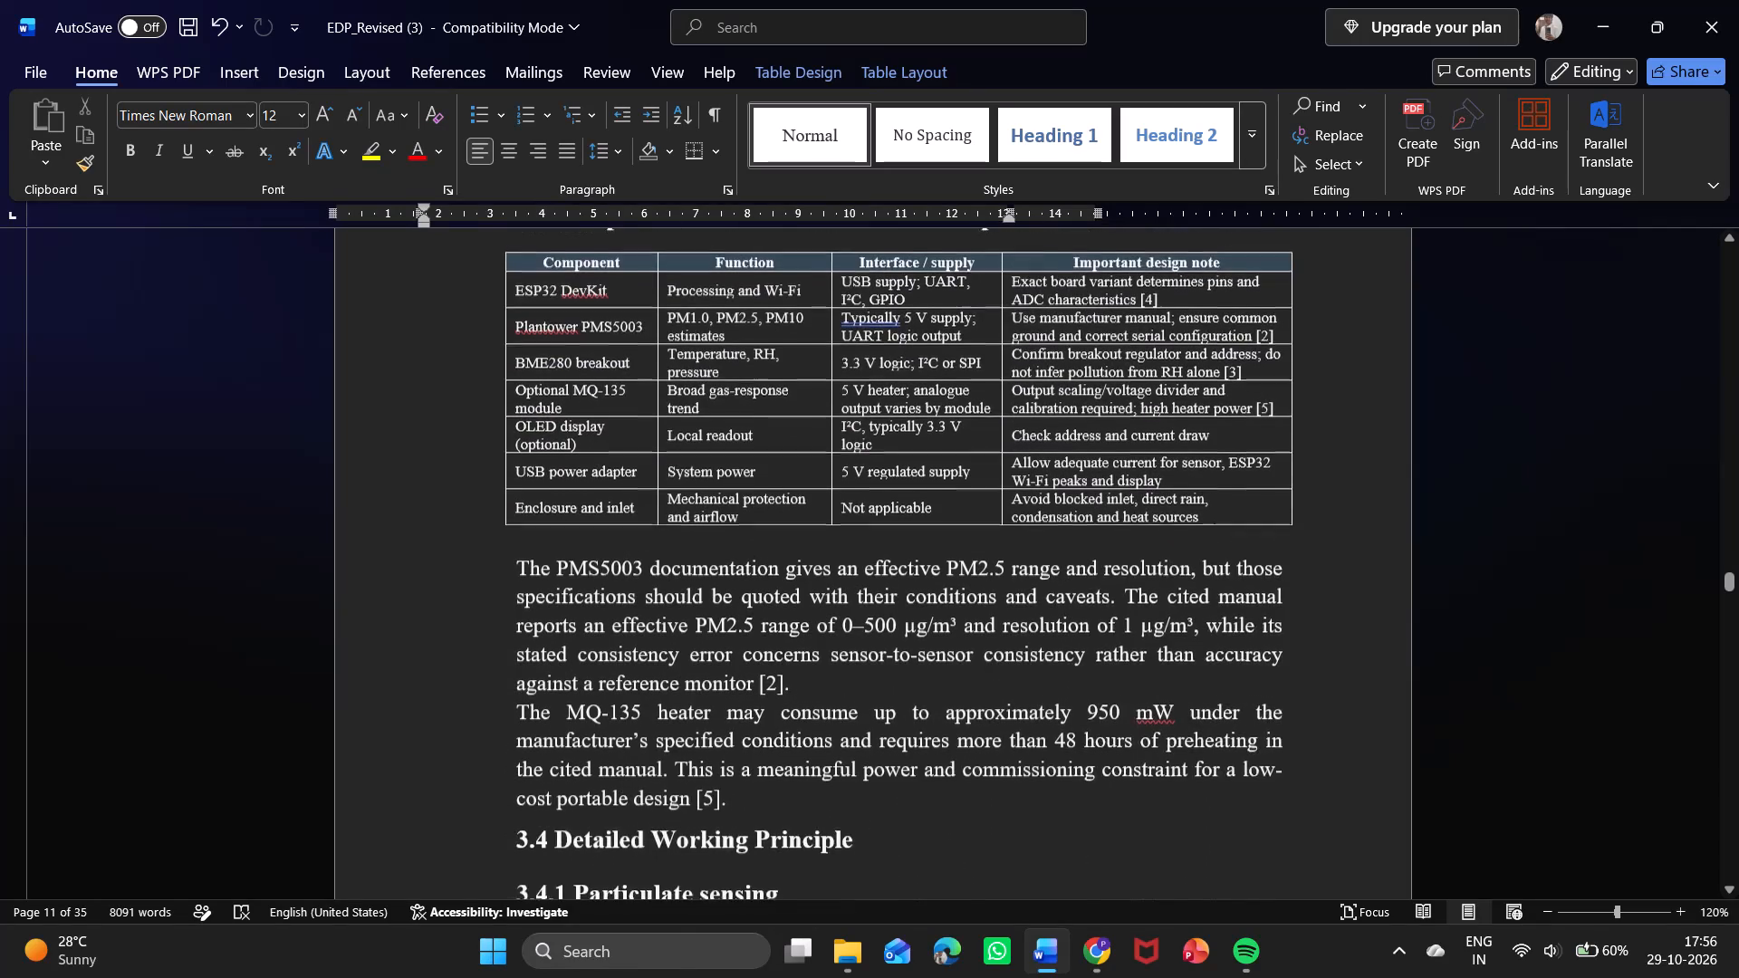
{"action": "scroll", "coordinate": [802, 442], "scroll_direction": "down", "scroll_amount": 1}
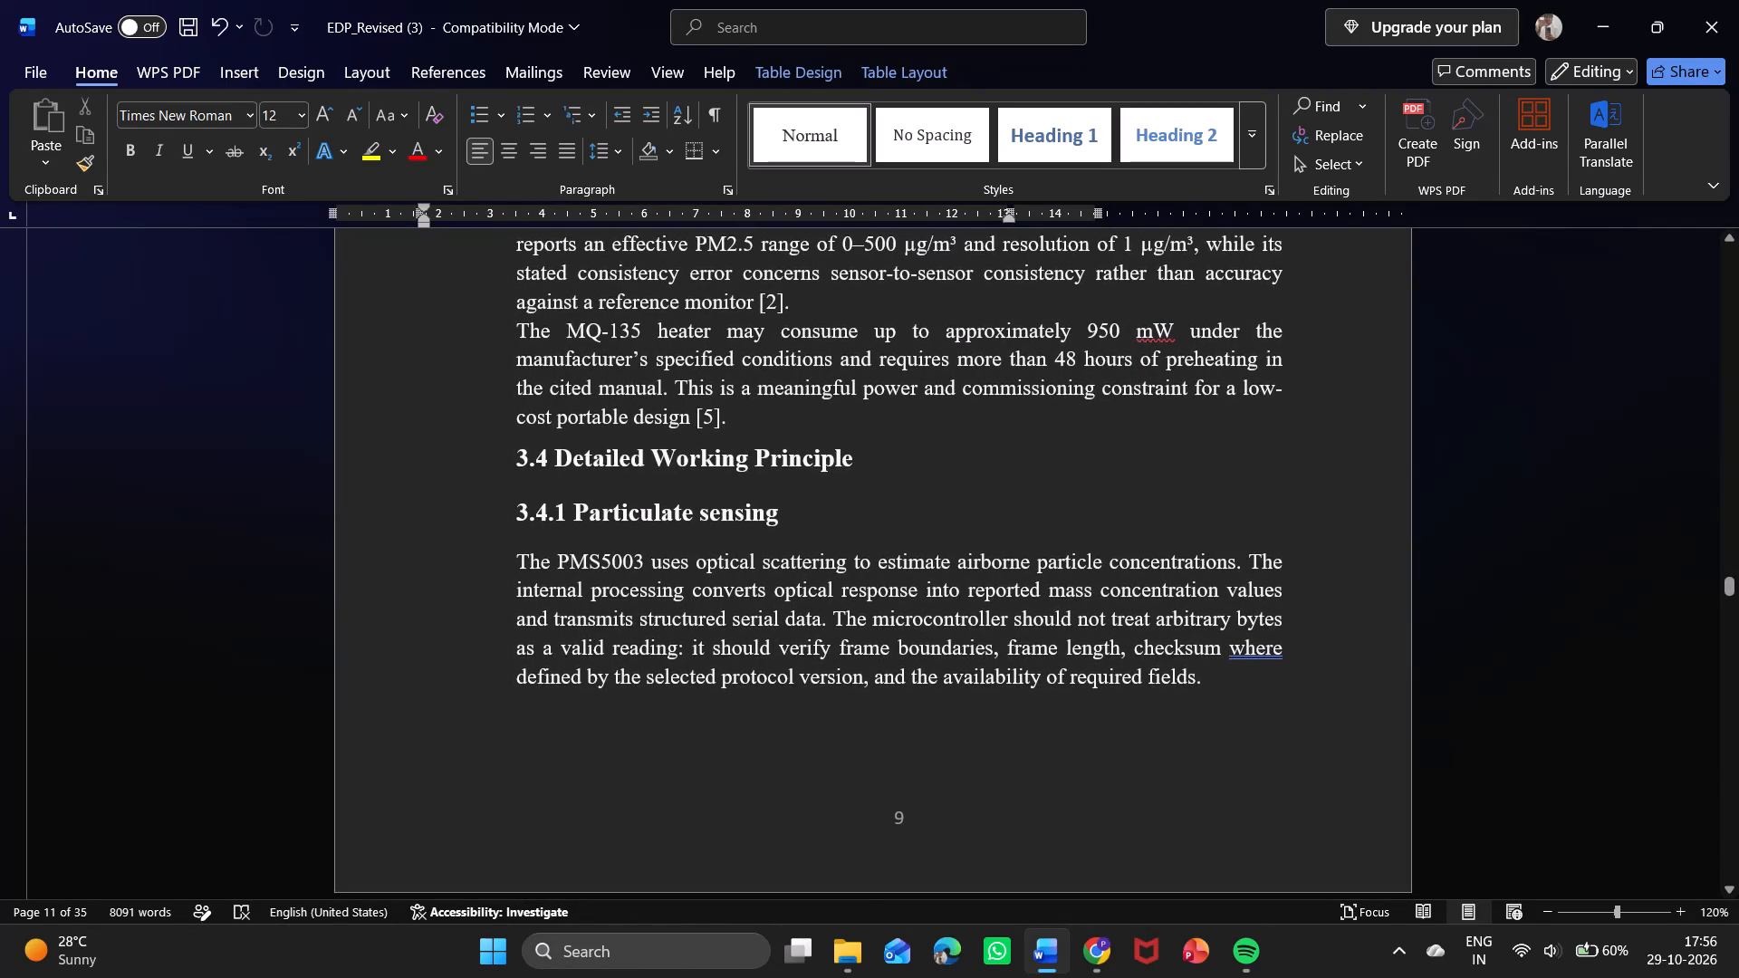
{"action": "scroll", "coordinate": [802, 442], "scroll_direction": "down", "scroll_amount": 2}
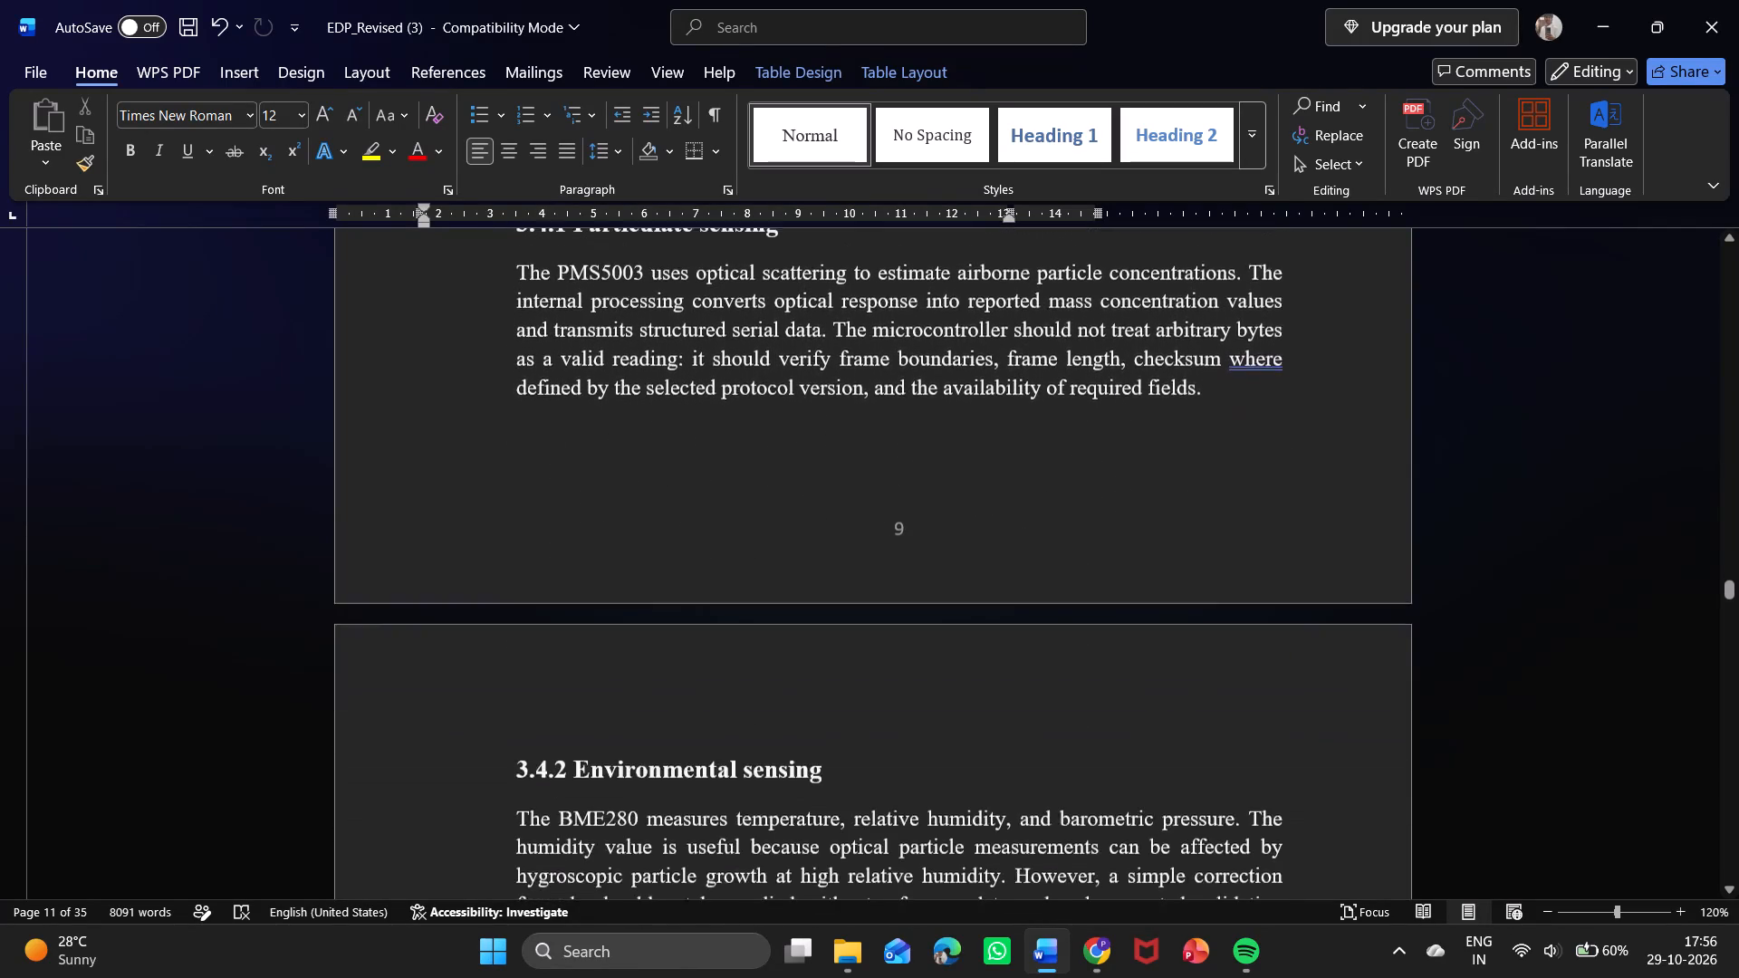
{"action": "scroll", "coordinate": [802, 442], "scroll_direction": "down", "scroll_amount": 2}
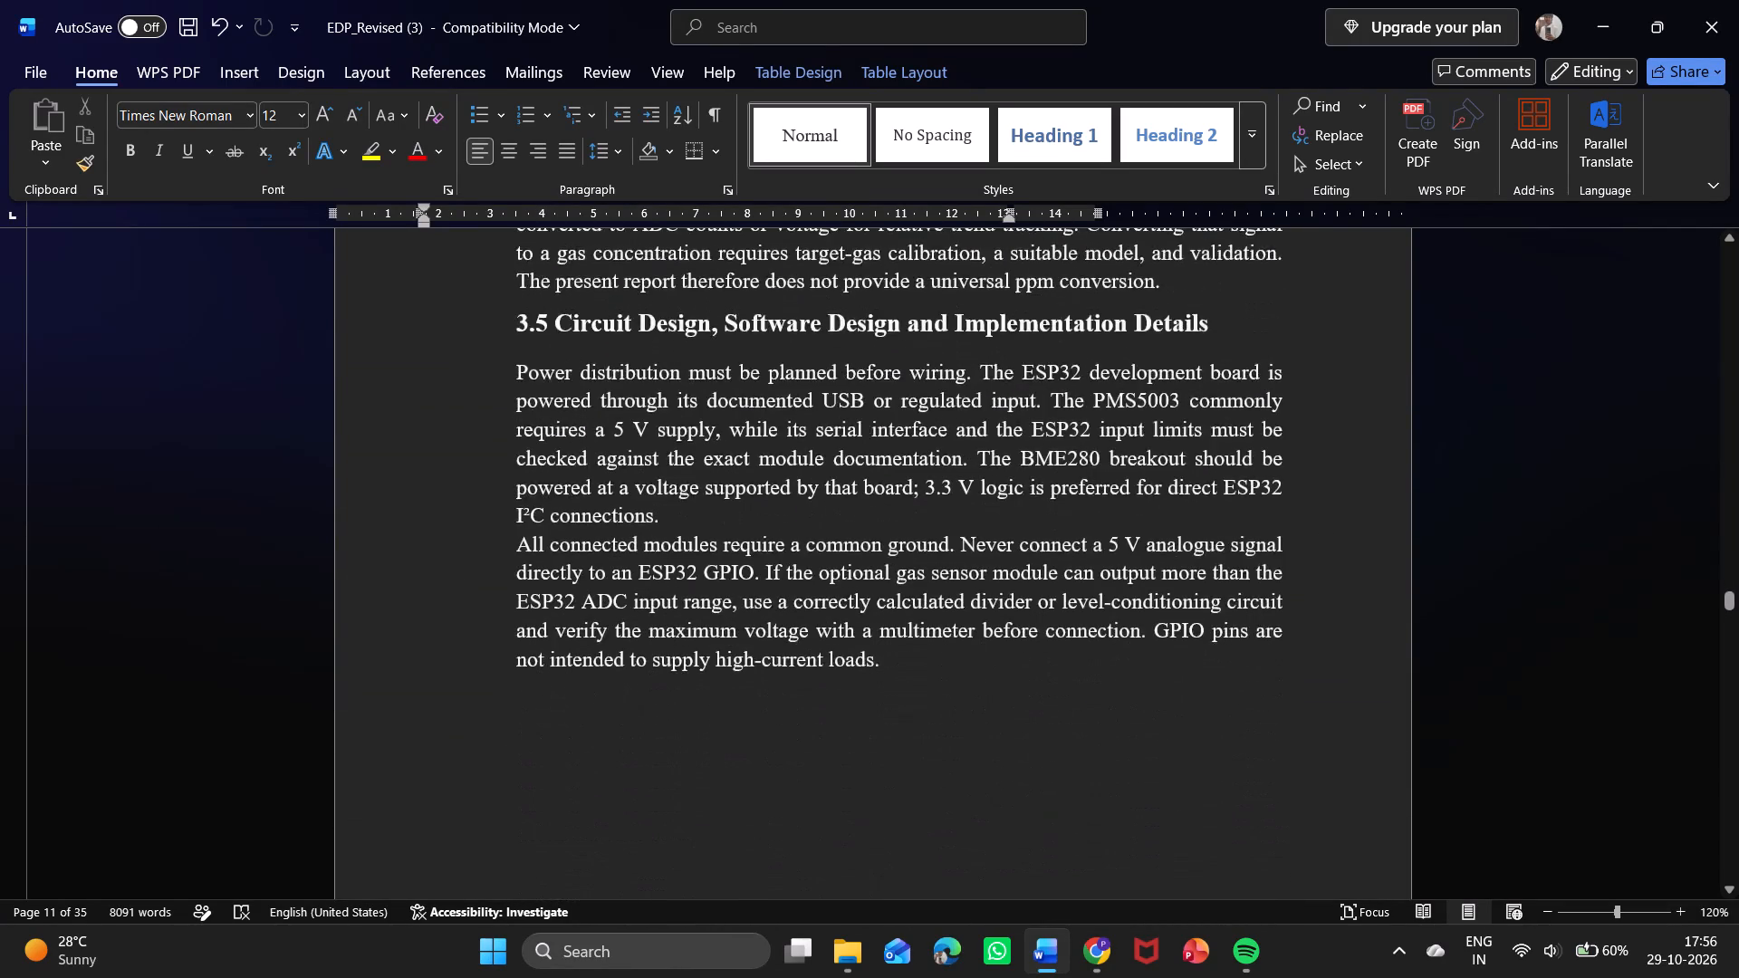
{"action": "scroll", "coordinate": [802, 442], "scroll_direction": "down", "scroll_amount": 2}
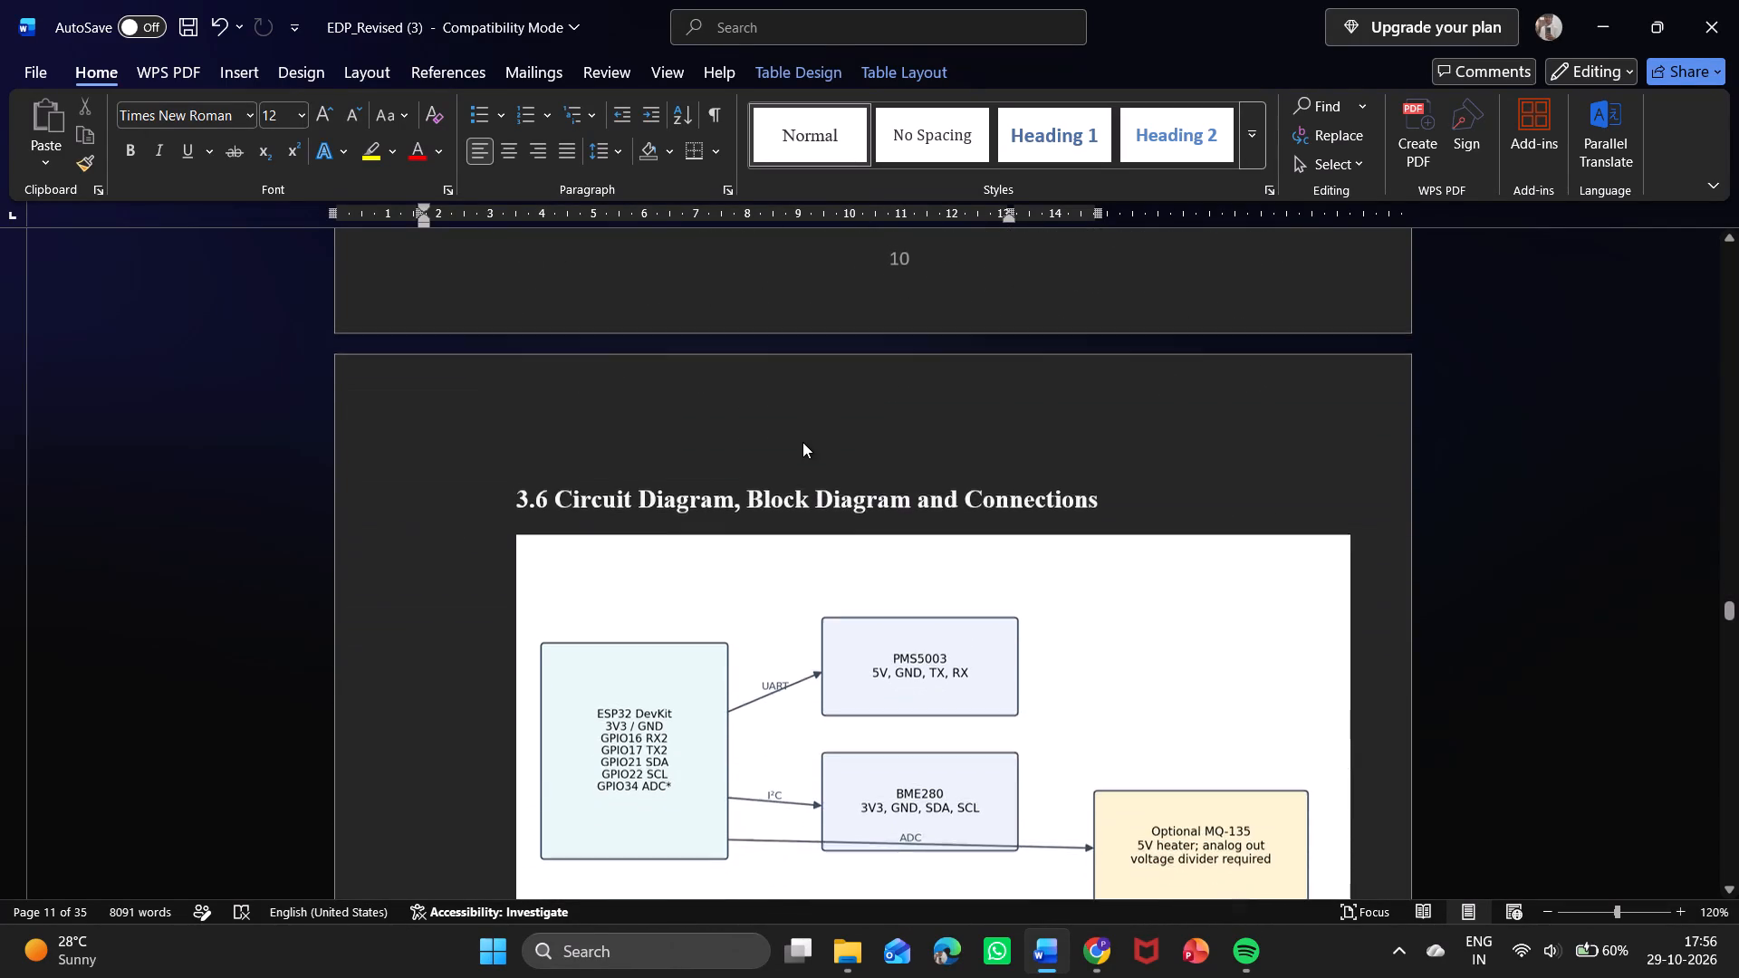
{"action": "scroll", "coordinate": [802, 442], "scroll_direction": "down", "scroll_amount": 2}
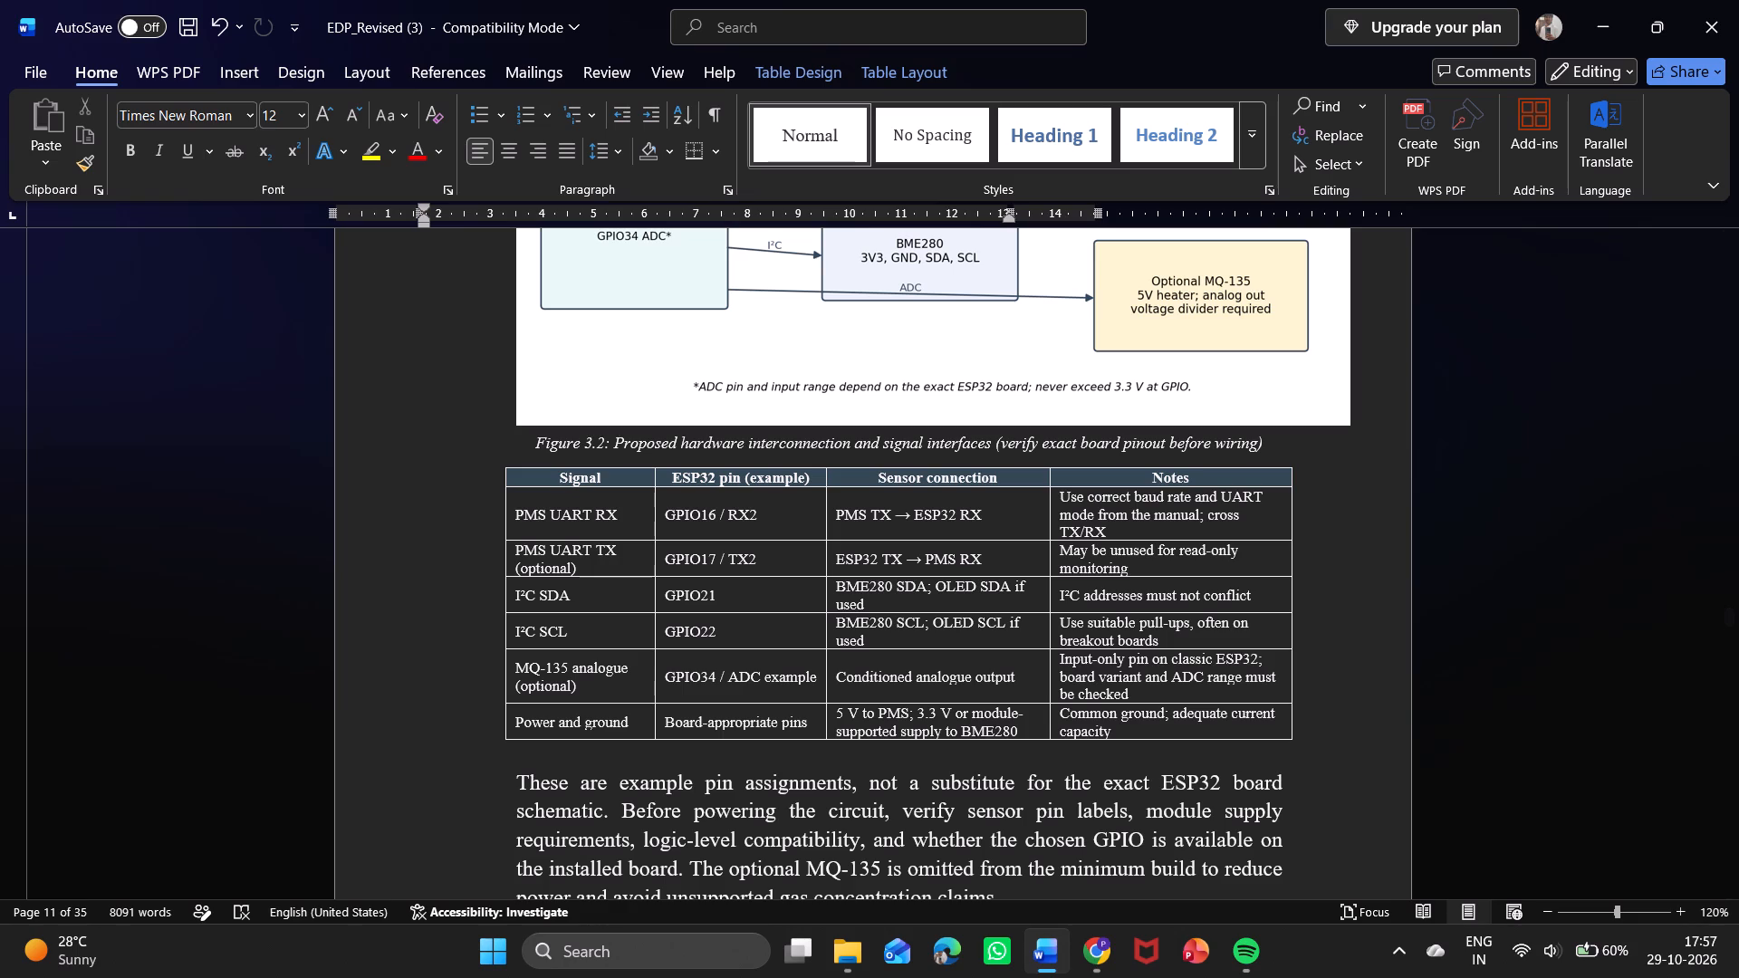
{"action": "scroll", "coordinate": [597, 532], "scroll_direction": "up", "scroll_amount": 1}
{"action": "scroll", "coordinate": [597, 532], "scroll_direction": "down", "scroll_amount": 1}
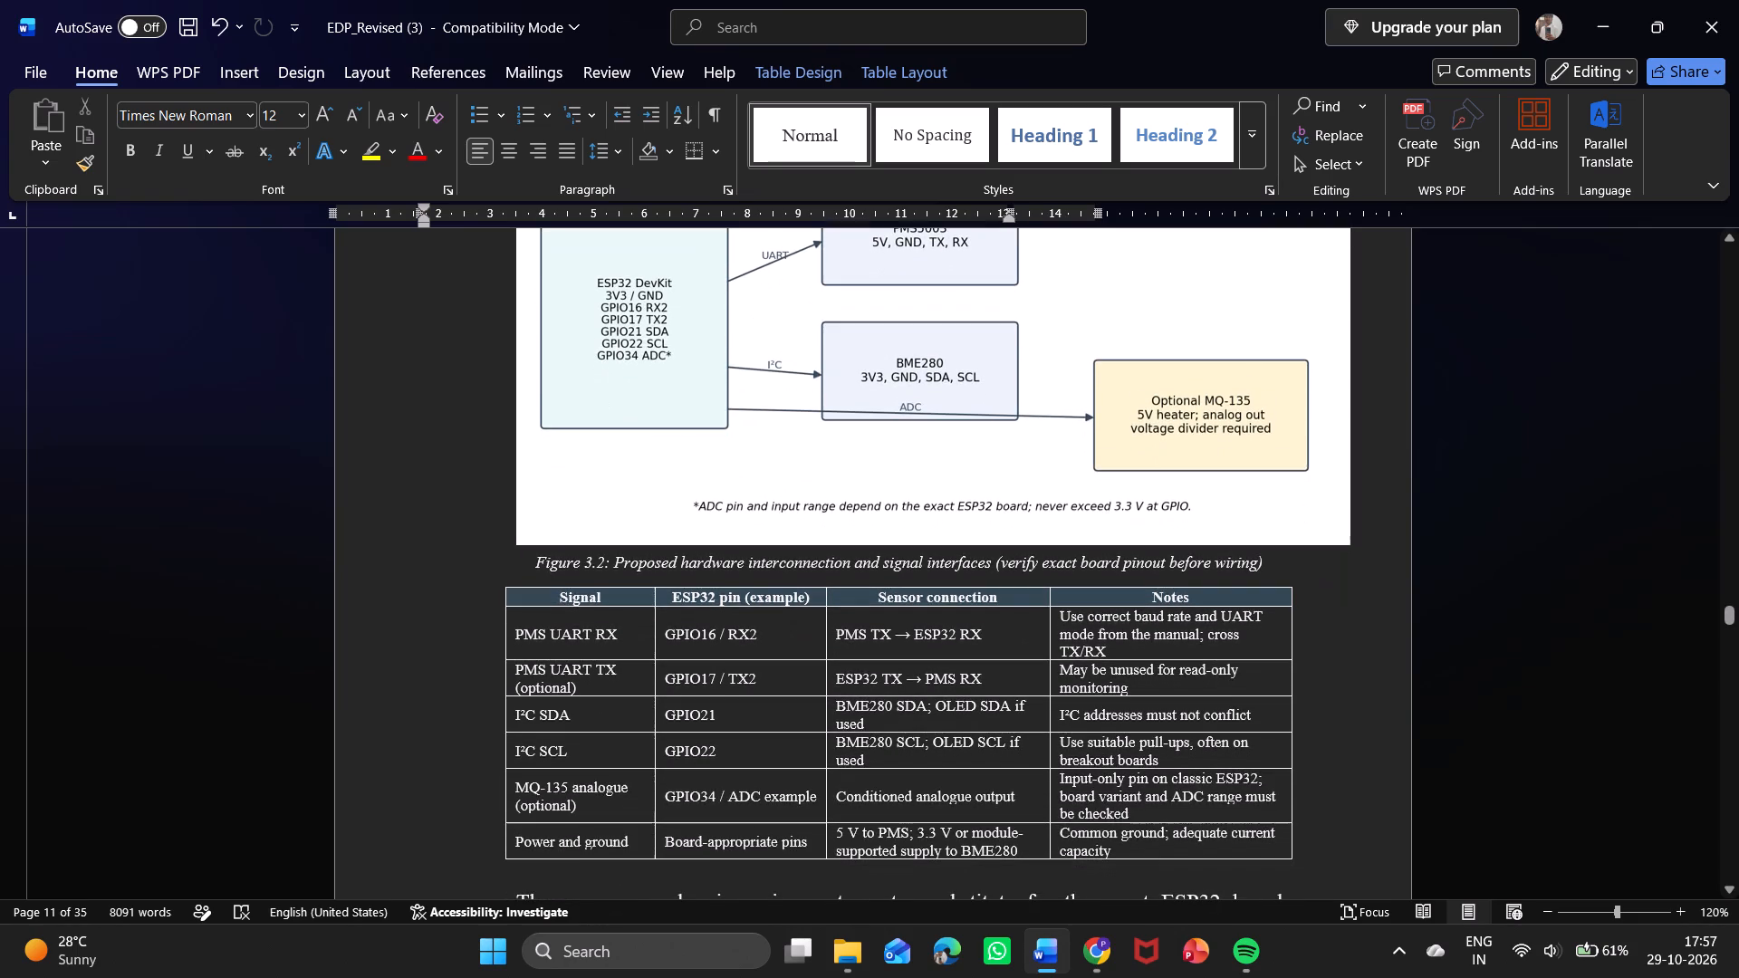
{"action": "scroll", "coordinate": [597, 532], "scroll_direction": "down", "scroll_amount": 3}
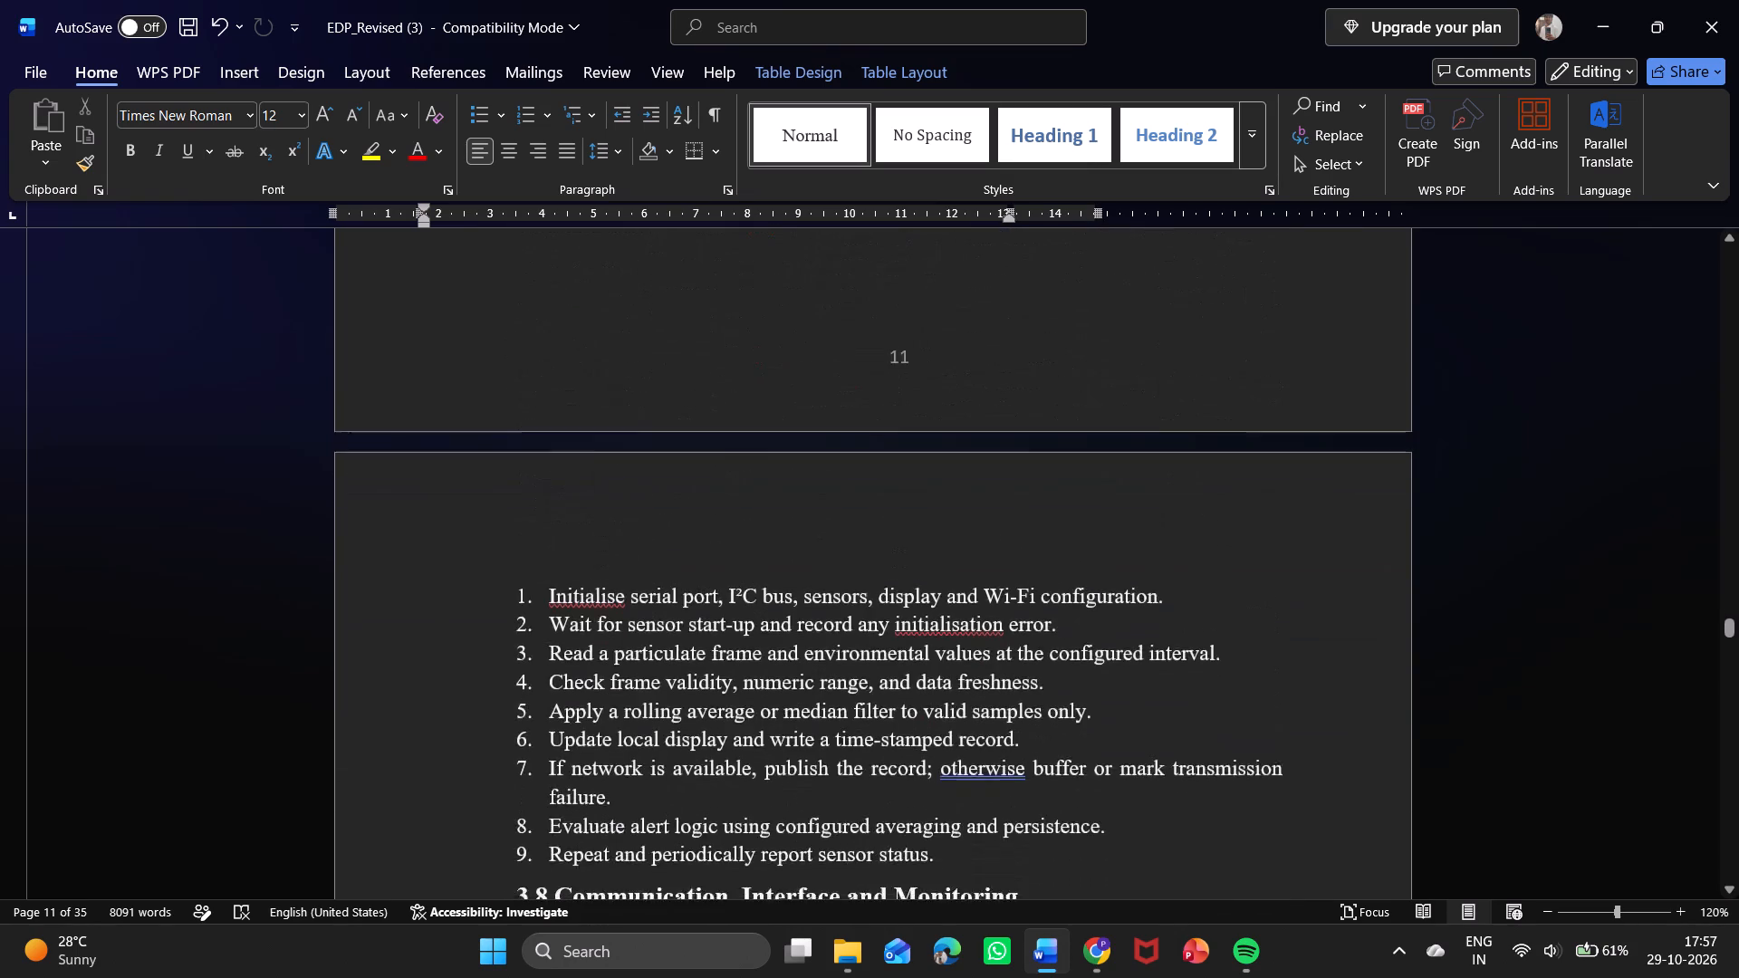
{"action": "scroll", "coordinate": [597, 532], "scroll_direction": "down", "scroll_amount": 1}
{"action": "scroll", "coordinate": [597, 532], "scroll_direction": "up", "scroll_amount": 2}
{"action": "scroll", "coordinate": [597, 532], "scroll_direction": "down", "scroll_amount": 3}
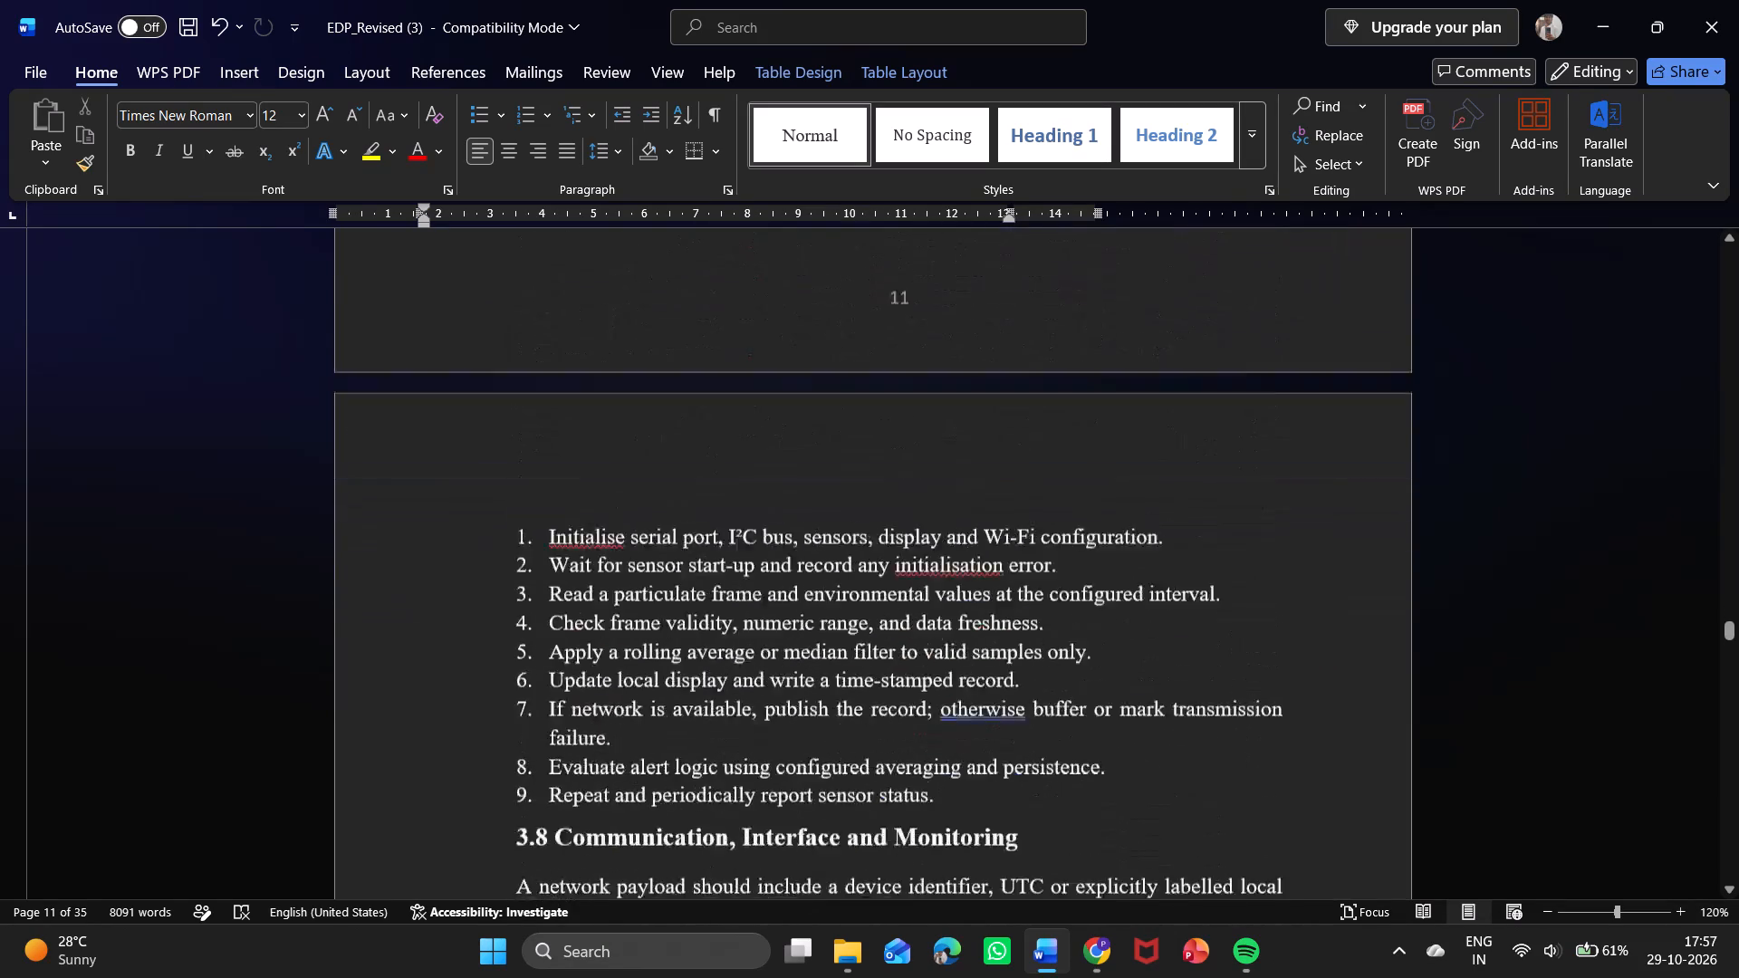
{"action": "scroll", "coordinate": [597, 532], "scroll_direction": "down", "scroll_amount": 3}
Look back from section 3.7 to Figure 1.1 in Chapter 1, rechecking the pages of the section 3.3 and section 2.6 tables.
{"action": "scroll", "coordinate": [597, 532], "scroll_direction": "up", "scroll_amount": 3}
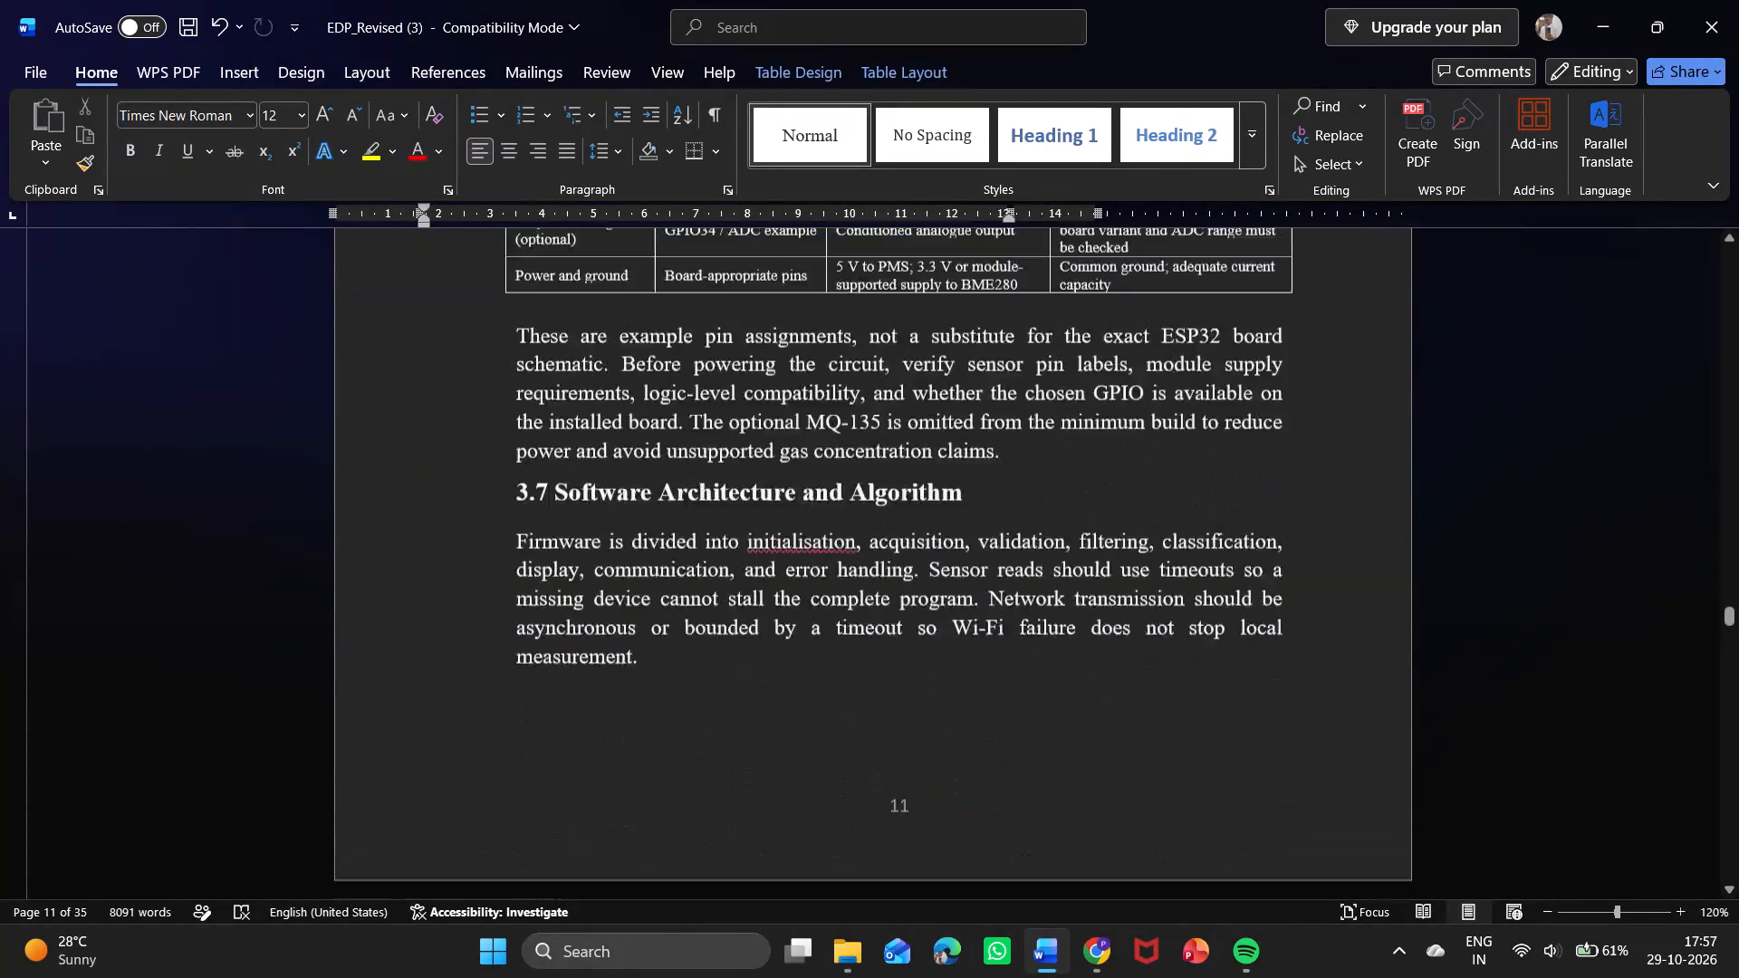
{"action": "scroll", "coordinate": [597, 532], "scroll_direction": "up", "scroll_amount": 8}
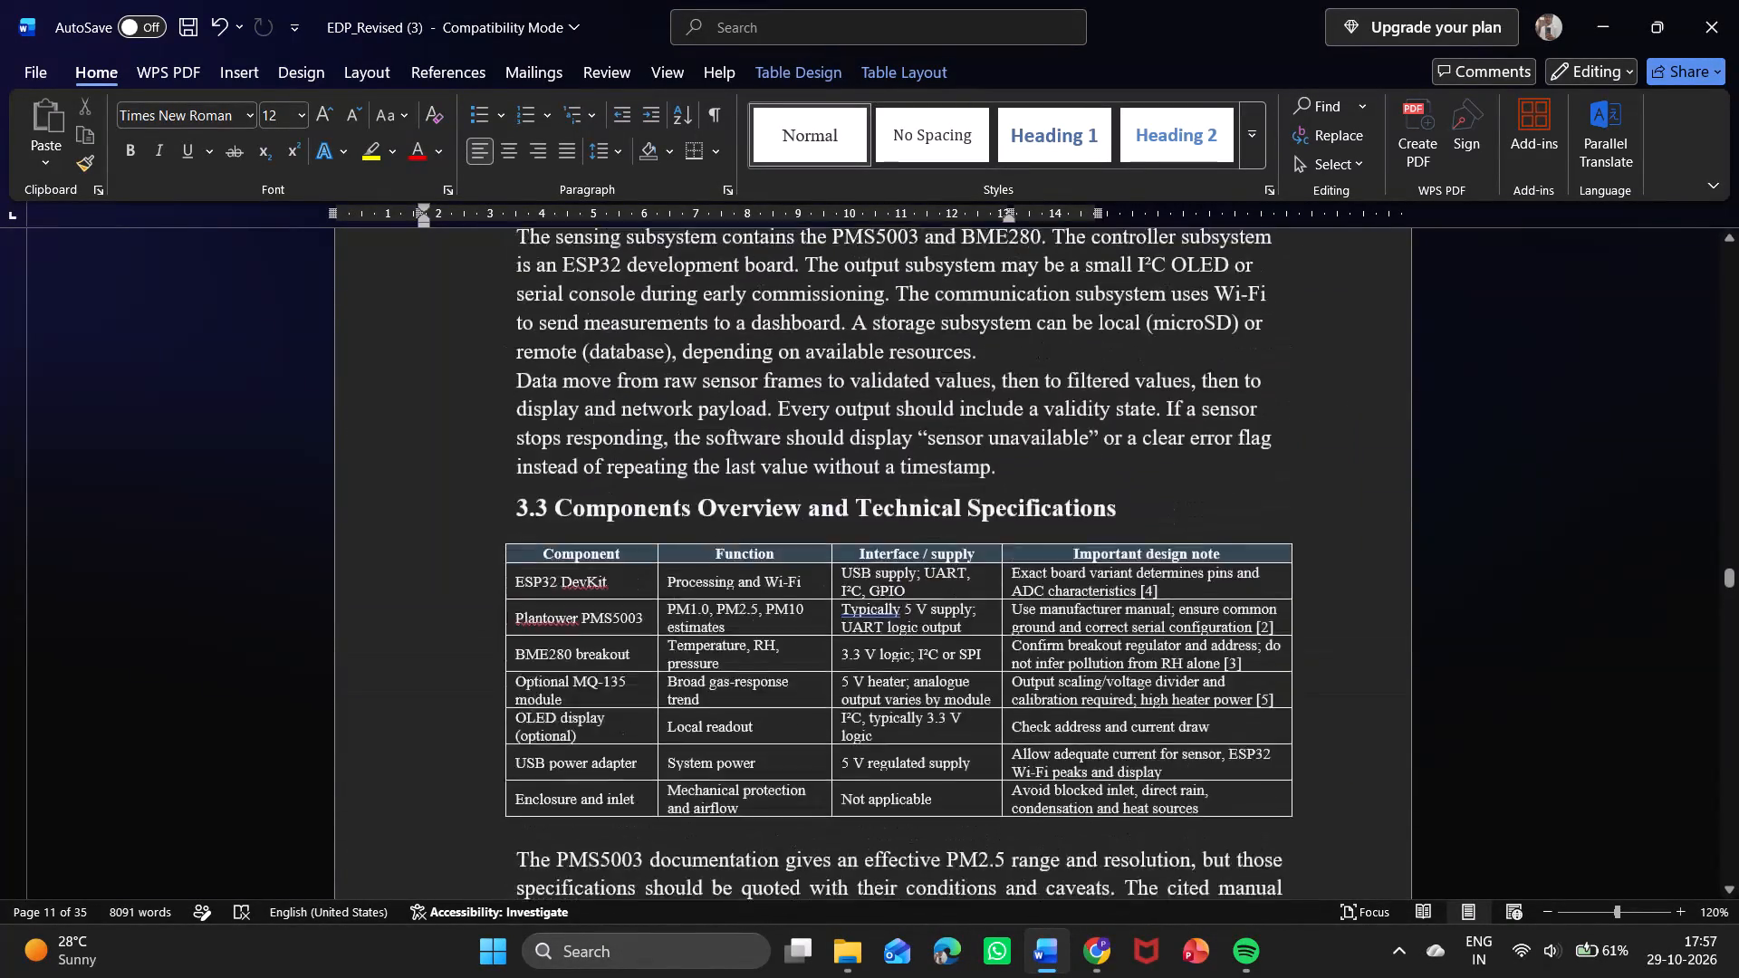
{"action": "scroll", "coordinate": [597, 532], "scroll_direction": "up", "scroll_amount": 1}
{"action": "scroll", "coordinate": [597, 532], "scroll_direction": "down", "scroll_amount": 1}
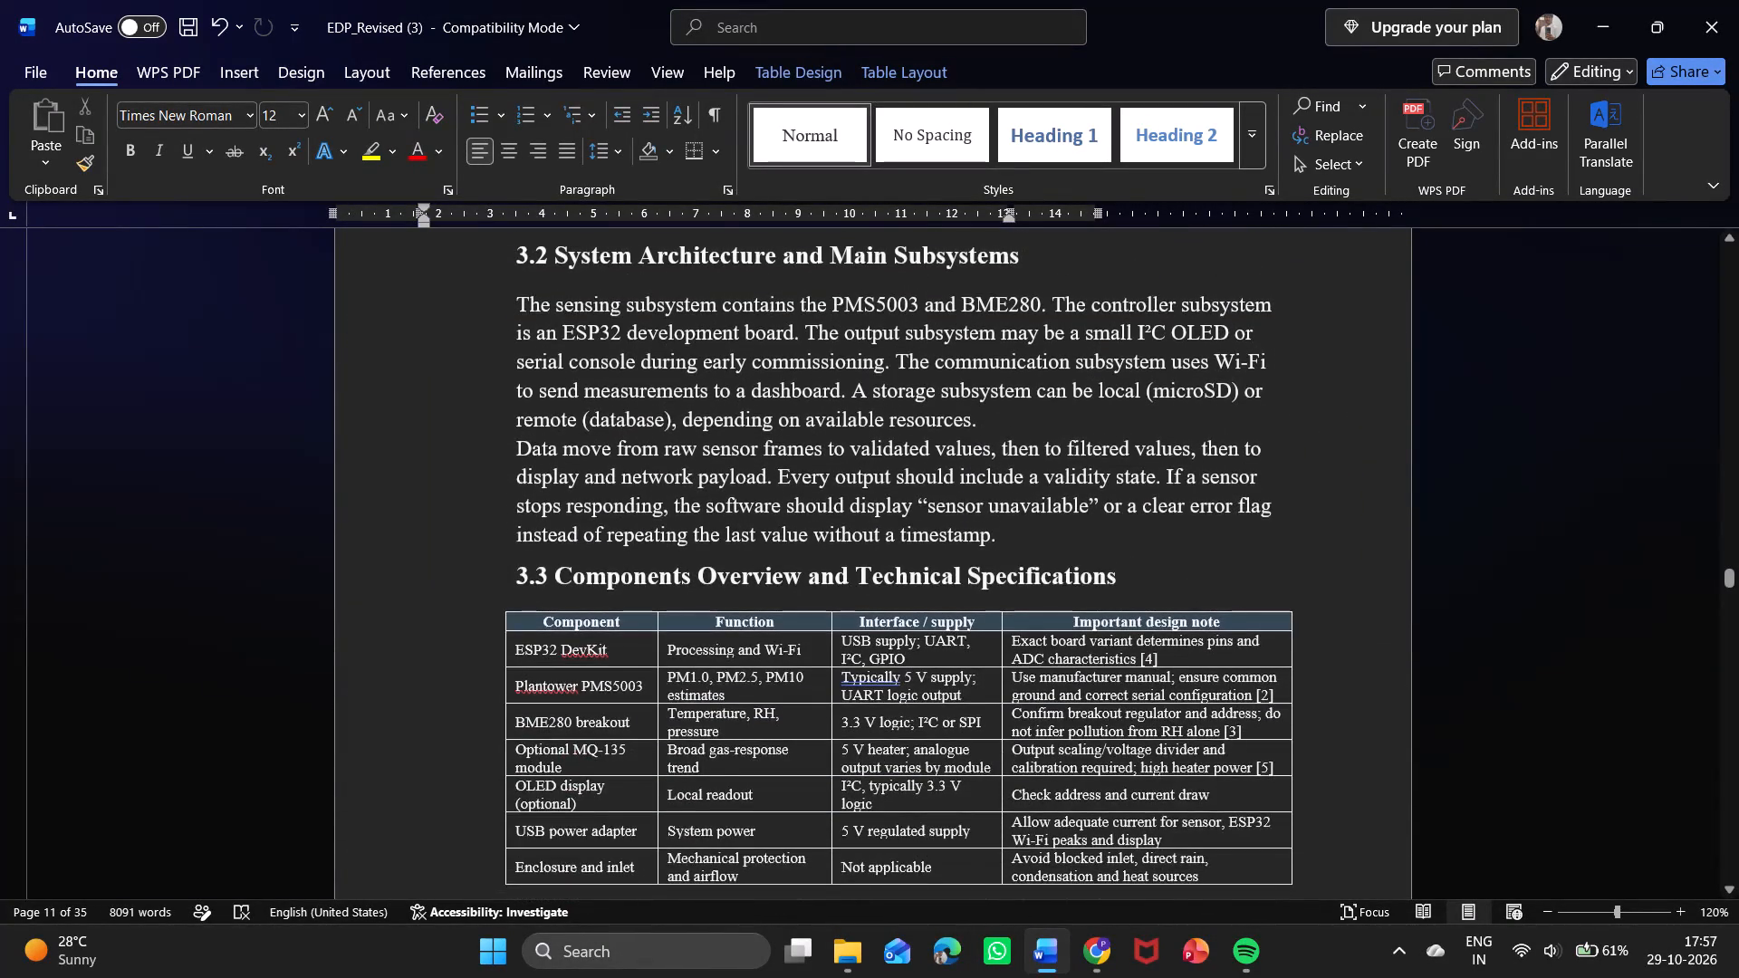
{"action": "scroll", "coordinate": [597, 532], "scroll_direction": "up", "scroll_amount": 5}
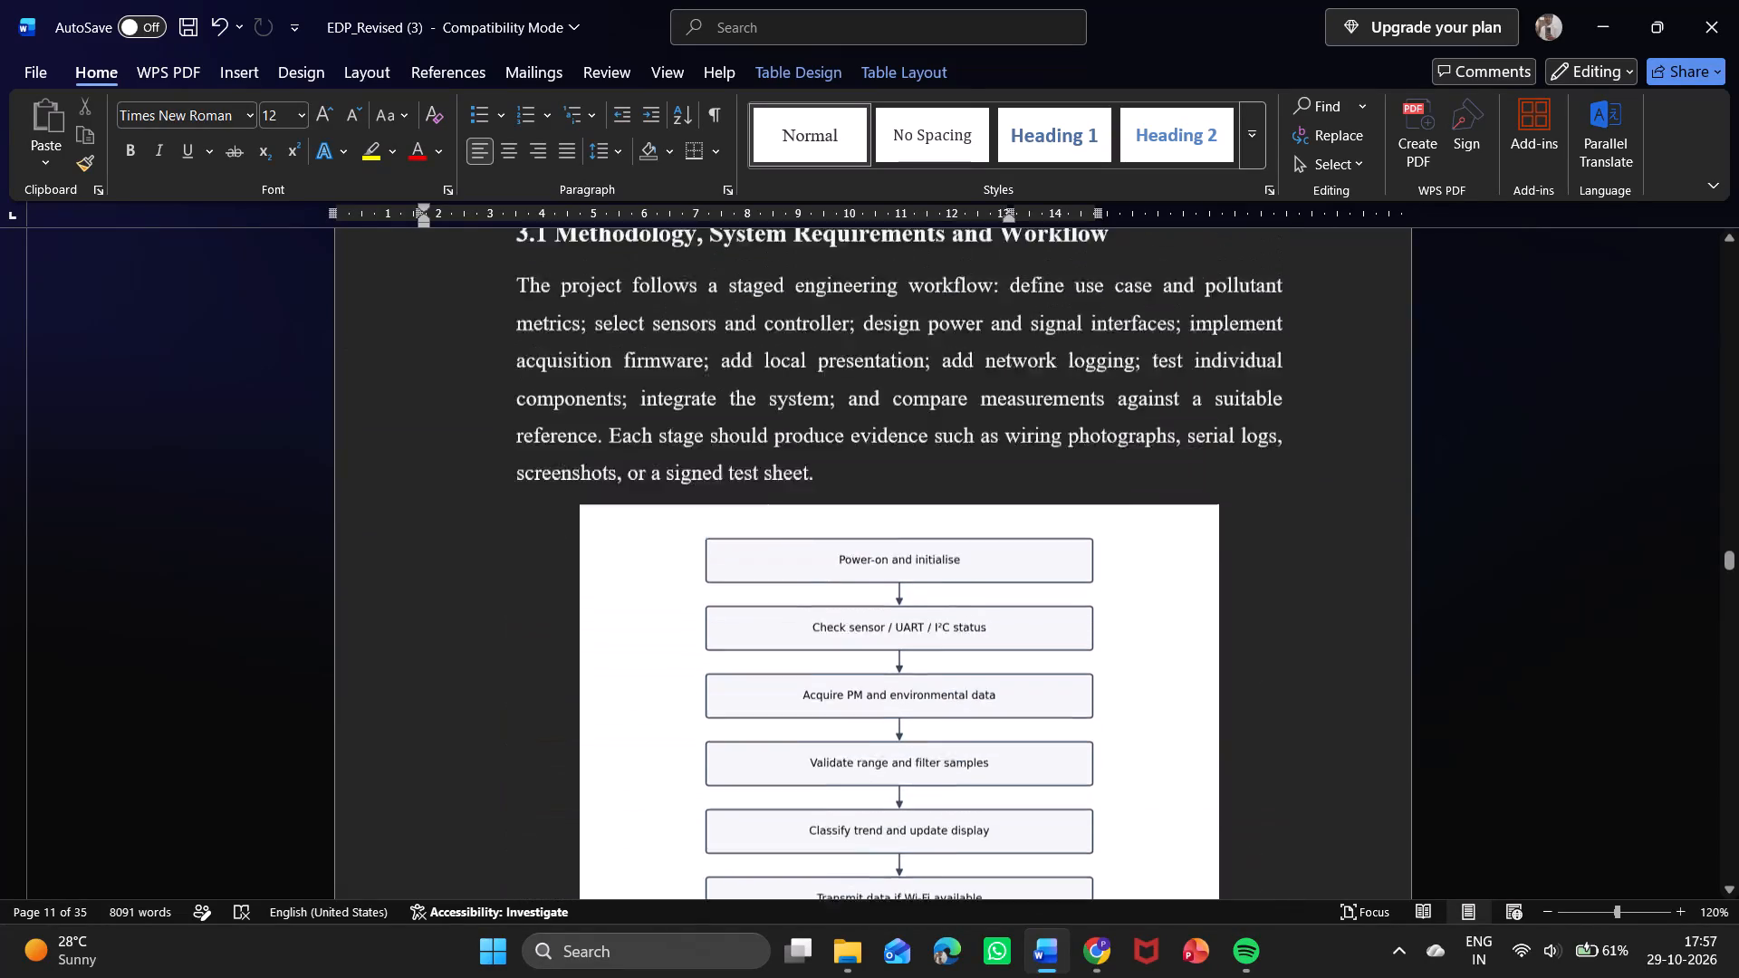
{"action": "scroll", "coordinate": [597, 532], "scroll_direction": "up", "scroll_amount": 3}
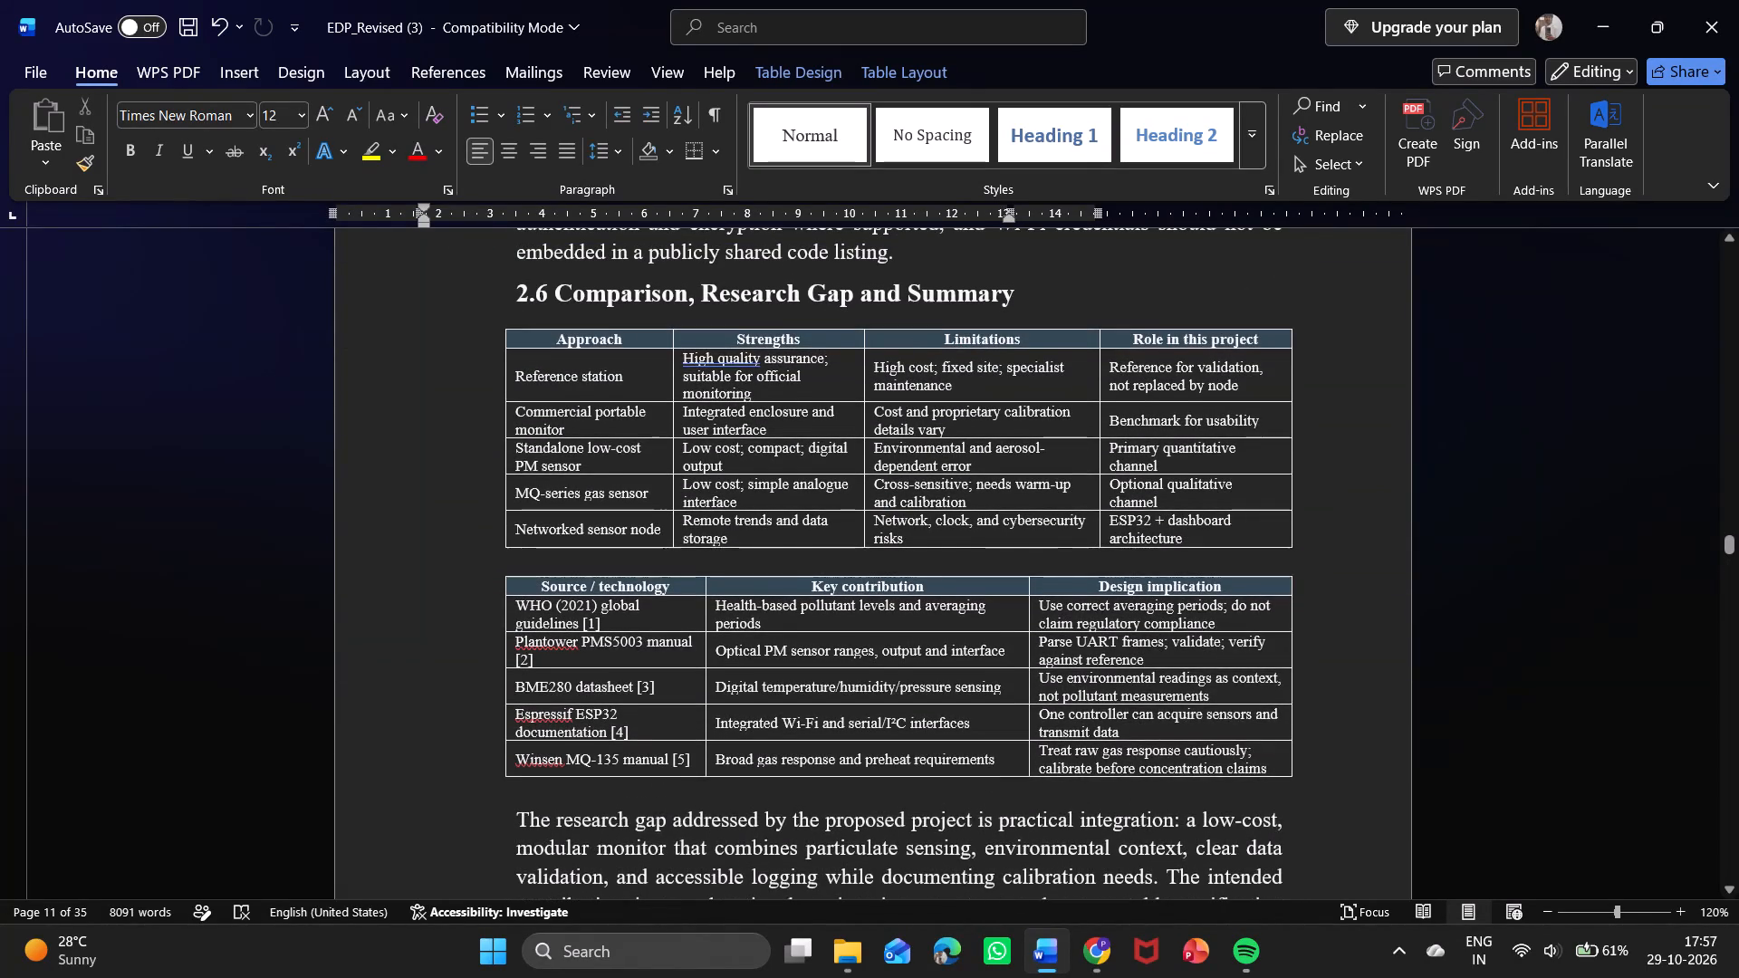
{"action": "scroll", "coordinate": [597, 532], "scroll_direction": "up", "scroll_amount": 2}
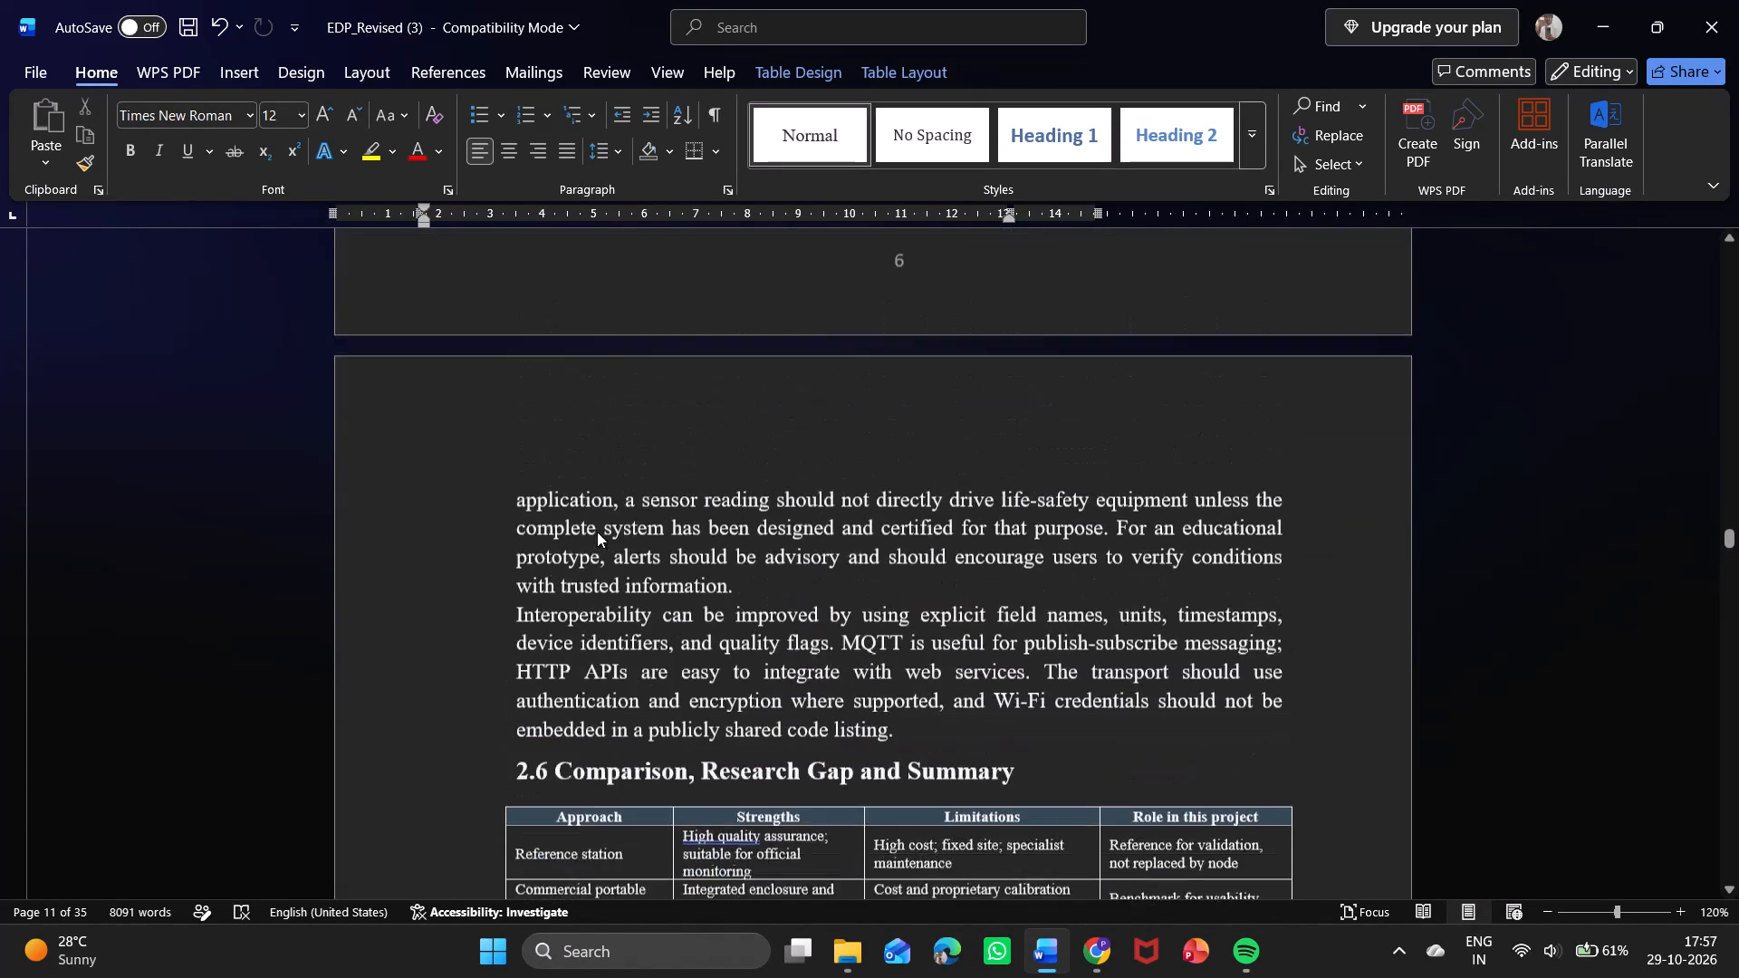
{"action": "scroll", "coordinate": [597, 532], "scroll_direction": "up", "scroll_amount": 4}
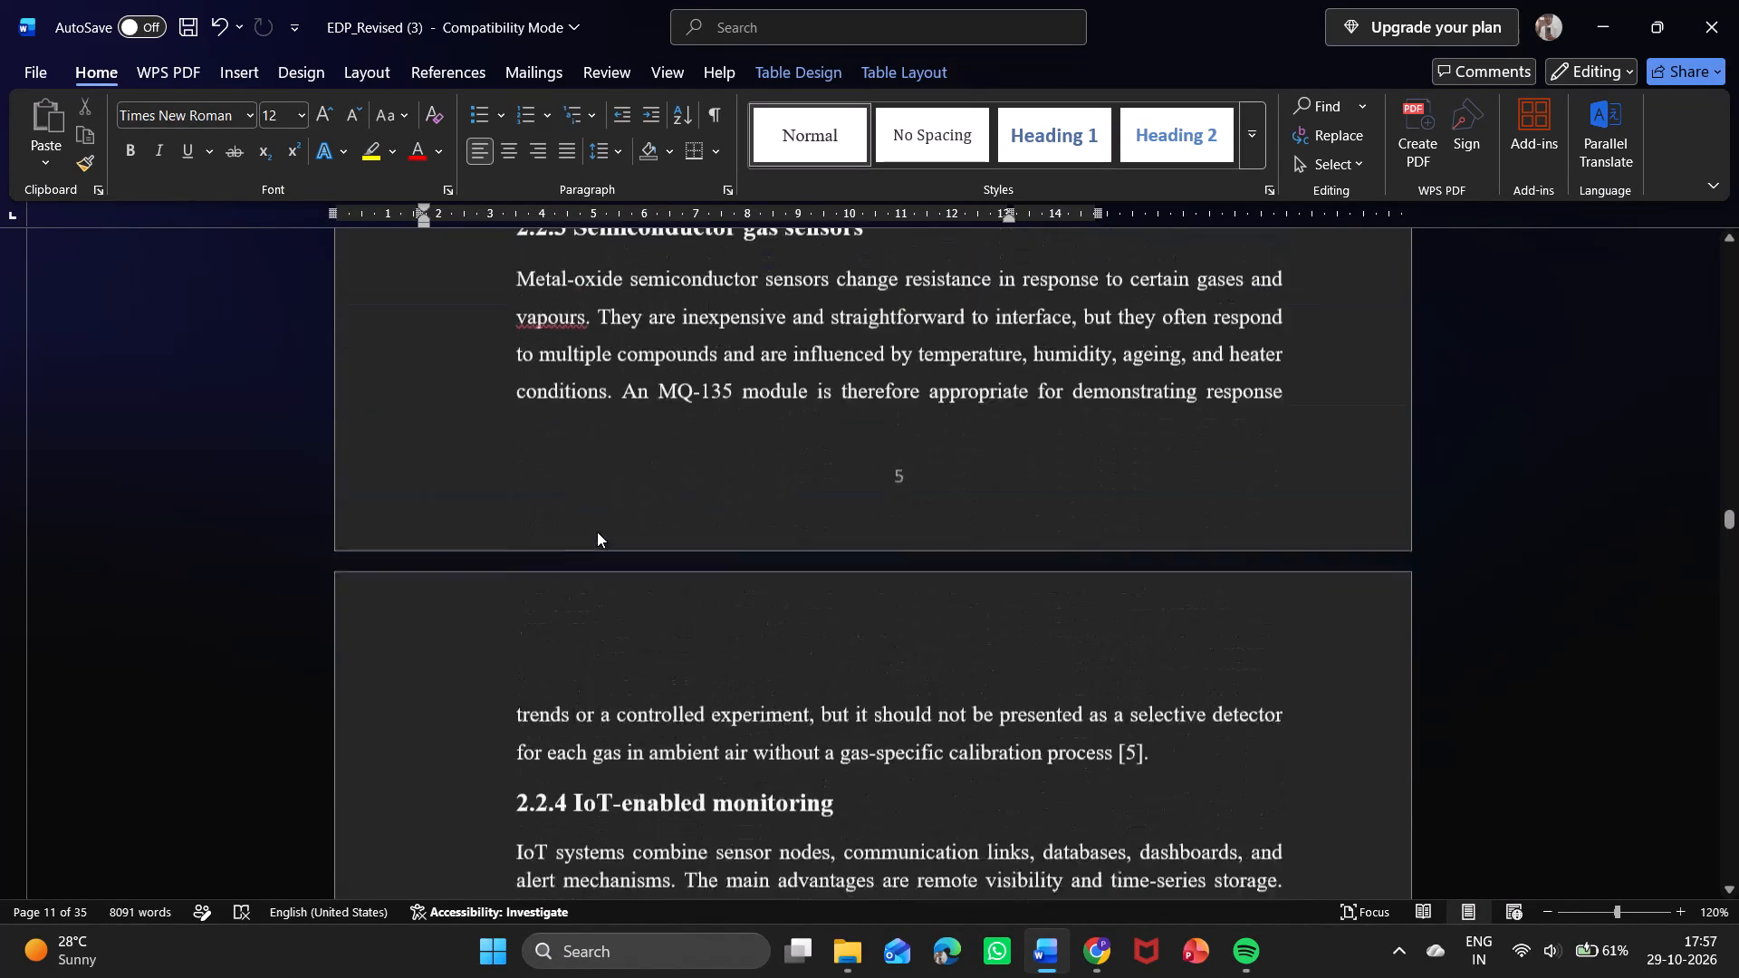
{"action": "scroll", "coordinate": [597, 532], "scroll_direction": "up", "scroll_amount": 6}
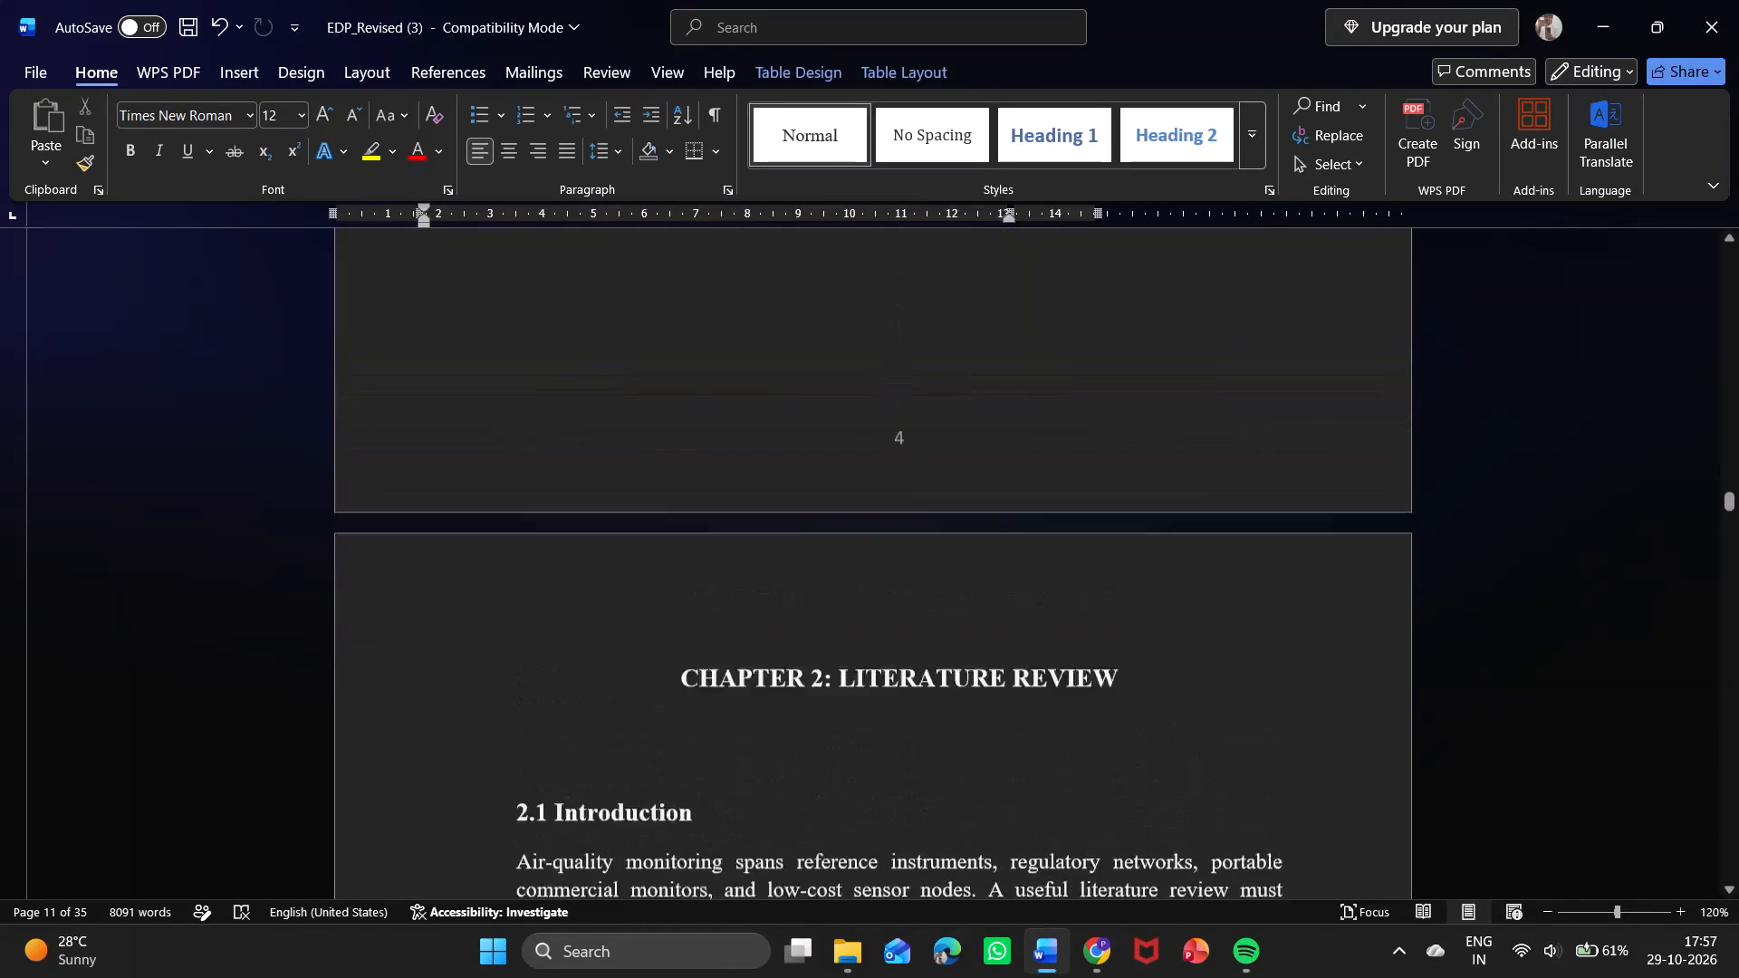
{"action": "scroll", "coordinate": [597, 532], "scroll_direction": "up", "scroll_amount": 3}
Look forward from Figure 1.1 to section 3.10, checking the page where the control parameter table continues.
{"action": "scroll", "coordinate": [597, 532], "scroll_direction": "down", "scroll_amount": 5}
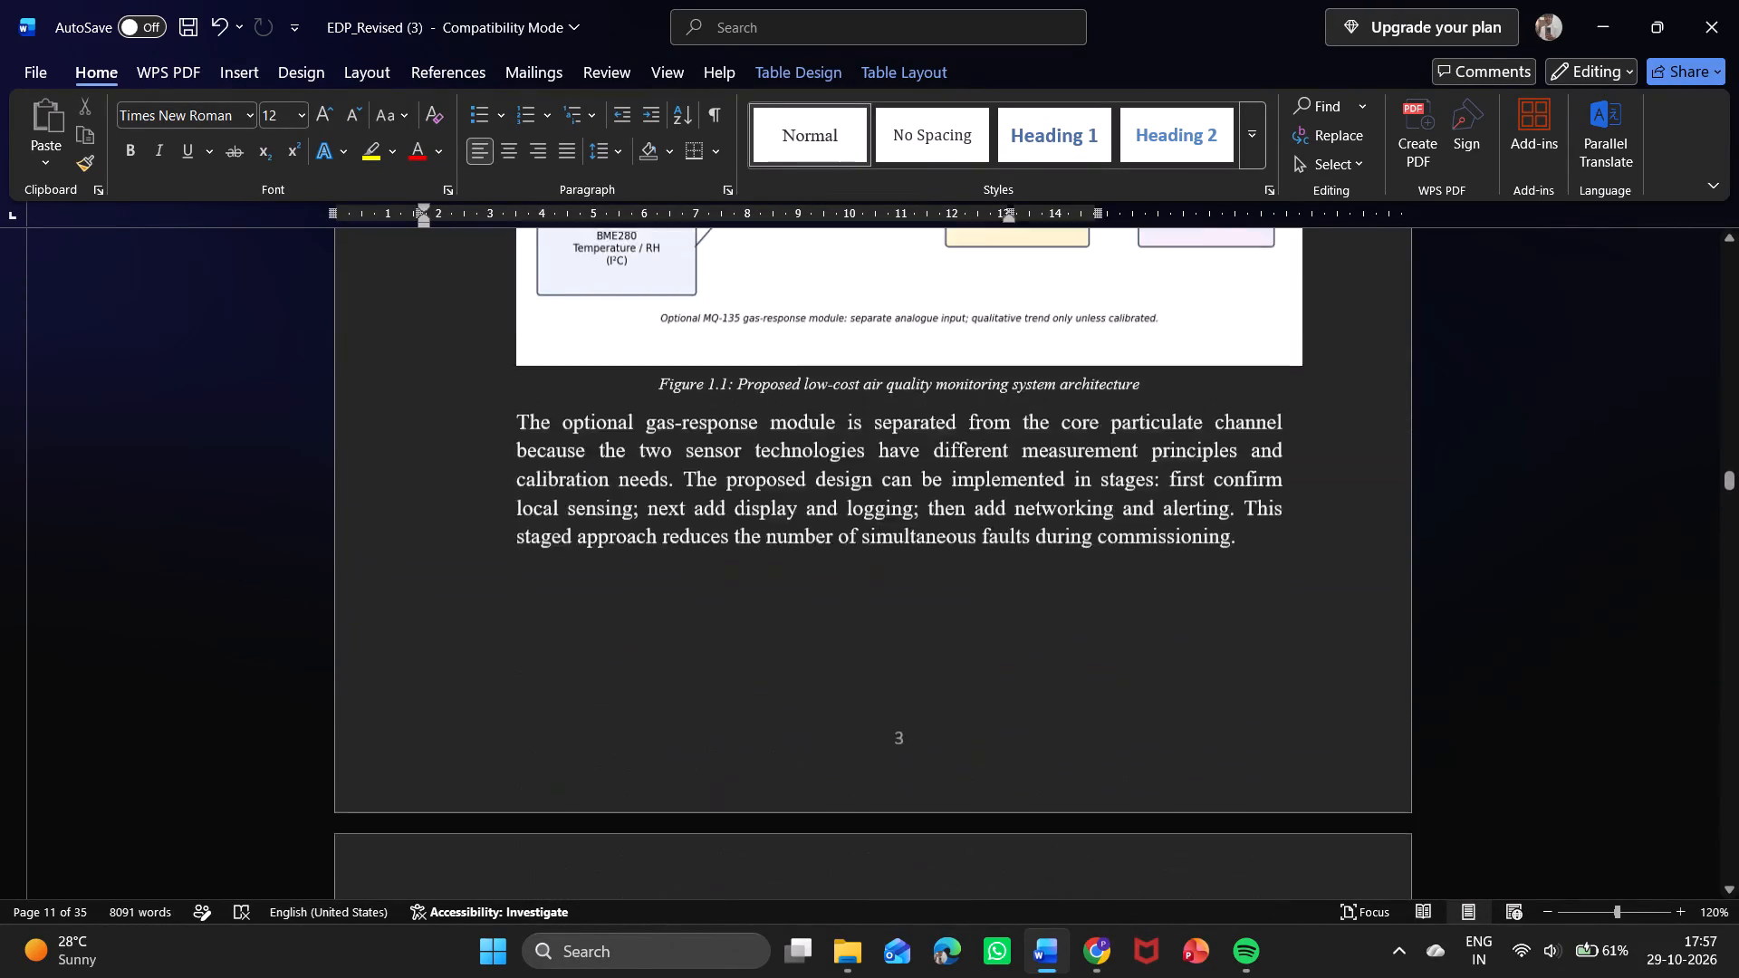
{"action": "scroll", "coordinate": [597, 532], "scroll_direction": "down", "scroll_amount": 6}
{"action": "scroll", "coordinate": [597, 532], "scroll_direction": "up", "scroll_amount": 1}
{"action": "scroll", "coordinate": [597, 532], "scroll_direction": "down", "scroll_amount": 1}
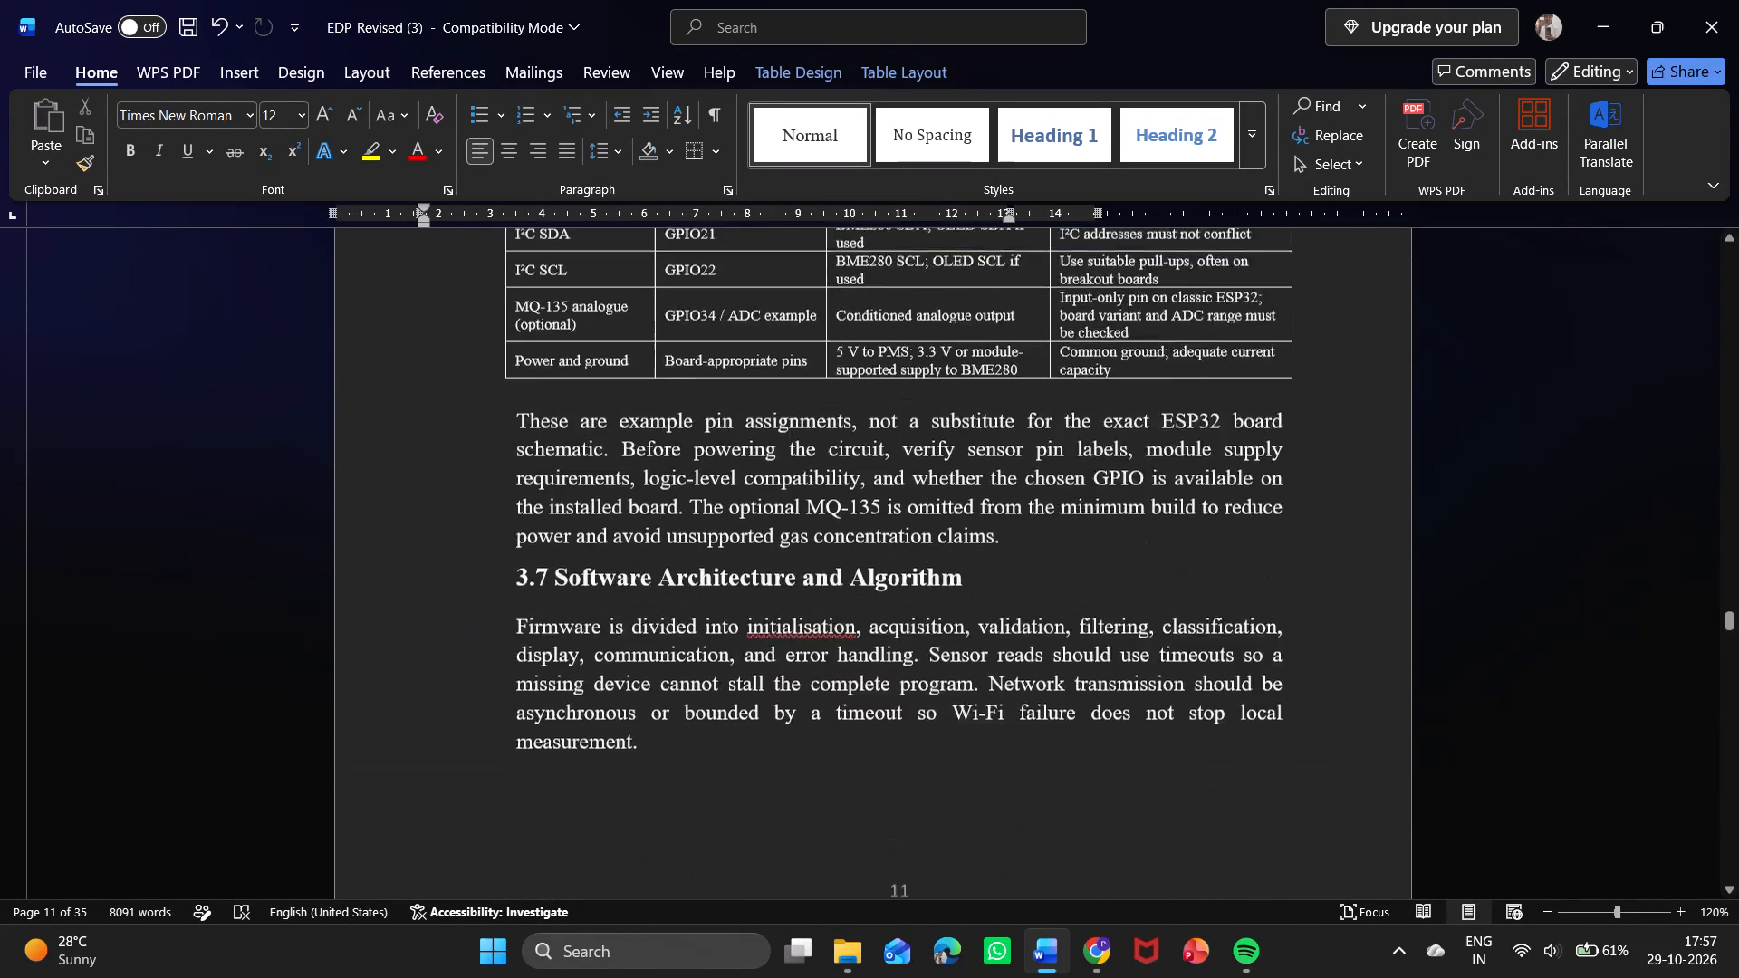
{"action": "scroll", "coordinate": [597, 532], "scroll_direction": "down", "scroll_amount": 5}
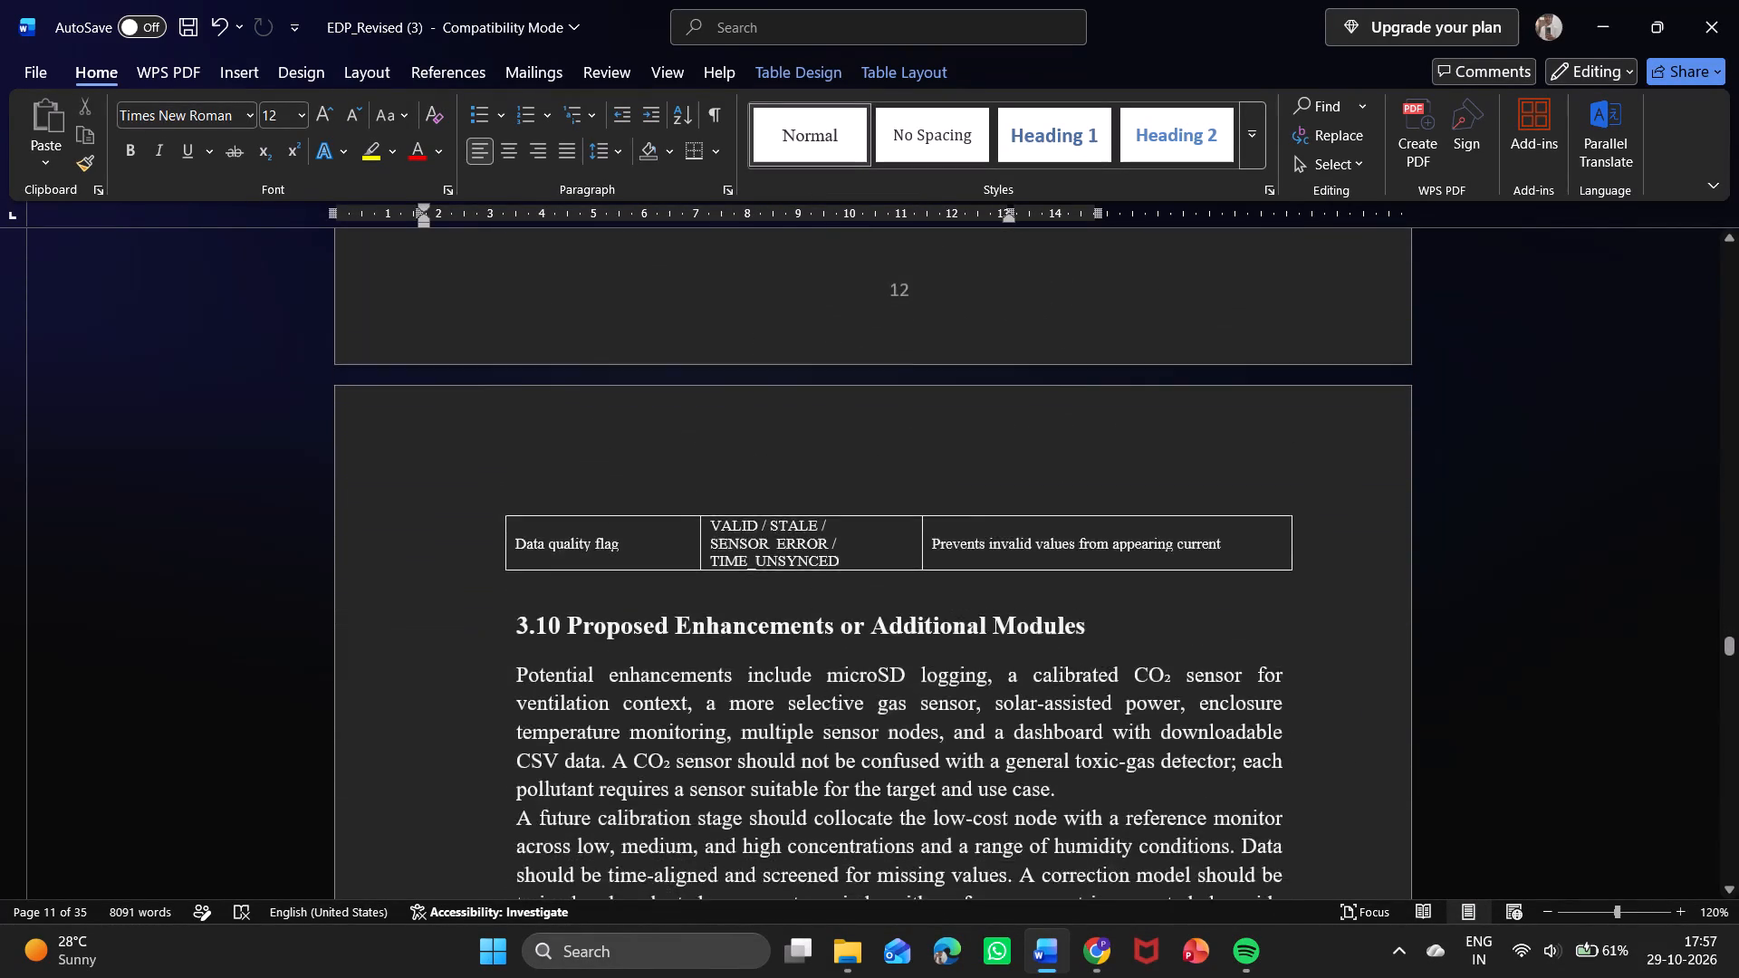
Look forward from section 3.10 to section 4.4, checking the pages of the section 4.1 configuration table and the feature acceptance table.
{"action": "scroll", "coordinate": [597, 532], "scroll_direction": "down", "scroll_amount": 4}
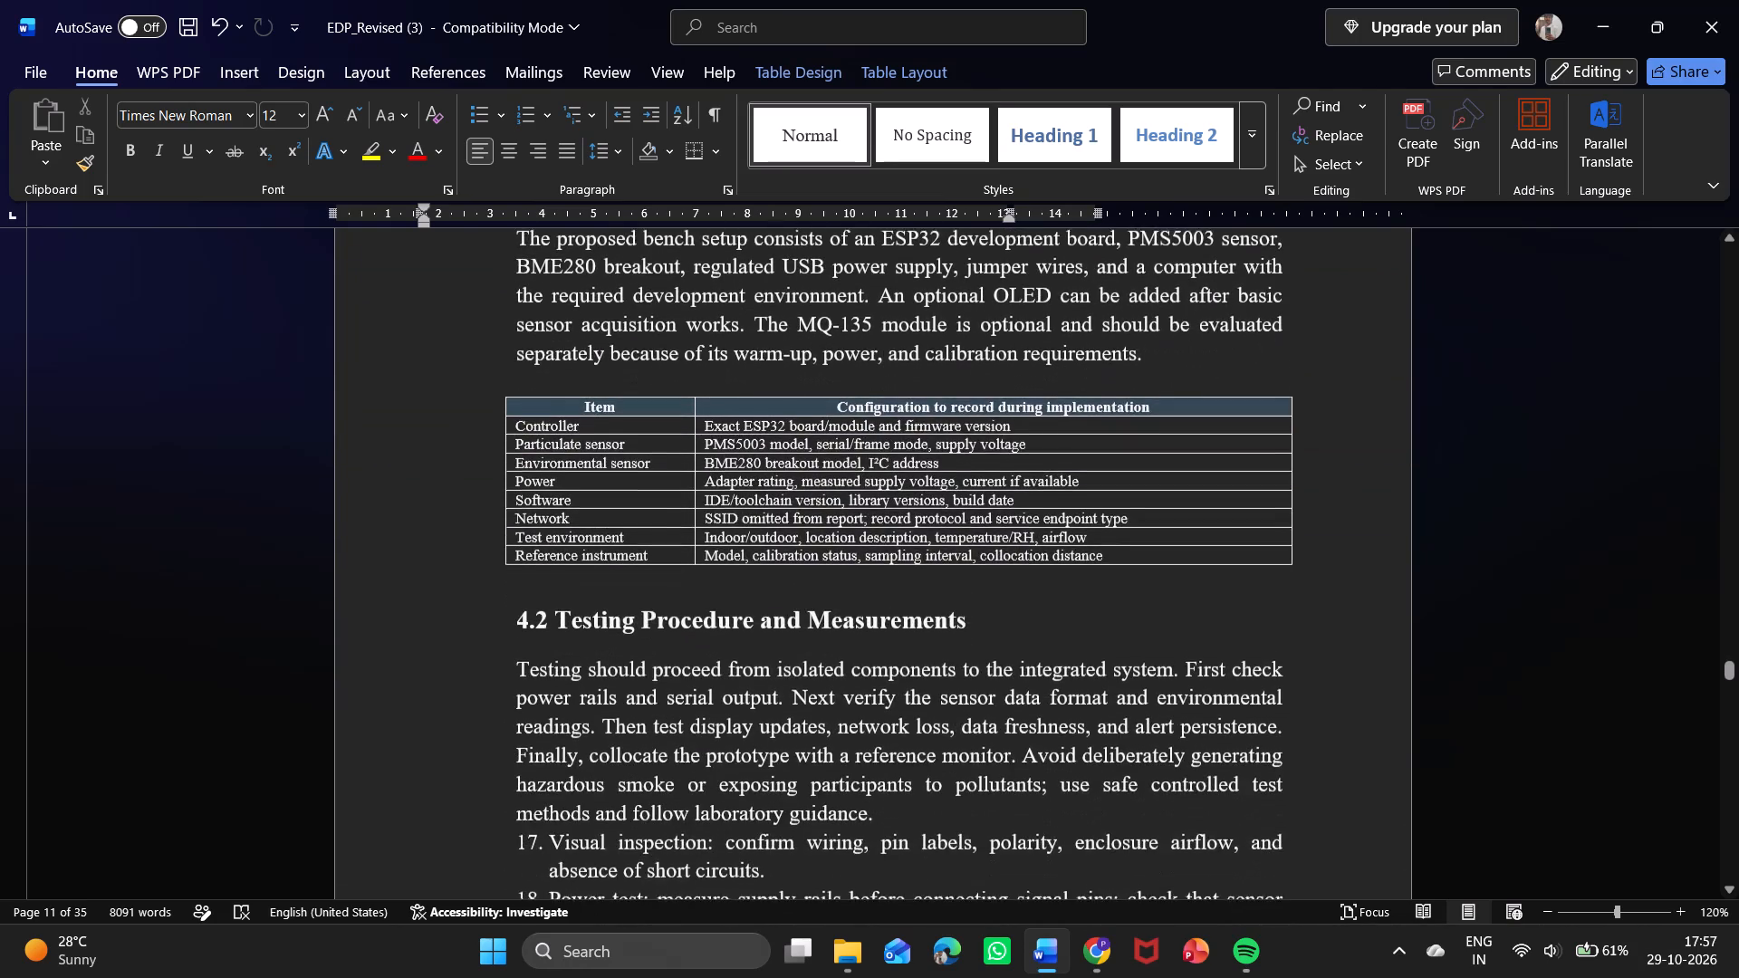
{"action": "scroll", "coordinate": [608, 466], "scroll_direction": "down", "scroll_amount": 1}
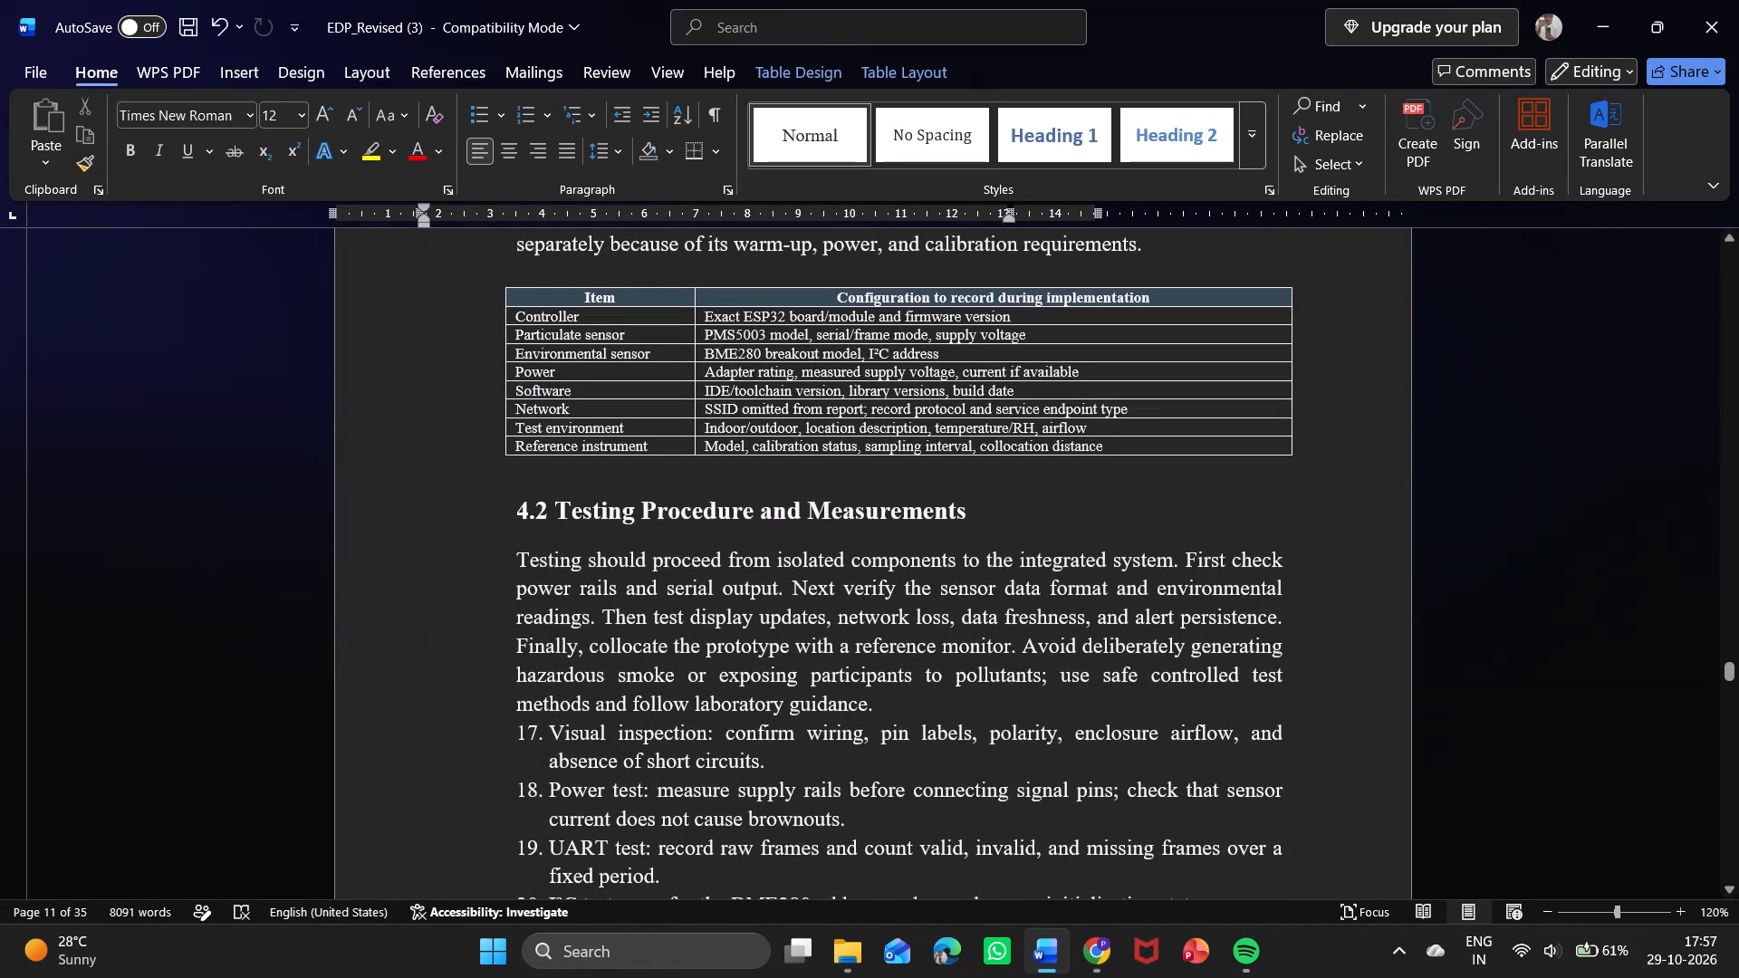
{"action": "scroll", "coordinate": [635, 480], "scroll_direction": "down", "scroll_amount": 1}
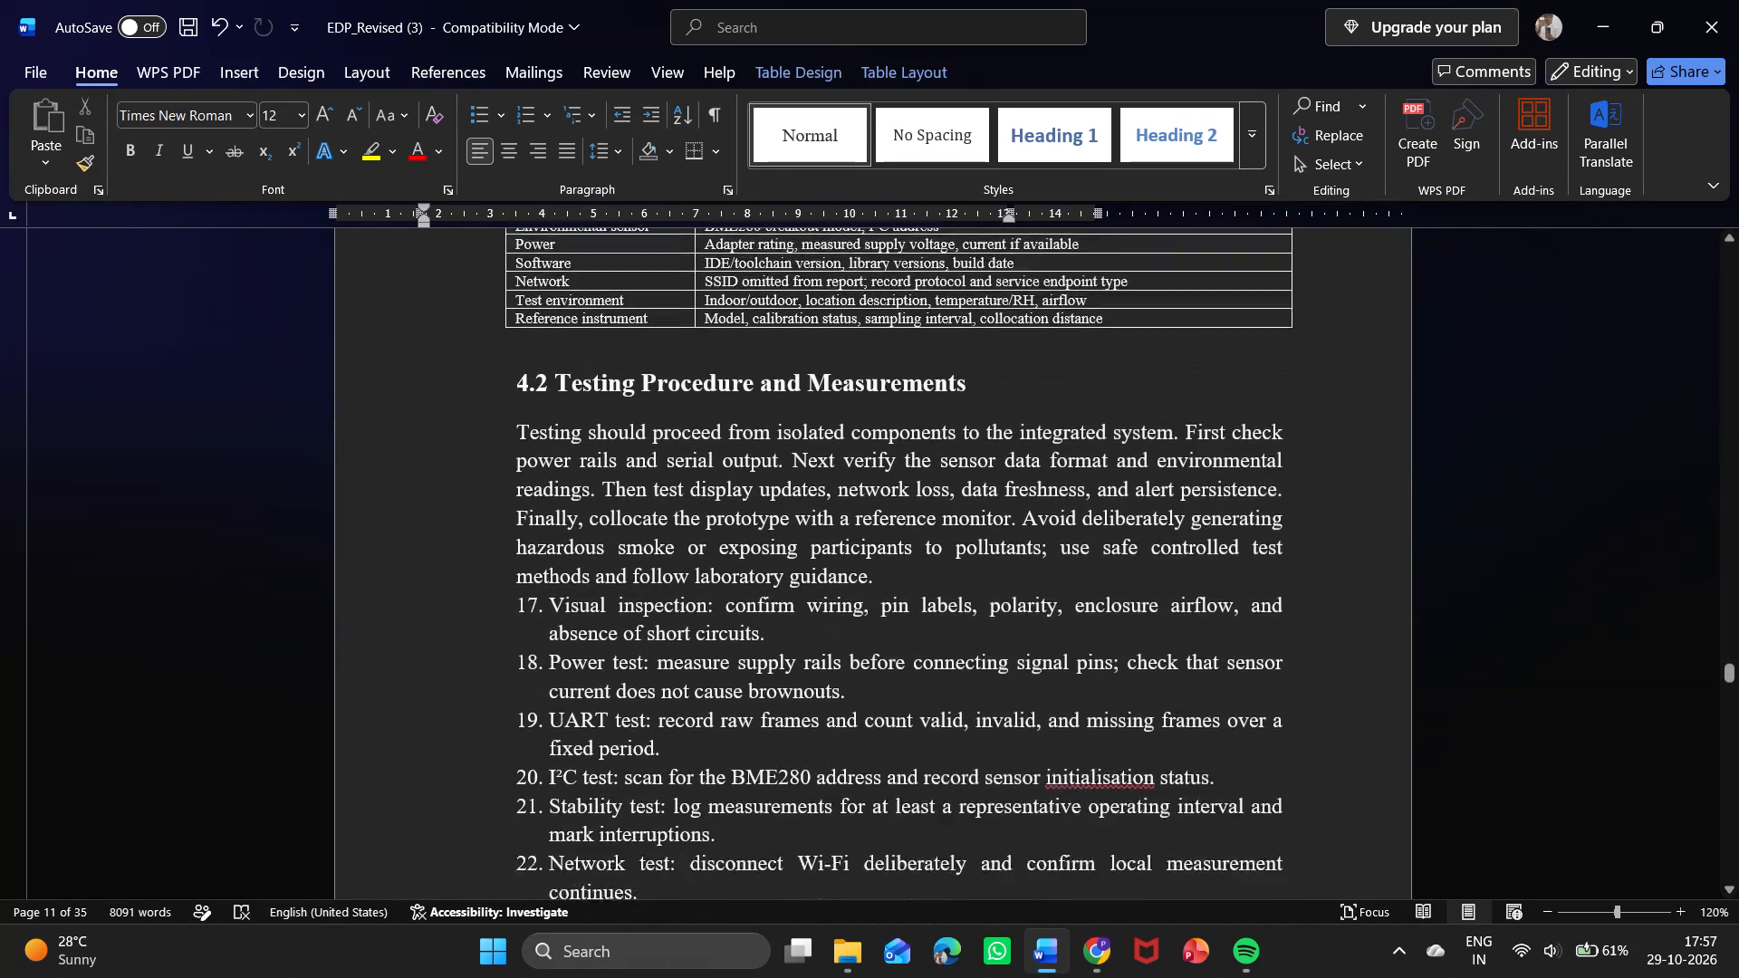
{"action": "scroll", "coordinate": [635, 480], "scroll_direction": "down", "scroll_amount": 1}
{"action": "scroll", "coordinate": [635, 480], "scroll_direction": "up", "scroll_amount": 1}
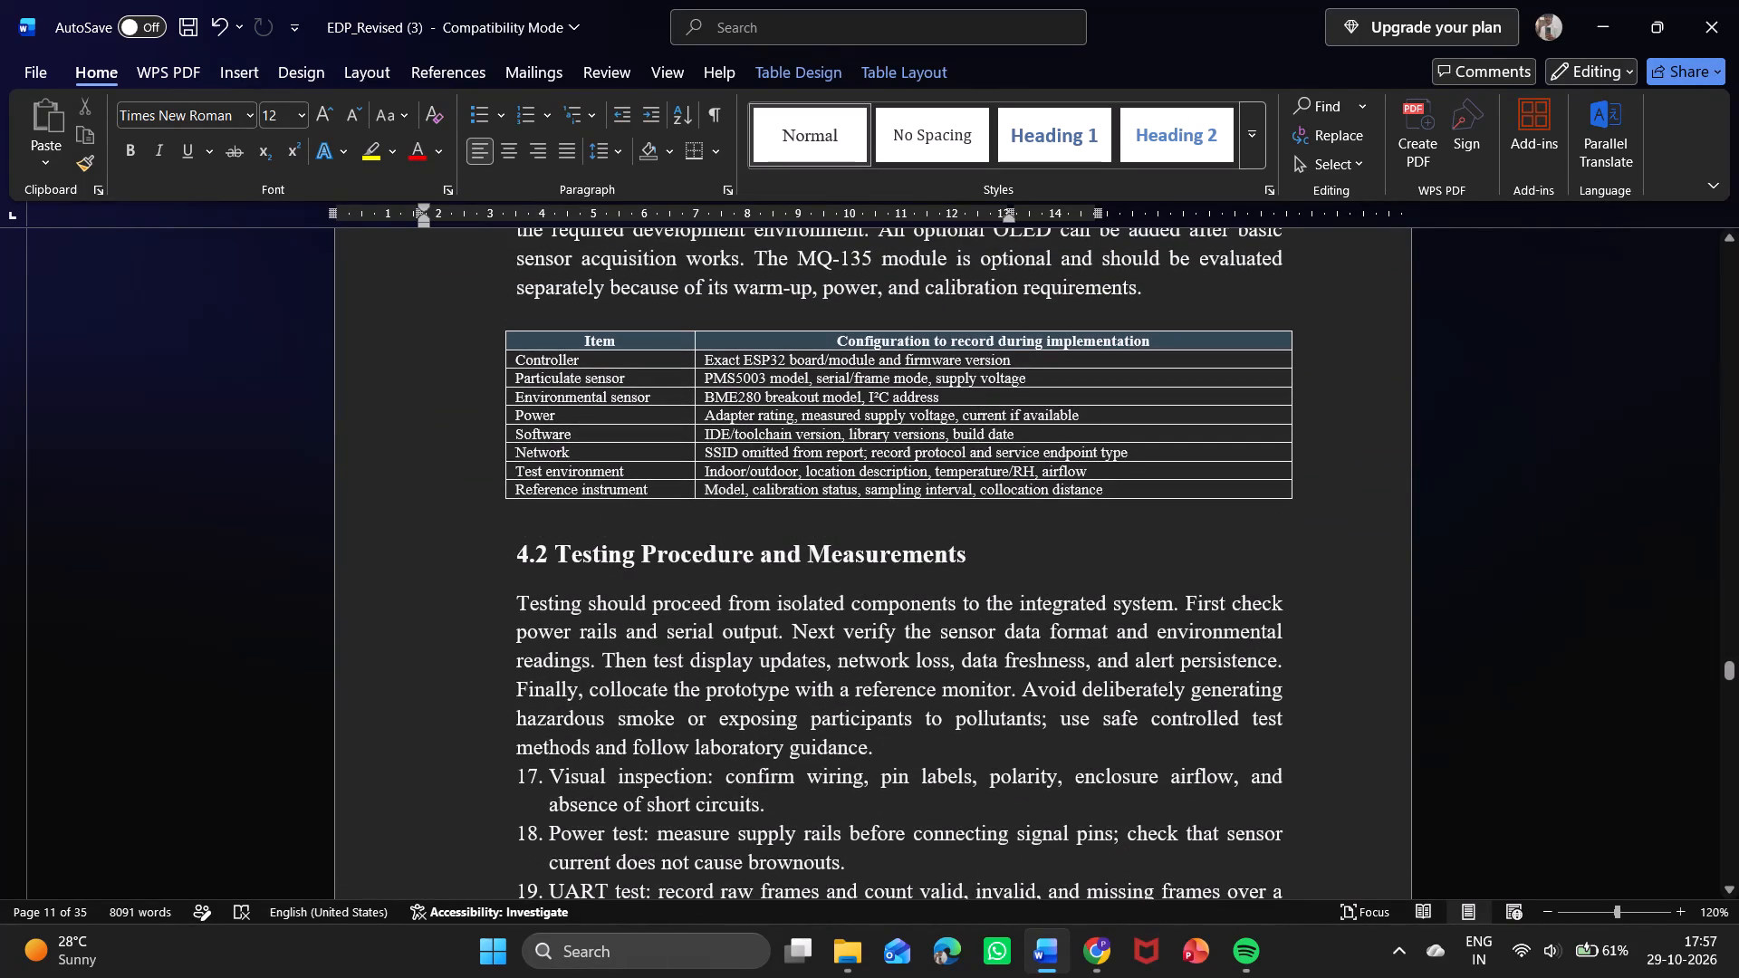
{"action": "scroll", "coordinate": [654, 523], "scroll_direction": "down", "scroll_amount": 1}
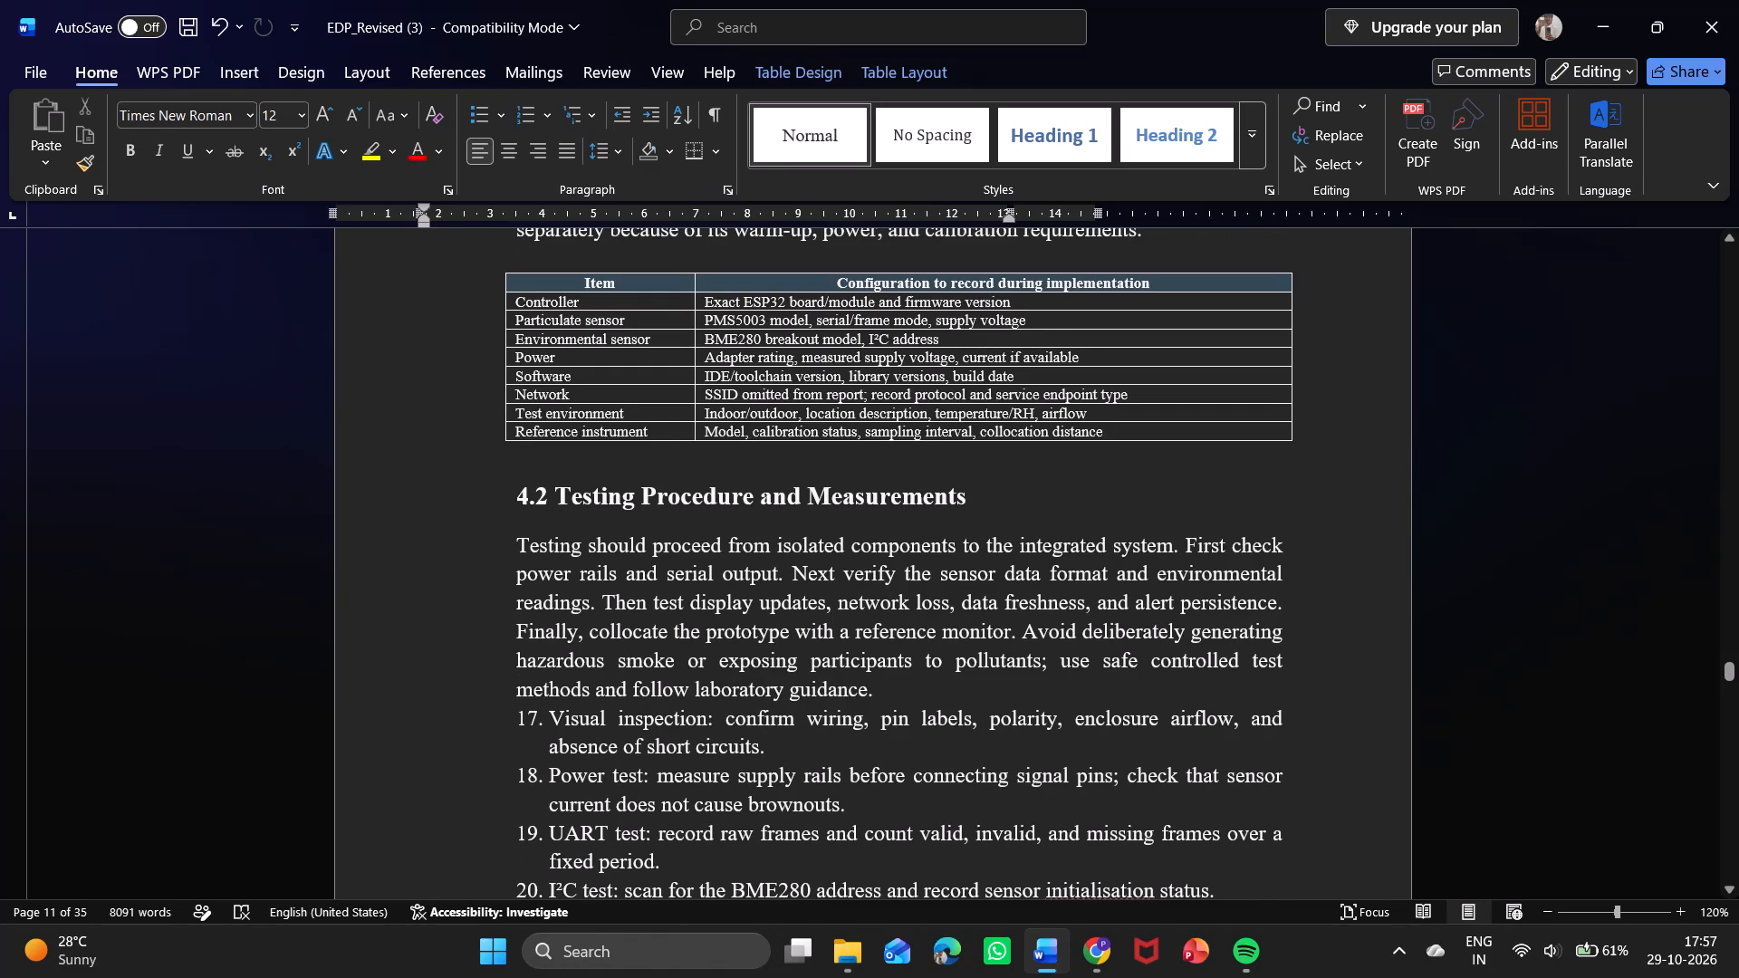
{"action": "scroll", "coordinate": [654, 523], "scroll_direction": "down", "scroll_amount": 3}
{"action": "scroll", "coordinate": [654, 523], "scroll_direction": "up", "scroll_amount": 1}
{"action": "scroll", "coordinate": [655, 521], "scroll_direction": "down", "scroll_amount": 1}
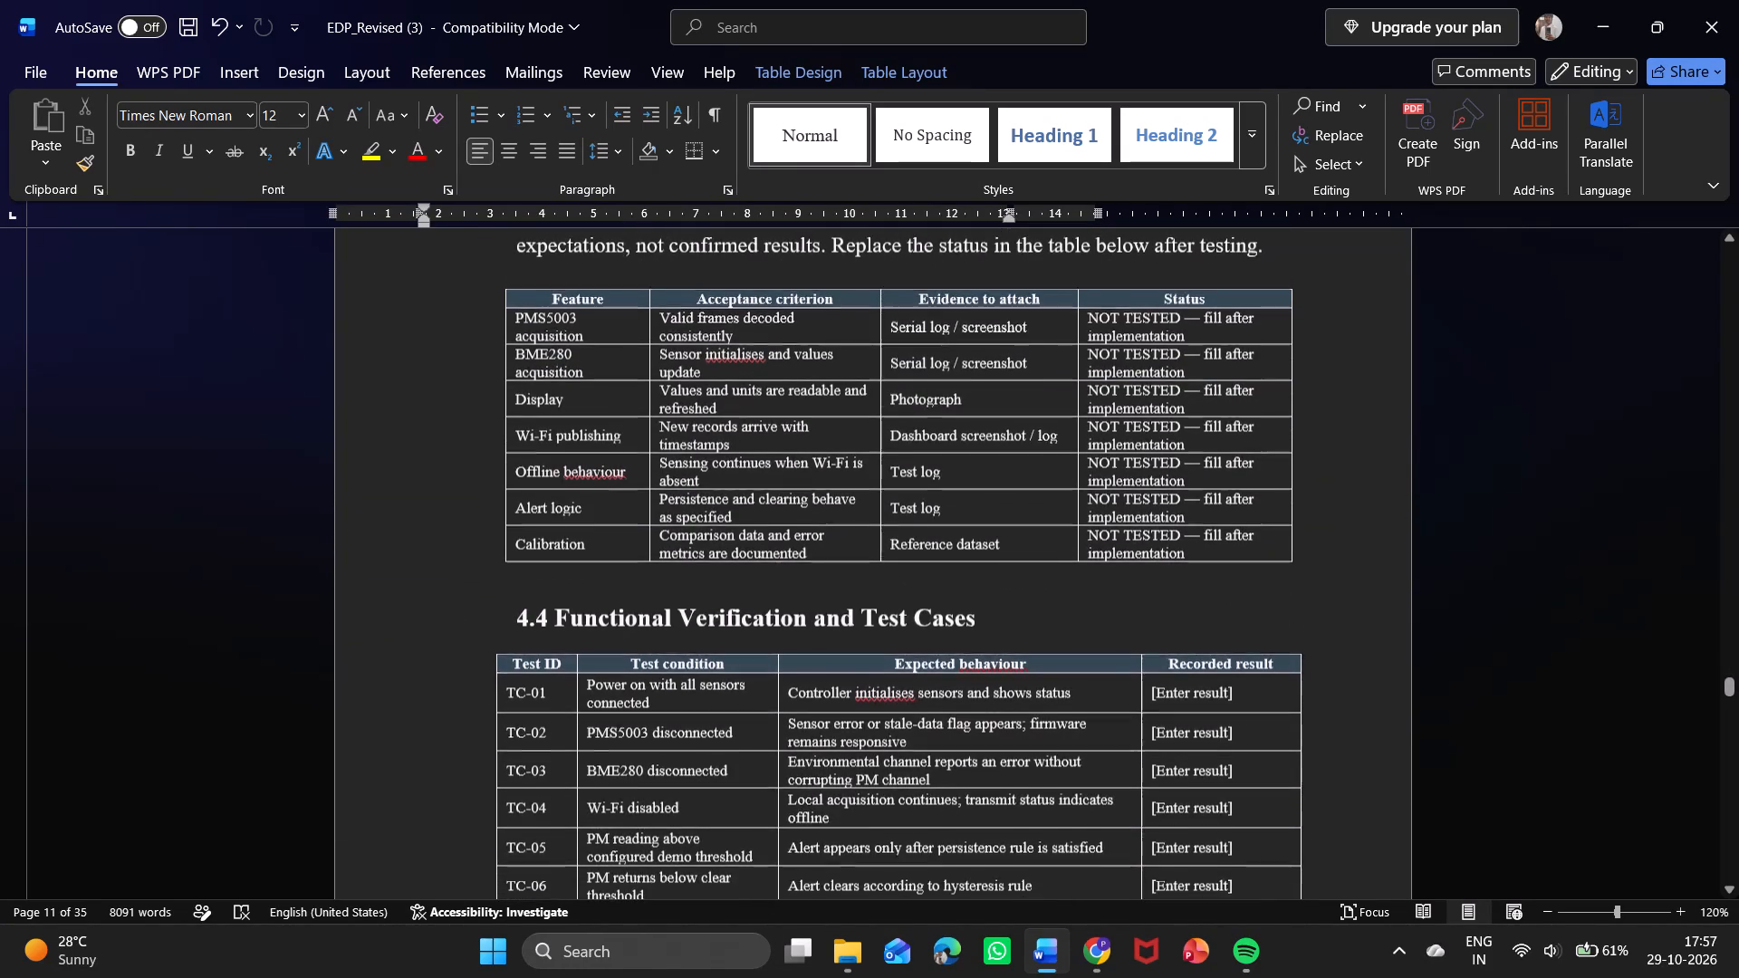
Check the pages of the section 4.4 test case table, the section 4.5 dashboard table and the section 4.8 objective evaluation table.
{"action": "scroll", "coordinate": [655, 521], "scroll_direction": "down", "scroll_amount": 2}
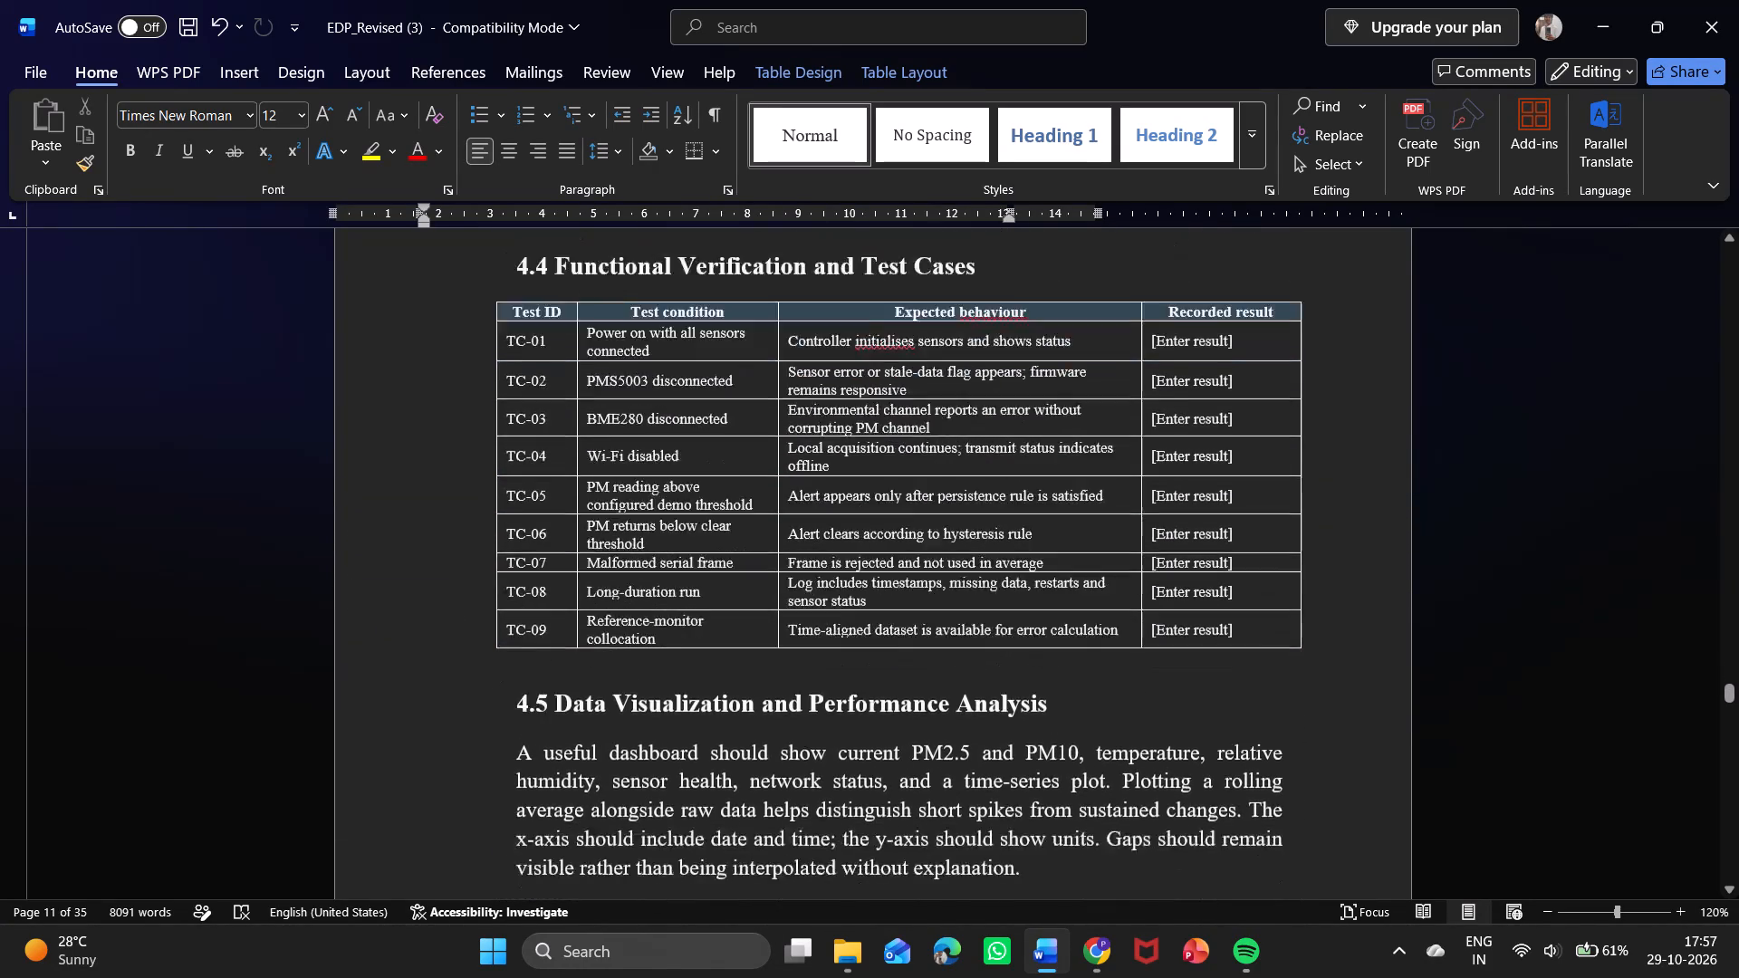
{"action": "scroll", "coordinate": [647, 590], "scroll_direction": "down", "scroll_amount": 3}
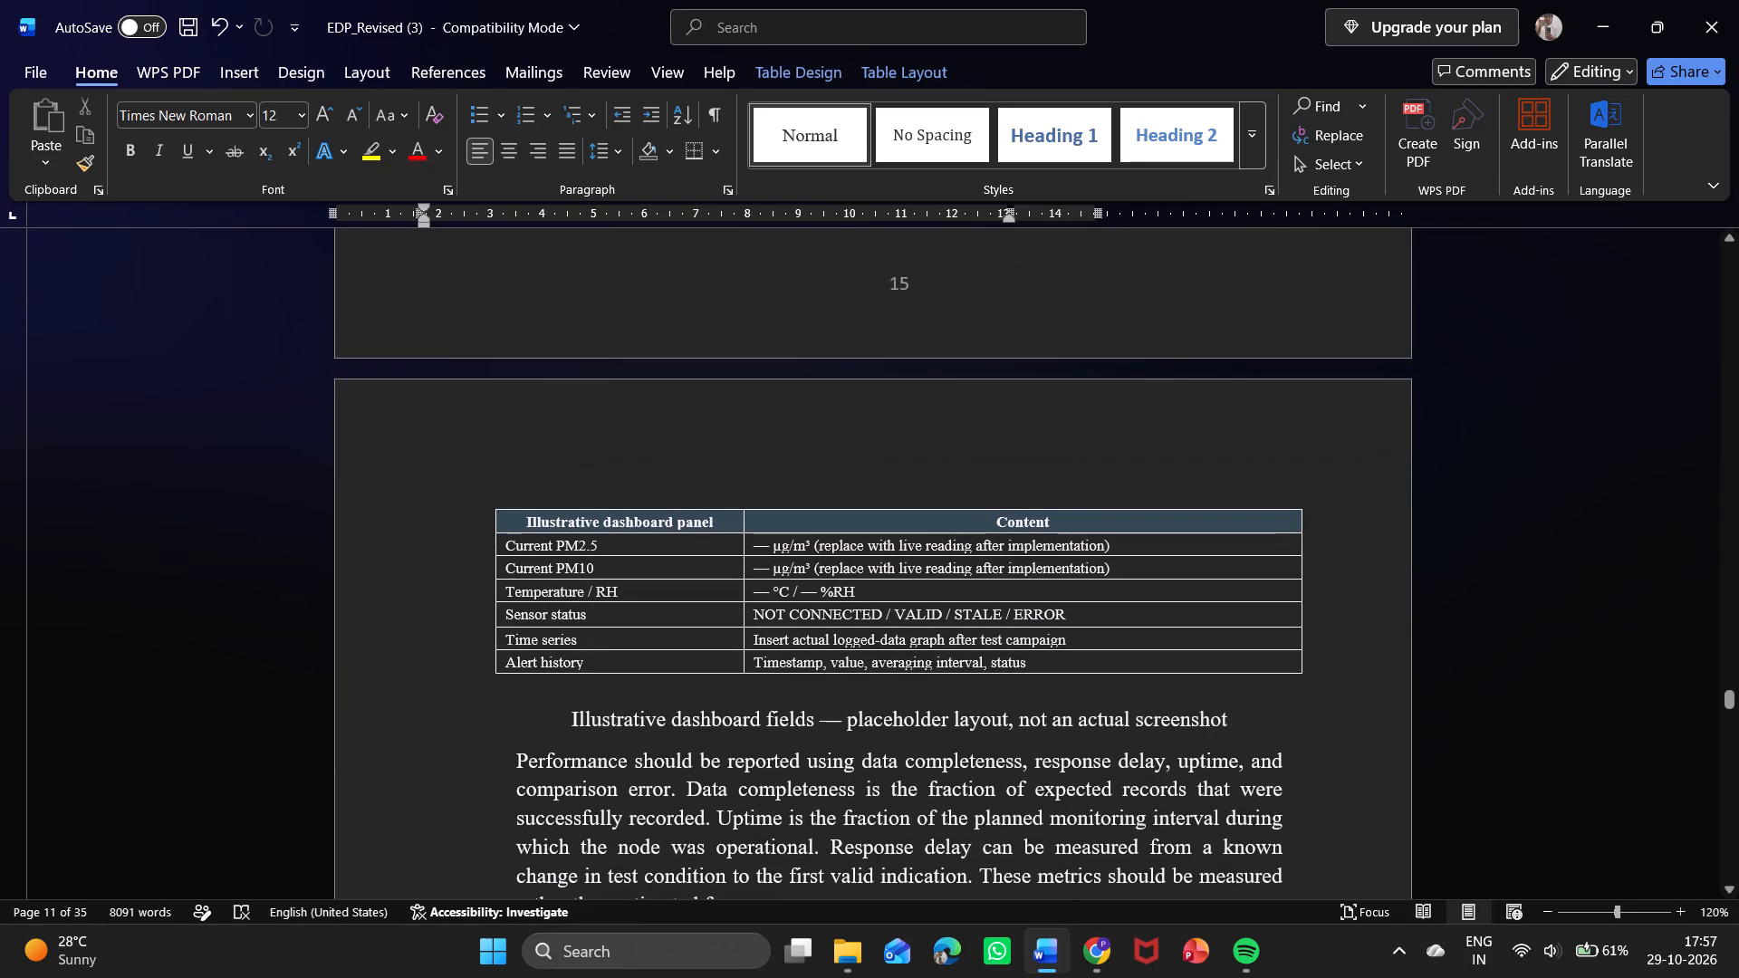
{"action": "scroll", "coordinate": [682, 651], "scroll_direction": "down", "scroll_amount": 2}
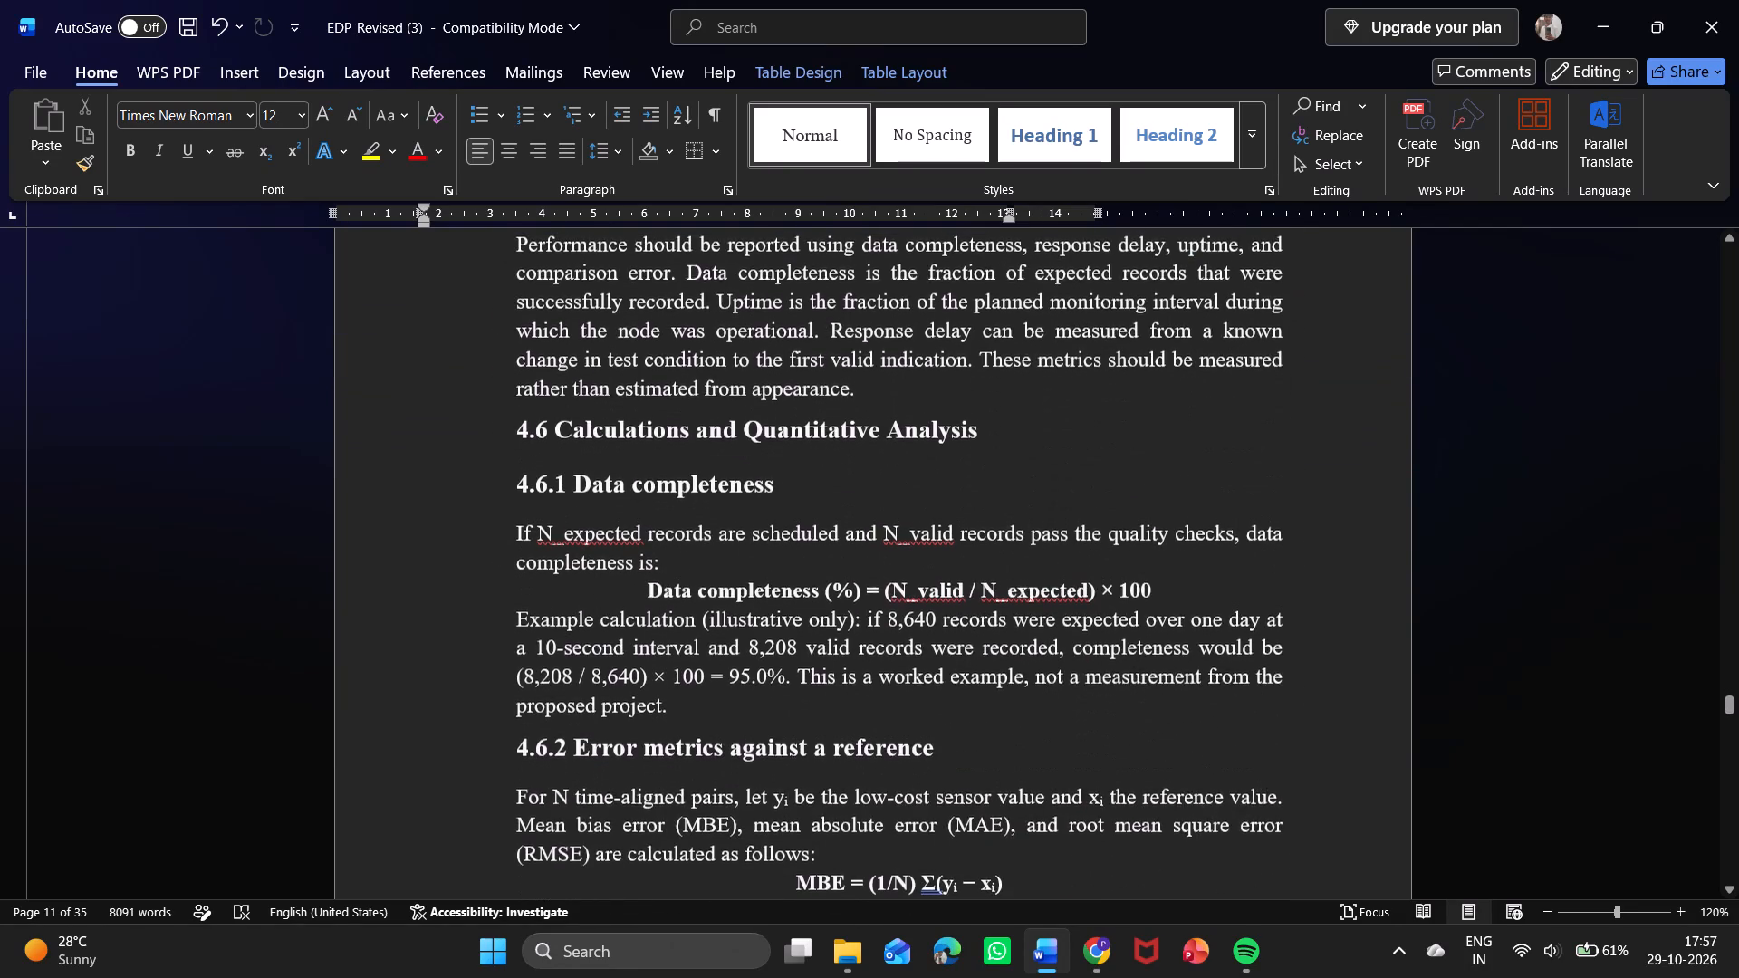
{"action": "scroll", "coordinate": [682, 651], "scroll_direction": "down", "scroll_amount": 3}
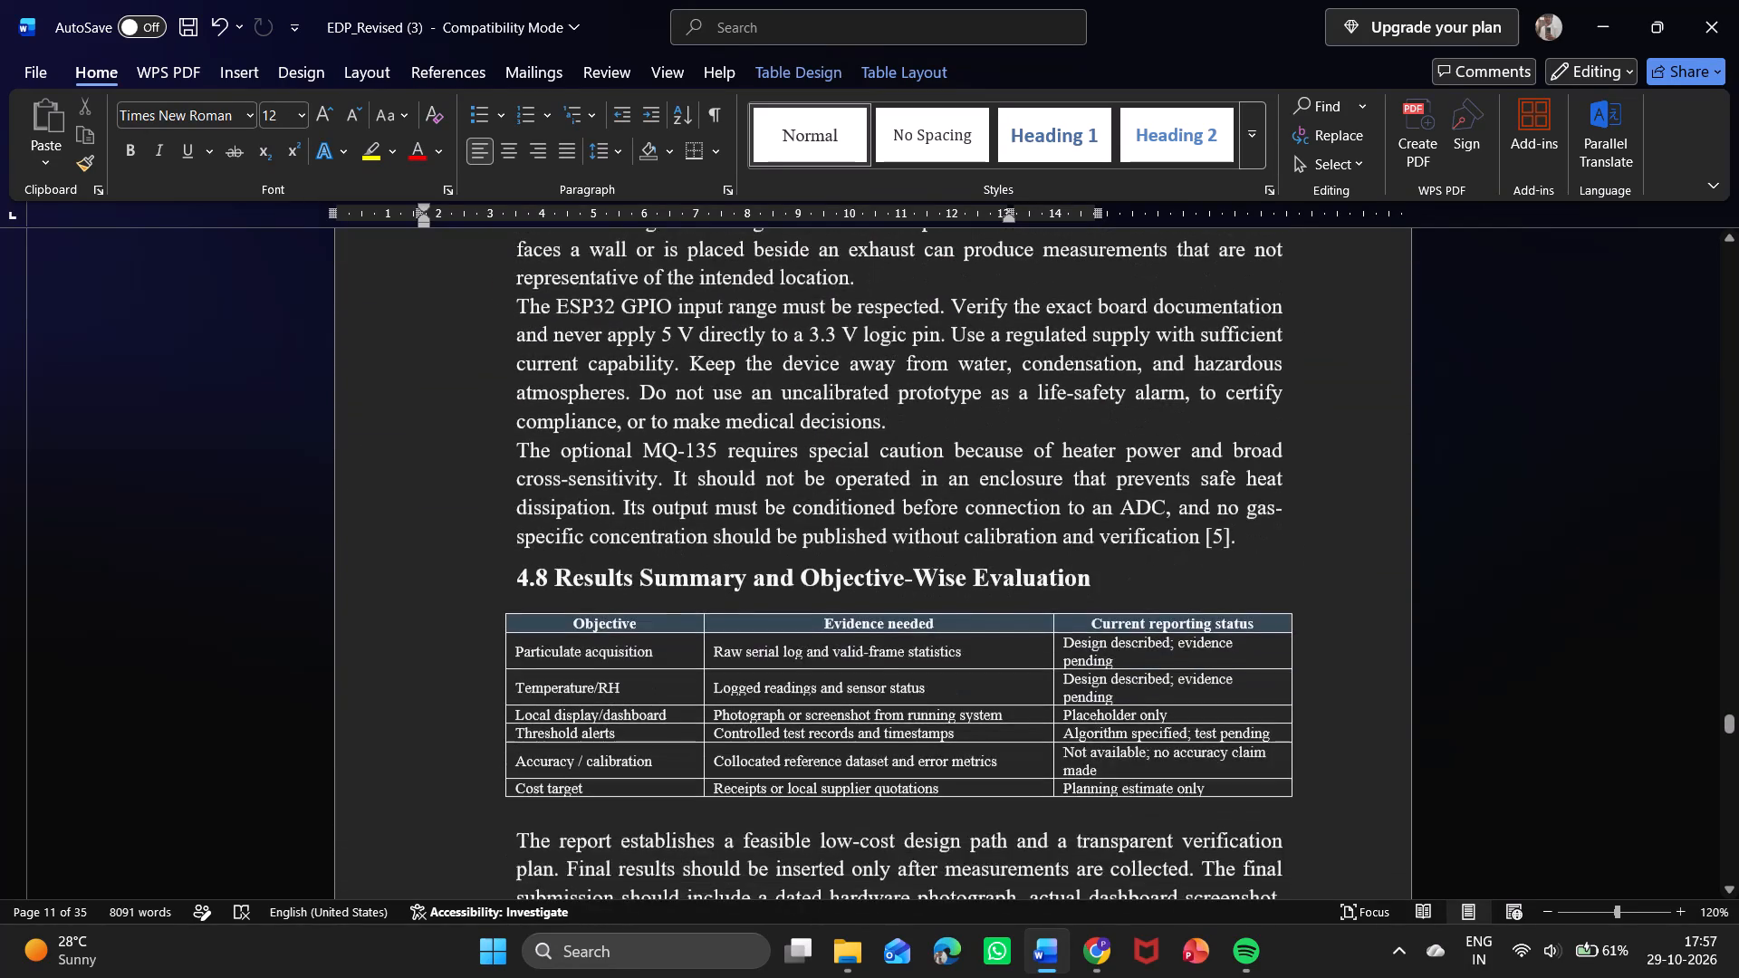
{"action": "scroll", "coordinate": [682, 651], "scroll_direction": "down", "scroll_amount": 2}
{"action": "scroll", "coordinate": [682, 651], "scroll_direction": "up", "scroll_amount": 1}
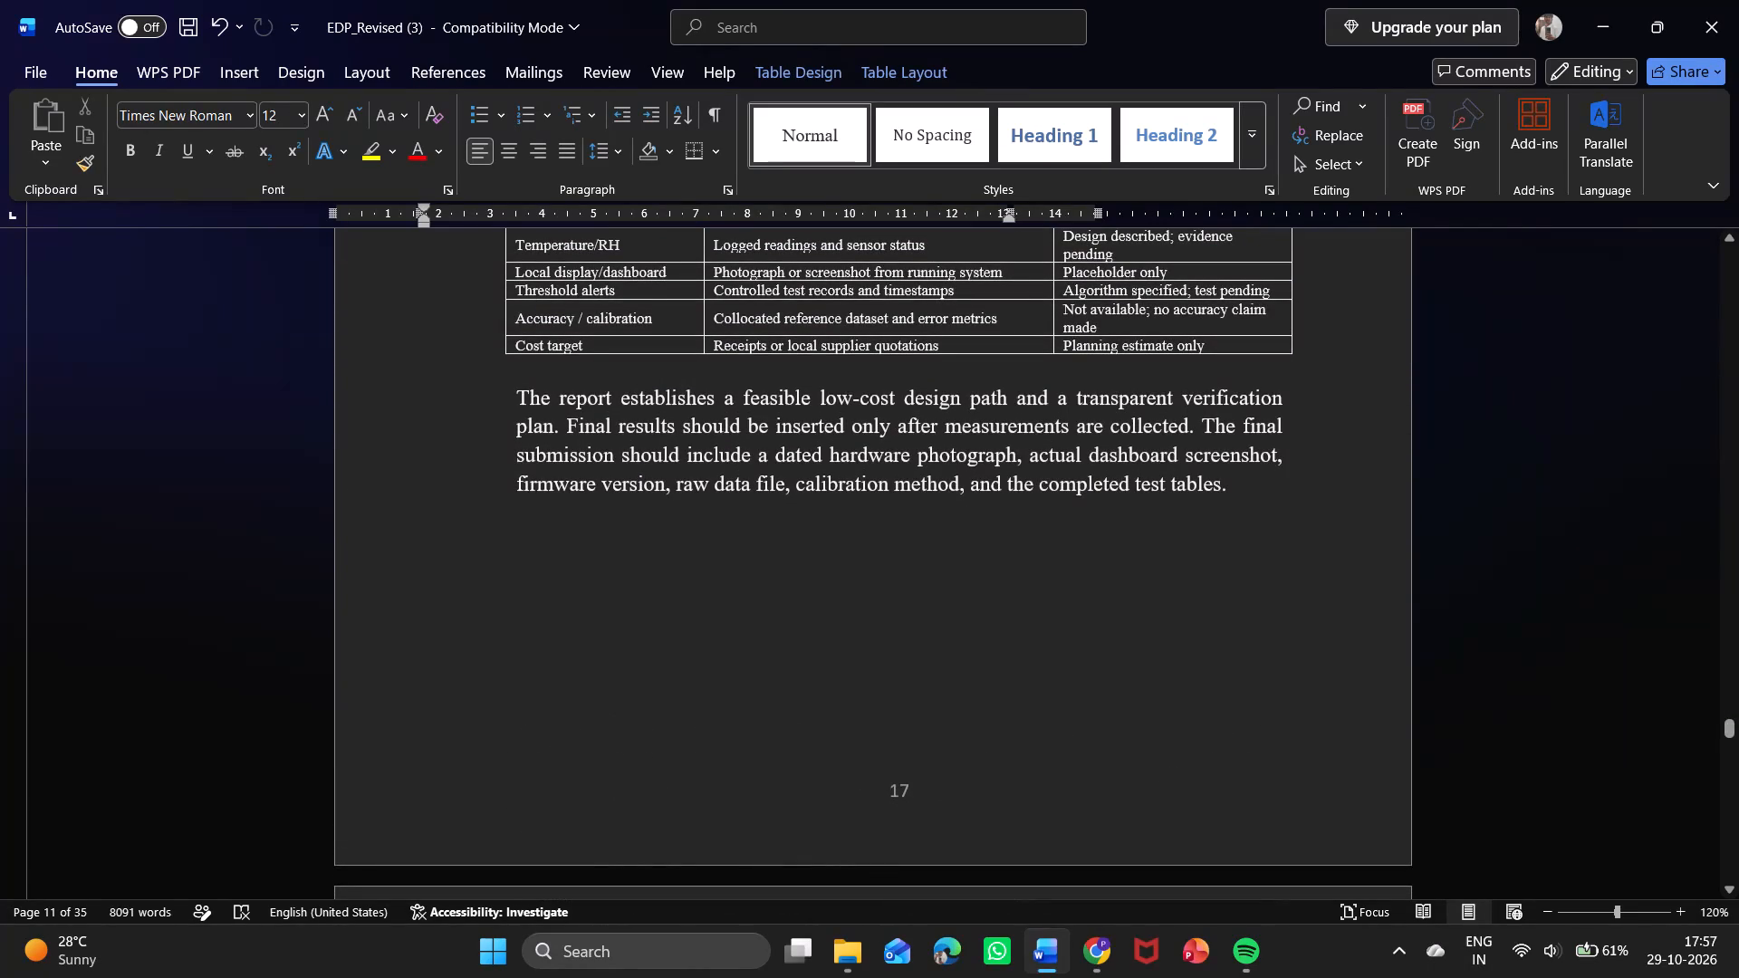
{"action": "scroll", "coordinate": [682, 651], "scroll_direction": "up", "scroll_amount": 1}
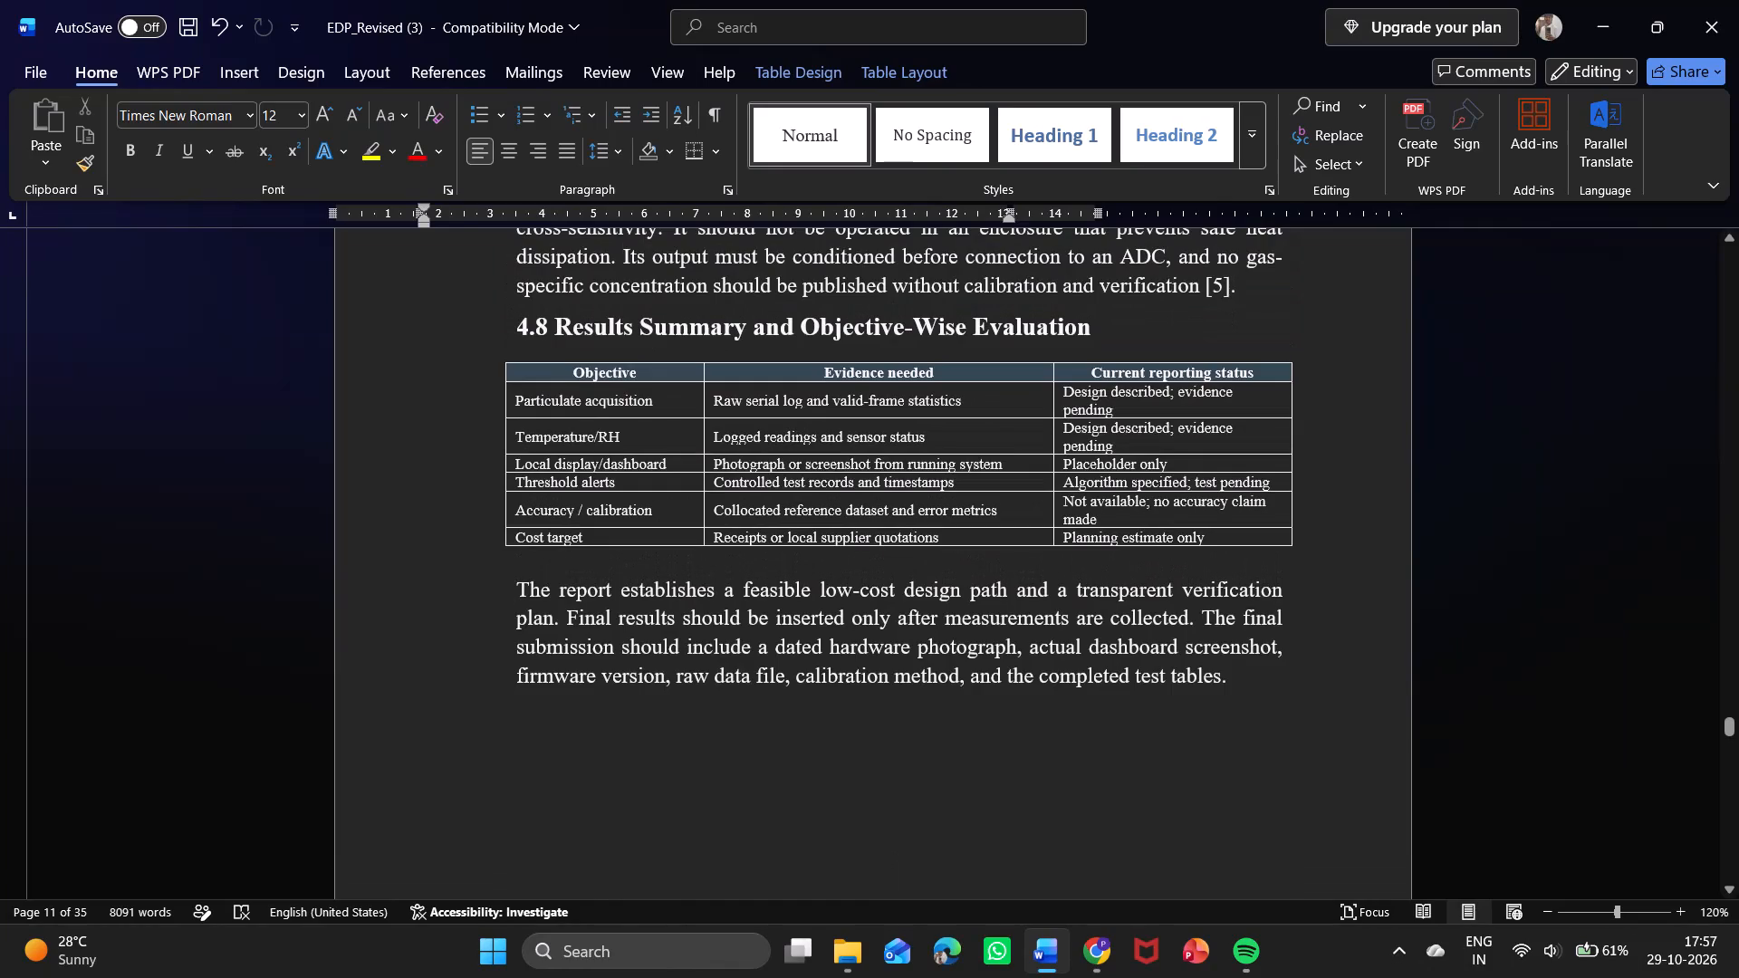
{"action": "scroll", "coordinate": [682, 651], "scroll_direction": "down", "scroll_amount": 1}
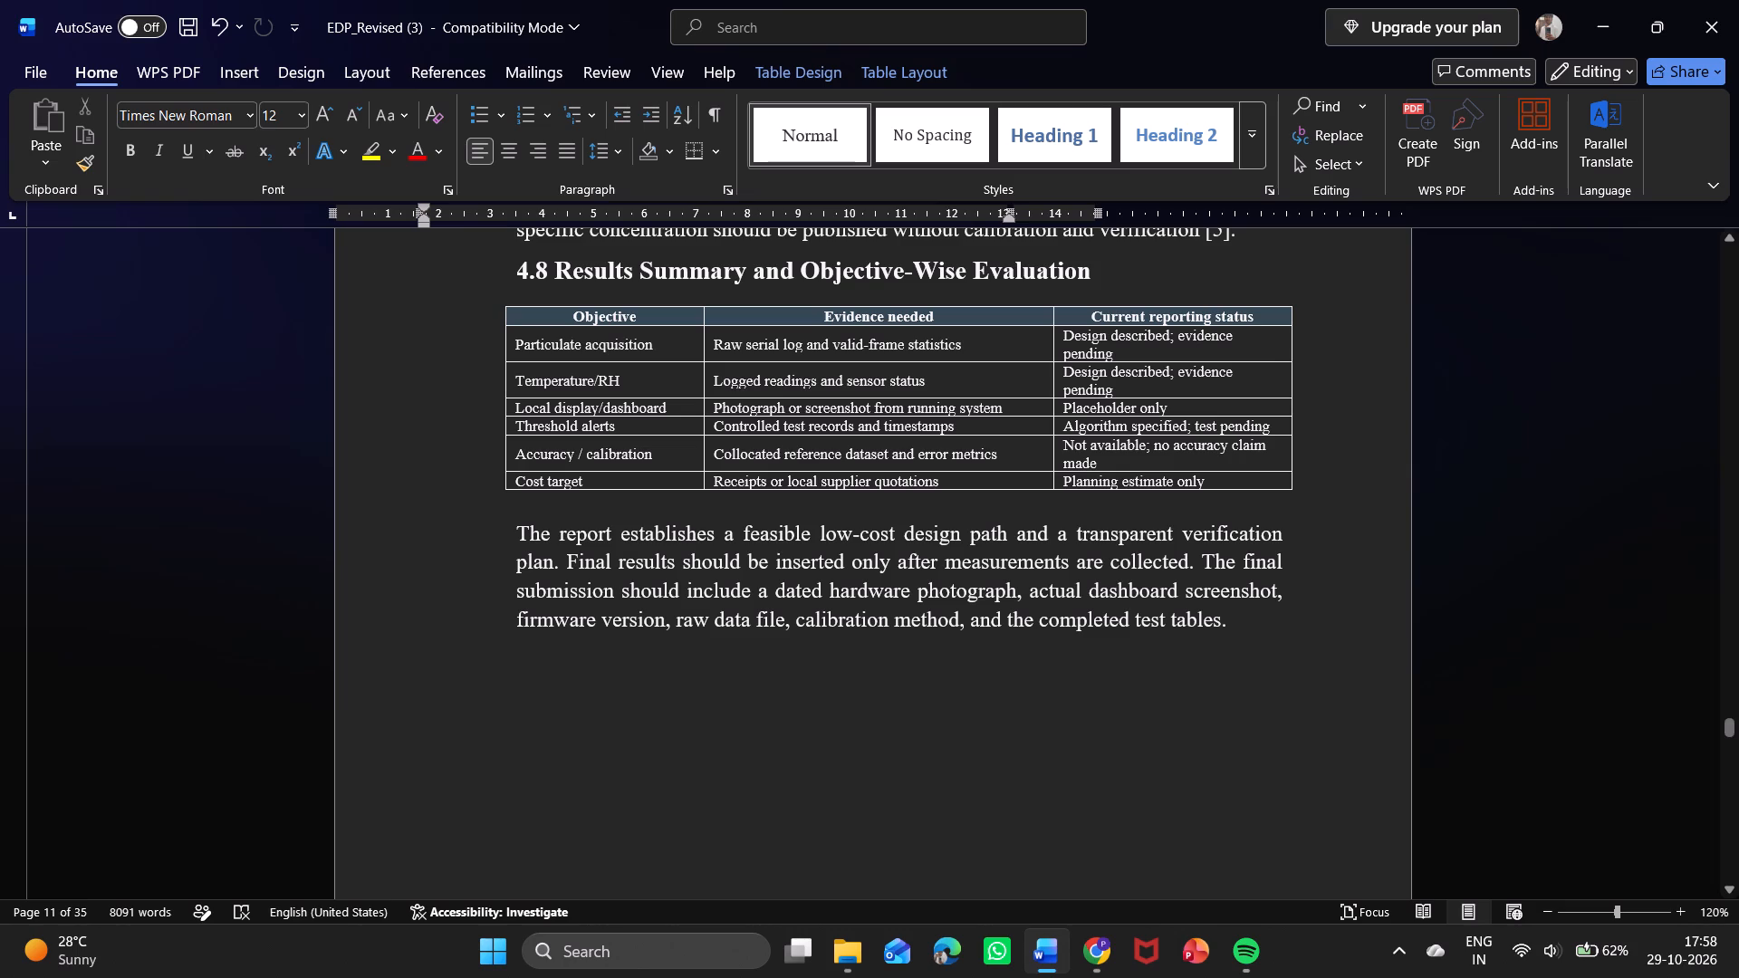
Look back from section 4.8 through Chapters 3 and 2 to section 1.1 at the start of Chapter 1.
{"action": "scroll", "coordinate": [664, 570], "scroll_direction": "up", "scroll_amount": 13}
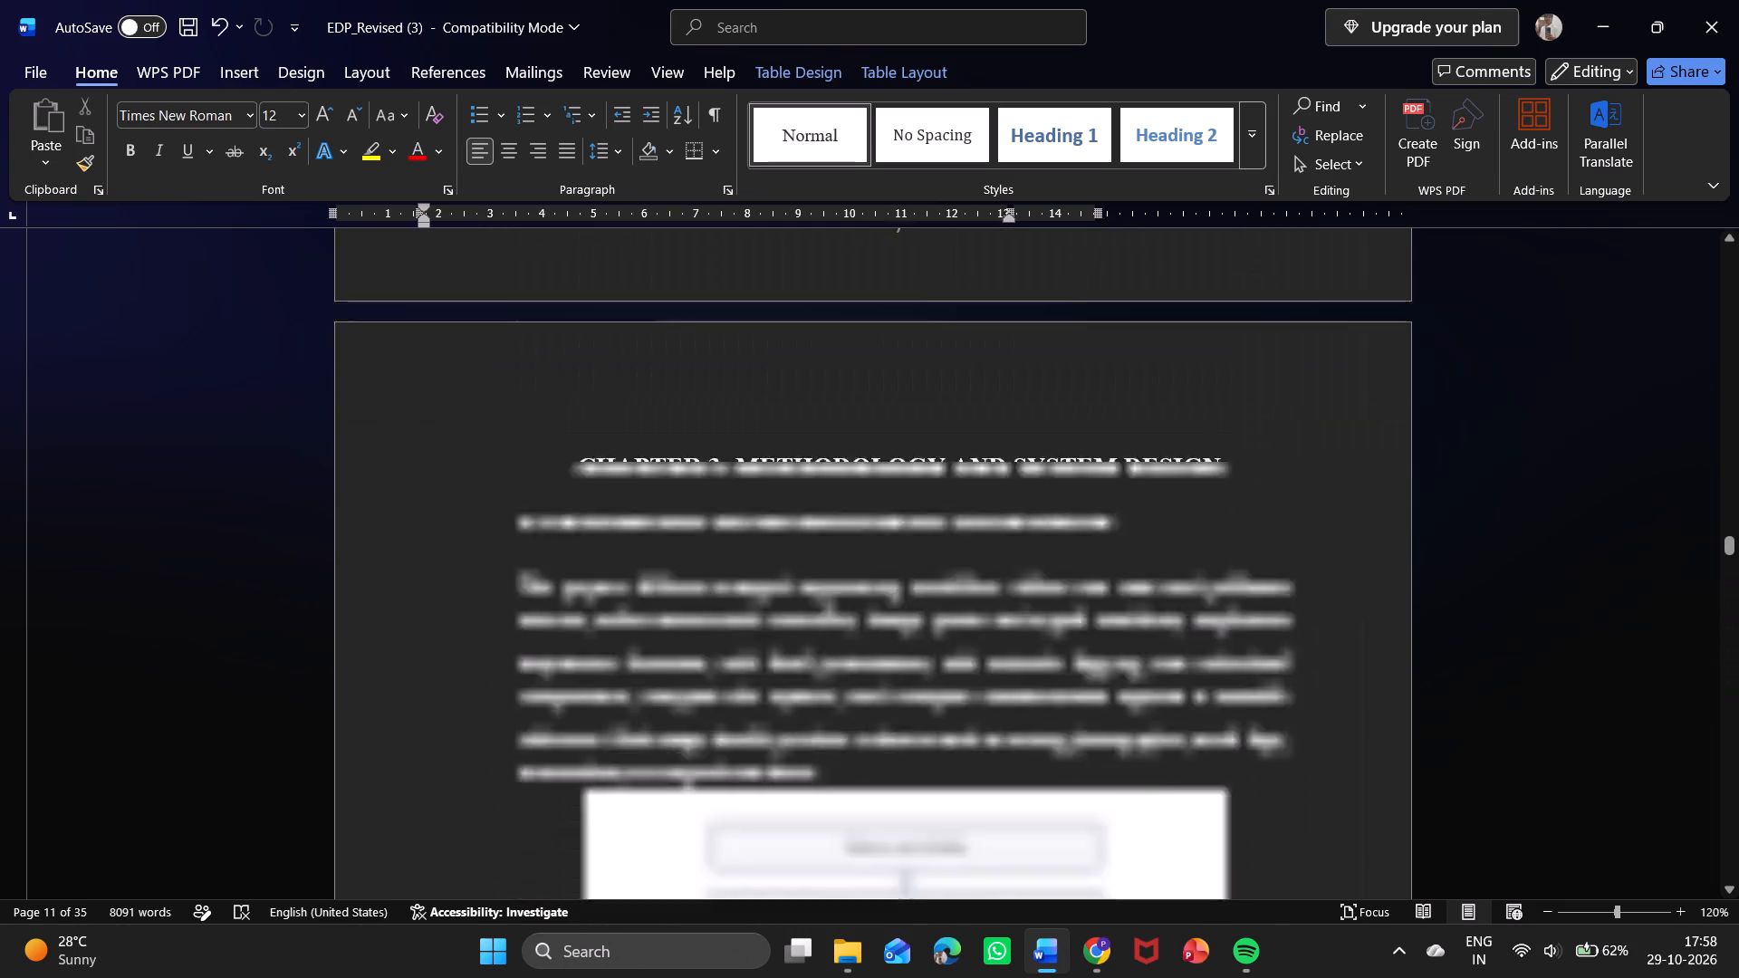
{"action": "scroll", "coordinate": [664, 570], "scroll_direction": "up", "scroll_amount": 6}
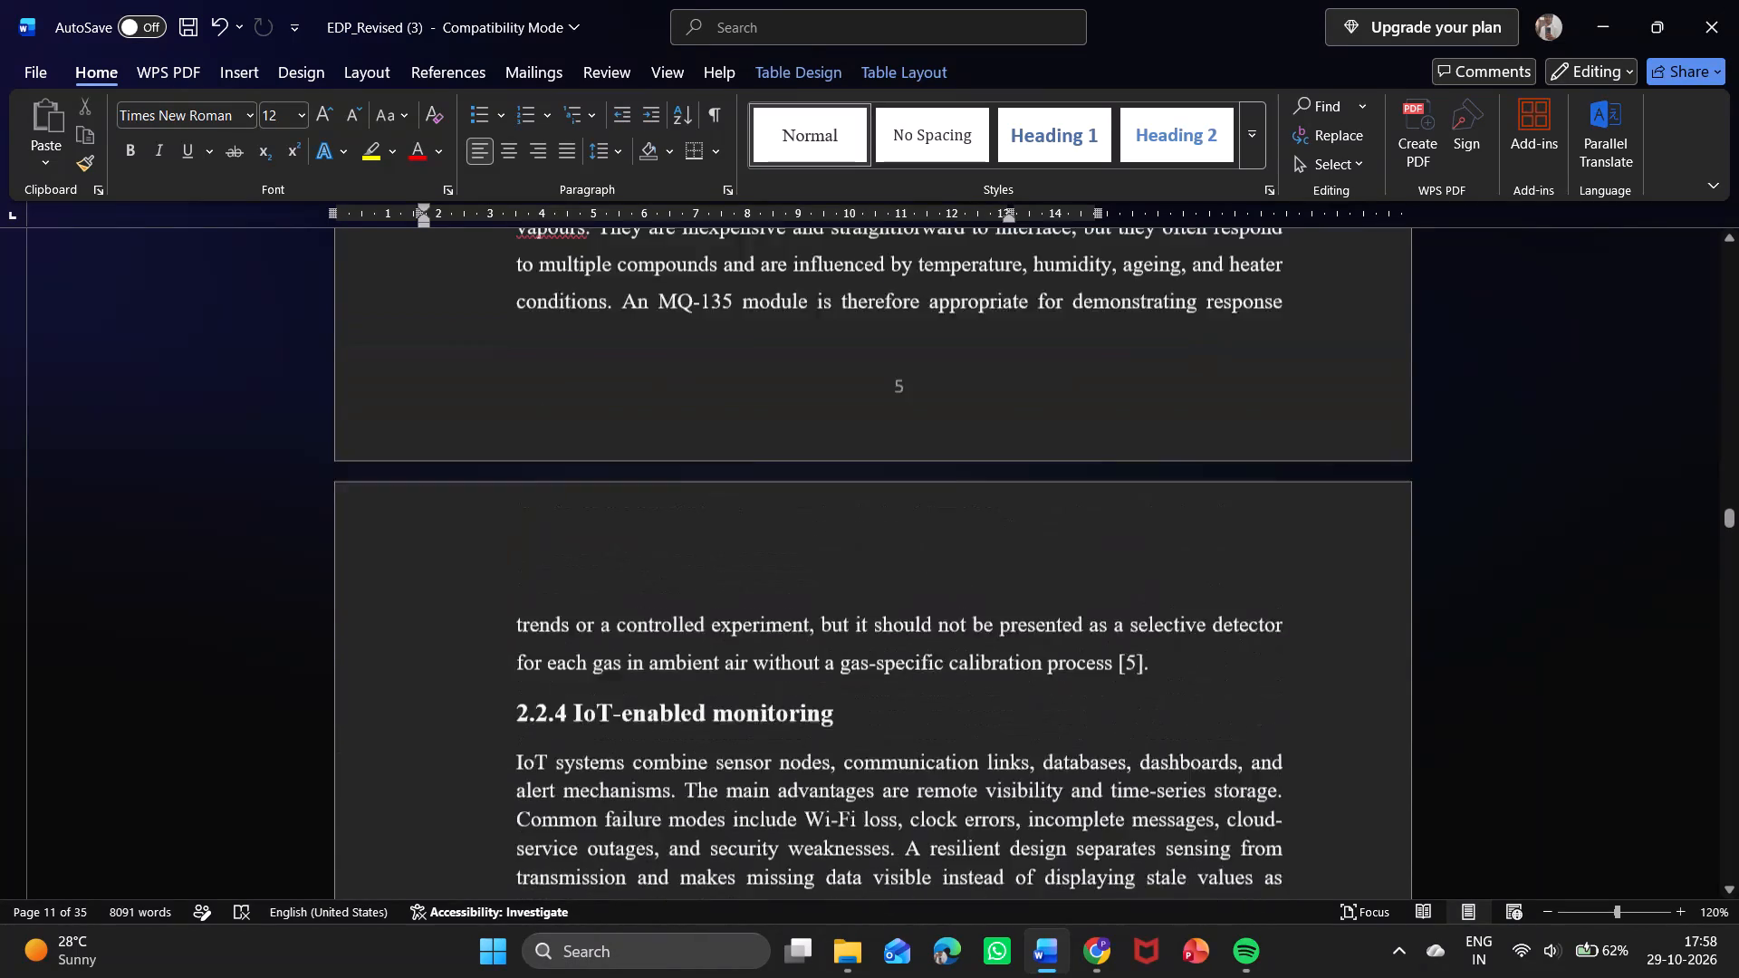
{"action": "scroll", "coordinate": [664, 570], "scroll_direction": "up", "scroll_amount": 10}
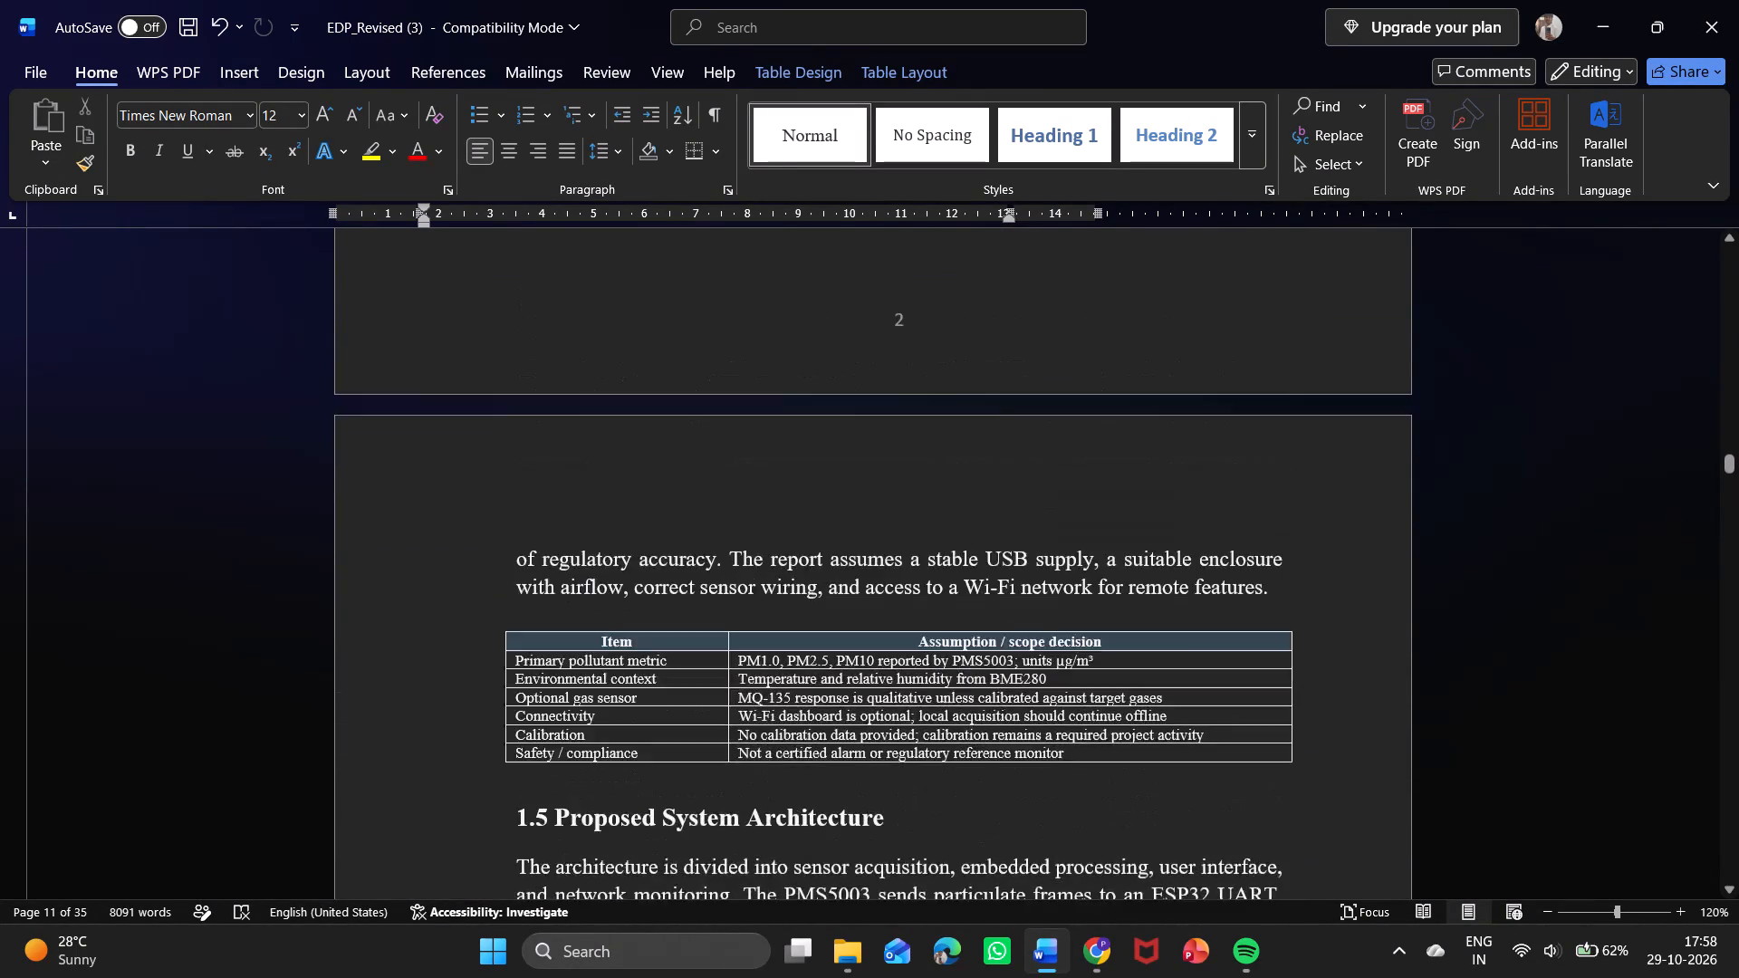
{"action": "scroll", "coordinate": [664, 570], "scroll_direction": "up", "scroll_amount": 5}
Recheck the pages of the section 1.4 objectives table, the assumptions table and the section 1.5 system architecture figure.
{"action": "scroll", "coordinate": [664, 570], "scroll_direction": "down", "scroll_amount": 1}
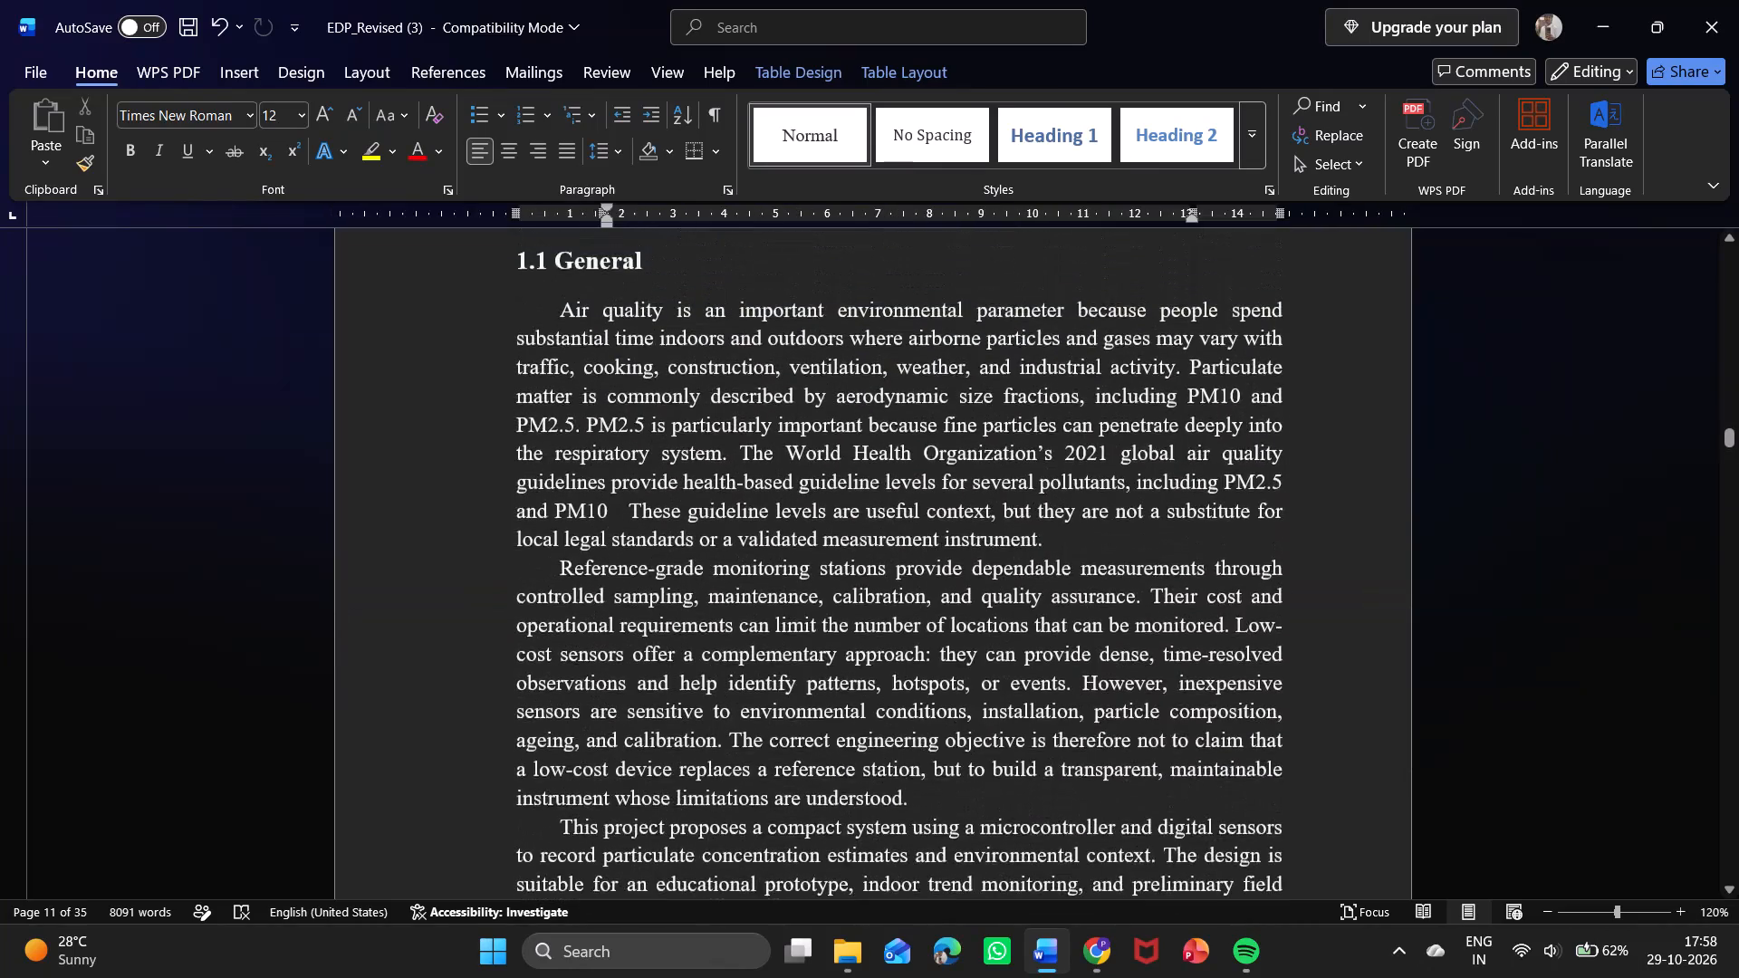
{"action": "scroll", "coordinate": [664, 570], "scroll_direction": "down", "scroll_amount": 4}
{"action": "scroll", "coordinate": [664, 570], "scroll_direction": "up", "scroll_amount": 1}
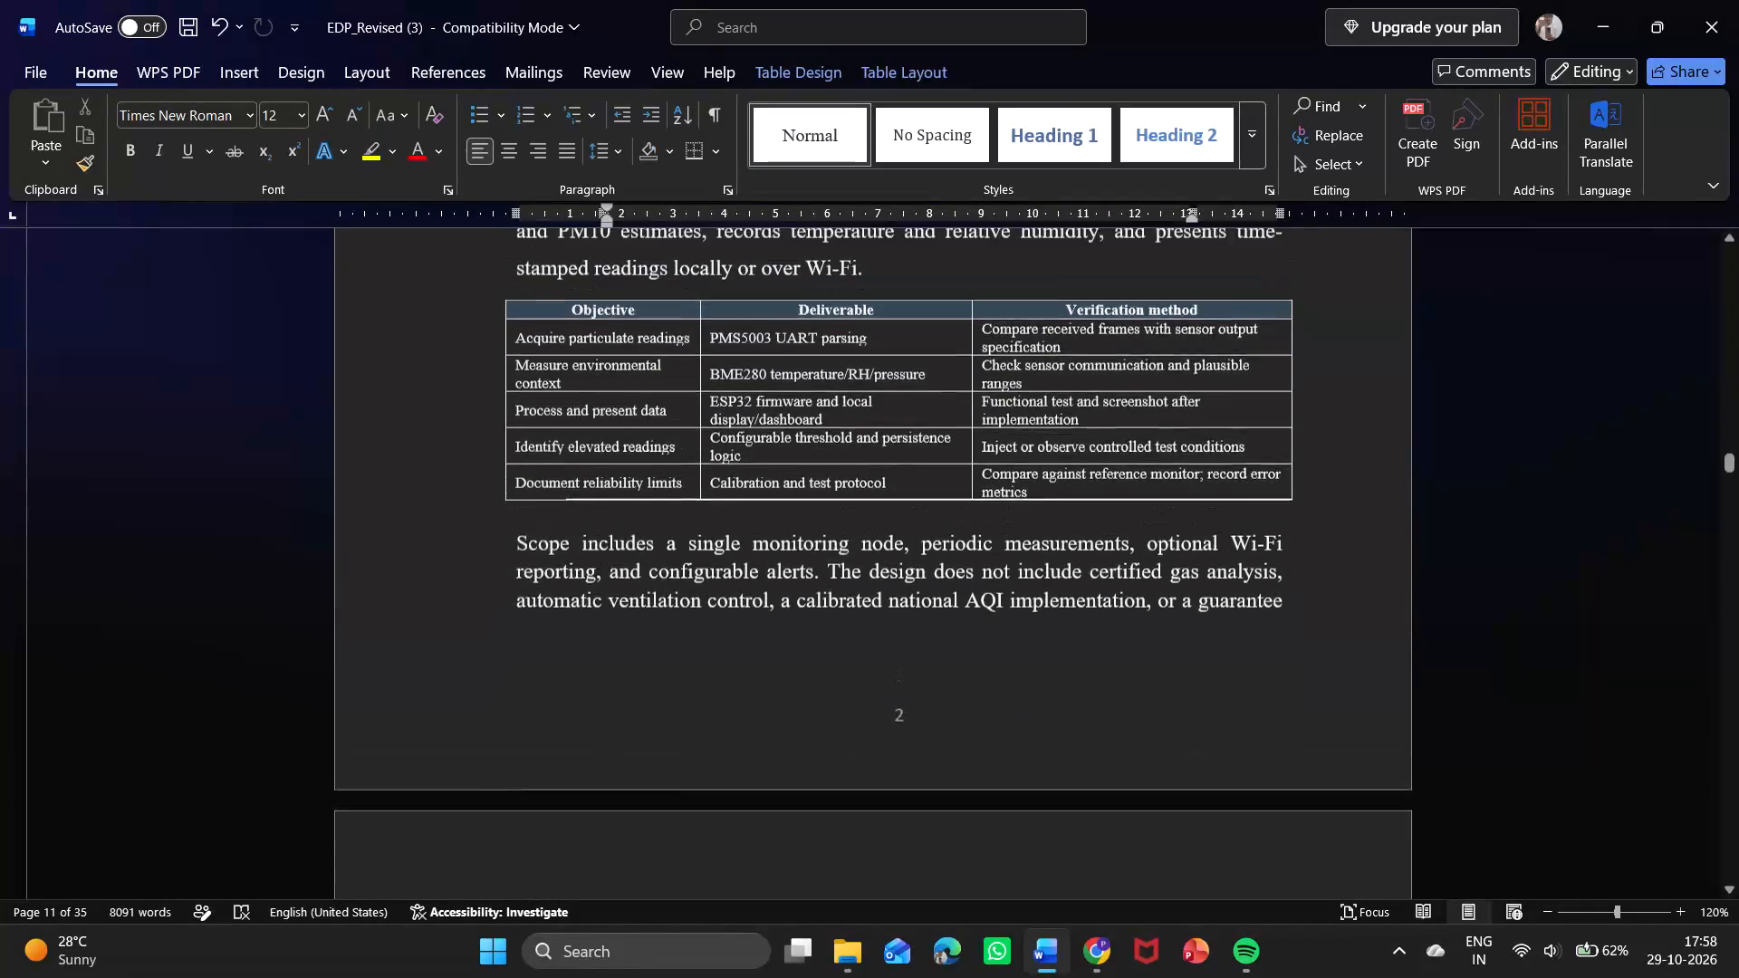
{"action": "scroll", "coordinate": [664, 570], "scroll_direction": "up", "scroll_amount": 1}
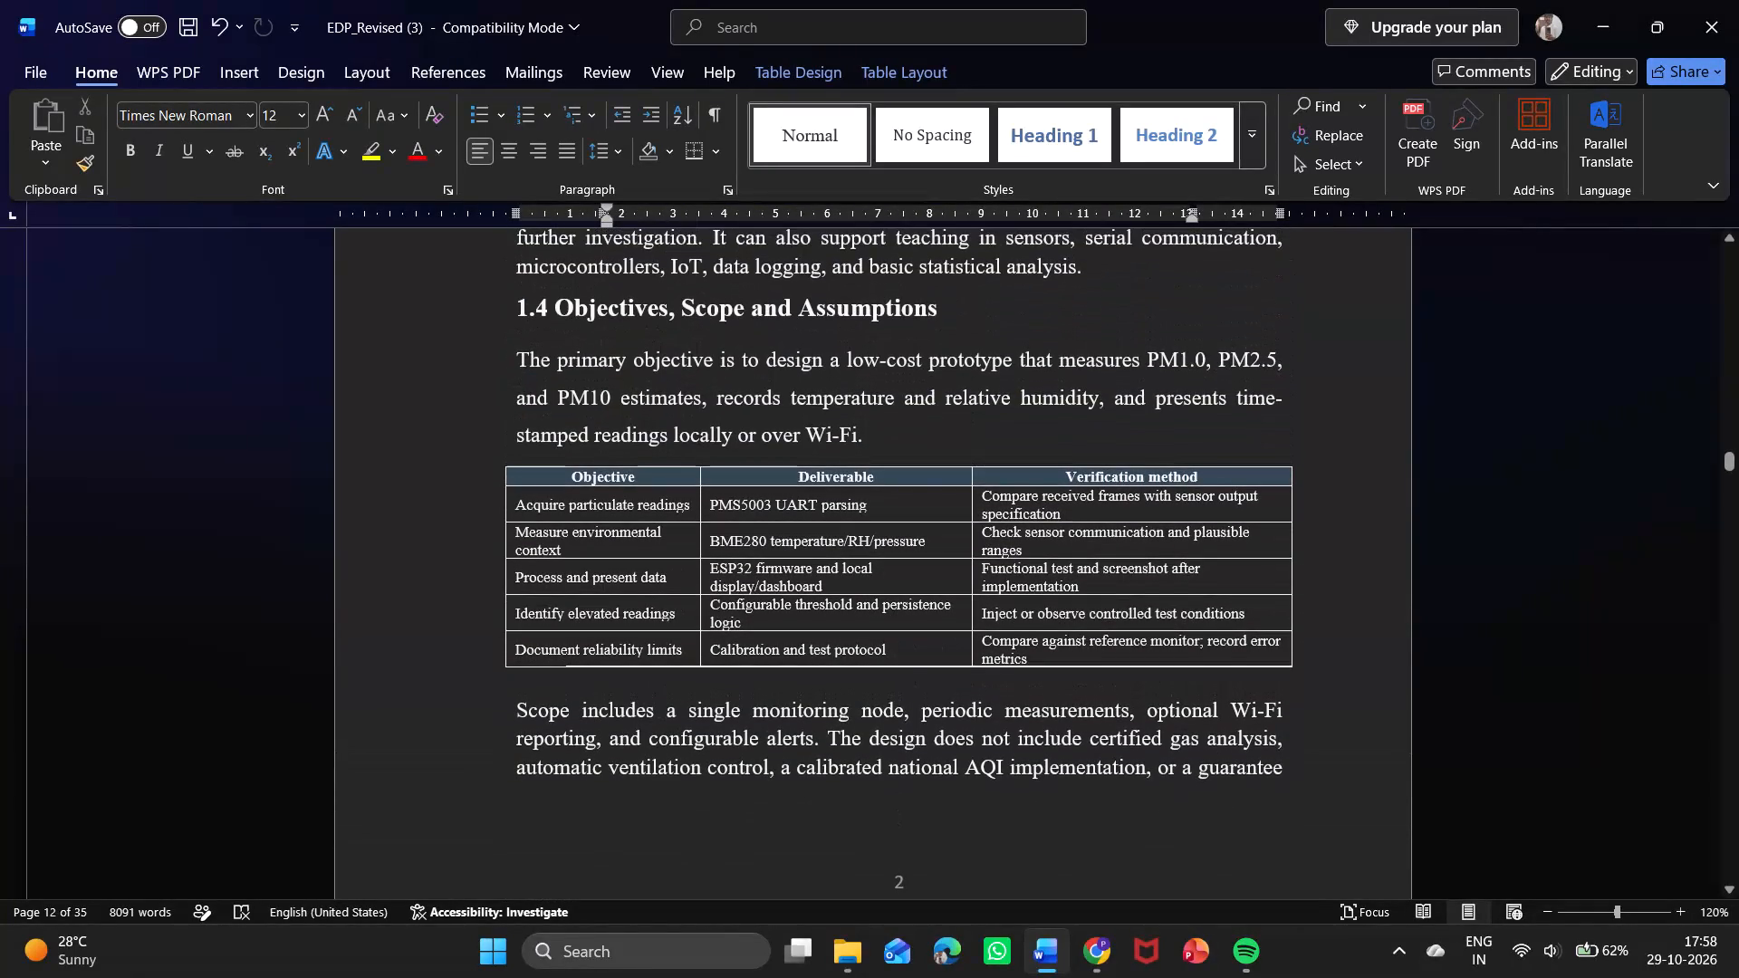
{"action": "scroll", "coordinate": [664, 570], "scroll_direction": "down", "scroll_amount": 2}
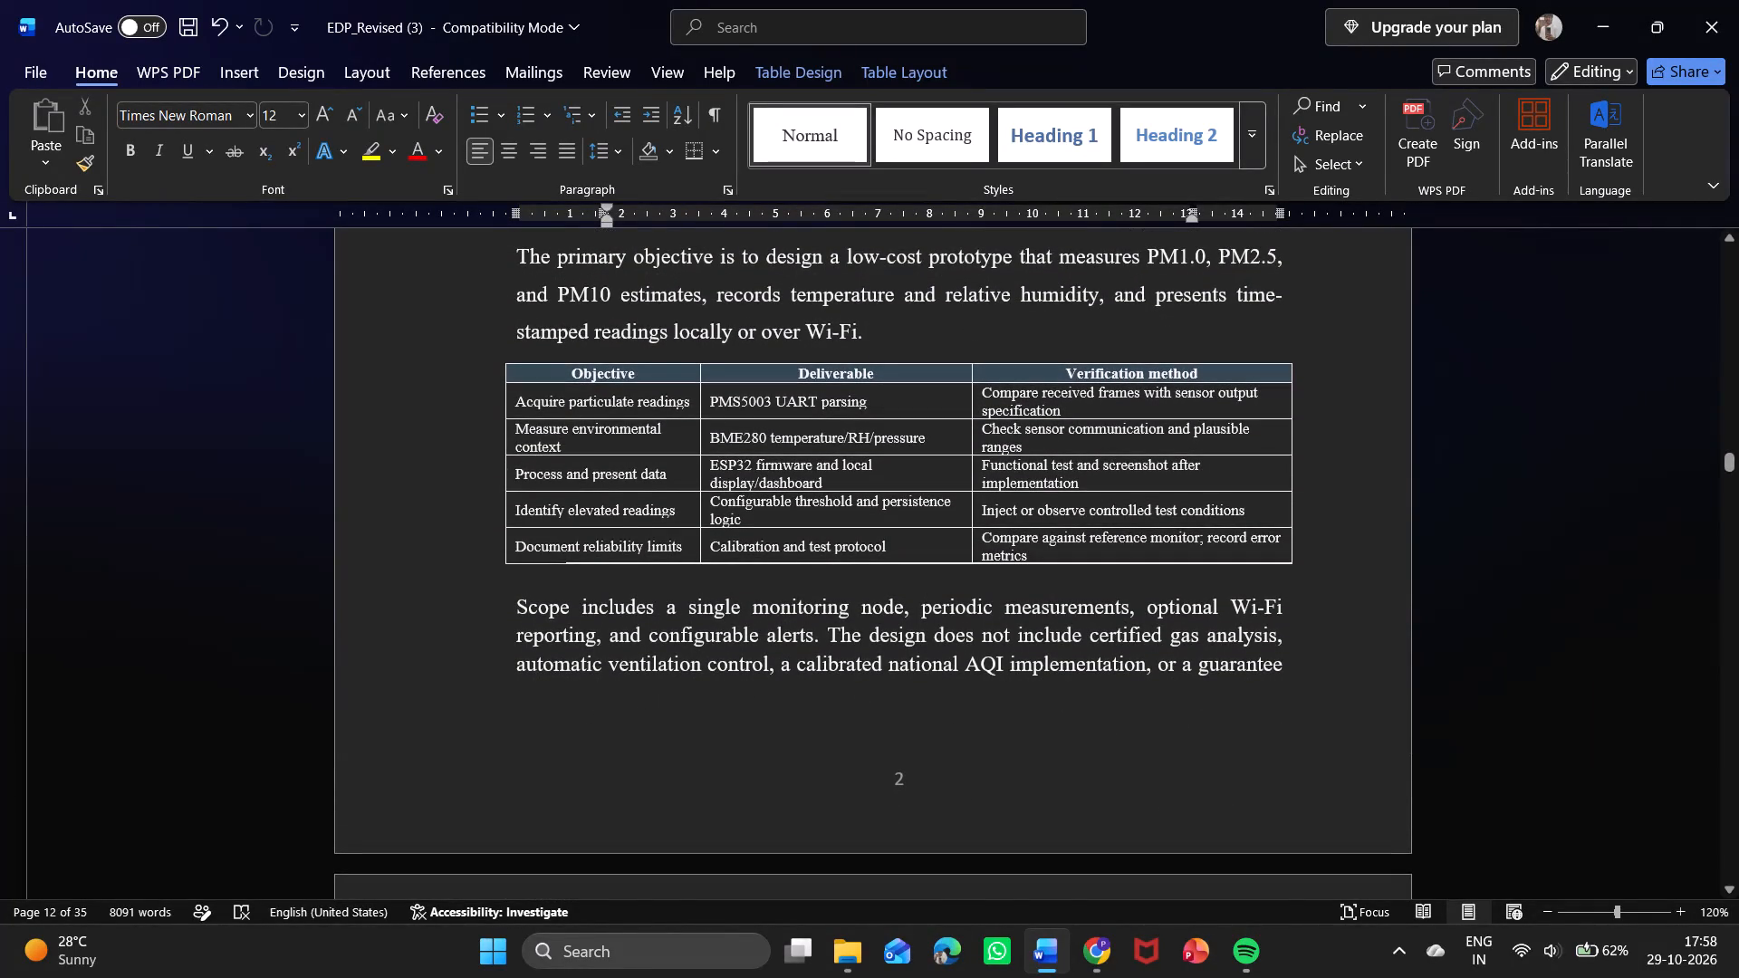
{"action": "scroll", "coordinate": [664, 570], "scroll_direction": "down", "scroll_amount": 3}
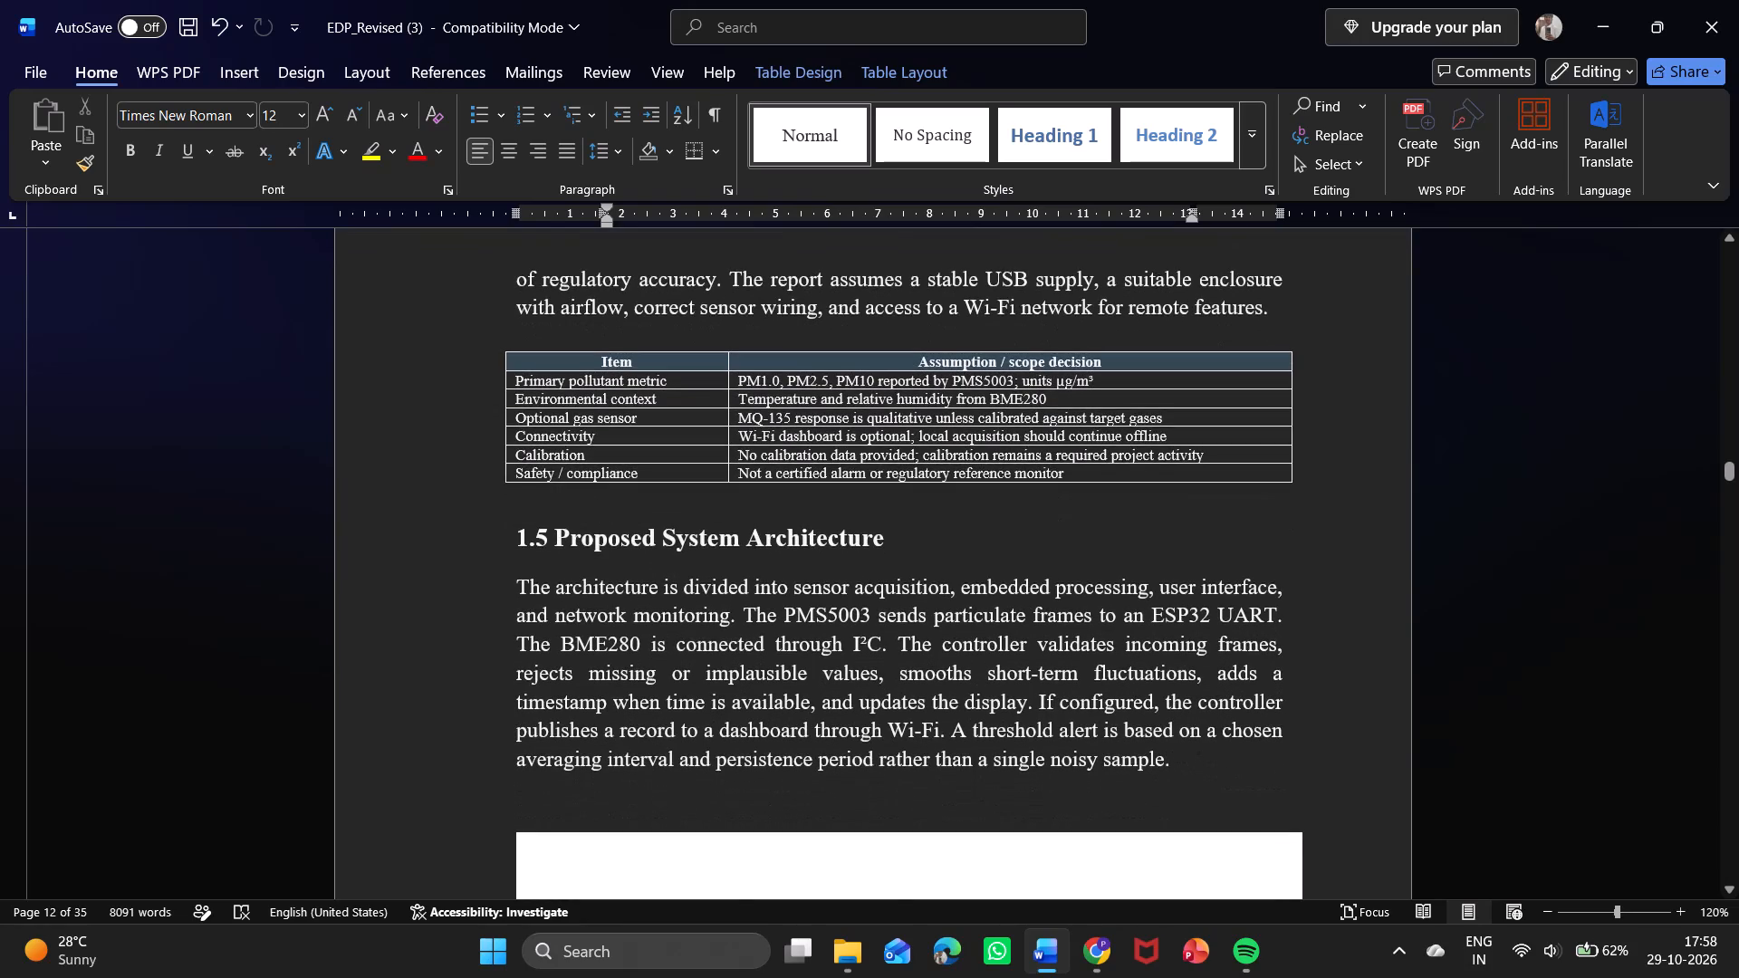
{"action": "scroll", "coordinate": [664, 570], "scroll_direction": "down", "scroll_amount": 1}
{"action": "scroll", "coordinate": [664, 570], "scroll_direction": "up", "scroll_amount": 2}
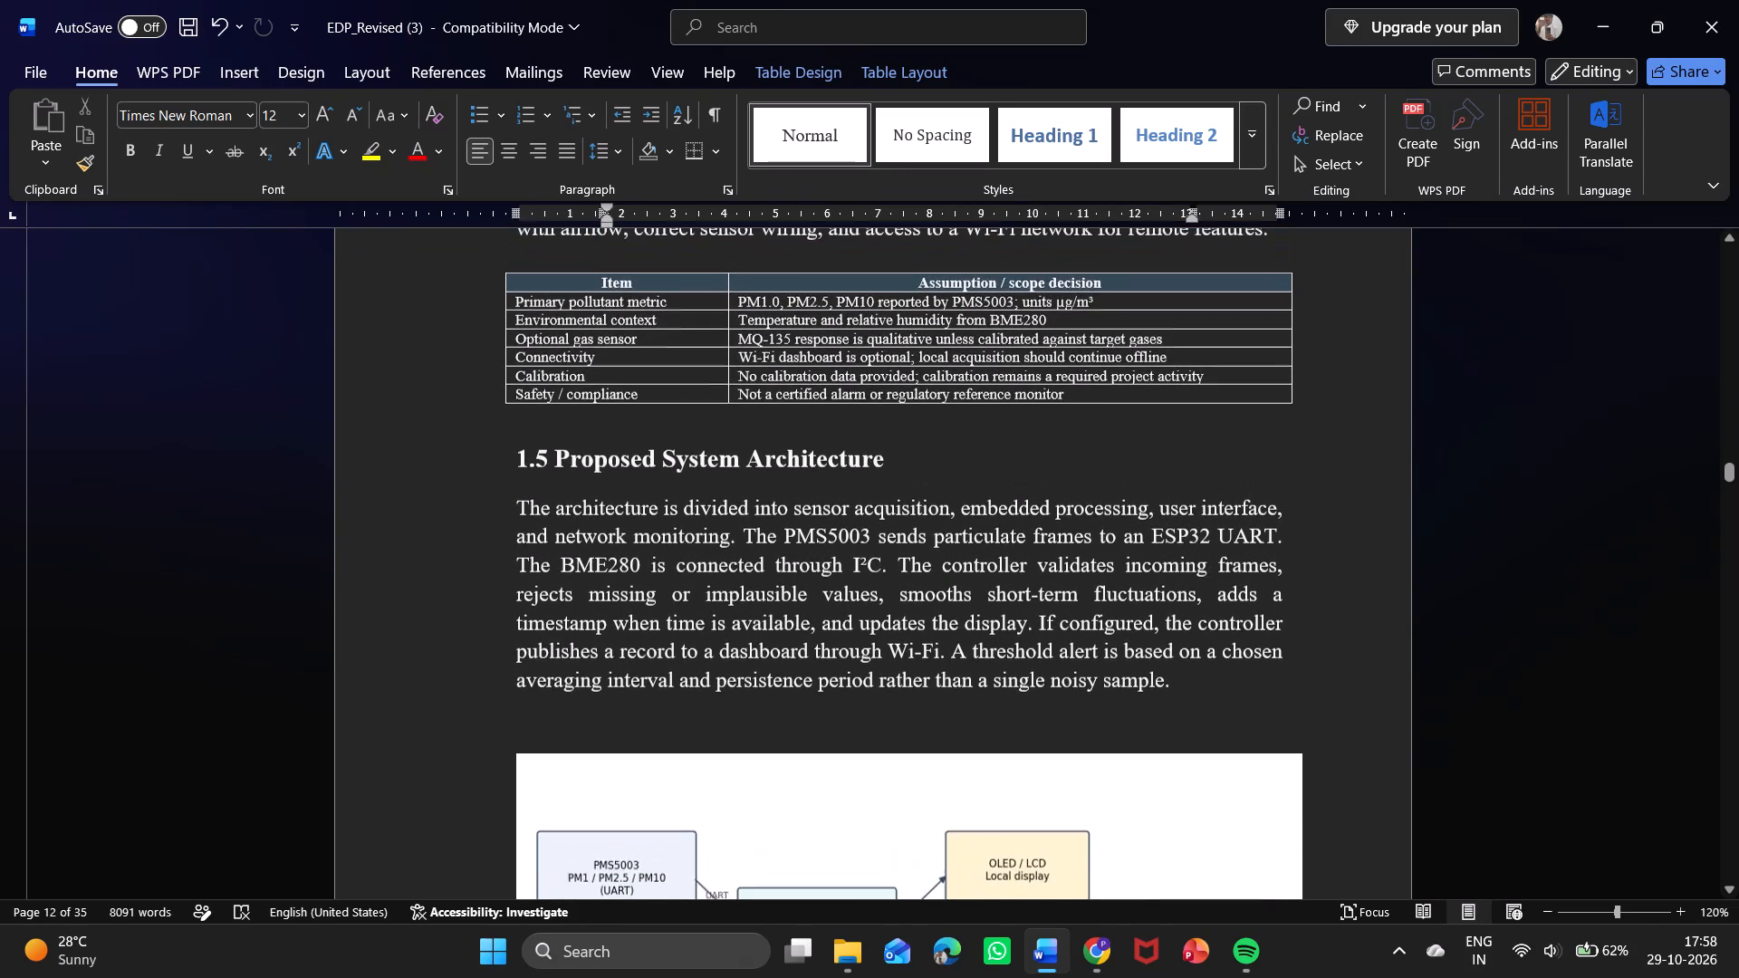
{"action": "scroll", "coordinate": [664, 570], "scroll_direction": "up", "scroll_amount": 1}
{"action": "scroll", "coordinate": [664, 570], "scroll_direction": "down", "scroll_amount": 2}
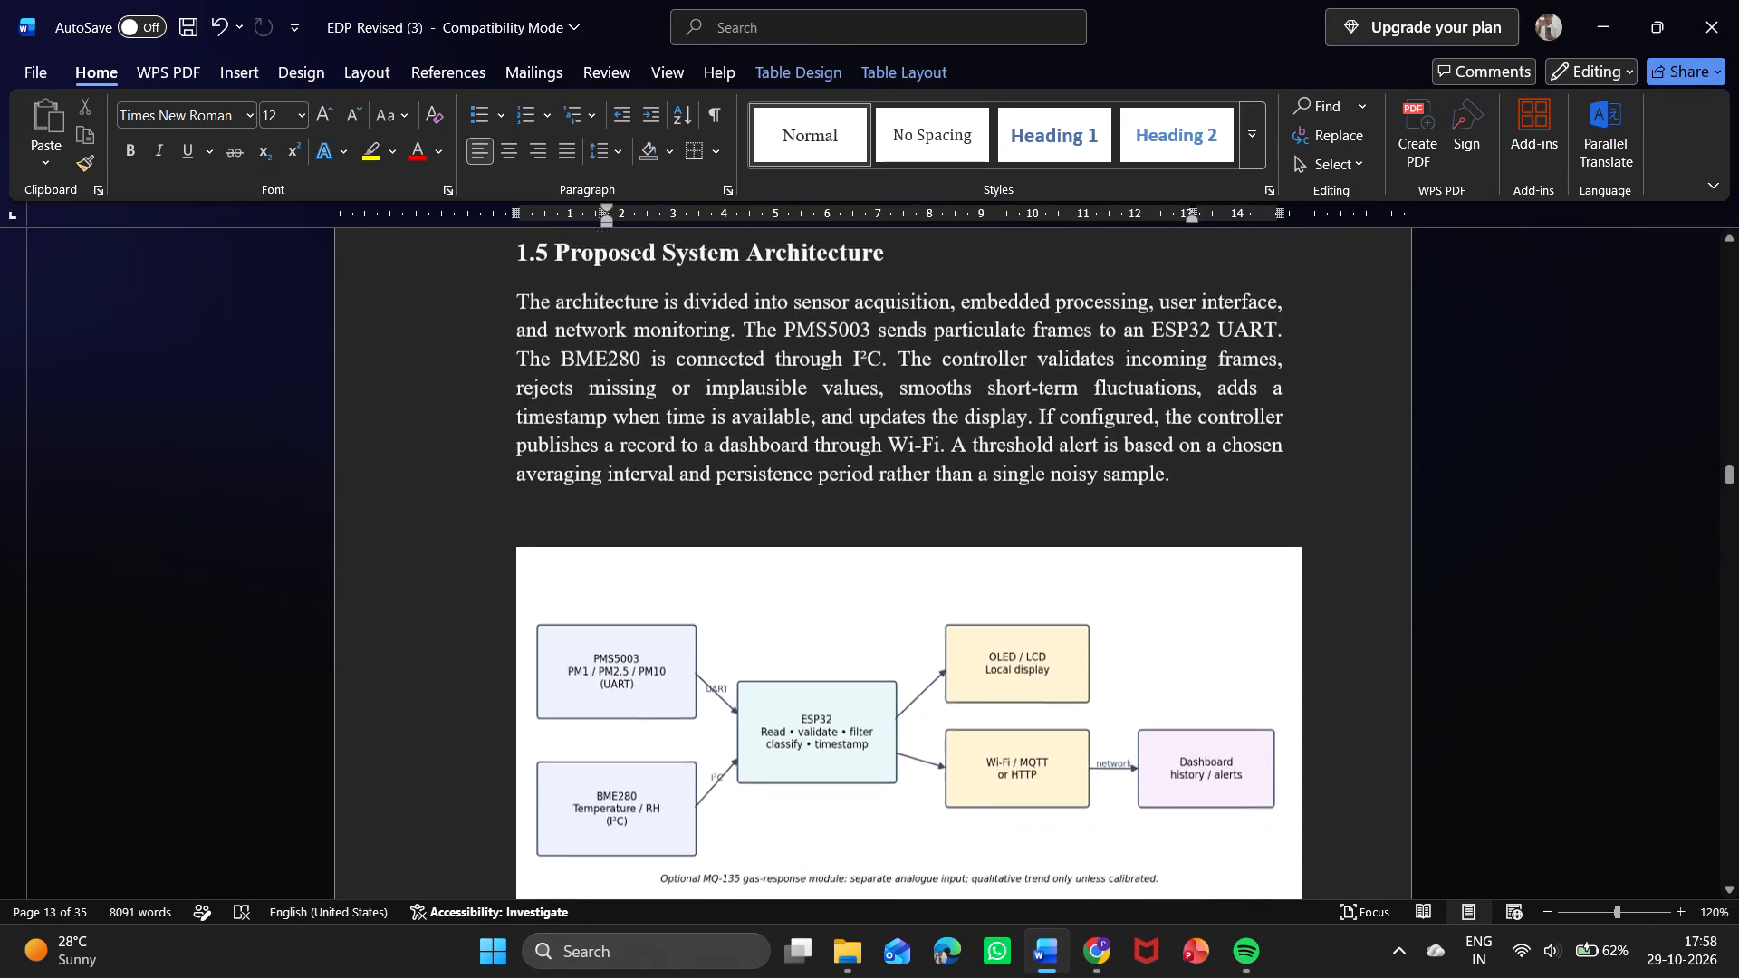
Look forward from section 1.5 to section 3.3, rechecking the pages of the section 2.6 tables, Figure 3.1, and the requirements and components tables.
{"action": "scroll", "coordinate": [664, 570], "scroll_direction": "down", "scroll_amount": 3}
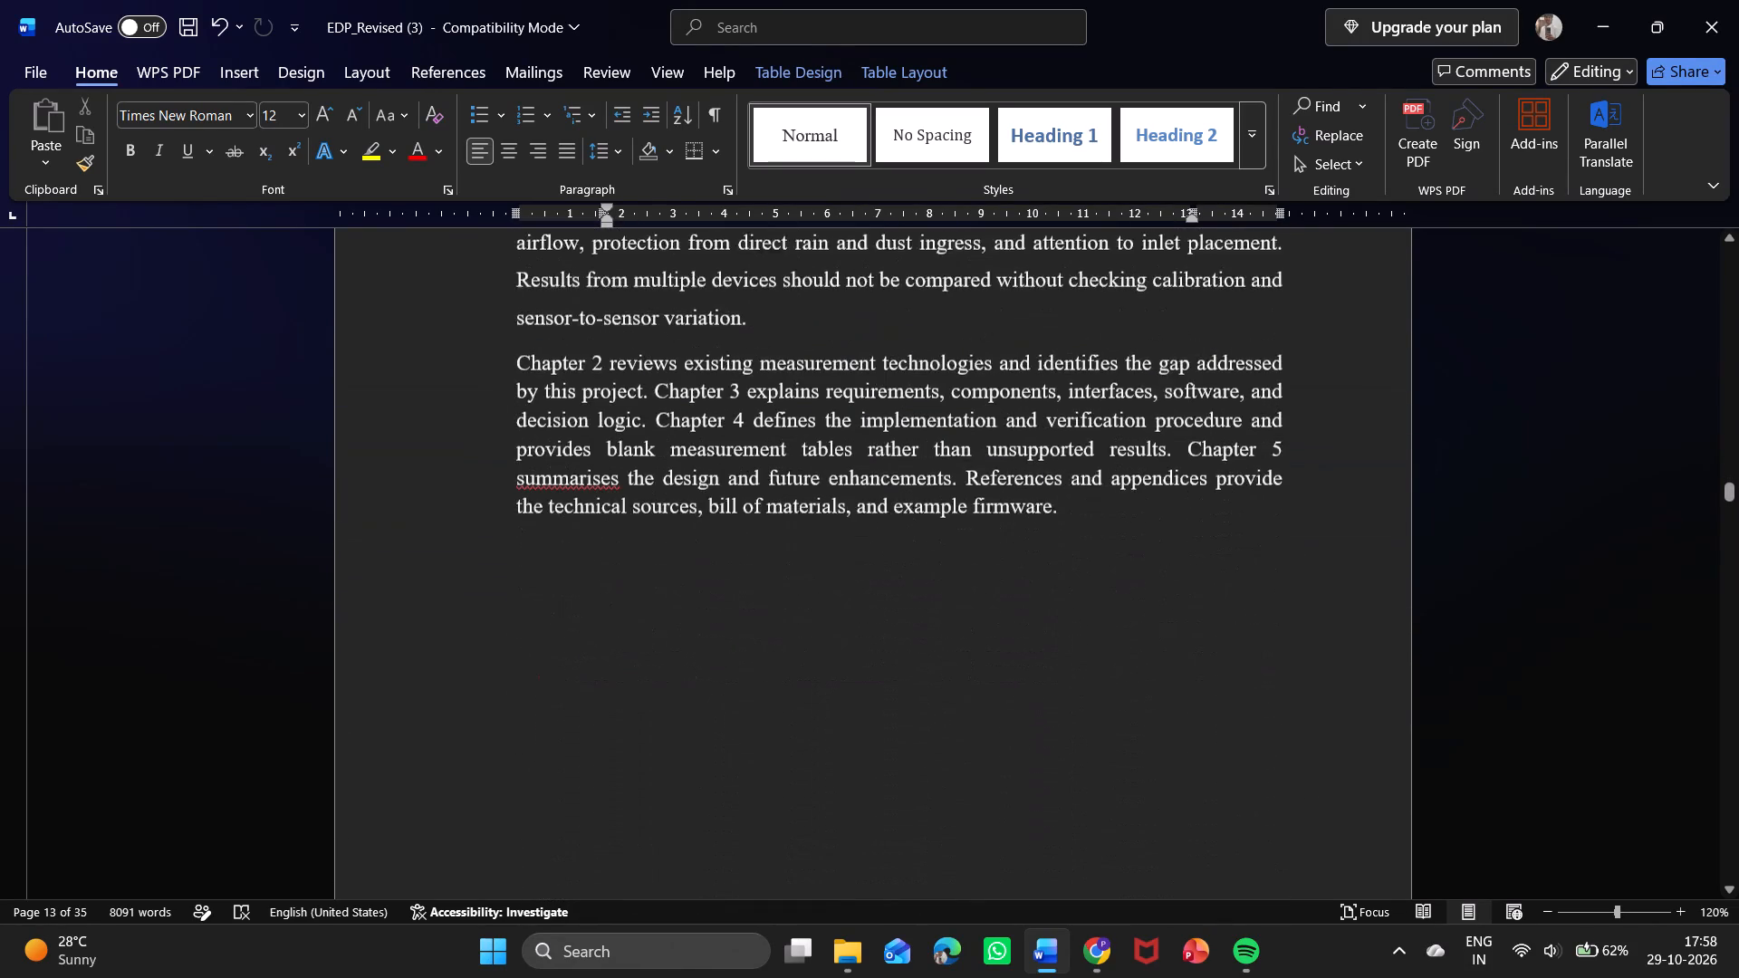
{"action": "scroll", "coordinate": [664, 570], "scroll_direction": "down", "scroll_amount": 3}
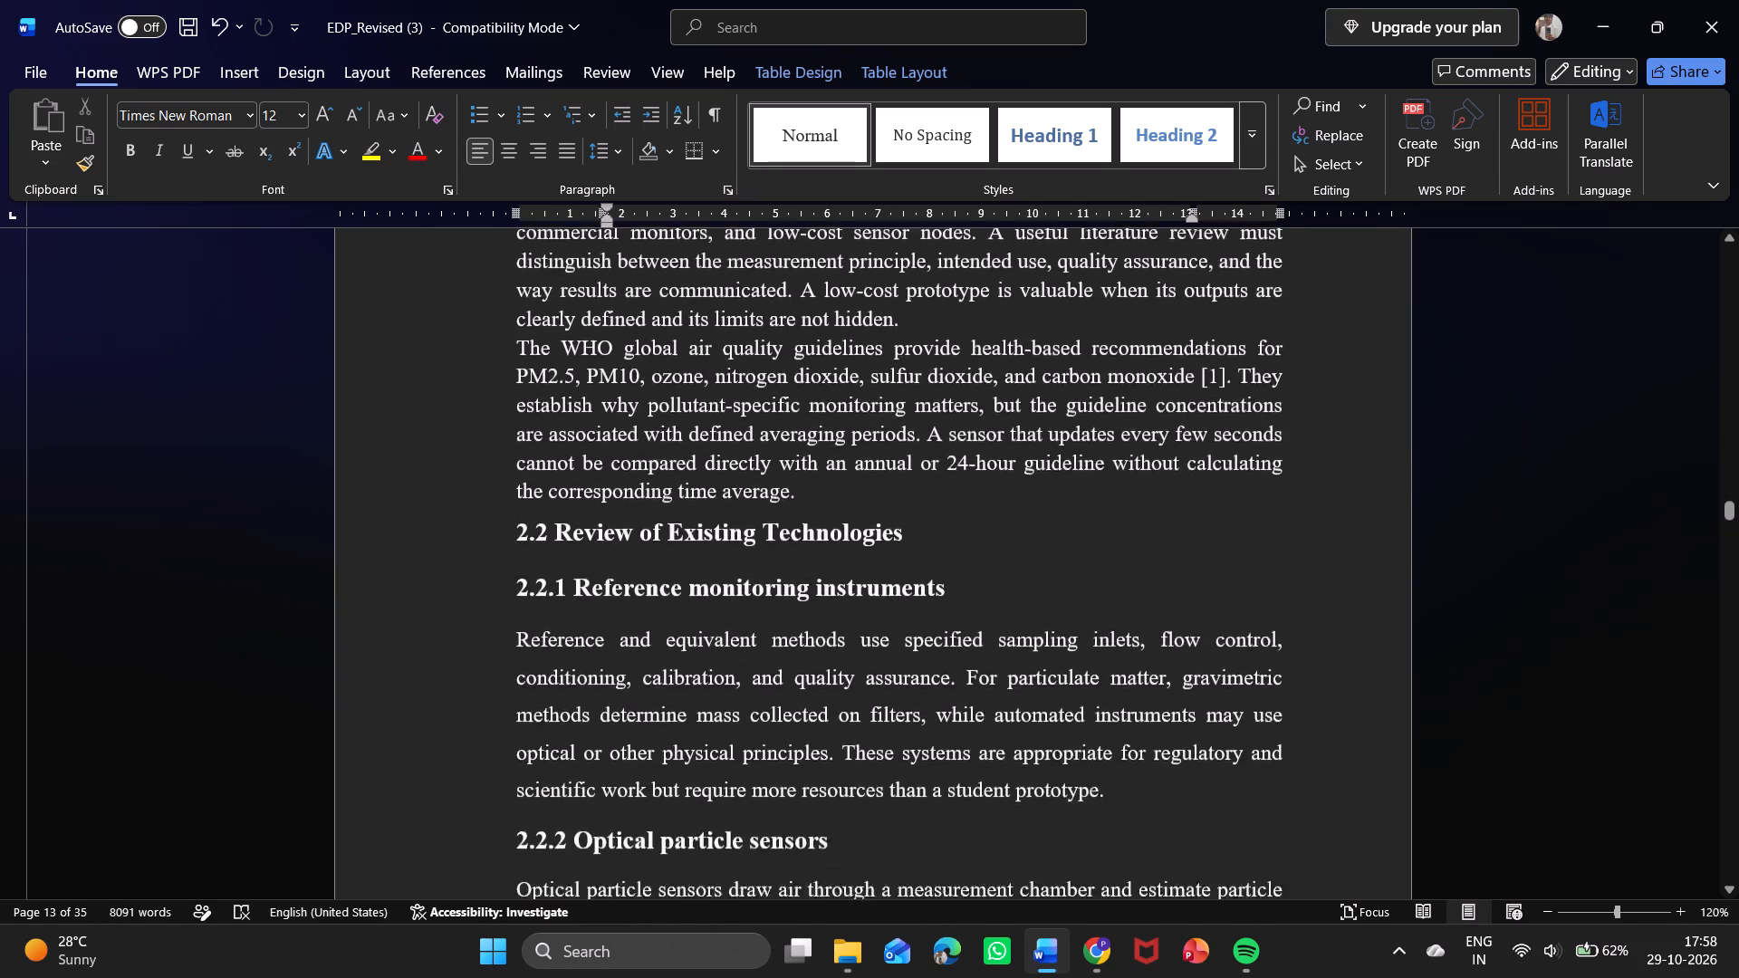
{"action": "scroll", "coordinate": [664, 570], "scroll_direction": "down", "scroll_amount": 3}
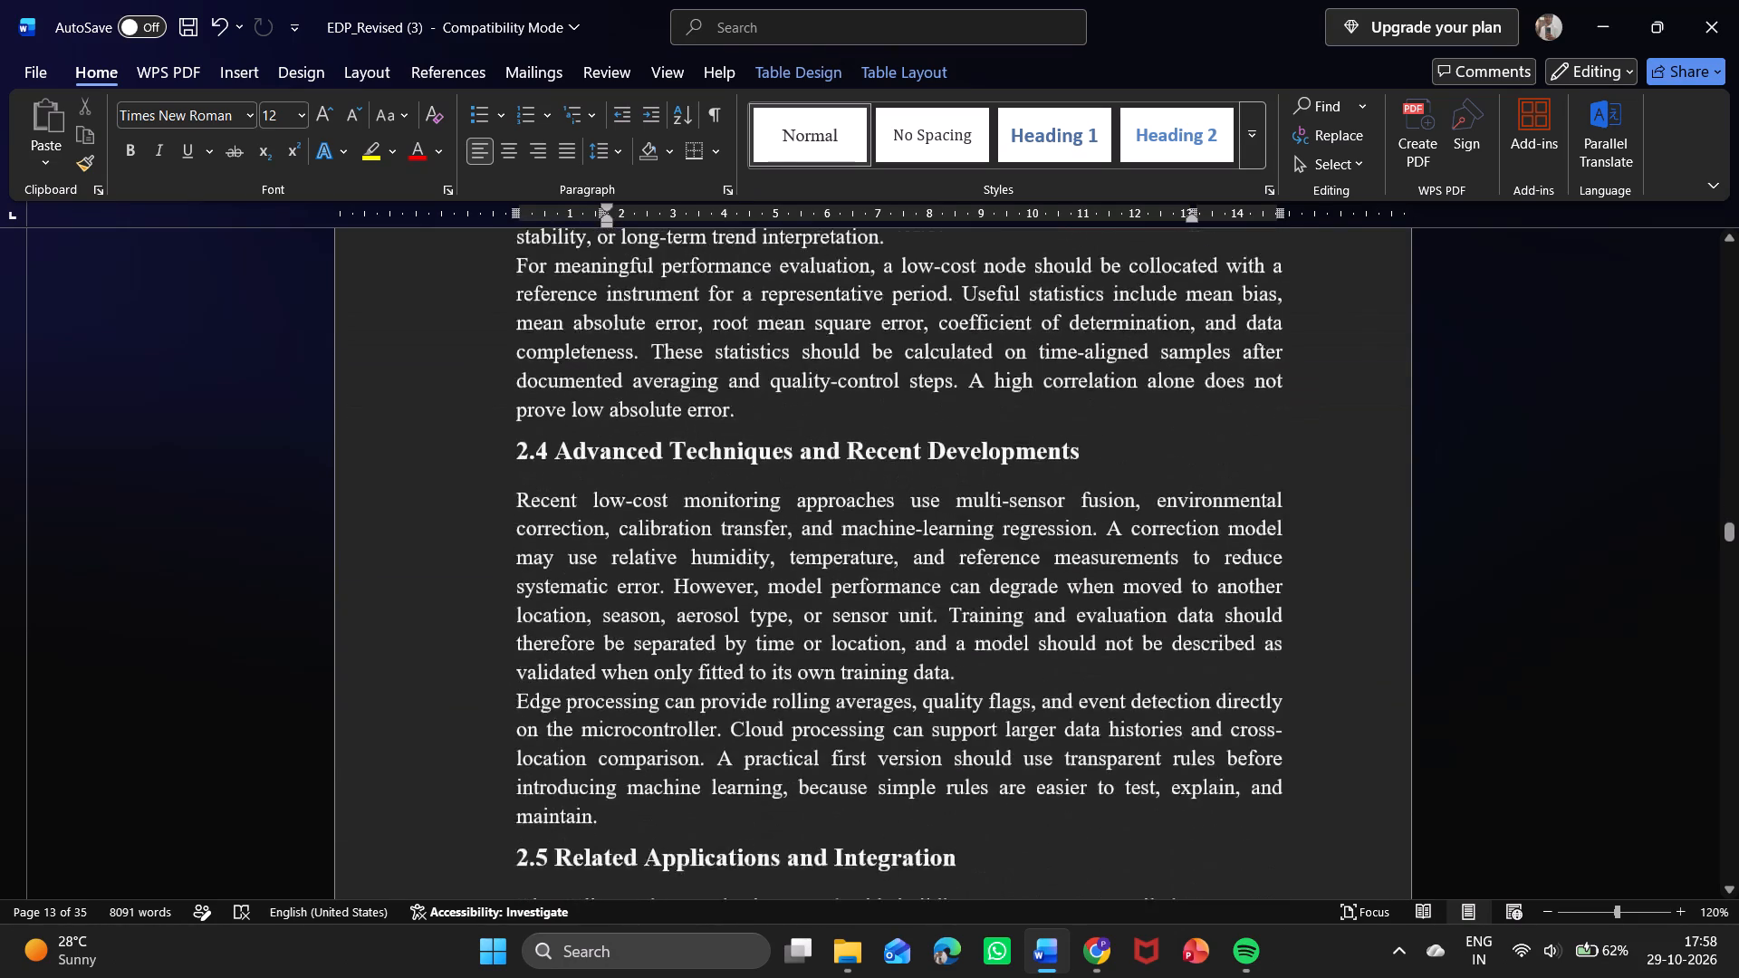
{"action": "scroll", "coordinate": [664, 570], "scroll_direction": "down", "scroll_amount": 3}
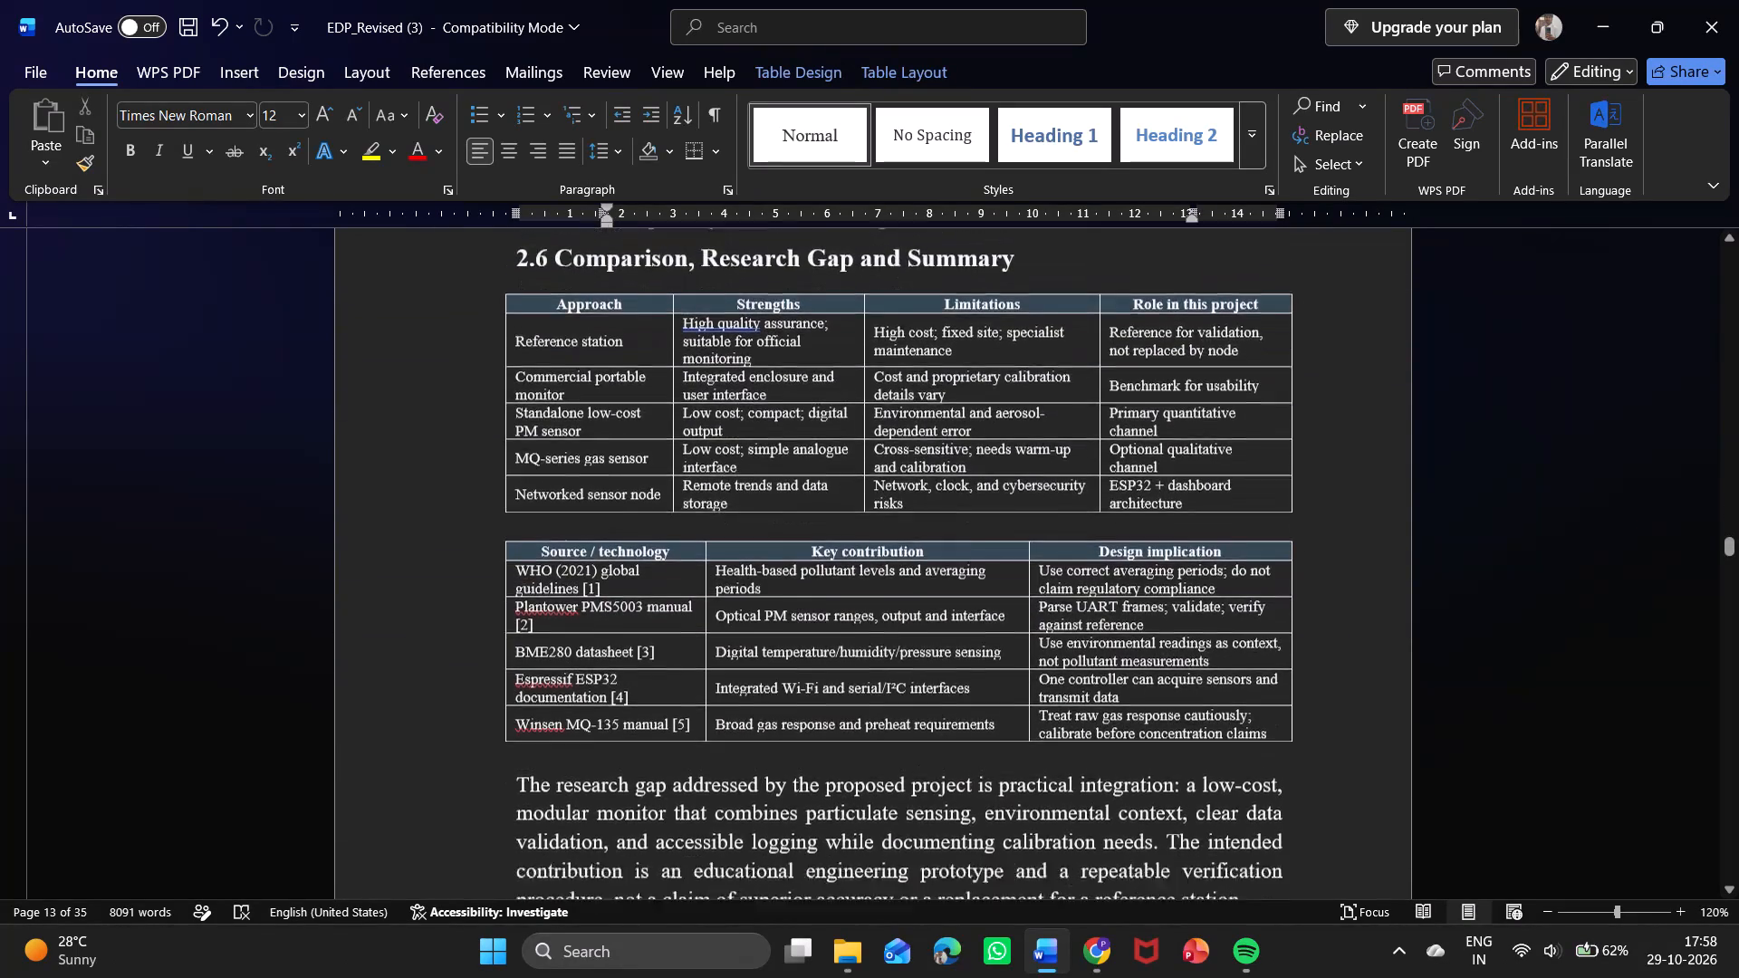
{"action": "scroll", "coordinate": [664, 570], "scroll_direction": "down", "scroll_amount": 2}
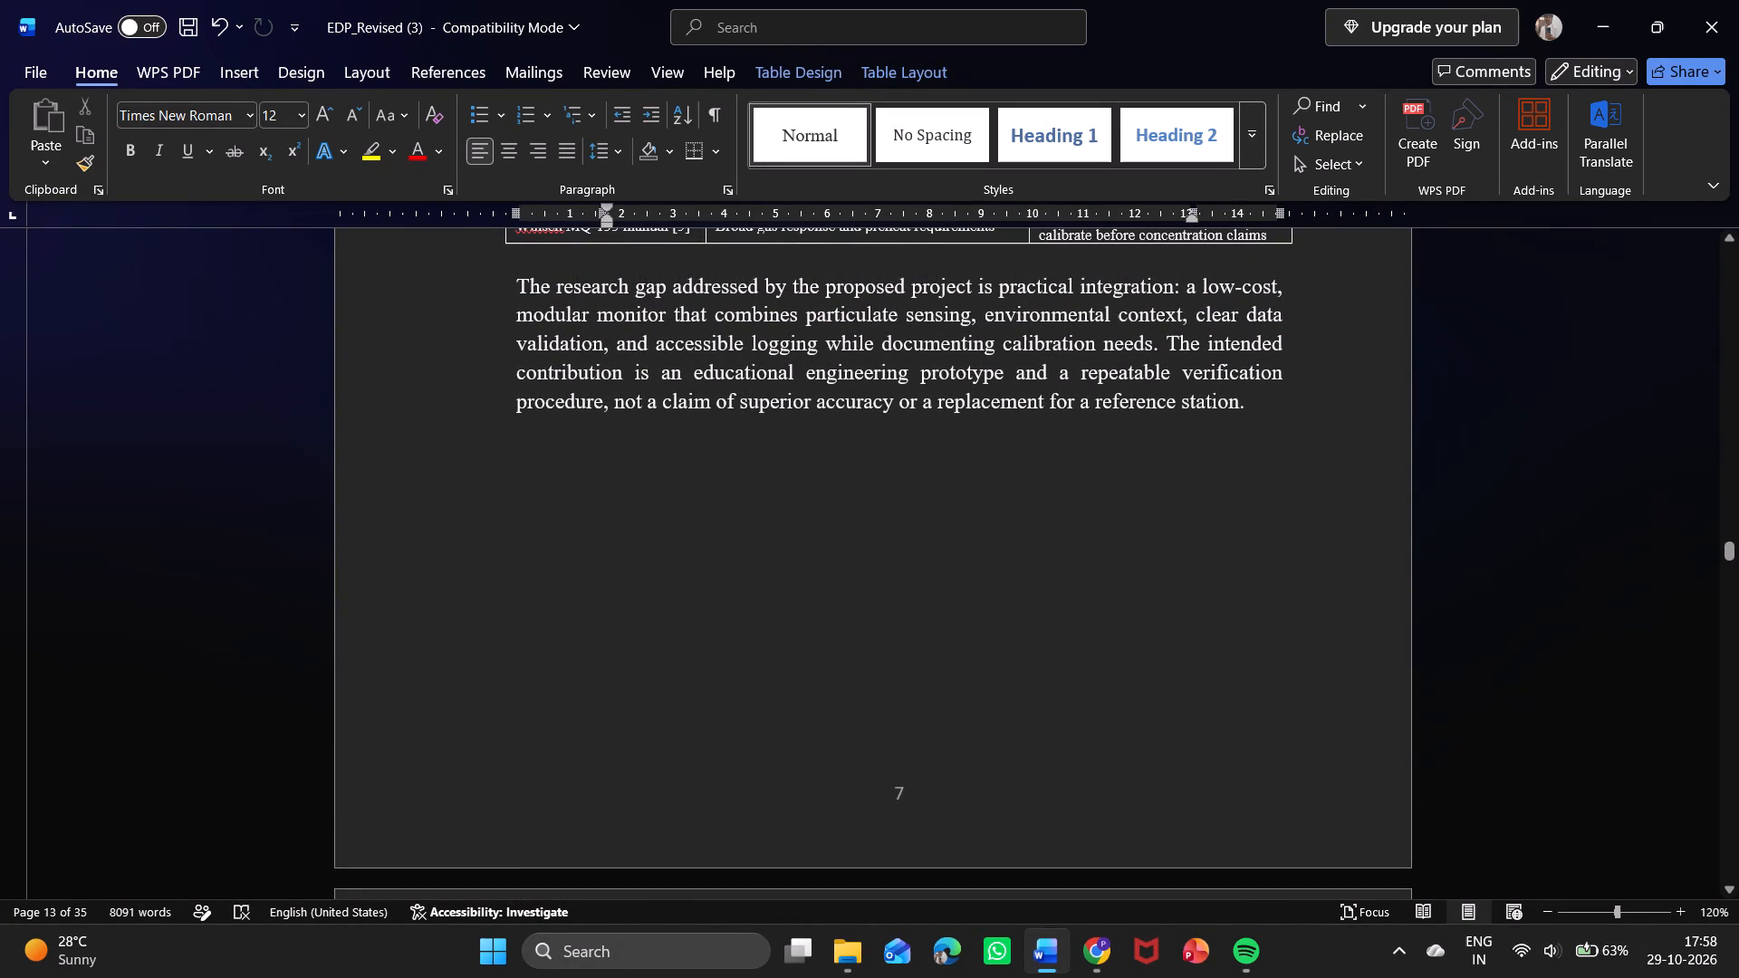
{"action": "scroll", "coordinate": [664, 570], "scroll_direction": "down", "scroll_amount": 1}
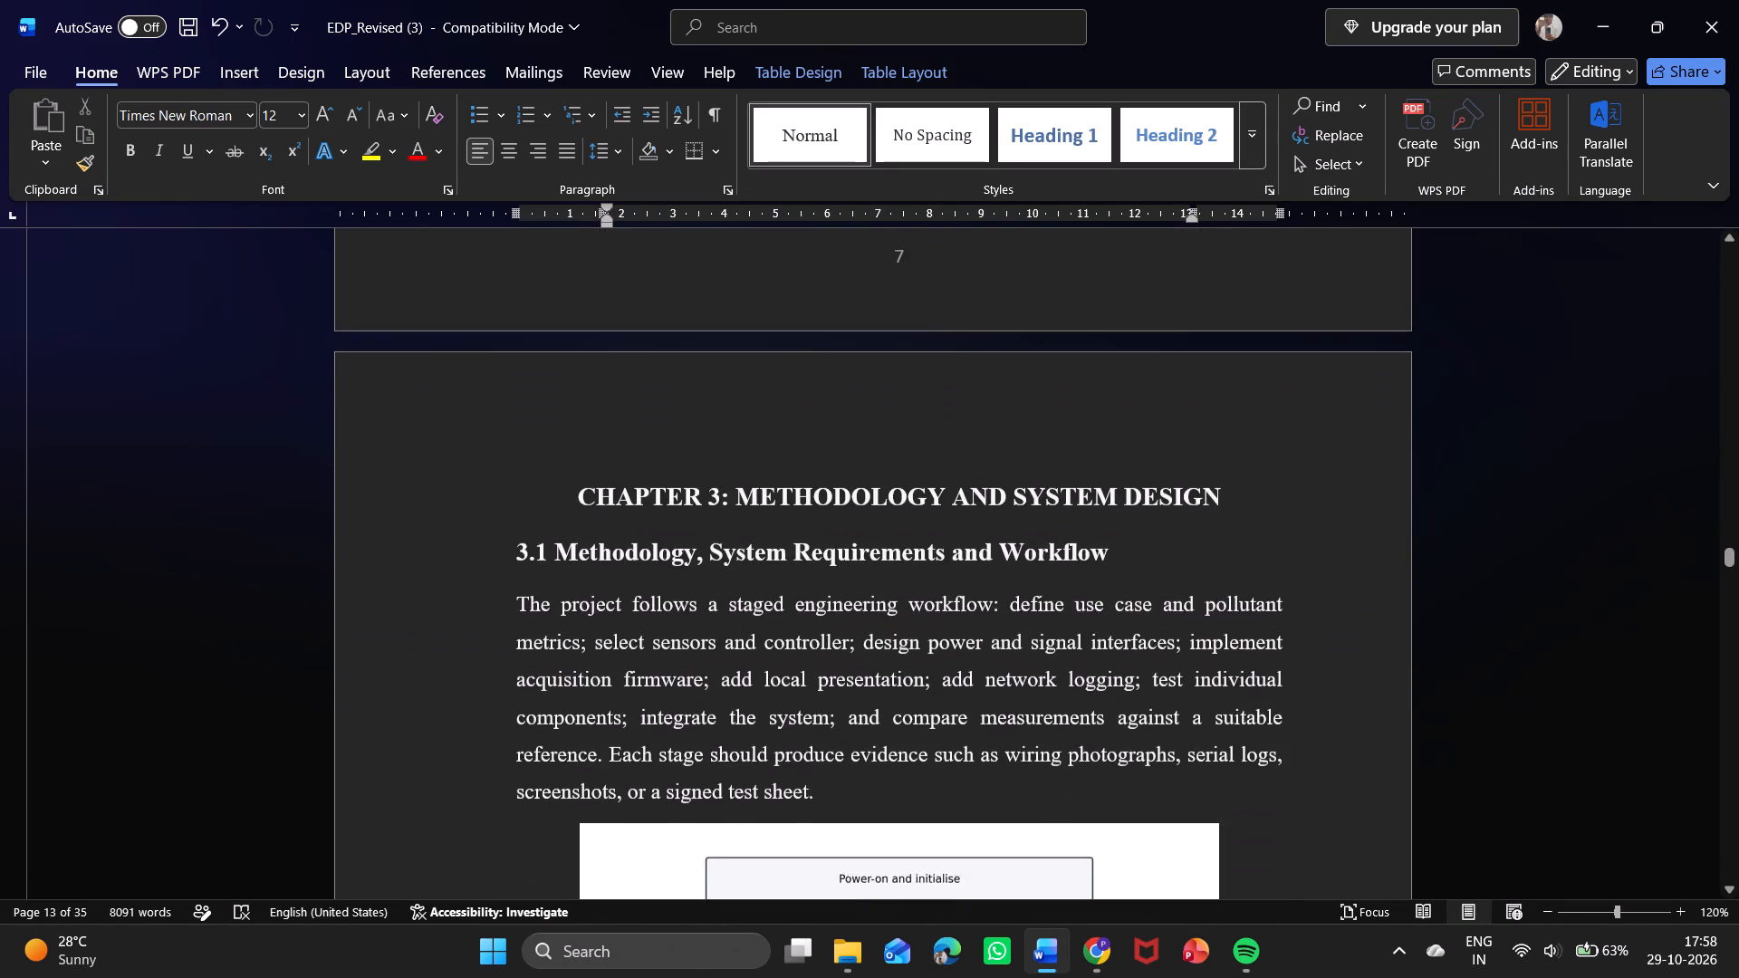
{"action": "scroll", "coordinate": [664, 570], "scroll_direction": "down", "scroll_amount": 2}
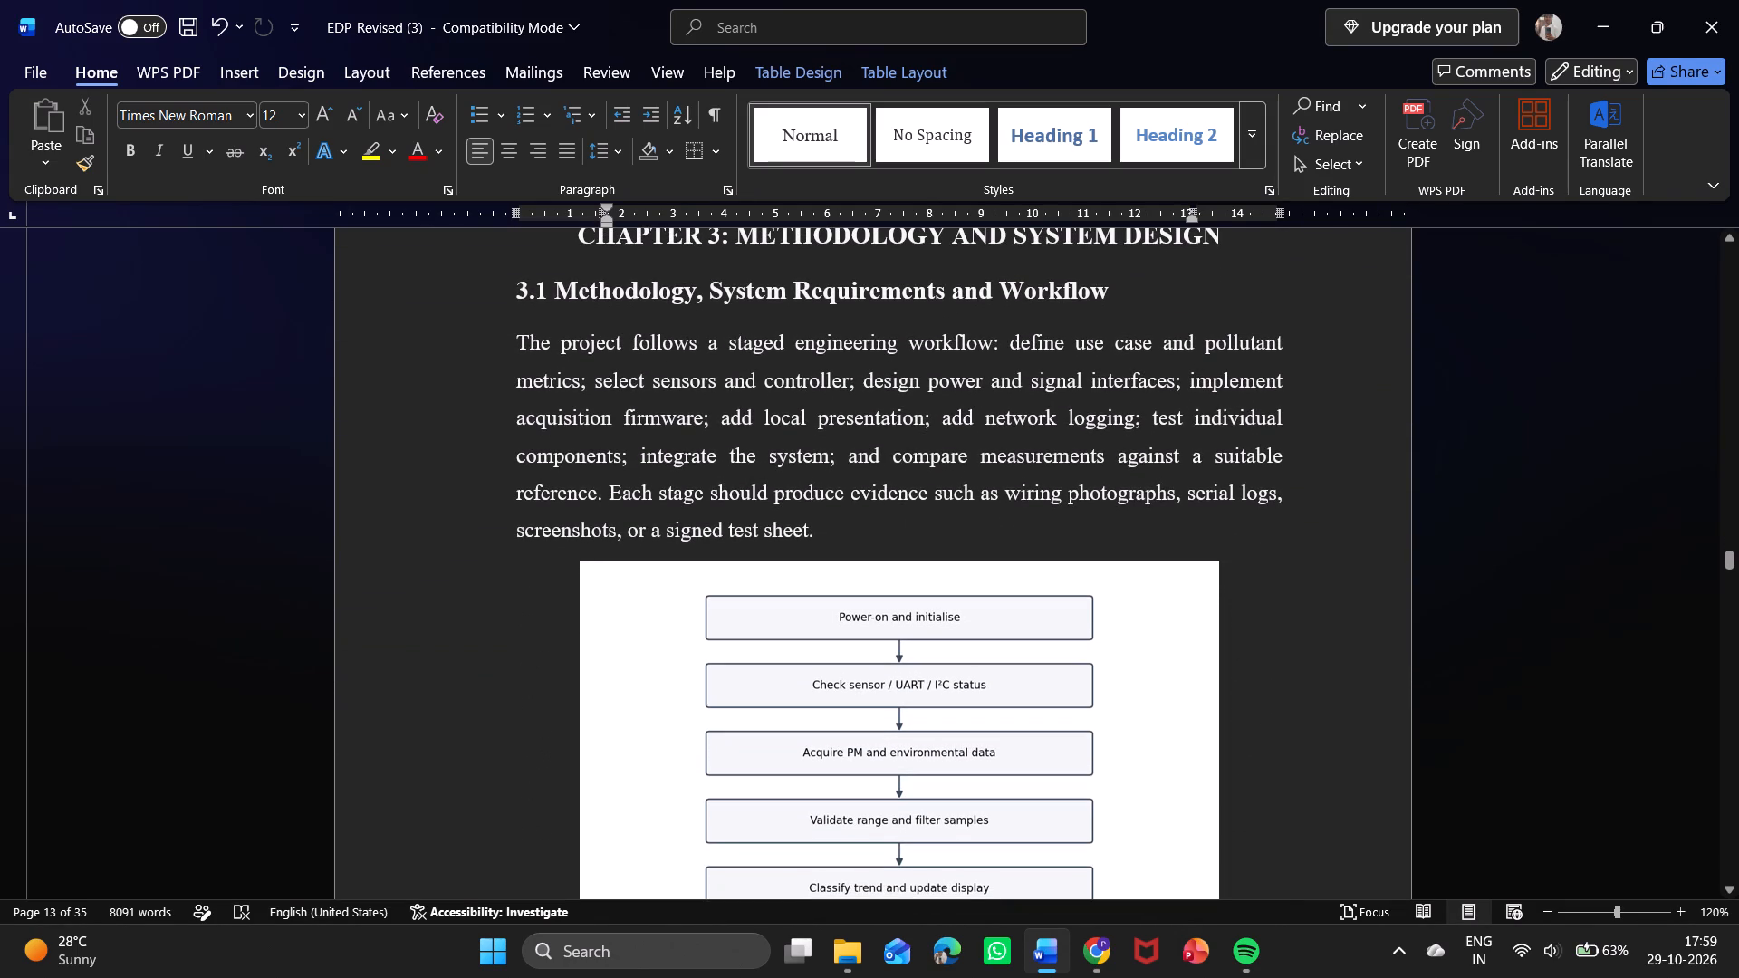
{"action": "scroll", "coordinate": [664, 570], "scroll_direction": "down", "scroll_amount": 1}
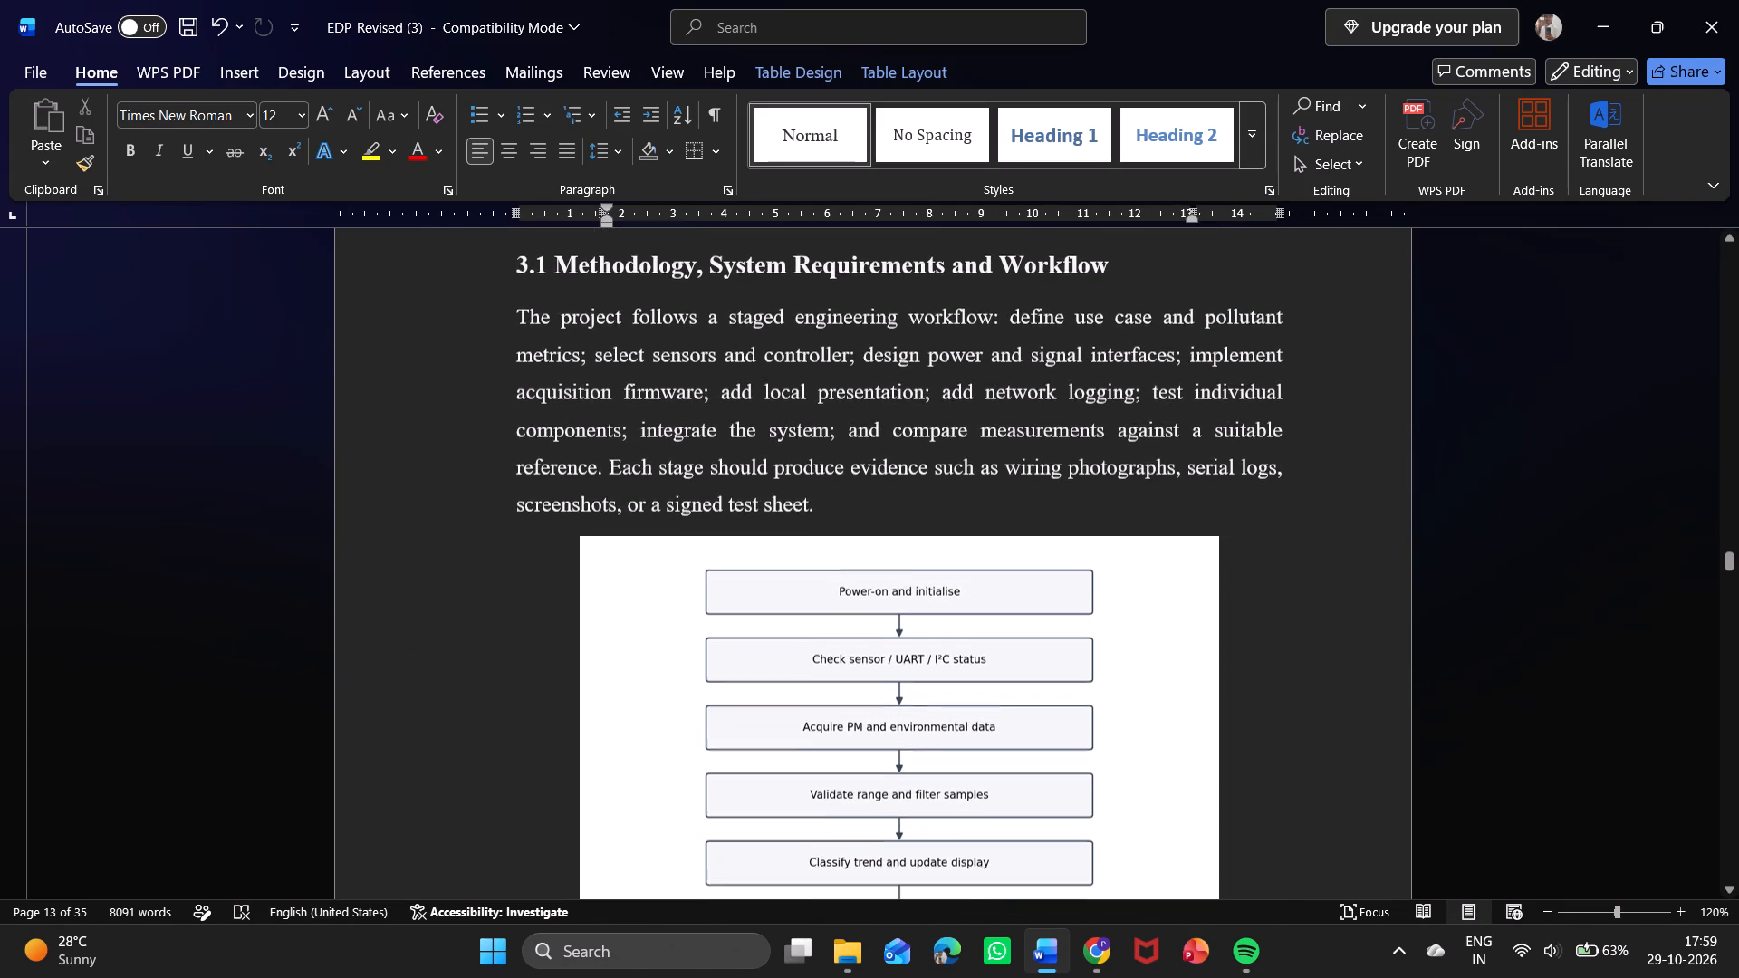
{"action": "scroll", "coordinate": [664, 570], "scroll_direction": "down", "scroll_amount": 1}
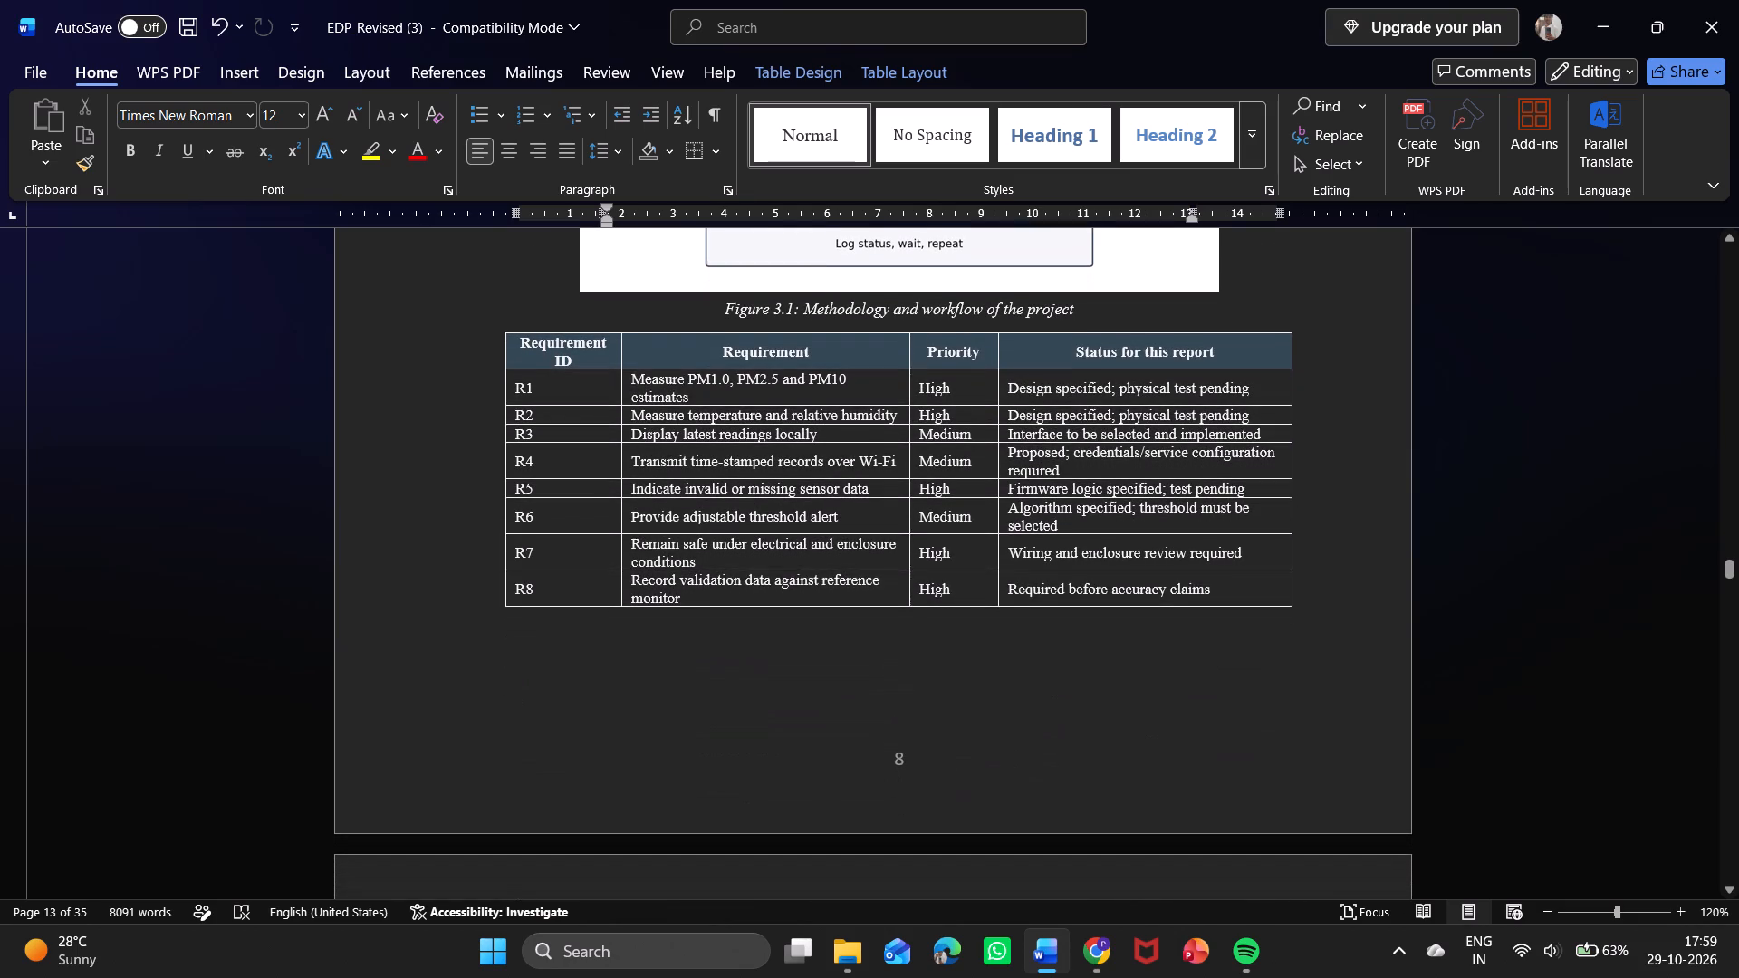
{"action": "scroll", "coordinate": [771, 751], "scroll_direction": "down", "scroll_amount": 1}
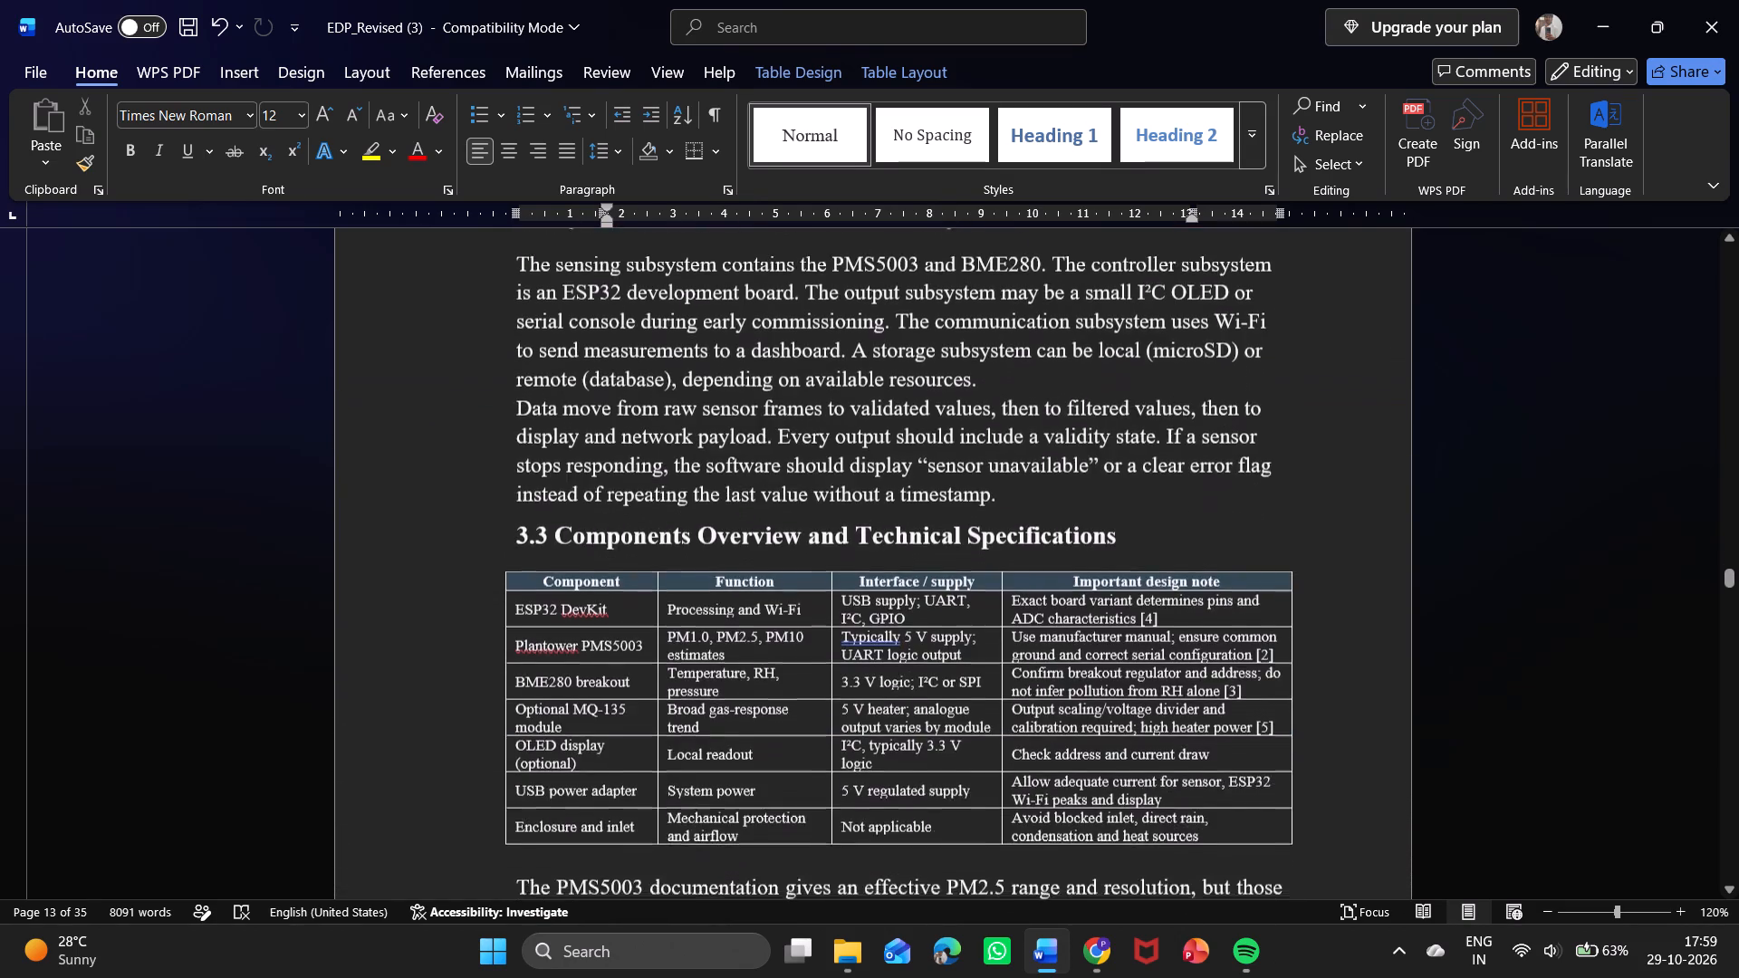
{"action": "scroll", "coordinate": [771, 751], "scroll_direction": "down", "scroll_amount": 1}
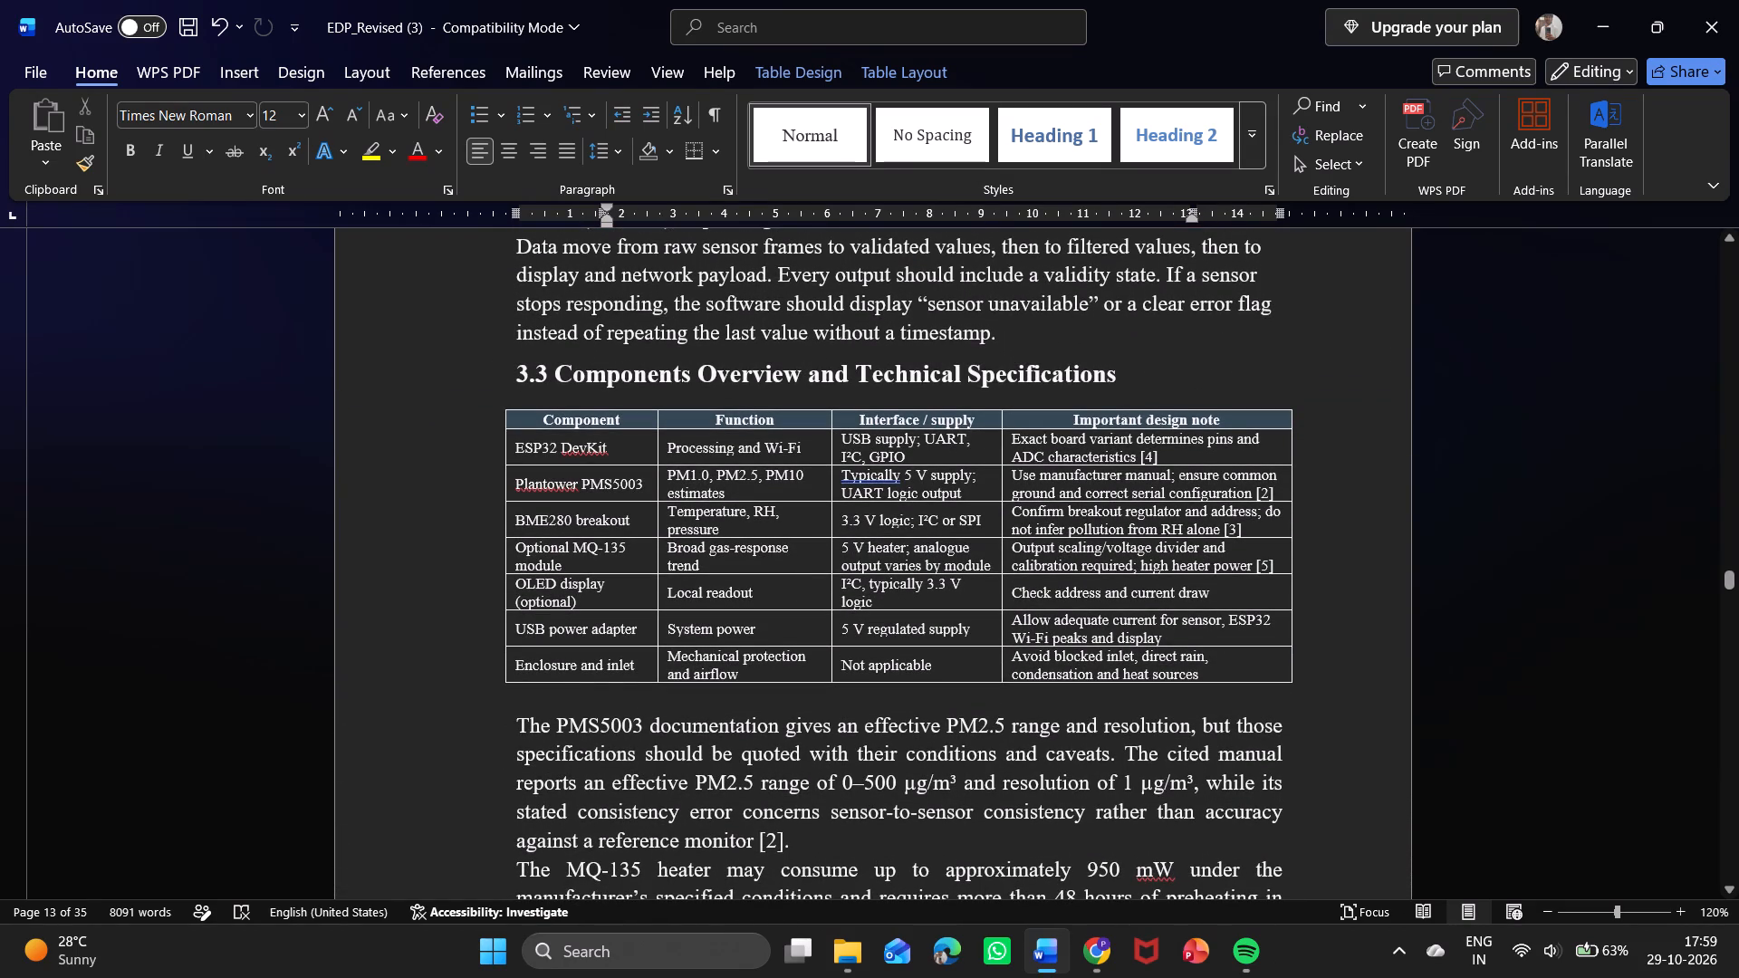
{"action": "scroll", "coordinate": [771, 751], "scroll_direction": "down", "scroll_amount": 1}
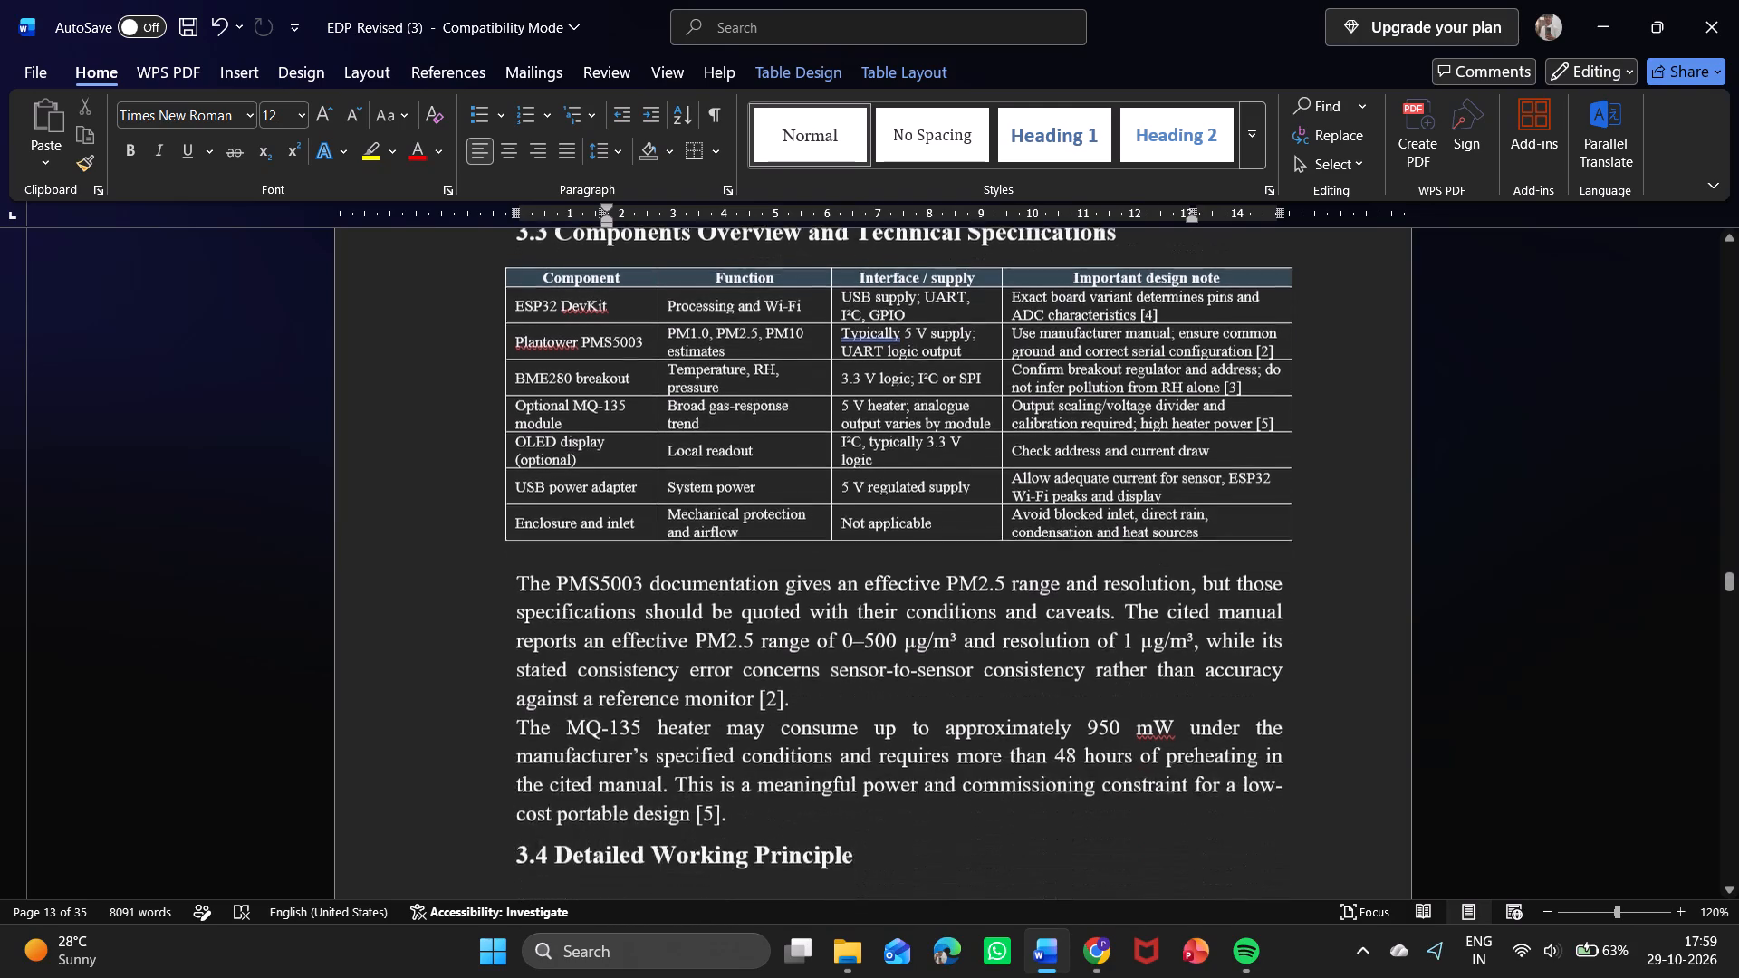
Look forward from section 3.3 to section 3.7, rechecking the pages of Figure 3.2 and the section 3.6 pin connections table.
{"action": "scroll", "coordinate": [771, 751], "scroll_direction": "down", "scroll_amount": 3}
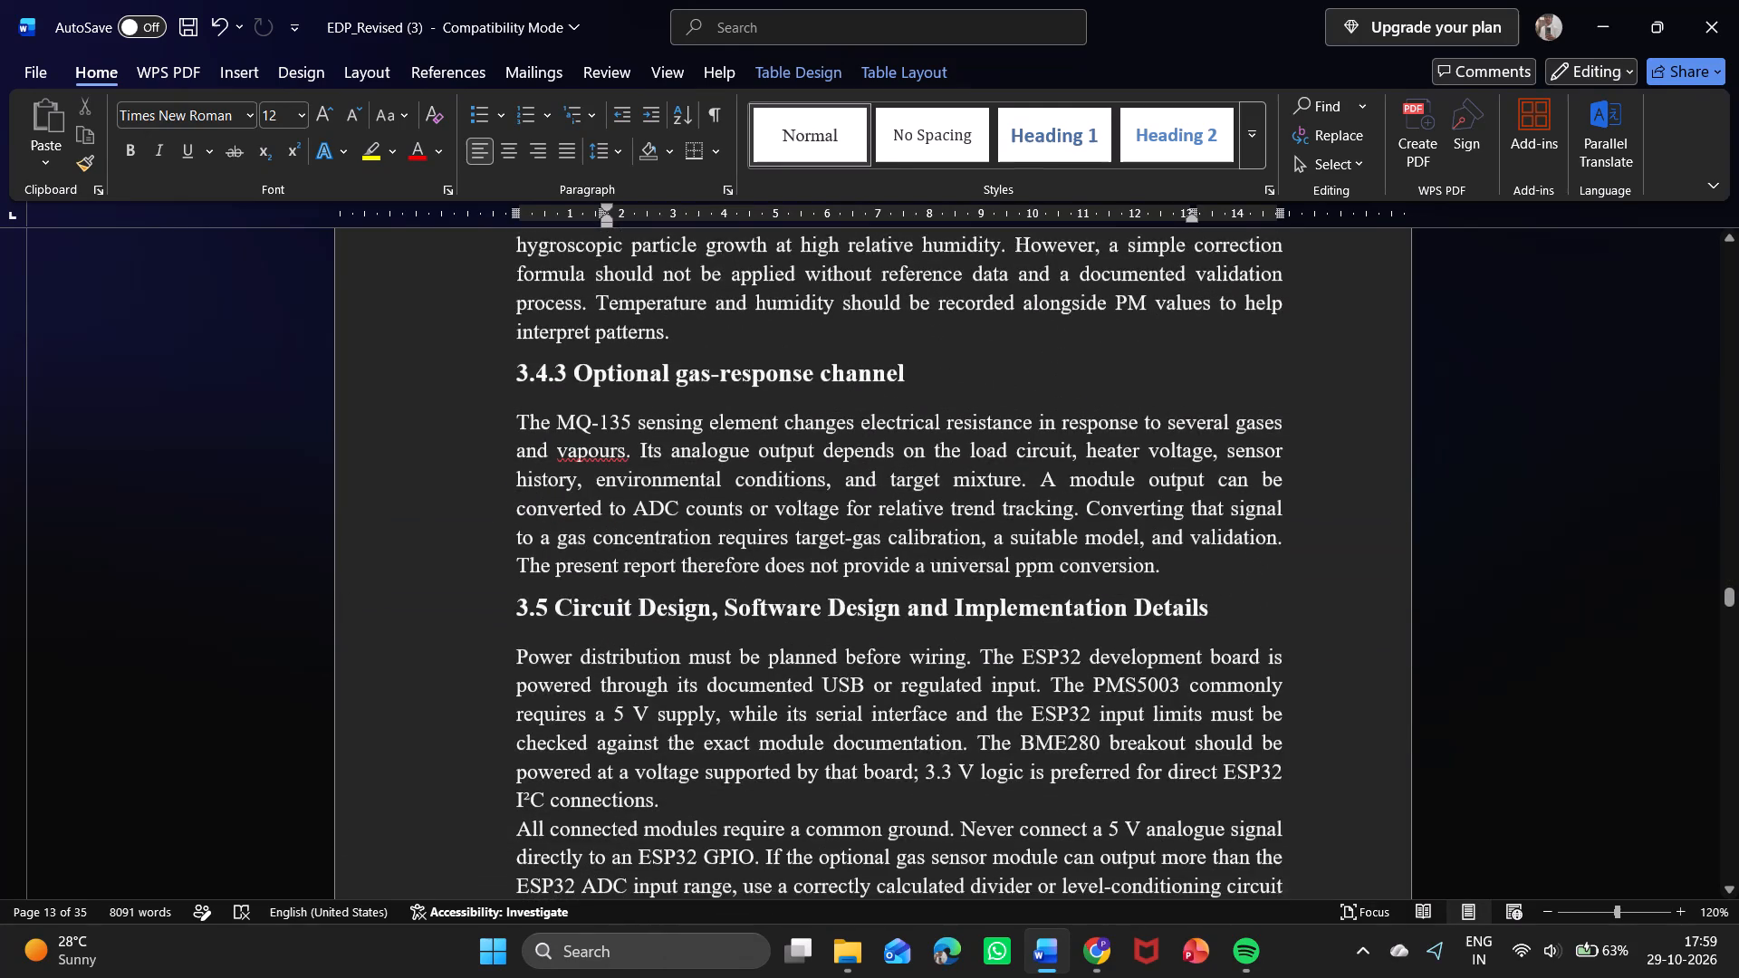
{"action": "scroll", "coordinate": [771, 751], "scroll_direction": "down", "scroll_amount": 1}
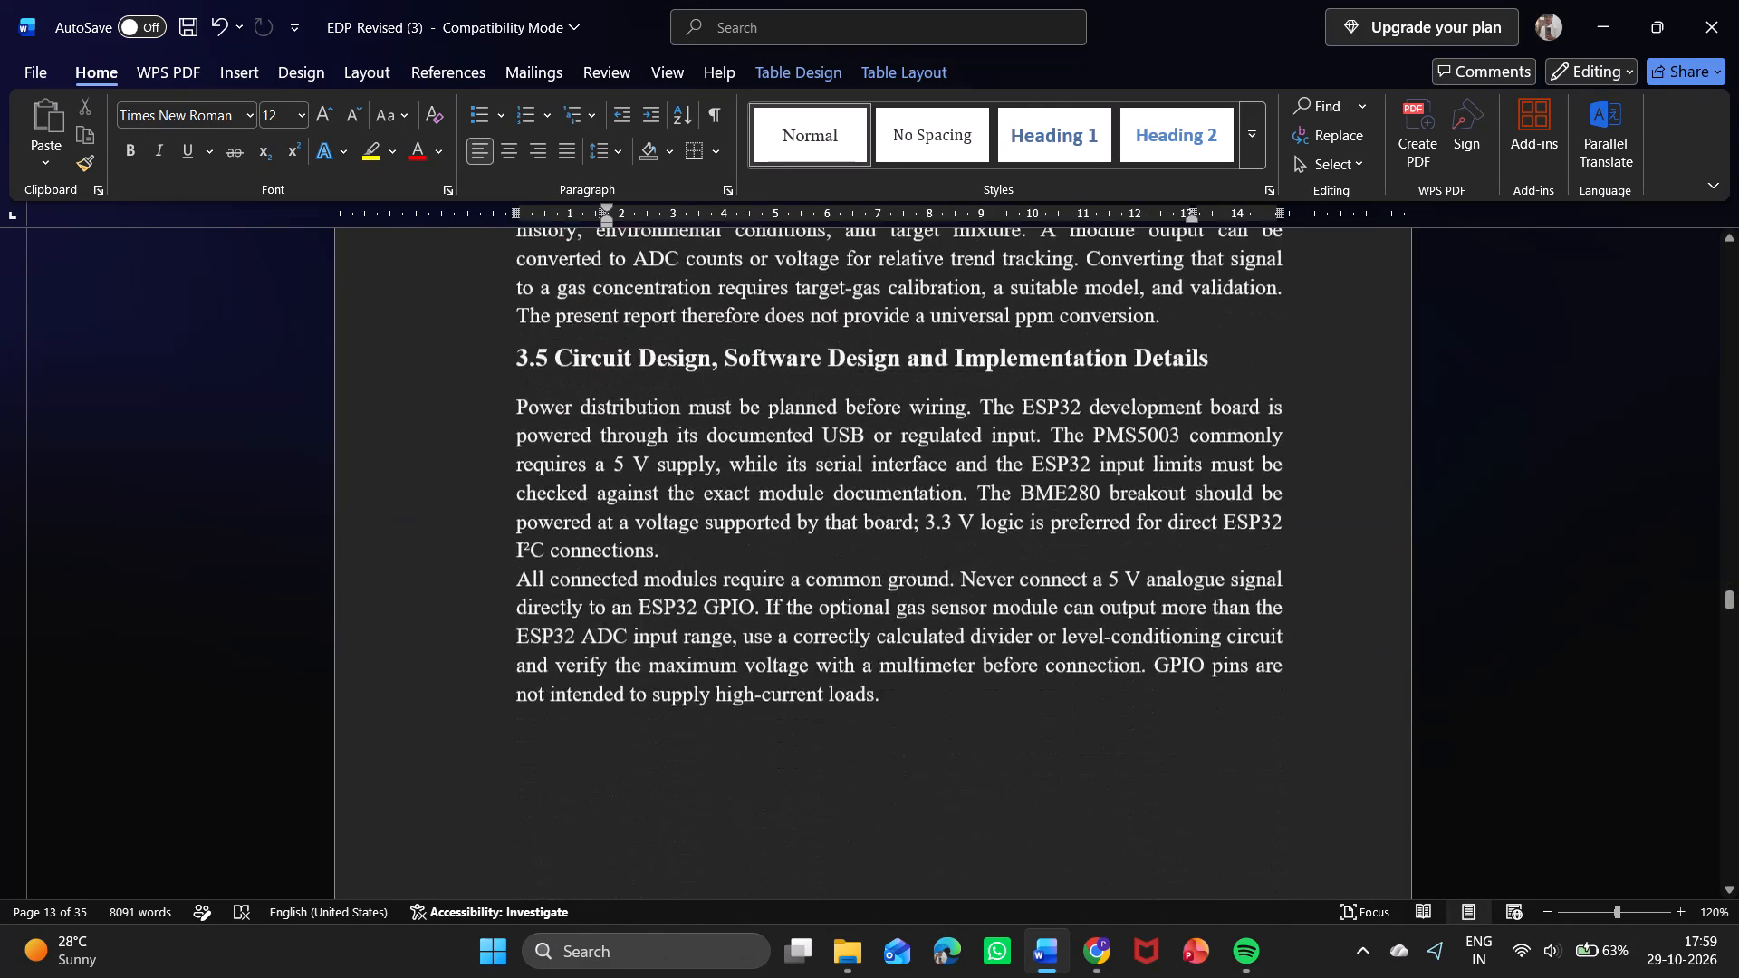
{"action": "scroll", "coordinate": [771, 751], "scroll_direction": "down", "scroll_amount": 2}
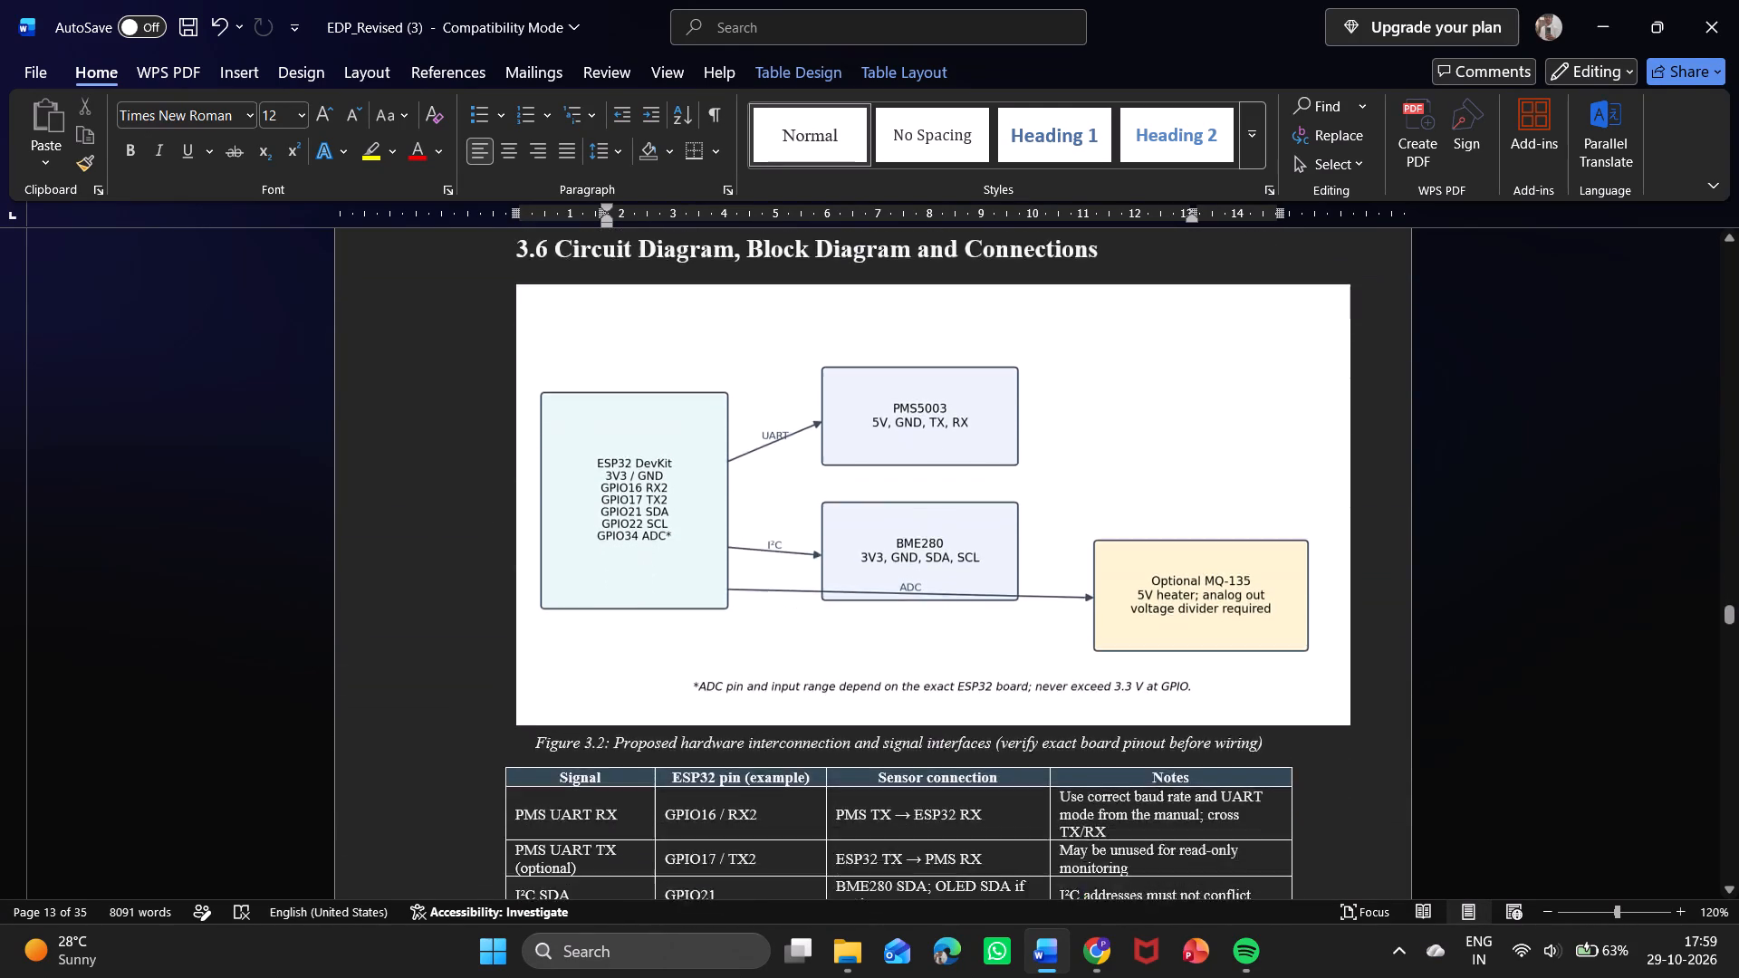
{"action": "scroll", "coordinate": [771, 751], "scroll_direction": "down", "scroll_amount": 3}
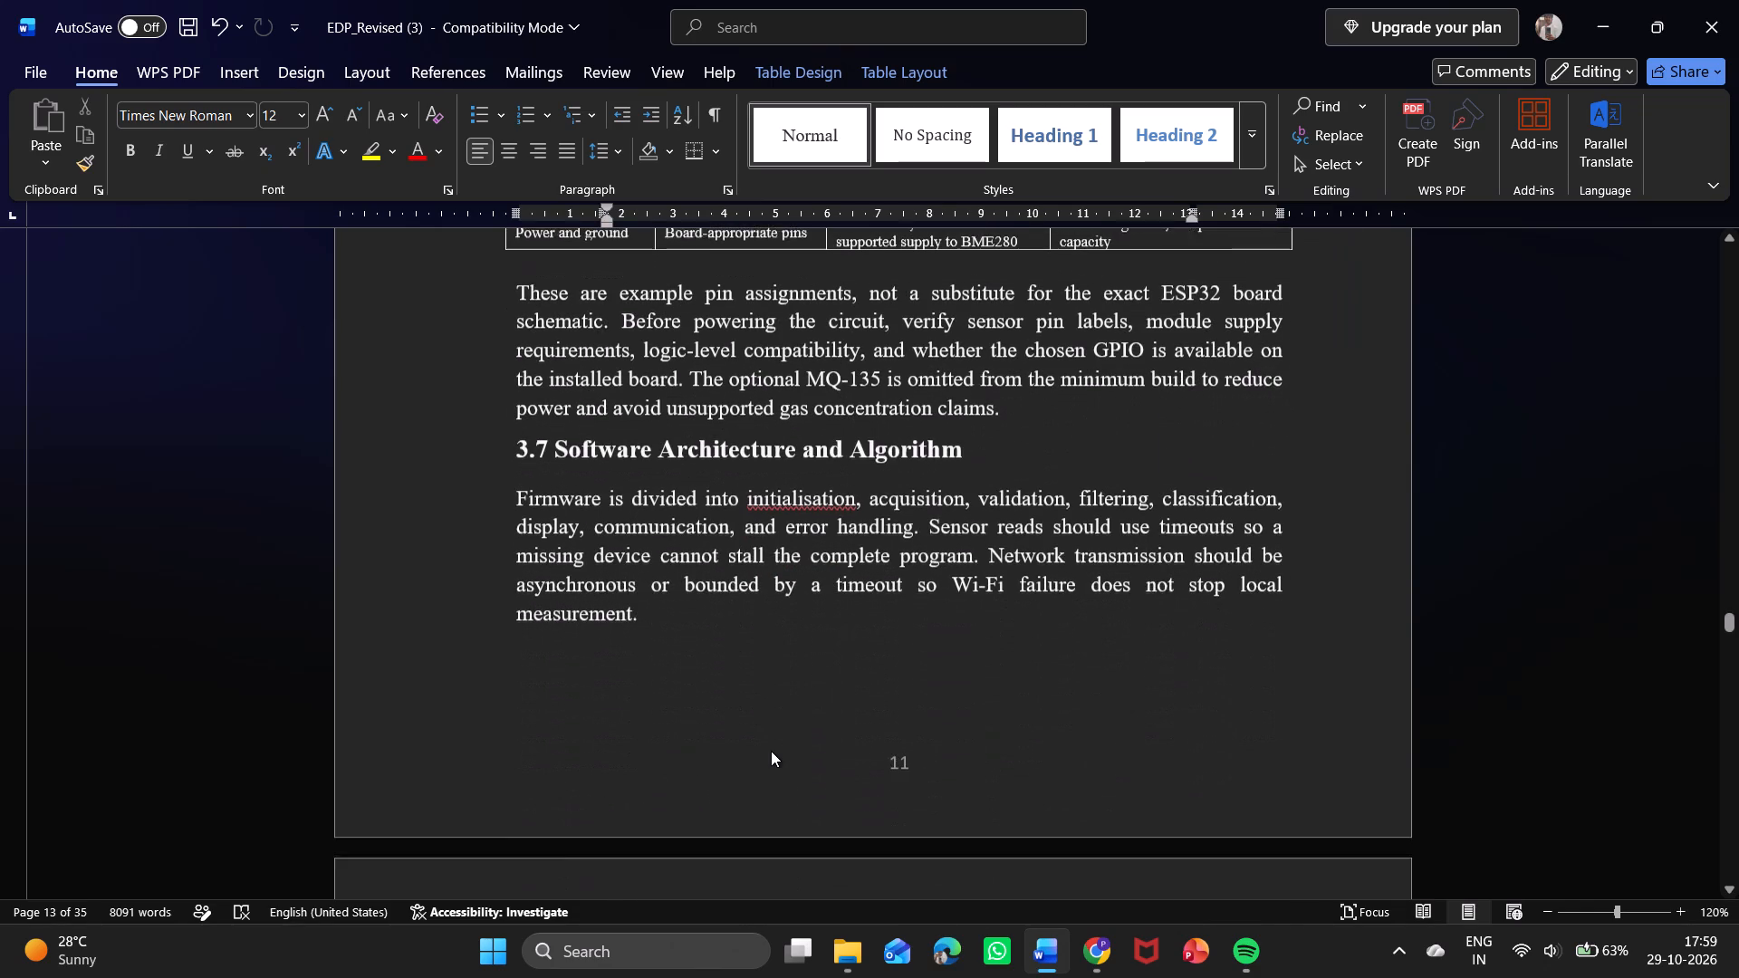
{"action": "scroll", "coordinate": [771, 751], "scroll_direction": "down", "scroll_amount": 2}
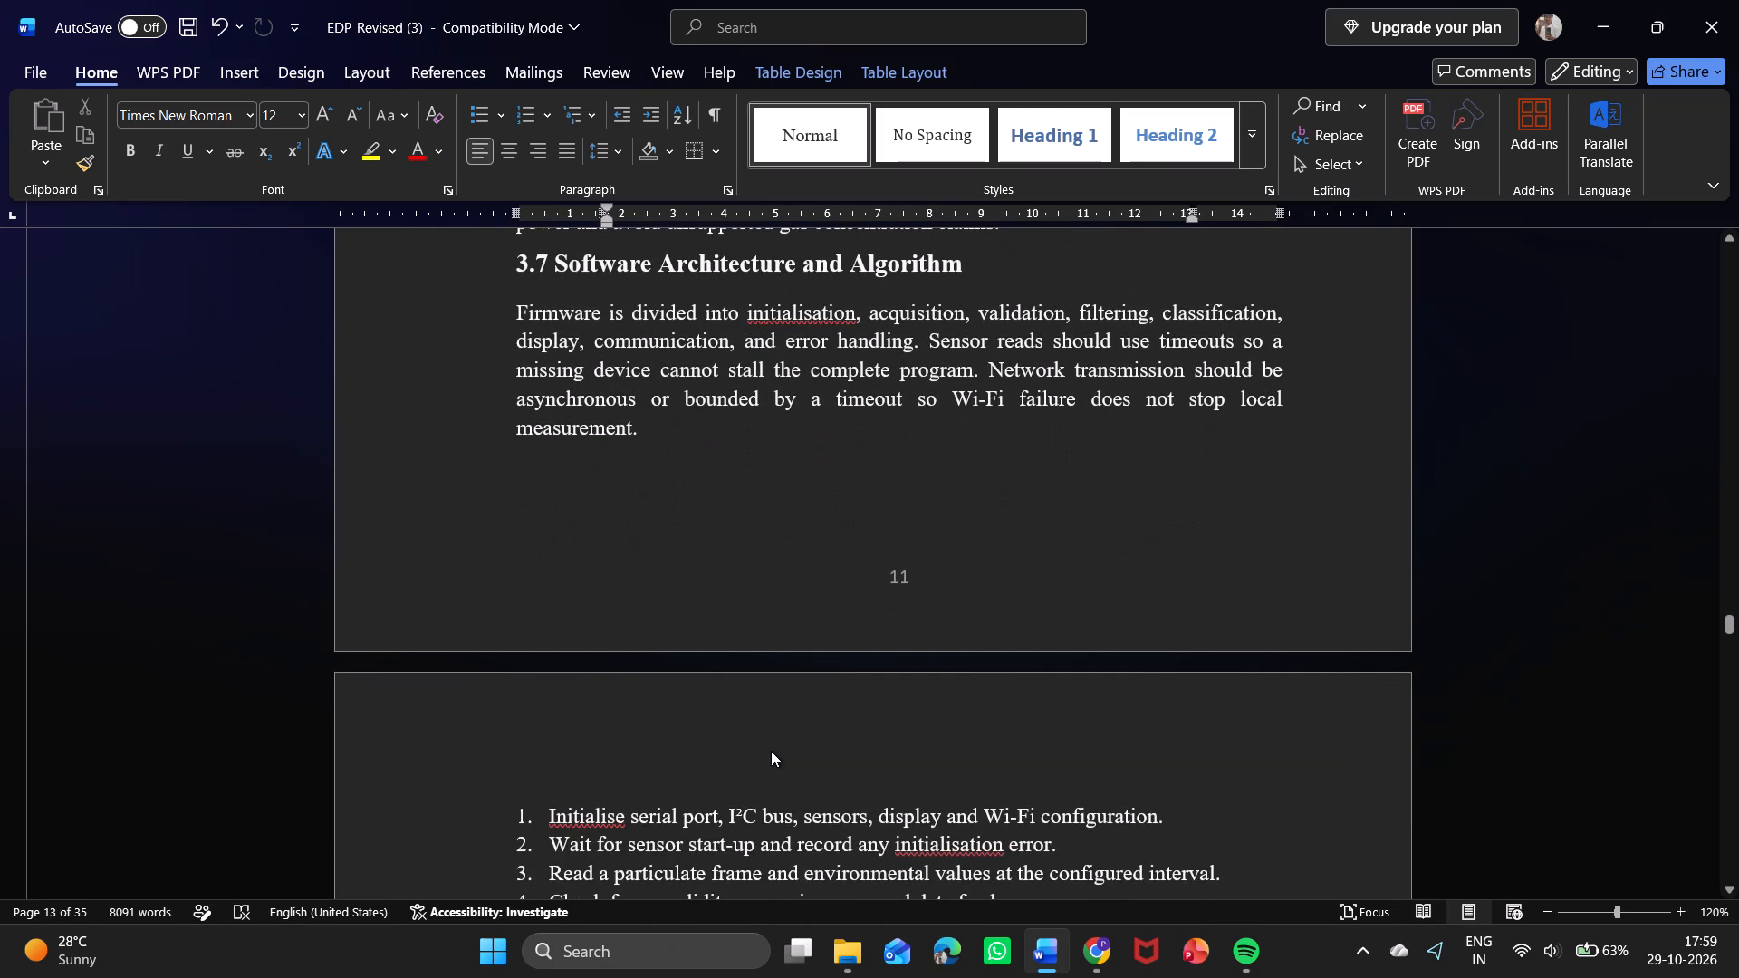
Recheck the page of the section 3.9 control parameters table against the page of section 3.7.
{"action": "scroll", "coordinate": [771, 751], "scroll_direction": "down", "scroll_amount": 3}
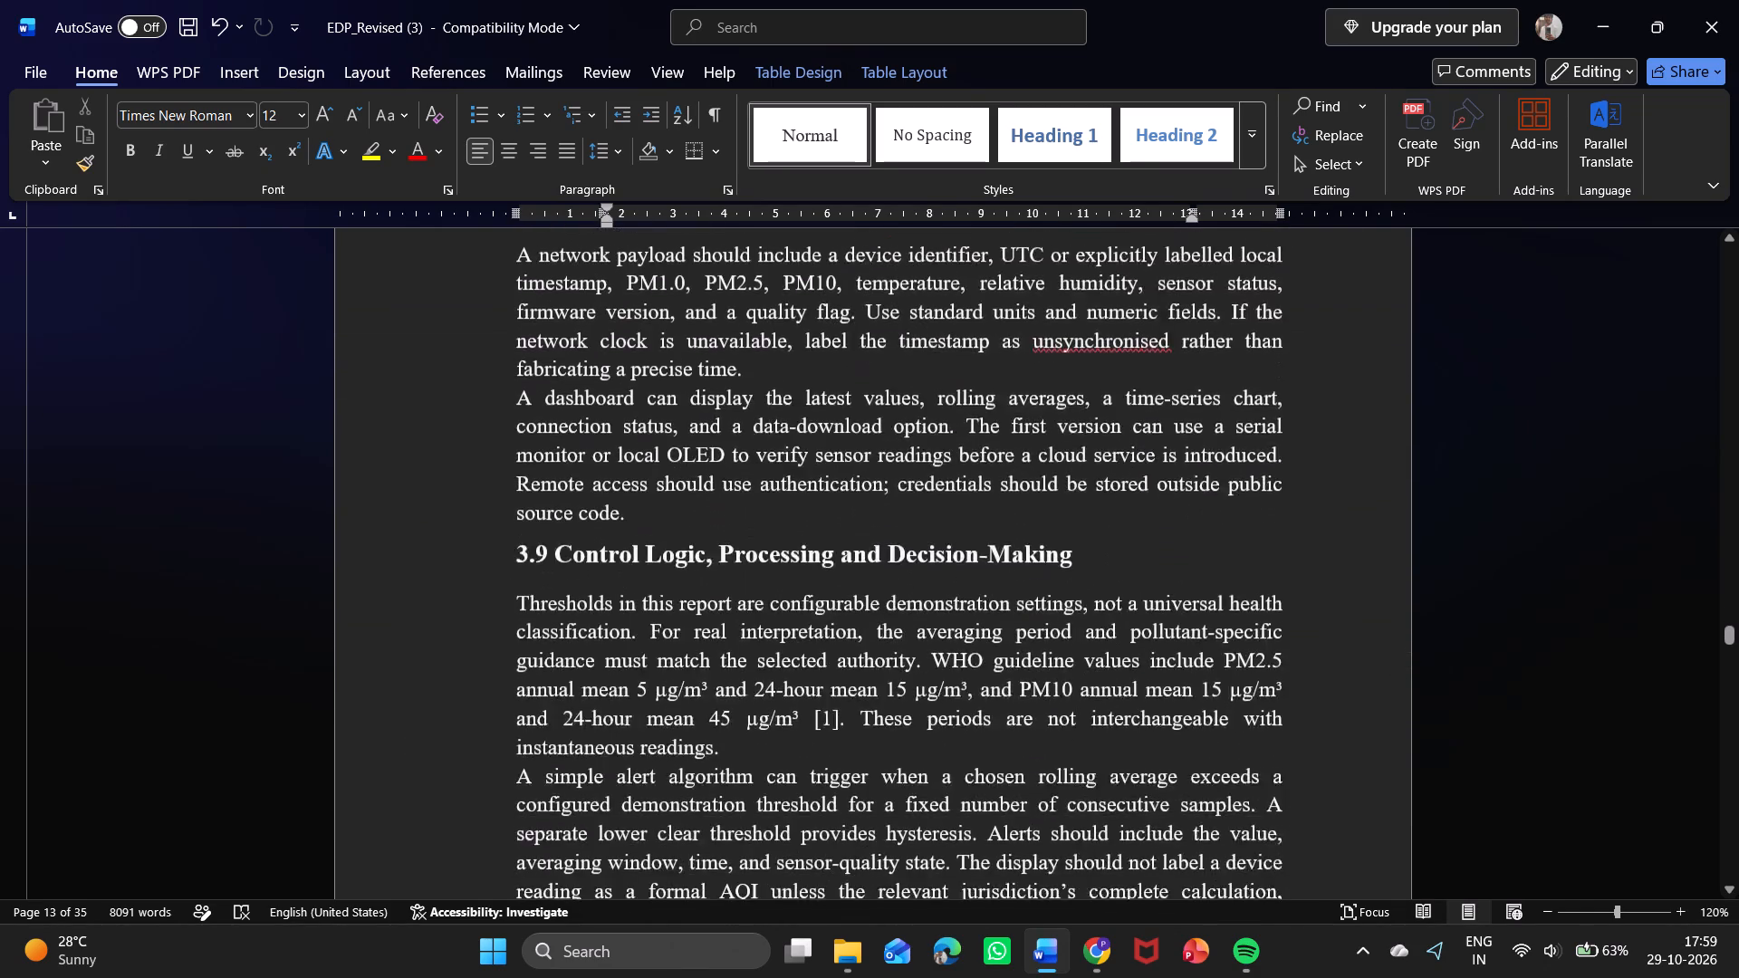
{"action": "scroll", "coordinate": [771, 751], "scroll_direction": "down", "scroll_amount": 1}
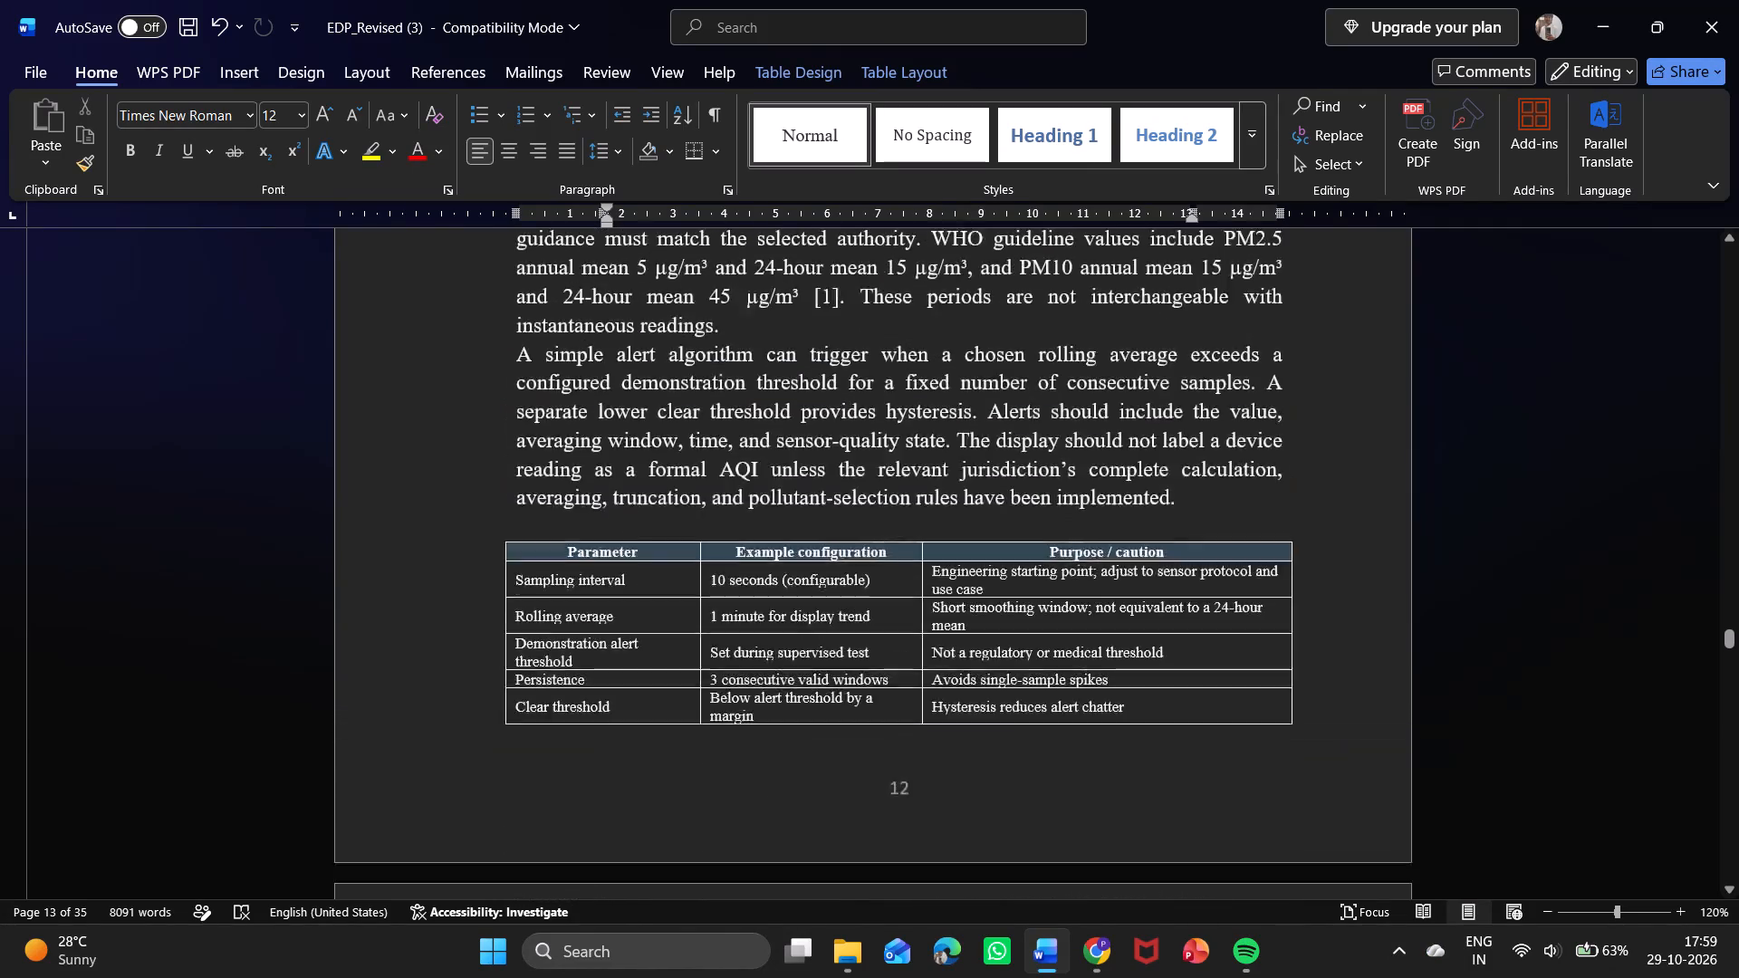
{"action": "scroll", "coordinate": [793, 647], "scroll_direction": "down", "scroll_amount": 1}
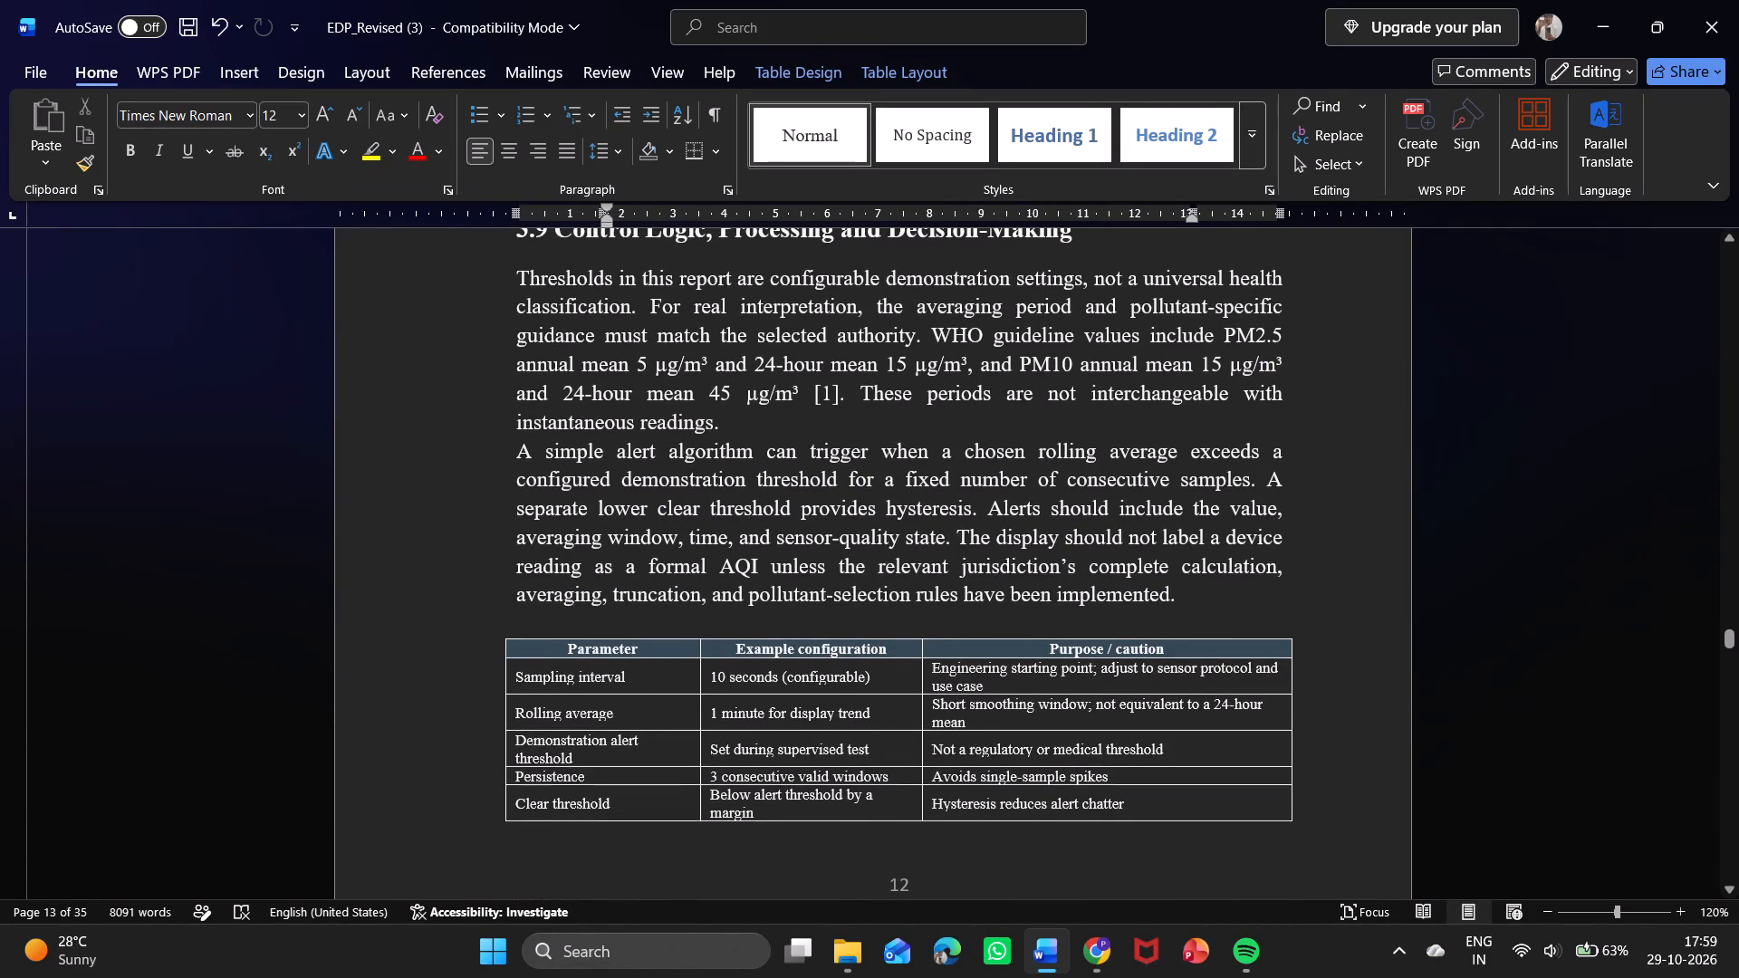
{"action": "scroll", "coordinate": [869, 608], "scroll_direction": "down", "scroll_amount": 1}
{"action": "scroll", "coordinate": [869, 608], "scroll_direction": "up", "scroll_amount": 1}
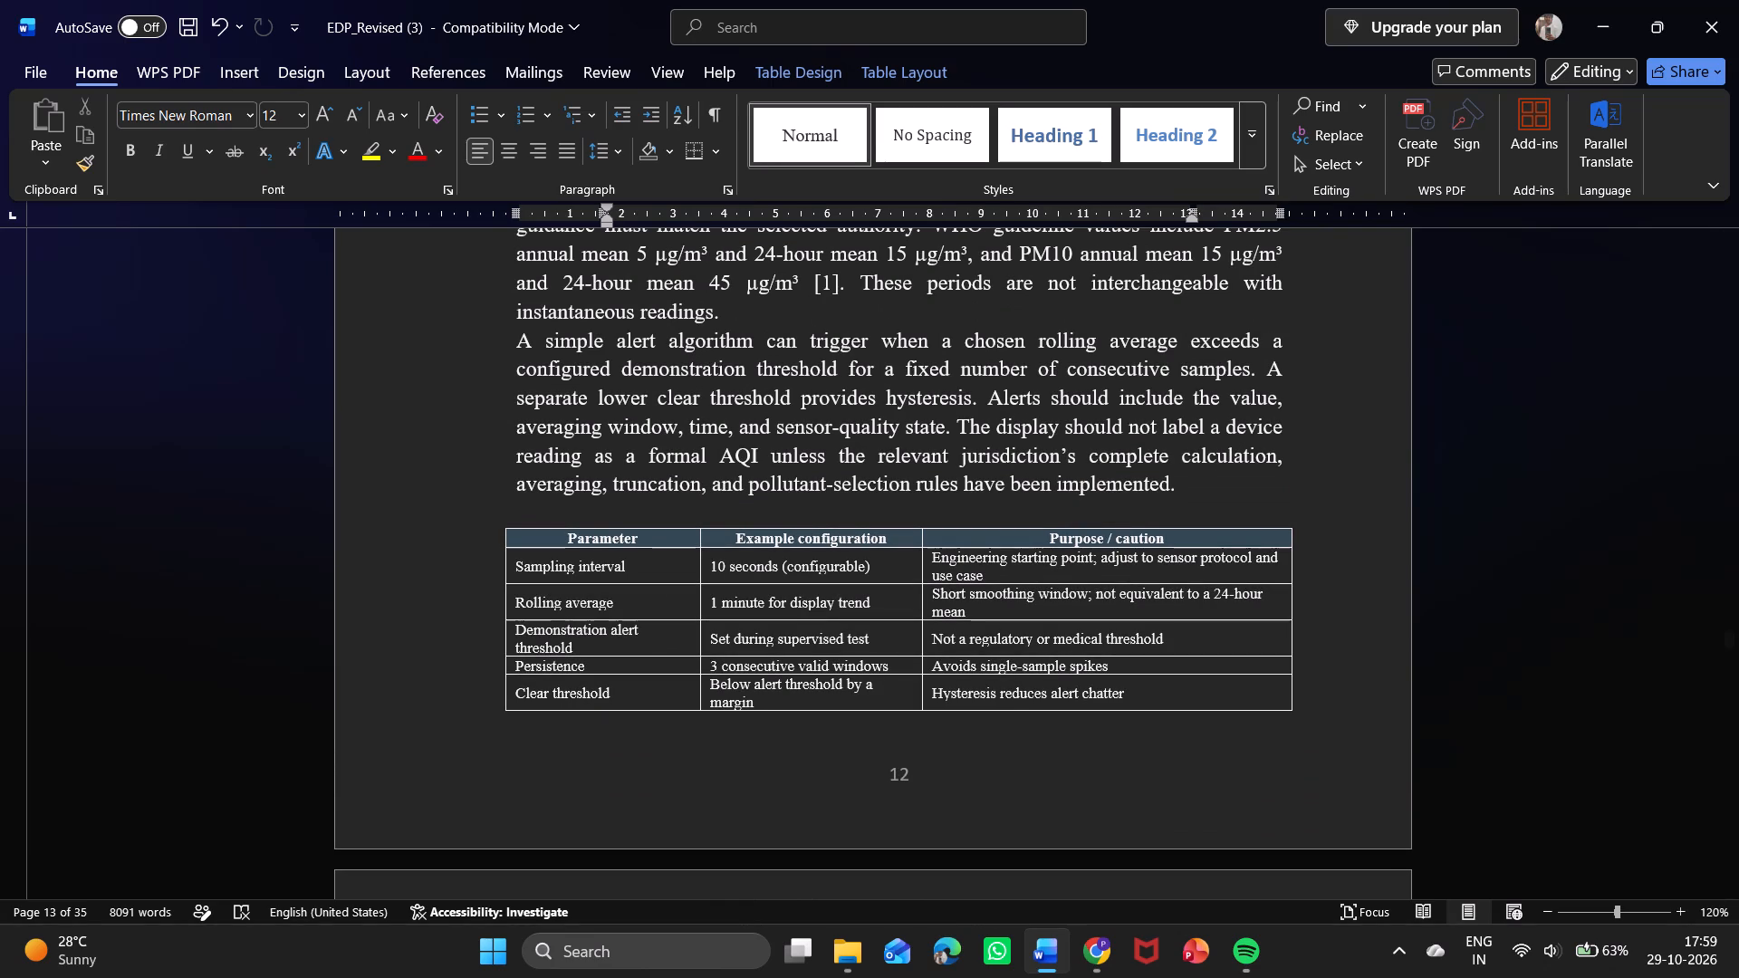
{"action": "scroll", "coordinate": [724, 592], "scroll_direction": "up", "scroll_amount": 1}
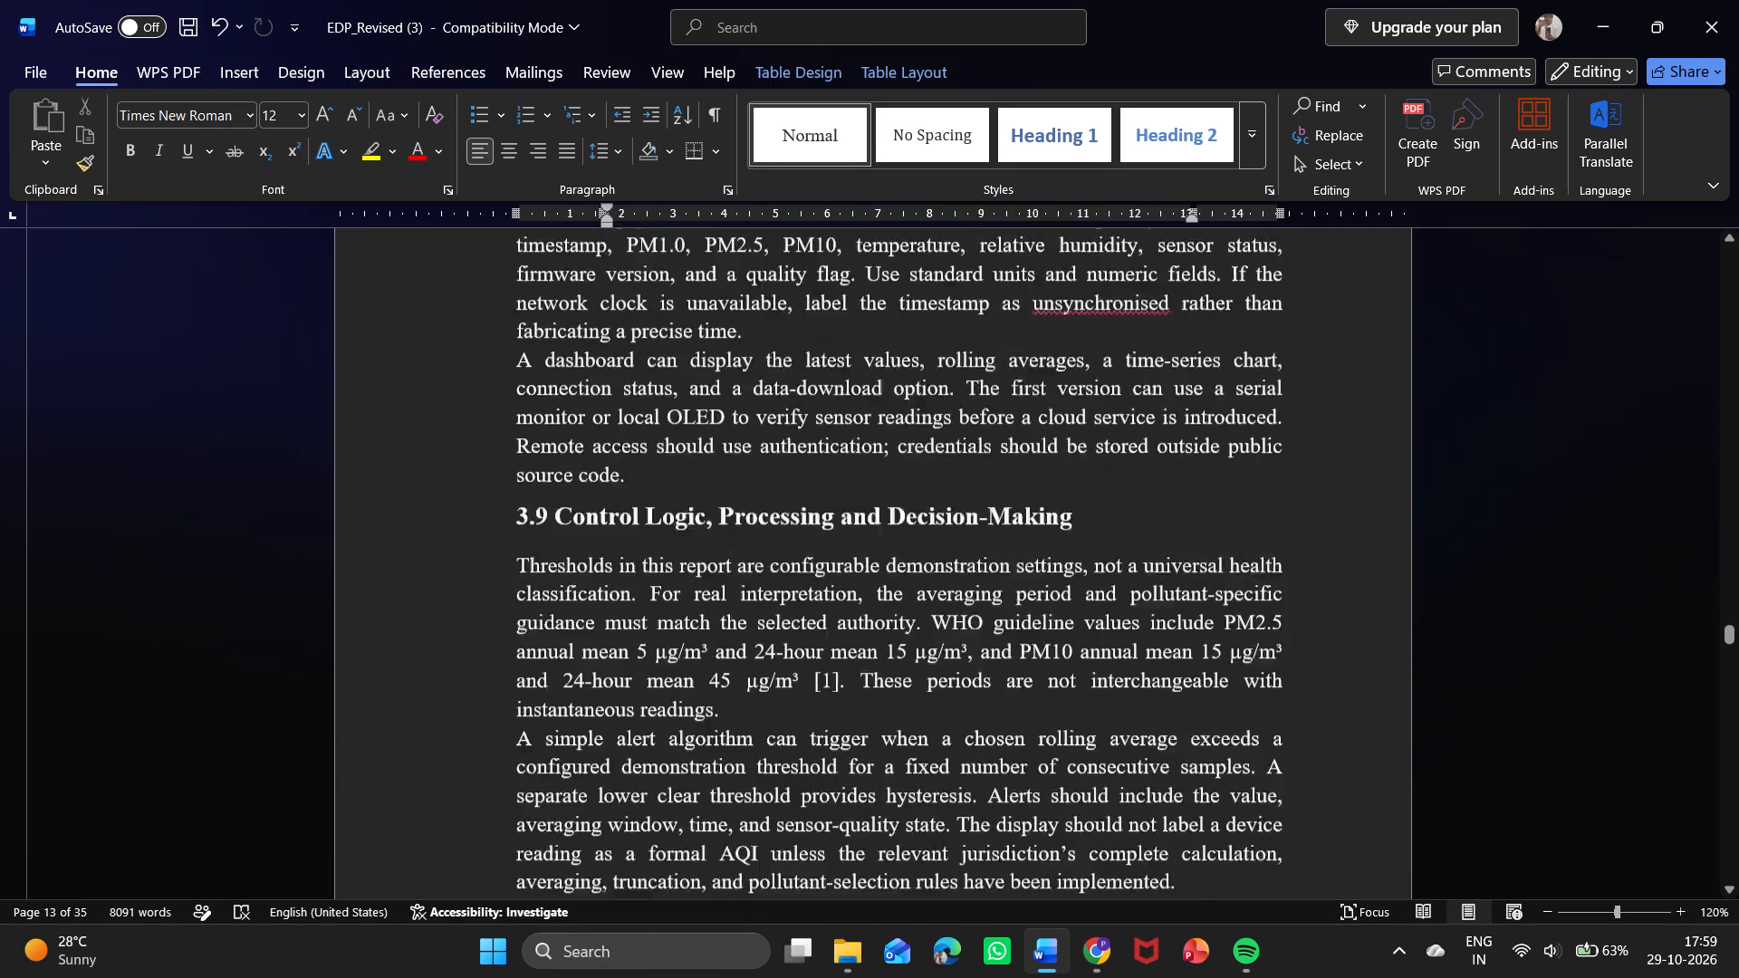
{"action": "scroll", "coordinate": [724, 592], "scroll_direction": "up", "scroll_amount": 3}
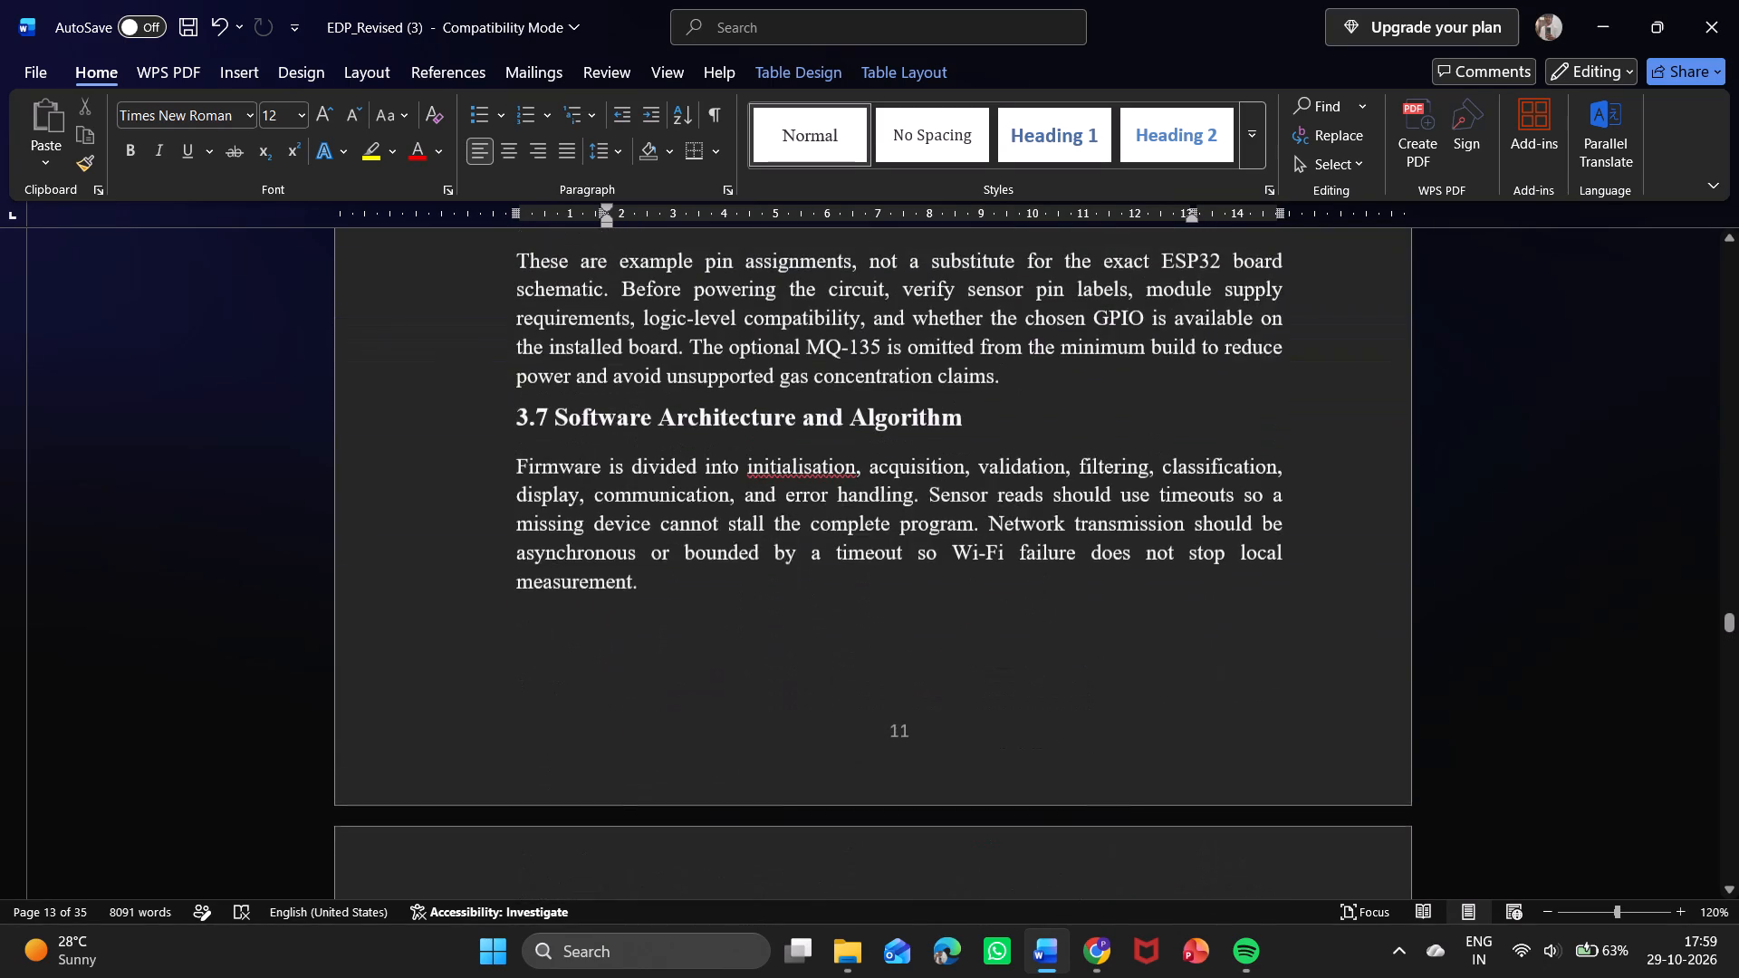
{"action": "scroll", "coordinate": [724, 592], "scroll_direction": "down", "scroll_amount": 4}
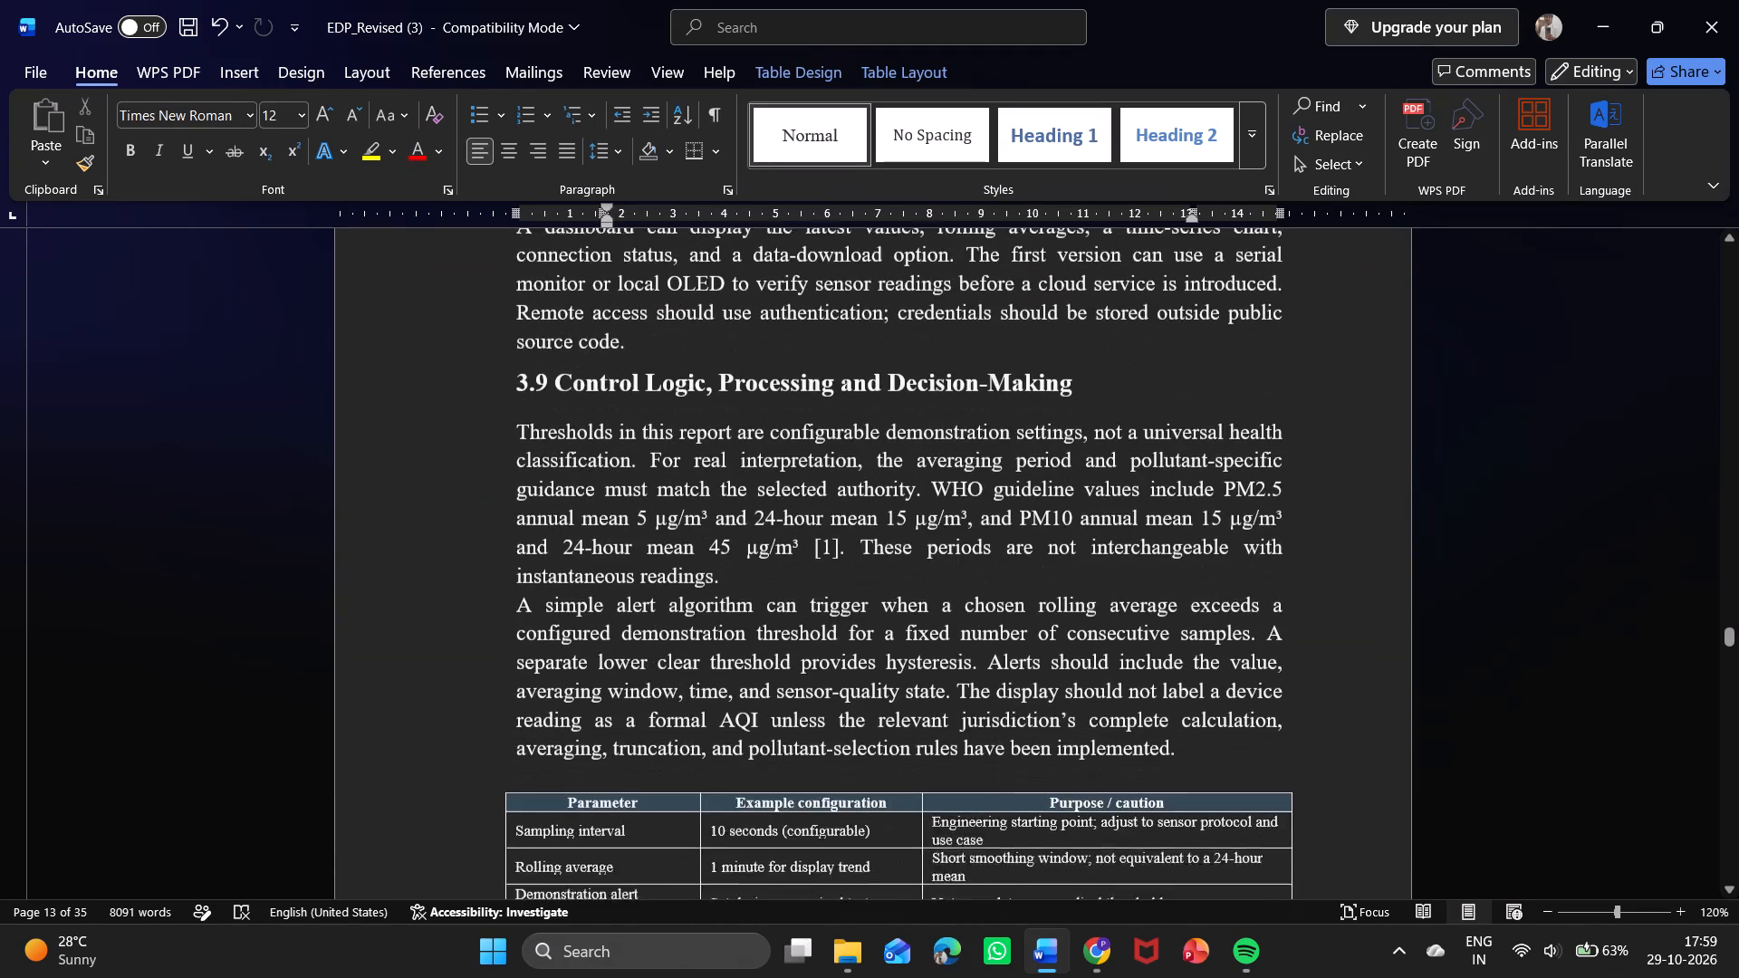
{"action": "scroll", "coordinate": [724, 592], "scroll_direction": "down", "scroll_amount": 1}
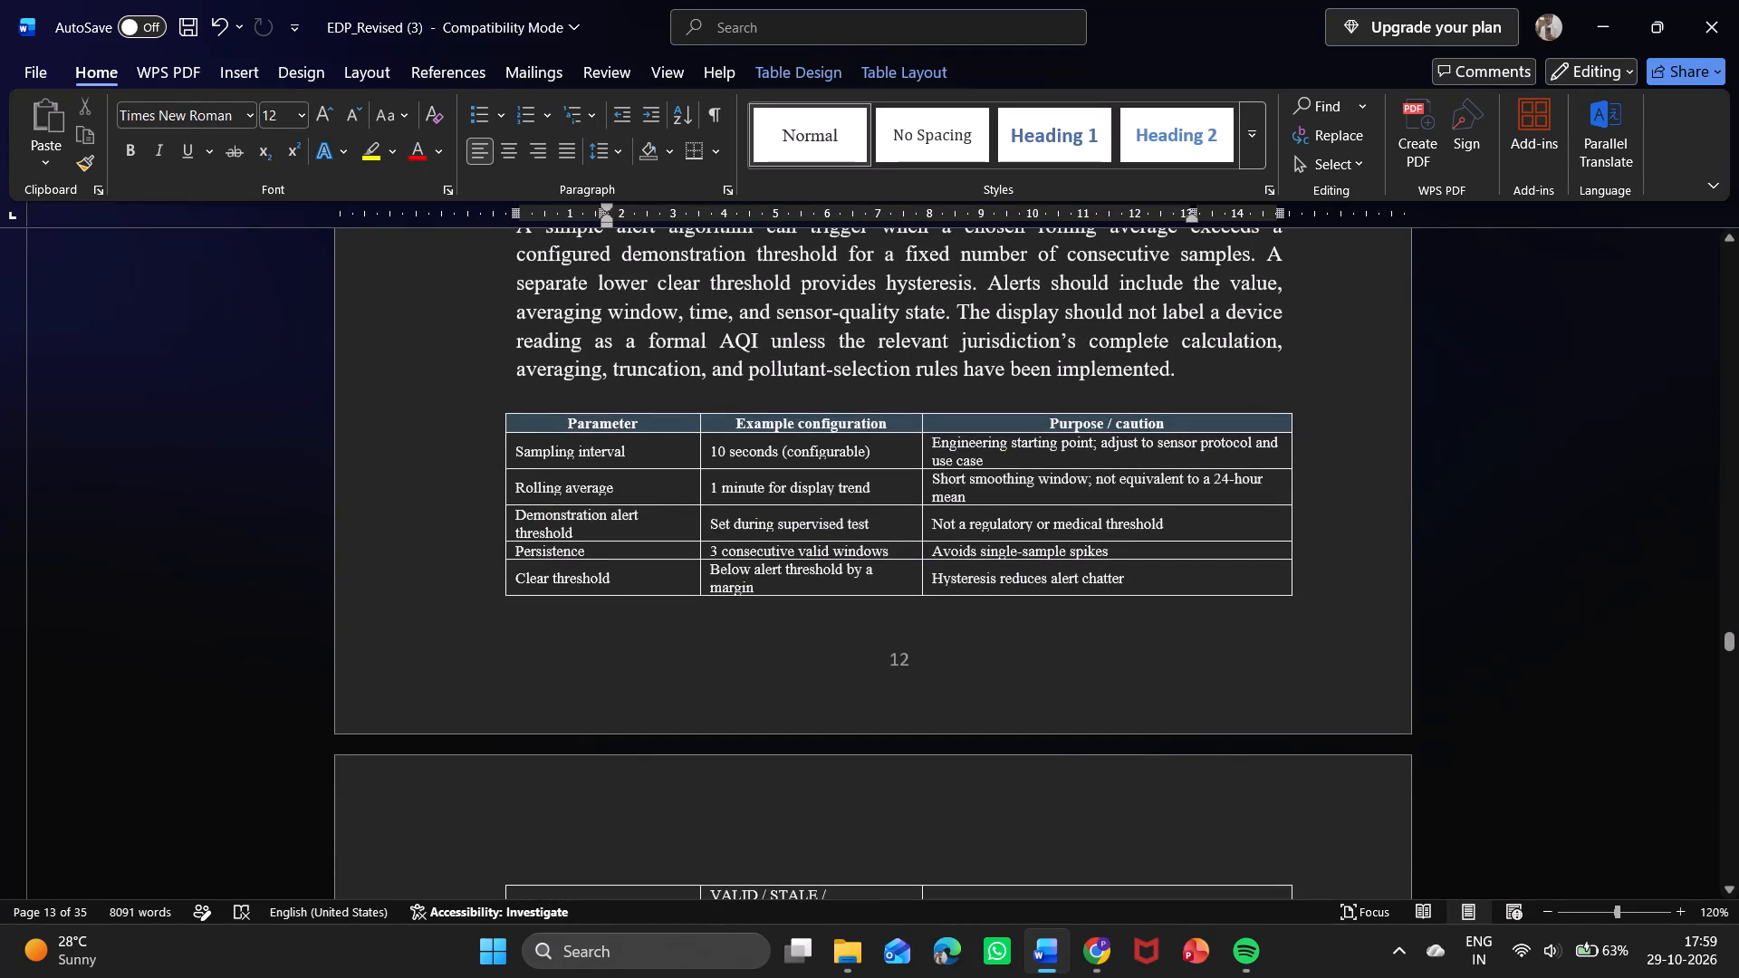
{"action": "scroll", "coordinate": [724, 592], "scroll_direction": "down", "scroll_amount": 1}
{"action": "scroll", "coordinate": [724, 592], "scroll_direction": "up", "scroll_amount": 1}
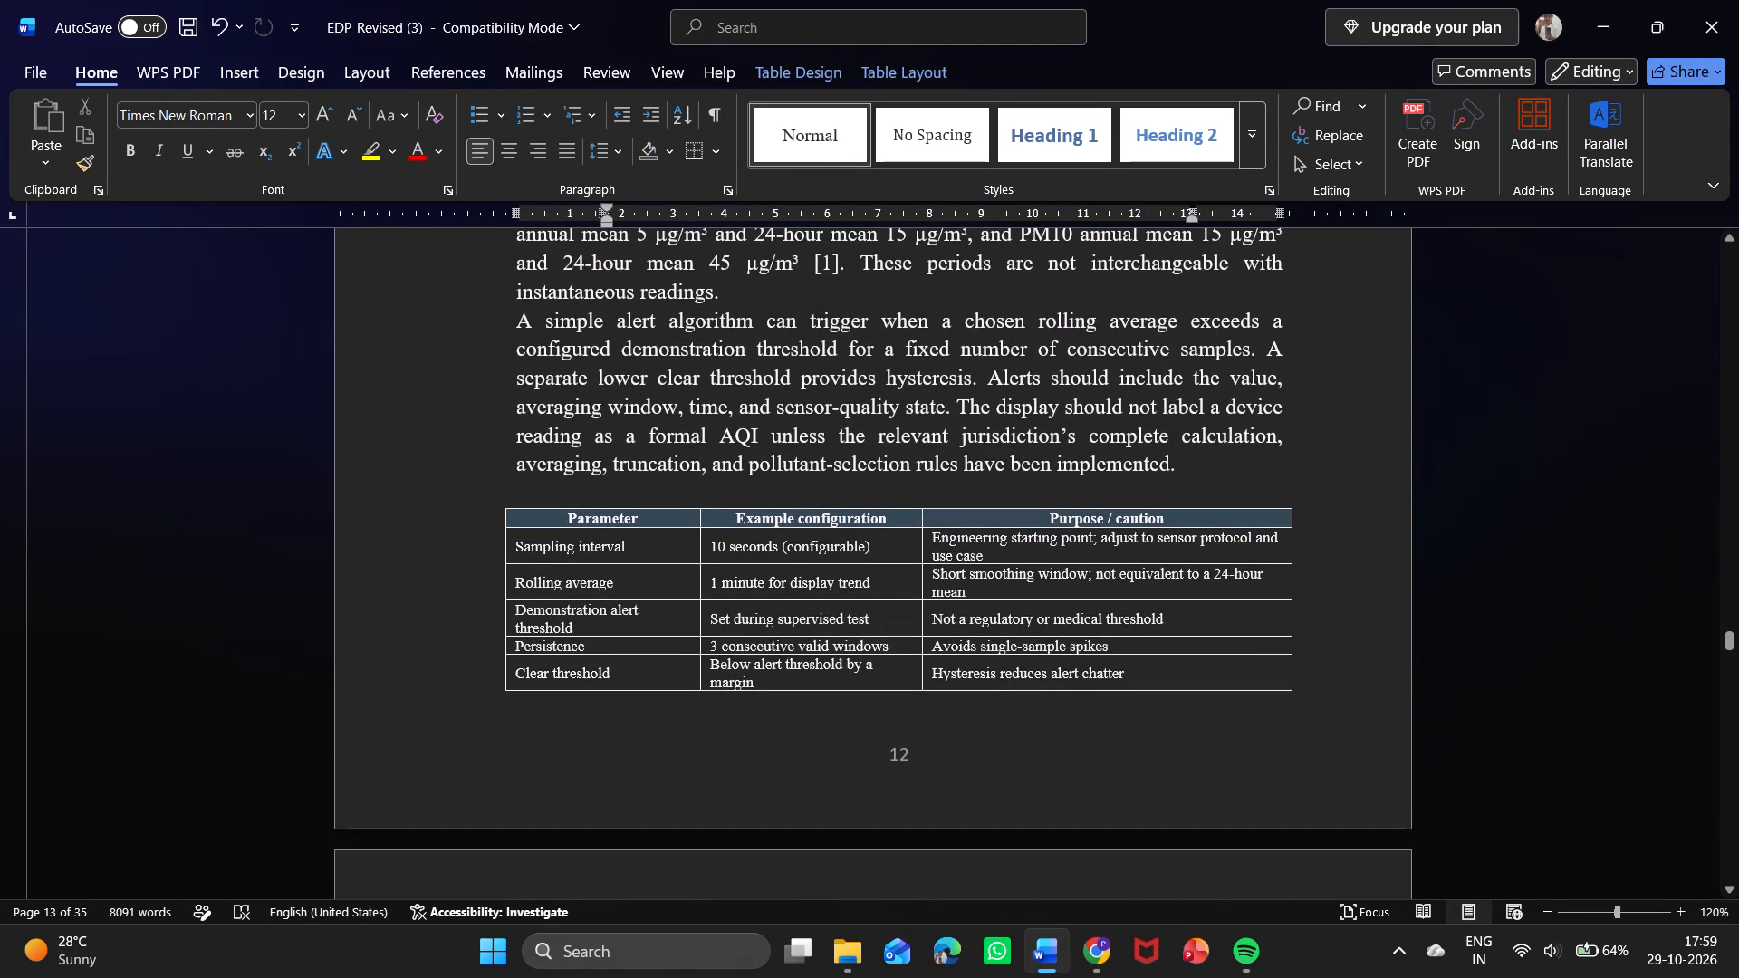
Look through sections 3.10 and 3.11 into Chapter 4, rechecking the page of the section 4.1 test configuration table.
{"action": "scroll", "coordinate": [724, 592], "scroll_direction": "down", "scroll_amount": 1}
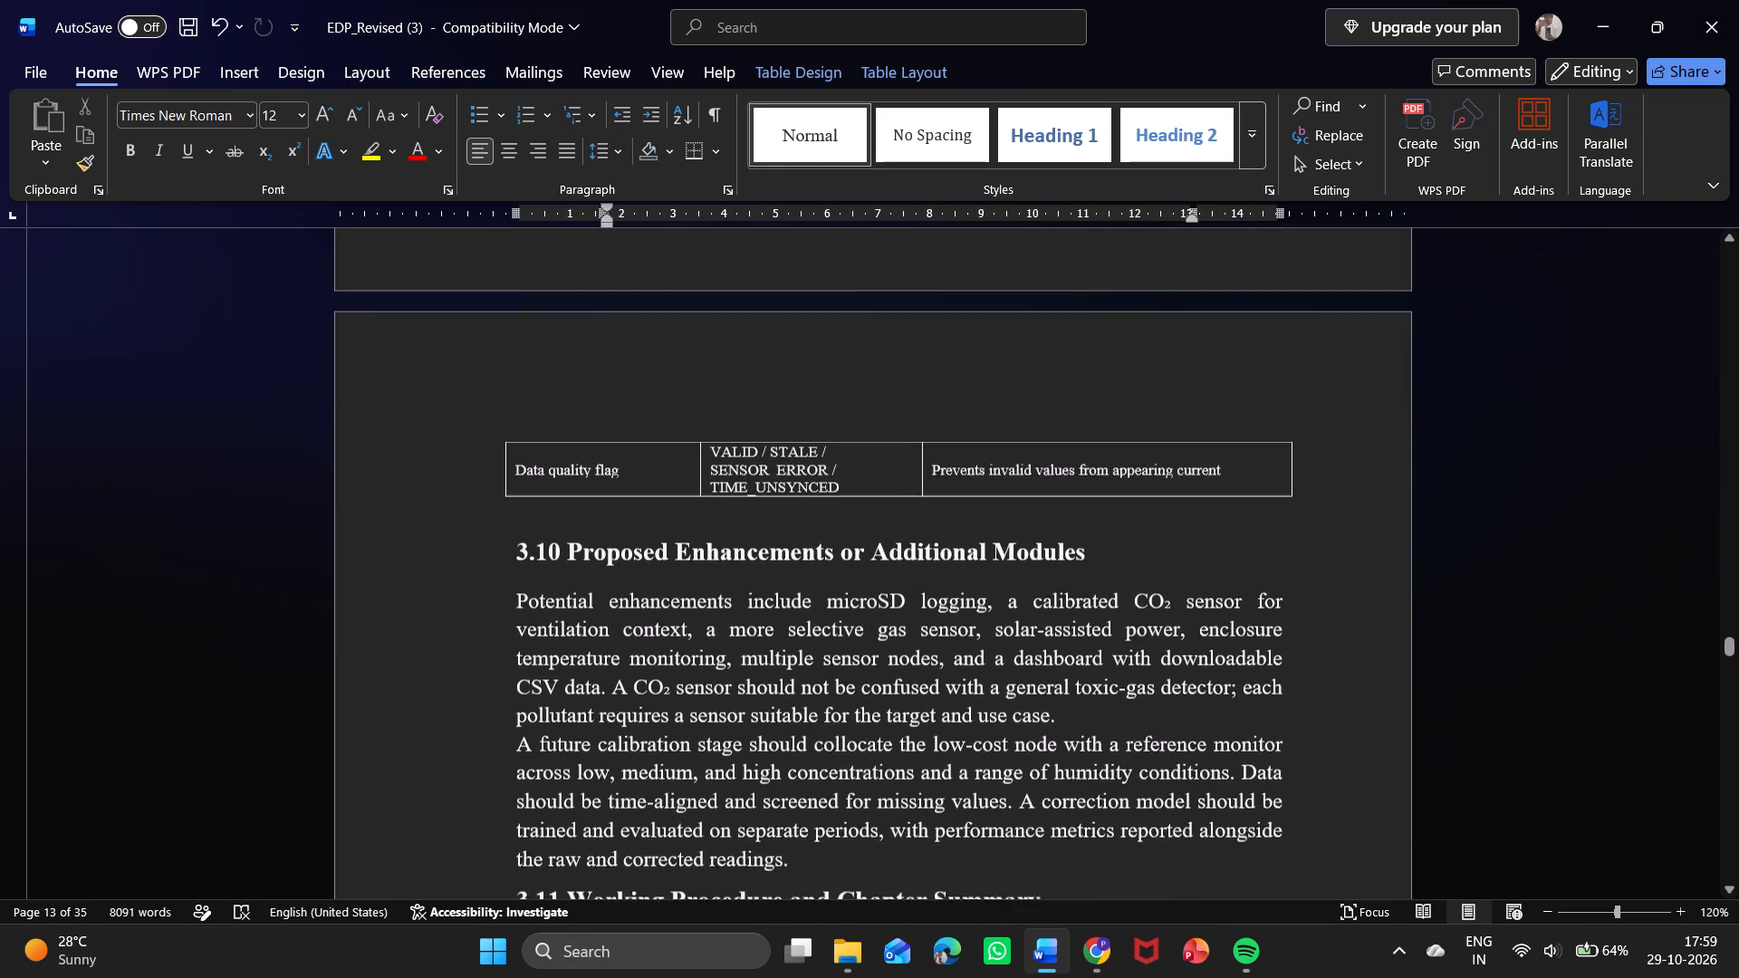
{"action": "scroll", "coordinate": [736, 542], "scroll_direction": "down", "scroll_amount": 2}
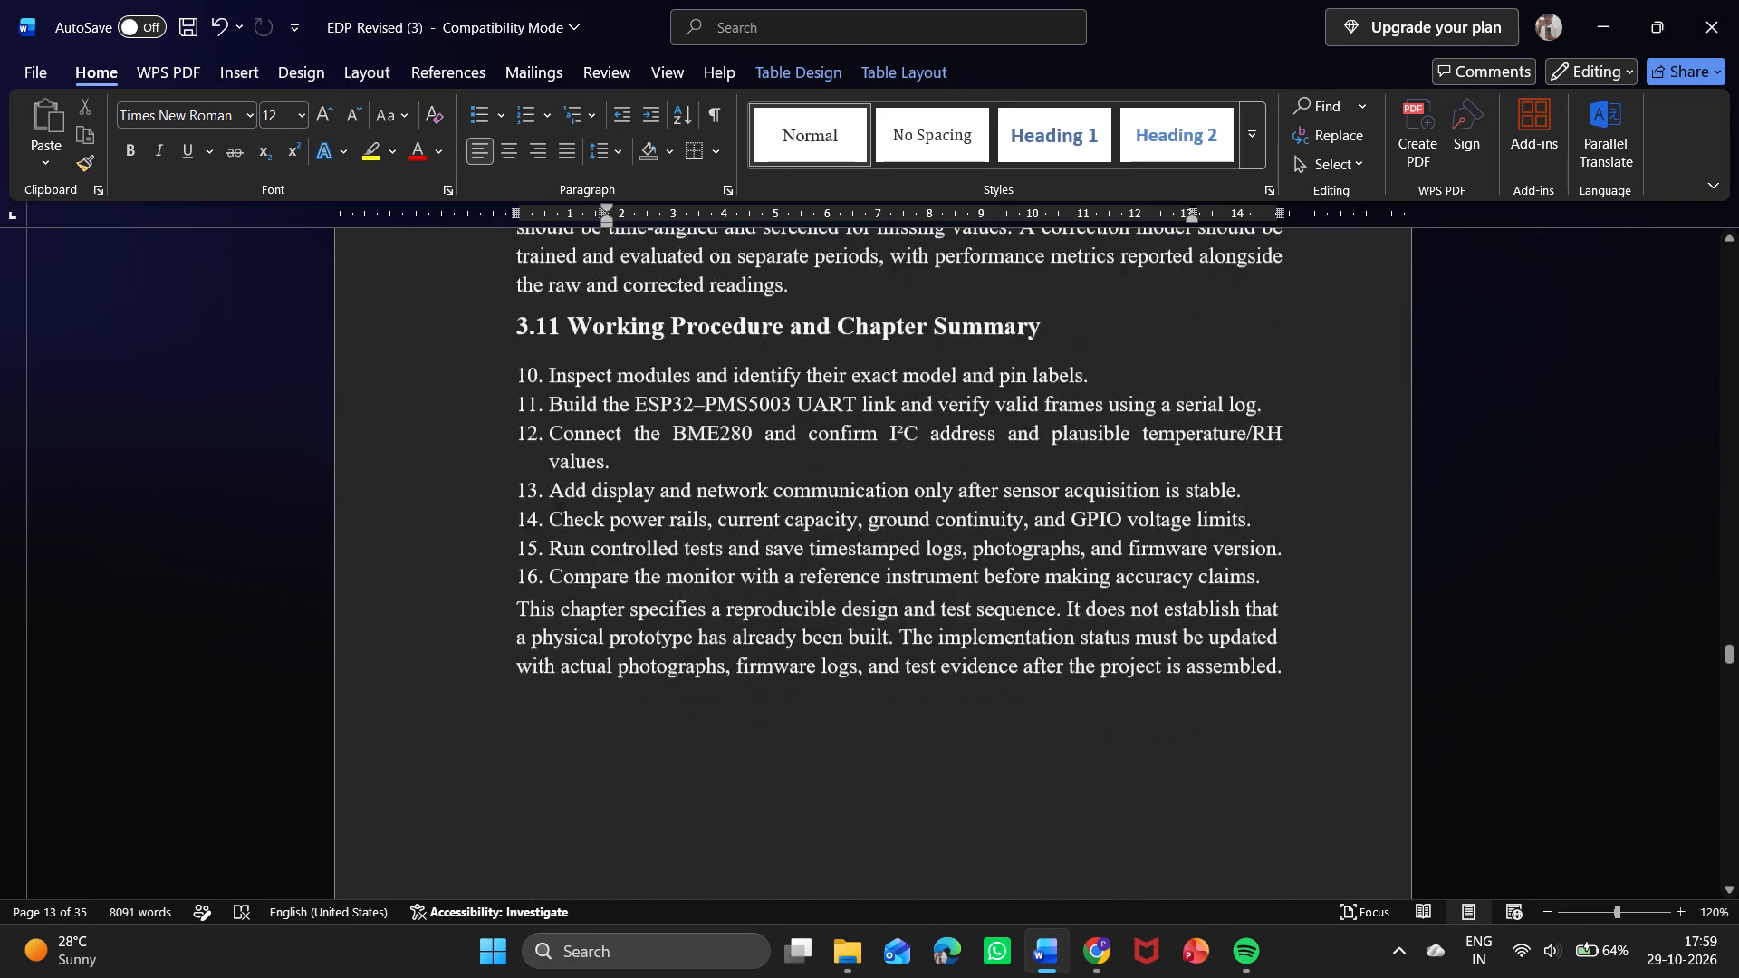
{"action": "scroll", "coordinate": [736, 542], "scroll_direction": "down", "scroll_amount": 1}
{"action": "scroll", "coordinate": [736, 542], "scroll_direction": "up", "scroll_amount": 1}
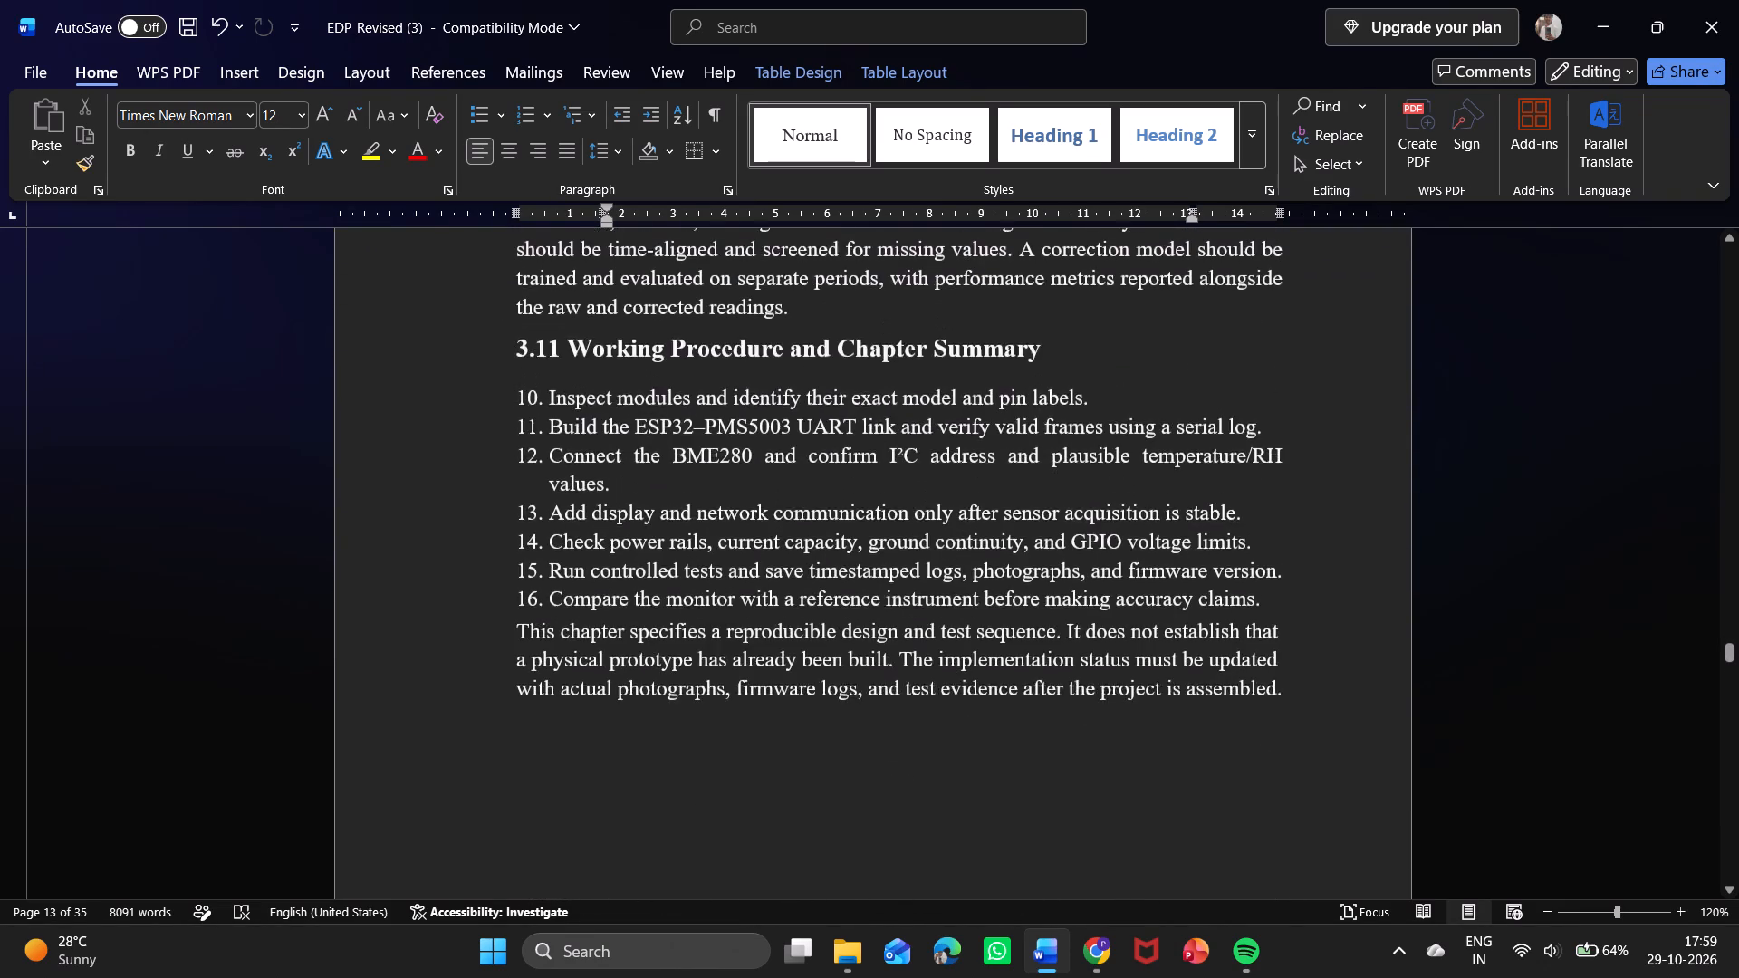
{"action": "scroll", "coordinate": [736, 542], "scroll_direction": "up", "scroll_amount": 1}
{"action": "scroll", "coordinate": [736, 542], "scroll_direction": "down", "scroll_amount": 1}
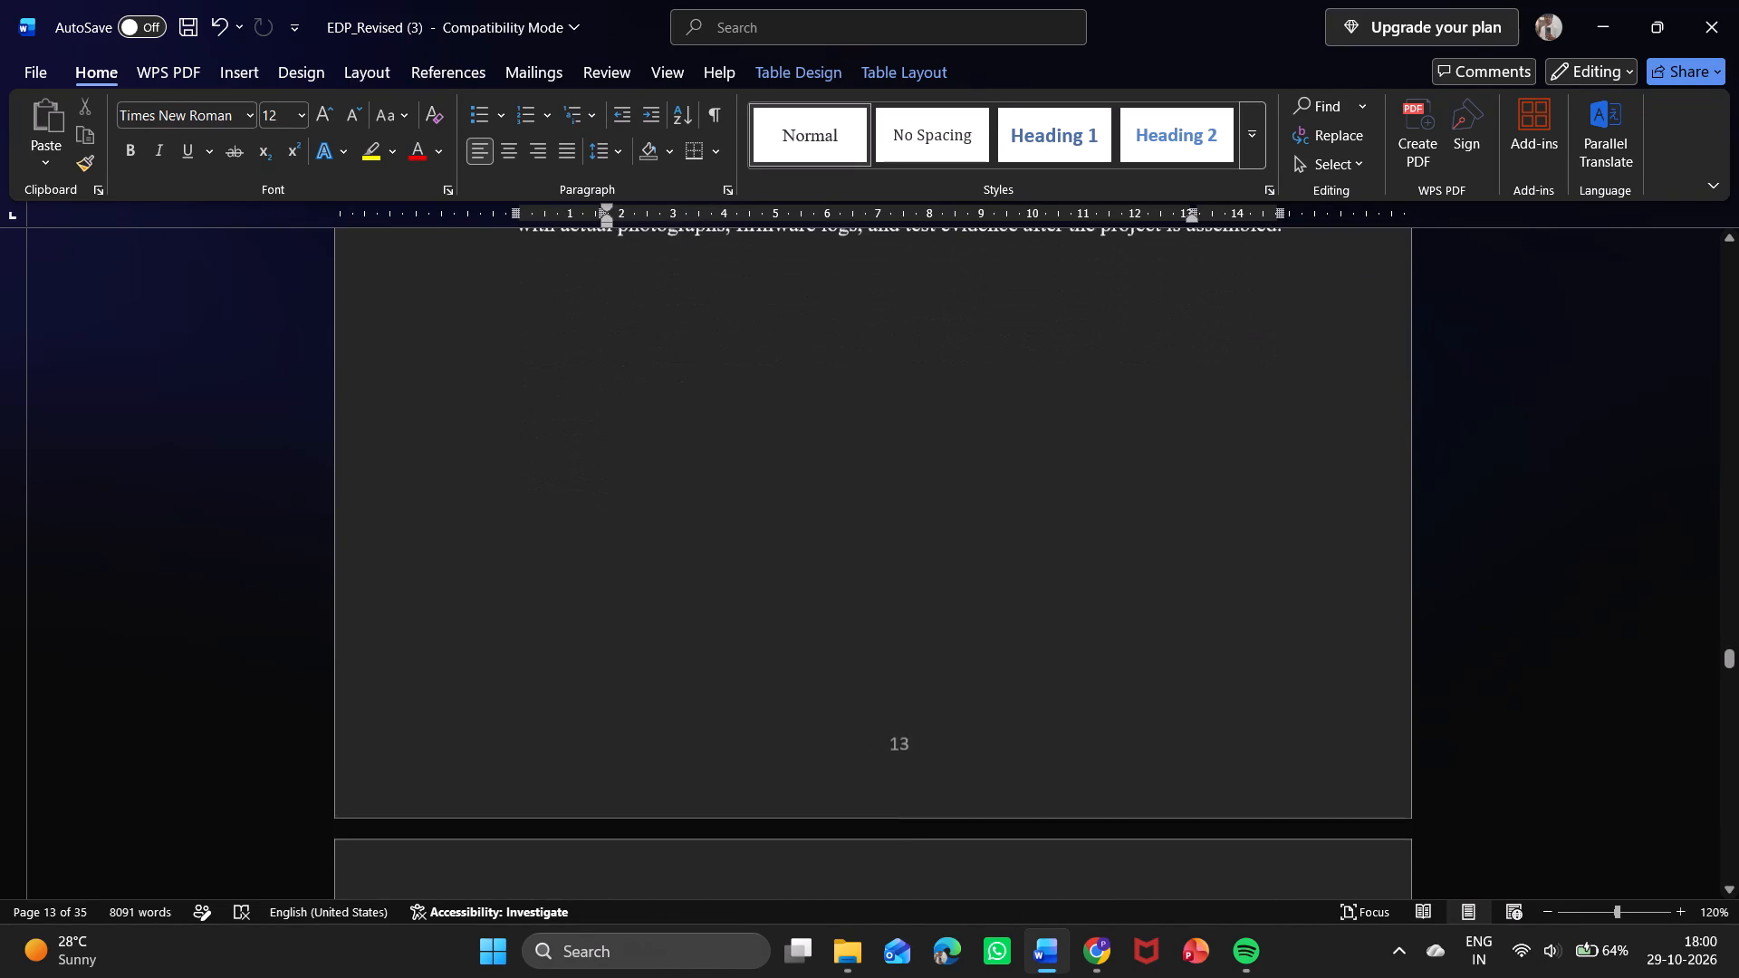
{"action": "scroll", "coordinate": [736, 542], "scroll_direction": "down", "scroll_amount": 1}
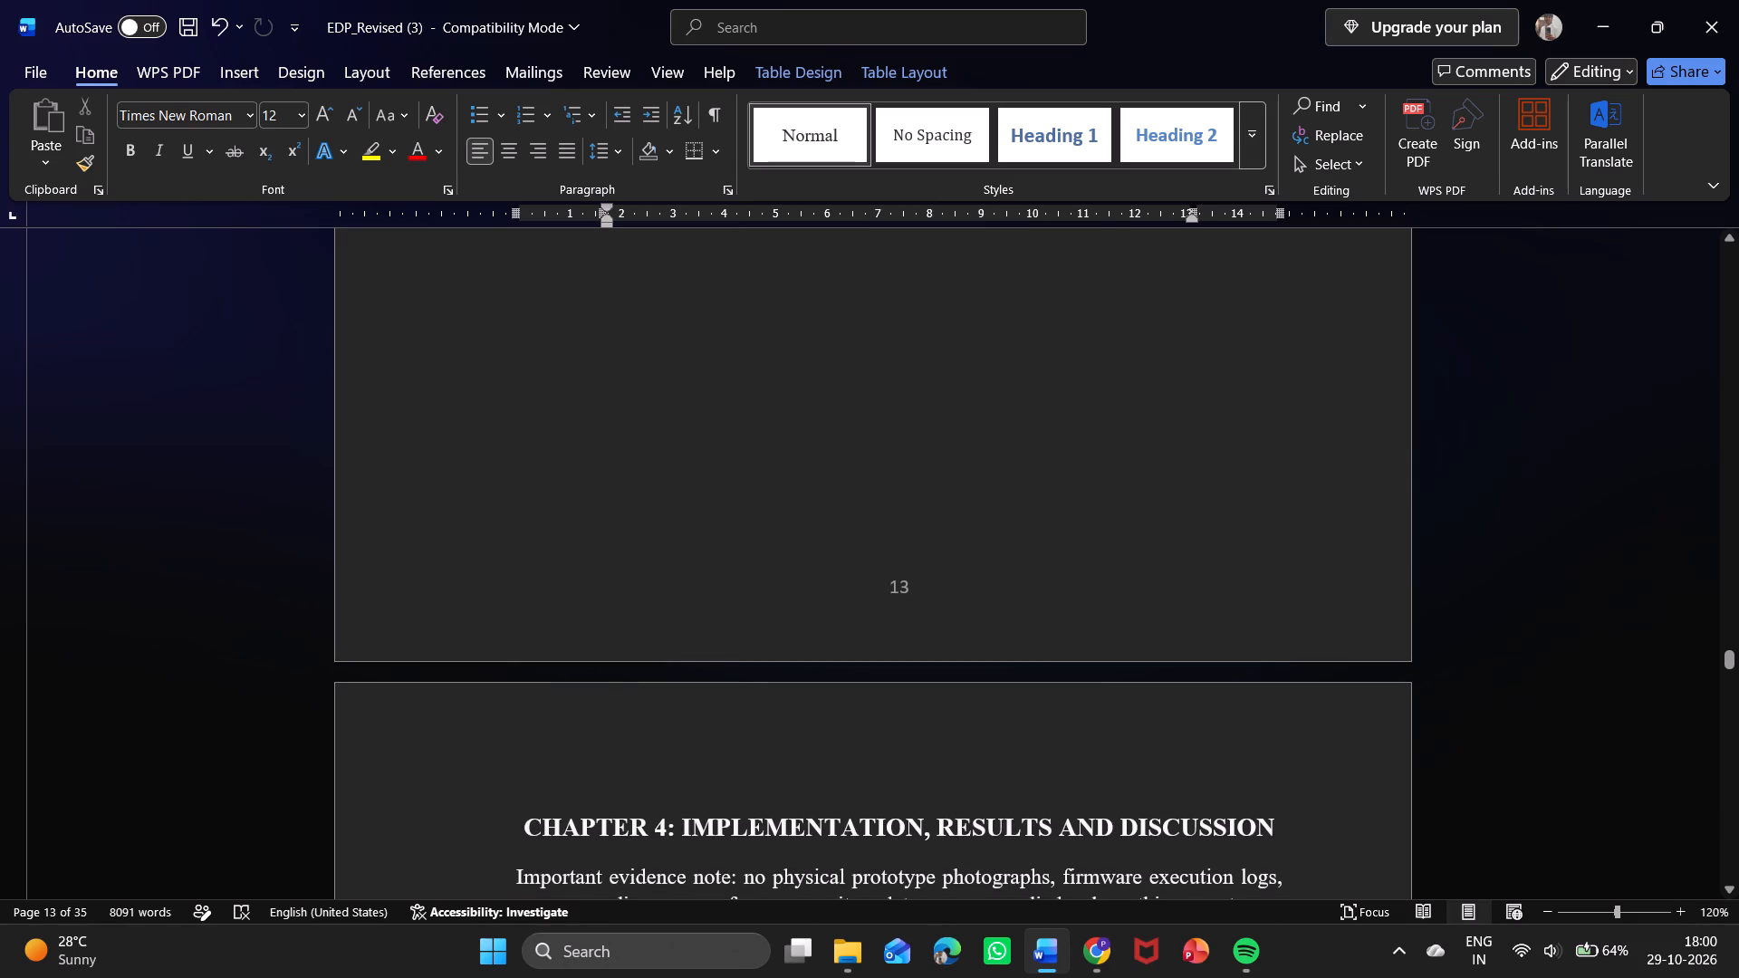
{"action": "scroll", "coordinate": [736, 542], "scroll_direction": "up", "scroll_amount": 1}
{"action": "scroll", "coordinate": [736, 542], "scroll_direction": "down", "scroll_amount": 5}
{"action": "scroll", "coordinate": [736, 542], "scroll_direction": "up", "scroll_amount": 1}
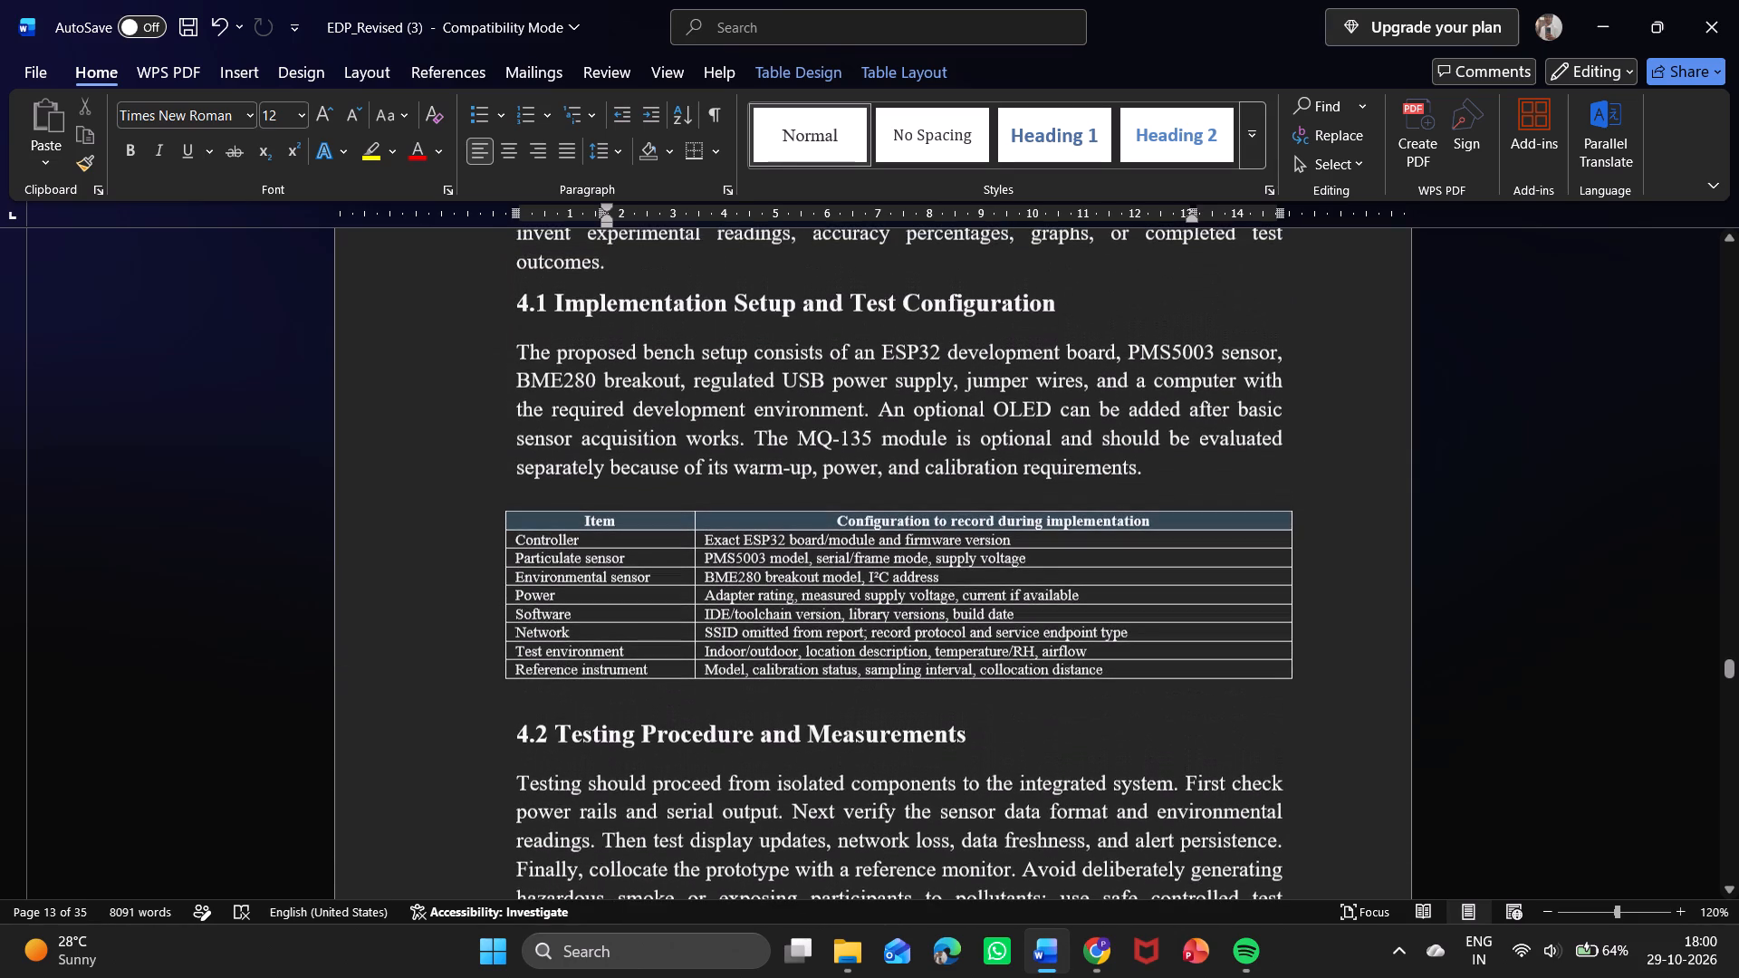
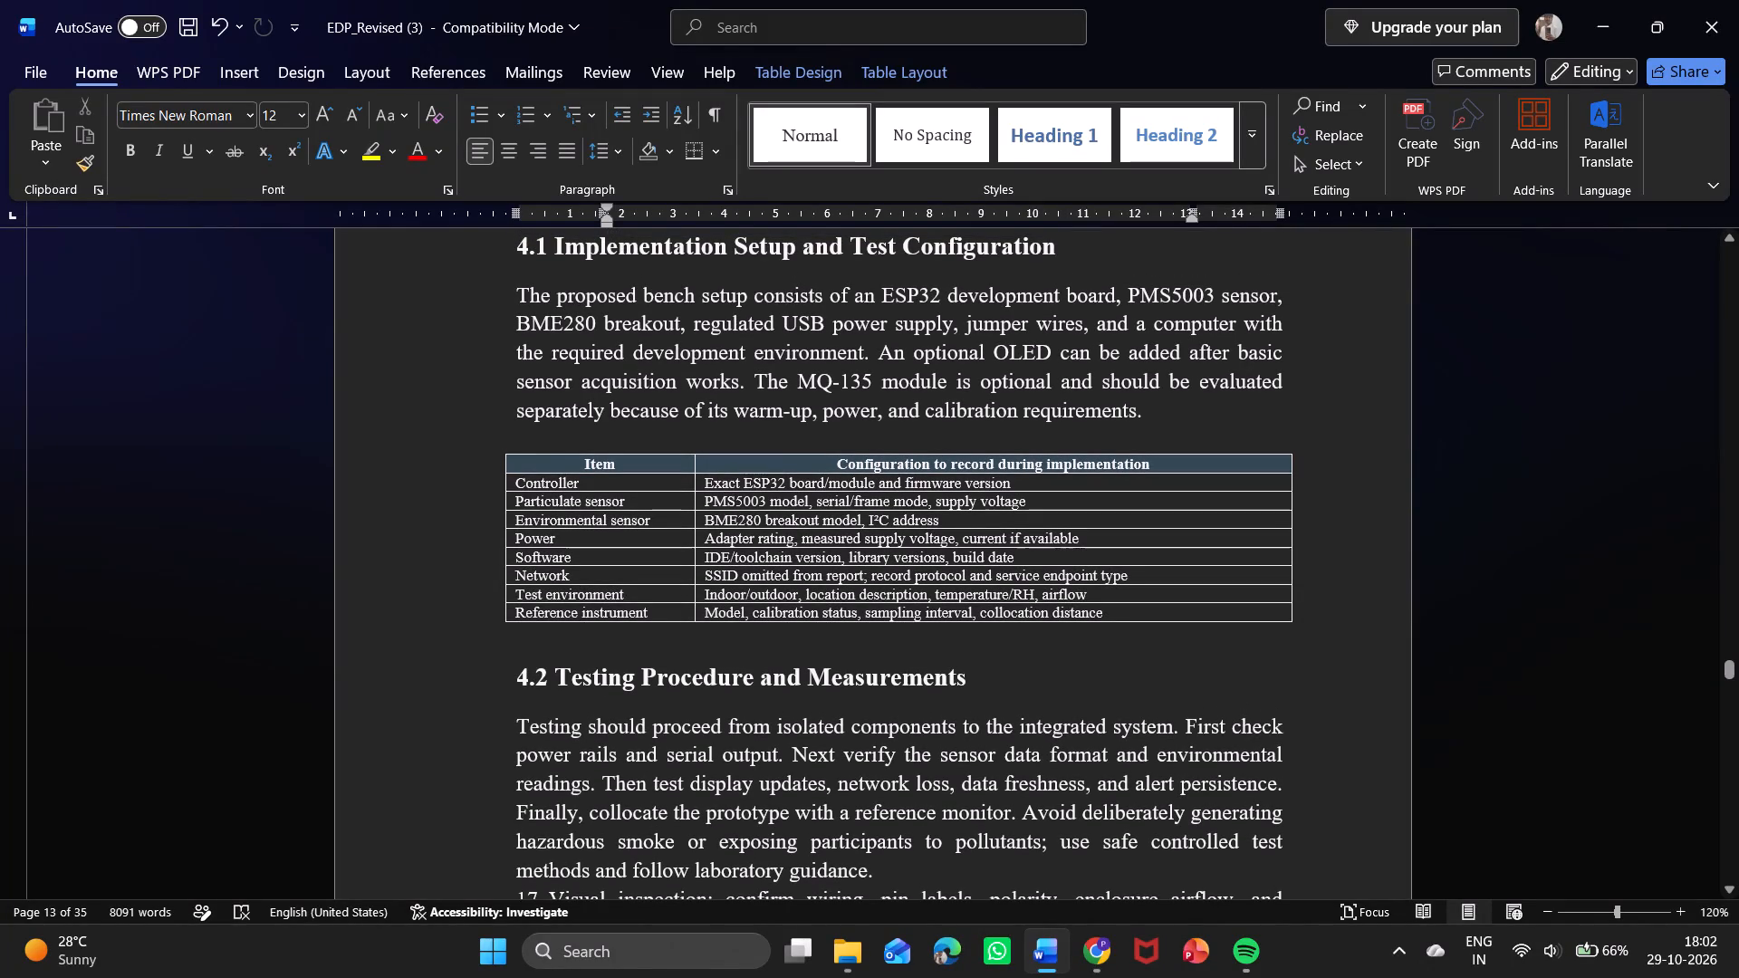
Recheck the page holding the section 4.1 test configuration table and the section 4.2 testing procedure.
{"action": "scroll", "coordinate": [841, 437], "scroll_direction": "down", "scroll_amount": 1}
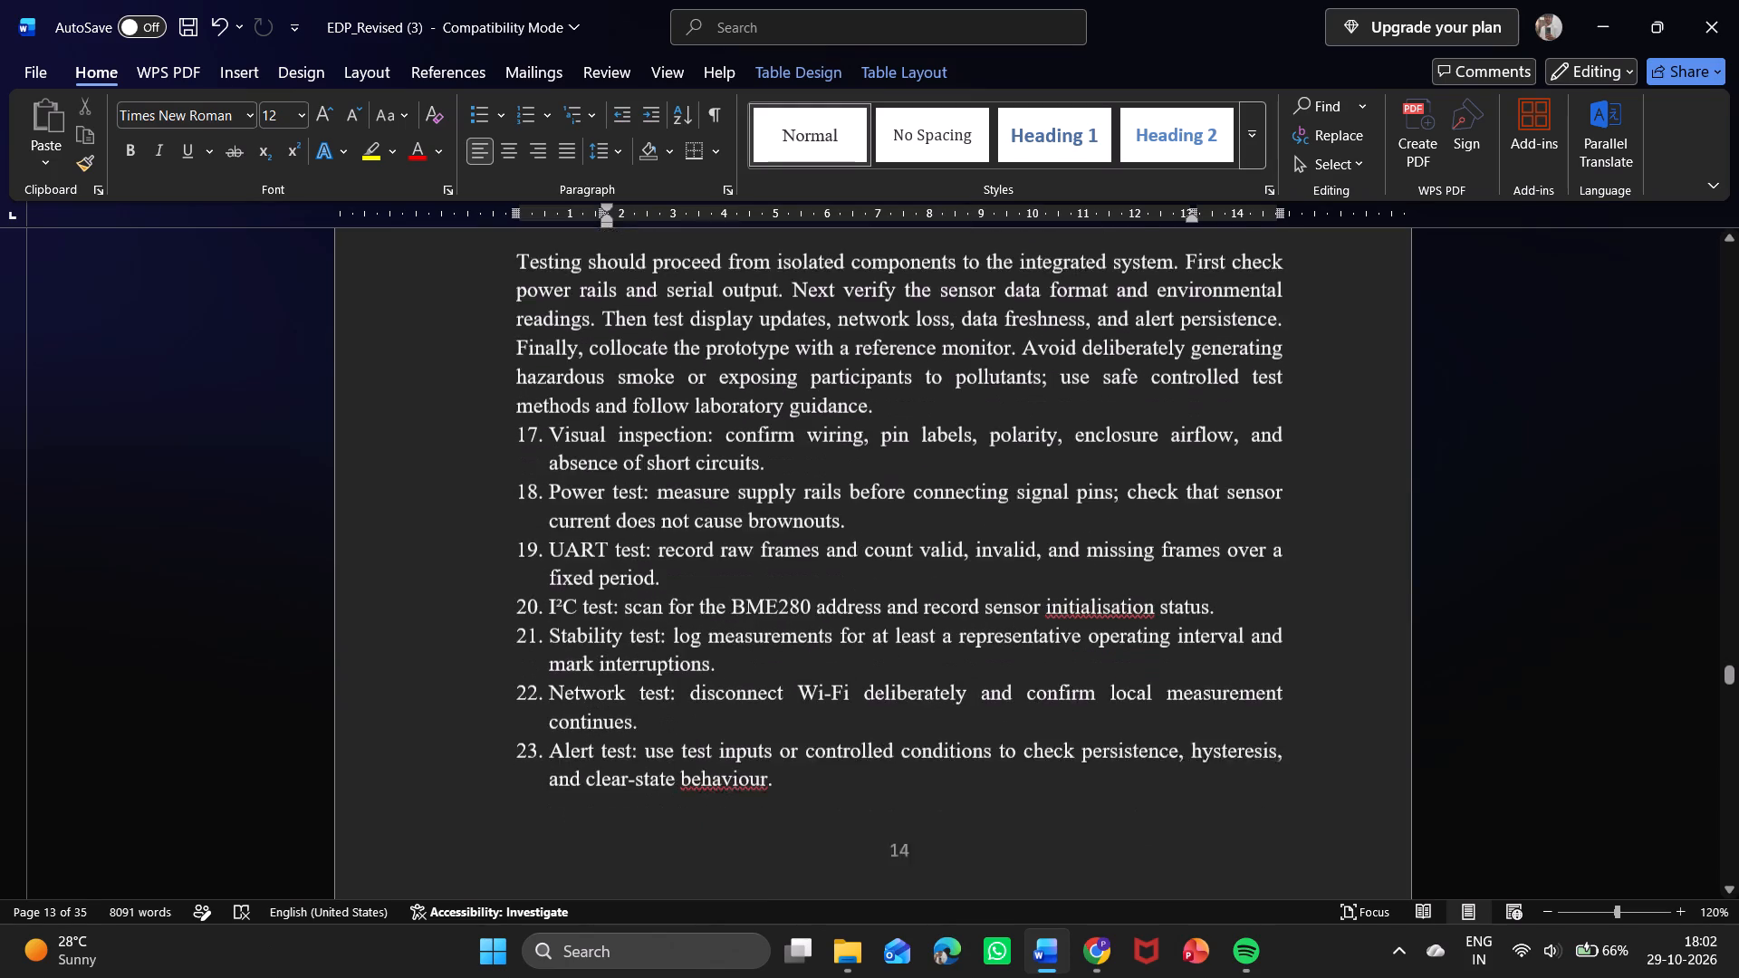
{"action": "scroll", "coordinate": [841, 437], "scroll_direction": "down", "scroll_amount": 1}
{"action": "scroll", "coordinate": [841, 437], "scroll_direction": "up", "scroll_amount": 2}
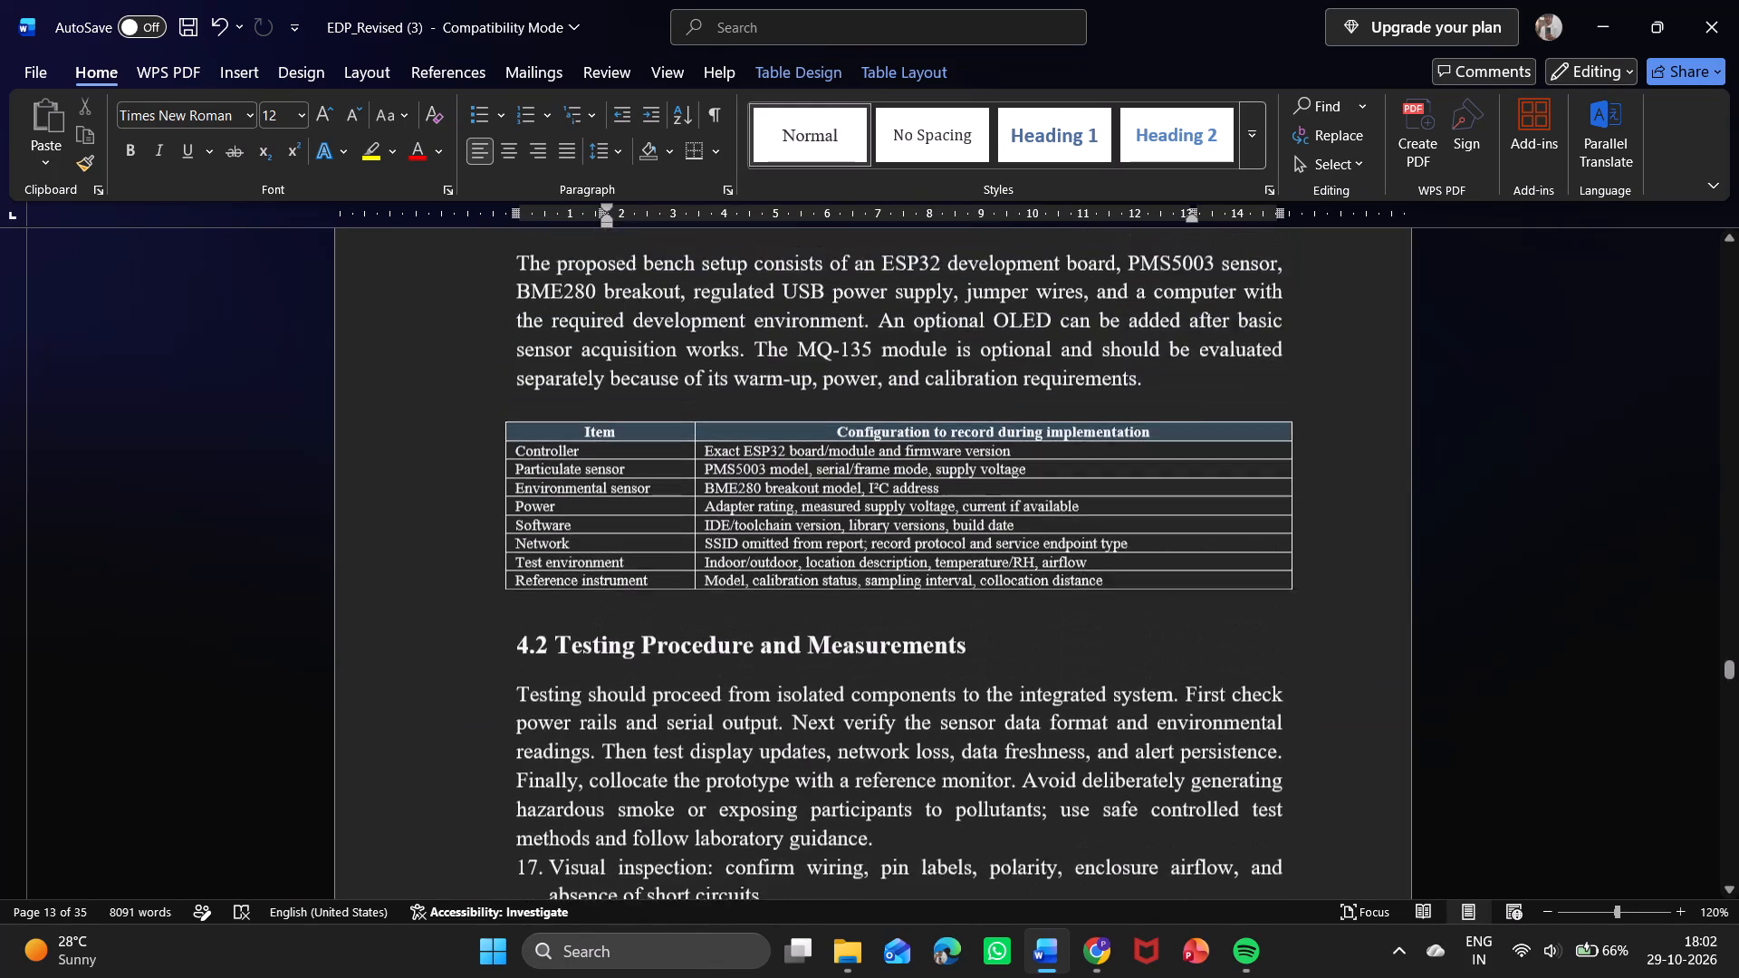
{"action": "scroll", "coordinate": [841, 437], "scroll_direction": "up", "scroll_amount": 1}
{"action": "scroll", "coordinate": [832, 386], "scroll_direction": "down", "scroll_amount": 1}
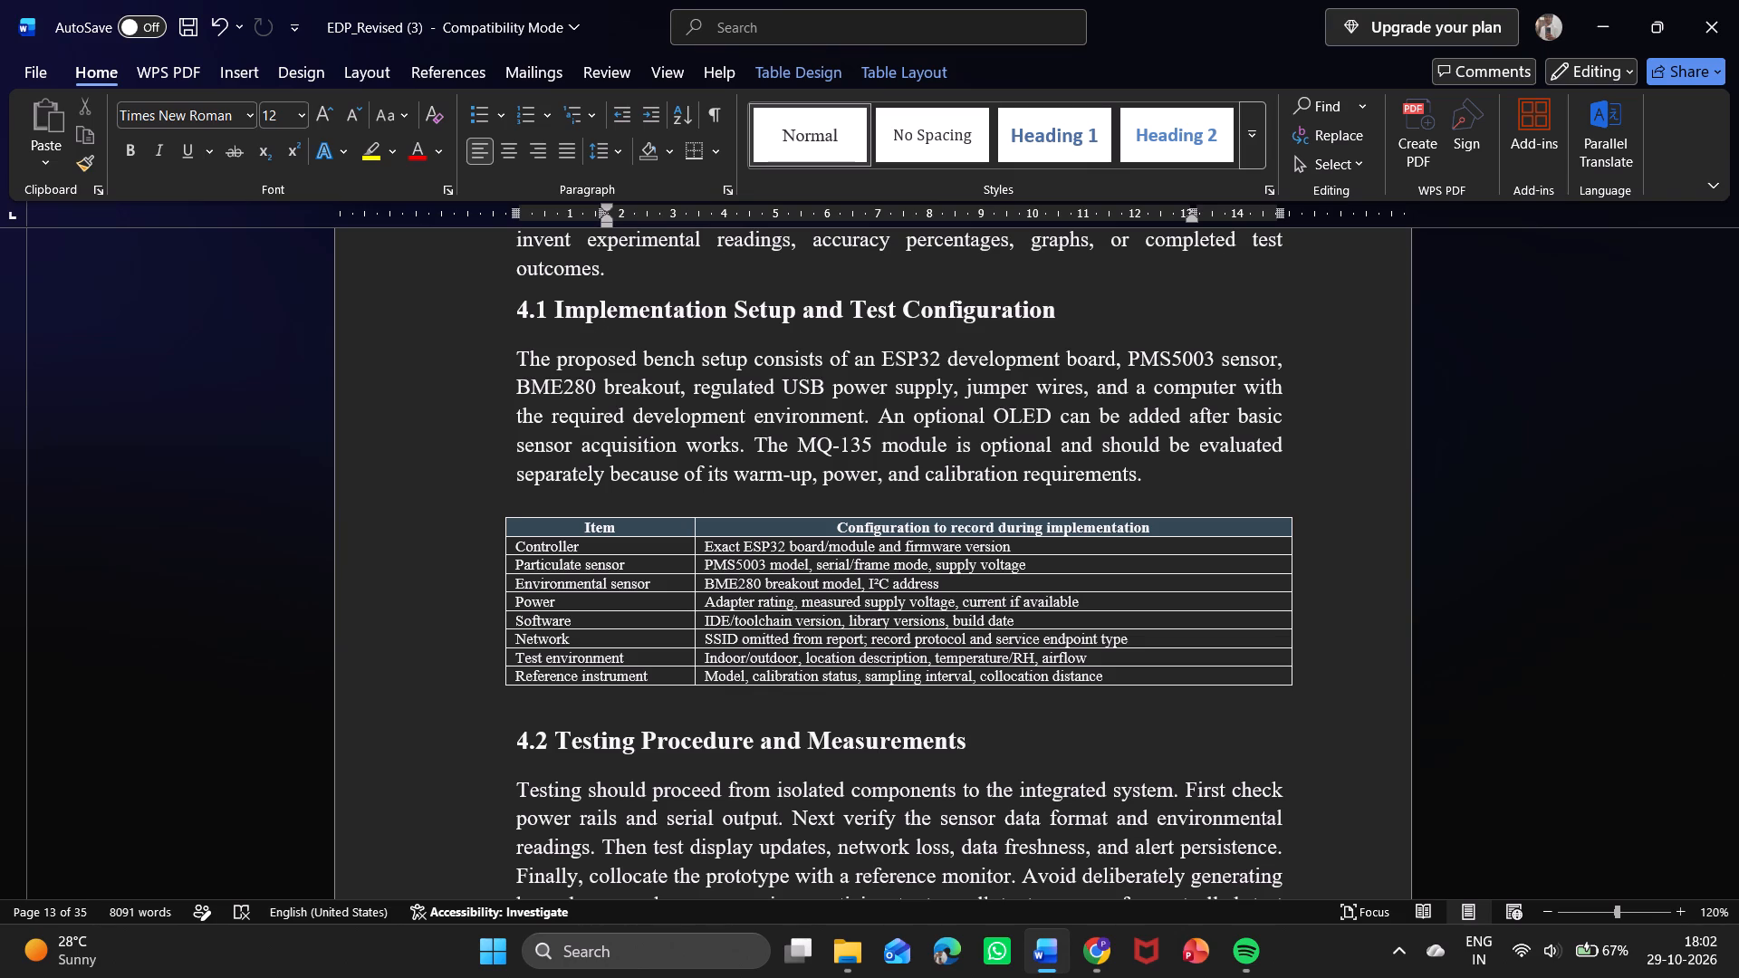
{"action": "scroll", "coordinate": [497, 345], "scroll_direction": "down", "scroll_amount": 1}
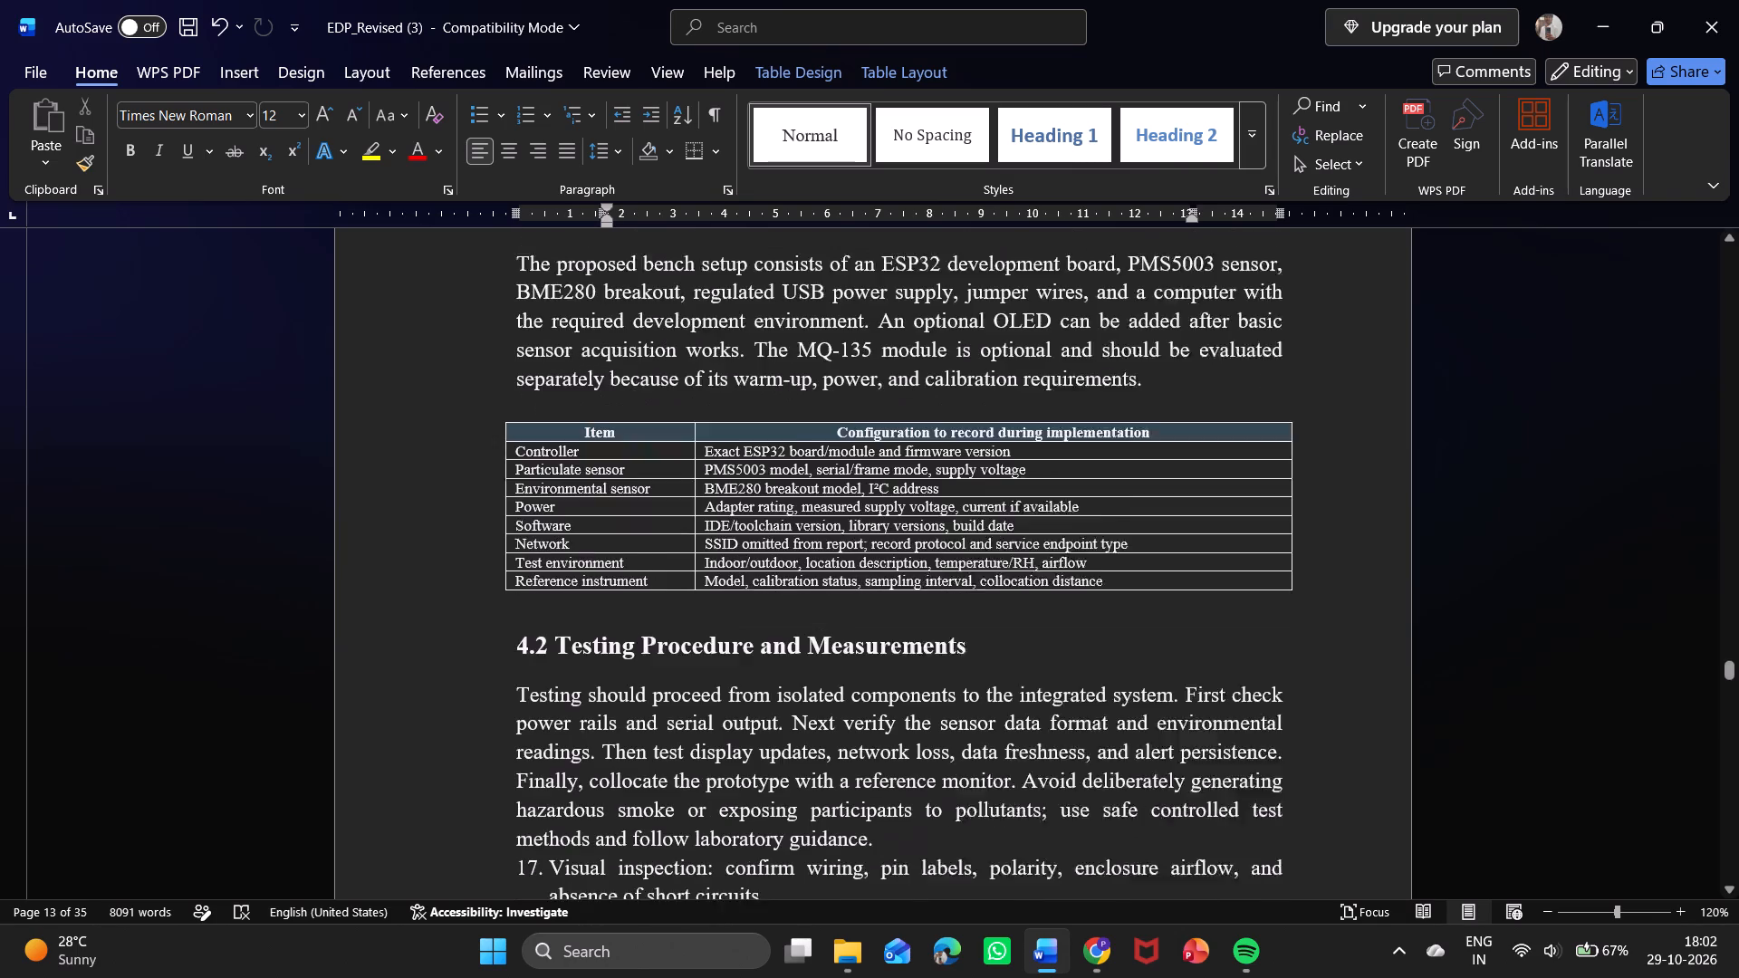
{"action": "scroll", "coordinate": [497, 345], "scroll_direction": "down", "scroll_amount": 2}
{"action": "scroll", "coordinate": [497, 345], "scroll_direction": "up", "scroll_amount": 1}
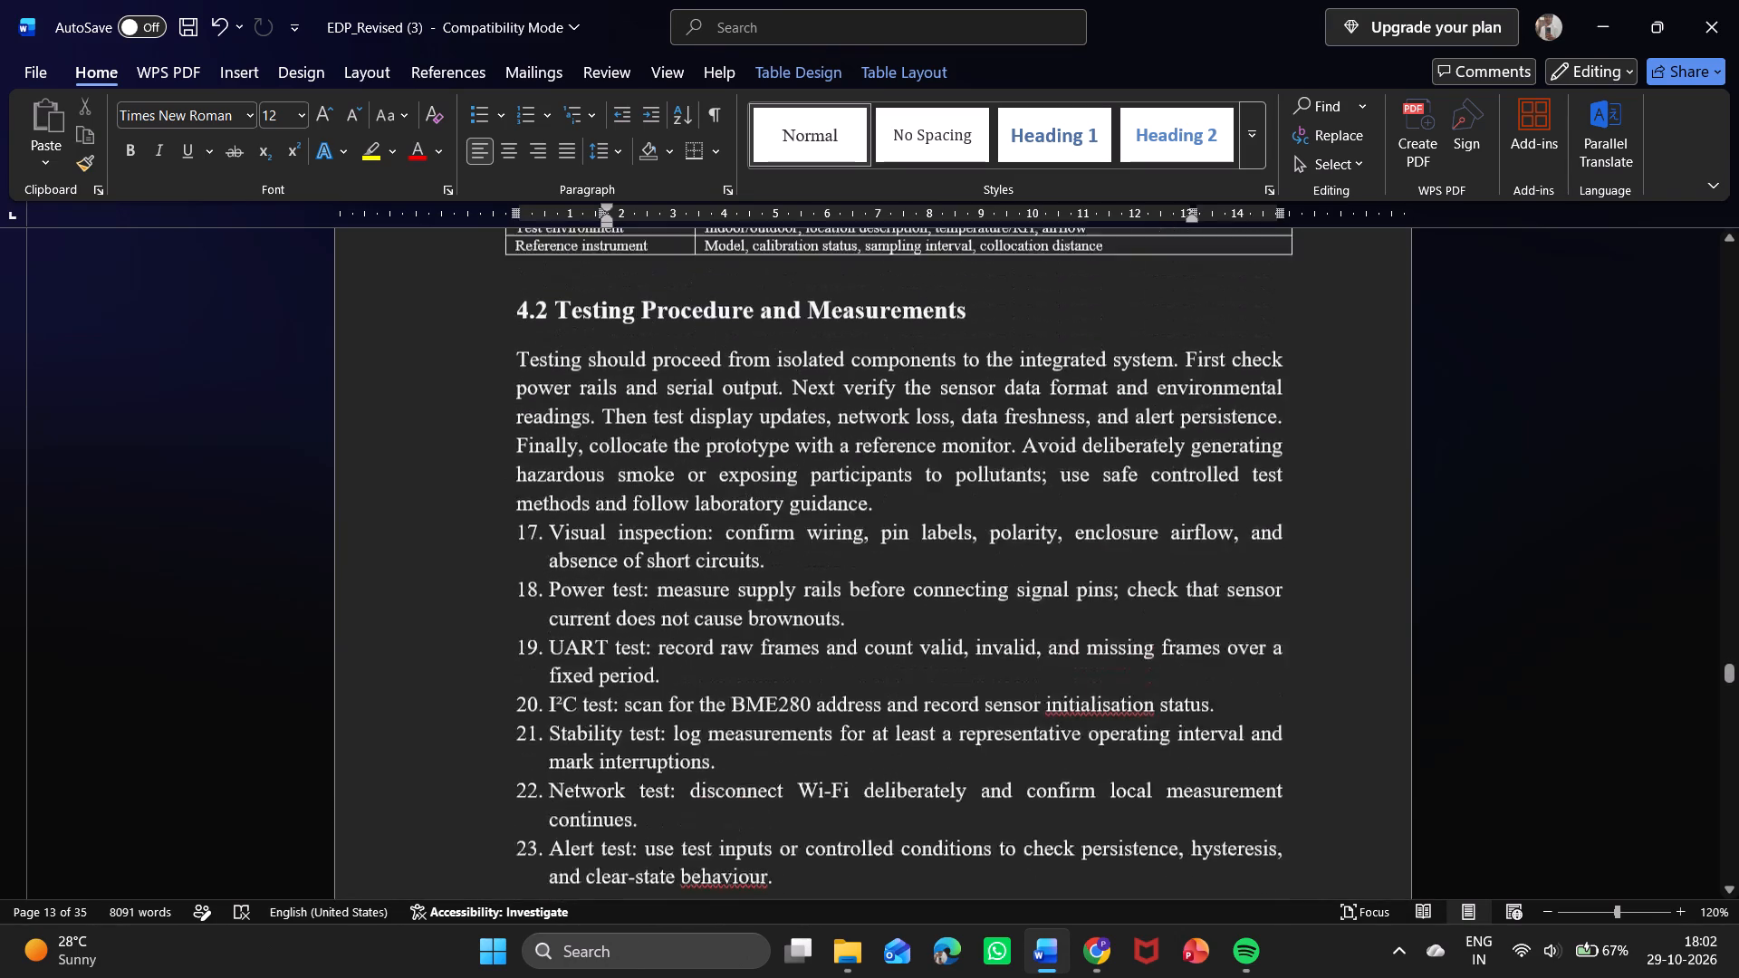
{"action": "scroll", "coordinate": [497, 345], "scroll_direction": "up", "scroll_amount": 1}
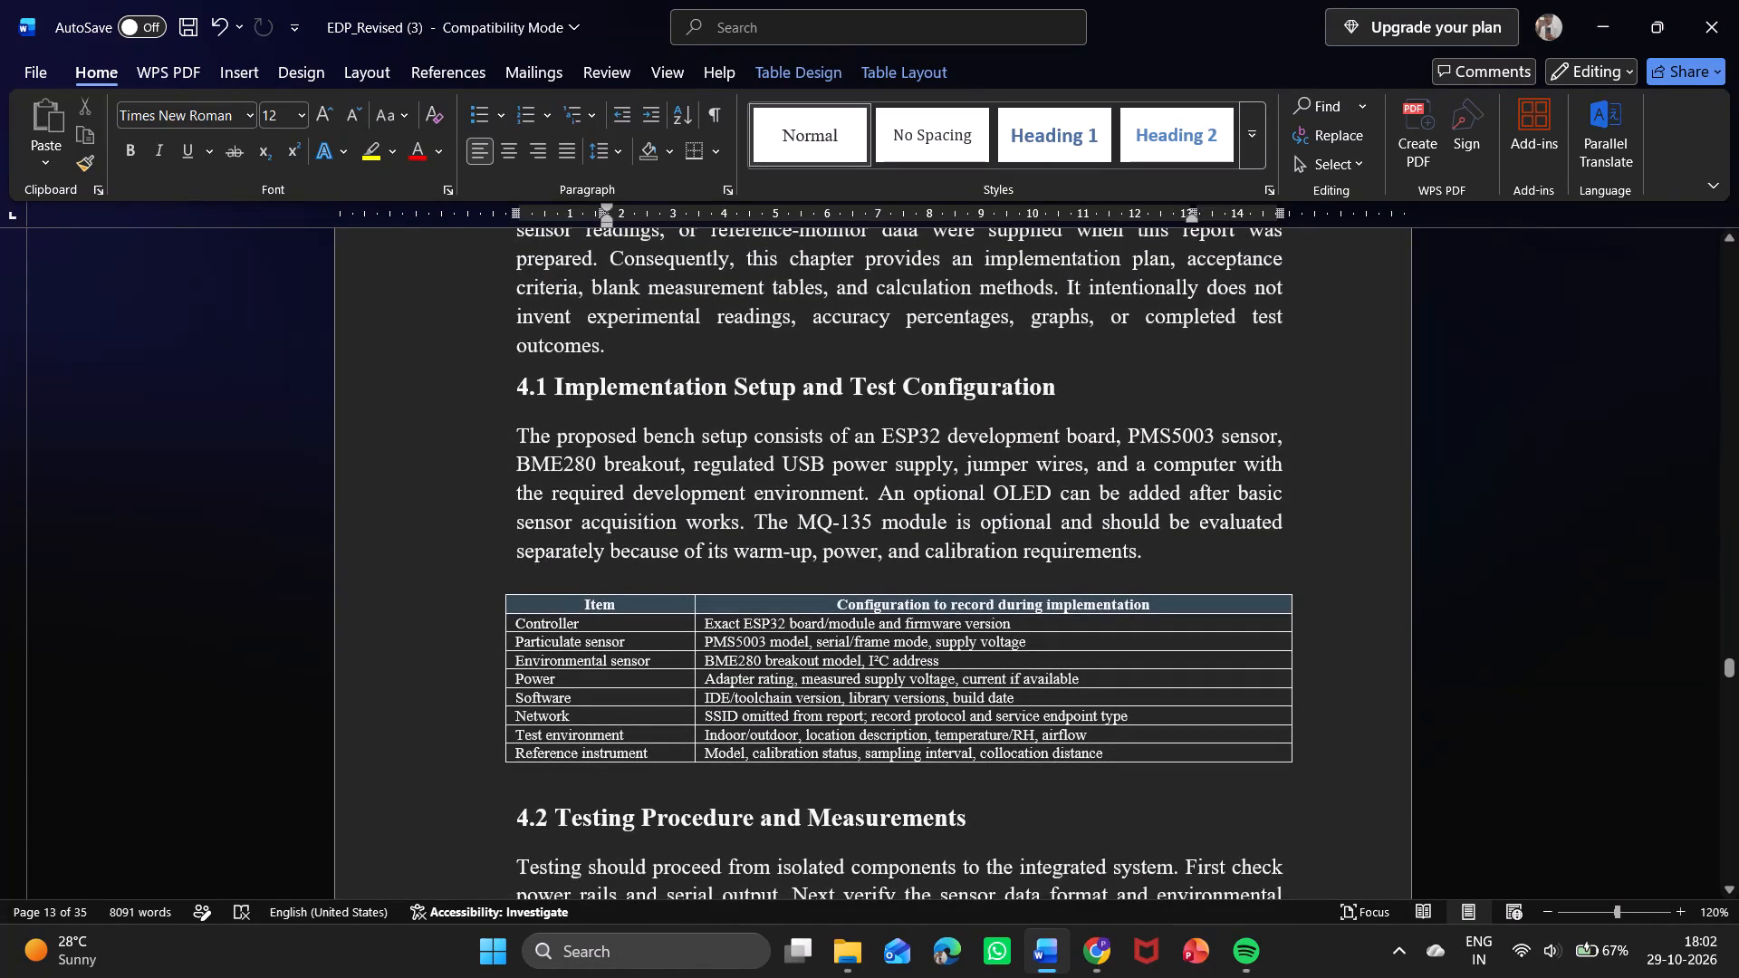
{"action": "scroll", "coordinate": [497, 345], "scroll_direction": "up", "scroll_amount": 1}
{"action": "scroll", "coordinate": [497, 345], "scroll_direction": "down", "scroll_amount": 1}
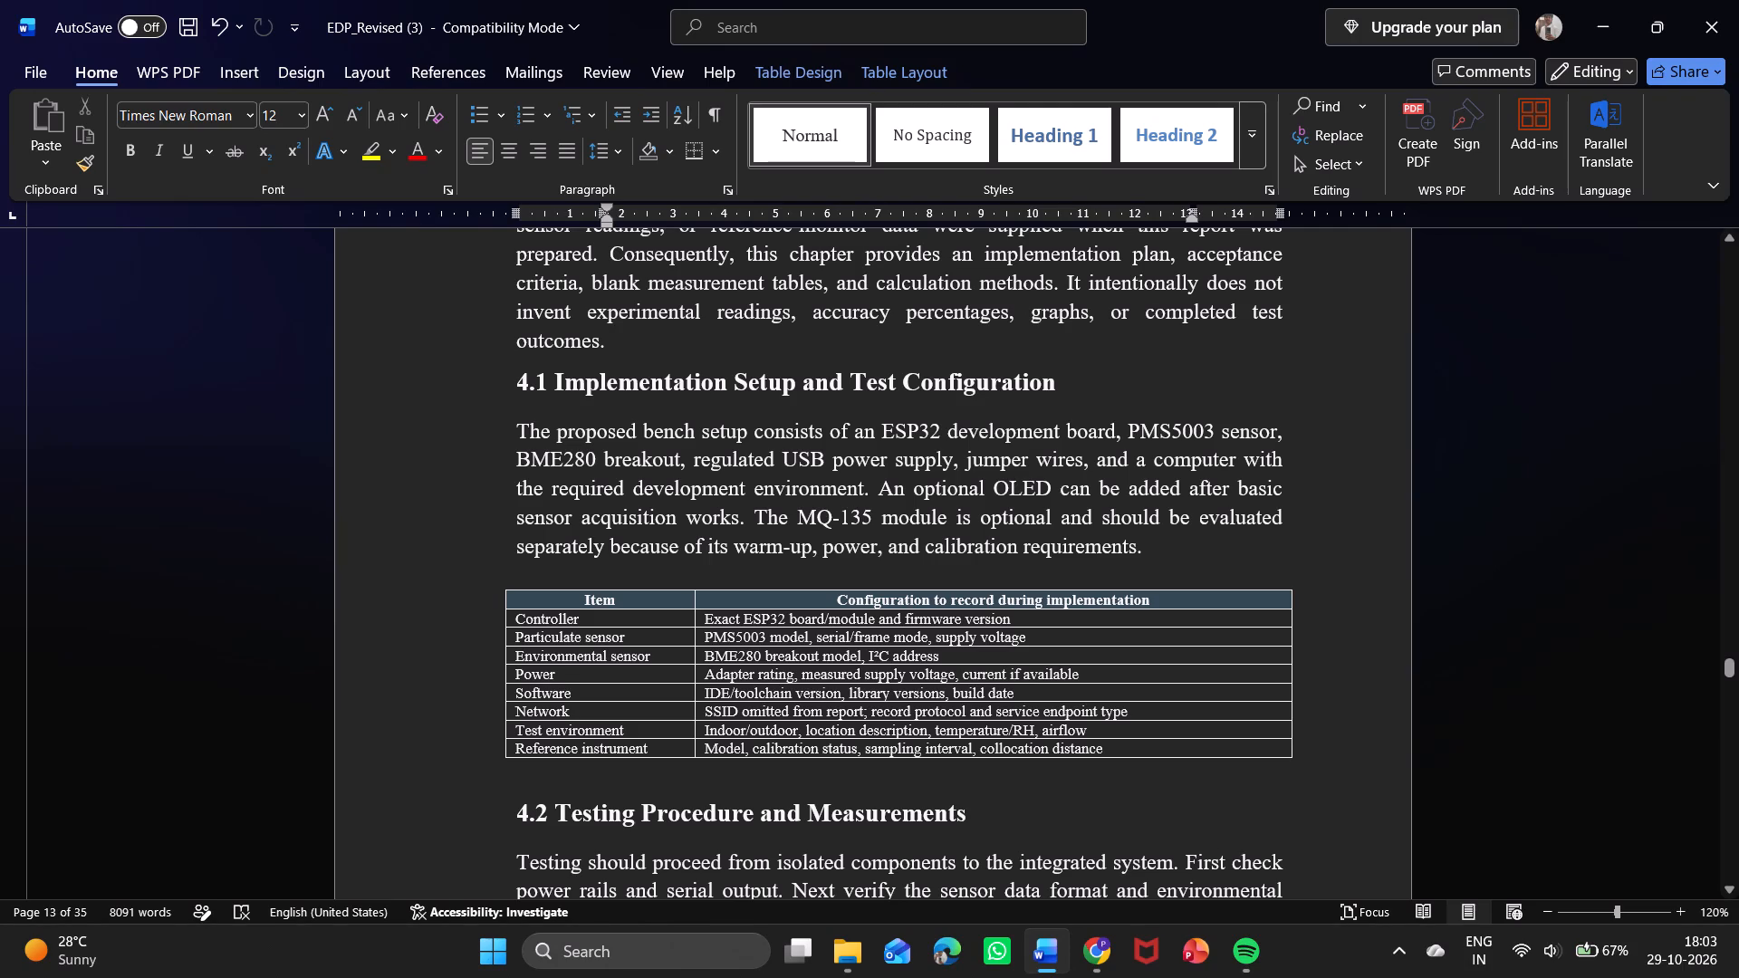
{"action": "scroll", "coordinate": [655, 362], "scroll_direction": "down", "scroll_amount": 2}
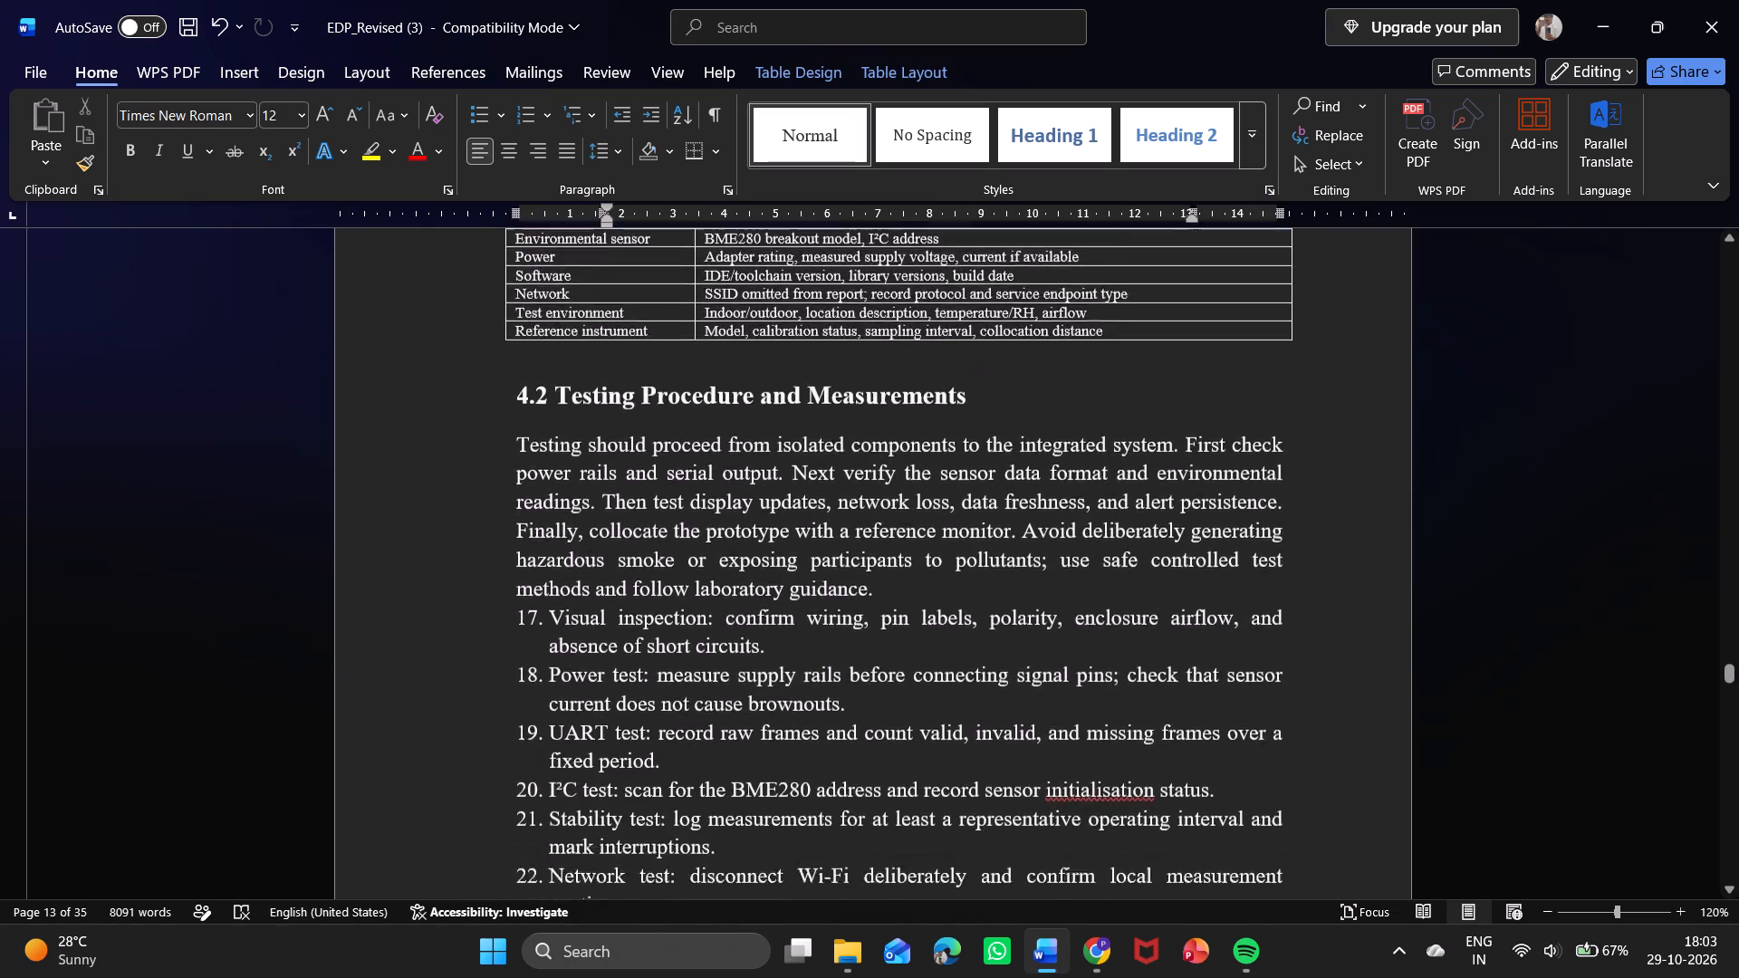
{"action": "scroll", "coordinate": [655, 362], "scroll_direction": "down", "scroll_amount": 1}
Look back from section 4.2 to section 3.9, rechecking the page of the control parameters table.
{"action": "scroll", "coordinate": [655, 362], "scroll_direction": "up", "scroll_amount": 1}
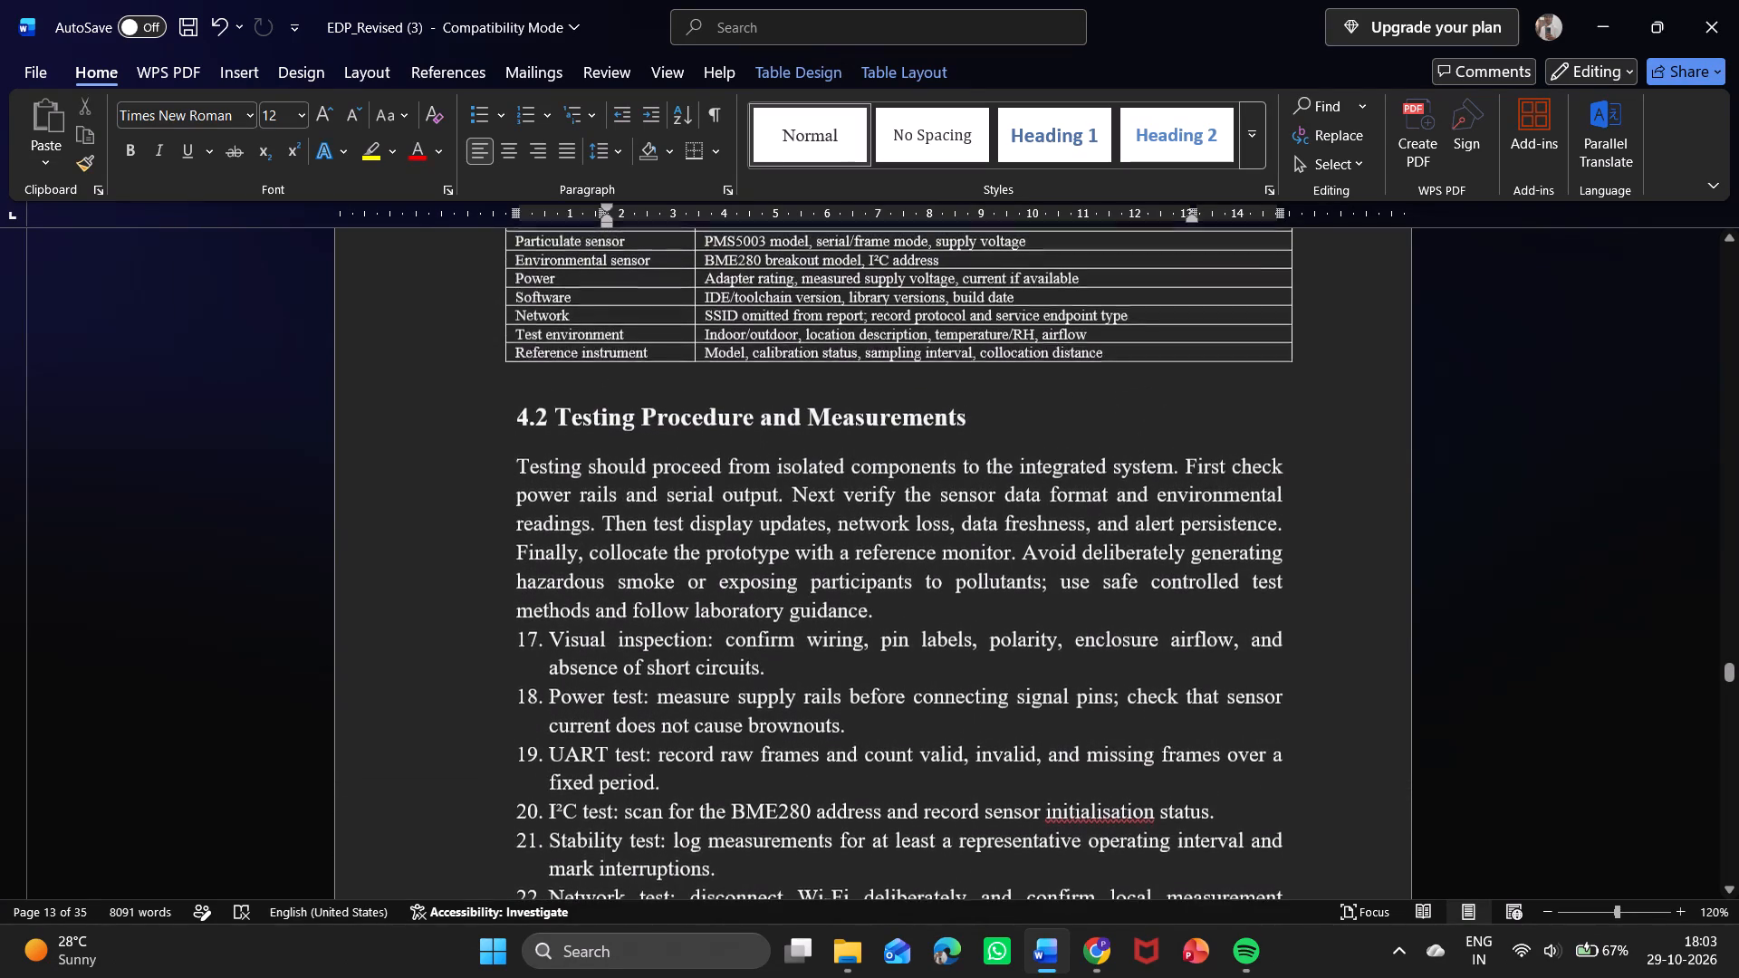
{"action": "scroll", "coordinate": [655, 362], "scroll_direction": "up", "scroll_amount": 3}
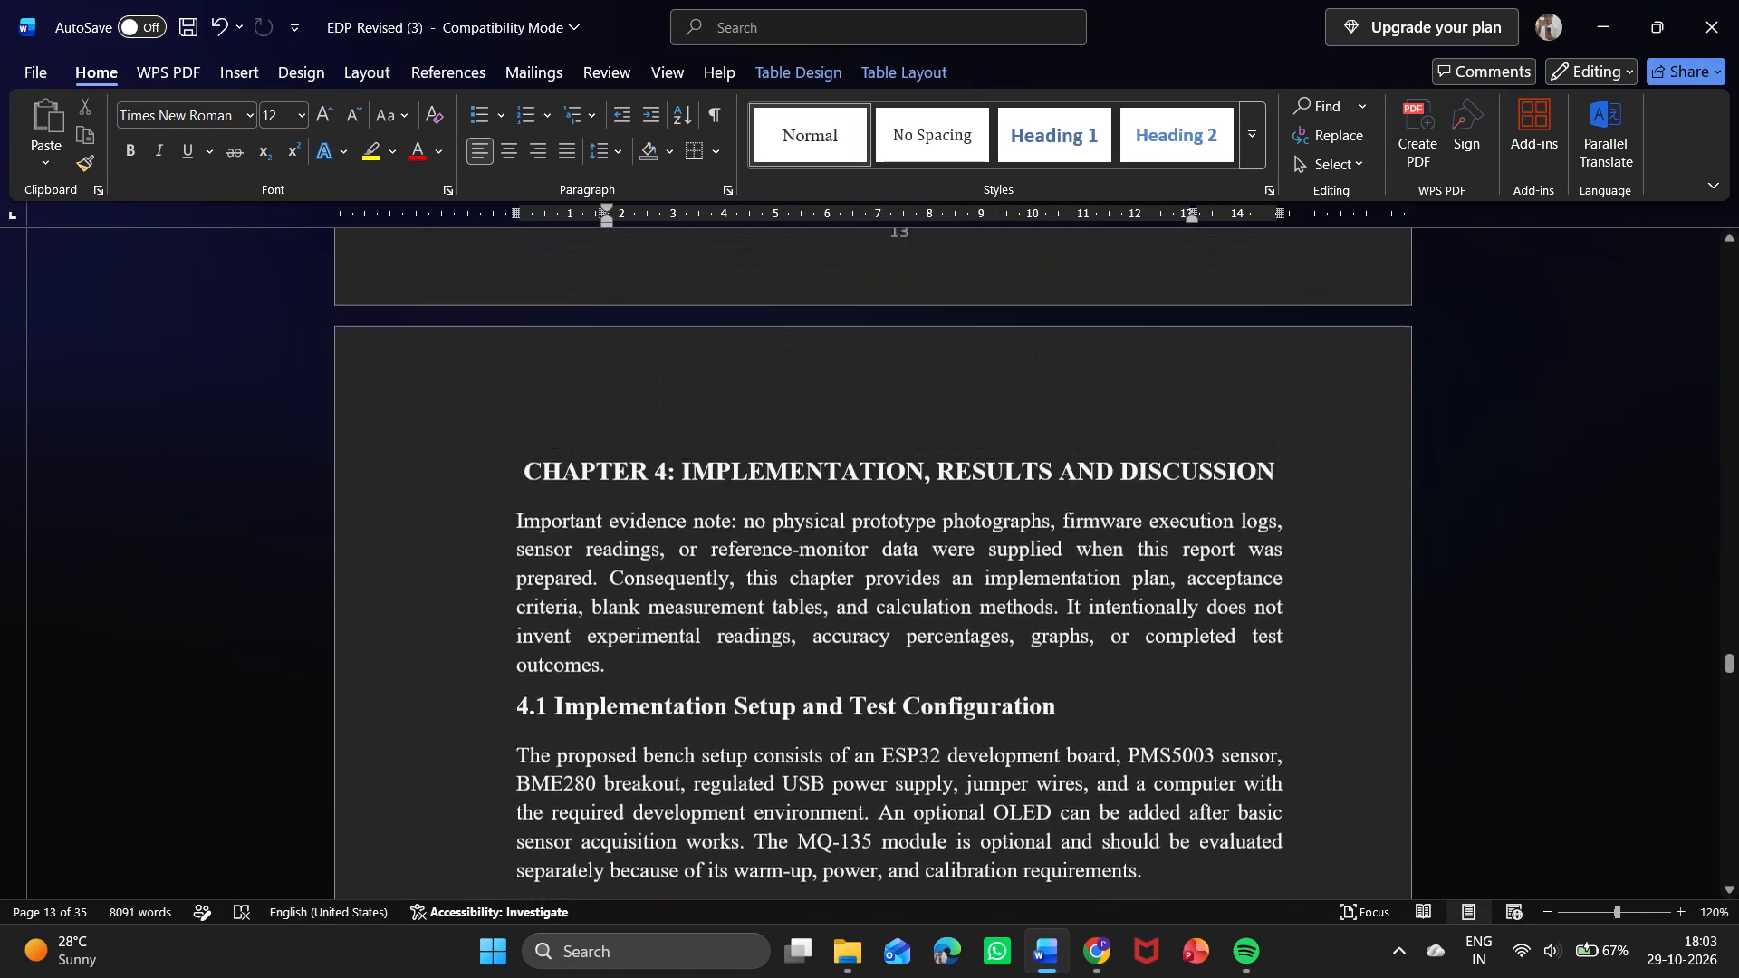
{"action": "scroll", "coordinate": [655, 362], "scroll_direction": "up", "scroll_amount": 5}
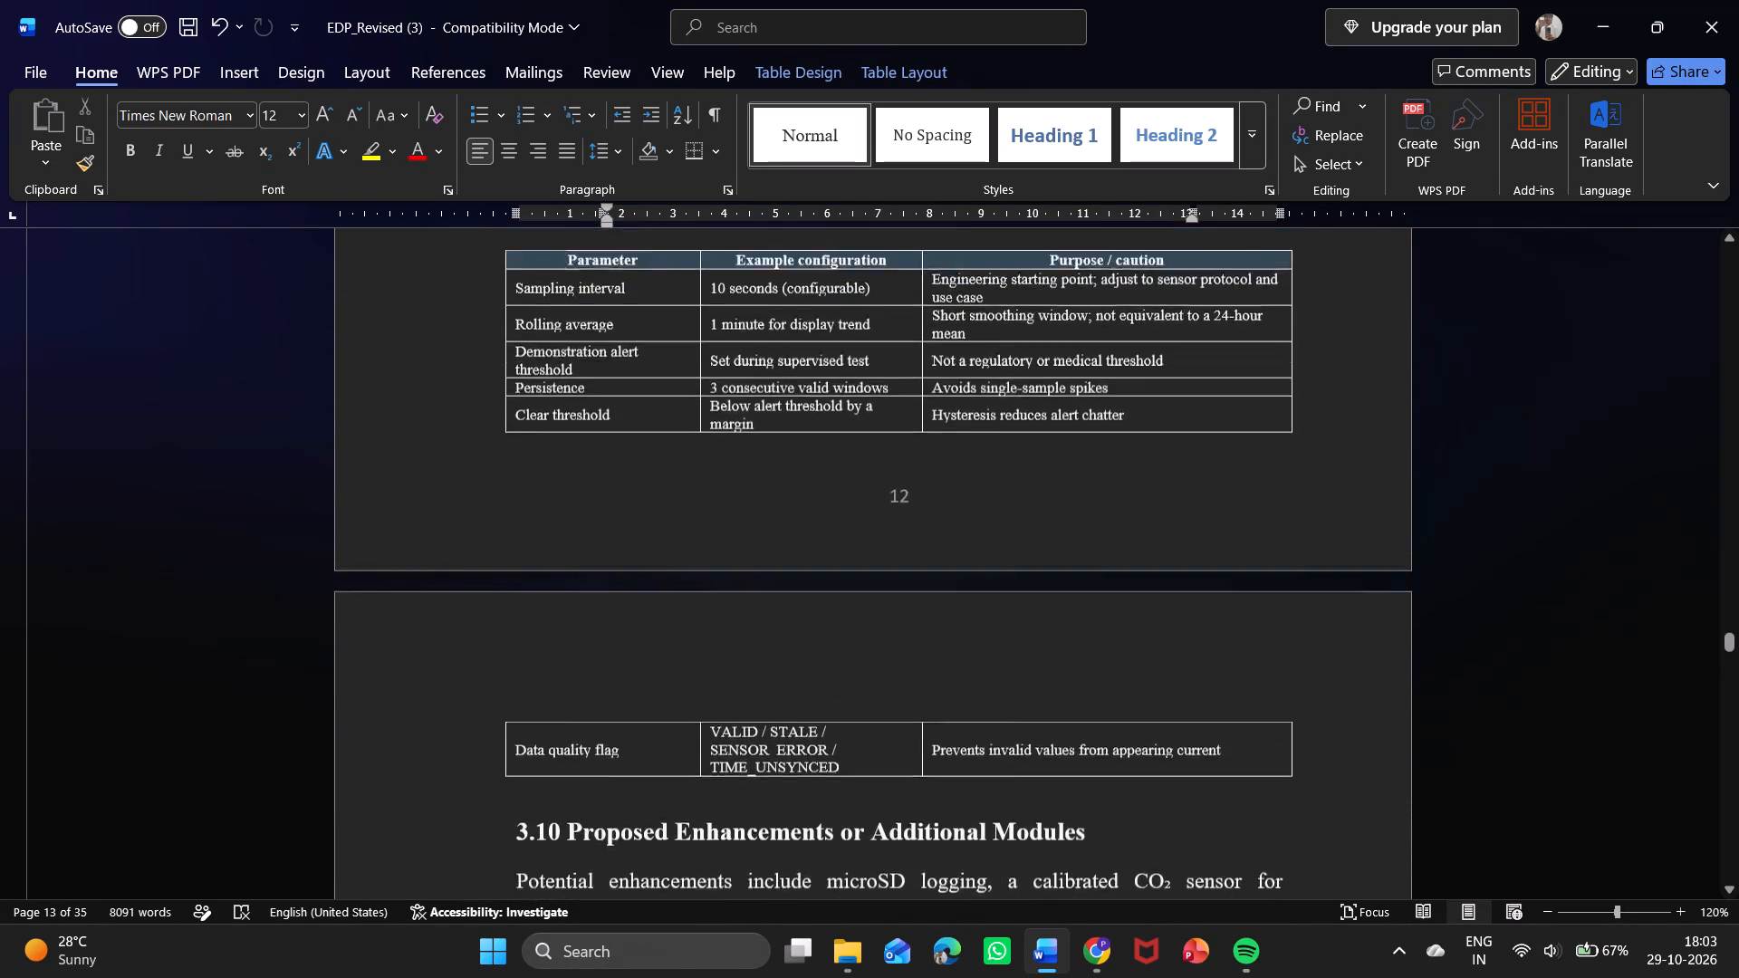
{"action": "scroll", "coordinate": [655, 362], "scroll_direction": "up", "scroll_amount": 1}
{"action": "scroll", "coordinate": [655, 362], "scroll_direction": "down", "scroll_amount": 3, "text": "ctrl"}
{"action": "scroll", "coordinate": [655, 362], "scroll_direction": "up", "scroll_amount": 1}
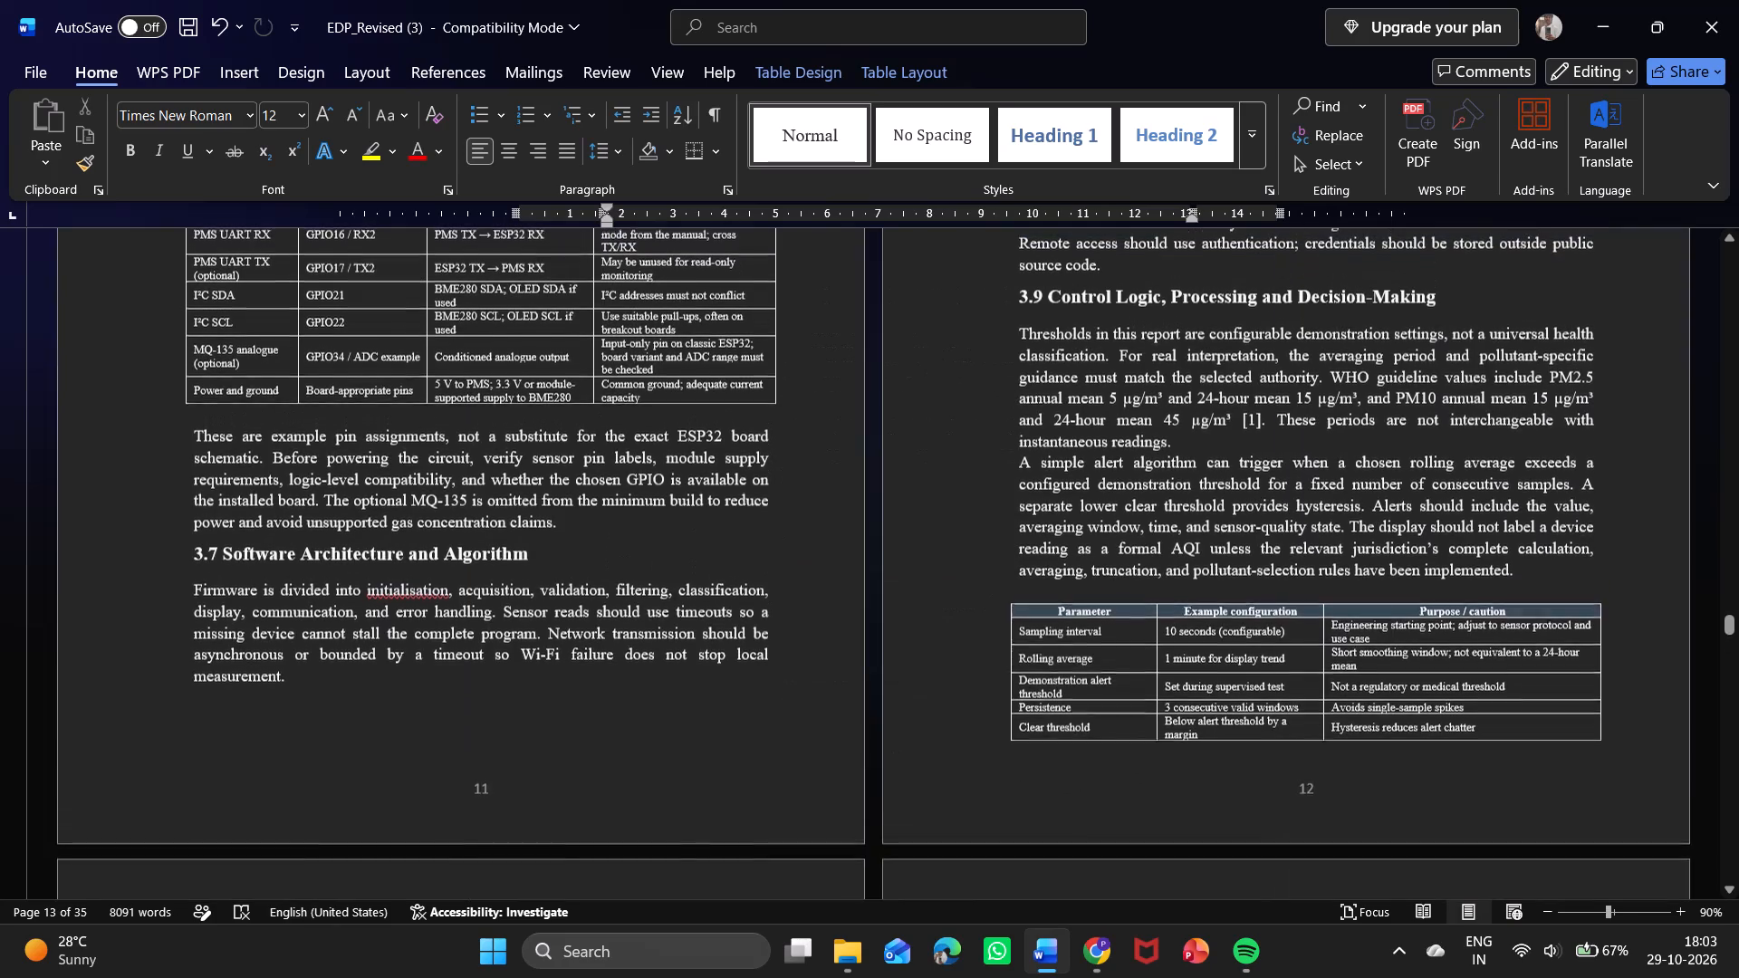
Recheck the page shared by Figure 3.2, the section 3.6 pin connections table and section 3.7.
{"action": "scroll", "coordinate": [655, 362], "scroll_direction": "up", "scroll_amount": 1, "text": "ctrl"}
{"action": "scroll", "coordinate": [655, 362], "scroll_direction": "up", "scroll_amount": 1}
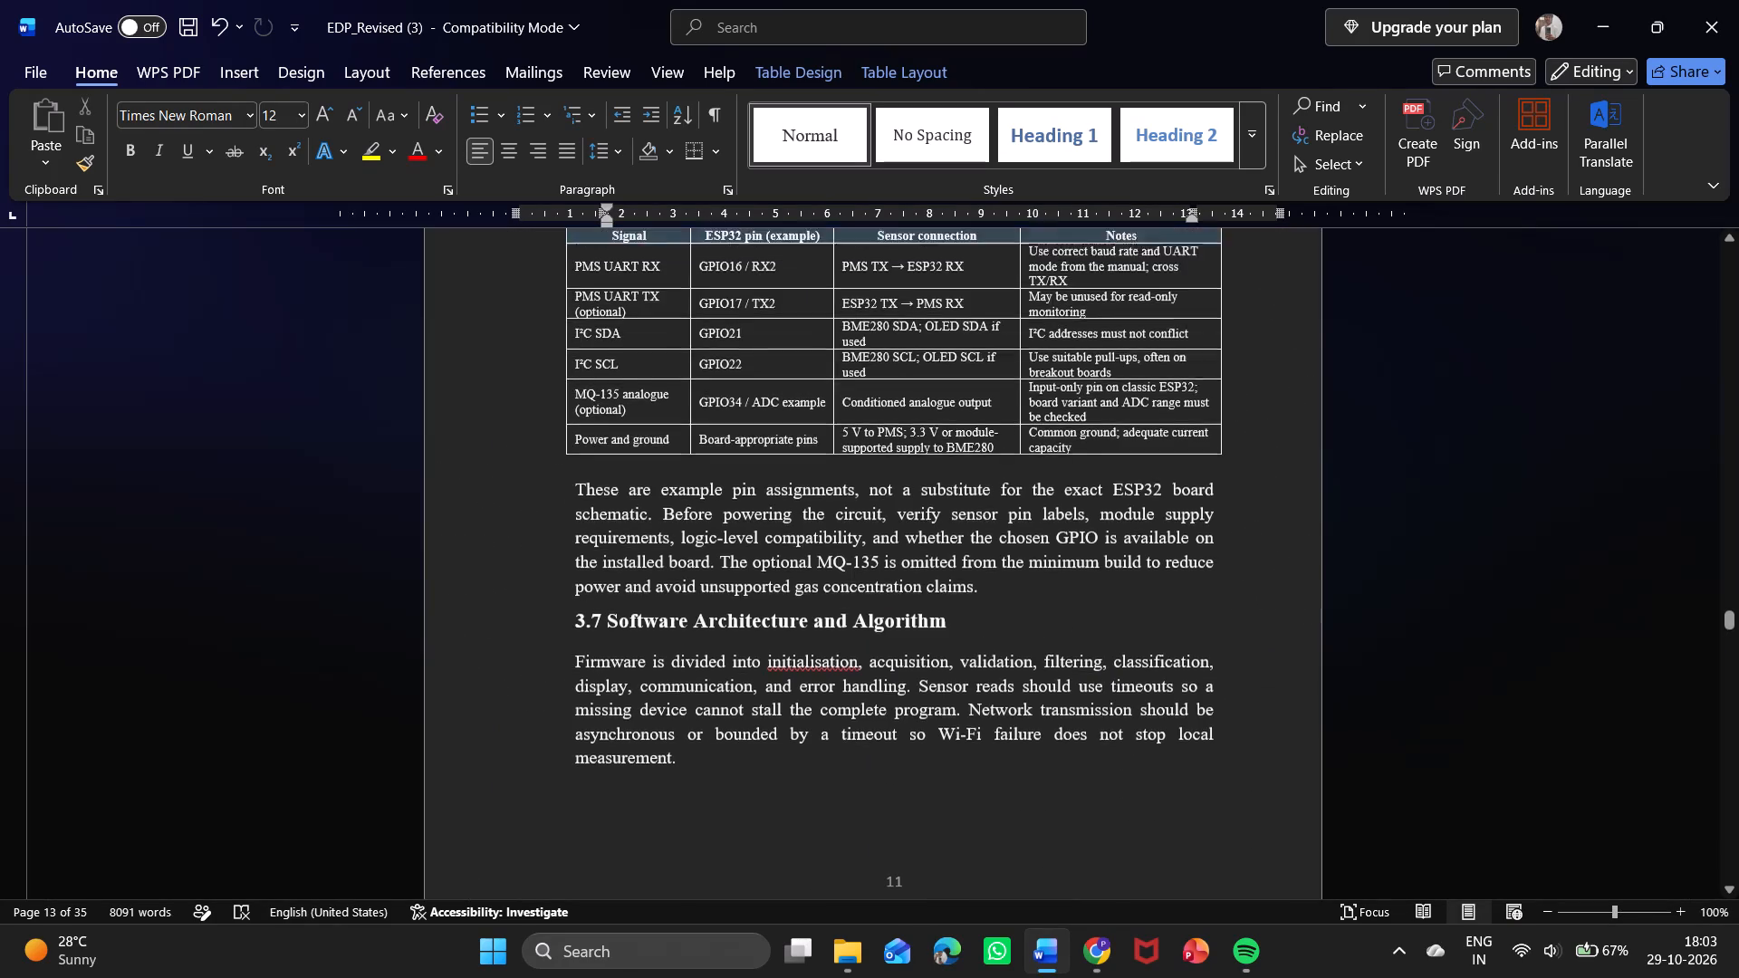
{"action": "scroll", "coordinate": [655, 362], "scroll_direction": "up", "scroll_amount": 2}
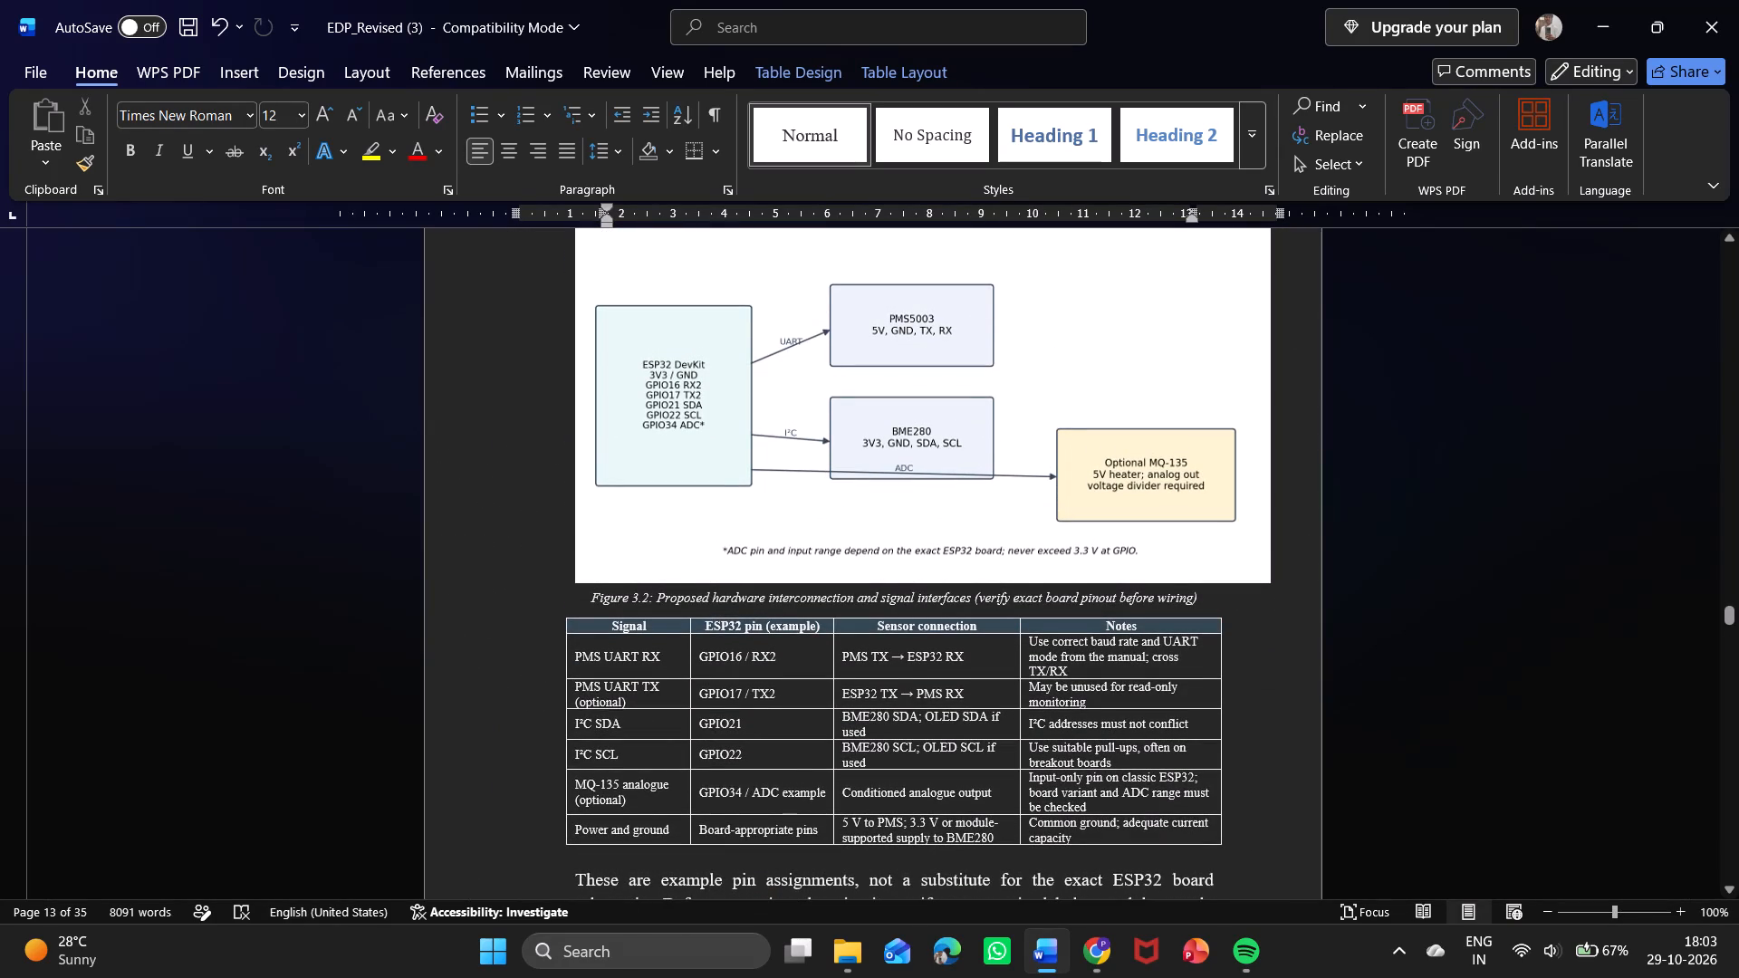
{"action": "scroll", "coordinate": [494, 494], "scroll_direction": "down", "scroll_amount": 2}
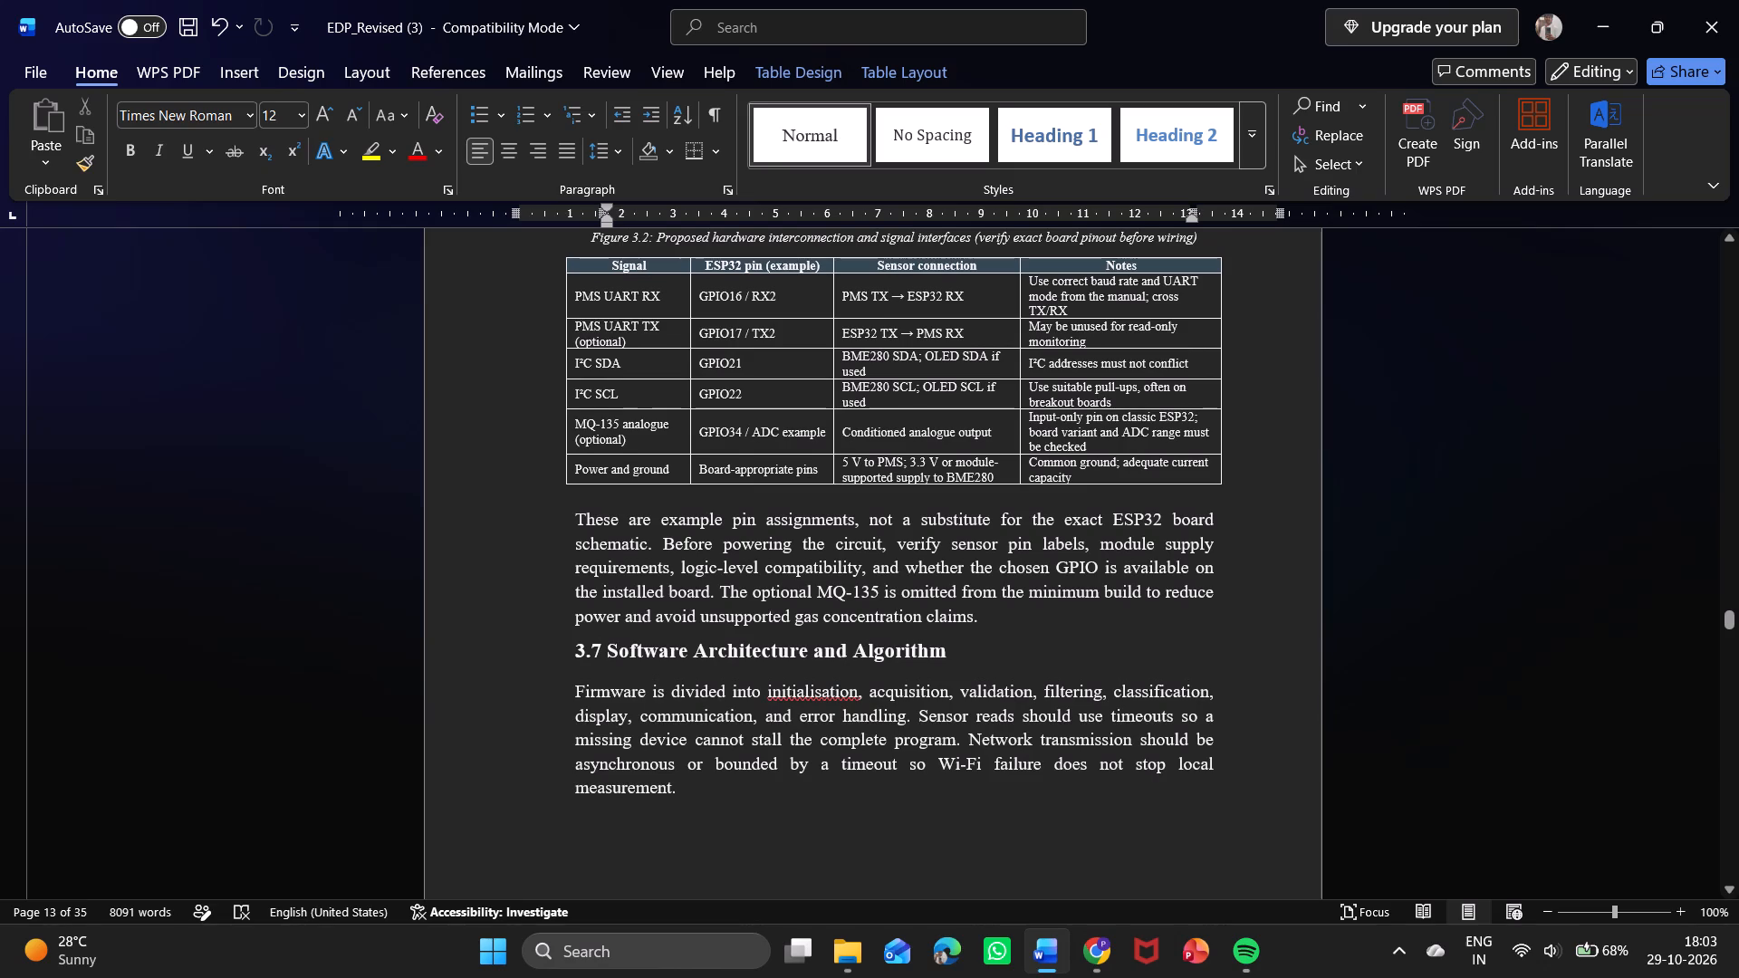
{"action": "scroll", "coordinate": [494, 494], "scroll_direction": "down", "scroll_amount": 2}
{"action": "scroll", "coordinate": [494, 494], "scroll_direction": "up", "scroll_amount": 1}
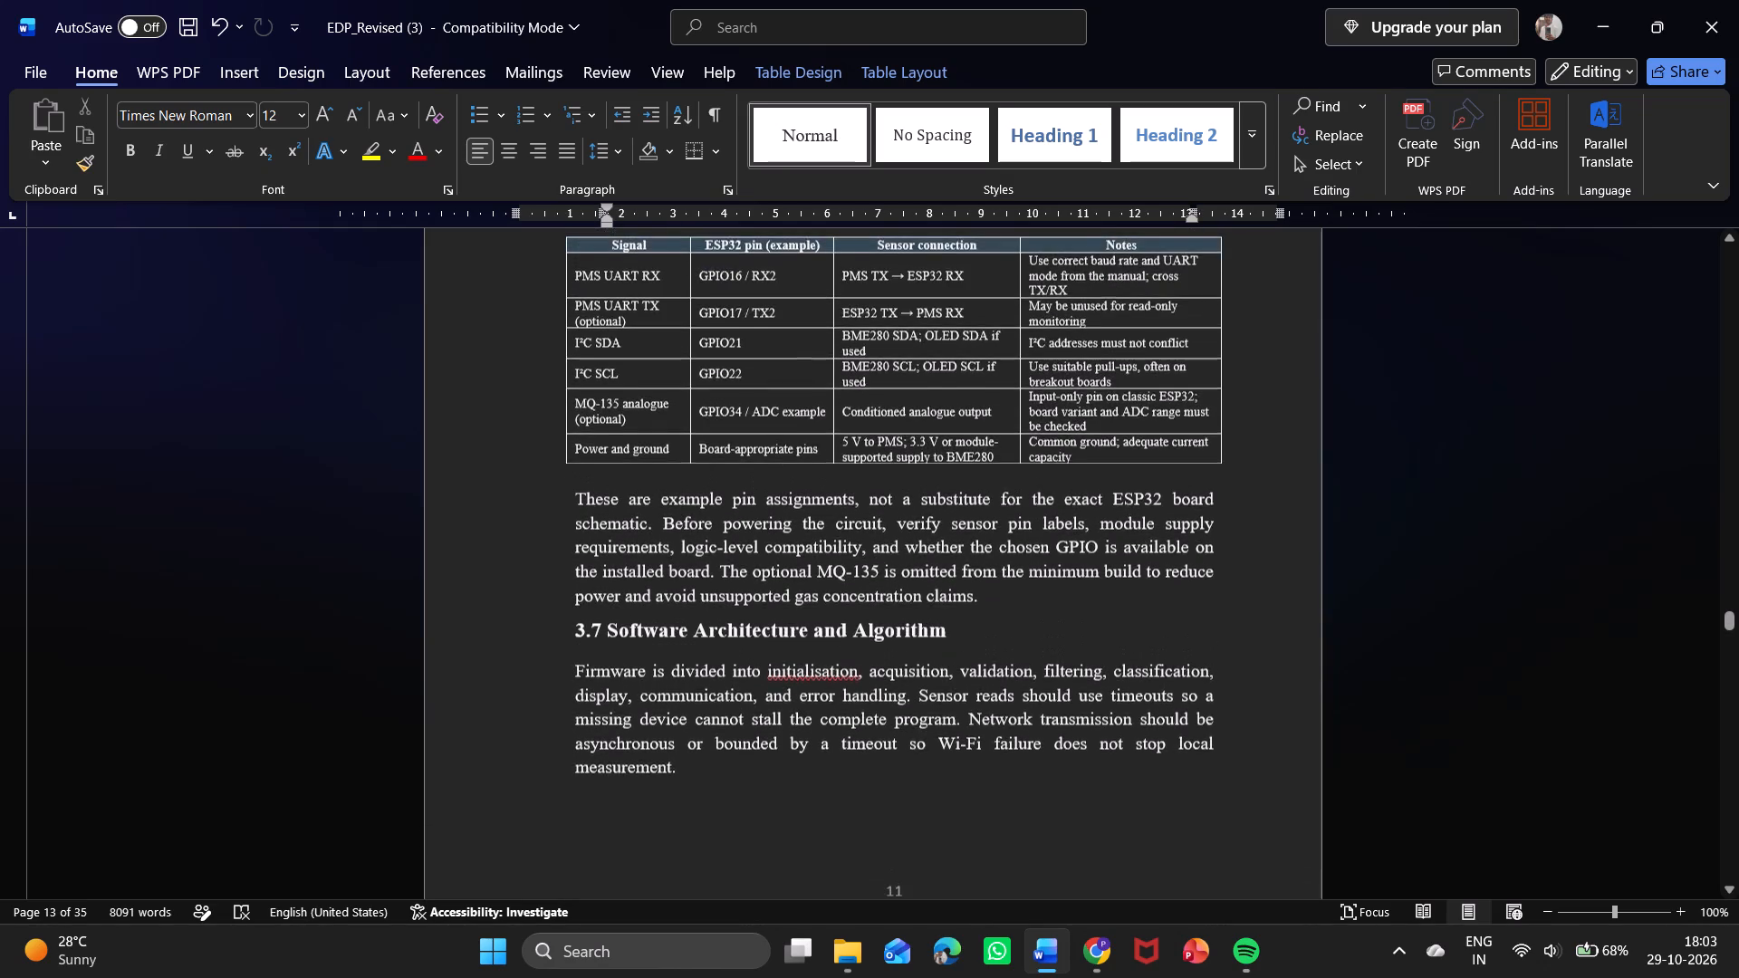
{"action": "scroll", "coordinate": [494, 494], "scroll_direction": "up", "scroll_amount": 1}
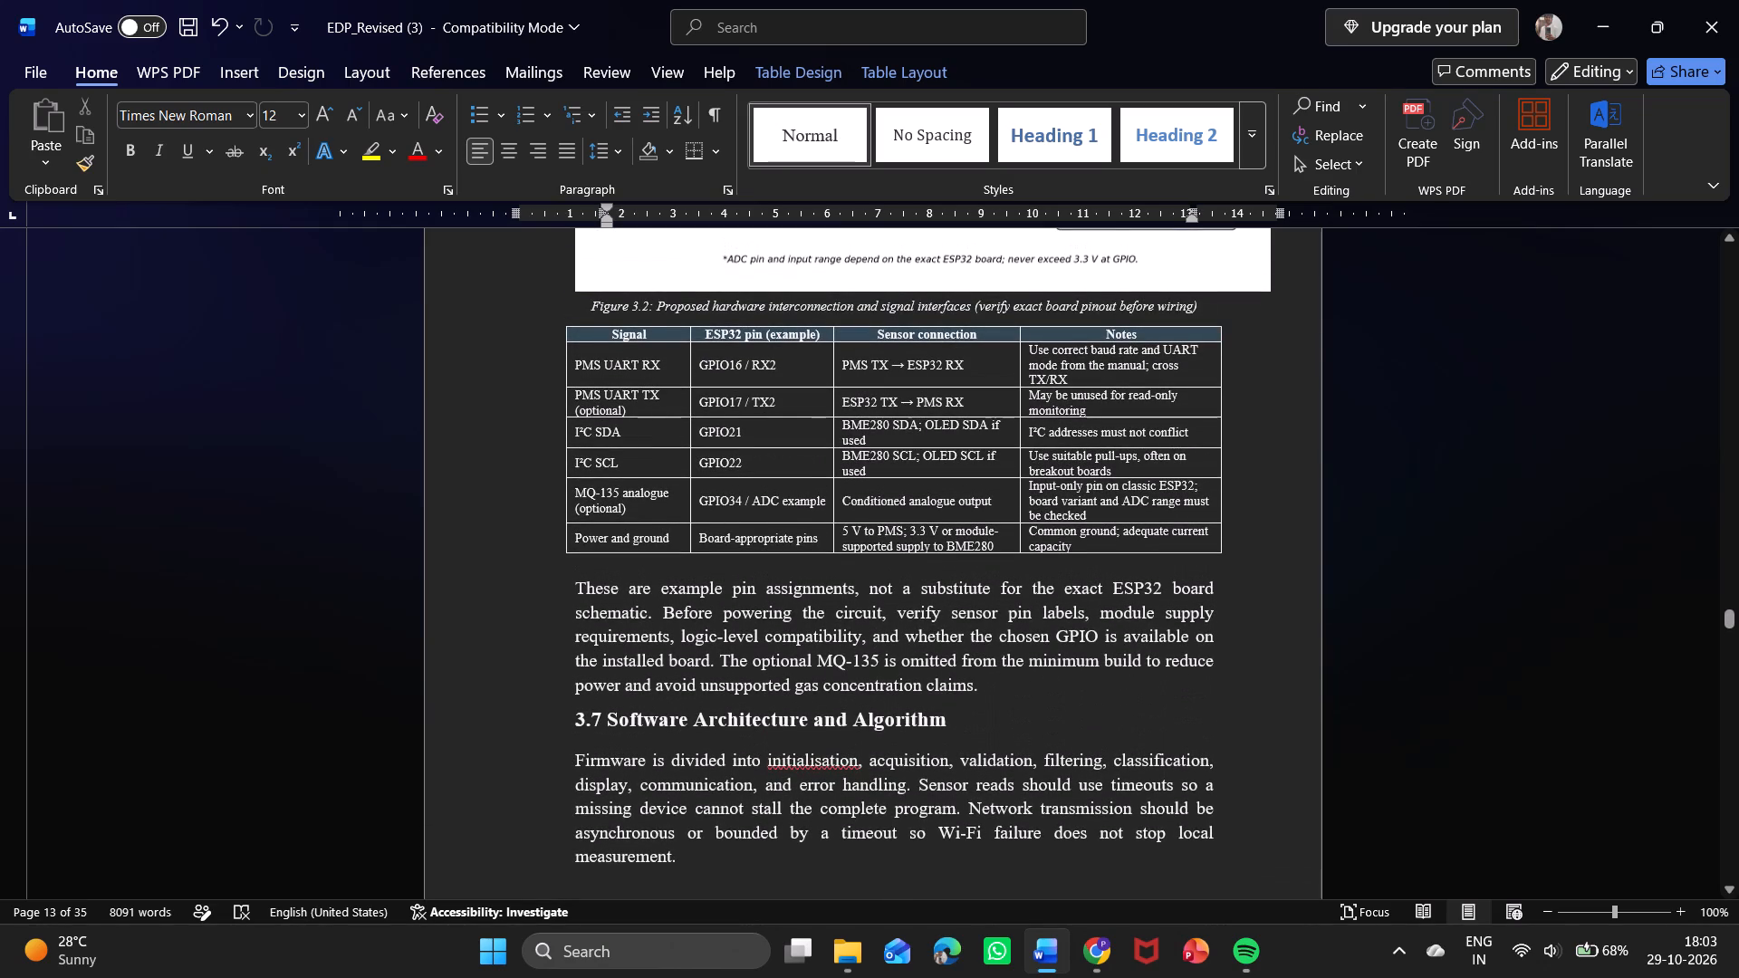
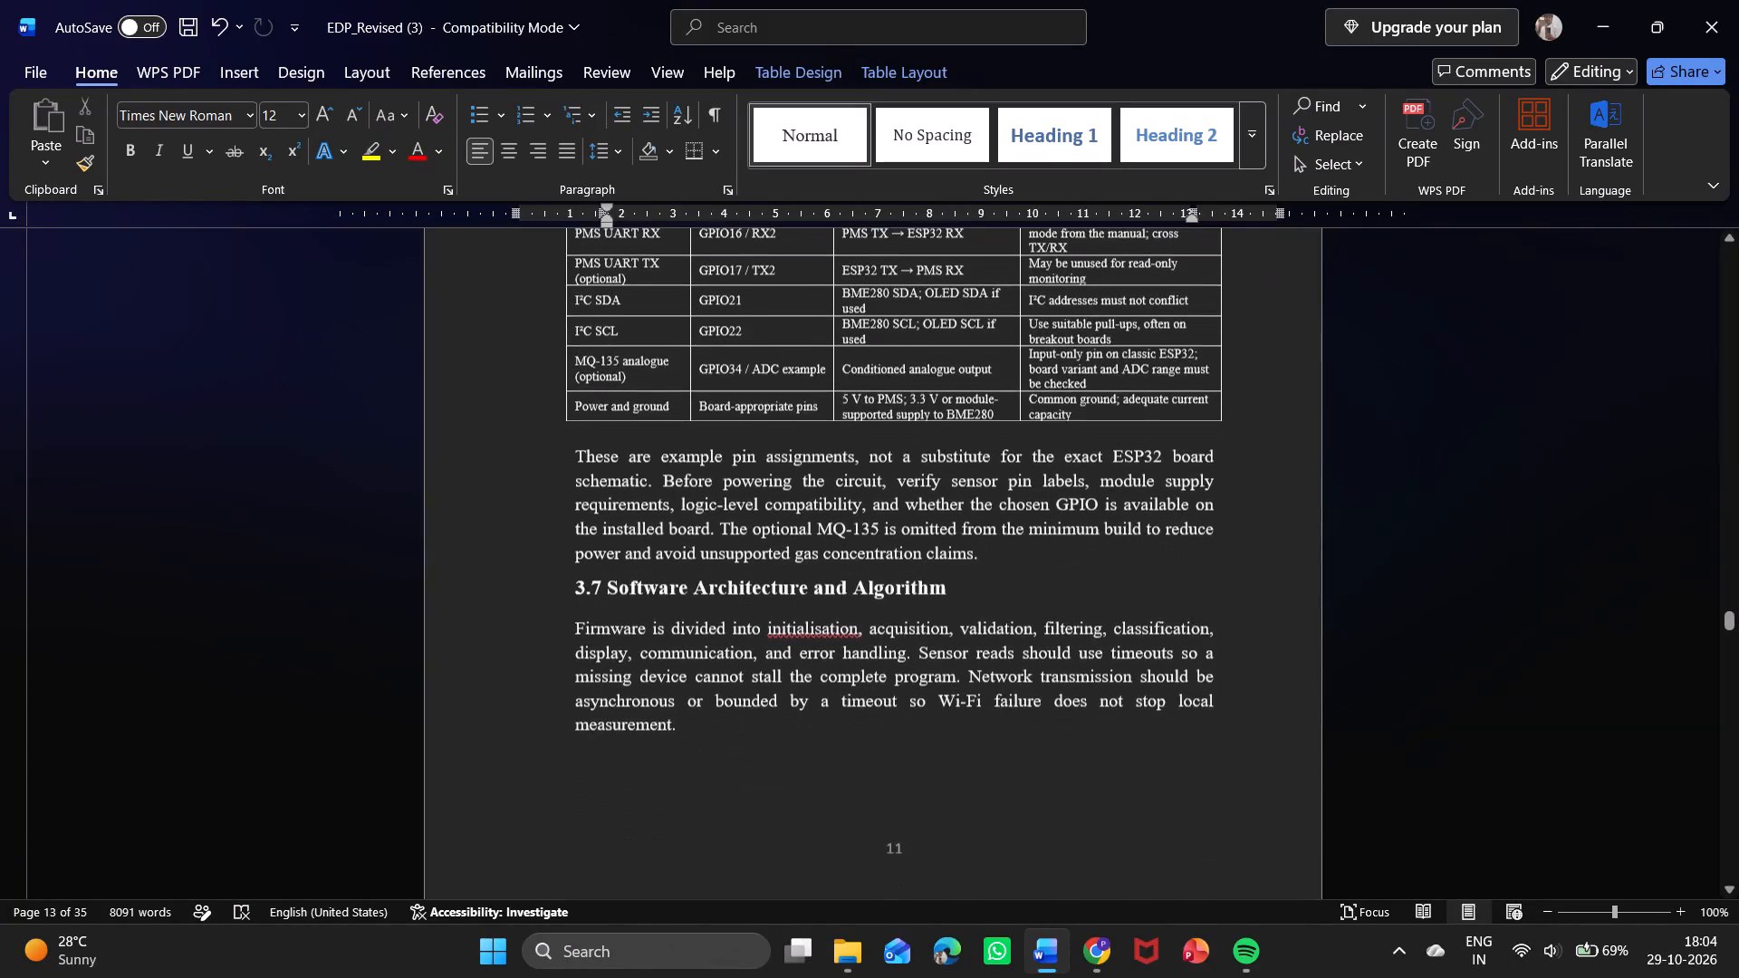
Check the pages holding the section 3.6 pin connections table, section 3.7 and the control parameters table, up to the start of Chapter 4.
{"action": "scroll", "coordinate": [533, 479], "scroll_direction": "up", "scroll_amount": 1}
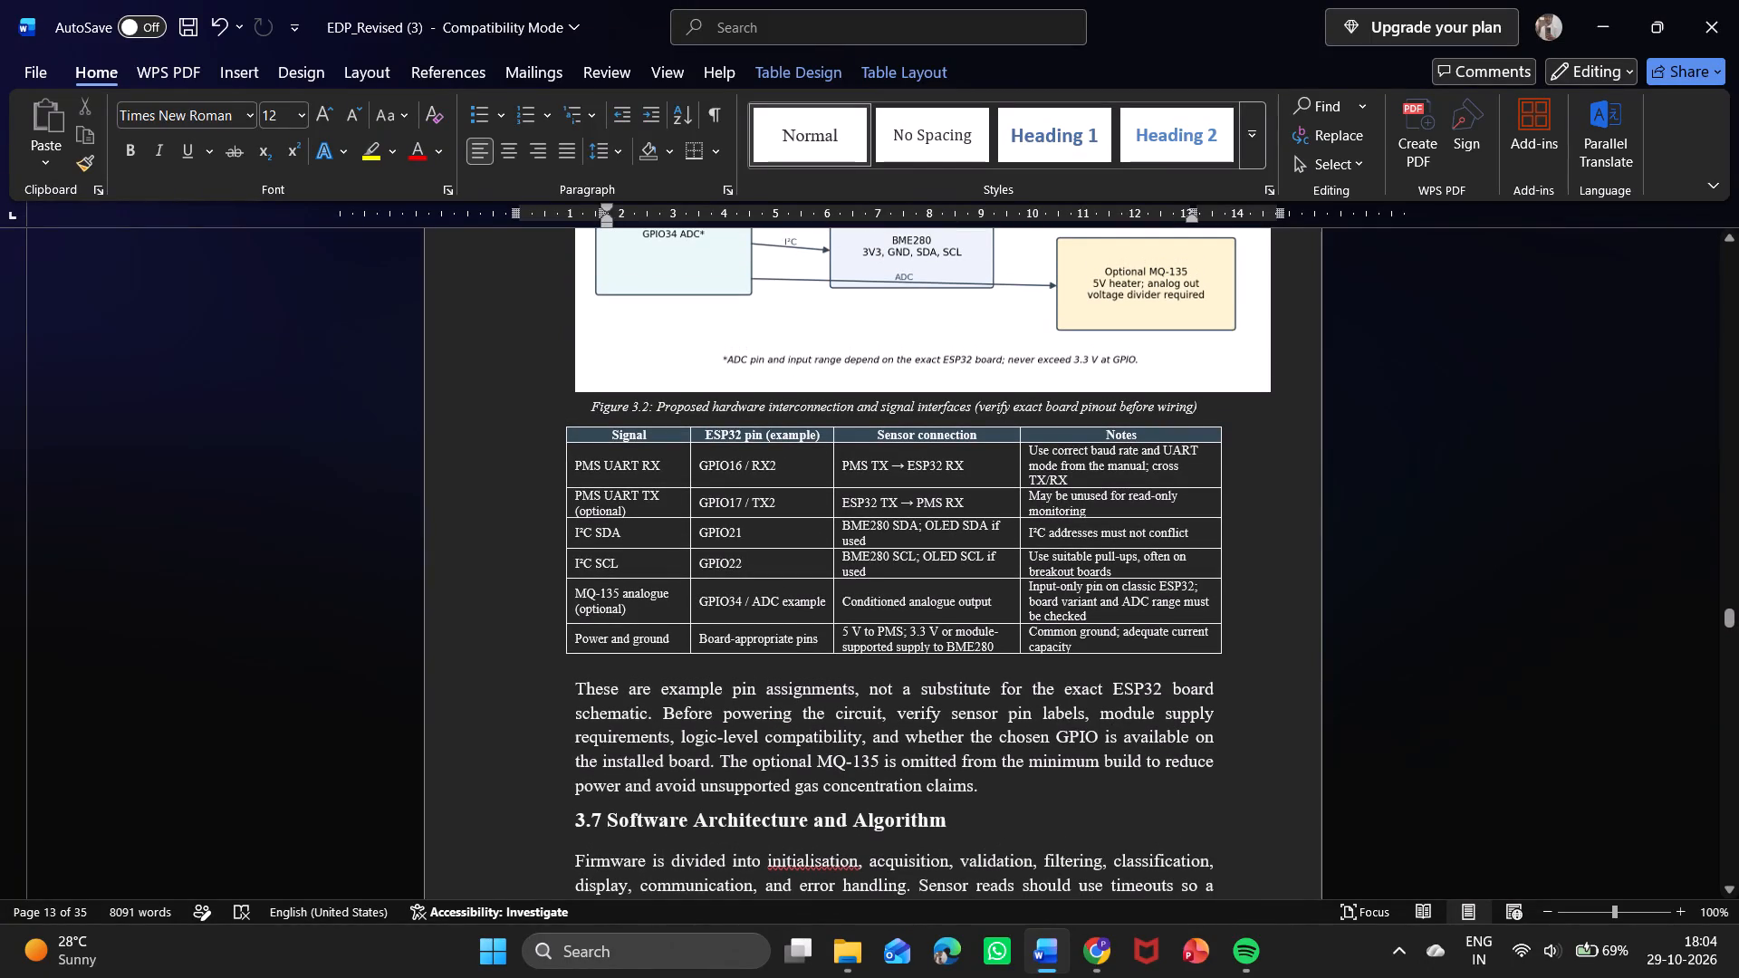
{"action": "scroll", "coordinate": [533, 479], "scroll_direction": "down", "scroll_amount": 2}
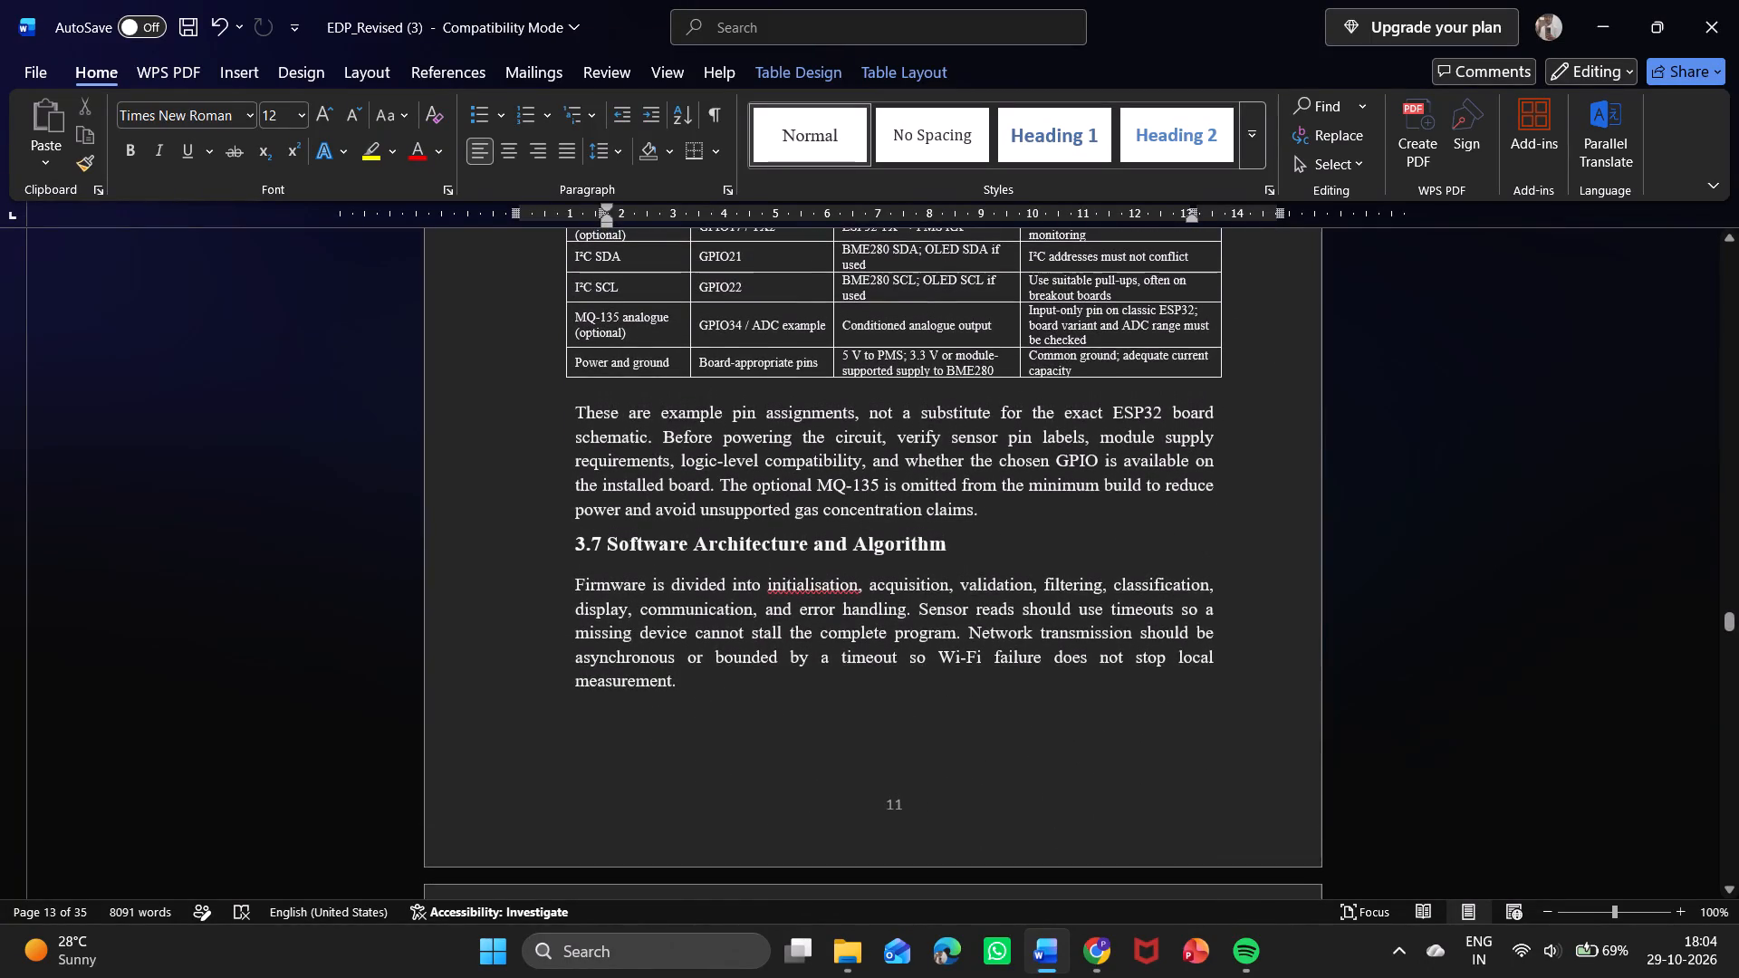
{"action": "scroll", "coordinate": [566, 422], "scroll_direction": "up", "scroll_amount": 1}
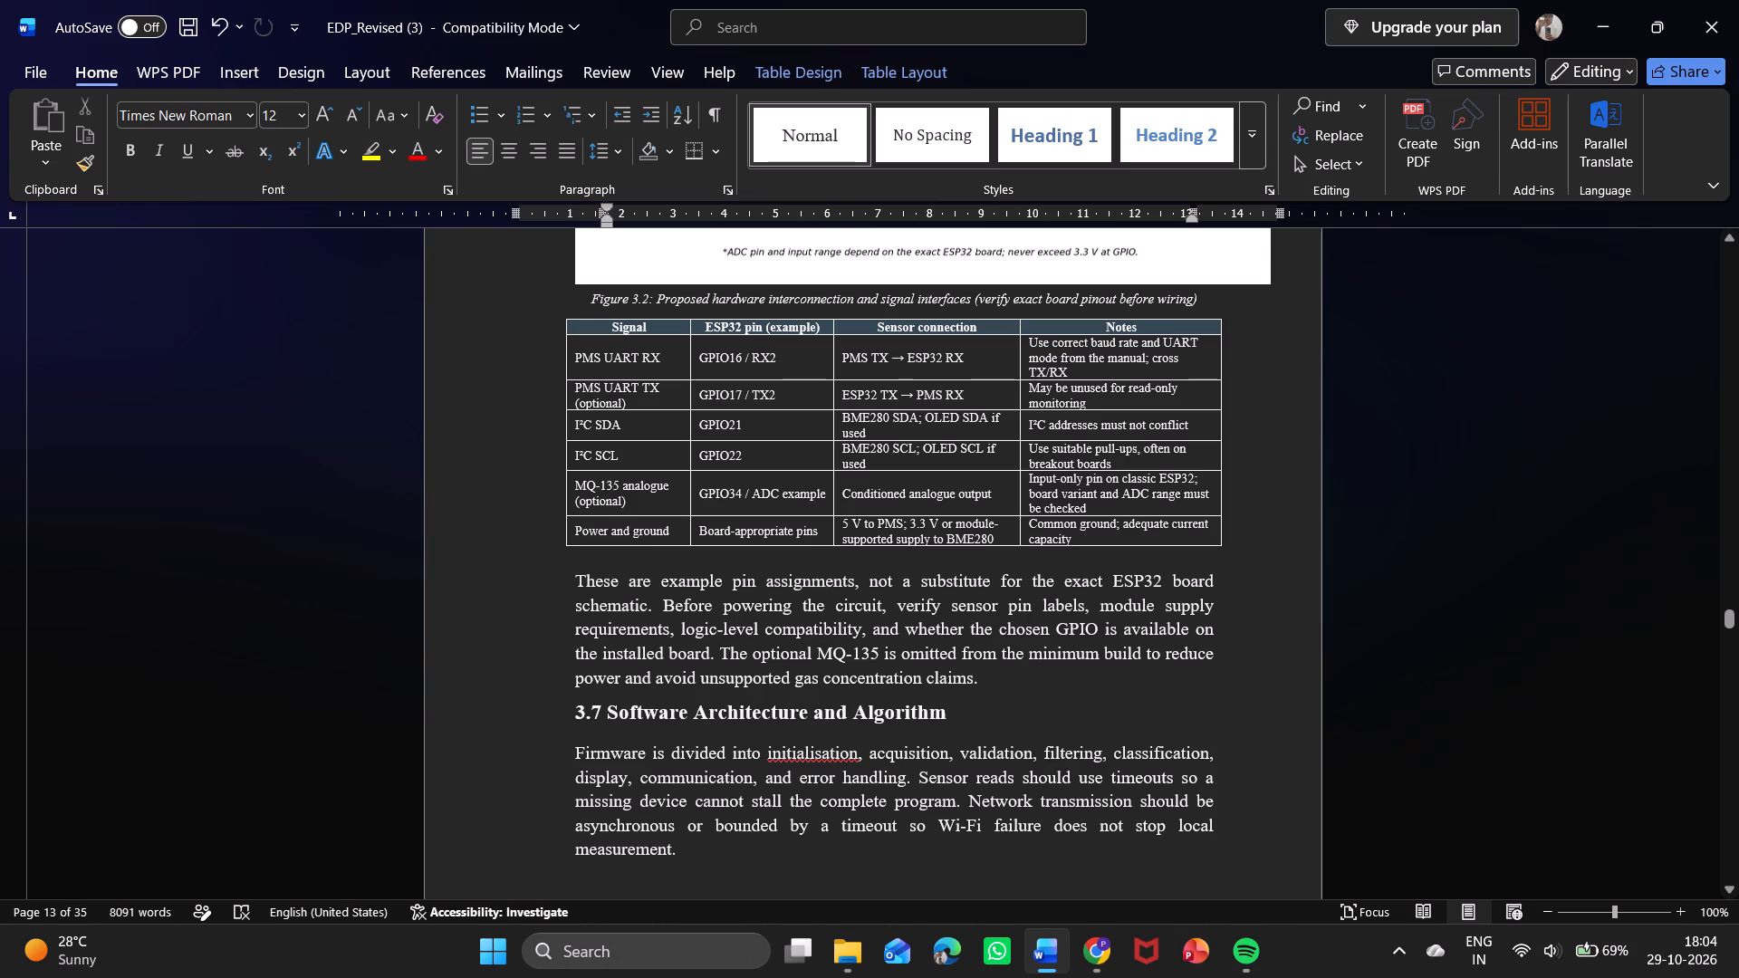
{"action": "scroll", "coordinate": [690, 503], "scroll_direction": "down", "scroll_amount": 2}
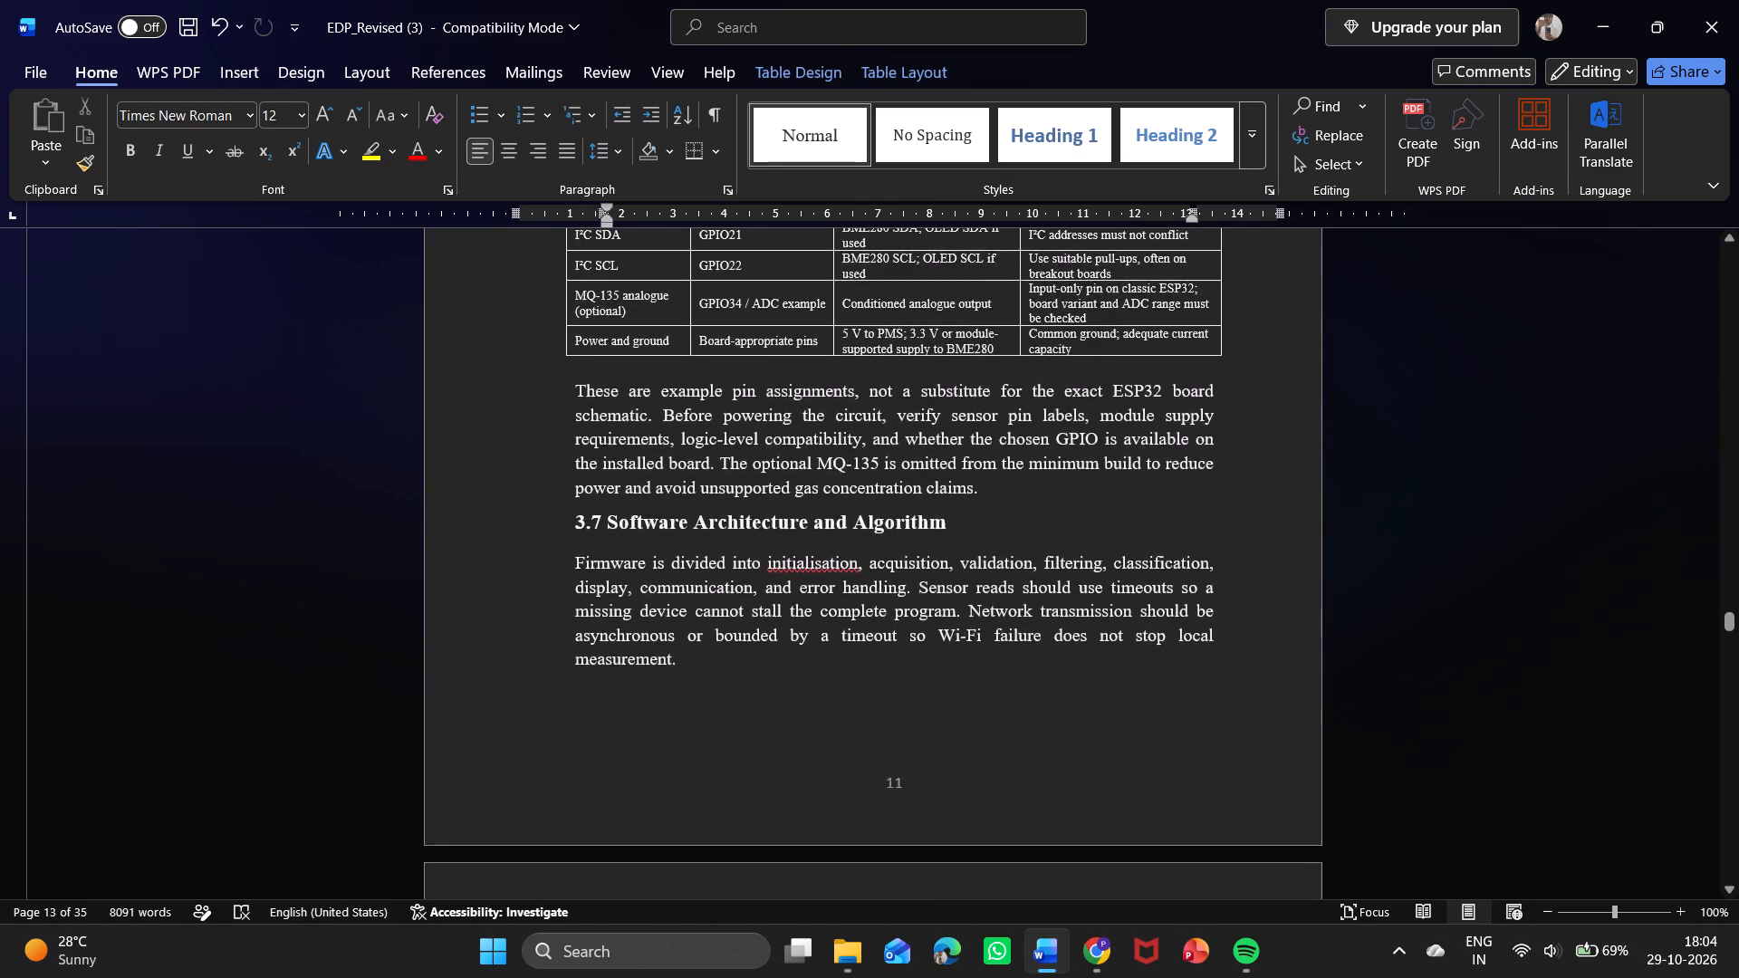
{"action": "scroll", "coordinate": [690, 503], "scroll_direction": "down", "scroll_amount": 3}
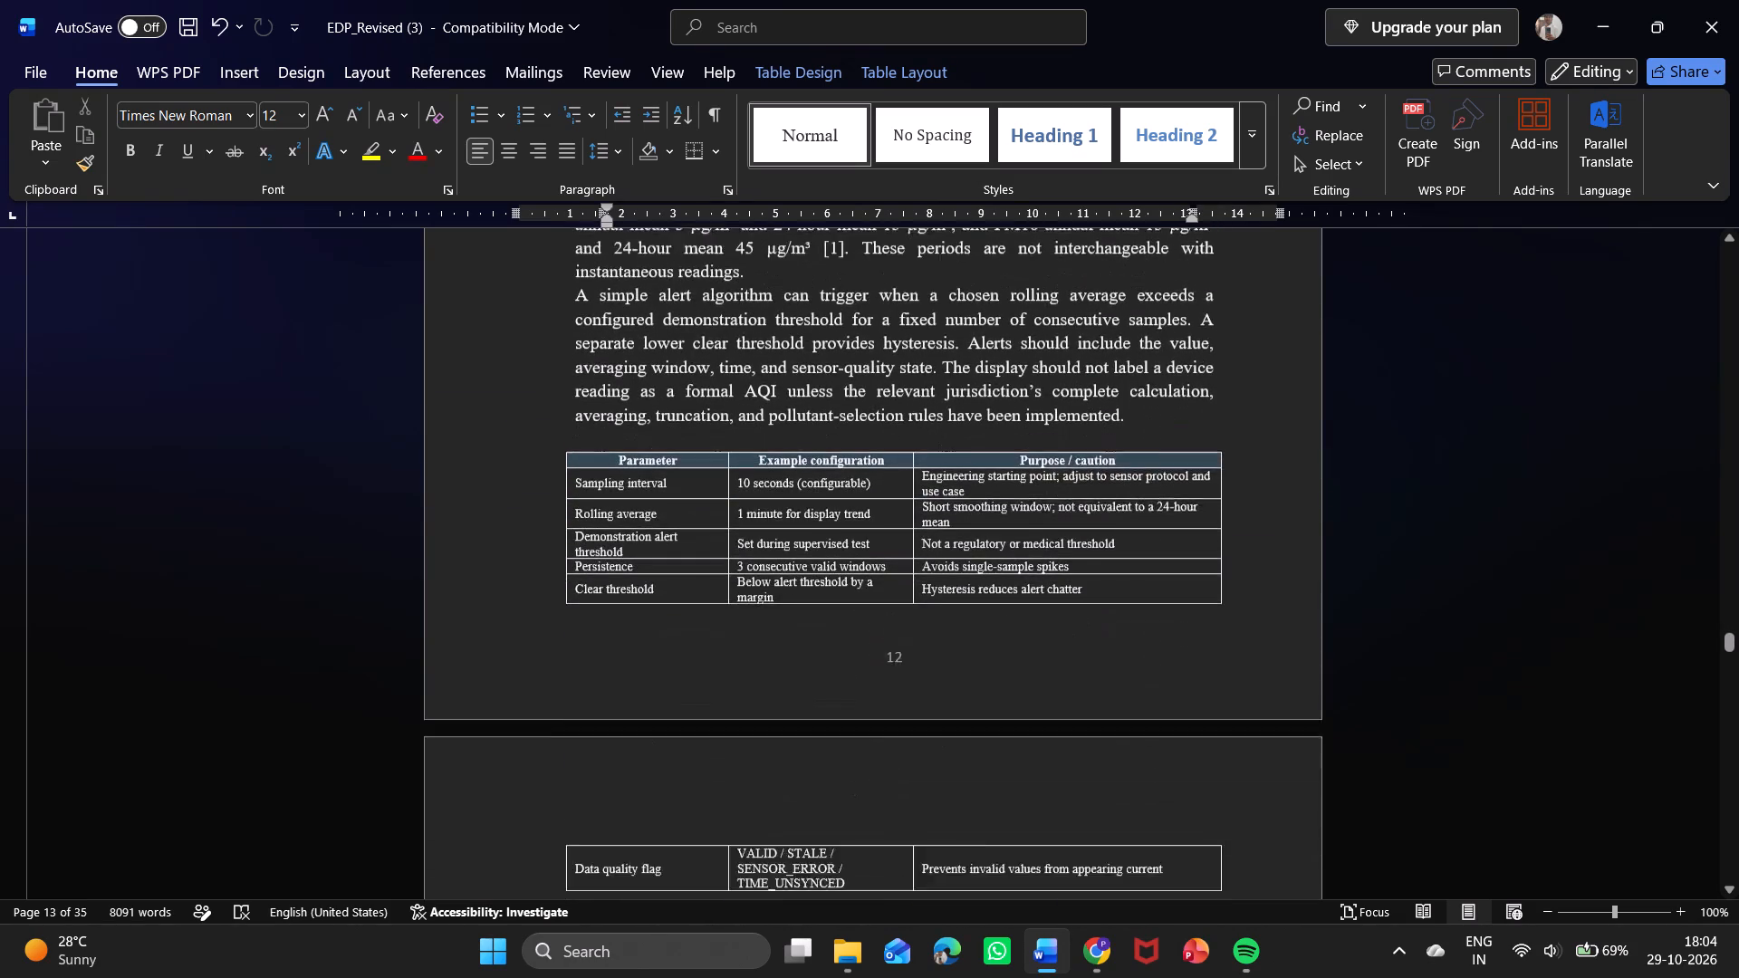
{"action": "scroll", "coordinate": [690, 503], "scroll_direction": "down", "scroll_amount": 1}
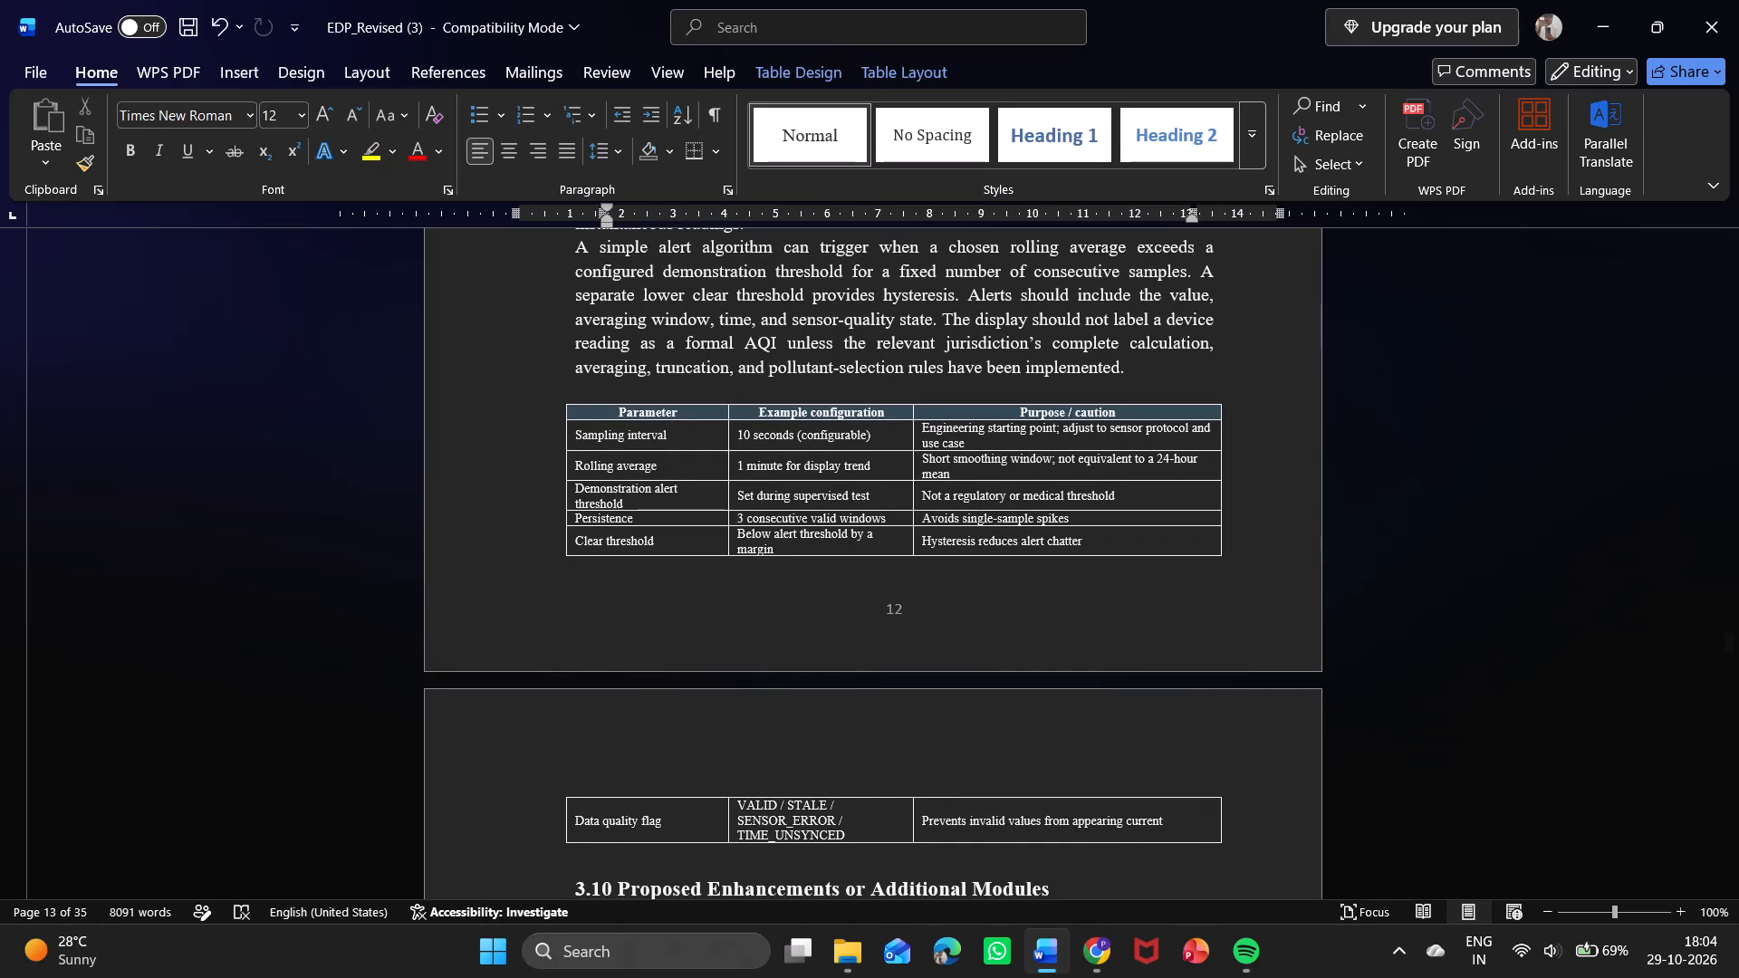
{"action": "scroll", "coordinate": [684, 533], "scroll_direction": "down", "scroll_amount": 6}
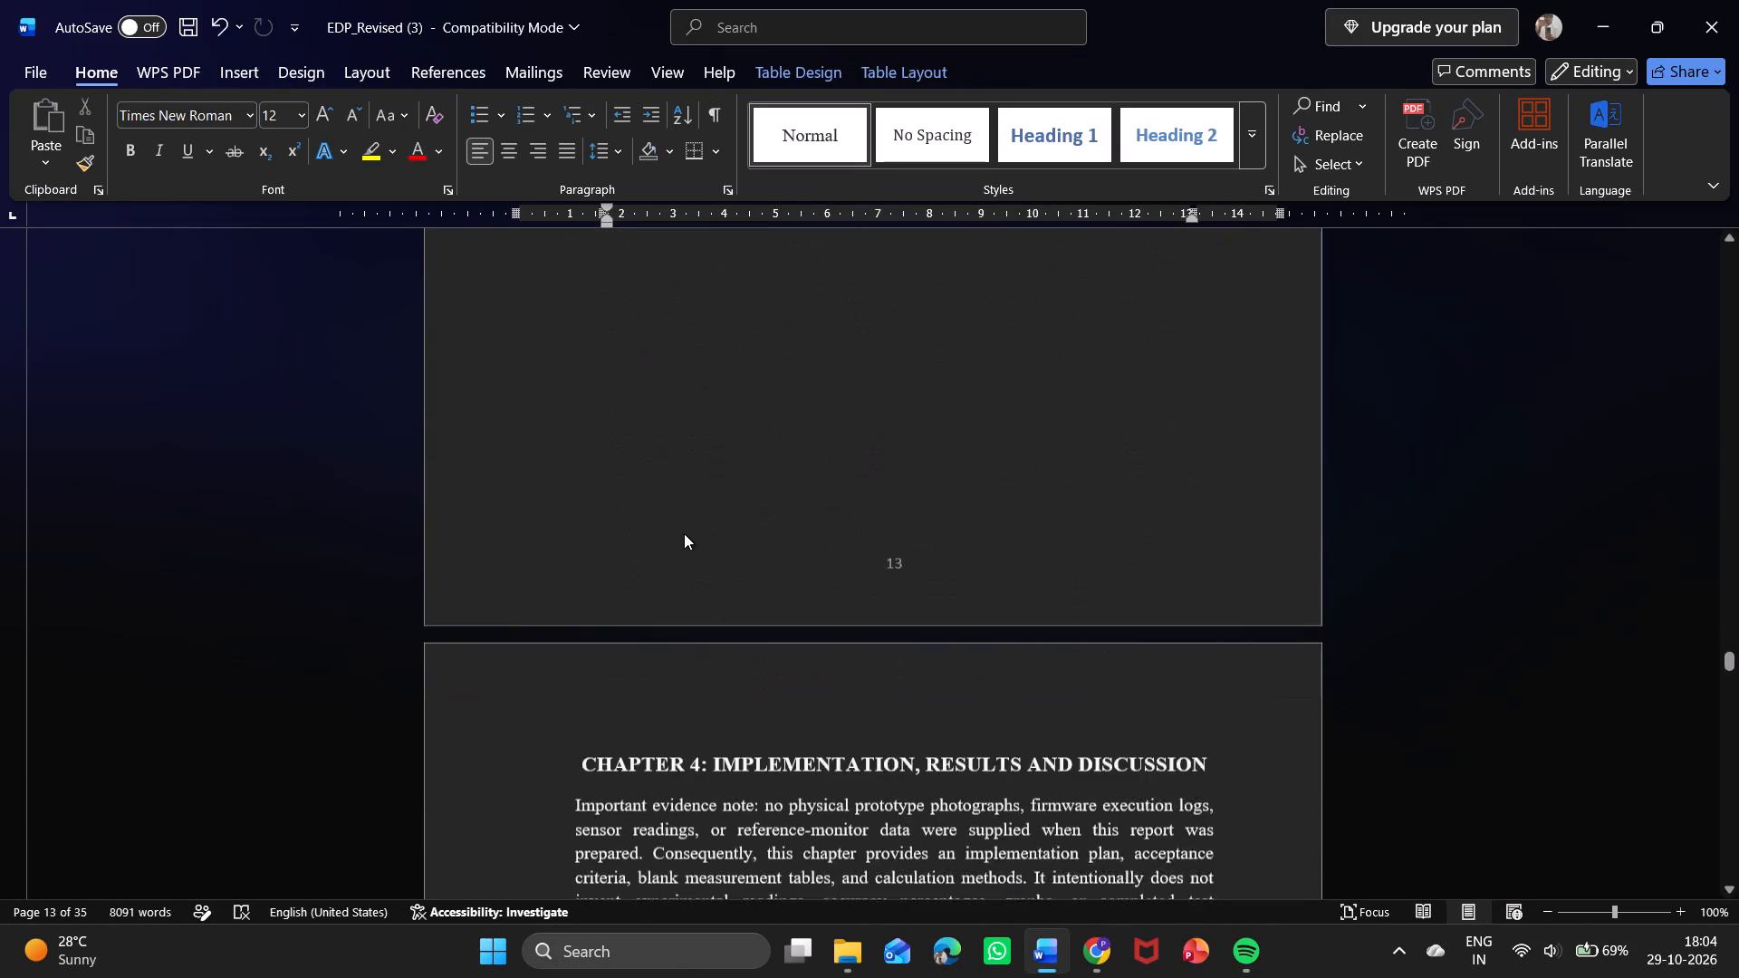
Check the page holding the section 4.1 configuration table and see where the section 4.2 testing procedure and section 4.3 fall.
{"action": "scroll", "coordinate": [684, 533], "scroll_direction": "down", "scroll_amount": 2}
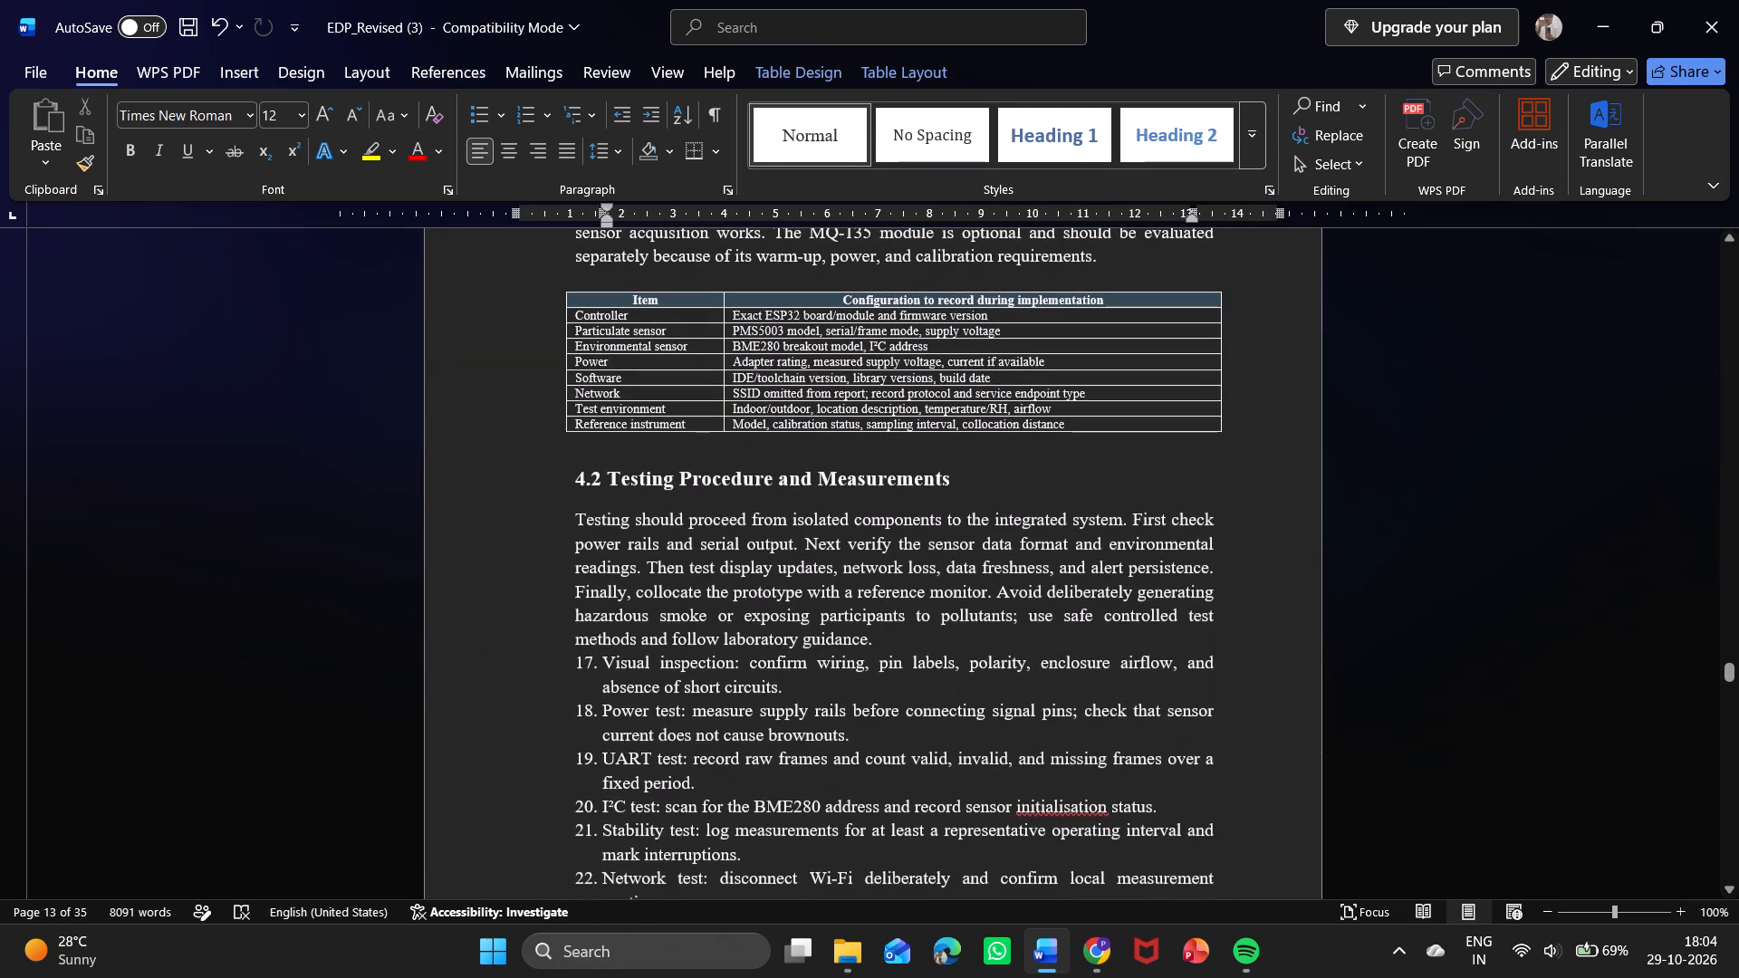
{"action": "scroll", "coordinate": [684, 533], "scroll_direction": "down", "scroll_amount": 1}
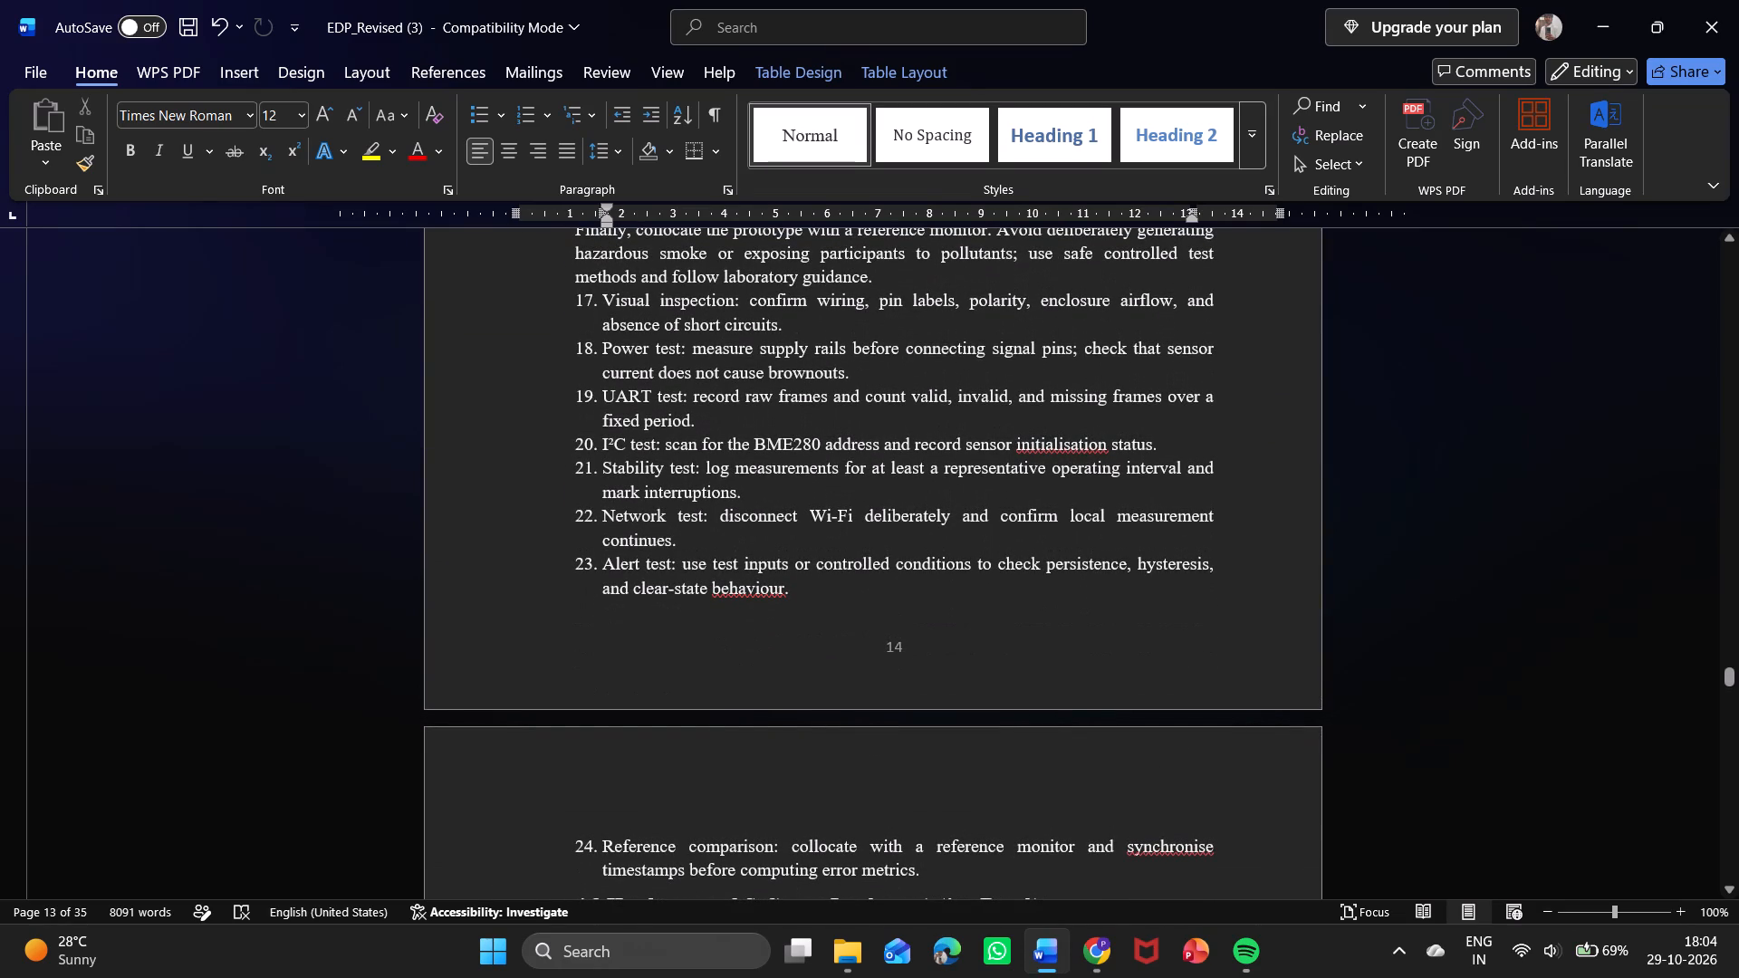
{"action": "scroll", "coordinate": [684, 533], "scroll_direction": "down", "scroll_amount": 1}
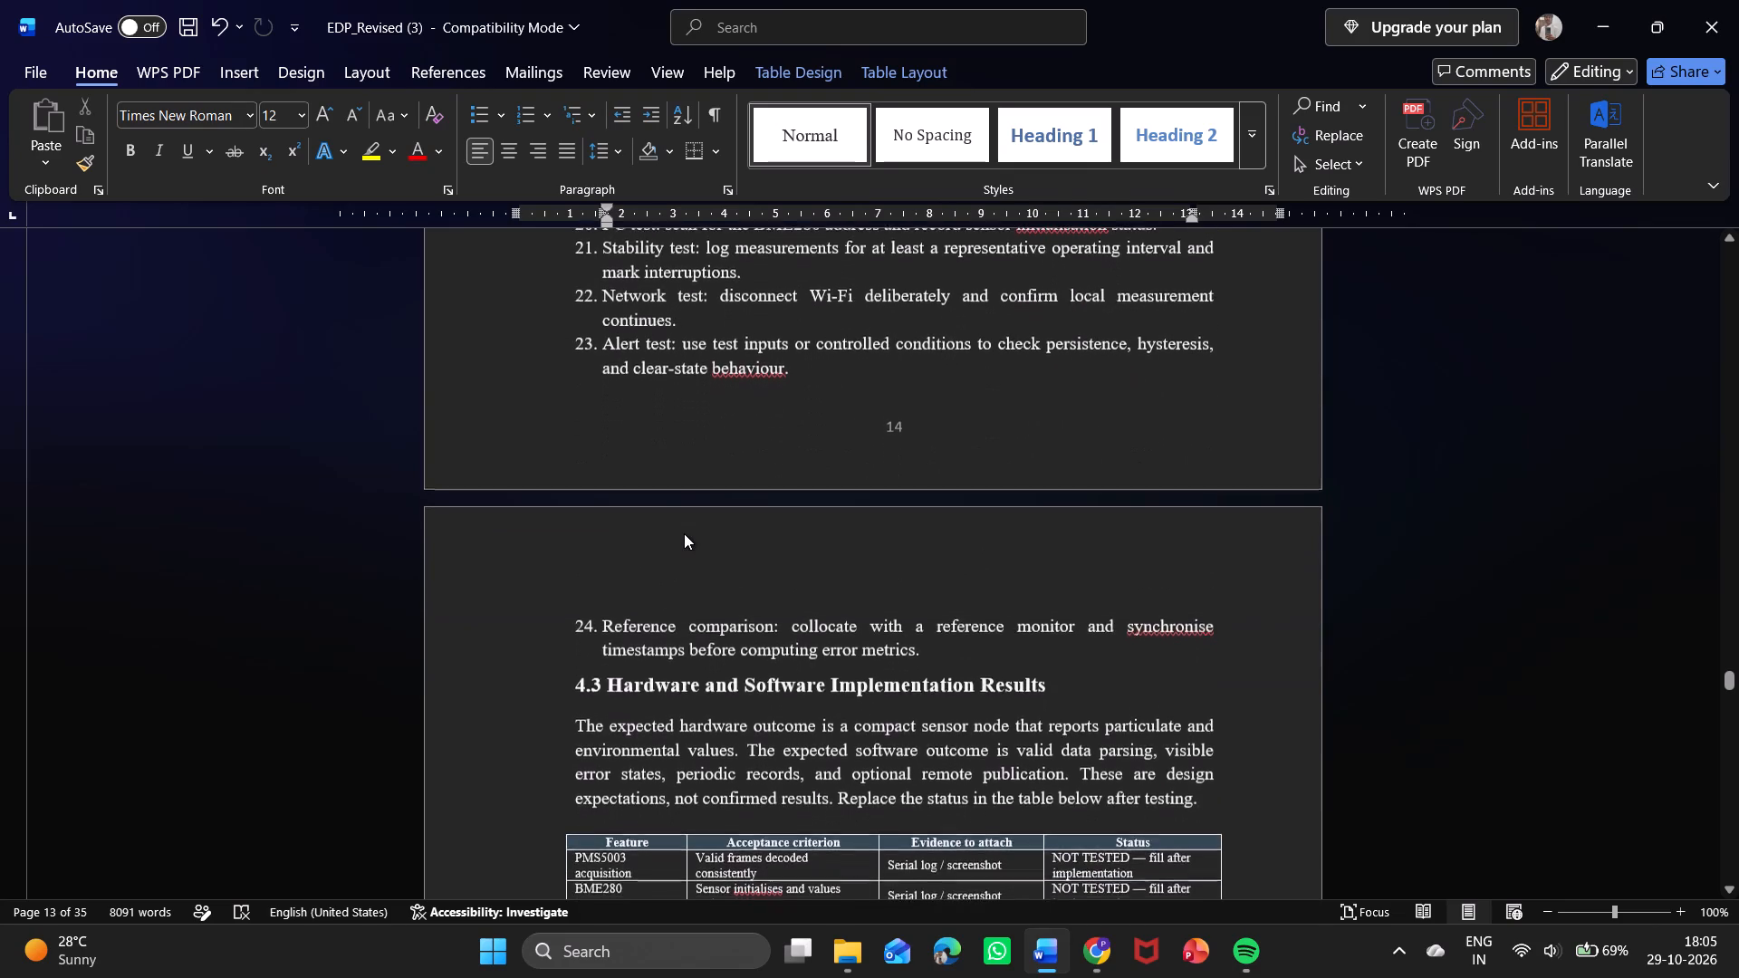
{"action": "scroll", "coordinate": [684, 533], "scroll_direction": "down", "scroll_amount": 1}
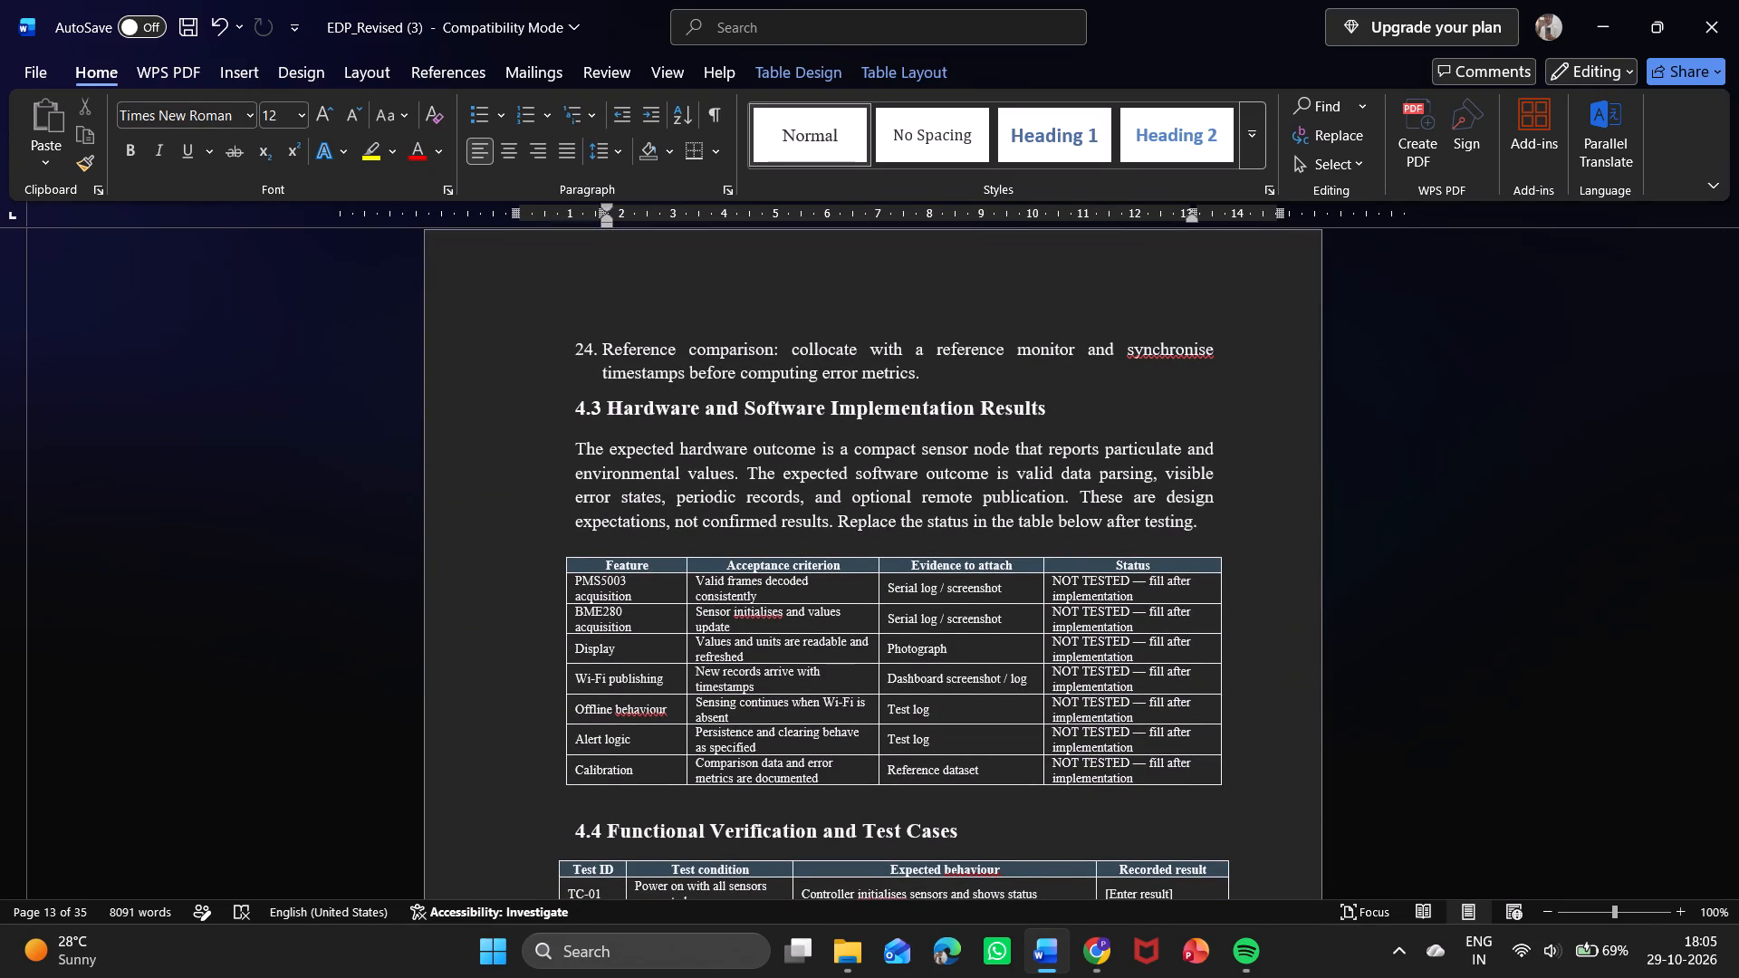
{"action": "scroll", "coordinate": [684, 533], "scroll_direction": "down", "scroll_amount": 1}
{"action": "scroll", "coordinate": [684, 533], "scroll_direction": "up", "scroll_amount": 4}
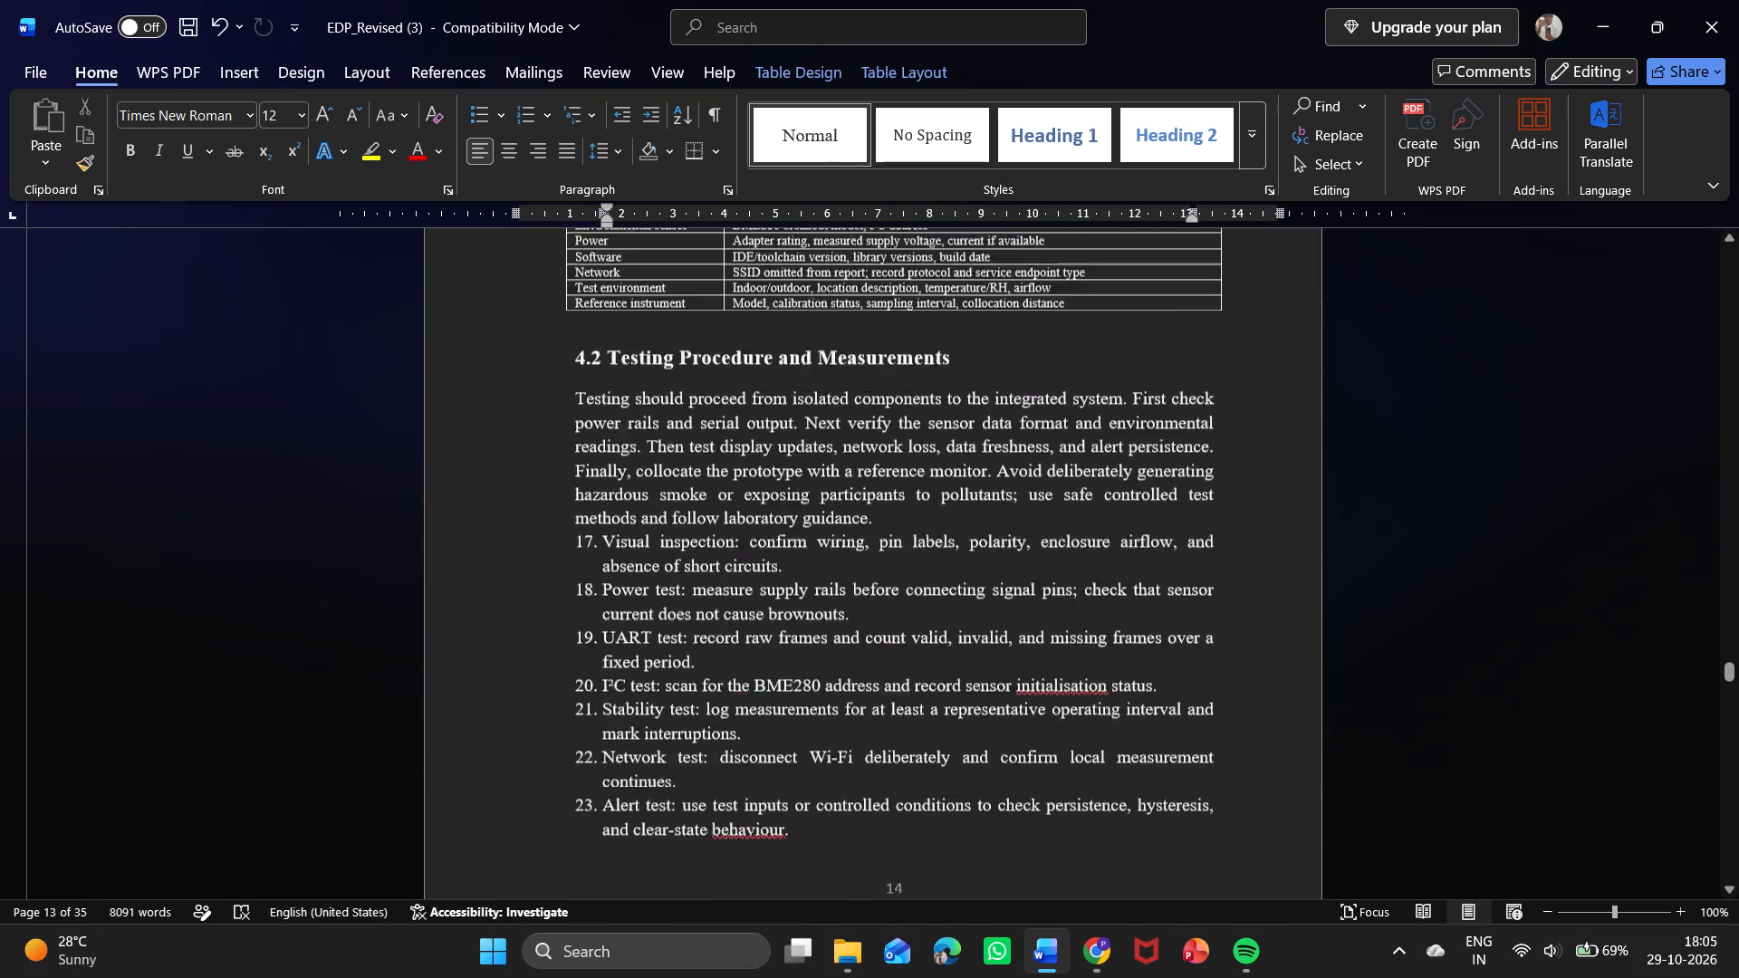
Check the page holding the section 4.3 implementation results table and the section 4.4 test cases table.
{"action": "scroll", "coordinate": [684, 533], "scroll_direction": "down", "scroll_amount": 2}
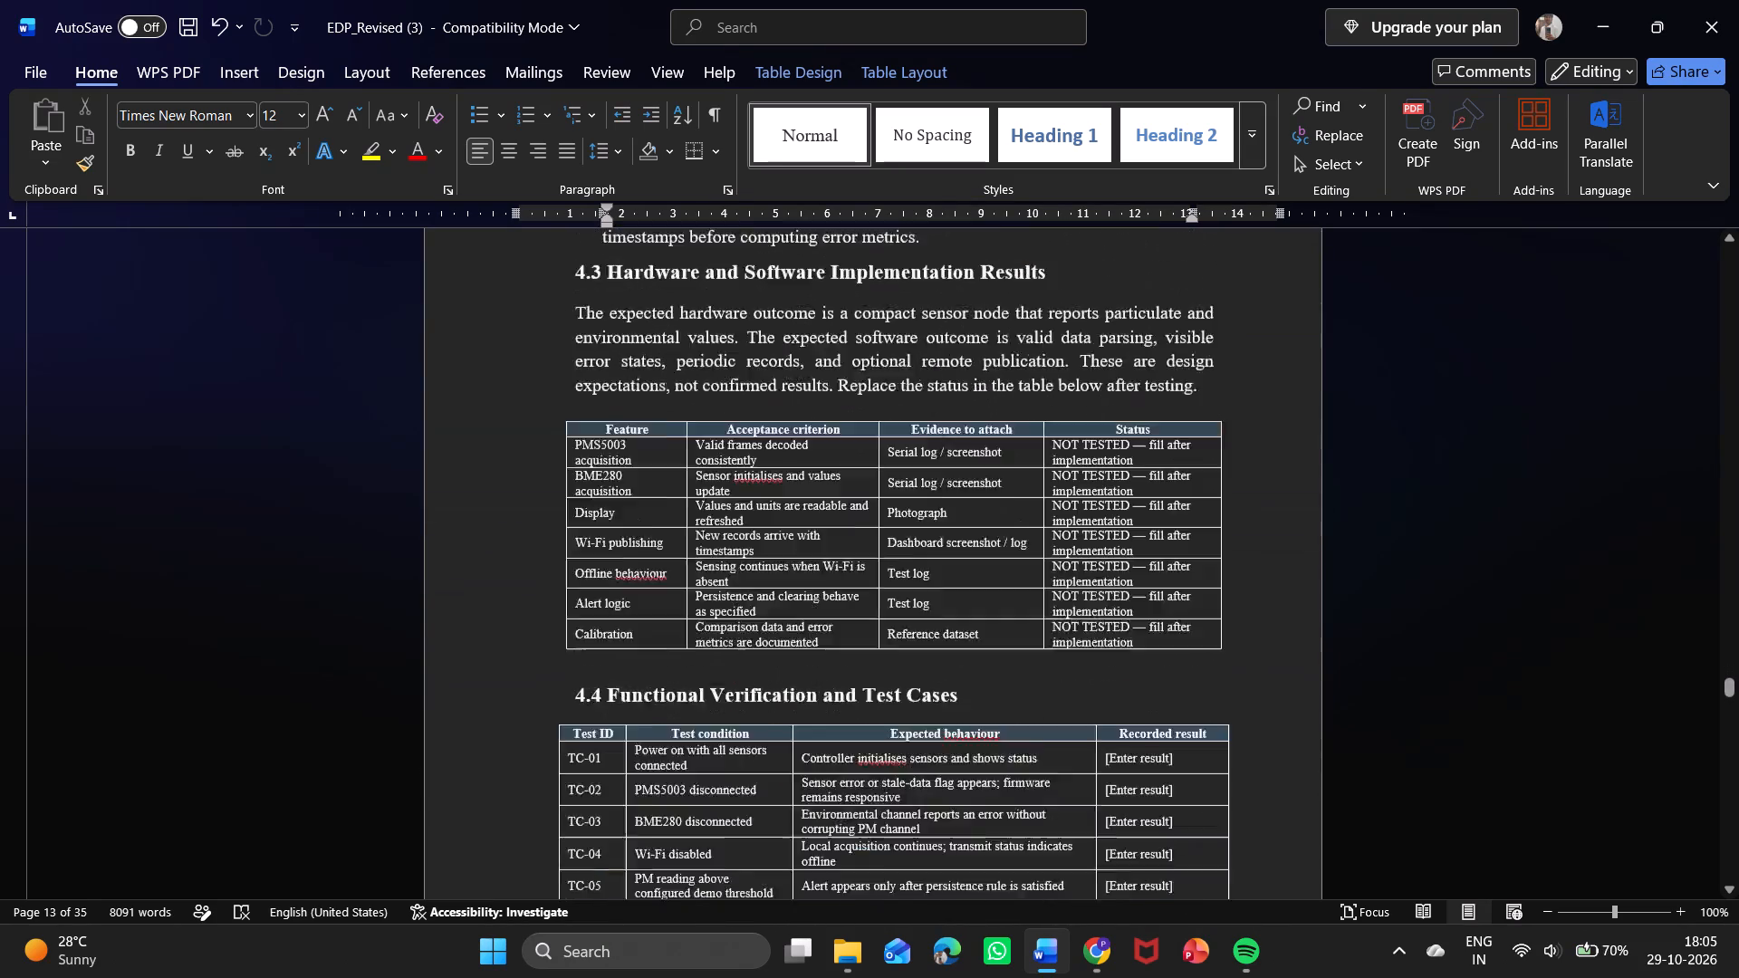
{"action": "scroll", "coordinate": [684, 533], "scroll_direction": "down", "scroll_amount": 1}
{"action": "scroll", "coordinate": [684, 533], "scroll_direction": "up", "scroll_amount": 1}
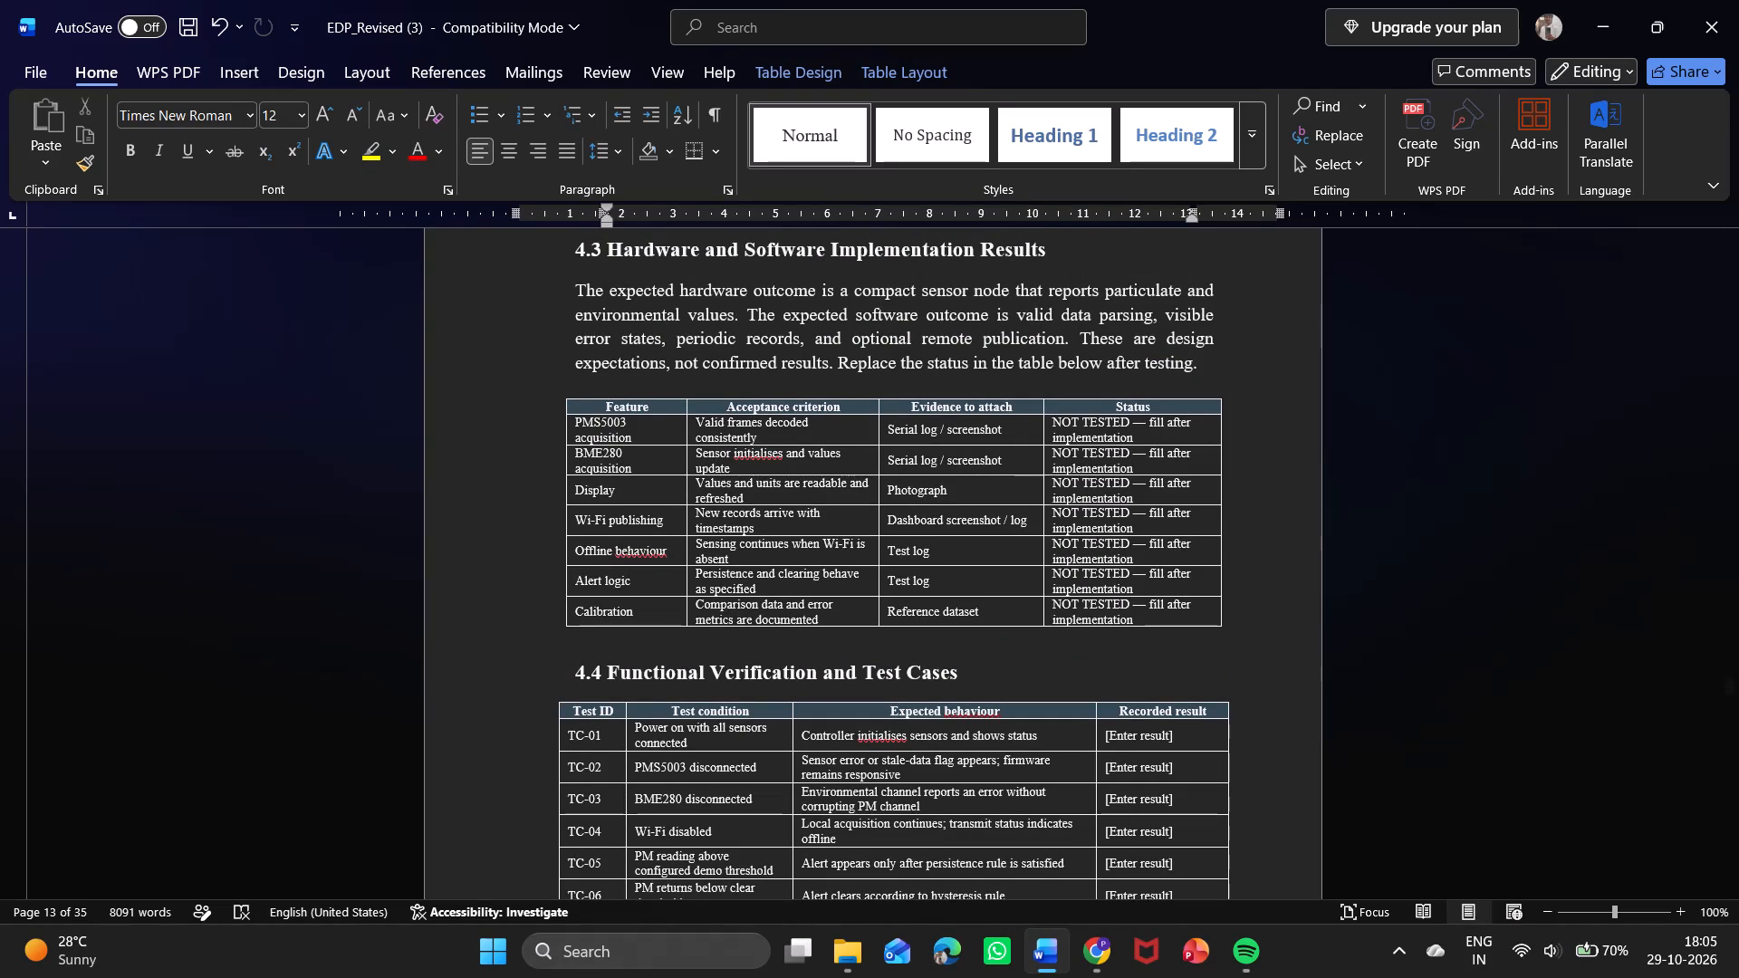
{"action": "scroll", "coordinate": [684, 533], "scroll_direction": "down", "scroll_amount": 1}
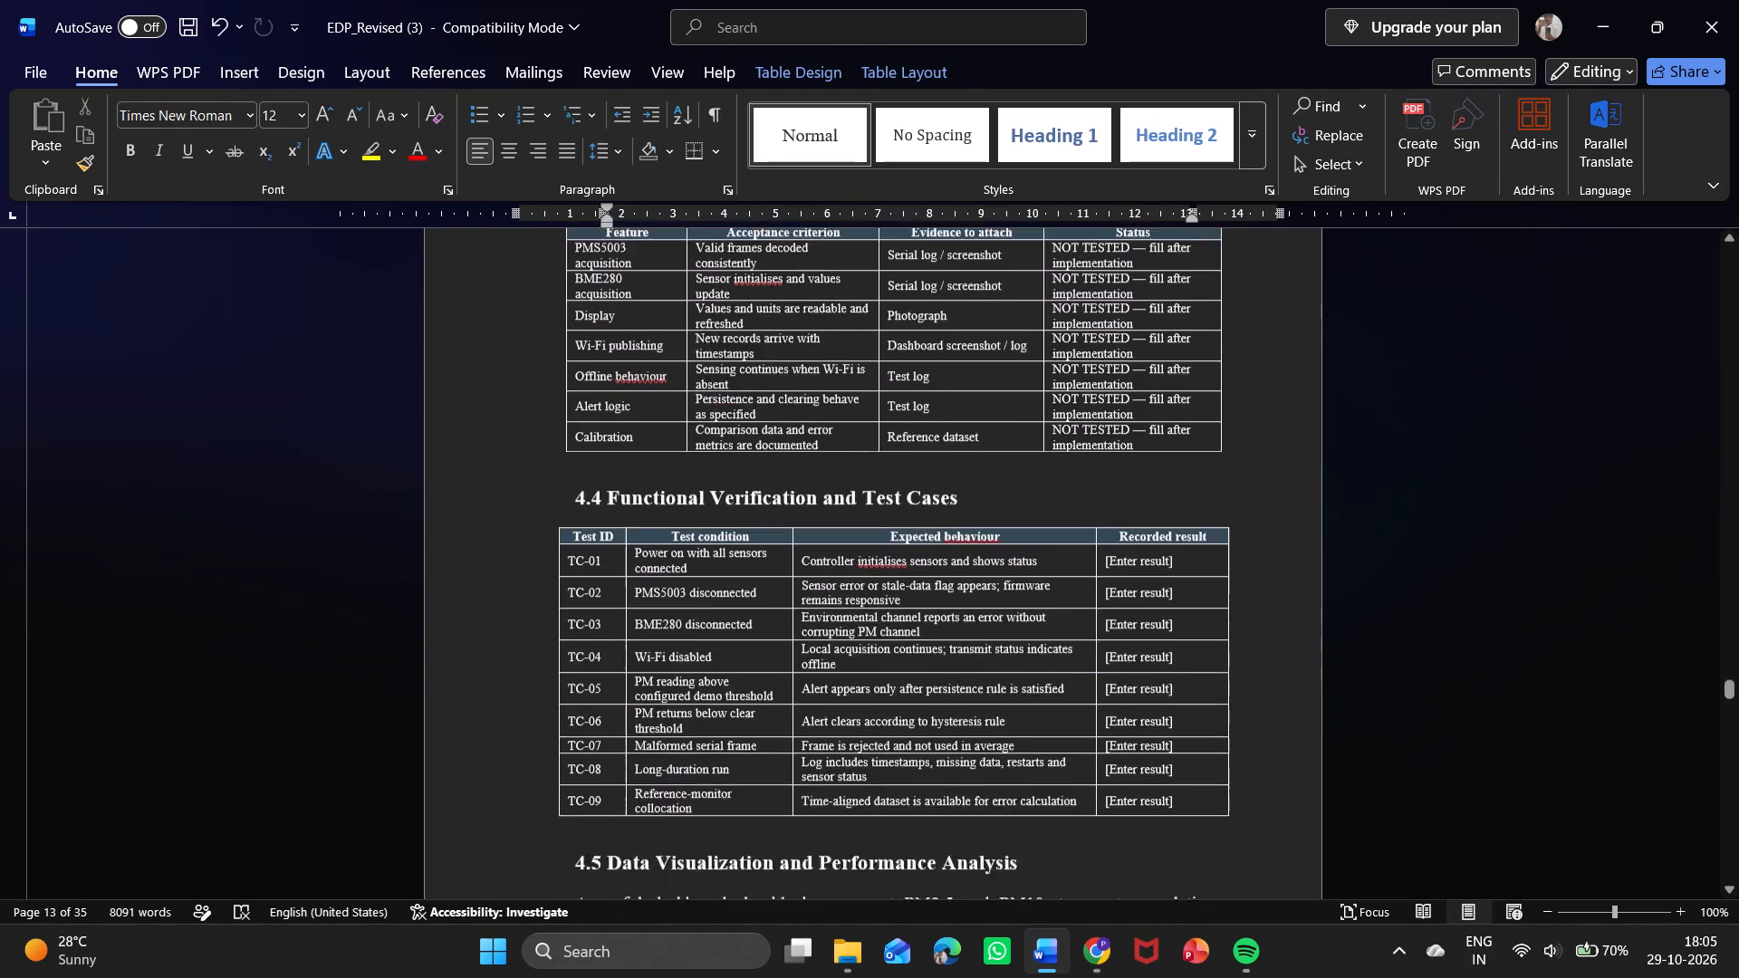
{"action": "scroll", "coordinate": [684, 533], "scroll_direction": "down", "scroll_amount": 1}
{"action": "scroll", "coordinate": [669, 640], "scroll_direction": "down", "scroll_amount": 1}
{"action": "scroll", "coordinate": [669, 640], "scroll_direction": "up", "scroll_amount": 2}
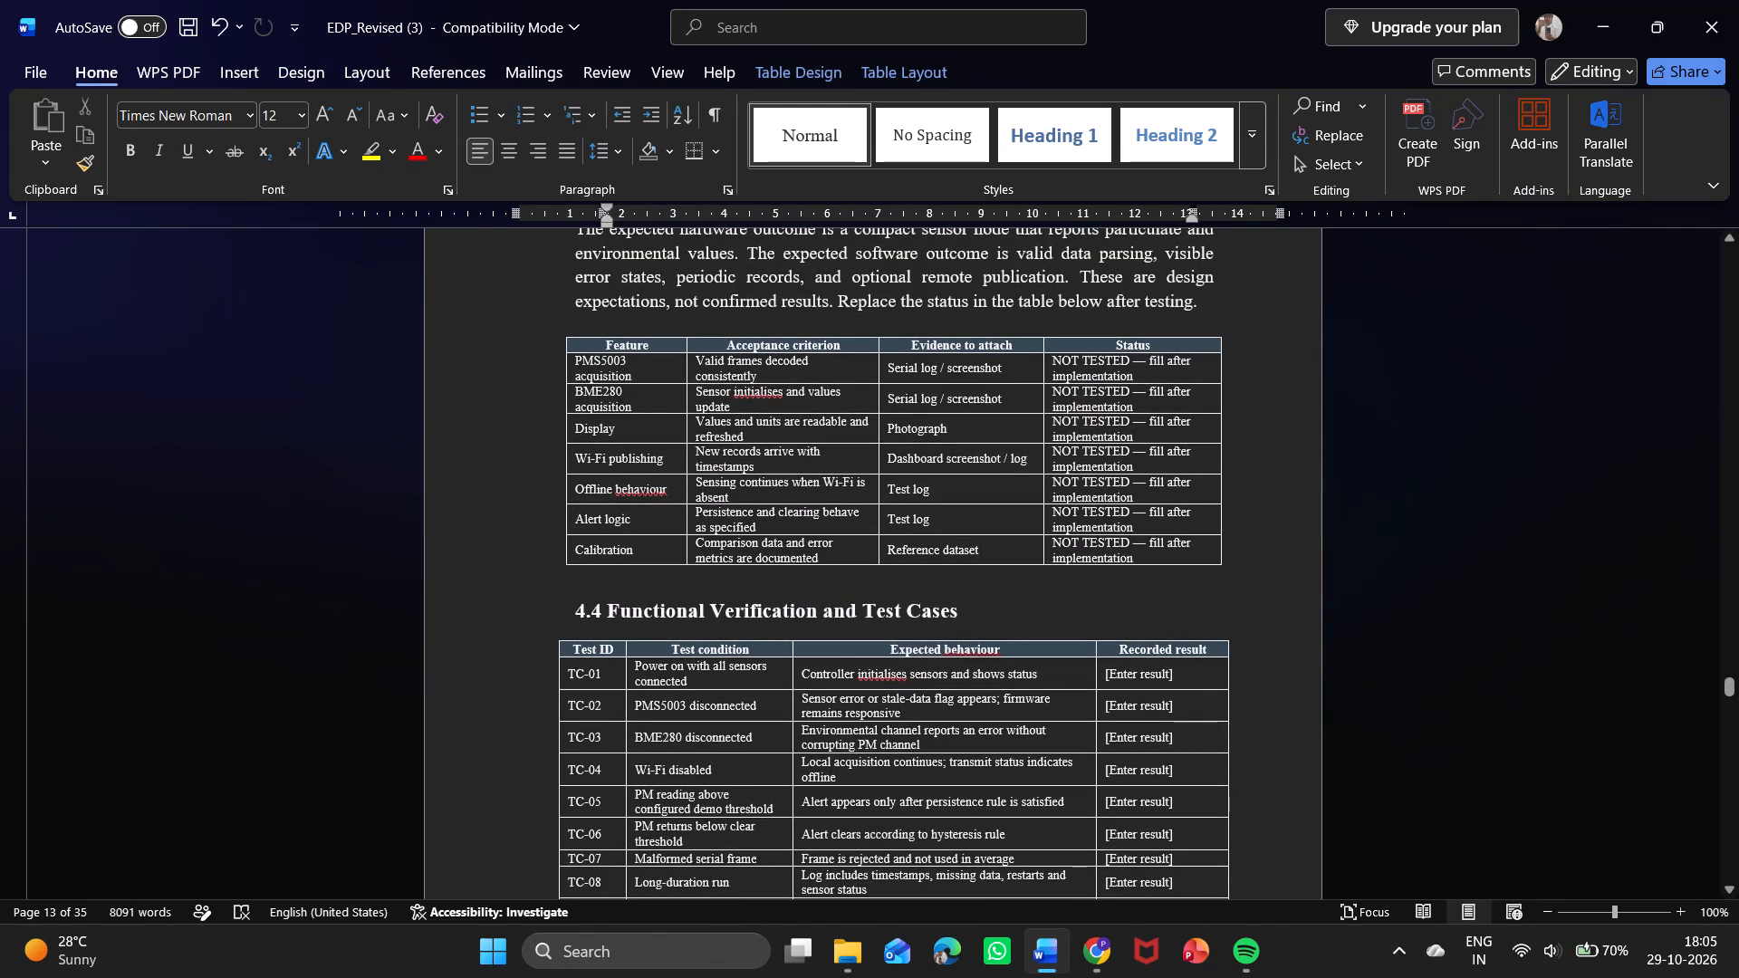
{"action": "scroll", "coordinate": [644, 766], "scroll_direction": "down", "scroll_amount": 1}
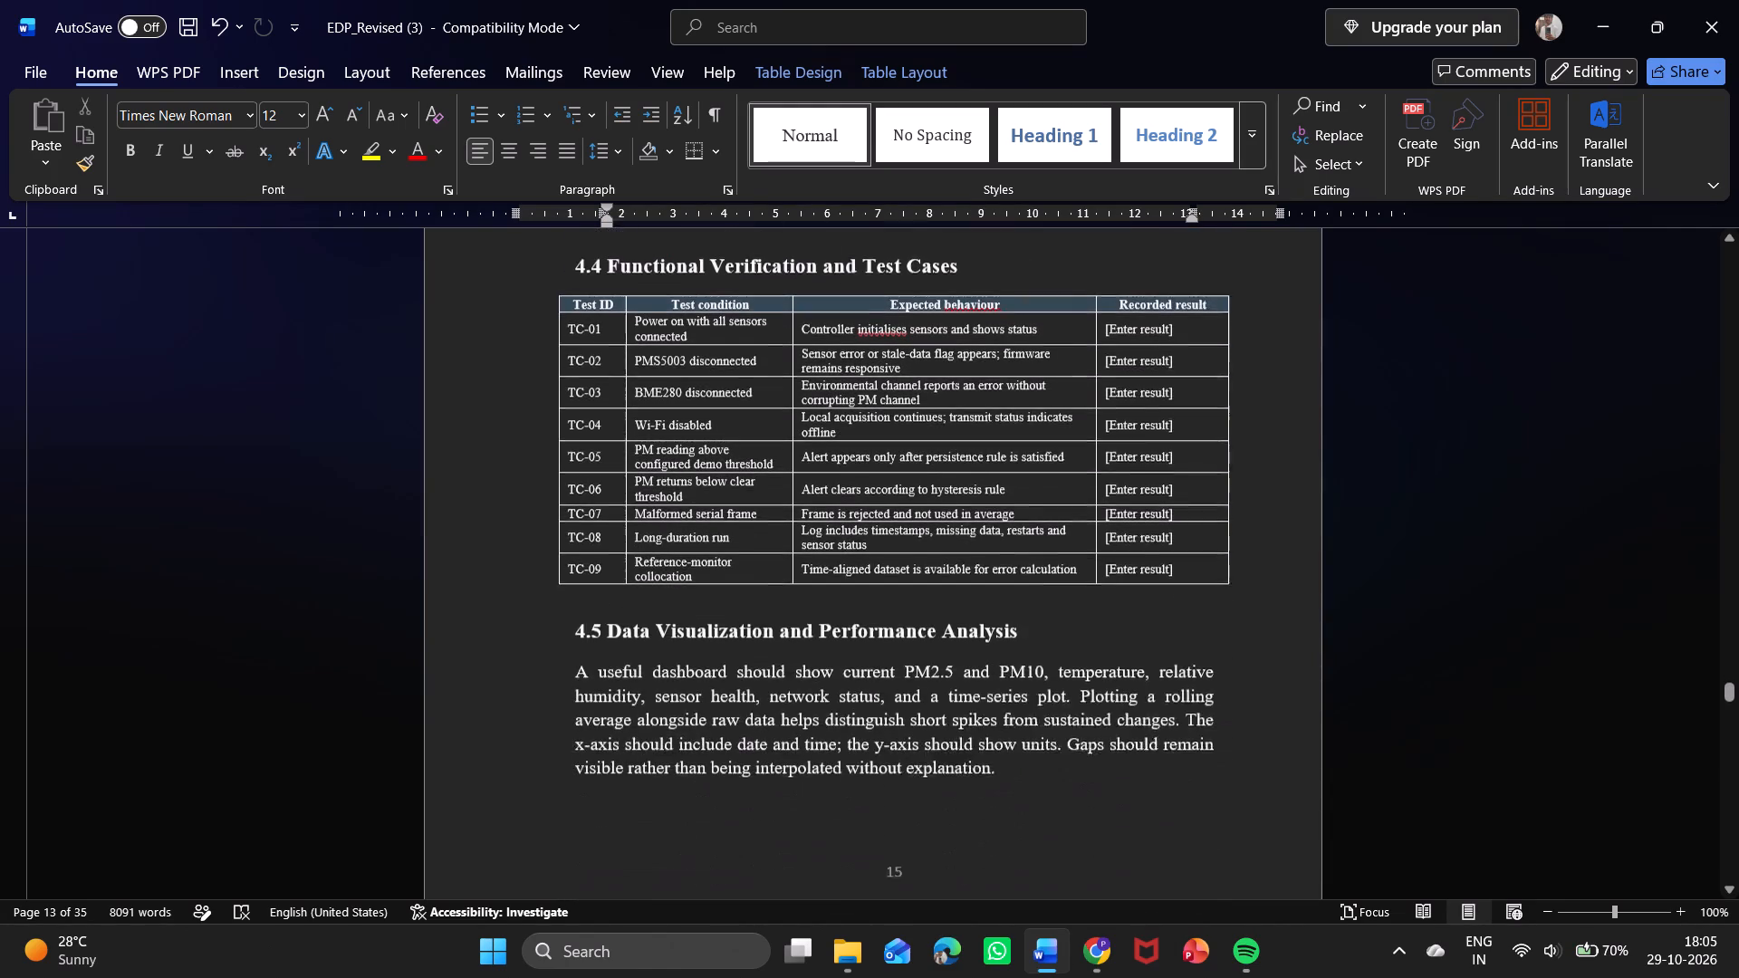
{"action": "scroll", "coordinate": [644, 766], "scroll_direction": "up", "scroll_amount": 1}
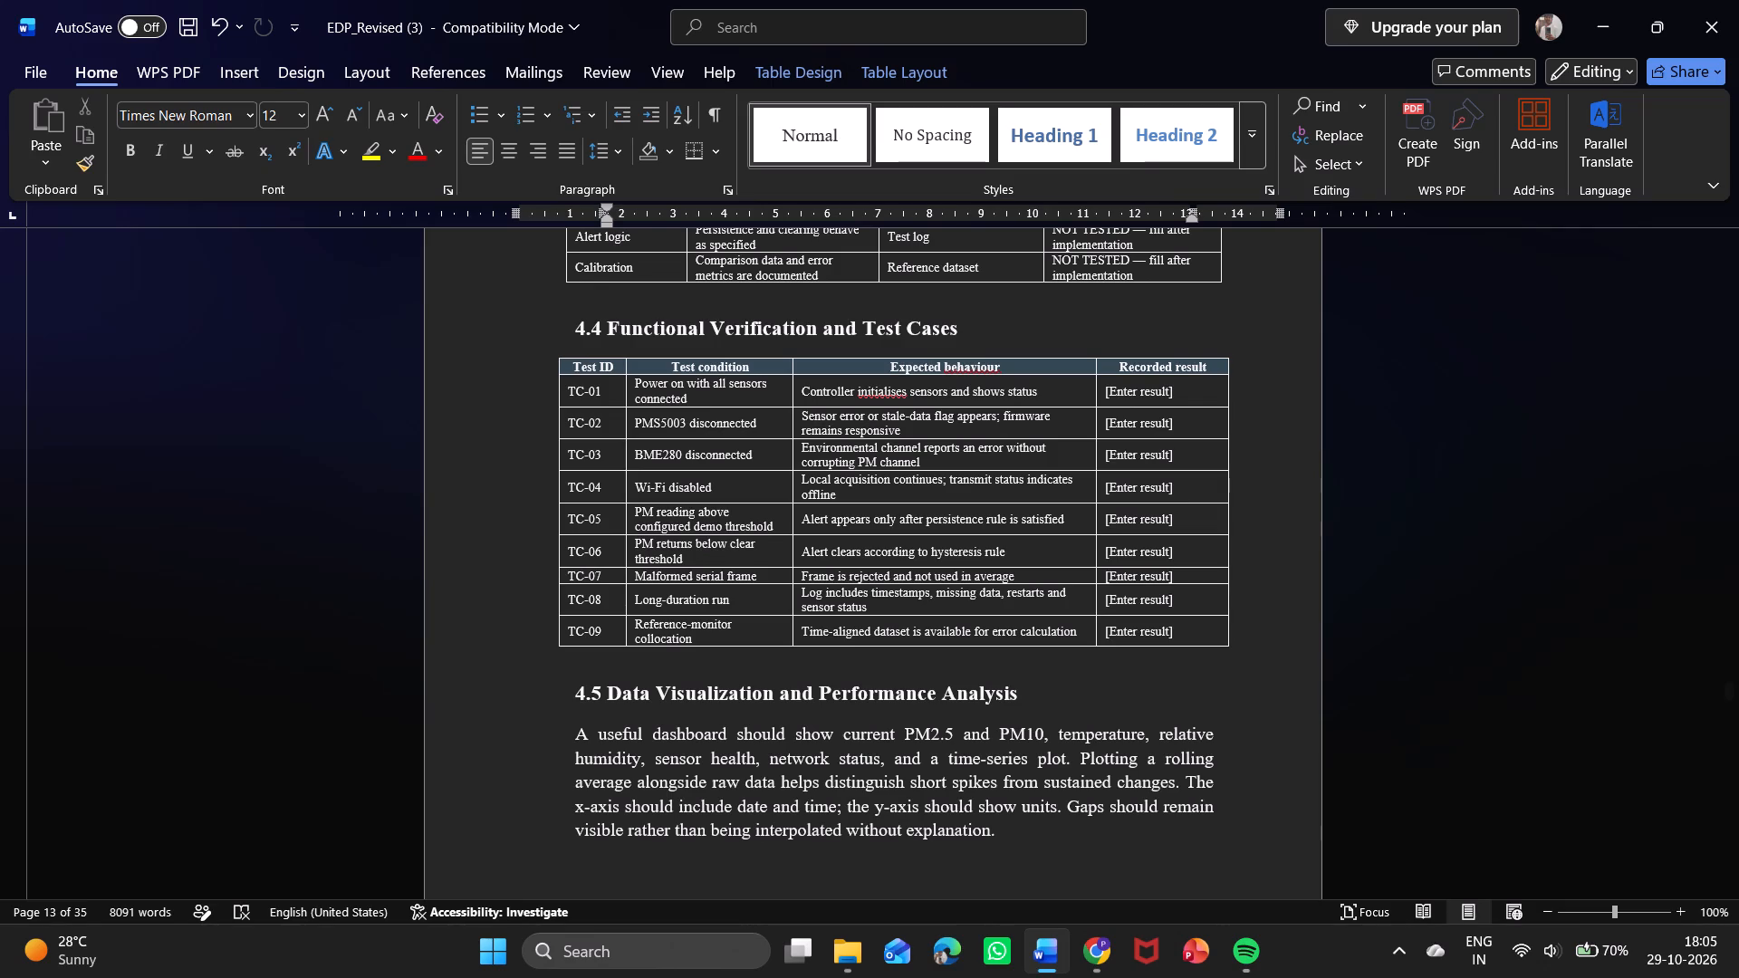
{"action": "scroll", "coordinate": [644, 766], "scroll_direction": "up", "scroll_amount": 2}
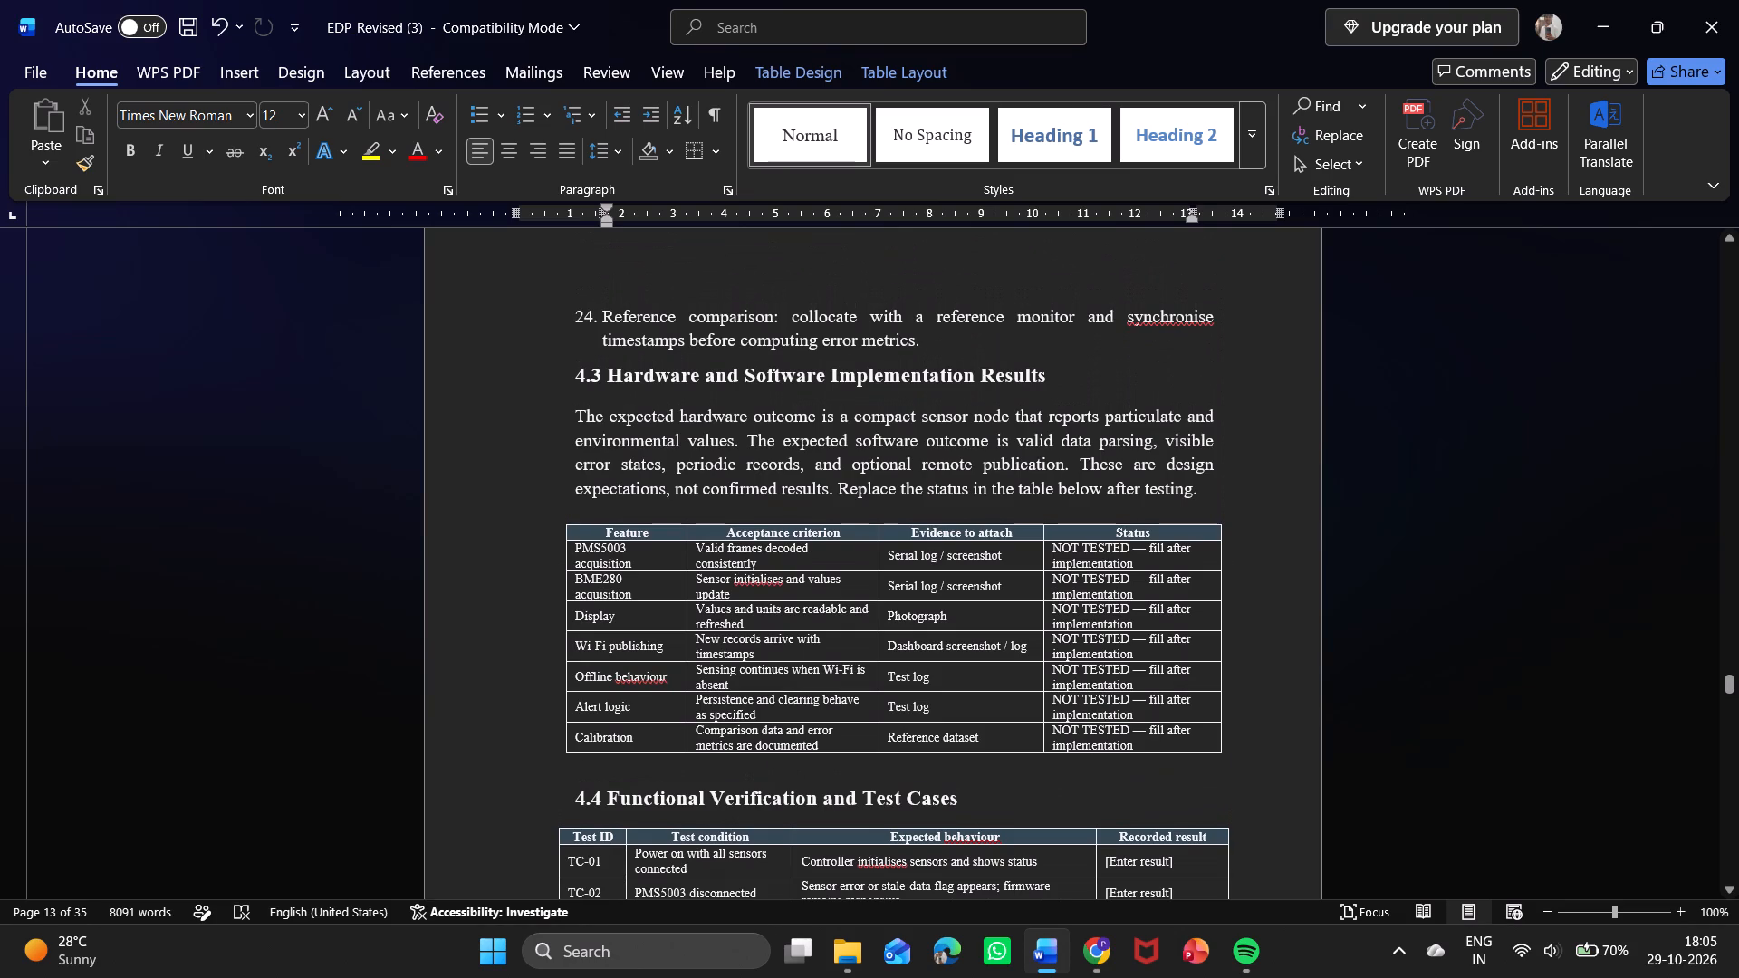
Check the pages of section 4.5, its illustrative dashboard panel table and section 4.6.
{"action": "scroll", "coordinate": [644, 766], "scroll_direction": "down", "scroll_amount": 3}
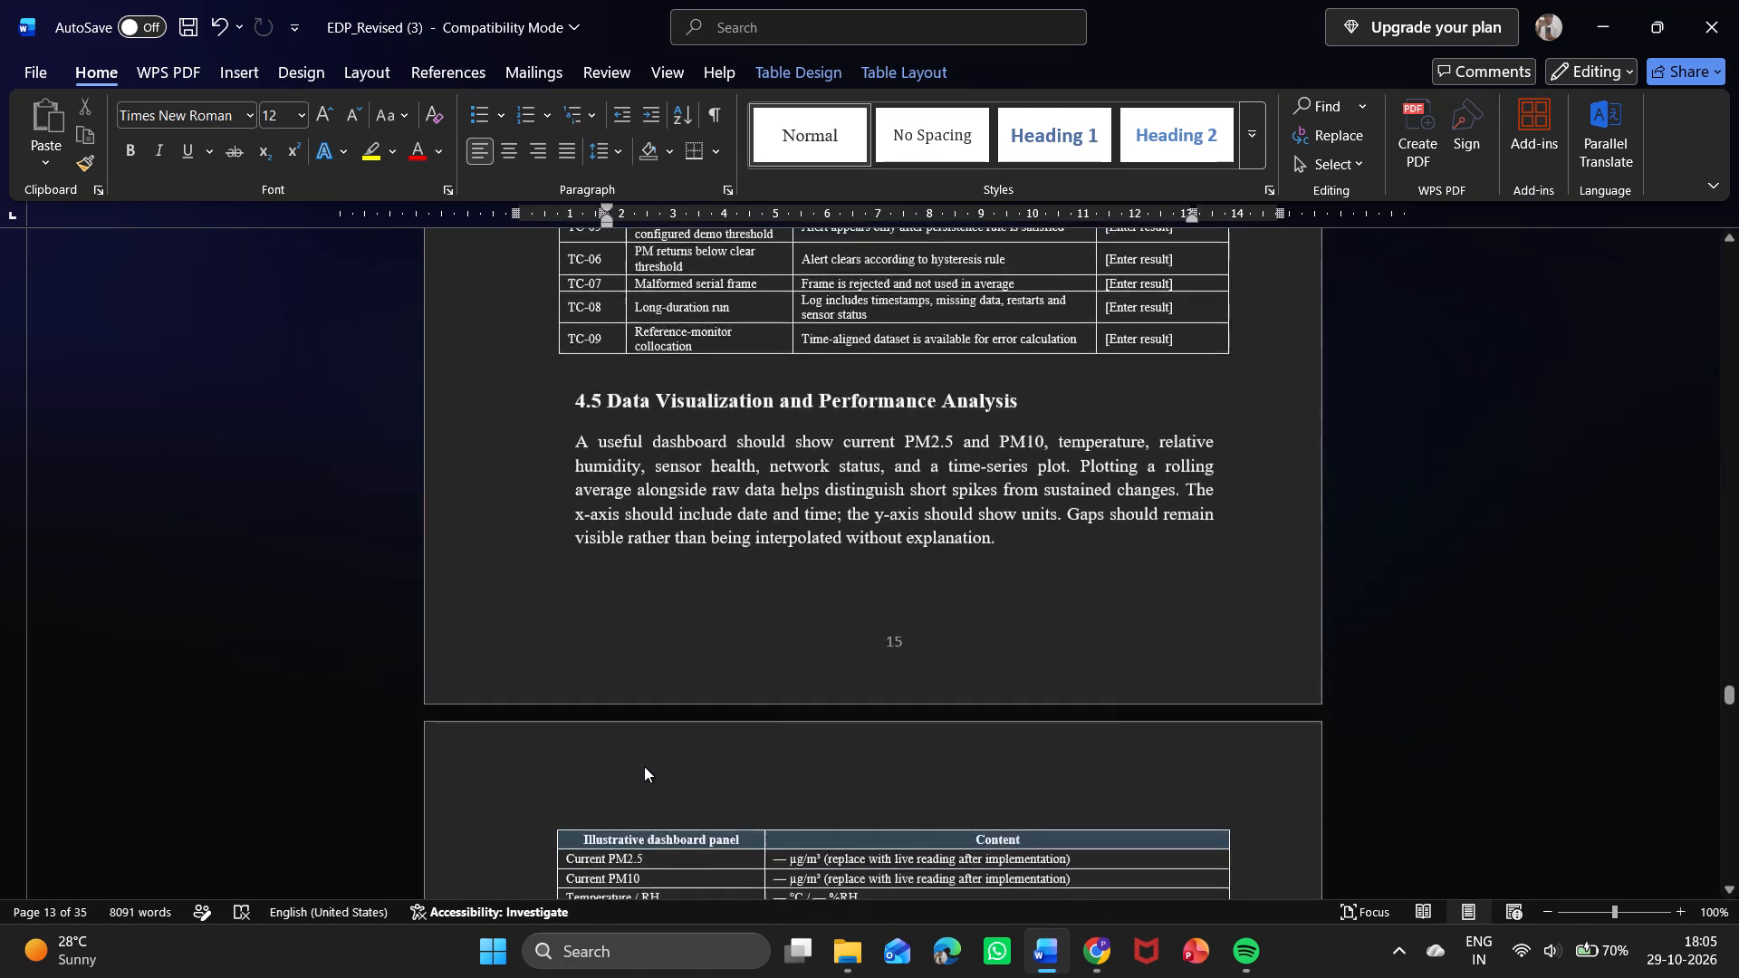
{"action": "scroll", "coordinate": [644, 766], "scroll_direction": "down", "scroll_amount": 1}
{"action": "scroll", "coordinate": [690, 690], "scroll_direction": "up", "scroll_amount": 1}
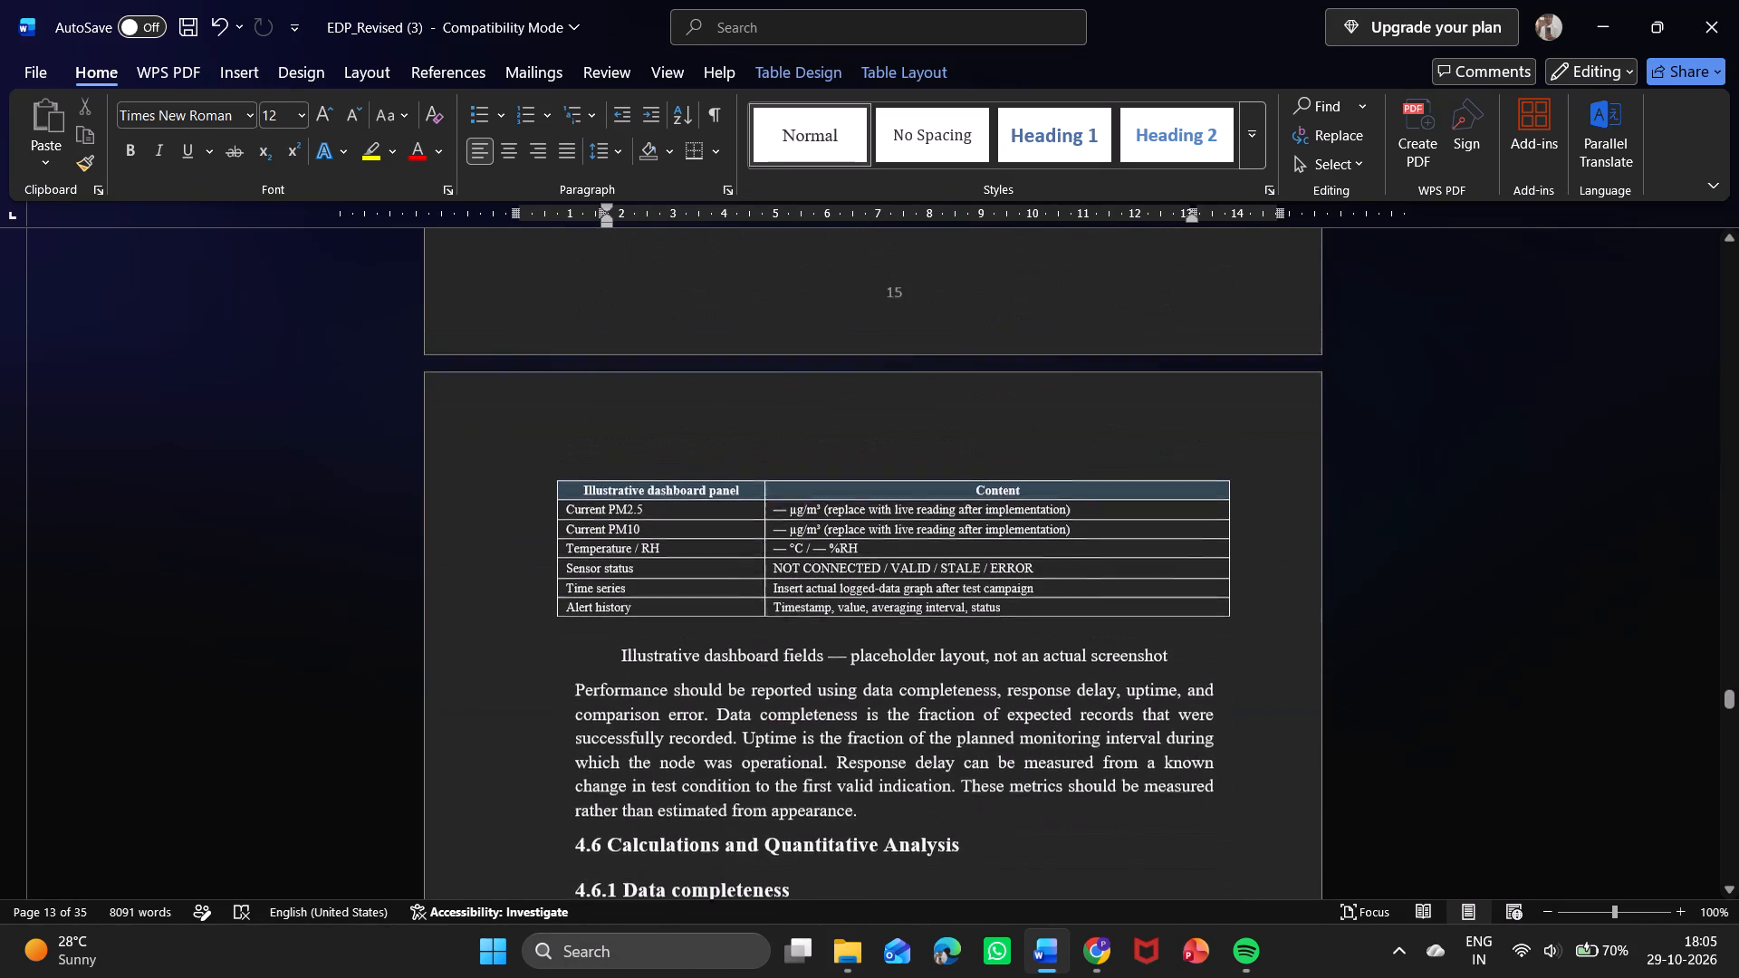
{"action": "scroll", "coordinate": [690, 690], "scroll_direction": "up", "scroll_amount": 2}
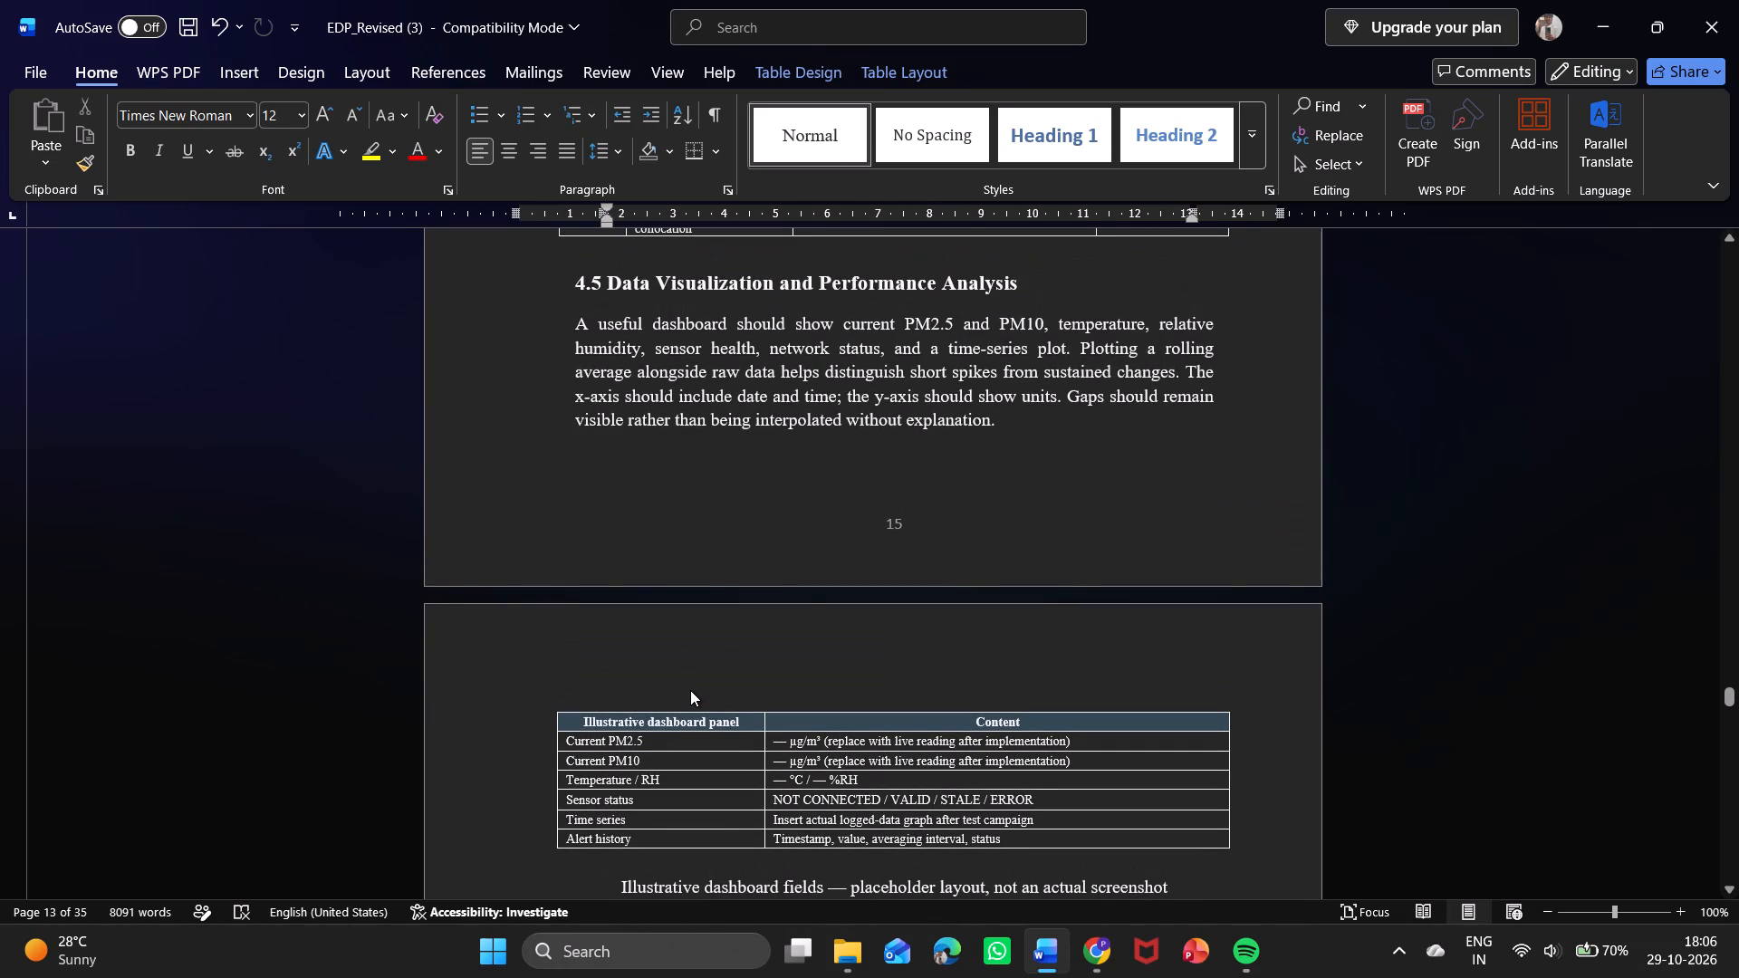
{"action": "scroll", "coordinate": [690, 690], "scroll_direction": "down", "scroll_amount": 3}
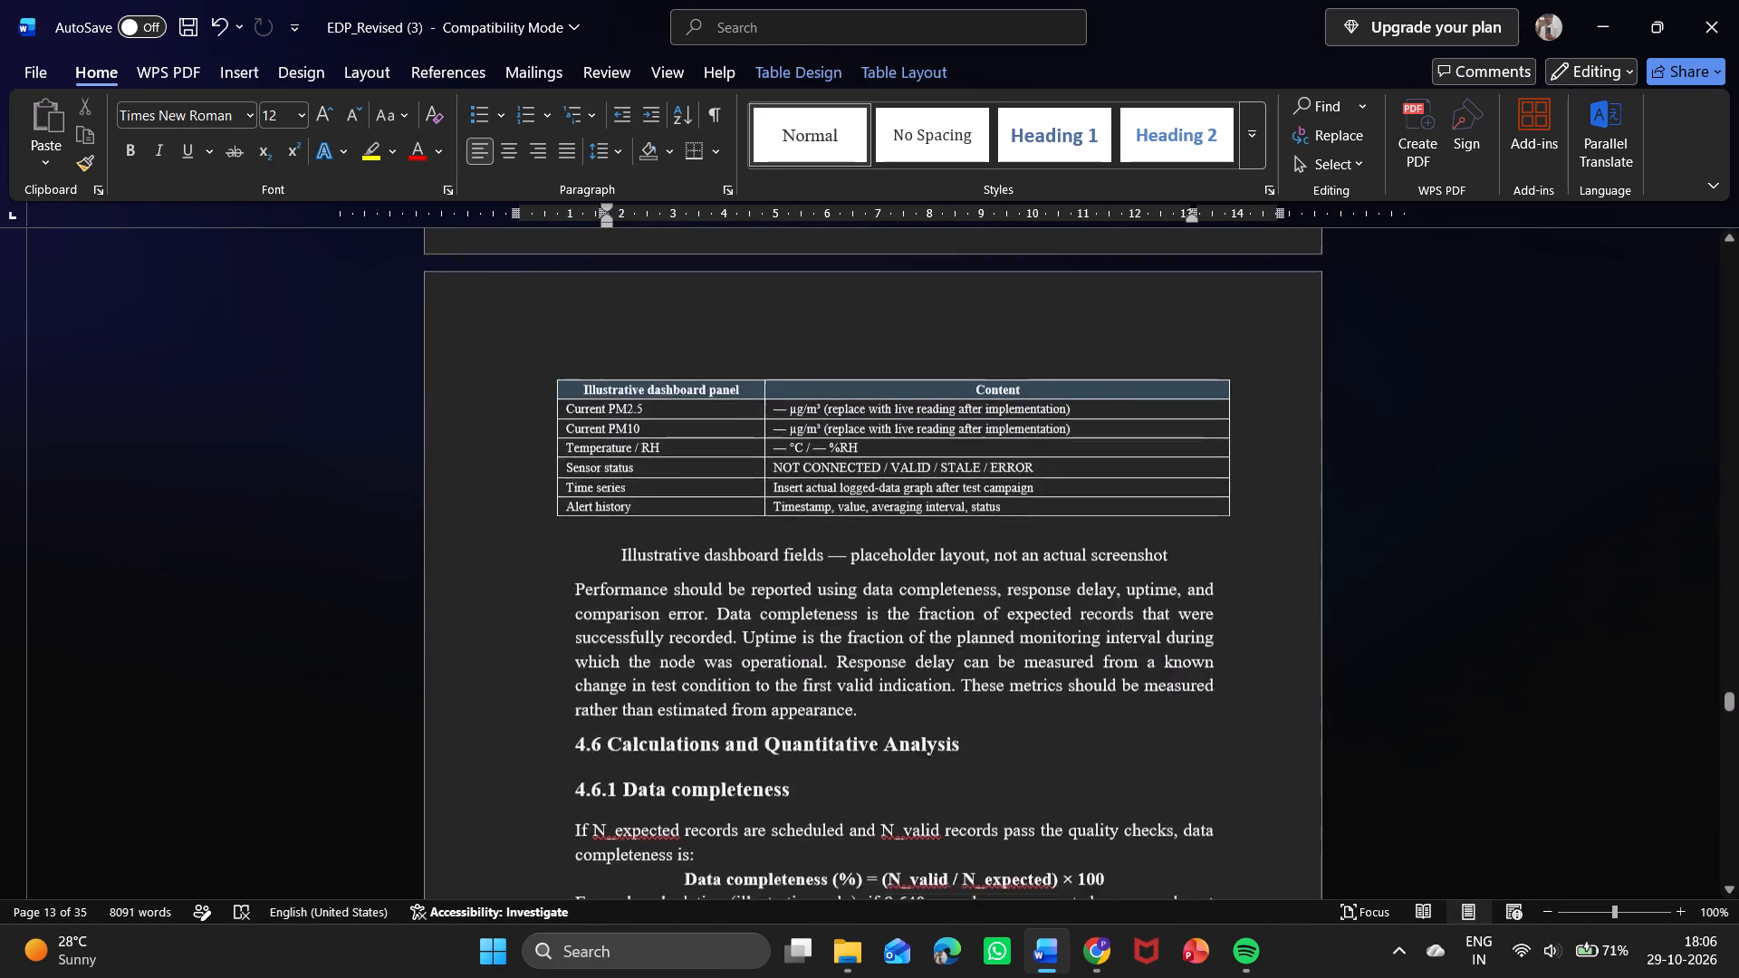
Look through the pages from section 4.7 and the section 4.8 evaluation table to Chapter 5 and the references.
{"action": "scroll", "coordinate": [690, 690], "scroll_direction": "down", "scroll_amount": 3}
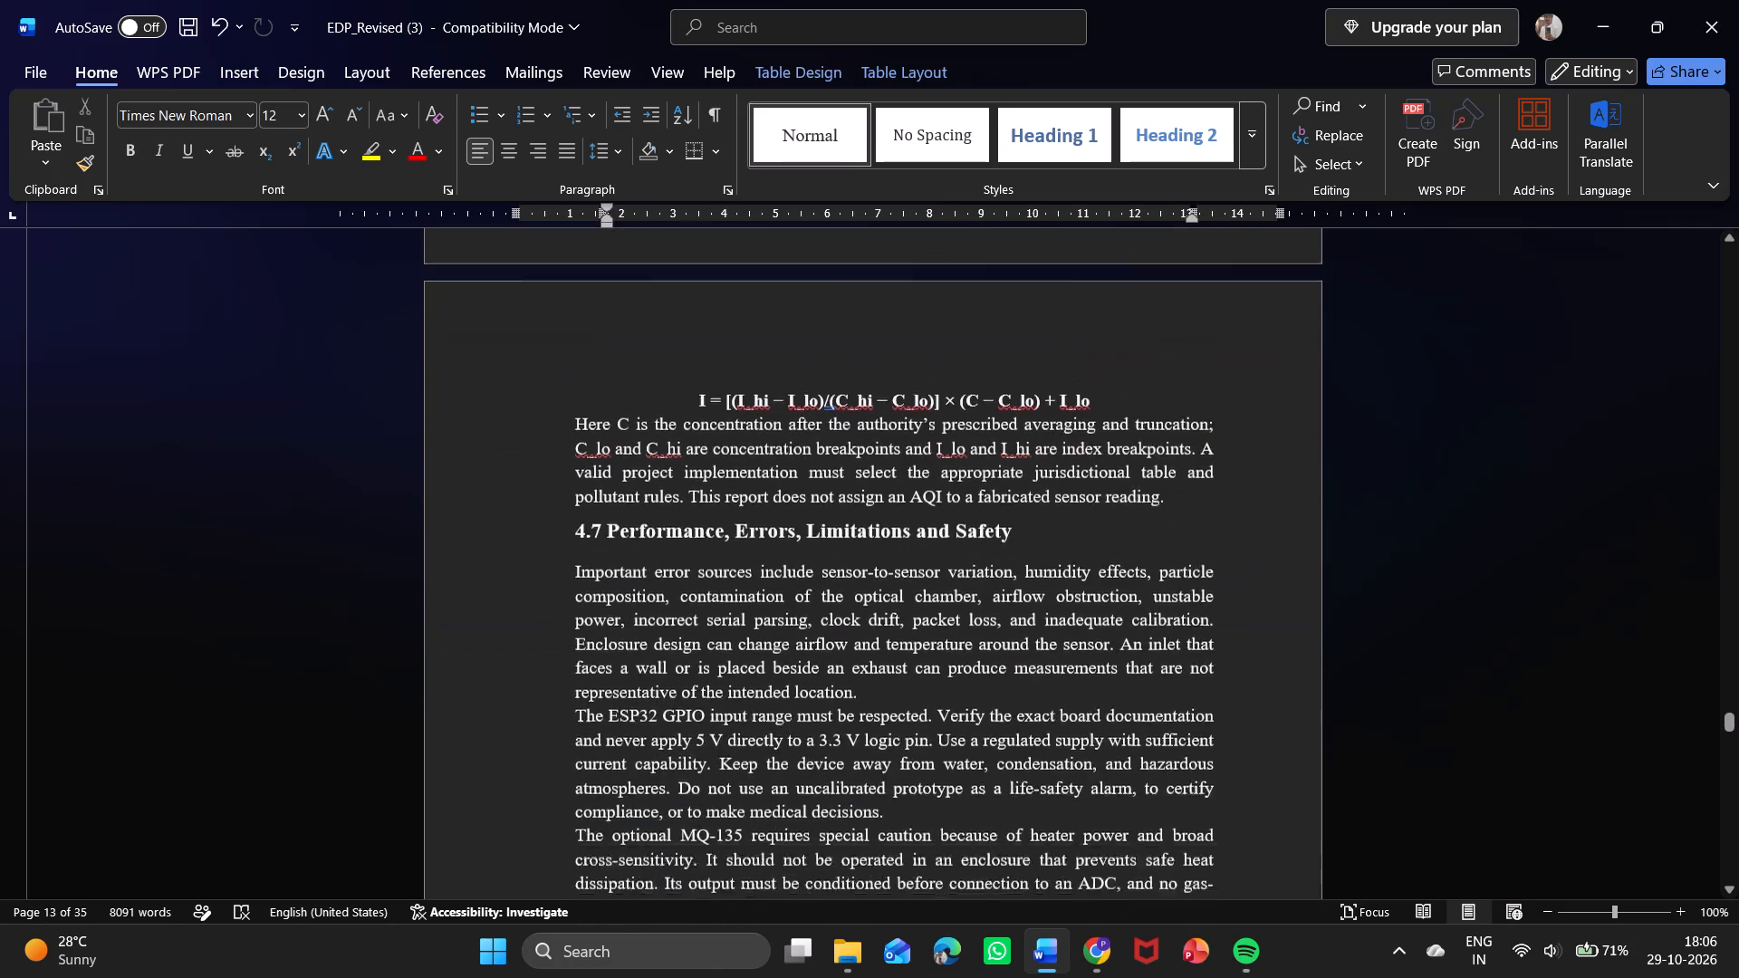
{"action": "scroll", "coordinate": [690, 690], "scroll_direction": "down", "scroll_amount": 2}
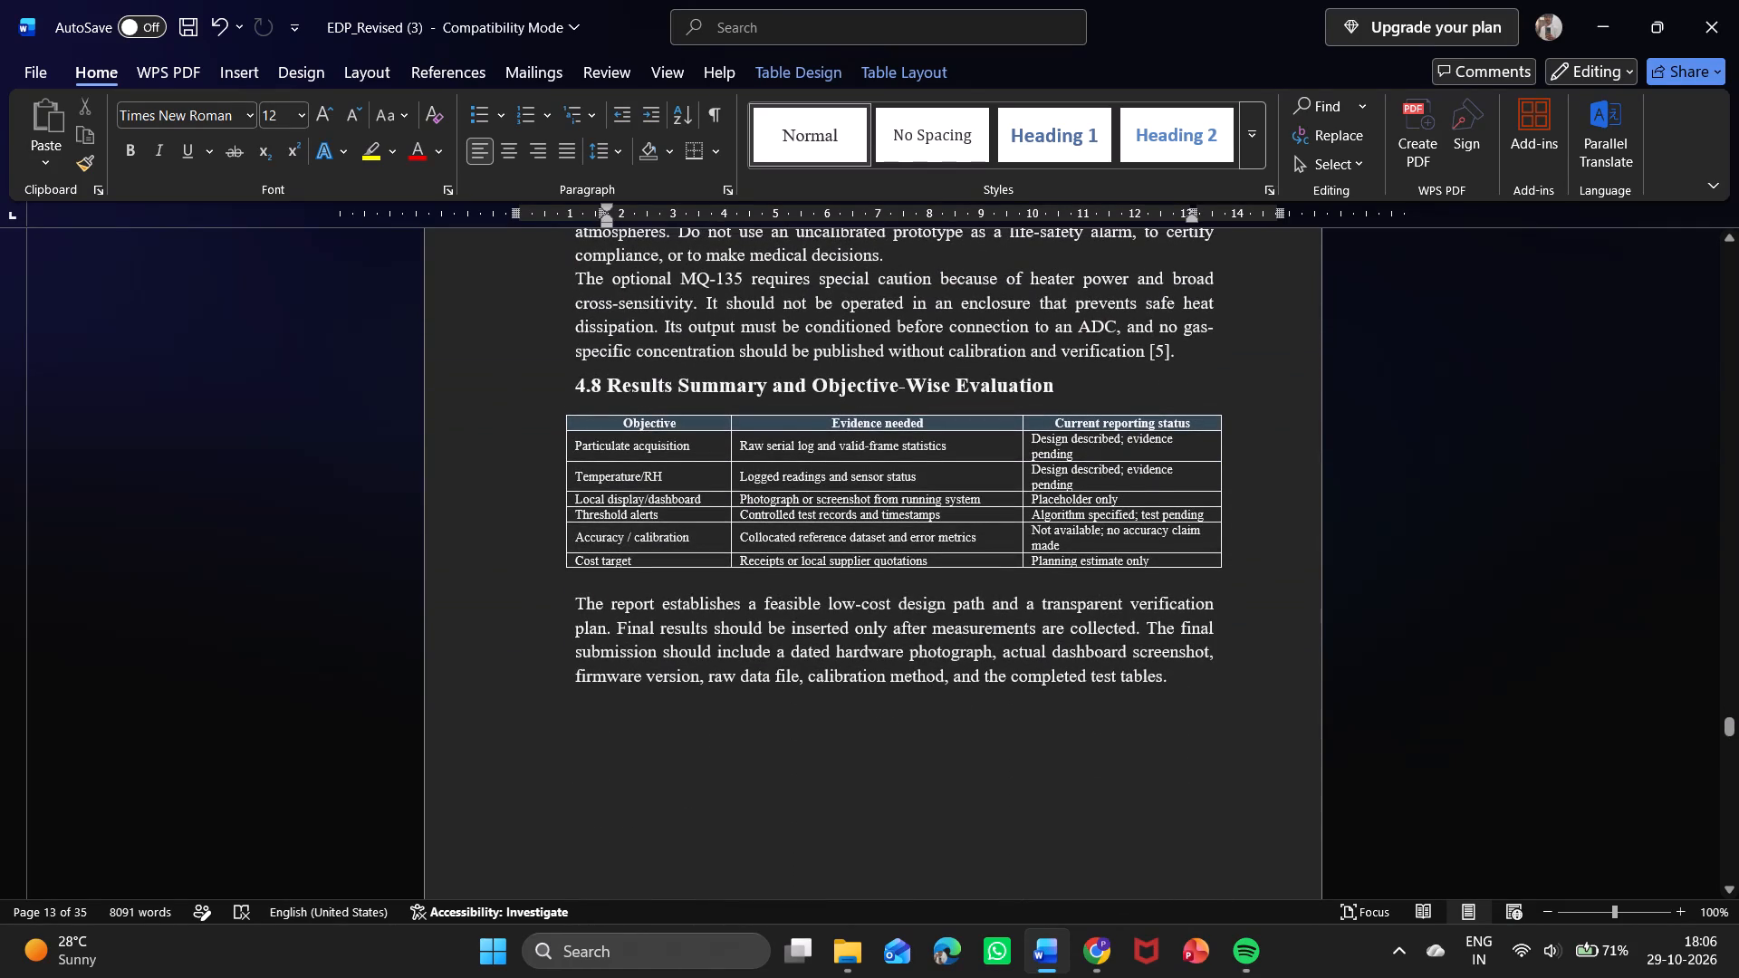
{"action": "scroll", "coordinate": [690, 690], "scroll_direction": "down", "scroll_amount": 3}
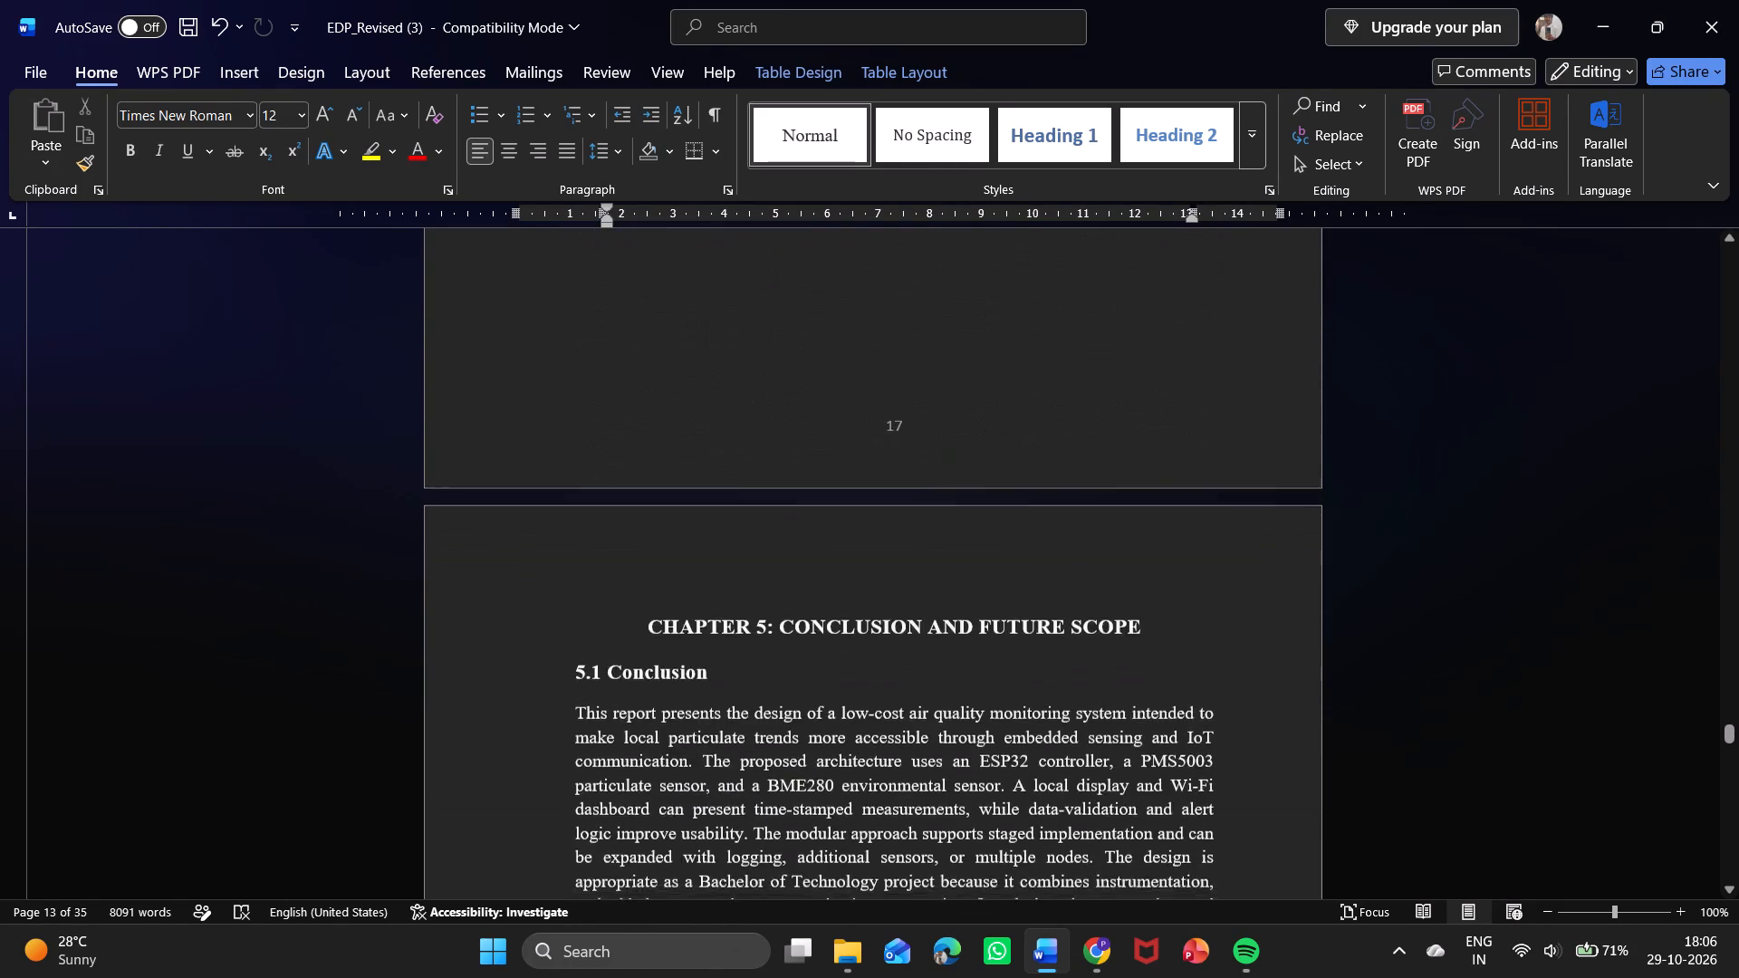
{"action": "scroll", "coordinate": [690, 690], "scroll_direction": "down", "scroll_amount": 5}
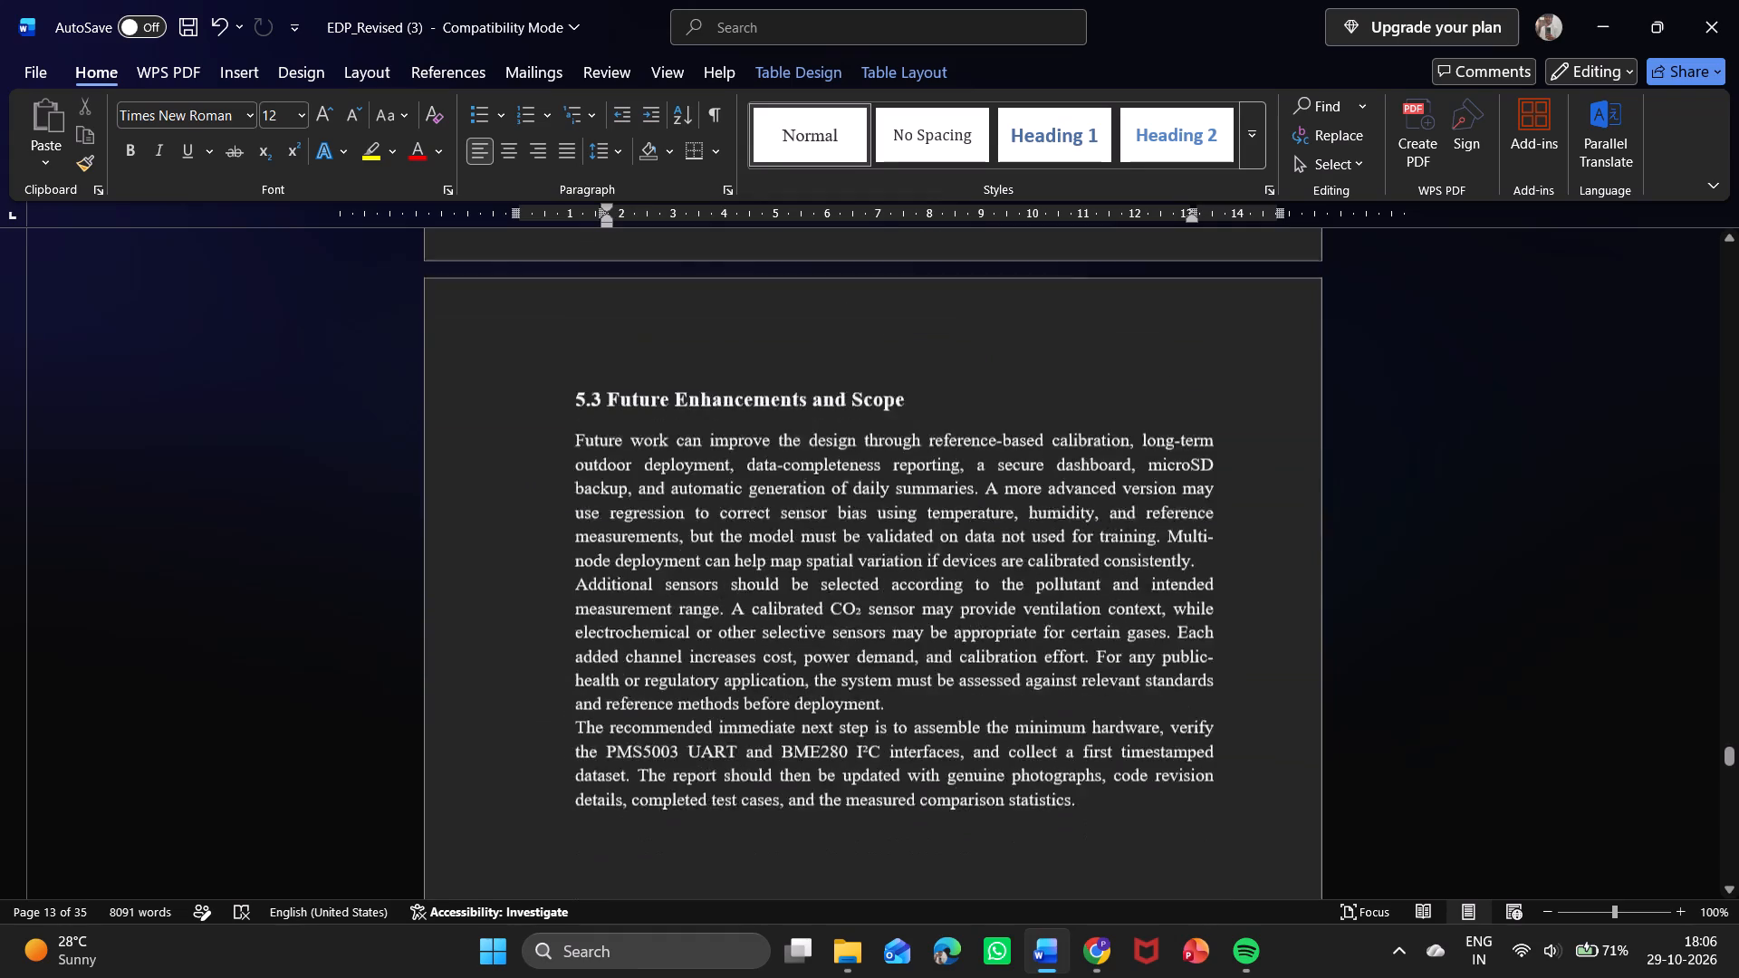
{"action": "scroll", "coordinate": [690, 690], "scroll_direction": "down", "scroll_amount": 5}
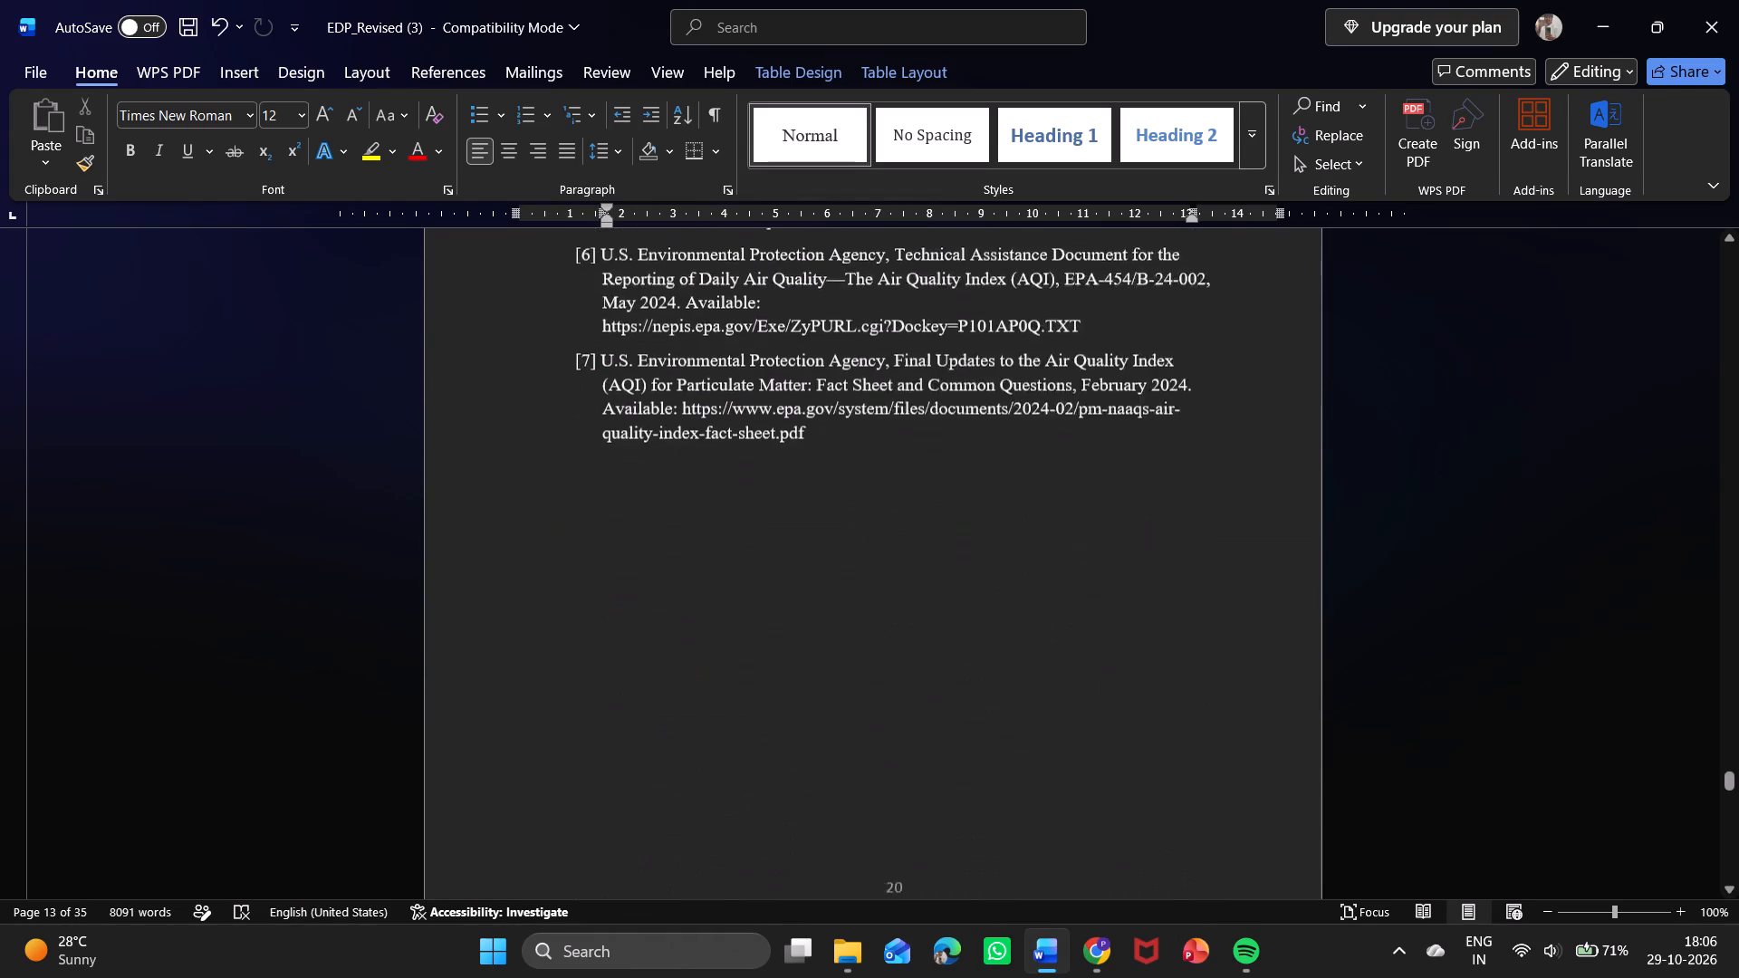
Check the pages of the Appendix A bill of materials table and the Appendix B code and log templates.
{"action": "scroll", "coordinate": [690, 690], "scroll_direction": "down", "scroll_amount": 2}
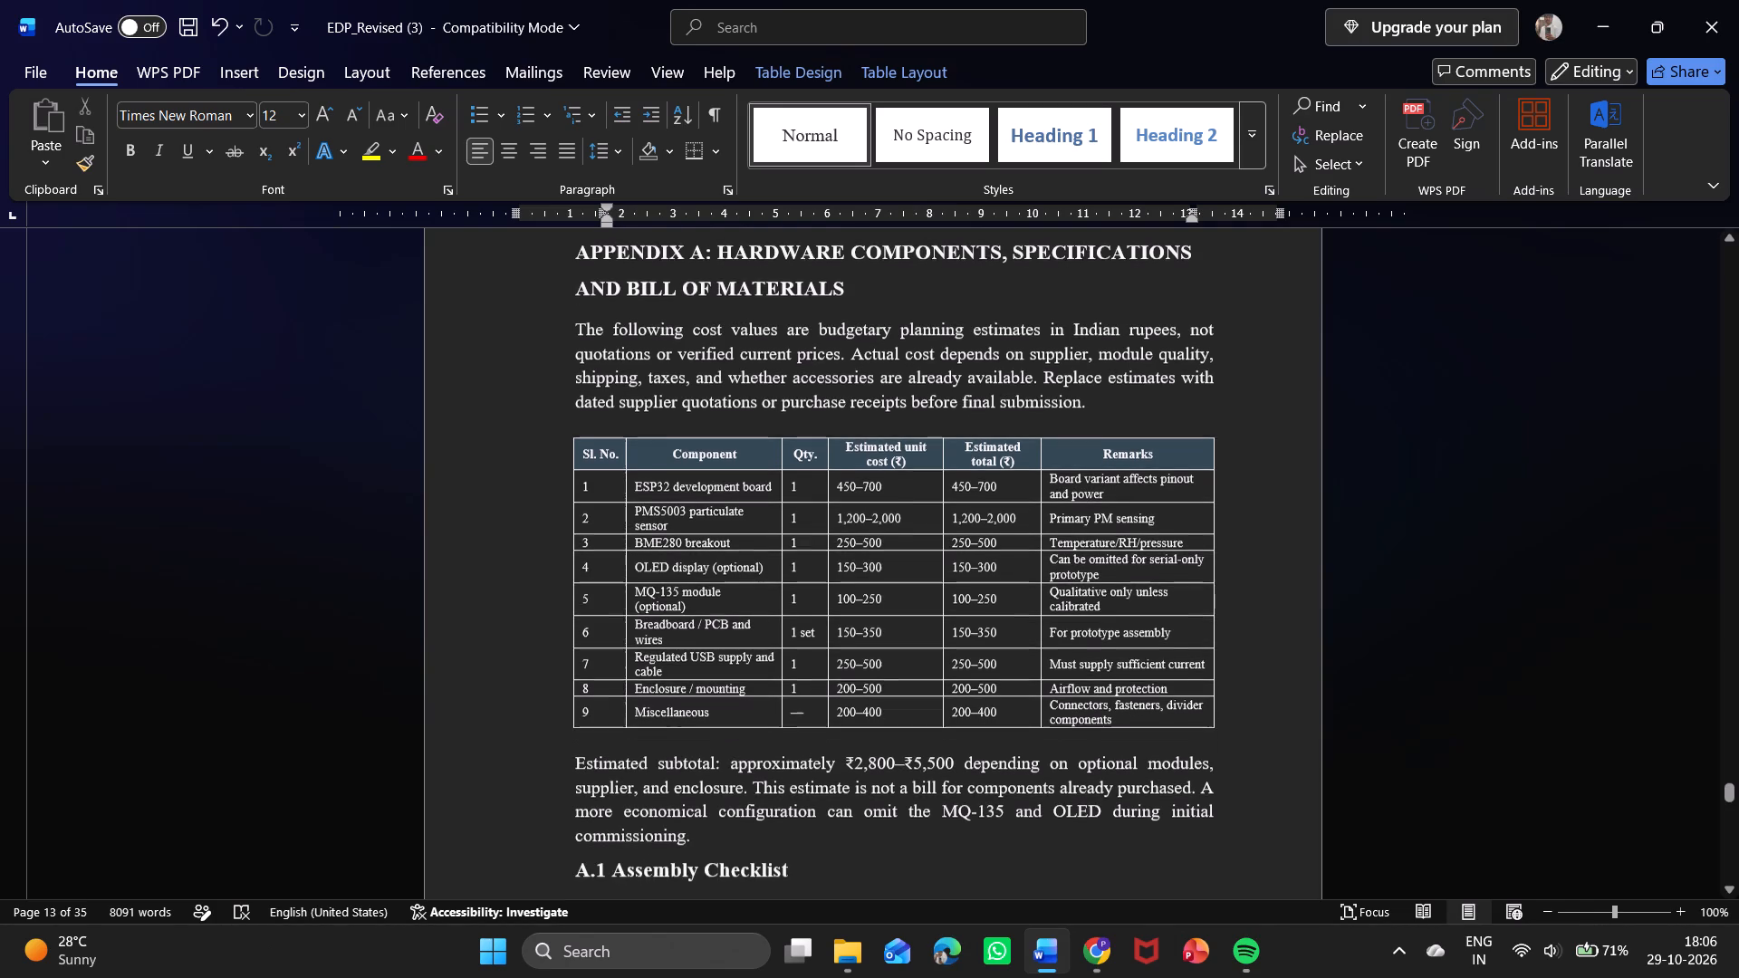
{"action": "scroll", "coordinate": [690, 690], "scroll_direction": "down", "scroll_amount": 2}
{"action": "left_click", "coordinate": [690, 690]}
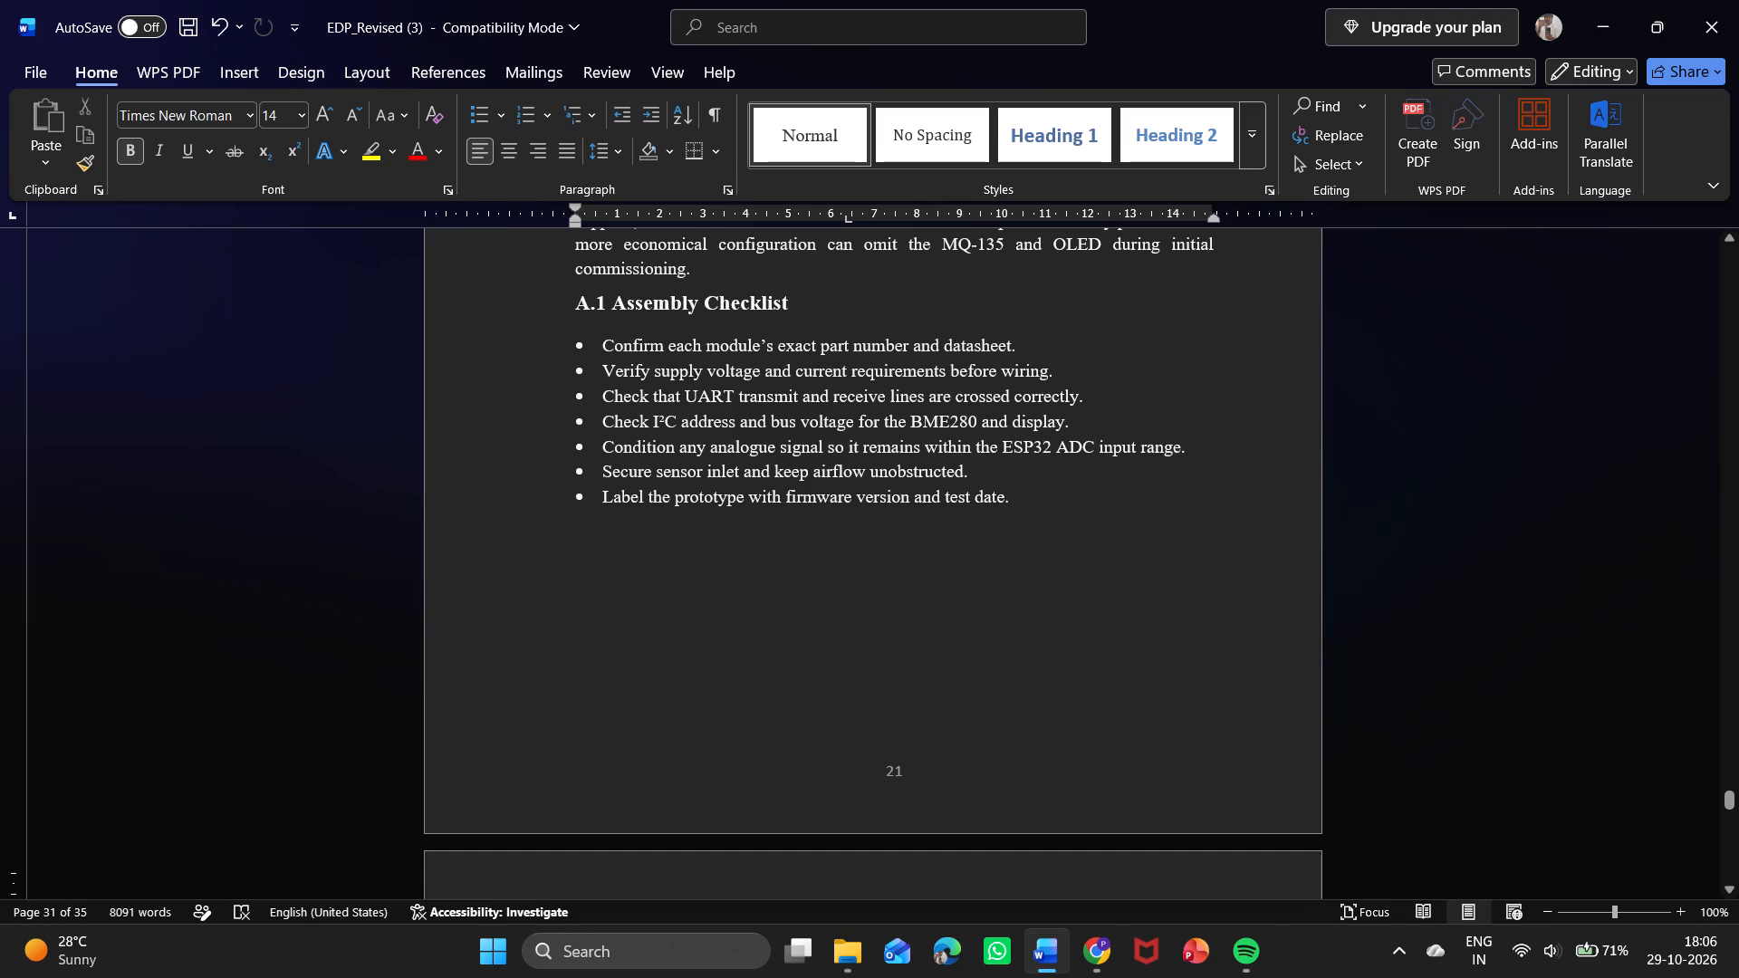
{"action": "scroll", "coordinate": [678, 475], "scroll_direction": "down", "scroll_amount": 6}
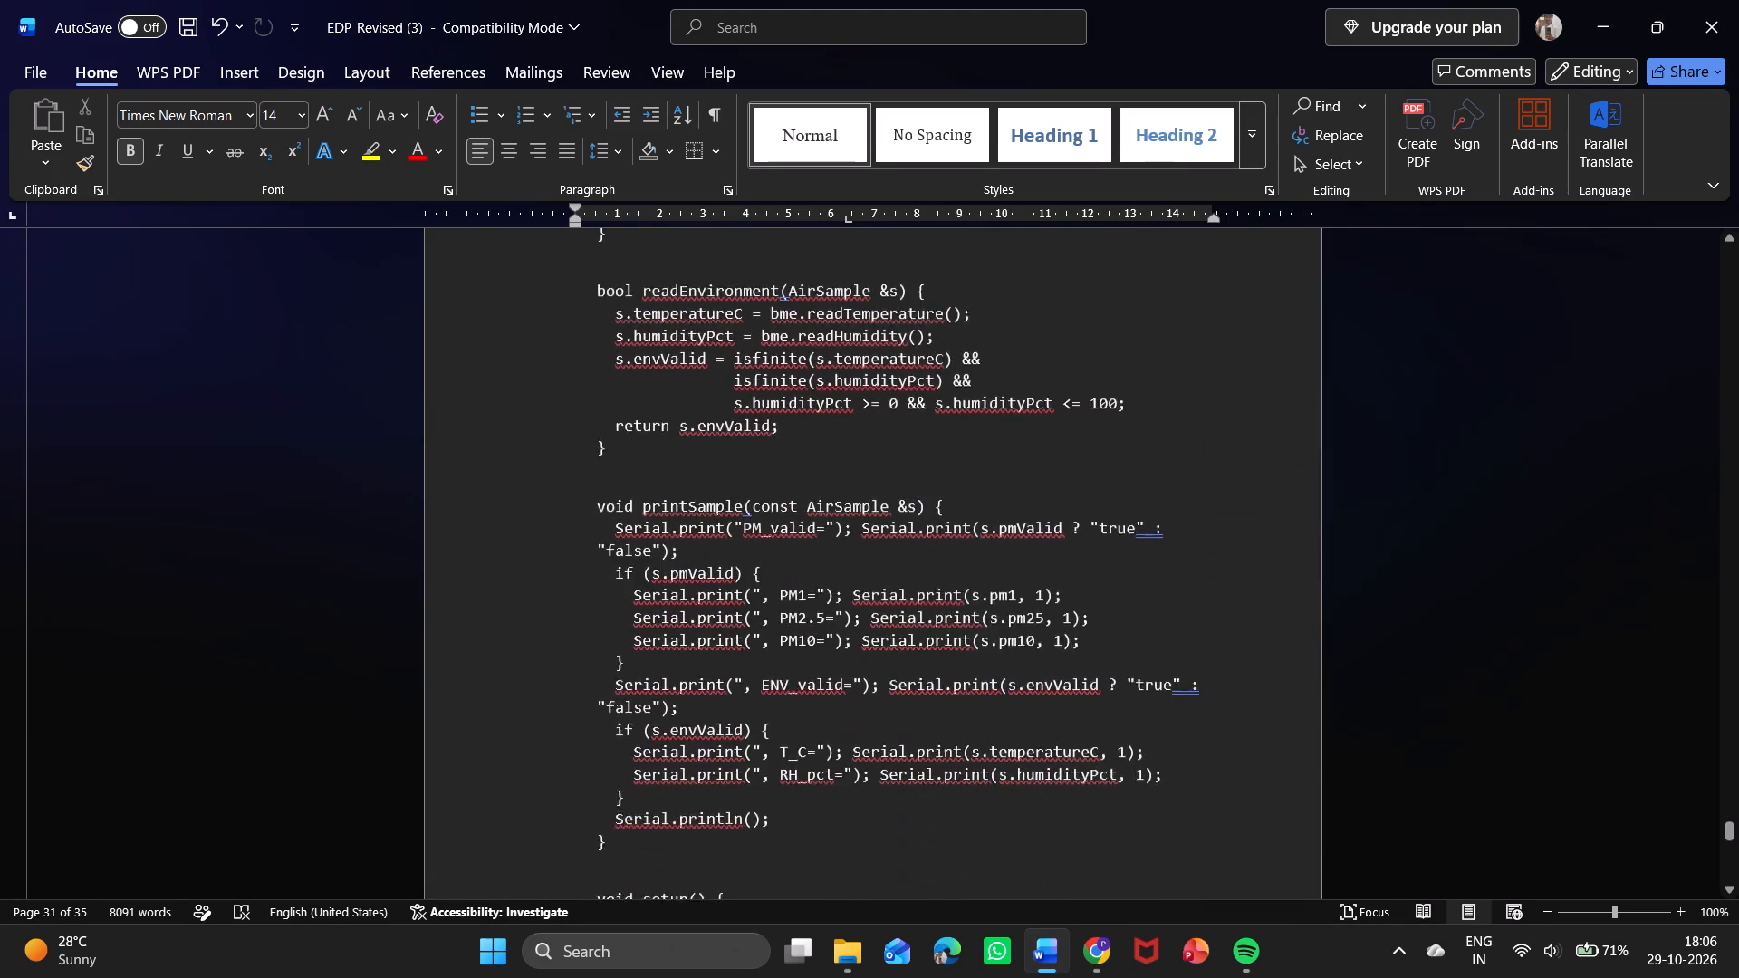
{"action": "scroll", "coordinate": [678, 475], "scroll_direction": "down", "scroll_amount": 5}
{"action": "scroll", "coordinate": [678, 475], "scroll_direction": "up", "scroll_amount": 1}
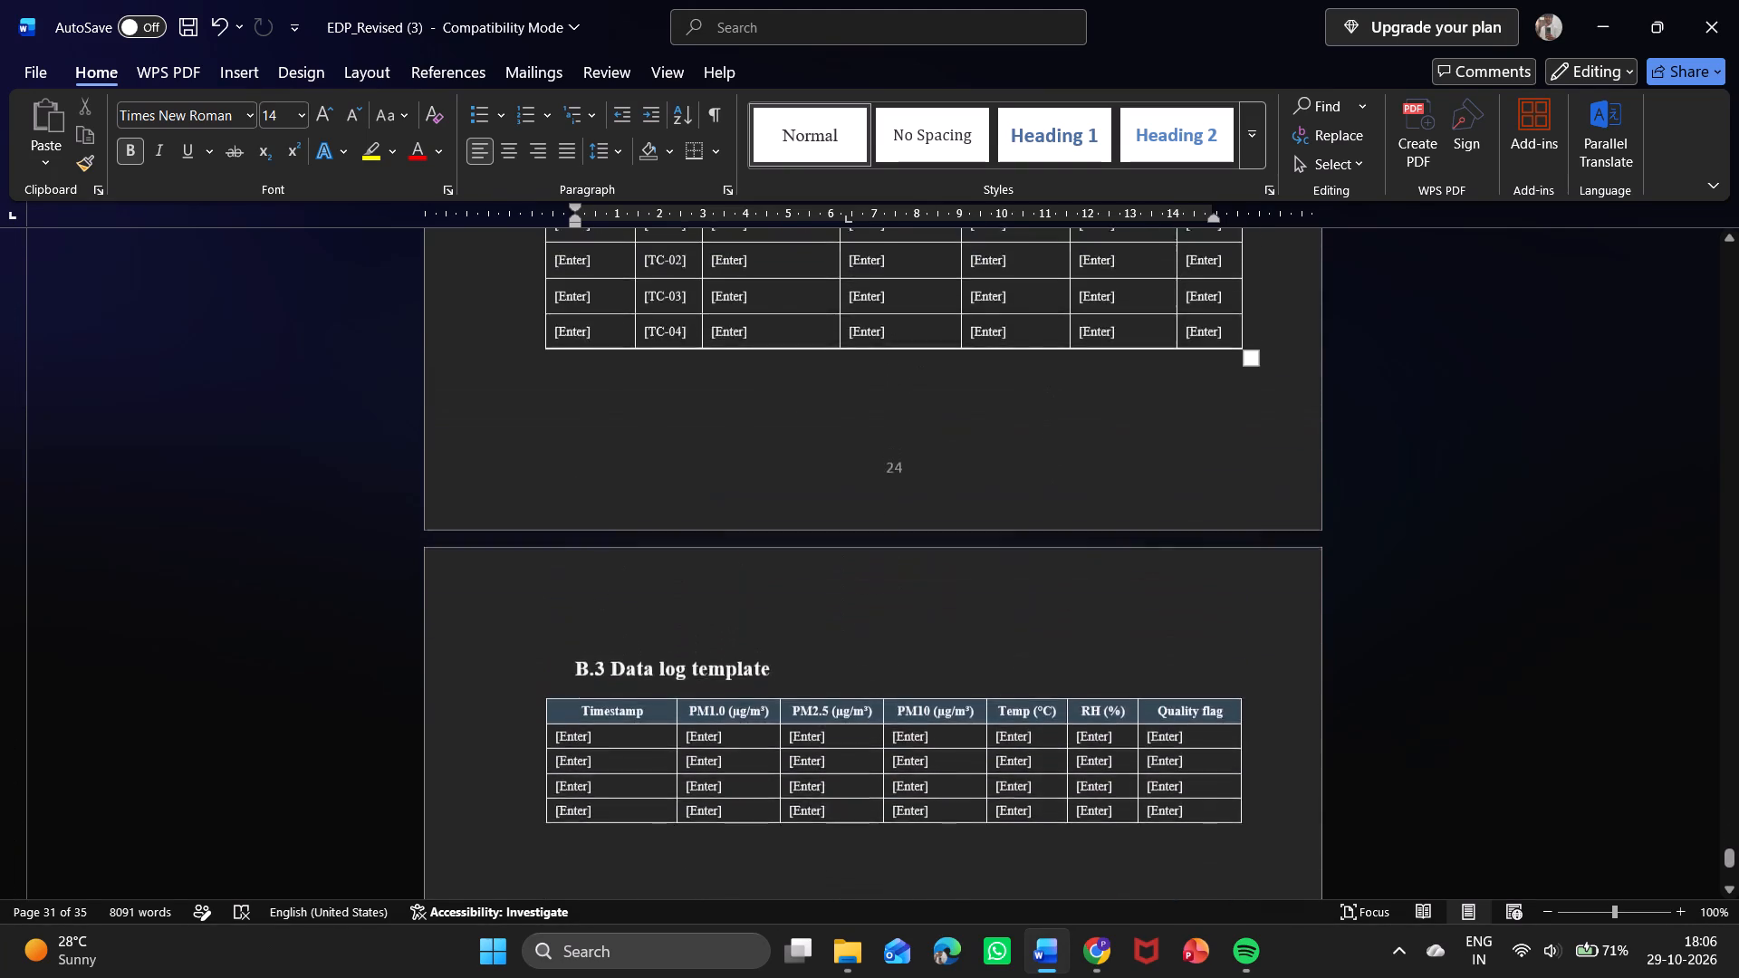
Check the pages holding the B.2 test record template and B.3 data log template tables.
{"action": "scroll", "coordinate": [678, 475], "scroll_direction": "up", "scroll_amount": 1}
{"action": "scroll", "coordinate": [678, 475], "scroll_direction": "down", "scroll_amount": 1}
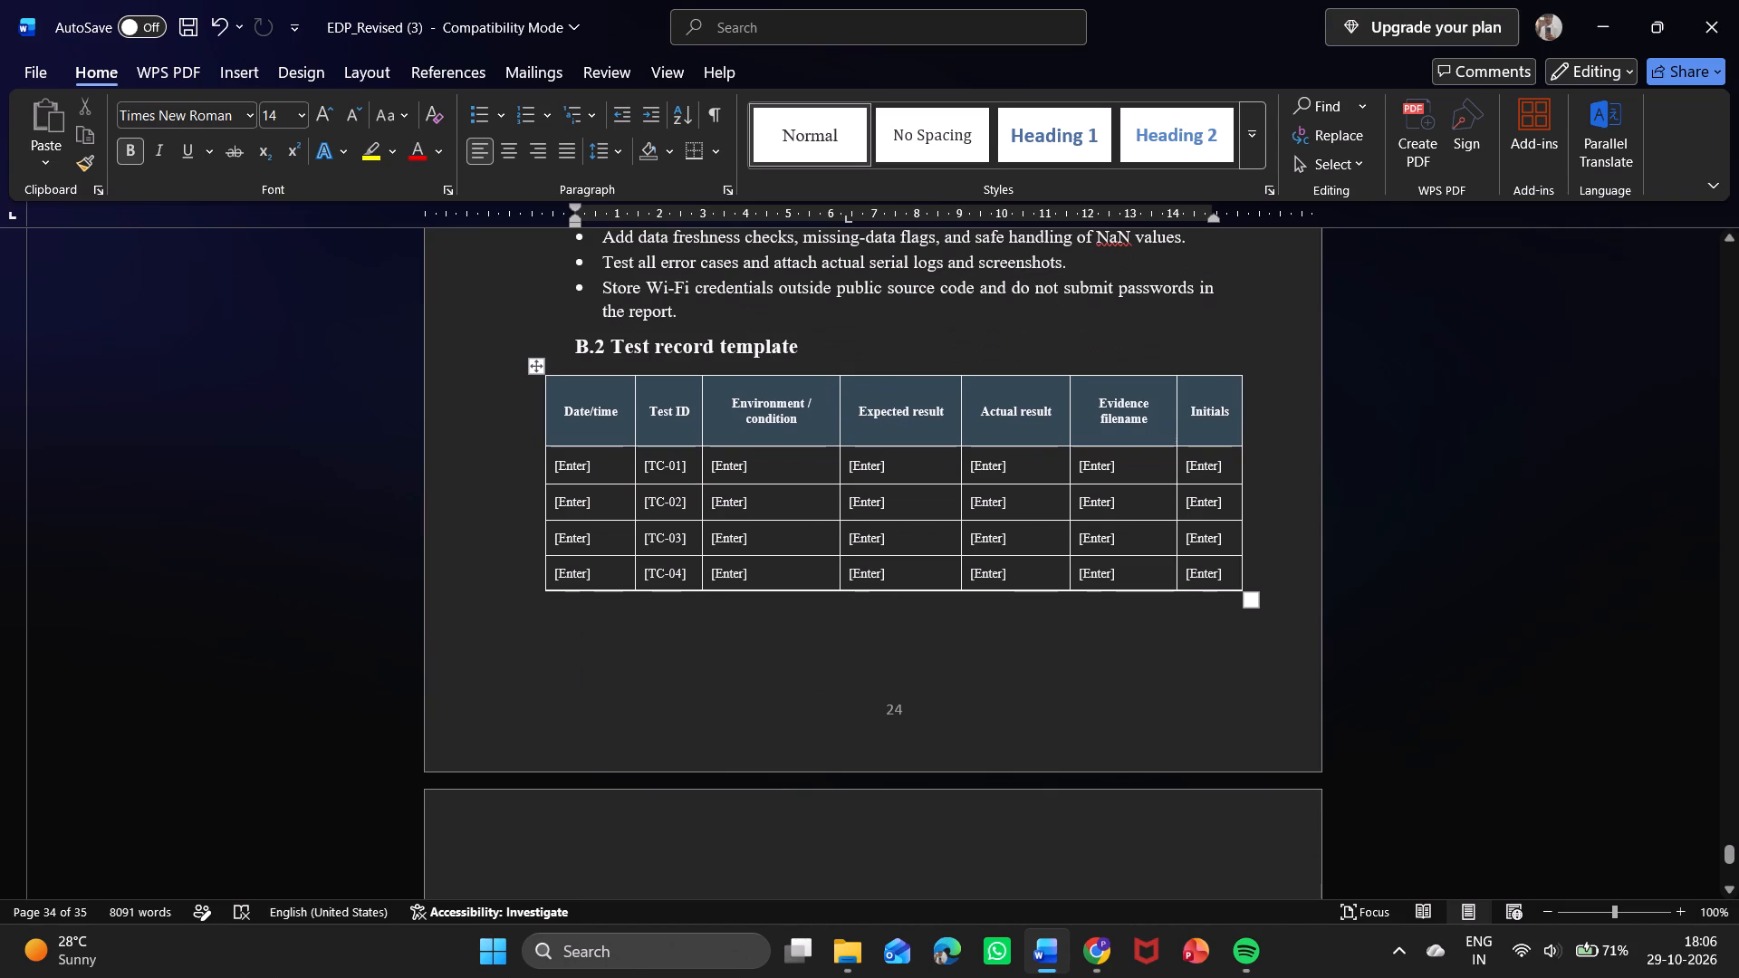
{"action": "scroll", "coordinate": [678, 475], "scroll_direction": "down", "scroll_amount": 4}
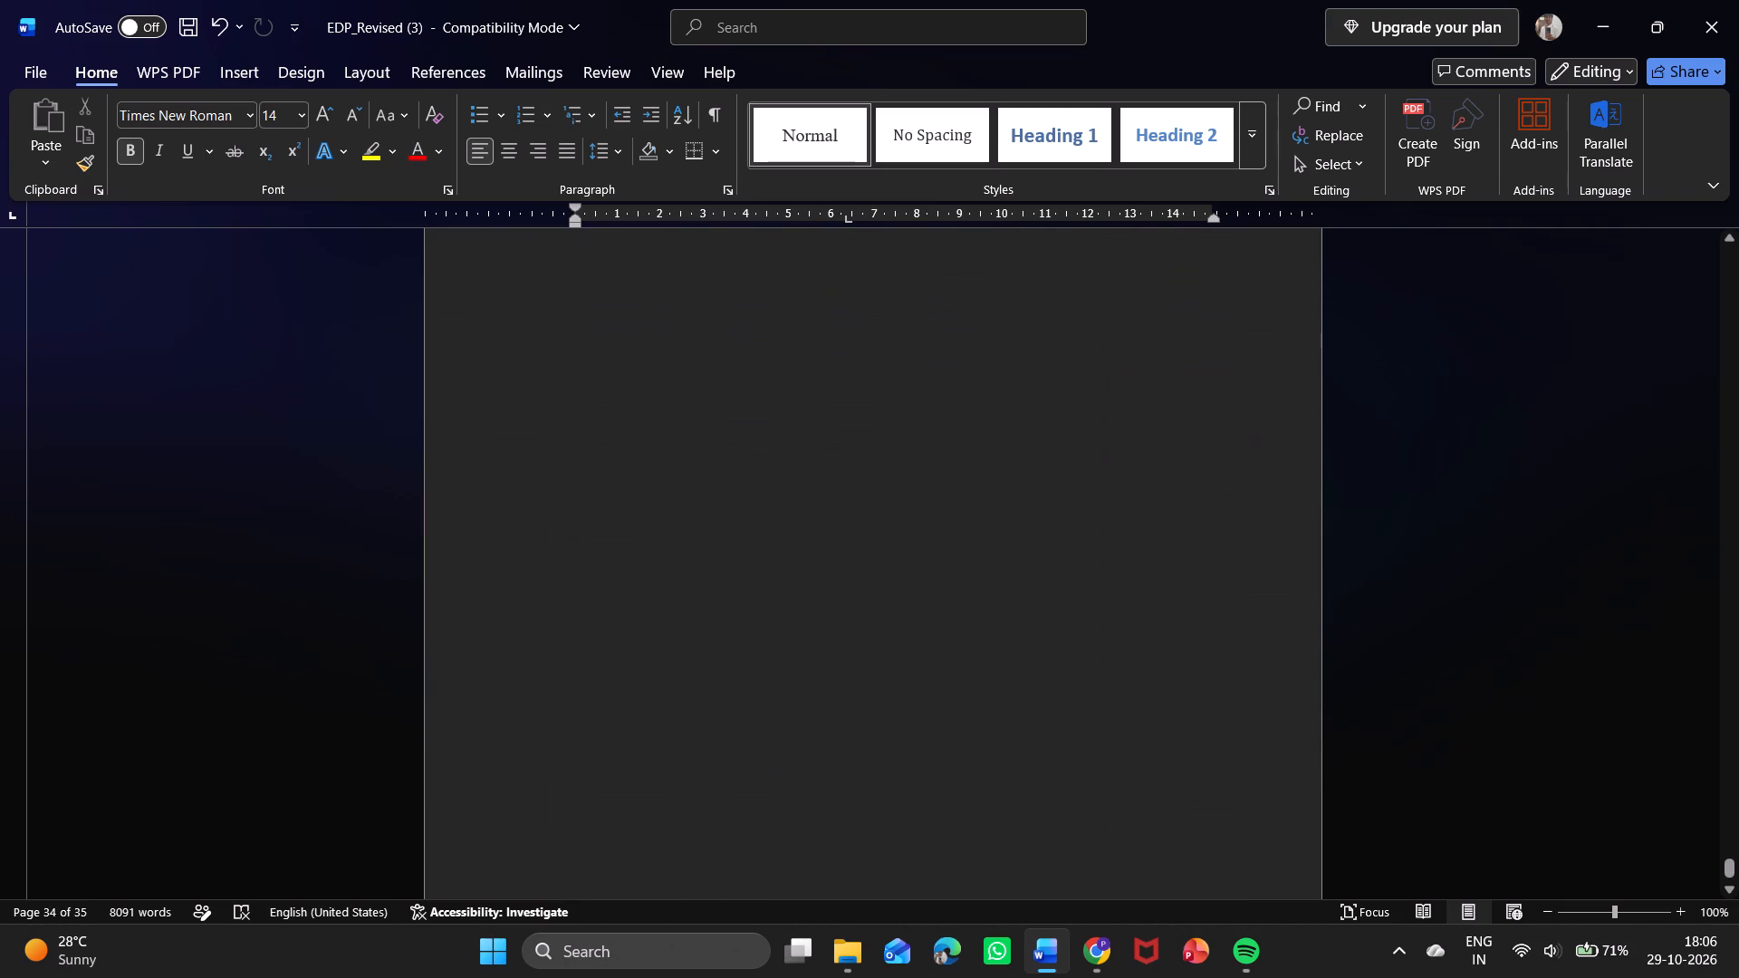
{"action": "scroll", "coordinate": [678, 475], "scroll_direction": "down", "scroll_amount": 4}
{"action": "scroll", "coordinate": [678, 475], "scroll_direction": "up", "scroll_amount": 3}
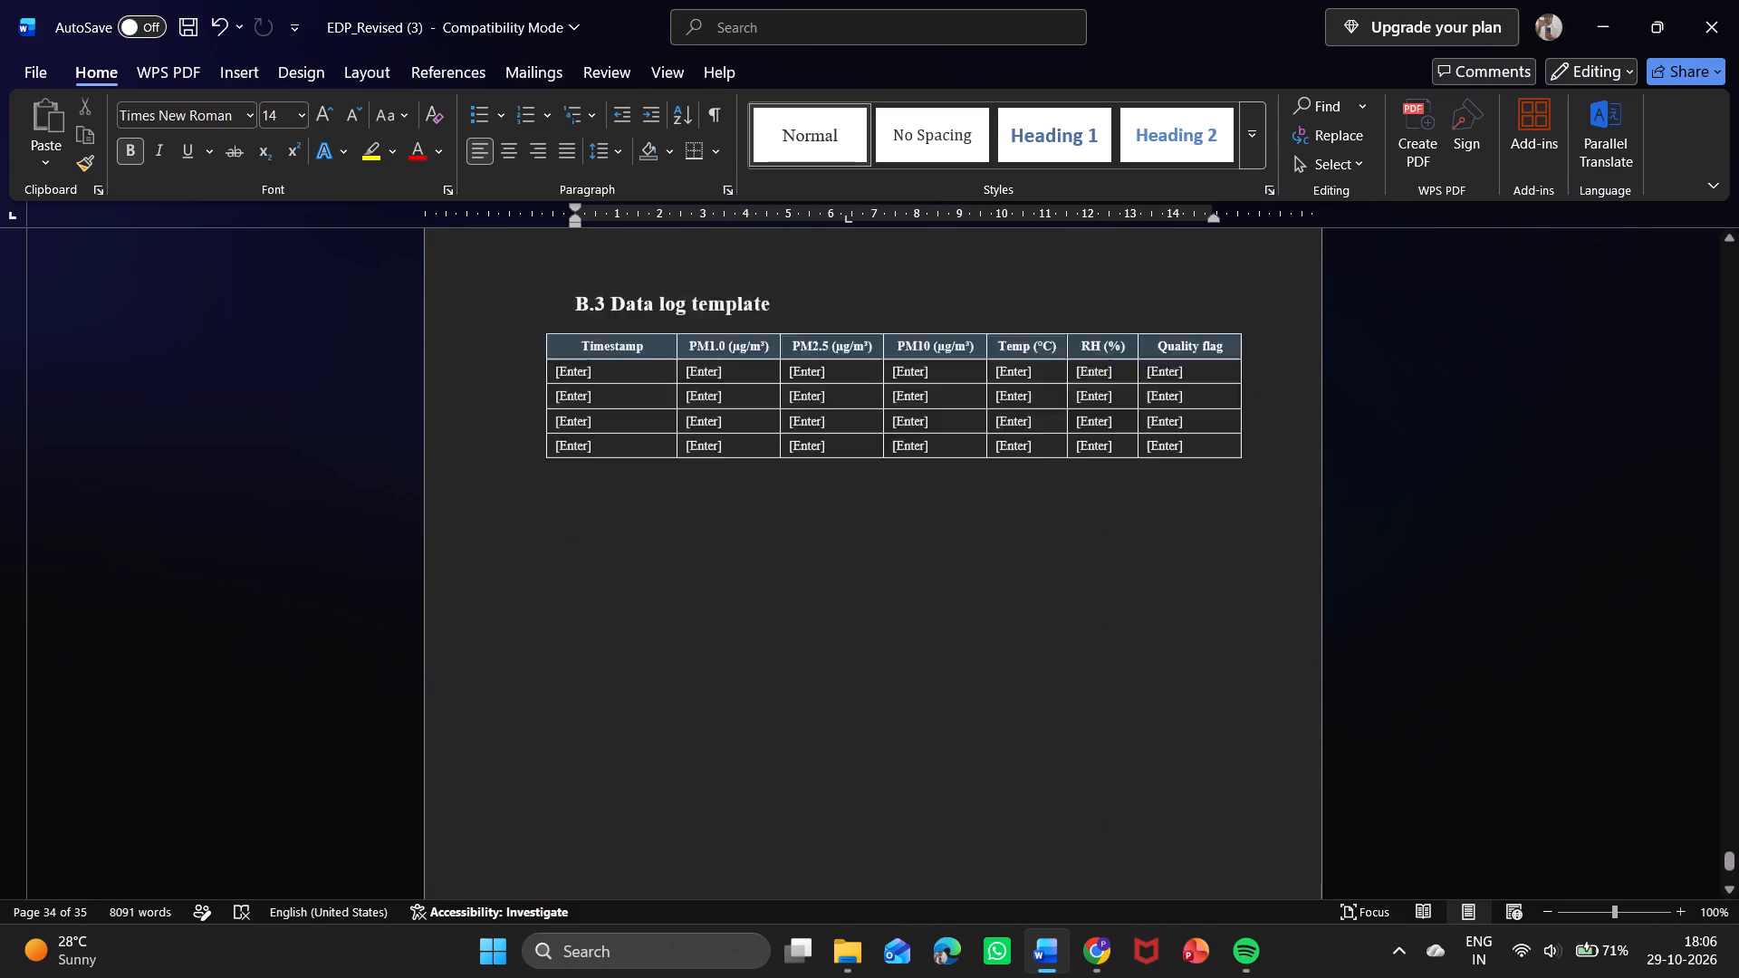
{"action": "scroll", "coordinate": [678, 475], "scroll_direction": "up", "scroll_amount": 2}
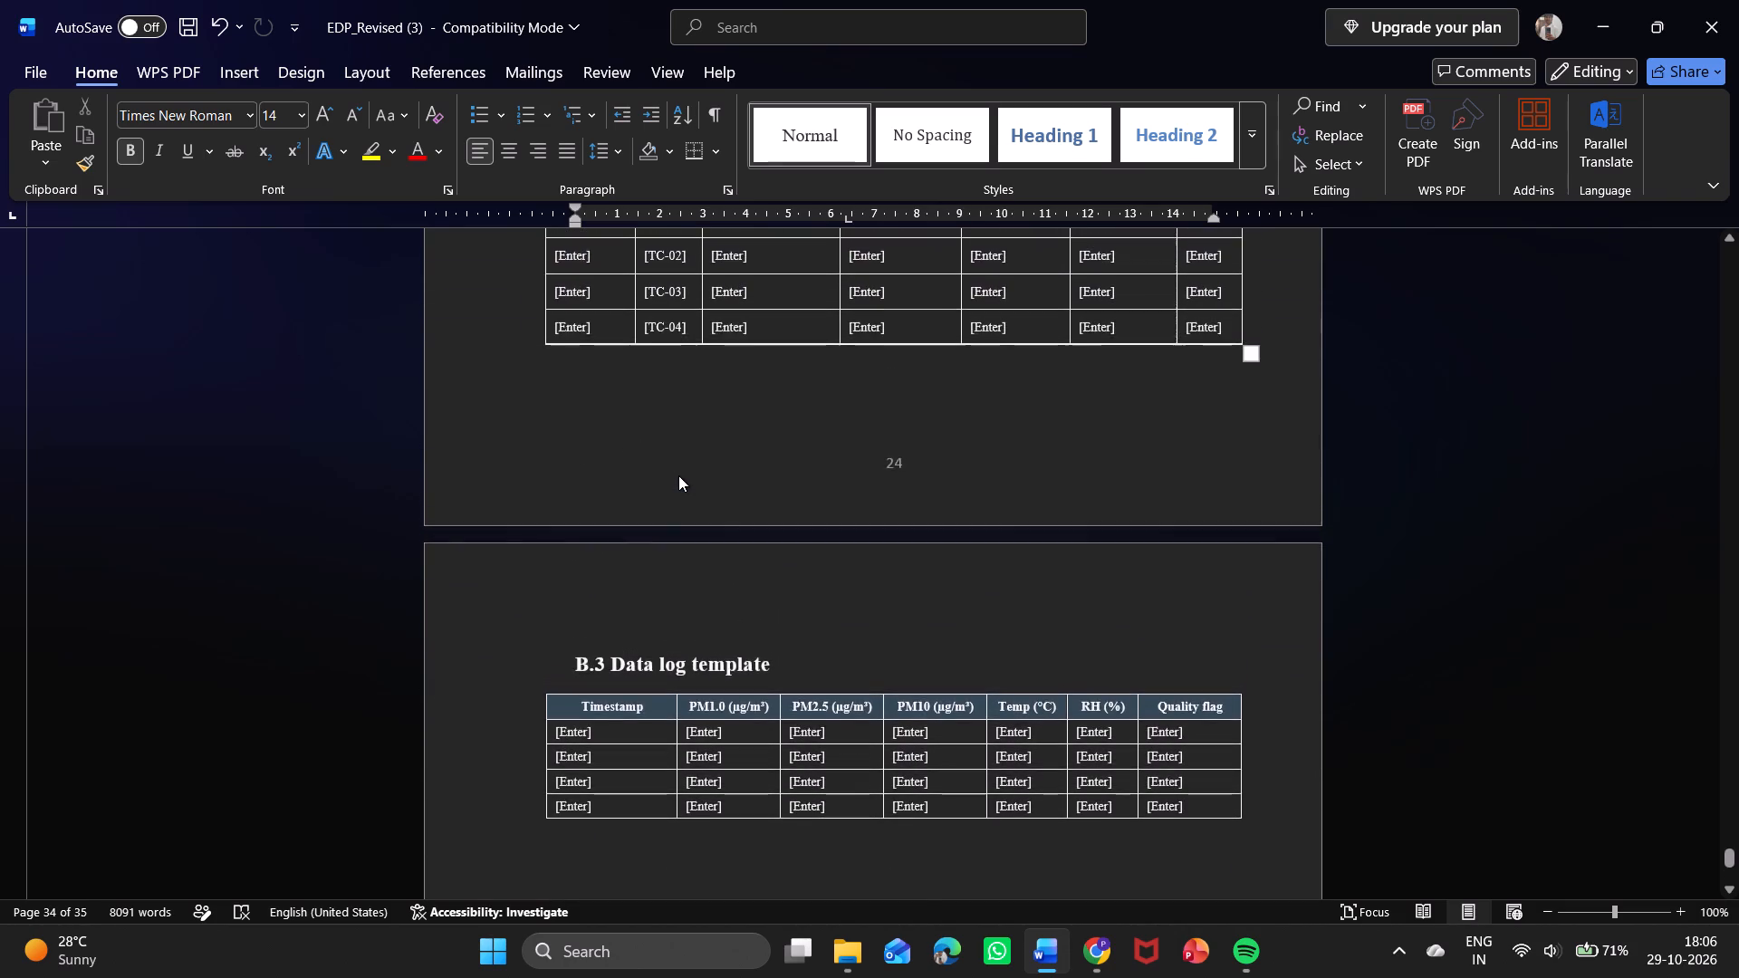
{"action": "scroll", "coordinate": [678, 475], "scroll_direction": "up", "scroll_amount": 2}
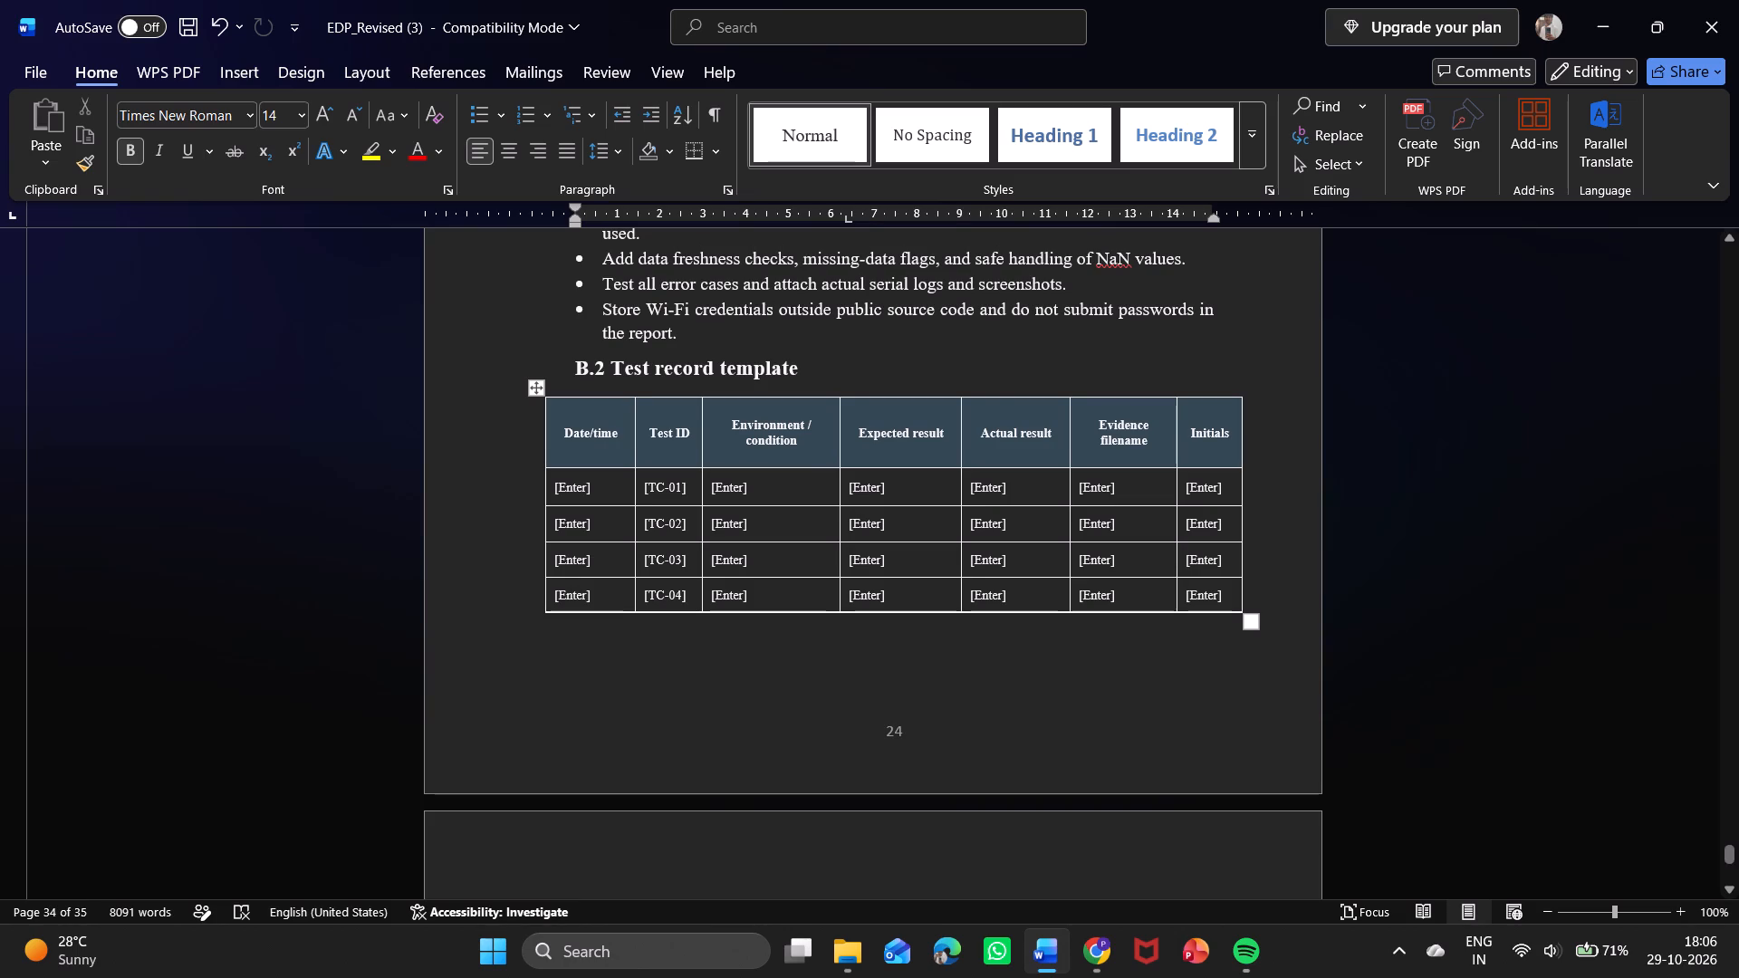
Look back through the B.1 required firmware completion list and the Appendix B code listing pages.
{"action": "scroll", "coordinate": [749, 421], "scroll_direction": "up", "scroll_amount": 3}
{"action": "scroll", "coordinate": [749, 421], "scroll_direction": "down", "scroll_amount": 1}
{"action": "scroll", "coordinate": [749, 421], "scroll_direction": "up", "scroll_amount": 1}
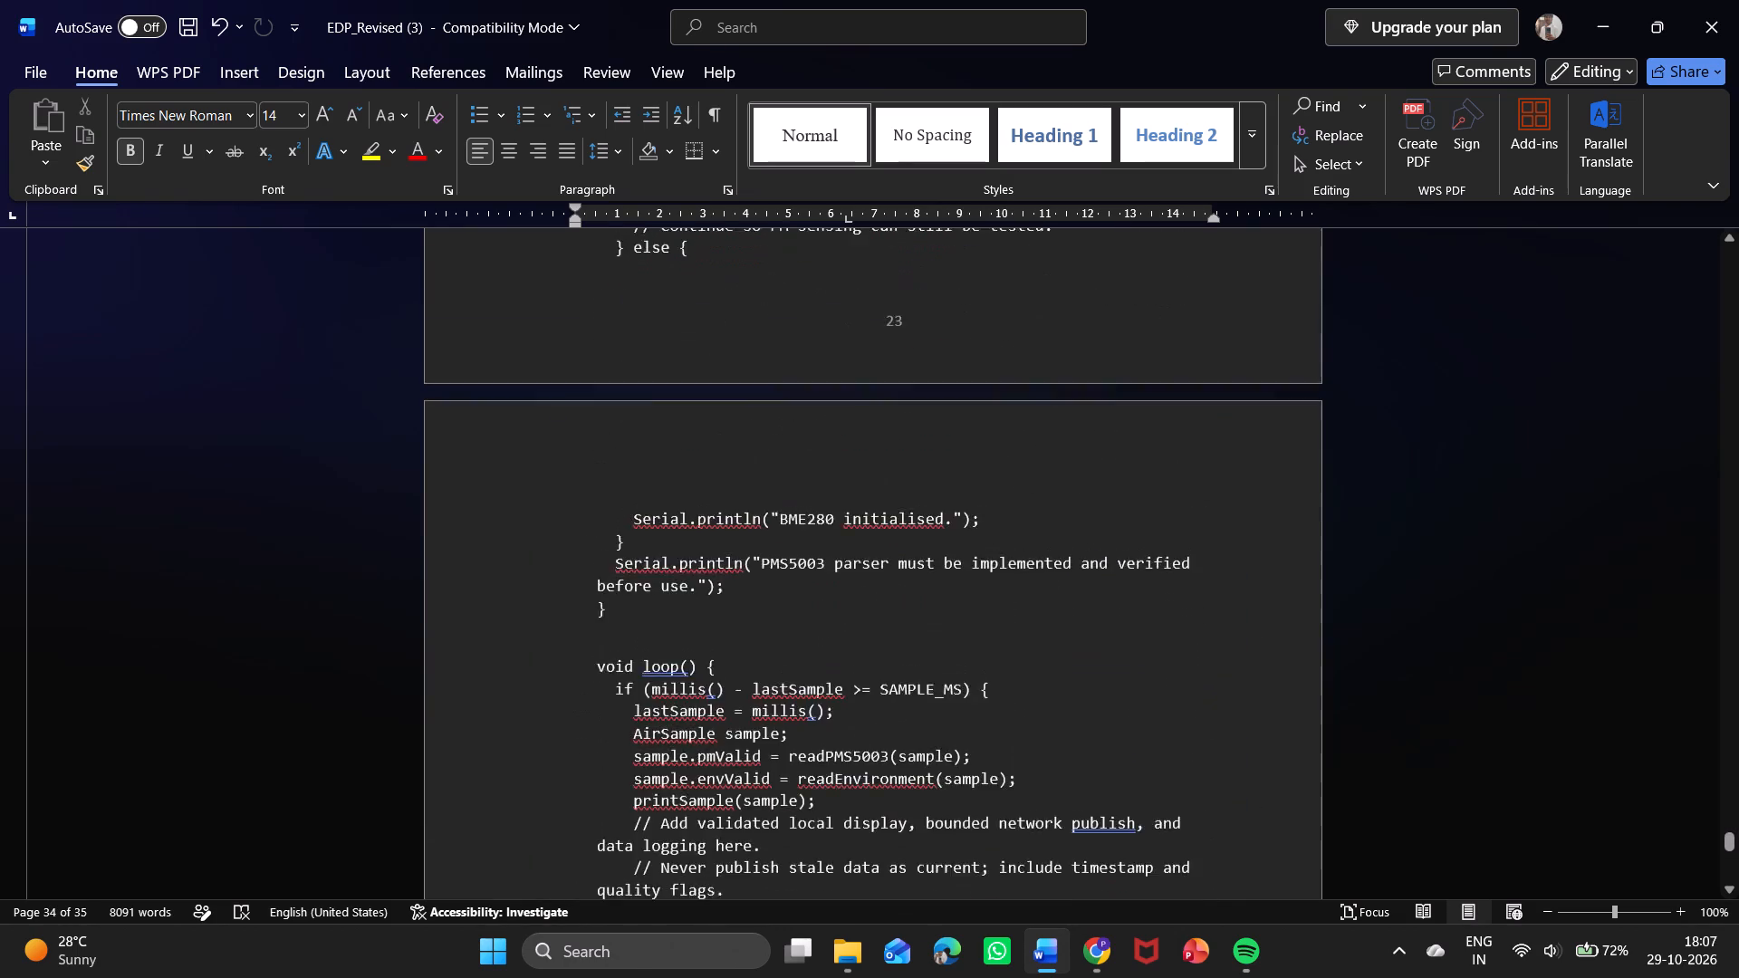
{"action": "scroll", "coordinate": [749, 421], "scroll_direction": "down", "scroll_amount": 2}
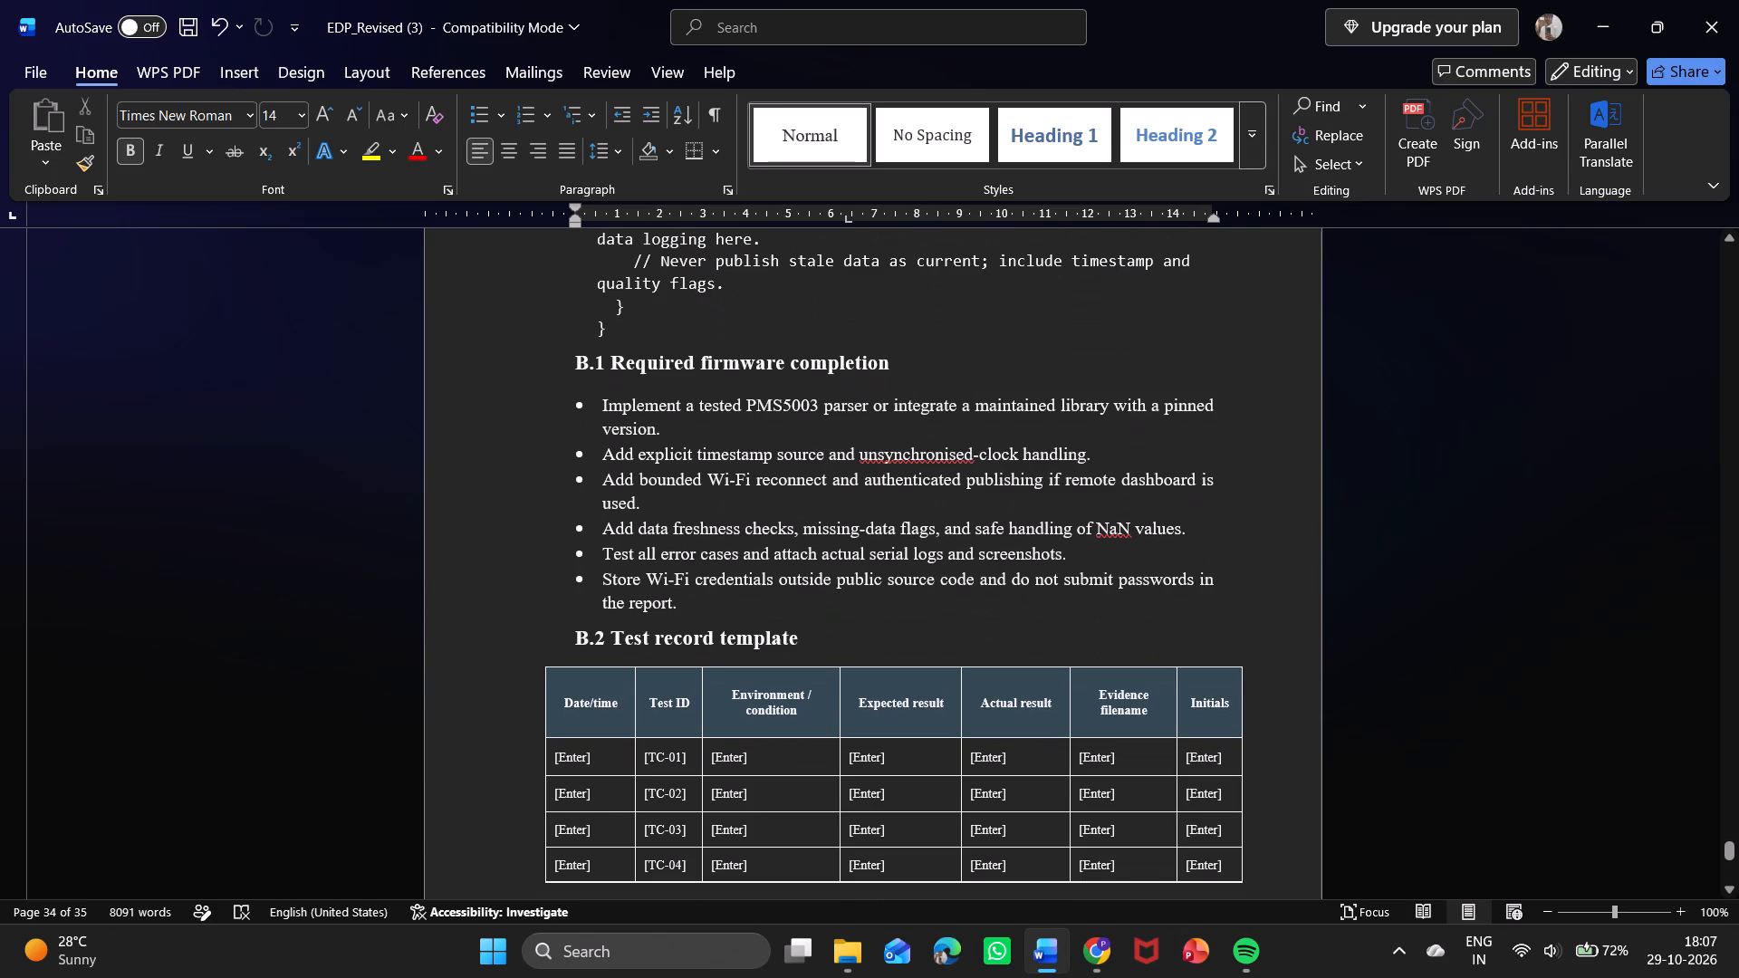
{"action": "scroll", "coordinate": [749, 421], "scroll_direction": "up", "scroll_amount": 2}
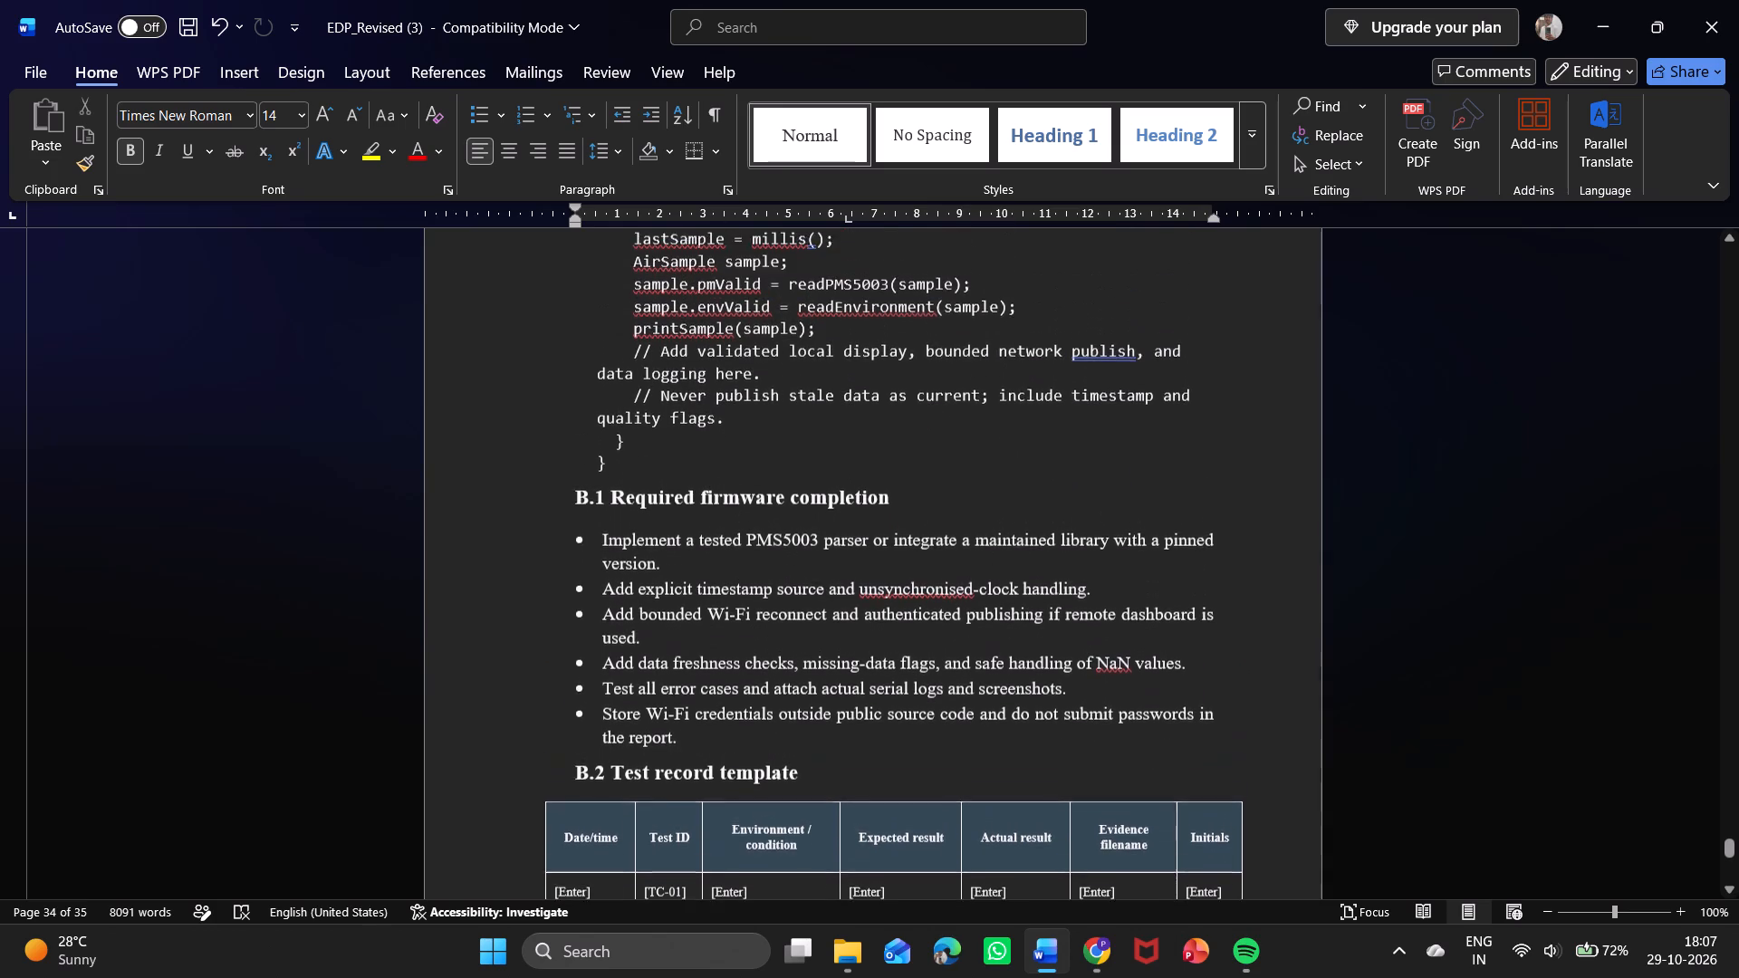
{"action": "scroll", "coordinate": [749, 421], "scroll_direction": "up", "scroll_amount": 3}
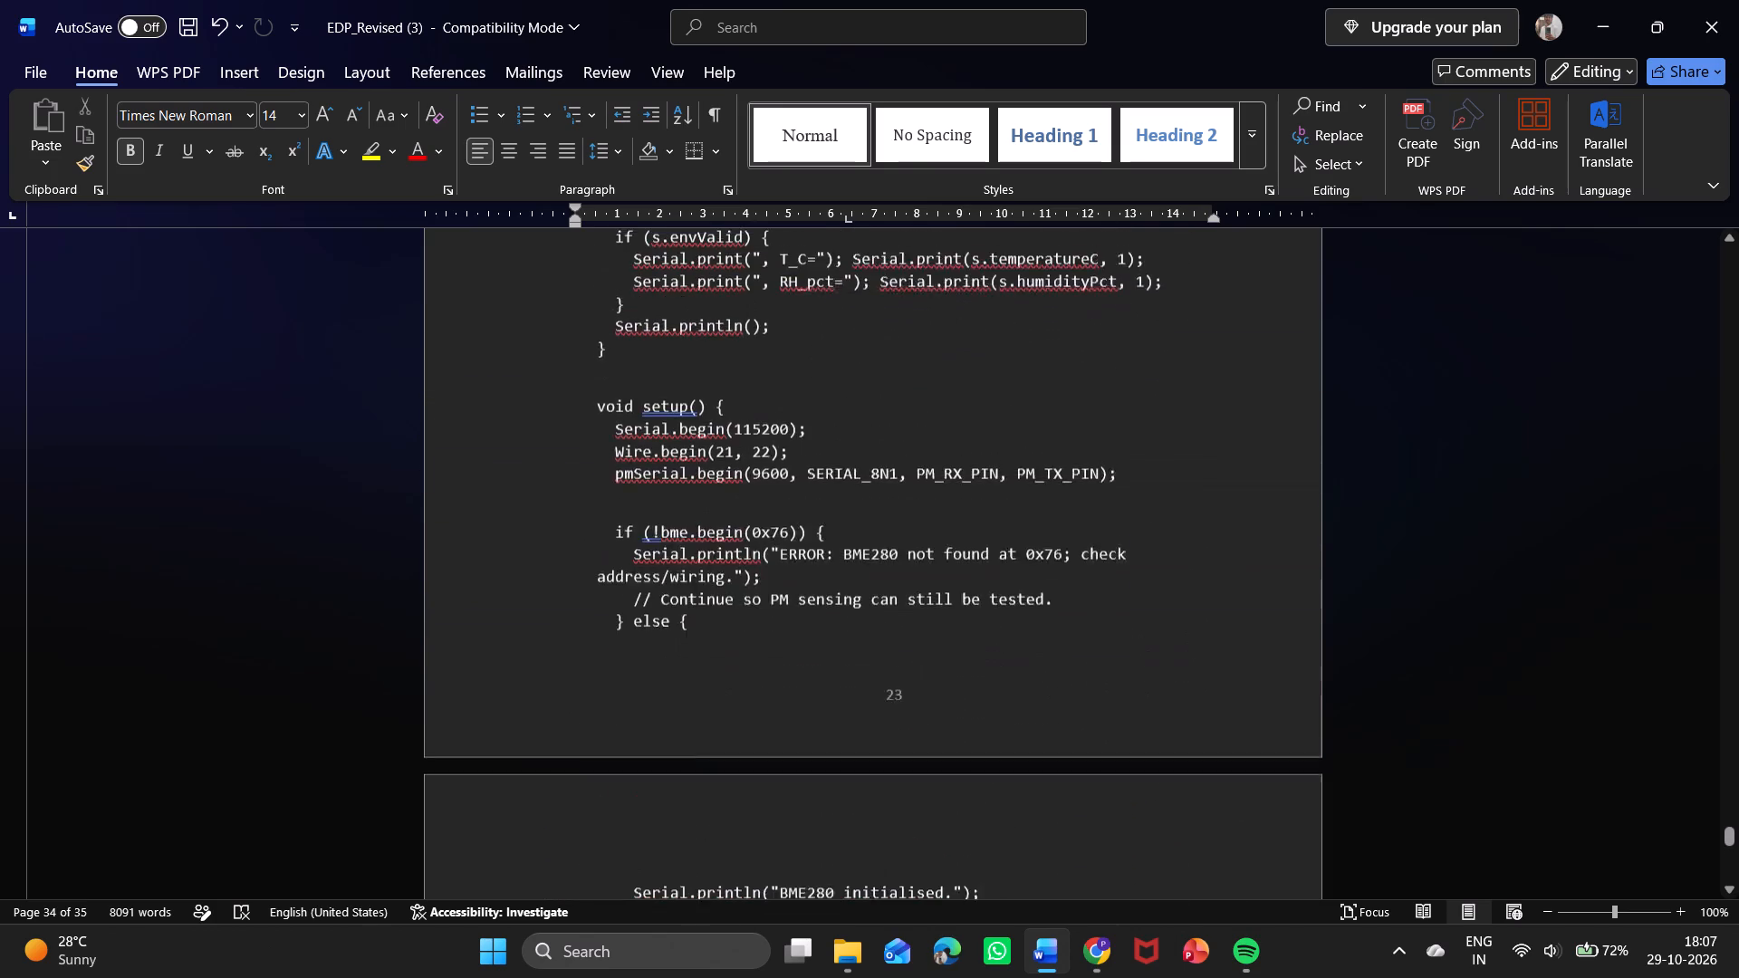
{"action": "scroll", "coordinate": [749, 421], "scroll_direction": "up", "scroll_amount": 5}
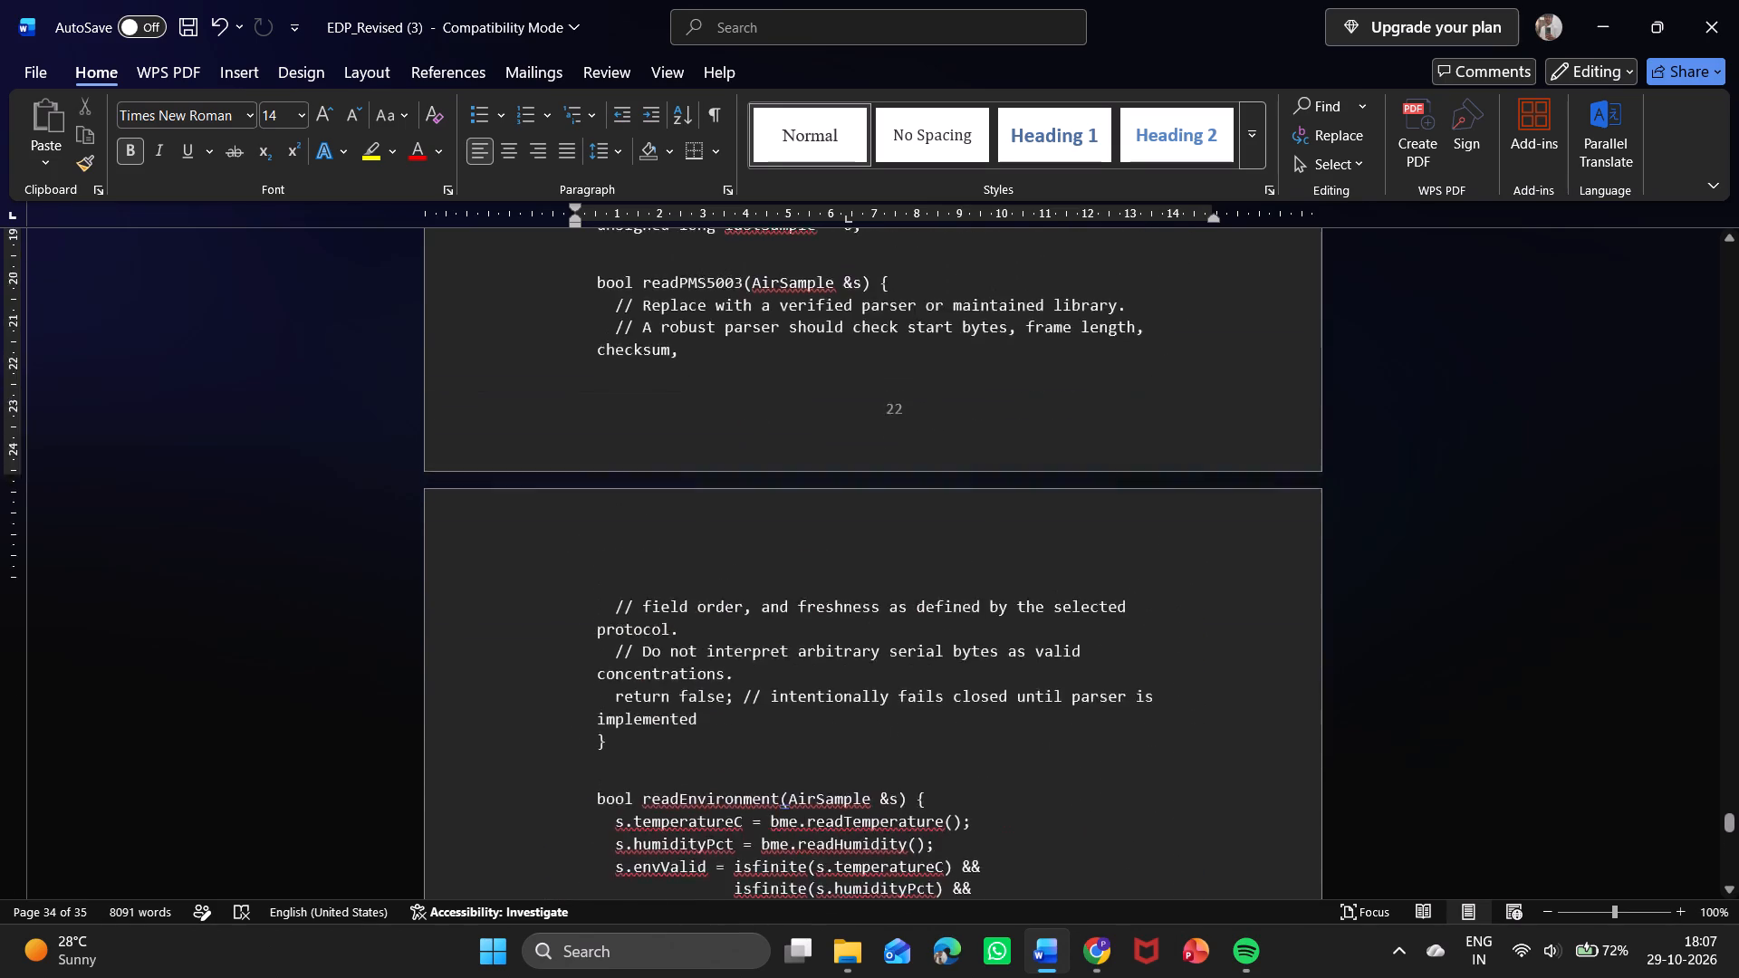
{"action": "scroll", "coordinate": [749, 421], "scroll_direction": "up", "scroll_amount": 3}
Look back through the Appendix A assembly checklist and bill of materials, the references and the start of Chapter 5.
{"action": "scroll", "coordinate": [749, 421], "scroll_direction": "down", "scroll_amount": 2}
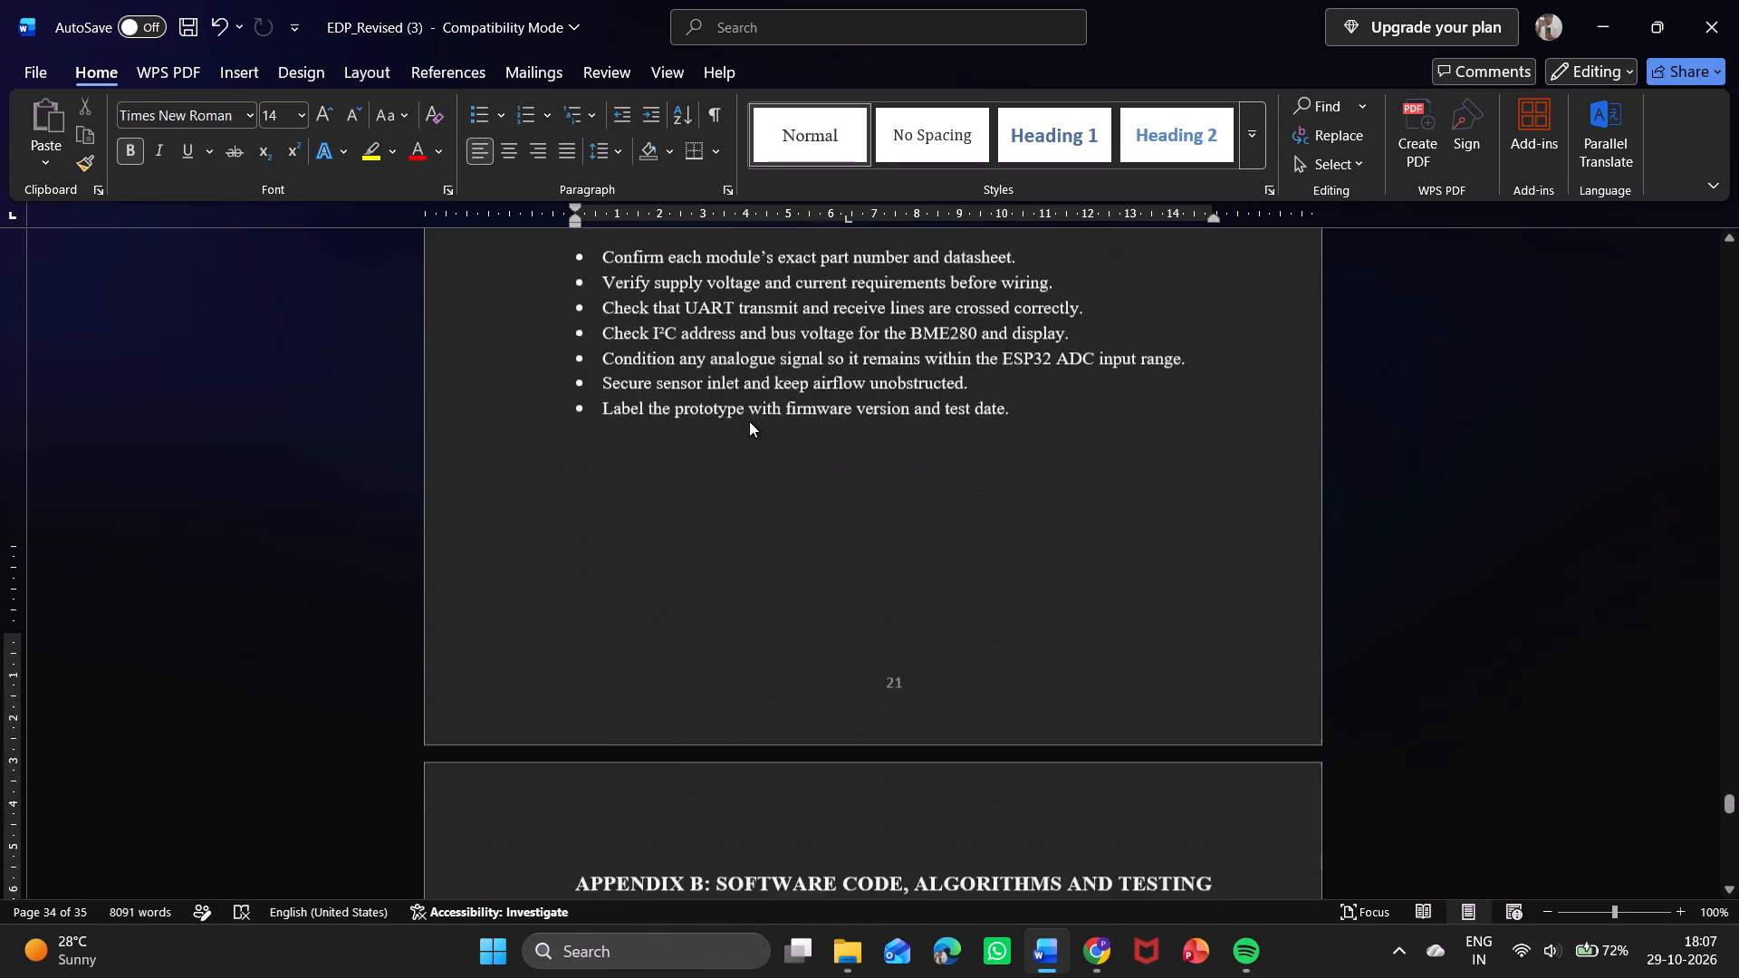
{"action": "scroll", "coordinate": [749, 421], "scroll_direction": "down", "scroll_amount": 1}
{"action": "scroll", "coordinate": [749, 421], "scroll_direction": "up", "scroll_amount": 2}
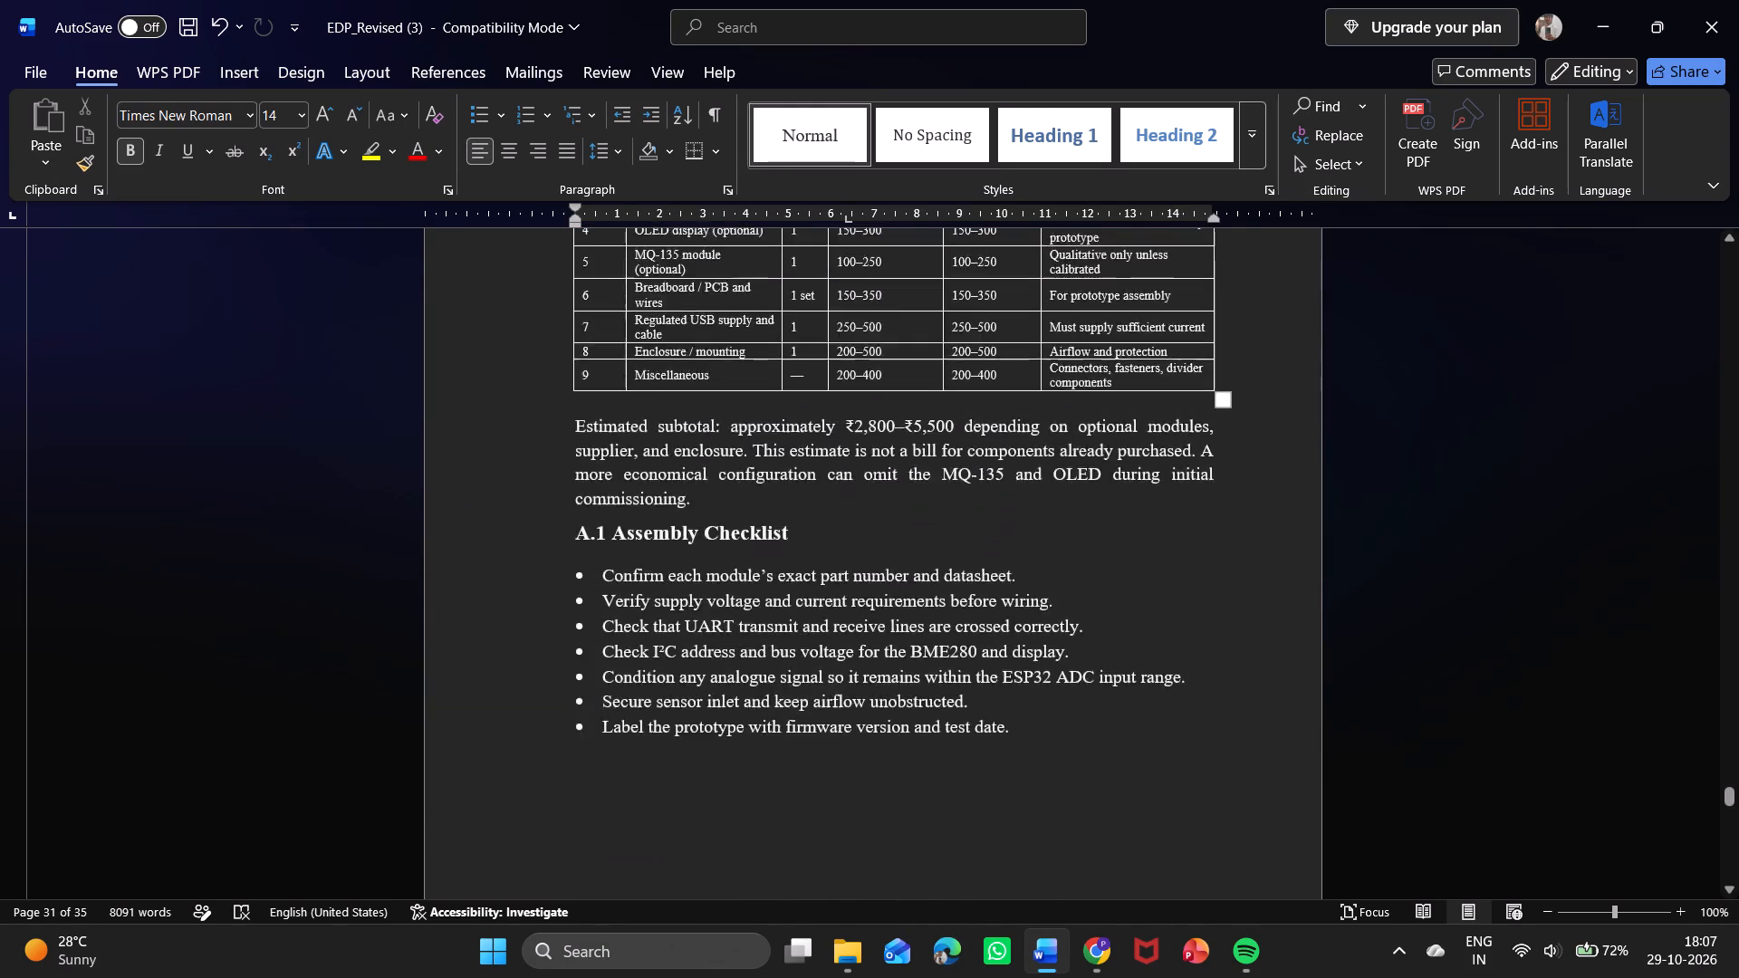
{"action": "scroll", "coordinate": [749, 421], "scroll_direction": "up", "scroll_amount": 3}
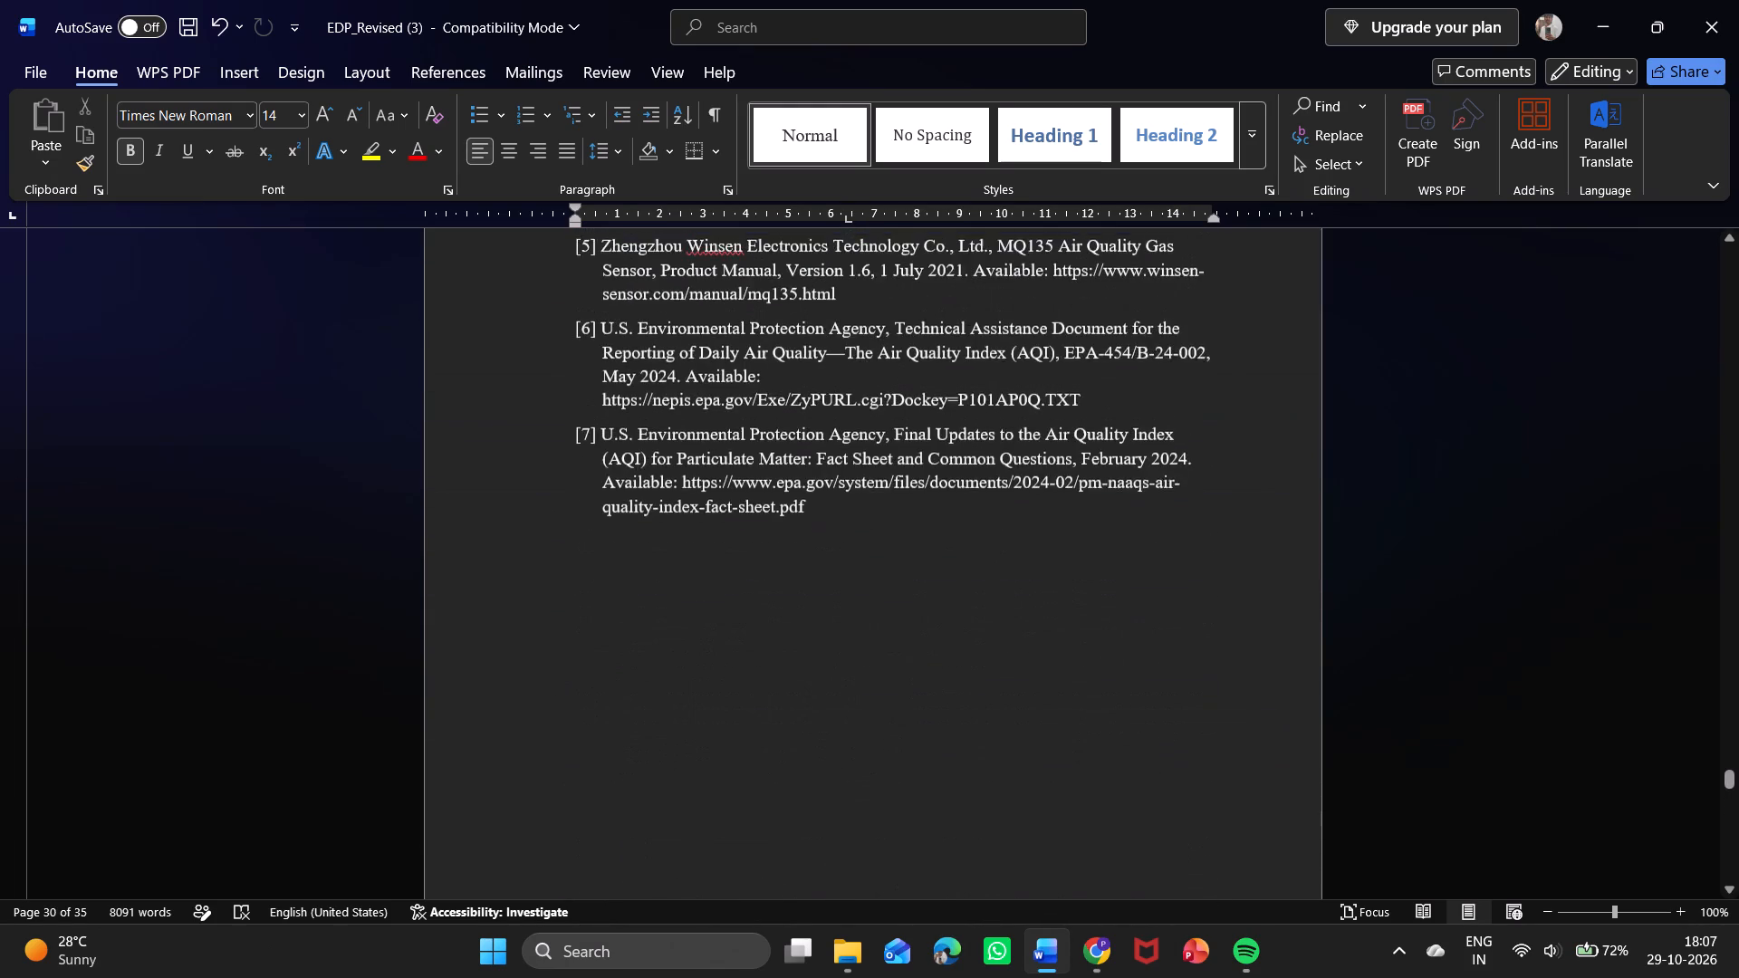
{"action": "scroll", "coordinate": [749, 421], "scroll_direction": "up", "scroll_amount": 4}
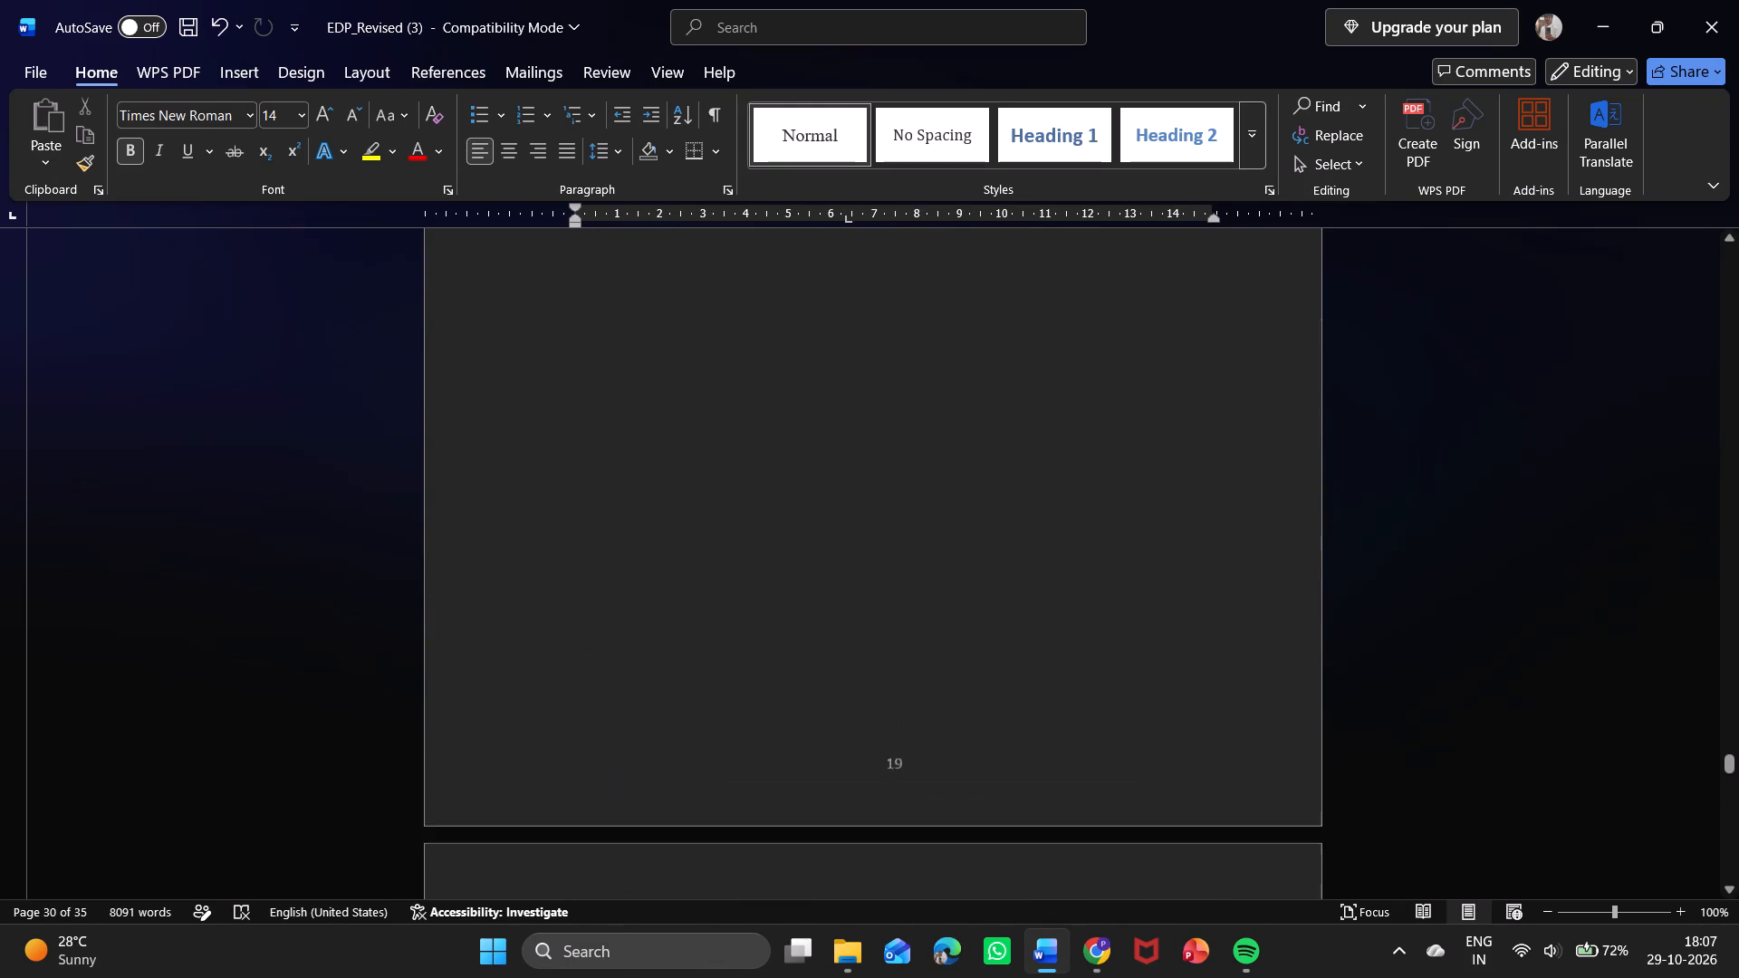
{"action": "scroll", "coordinate": [749, 421], "scroll_direction": "up", "scroll_amount": 4}
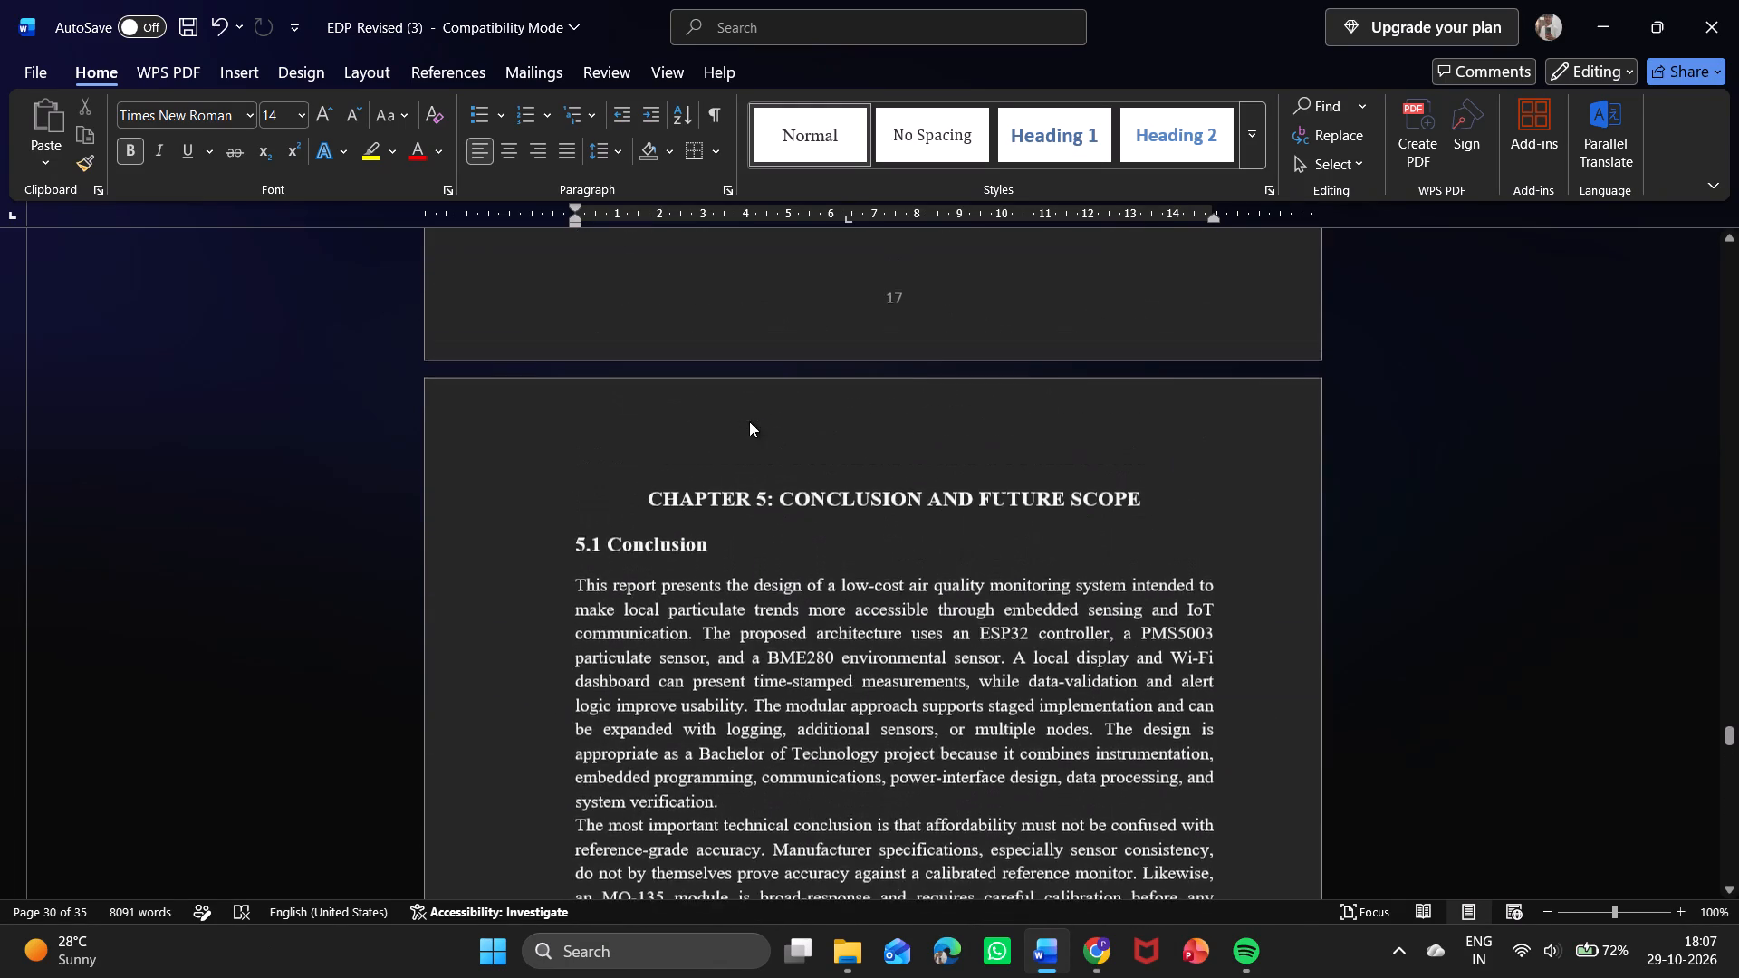
Examine the section 4.8 objective-wise evaluation table and the section 4.7 page before it.
{"action": "scroll", "coordinate": [749, 421], "scroll_direction": "up", "scroll_amount": 3}
{"action": "scroll", "coordinate": [749, 421], "scroll_direction": "down", "scroll_amount": 1}
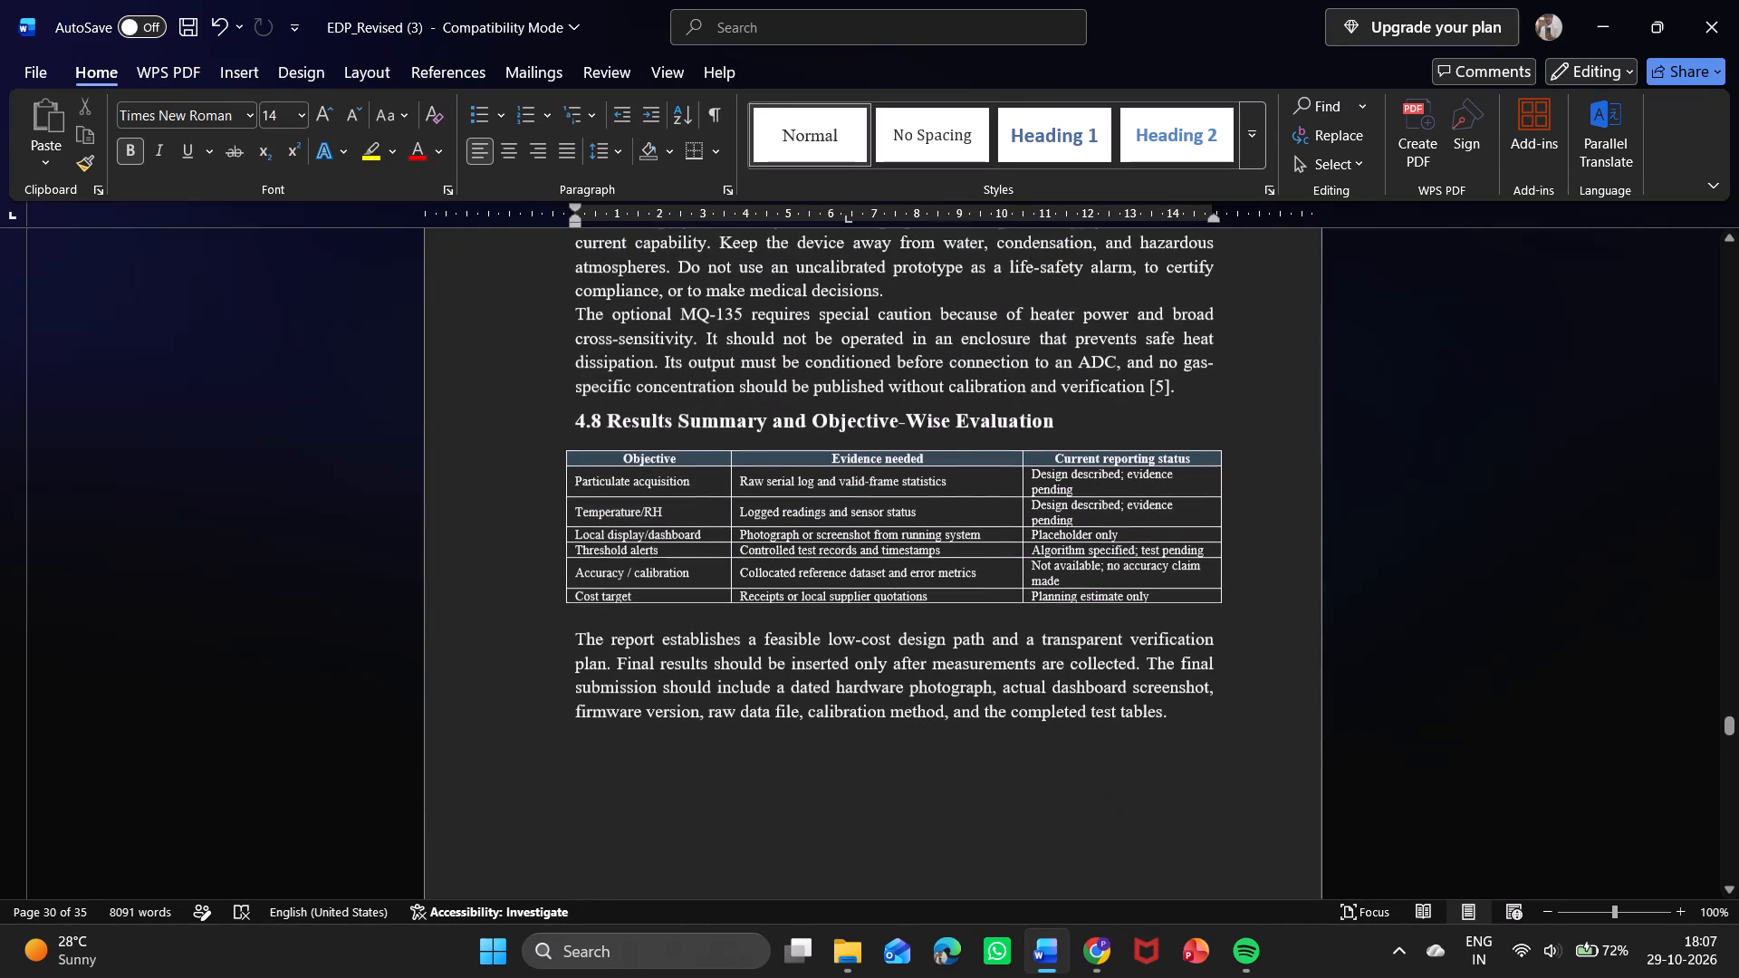
{"action": "scroll", "coordinate": [749, 421], "scroll_direction": "down", "scroll_amount": 2}
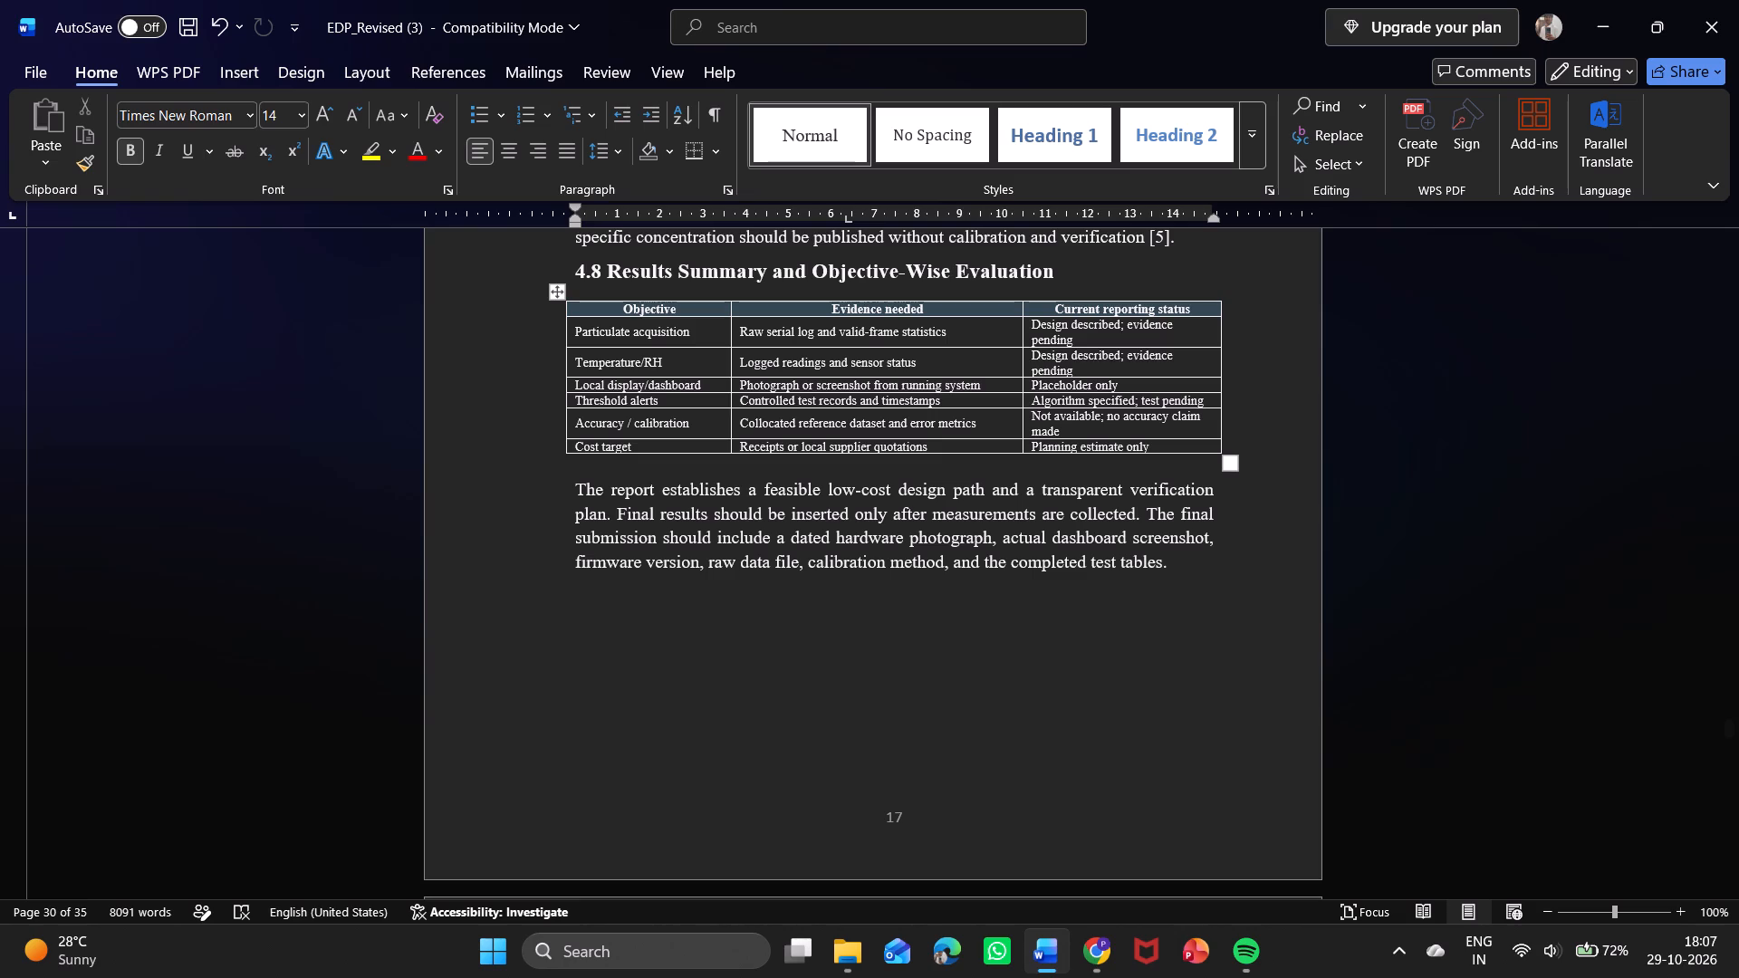
{"action": "scroll", "coordinate": [670, 479], "scroll_direction": "up", "scroll_amount": 4}
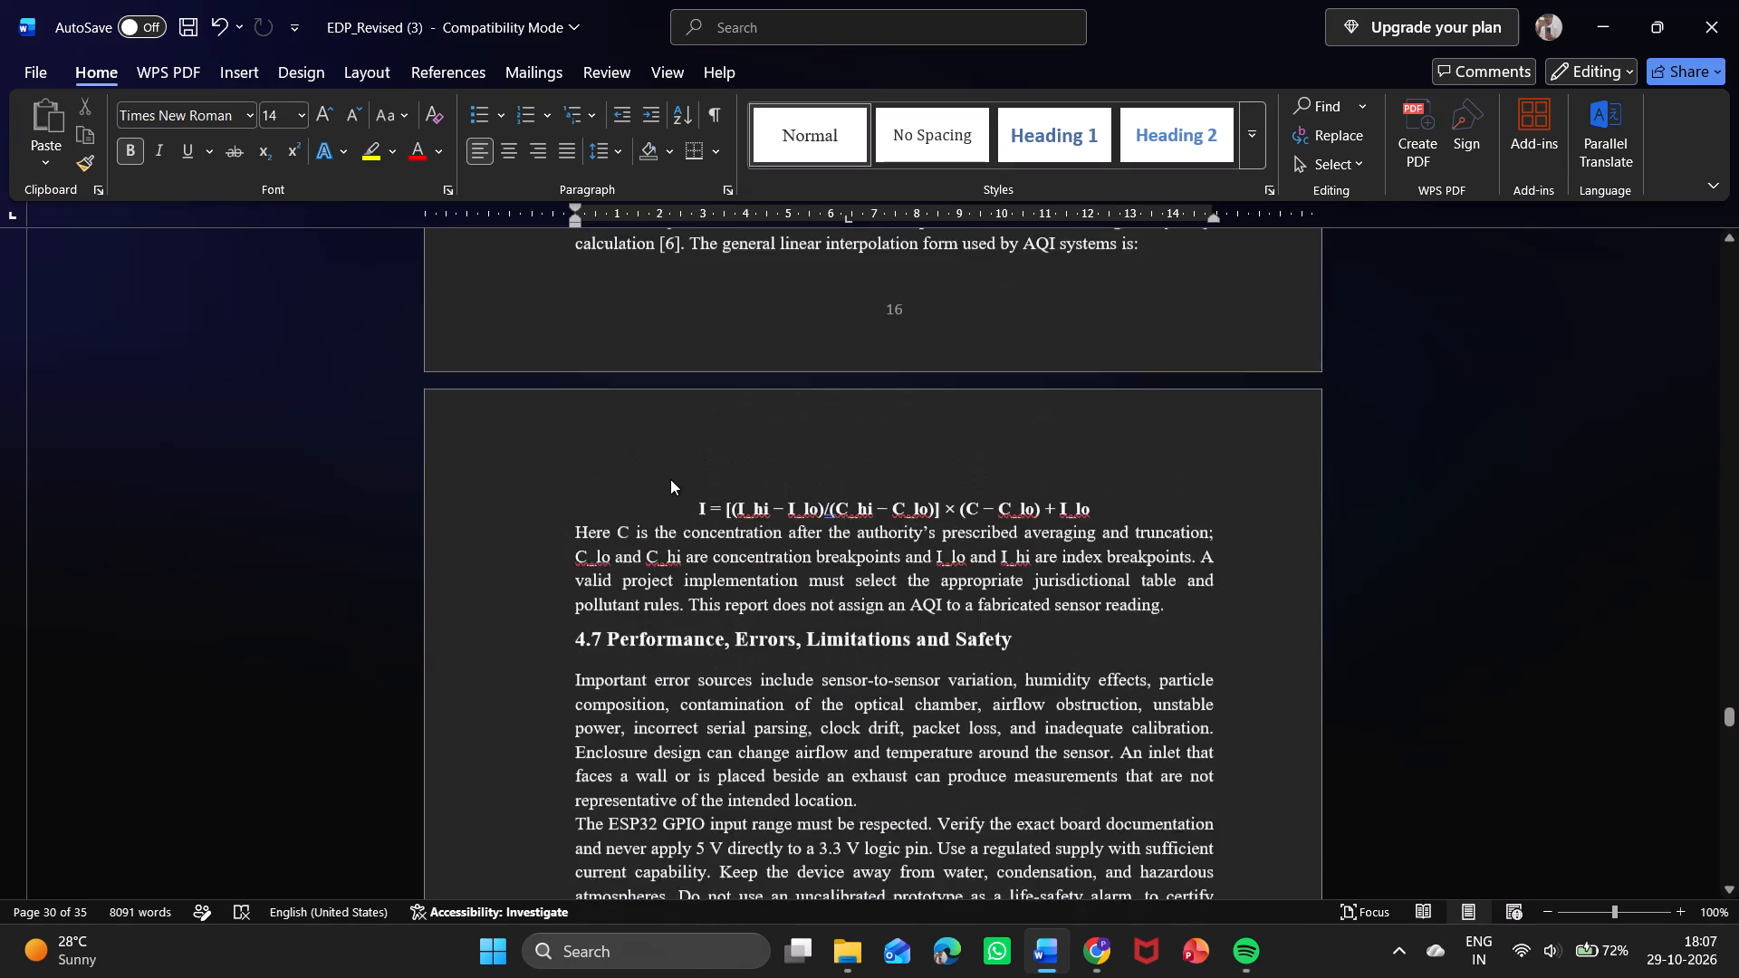
Recheck the pages of section 4.6, the illustrative dashboard panel table and the section 4.5 heading.
{"action": "scroll", "coordinate": [670, 479], "scroll_direction": "up", "scroll_amount": 3}
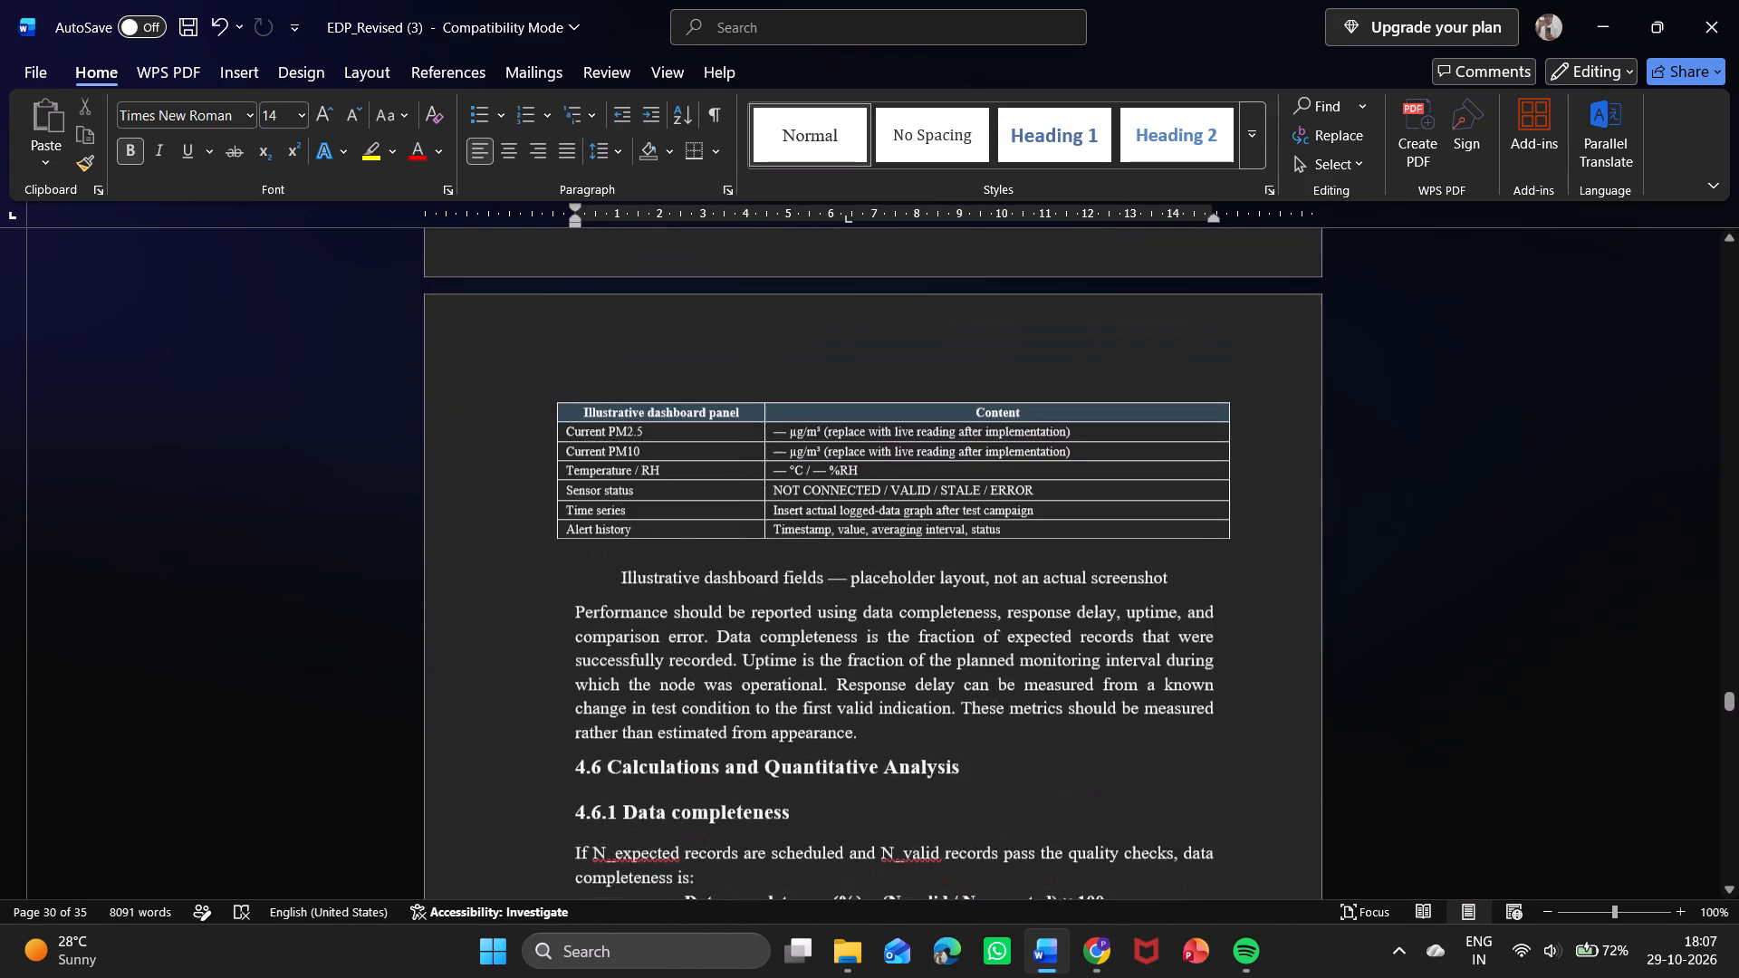
{"action": "scroll", "coordinate": [670, 479], "scroll_direction": "up", "scroll_amount": 3}
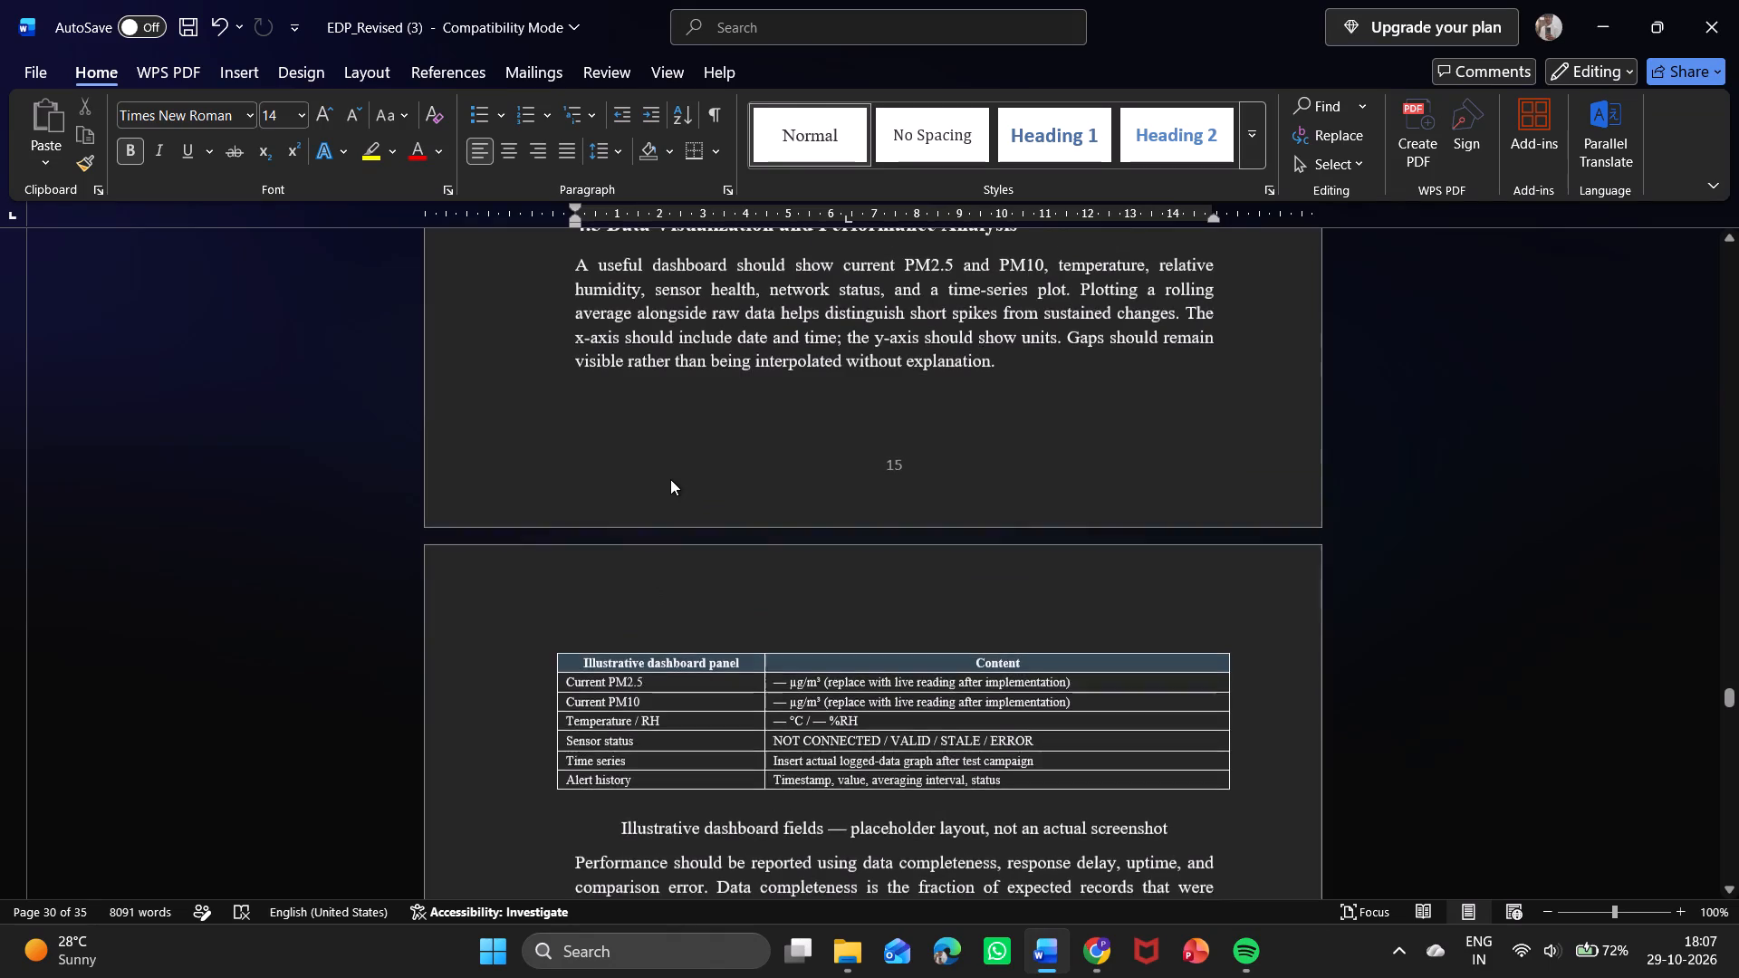
{"action": "scroll", "coordinate": [670, 479], "scroll_direction": "down", "scroll_amount": 1}
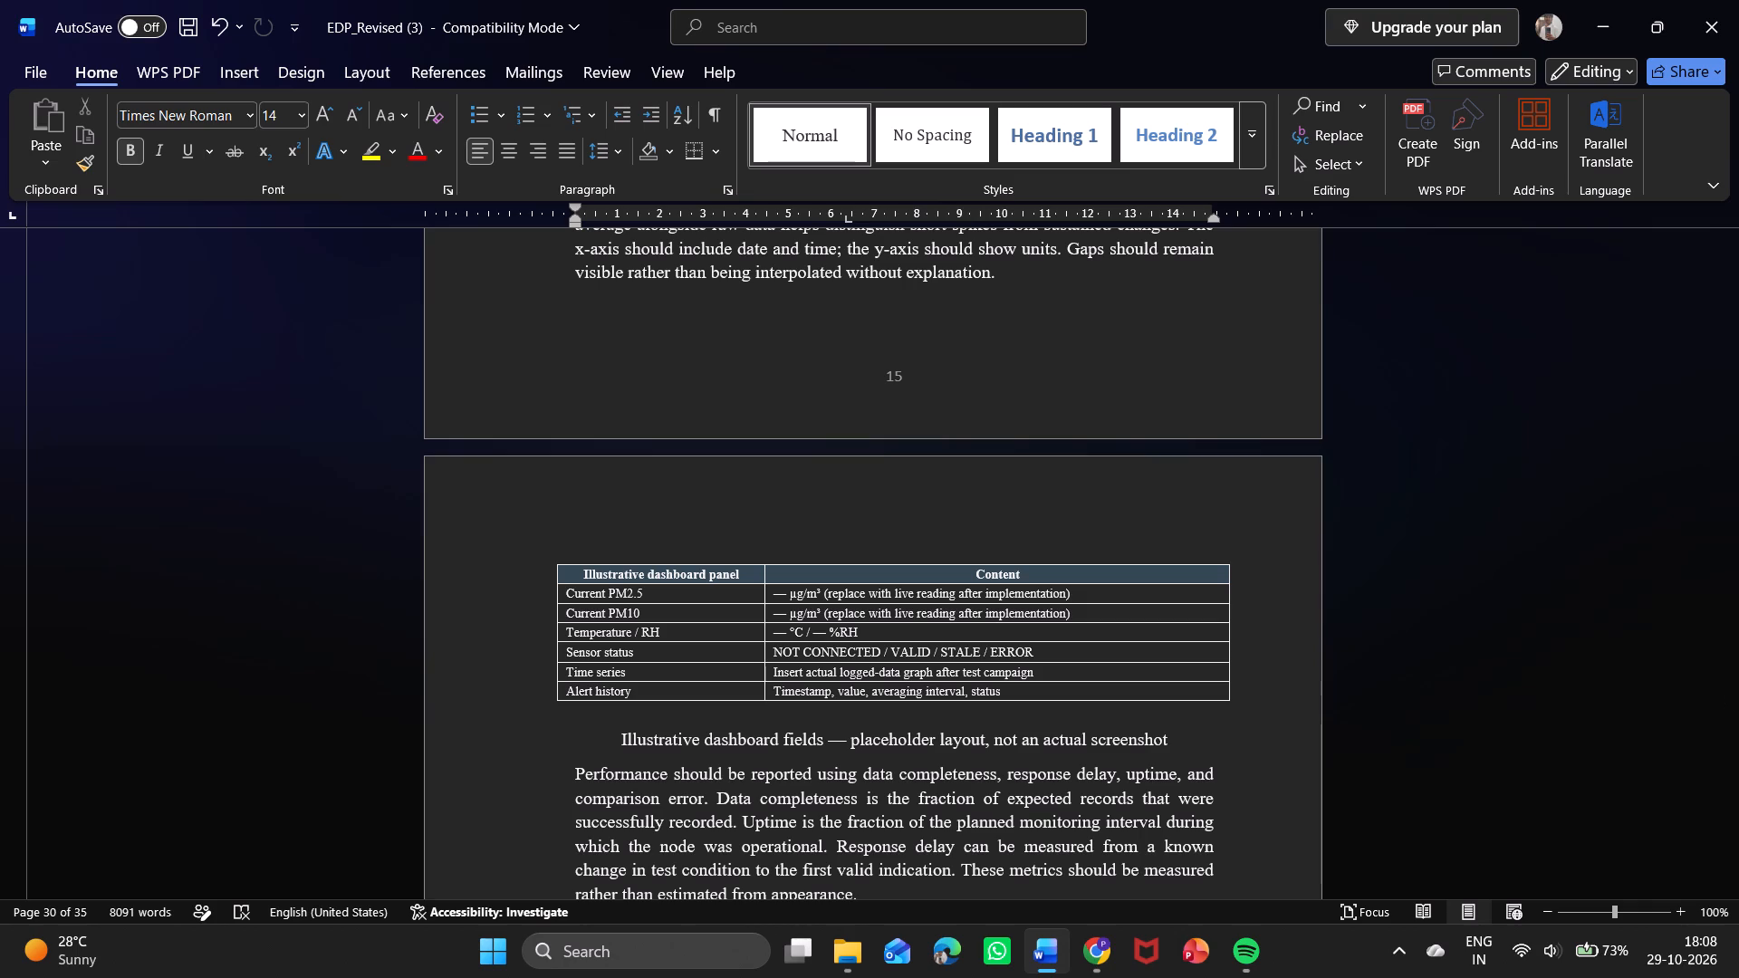
{"action": "scroll", "coordinate": [755, 537], "scroll_direction": "up", "scroll_amount": 1}
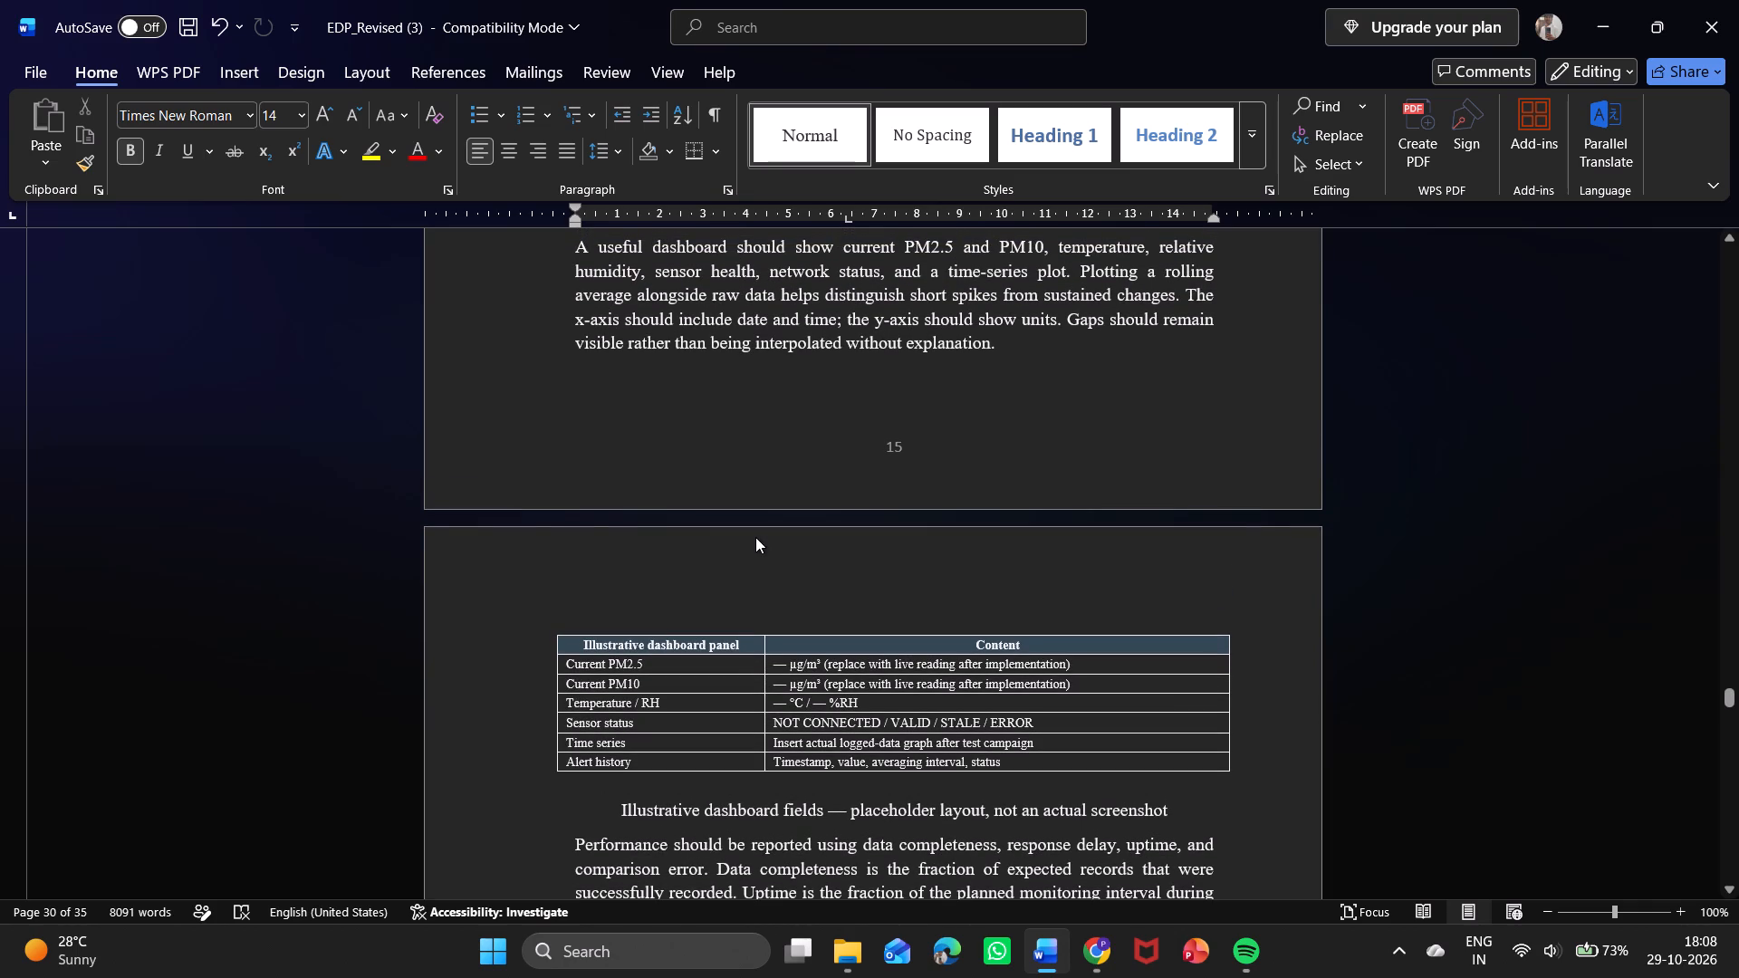
{"action": "scroll", "coordinate": [755, 537], "scroll_direction": "up", "scroll_amount": 1}
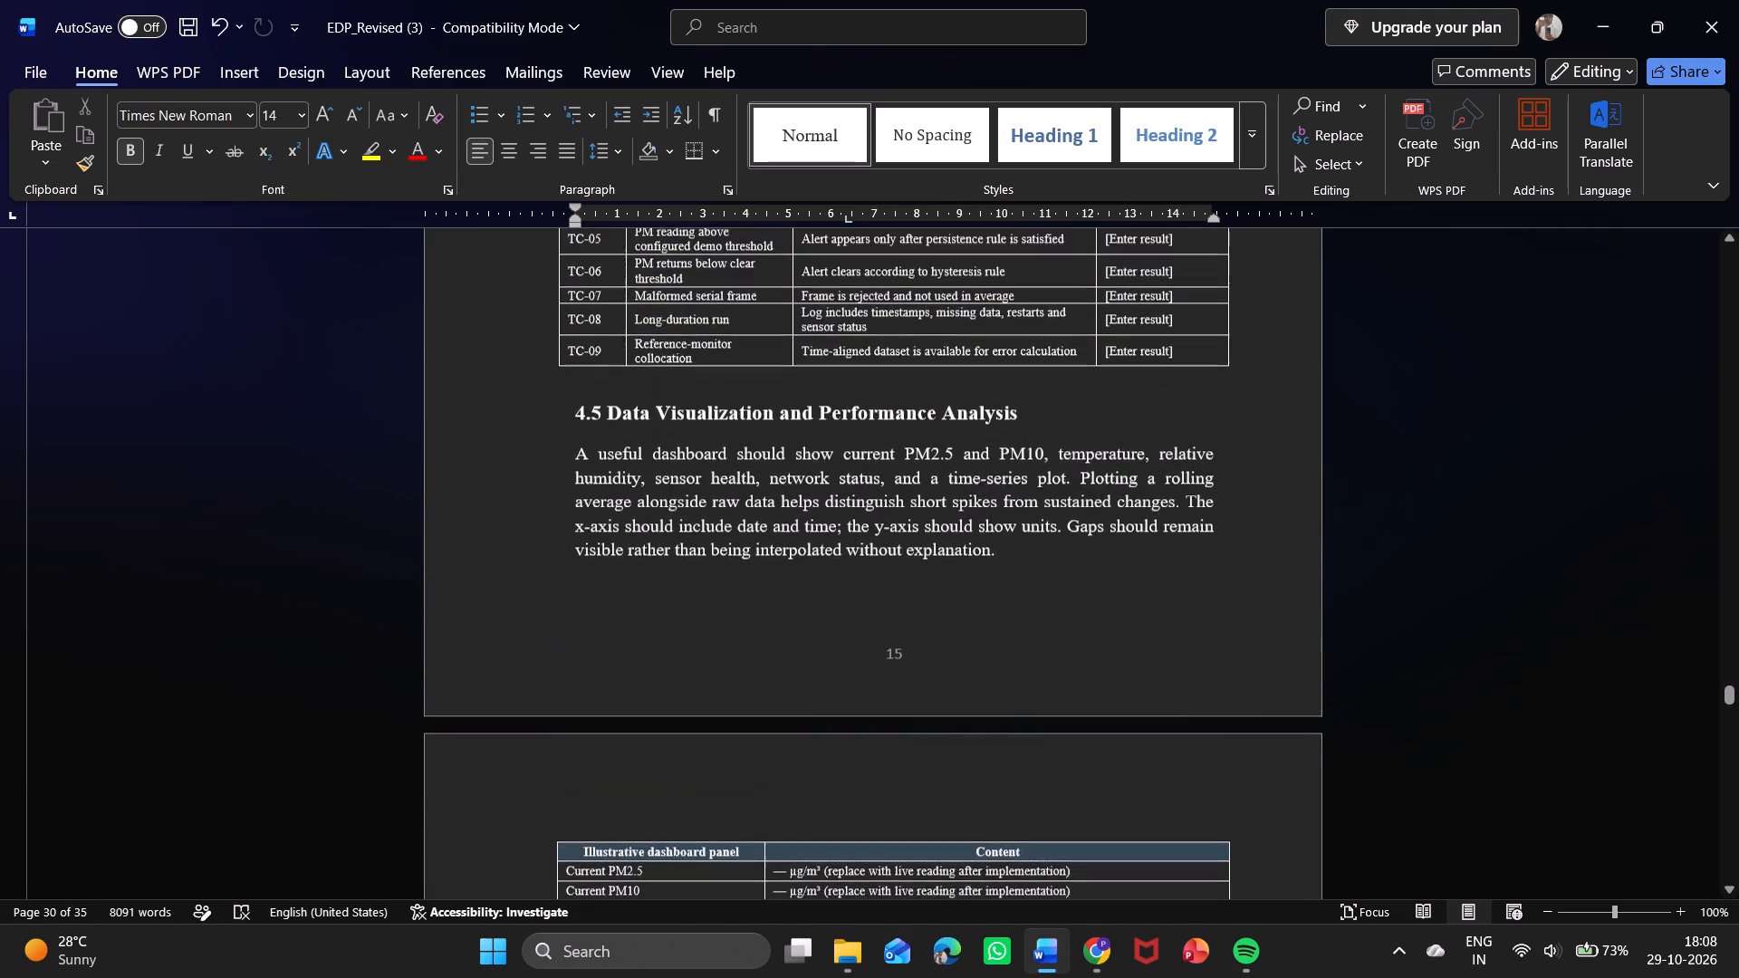
Recheck the page of the section 4.4 test cases table and where section 4.5 falls relative to it.
{"action": "scroll", "coordinate": [755, 537], "scroll_direction": "up", "scroll_amount": 1}
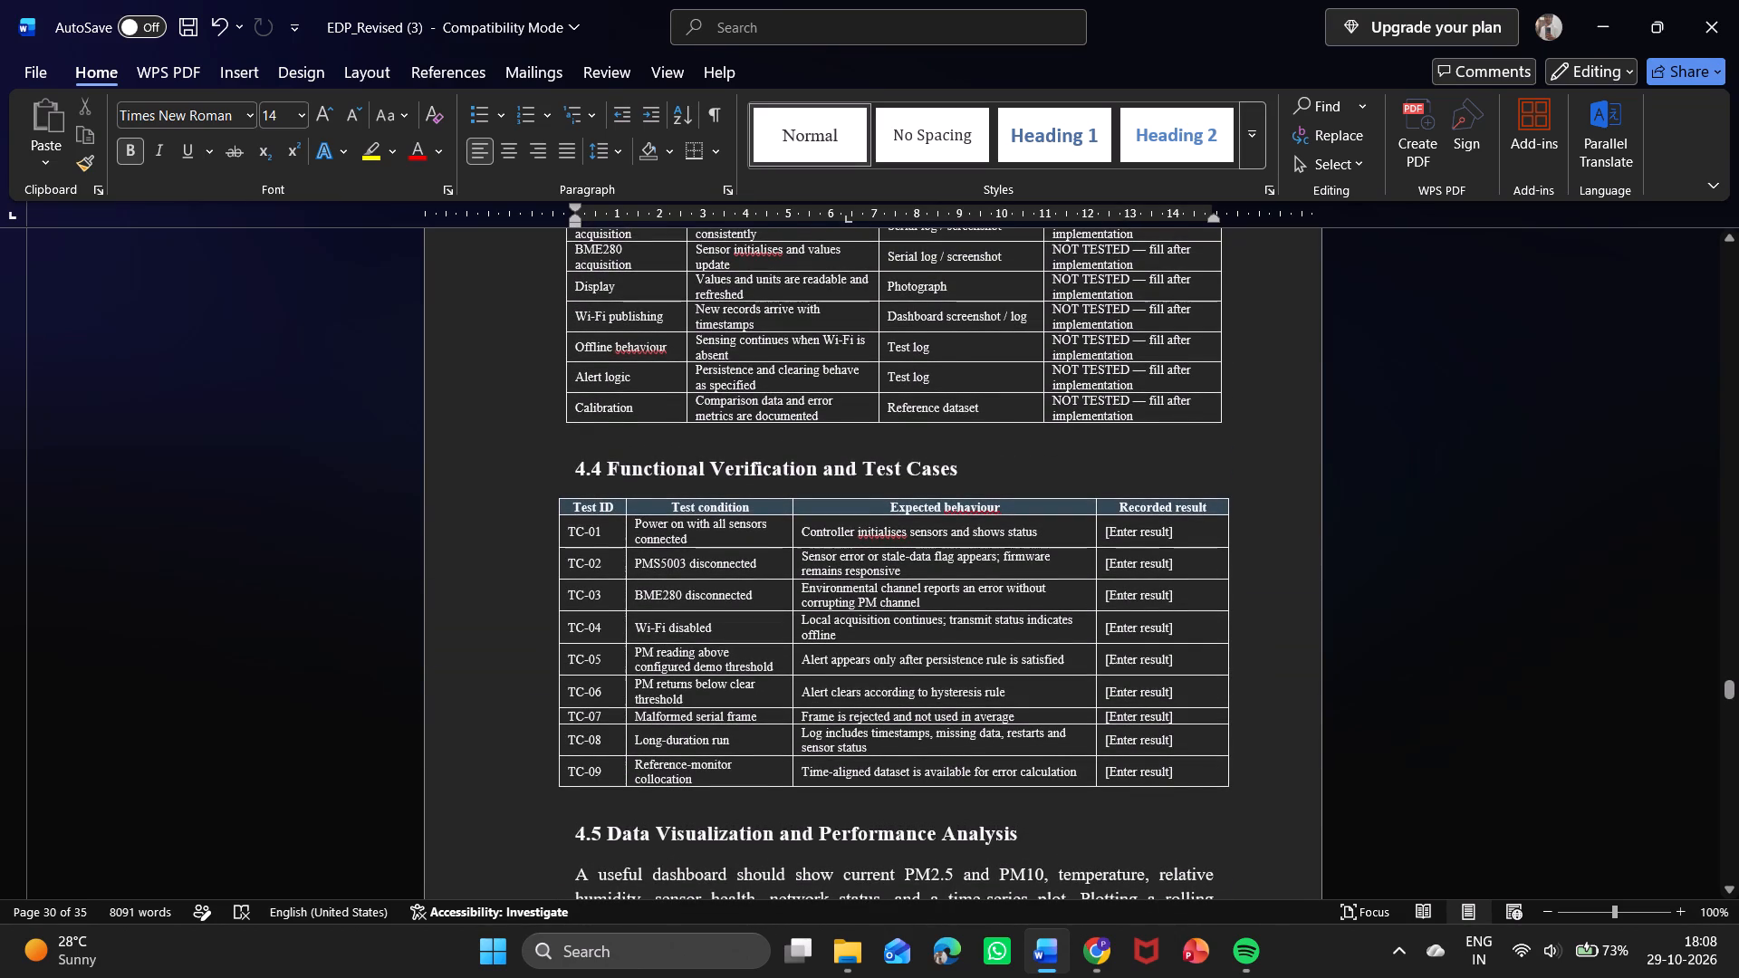
{"action": "scroll", "coordinate": [755, 537], "scroll_direction": "up", "scroll_amount": 1}
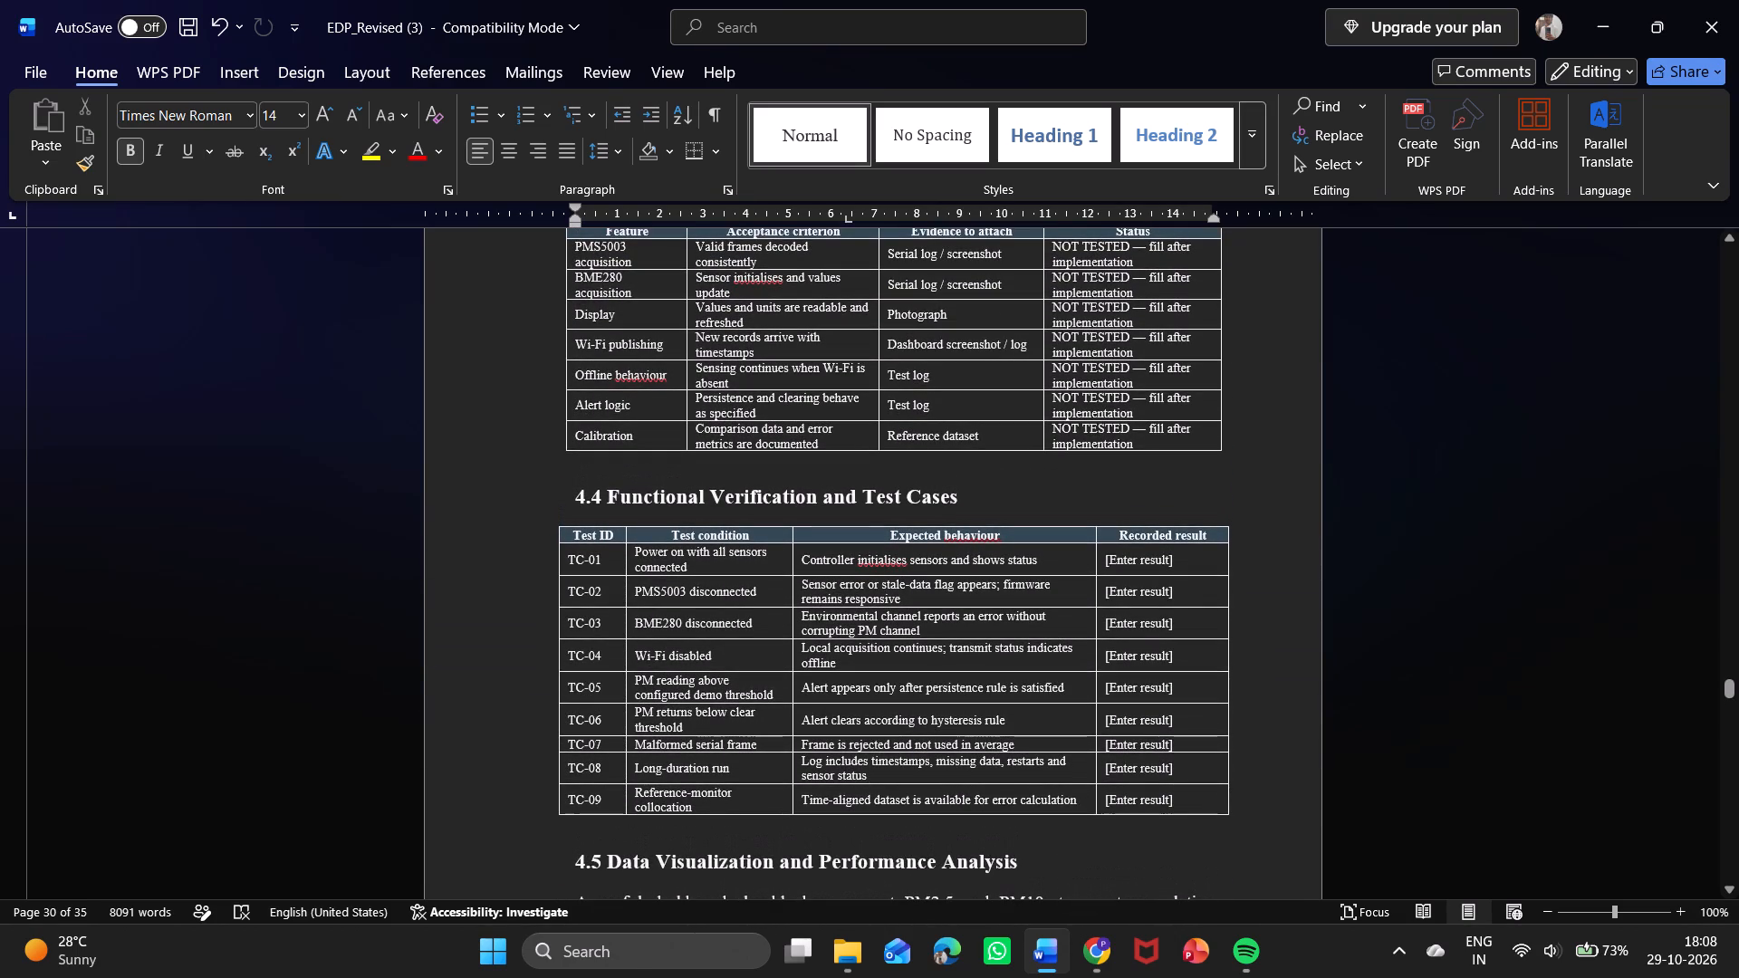
{"action": "scroll", "coordinate": [755, 537], "scroll_direction": "down", "scroll_amount": 1}
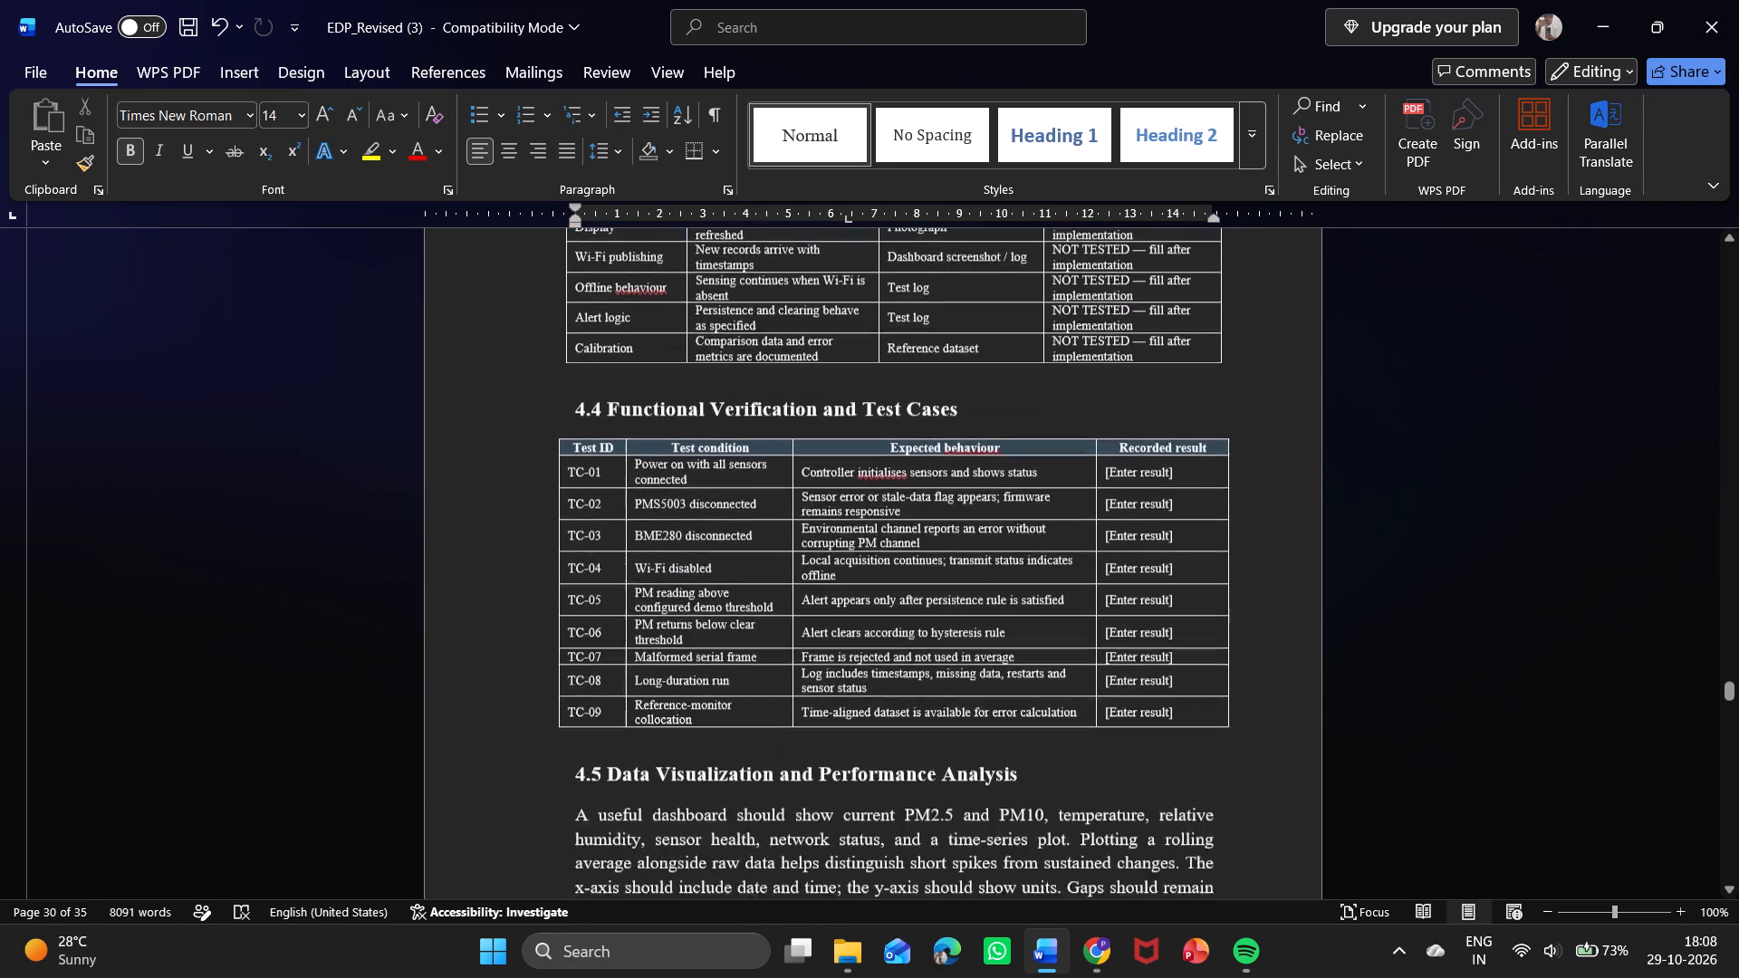
{"action": "scroll", "coordinate": [755, 537], "scroll_direction": "down", "scroll_amount": 2}
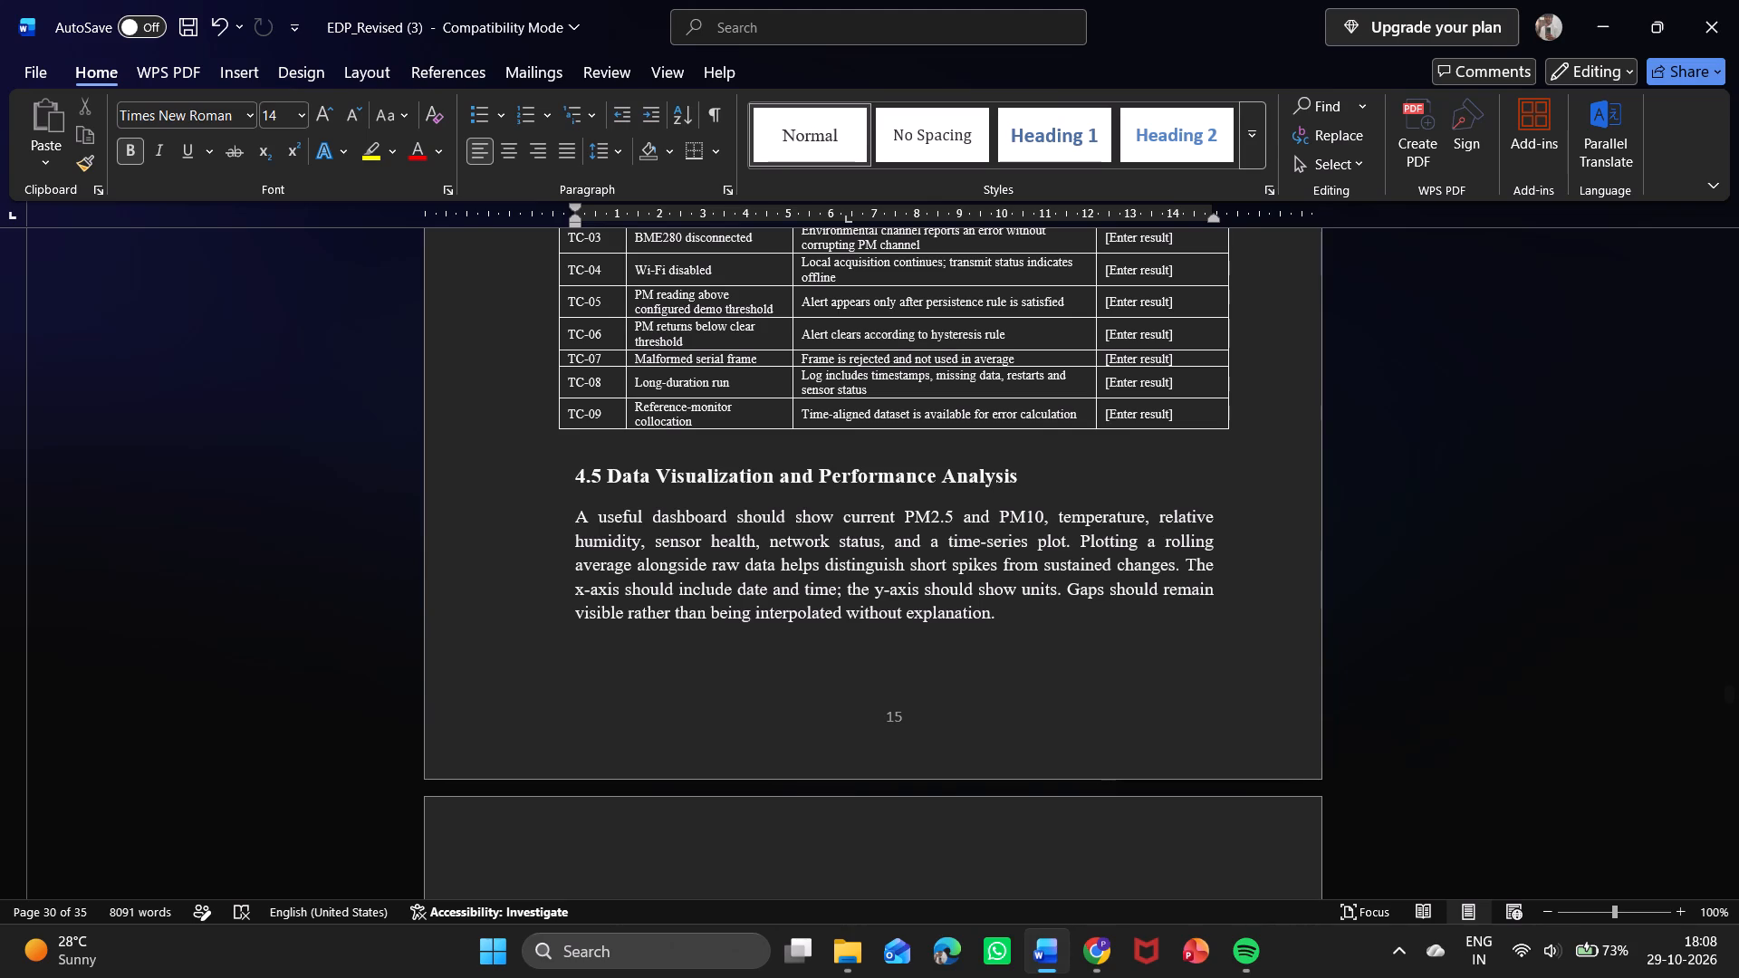
{"action": "left_click", "coordinate": [755, 537]}
{"action": "scroll", "coordinate": [725, 575], "scroll_direction": "up", "scroll_amount": 1}
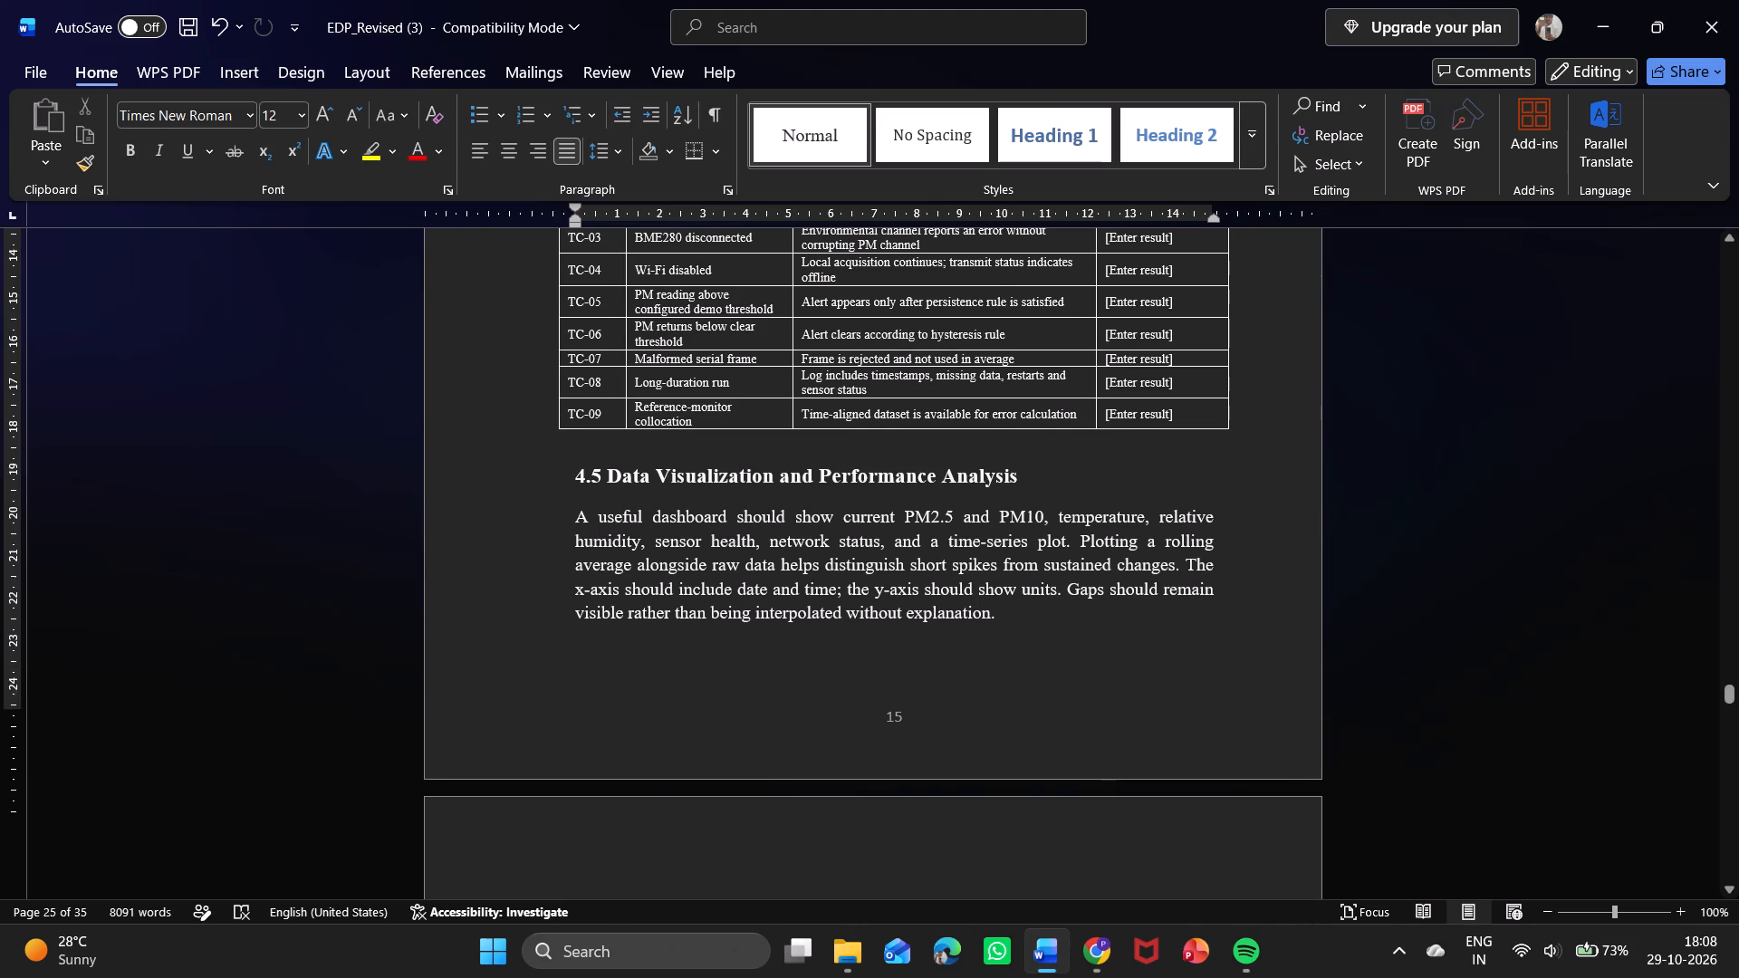
{"action": "scroll", "coordinate": [725, 575], "scroll_direction": "up", "scroll_amount": 2}
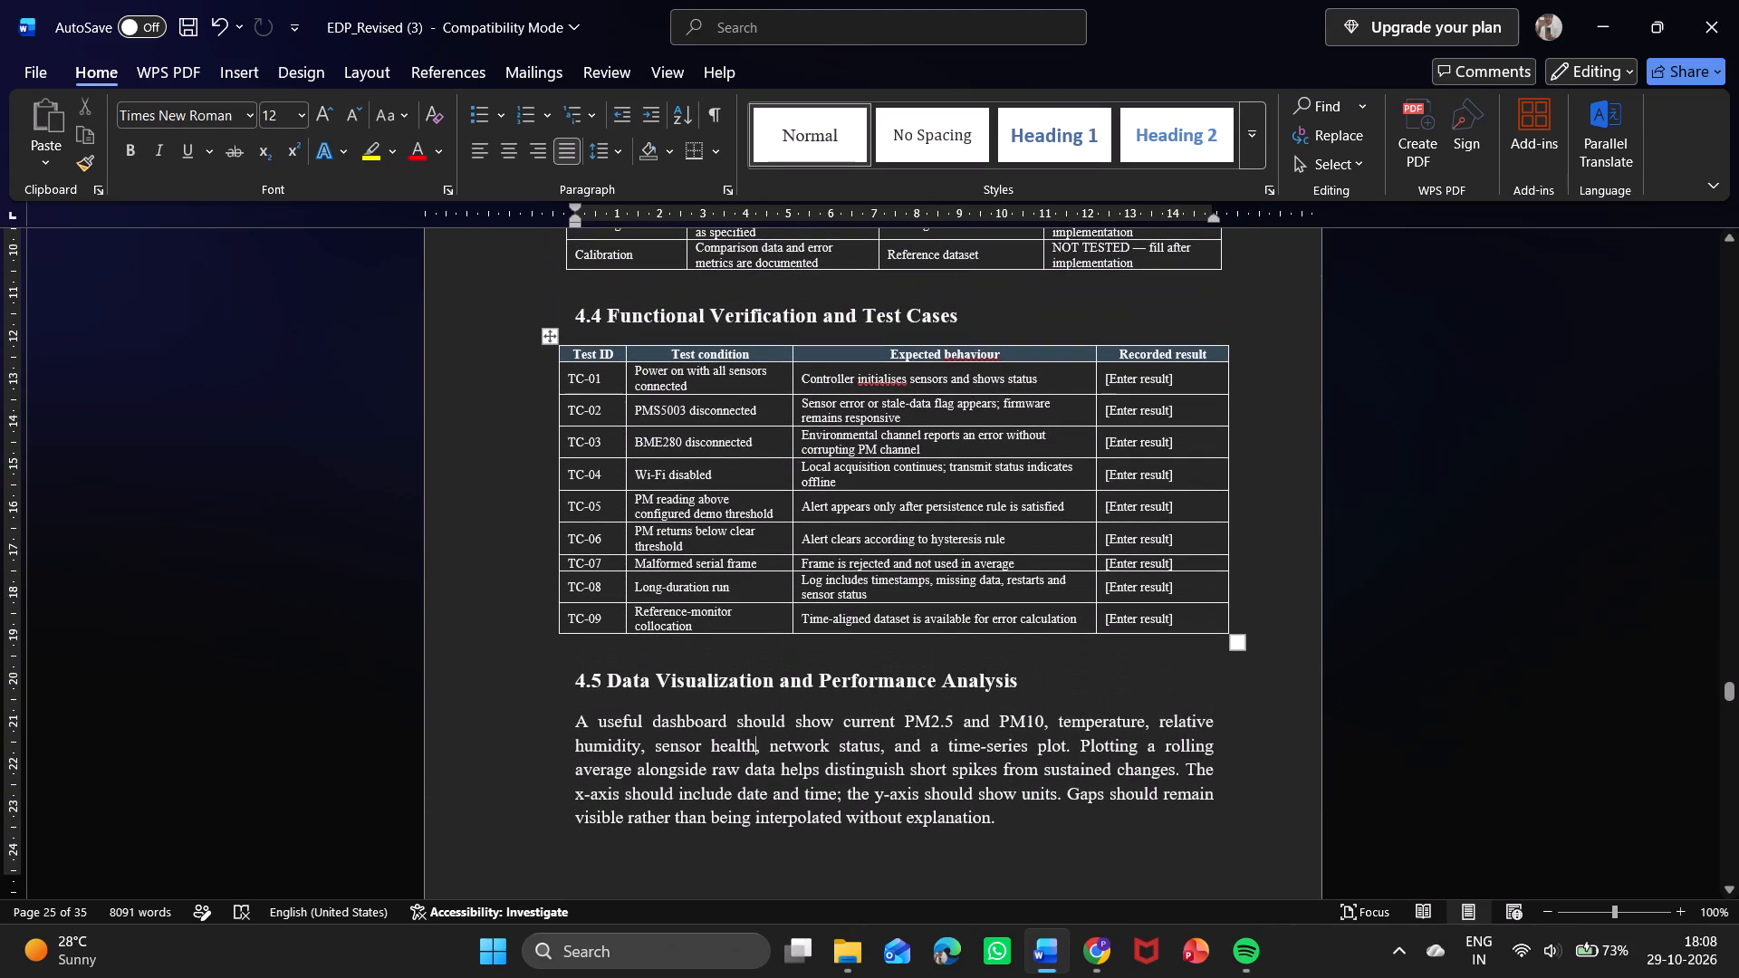
{"action": "scroll", "coordinate": [725, 575], "scroll_direction": "down", "scroll_amount": 1}
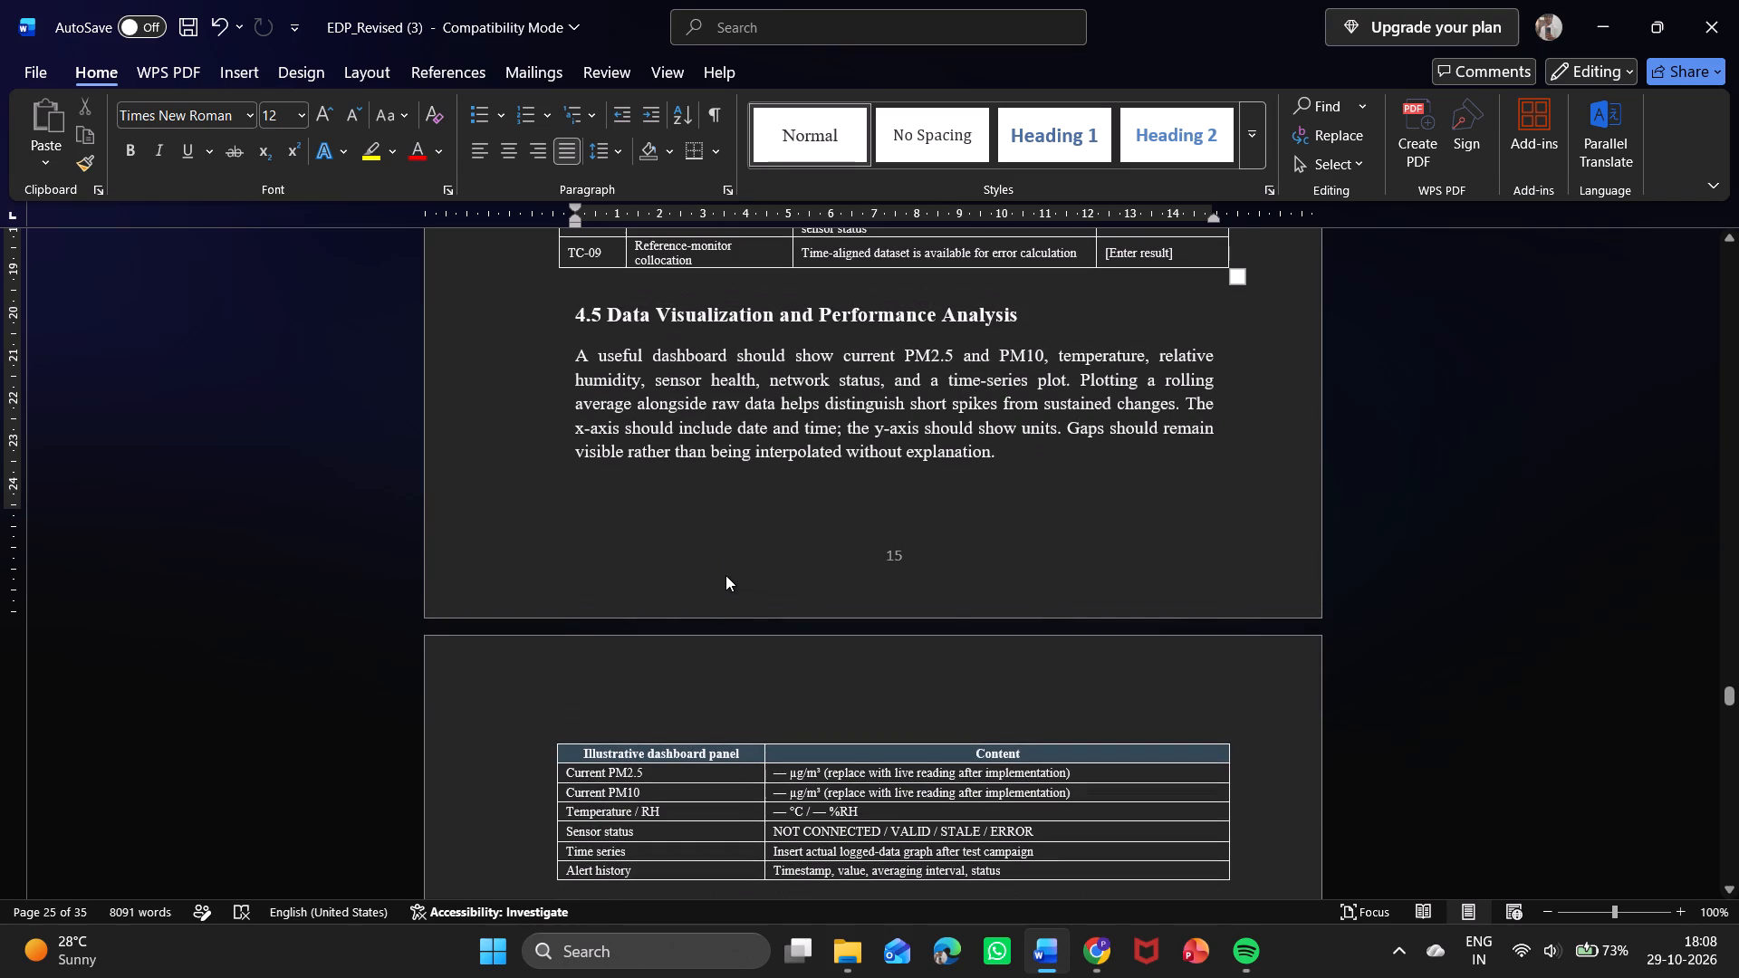
{"action": "scroll", "coordinate": [725, 575], "scroll_direction": "up", "scroll_amount": 1}
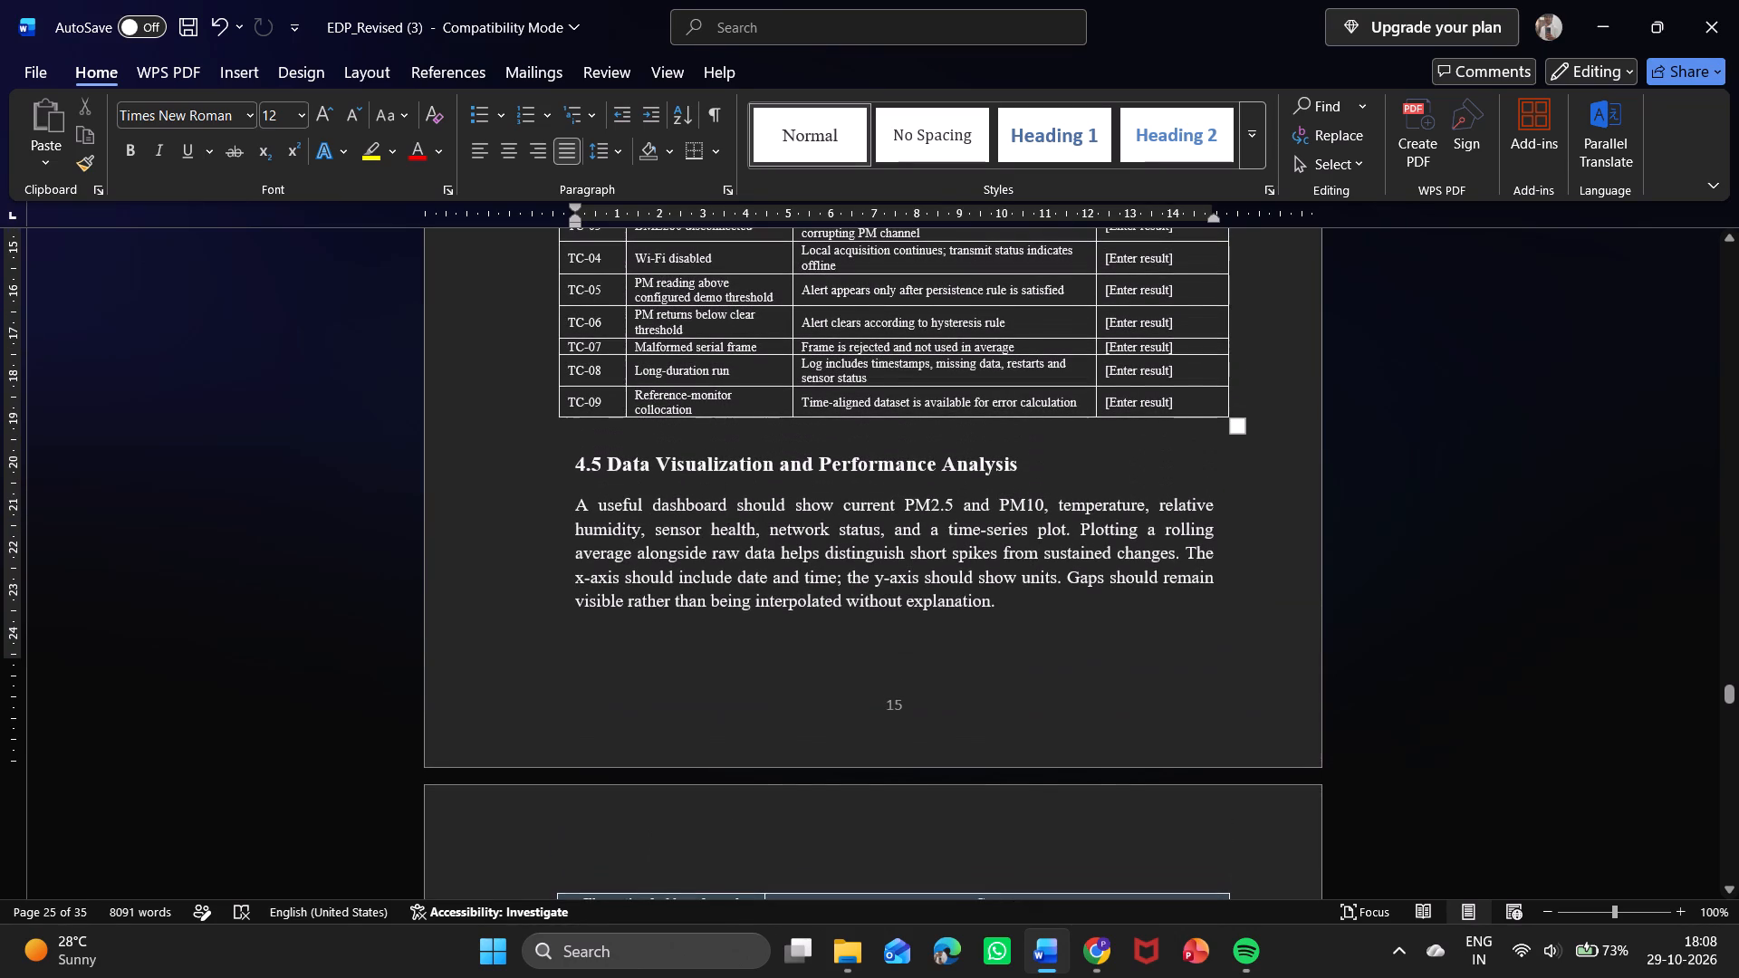
{"action": "scroll", "coordinate": [725, 575], "scroll_direction": "up", "scroll_amount": 2}
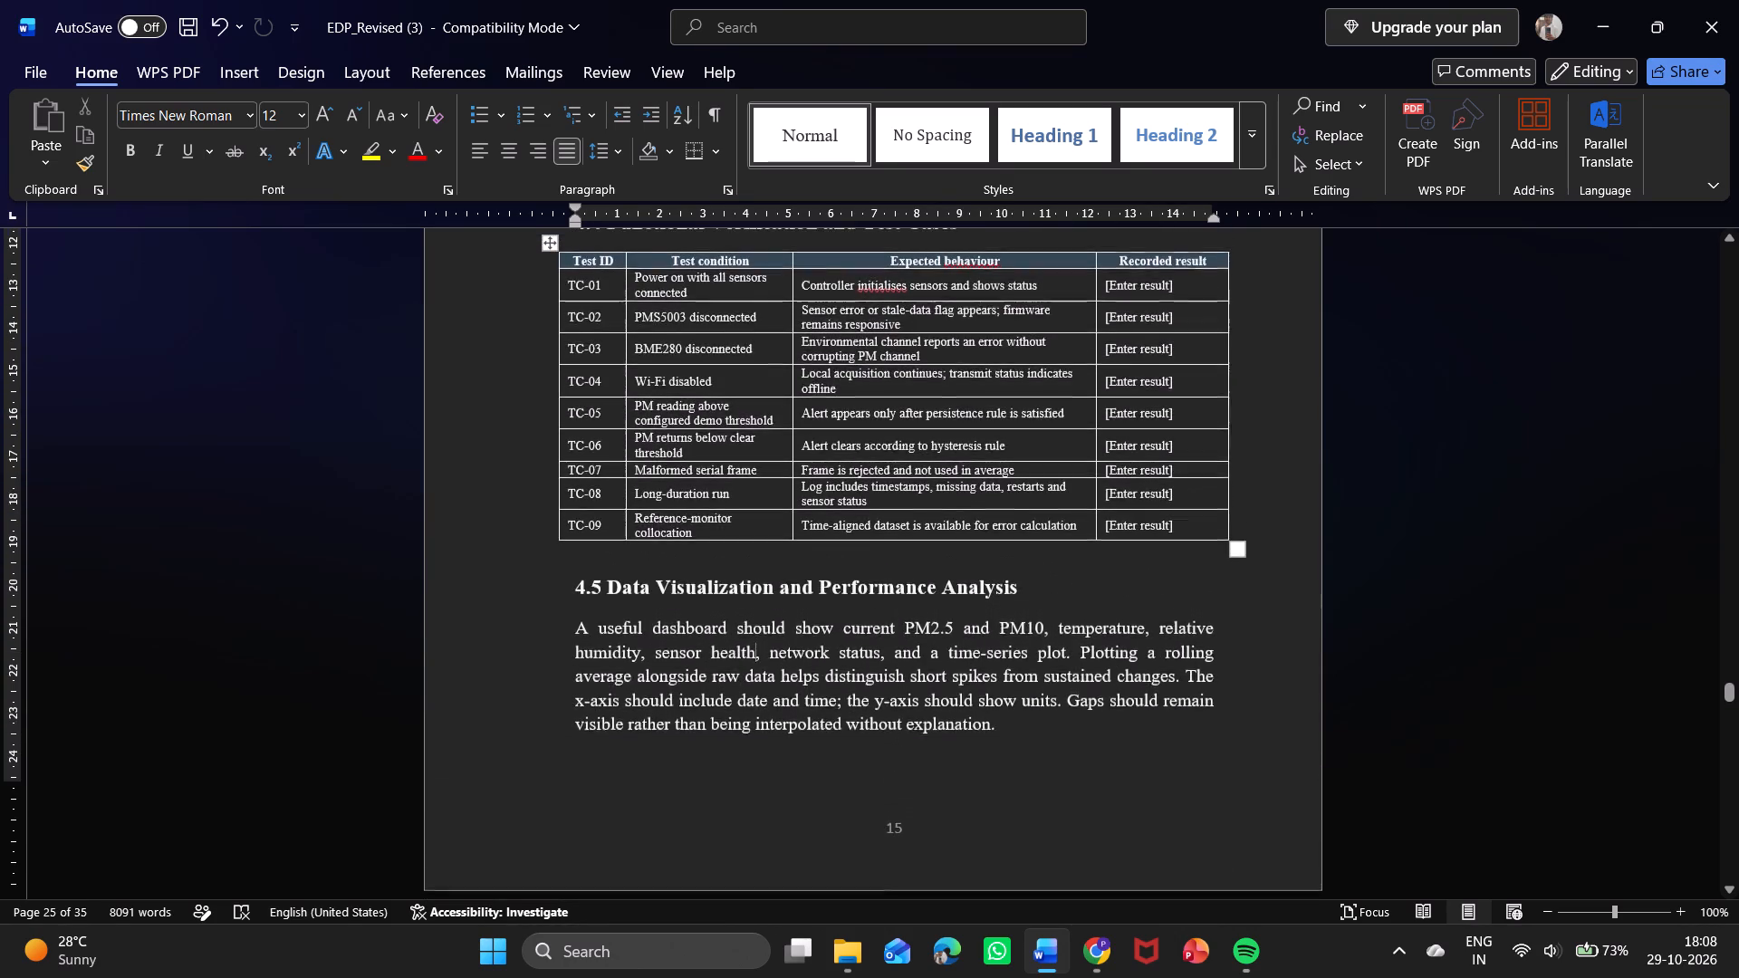
Look back through section 4.3's acceptance criteria table and section 4.2 to the opening of Chapter 4.
{"action": "scroll", "coordinate": [725, 575], "scroll_direction": "up", "scroll_amount": 2}
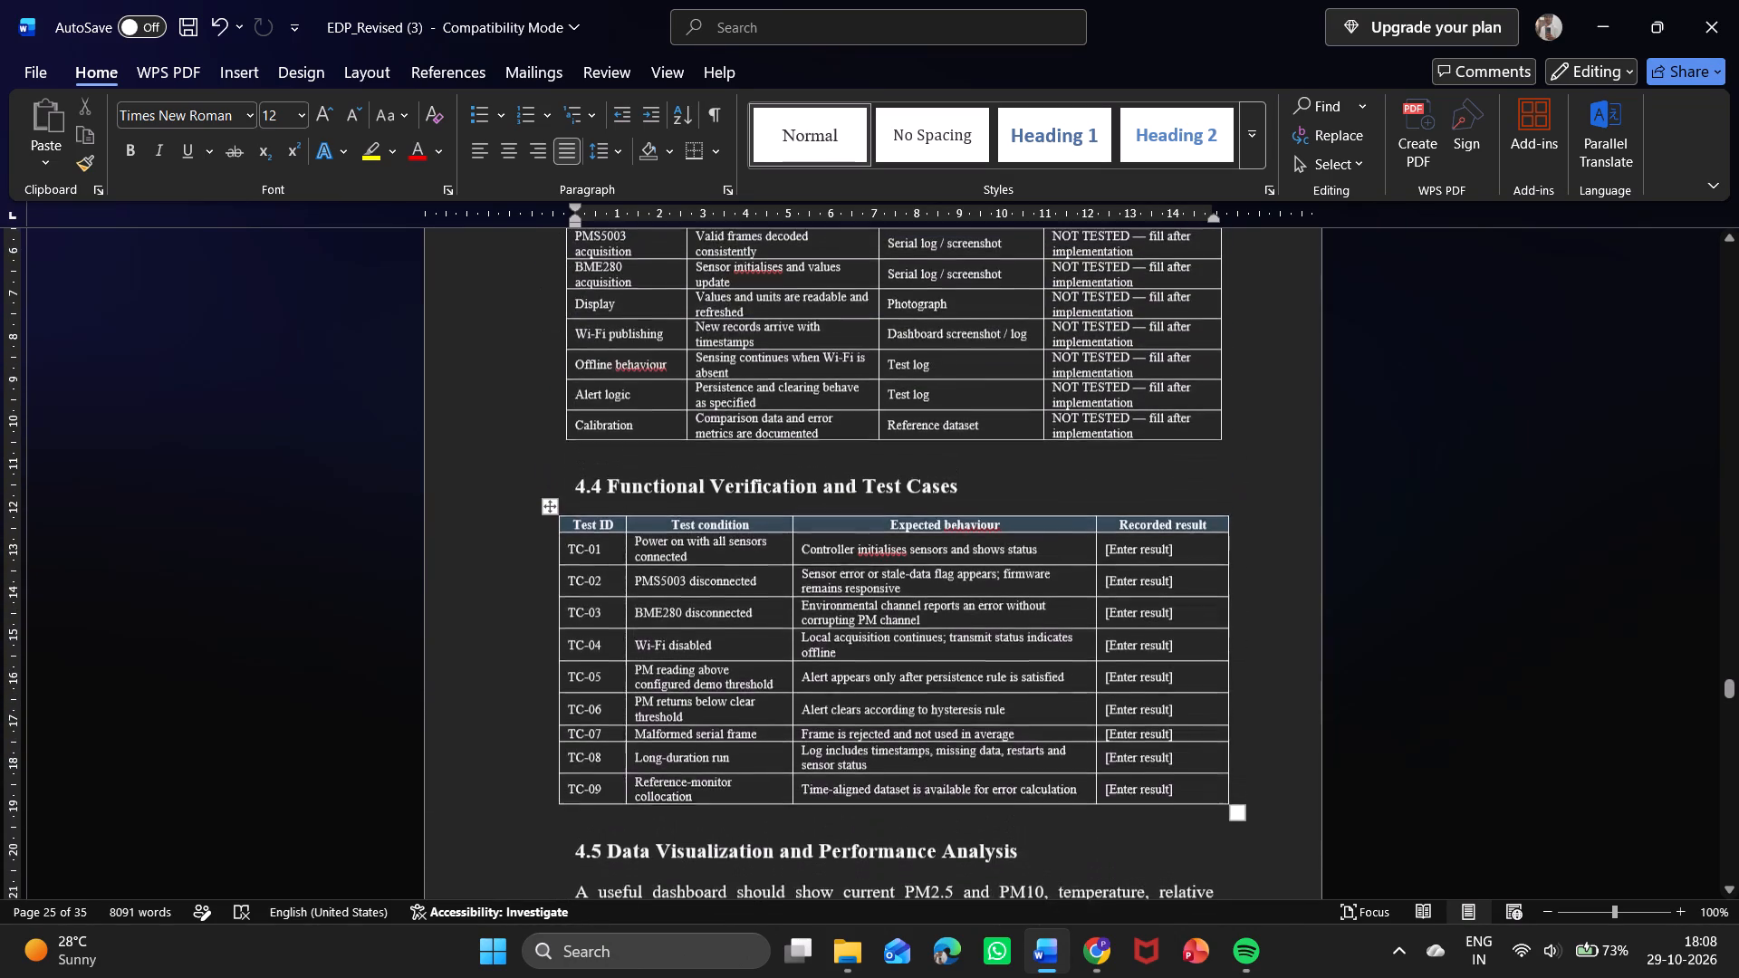
{"action": "scroll", "coordinate": [725, 575], "scroll_direction": "up", "scroll_amount": 2}
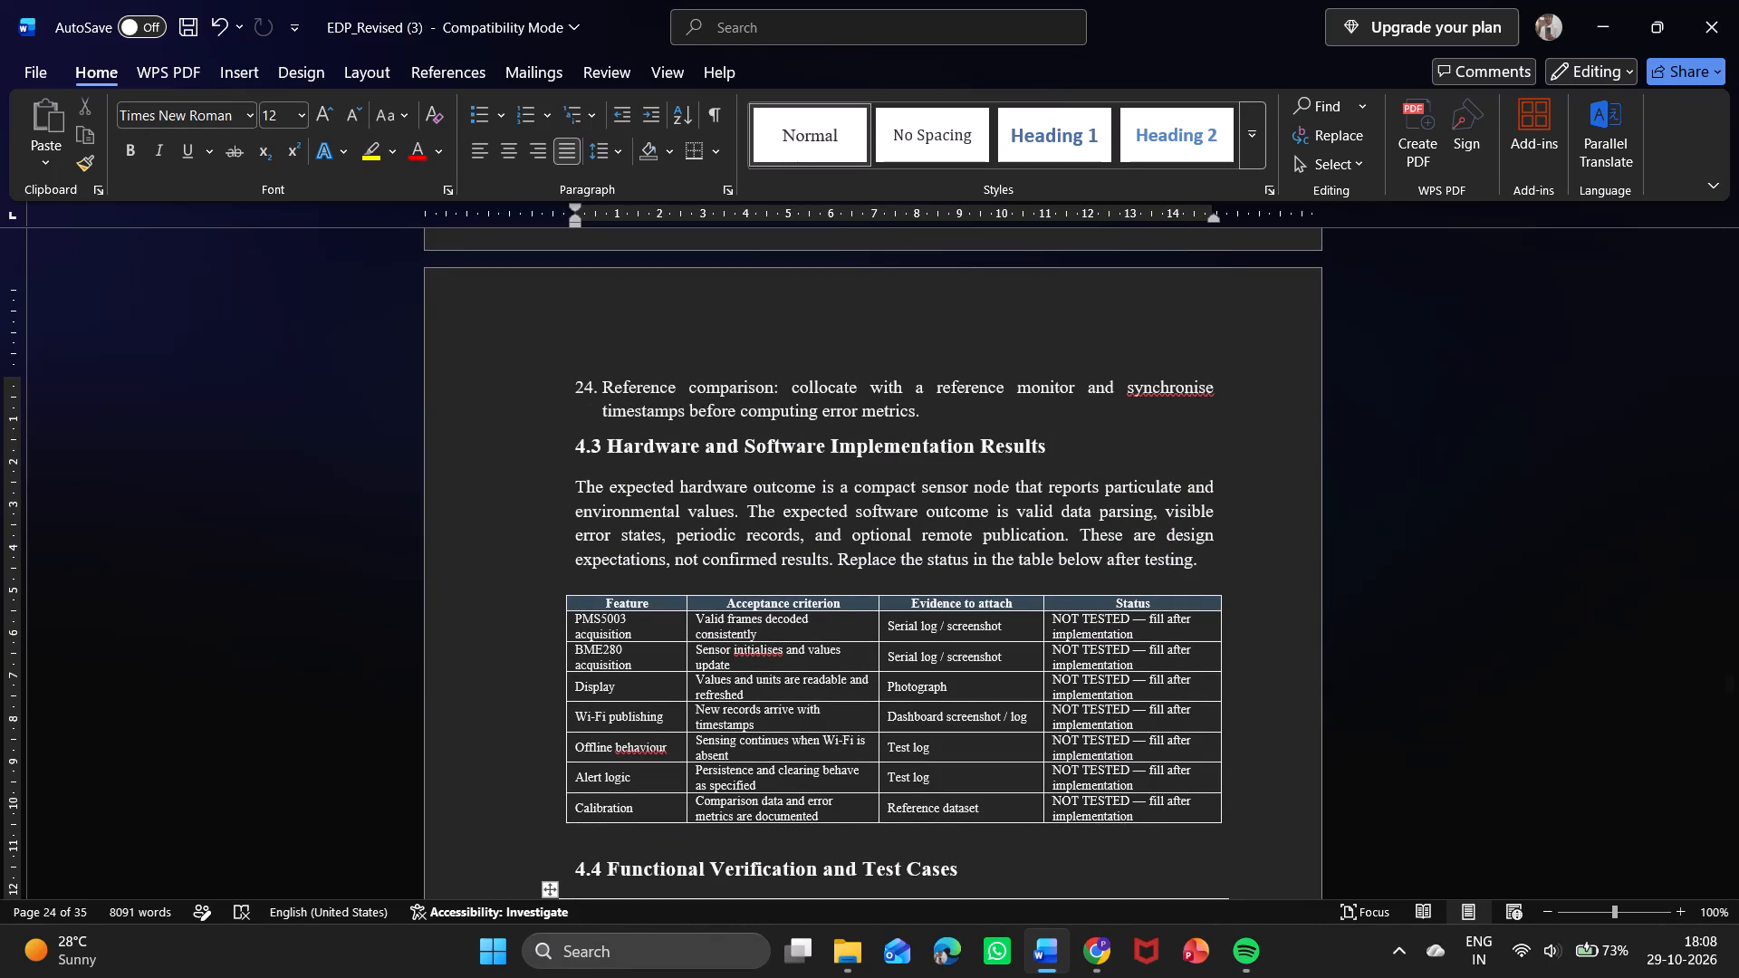
{"action": "scroll", "coordinate": [725, 575], "scroll_direction": "up", "scroll_amount": 3}
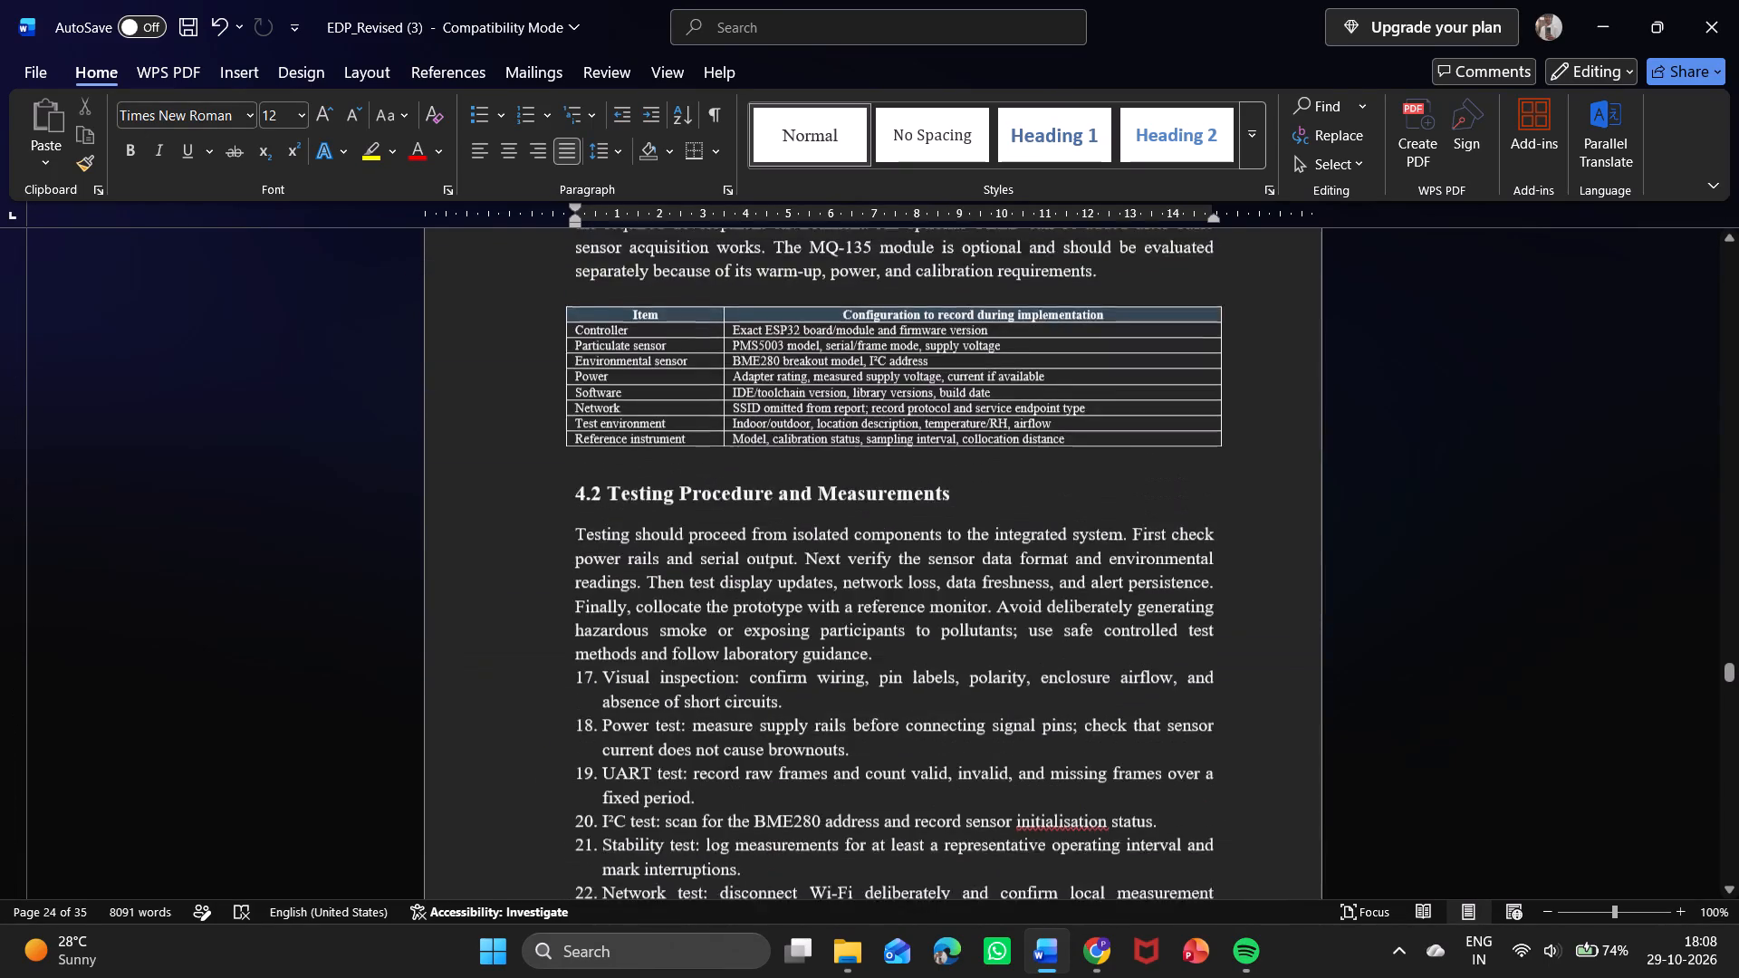
{"action": "right_click", "coordinate": [725, 575]}
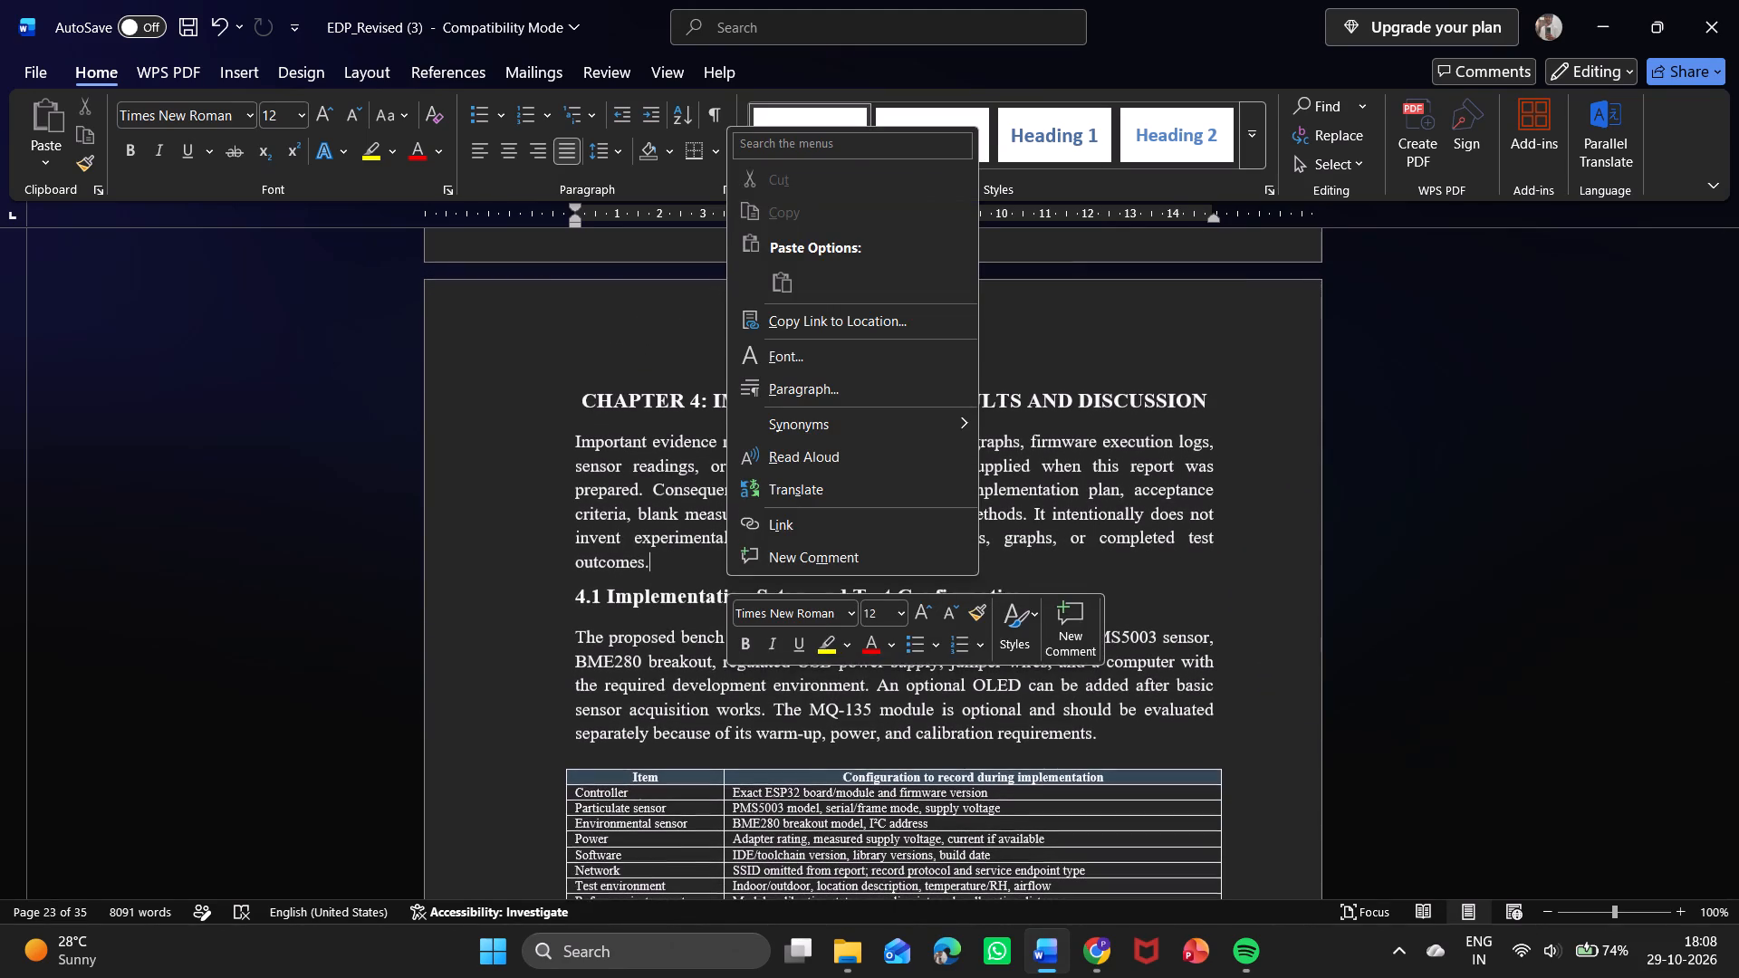
{"action": "left_click", "coordinate": [581, 690]}
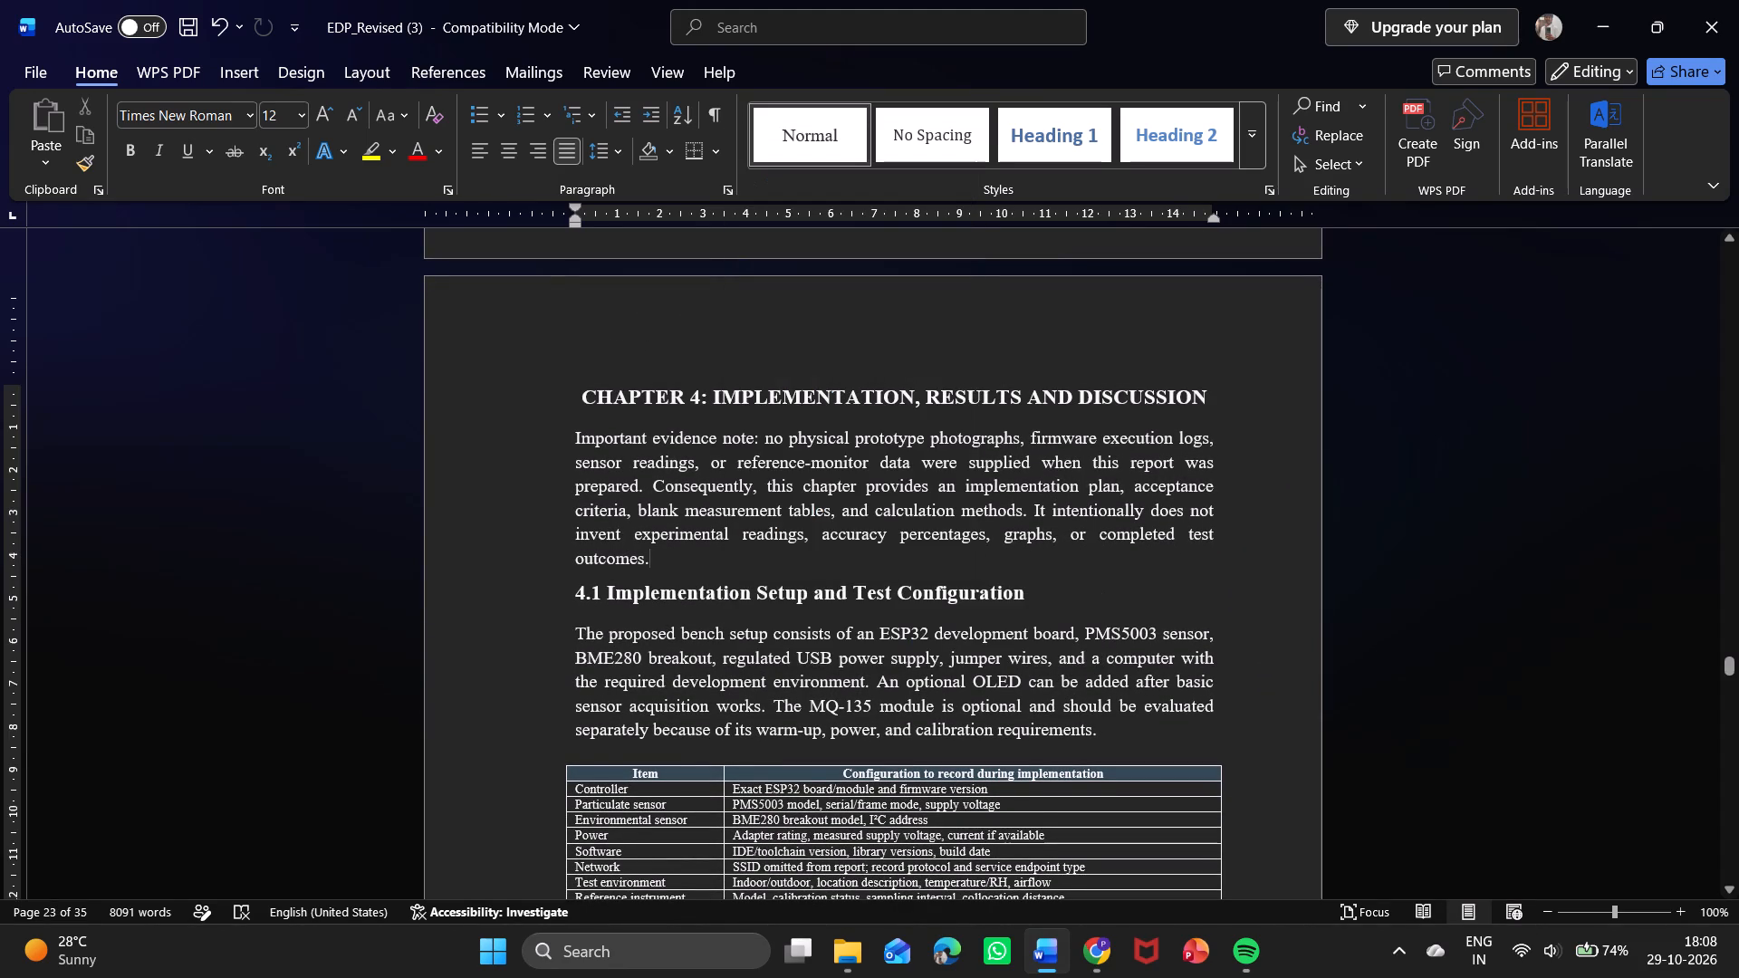
Check the page of the section 4.1 test configuration table and section 4.2 Testing Procedure and Measurements.
{"action": "scroll", "coordinate": [581, 690], "scroll_direction": "down", "scroll_amount": 2}
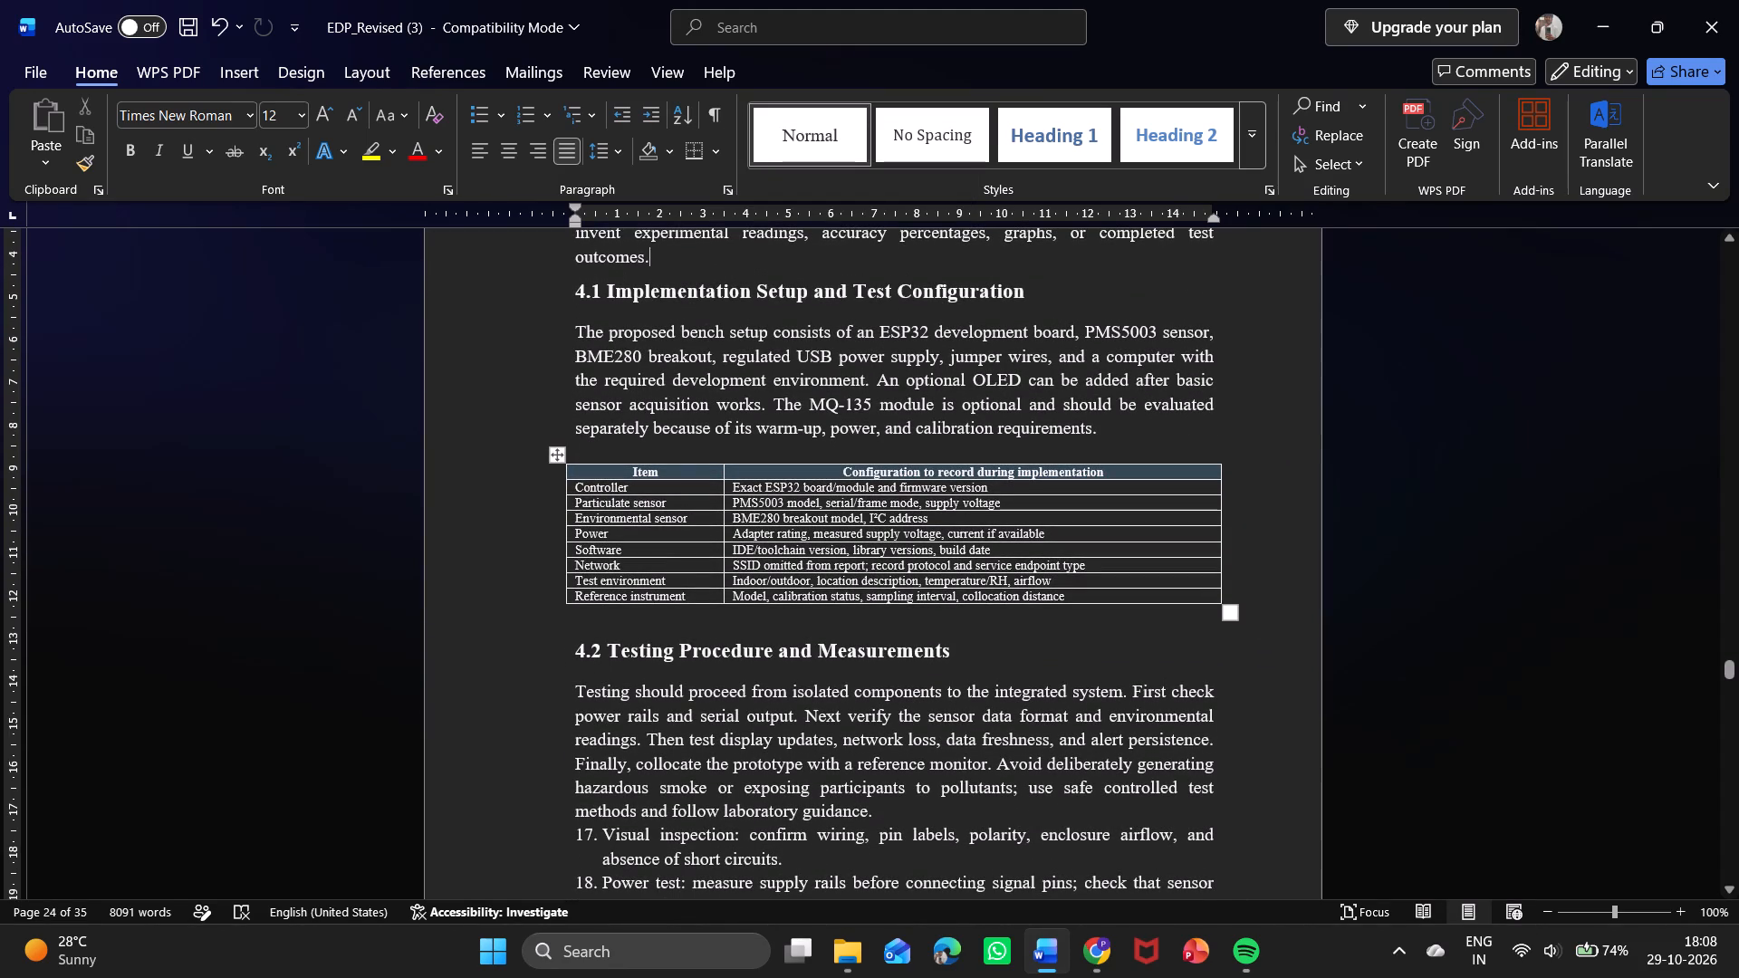
{"action": "scroll", "coordinate": [630, 620], "scroll_direction": "down", "scroll_amount": 1}
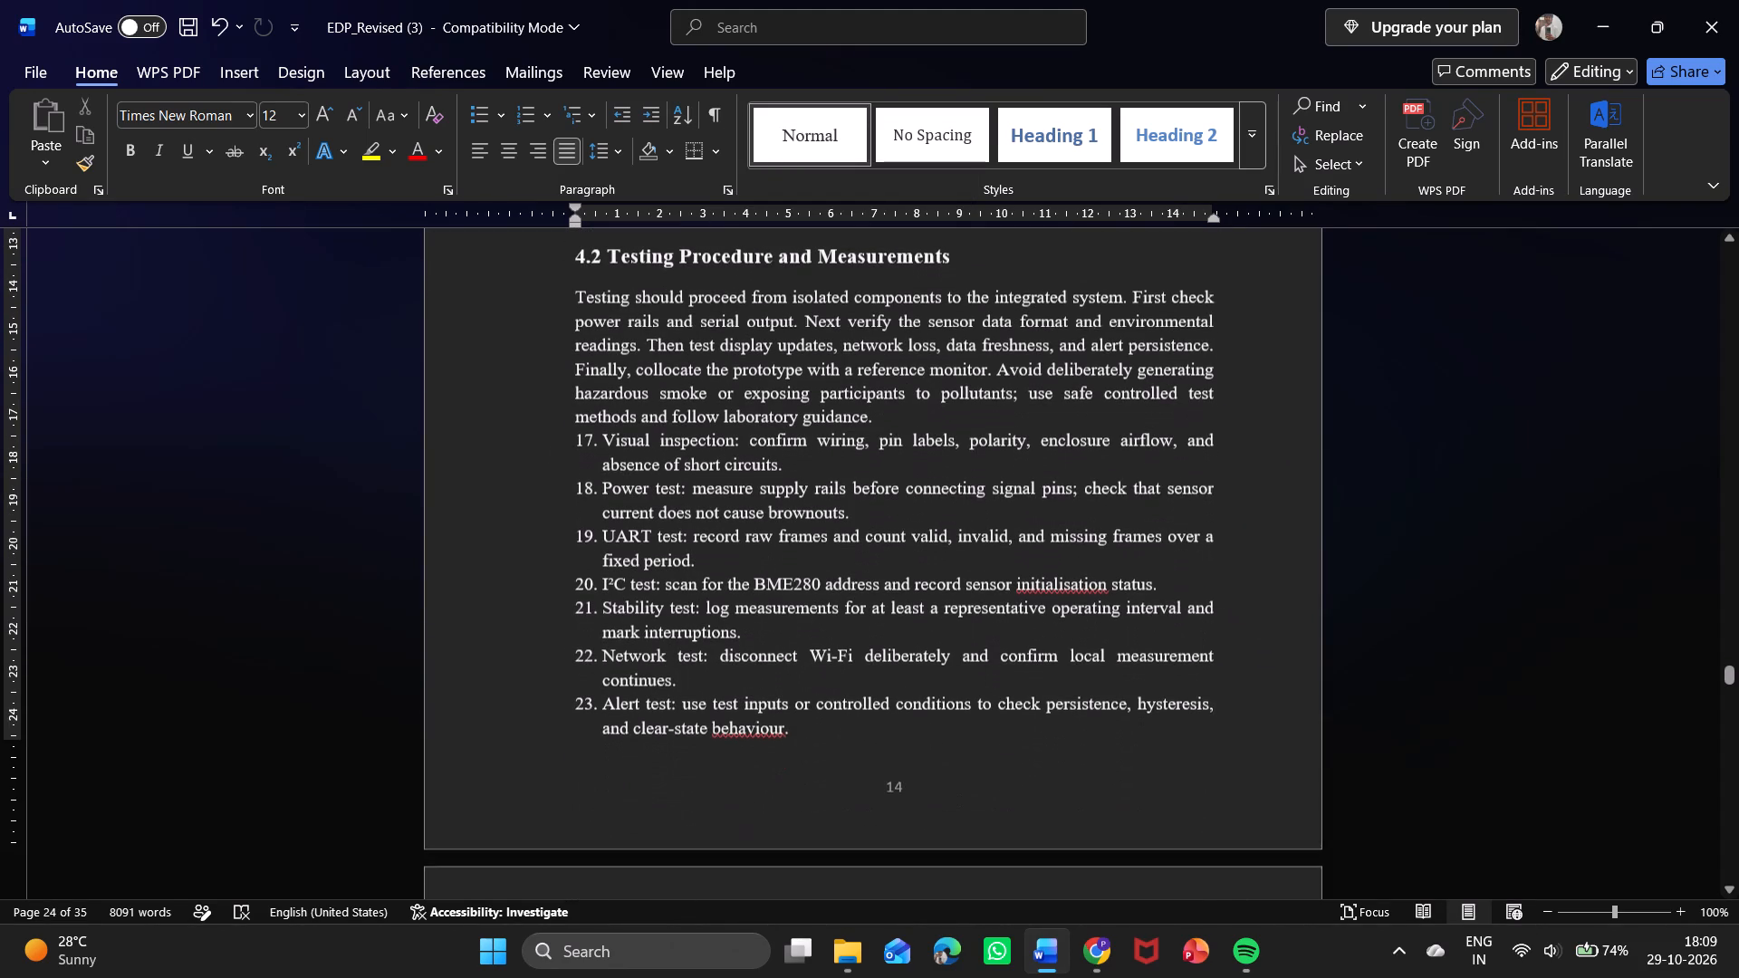
{"action": "scroll", "coordinate": [630, 620], "scroll_direction": "up", "scroll_amount": 1}
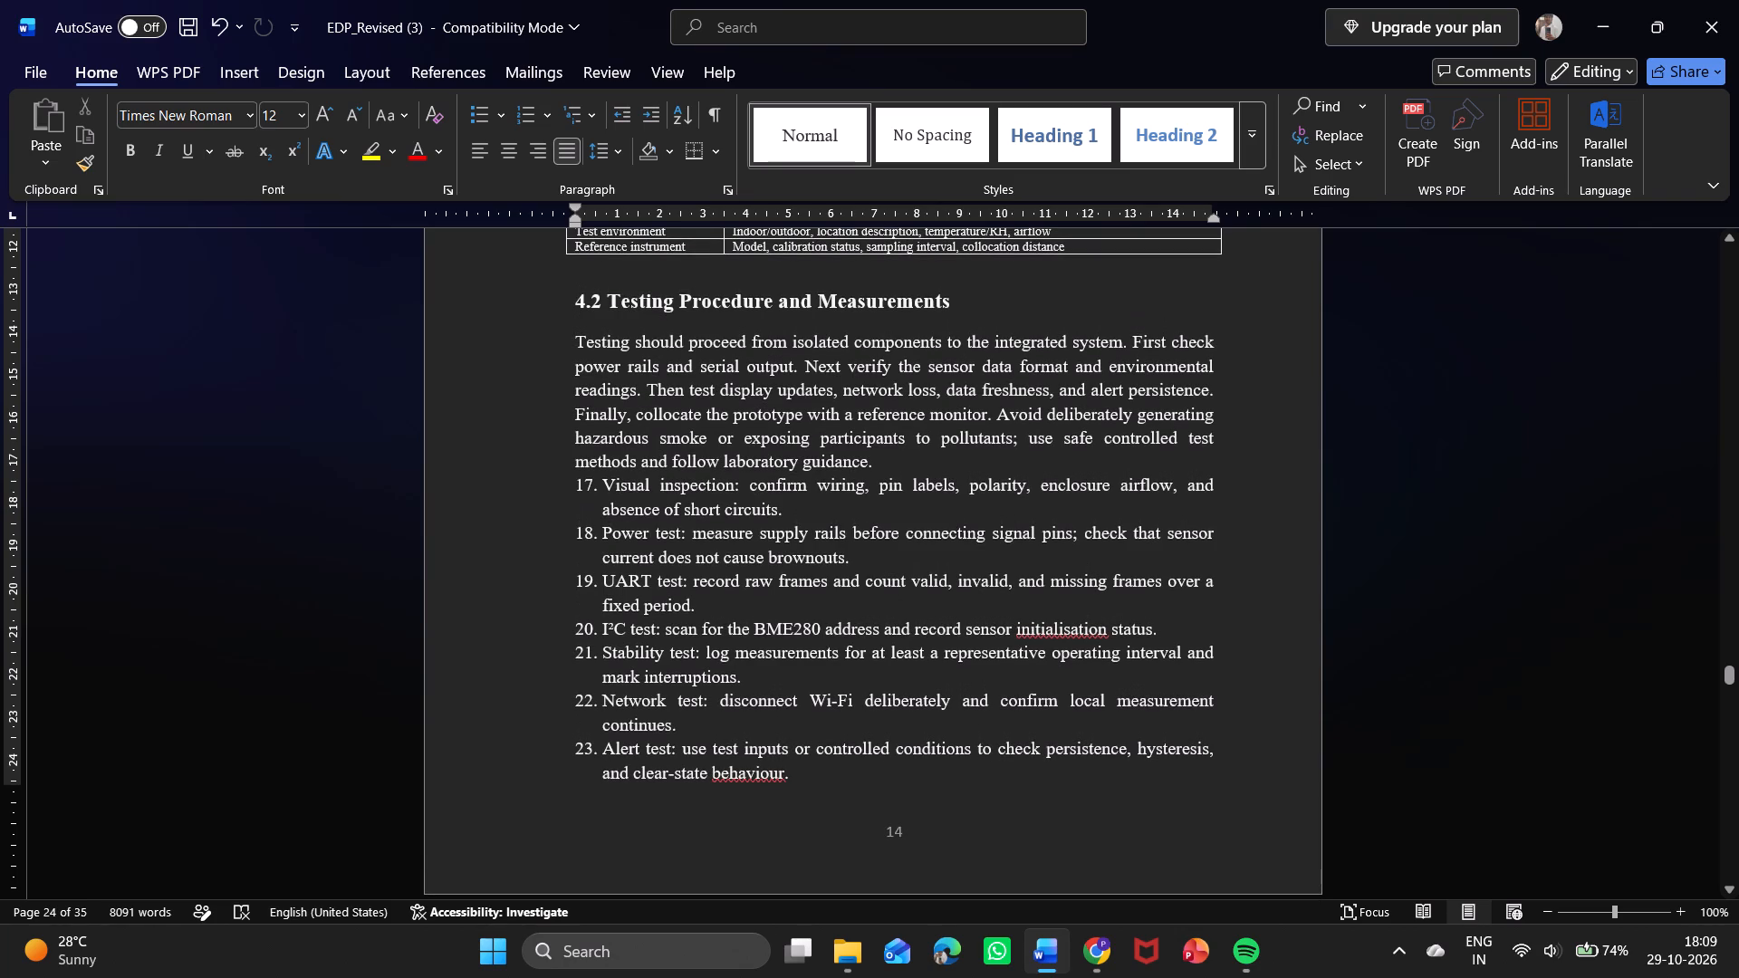
{"action": "scroll", "coordinate": [630, 620], "scroll_direction": "up", "scroll_amount": 3}
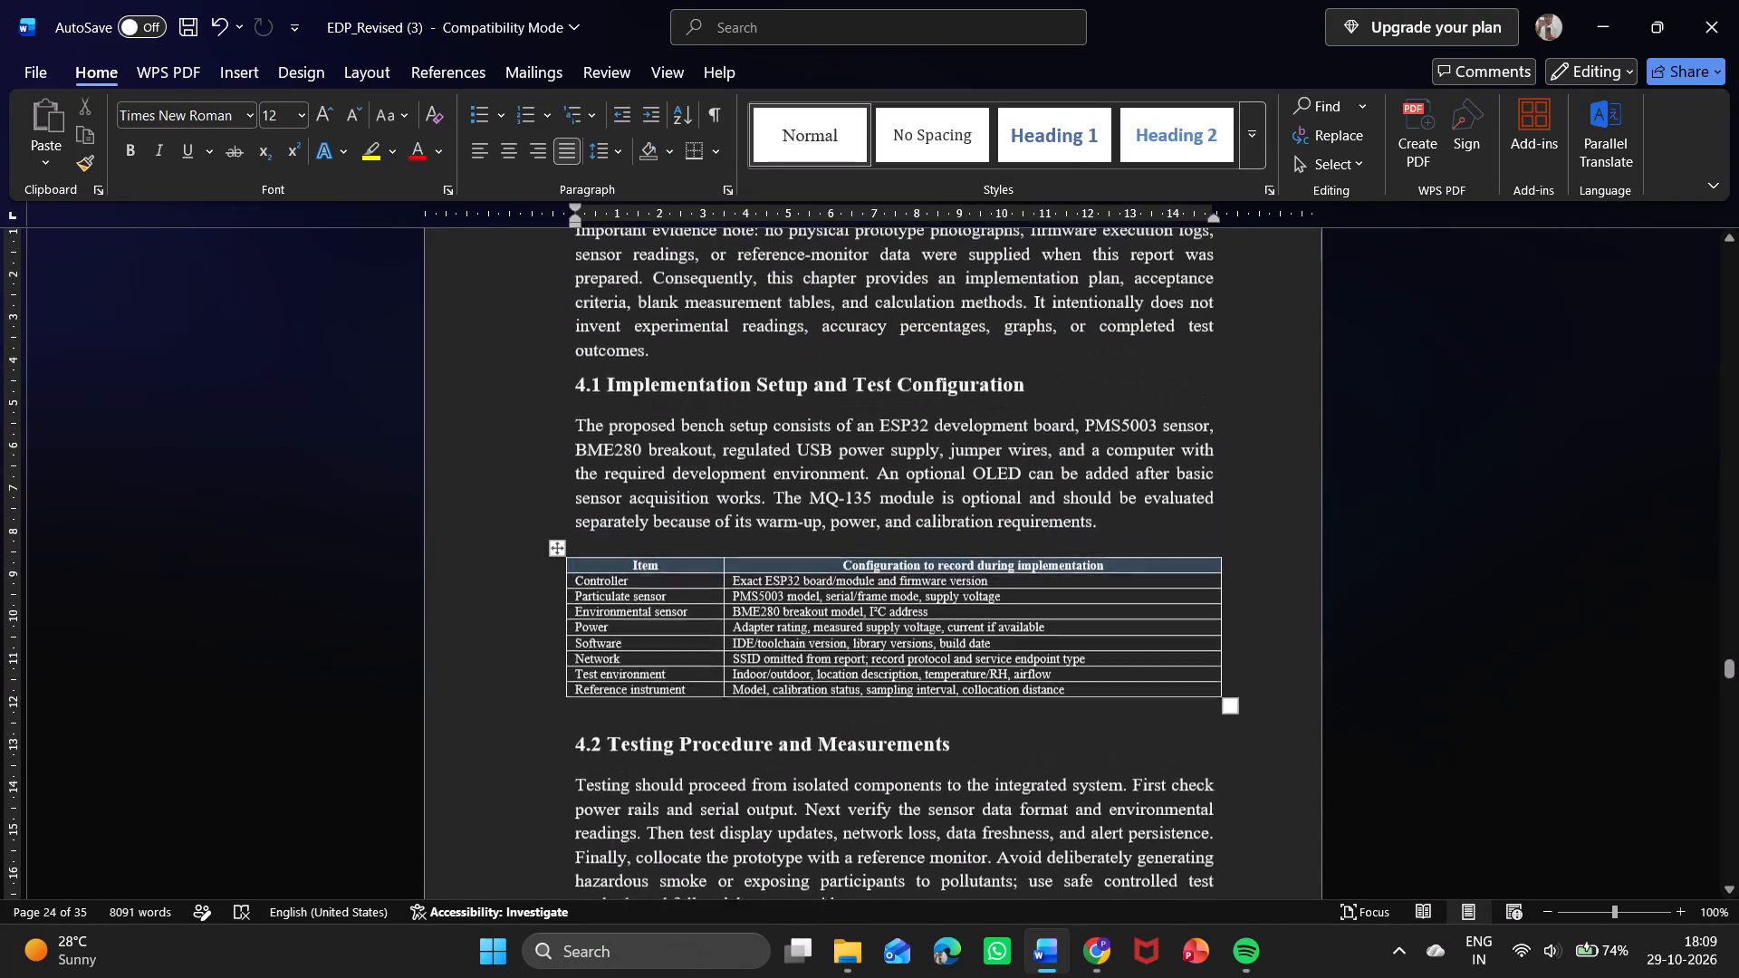
Return past section 4.4 to compare the pages of section 4.5 and the illustrative dashboard panel table.
{"action": "scroll", "coordinate": [630, 620], "scroll_direction": "down", "scroll_amount": 5}
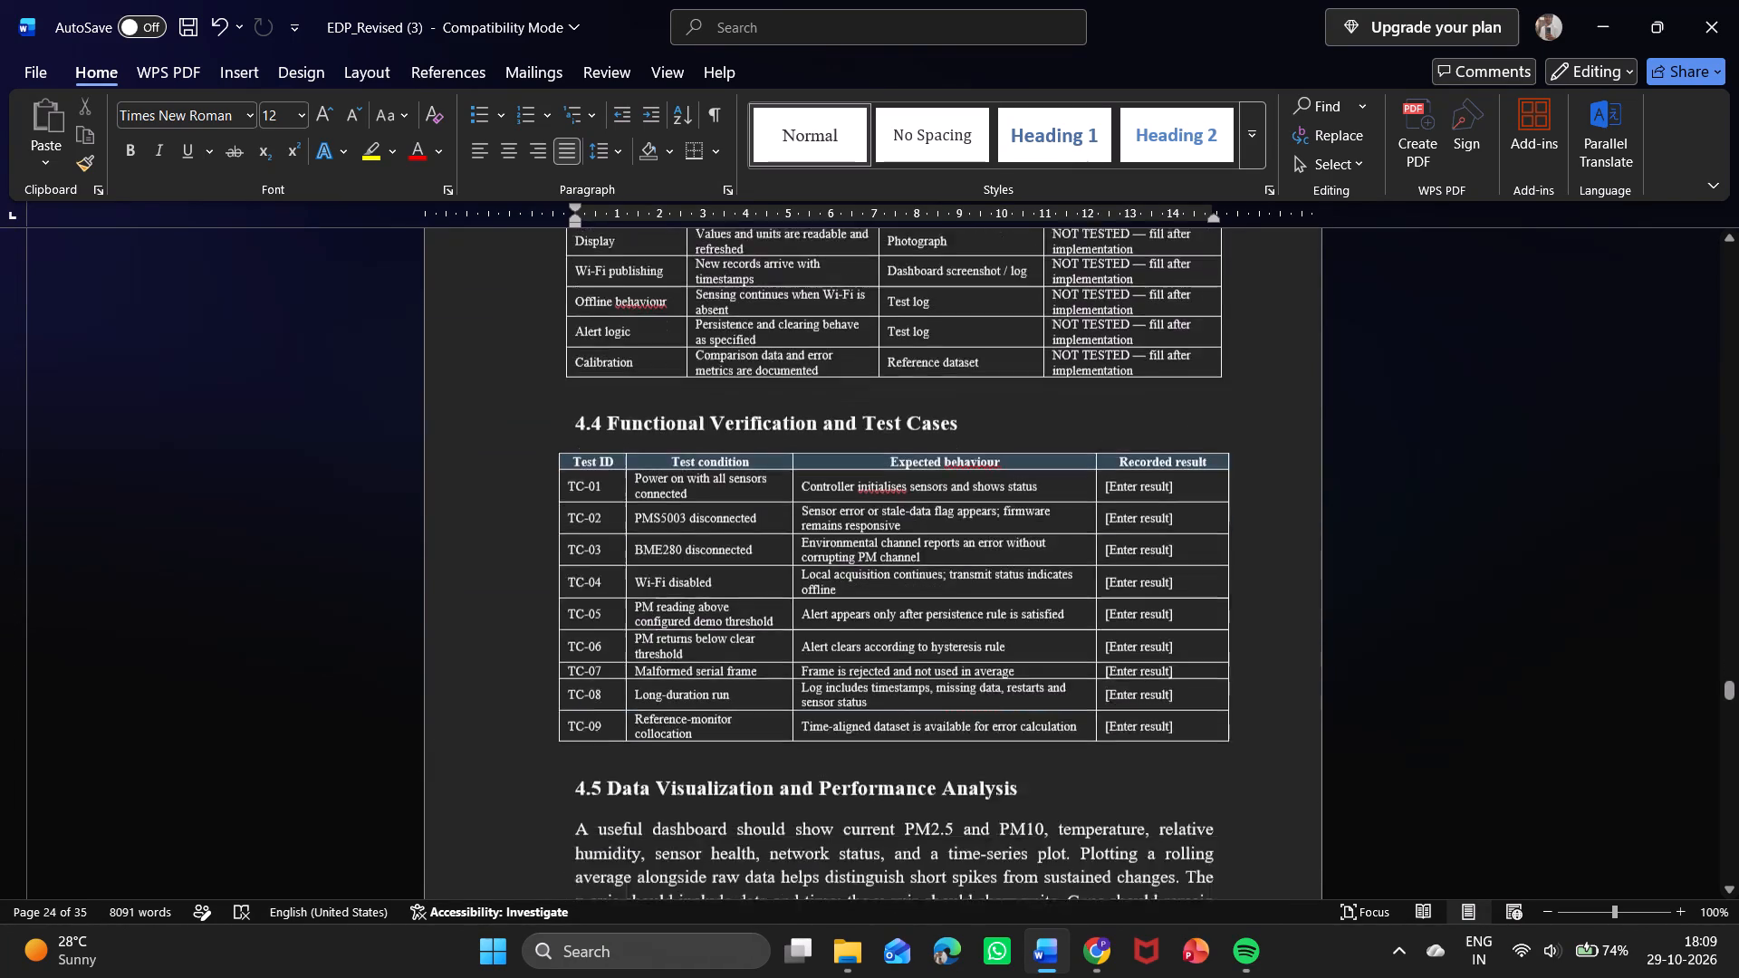
{"action": "scroll", "coordinate": [630, 620], "scroll_direction": "up", "scroll_amount": 1}
{"action": "scroll", "coordinate": [630, 620], "scroll_direction": "down", "scroll_amount": 2}
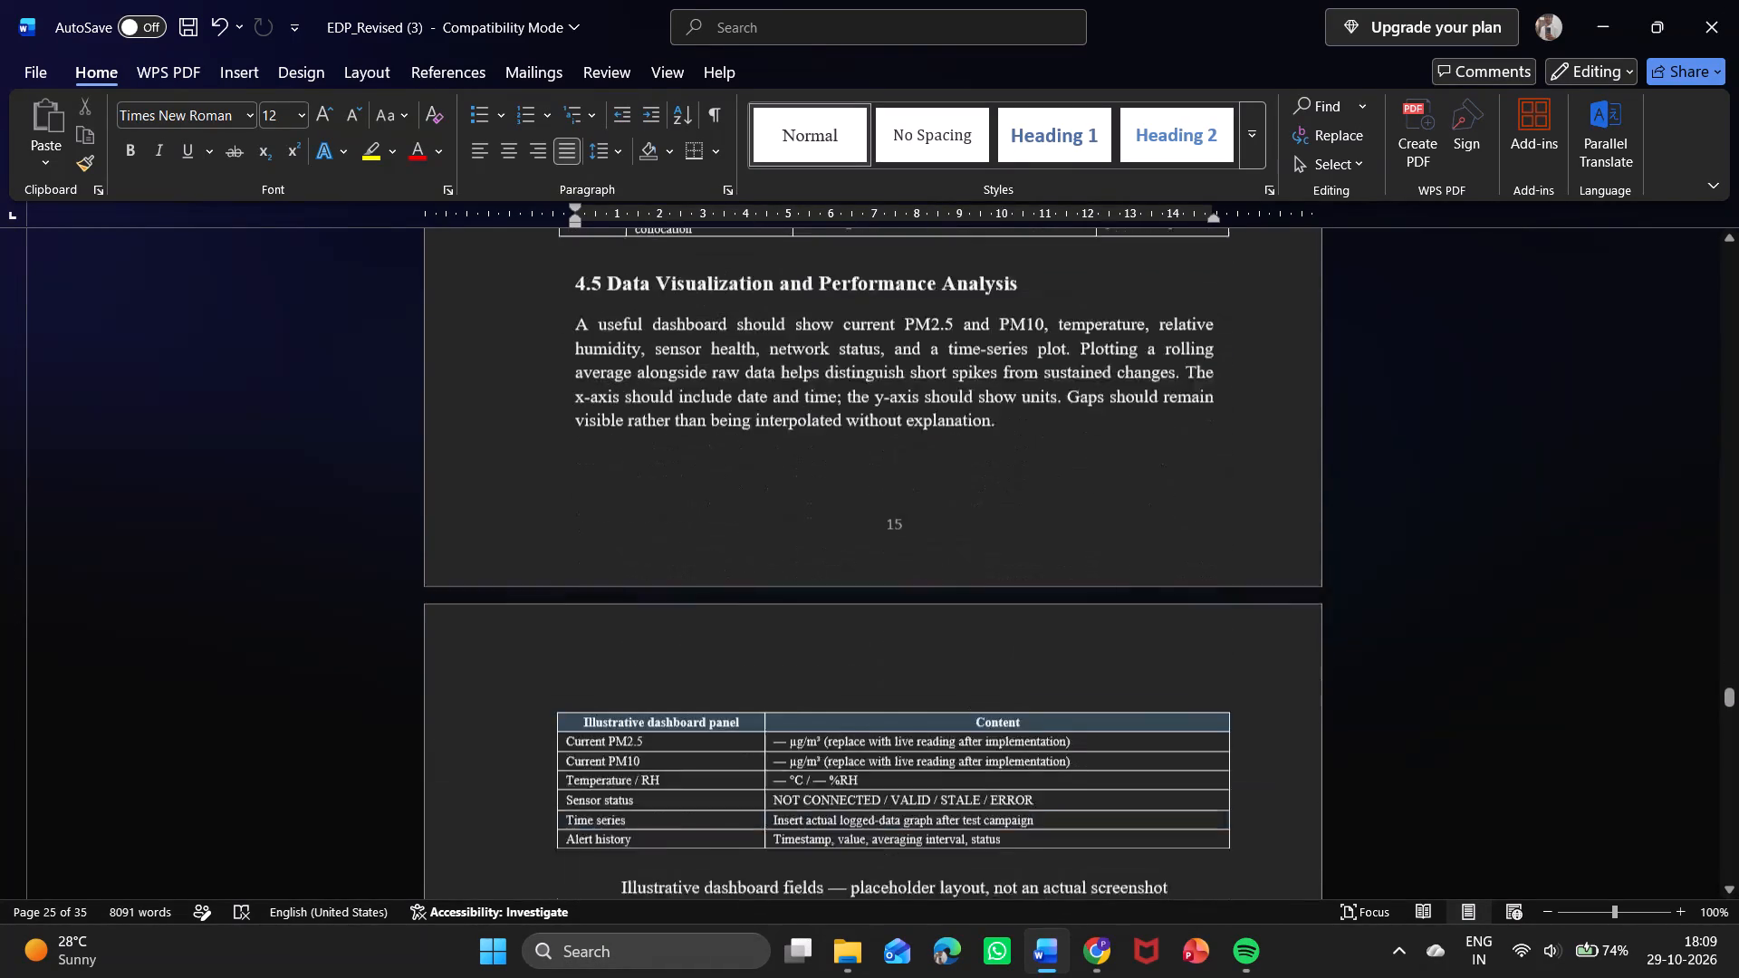
{"action": "scroll", "coordinate": [630, 620], "scroll_direction": "down", "scroll_amount": 1}
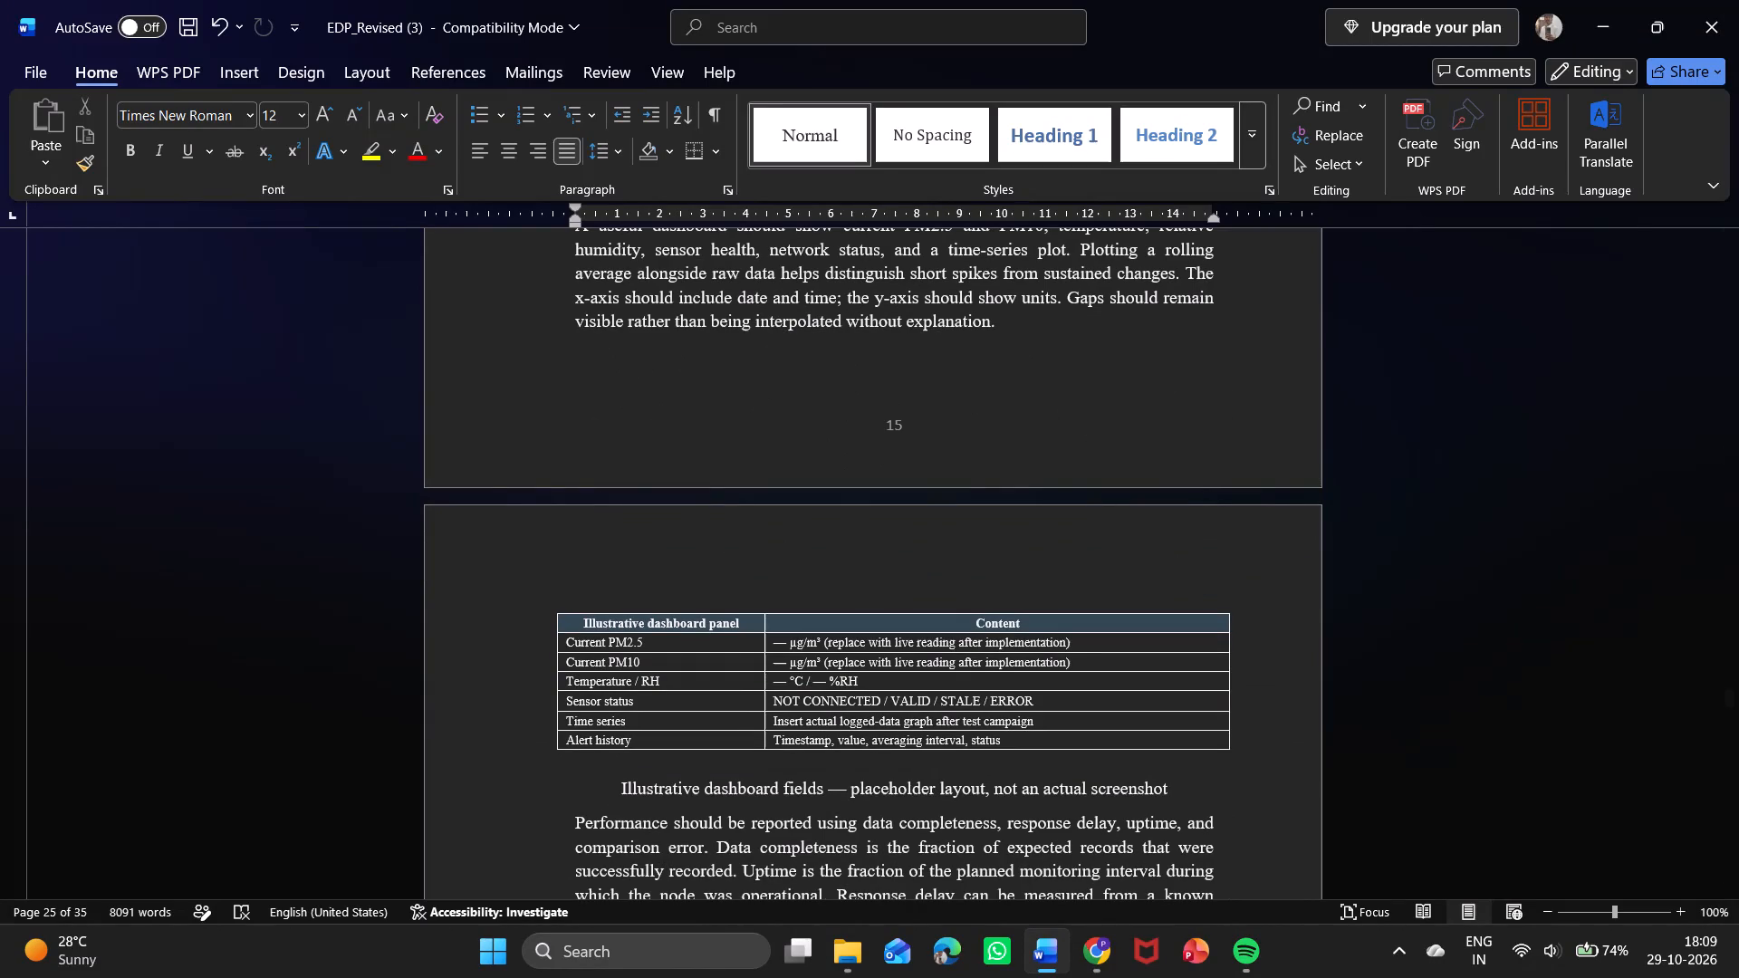
{"action": "scroll", "coordinate": [630, 620], "scroll_direction": "down", "scroll_amount": 1}
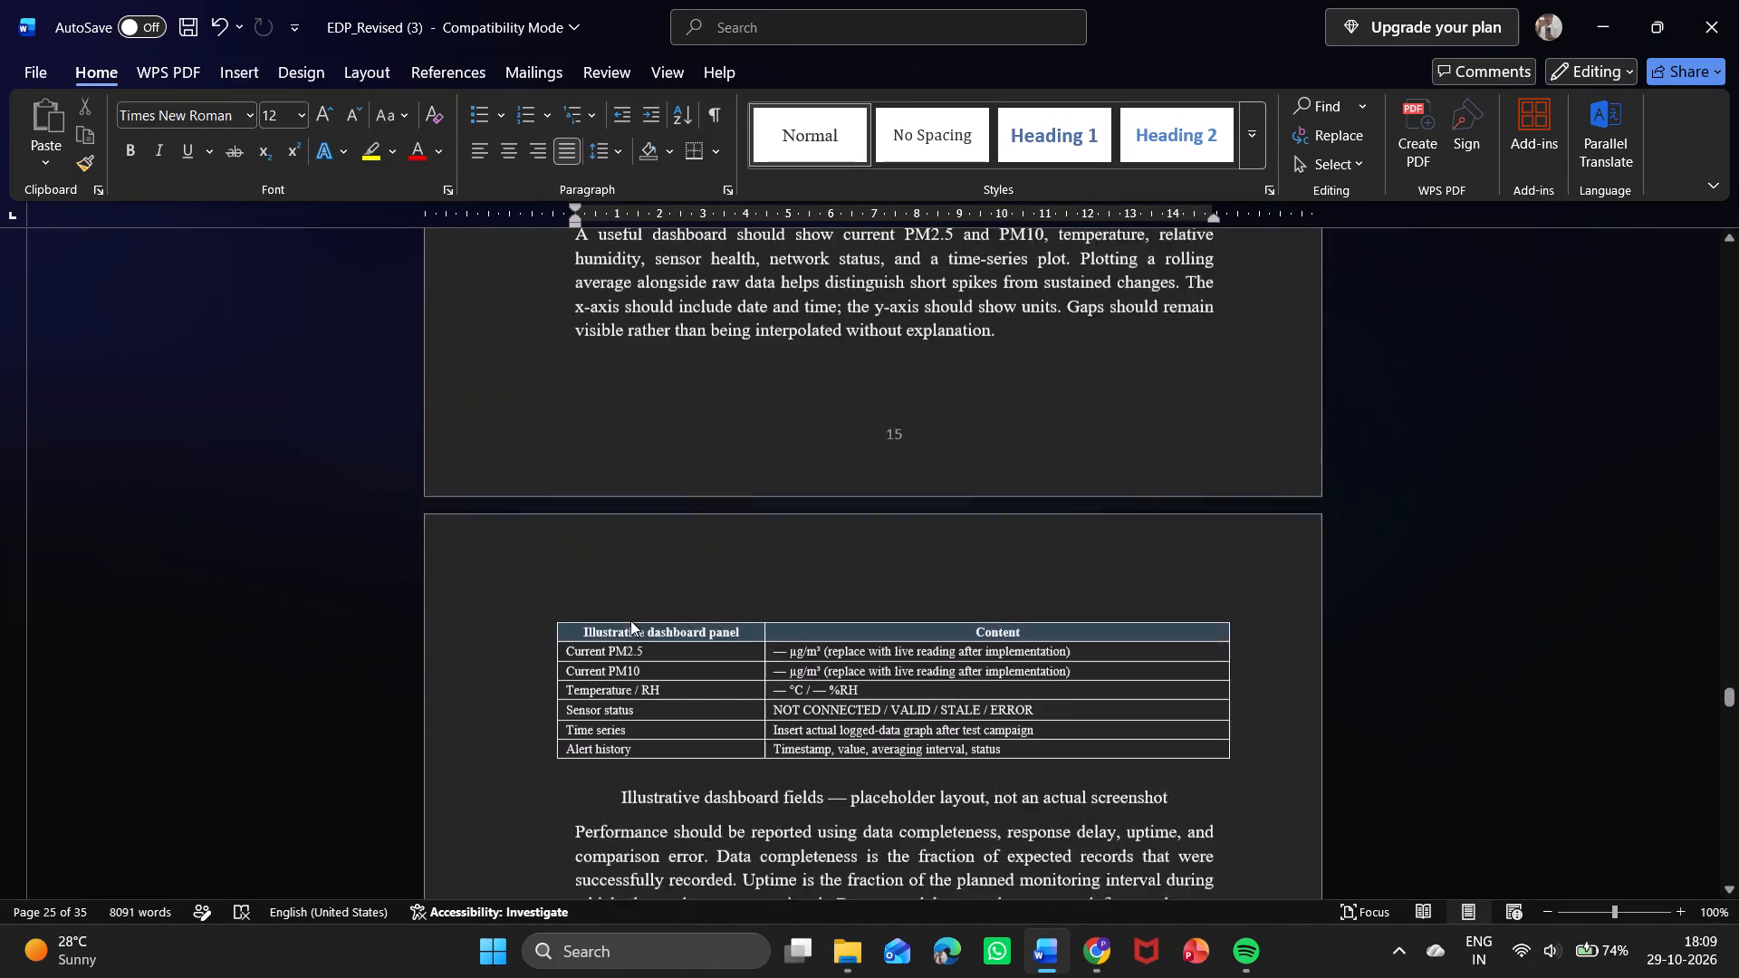
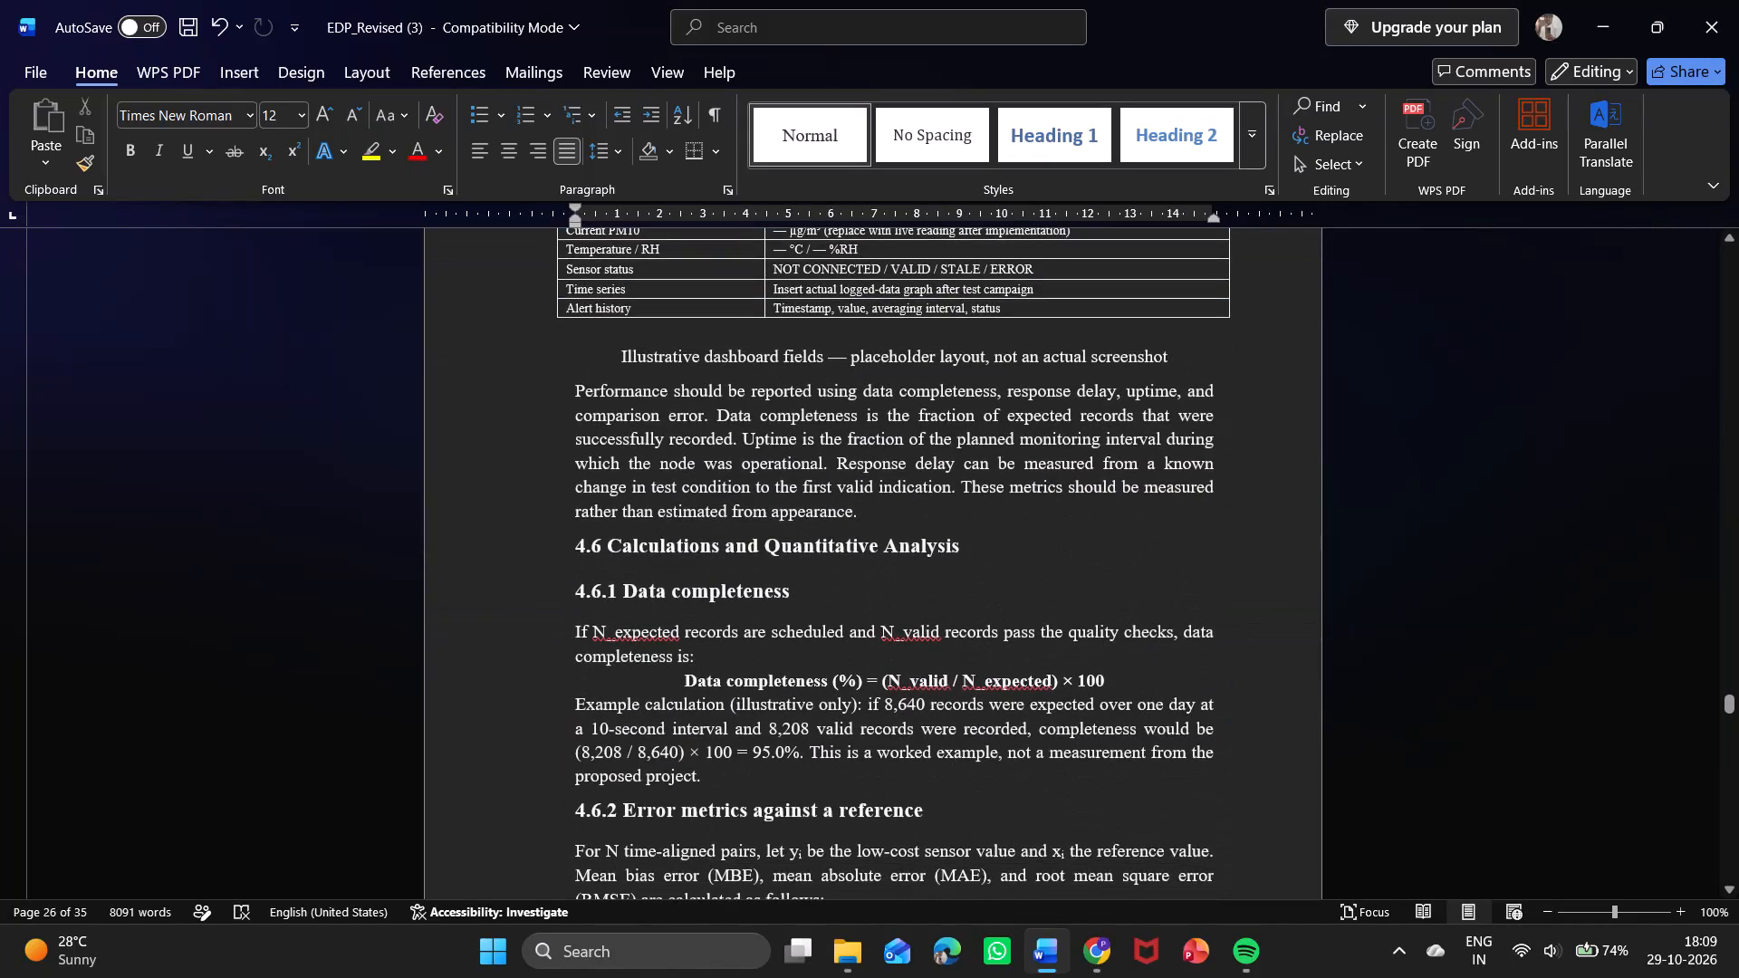
Check the pages of the illustrative dashboard panel table, section 4.6 calculations and the section 4.8 objective-wise evaluation table.
{"action": "scroll", "coordinate": [630, 620], "scroll_direction": "down", "scroll_amount": 1}
{"action": "scroll", "coordinate": [630, 620], "scroll_direction": "up", "scroll_amount": 1}
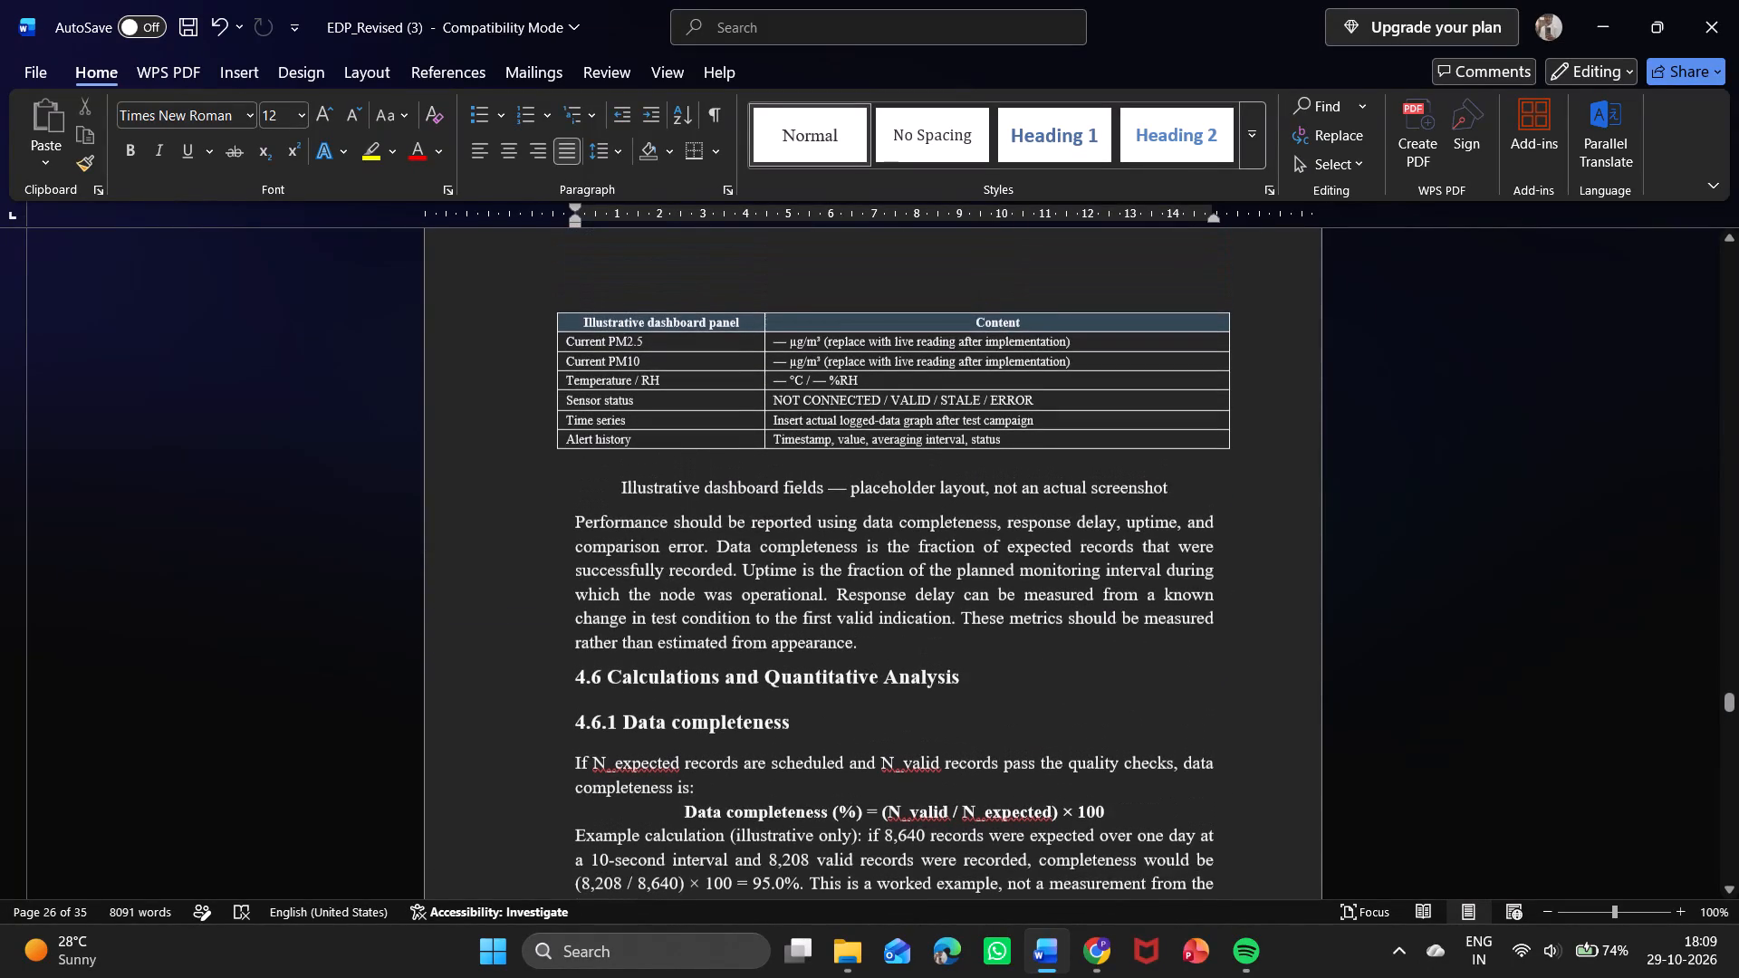
{"action": "scroll", "coordinate": [630, 620], "scroll_direction": "up", "scroll_amount": 1}
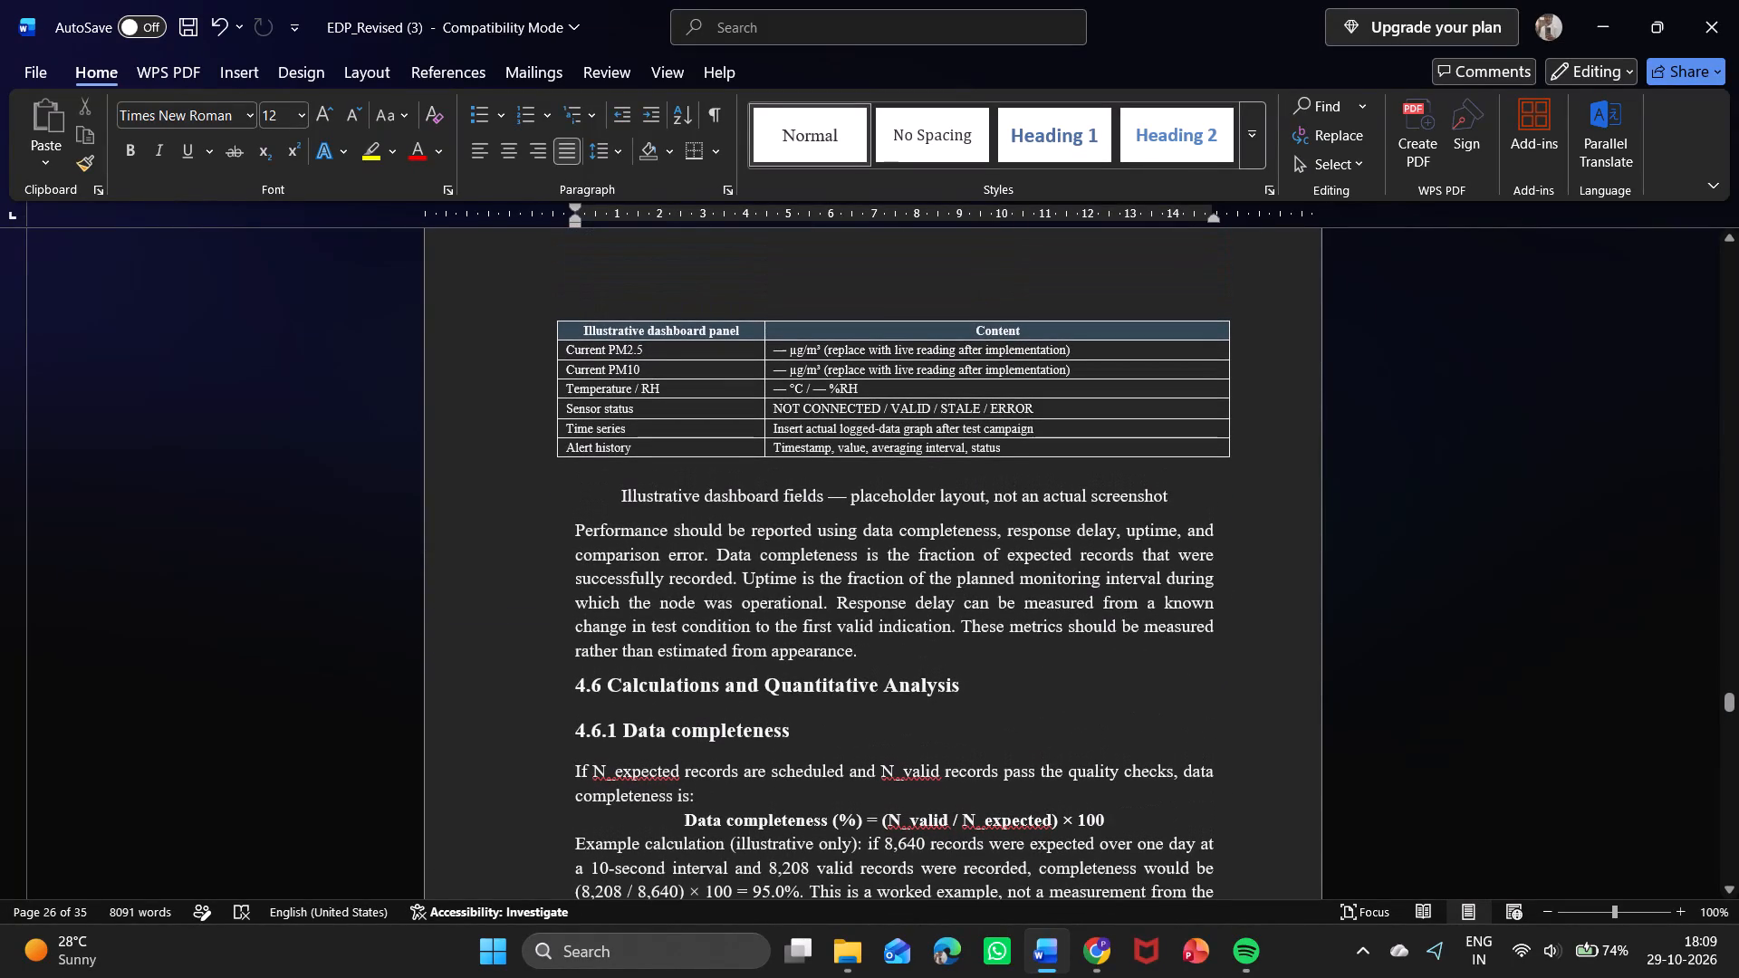
{"action": "scroll", "coordinate": [630, 620], "scroll_direction": "down", "scroll_amount": 2}
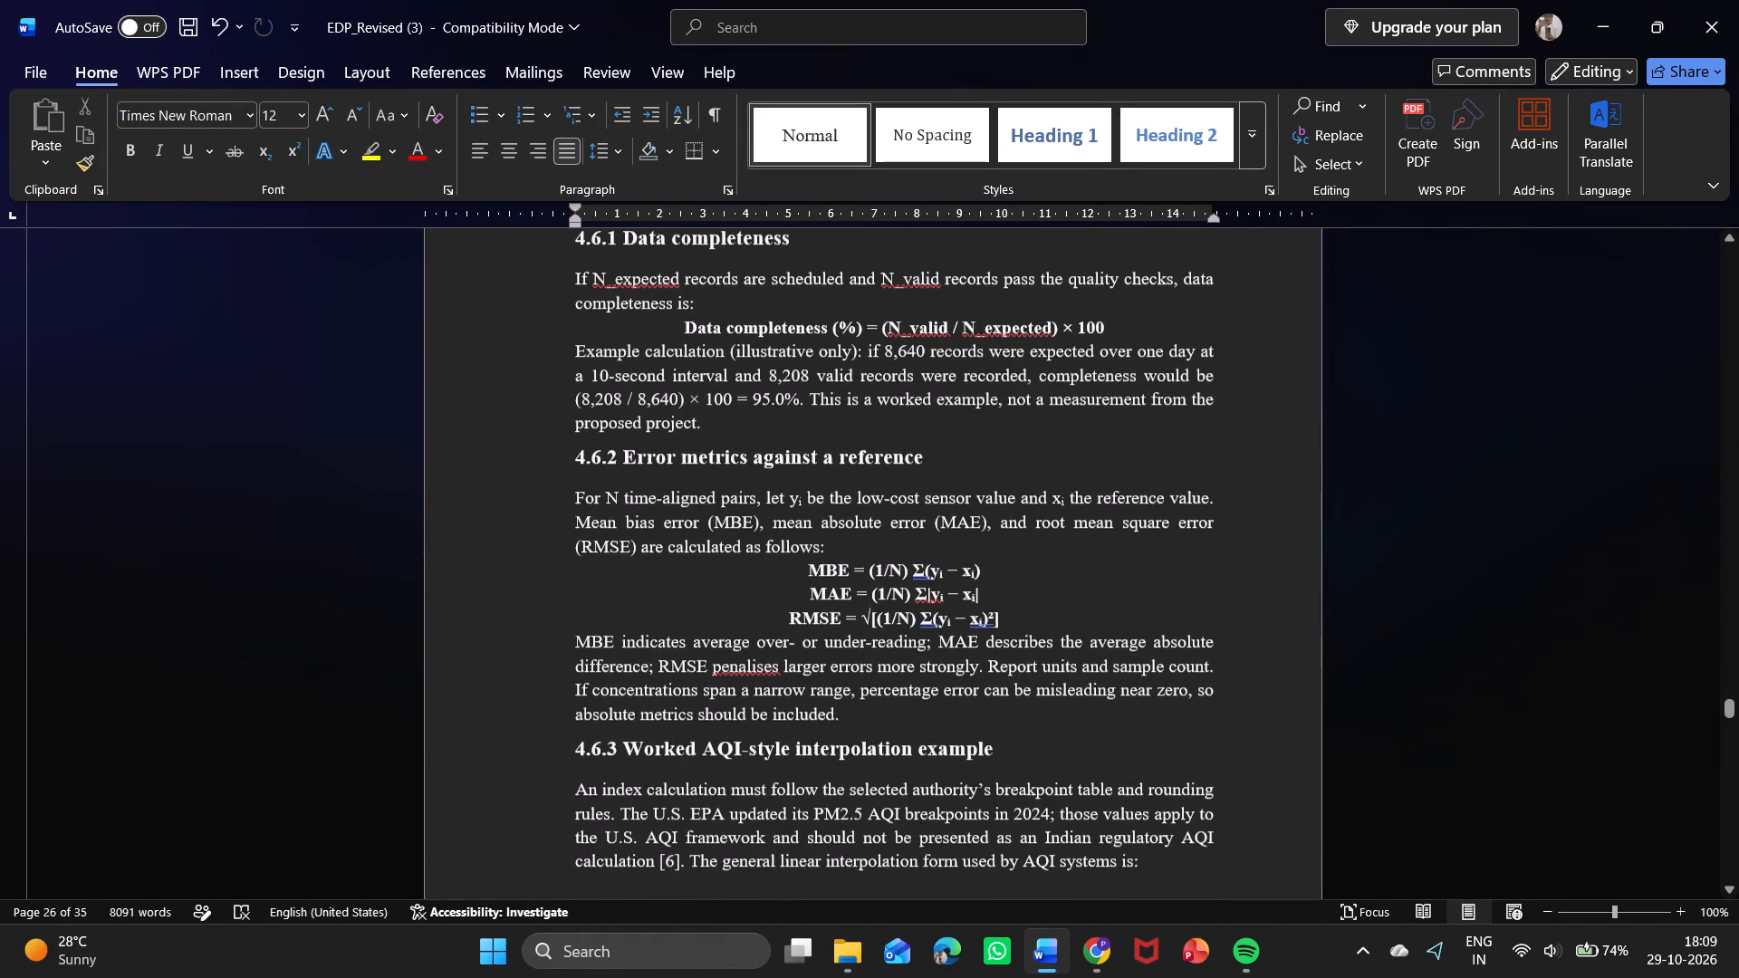
{"action": "scroll", "coordinate": [630, 620], "scroll_direction": "down", "scroll_amount": 4}
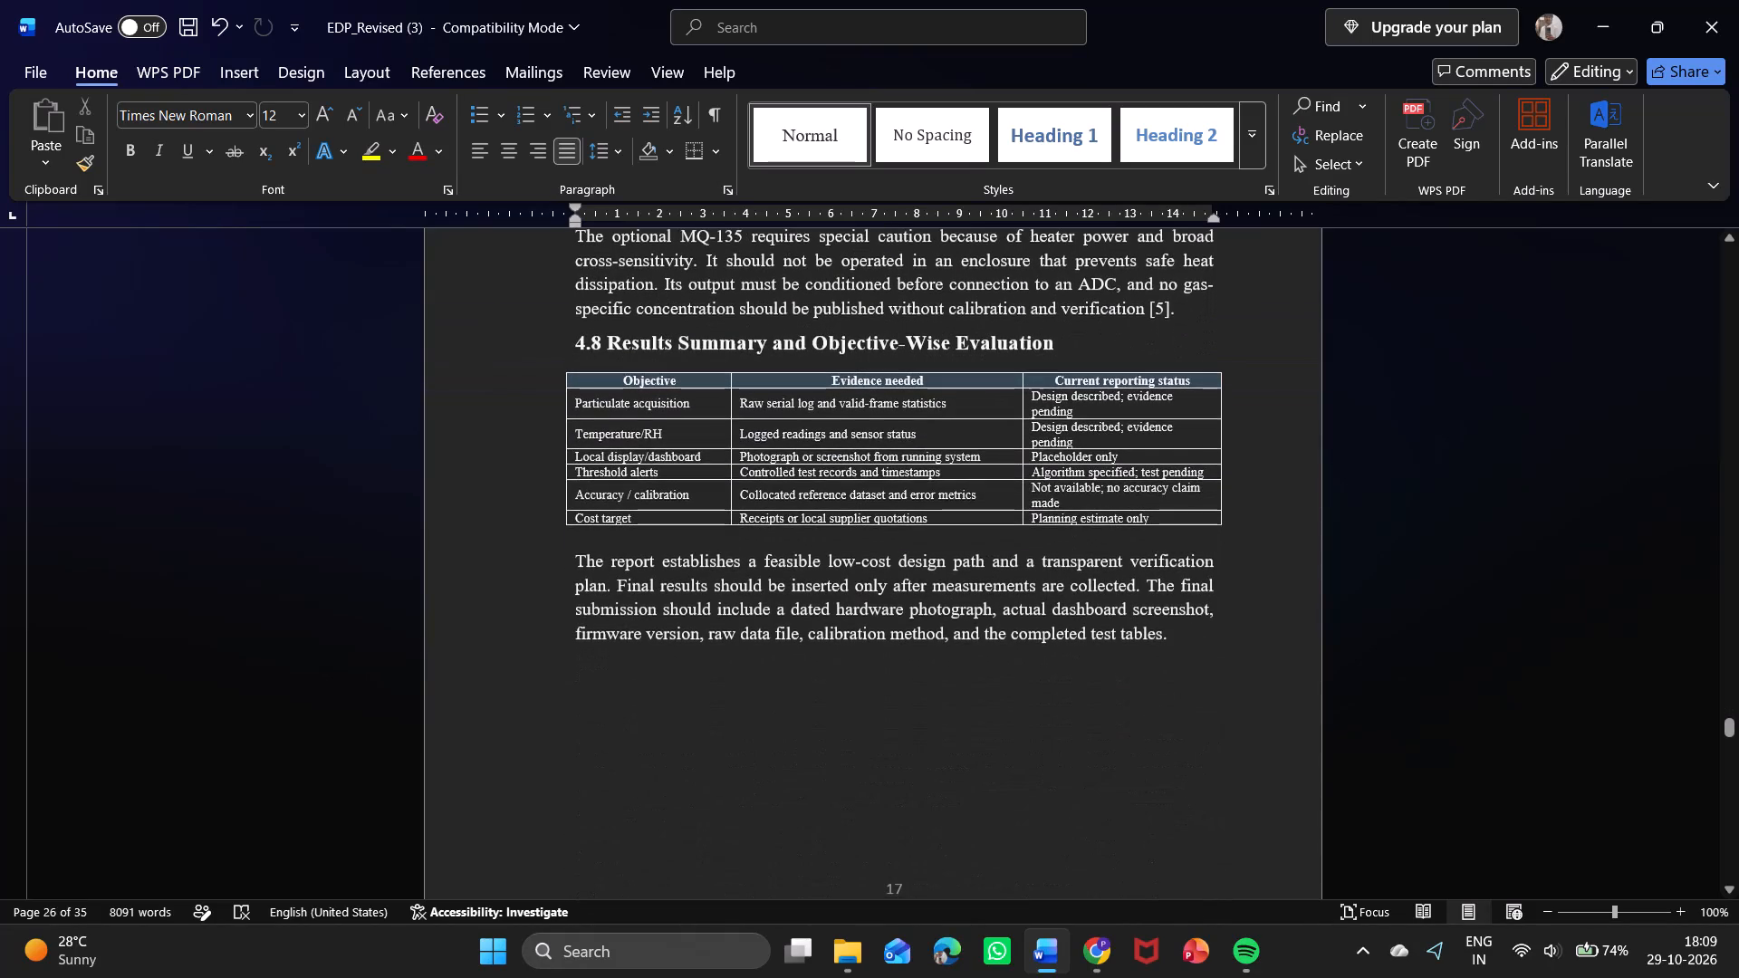
{"action": "scroll", "coordinate": [630, 620], "scroll_direction": "down", "scroll_amount": 1}
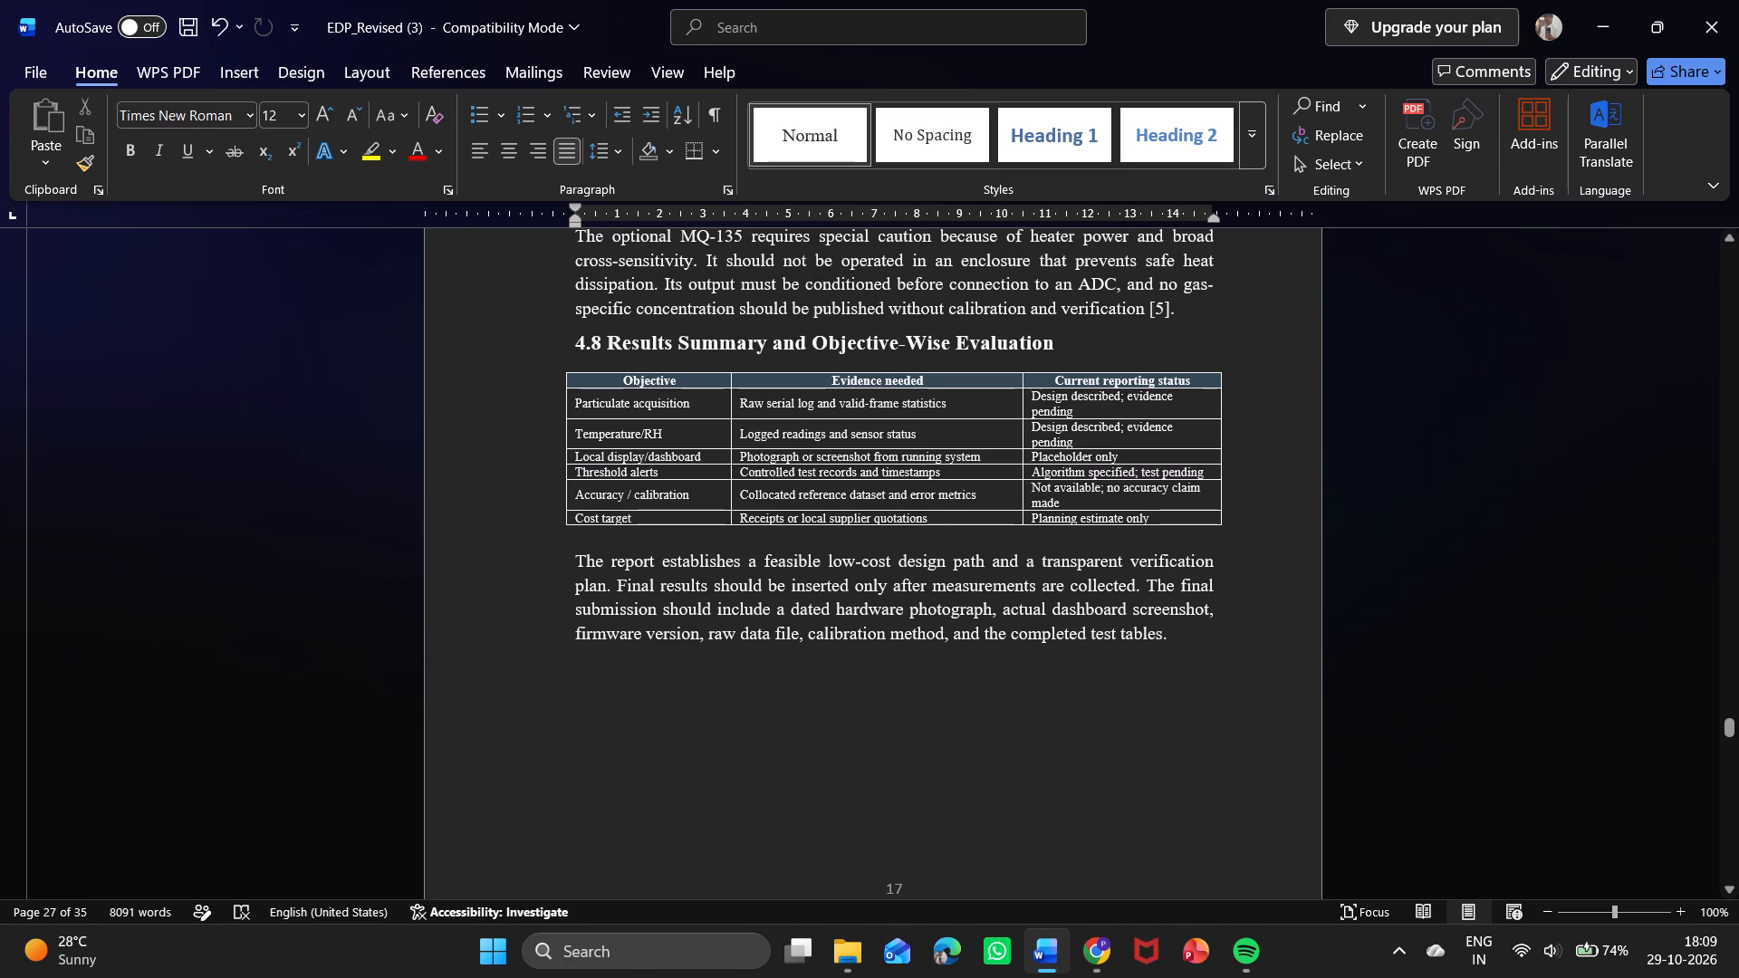
Look through the end of section 4.8, Chapter 5: Conclusion and Future Scope, and the References page.
{"action": "scroll", "coordinate": [736, 627], "scroll_direction": "down", "scroll_amount": 2}
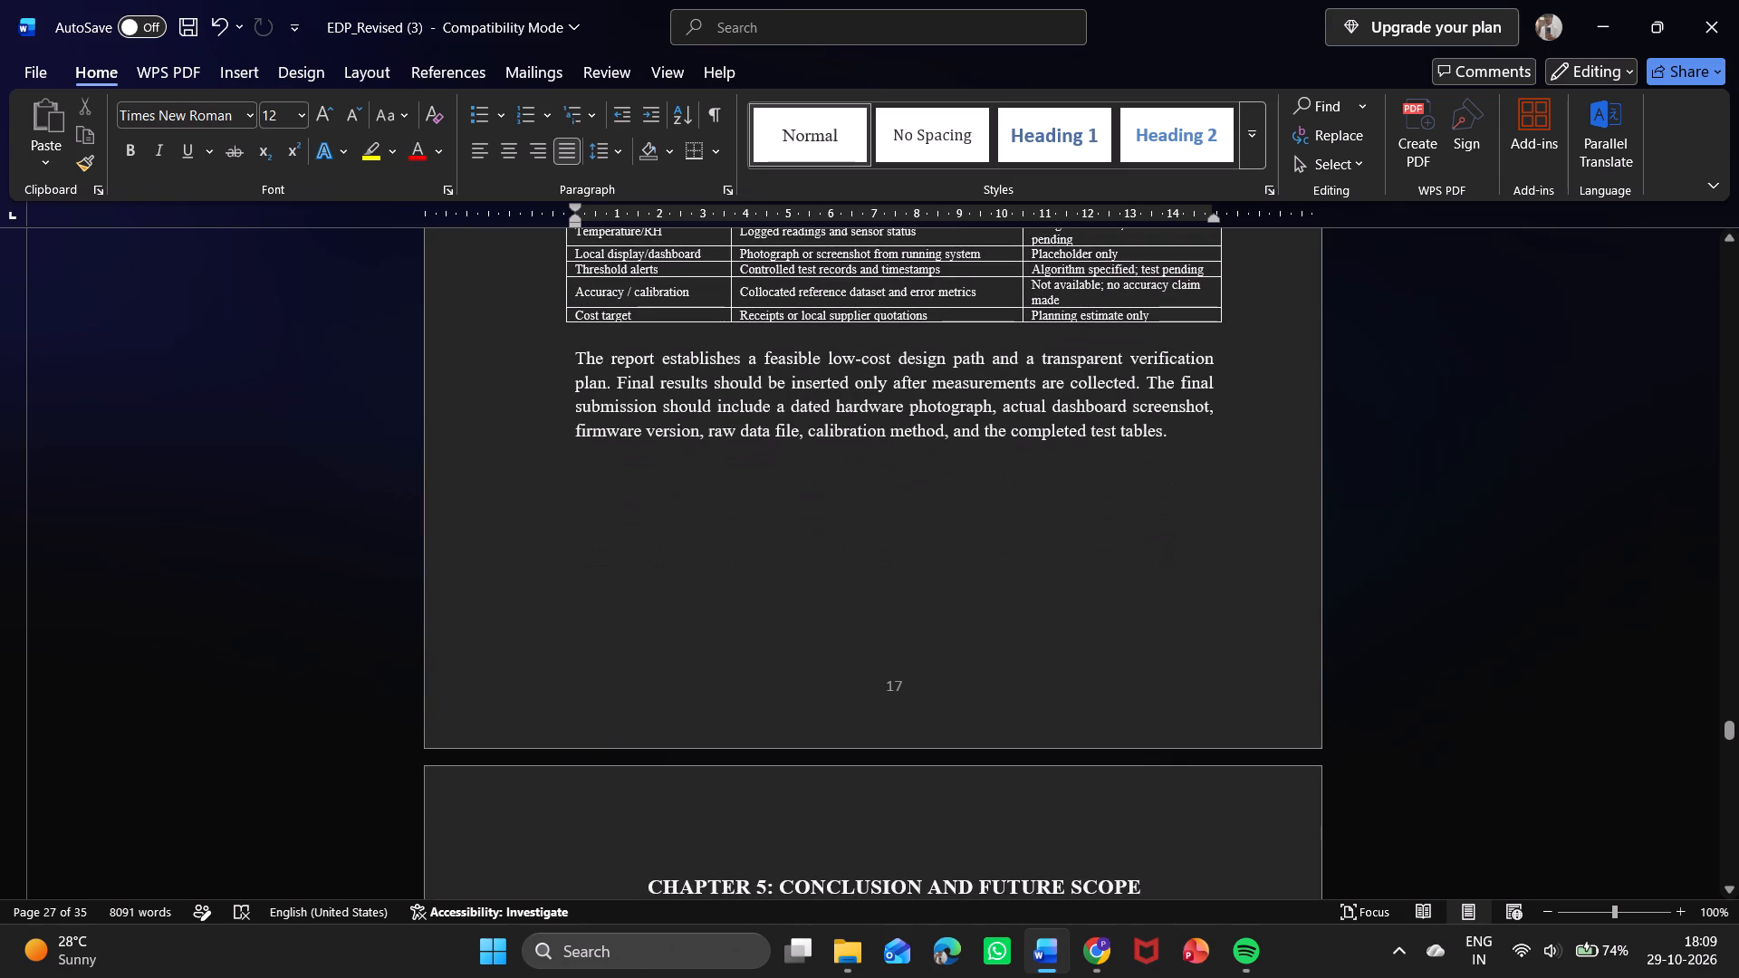
{"action": "scroll", "coordinate": [736, 627], "scroll_direction": "down", "scroll_amount": 4}
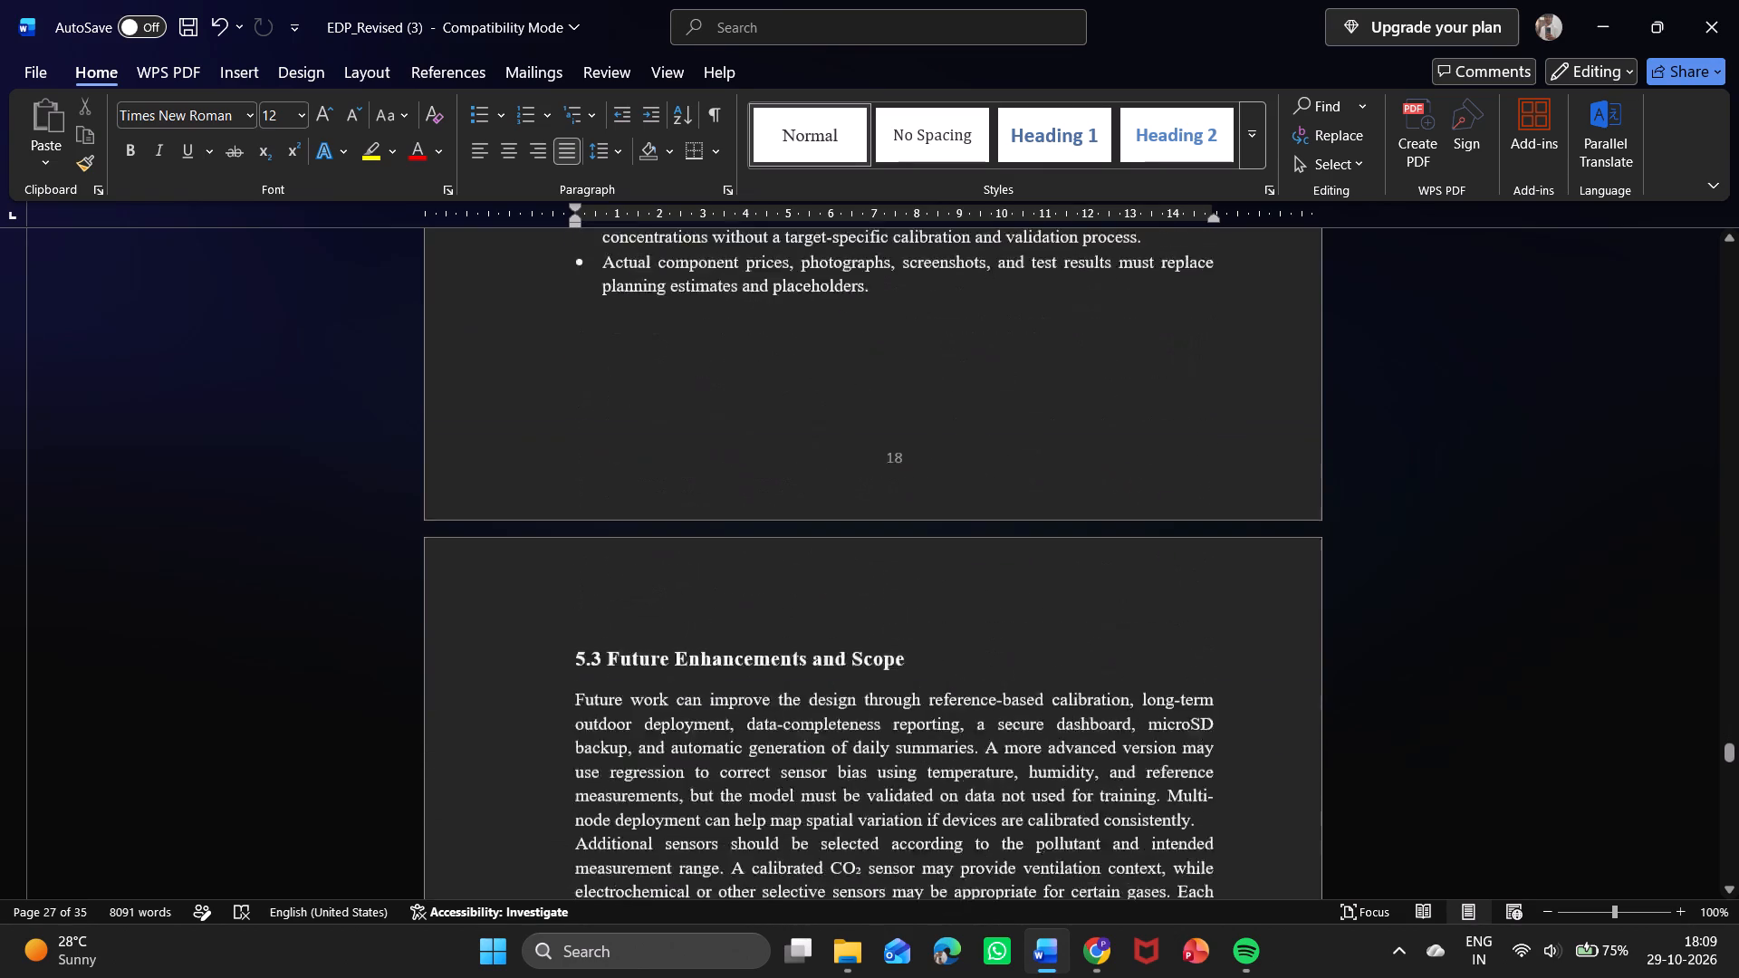
{"action": "scroll", "coordinate": [736, 627], "scroll_direction": "down", "scroll_amount": 6}
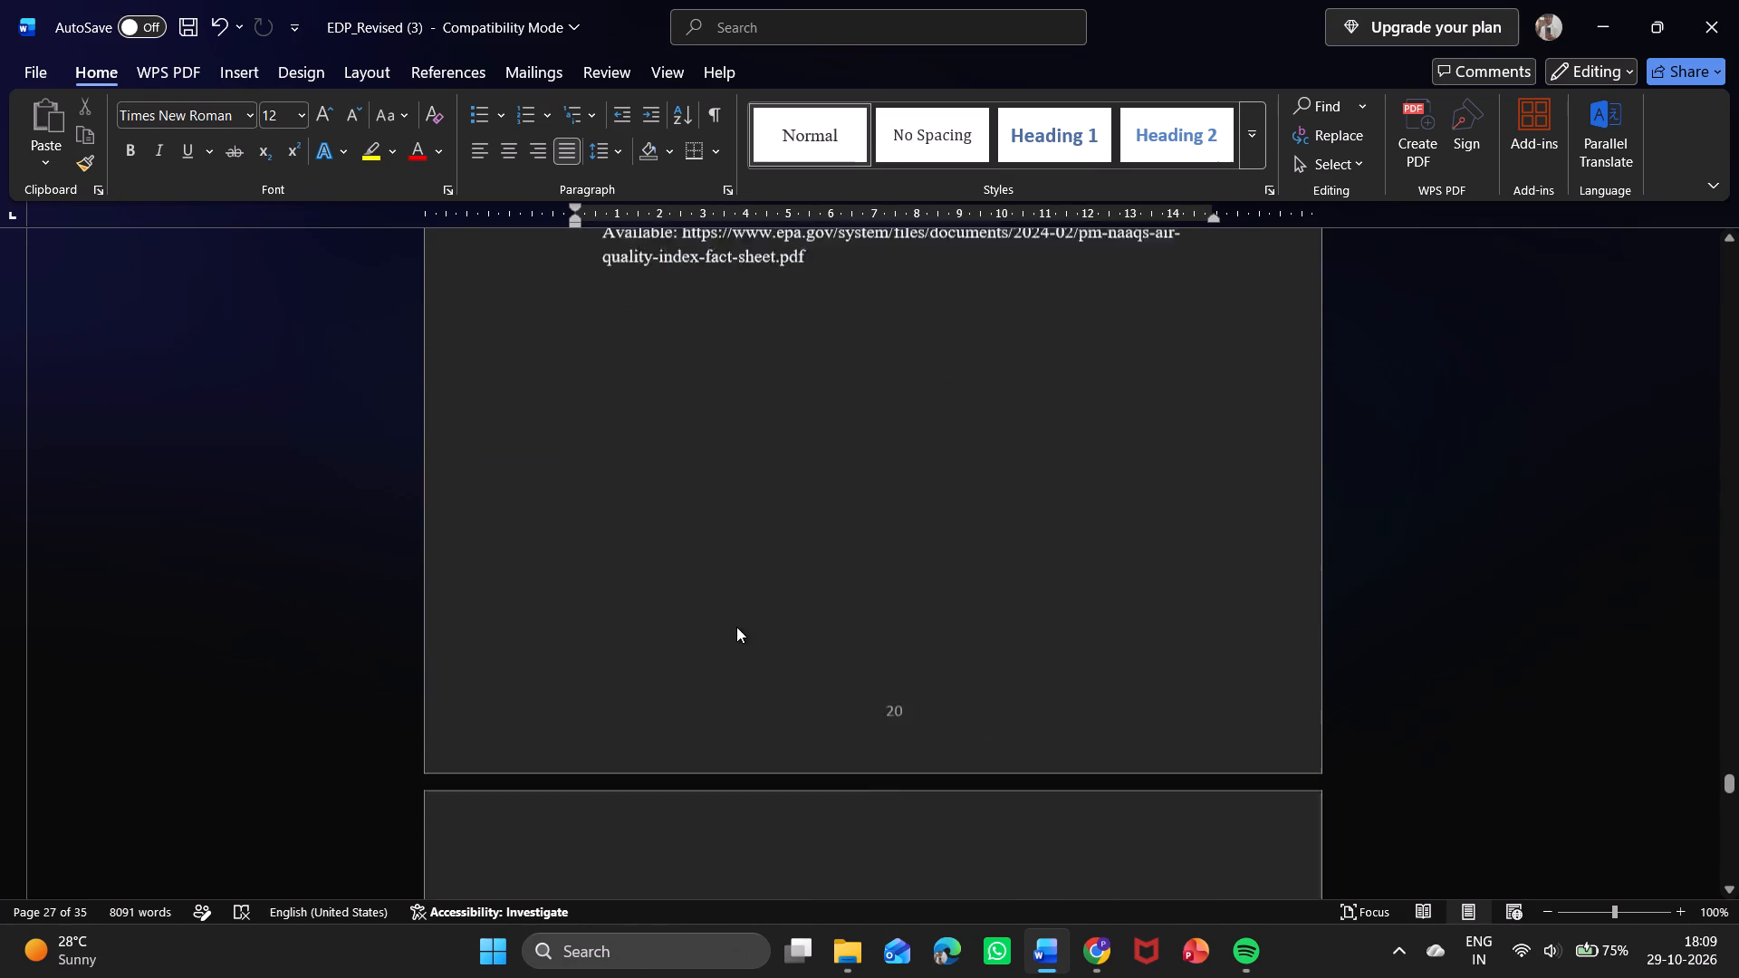
{"action": "scroll", "coordinate": [736, 627], "scroll_direction": "down", "scroll_amount": 2}
Go back from the References through Chapters 5 to 1 to the table of contents.
{"action": "scroll", "coordinate": [736, 627], "scroll_direction": "up", "scroll_amount": 5}
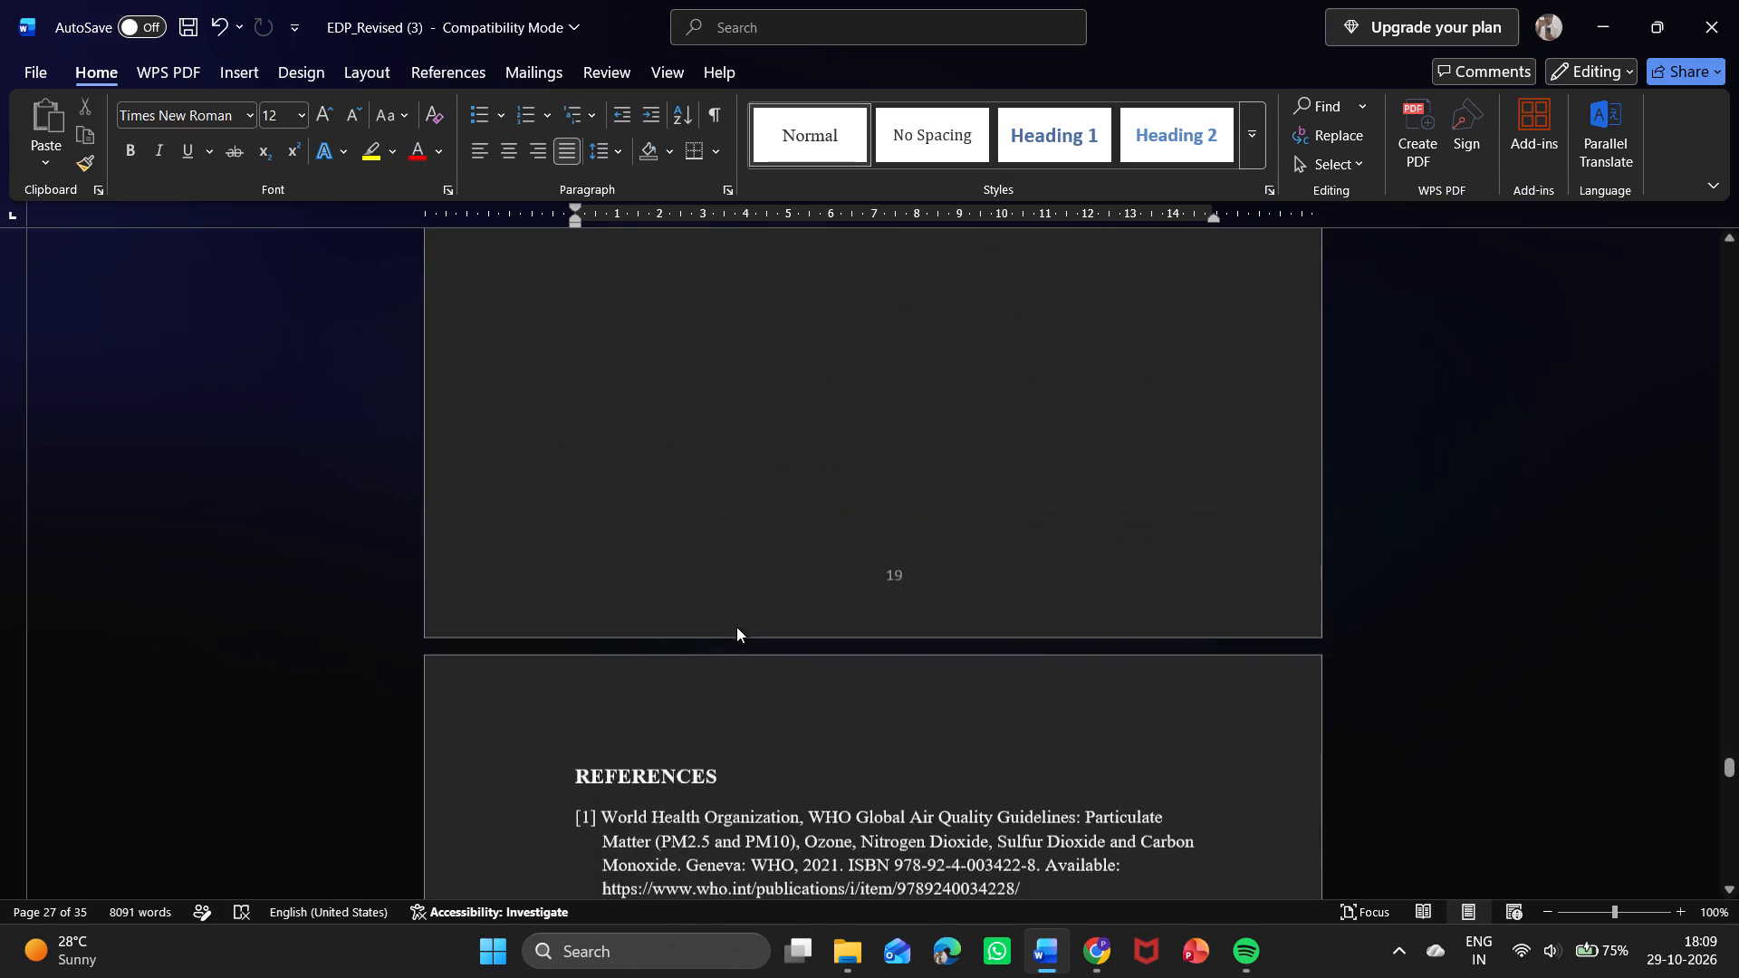
{"action": "scroll", "coordinate": [736, 627], "scroll_direction": "up", "scroll_amount": 1}
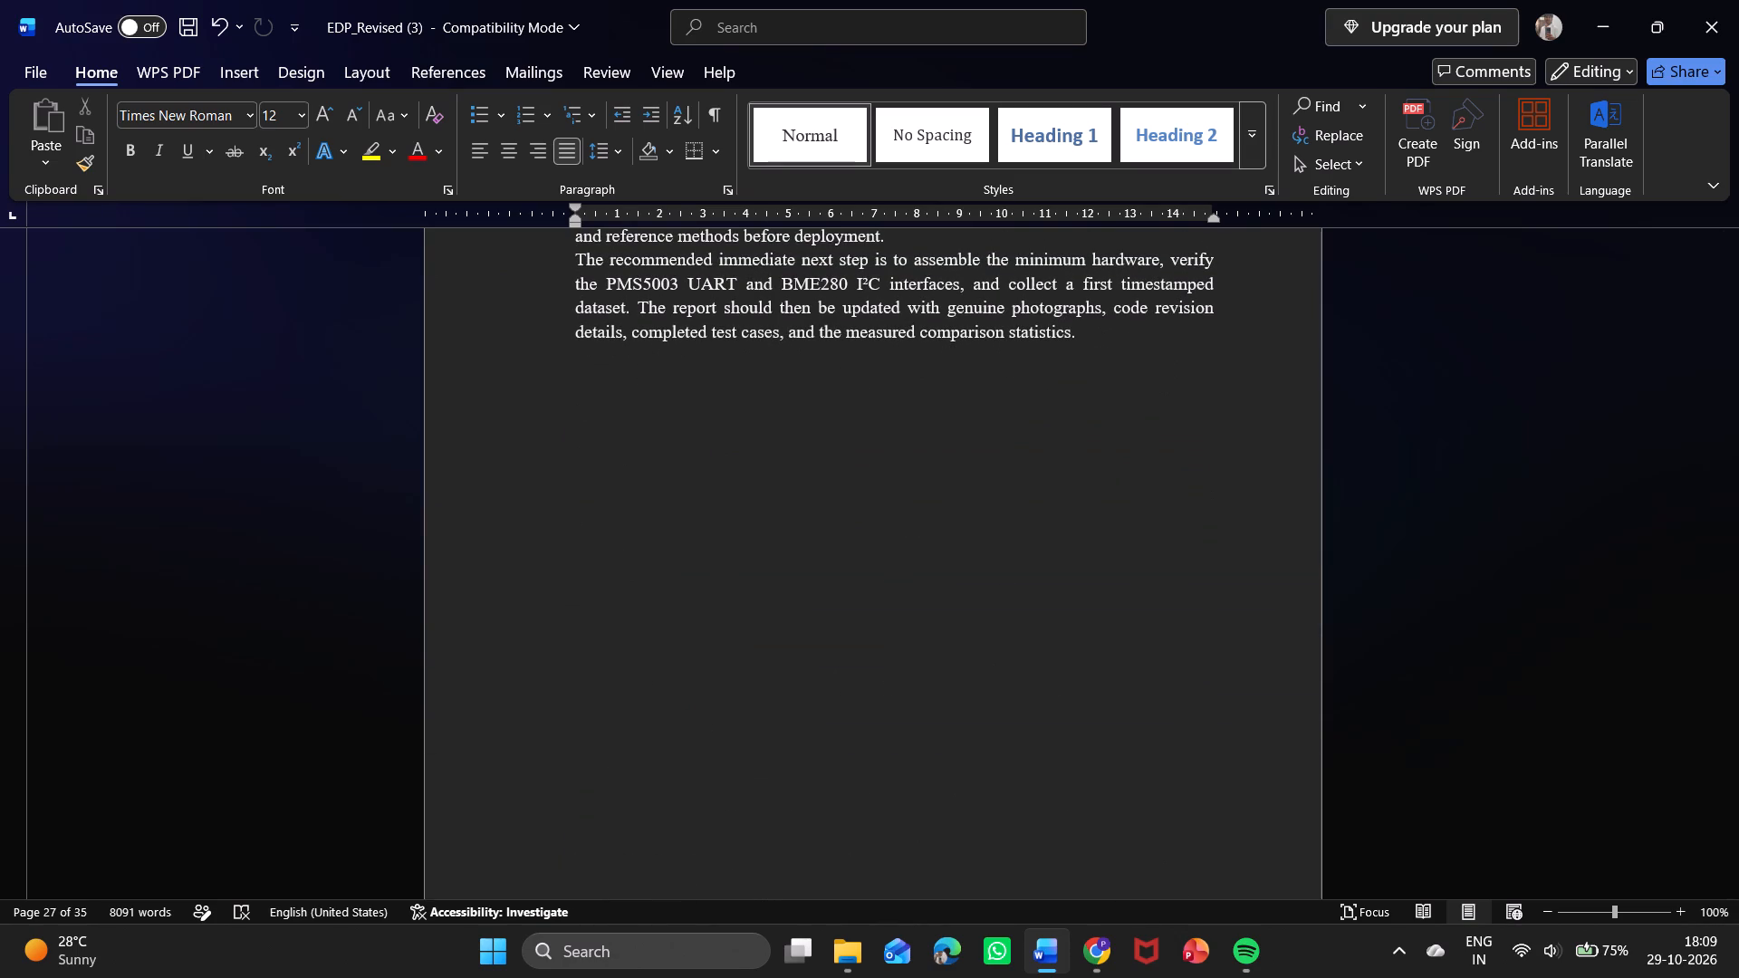
{"action": "scroll", "coordinate": [736, 627], "scroll_direction": "up", "scroll_amount": 6}
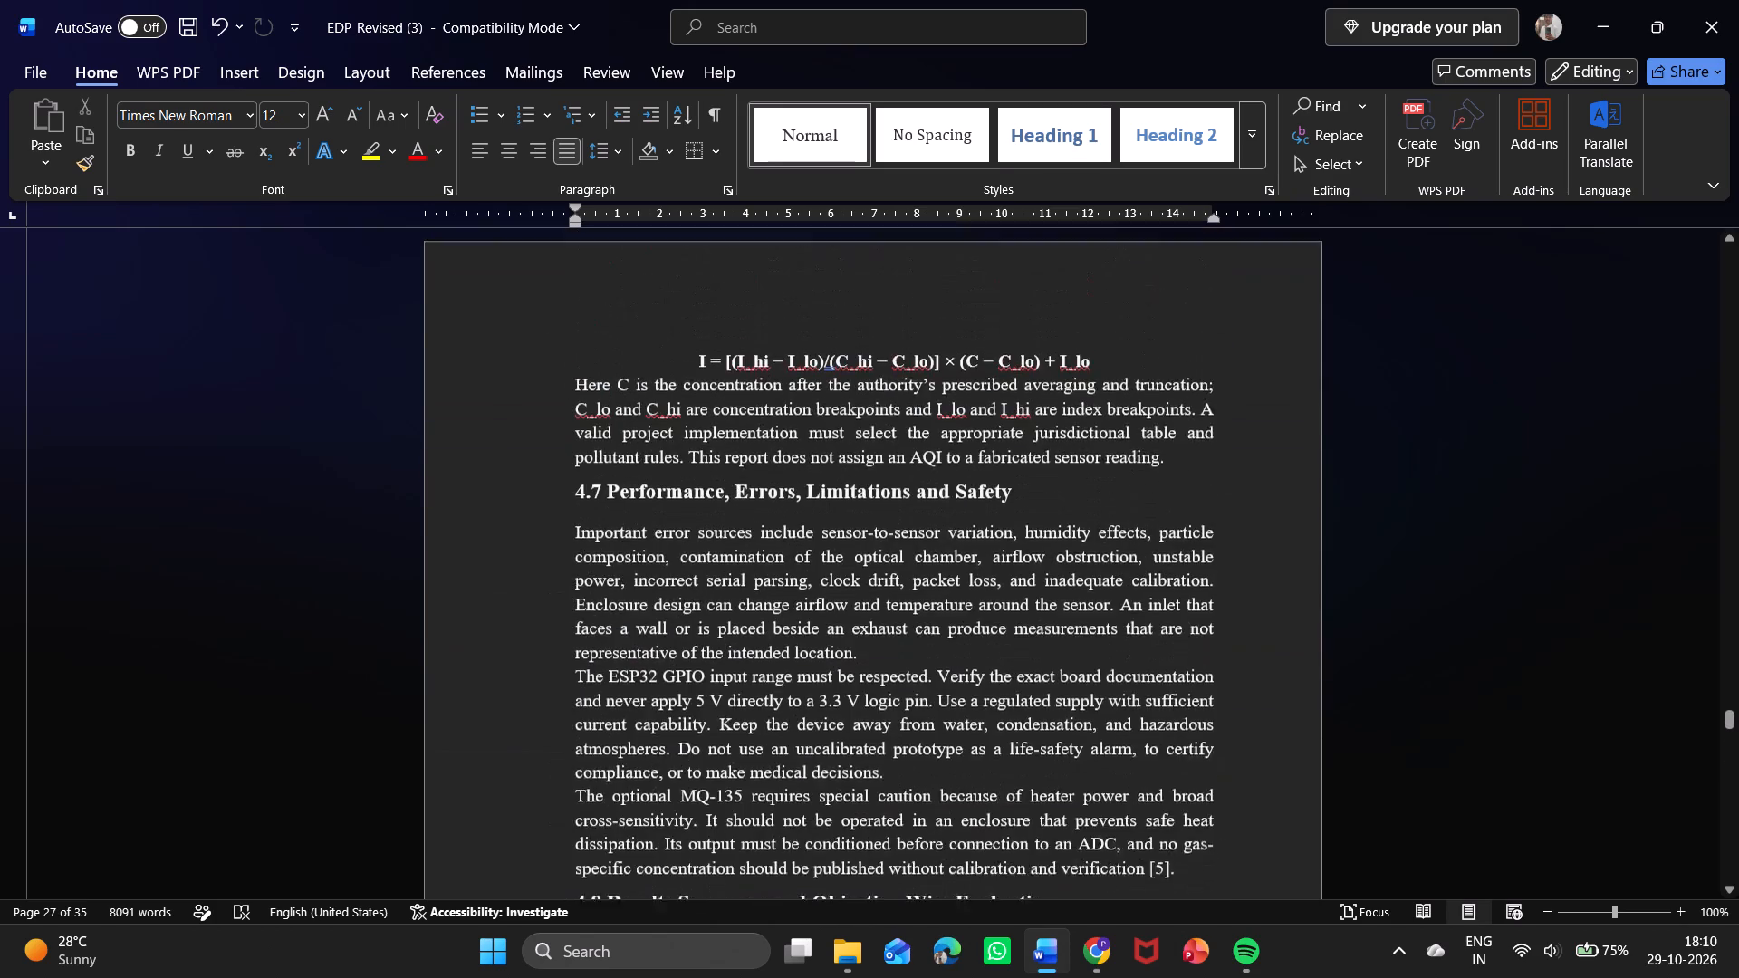
{"action": "scroll", "coordinate": [736, 627], "scroll_direction": "up", "scroll_amount": 8}
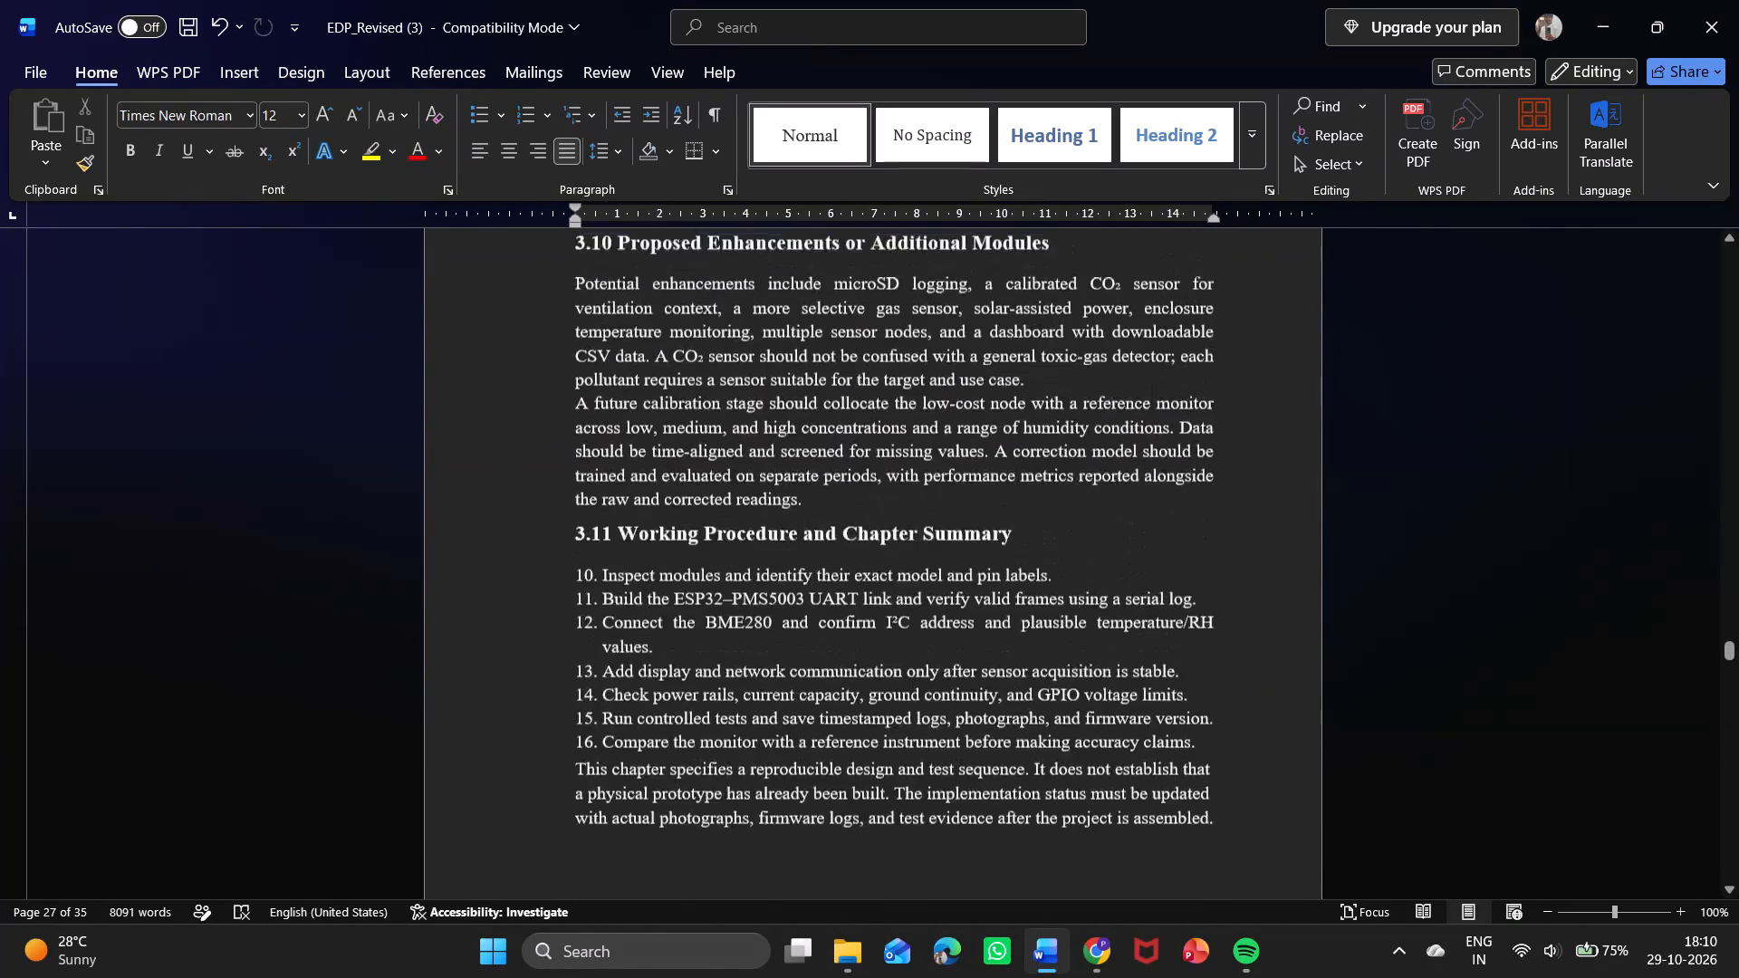
{"action": "scroll", "coordinate": [736, 627], "scroll_direction": "up", "scroll_amount": 8}
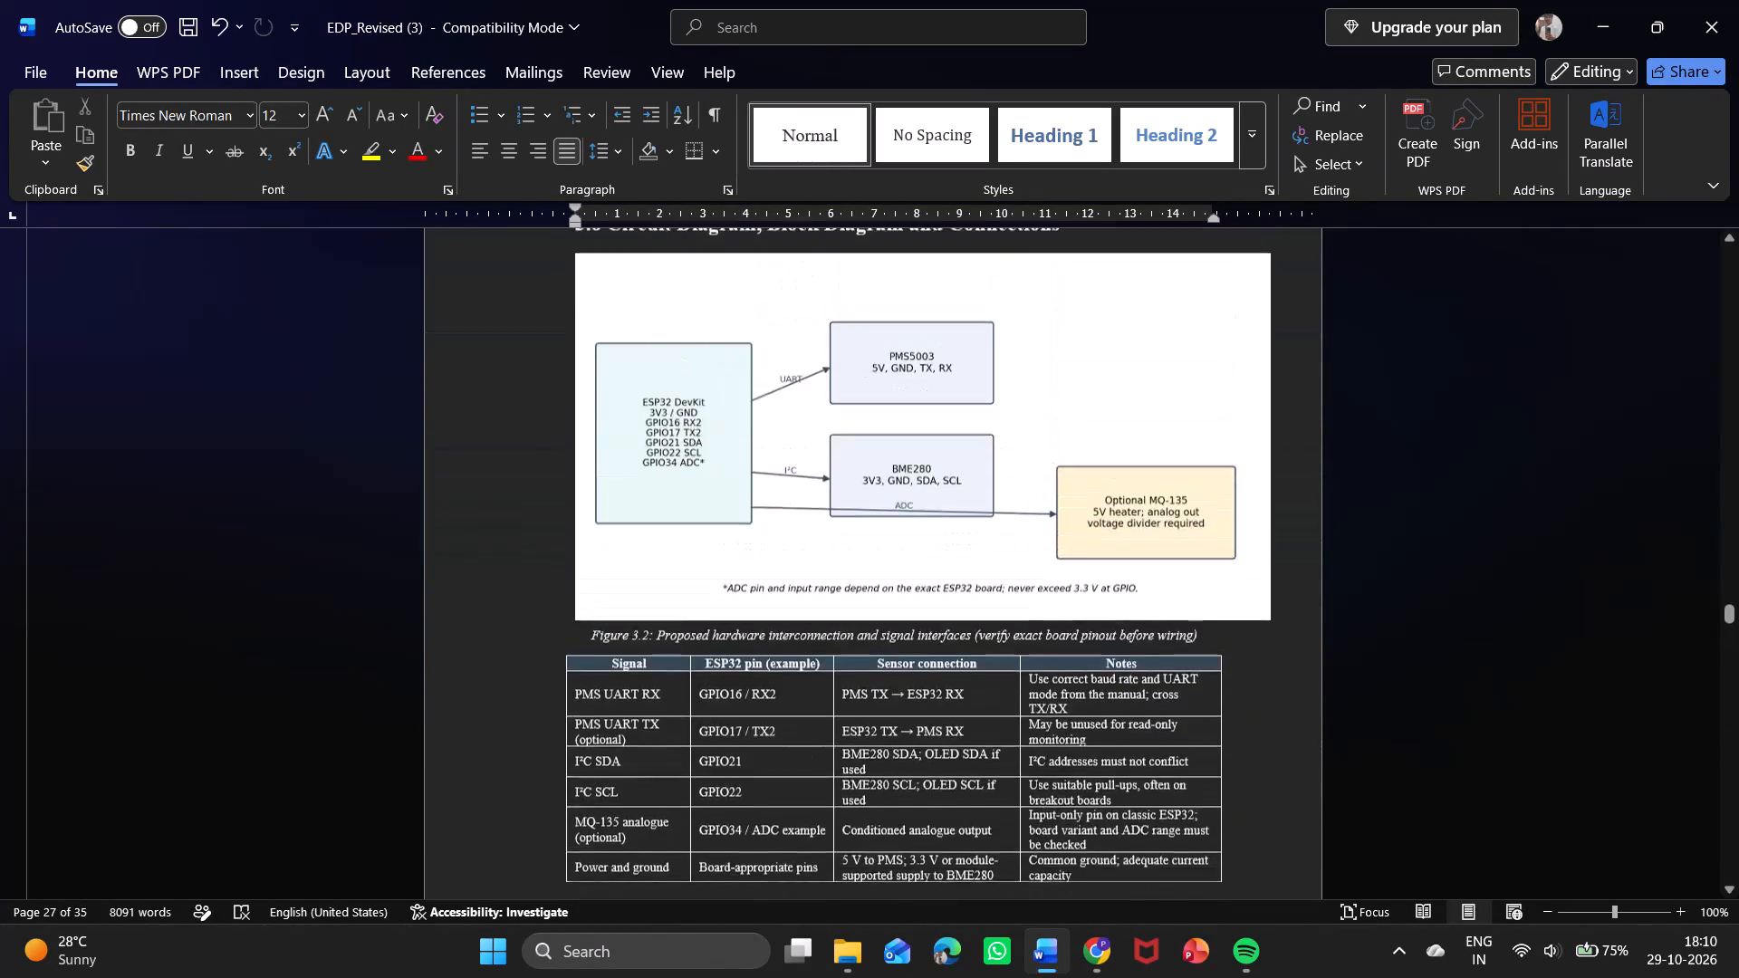
{"action": "scroll", "coordinate": [736, 627], "scroll_direction": "up", "scroll_amount": 6}
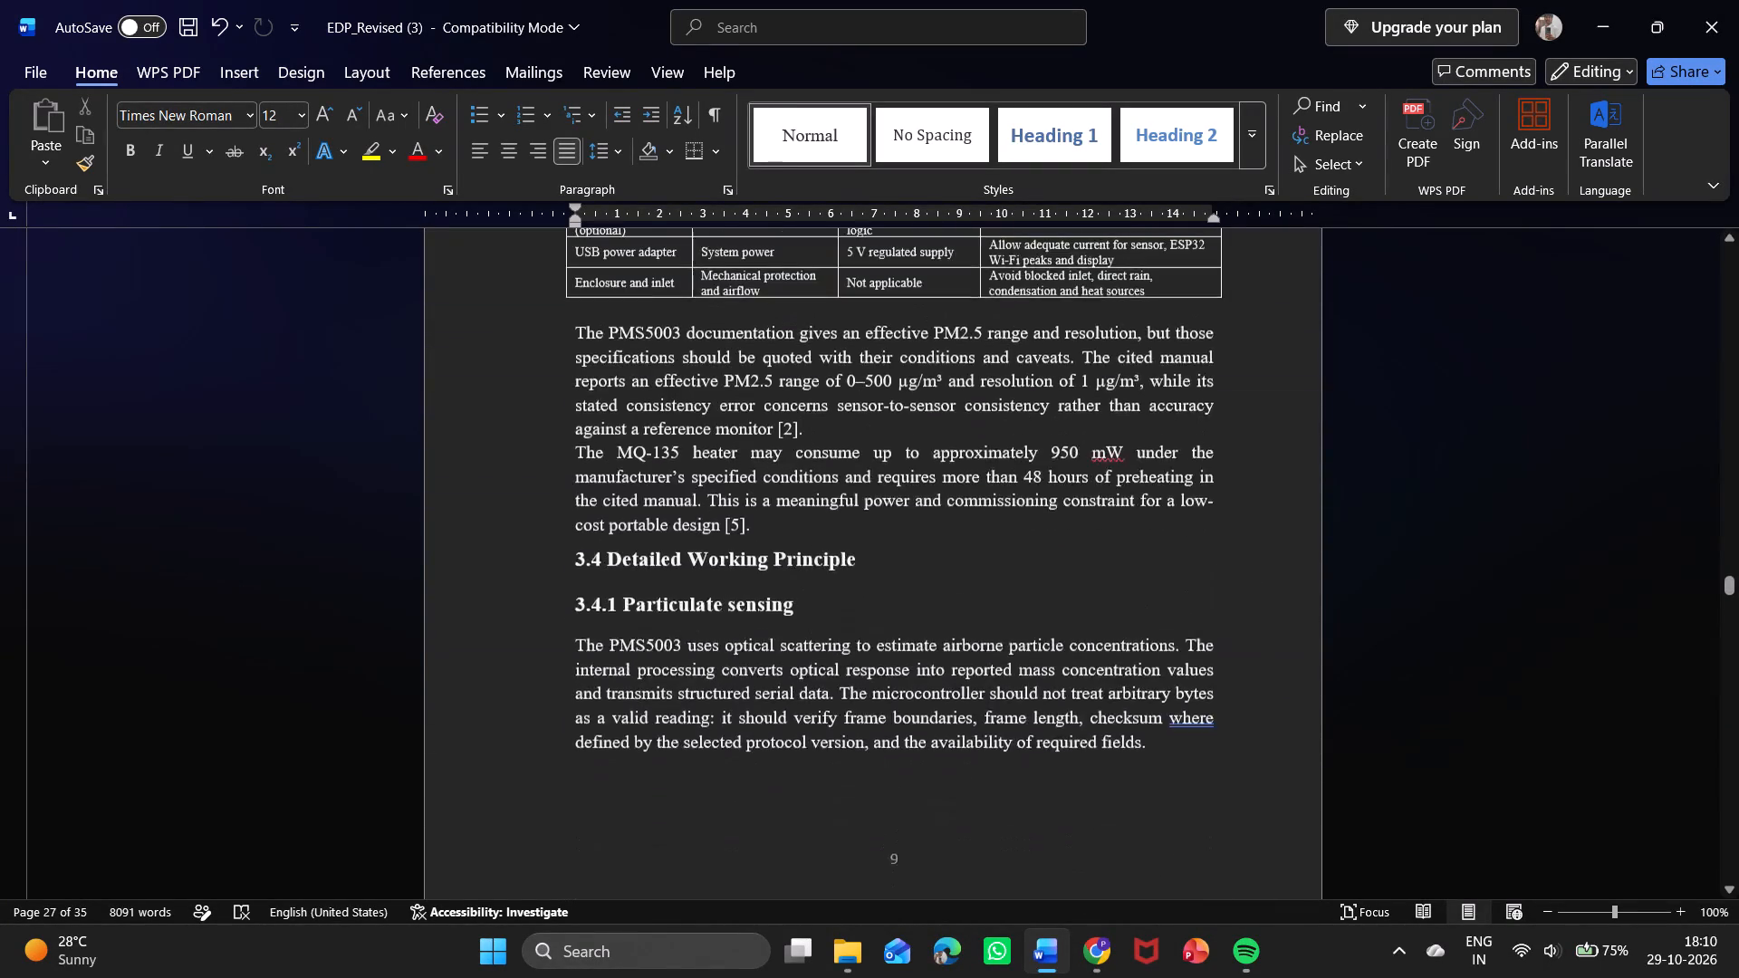
{"action": "scroll", "coordinate": [736, 627], "scroll_direction": "up", "scroll_amount": 6}
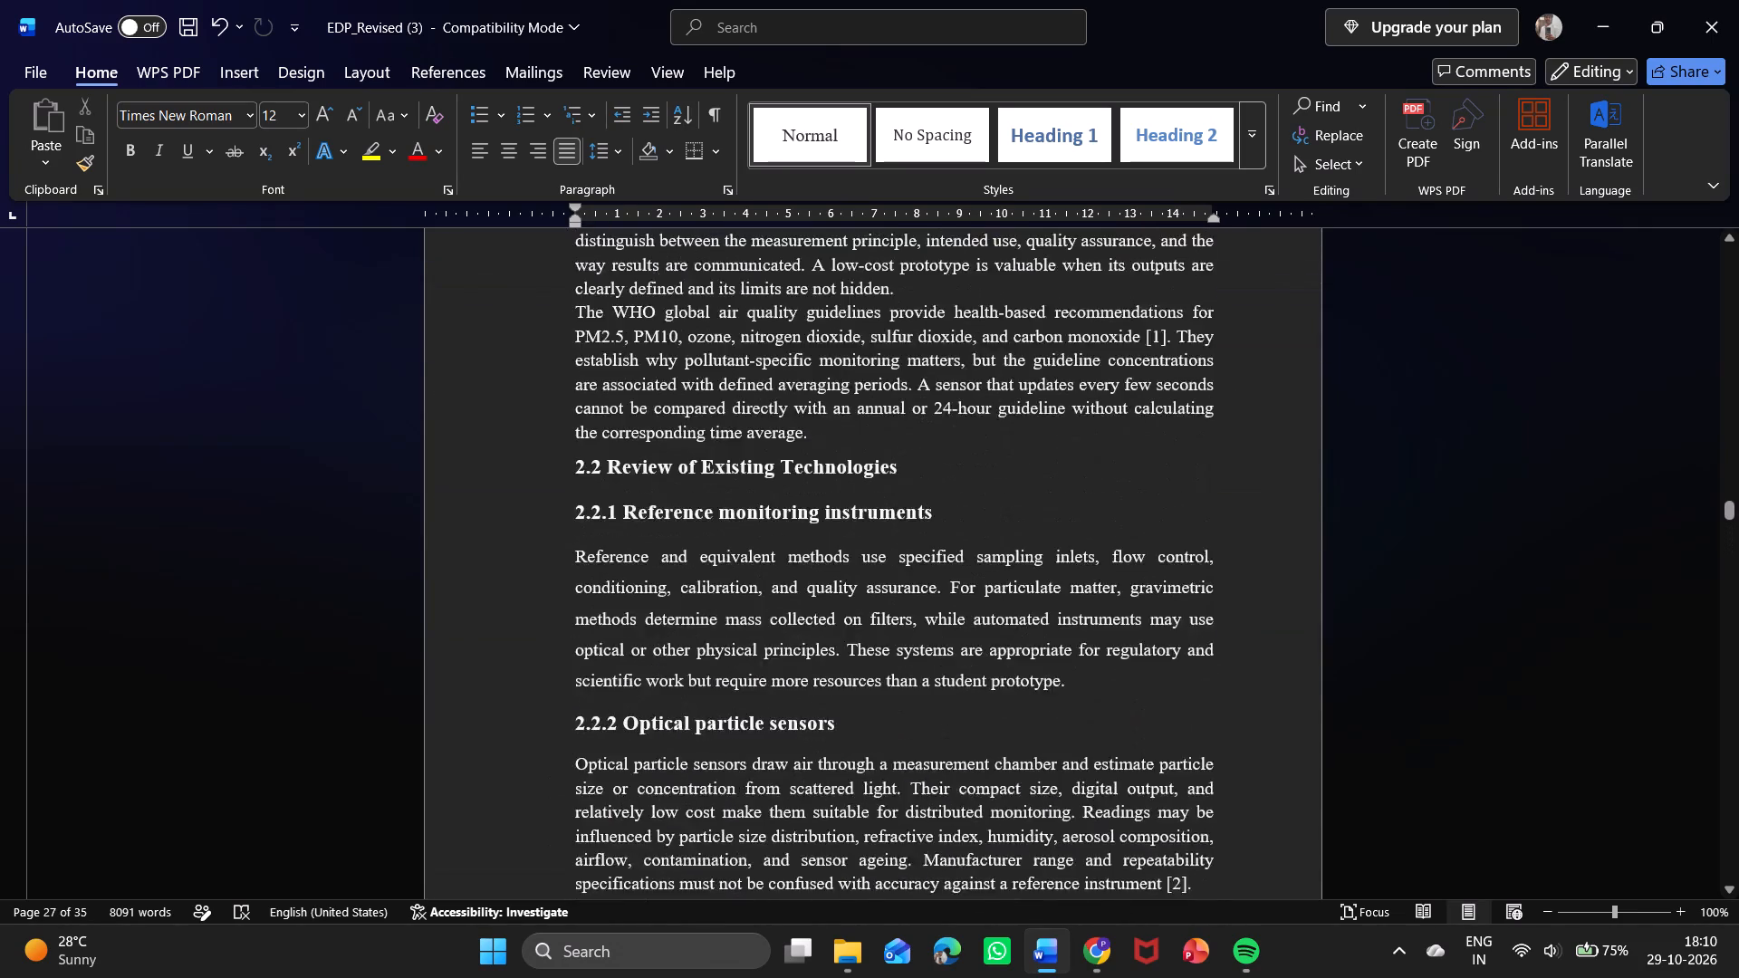
{"action": "scroll", "coordinate": [736, 627], "scroll_direction": "up", "scroll_amount": 6}
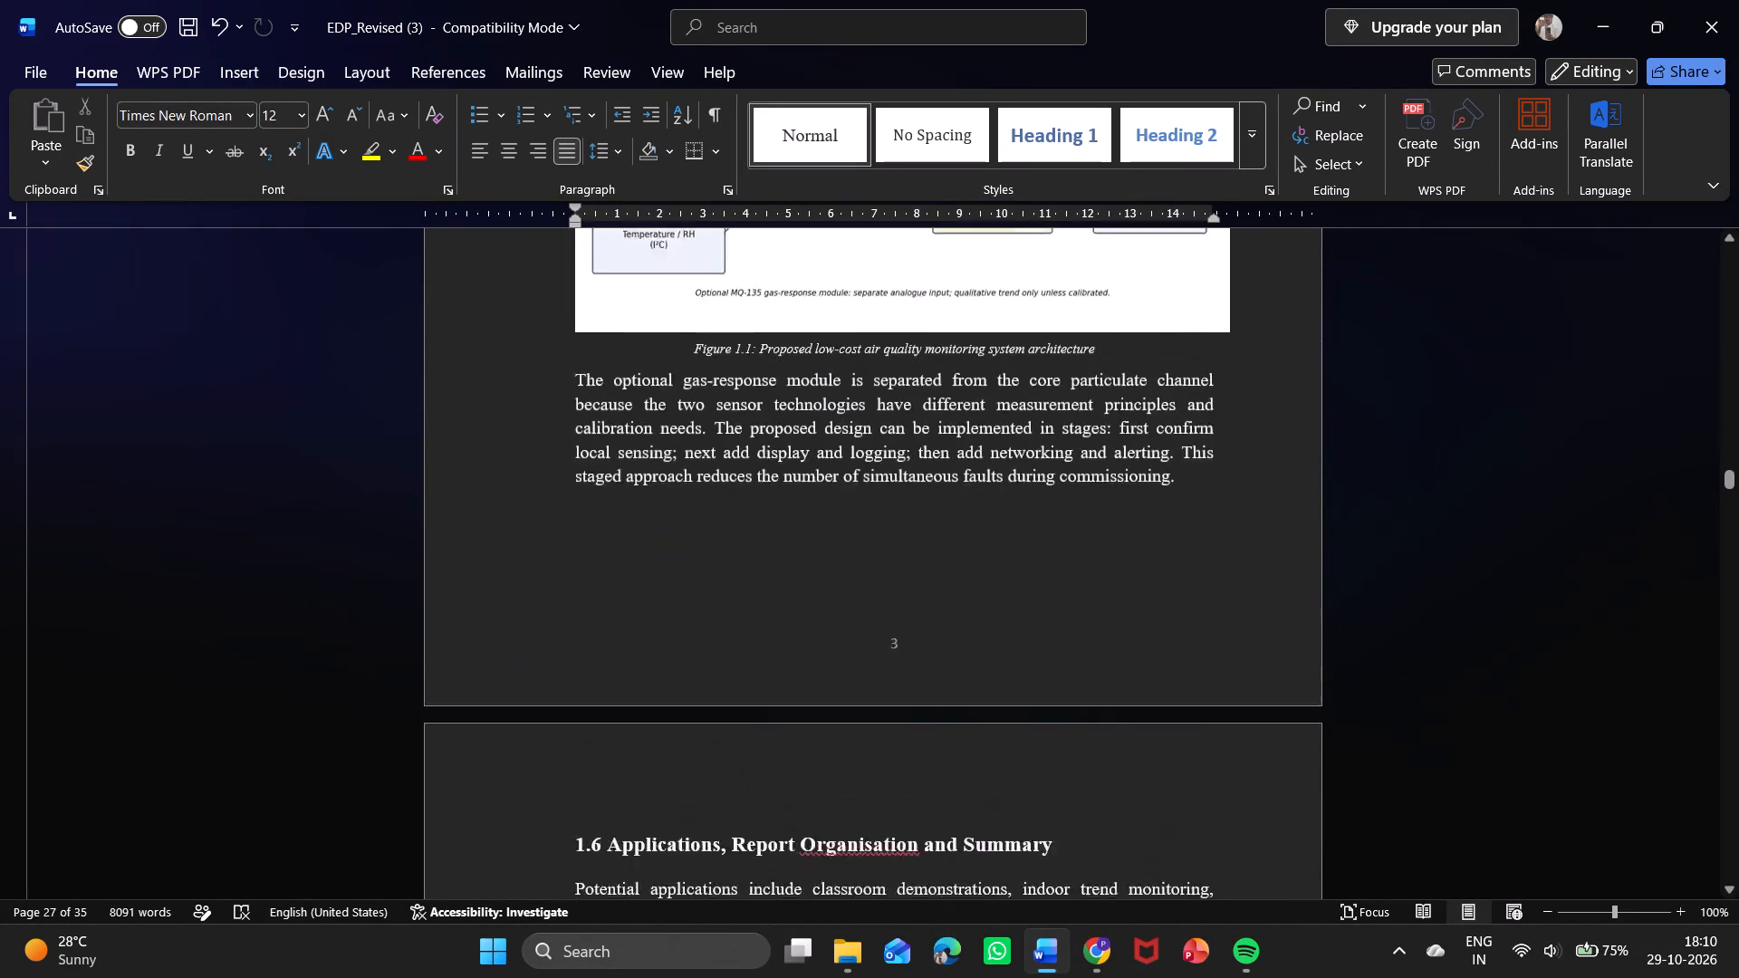
{"action": "scroll", "coordinate": [736, 627], "scroll_direction": "up", "scroll_amount": 6}
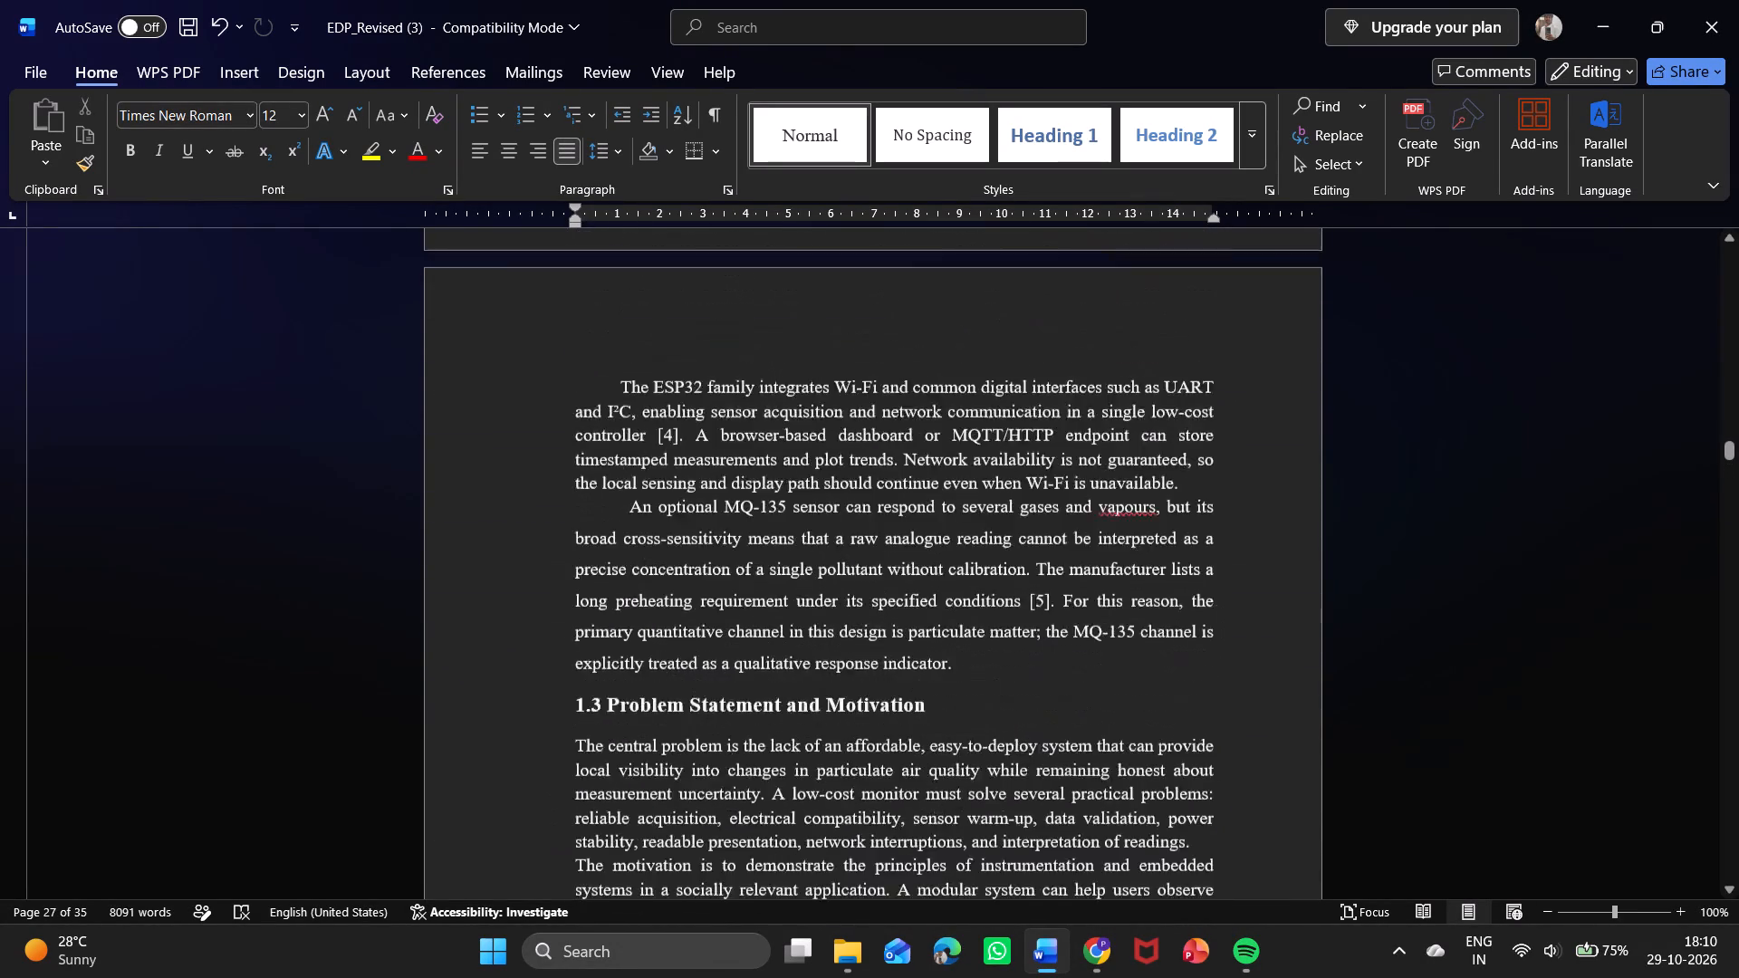
{"action": "scroll", "coordinate": [736, 627], "scroll_direction": "up", "scroll_amount": 6}
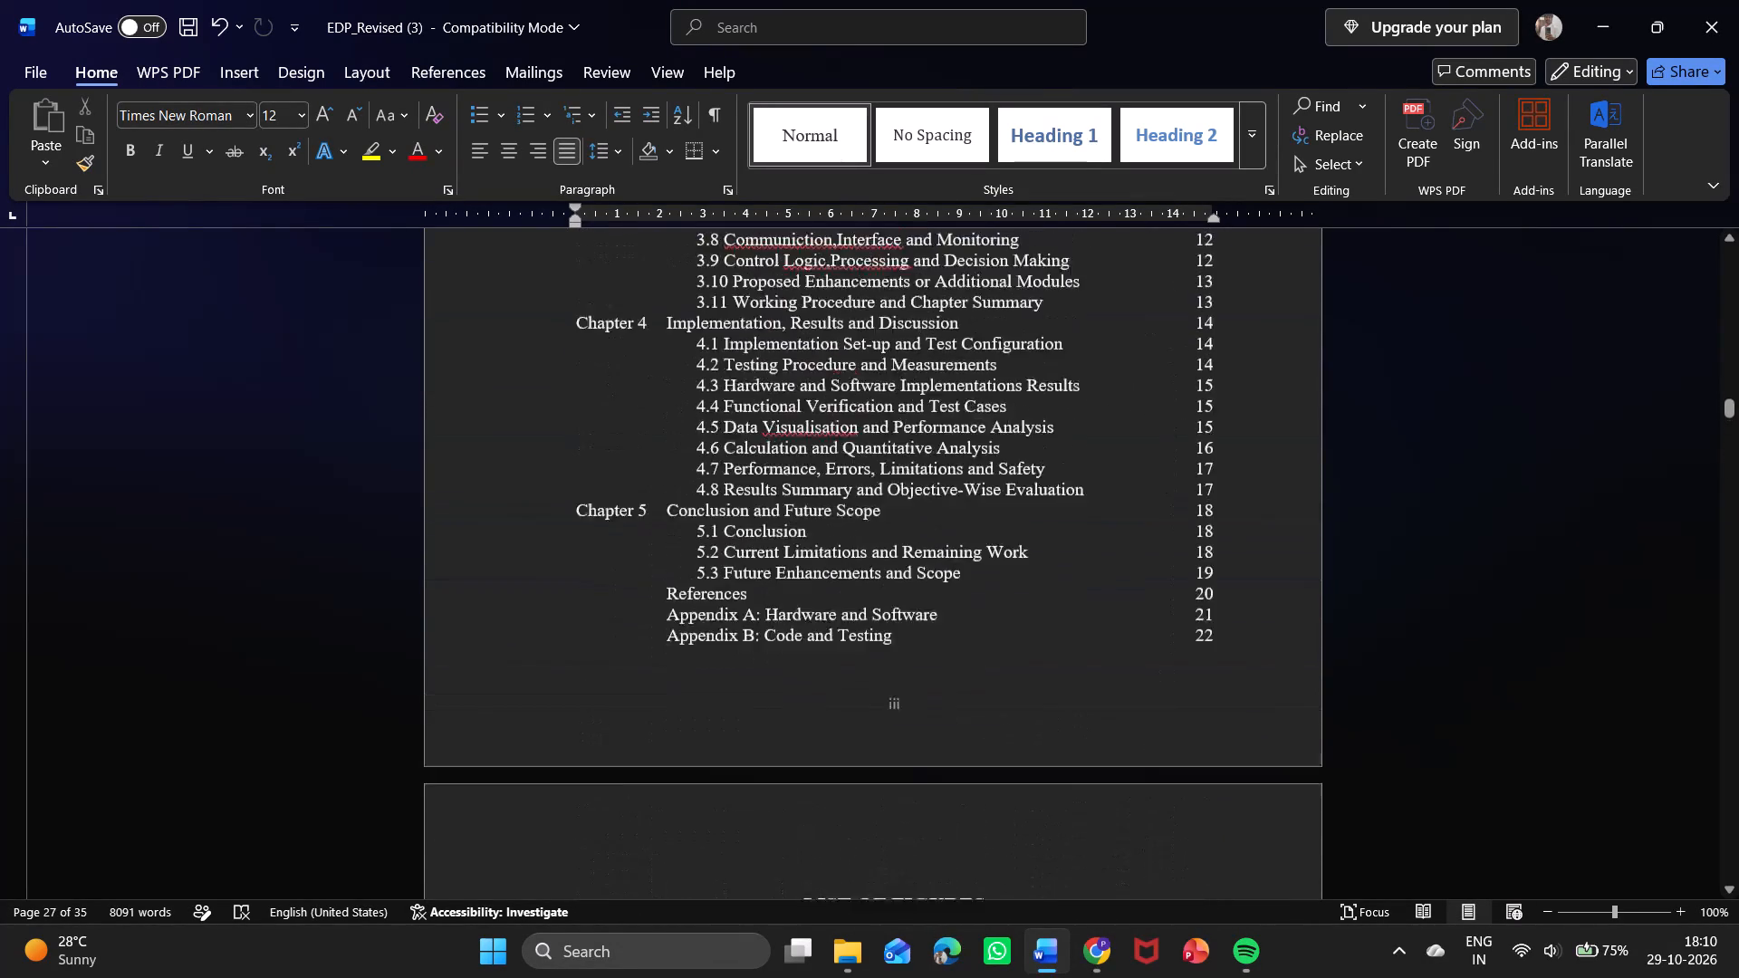
{"action": "scroll", "coordinate": [736, 627], "scroll_direction": "up", "scroll_amount": 3}
Examine the Chapter 3 to Appendix B entries in the table of contents and the List of Figures page.
{"action": "scroll", "coordinate": [736, 627], "scroll_direction": "down", "scroll_amount": 1}
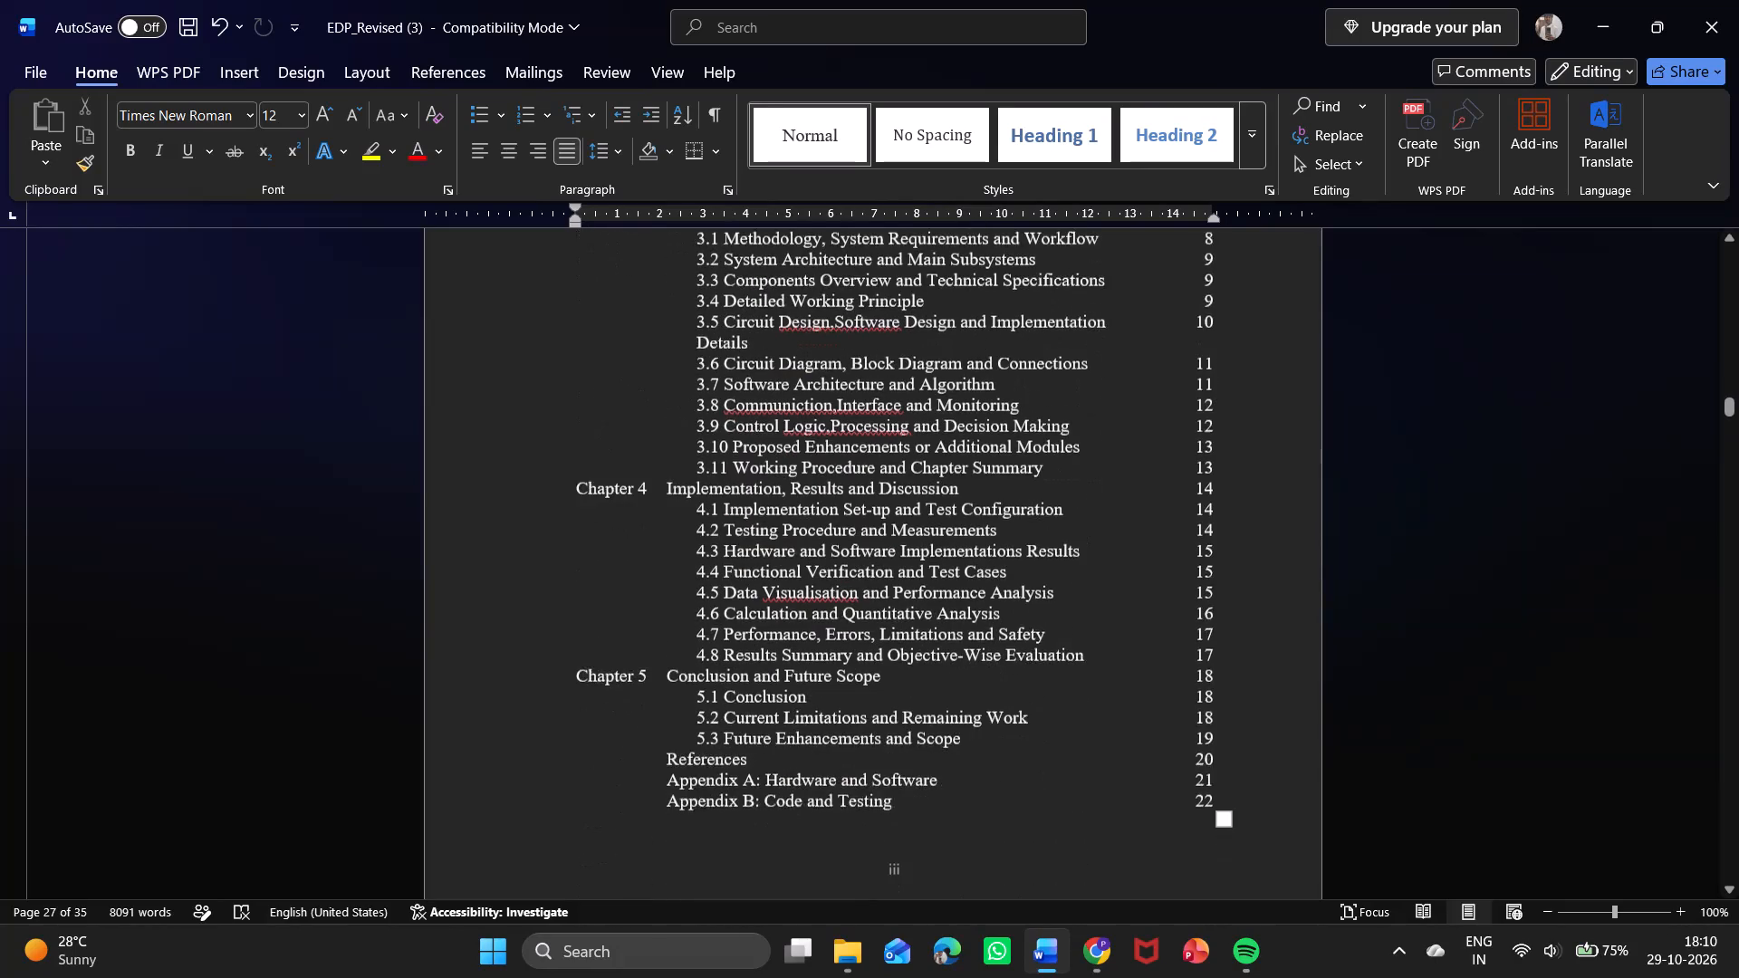
{"action": "scroll", "coordinate": [750, 571], "scroll_direction": "down", "scroll_amount": 1}
{"action": "scroll", "coordinate": [988, 586], "scroll_direction": "down", "scroll_amount": 1}
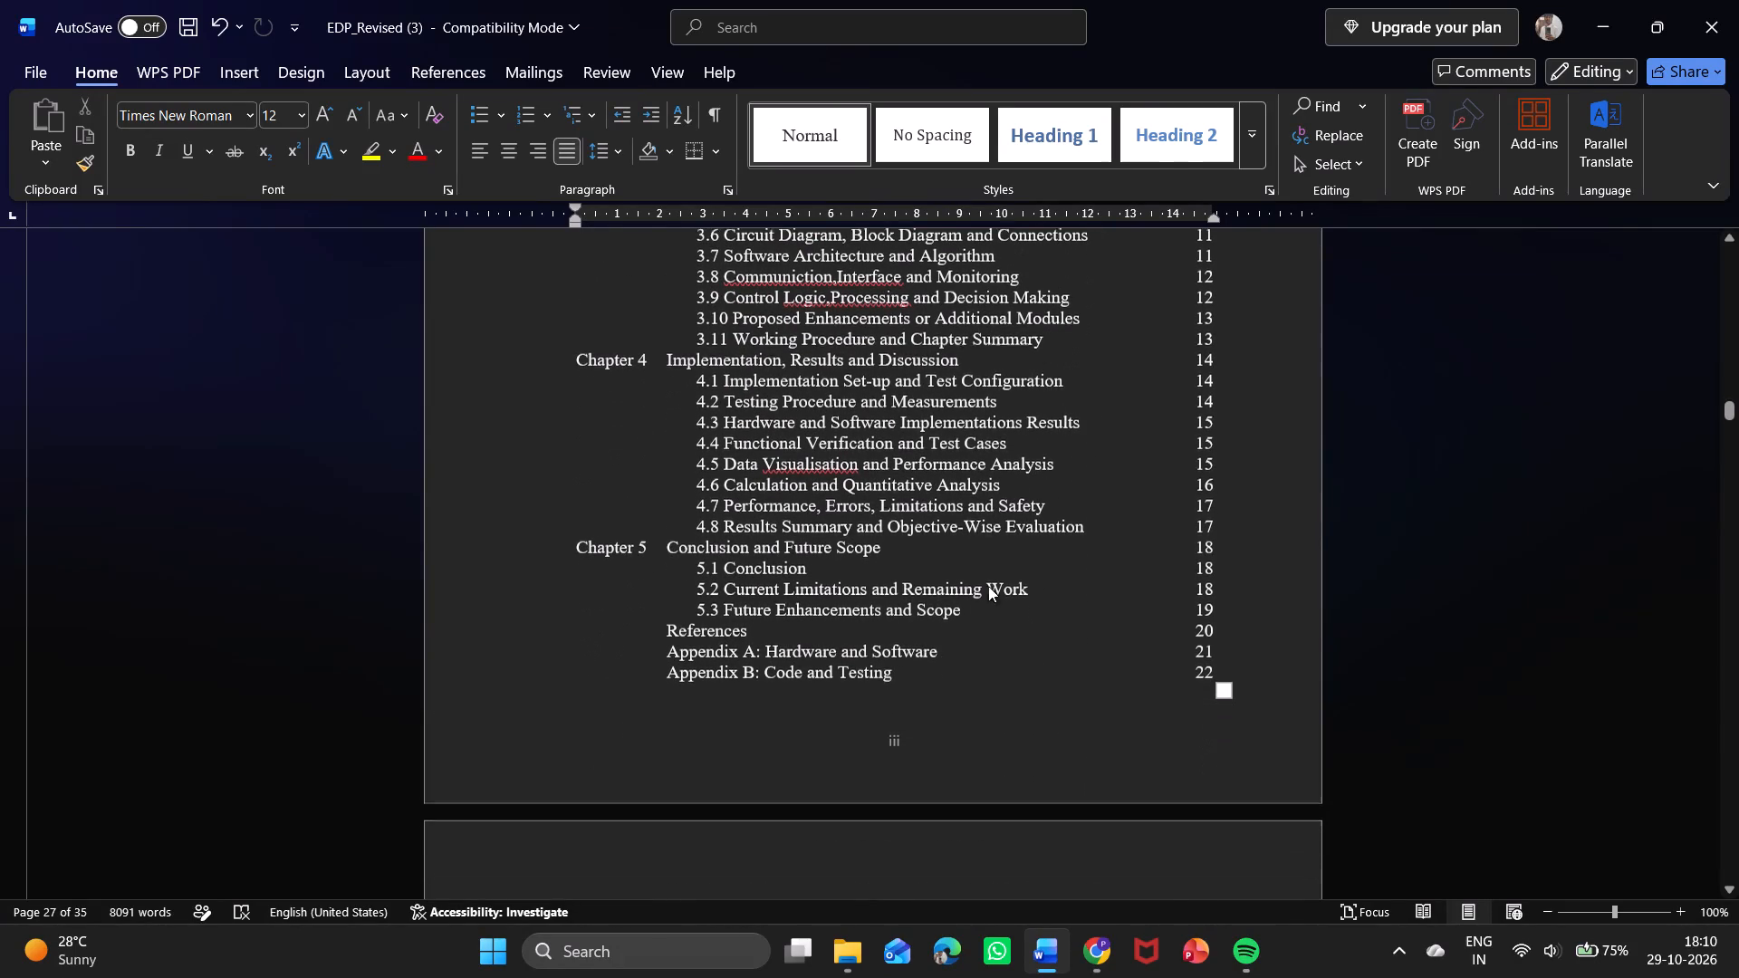
{"action": "scroll", "coordinate": [988, 586], "scroll_direction": "down", "scroll_amount": 2}
{"action": "scroll", "coordinate": [993, 558], "scroll_direction": "up", "scroll_amount": 1}
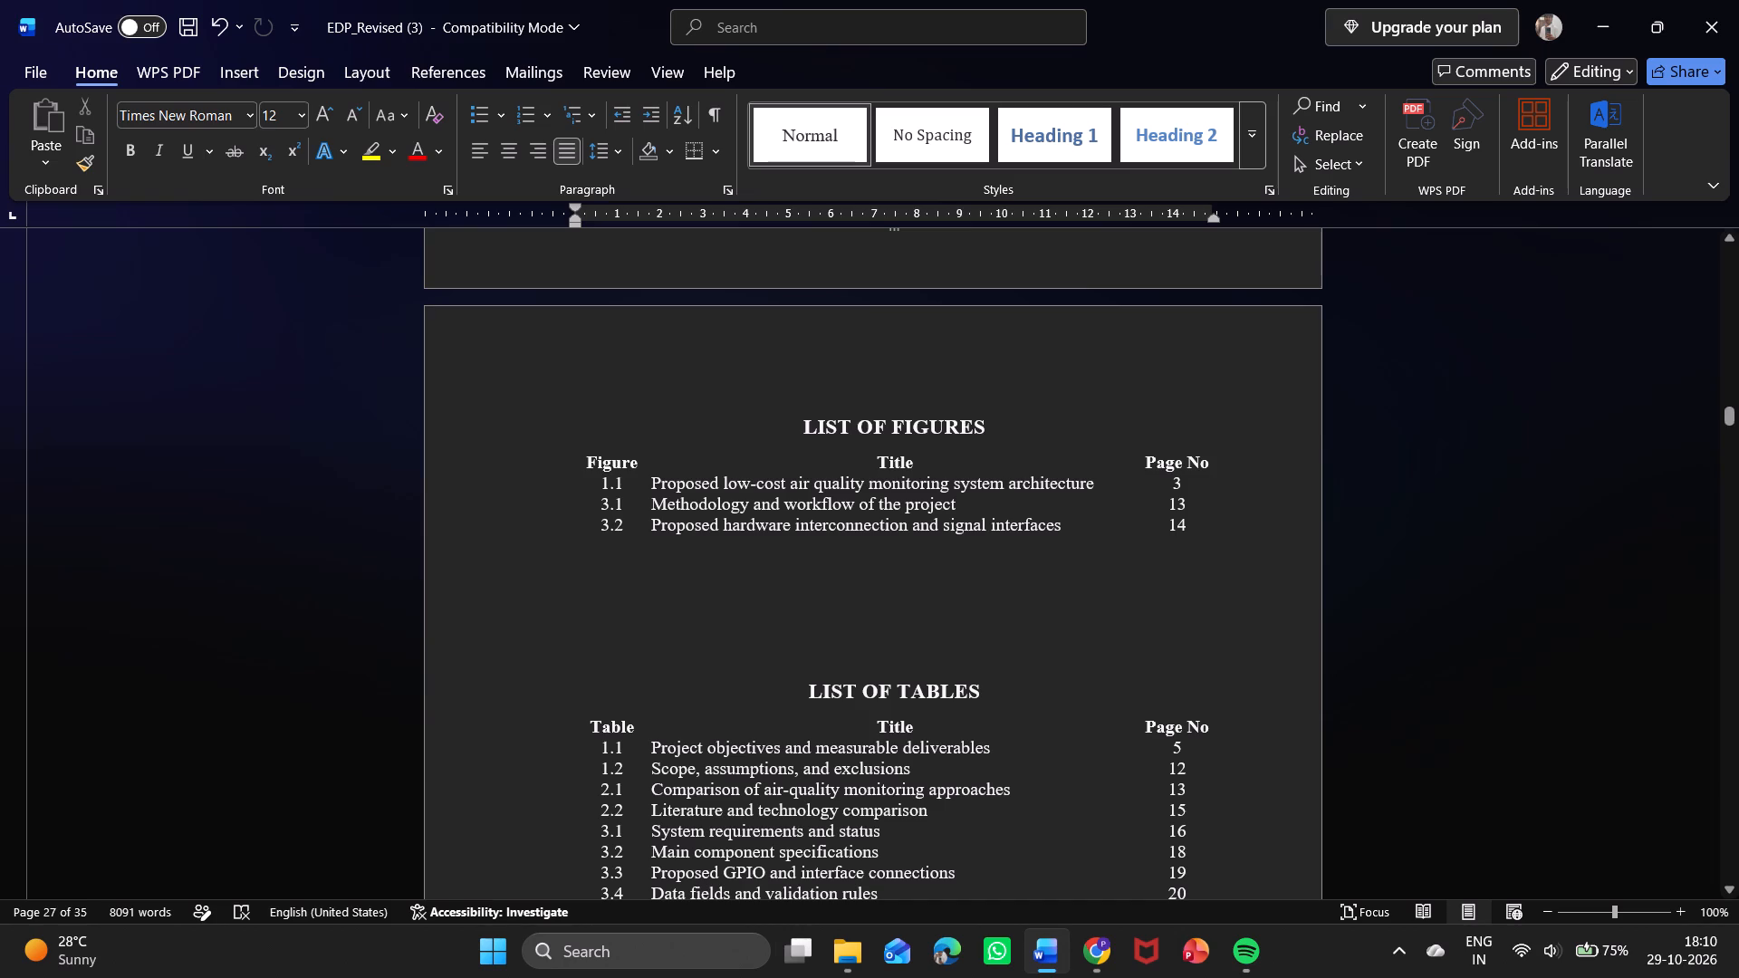
Close the extra Chrome window and the Spotify window, and return to the EDP_Revised (3) report in Word.
{"action": "left_click", "coordinate": [1185, 388]}
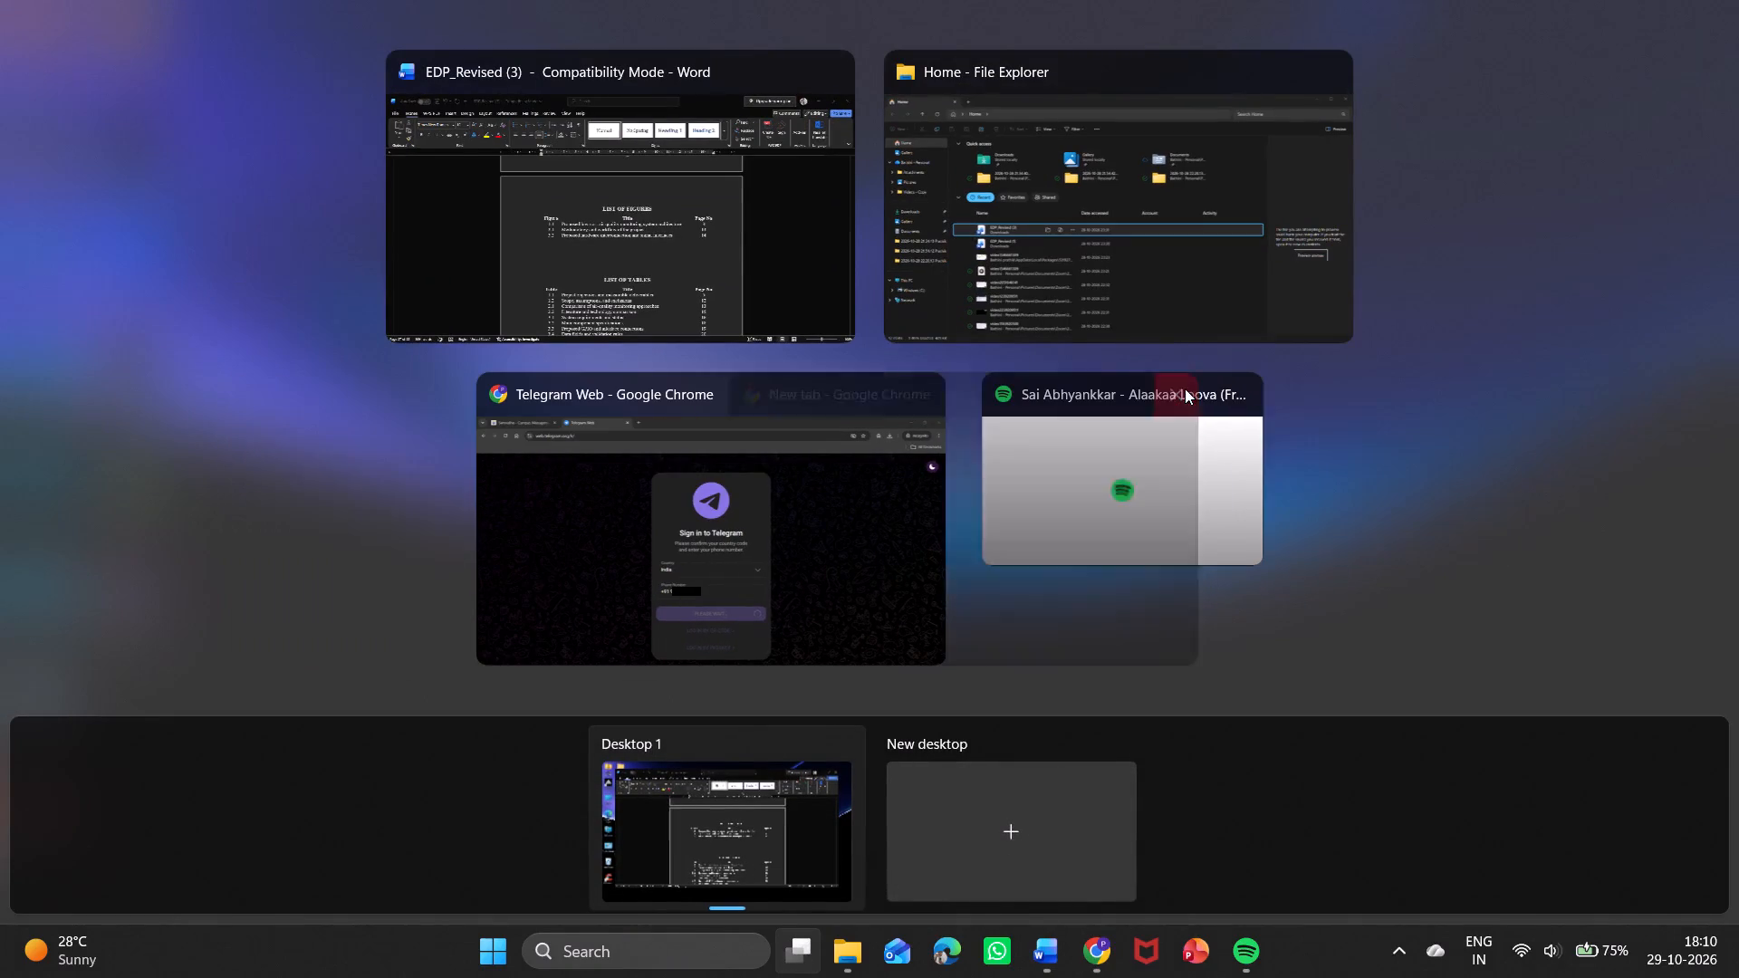
{"action": "left_click", "coordinate": [1254, 398]}
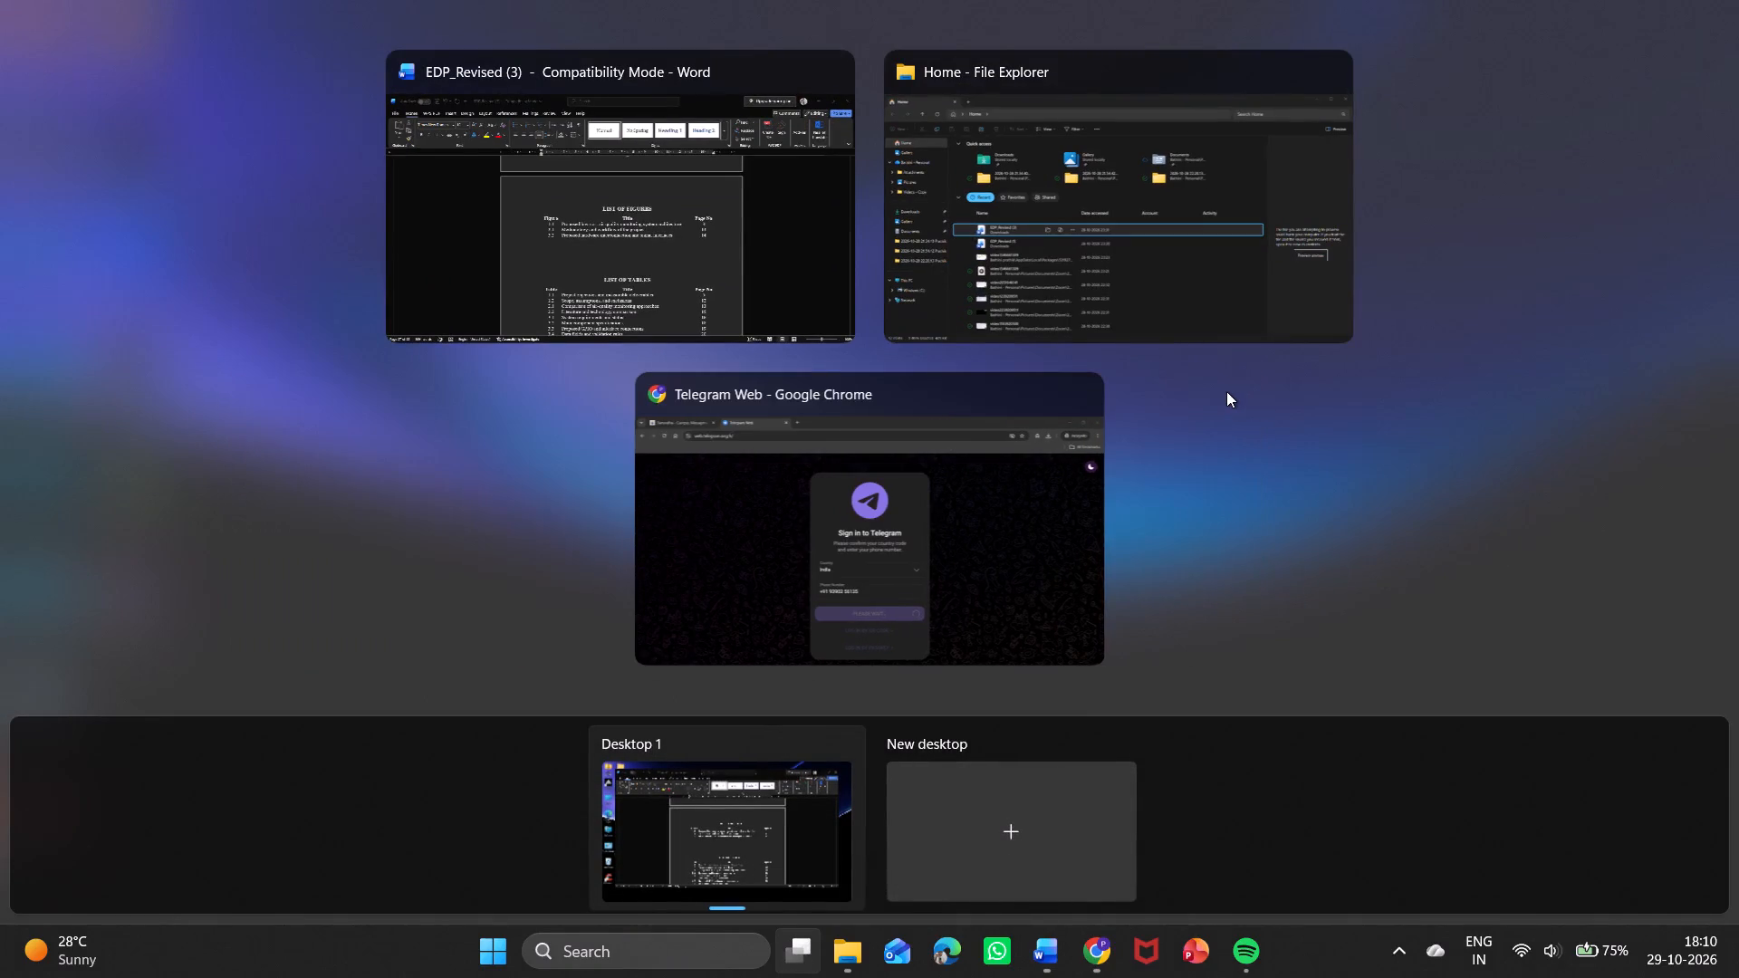
{"action": "left_click", "coordinate": [802, 271]}
Compare the page numbers in the List of Tables and List of Figures with the table of contents entries.
{"action": "scroll", "coordinate": [670, 666], "scroll_direction": "down", "scroll_amount": 1}
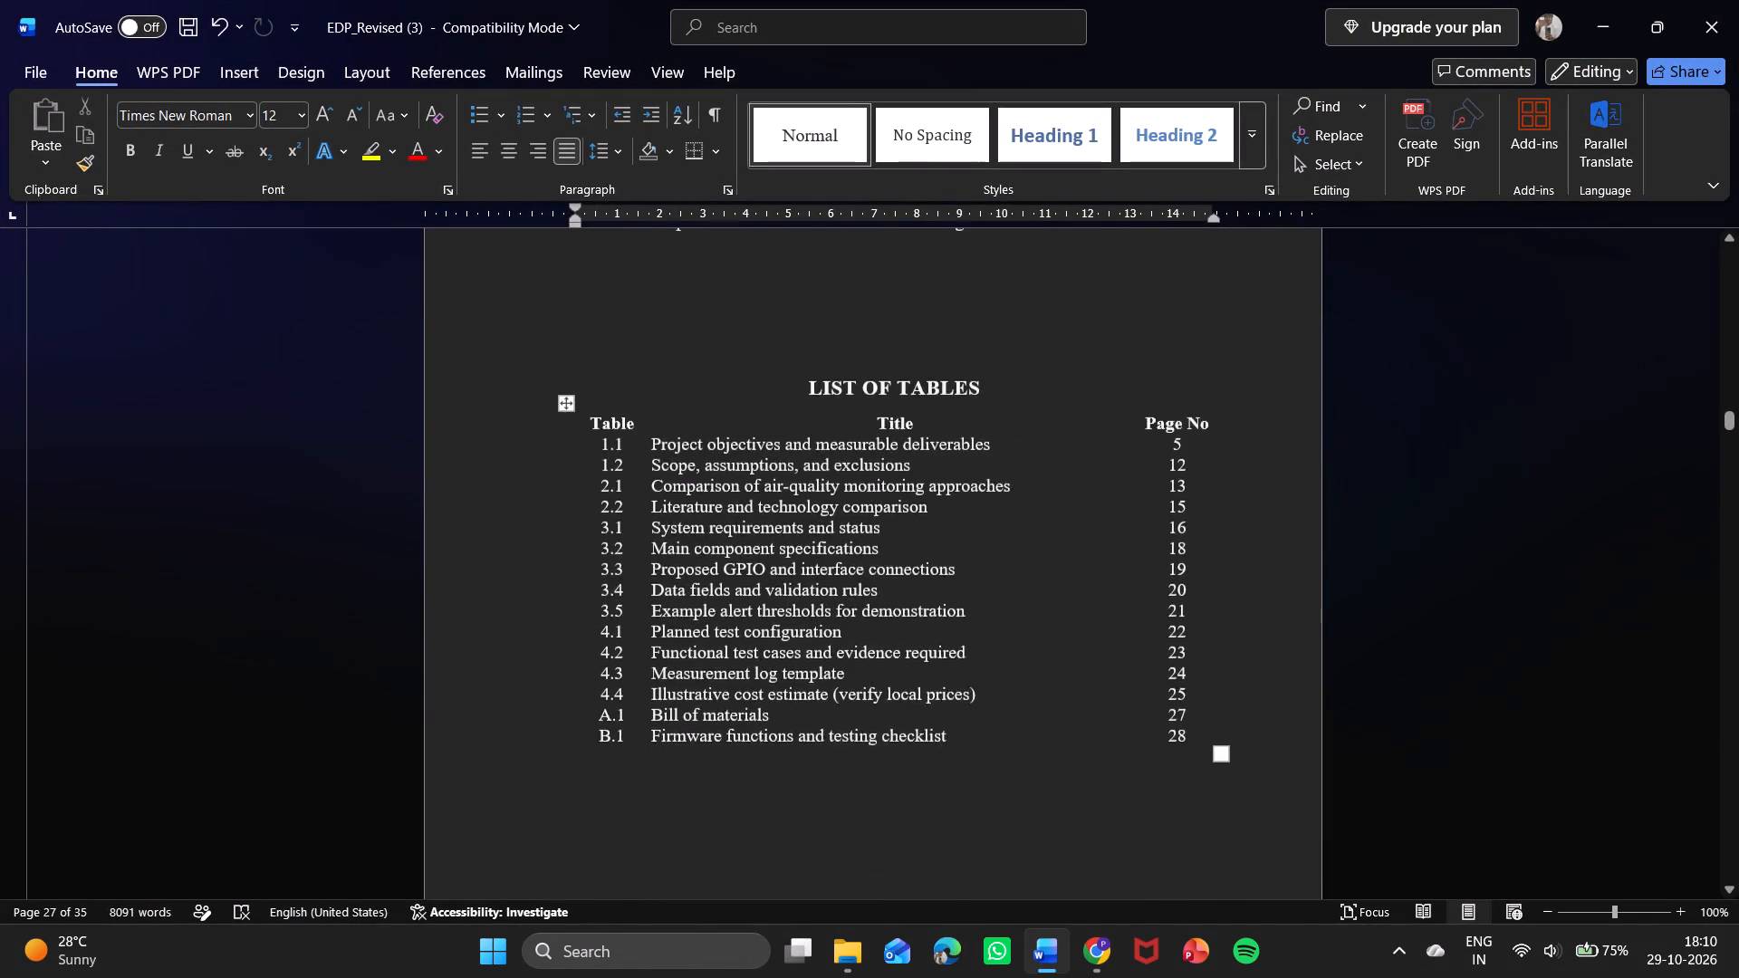
{"action": "scroll", "coordinate": [670, 666], "scroll_direction": "up", "scroll_amount": 2}
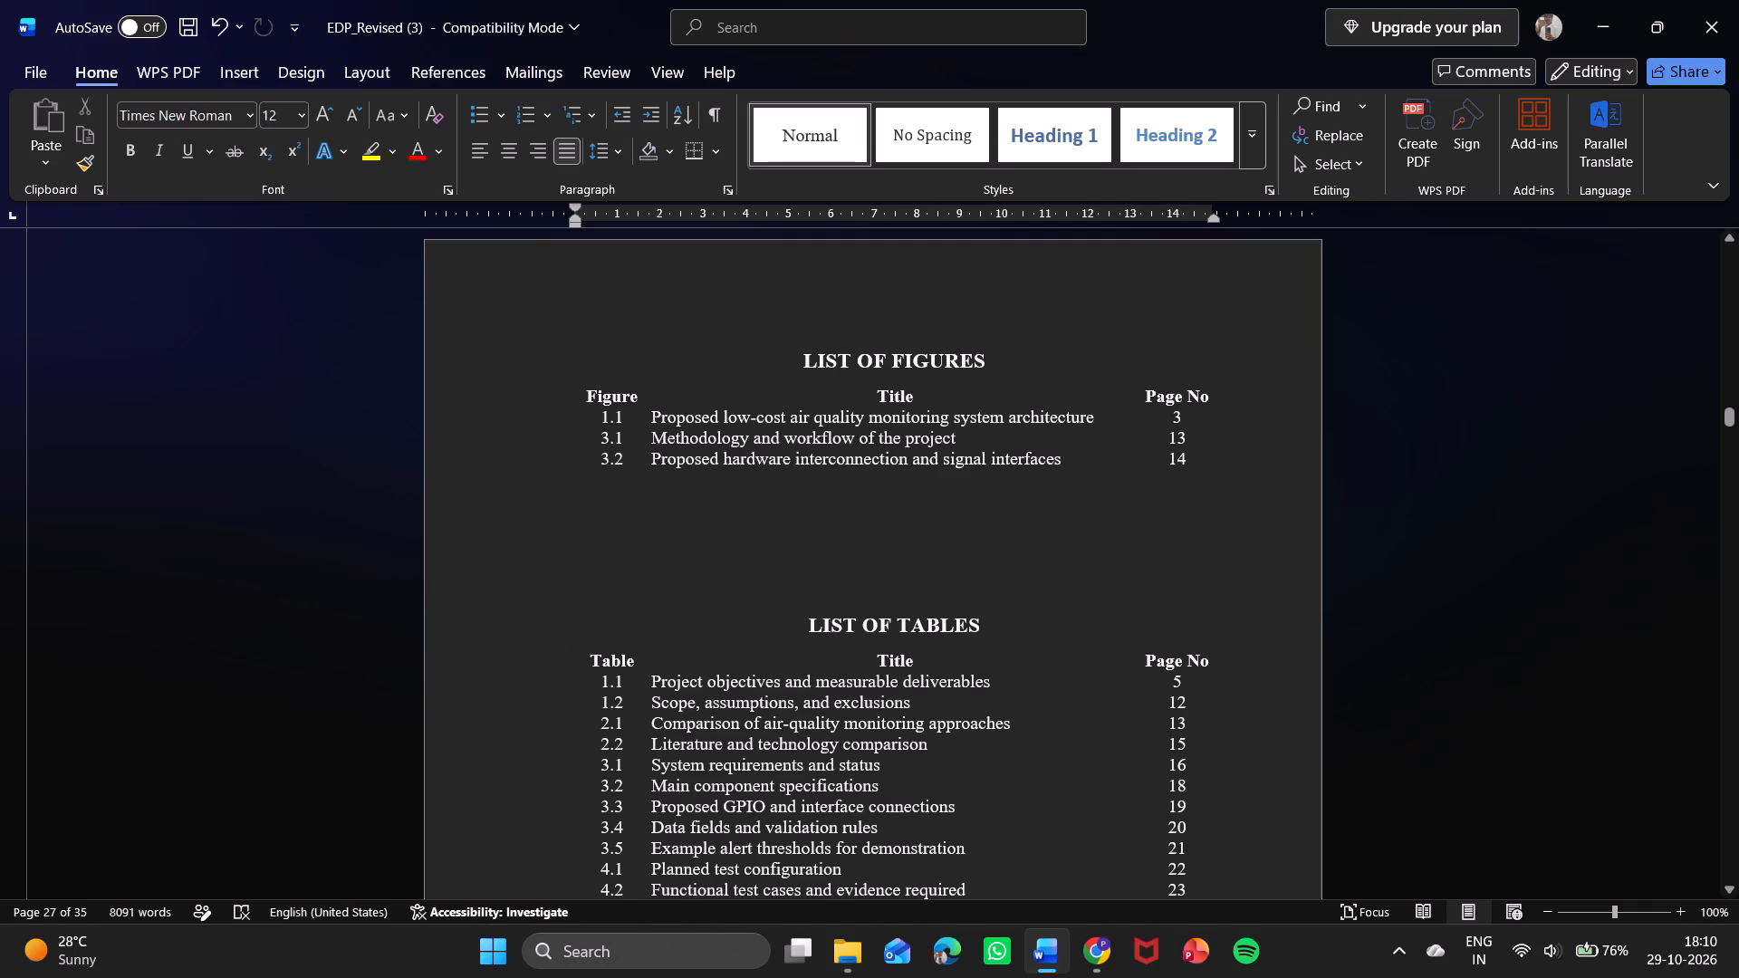
{"action": "scroll", "coordinate": [746, 614], "scroll_direction": "up", "scroll_amount": 3}
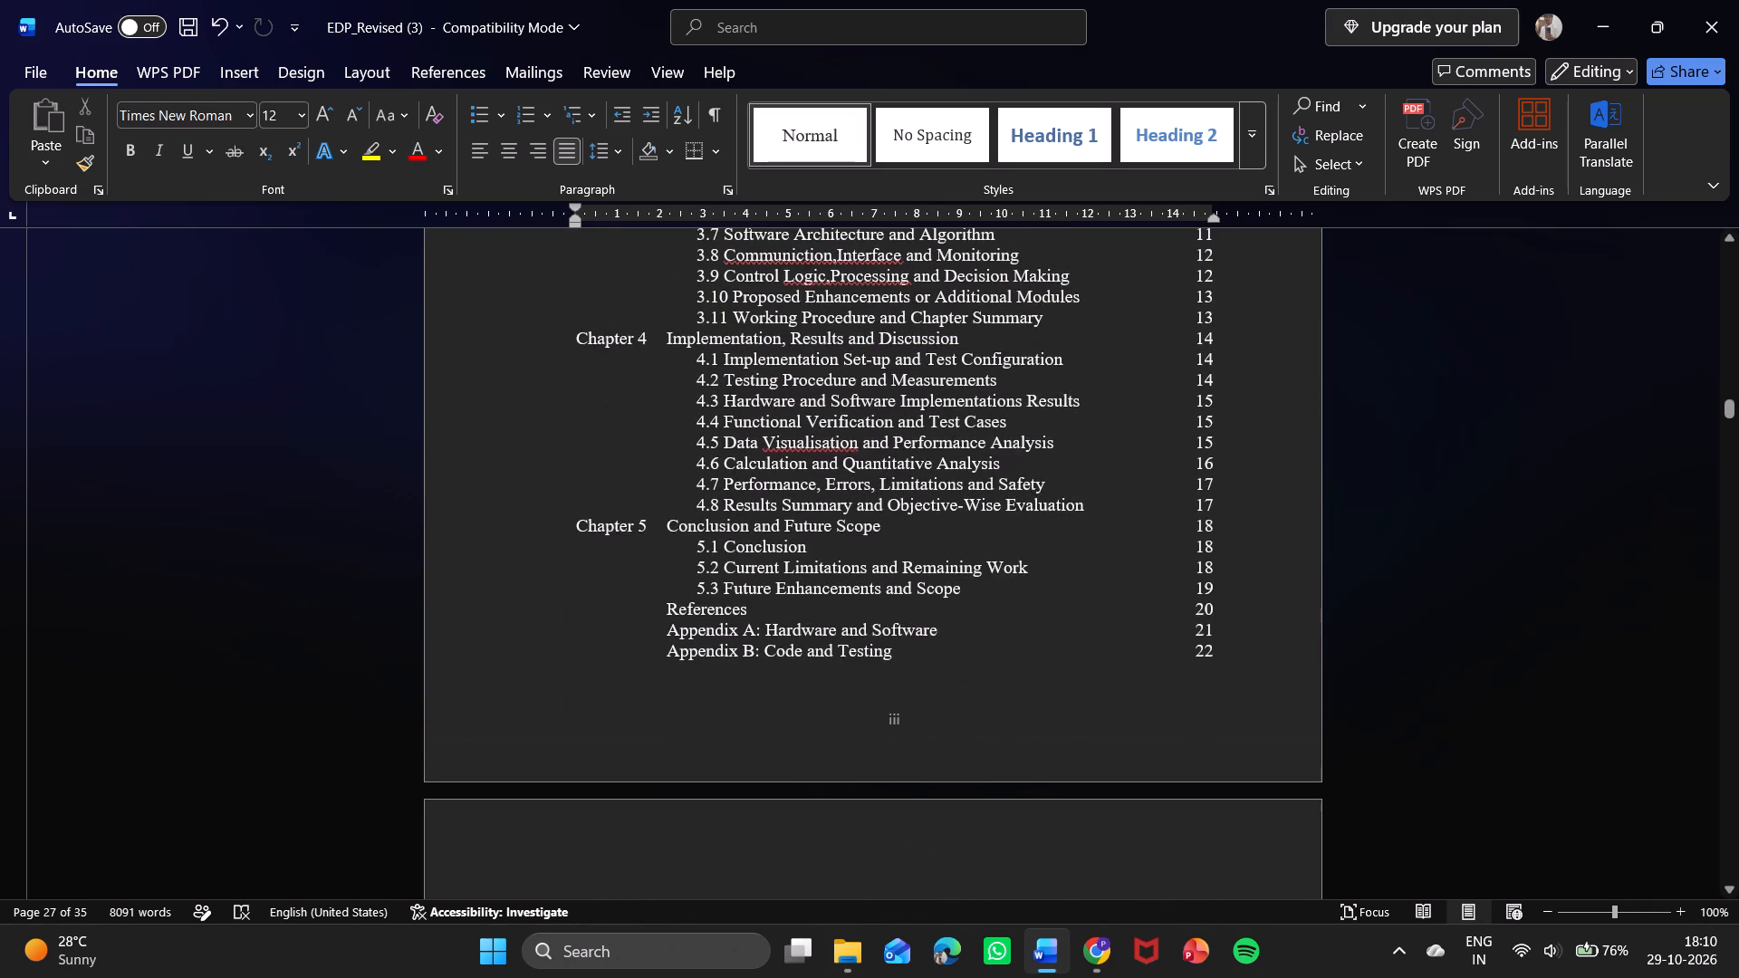
{"action": "scroll", "coordinate": [746, 635], "scroll_direction": "down", "scroll_amount": 1}
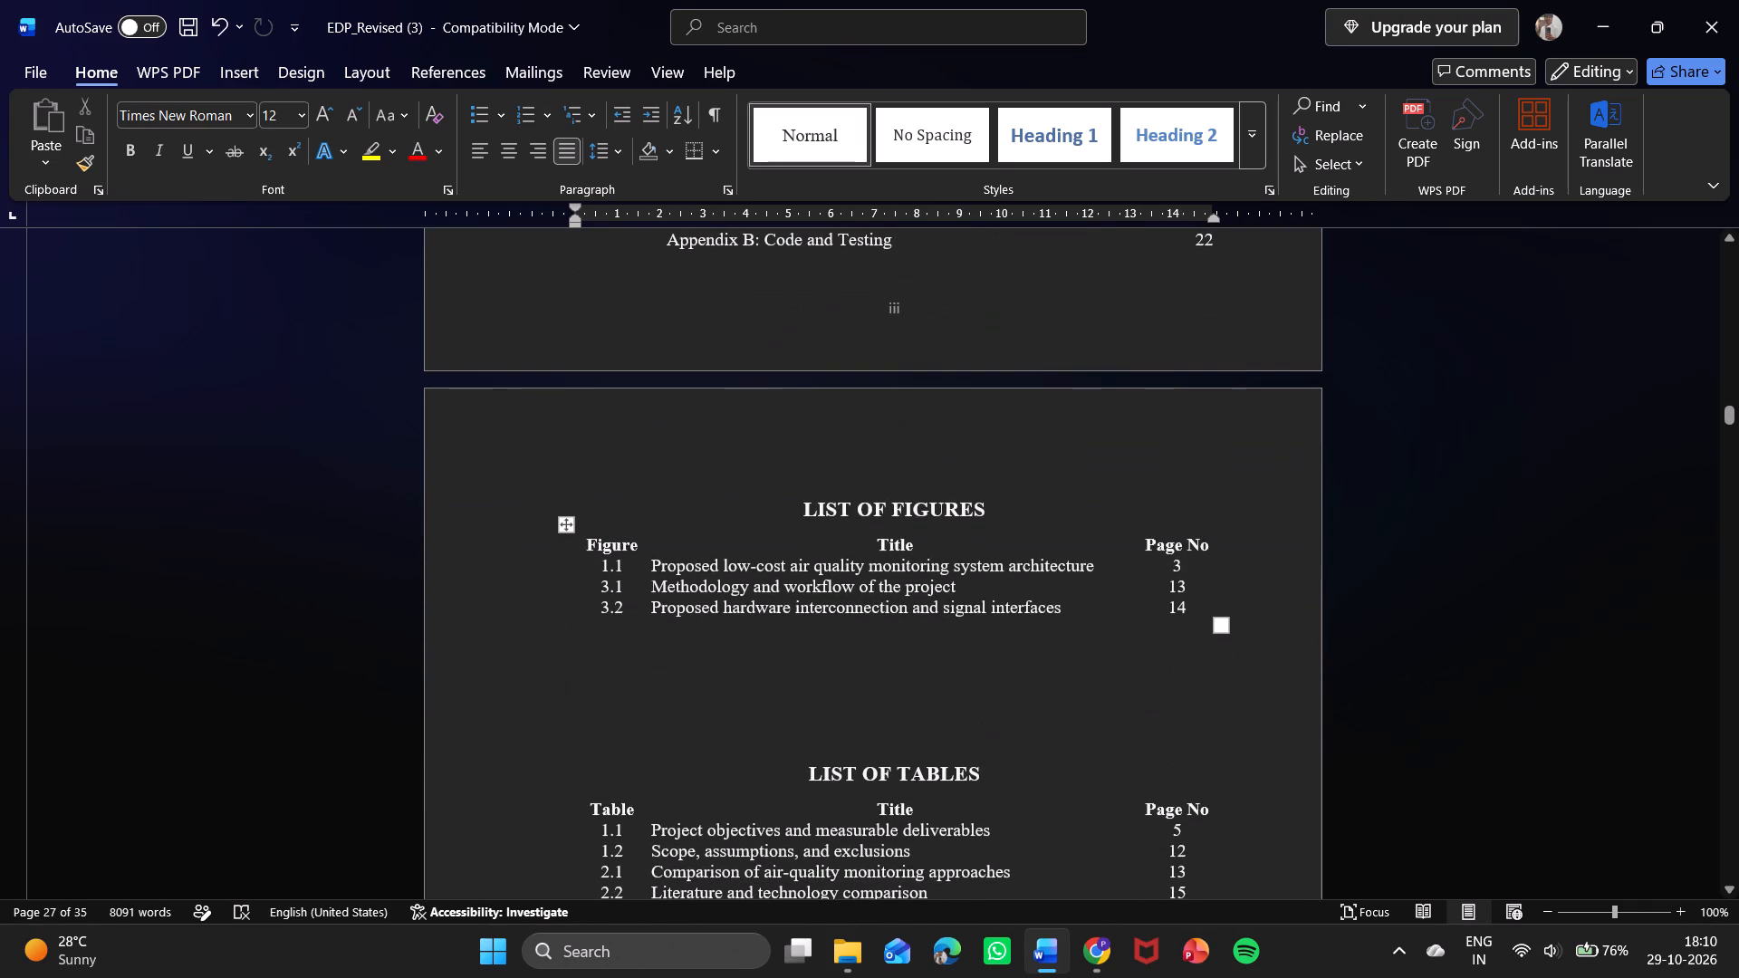
Compare the List of Figures entry for Figure 1.1, the system architecture diagram, with the figure's page in Chapter 1.
{"action": "scroll", "coordinate": [746, 635], "scroll_direction": "down", "scroll_amount": 1}
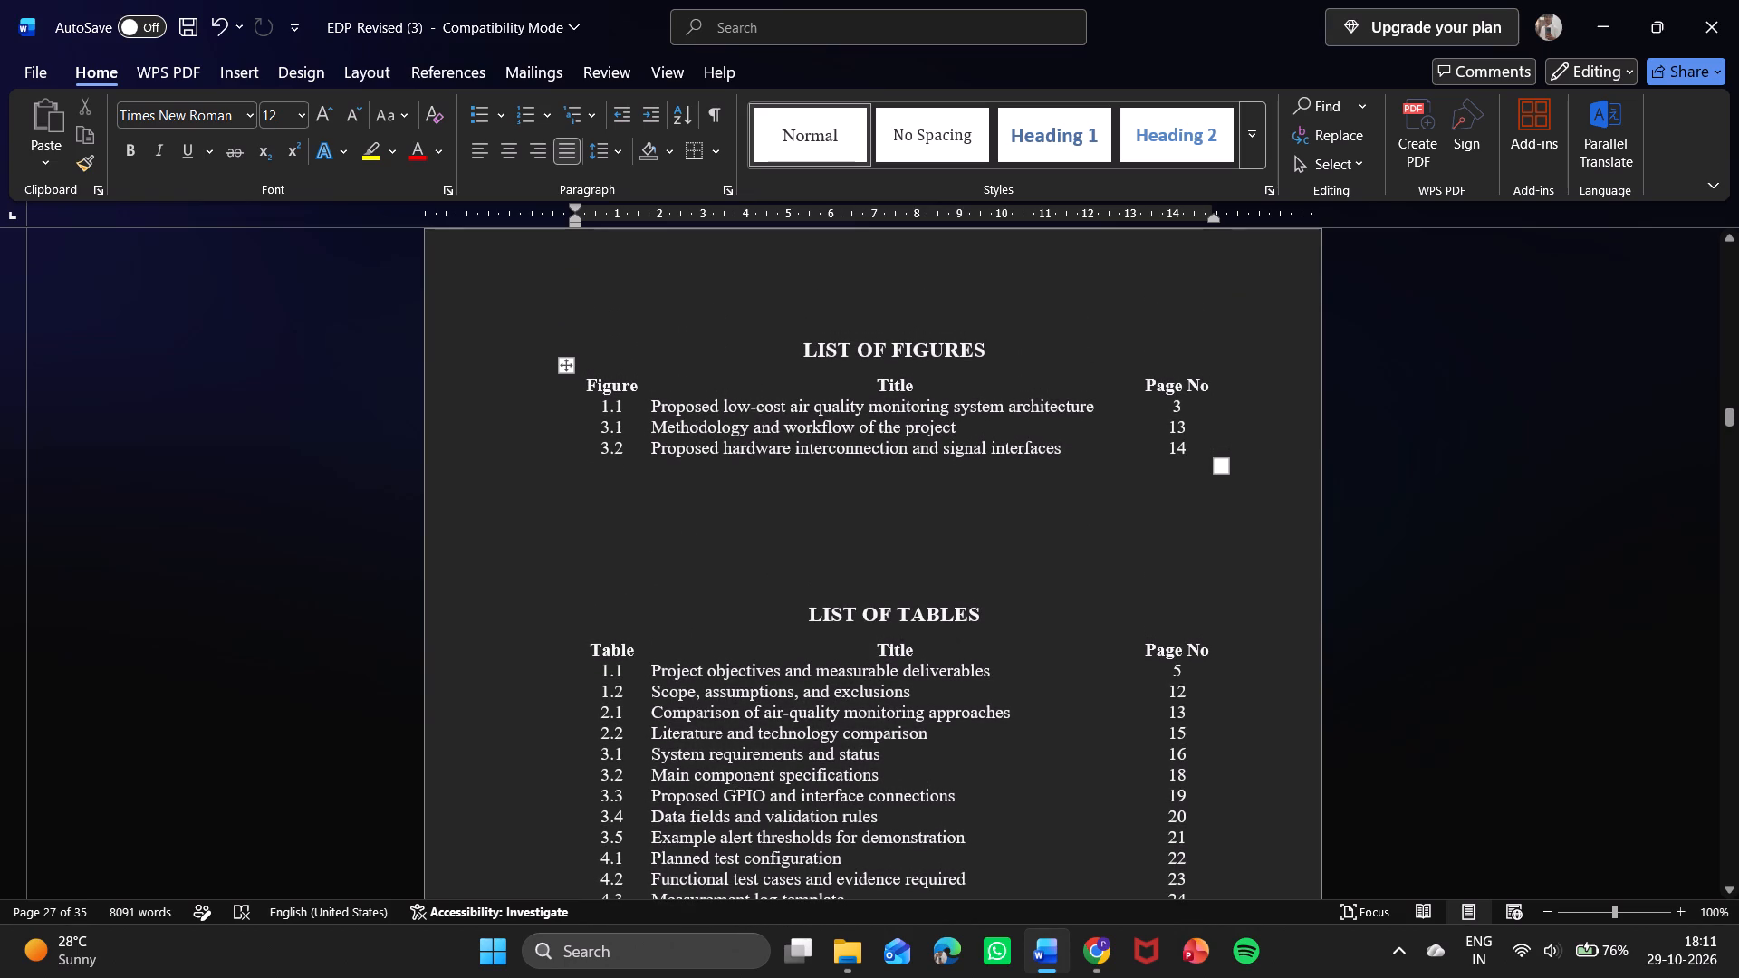
{"action": "scroll", "coordinate": [746, 635], "scroll_direction": "down", "scroll_amount": 6}
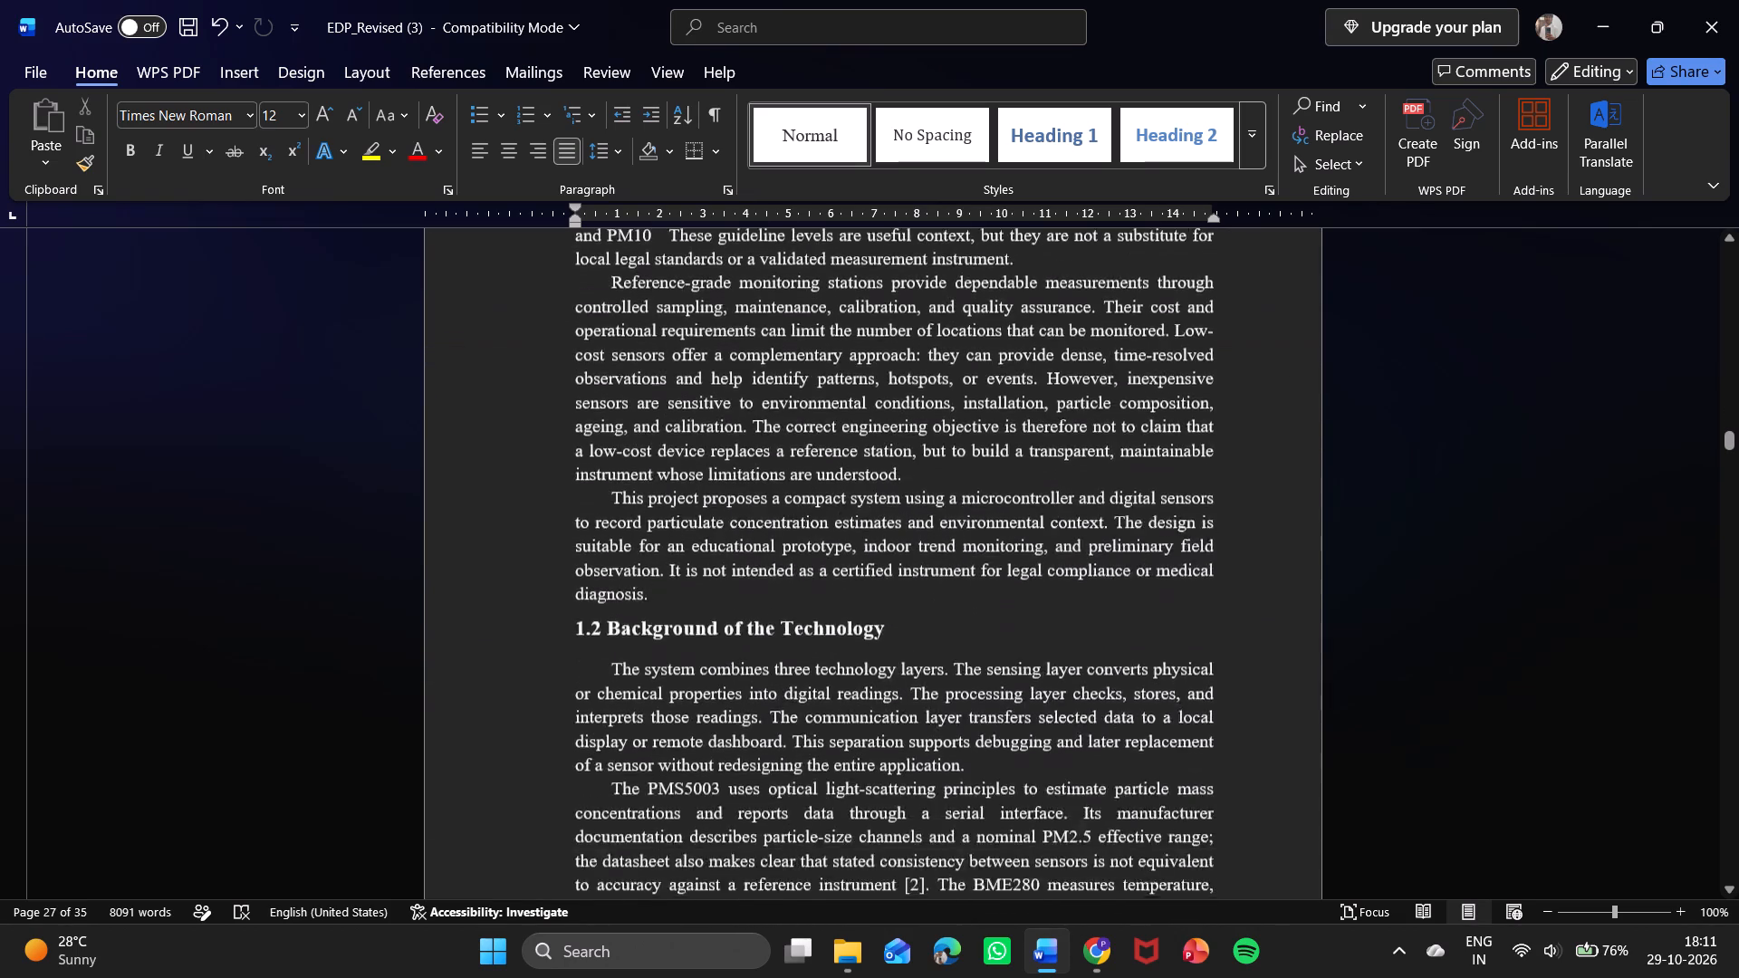
{"action": "scroll", "coordinate": [746, 635], "scroll_direction": "down", "scroll_amount": 6}
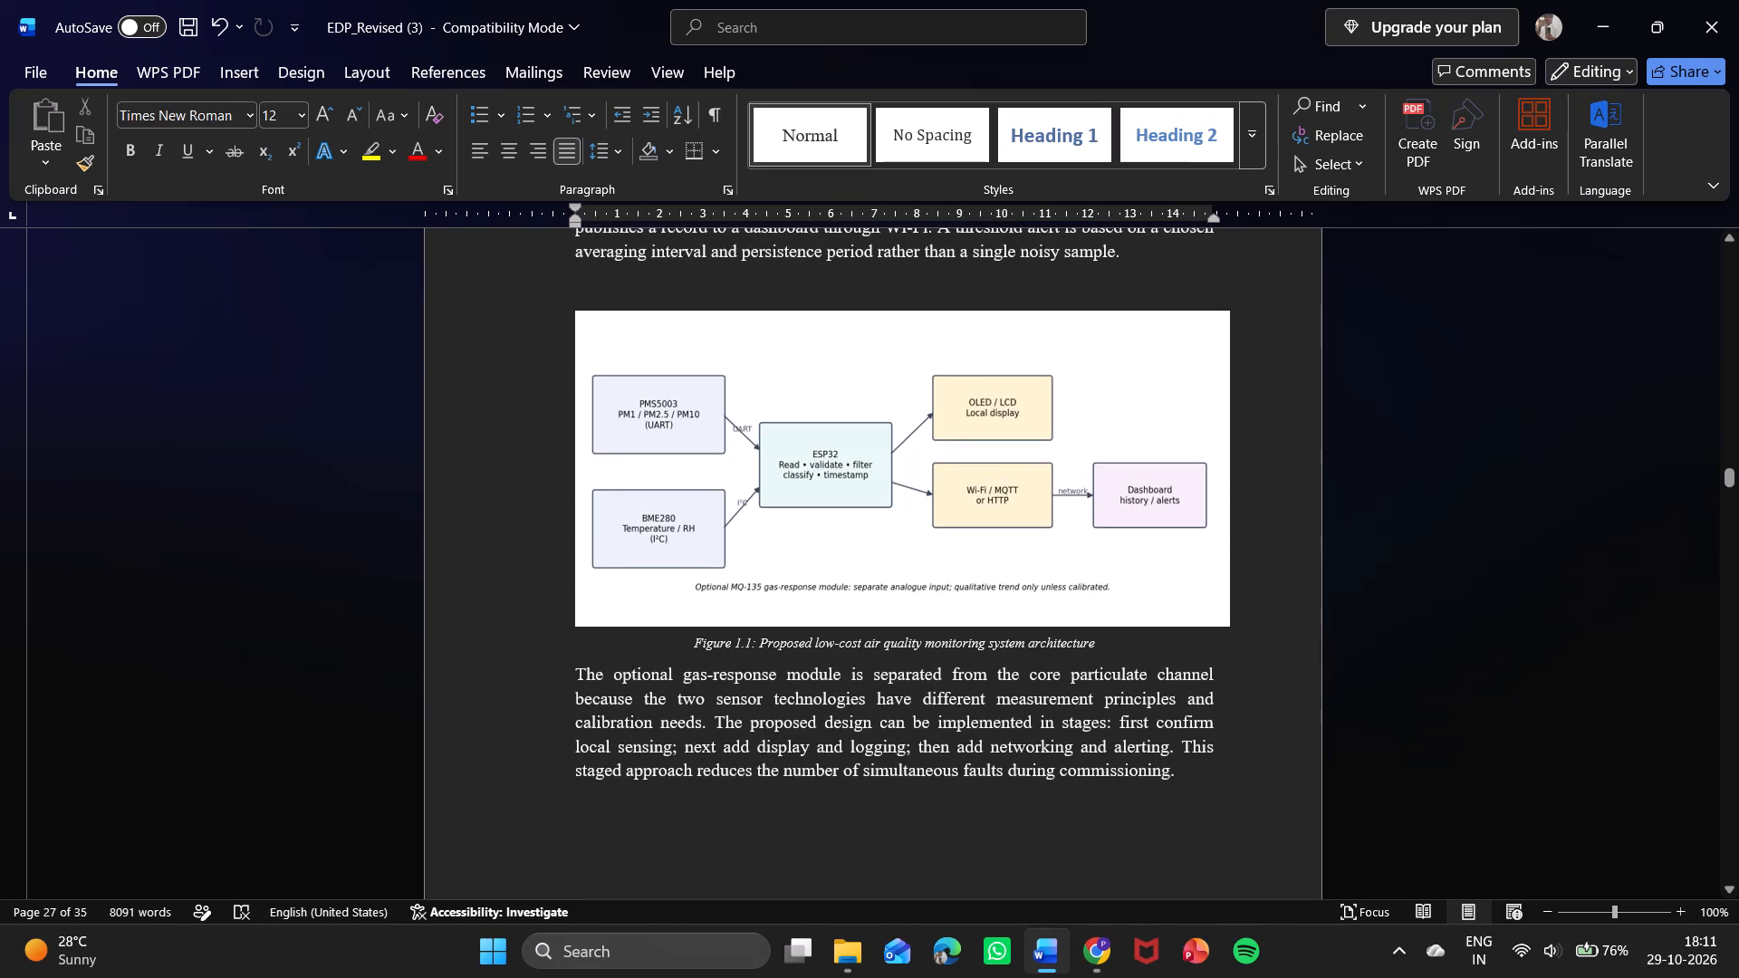
{"action": "scroll", "coordinate": [746, 635], "scroll_direction": "up", "scroll_amount": 2}
{"action": "scroll", "coordinate": [746, 635], "scroll_direction": "down", "scroll_amount": 4}
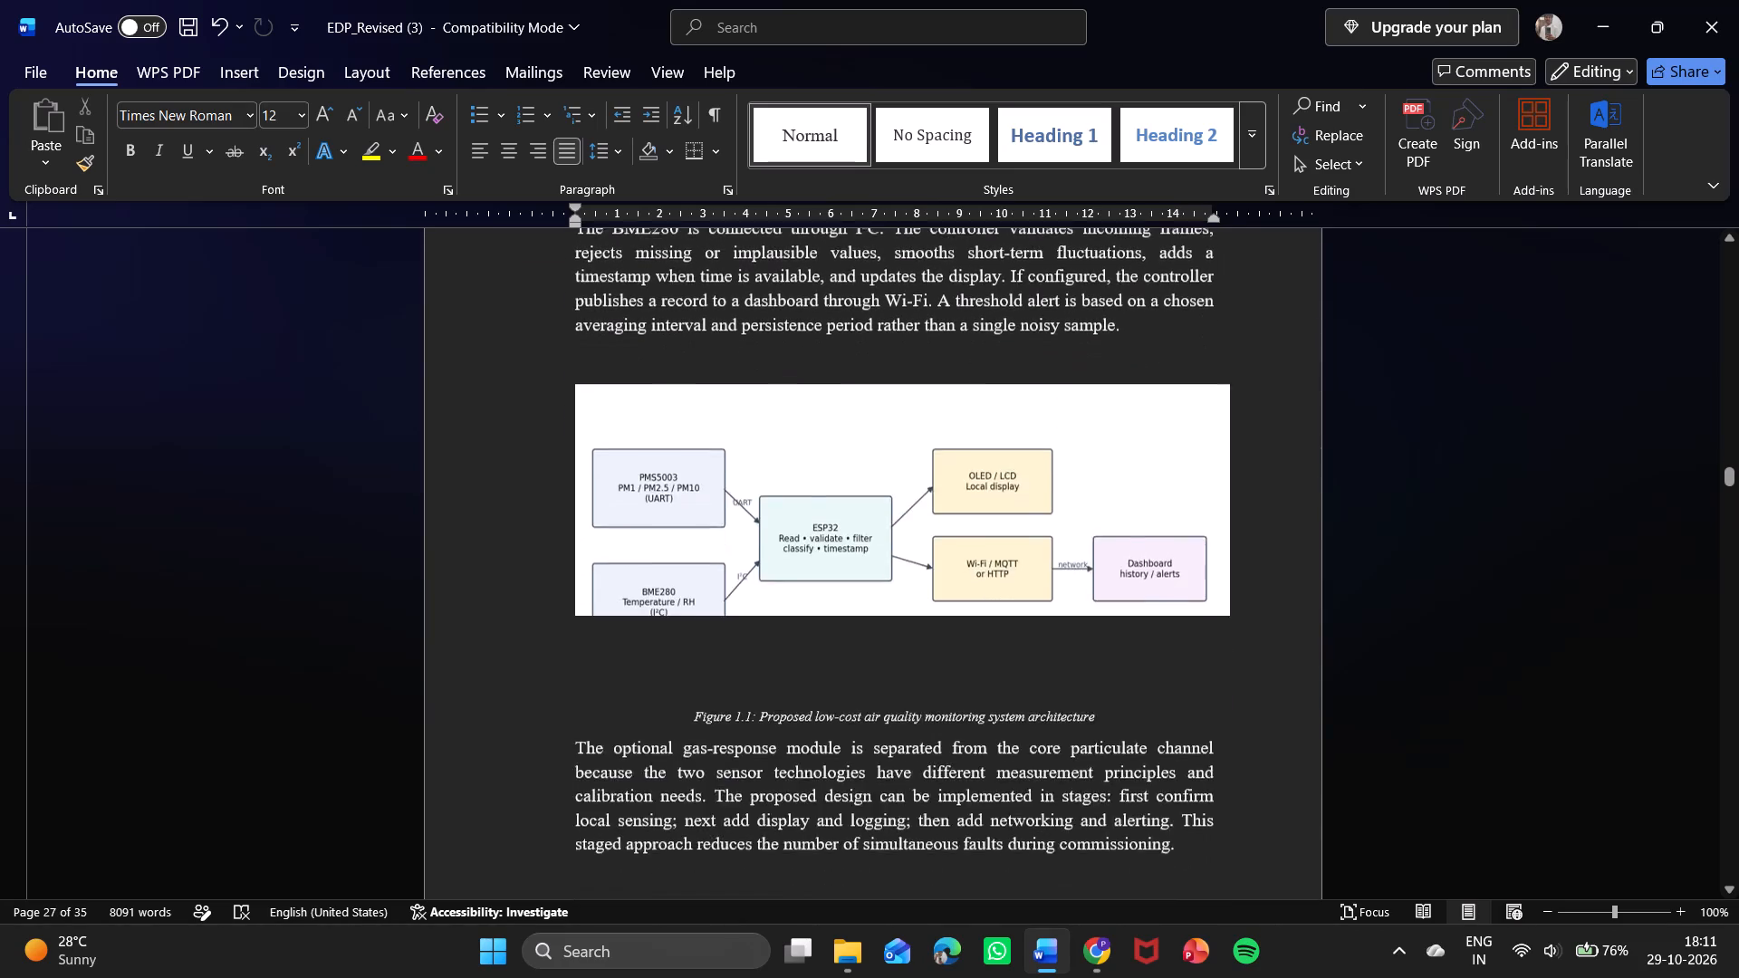
Find the pages of Figure 3.1, the methodology workflow, and Figure 3.2, the hardware interconnection diagram, in Chapter 3.
{"action": "scroll", "coordinate": [746, 635], "scroll_direction": "down", "scroll_amount": 10}
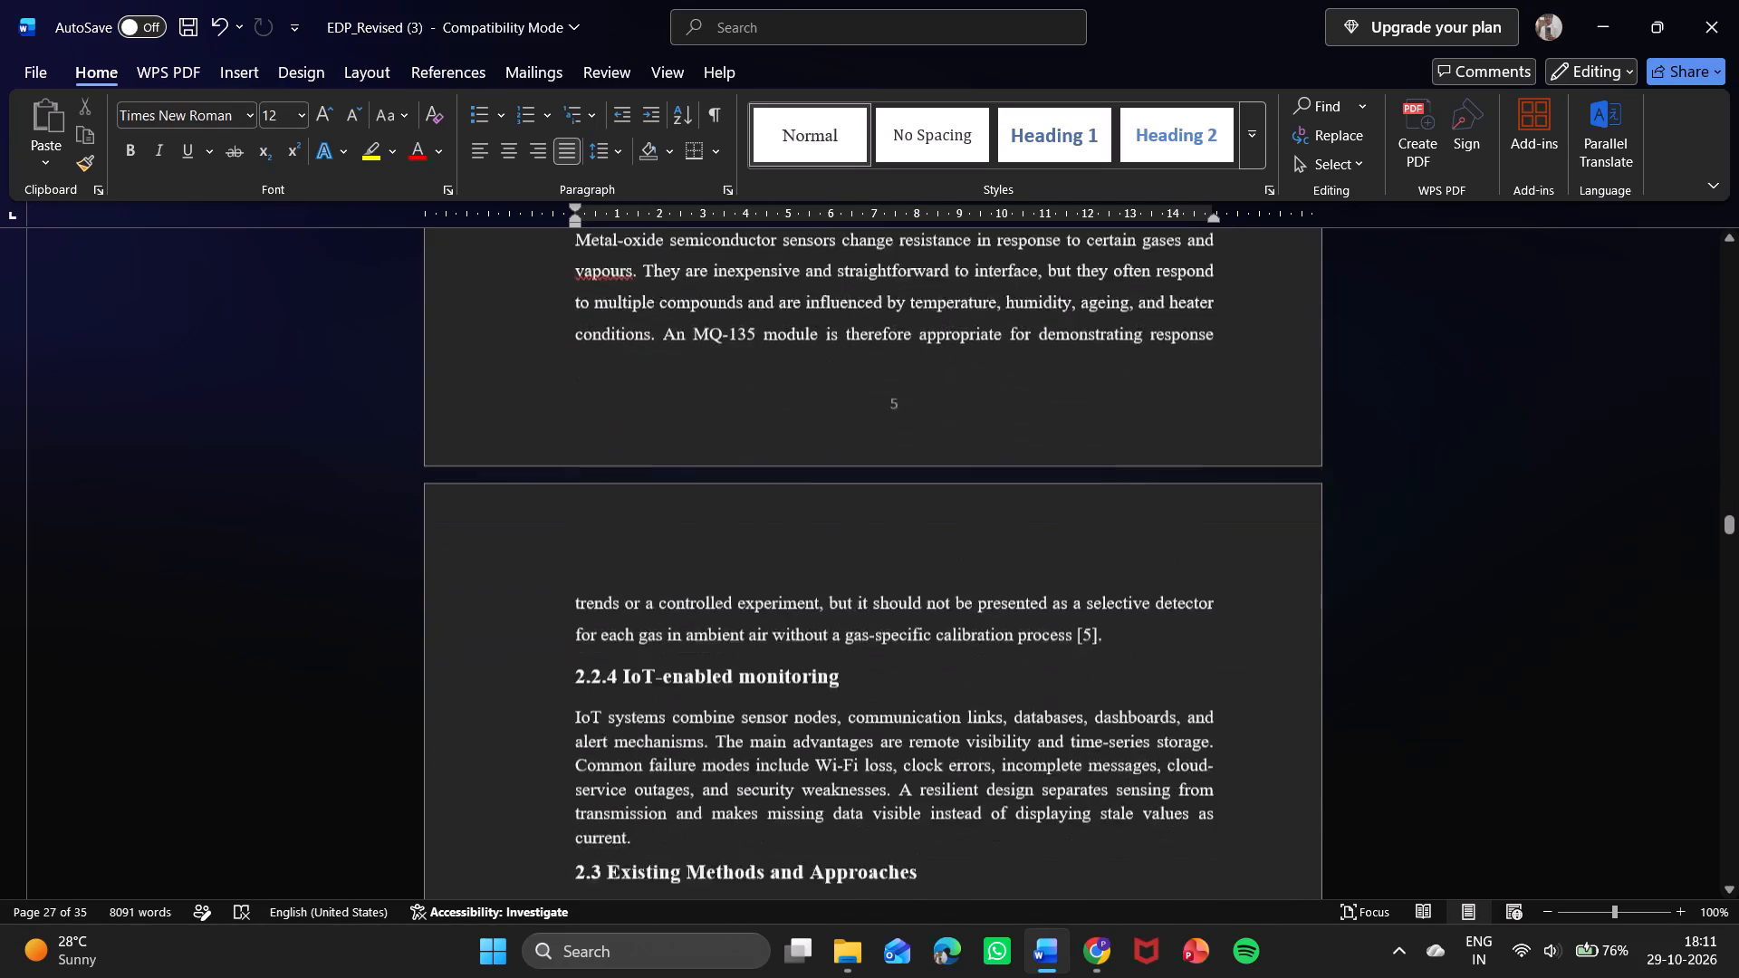
{"action": "scroll", "coordinate": [746, 635], "scroll_direction": "down", "scroll_amount": 8}
{"action": "scroll", "coordinate": [746, 635], "scroll_direction": "up", "scroll_amount": 1}
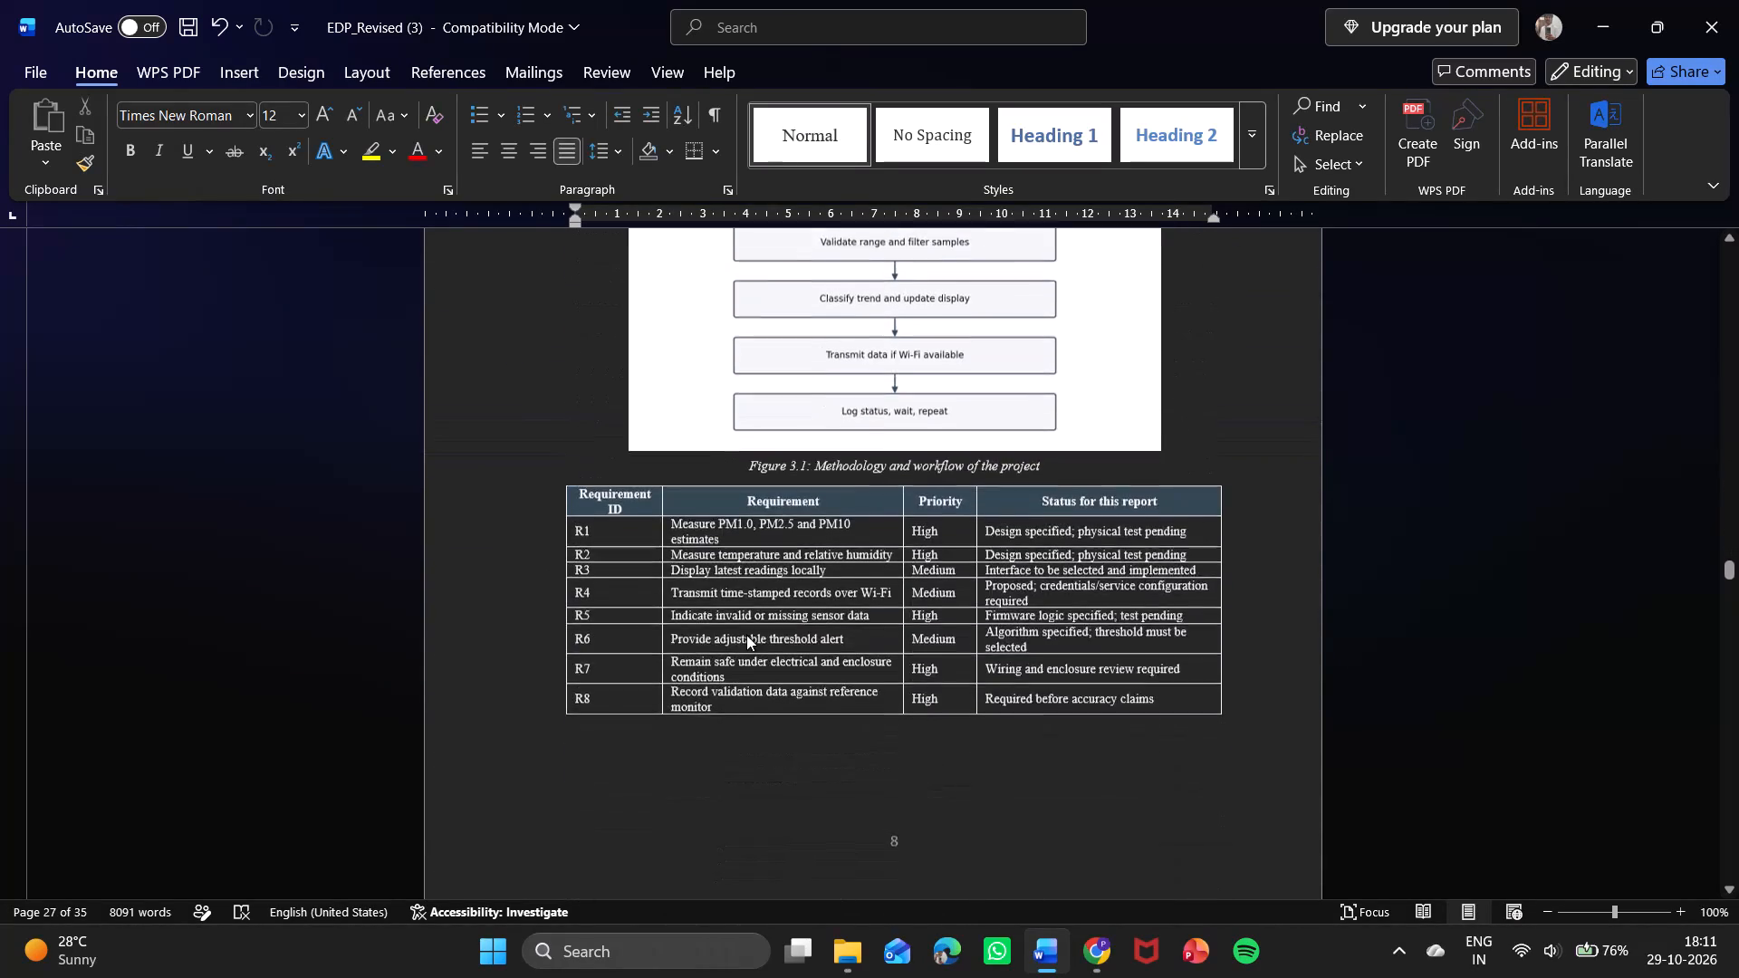
{"action": "scroll", "coordinate": [746, 635], "scroll_direction": "up", "scroll_amount": 3}
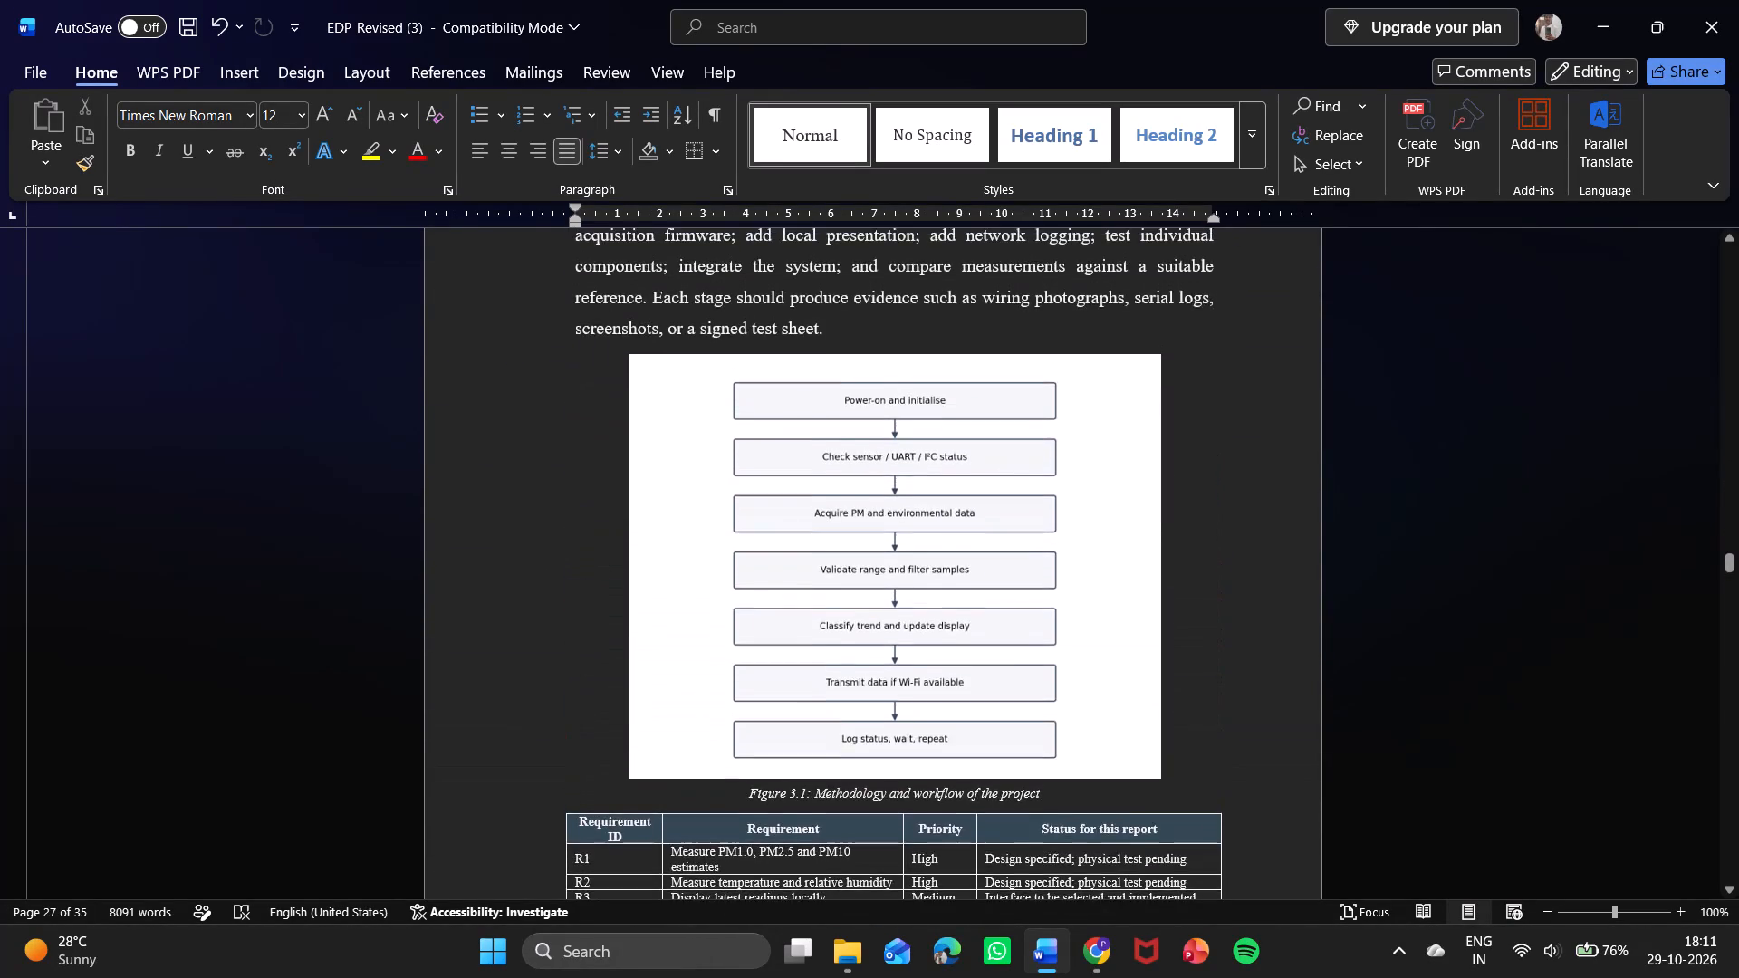
{"action": "scroll", "coordinate": [746, 635], "scroll_direction": "down", "scroll_amount": 3}
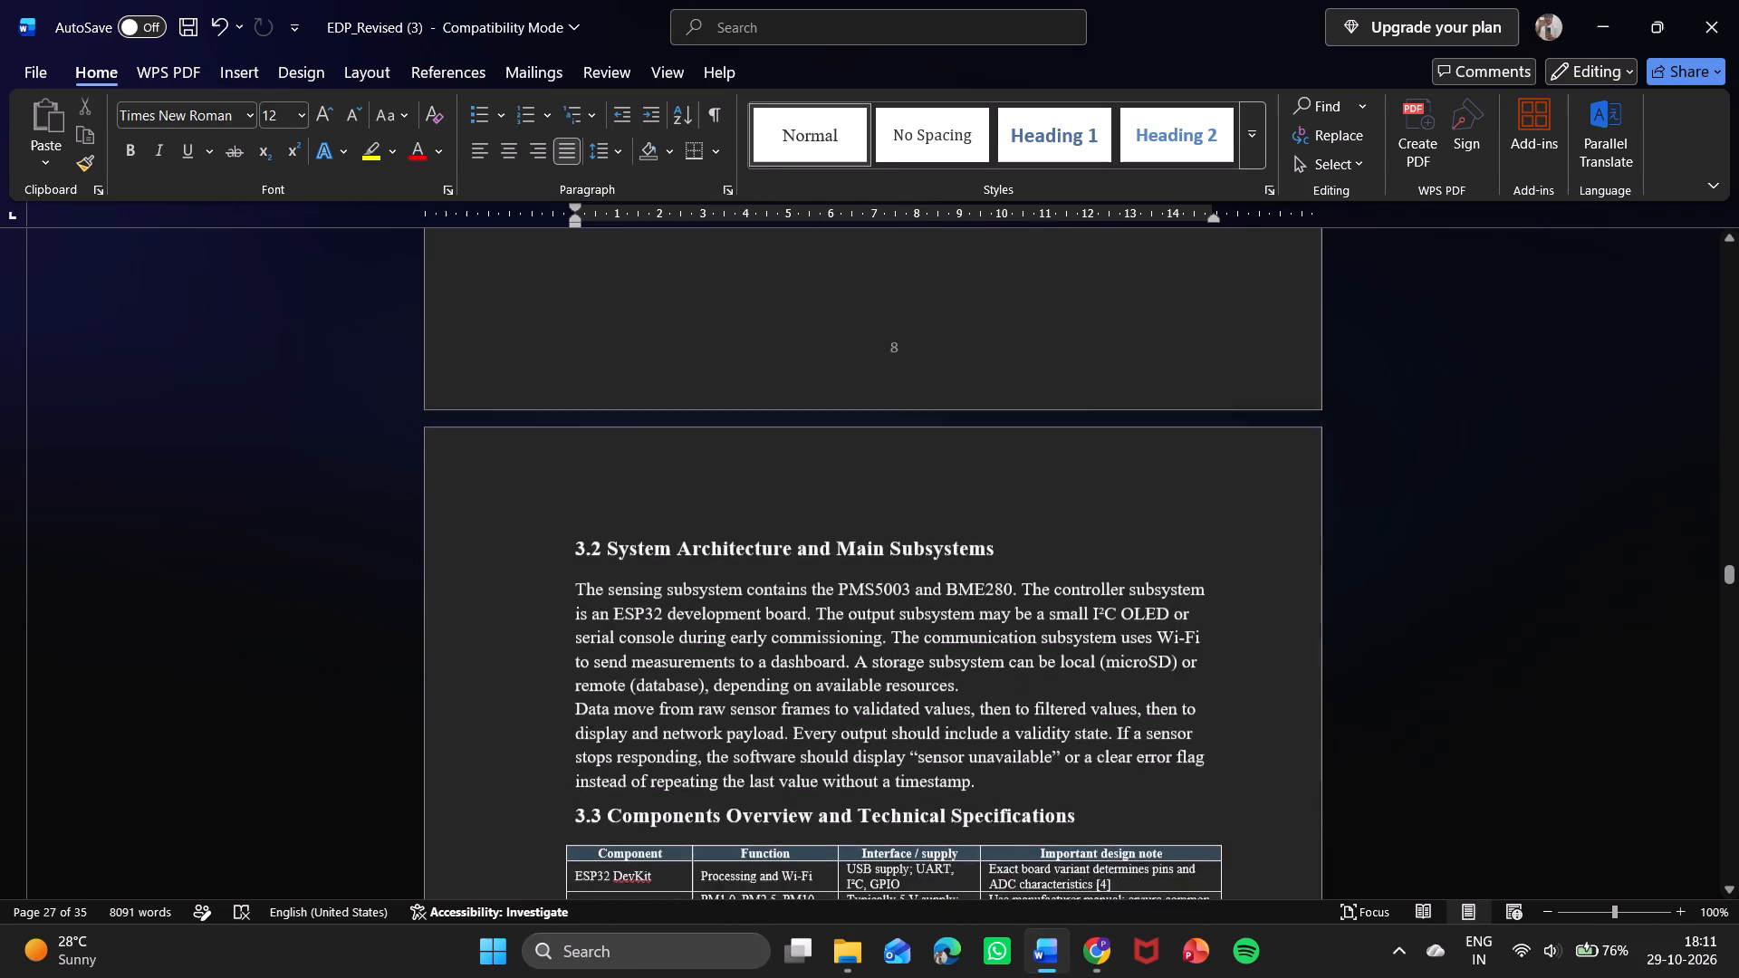
{"action": "scroll", "coordinate": [746, 635], "scroll_direction": "down", "scroll_amount": 5}
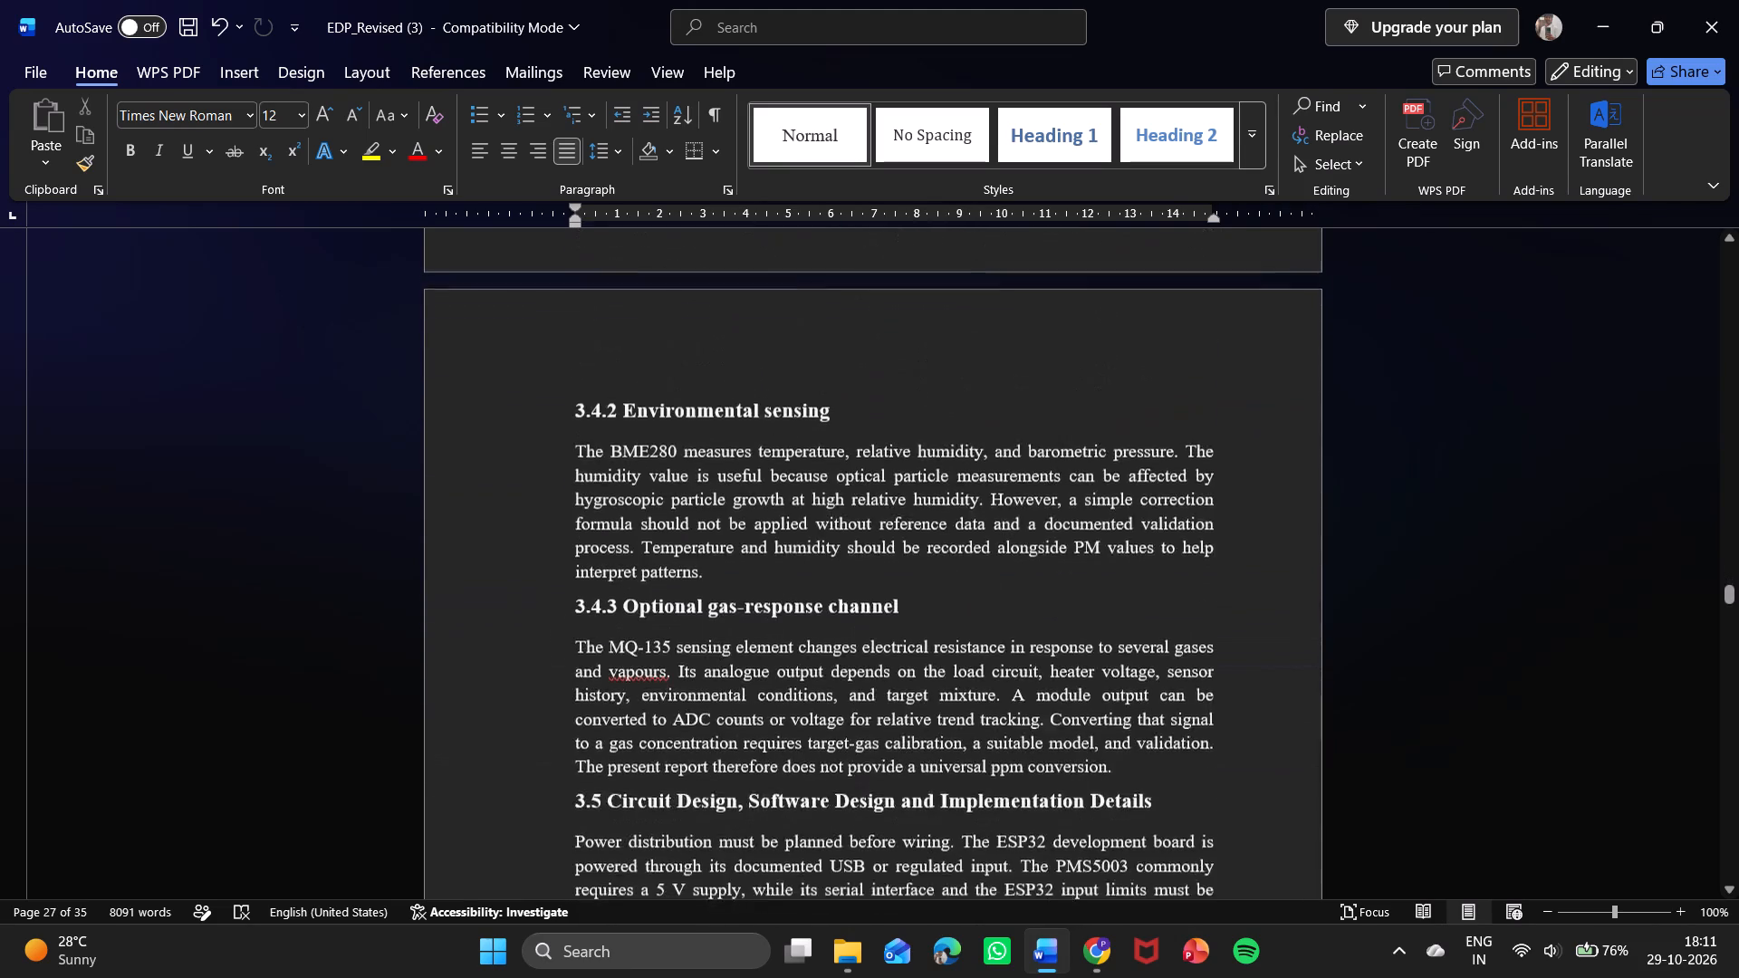
{"action": "scroll", "coordinate": [746, 635], "scroll_direction": "down", "scroll_amount": 4}
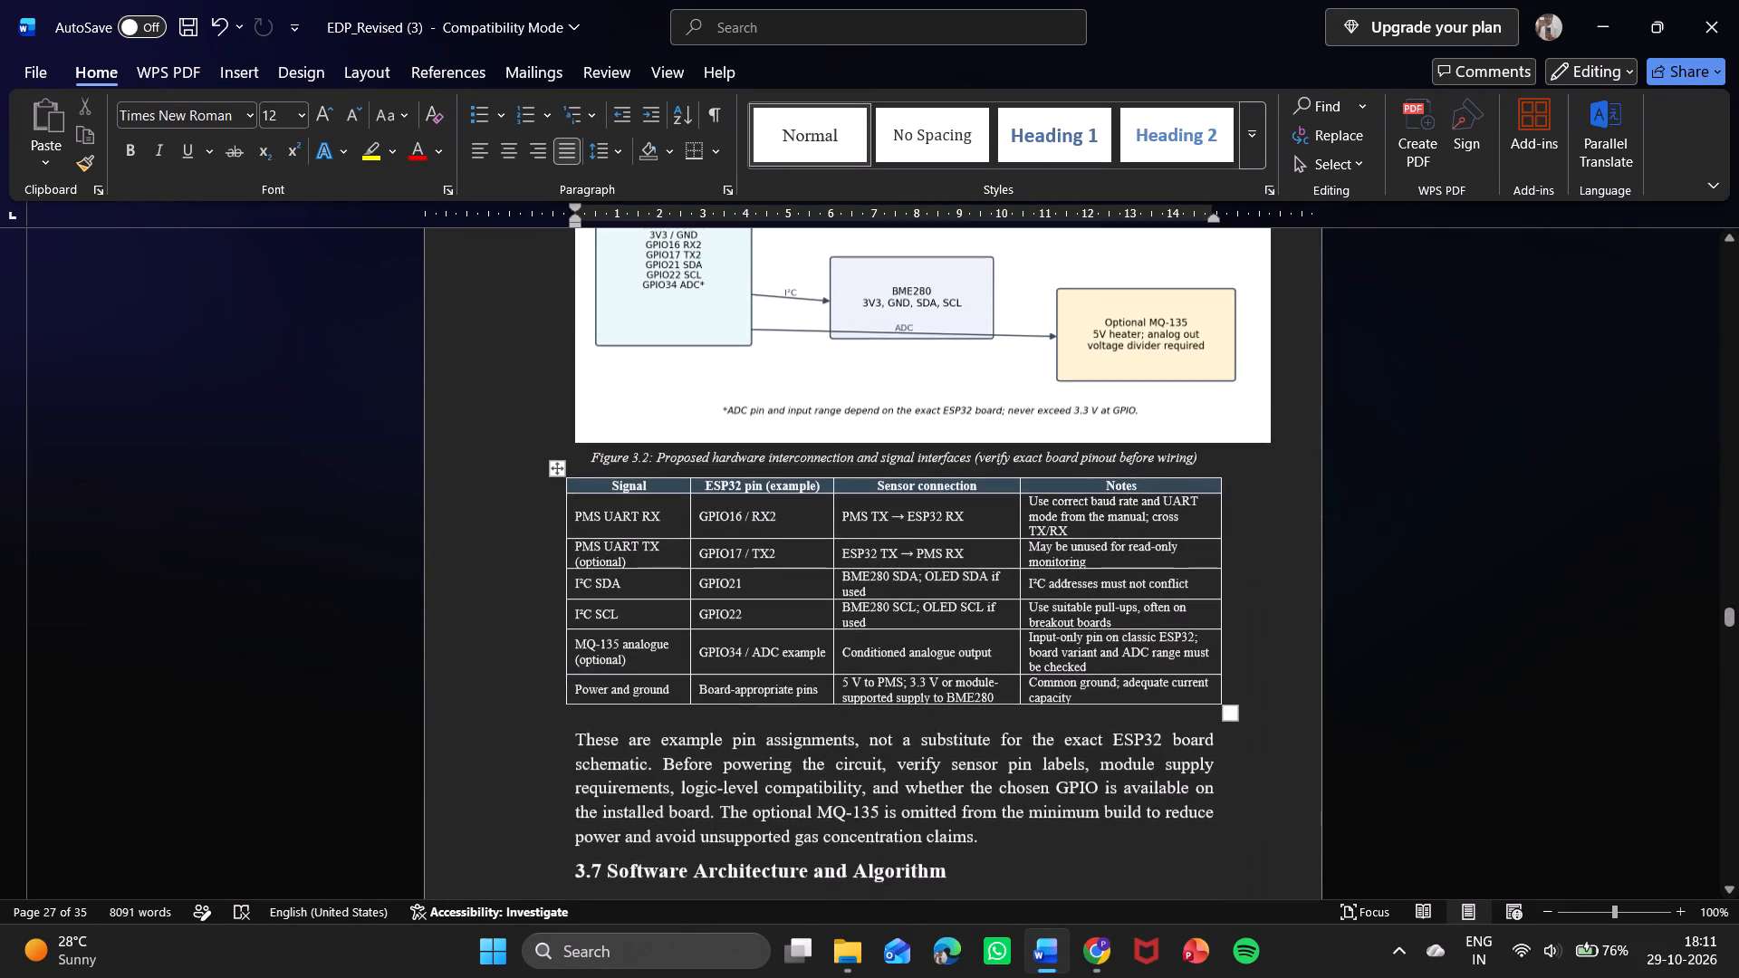
Skim the page numbers from section 3.9 through Chapters 4 and 5 and the appendices to the report's last page.
{"action": "scroll", "coordinate": [746, 635], "scroll_direction": "down", "scroll_amount": 7}
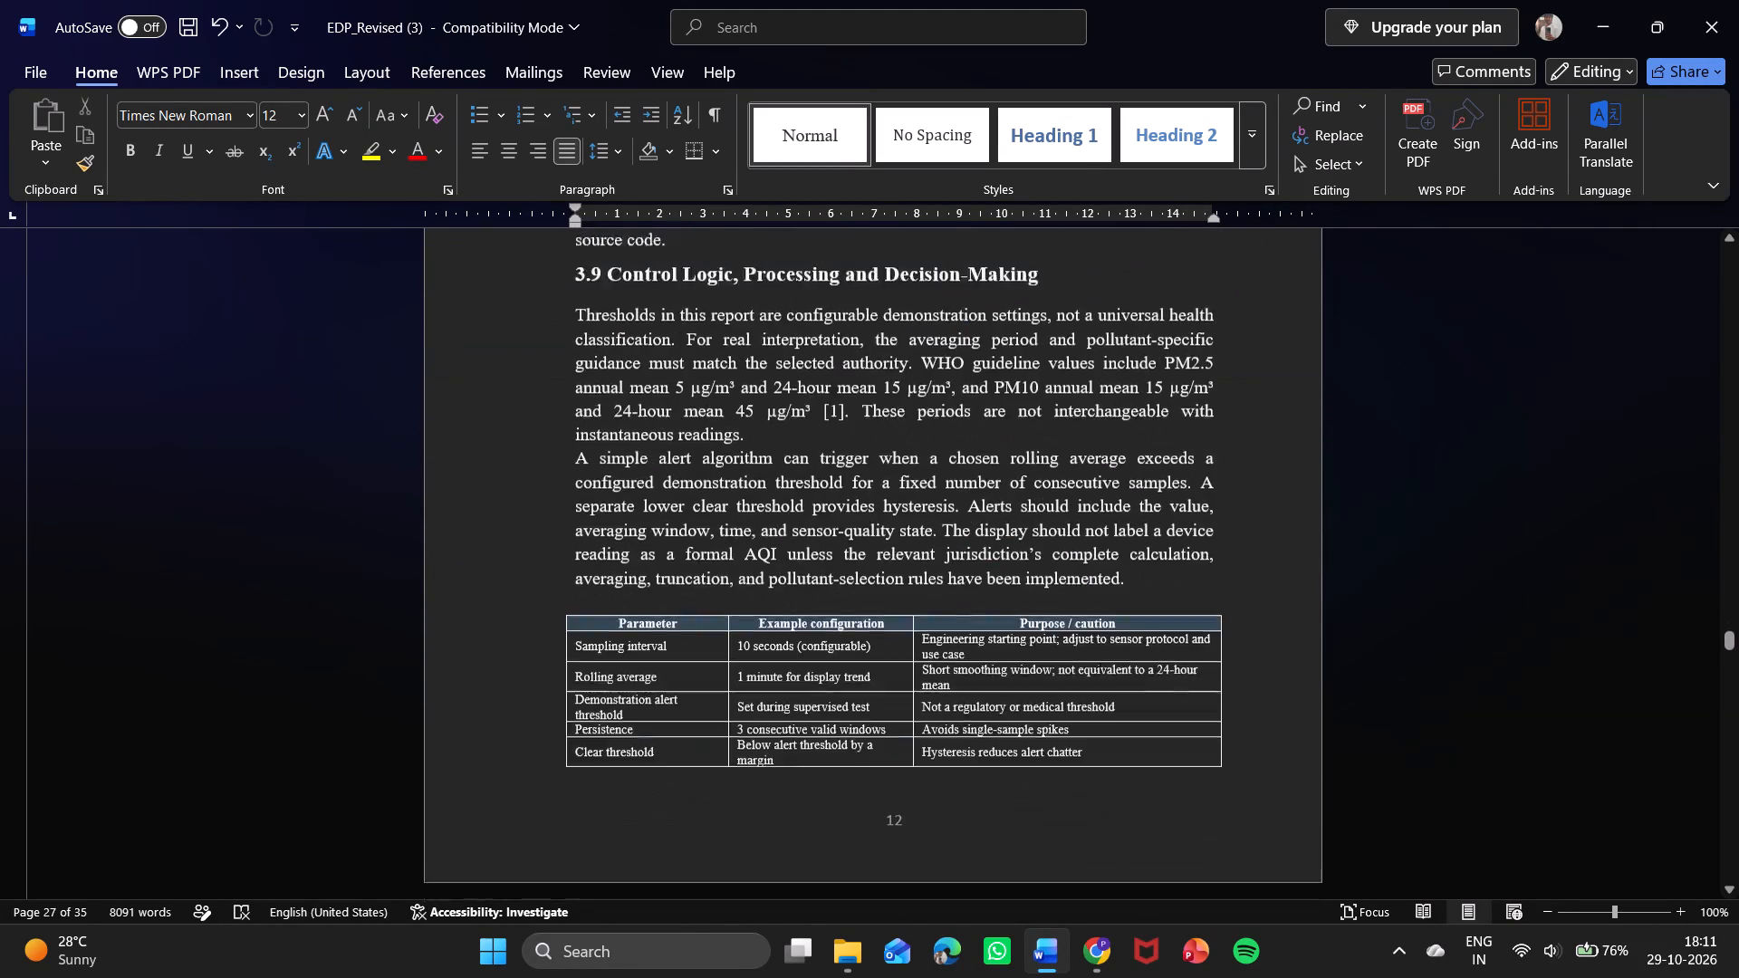
{"action": "scroll", "coordinate": [746, 635], "scroll_direction": "down", "scroll_amount": 8}
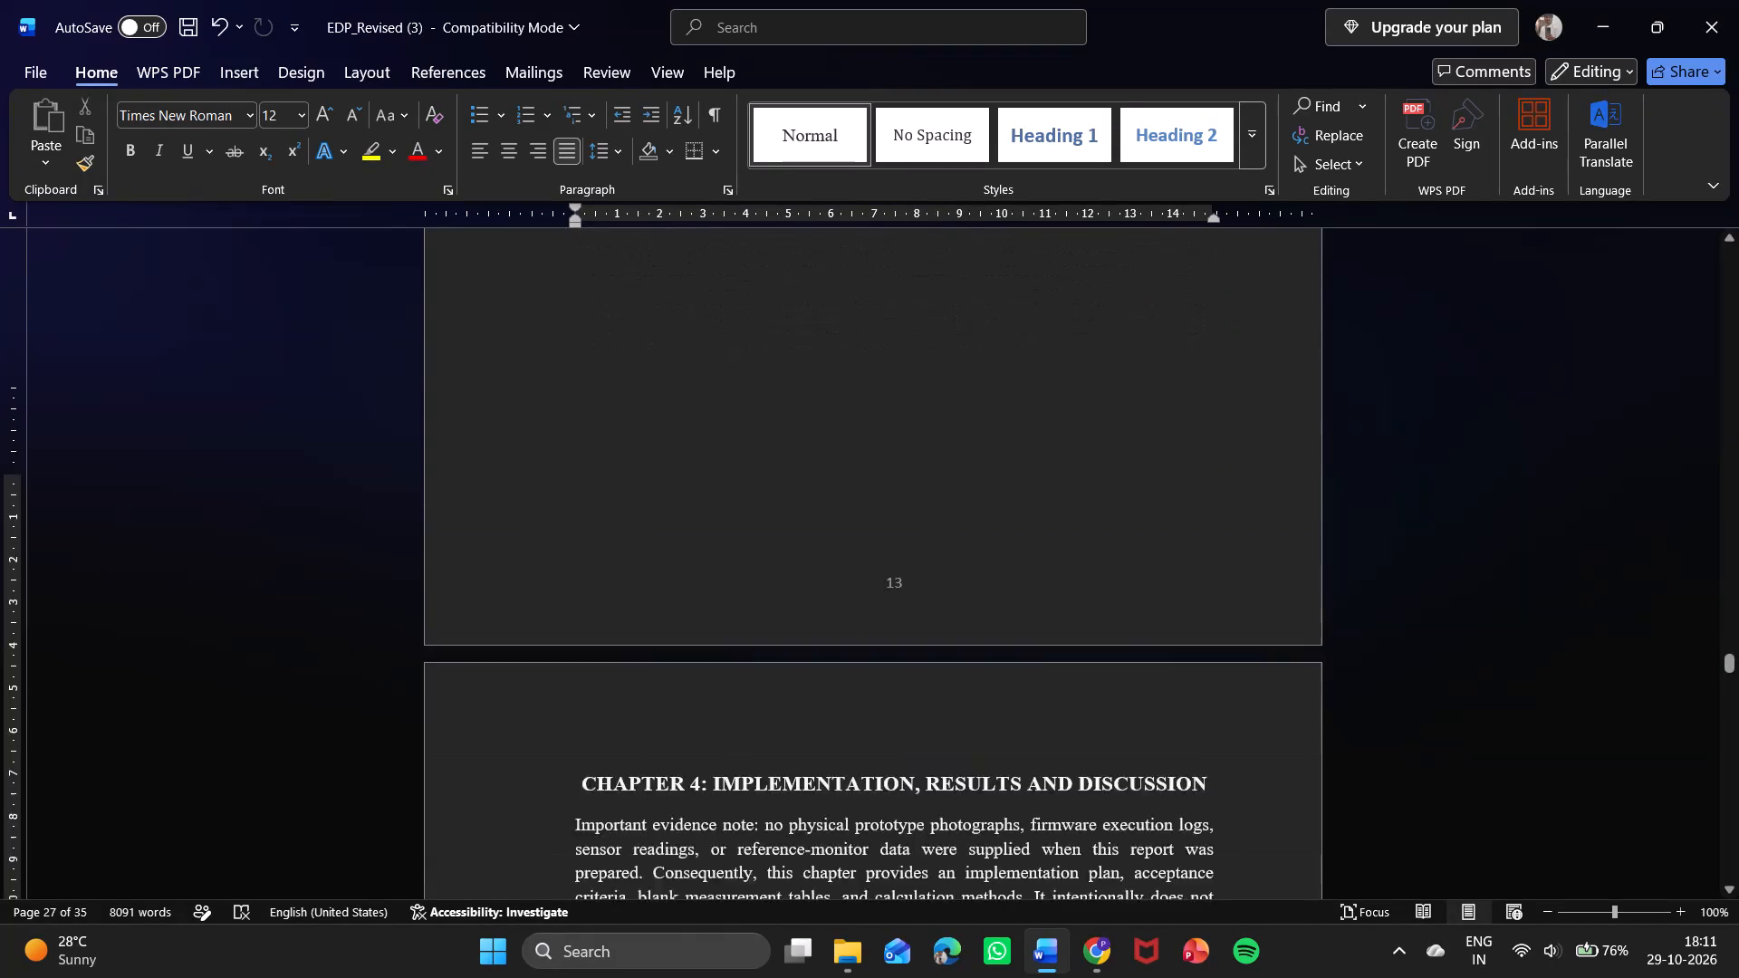
{"action": "scroll", "coordinate": [824, 521], "scroll_direction": "down", "scroll_amount": 7}
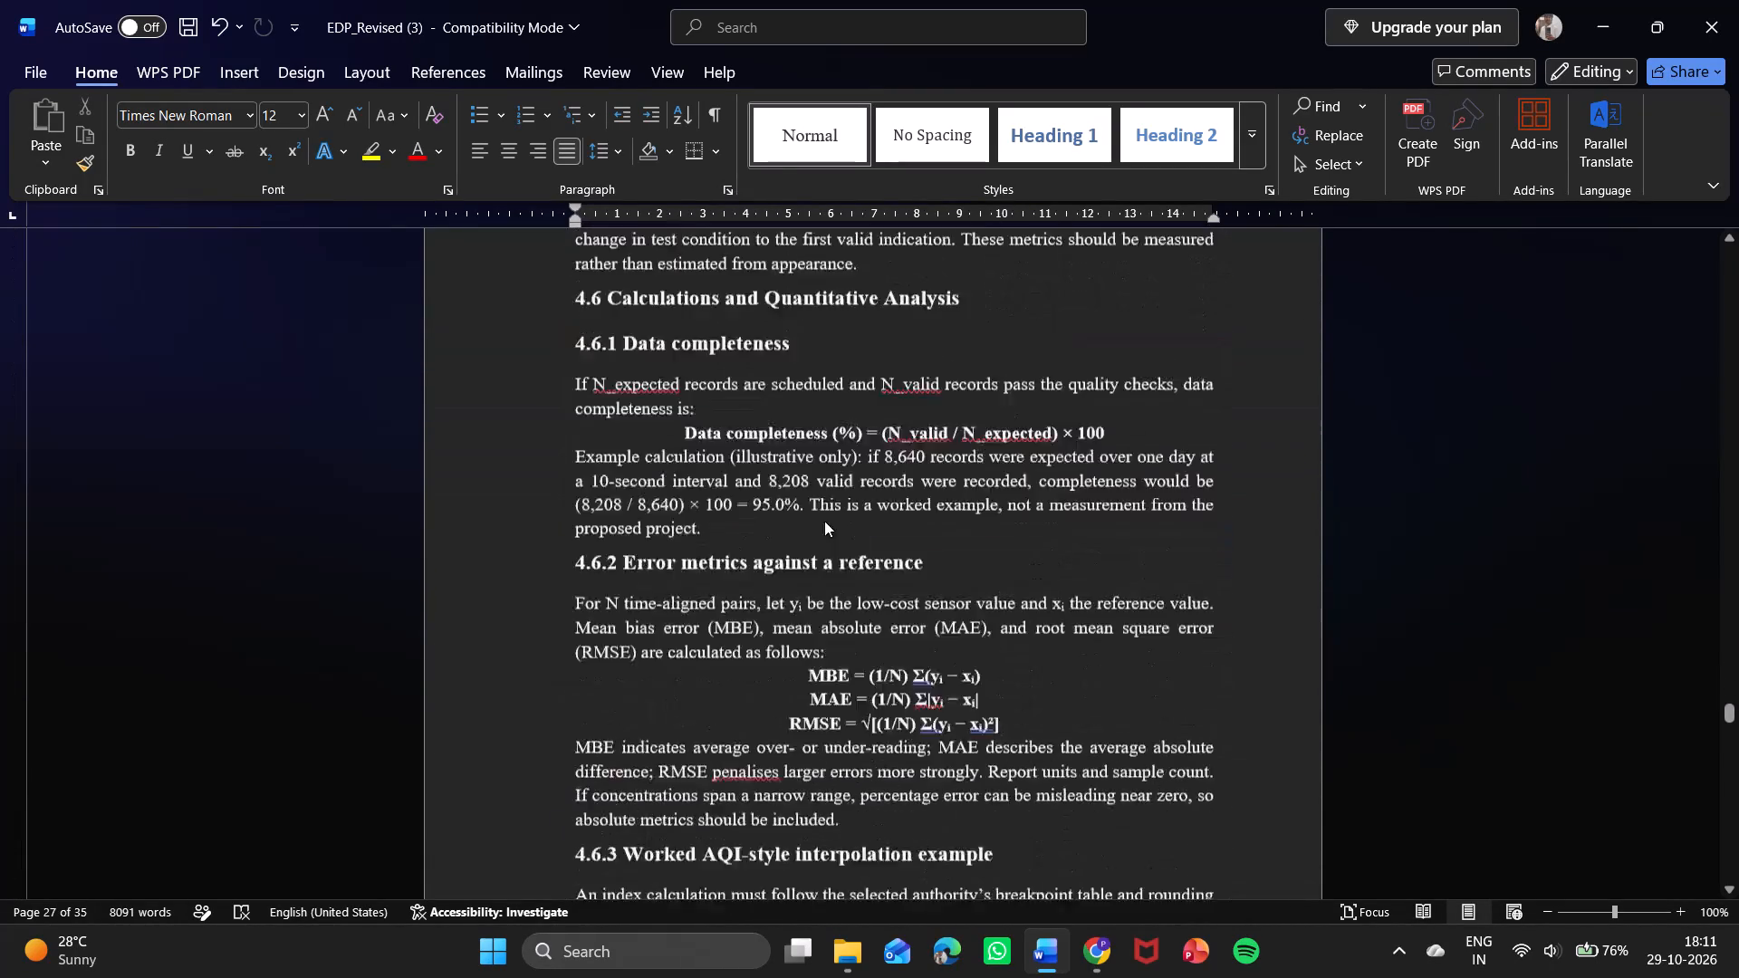
{"action": "scroll", "coordinate": [824, 521], "scroll_direction": "down", "scroll_amount": 7}
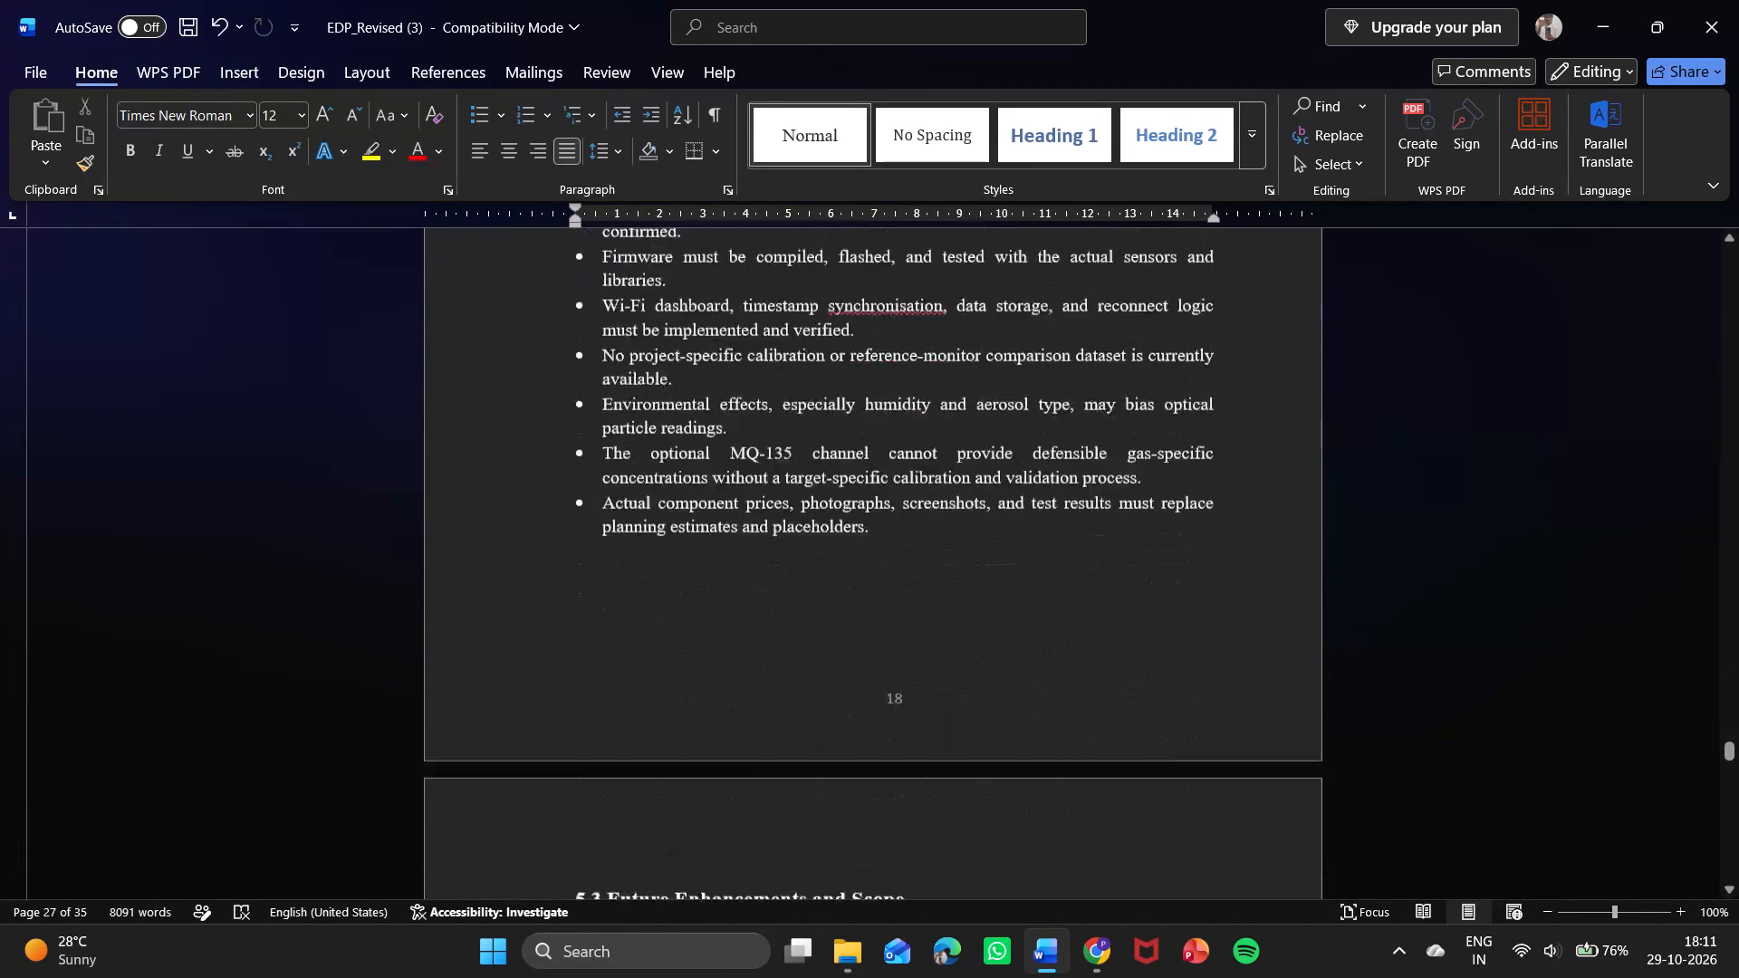
{"action": "scroll", "coordinate": [824, 521], "scroll_direction": "down", "scroll_amount": 11}
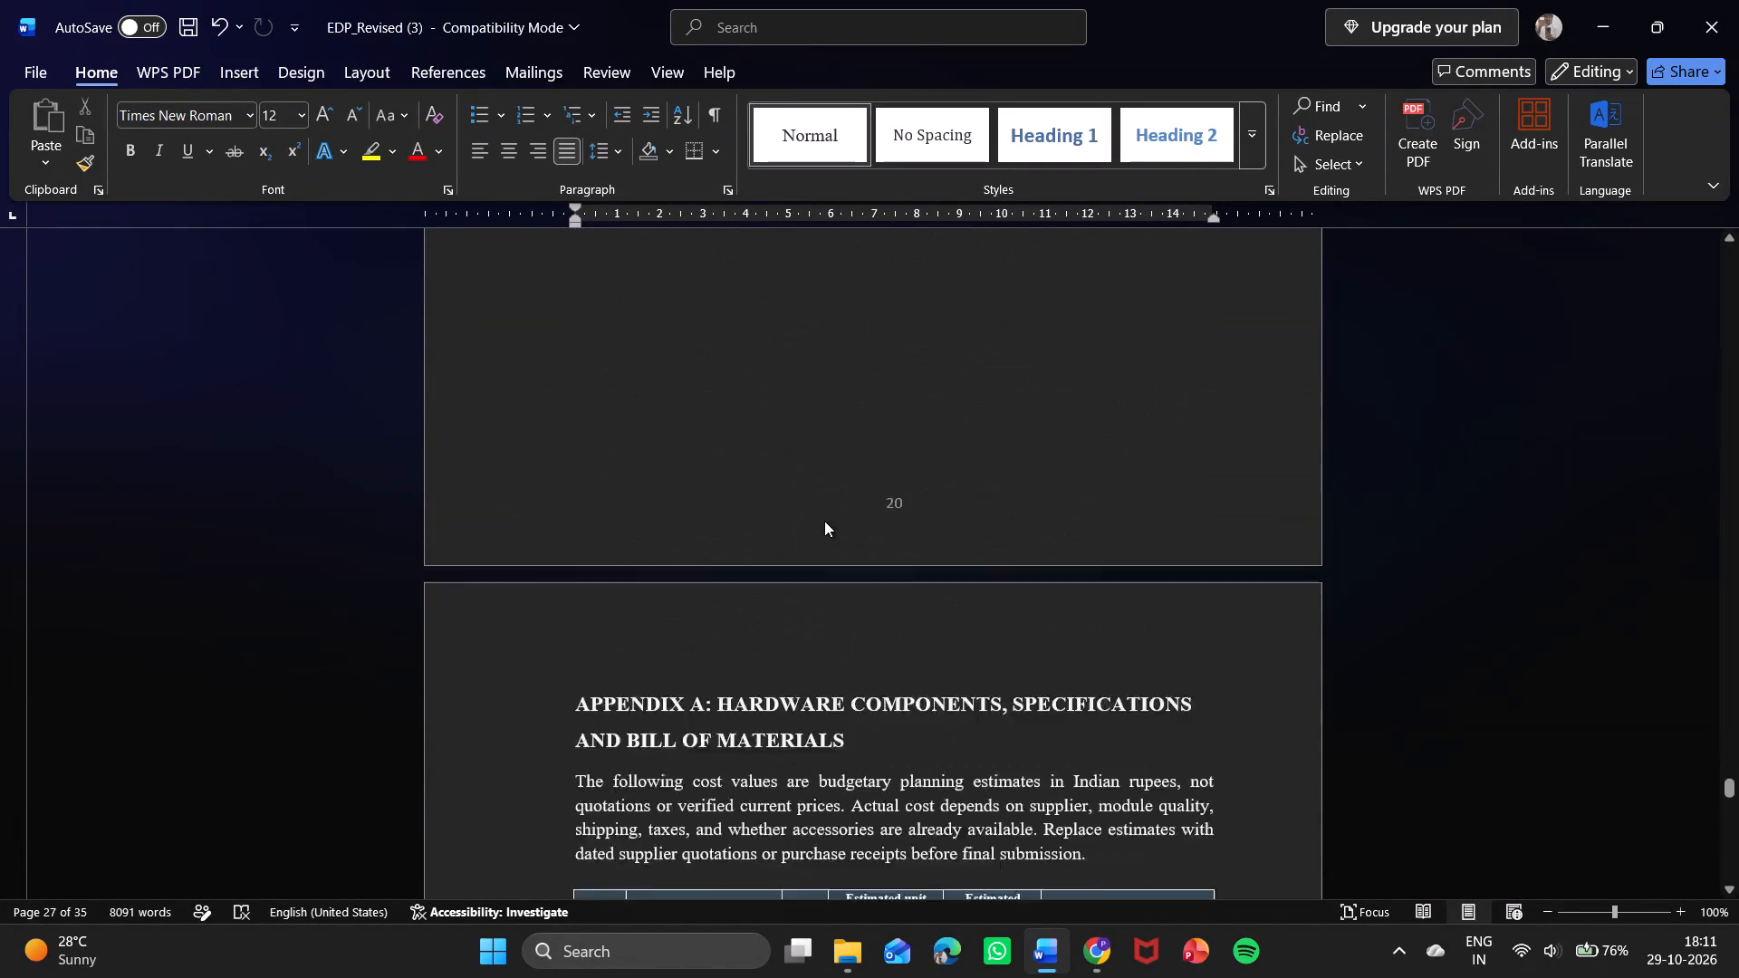
{"action": "scroll", "coordinate": [824, 521], "scroll_direction": "down", "scroll_amount": 14}
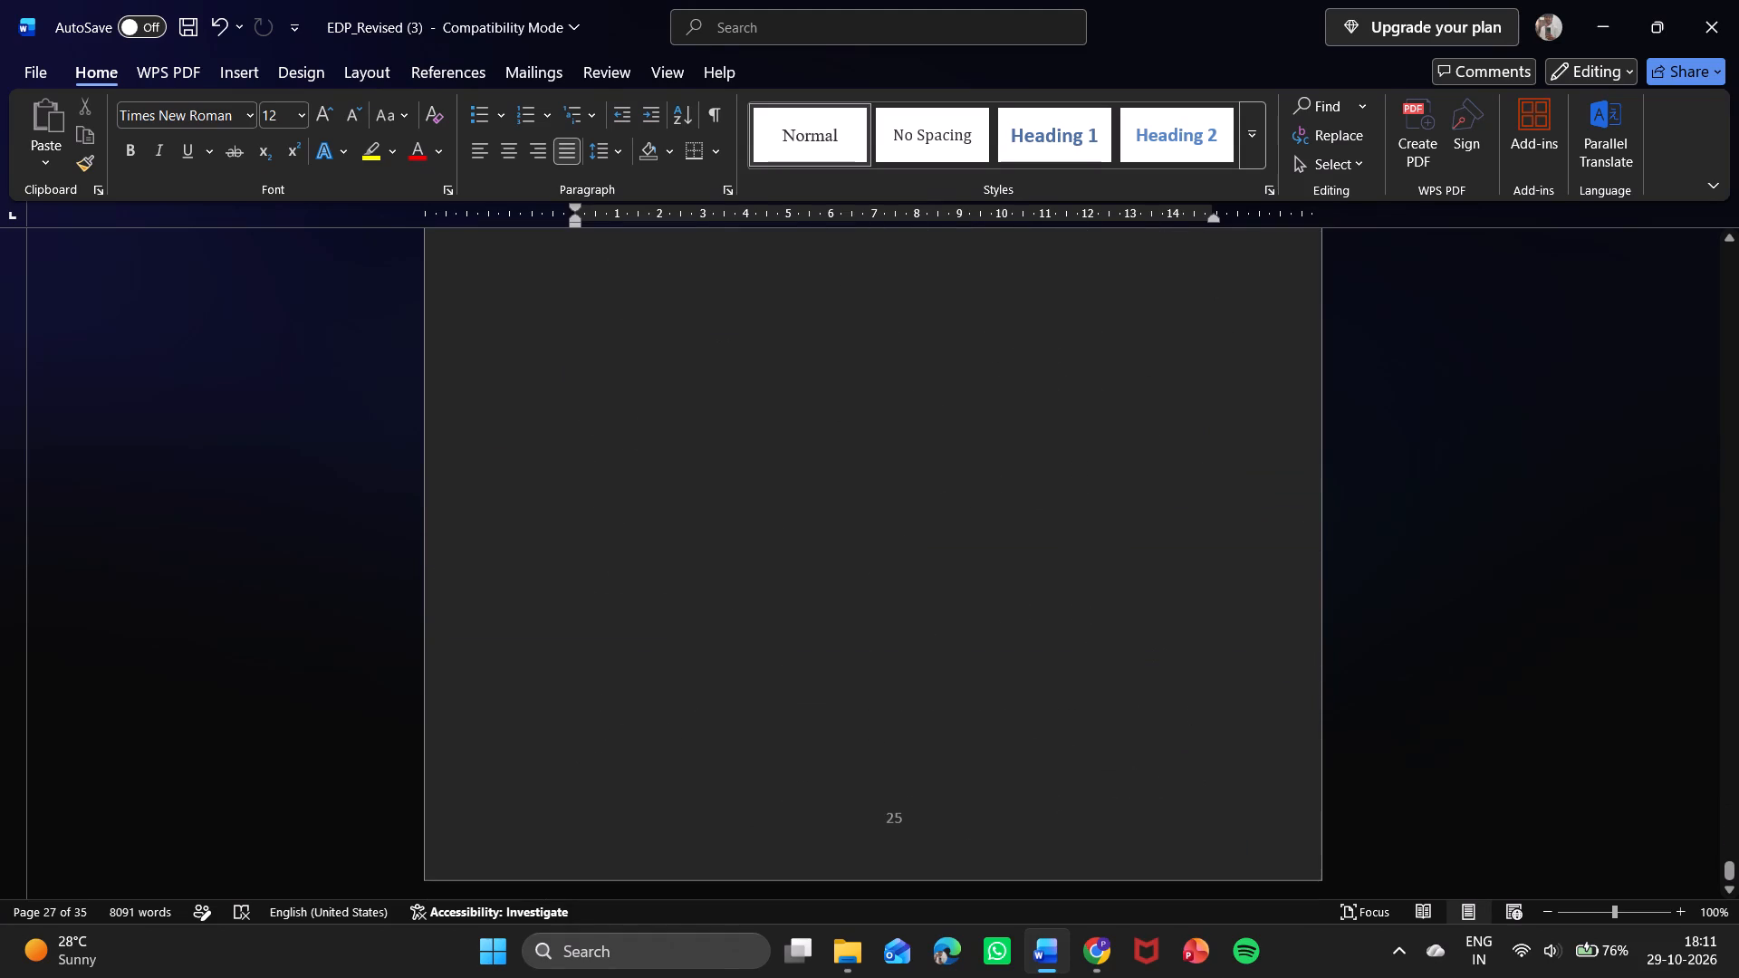
{"action": "scroll", "coordinate": [824, 521], "scroll_direction": "down", "scroll_amount": 3}
In the List of Figures, set the page number of Figure 3.1 to 8 and of Figure 3.2 to 11.
{"action": "scroll", "coordinate": [824, 521], "scroll_direction": "up", "scroll_amount": 16}
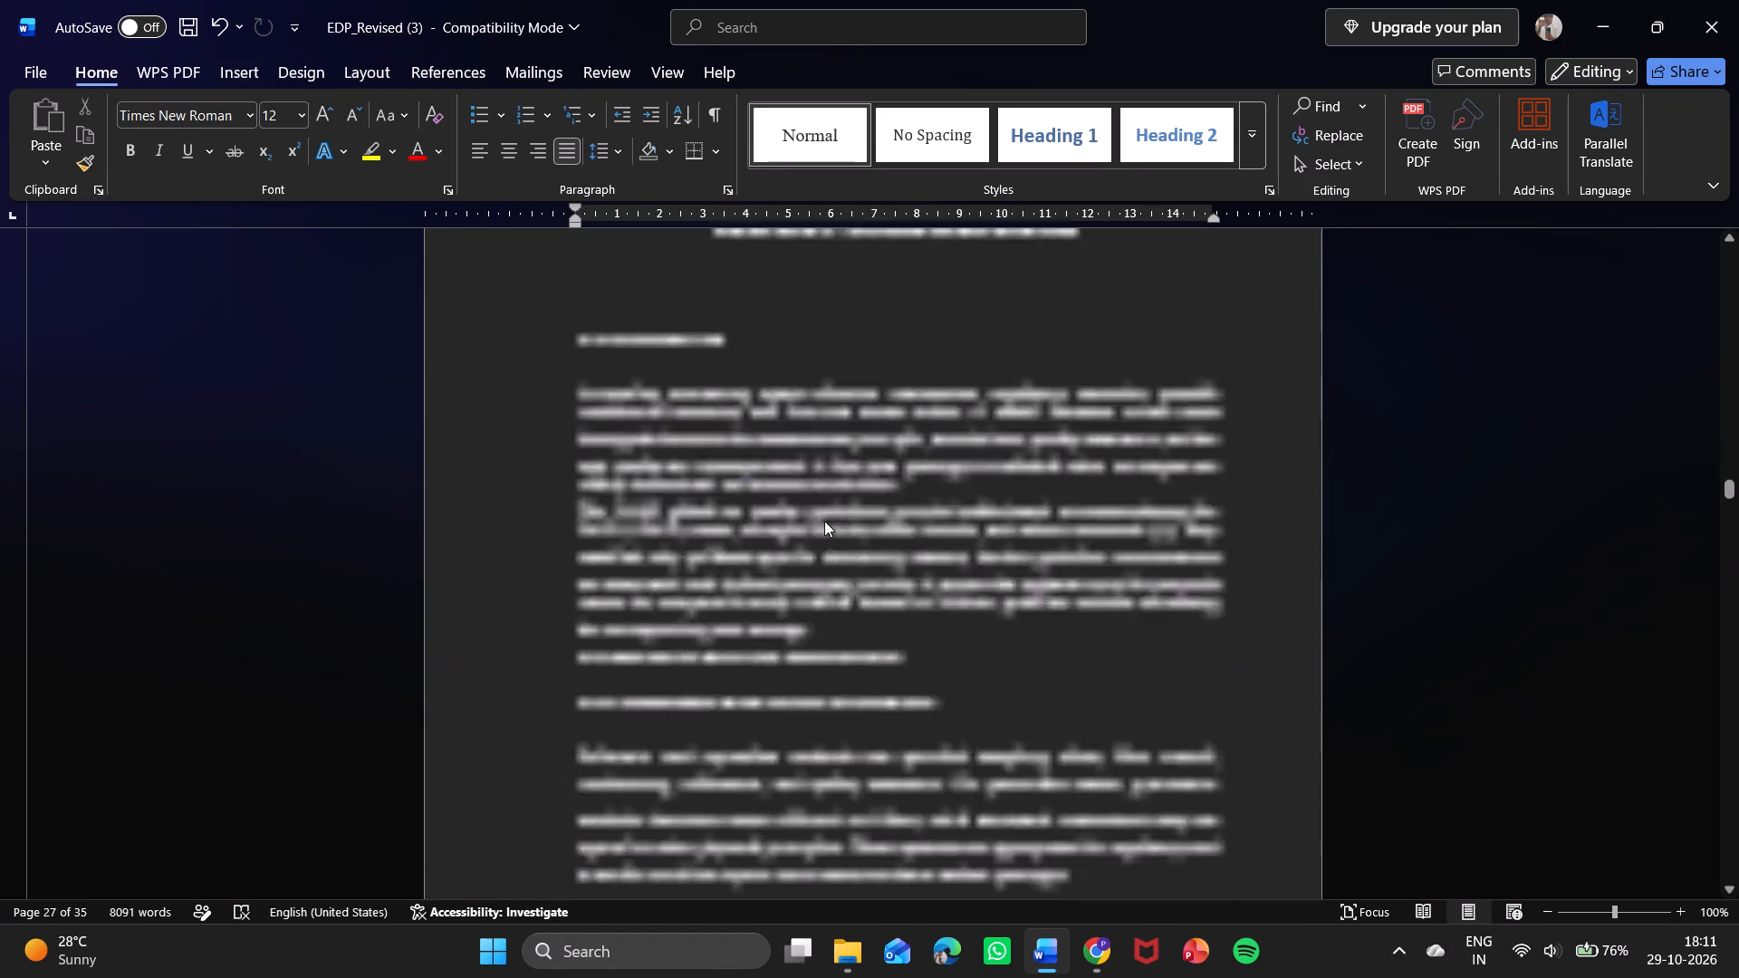
{"action": "scroll", "coordinate": [824, 521], "scroll_direction": "up", "scroll_amount": 20}
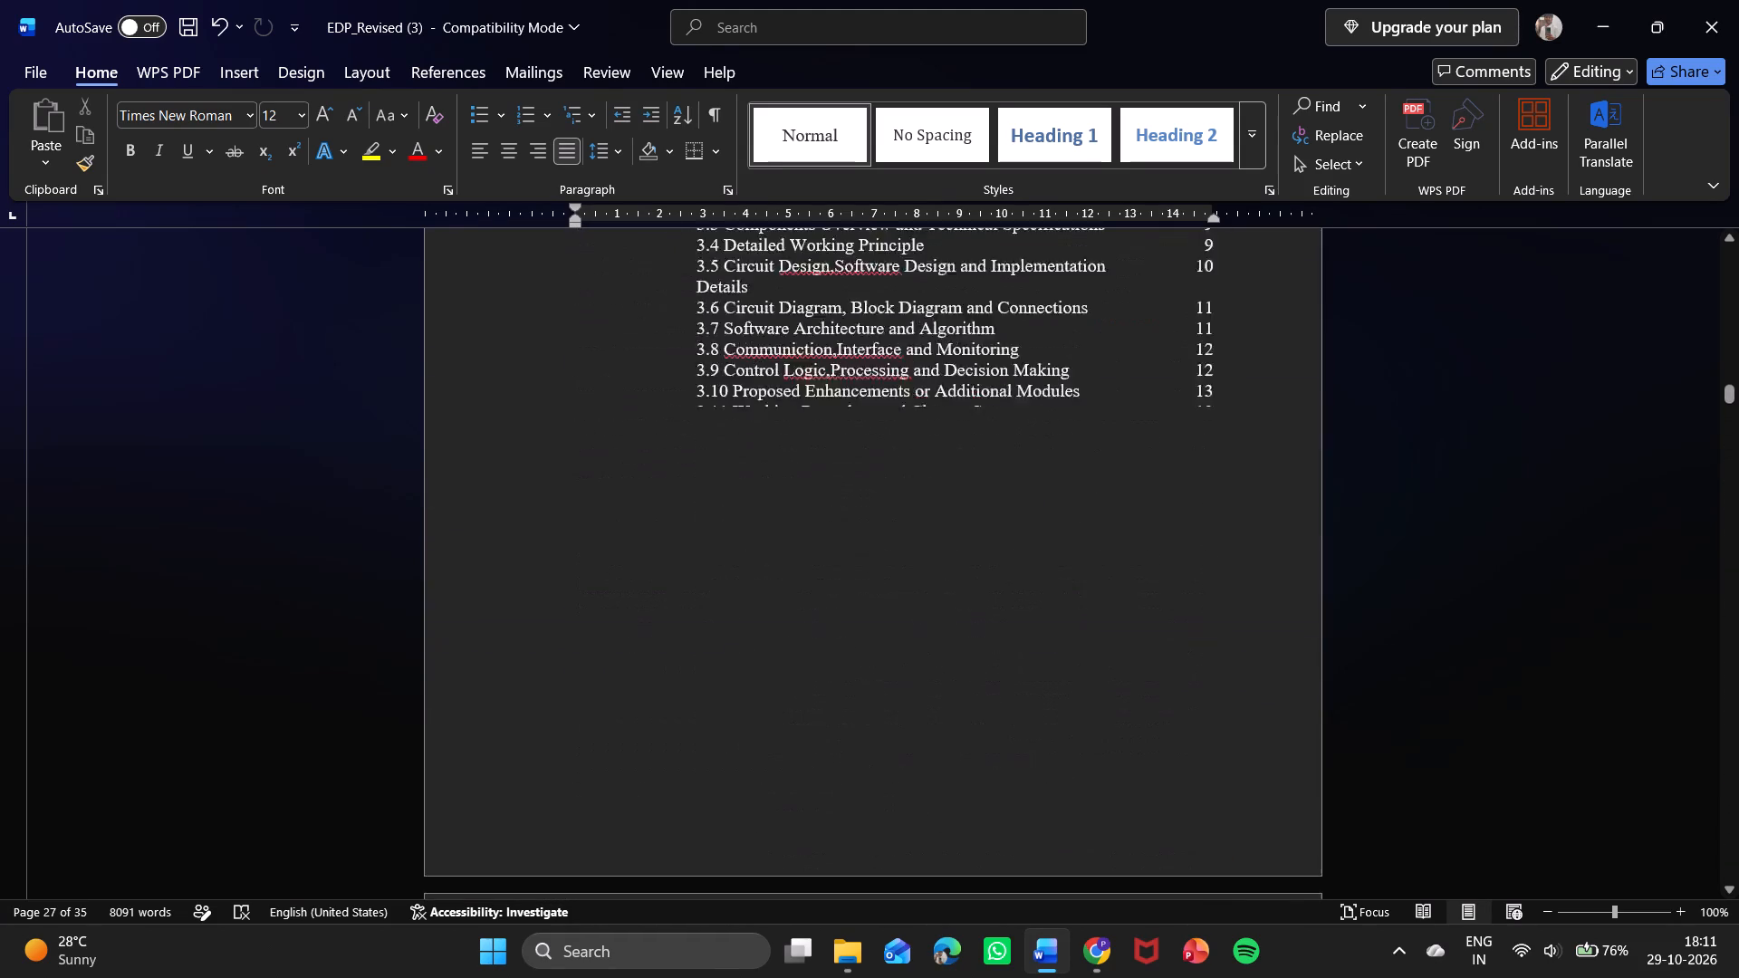
{"action": "scroll", "coordinate": [824, 521], "scroll_direction": "down", "scroll_amount": 1}
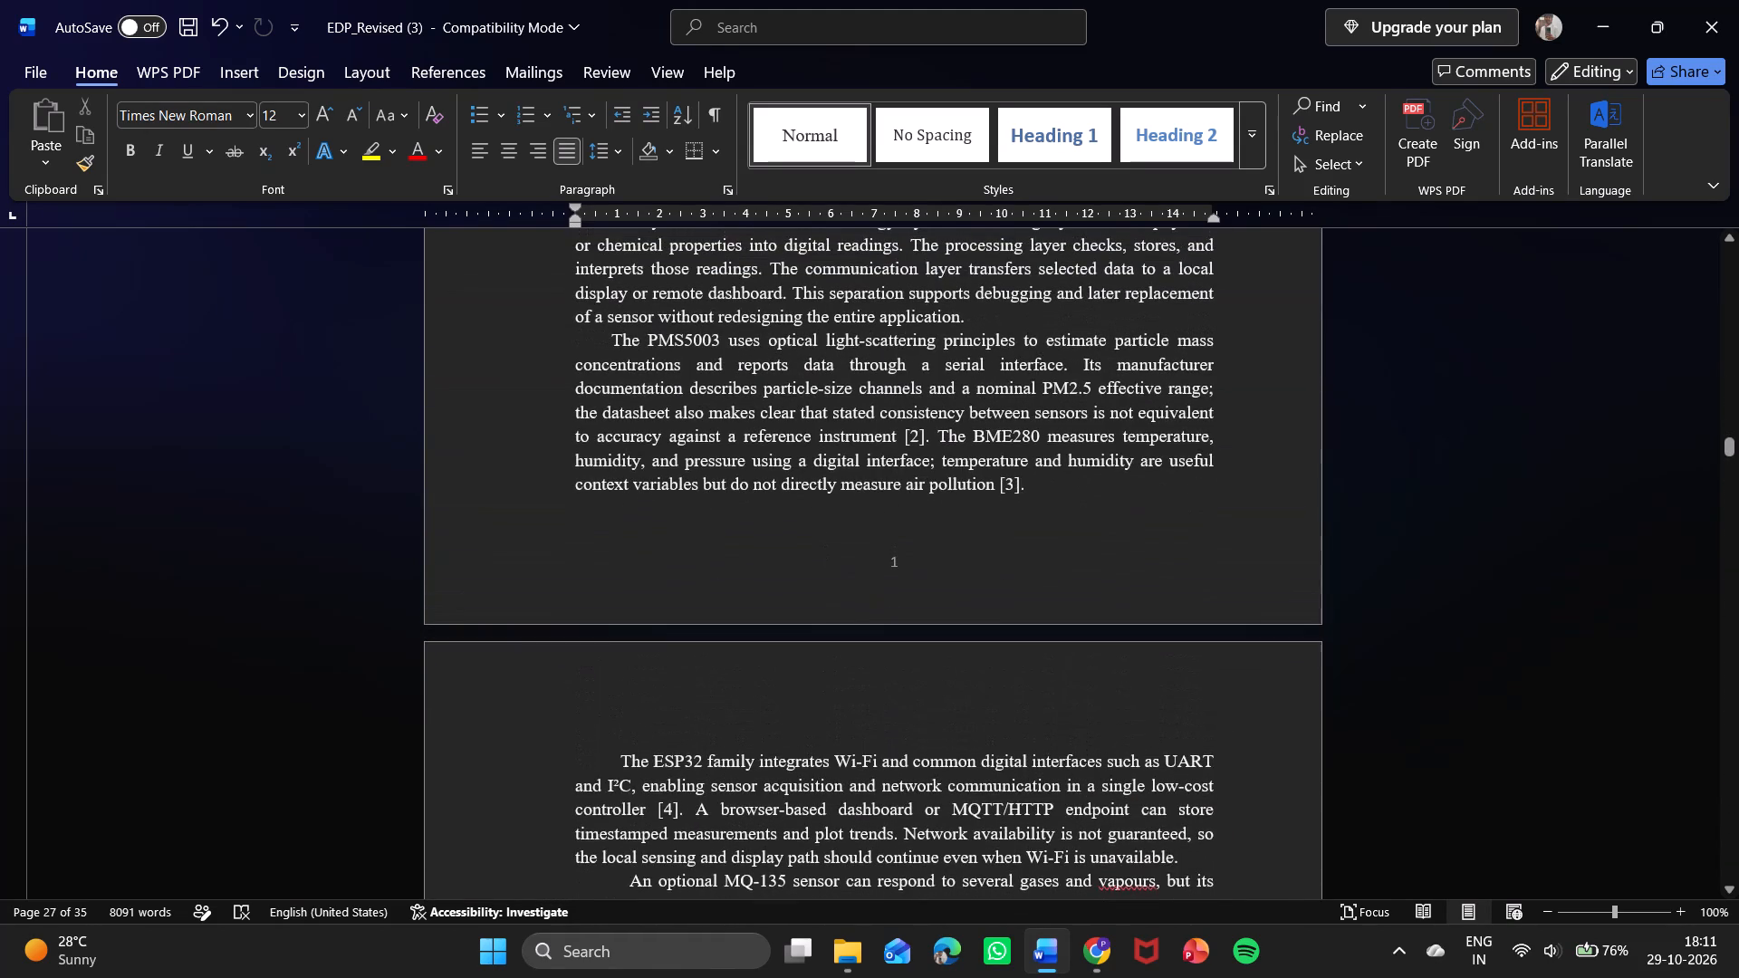
{"action": "scroll", "coordinate": [824, 521], "scroll_direction": "up", "scroll_amount": 6}
{"action": "scroll", "coordinate": [824, 521], "scroll_direction": "down", "scroll_amount": 1}
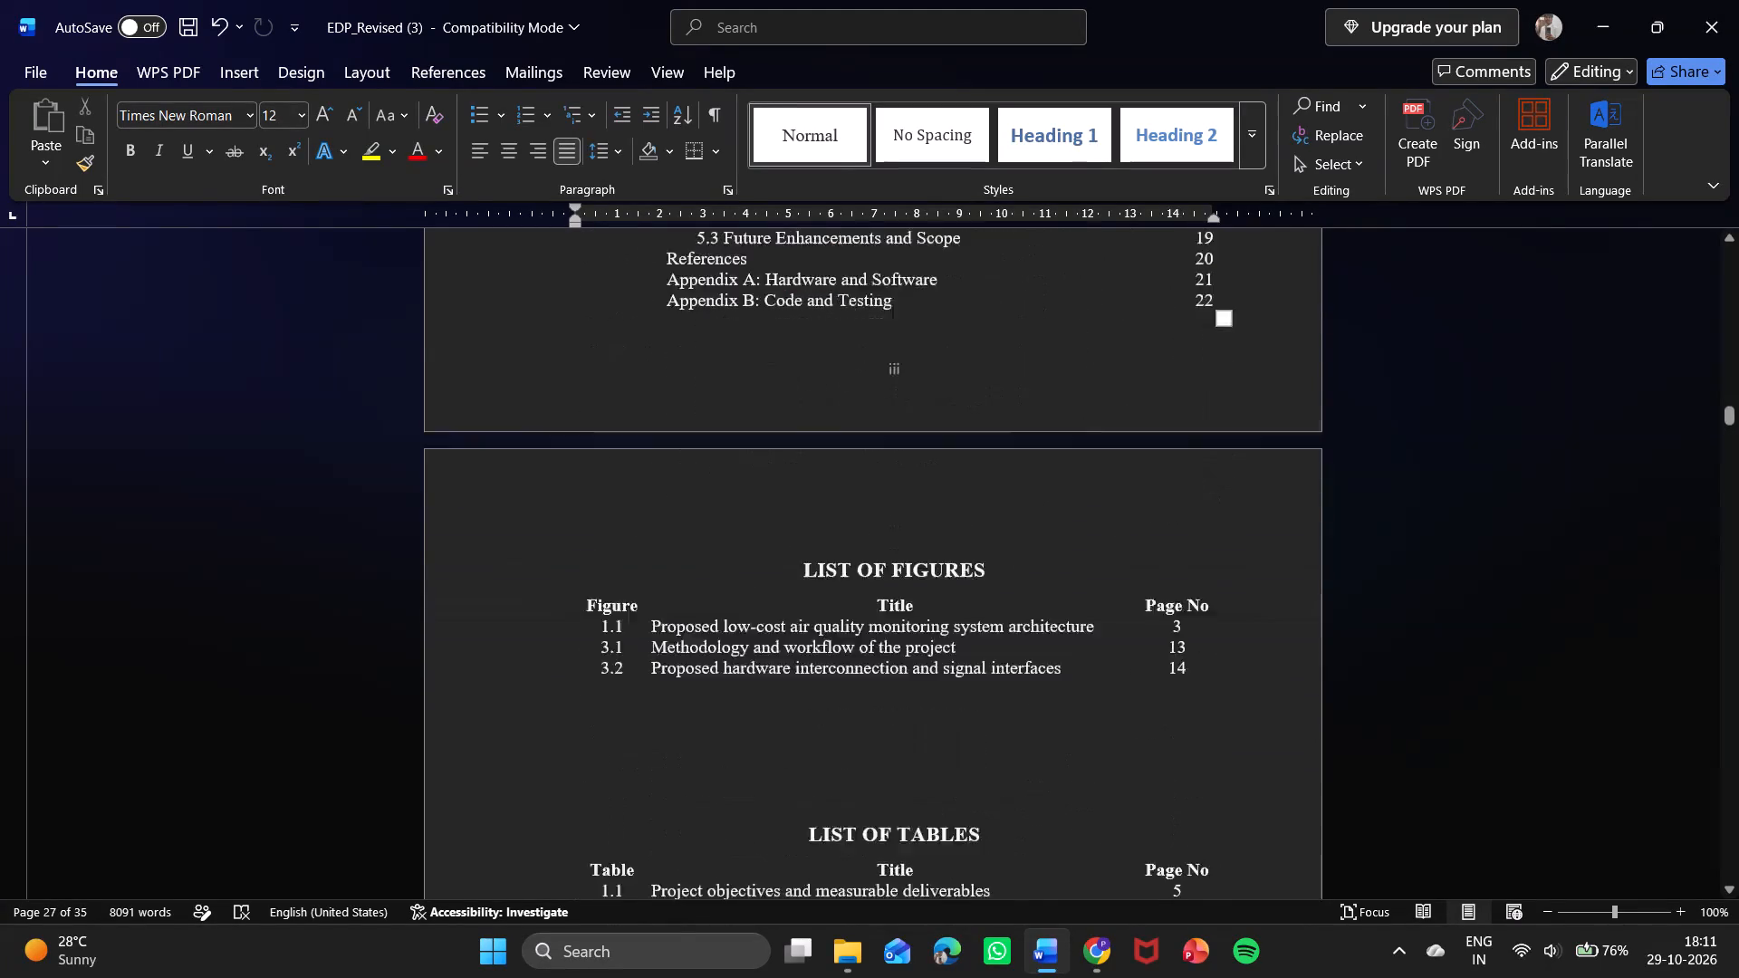
{"action": "scroll", "coordinate": [824, 521], "scroll_direction": "down", "scroll_amount": 1}
{"action": "scroll", "coordinate": [872, 499], "scroll_direction": "right", "scroll_amount": 1}
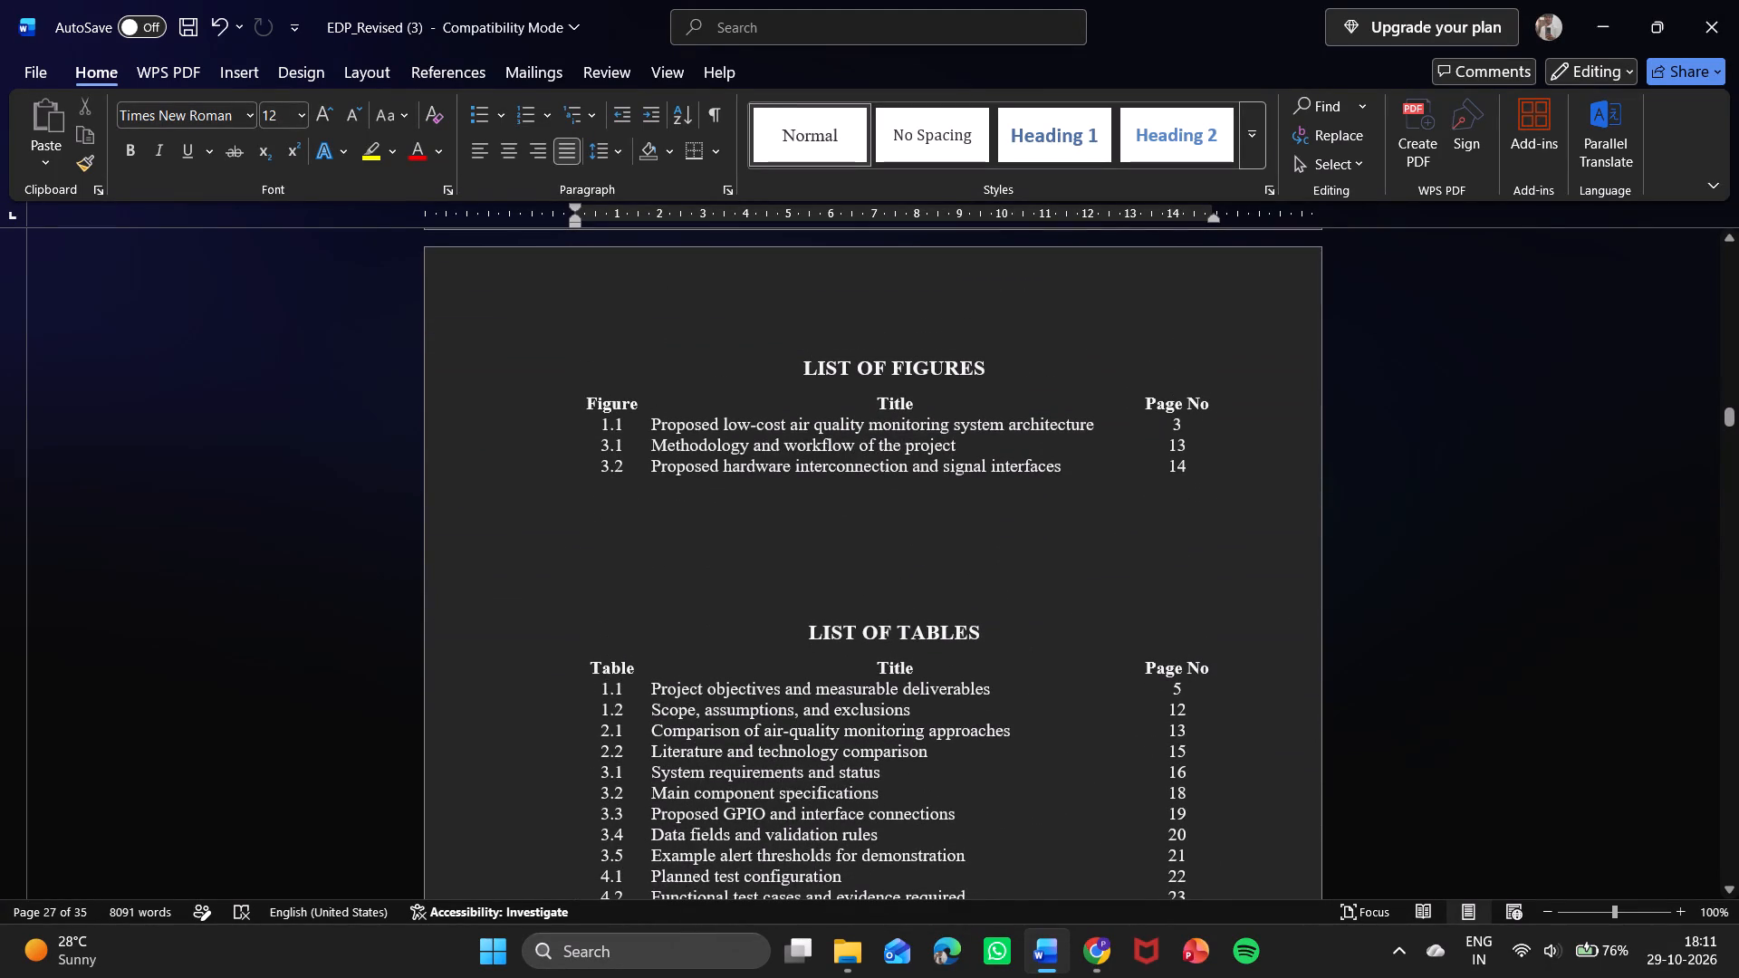
{"action": "left_click_drag", "start_coordinate": [1189, 445], "coordinate": [1168, 448]}
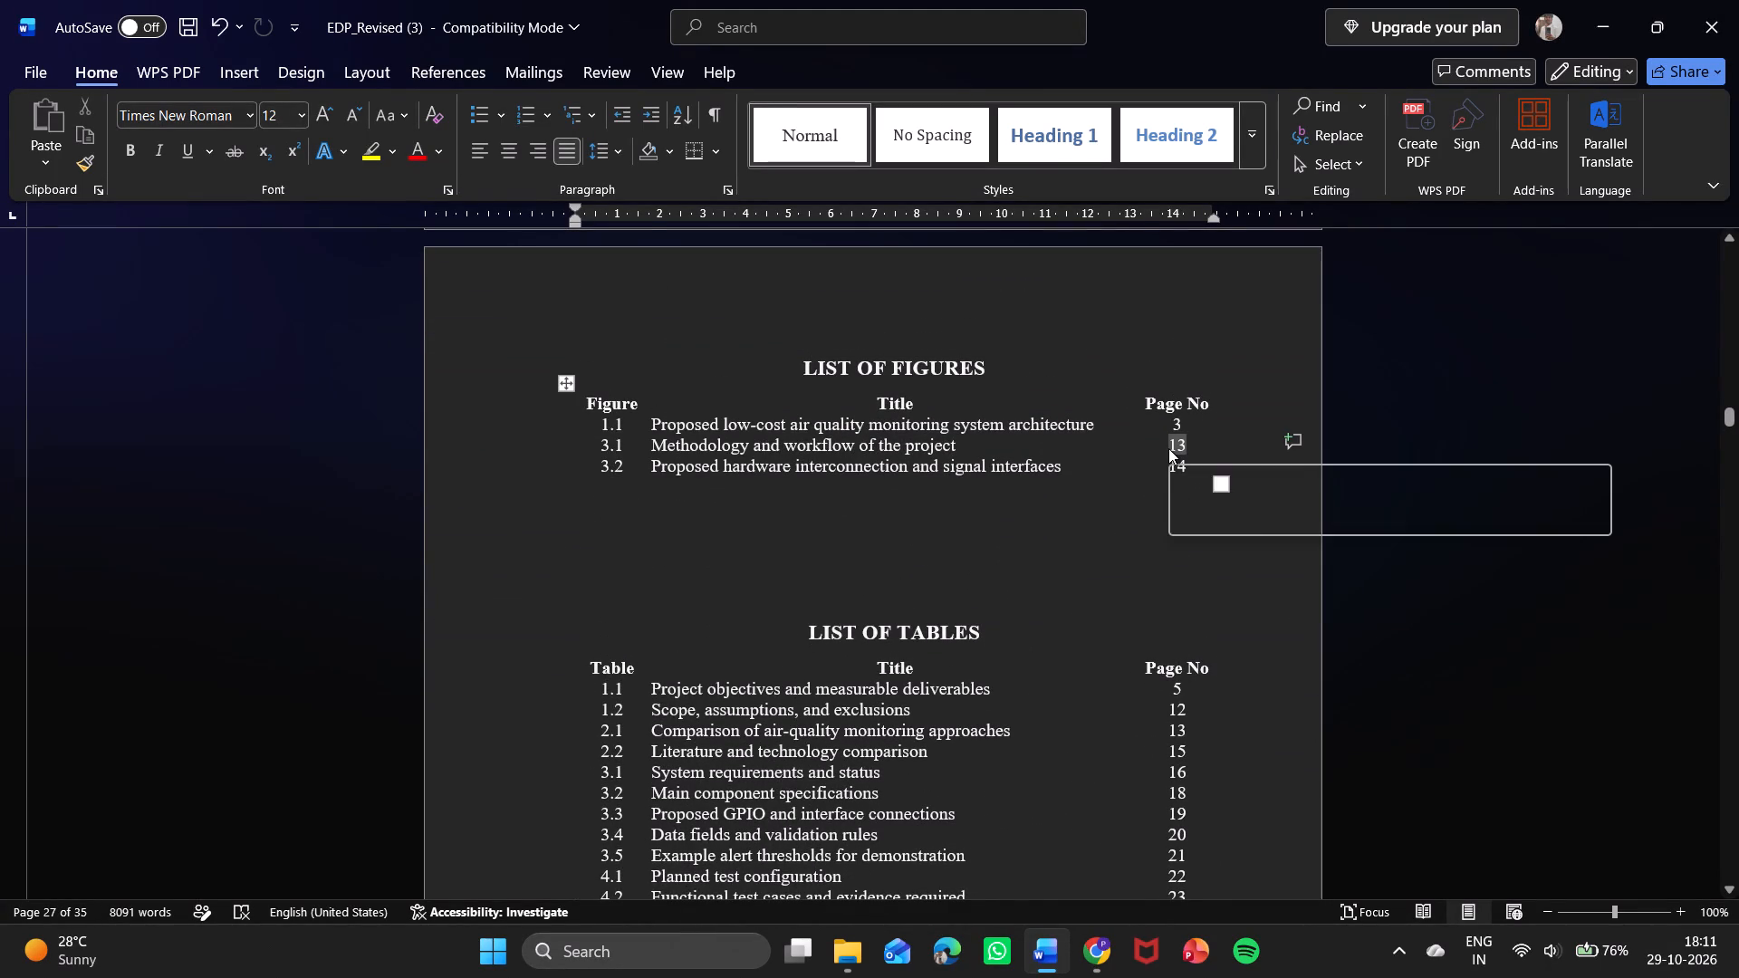
{"action": "key", "text": "8"}
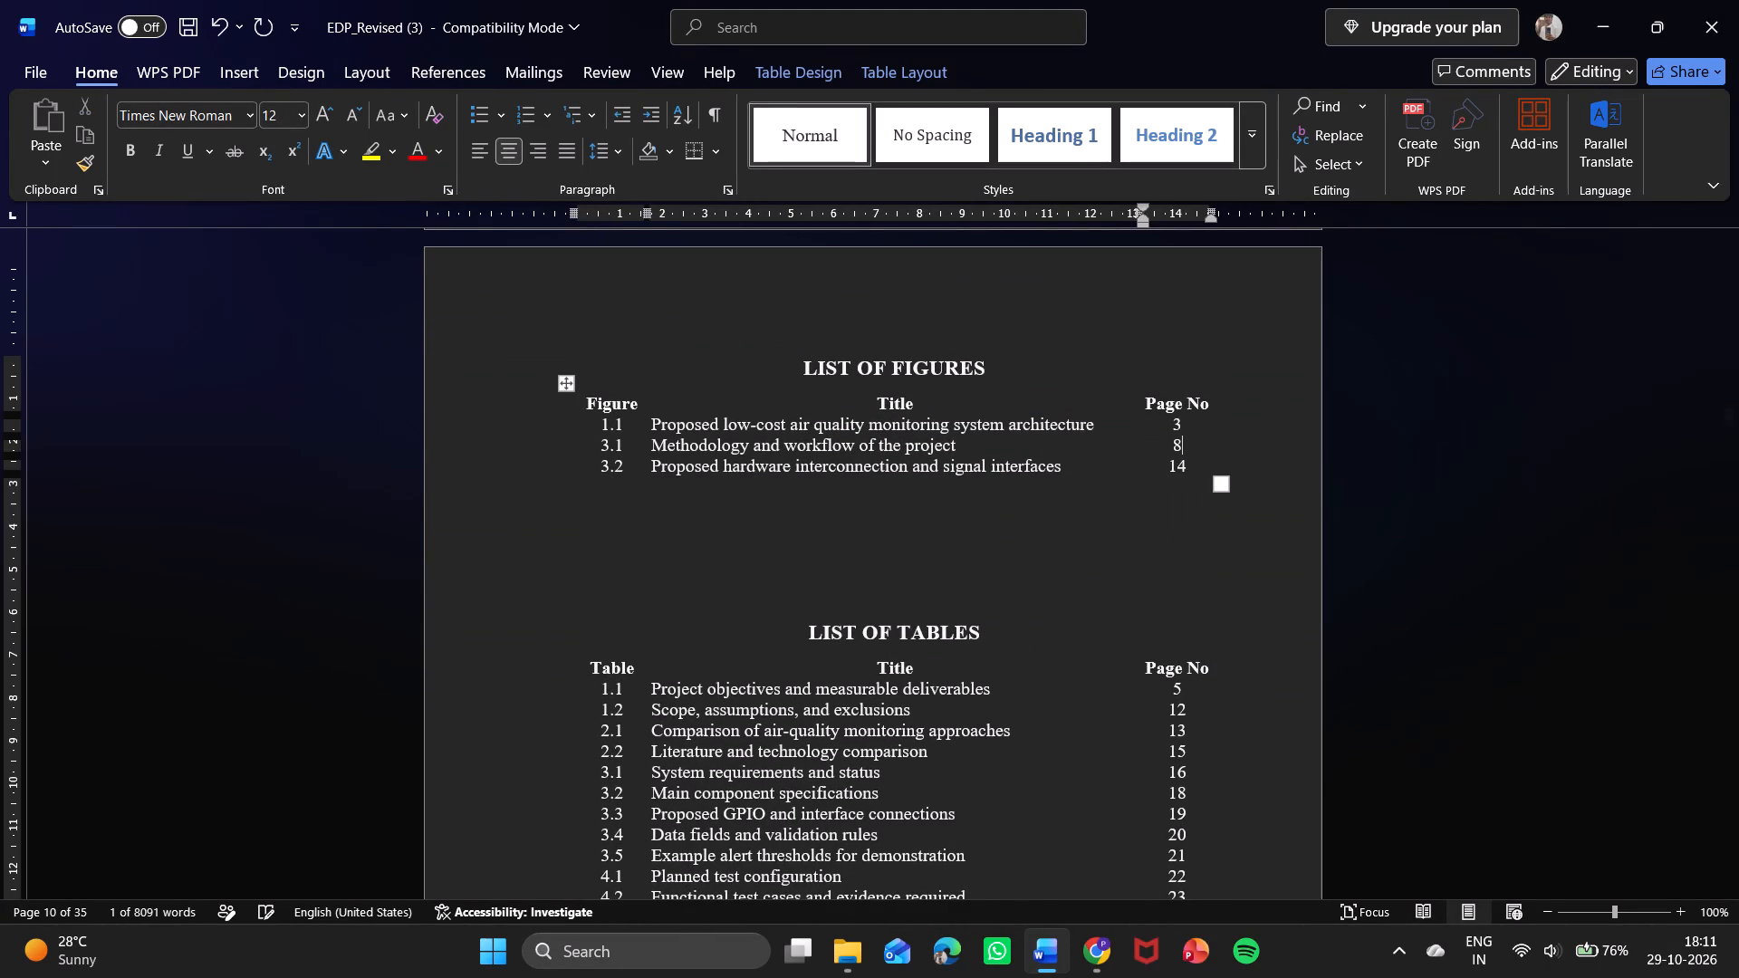
{"action": "left_click_drag", "start_coordinate": [1187, 465], "coordinate": [1174, 465]}
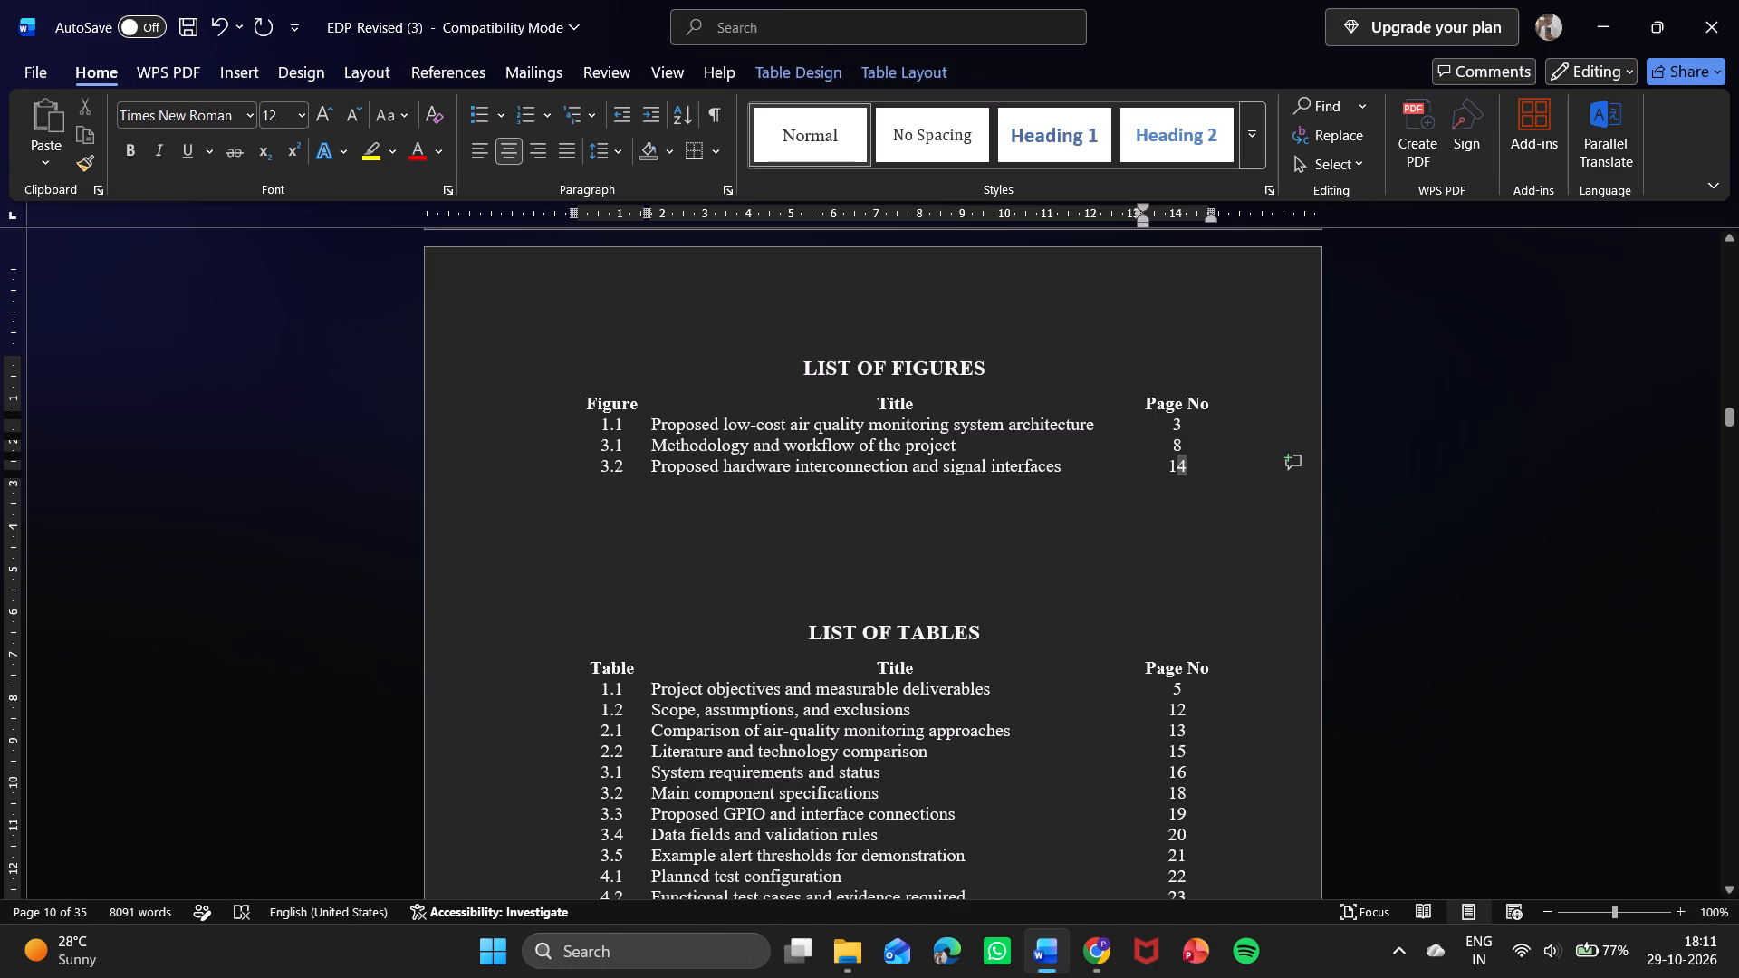
{"action": "left_click_drag", "start_coordinate": [1174, 465], "coordinate": [1169, 465]}
{"action": "type", "text": "11"}
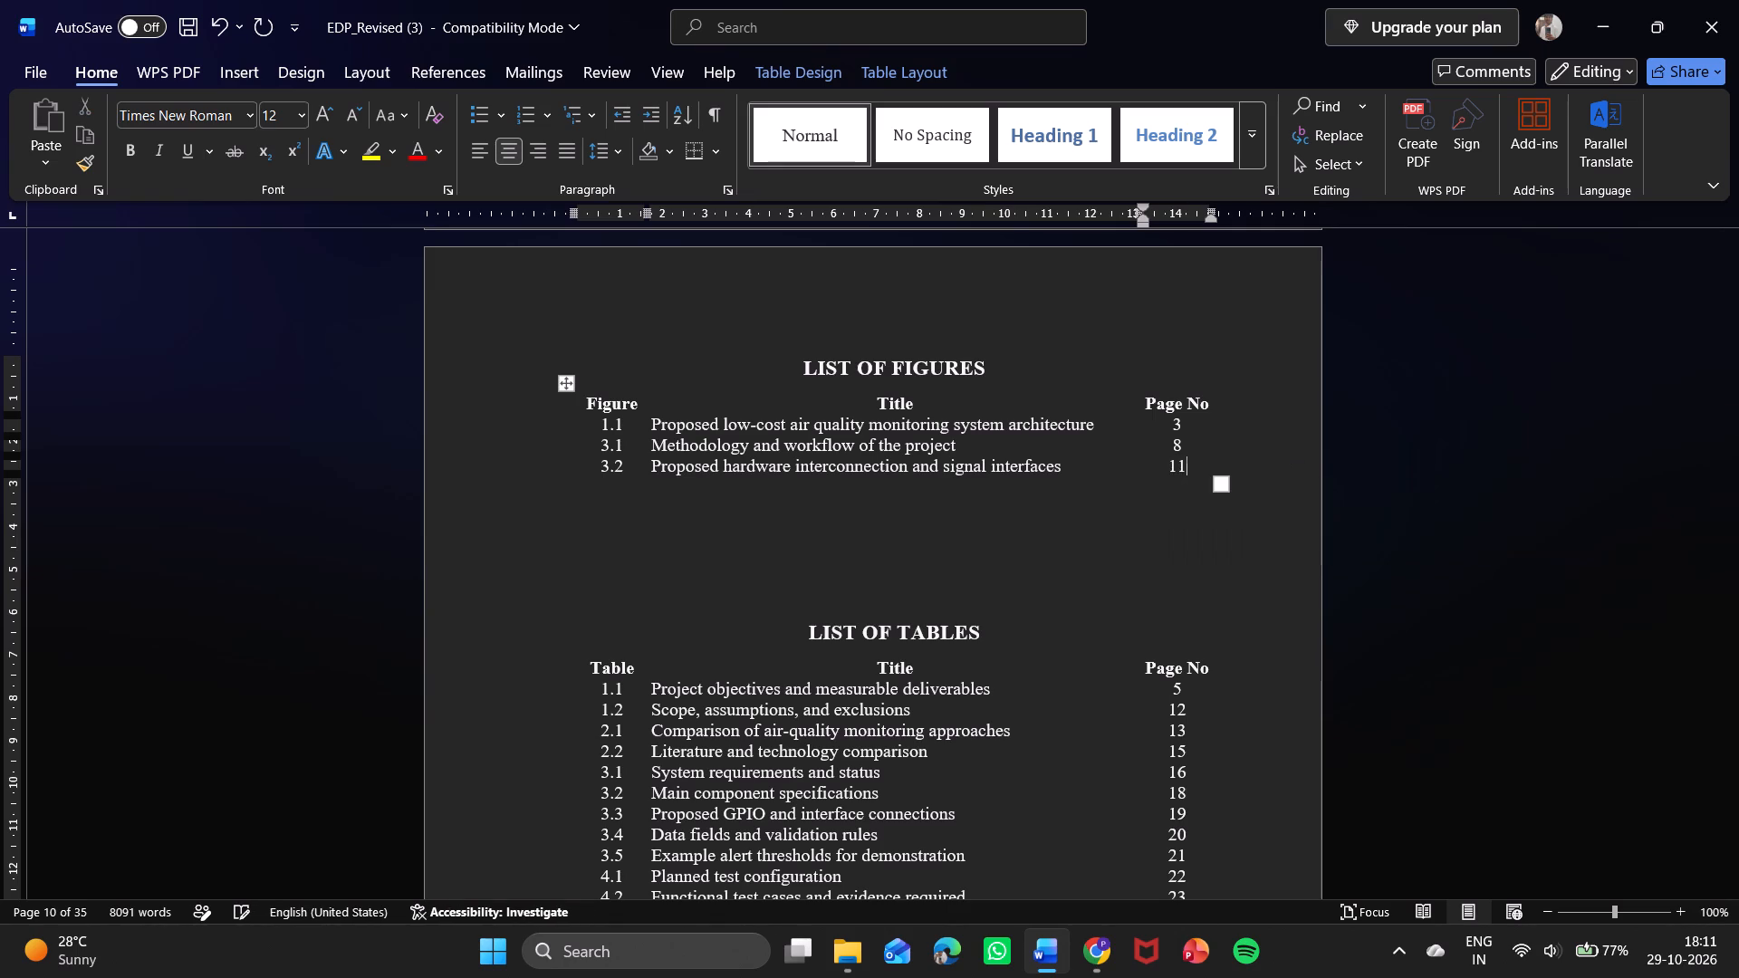
In the List of Tables, set the page number of Table 1.1 to 2 and of Table 1.2 to 3.
{"action": "scroll", "coordinate": [1175, 551], "scroll_direction": "down", "scroll_amount": 1}
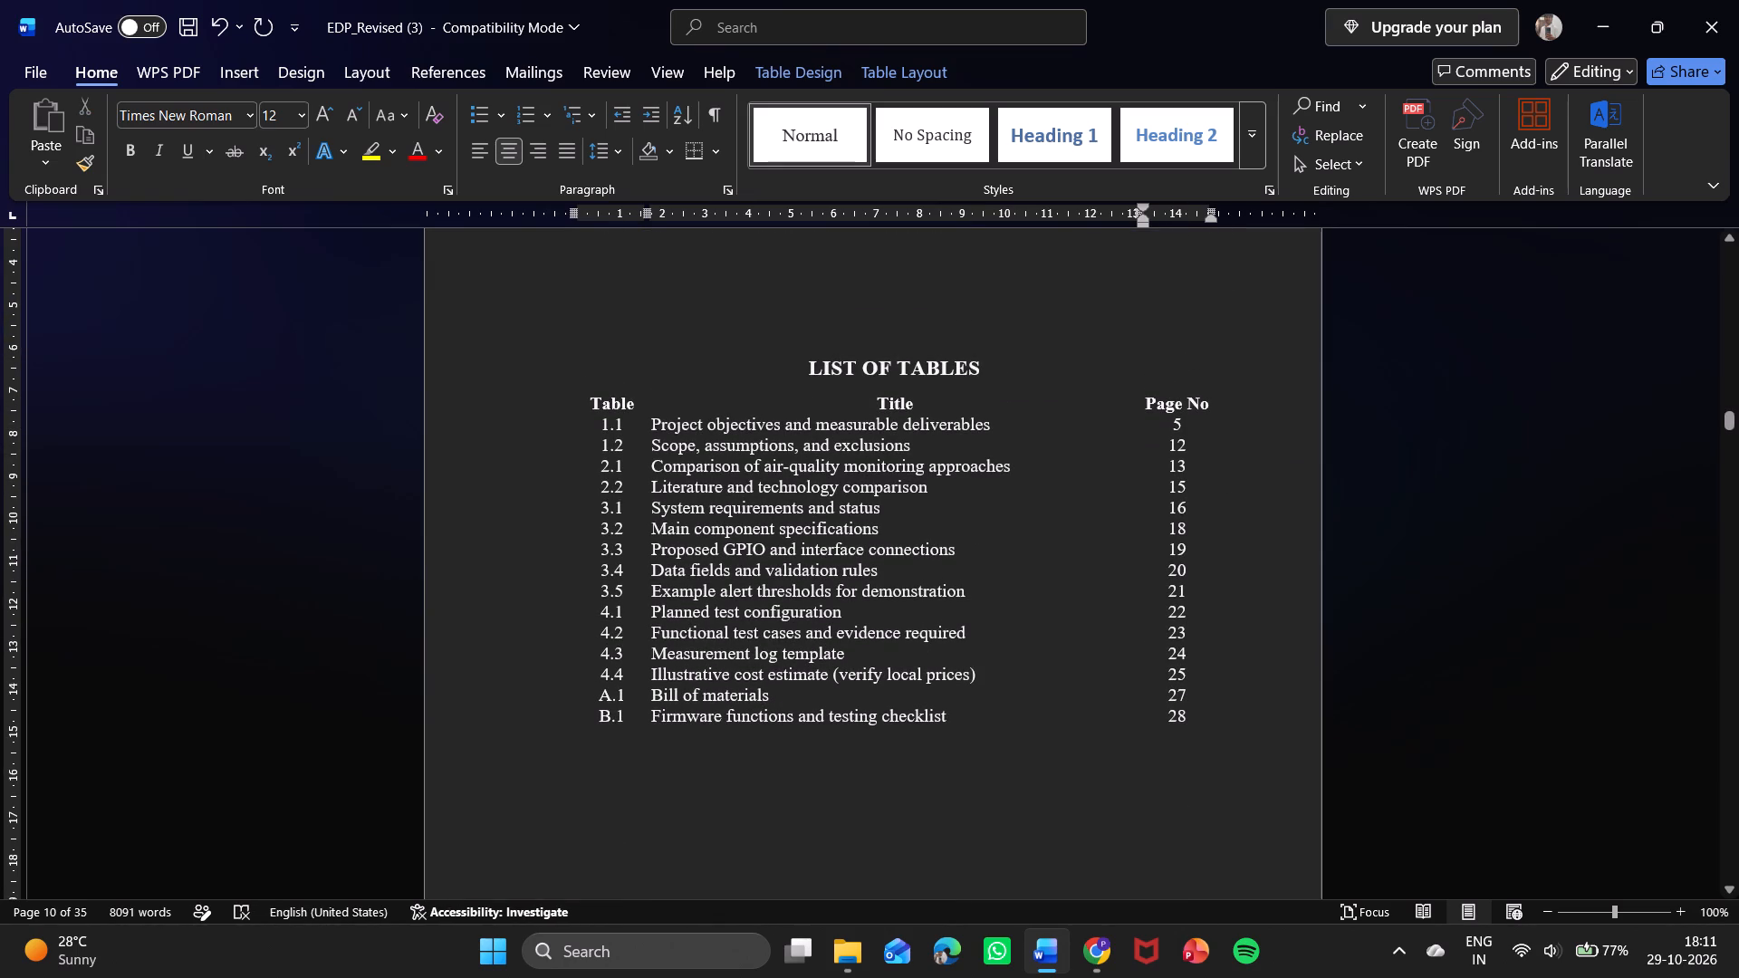
{"action": "left_click_drag", "start_coordinate": [1188, 425], "coordinate": [1176, 425]}
{"action": "left_click_drag", "start_coordinate": [1176, 425], "coordinate": [1175, 425]}
{"action": "key", "text": "2"}
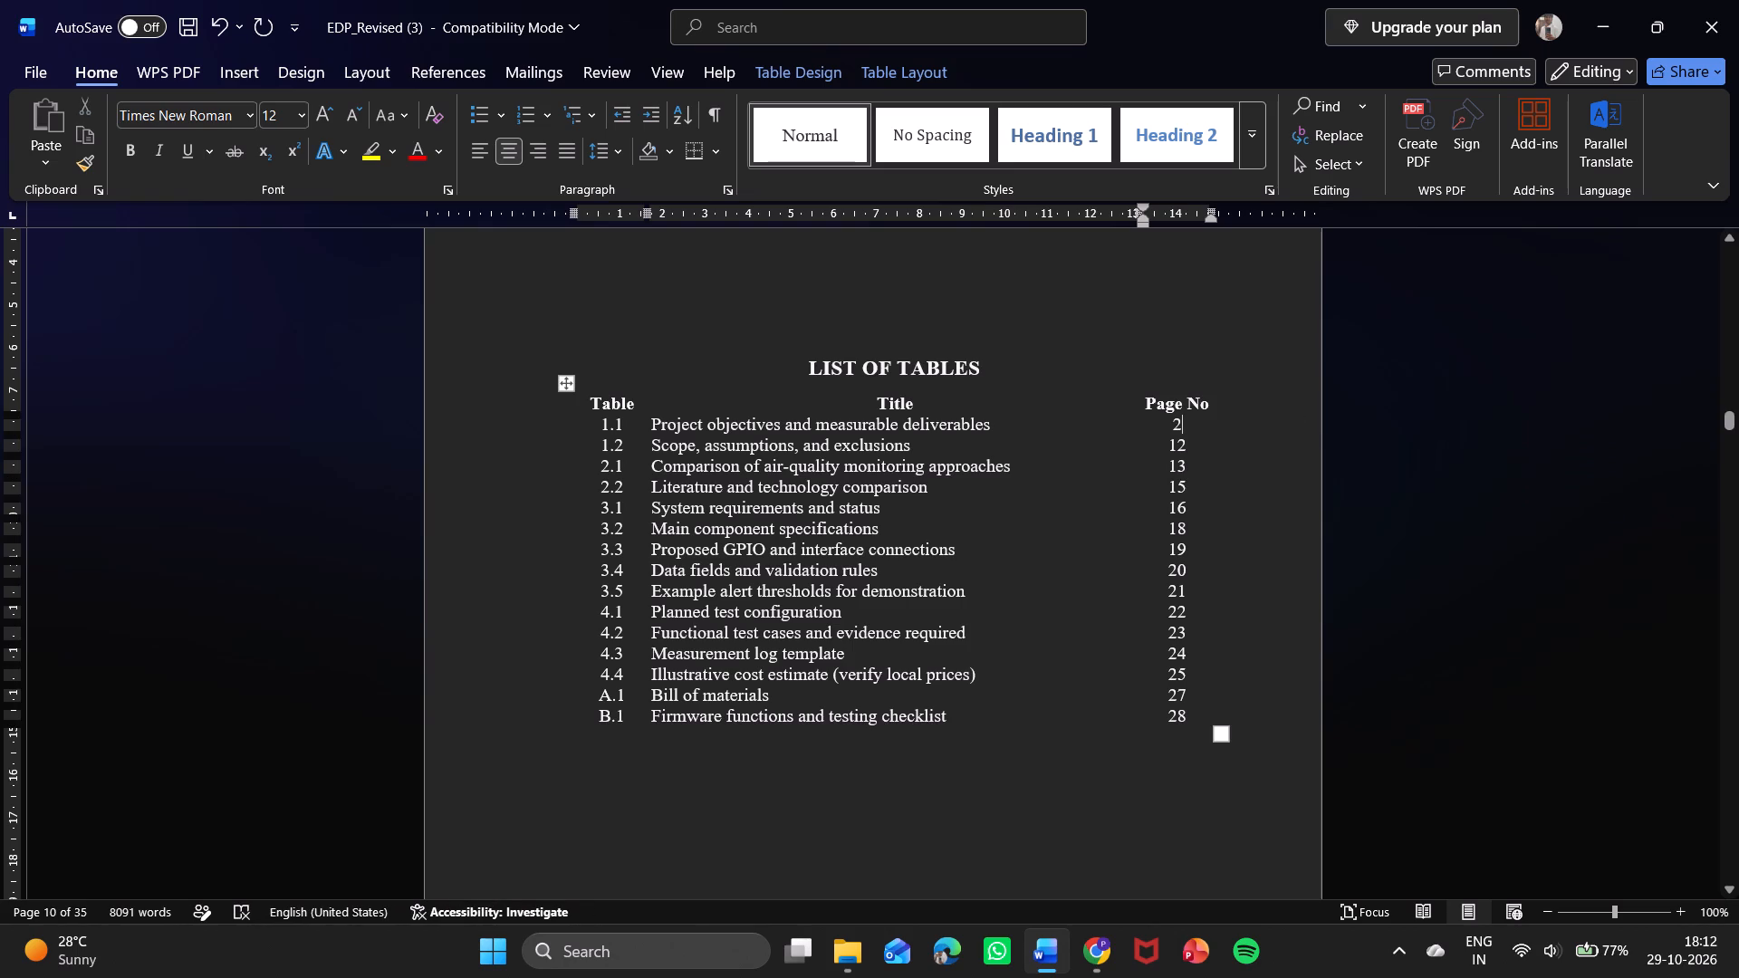
{"action": "left_click_drag", "start_coordinate": [1192, 446], "coordinate": [1167, 449]}
{"action": "key", "text": "3"}
In the List of Tables, set the page numbers of Table 2.1 and Table 2.2 to 7.
{"action": "scroll", "coordinate": [1110, 486], "scroll_direction": "down", "scroll_amount": 4}
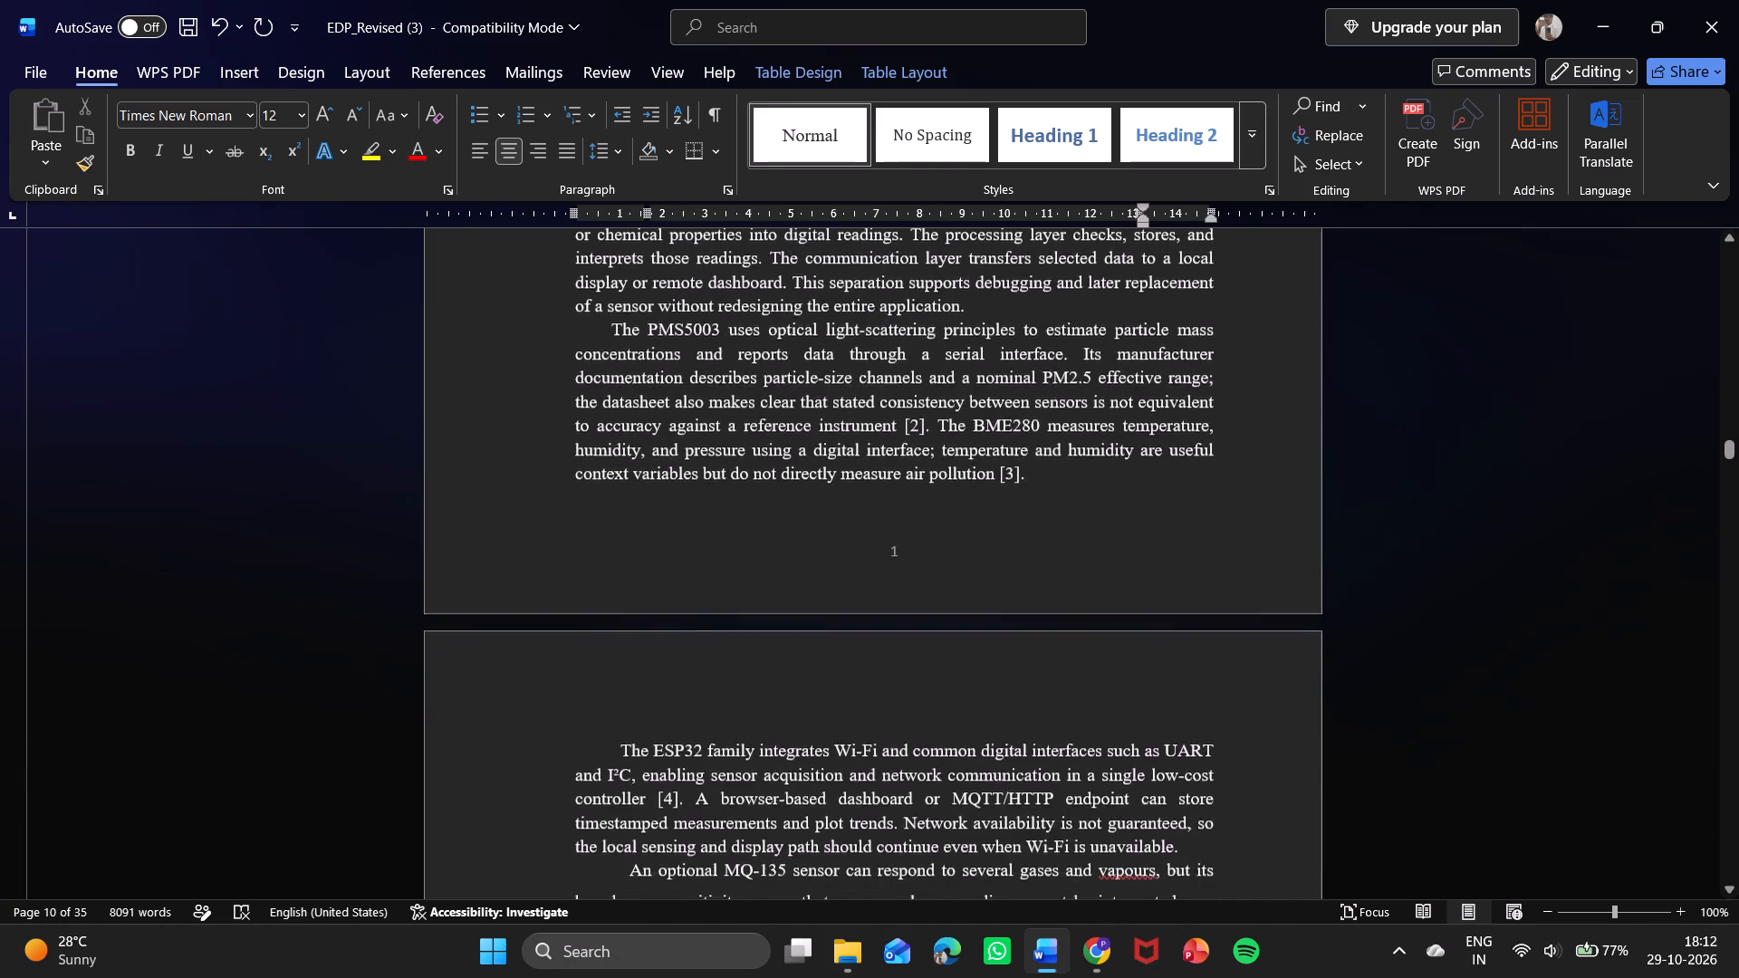
{"action": "scroll", "coordinate": [1110, 486], "scroll_direction": "down", "scroll_amount": 1}
{"action": "scroll", "coordinate": [1110, 486], "scroll_direction": "up", "scroll_amount": 2}
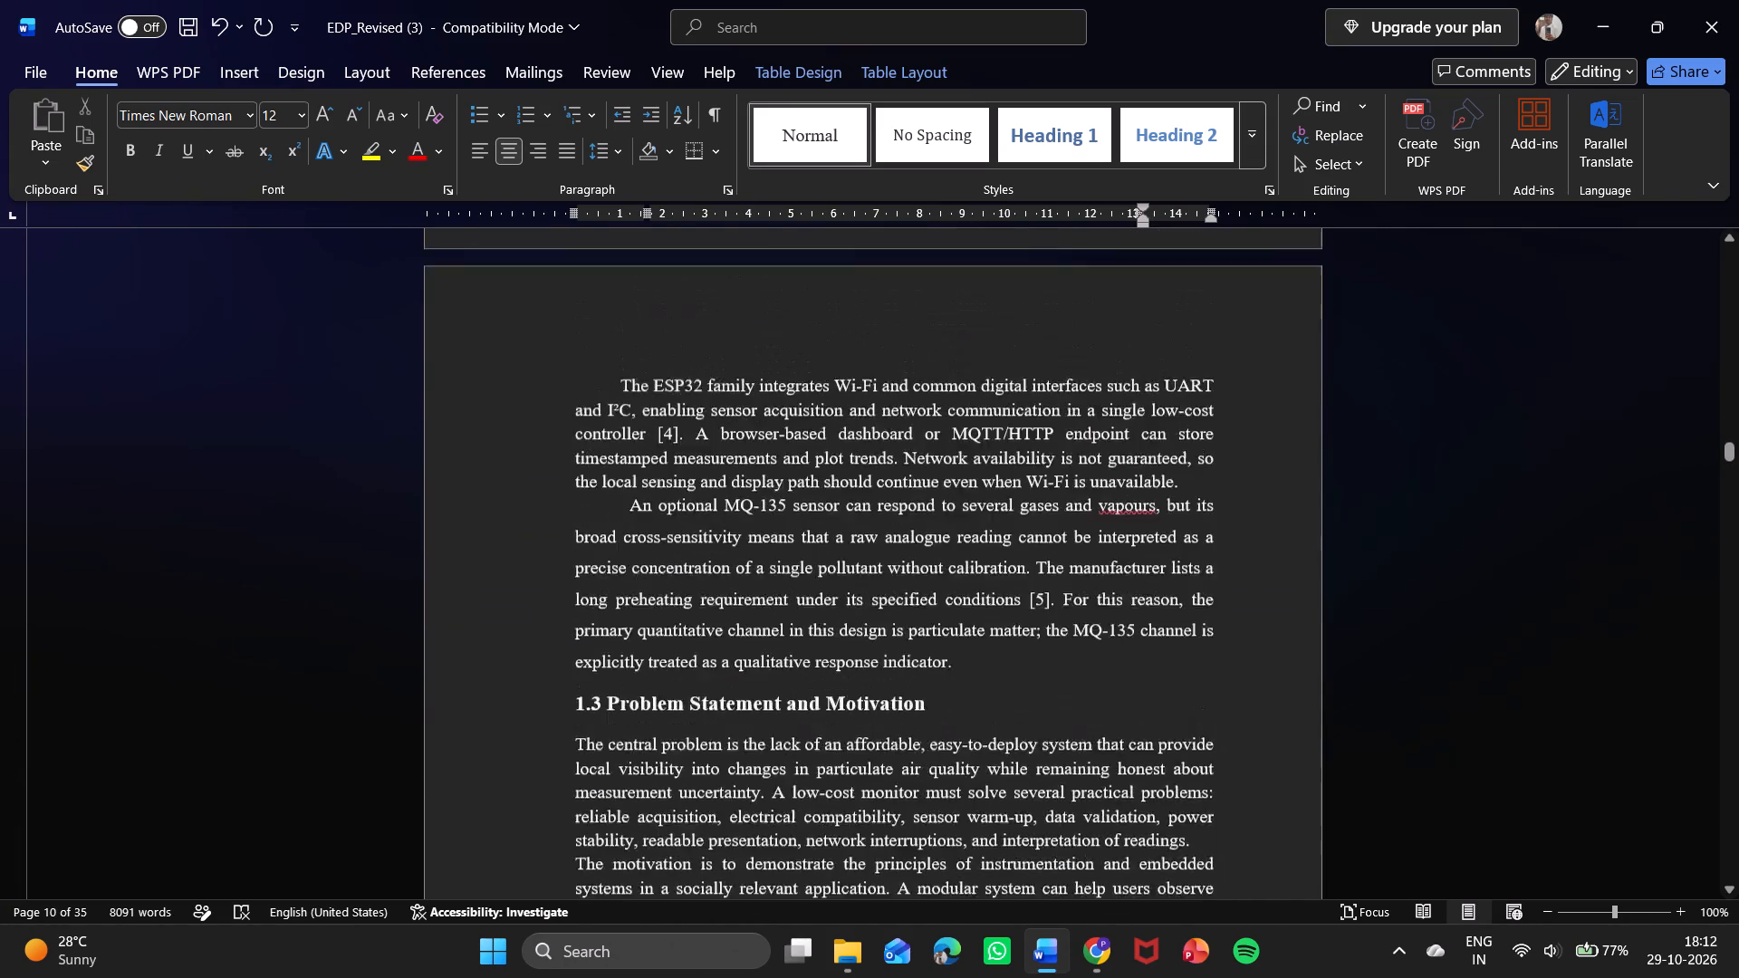
{"action": "scroll", "coordinate": [1110, 486], "scroll_direction": "up", "scroll_amount": 2}
{"action": "scroll", "coordinate": [1110, 486], "scroll_direction": "down", "scroll_amount": 2}
{"action": "scroll", "coordinate": [1110, 486], "scroll_direction": "up", "scroll_amount": 1}
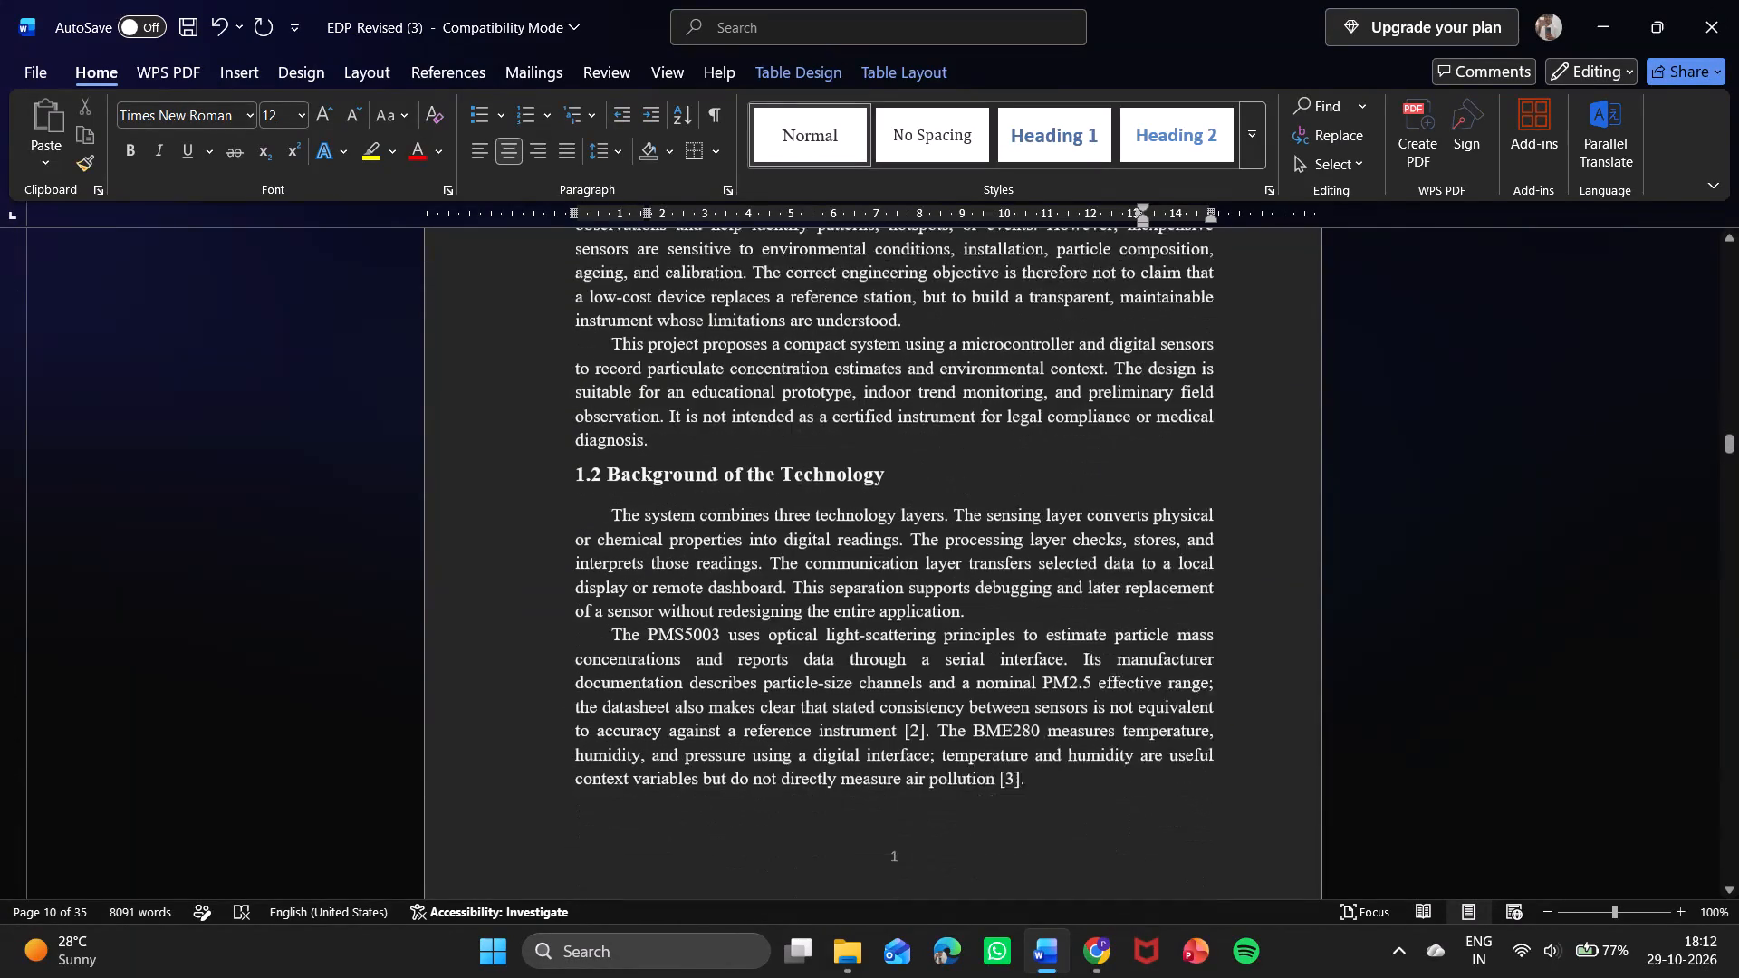
{"action": "scroll", "coordinate": [1110, 486], "scroll_direction": "up", "scroll_amount": 3}
{"action": "scroll", "coordinate": [1110, 486], "scroll_direction": "down", "scroll_amount": 1}
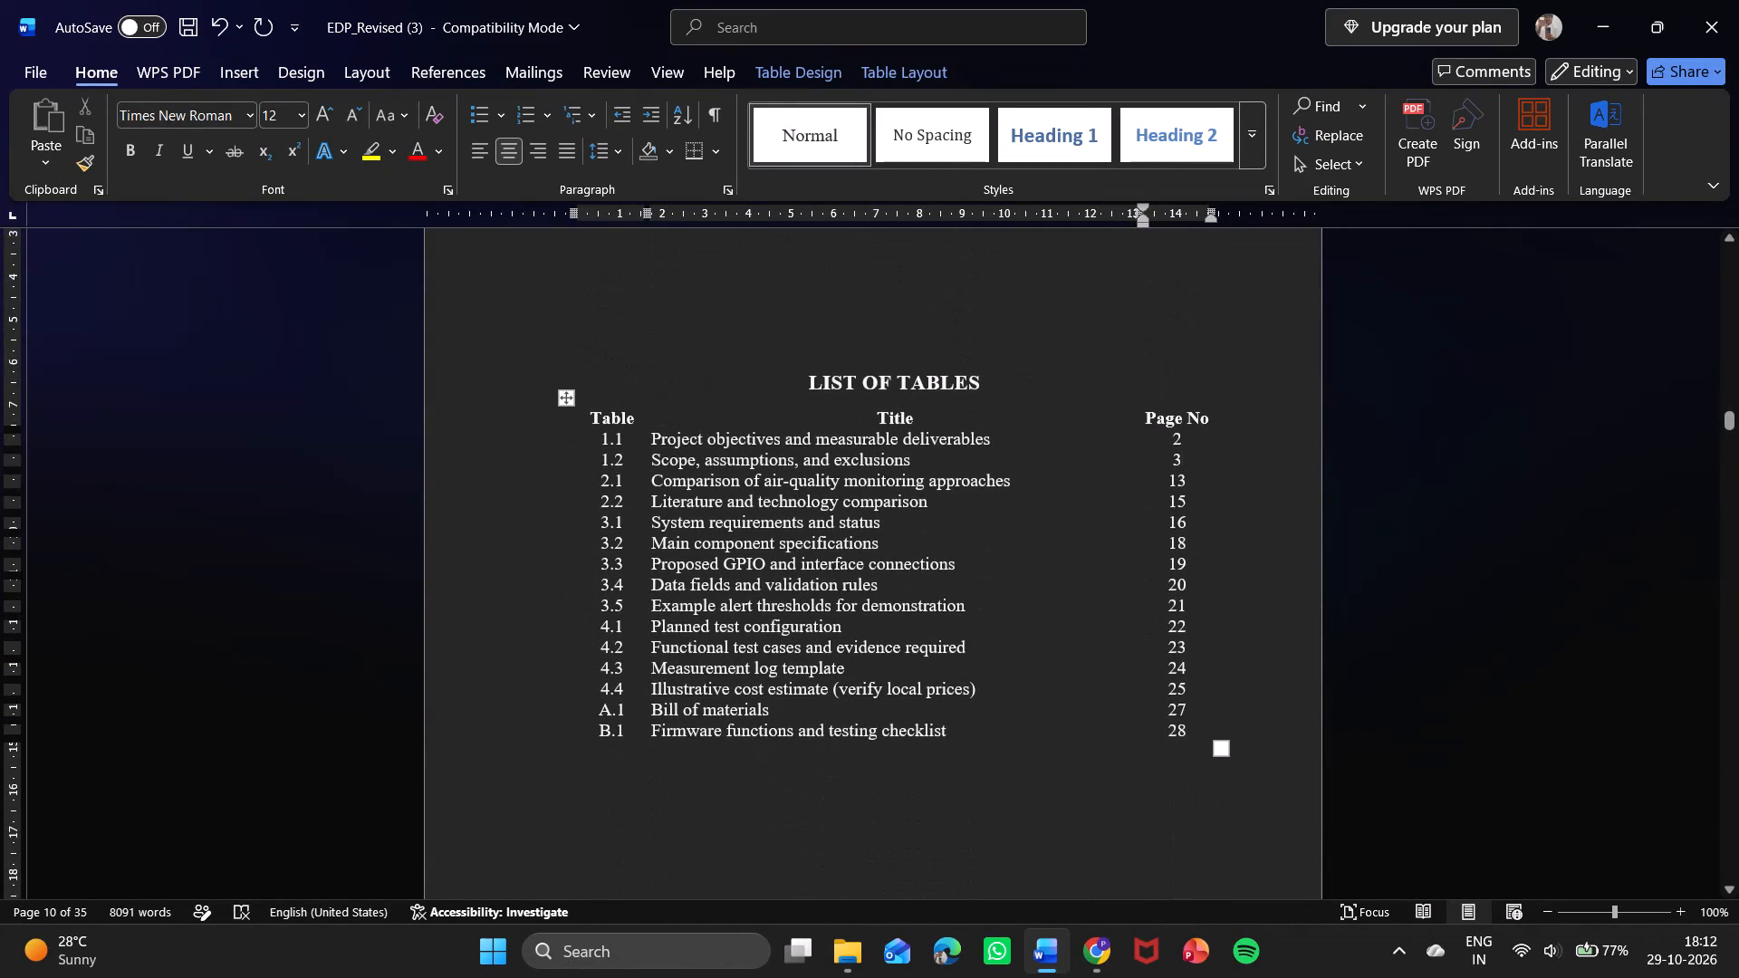
{"action": "left_click_drag", "start_coordinate": [1196, 479], "coordinate": [1165, 484]}
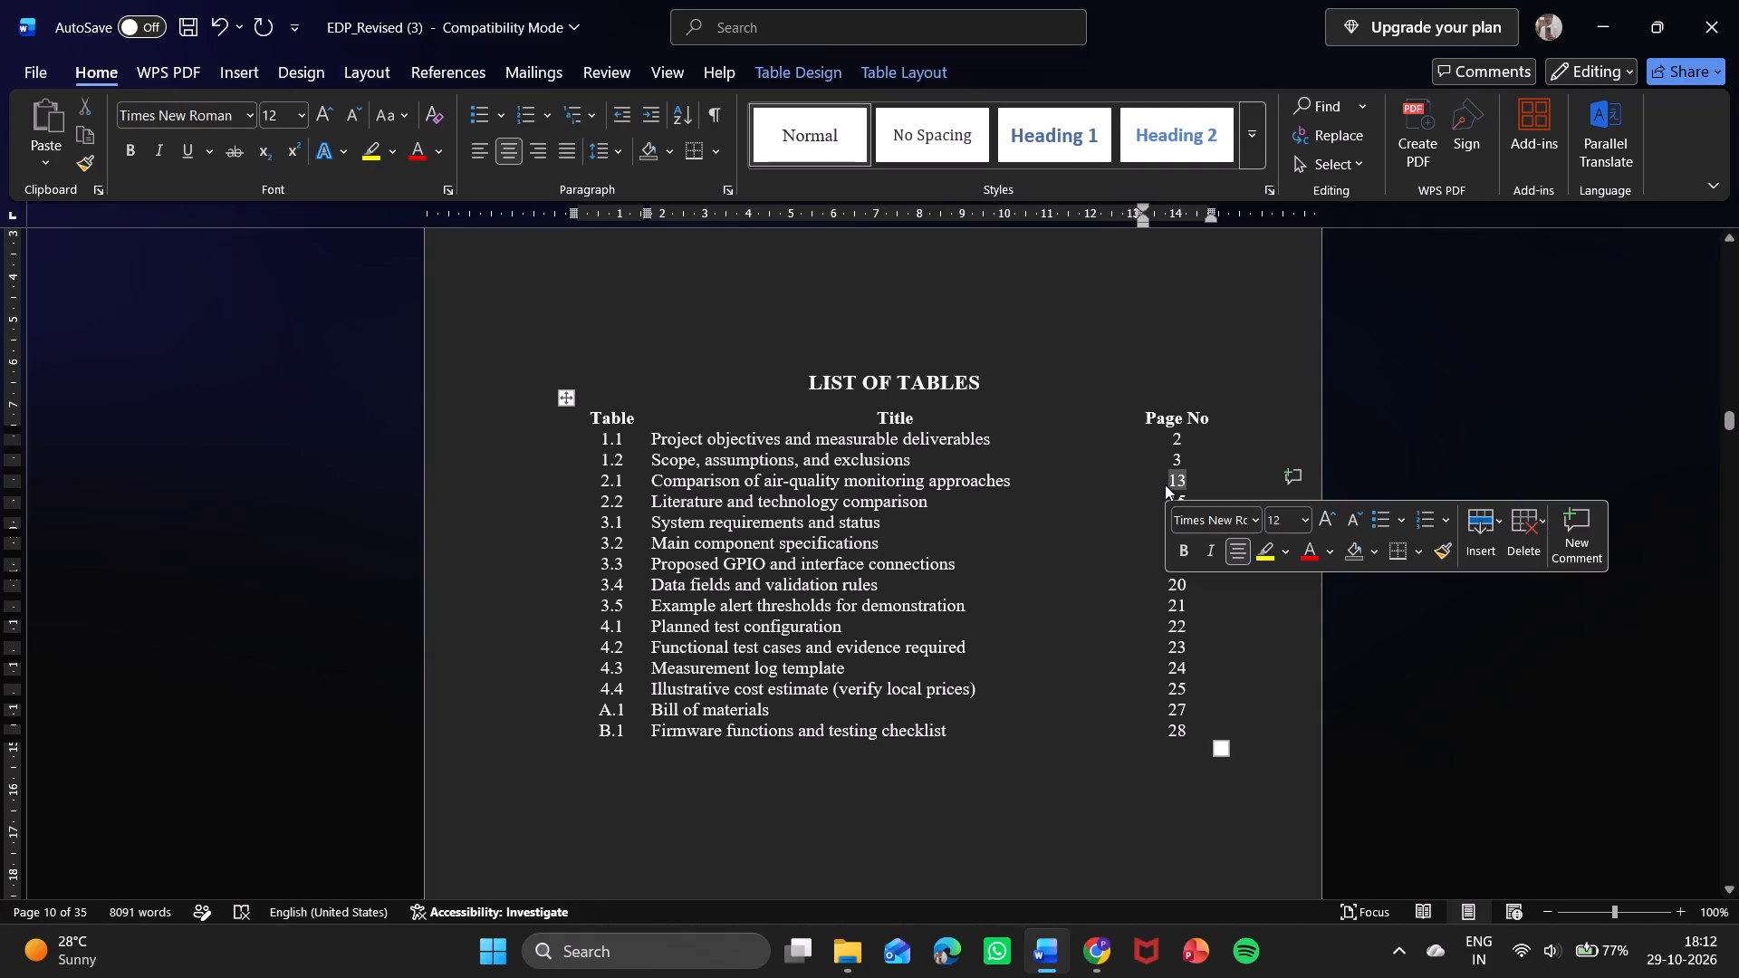
{"action": "key", "text": "7"}
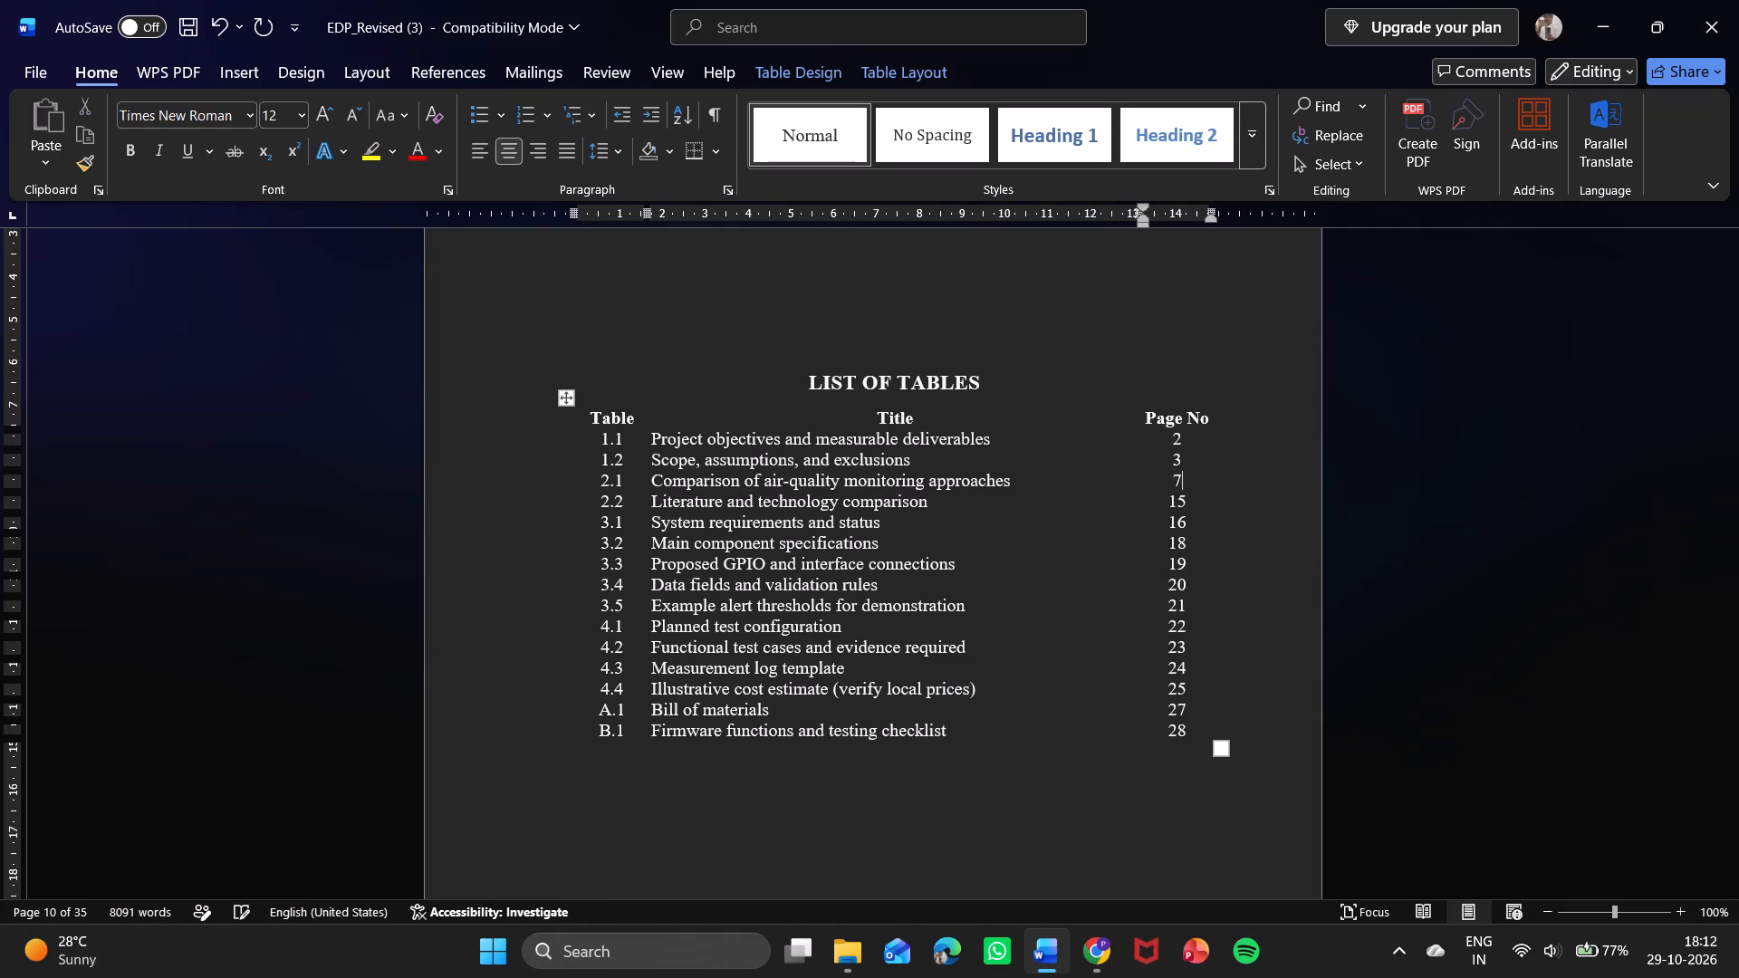
{"action": "left_click_drag", "start_coordinate": [1198, 503], "coordinate": [1170, 508]}
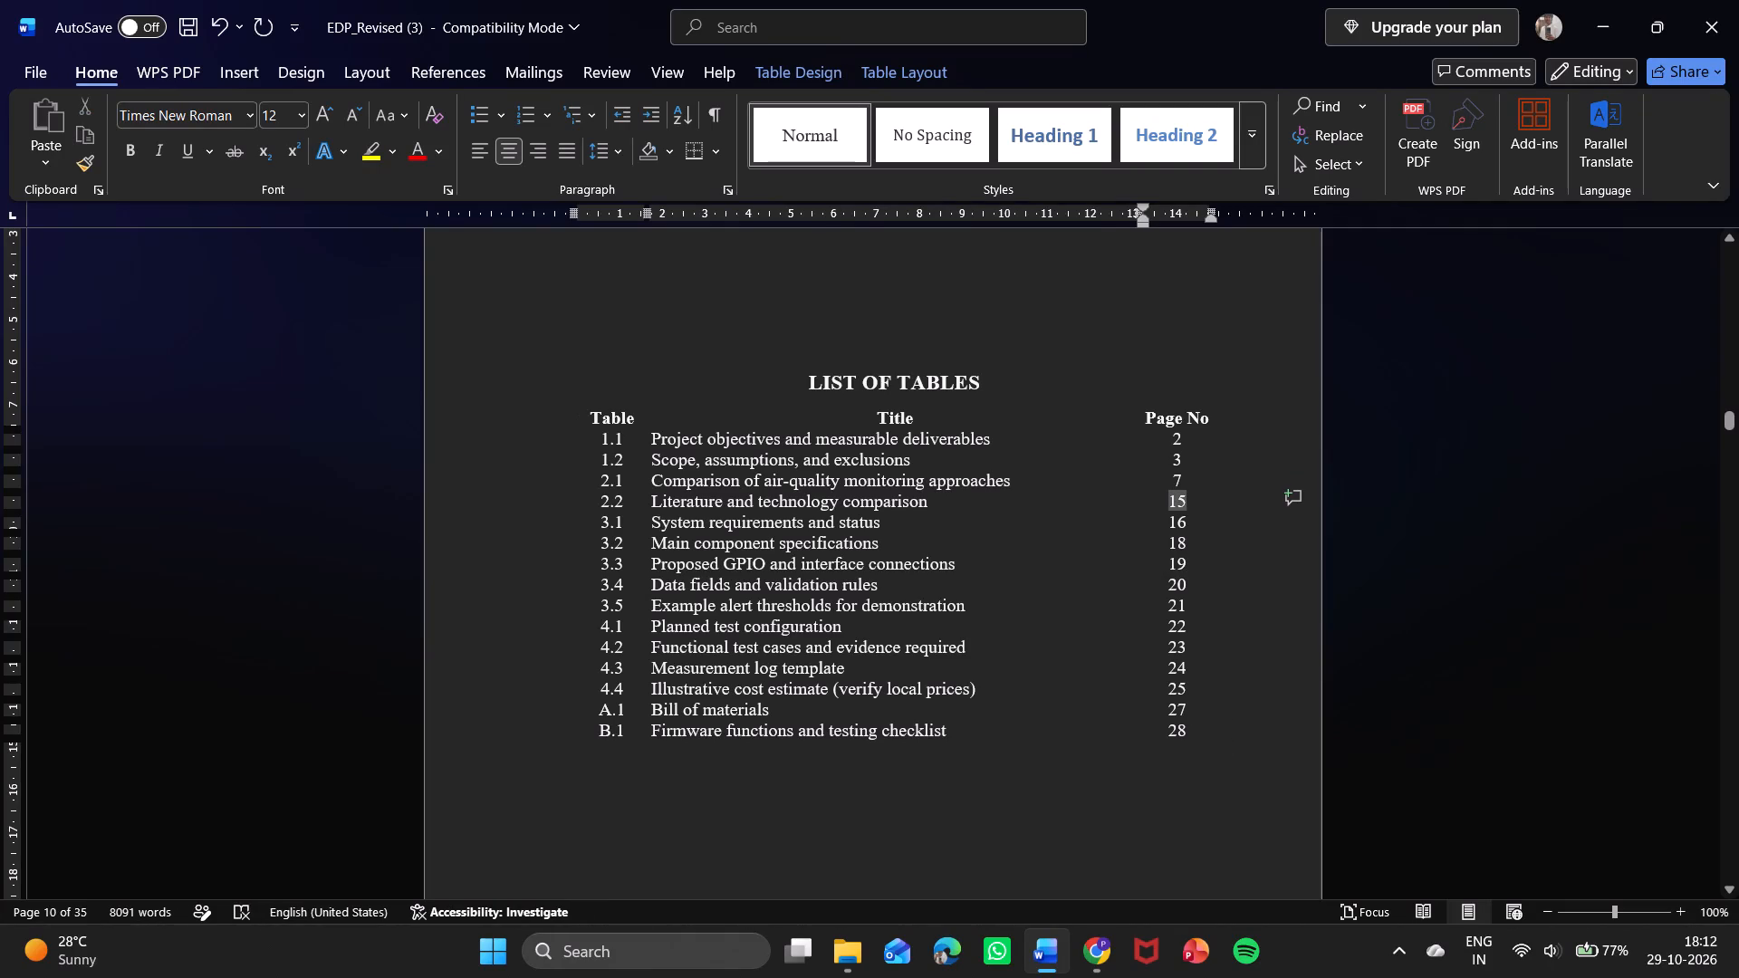
{"action": "left_click_drag", "start_coordinate": [1170, 508], "coordinate": [1169, 508]}
{"action": "key", "text": "7"}
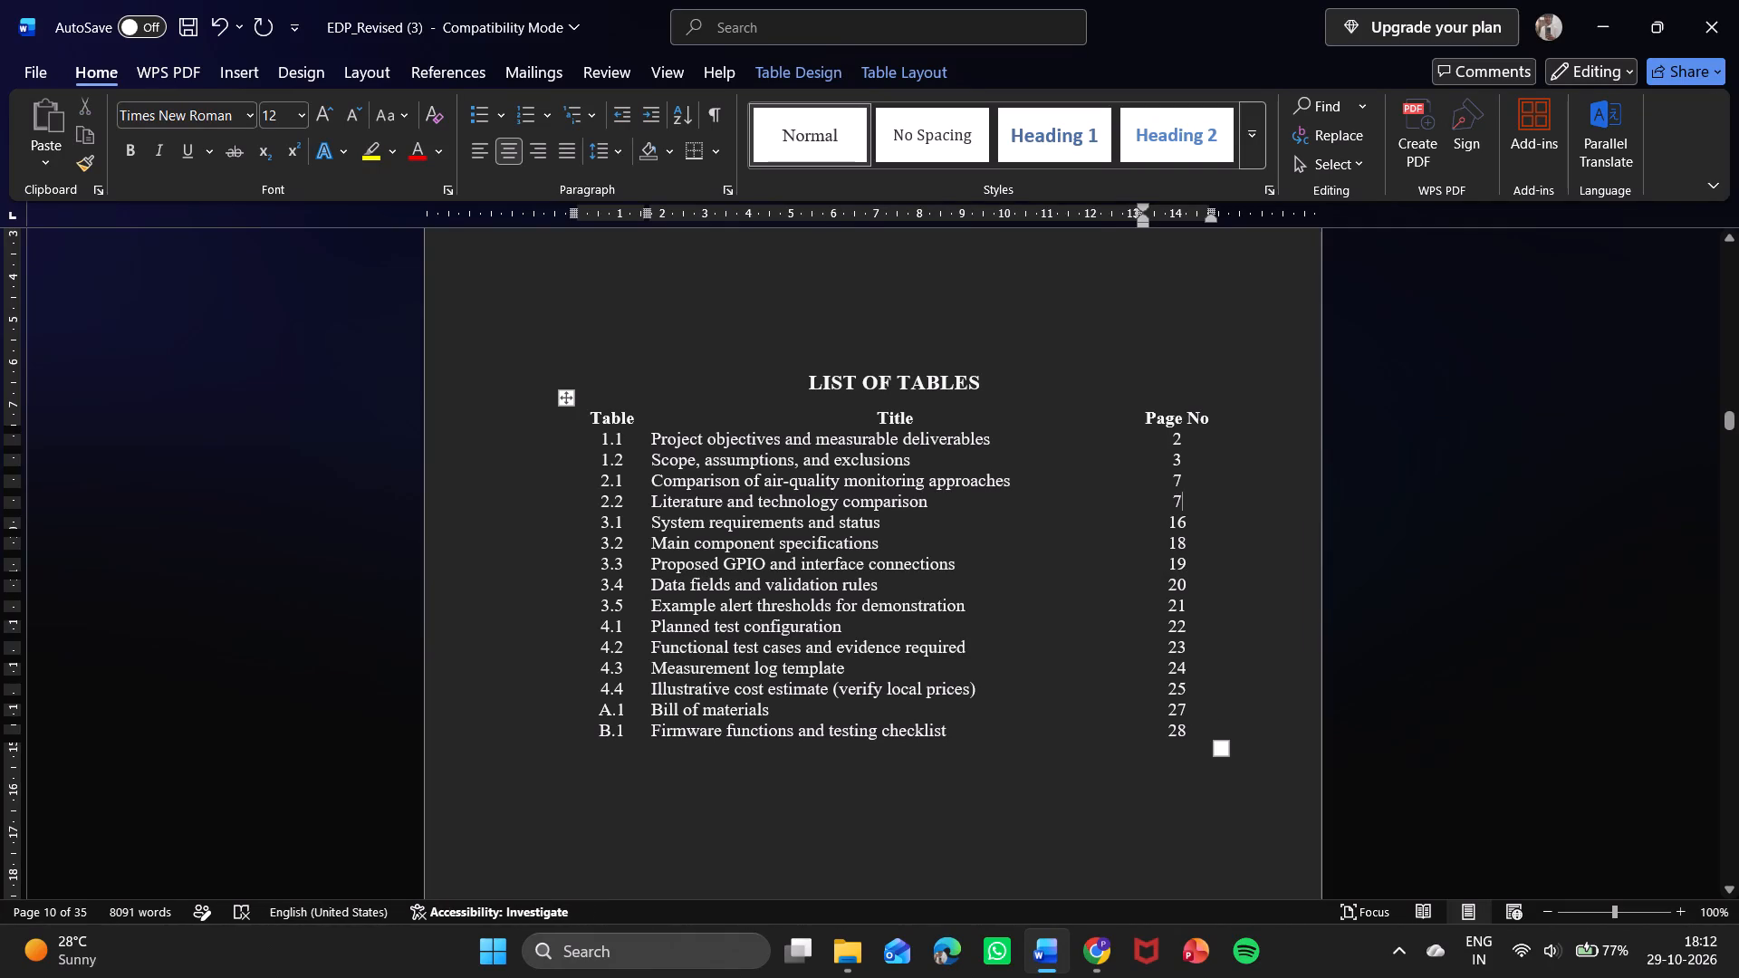
Set the Chapter 3 page numbers in the List of Tables: 3.1 to 8, 3.2 to 9, 3.3 to 11, 3.4 and 3.5 to 12.
{"action": "left_click_drag", "start_coordinate": [1188, 523], "coordinate": [1162, 525]}
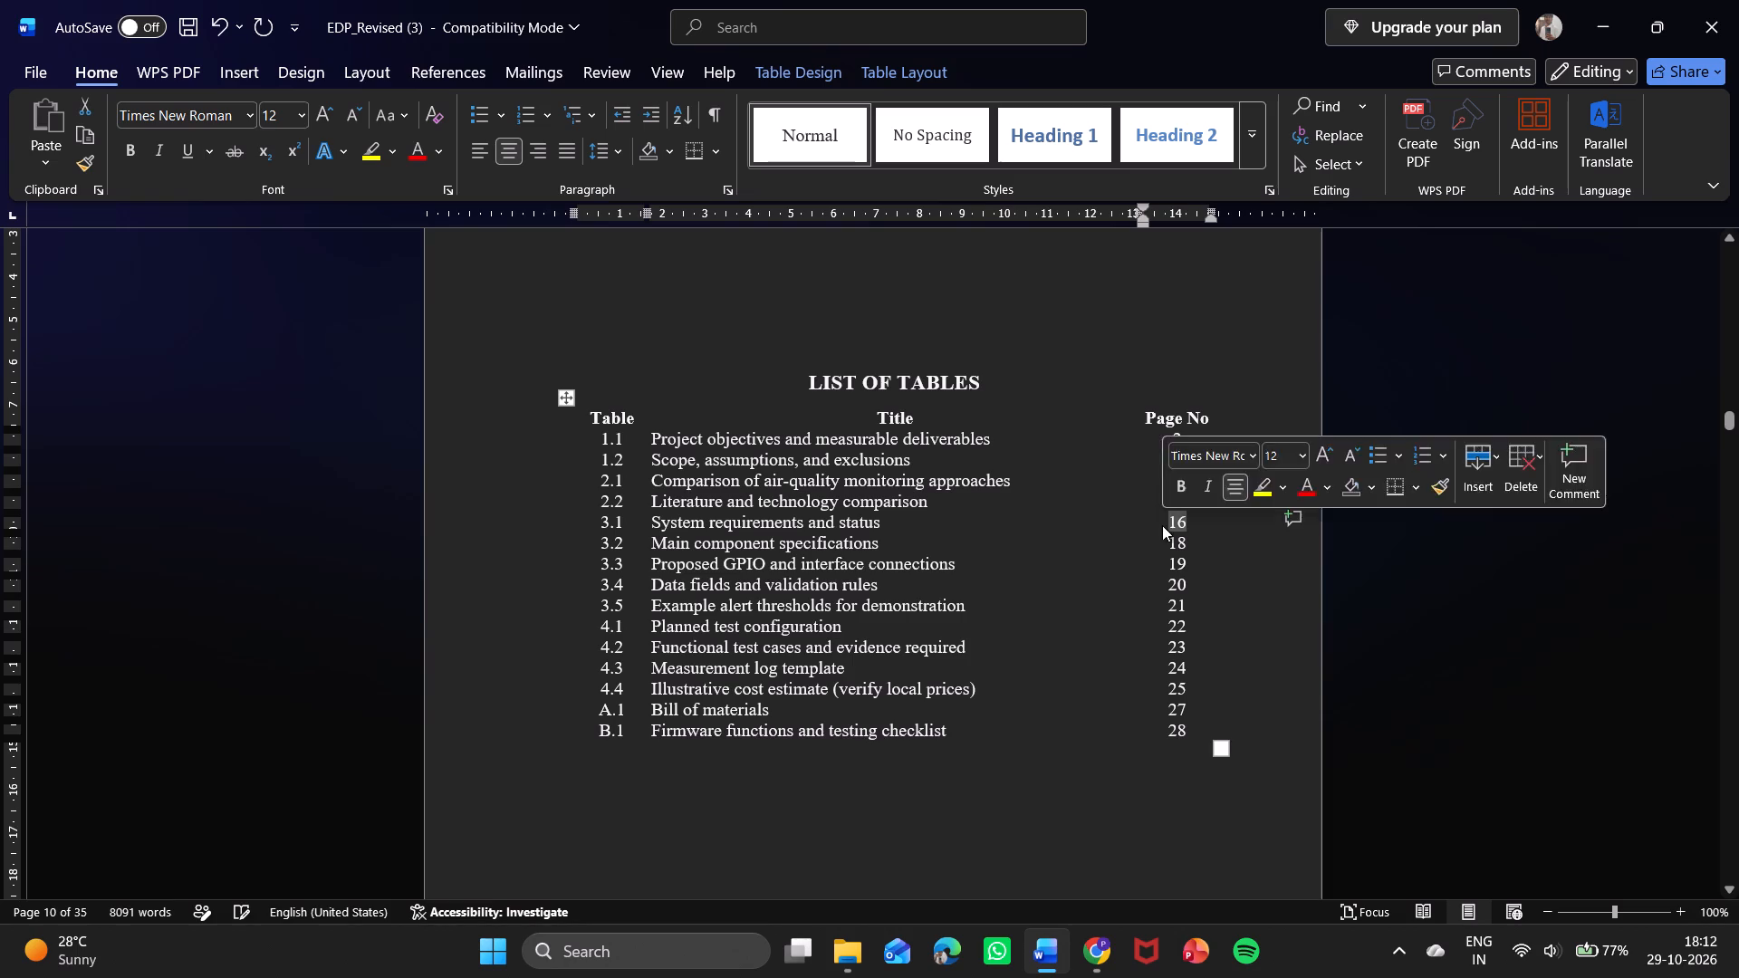
{"action": "key", "text": "8"}
{"action": "left_click_drag", "start_coordinate": [1188, 541], "coordinate": [1184, 541]}
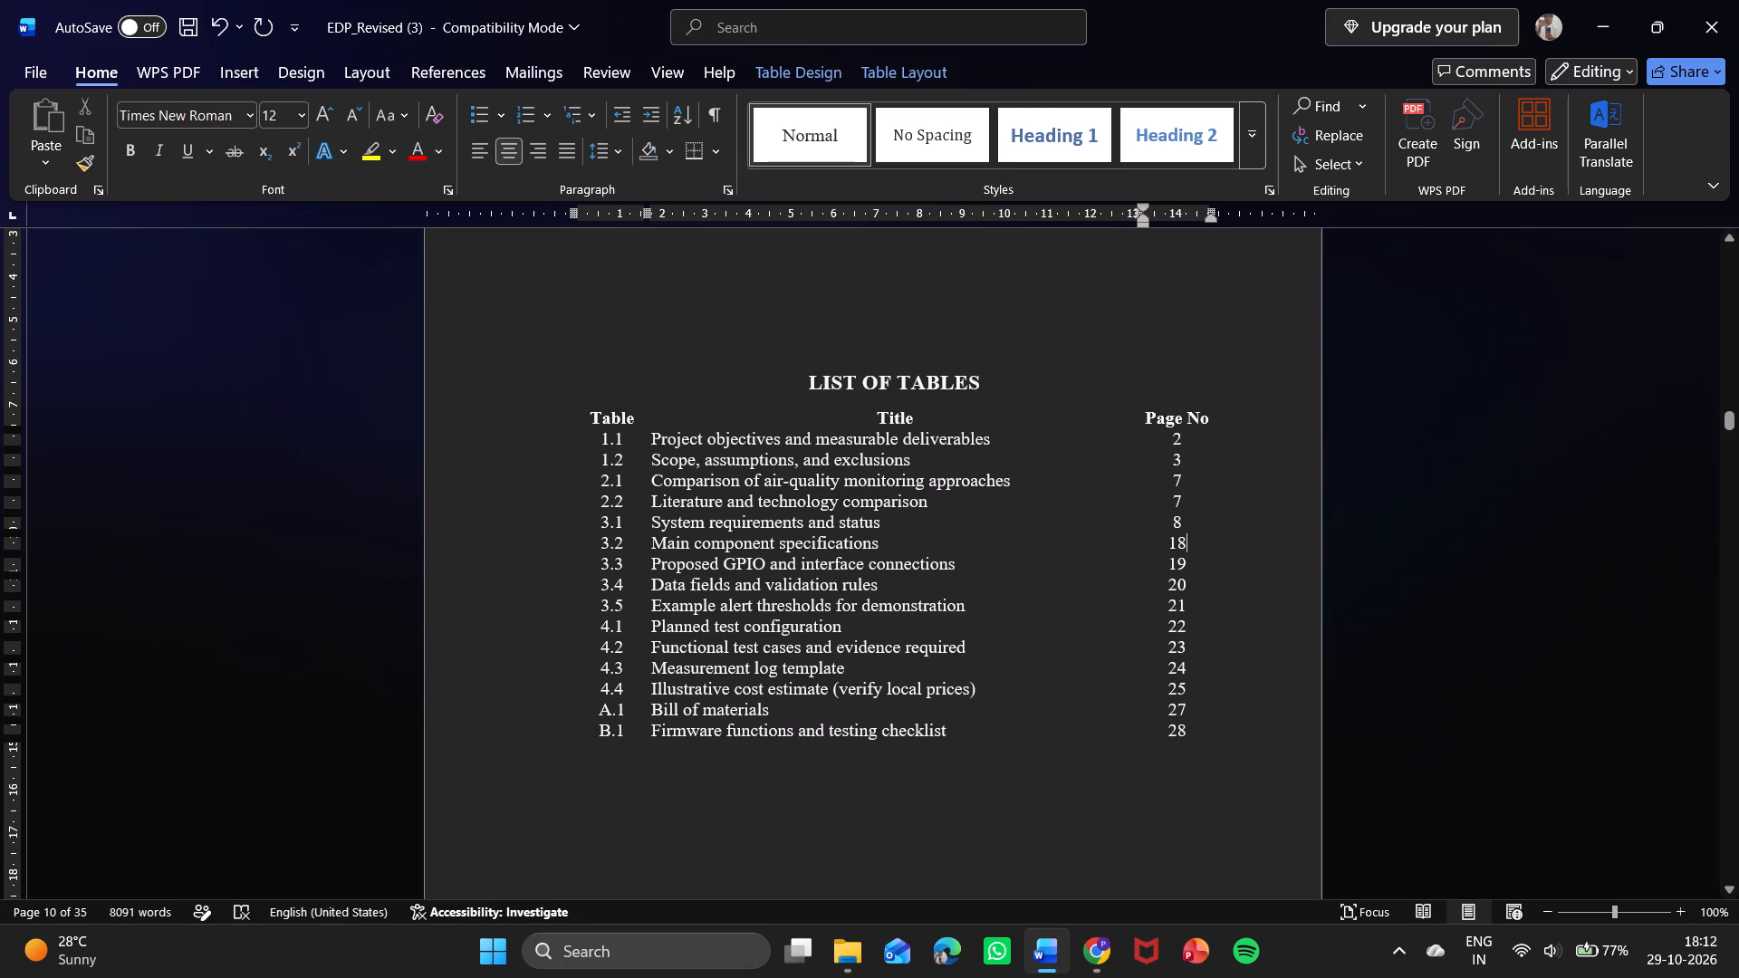
{"action": "left_click_drag", "start_coordinate": [1184, 541], "coordinate": [1169, 541]}
{"action": "key", "text": "9"}
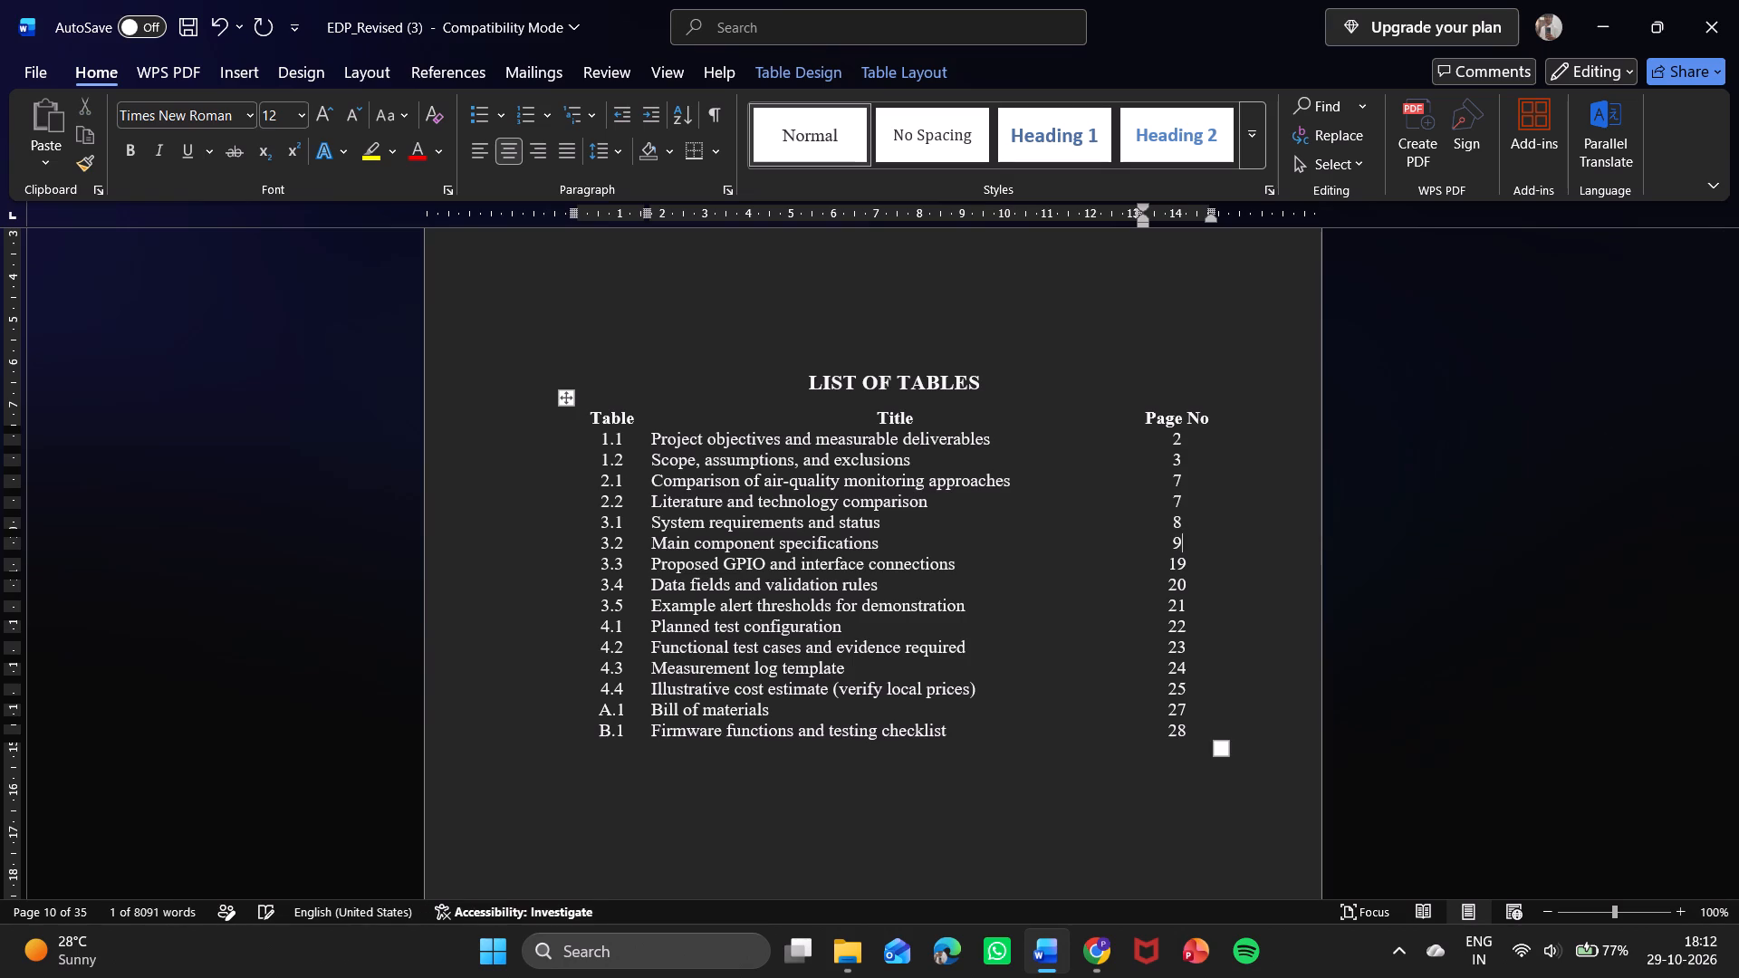
{"action": "left_click_drag", "start_coordinate": [1191, 561], "coordinate": [1189, 561]}
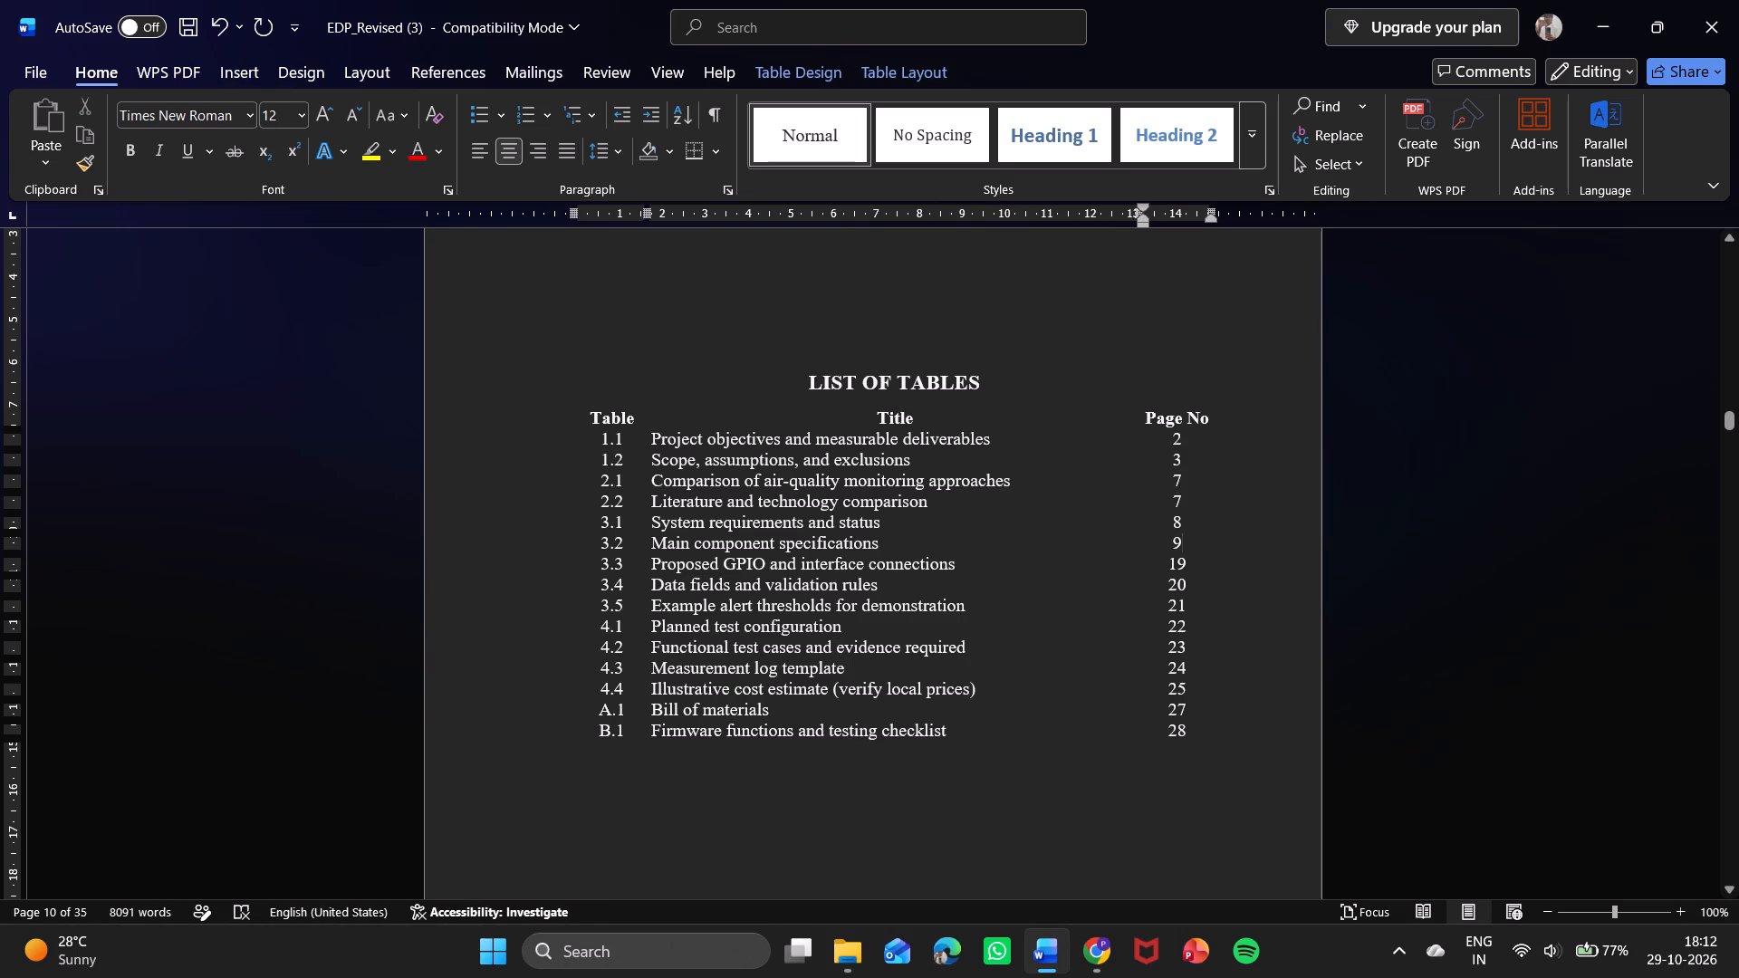
{"action": "left_click_drag", "start_coordinate": [1189, 561], "coordinate": [1164, 560]}
{"action": "type", "text": "11"}
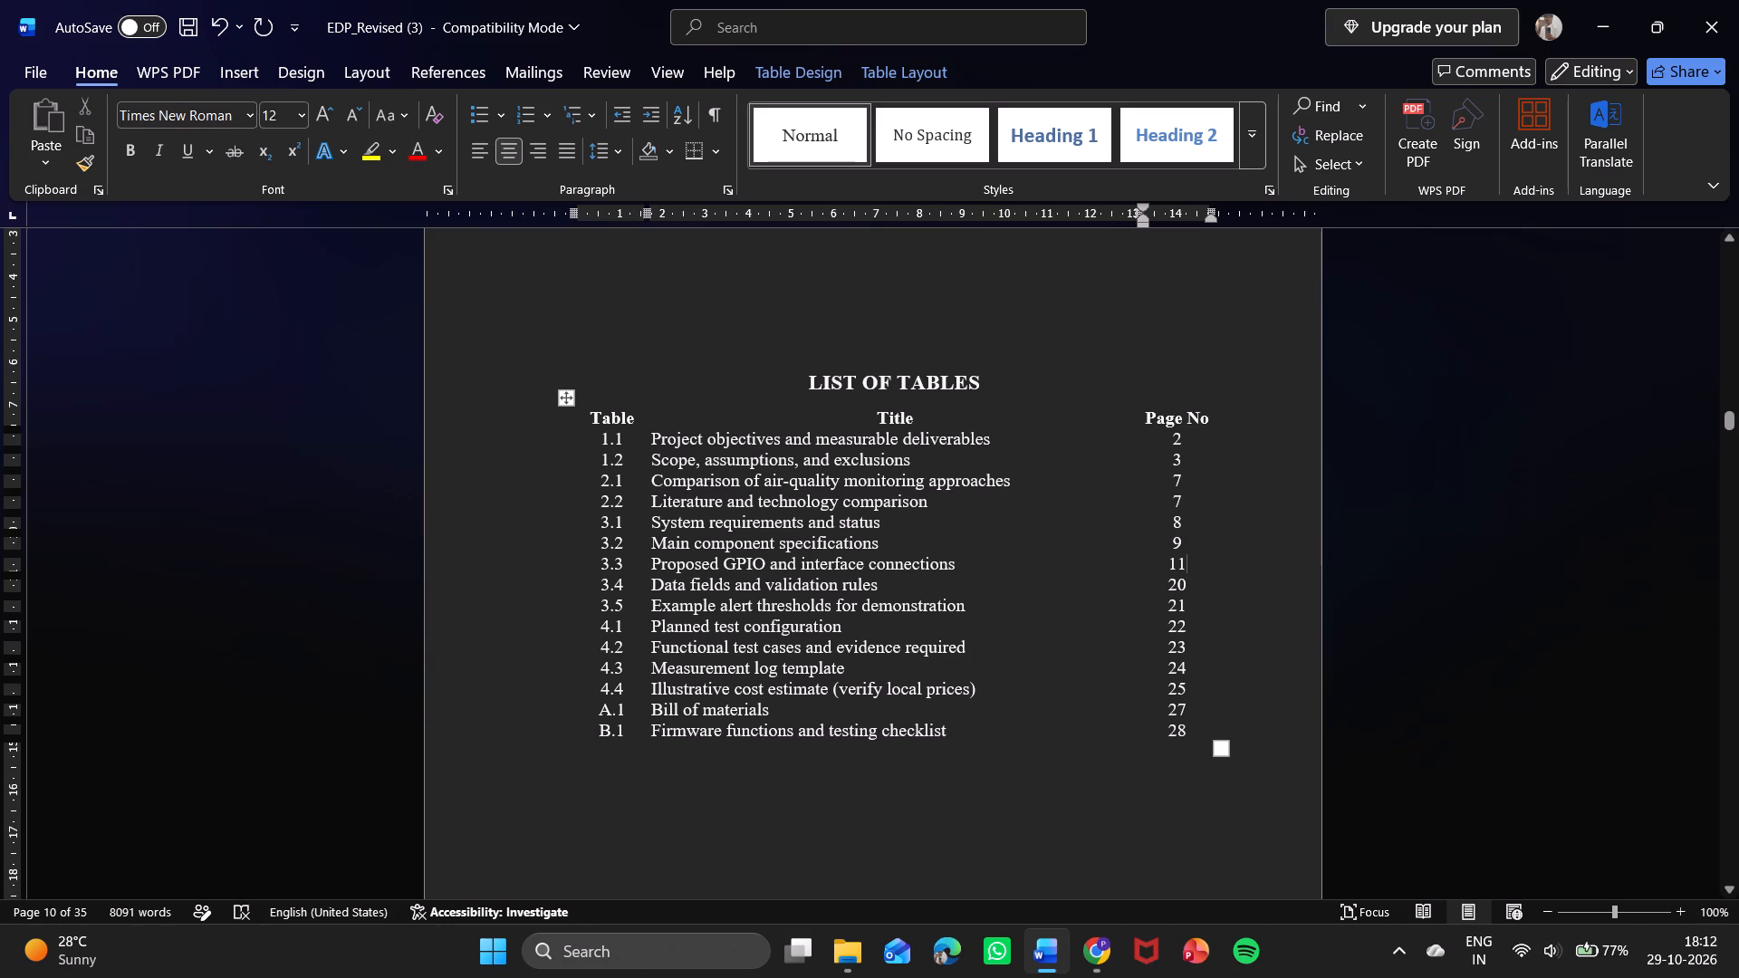
{"action": "left_click_drag", "start_coordinate": [1190, 584], "coordinate": [1168, 587]}
{"action": "left_click_drag", "start_coordinate": [1168, 587], "coordinate": [1168, 586]}
{"action": "type", "text": "12"}
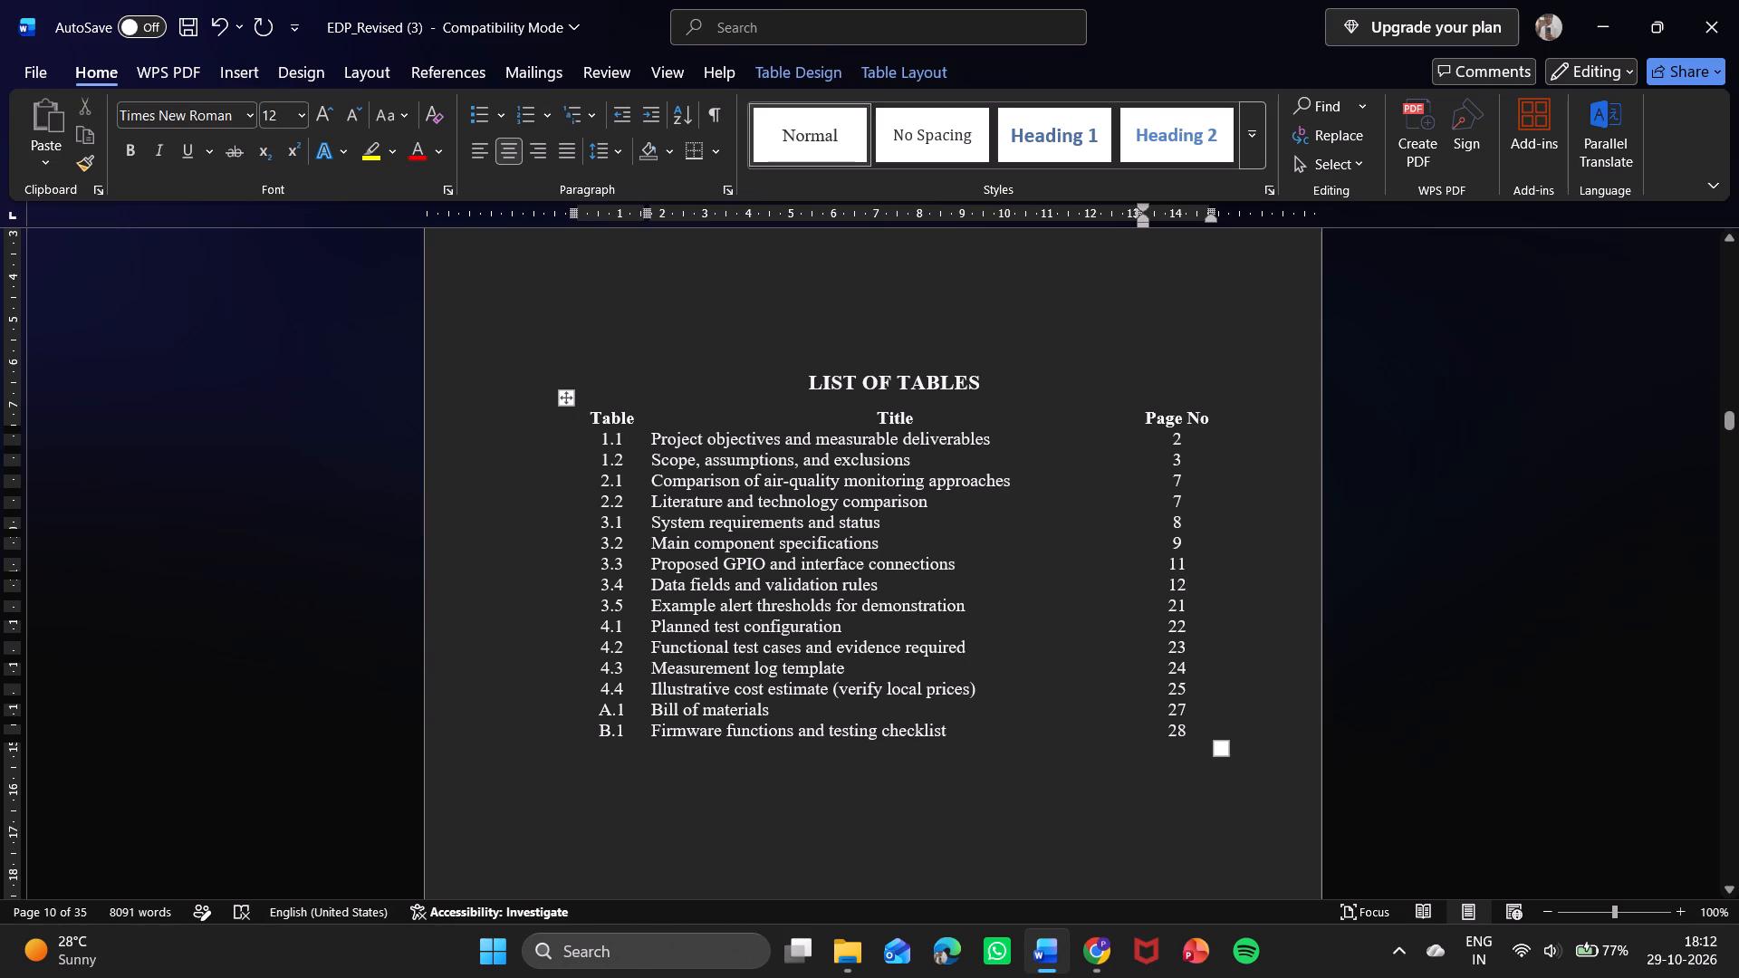
{"action": "left_click_drag", "start_coordinate": [1187, 603], "coordinate": [1169, 603]}
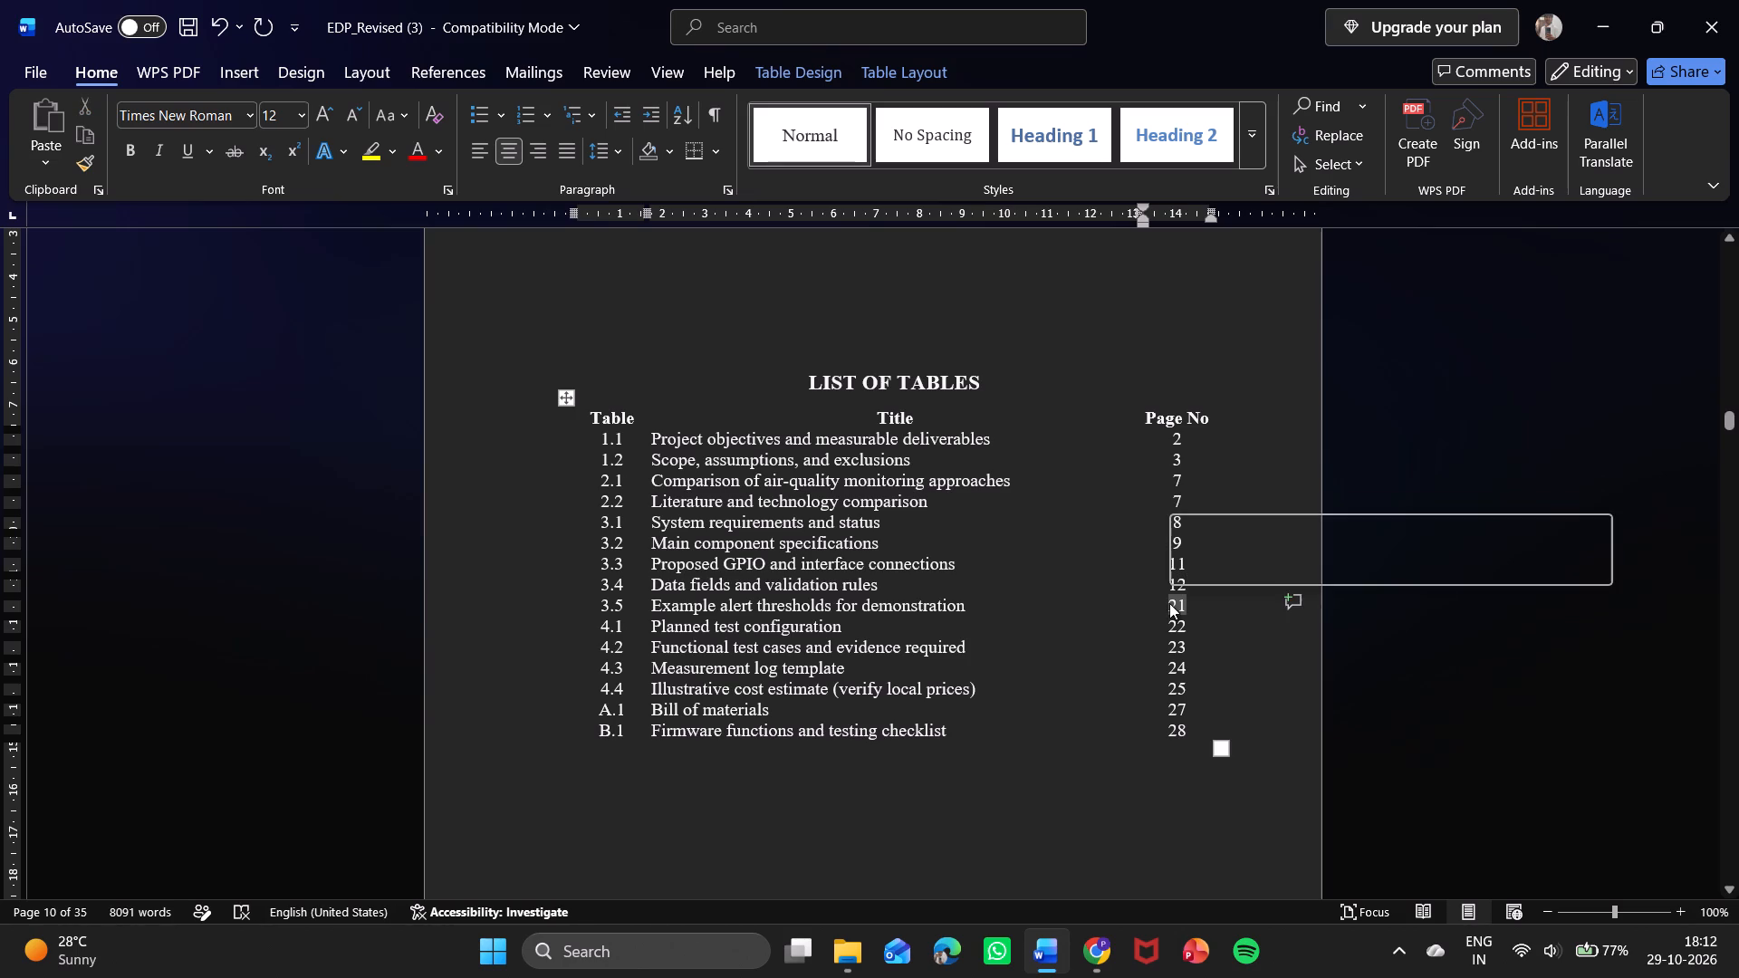
{"action": "type", "text": "12"}
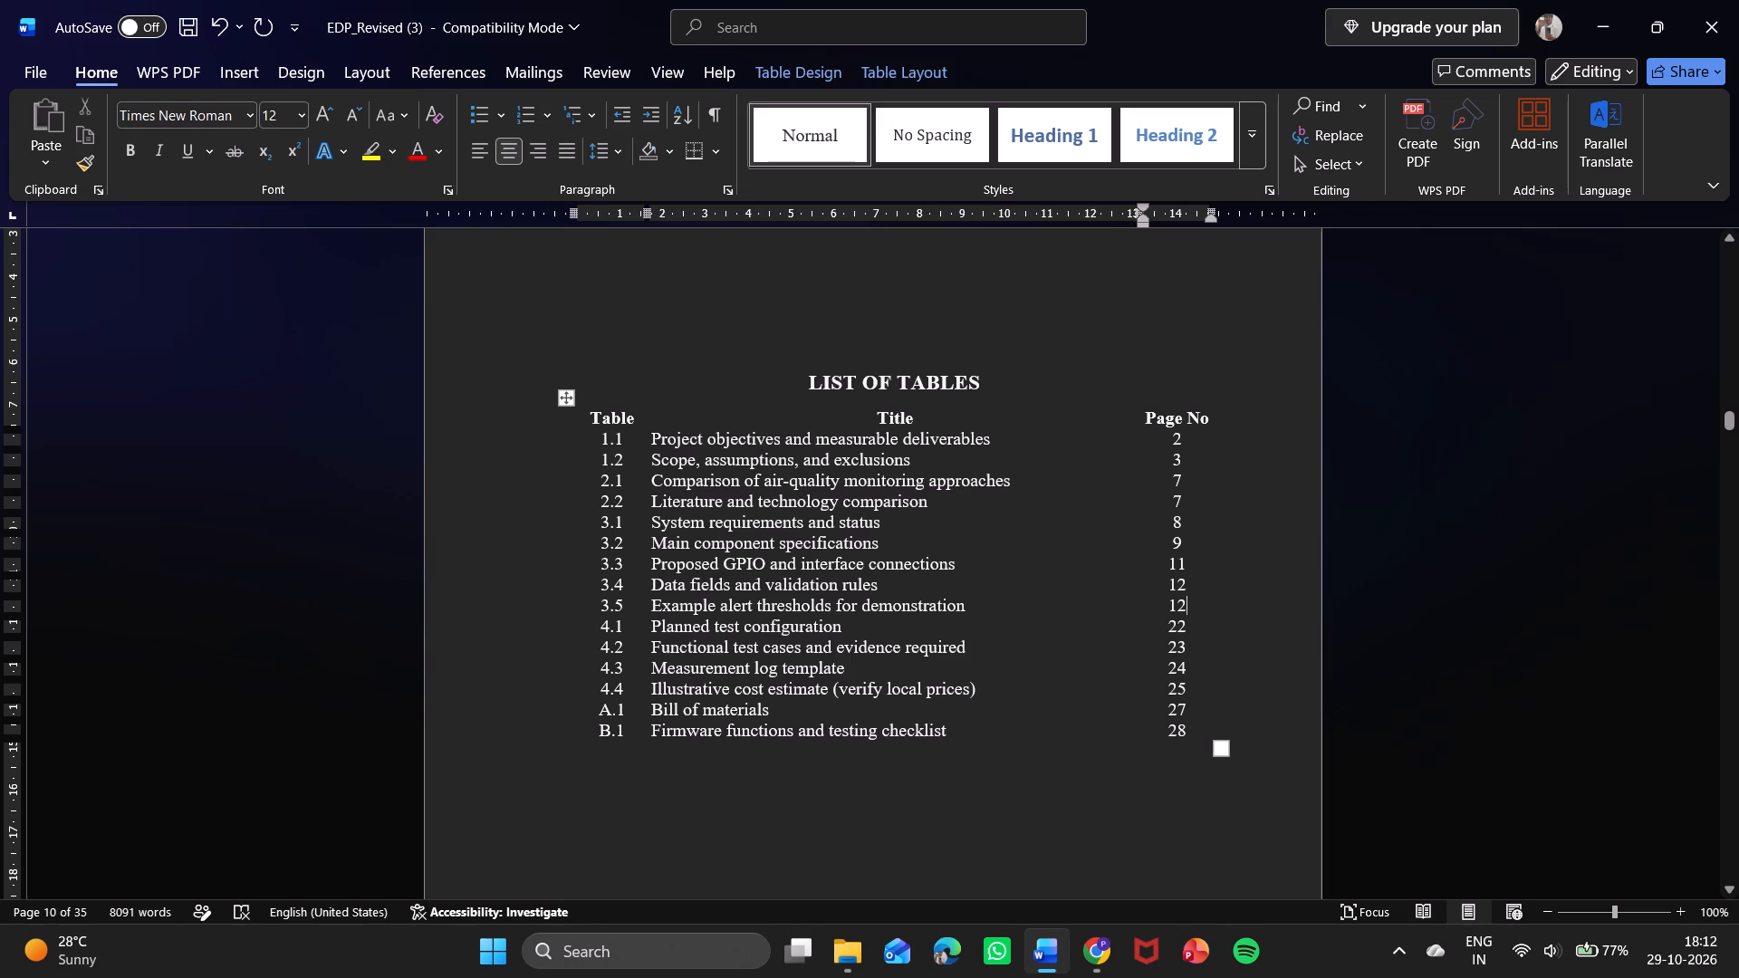
In the List of Tables, set the page number of Table 4.1 to 14 and of Table 4.2 to 15.
{"action": "left_click_drag", "start_coordinate": [1191, 625], "coordinate": [1172, 627]}
{"action": "type", "text": "14"}
{"action": "left_click_drag", "start_coordinate": [1187, 646], "coordinate": [1174, 647]}
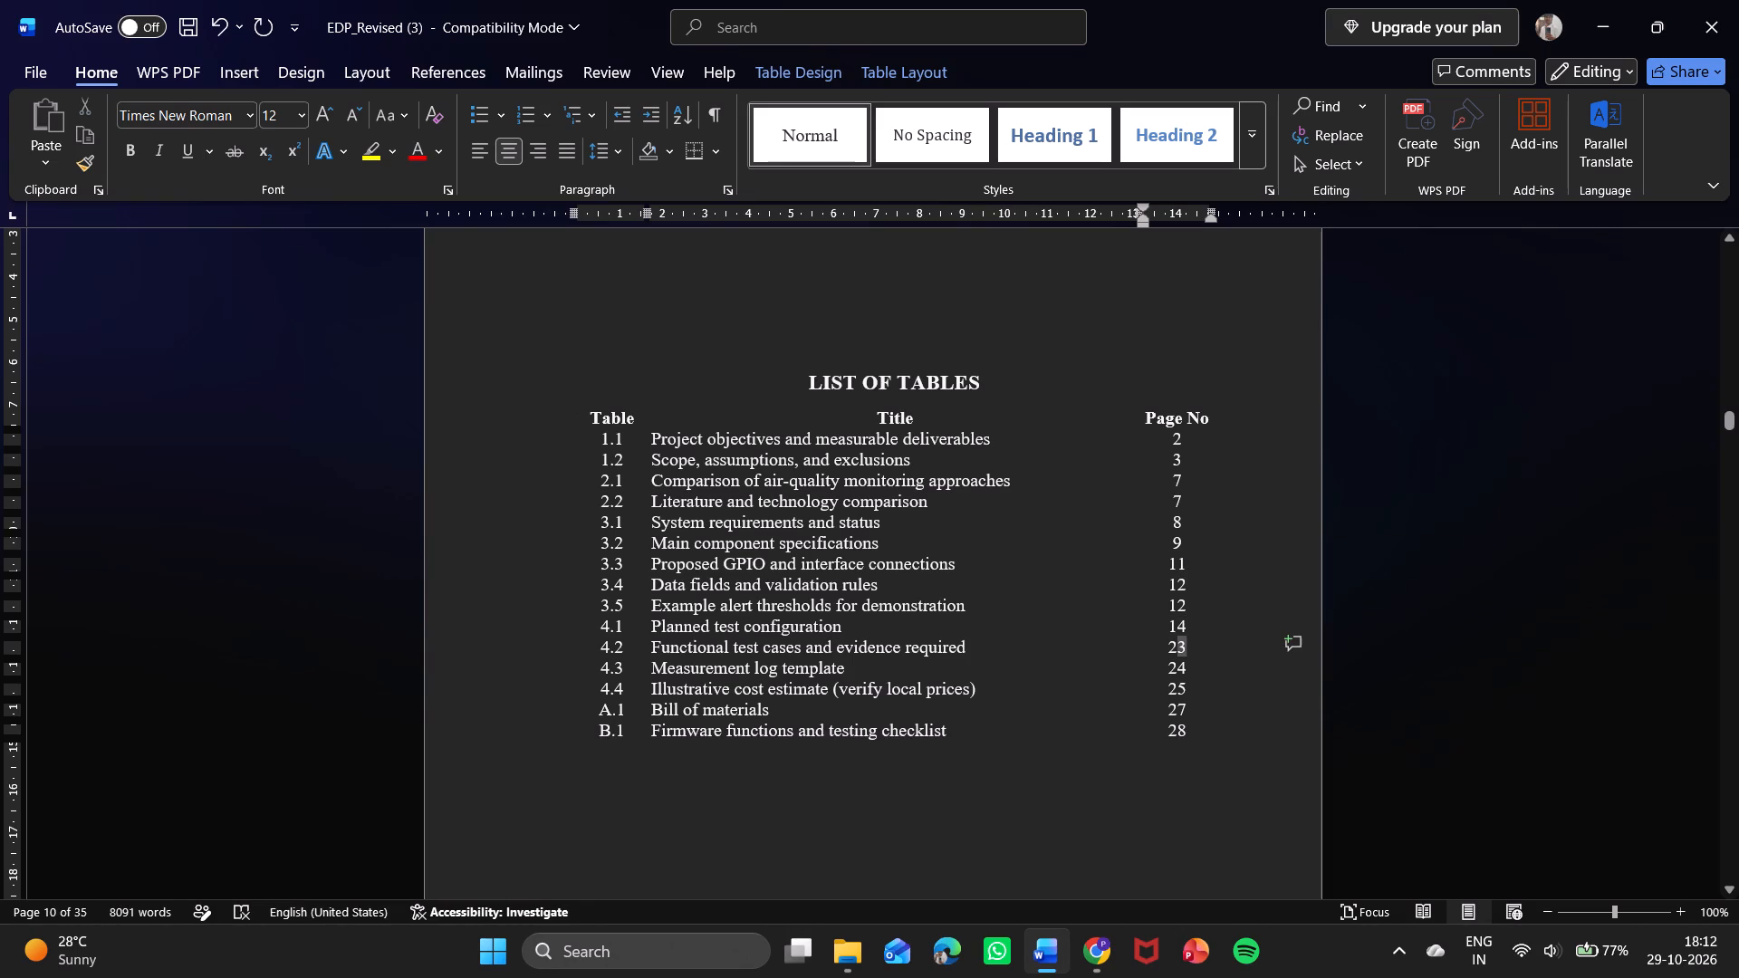
{"action": "left_click_drag", "start_coordinate": [1174, 647], "coordinate": [1169, 647]}
{"action": "type", "text": "15"}
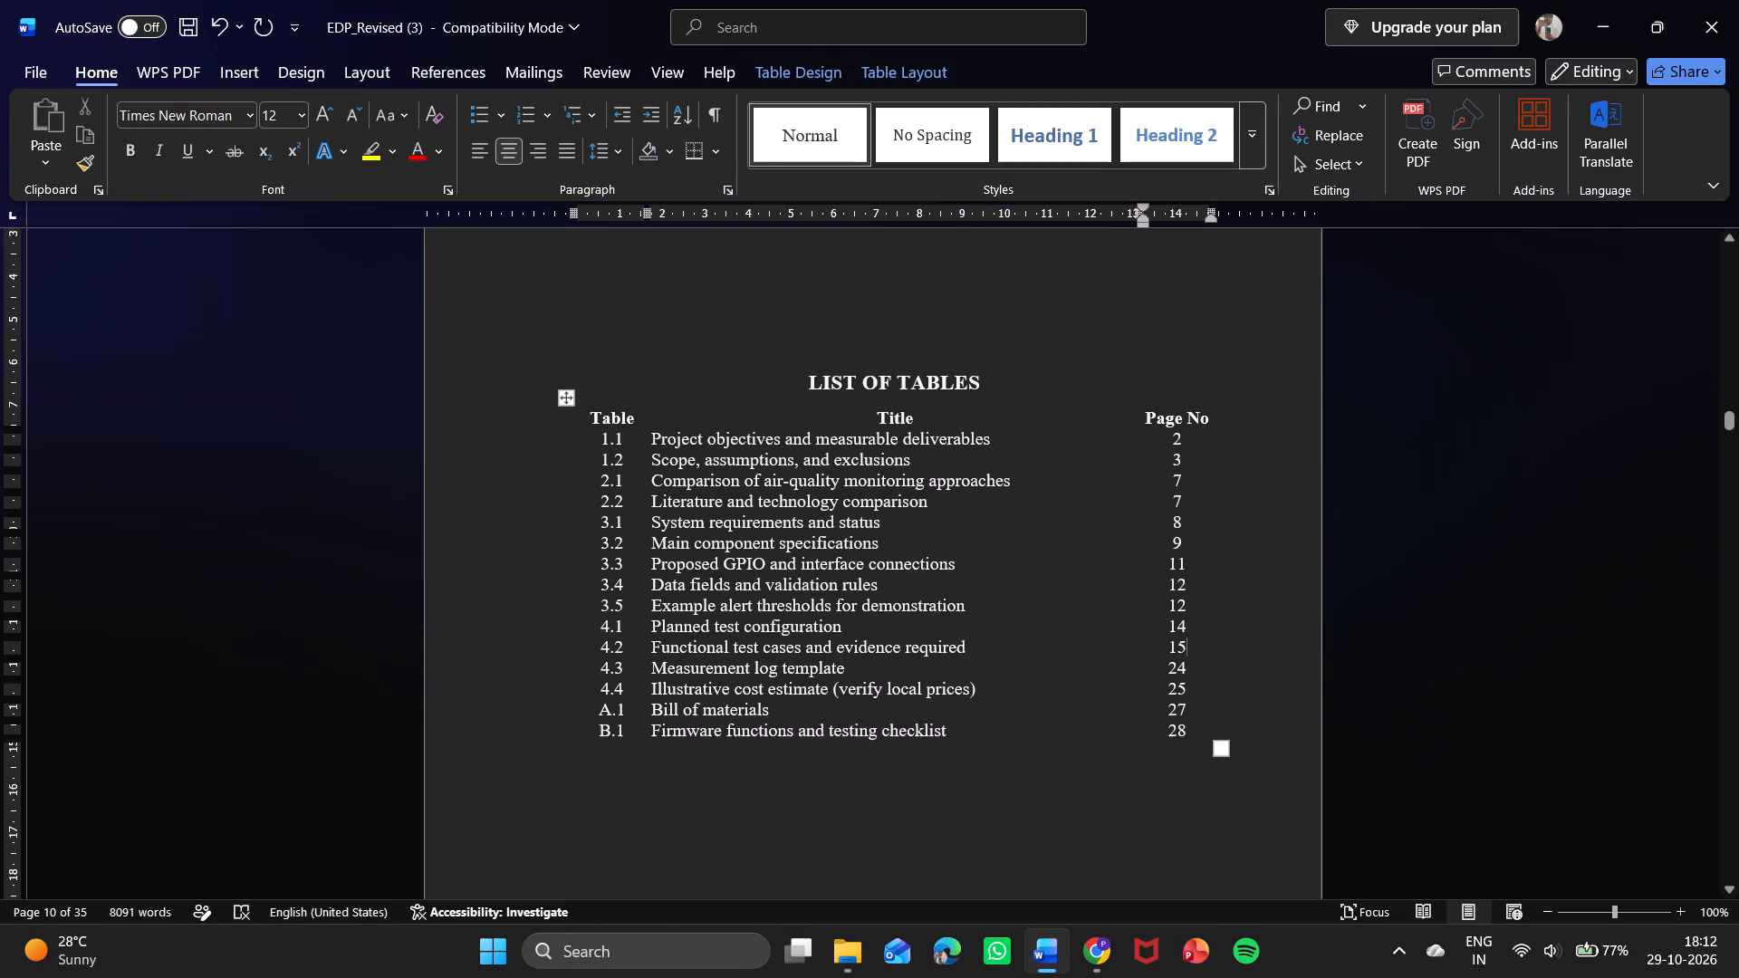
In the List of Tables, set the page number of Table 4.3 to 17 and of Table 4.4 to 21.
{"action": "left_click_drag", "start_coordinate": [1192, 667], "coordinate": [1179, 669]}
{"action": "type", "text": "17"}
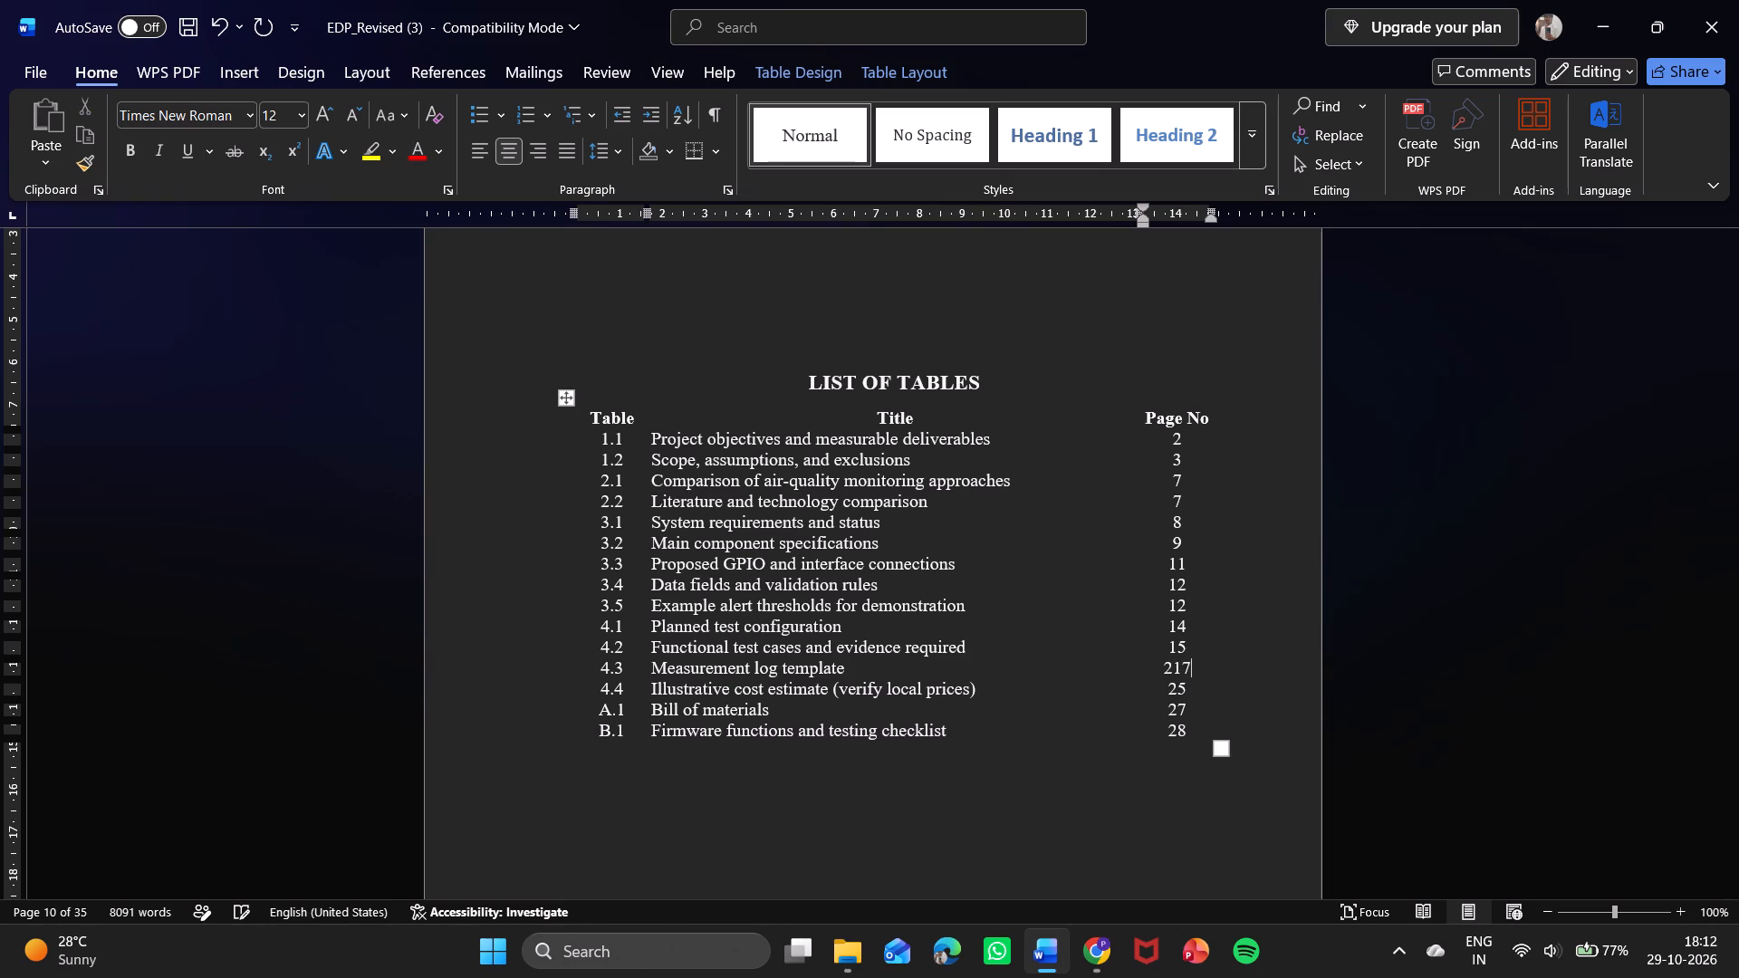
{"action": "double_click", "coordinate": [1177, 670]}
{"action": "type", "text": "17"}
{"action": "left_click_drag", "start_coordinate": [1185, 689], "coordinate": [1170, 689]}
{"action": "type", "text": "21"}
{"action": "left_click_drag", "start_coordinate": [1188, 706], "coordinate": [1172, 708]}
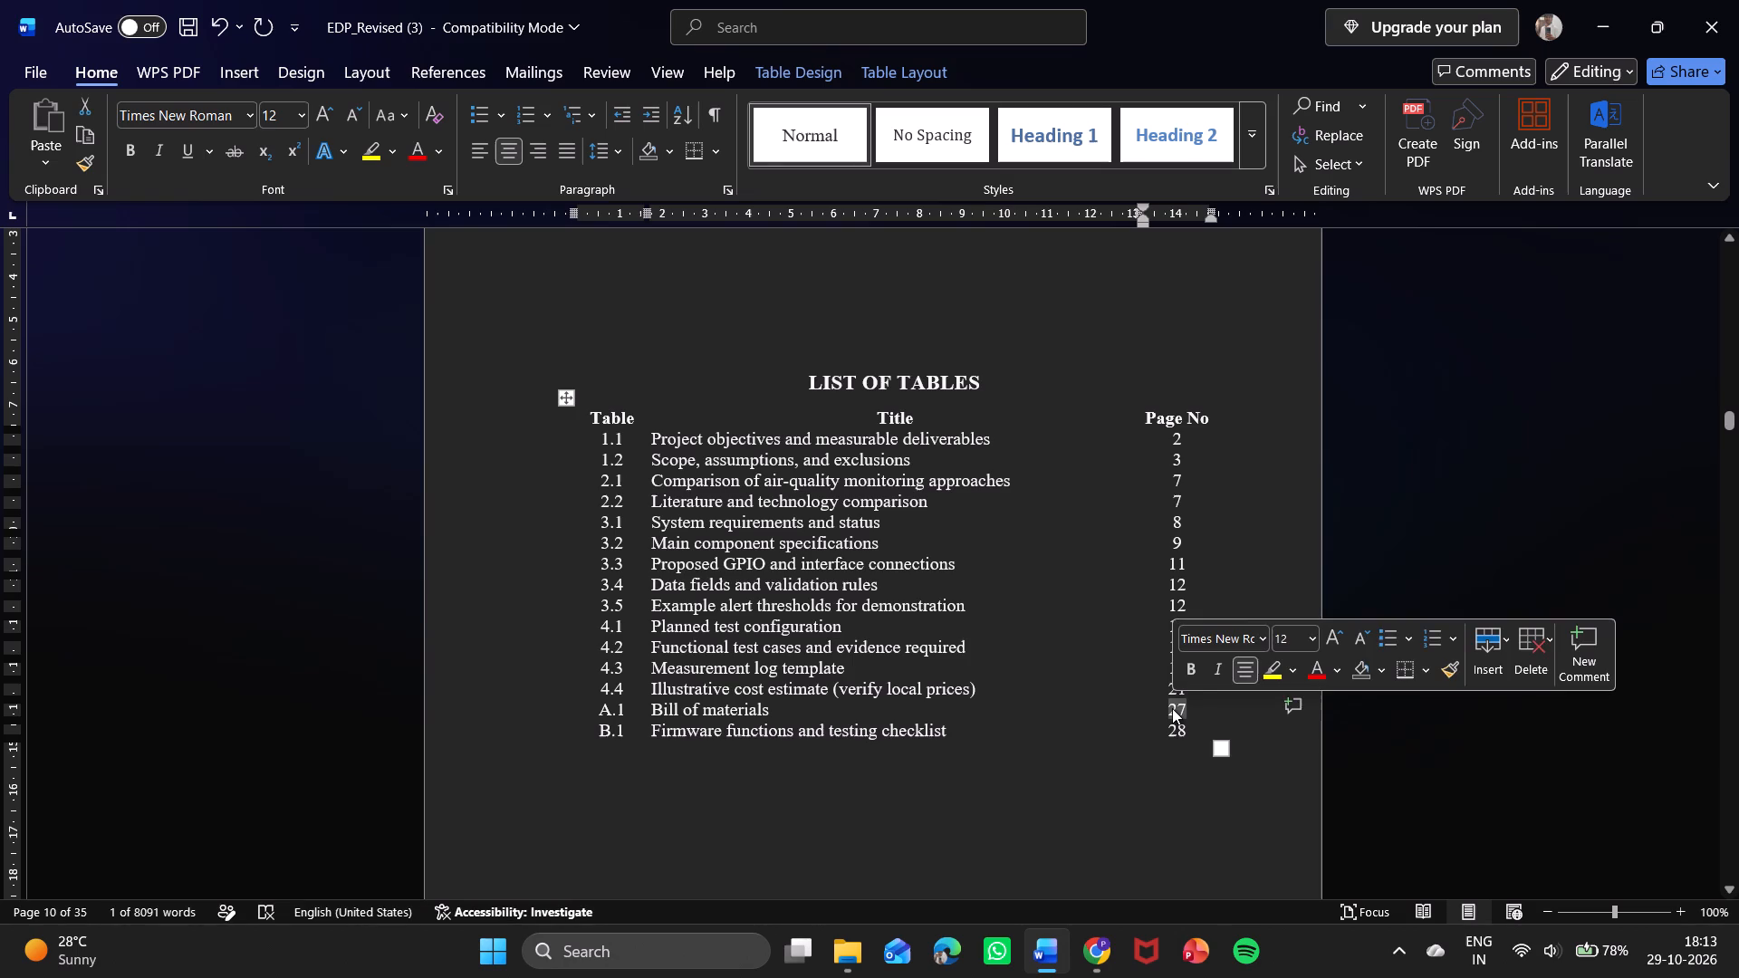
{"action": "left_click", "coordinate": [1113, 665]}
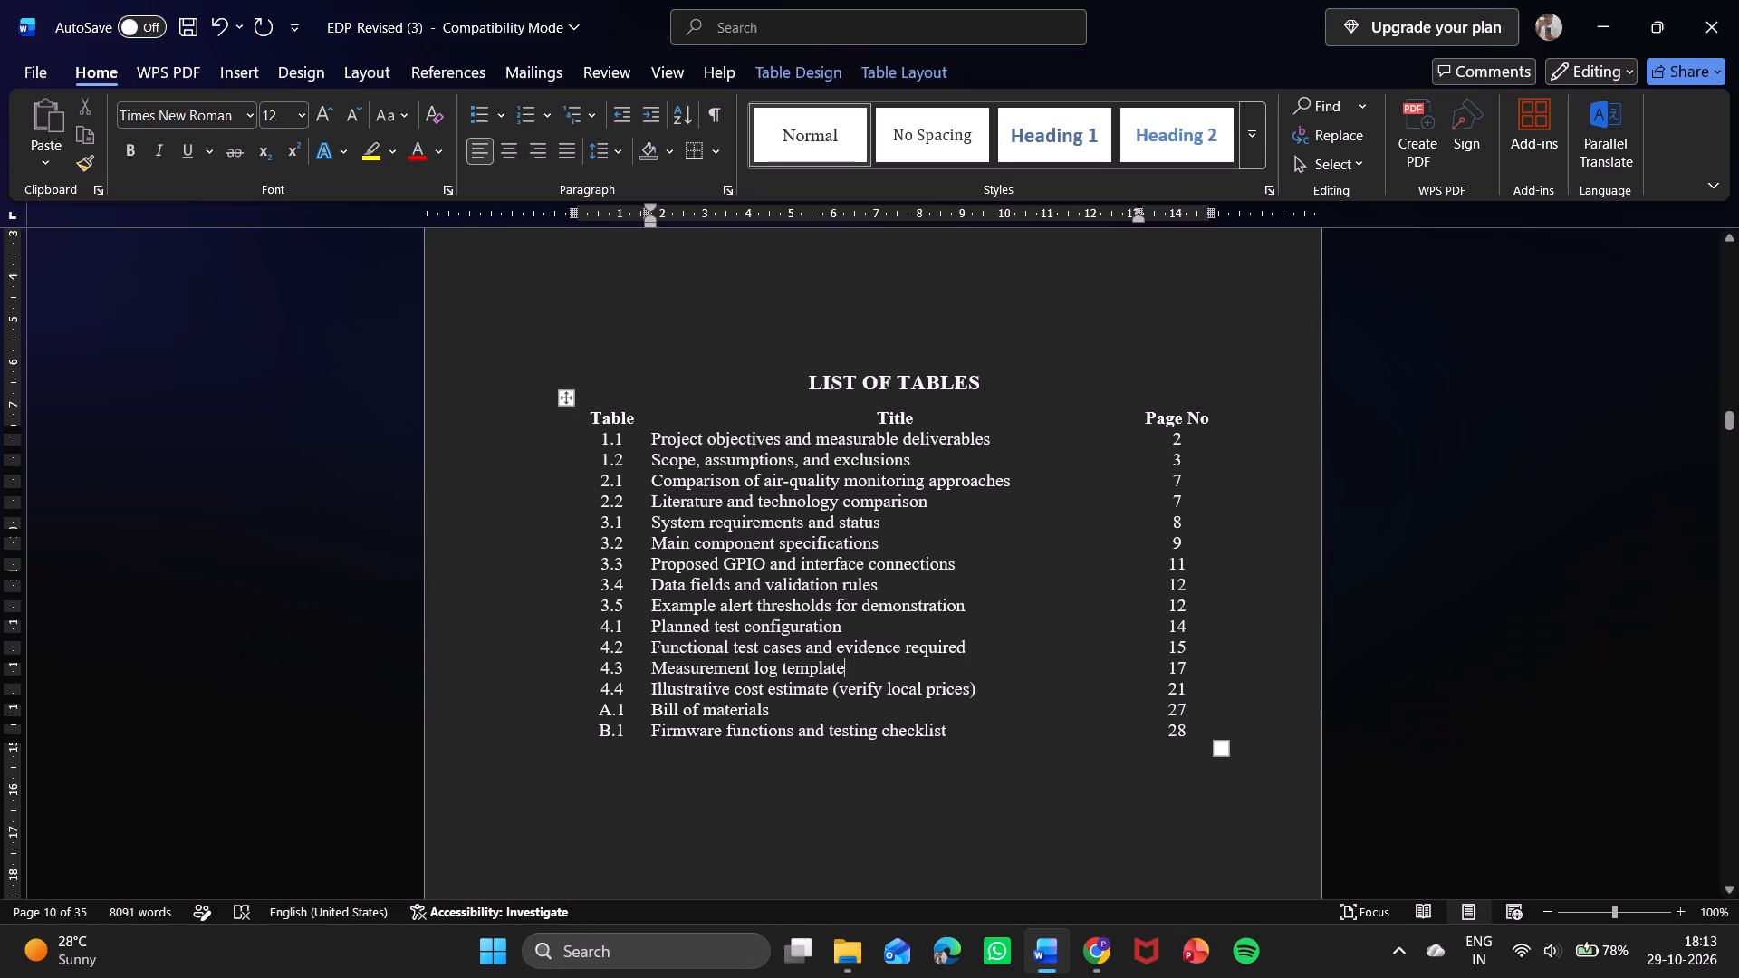
In the List of Tables, set the page number of Table 4.3 to 15 and of Table 4.4 to 17.
{"action": "left_click_drag", "start_coordinate": [1191, 666], "coordinate": [1171, 672]}
{"action": "type", "text": "15"}
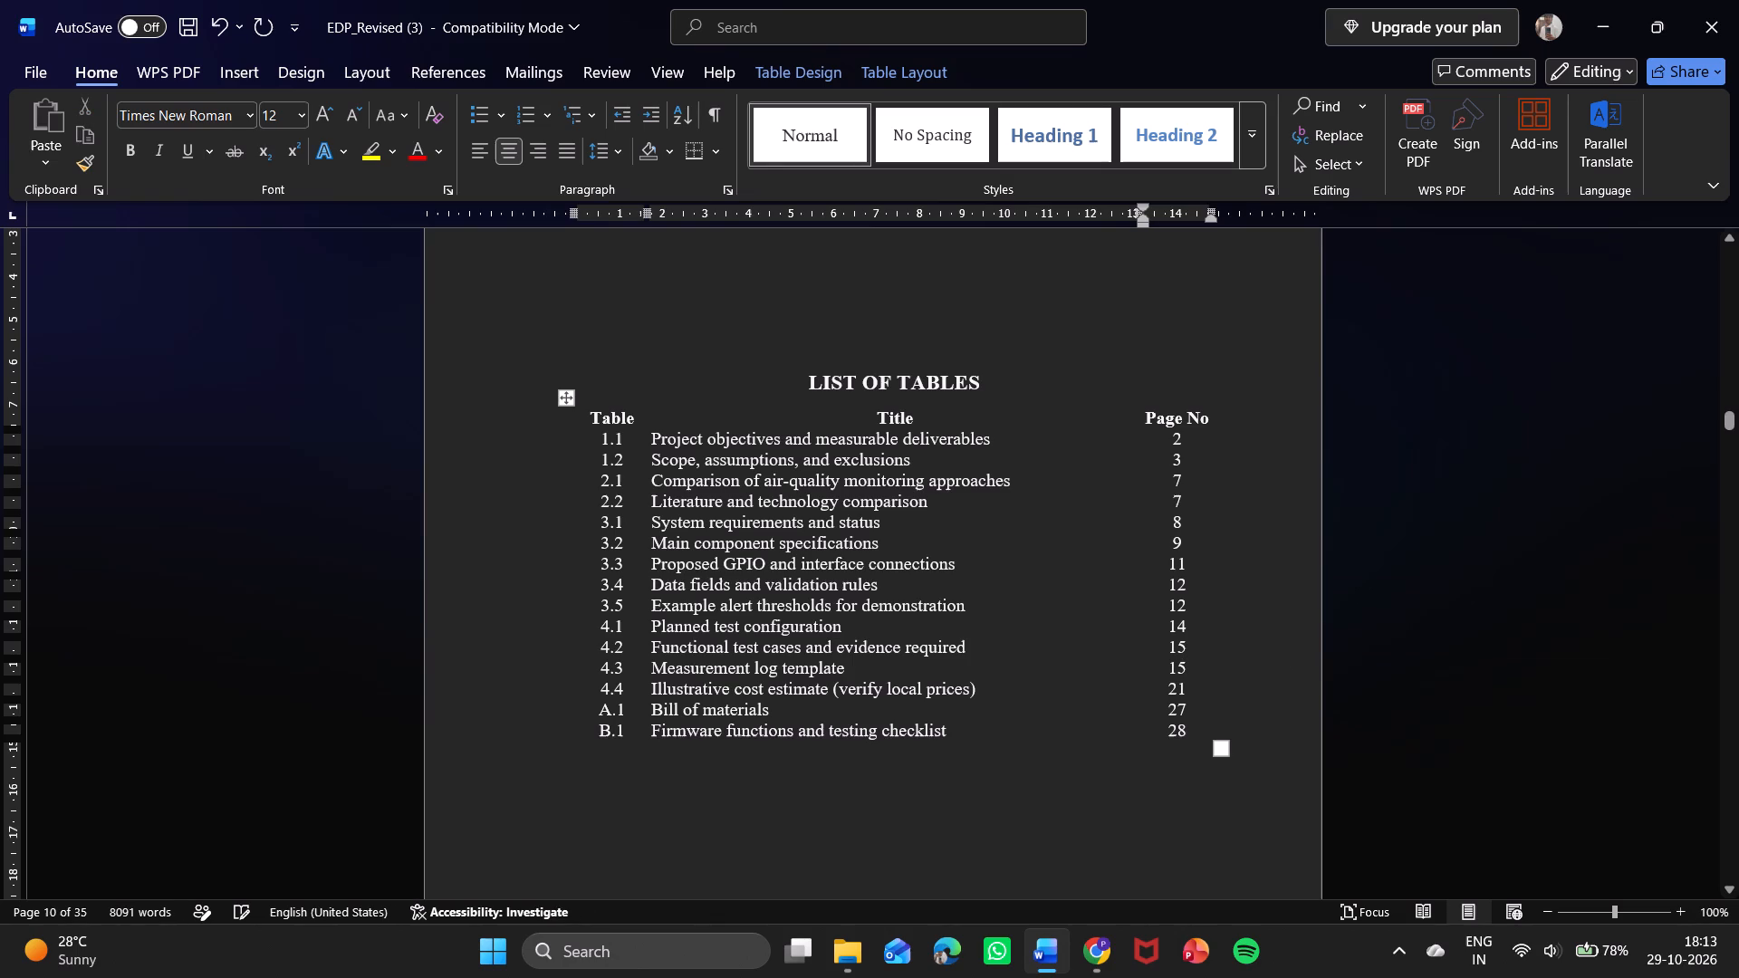
{"action": "left_click_drag", "start_coordinate": [1183, 686], "coordinate": [1170, 688]}
{"action": "key", "text": "1"}
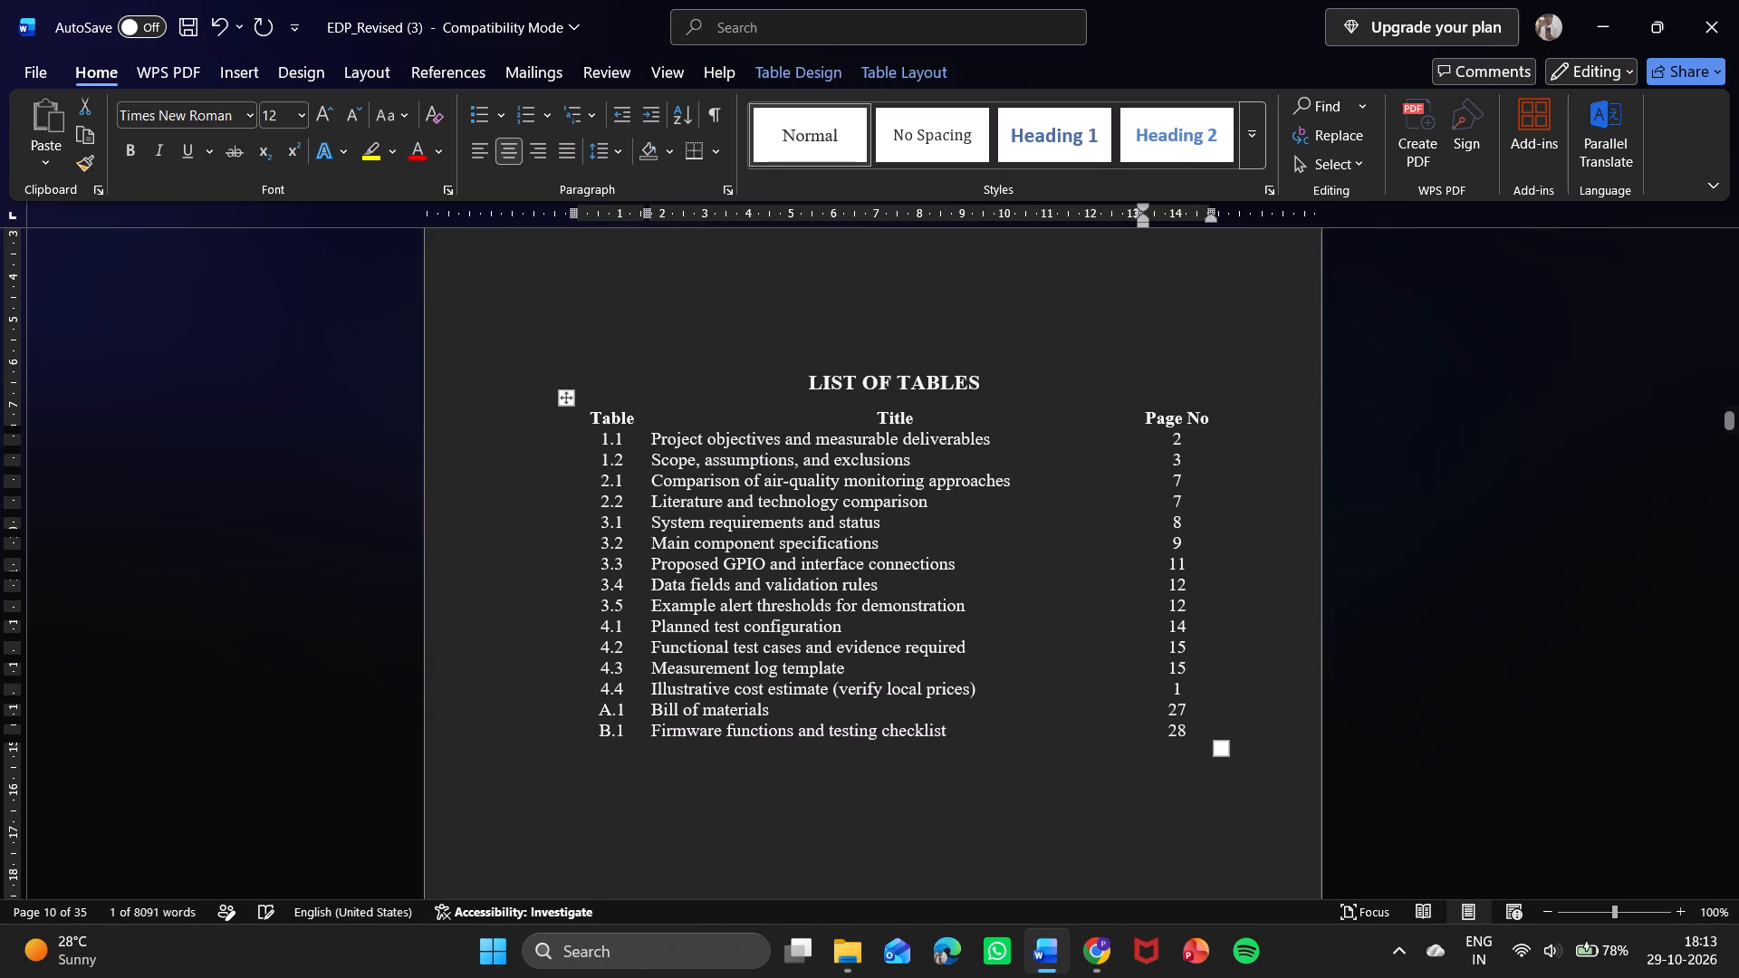
{"action": "key", "text": "7"}
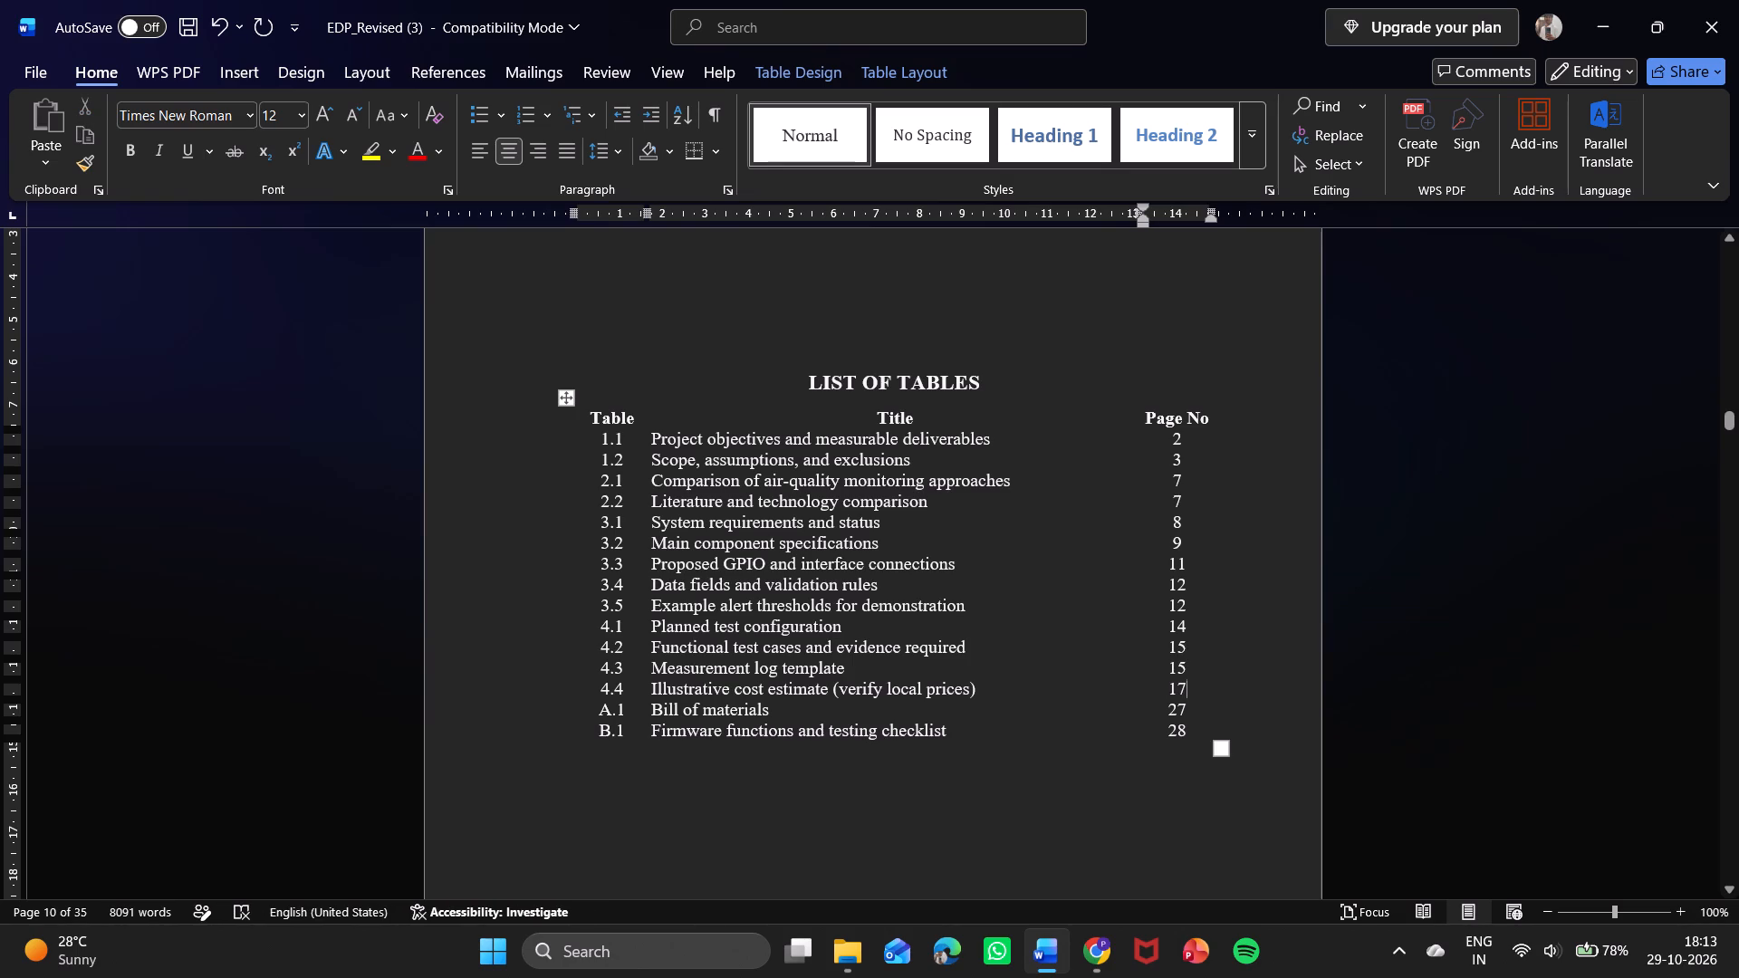
In the List of Tables, set the page number of Table A.1, Bill of materials, to 21.
{"action": "left_click", "coordinate": [1186, 707]}
{"action": "key", "text": "BackSpace"}
{"action": "key", "text": "1"}
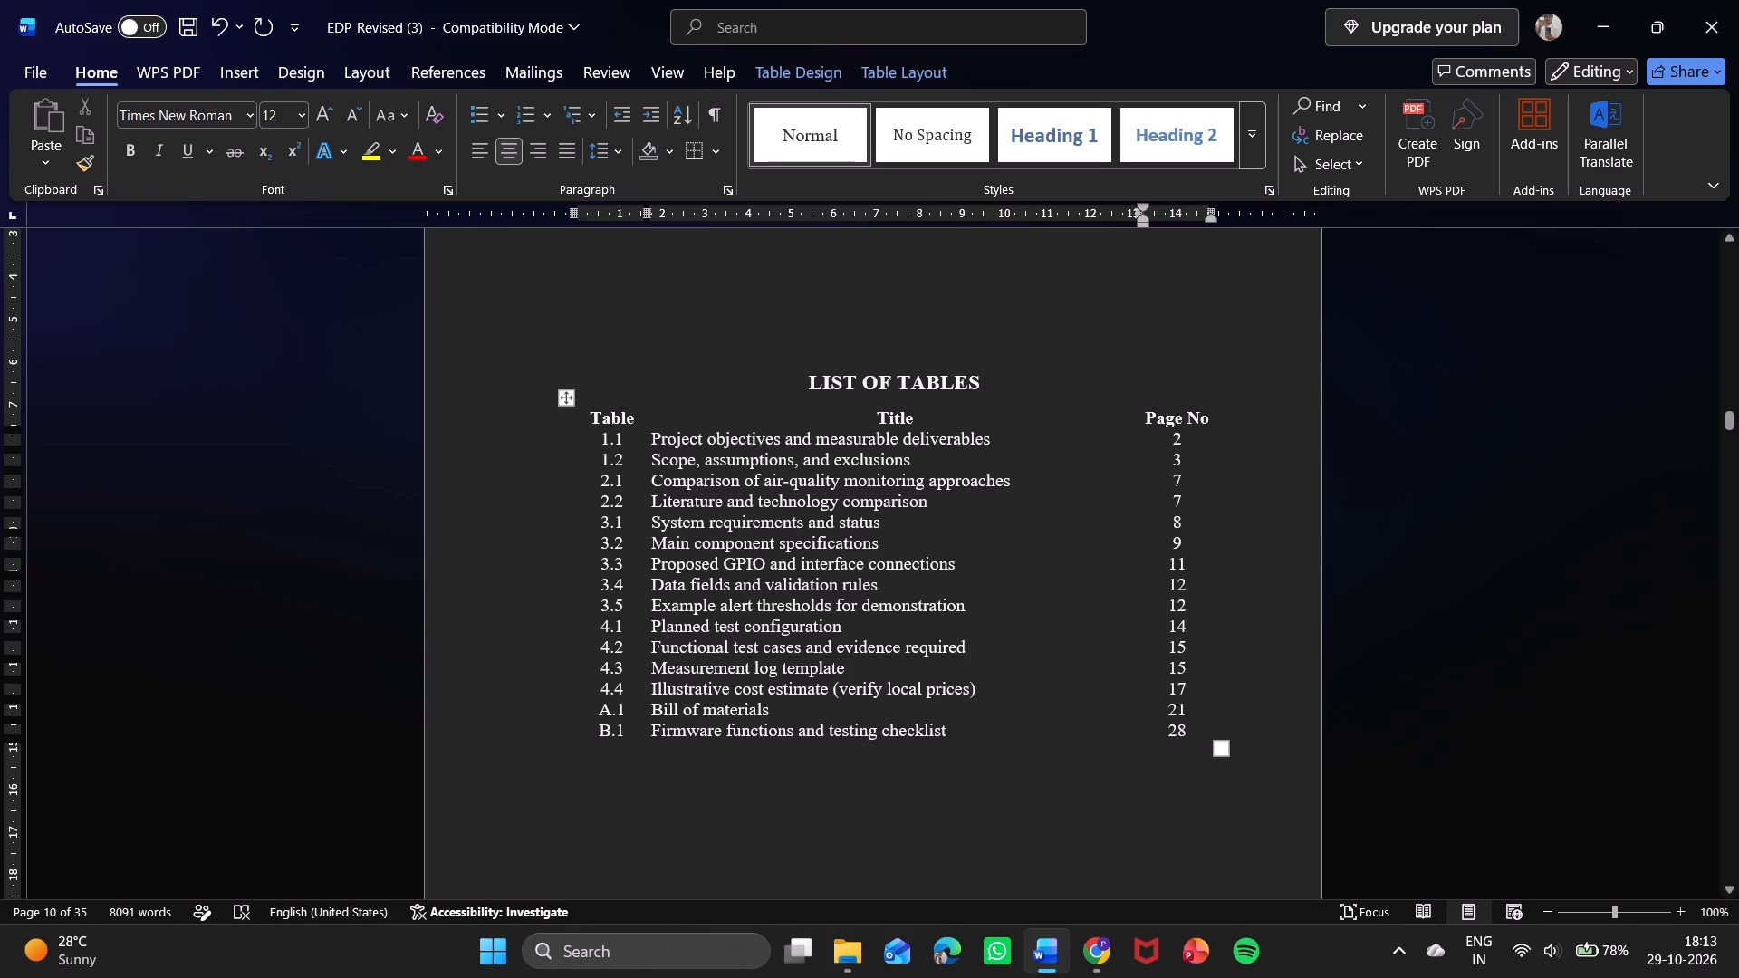
In the List of Tables, set the page number of Table B.1, Firmware functions and testing checklist, to 24.
{"action": "left_click", "coordinate": [1187, 728]}
{"action": "key", "text": "BackSpace"}
{"action": "key", "text": "2"}
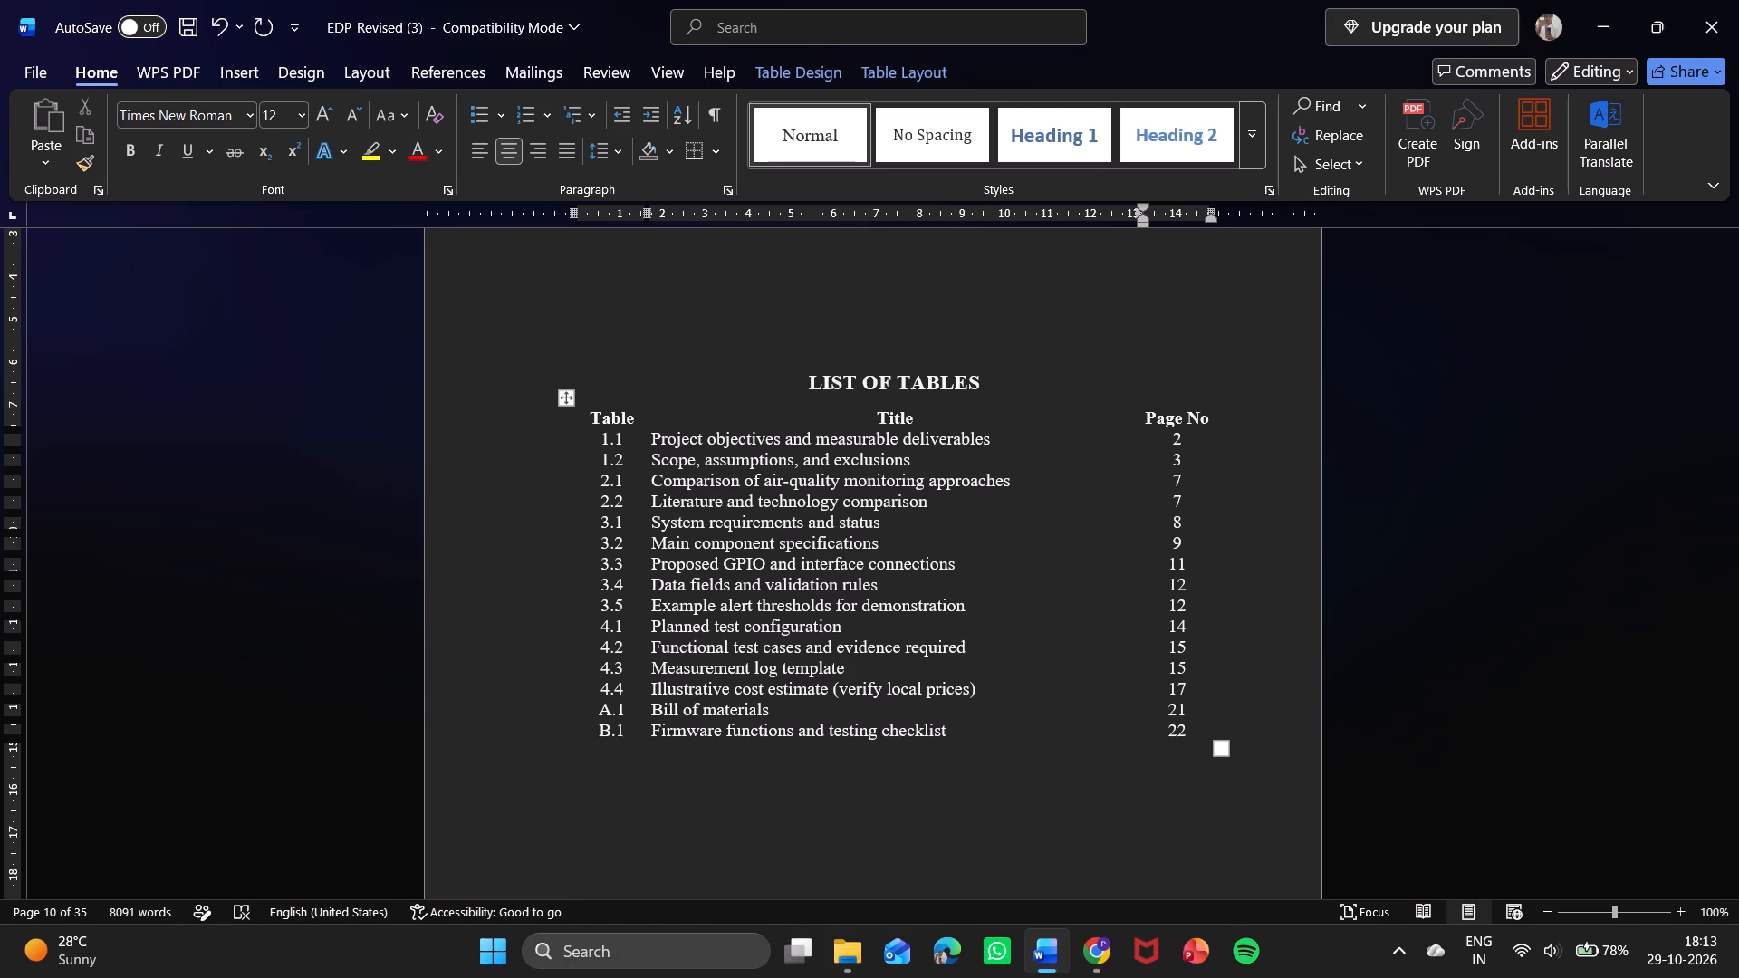
{"action": "key", "text": "BackSpace"}
{"action": "key", "text": "5"}
{"action": "key", "text": "BackSpace"}
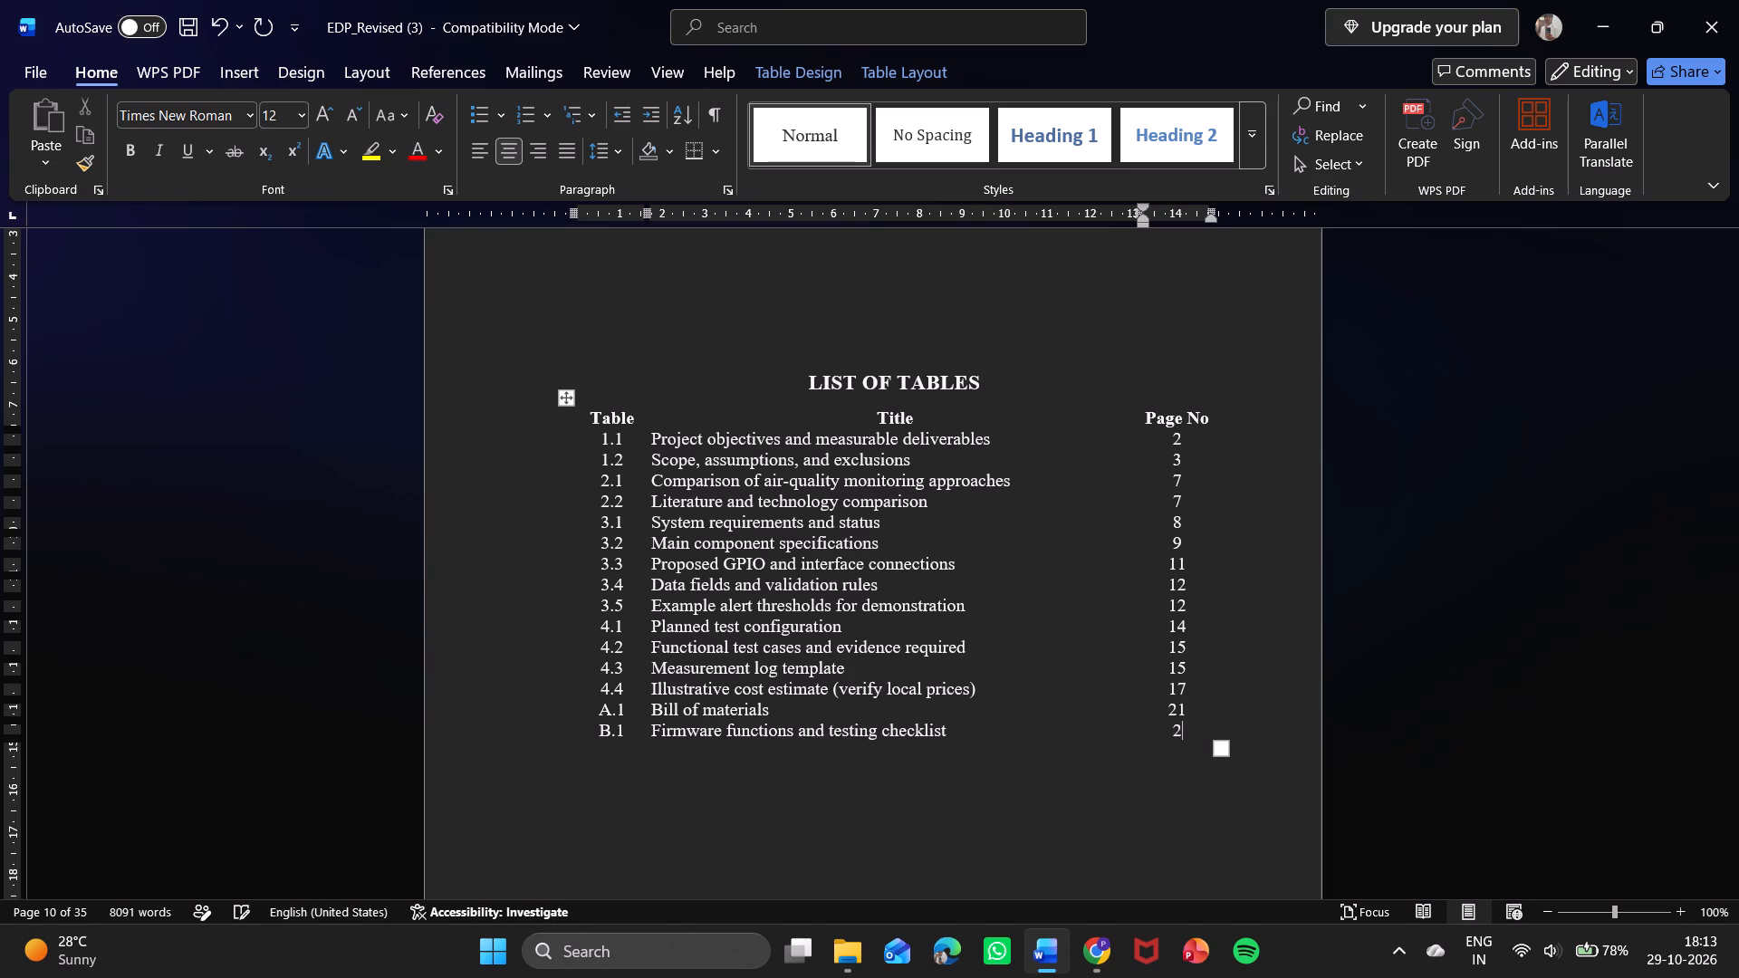
{"action": "key", "text": "4"}
Review the report from the contents list through the chapters and back to the cover page.
{"action": "scroll", "coordinate": [1051, 673], "scroll_direction": "down", "scroll_amount": 1}
{"action": "scroll", "coordinate": [1051, 673], "scroll_direction": "up", "scroll_amount": 5}
{"action": "scroll", "coordinate": [1051, 673], "scroll_direction": "down", "scroll_amount": 1}
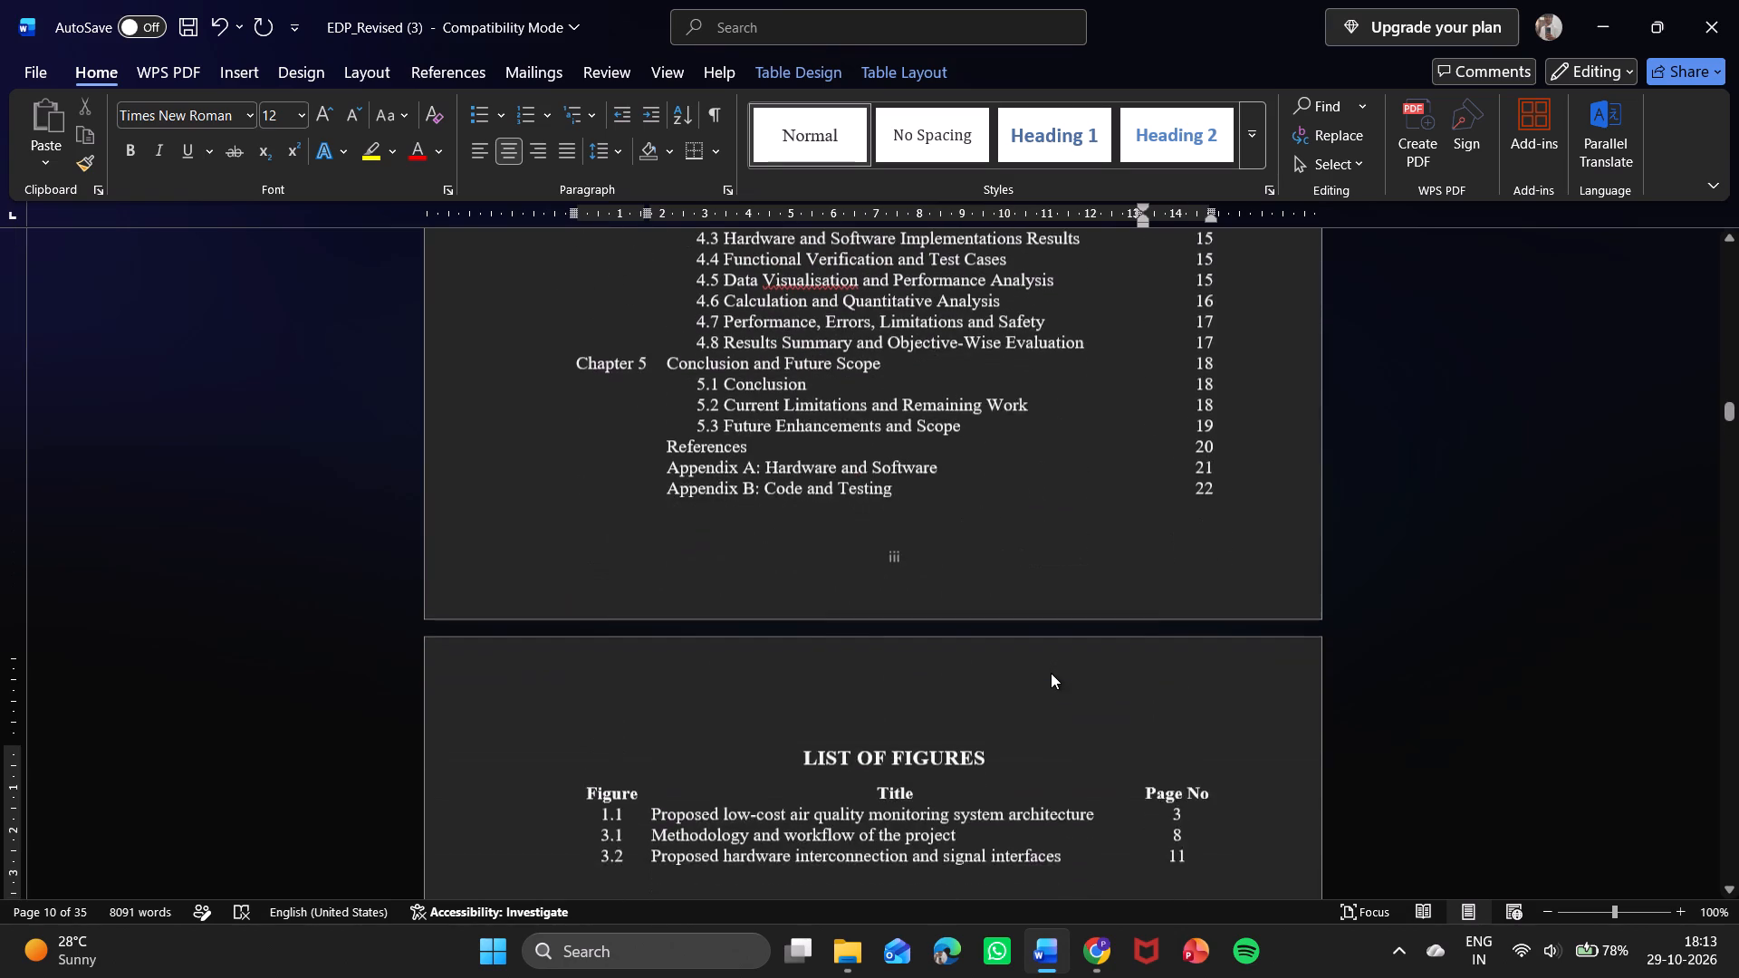
{"action": "scroll", "coordinate": [1051, 673], "scroll_direction": "up", "scroll_amount": 2}
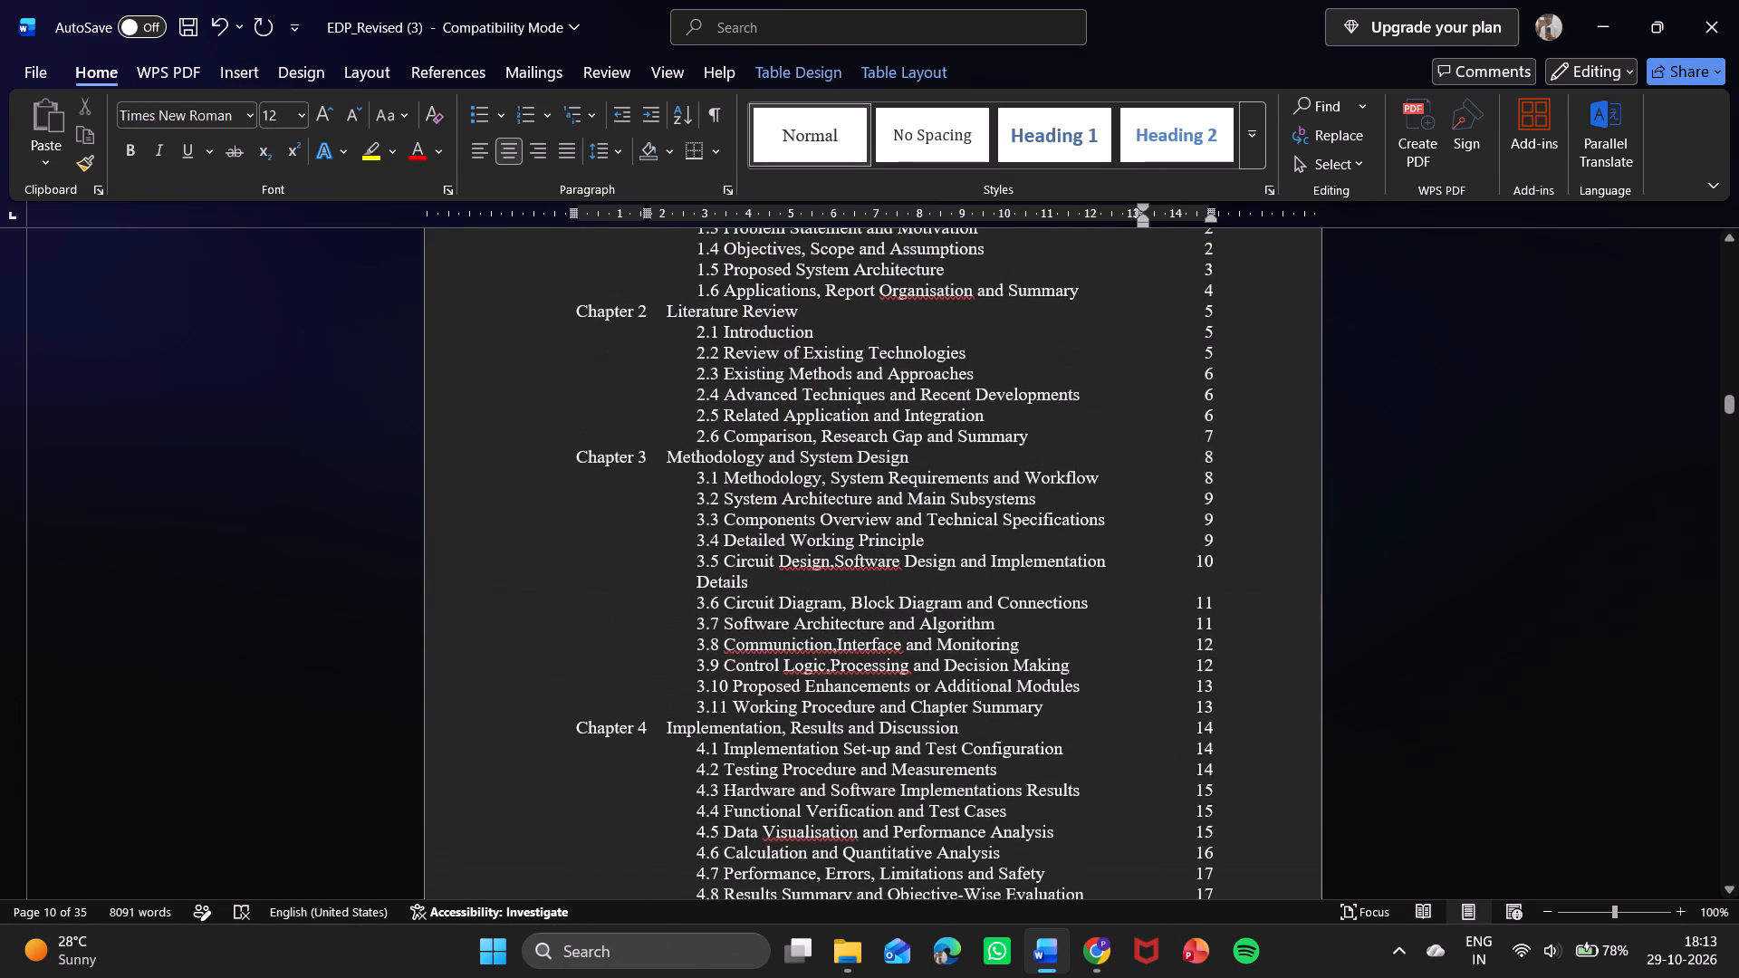
{"action": "scroll", "coordinate": [1051, 673], "scroll_direction": "up", "scroll_amount": 2}
{"action": "scroll", "coordinate": [1051, 673], "scroll_direction": "down", "scroll_amount": 4}
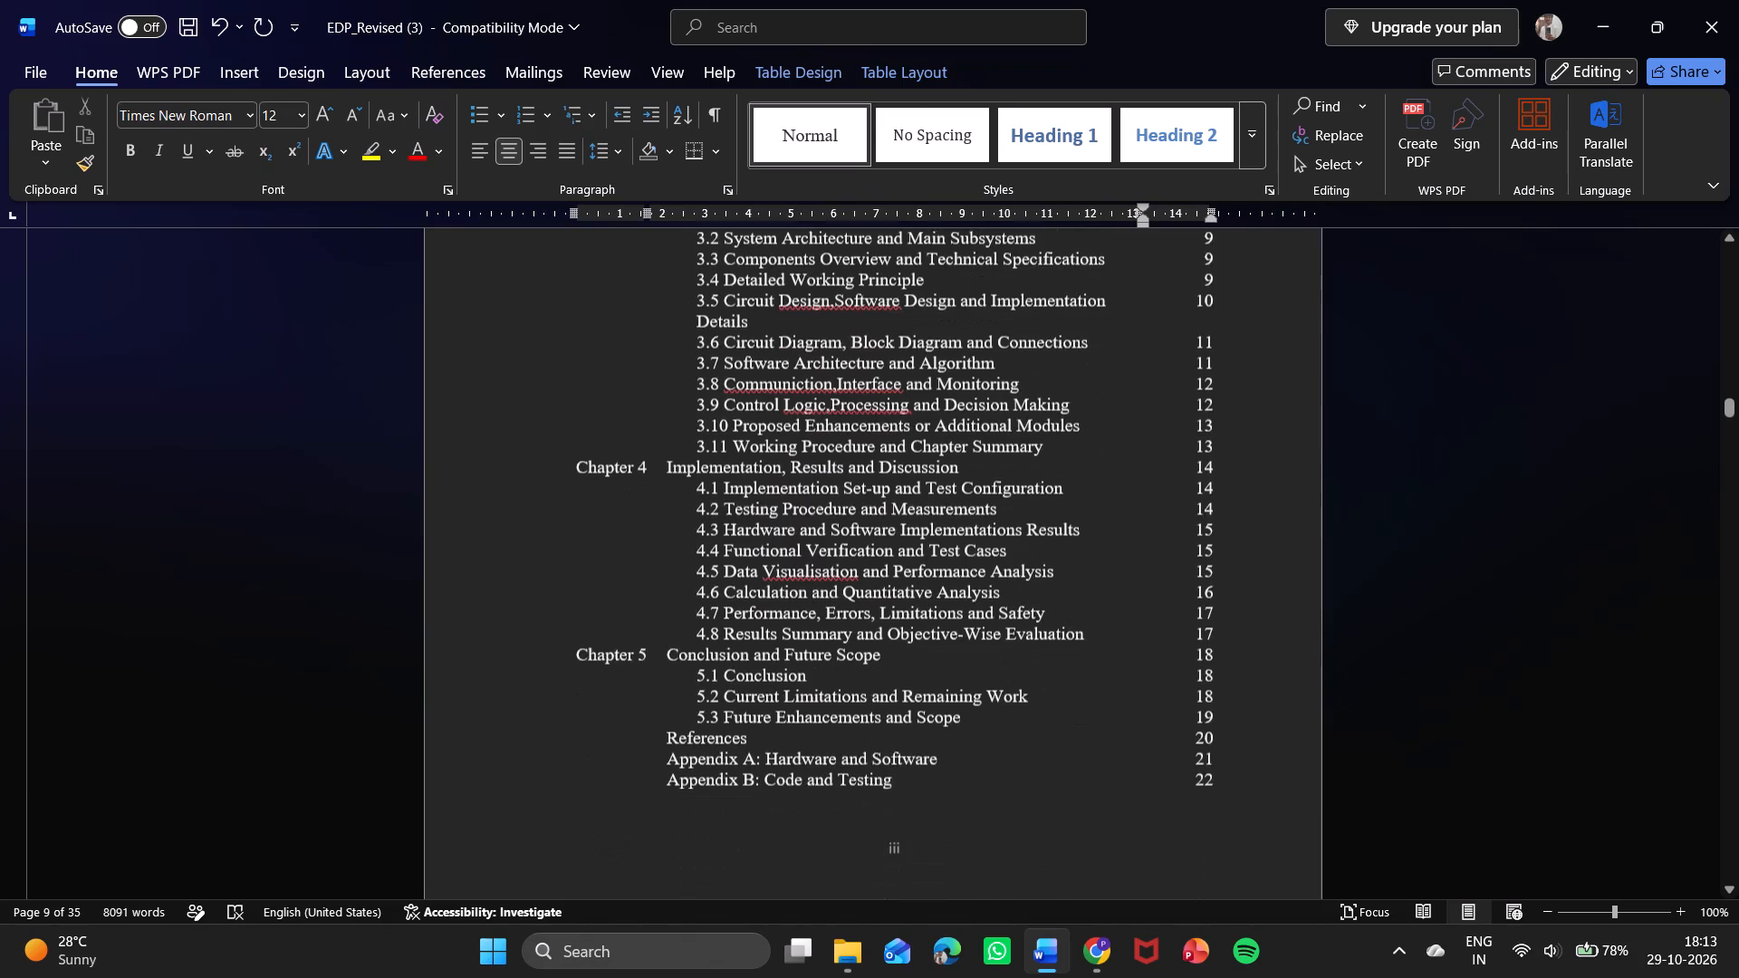
{"action": "scroll", "coordinate": [1068, 607], "scroll_direction": "down", "scroll_amount": 15}
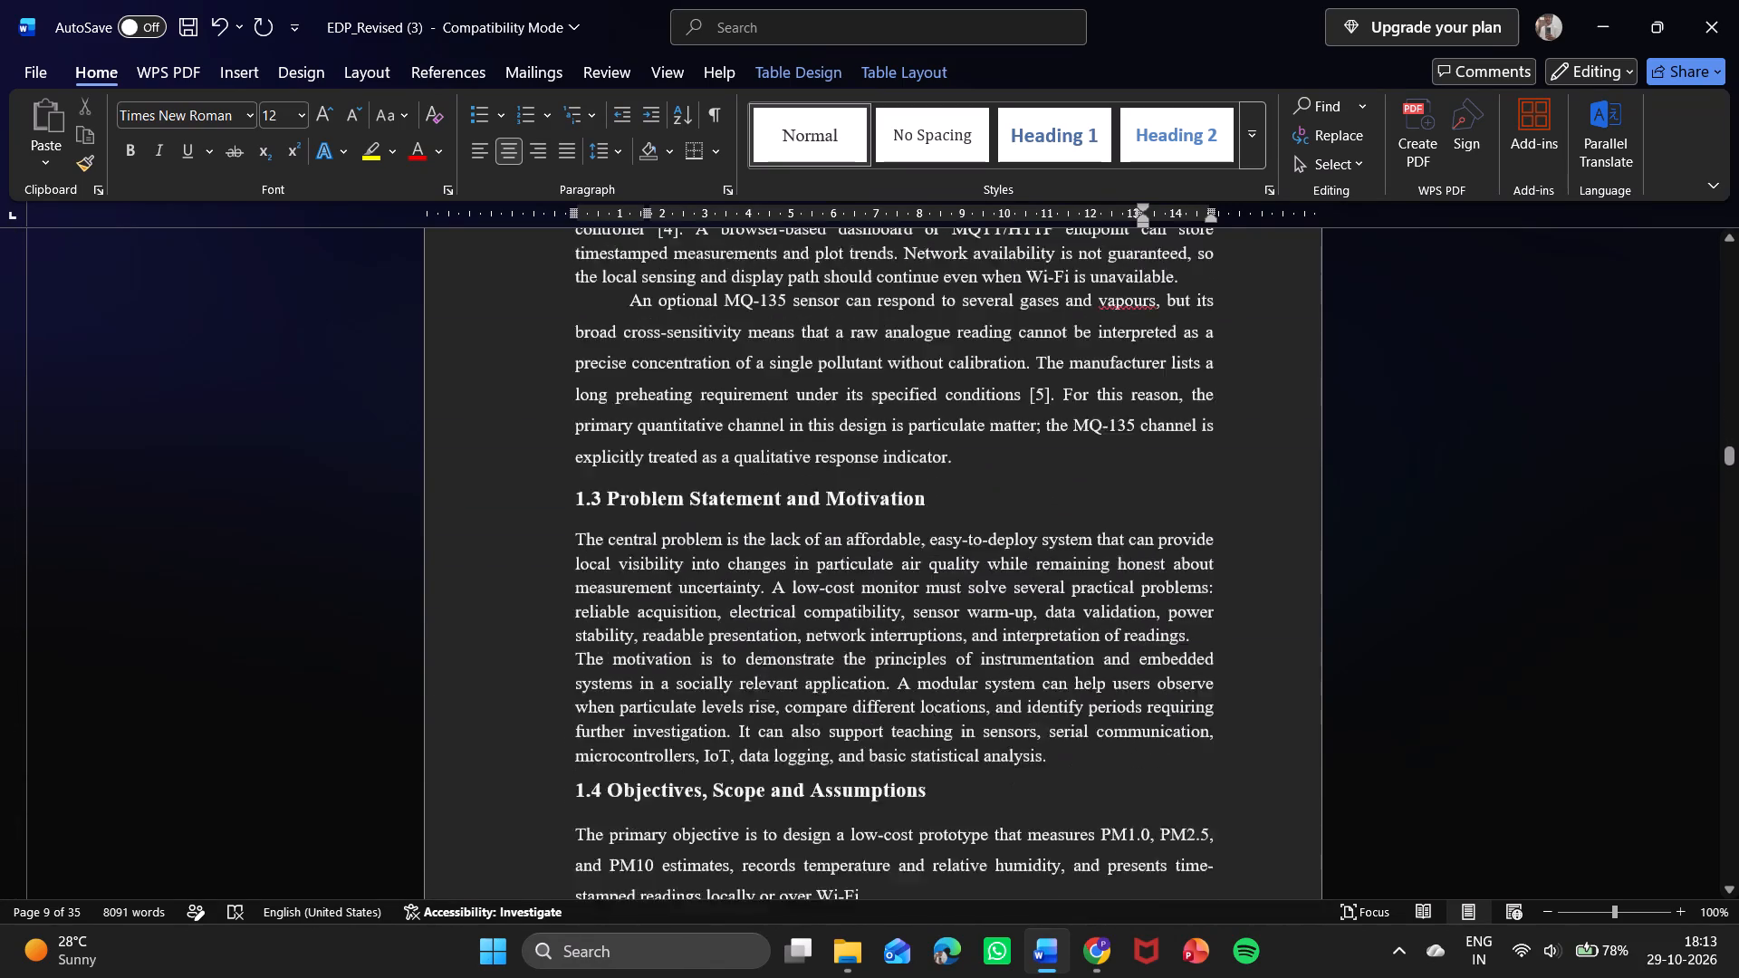
{"action": "scroll", "coordinate": [1068, 607], "scroll_direction": "down", "scroll_amount": 15}
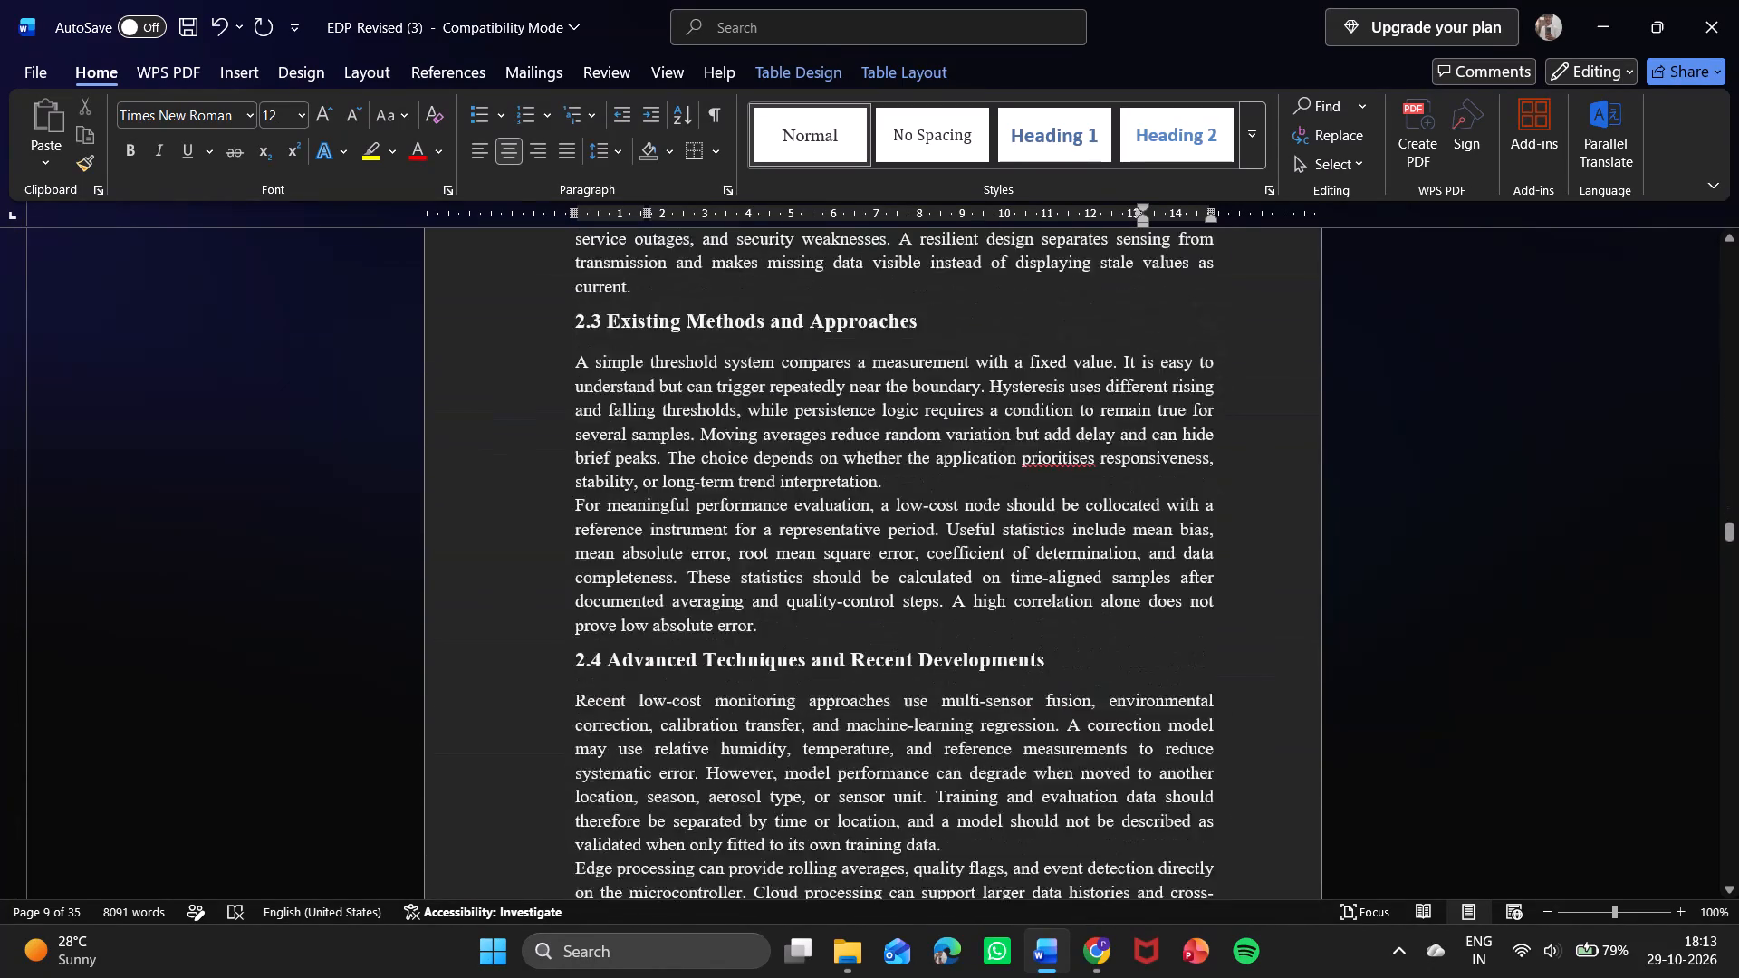
{"action": "scroll", "coordinate": [1068, 607], "scroll_direction": "down", "scroll_amount": 14}
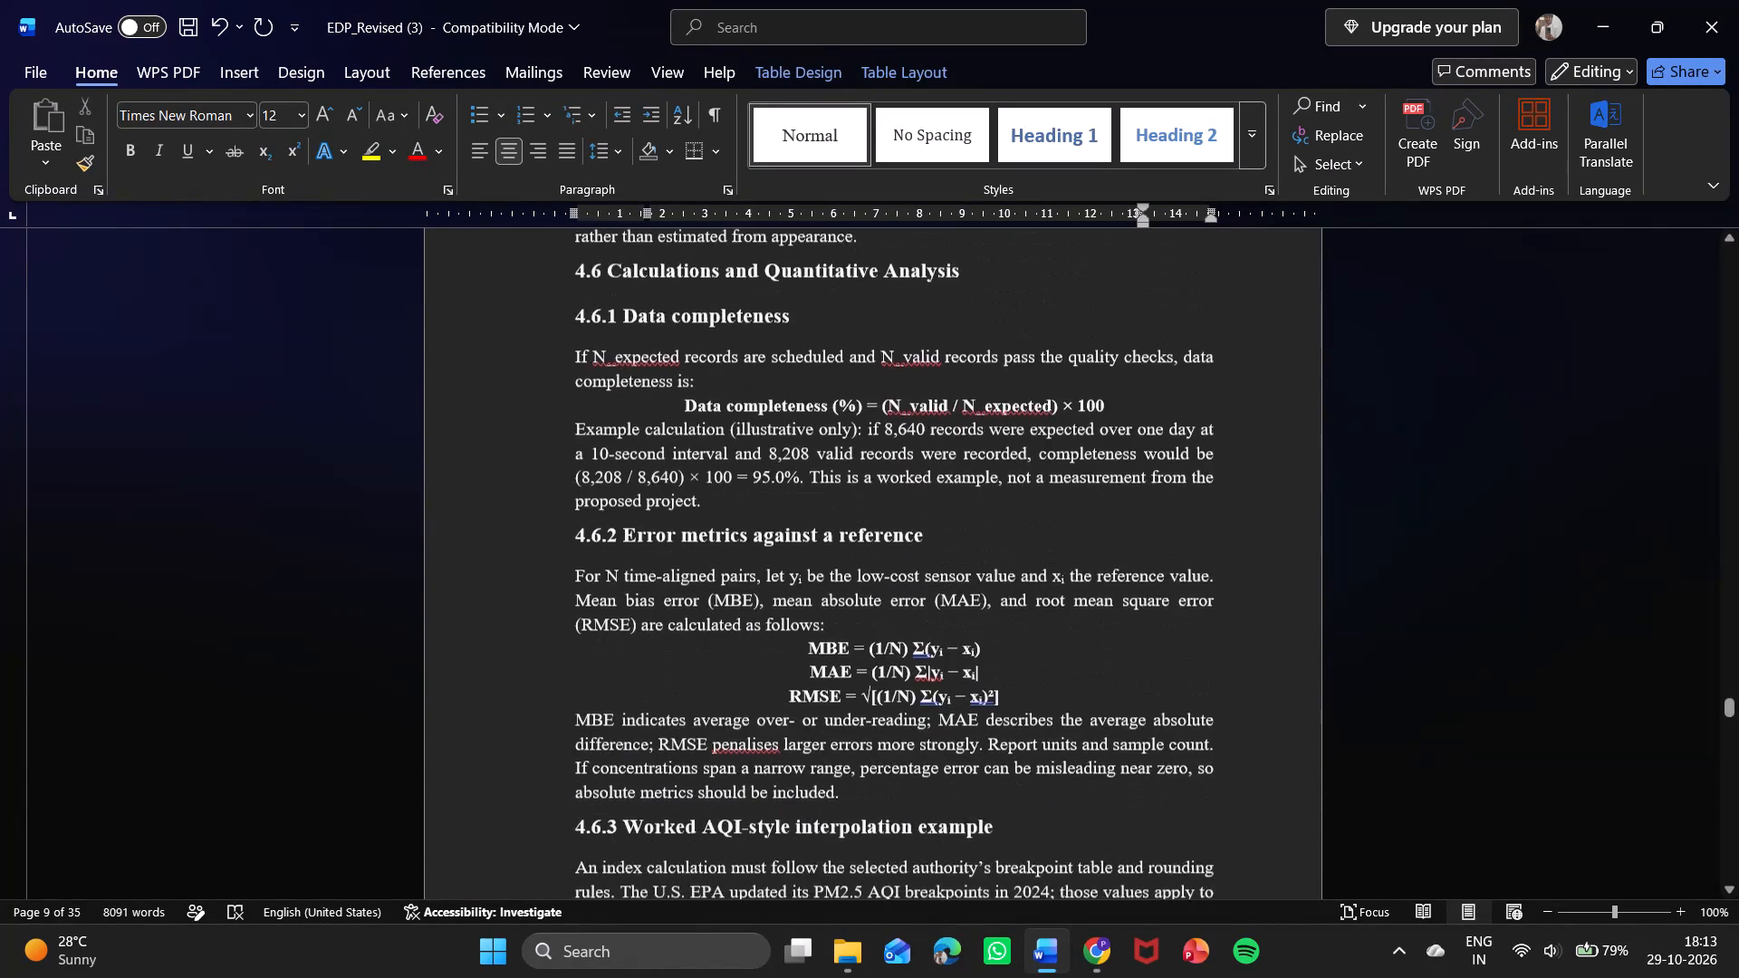
{"action": "scroll", "coordinate": [1068, 607], "scroll_direction": "down", "scroll_amount": 6}
{"action": "scroll", "coordinate": [1068, 607], "scroll_direction": "up", "scroll_amount": 1}
{"action": "scroll", "coordinate": [1068, 607], "scroll_direction": "down", "scroll_amount": 1}
{"action": "scroll", "coordinate": [1068, 607], "scroll_direction": "up", "scroll_amount": 1}
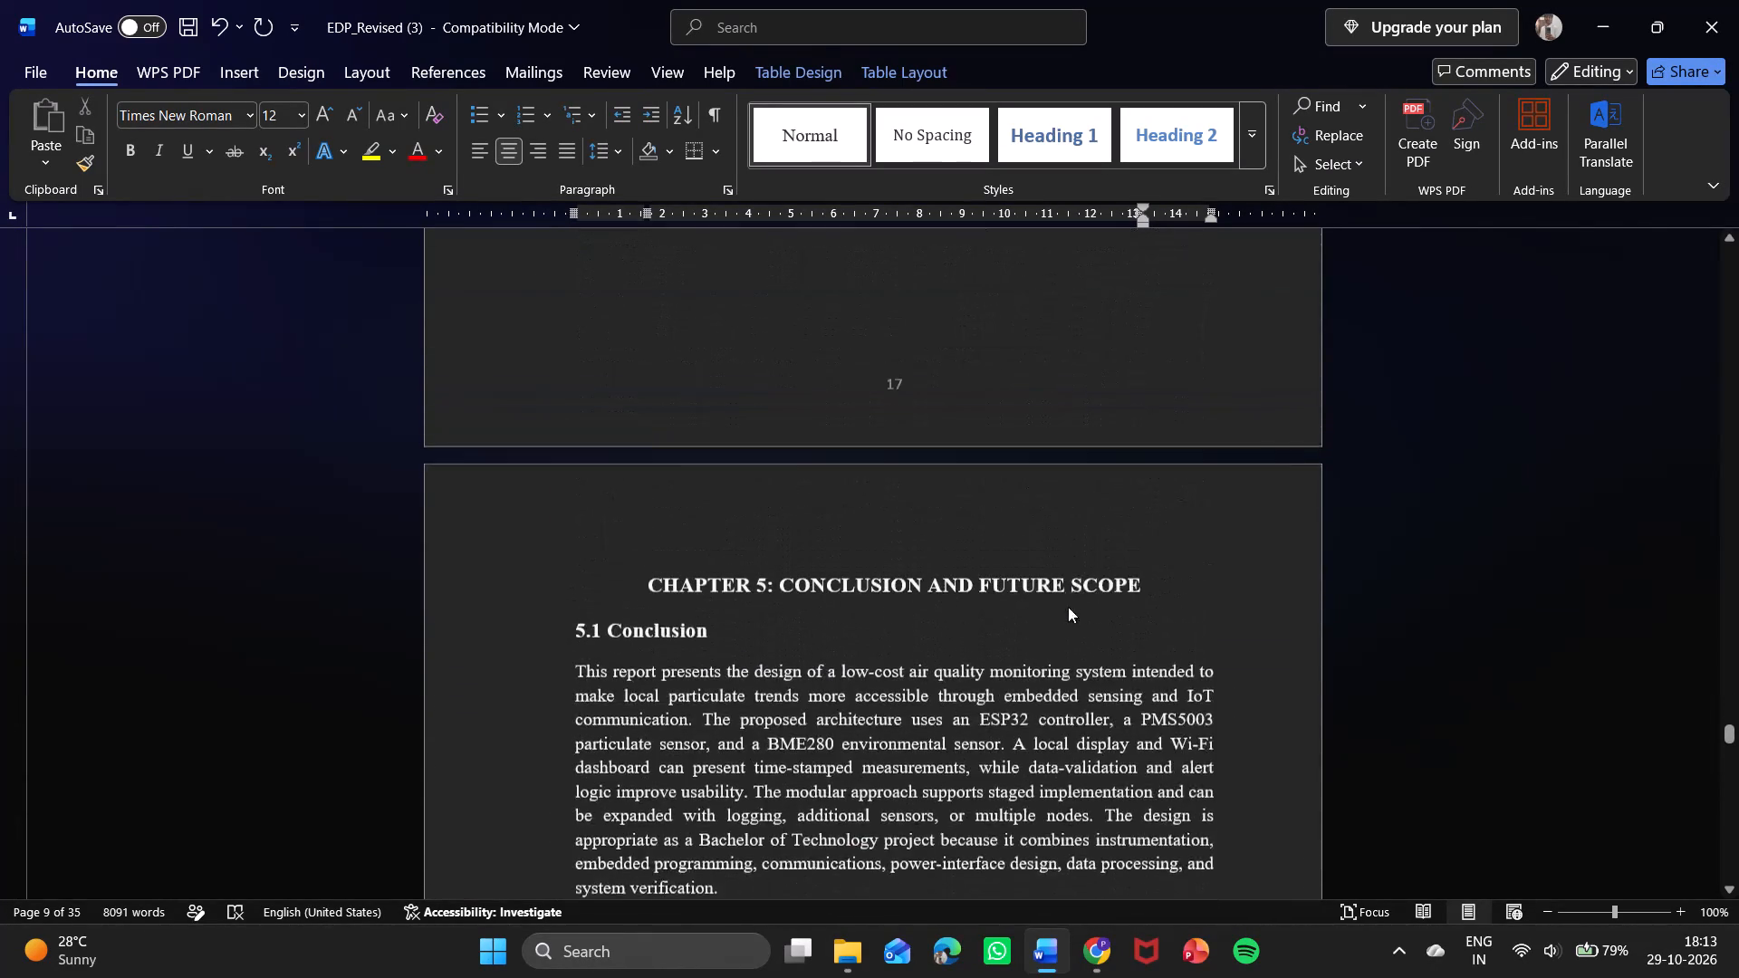
{"action": "scroll", "coordinate": [1068, 607], "scroll_direction": "up", "scroll_amount": 4}
{"action": "scroll", "coordinate": [1068, 607], "scroll_direction": "down", "scroll_amount": 1}
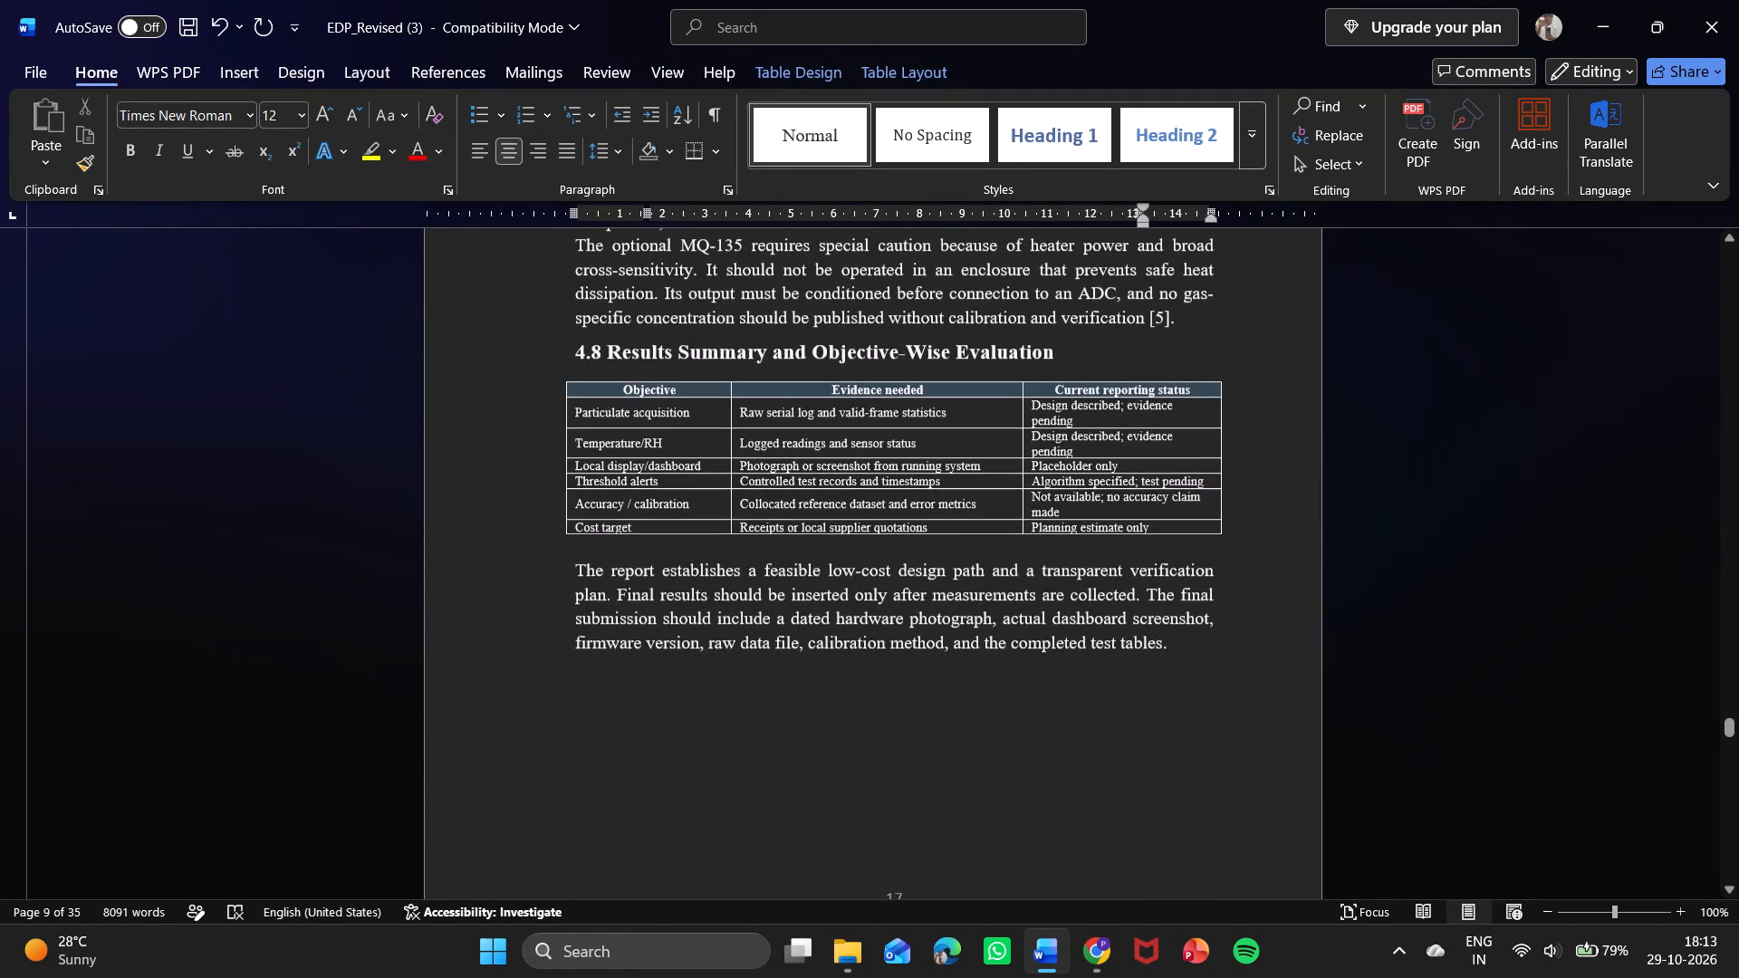
{"action": "scroll", "coordinate": [1068, 607], "scroll_direction": "down", "scroll_amount": 20}
{"action": "scroll", "coordinate": [1068, 607], "scroll_direction": "down", "scroll_amount": 1}
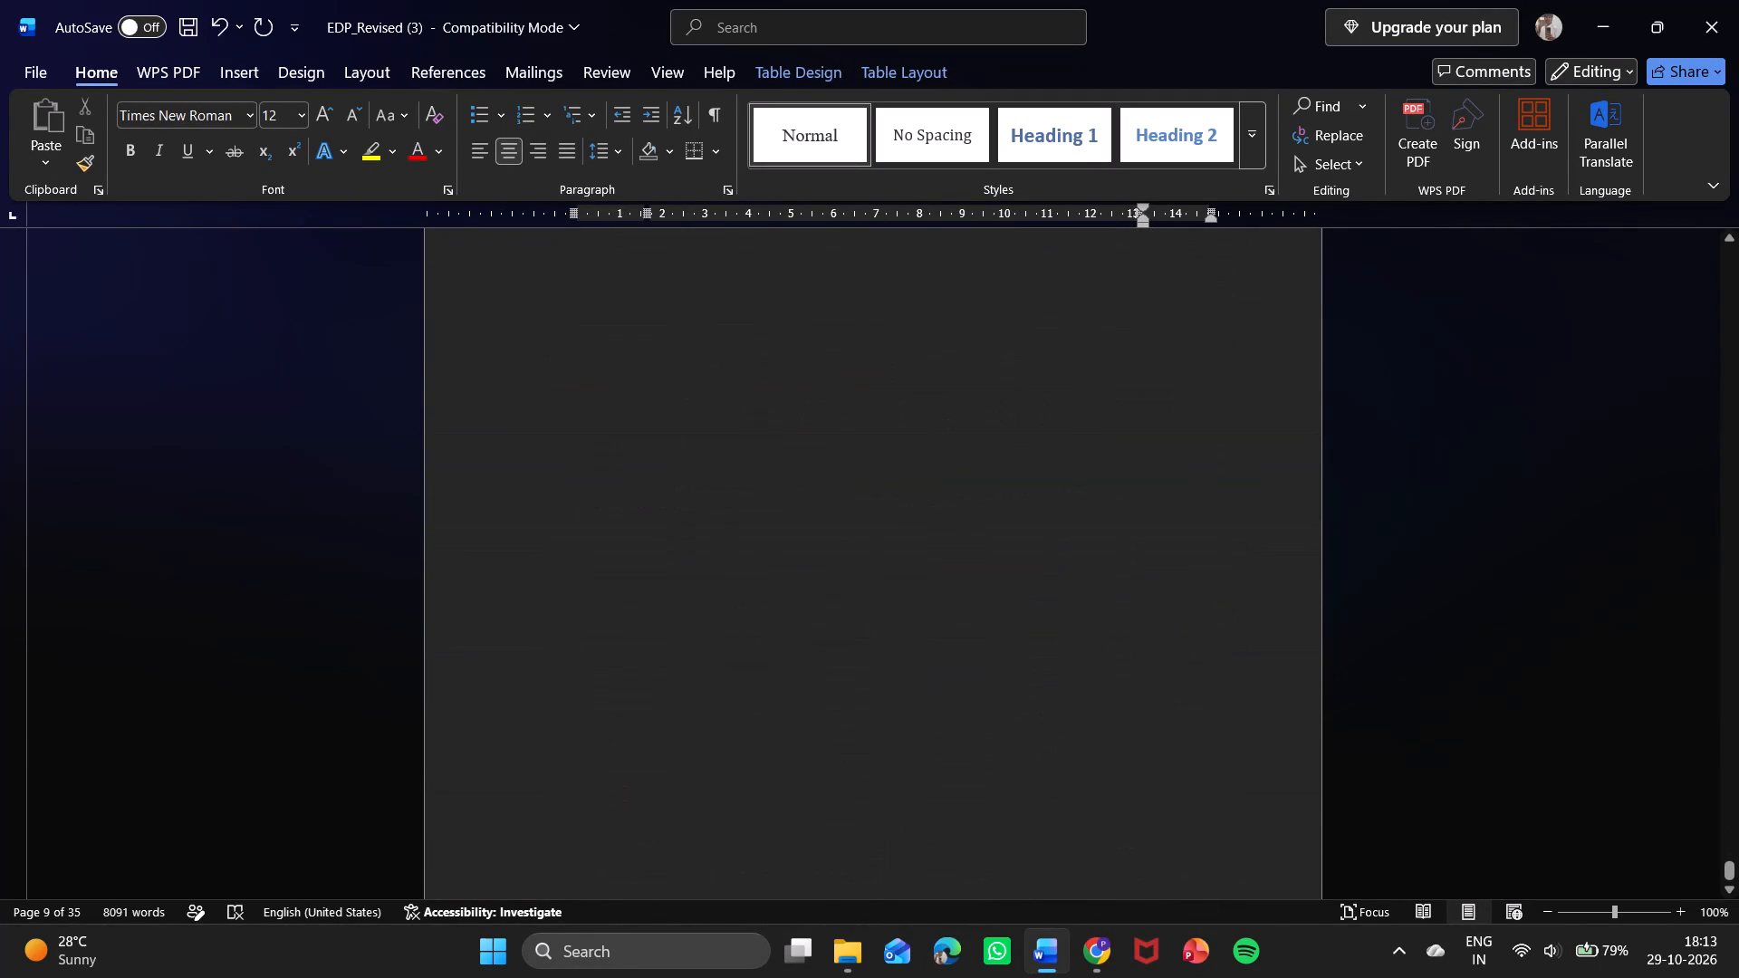
{"action": "scroll", "coordinate": [1197, 254], "scroll_direction": "down", "scroll_amount": 9}
{"action": "scroll", "coordinate": [1197, 254], "scroll_direction": "up", "scroll_amount": 20}
{"action": "scroll", "coordinate": [1197, 254], "scroll_direction": "up", "scroll_amount": 2}
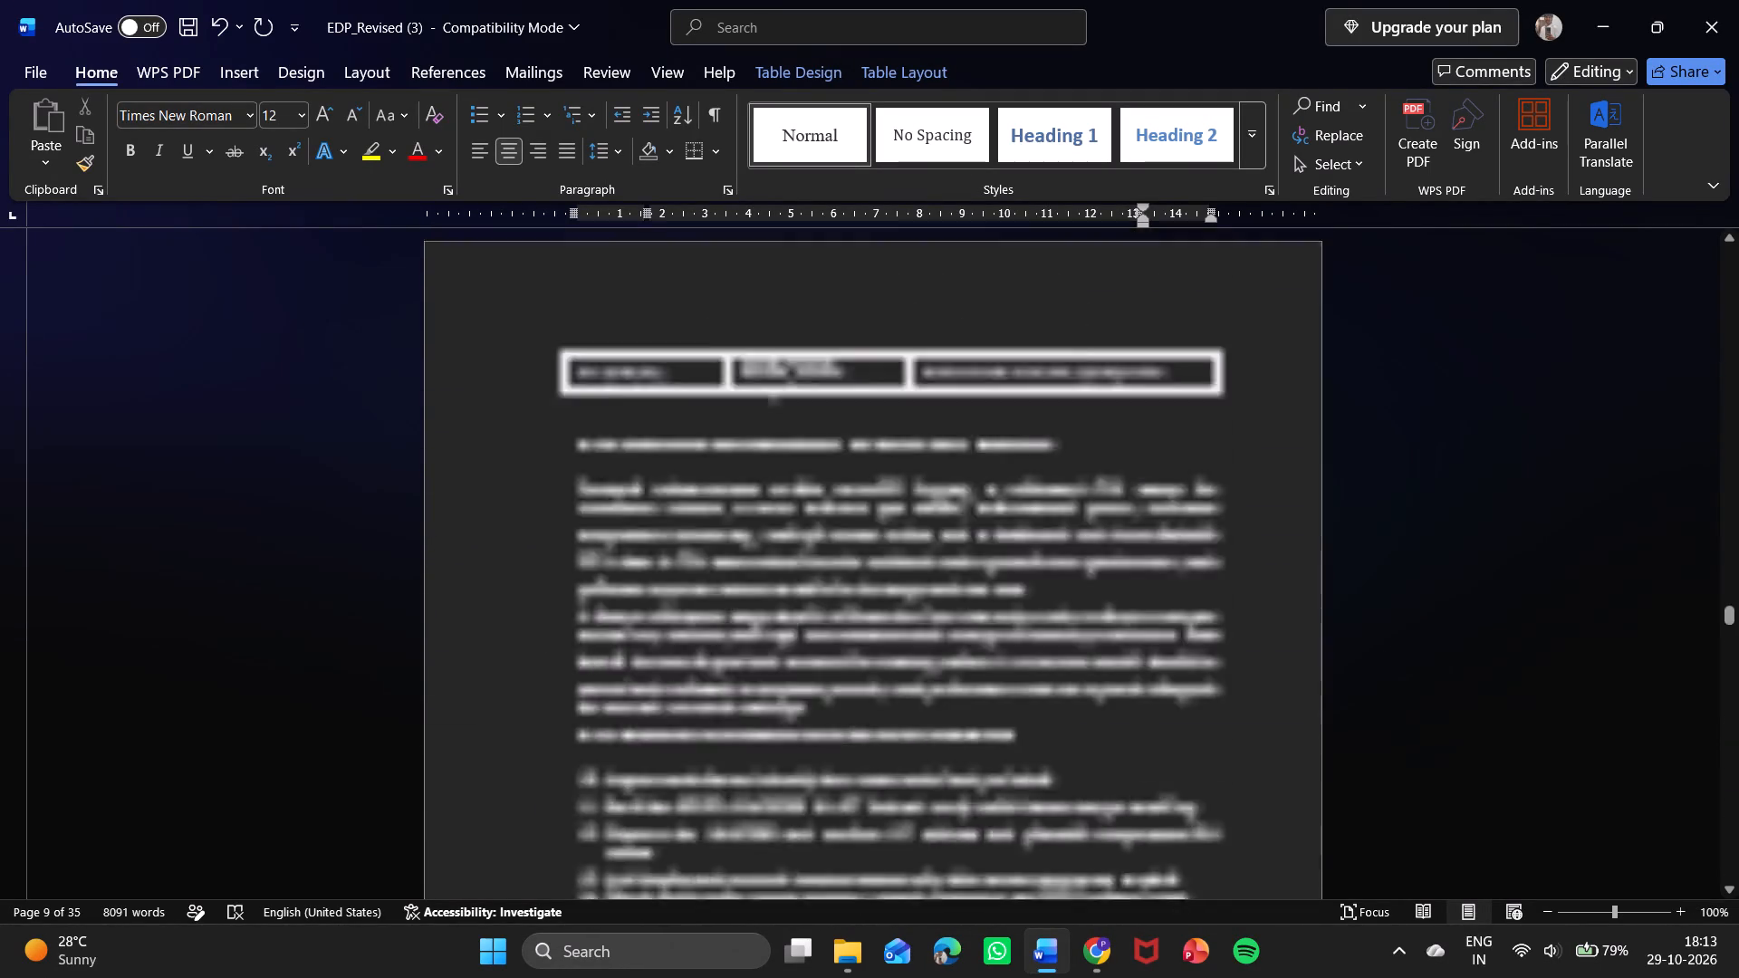
{"action": "scroll", "coordinate": [1197, 254], "scroll_direction": "up", "scroll_amount": 20}
{"action": "scroll", "coordinate": [1197, 254], "scroll_direction": "up", "scroll_amount": 5}
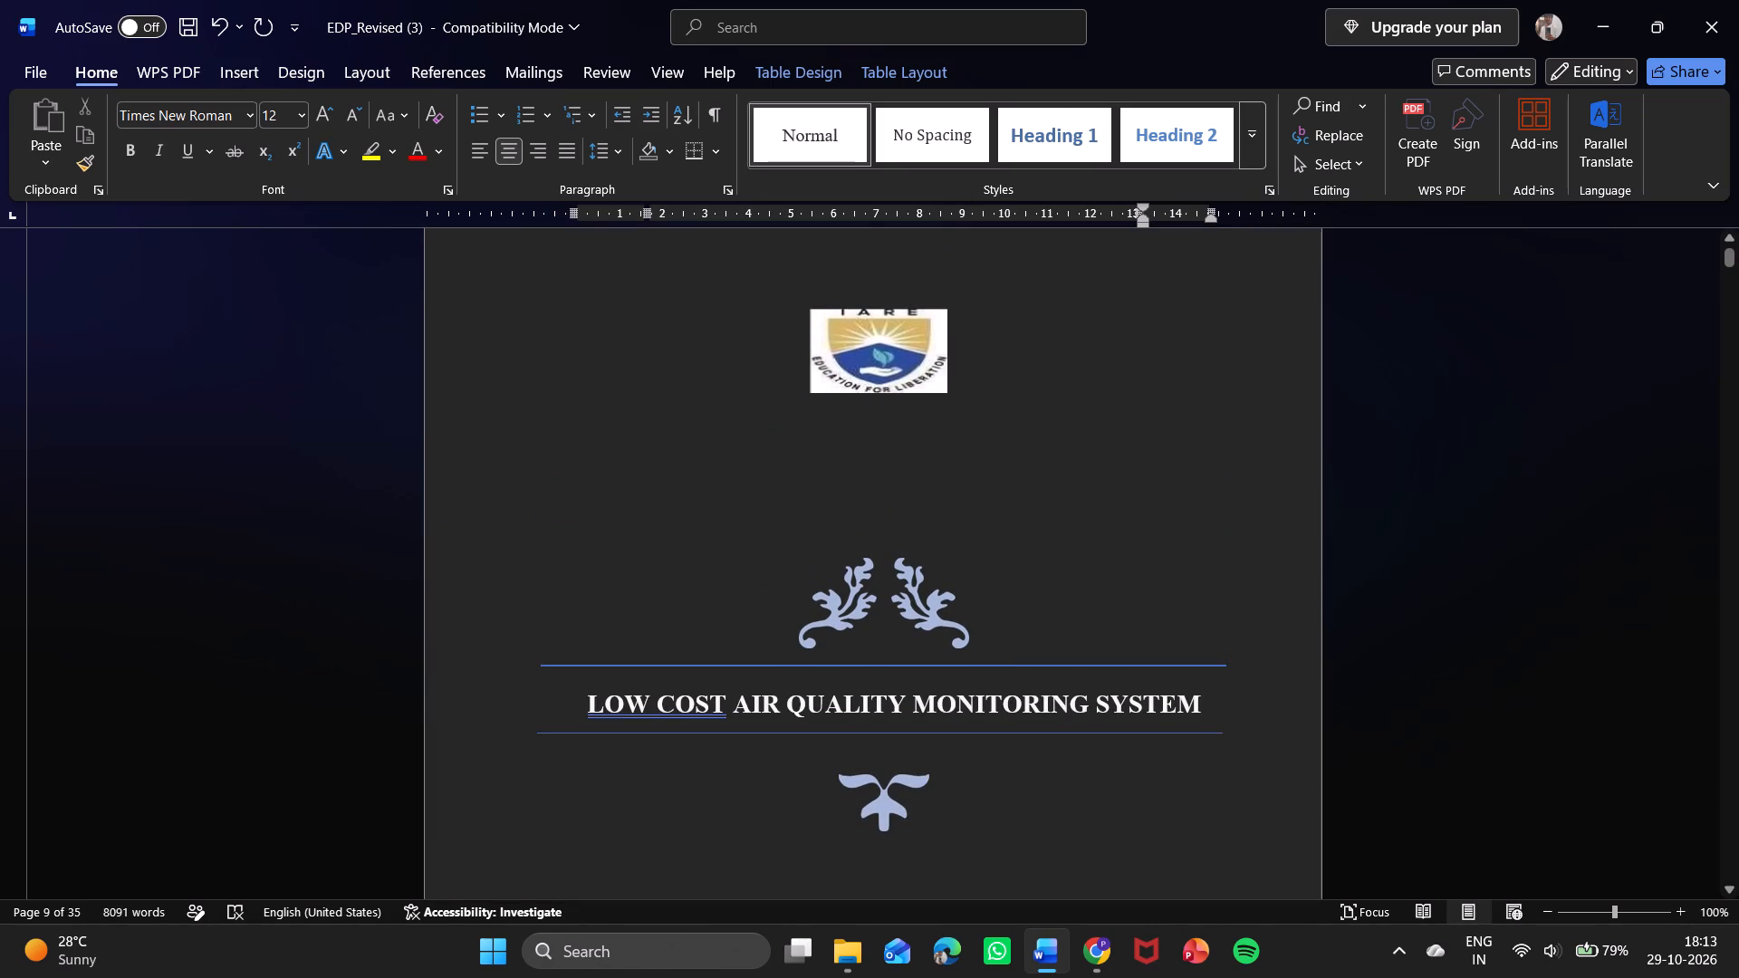
{"action": "left_click", "coordinate": [898, 376]}
{"action": "left_click", "coordinate": [898, 491]}
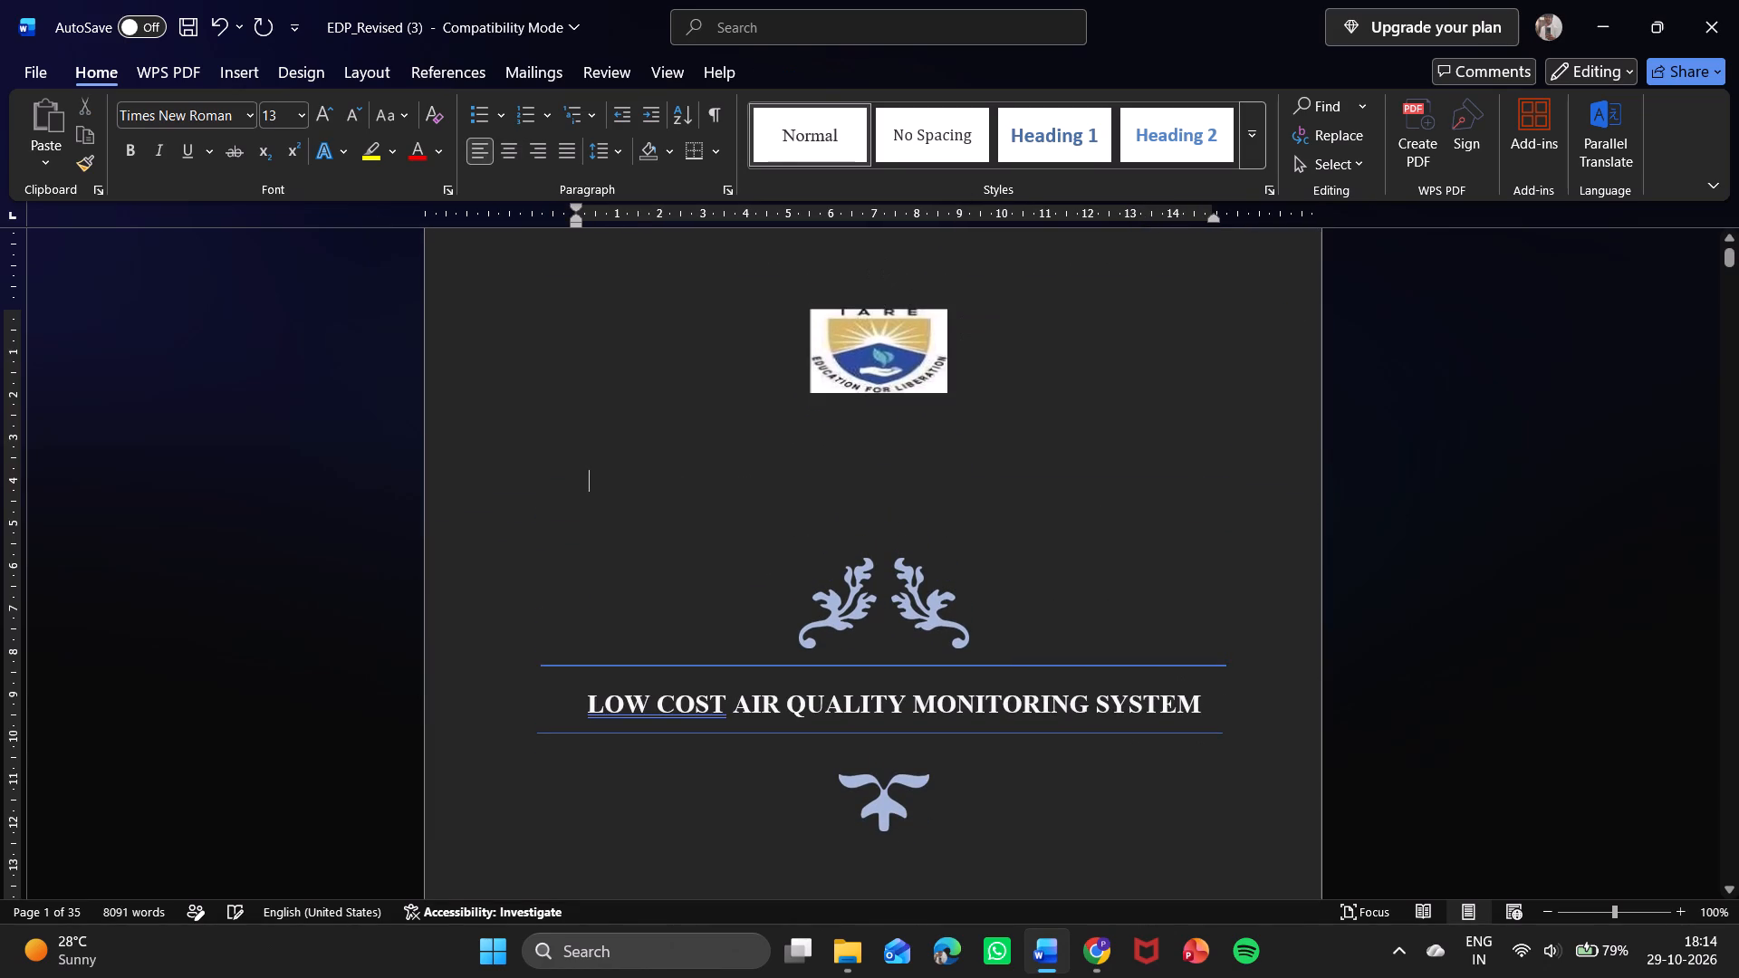
{"action": "scroll", "coordinate": [906, 477], "scroll_direction": "down", "scroll_amount": 5}
{"action": "scroll", "coordinate": [906, 477], "scroll_direction": "up", "scroll_amount": 2}
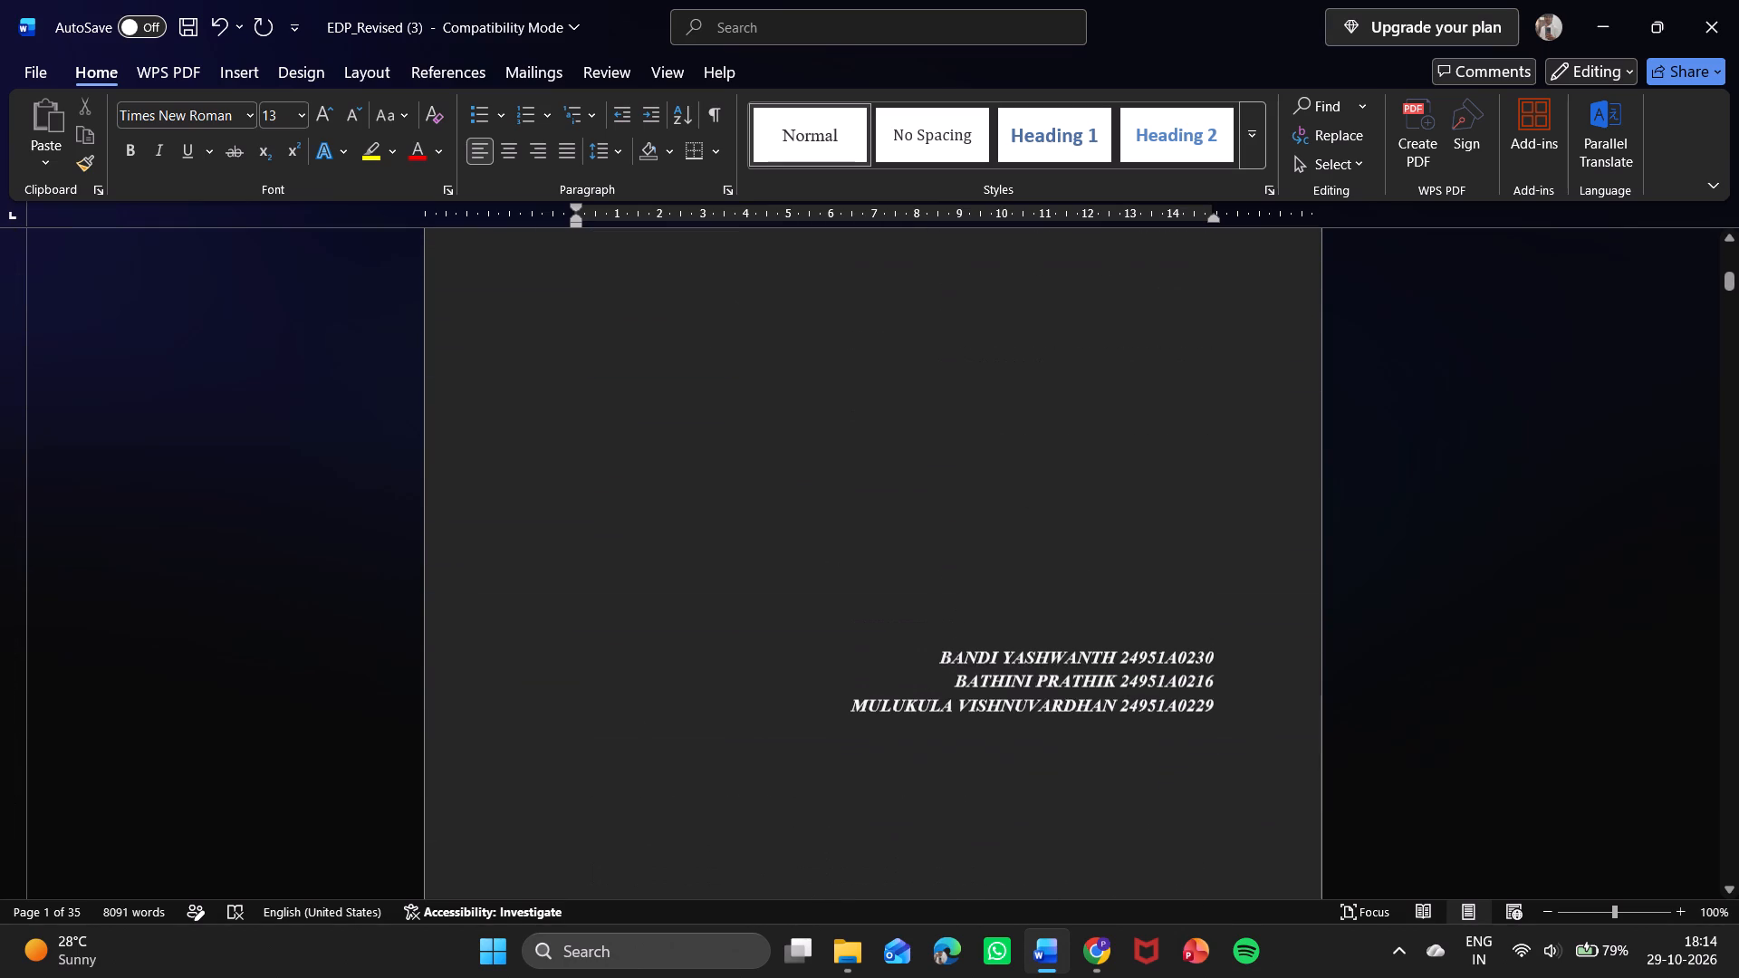
Start exporting the report as a PDF and name the file EDP INTERNAL.
{"action": "left_click", "coordinate": [57, 76]}
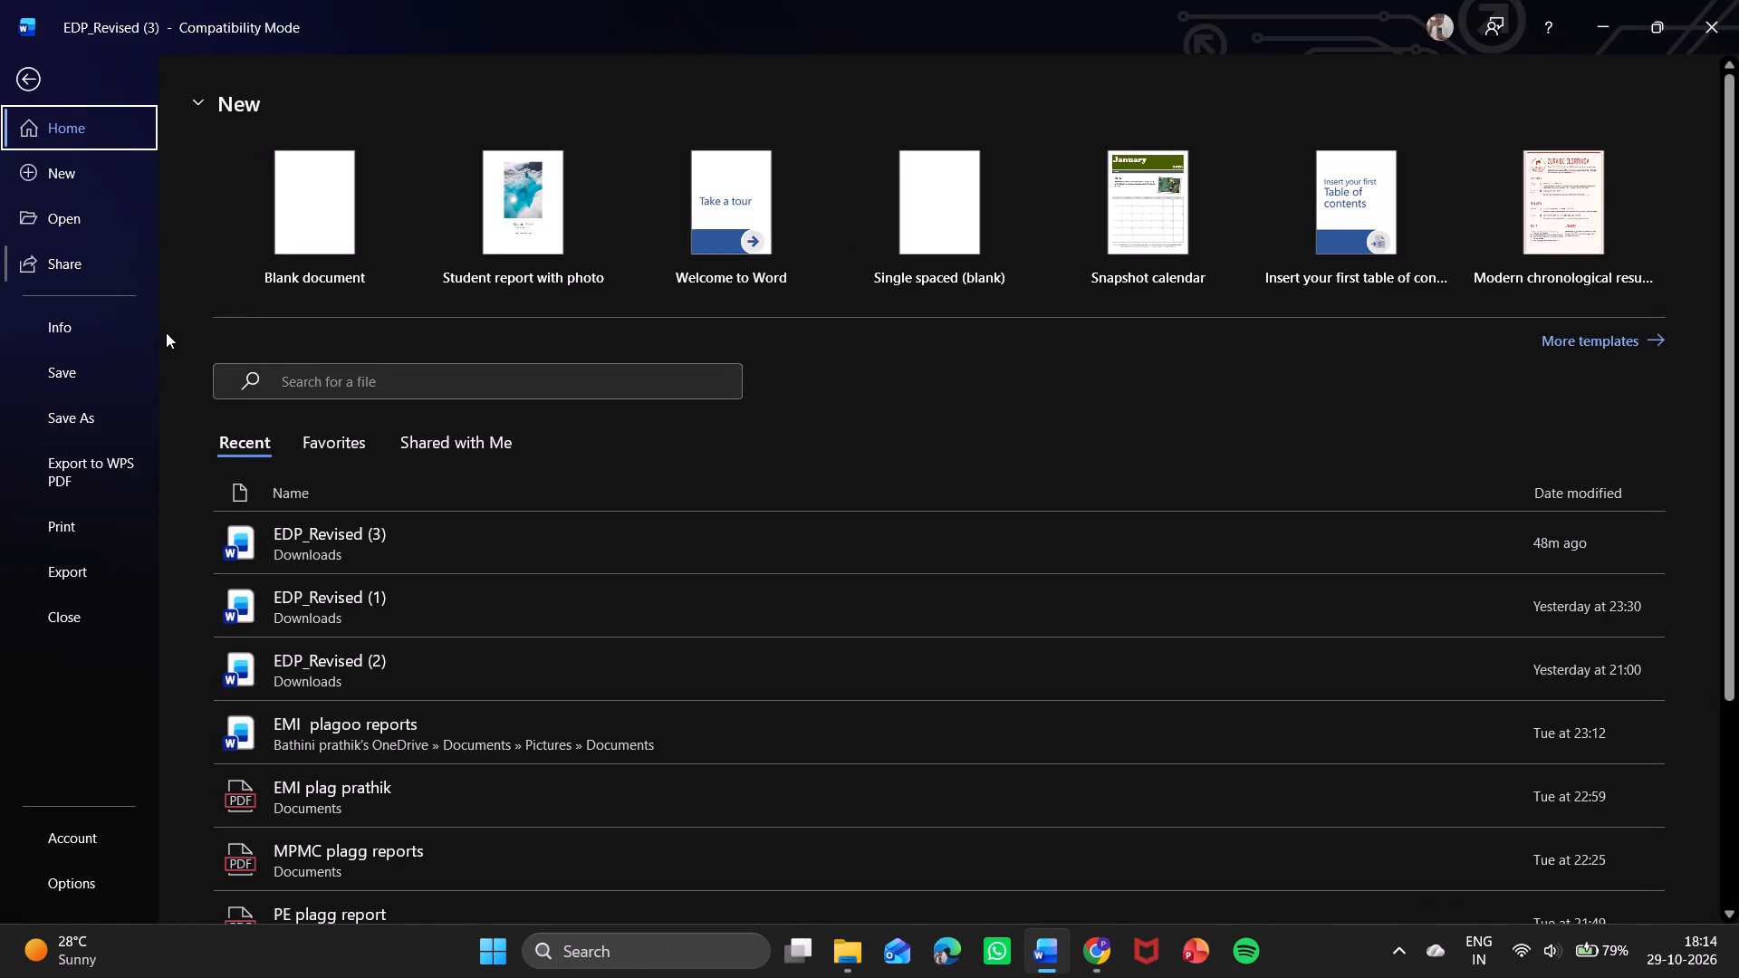
{"action": "left_click", "coordinate": [70, 557]}
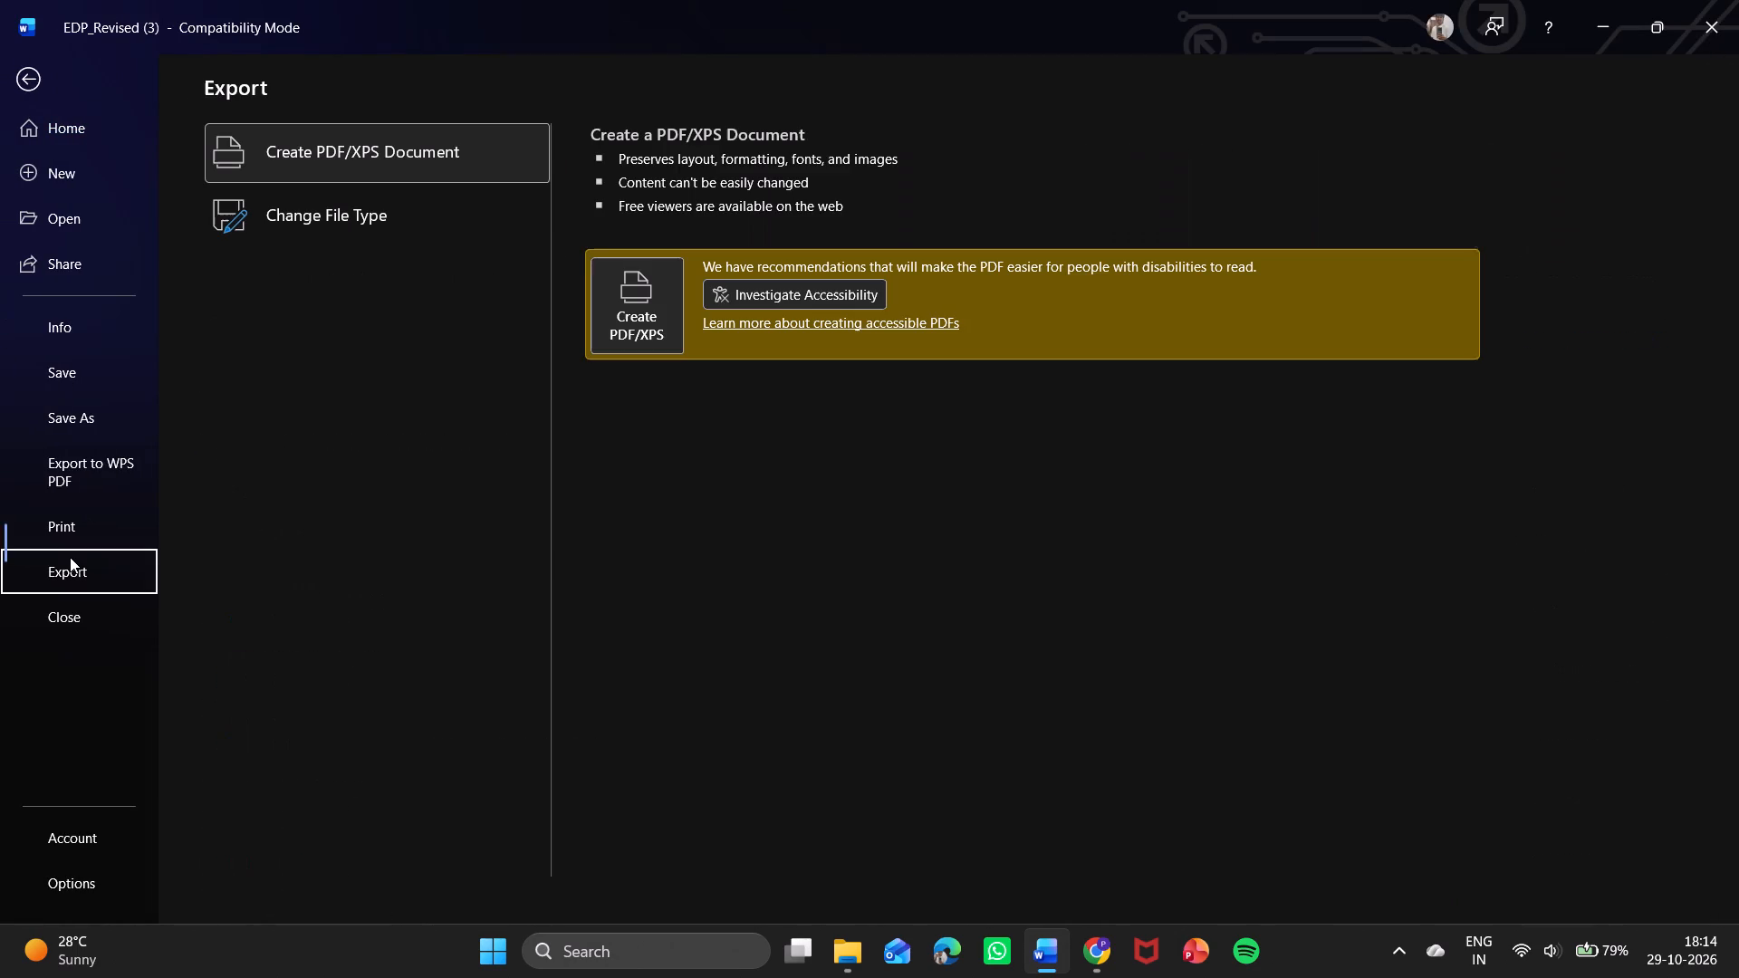
{"action": "left_click", "coordinate": [627, 309]}
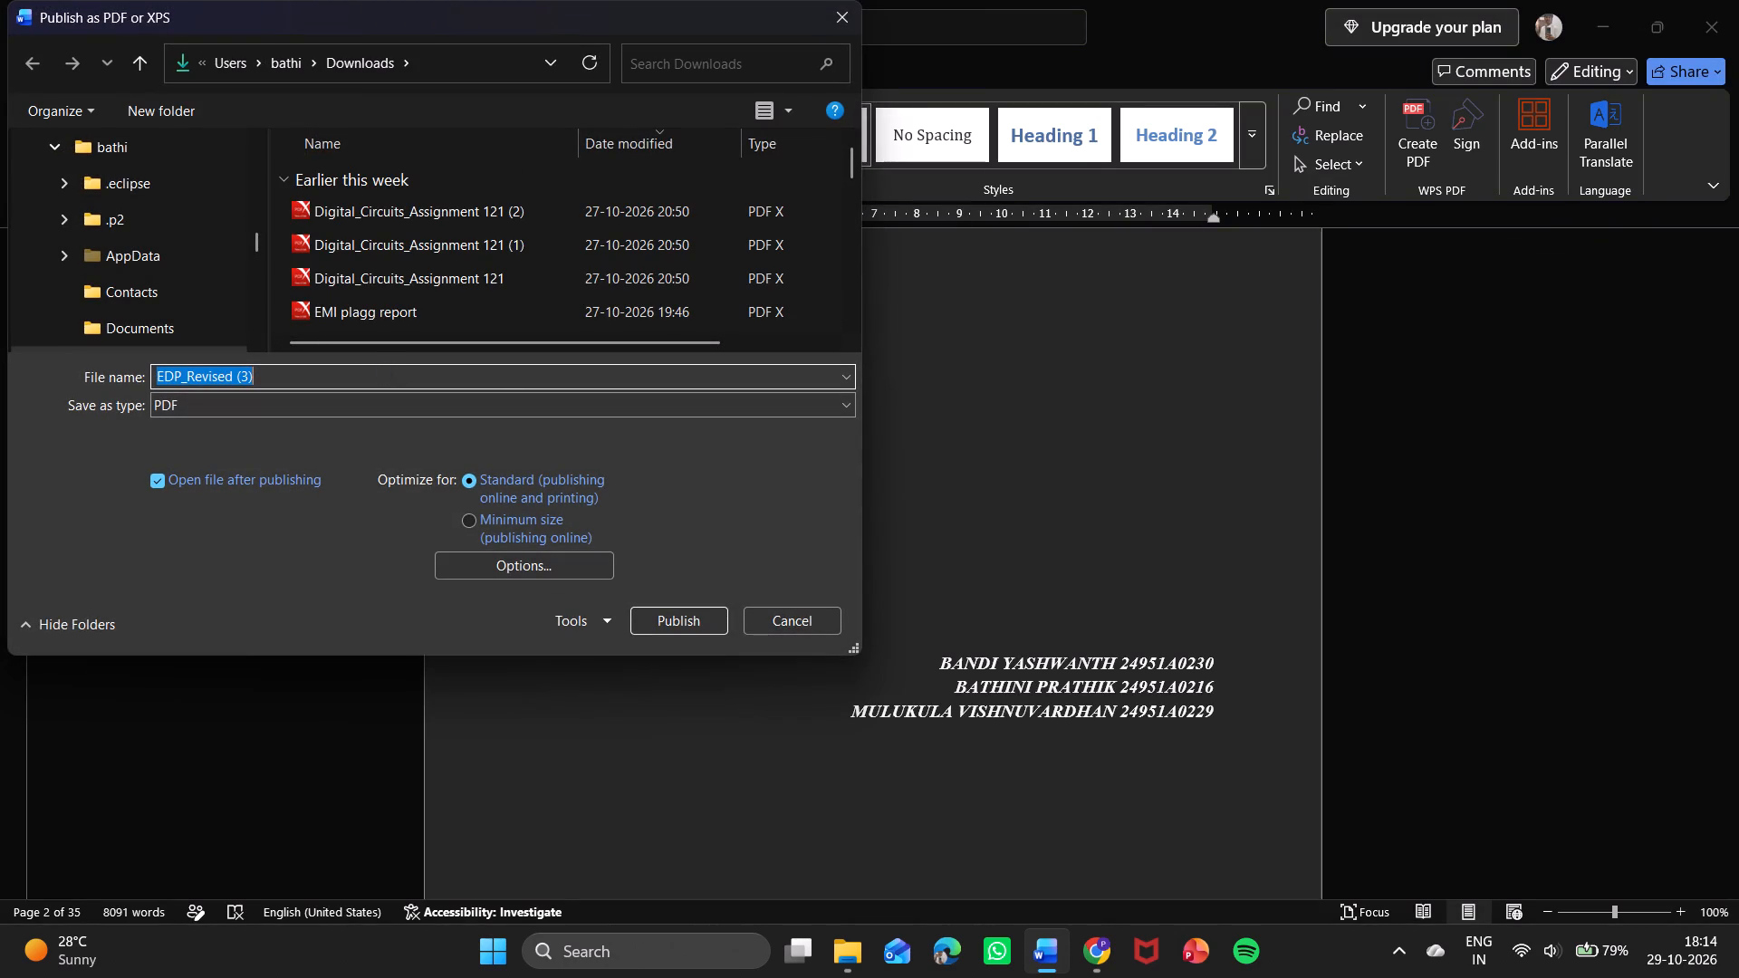
{"action": "left_click", "coordinate": [373, 382]}
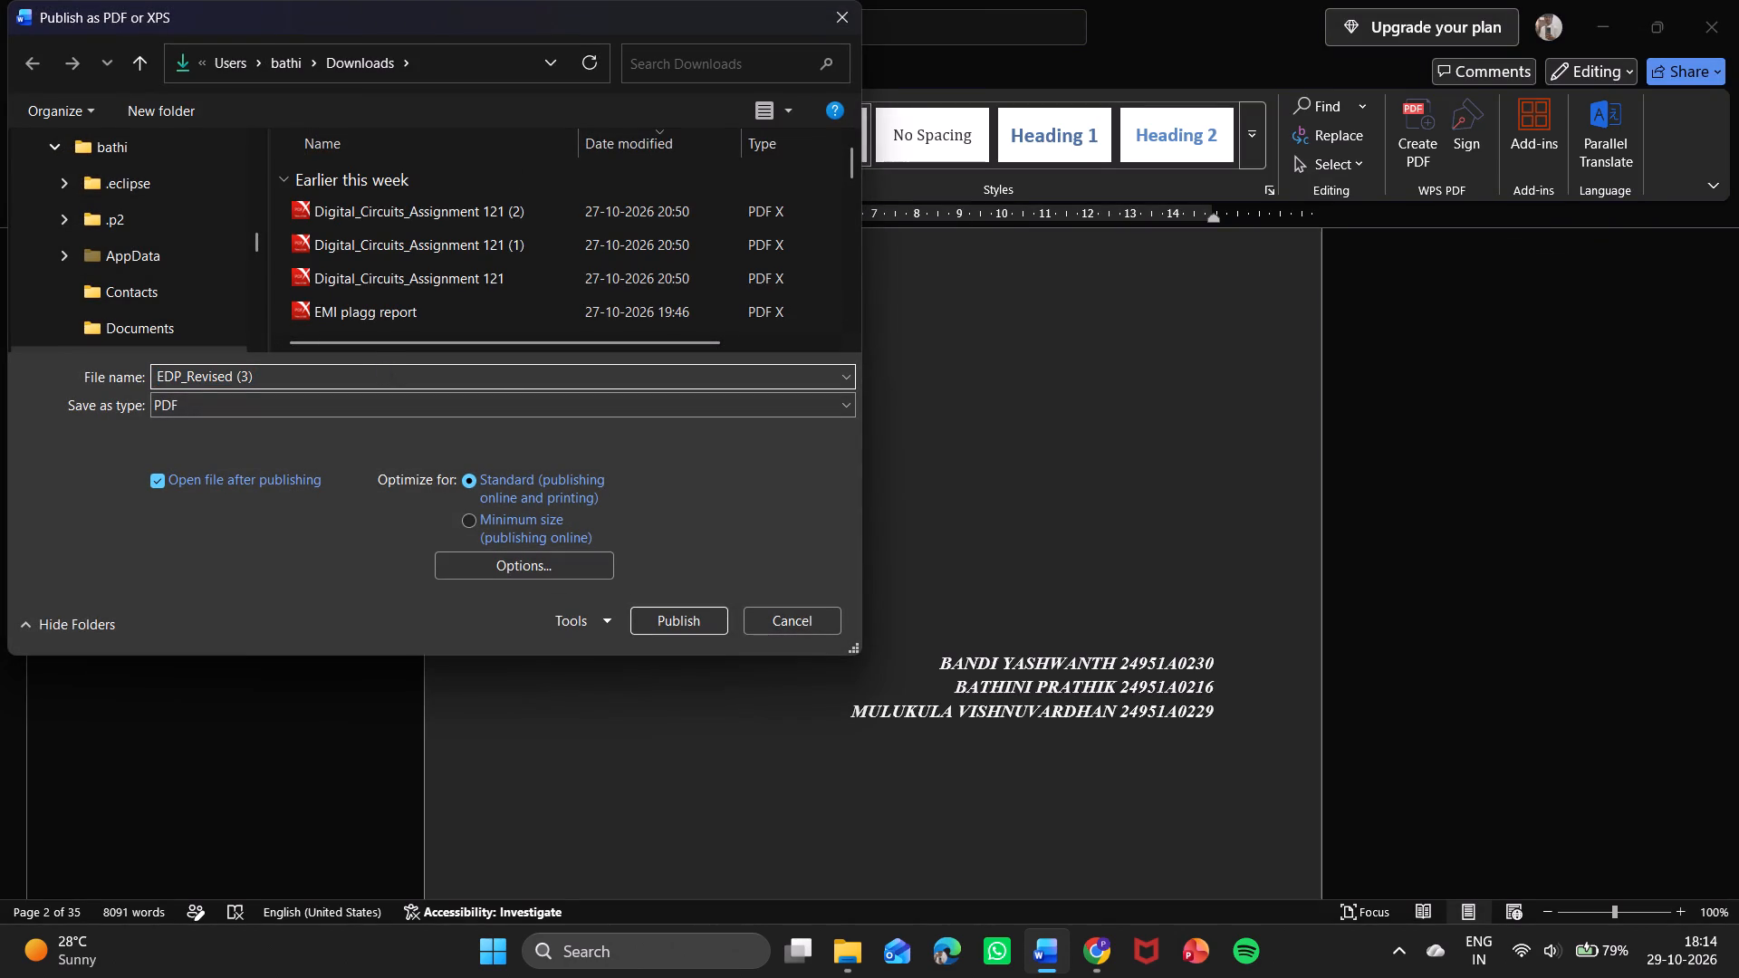
{"action": "key", "text": "BackSpace"}
{"action": "key", "text": "BackSpace"}
{"action": "key", "text": "BackSpace"}
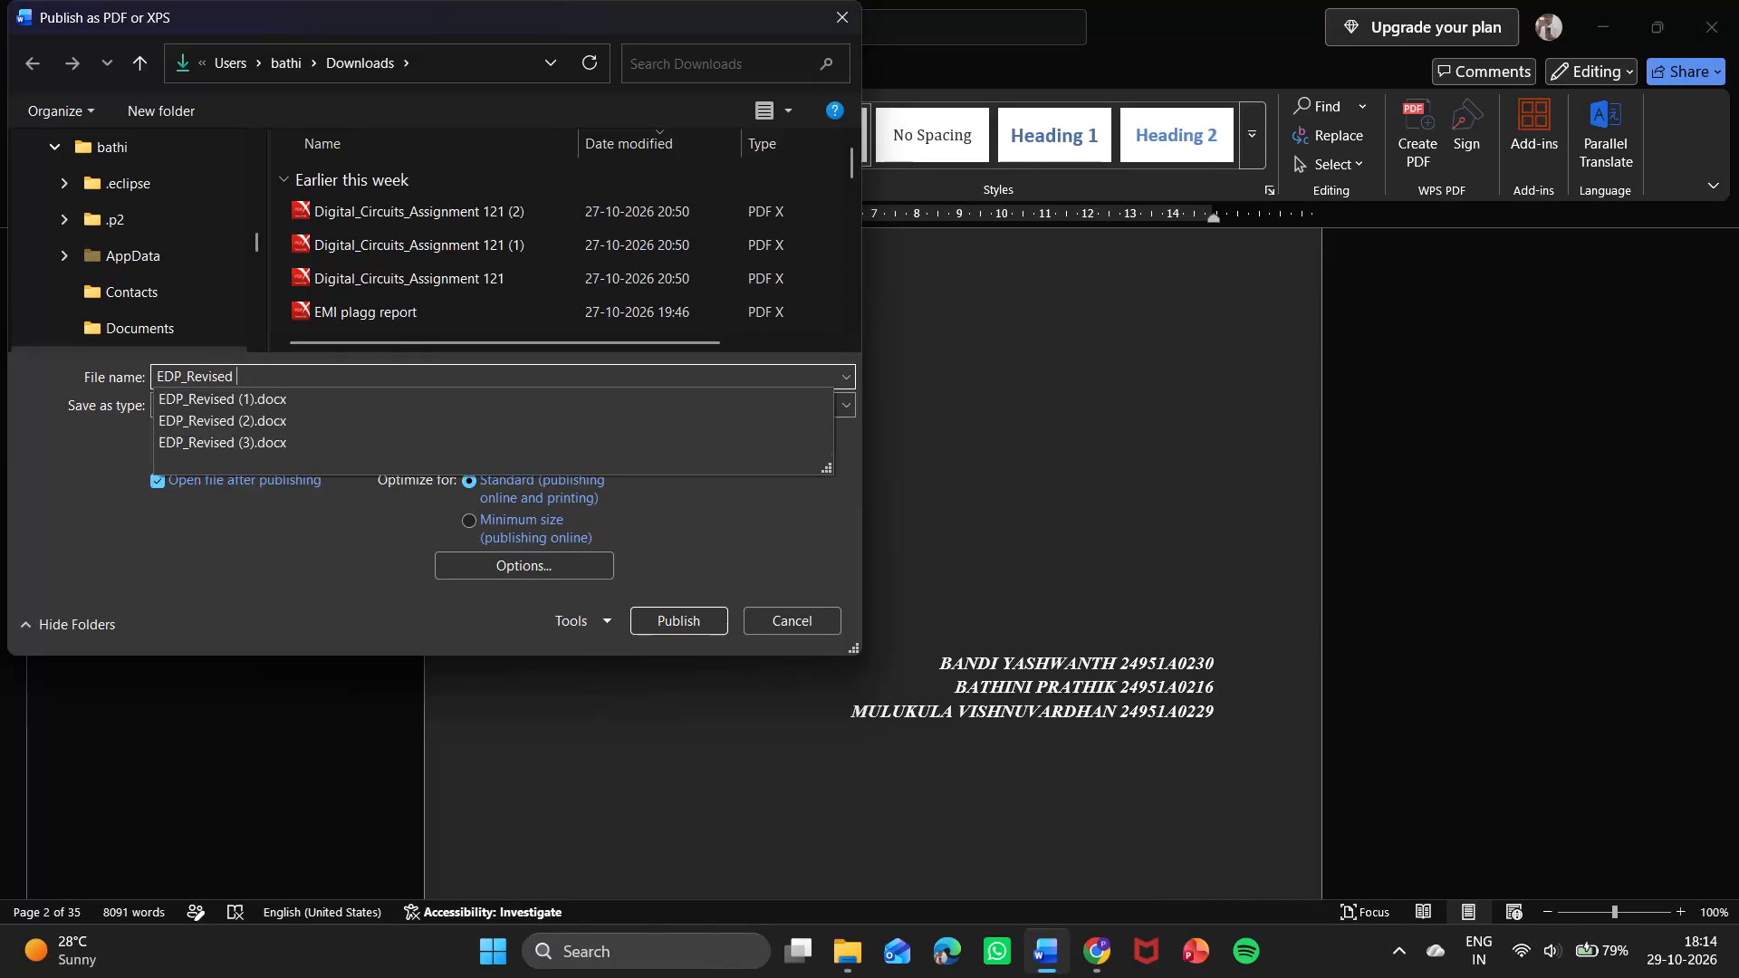
{"action": "key", "text": "BackSpace"}
{"action": "key", "text": "BackSpace"}
{"action": "key", "text": "BackSpace"}
{"action": "key", "text": "BackSpace"}
{"action": "key", "text": "BackSpace"}
{"action": "key", "text": "BackSpace"}
{"action": "key", "text": "BackSpace"}
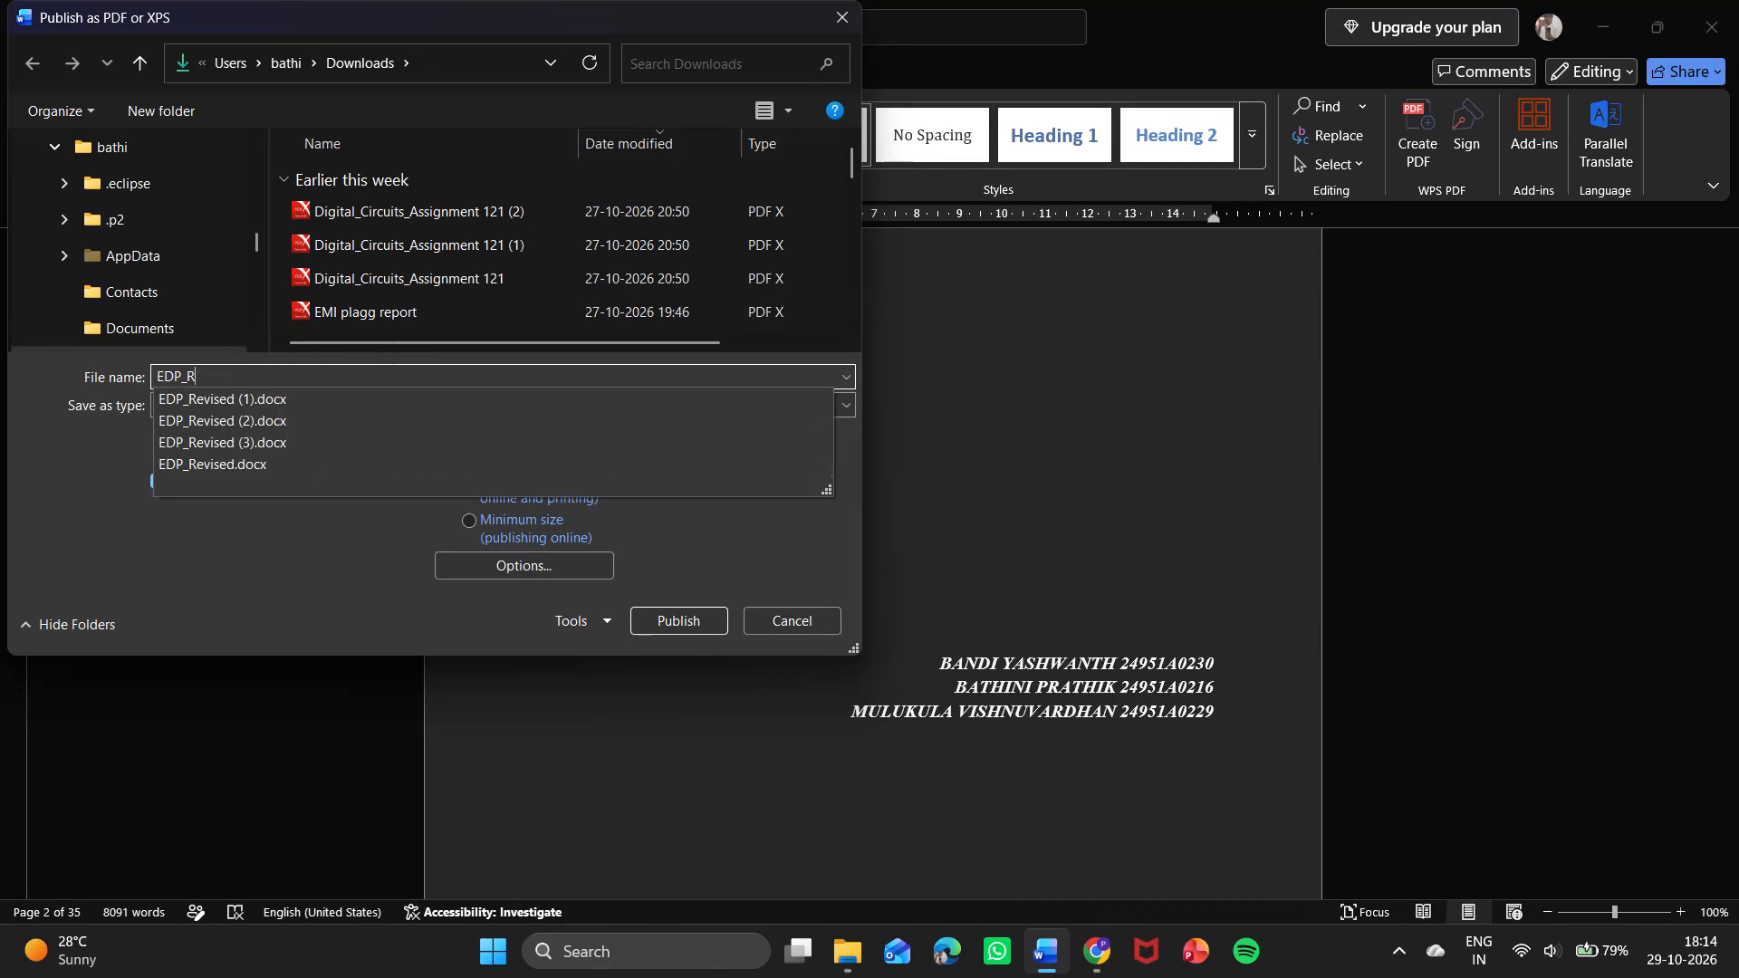
{"action": "key", "text": "BackSpace"}
{"action": "key", "text": "BackSpace"}
{"action": "key", "text": "space"}
{"action": "type", "text": "INTERN"}
{"action": "key", "text": "BackSpace"}
{"action": "key", "text": "BackSpace"}
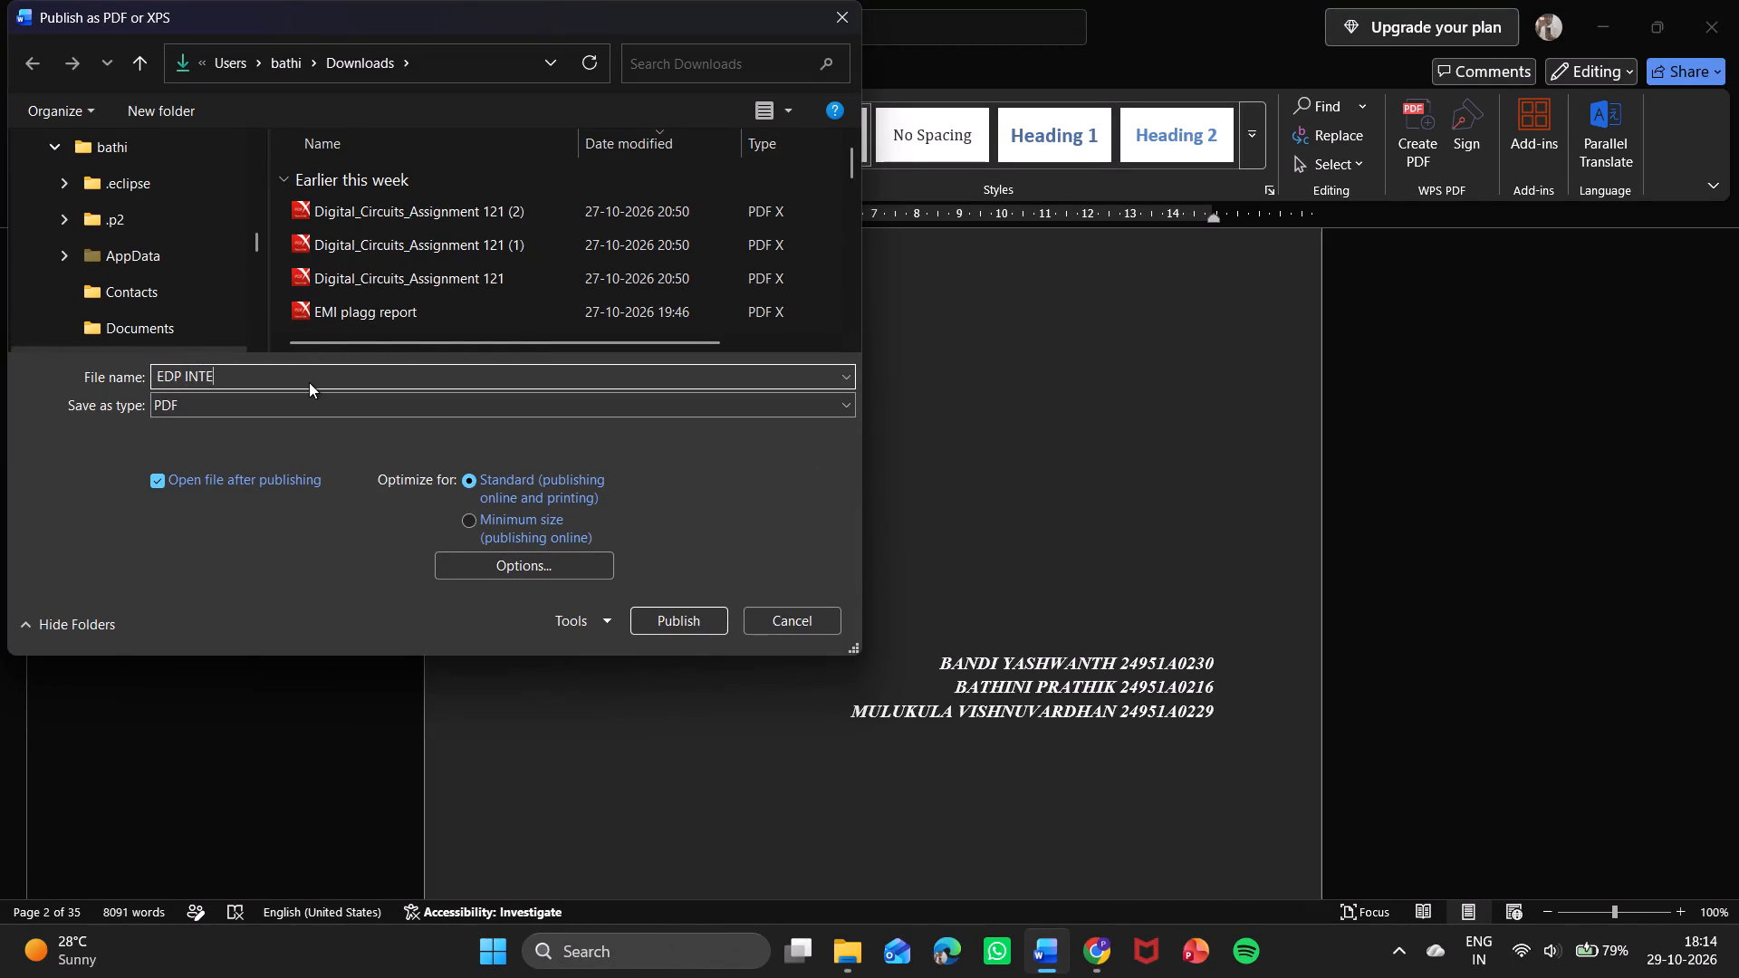
{"action": "key", "text": "BackSpace"}
{"action": "key", "text": "BackSpace"}
{"action": "key", "text": "BackSpace"}
{"action": "type", "text": "NTERMN"}
{"action": "key", "text": "BackSpace"}
{"action": "key", "text": "BackSpace"}
{"action": "type", "text": "NAL"}
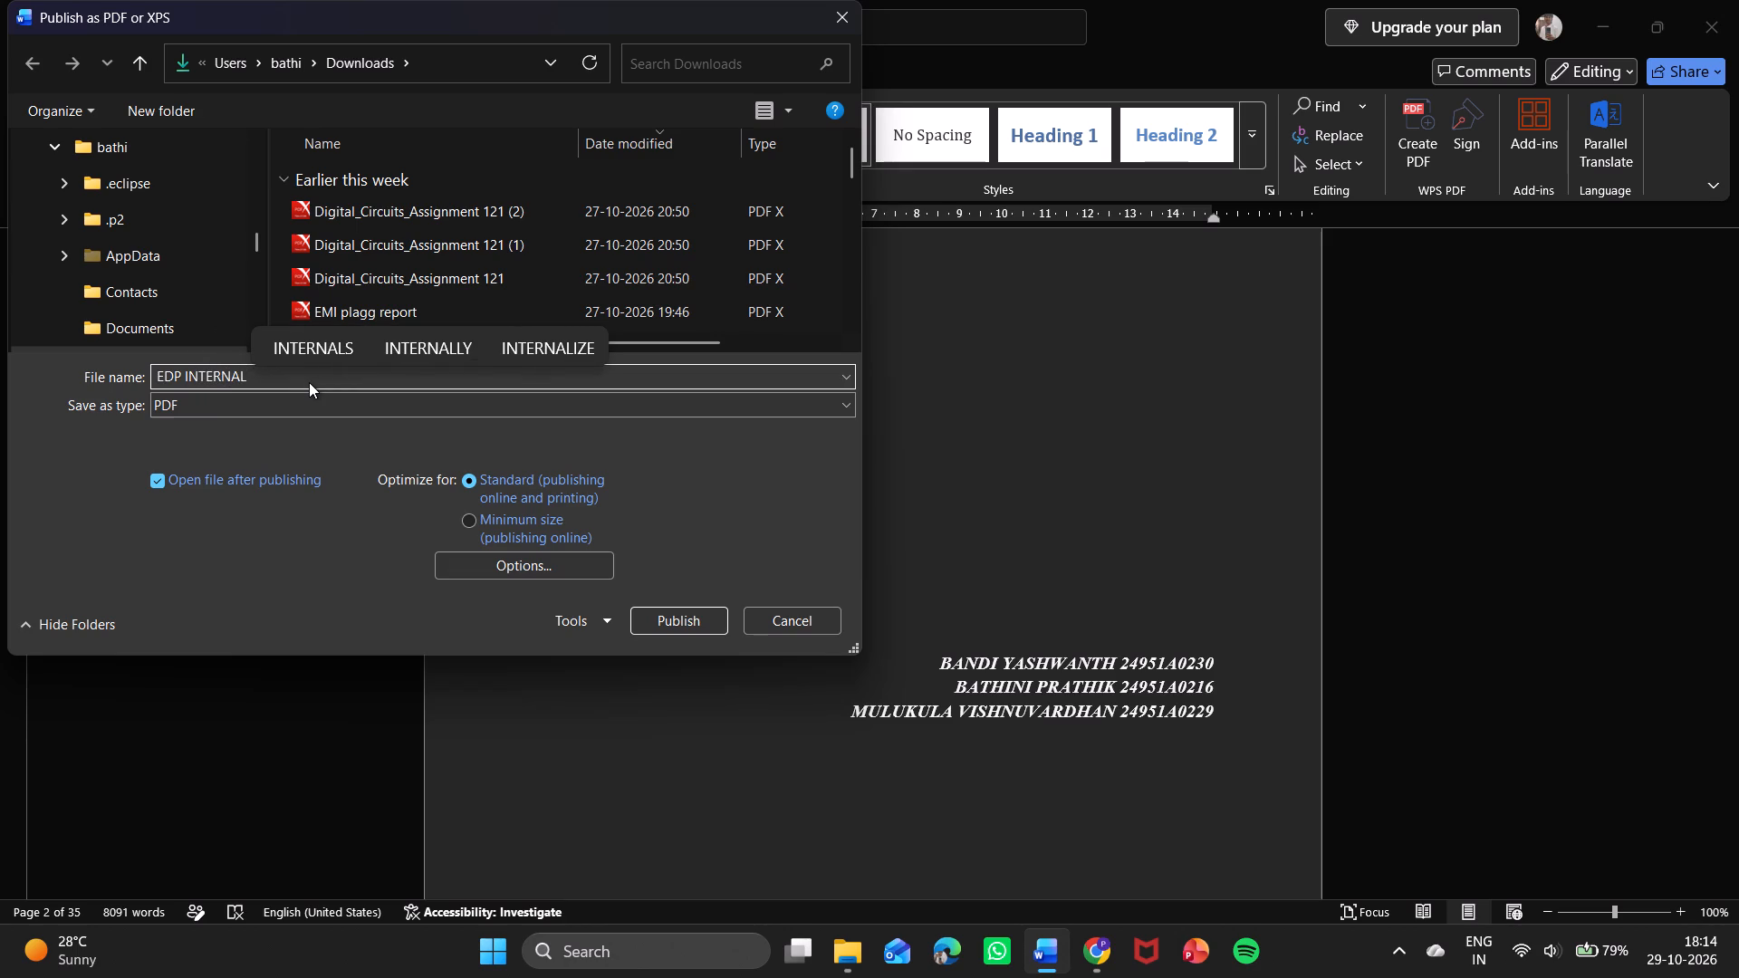
Choose the Downloads folder as the destination and publish the PDF.
{"action": "scroll", "coordinate": [148, 253], "scroll_direction": "up", "scroll_amount": 2}
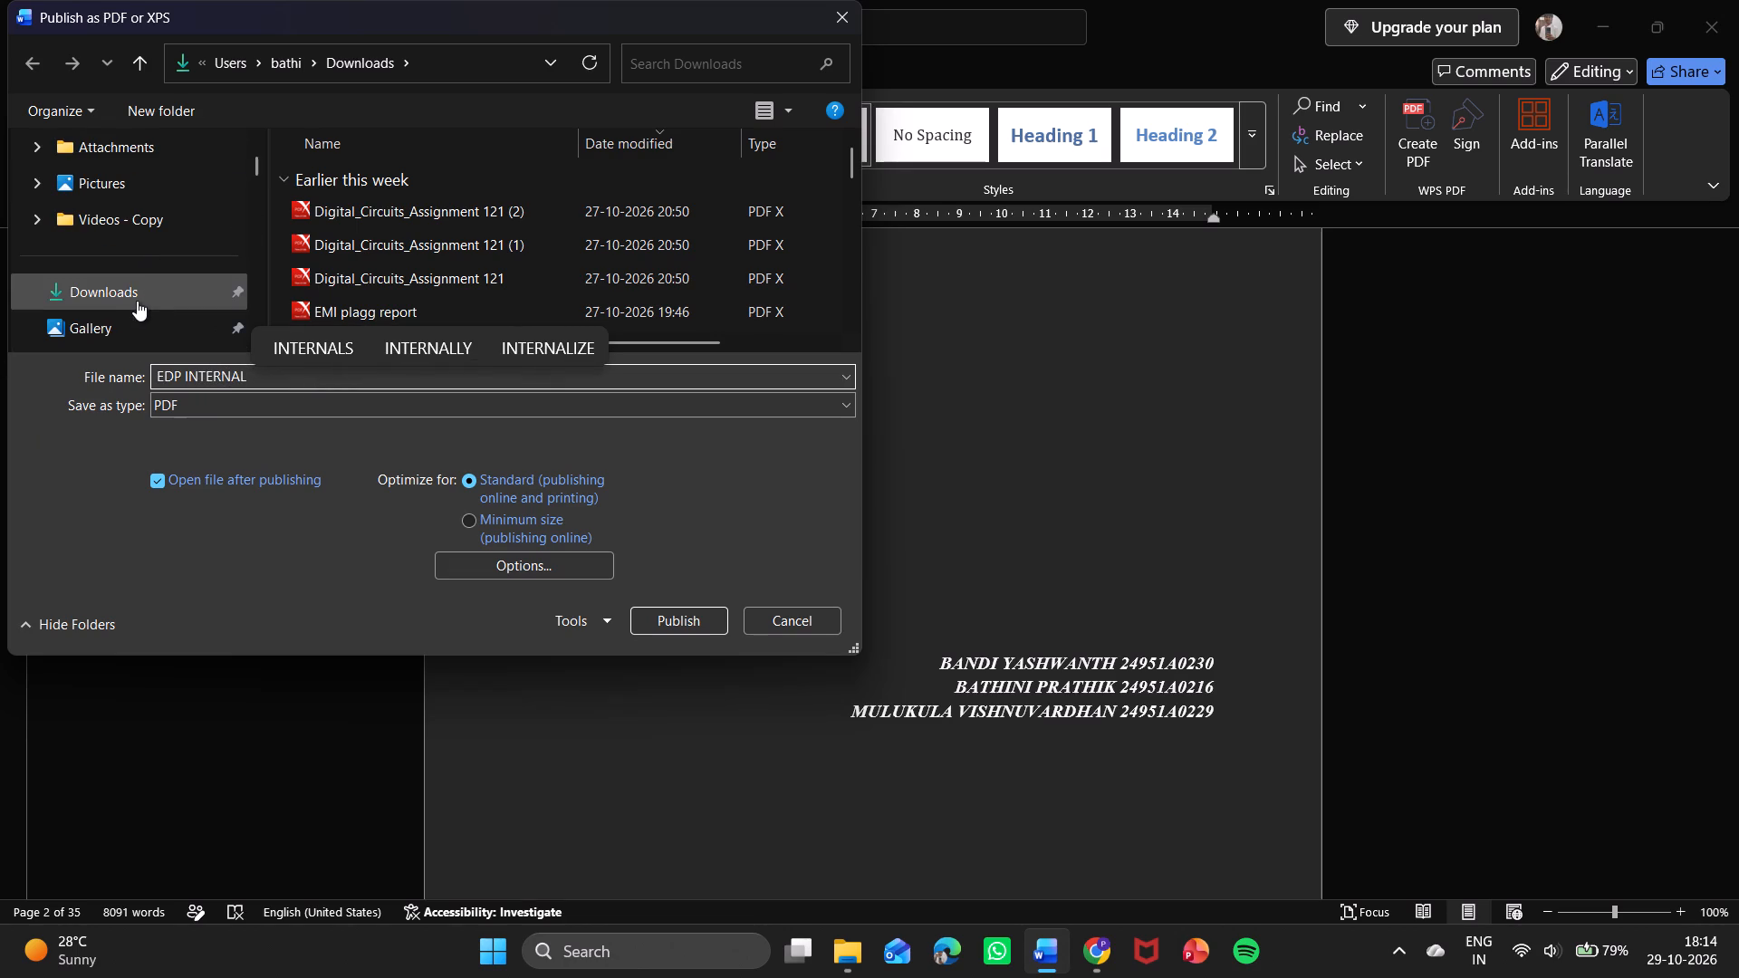
{"action": "scroll", "coordinate": [133, 301], "scroll_direction": "down", "scroll_amount": 1}
{"action": "scroll", "coordinate": [133, 301], "scroll_direction": "up", "scroll_amount": 2}
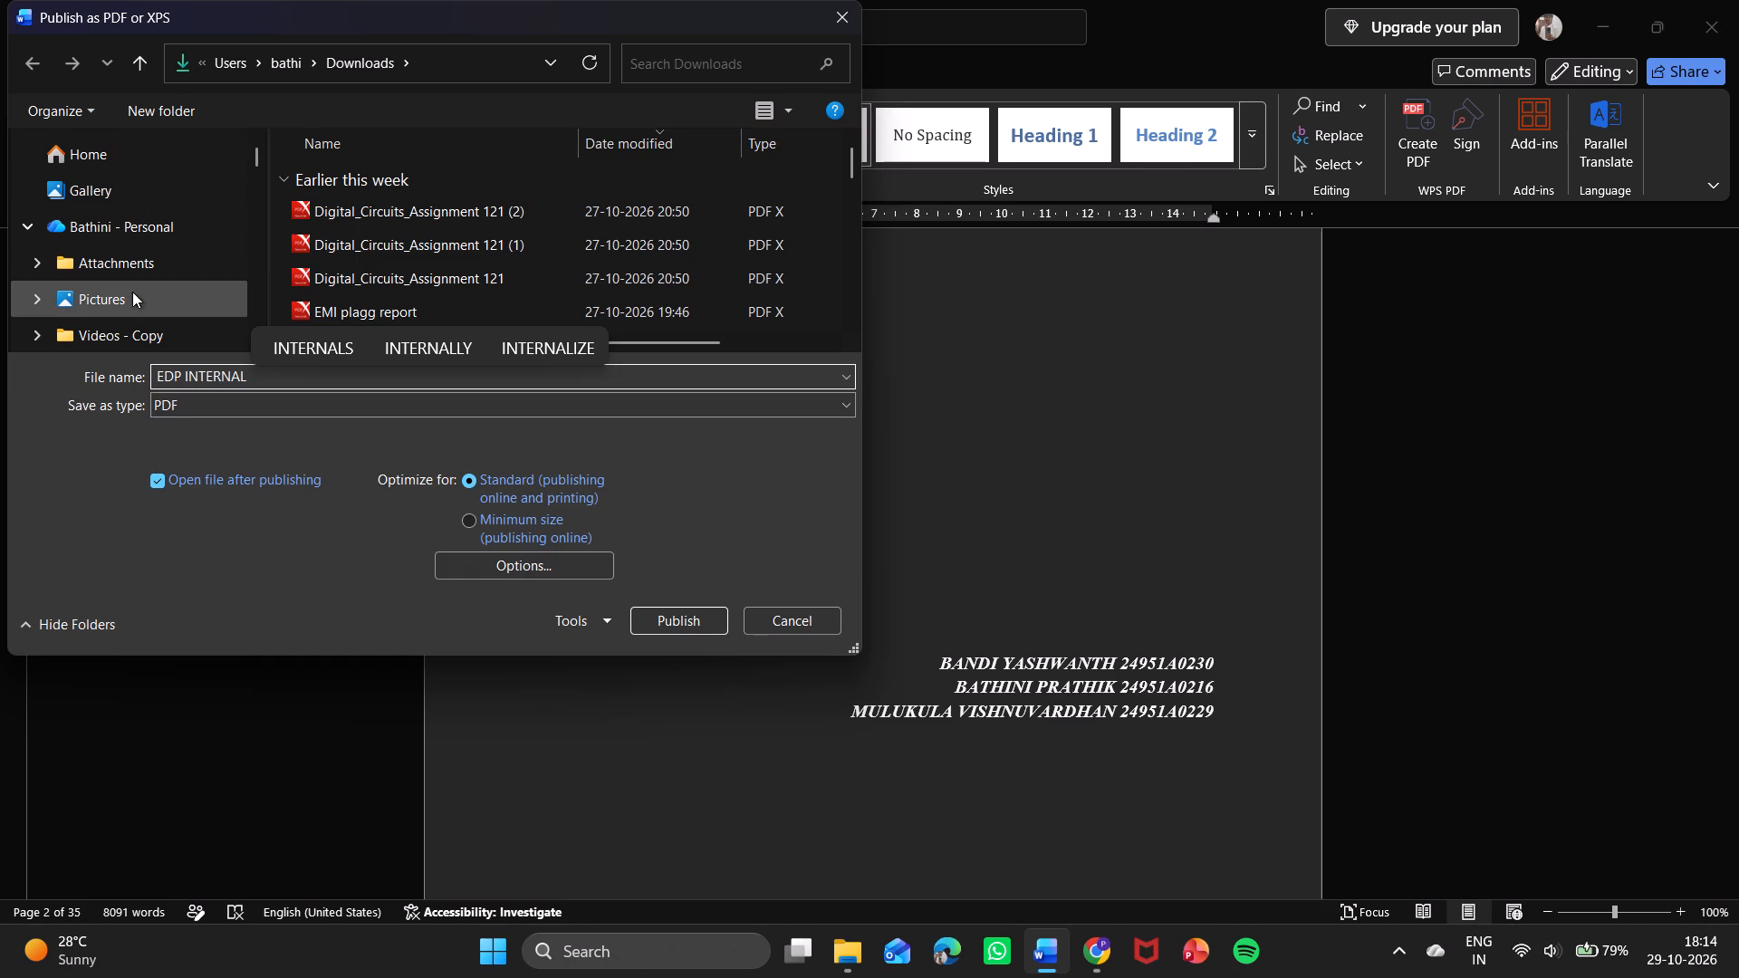
{"action": "scroll", "coordinate": [116, 326], "scroll_direction": "down", "scroll_amount": 1}
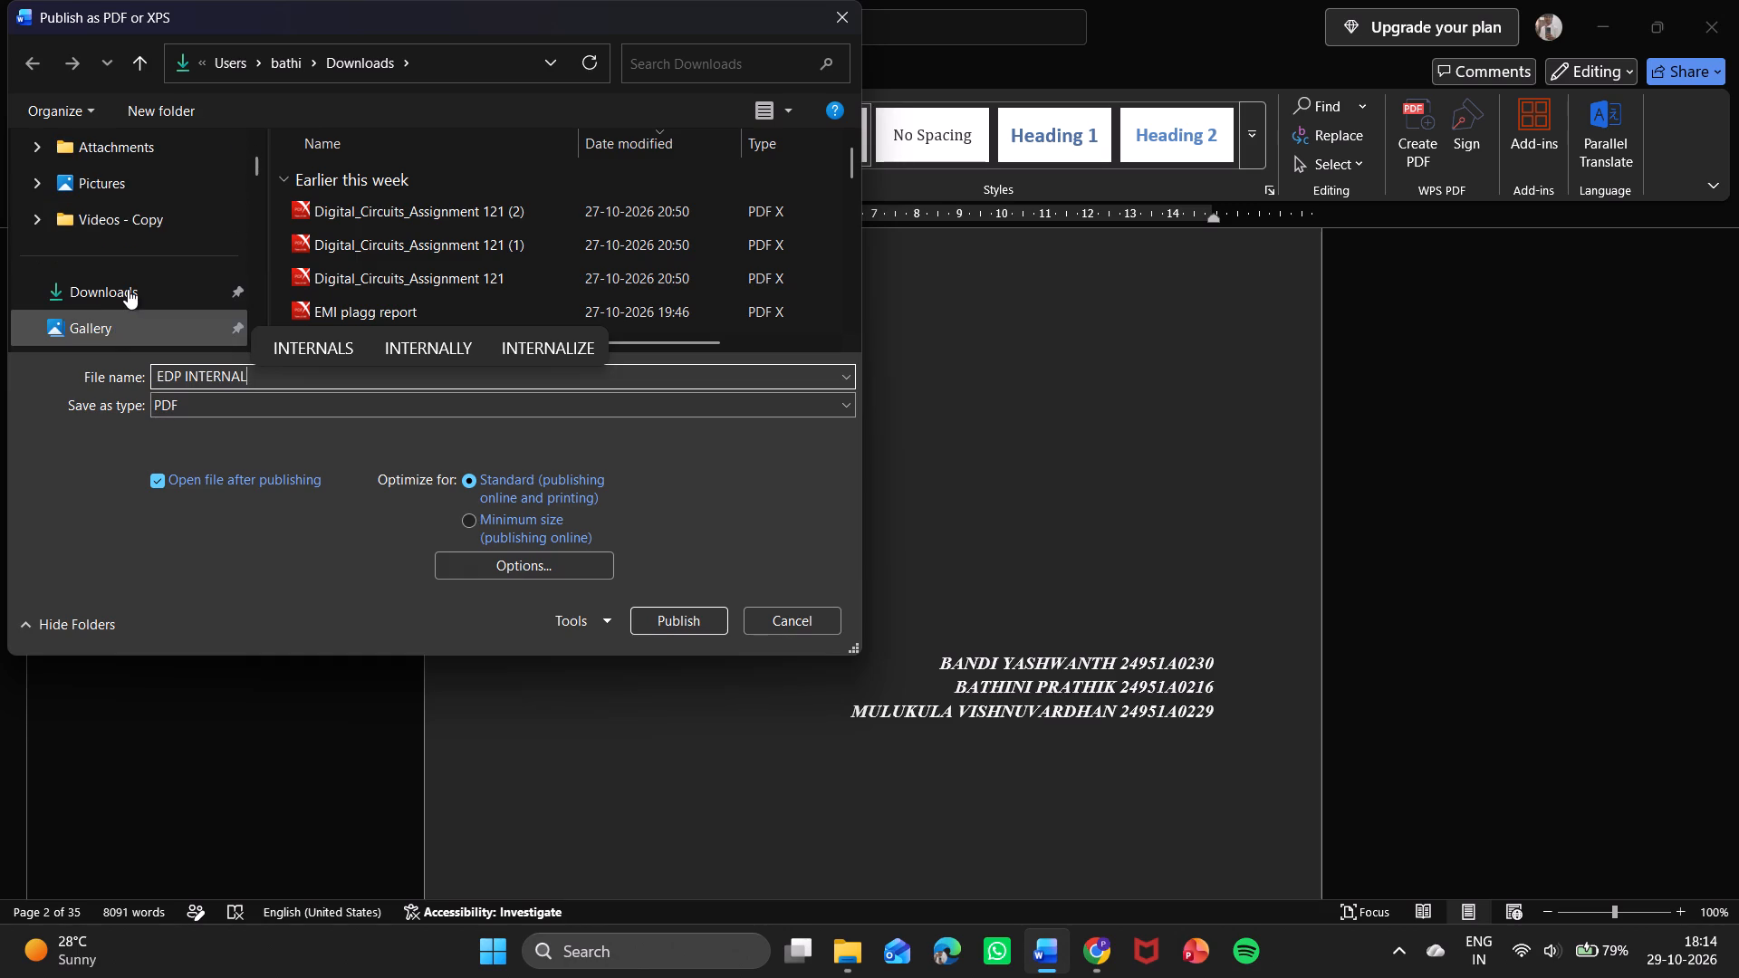
{"action": "left_click", "coordinate": [128, 289]}
{"action": "scroll", "coordinate": [129, 275], "scroll_direction": "down", "scroll_amount": 1}
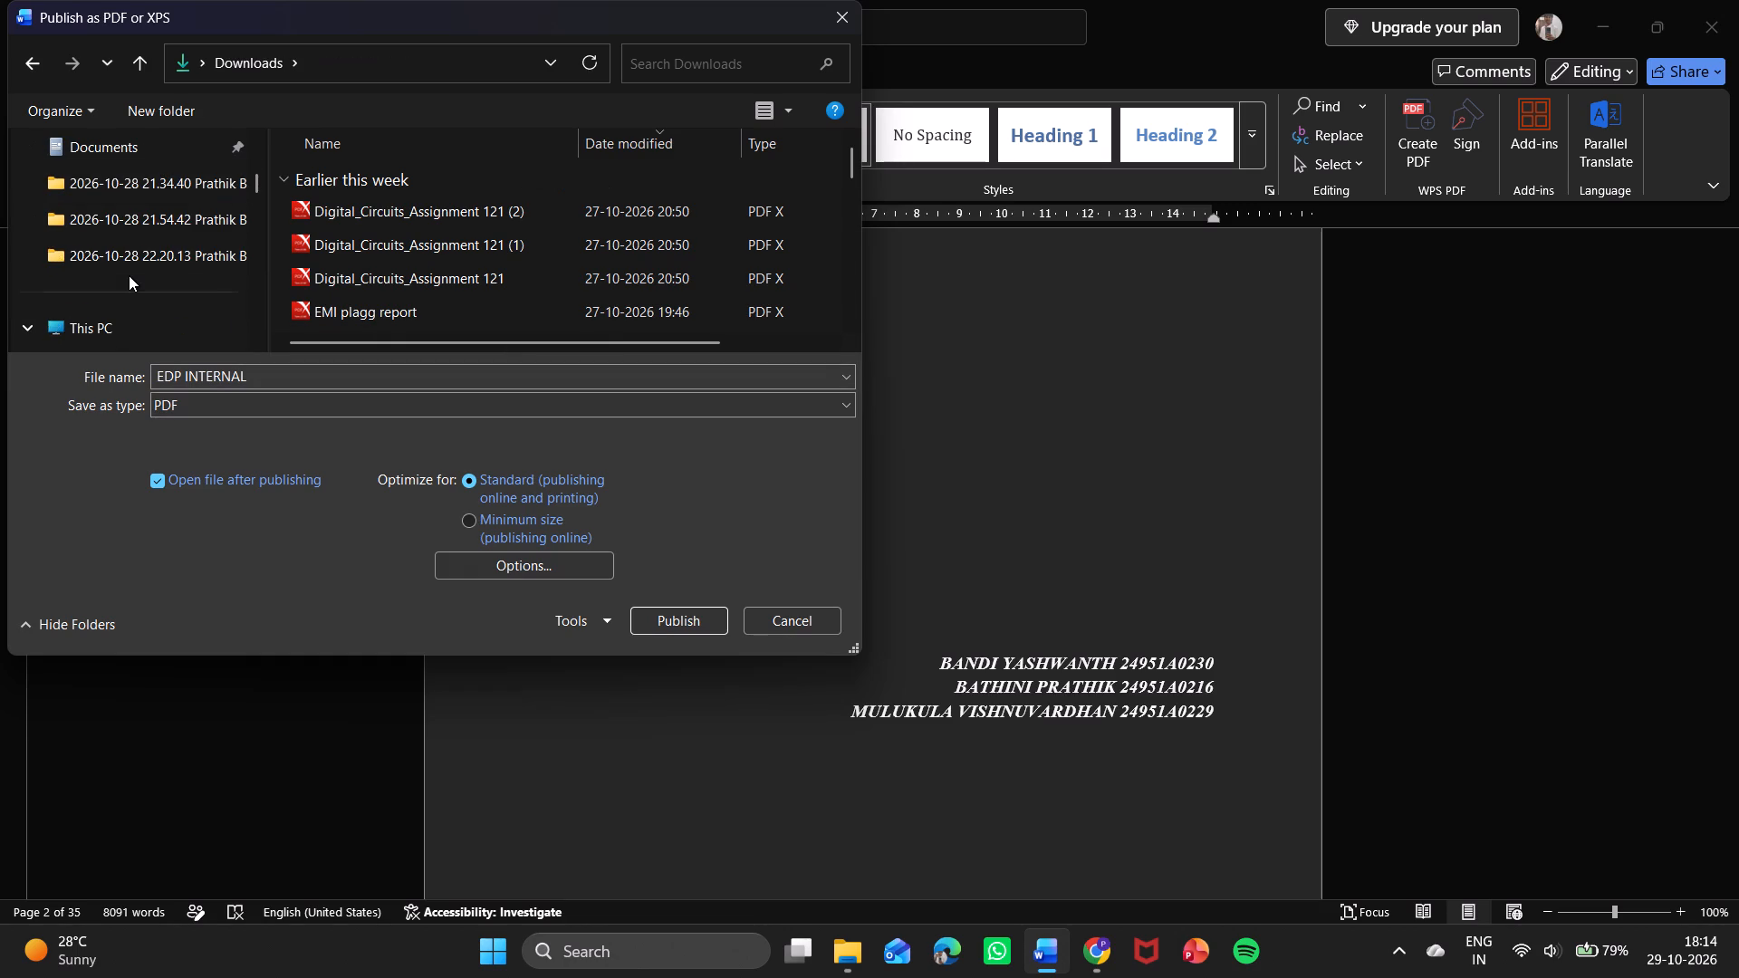
{"action": "scroll", "coordinate": [138, 406], "scroll_direction": "up", "scroll_amount": 1}
{"action": "scroll", "coordinate": [154, 306], "scroll_direction": "up", "scroll_amount": 7}
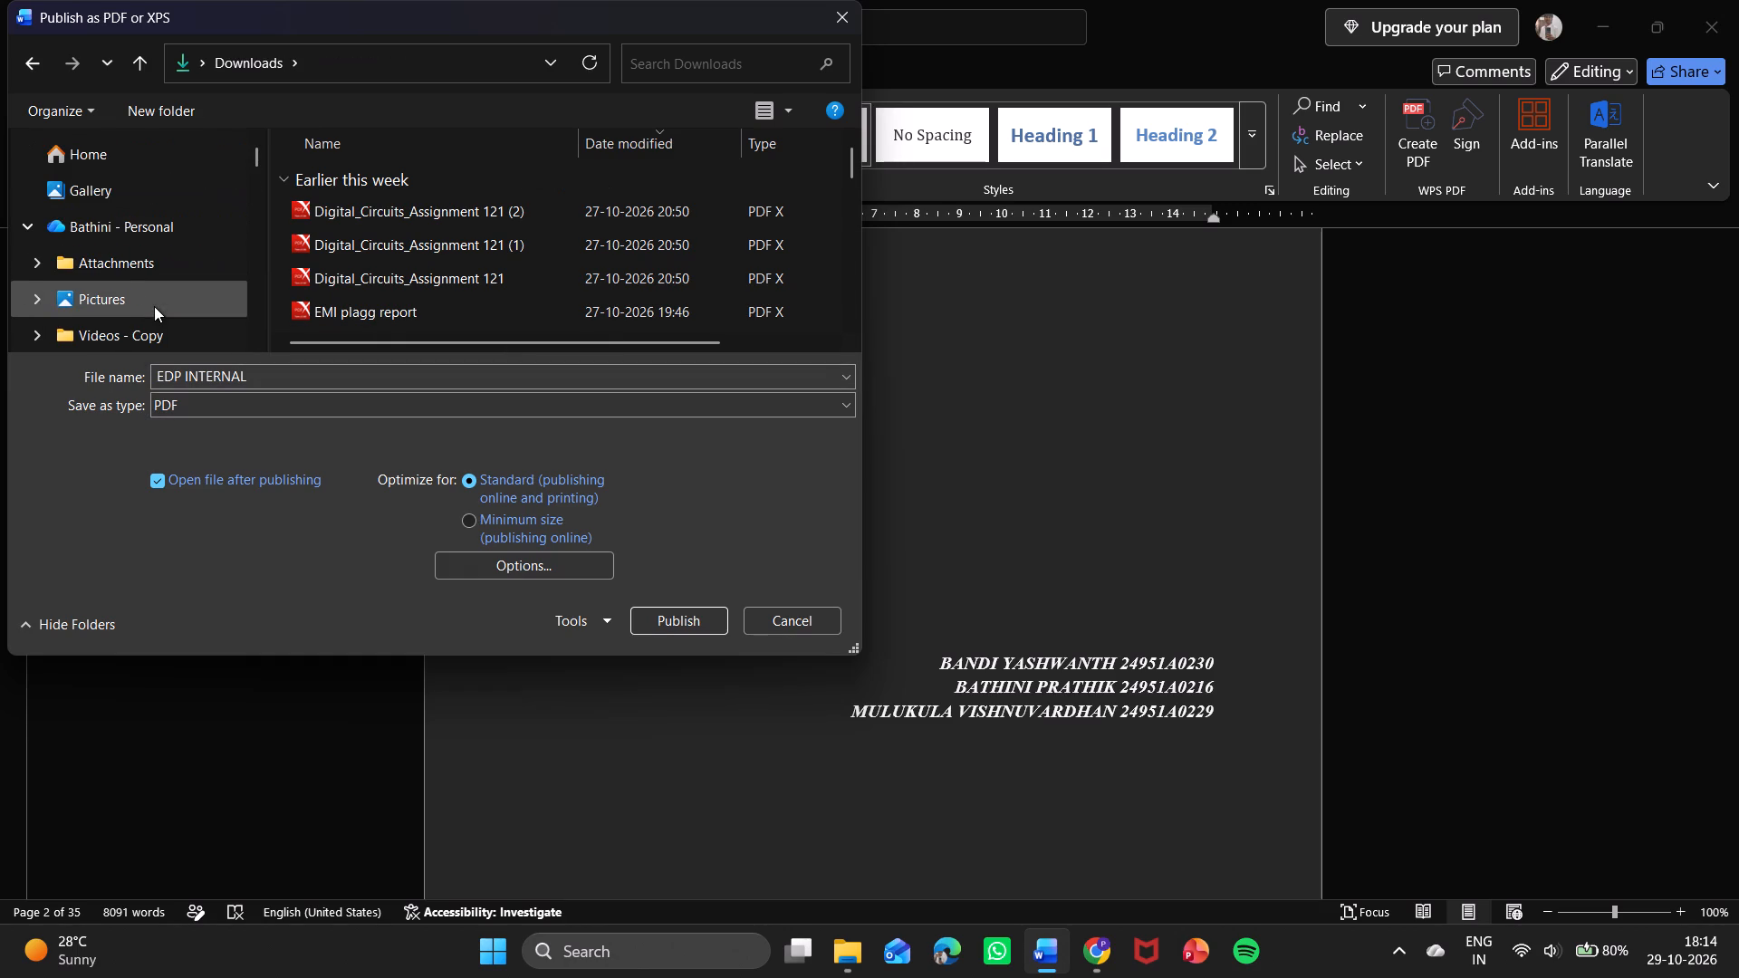
{"action": "scroll", "coordinate": [154, 306], "scroll_direction": "up", "scroll_amount": 2}
{"action": "scroll", "coordinate": [154, 312], "scroll_direction": "down", "scroll_amount": 1}
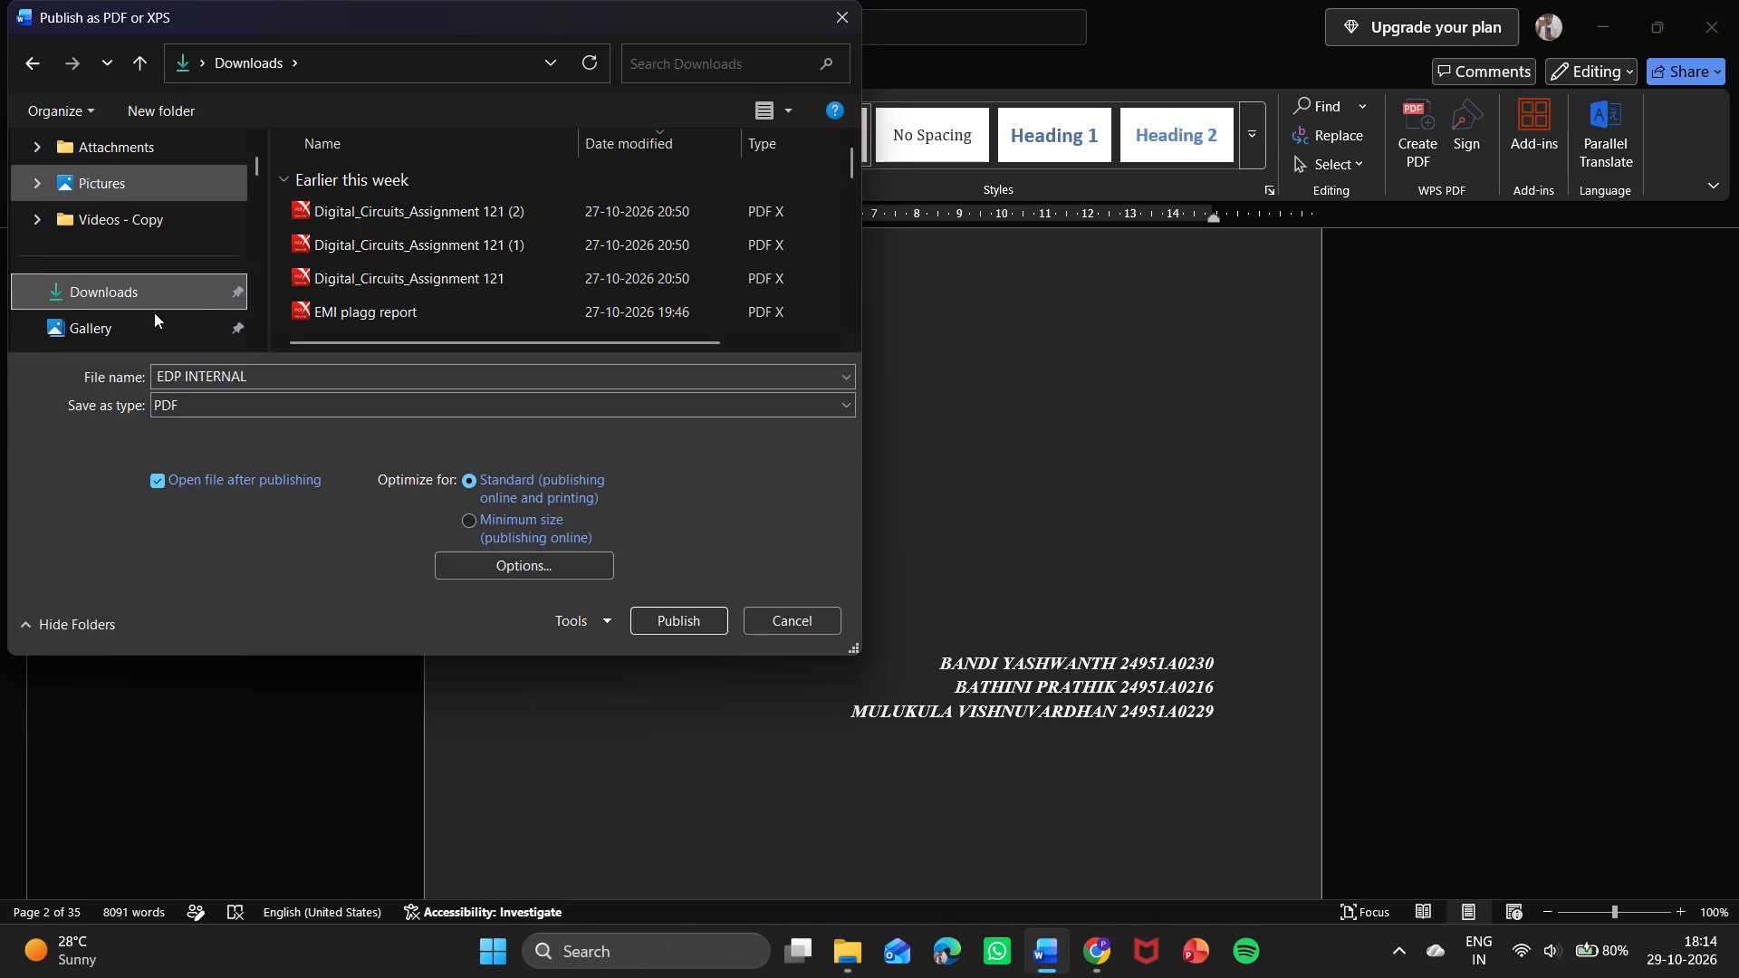
{"action": "scroll", "coordinate": [154, 312], "scroll_direction": "down", "scroll_amount": 2}
{"action": "scroll", "coordinate": [148, 285], "scroll_direction": "up", "scroll_amount": 3}
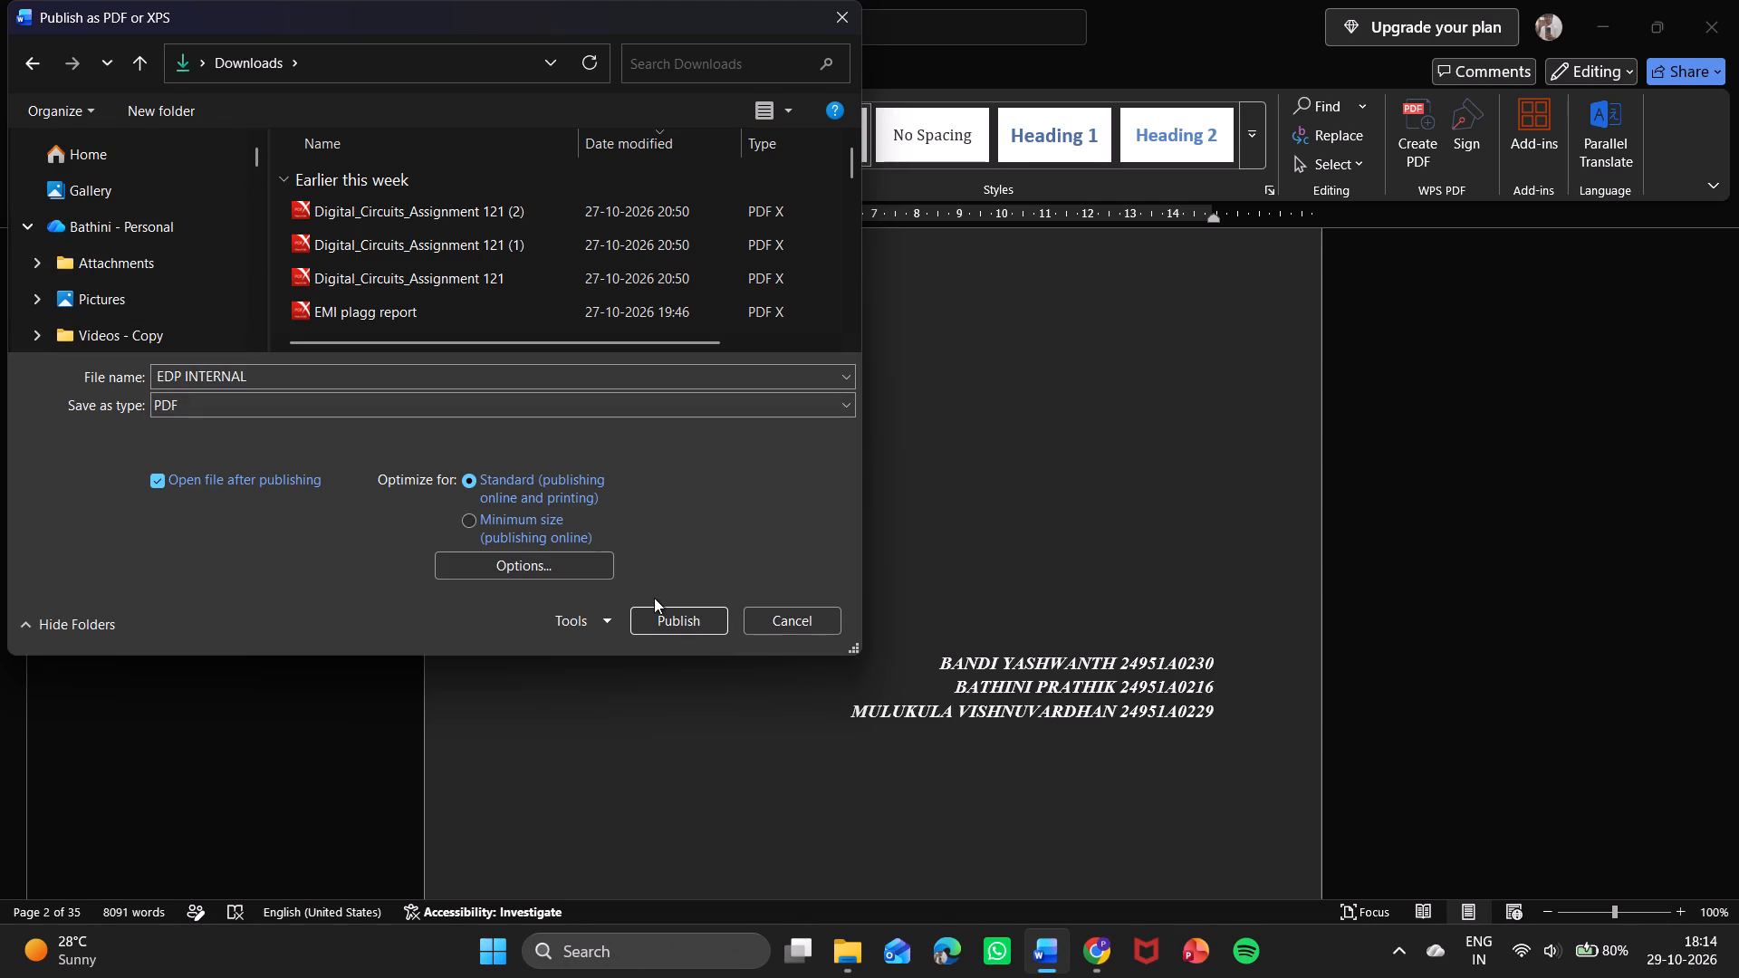
{"action": "left_click", "coordinate": [670, 627]}
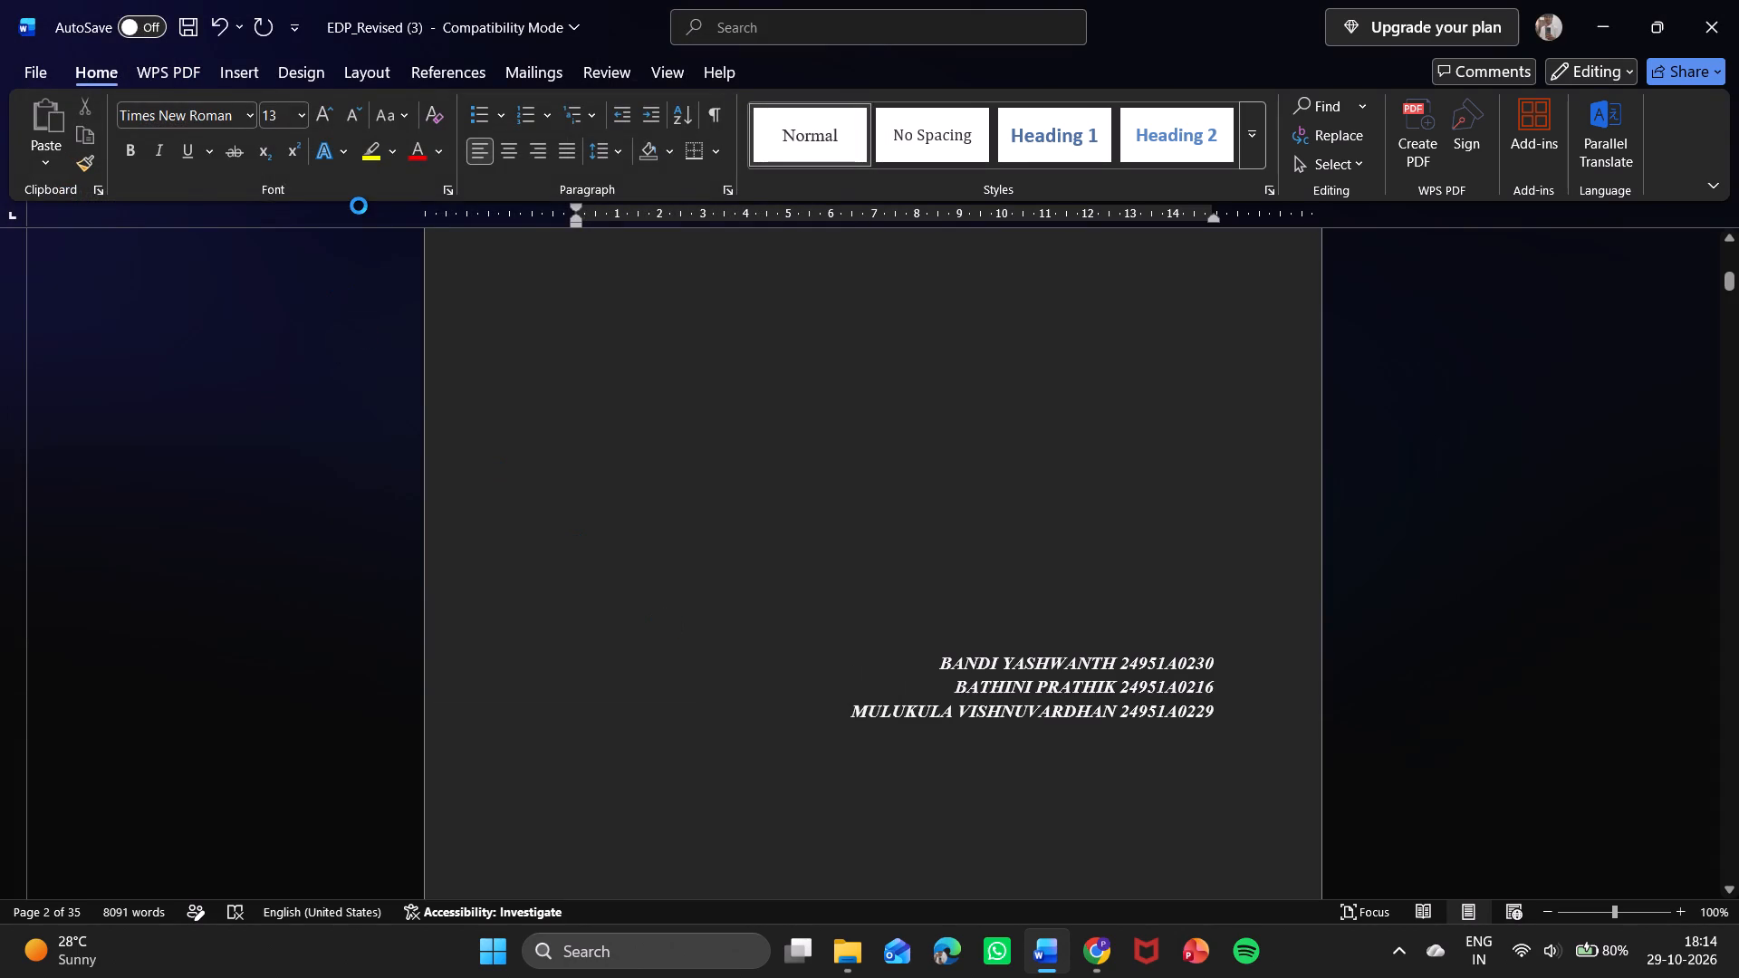
Save the report as the Word document EDP_Revised (3) in the Downloads folder, accepting the upgrade to the newest file format.
{"action": "left_click", "coordinate": [35, 71]}
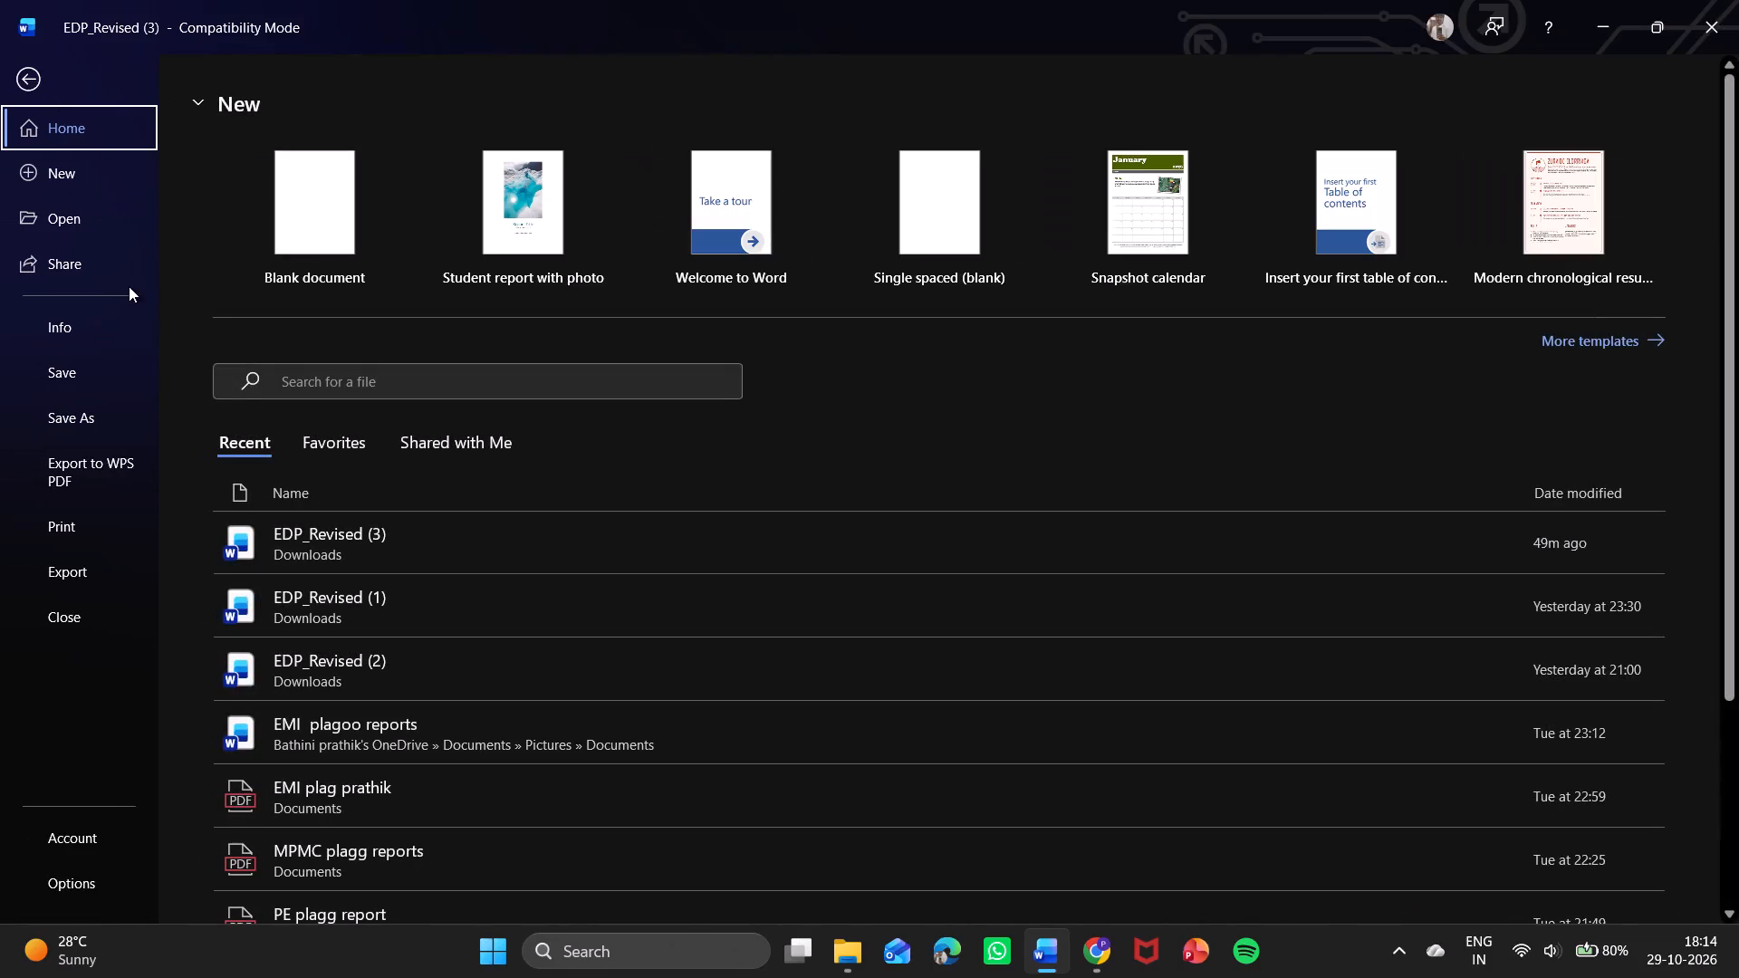
{"action": "left_click", "coordinate": [97, 398]}
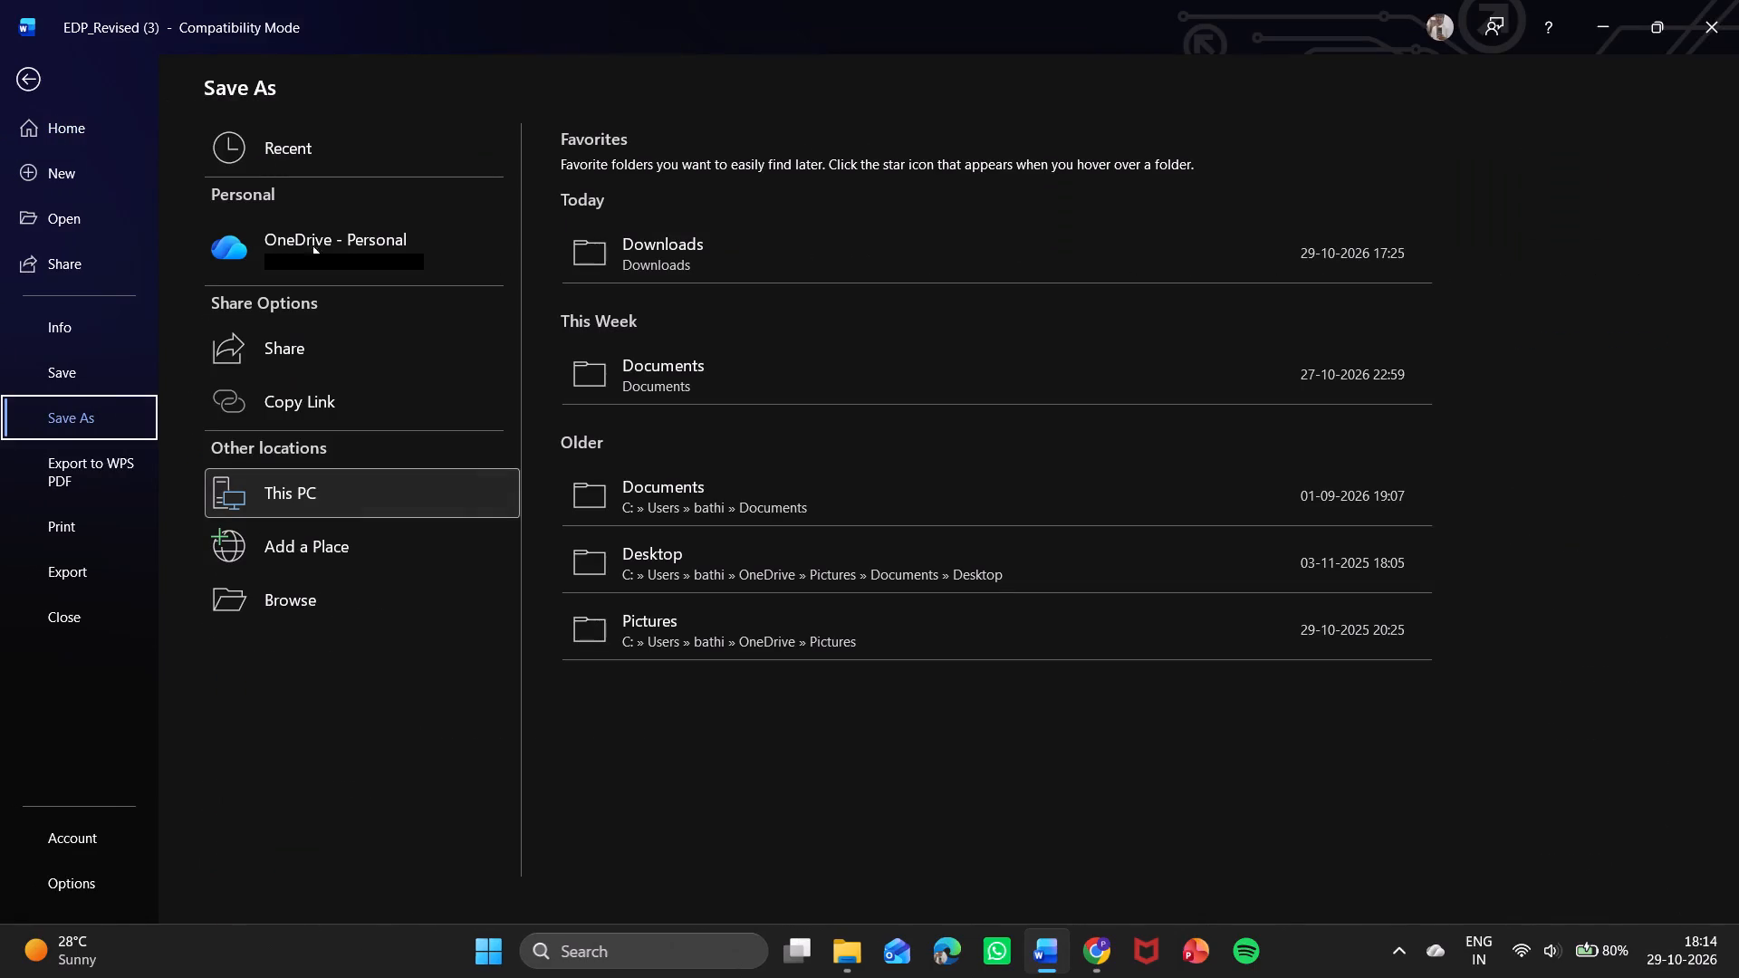
{"action": "double_click", "coordinate": [304, 250]}
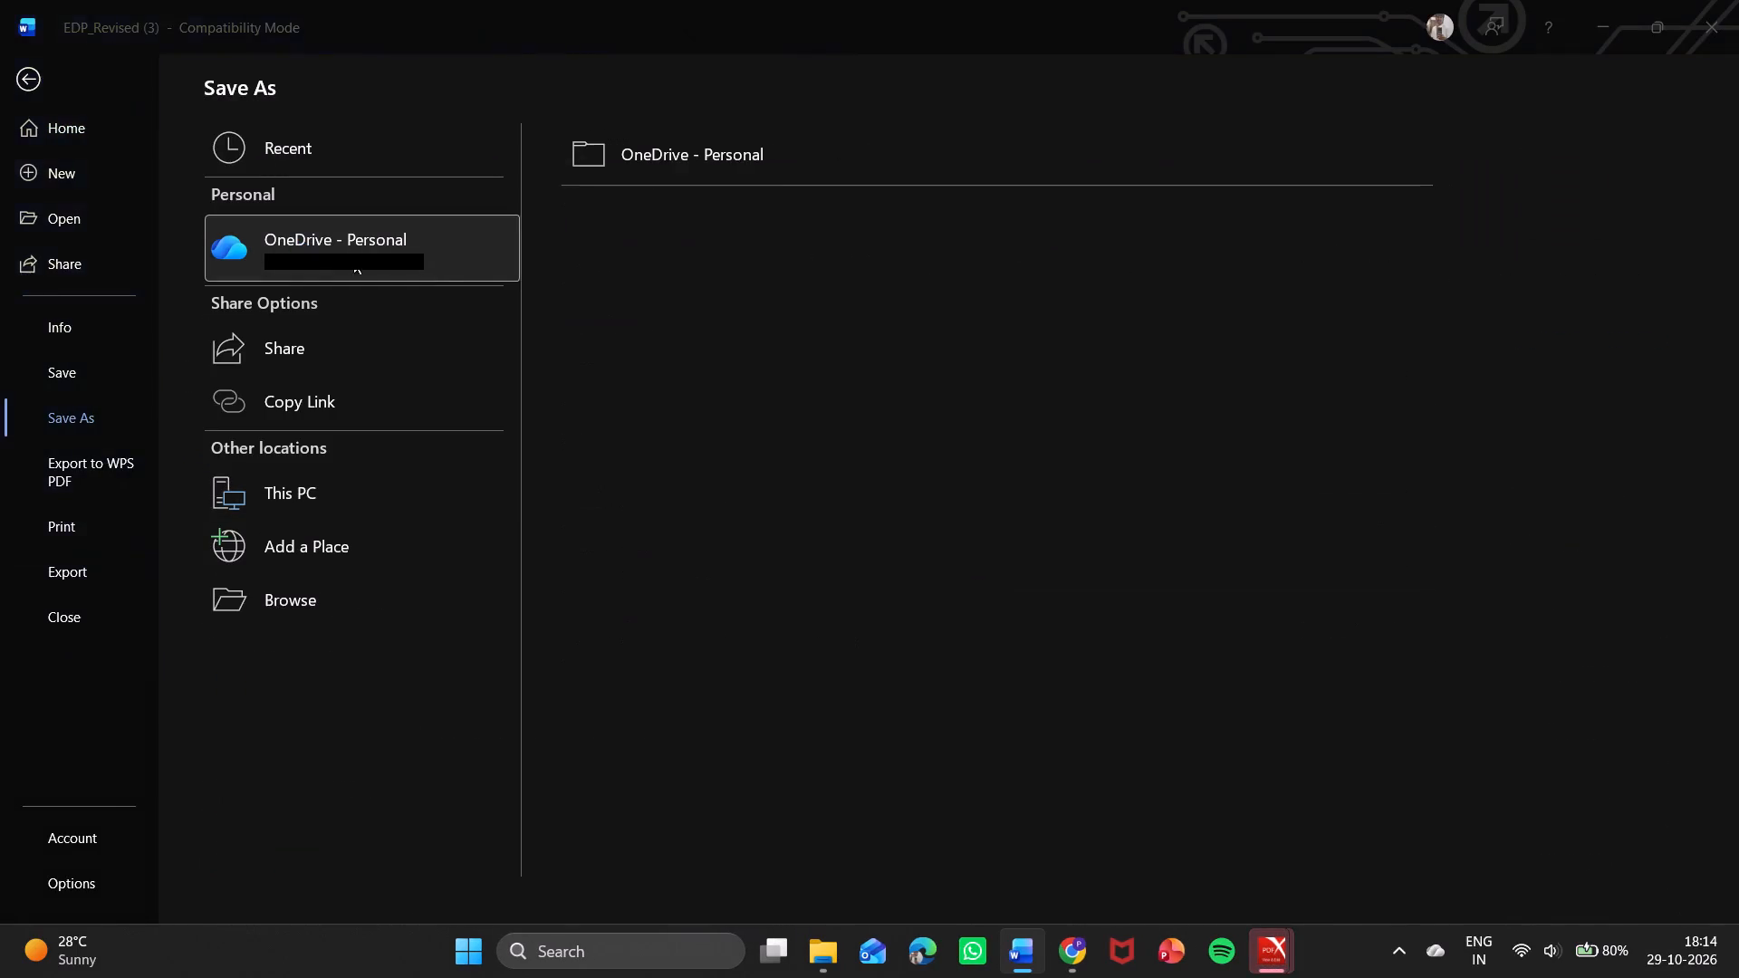
{"action": "scroll", "coordinate": [171, 247], "scroll_direction": "up", "scroll_amount": 1}
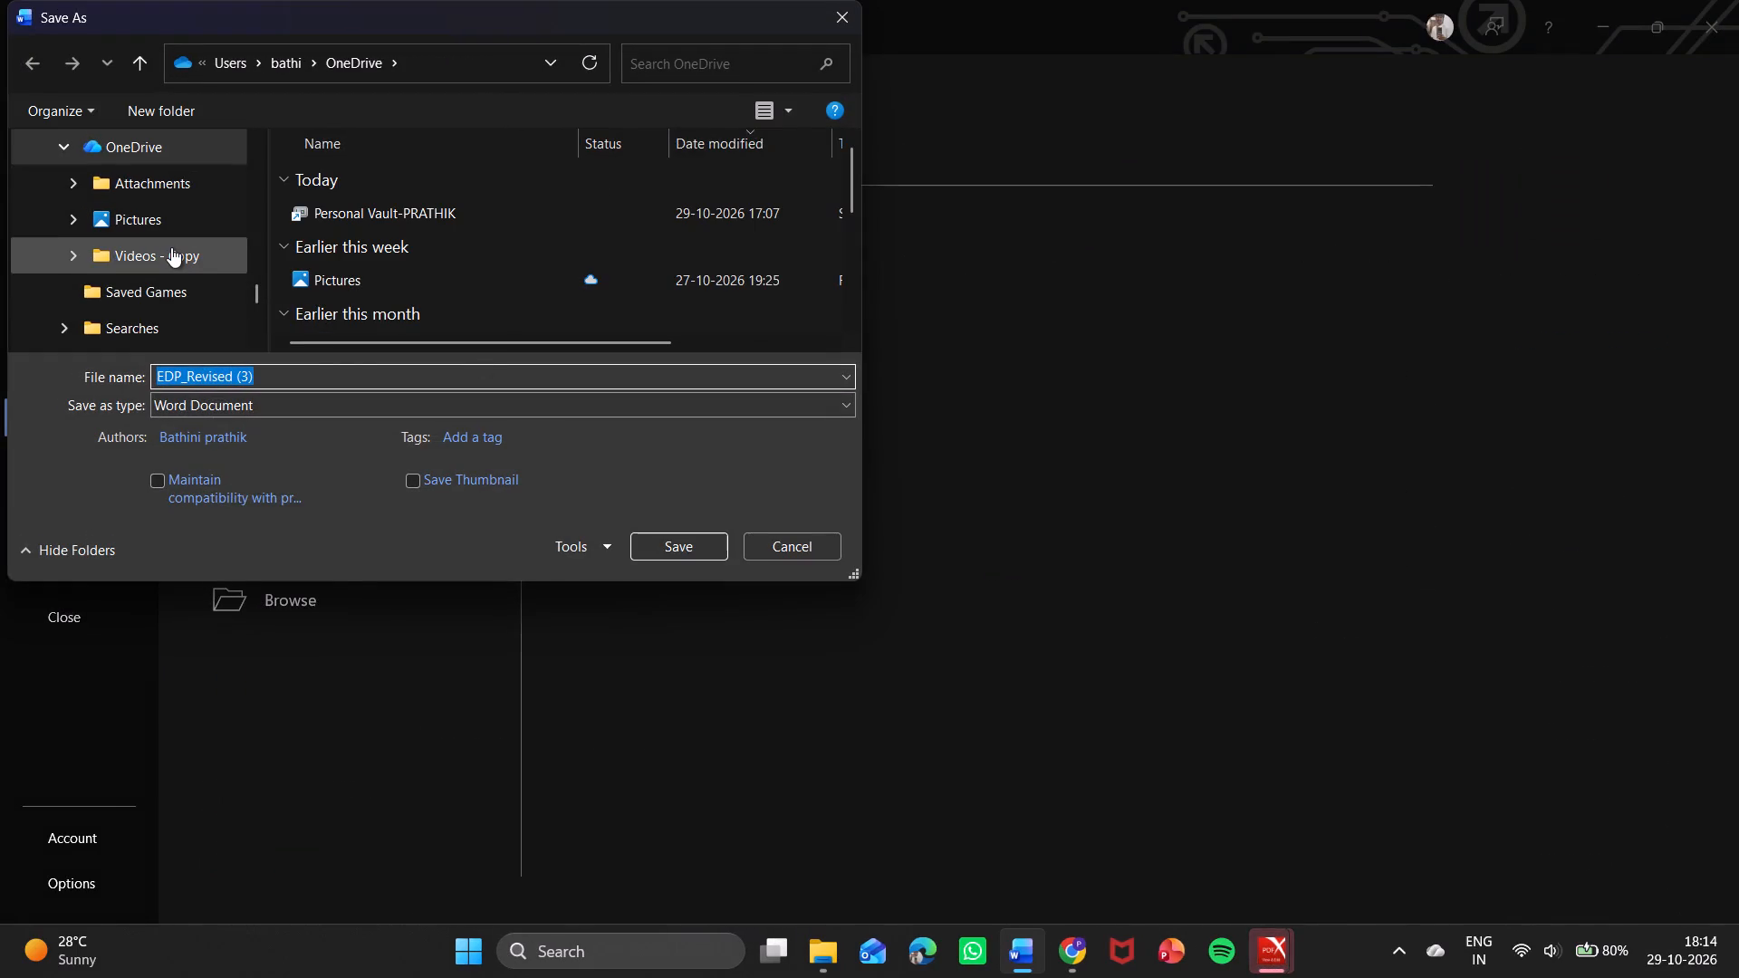
{"action": "scroll", "coordinate": [171, 247], "scroll_direction": "down", "scroll_amount": 1}
{"action": "scroll", "coordinate": [171, 247], "scroll_direction": "up", "scroll_amount": 2}
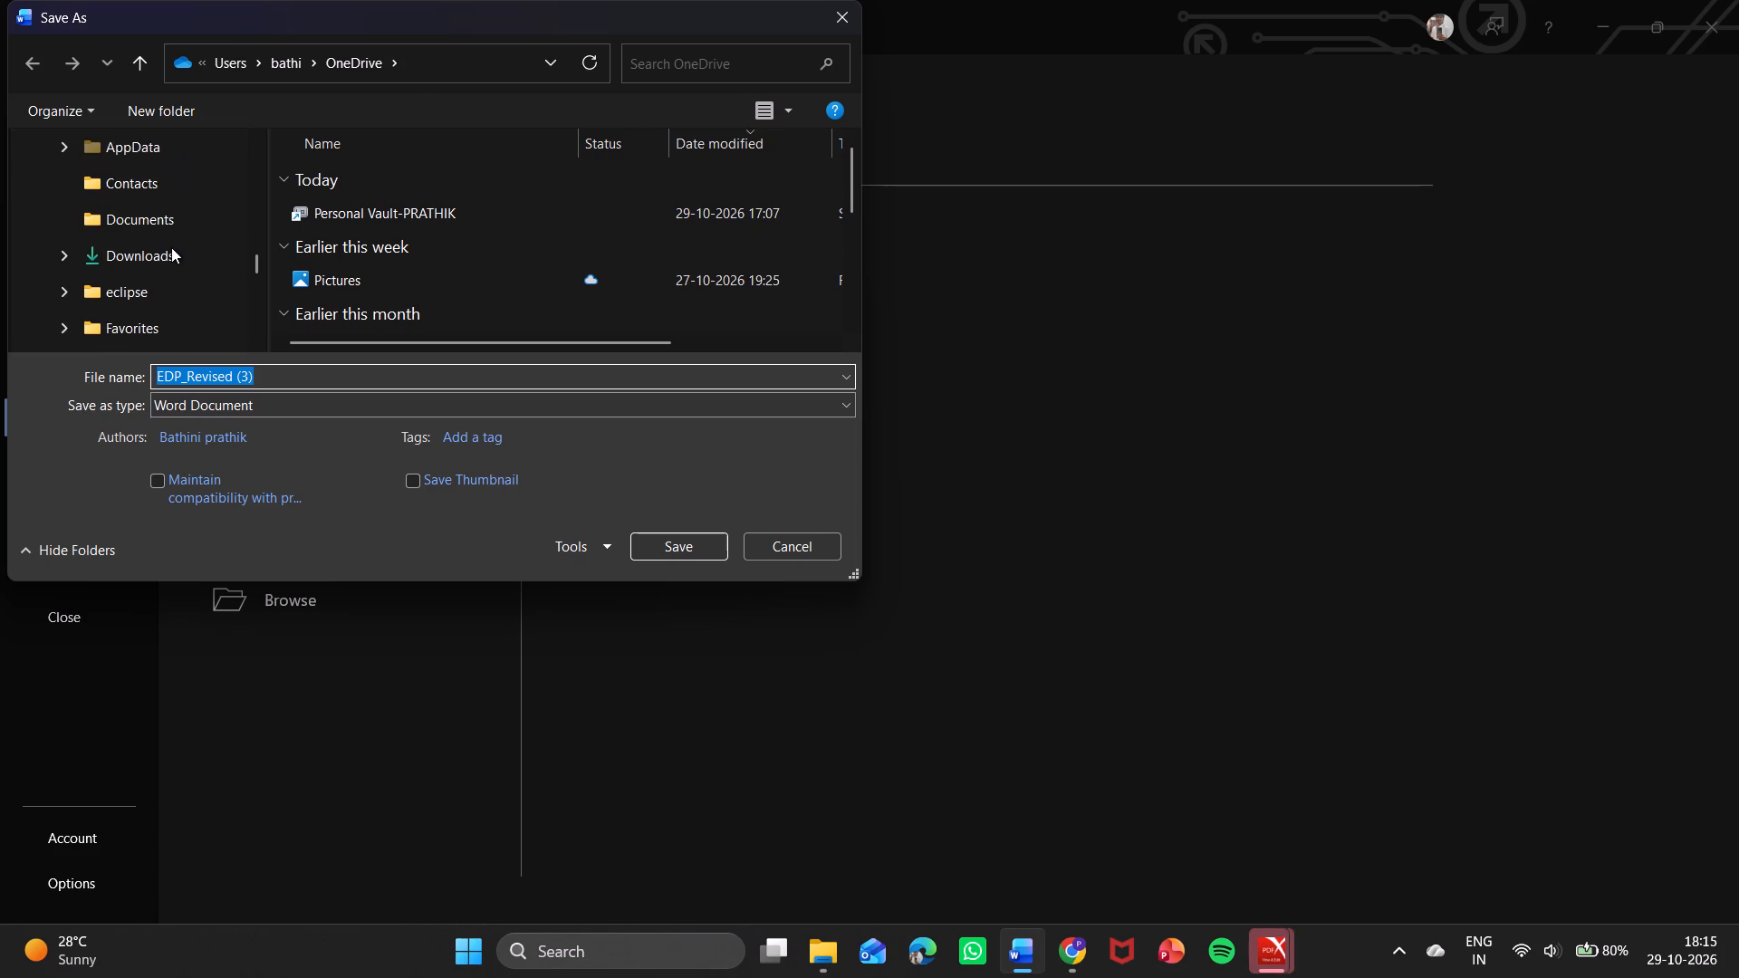
{"action": "scroll", "coordinate": [171, 247], "scroll_direction": "up", "scroll_amount": 4}
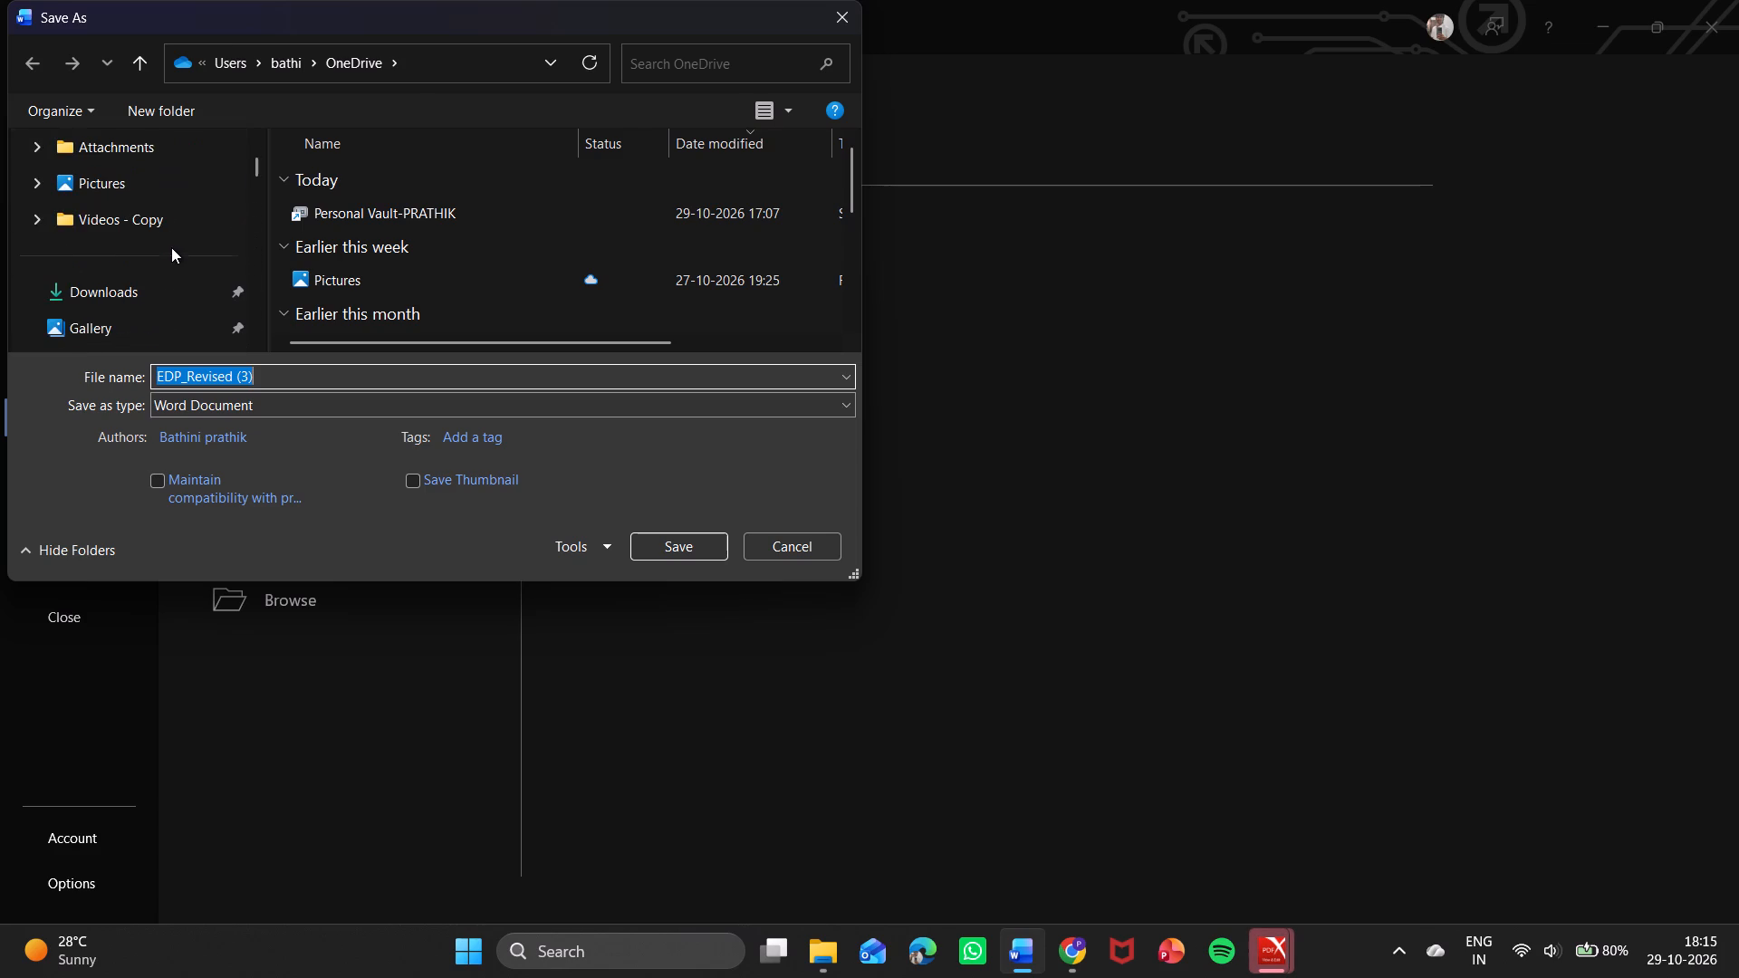
{"action": "scroll", "coordinate": [171, 247], "scroll_direction": "up", "scroll_amount": 3}
{"action": "scroll", "coordinate": [168, 245], "scroll_direction": "down", "scroll_amount": 1}
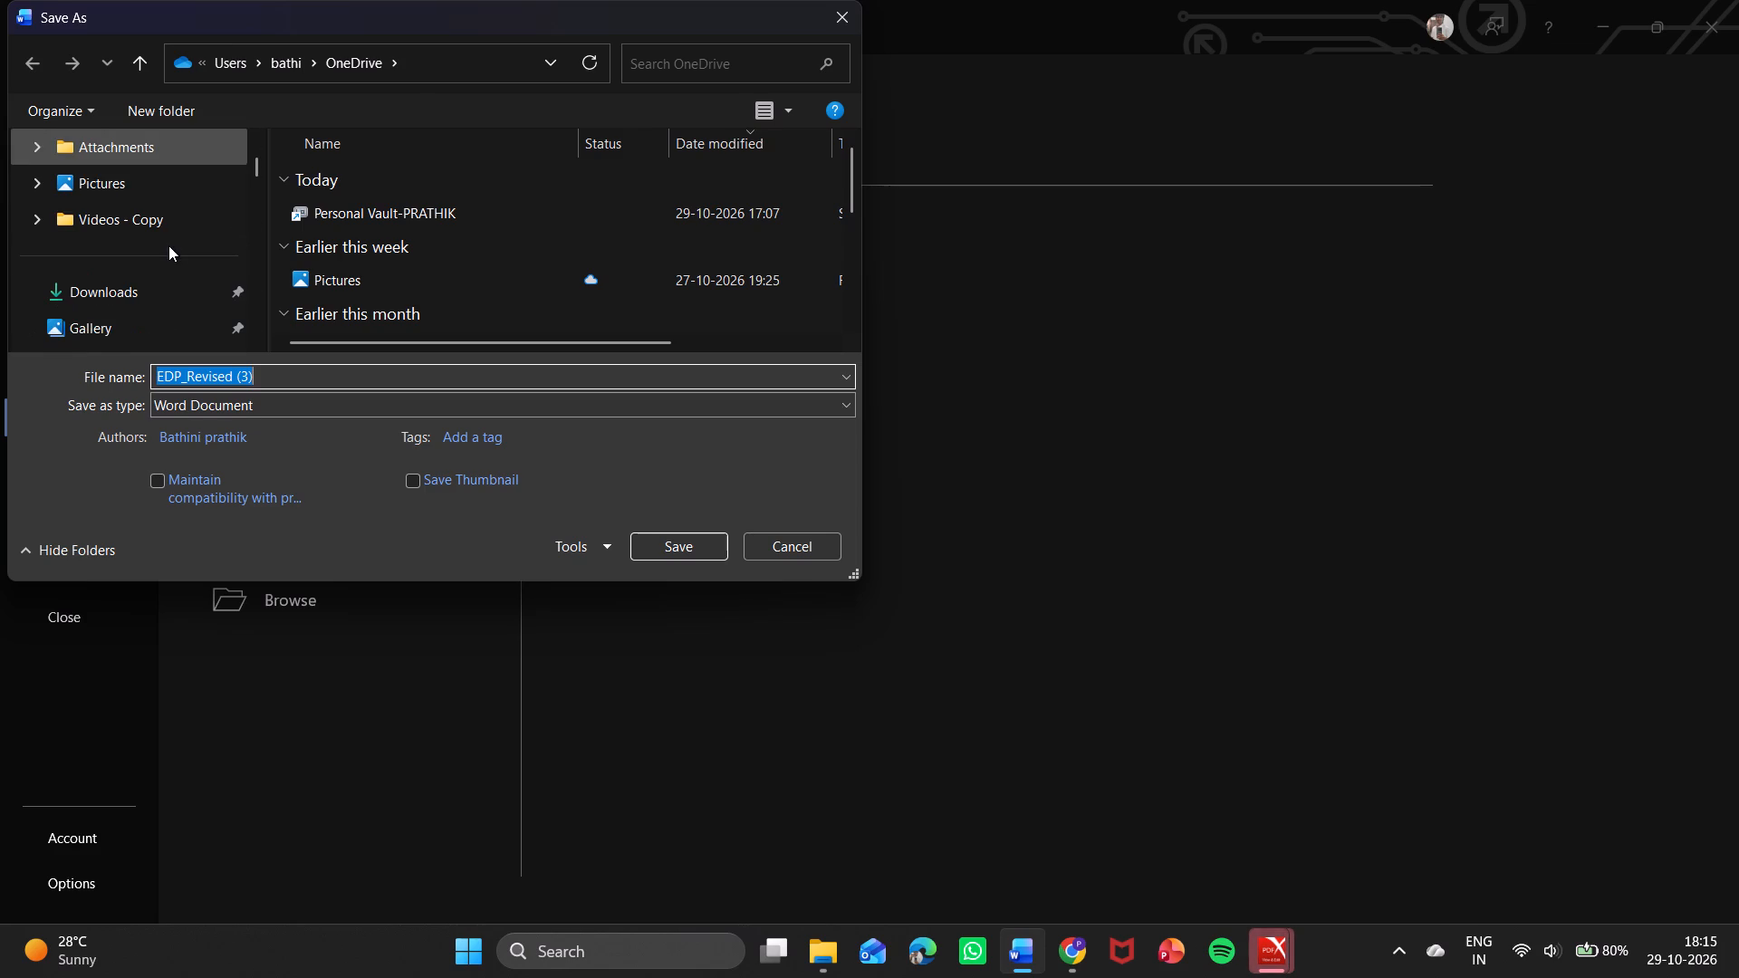
{"action": "left_click", "coordinate": [129, 288]}
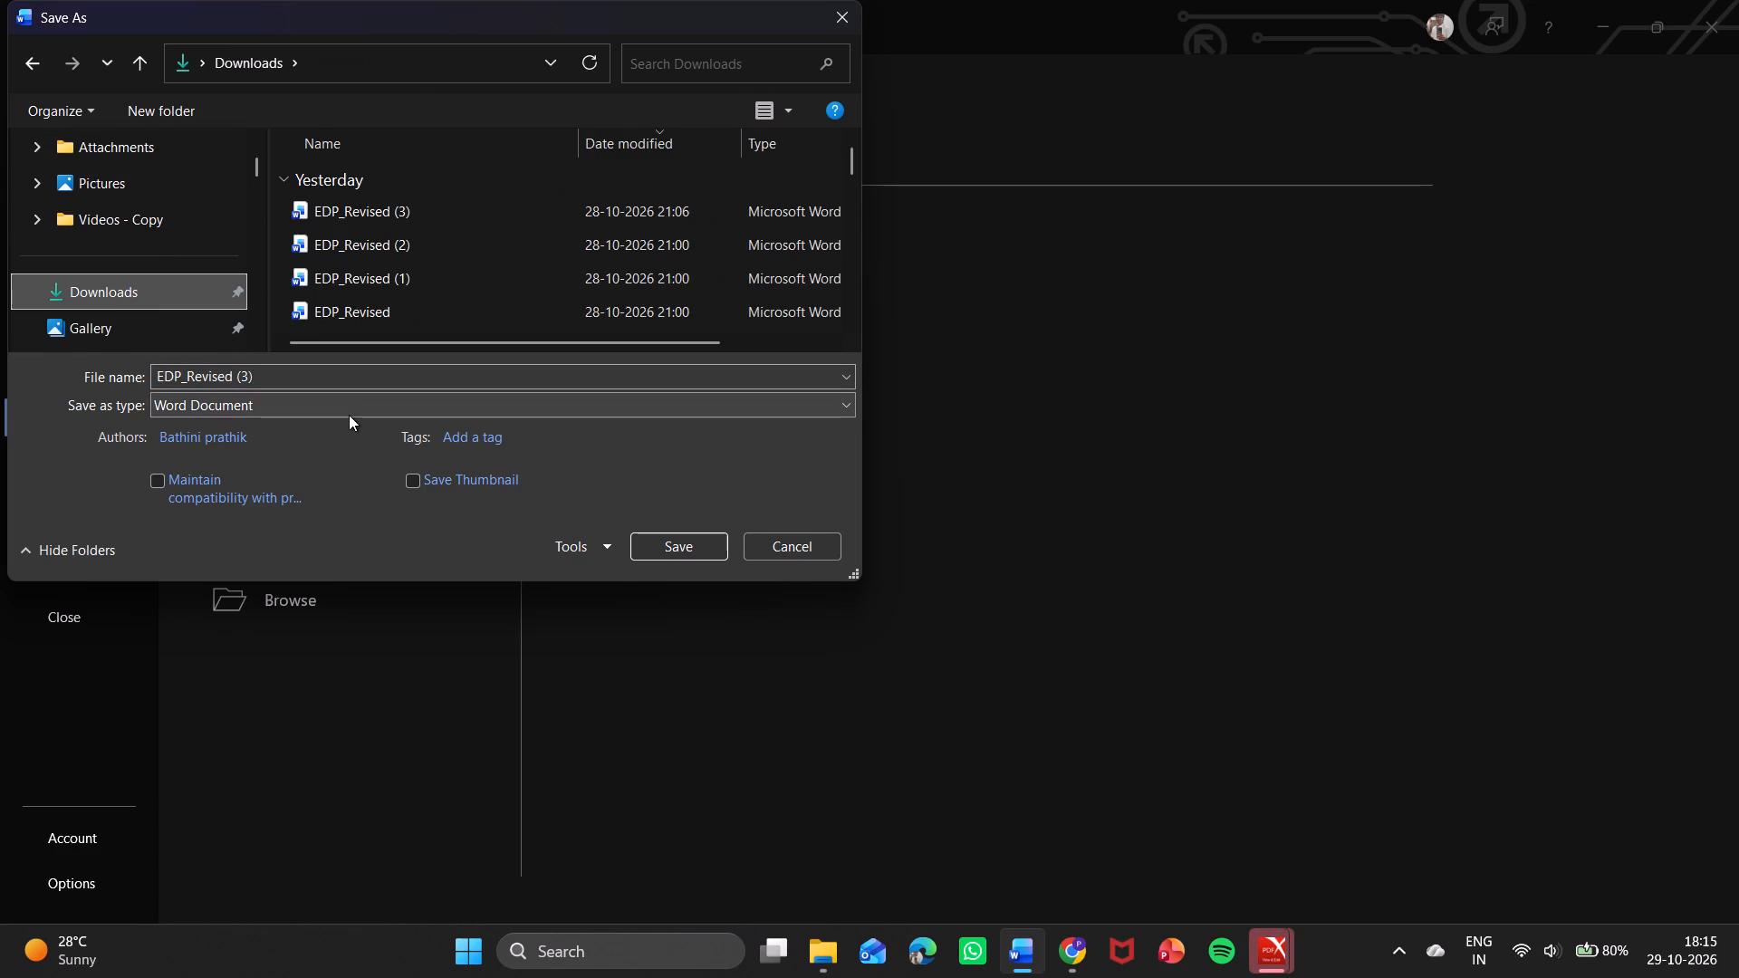
{"action": "left_click", "coordinate": [662, 549]}
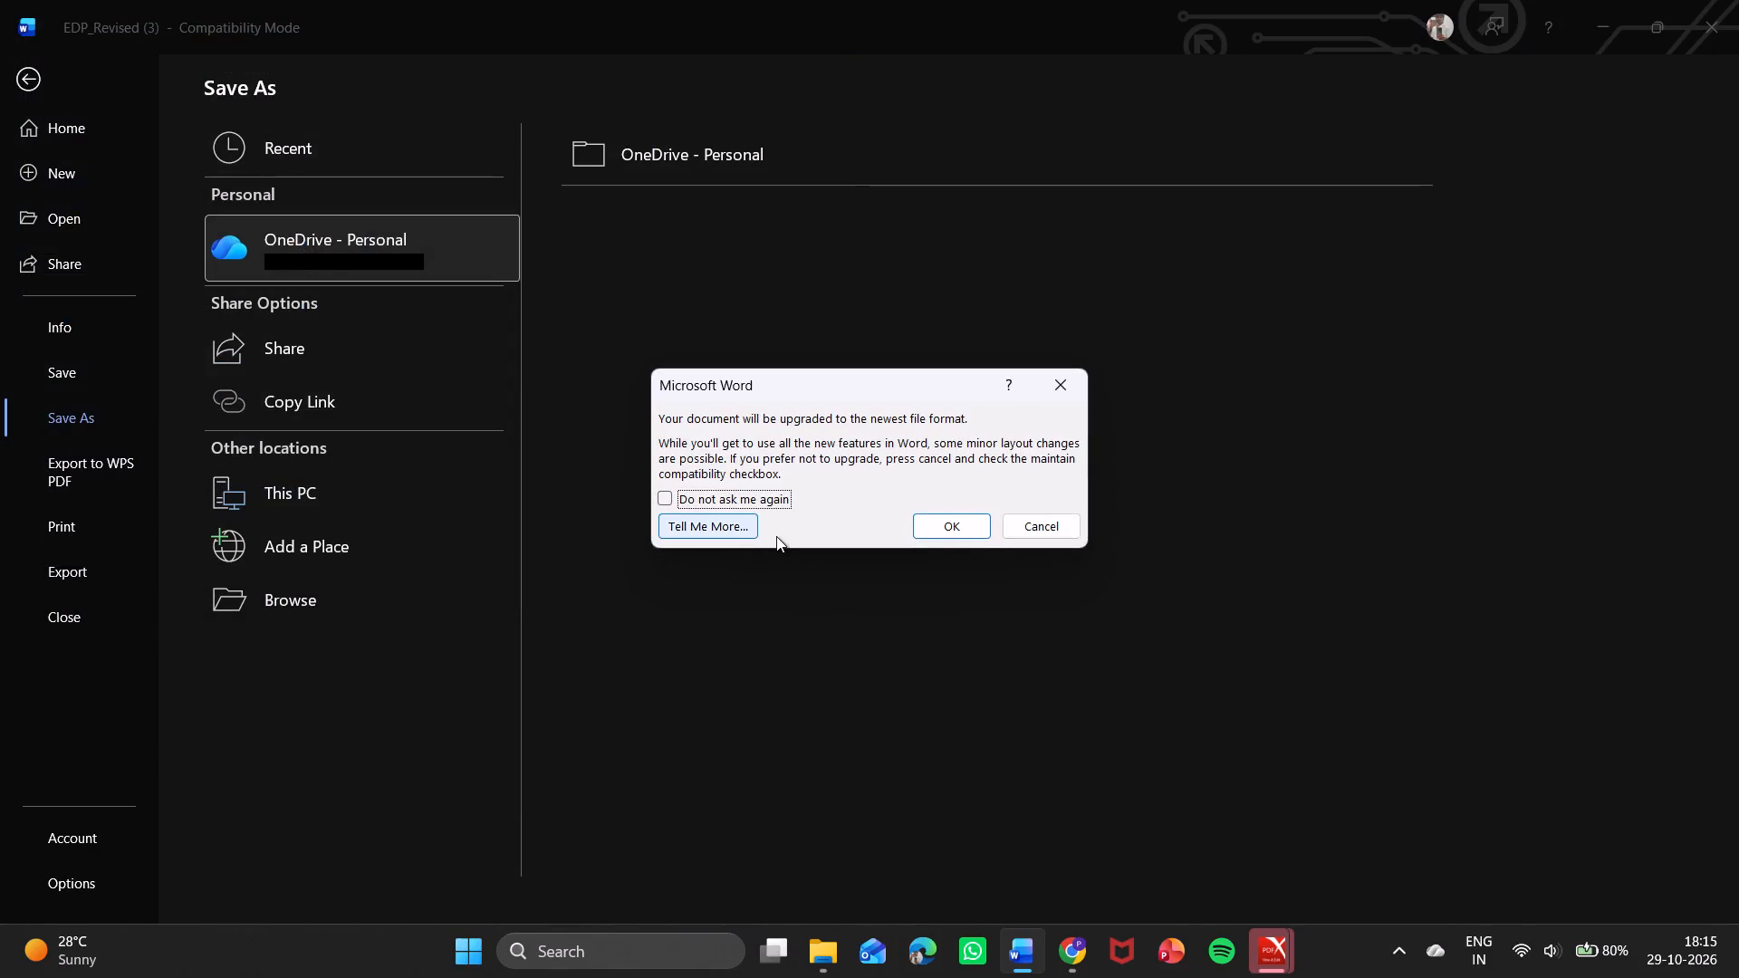
{"action": "left_click", "coordinate": [946, 512]}
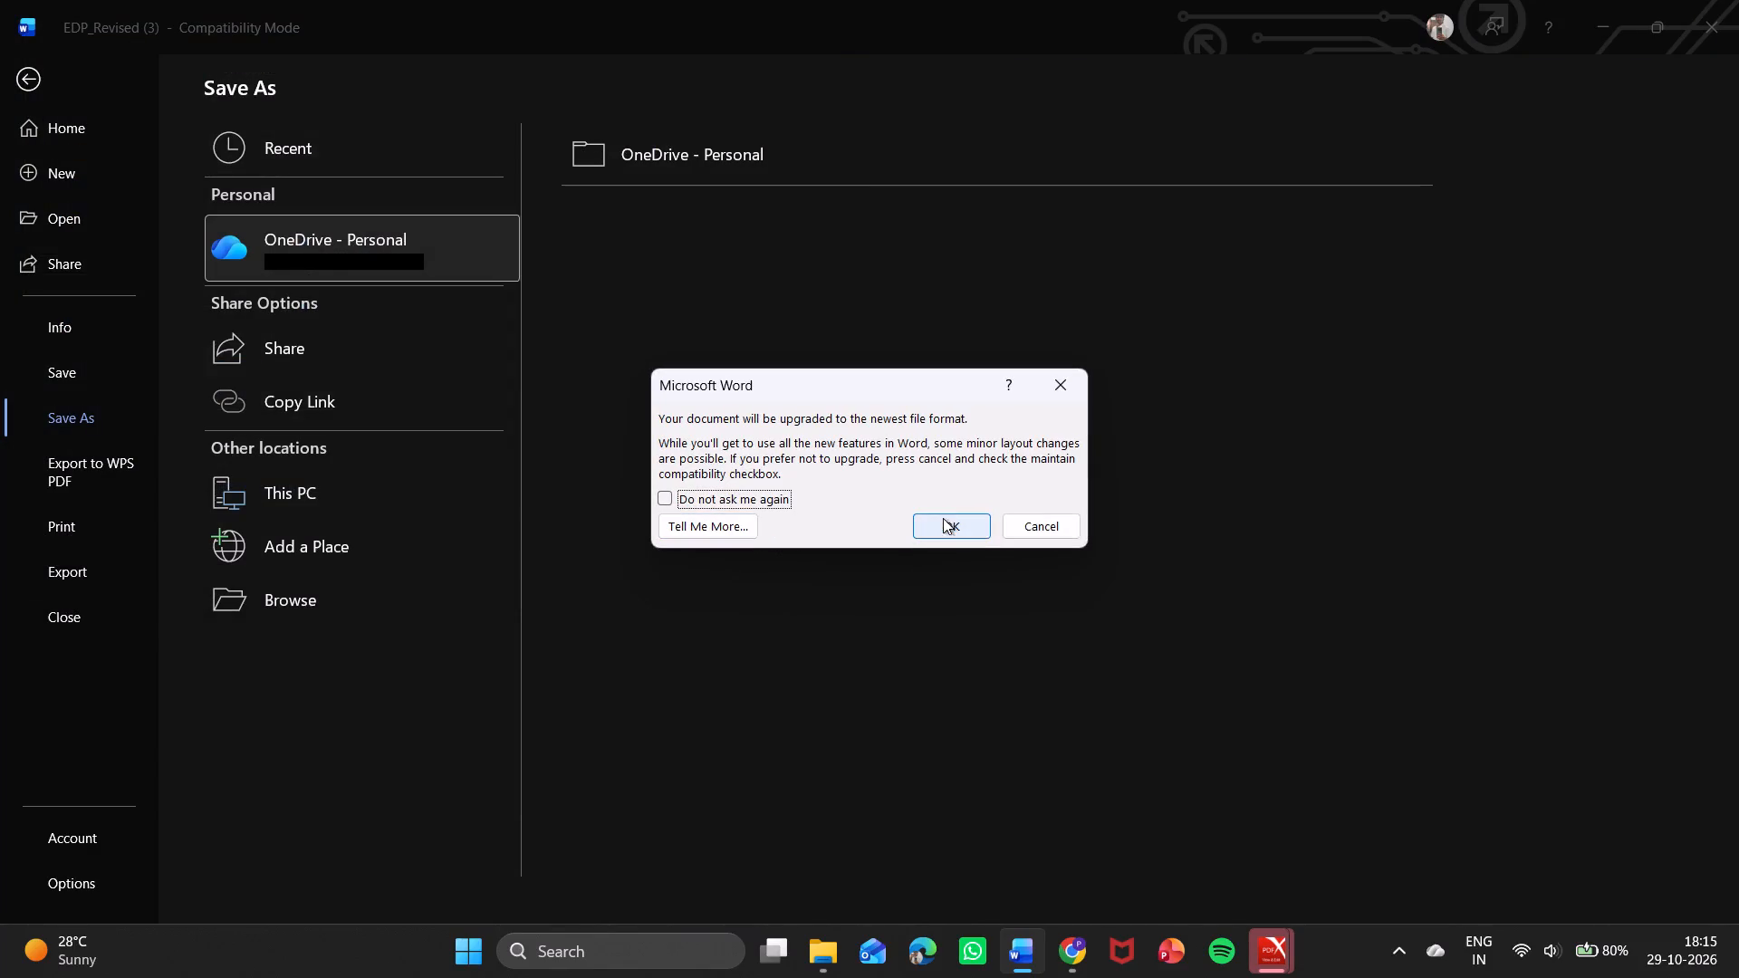
{"action": "left_click", "coordinate": [938, 524]}
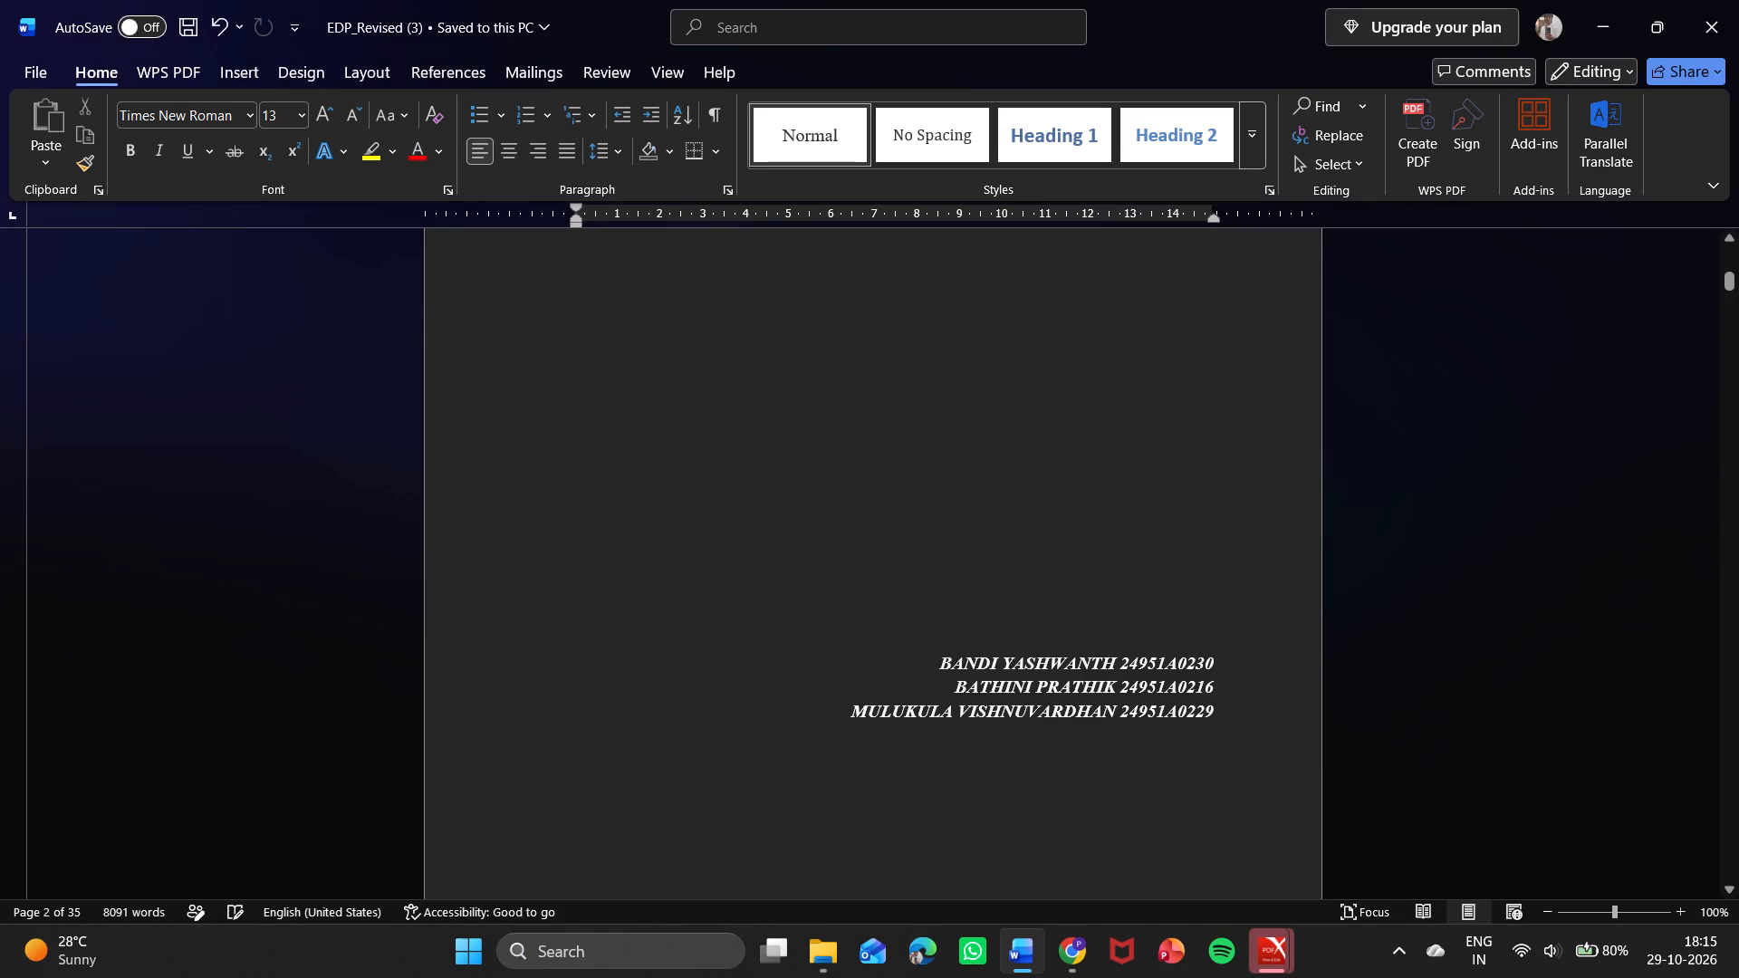
Switch to File Explorer and look through the Documents and Downloads folders for the saved report files.
{"action": "left_click", "coordinate": [811, 945]}
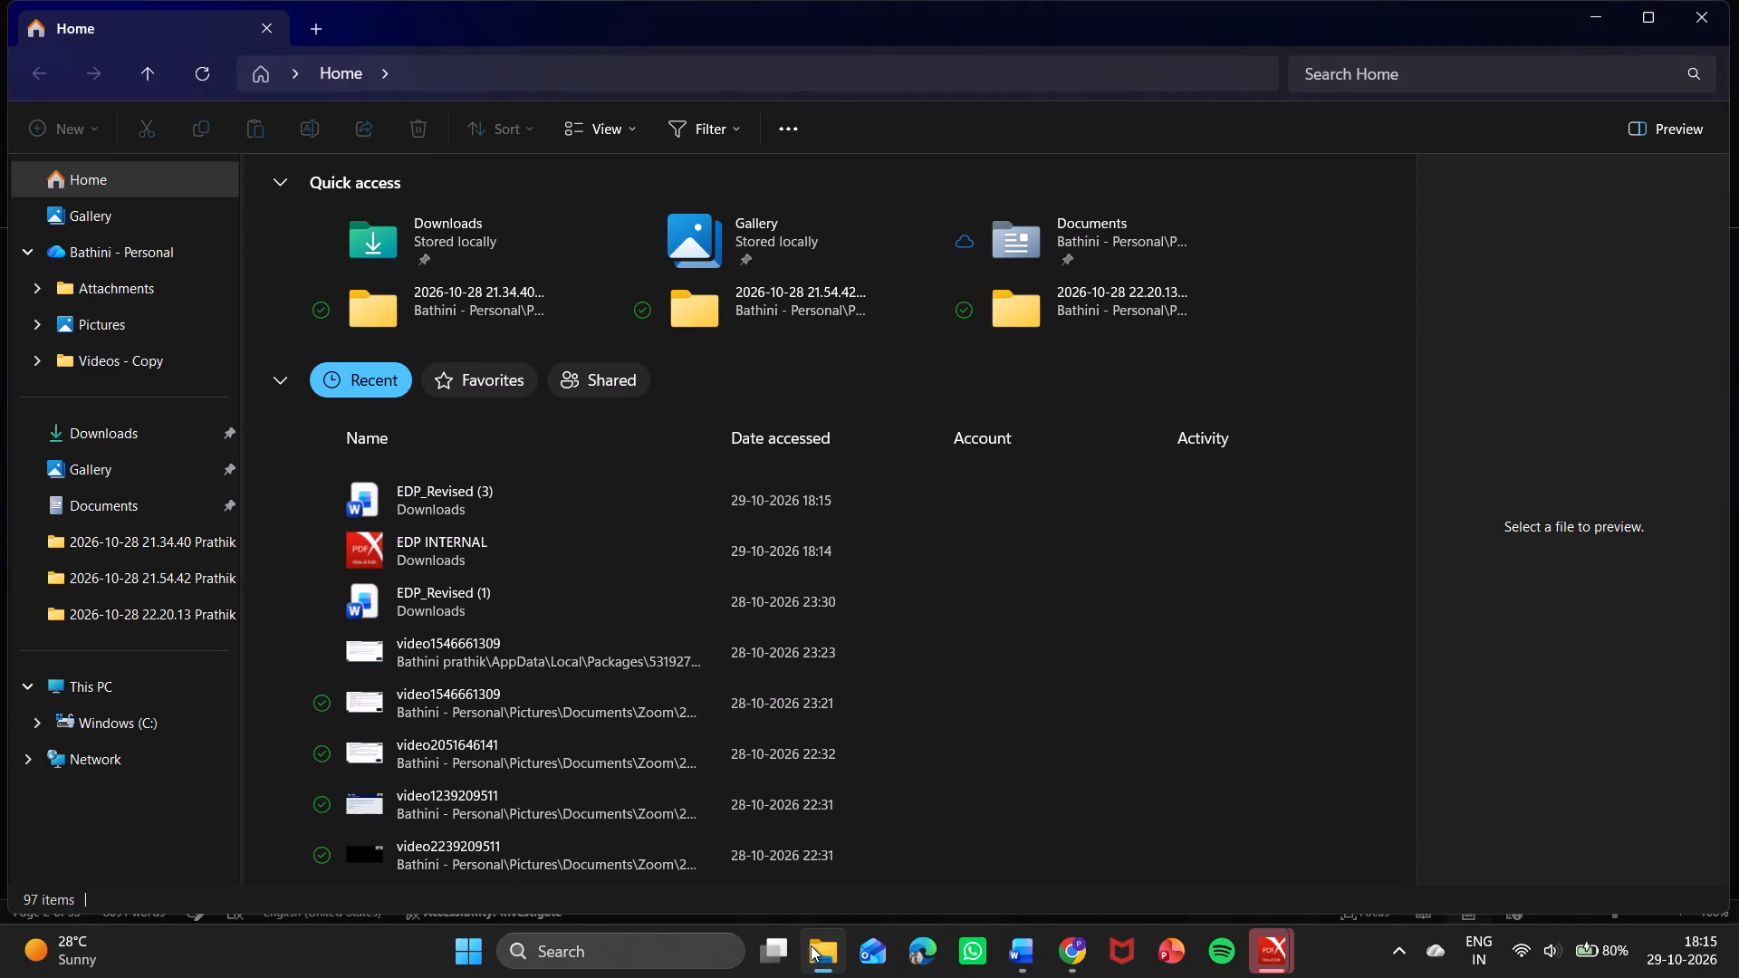
{"action": "left_click", "coordinate": [186, 492]}
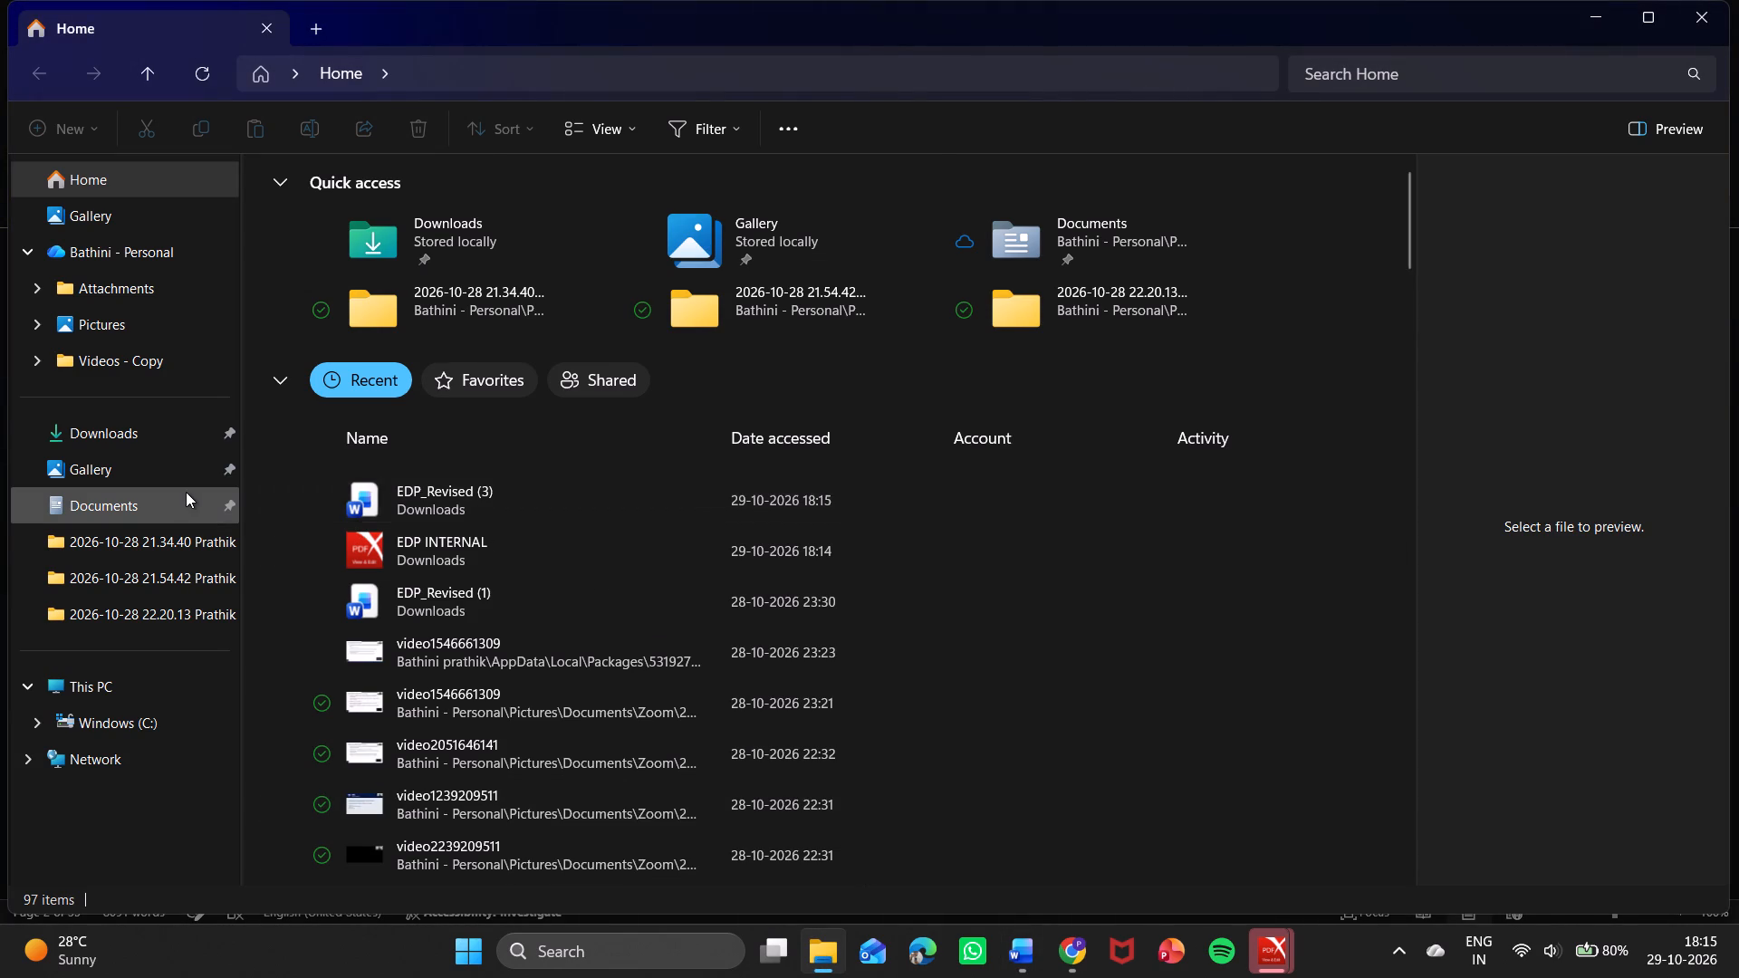
{"action": "scroll", "coordinate": [431, 637], "scroll_direction": "down", "scroll_amount": 1}
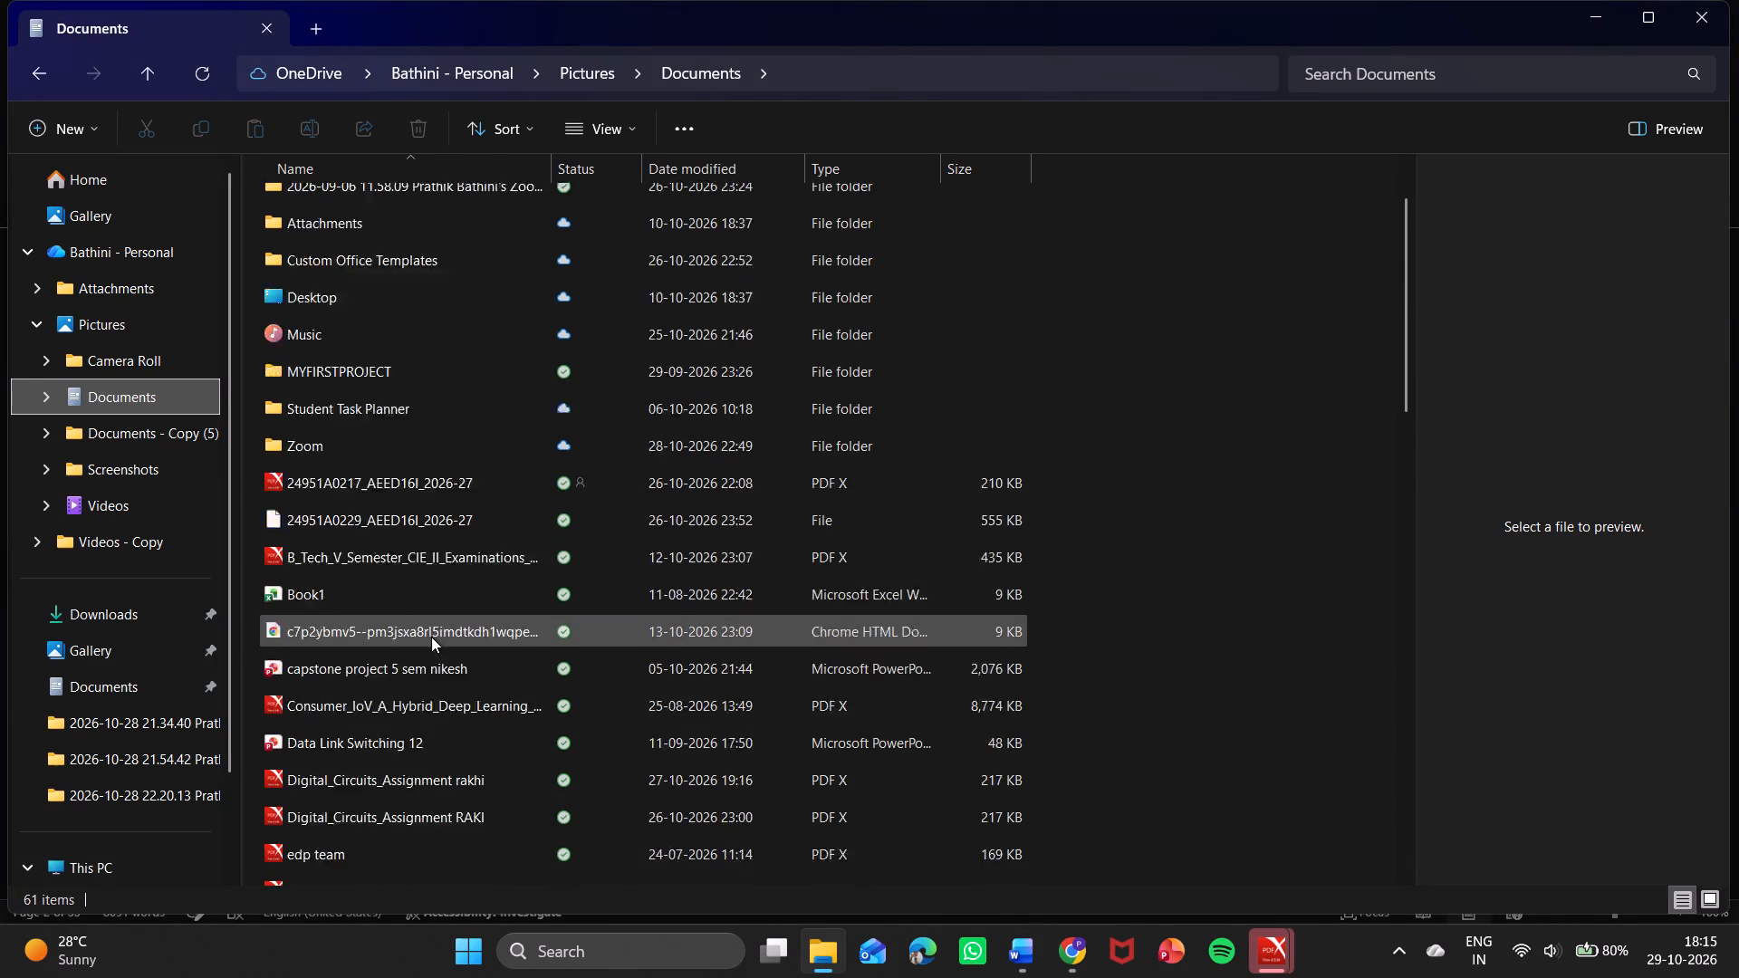
{"action": "scroll", "coordinate": [431, 637], "scroll_direction": "down", "scroll_amount": 5}
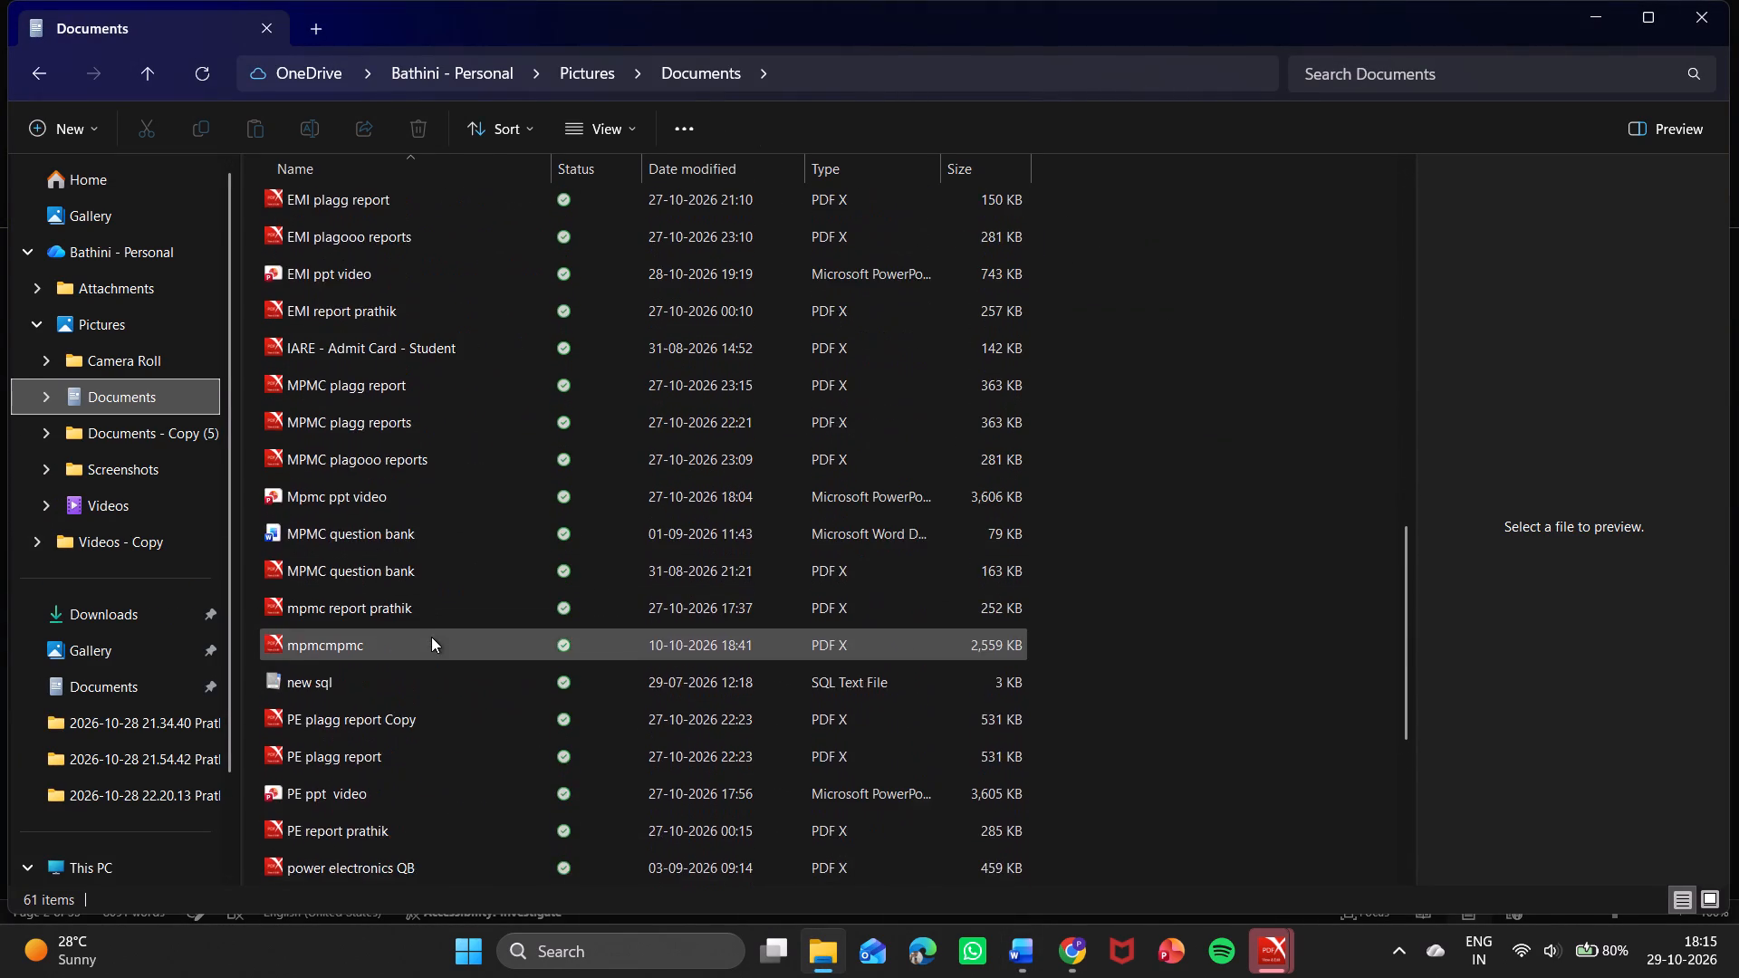
{"action": "scroll", "coordinate": [431, 637], "scroll_direction": "down", "scroll_amount": 3}
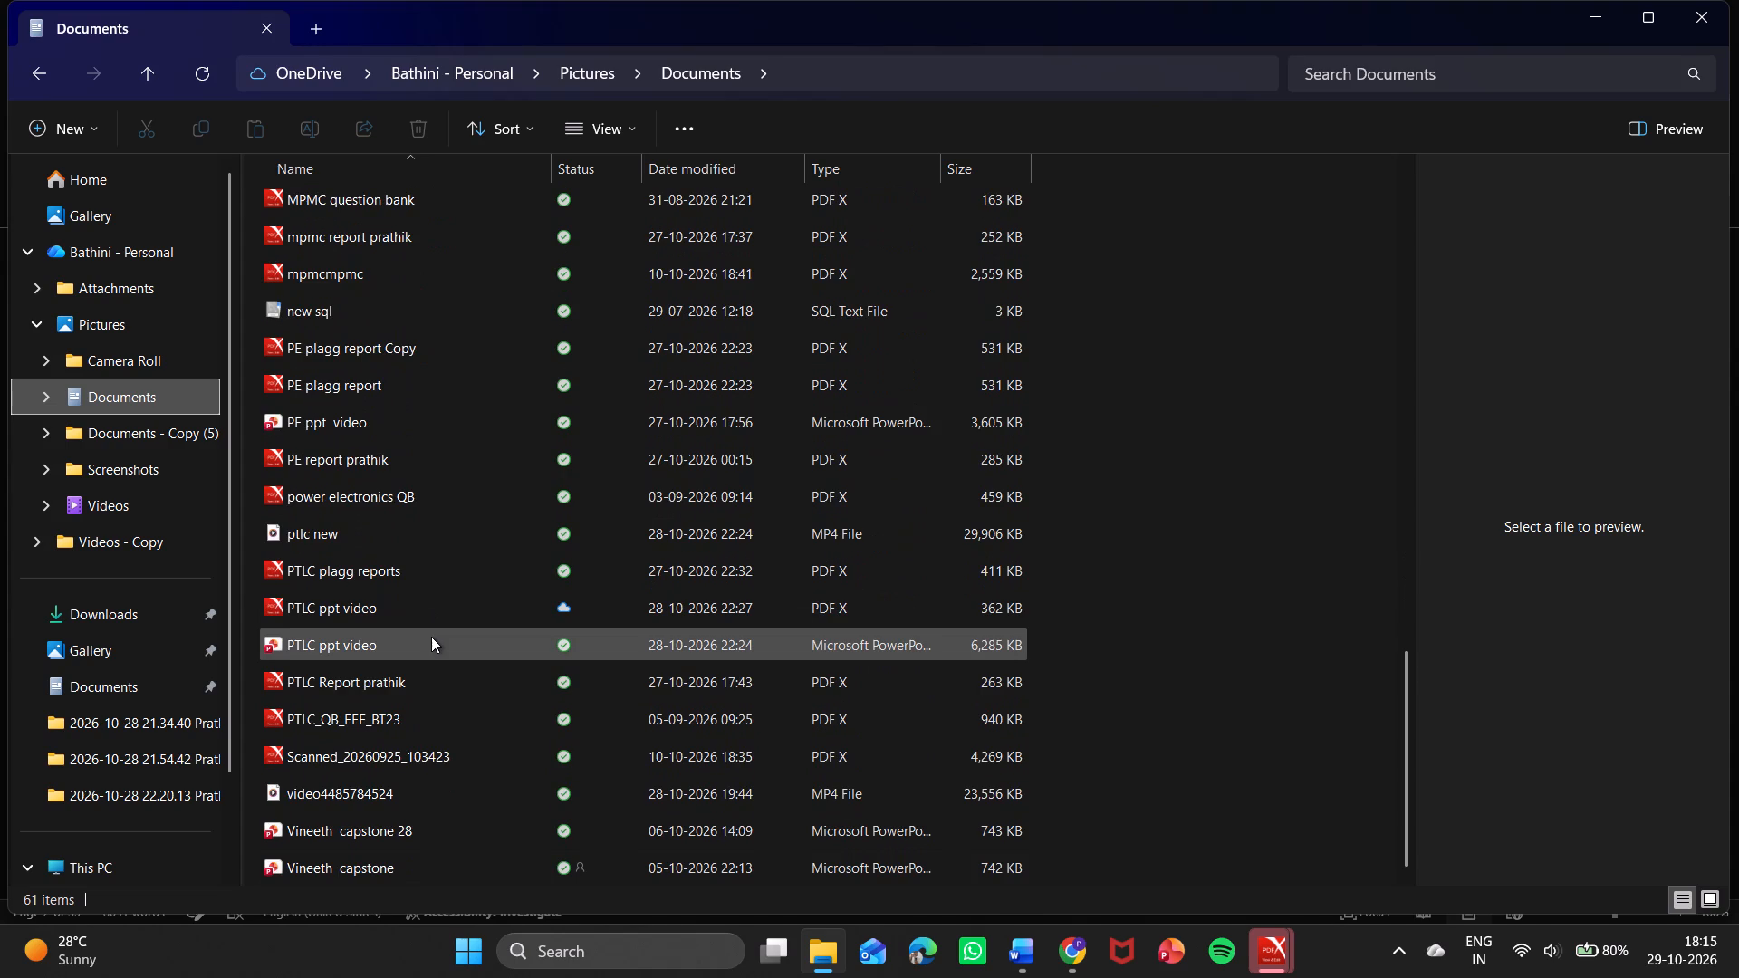
{"action": "scroll", "coordinate": [431, 637], "scroll_direction": "down", "scroll_amount": 1}
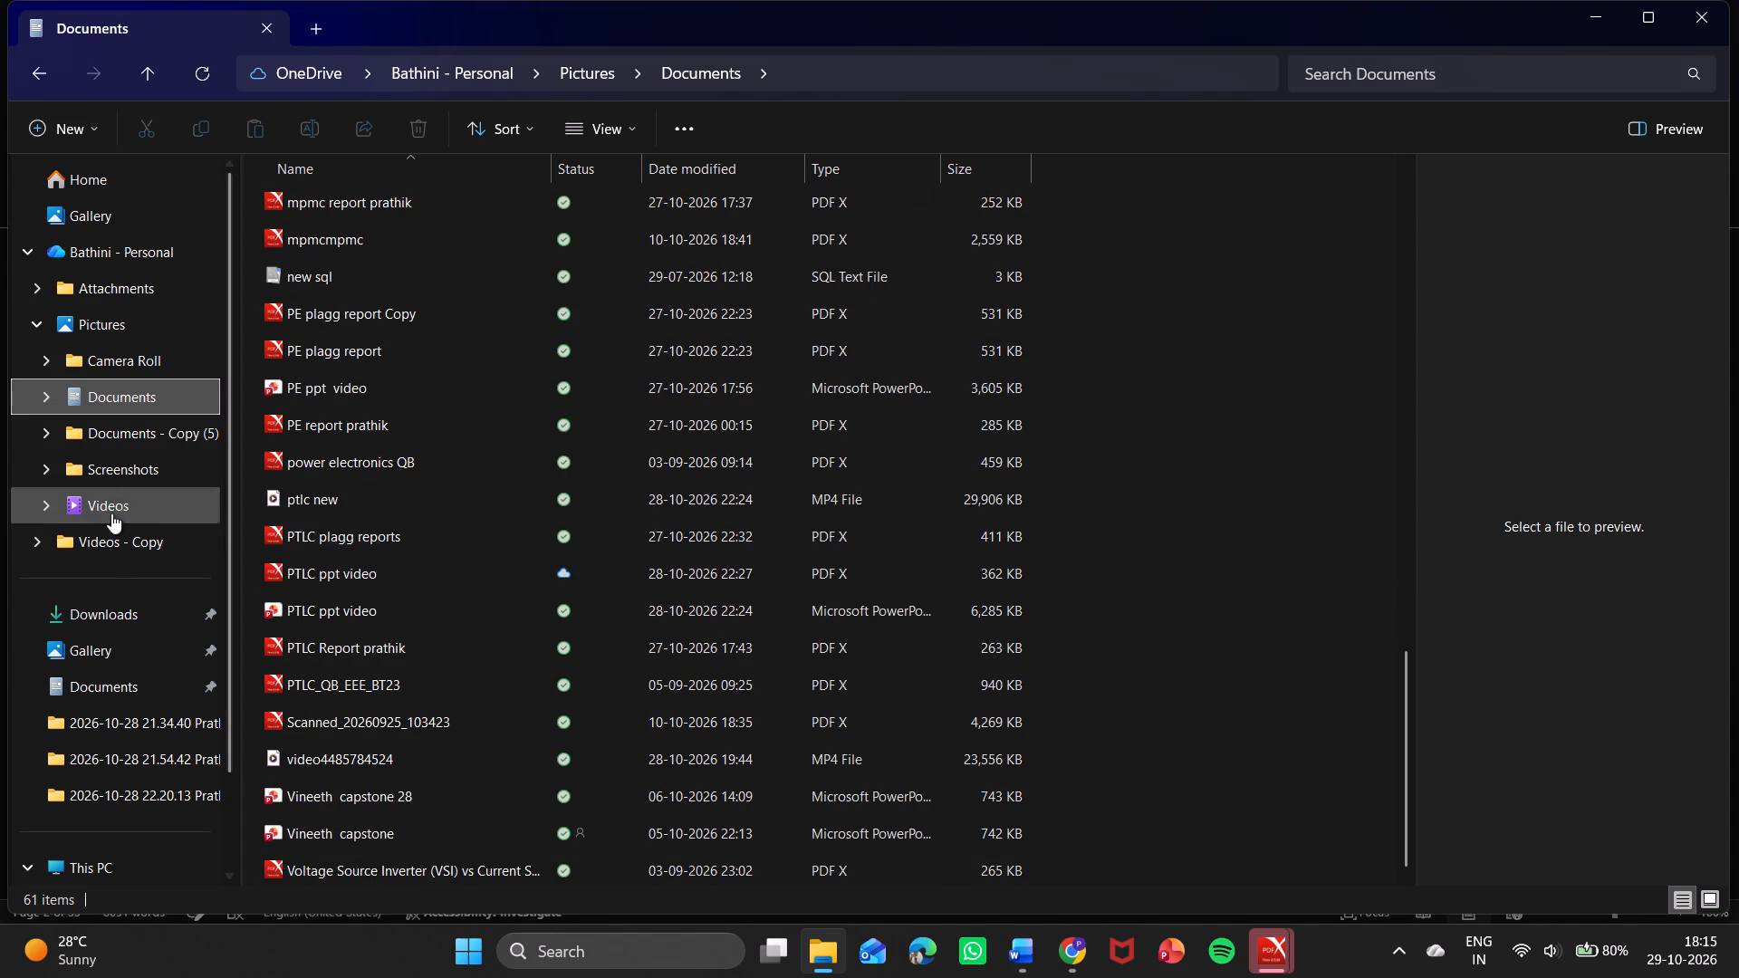
{"action": "left_click", "coordinate": [143, 623]}
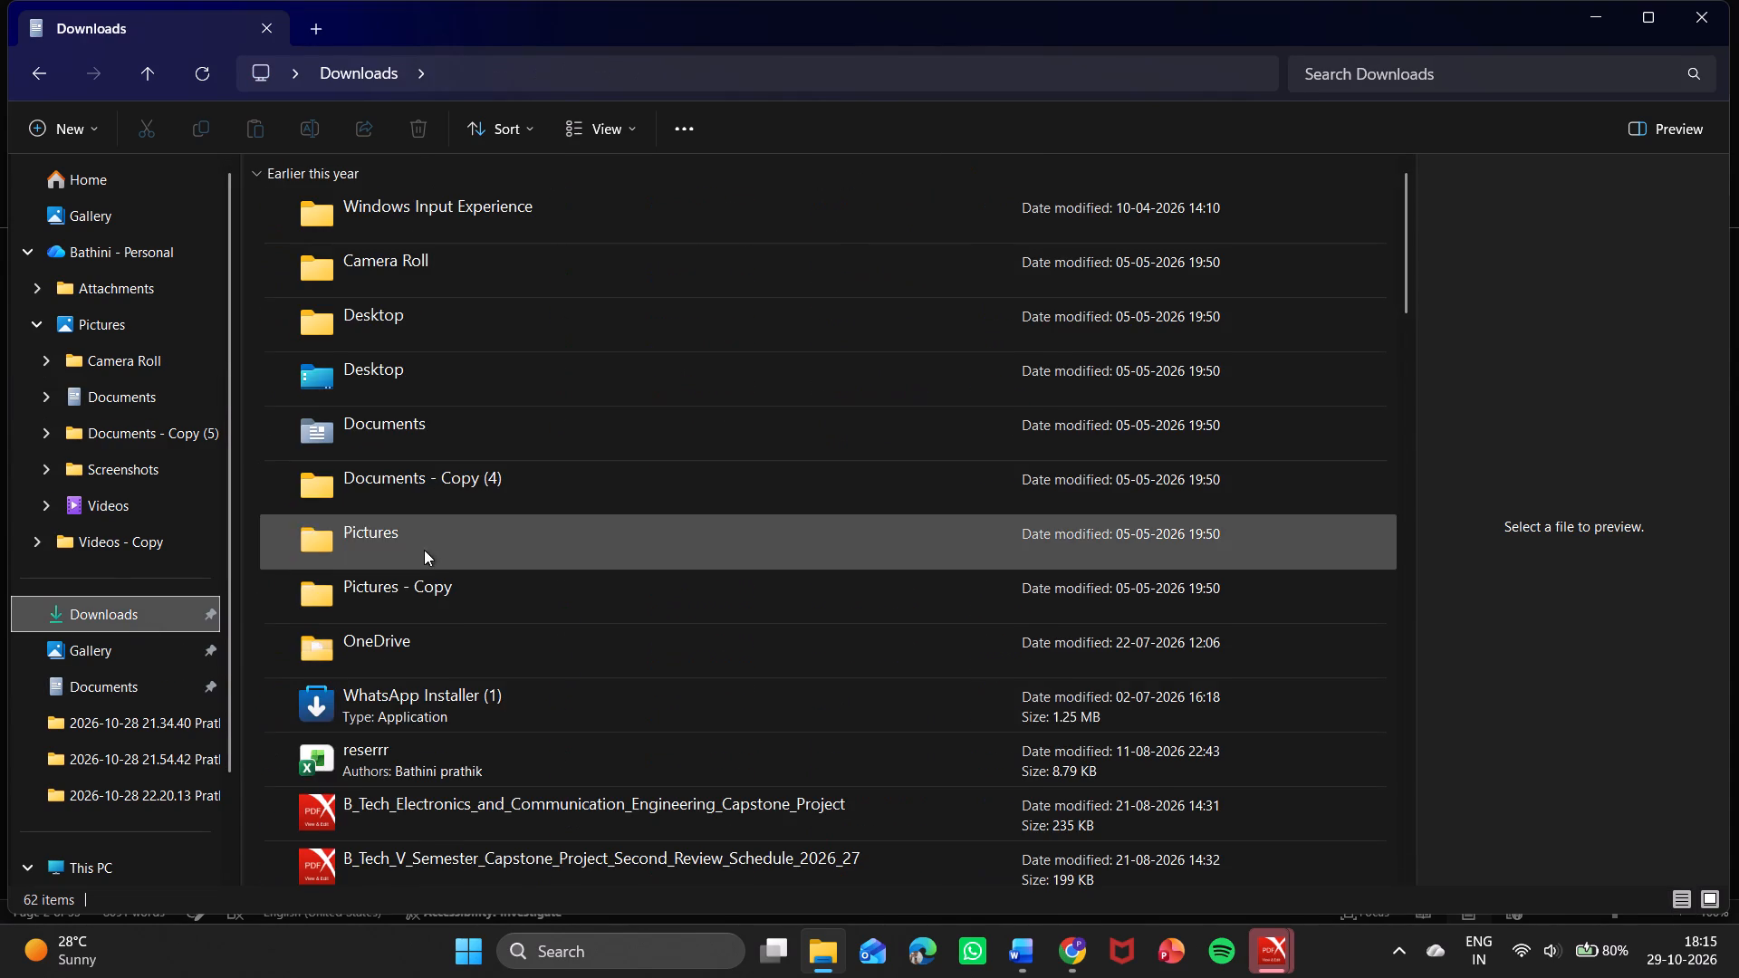
{"action": "scroll", "coordinate": [424, 550], "scroll_direction": "down", "scroll_amount": 6}
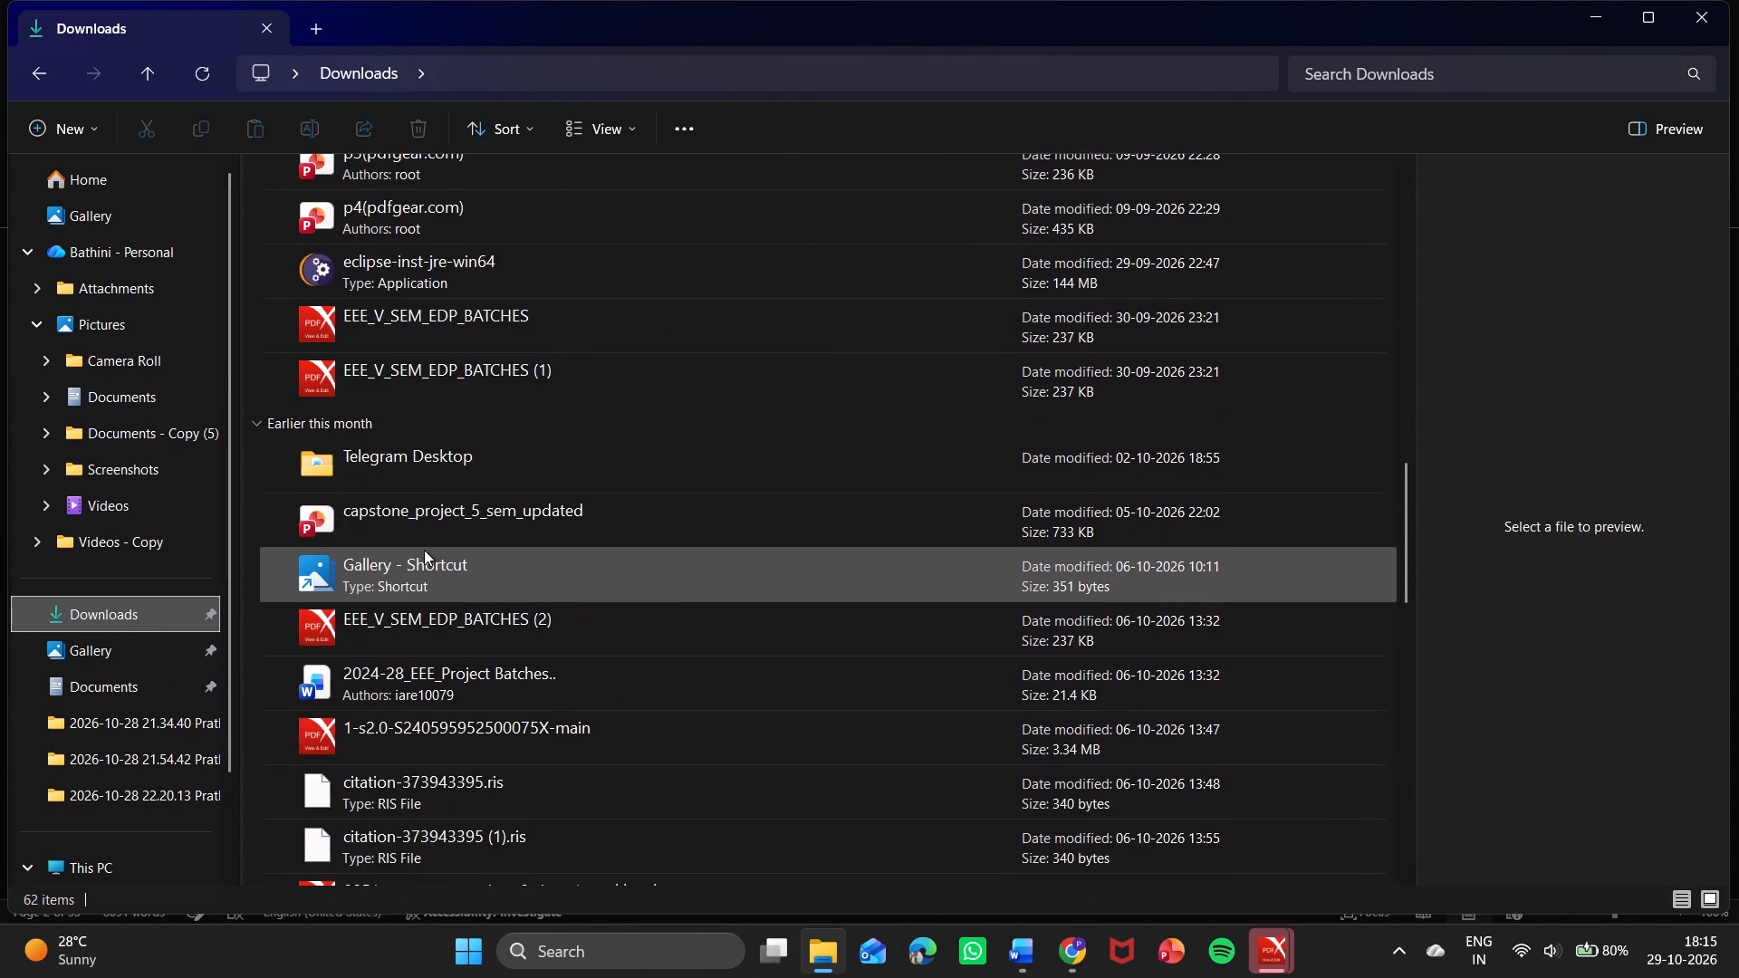
{"action": "scroll", "coordinate": [424, 550], "scroll_direction": "down", "scroll_amount": 2}
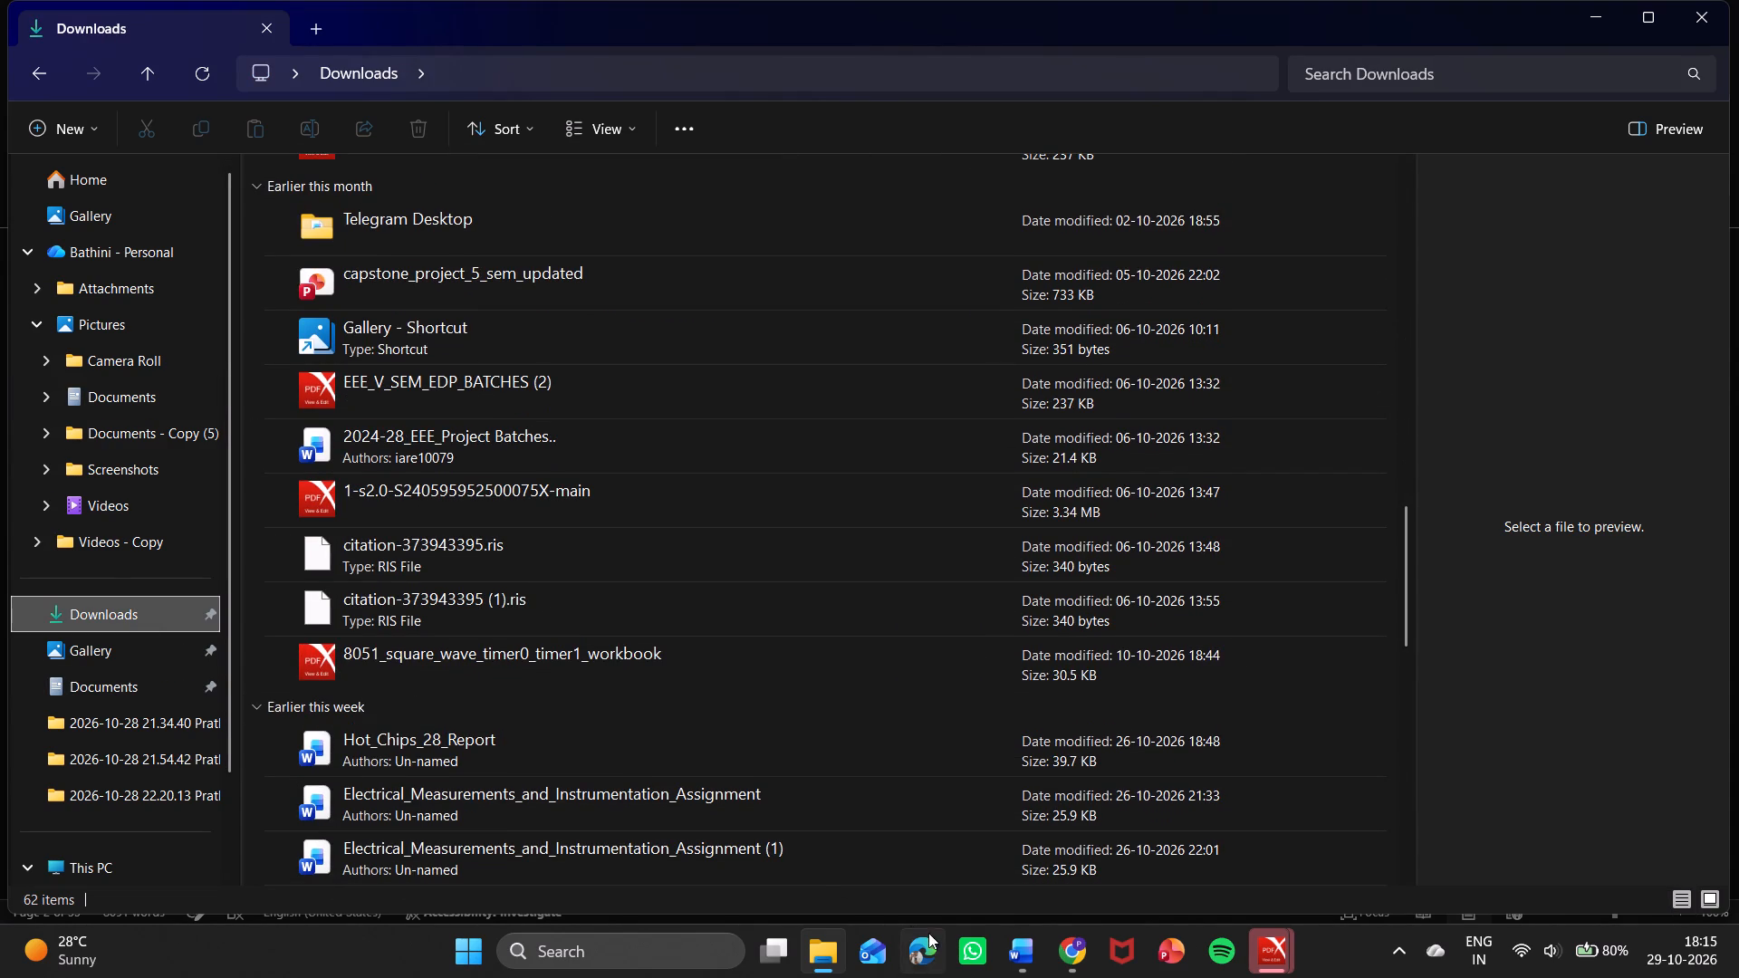
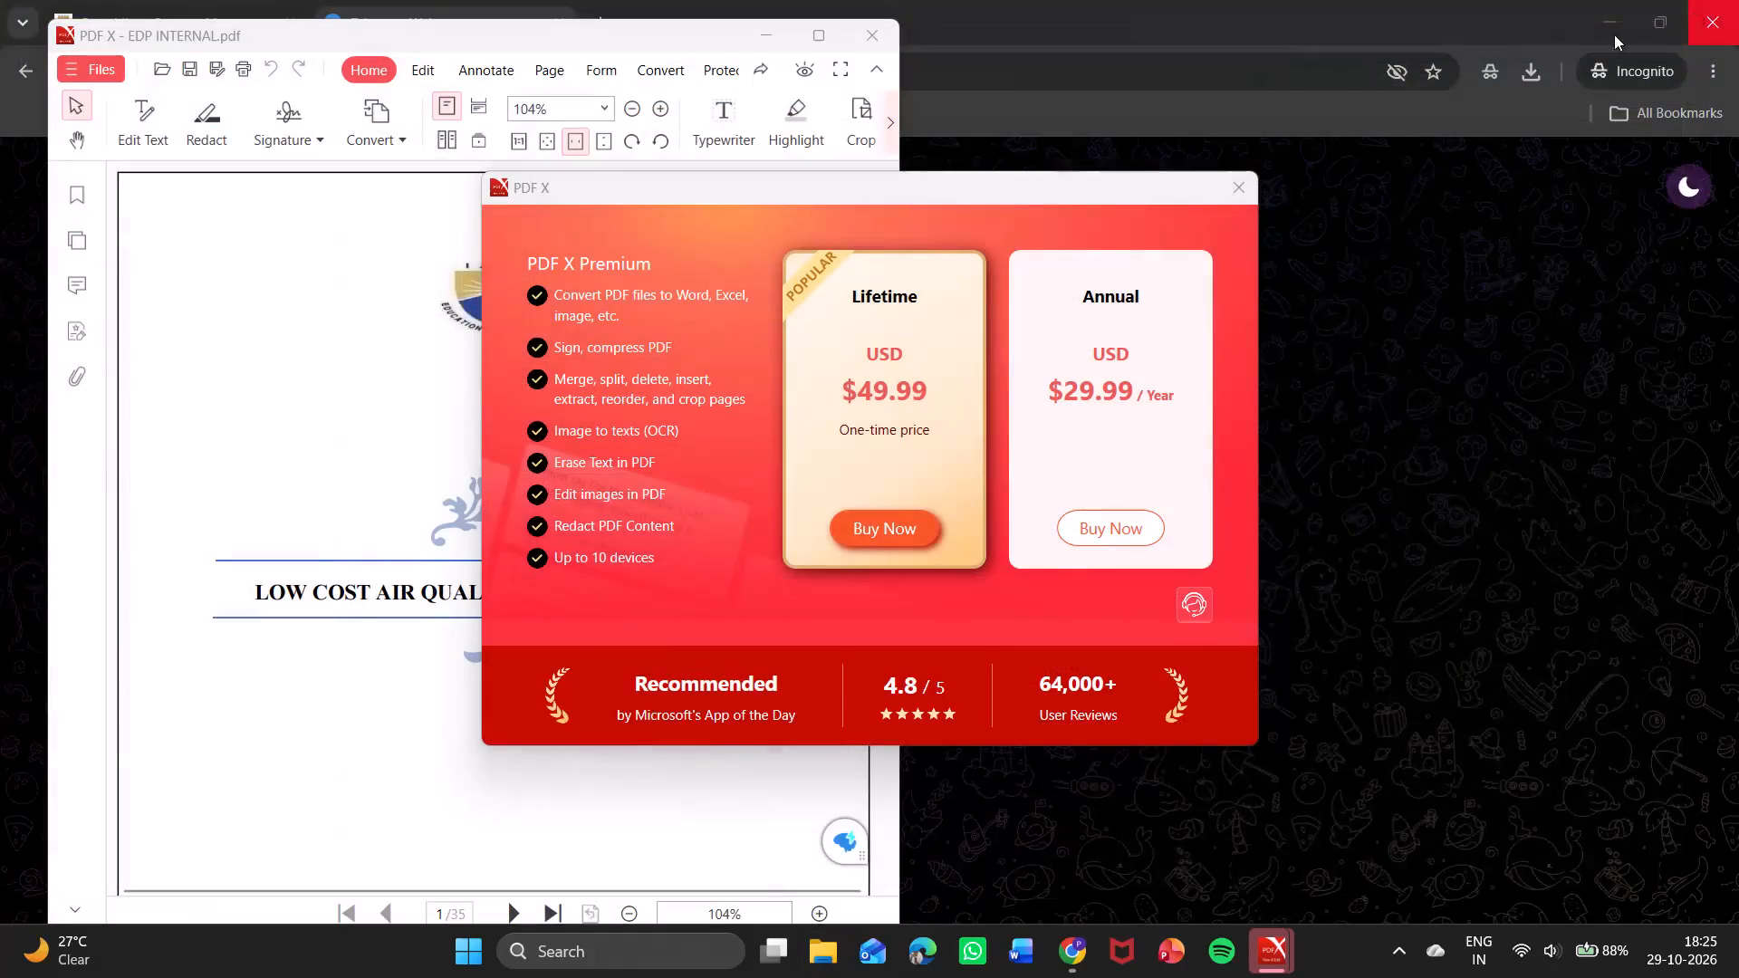
Dismiss the premium offer and examine the opening pages of EDP INTERNAL.pdf in a maximized window.
{"action": "left_click", "coordinate": [1243, 192]}
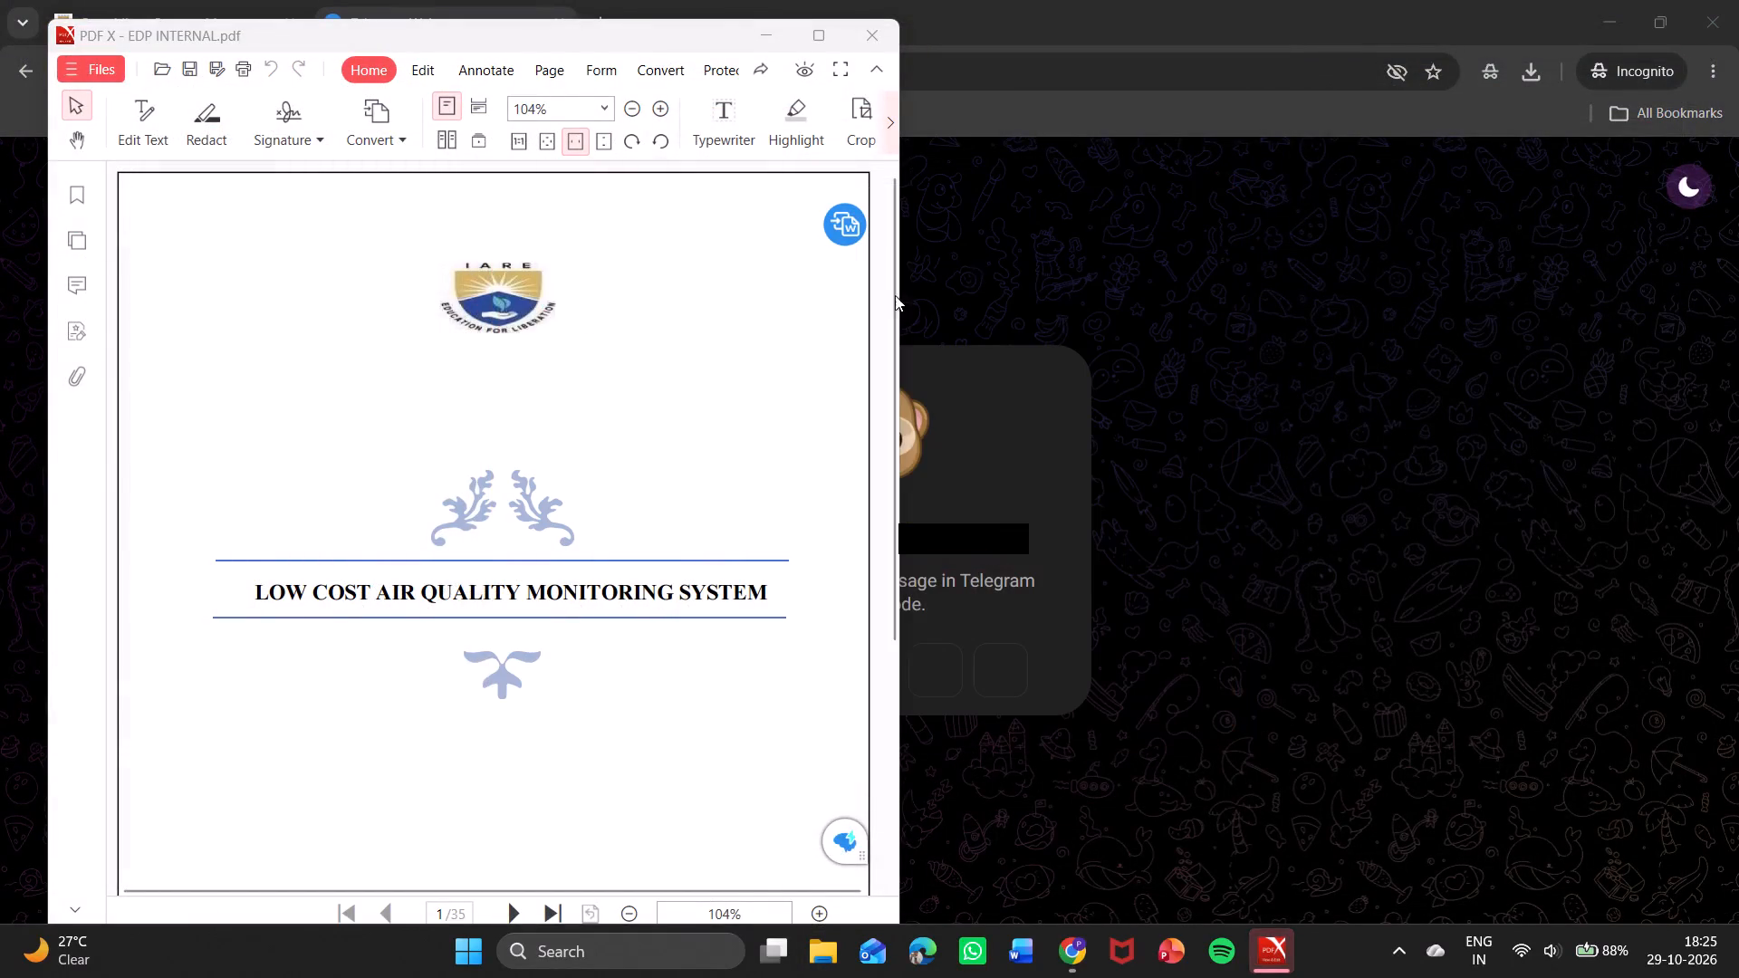
{"action": "left_click", "coordinate": [820, 46]}
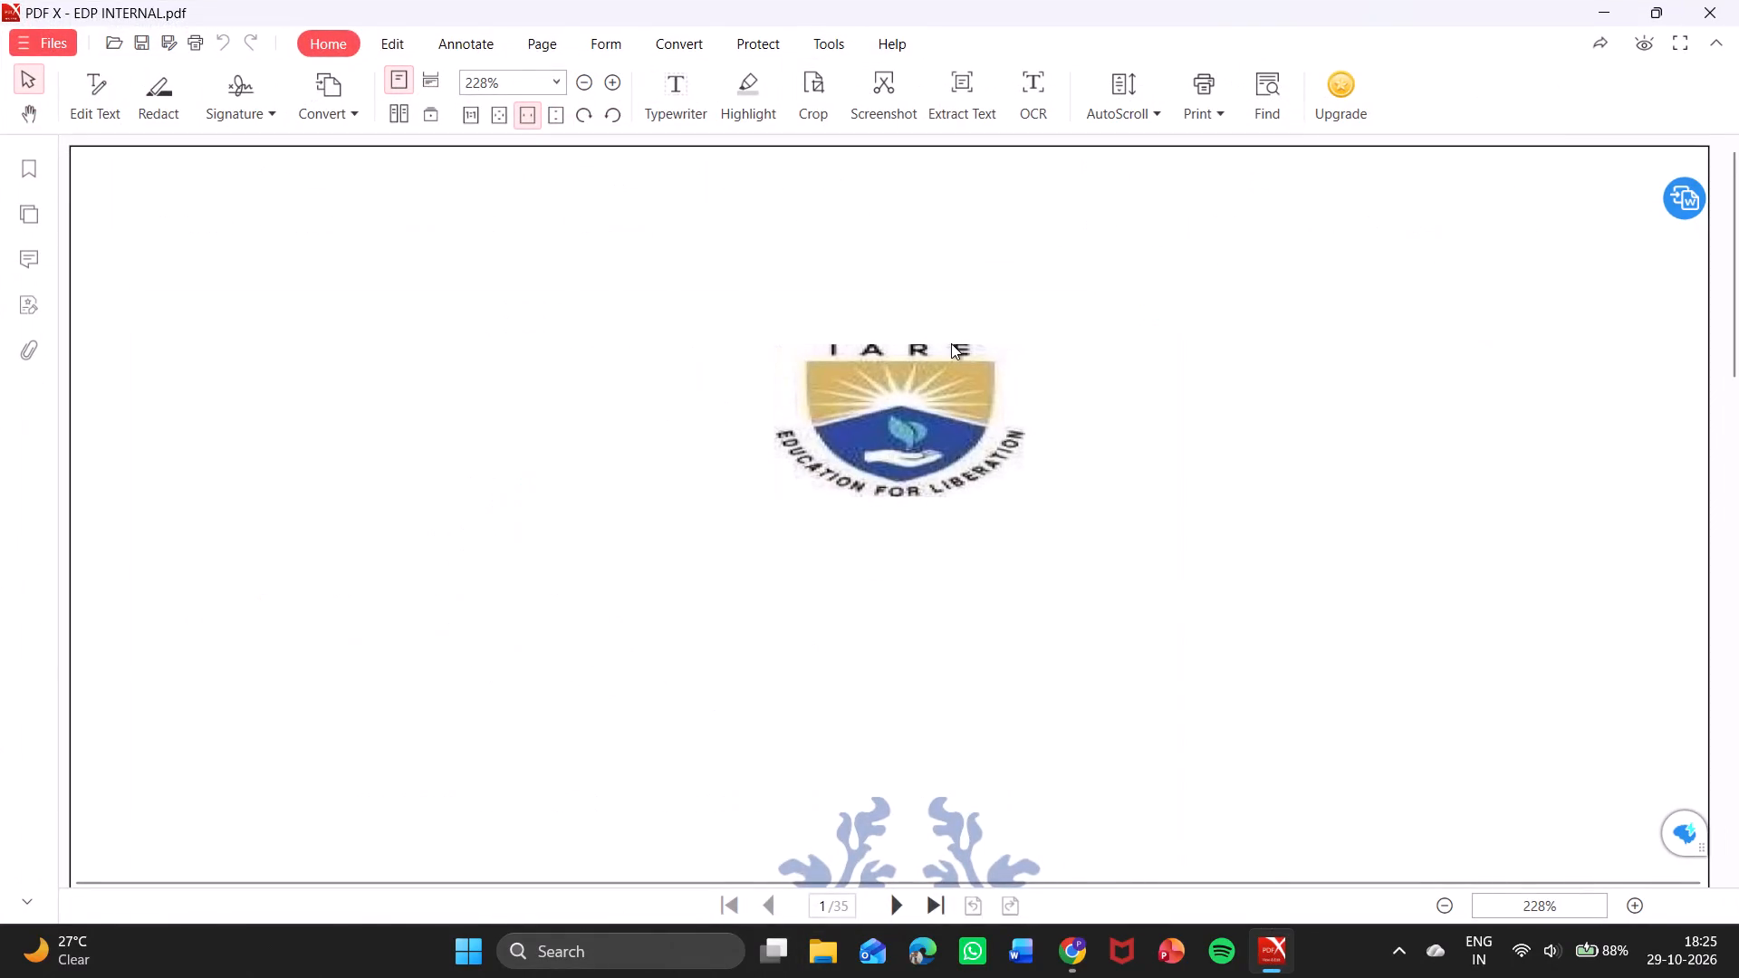
{"action": "scroll", "coordinate": [951, 343], "scroll_direction": "down", "scroll_amount": 2}
{"action": "scroll", "coordinate": [951, 343], "scroll_direction": "up", "scroll_amount": 1}
{"action": "scroll", "coordinate": [951, 343], "scroll_direction": "down", "scroll_amount": 1}
{"action": "scroll", "coordinate": [951, 343], "scroll_direction": "up", "scroll_amount": 1}
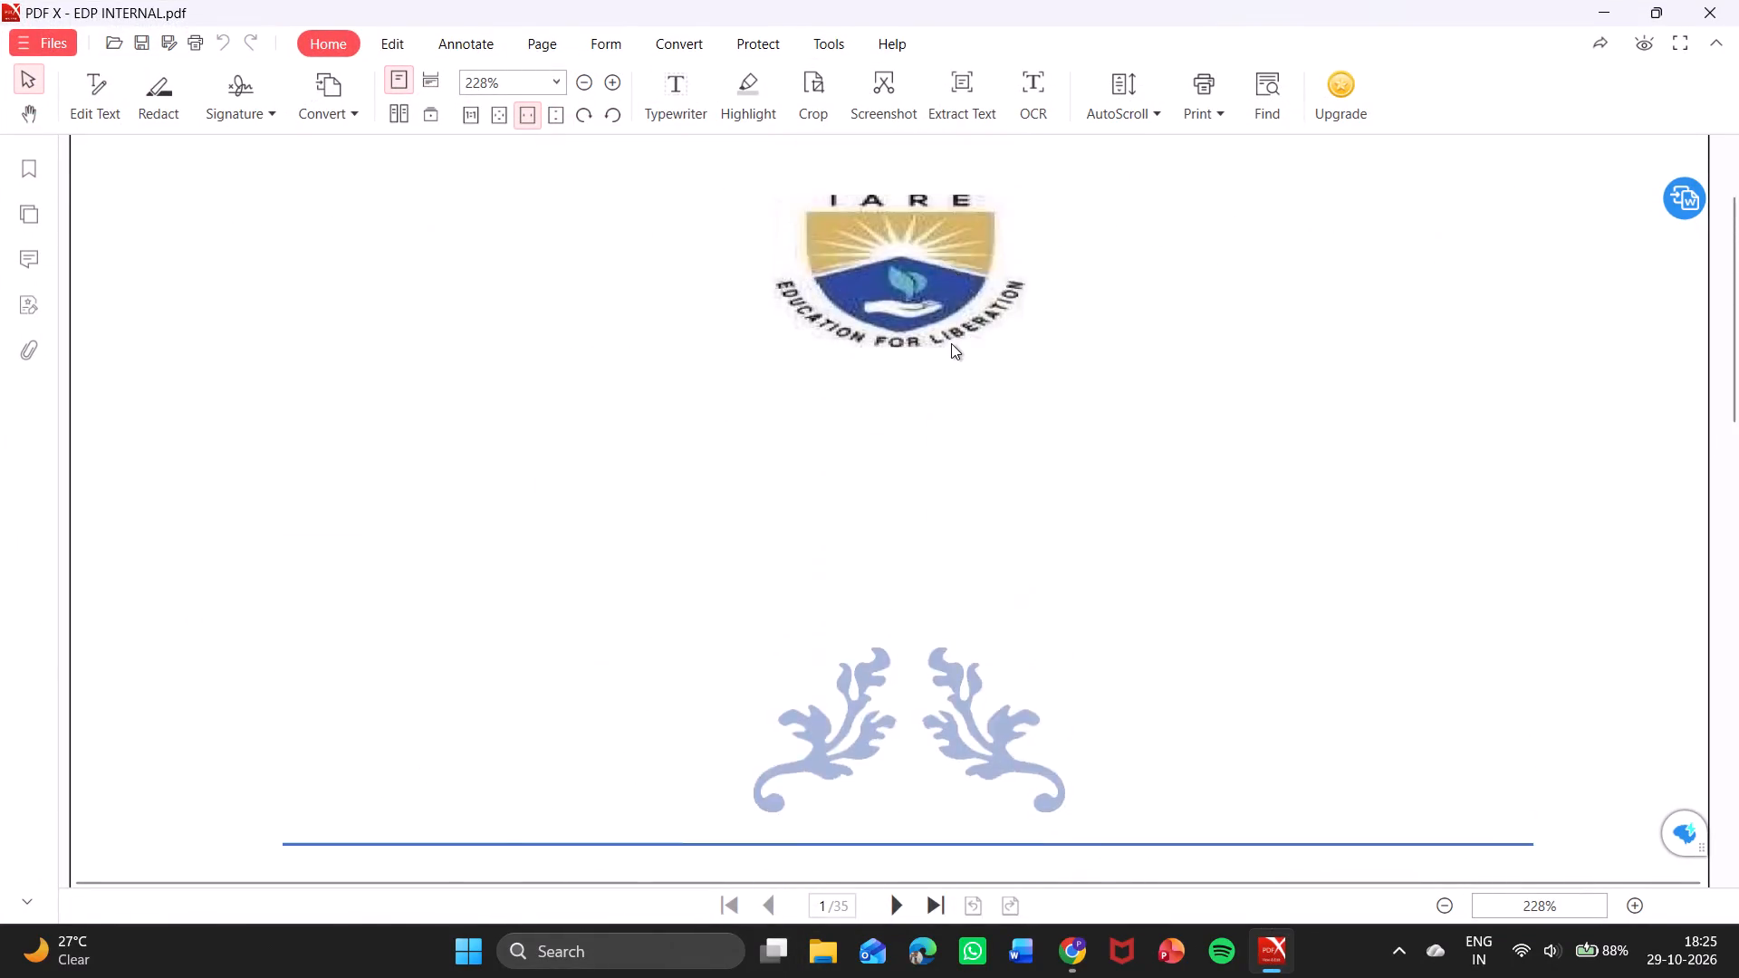
{"action": "scroll", "coordinate": [951, 343], "scroll_direction": "up", "scroll_amount": 1}
{"action": "scroll", "coordinate": [951, 343], "scroll_direction": "down", "scroll_amount": 1}
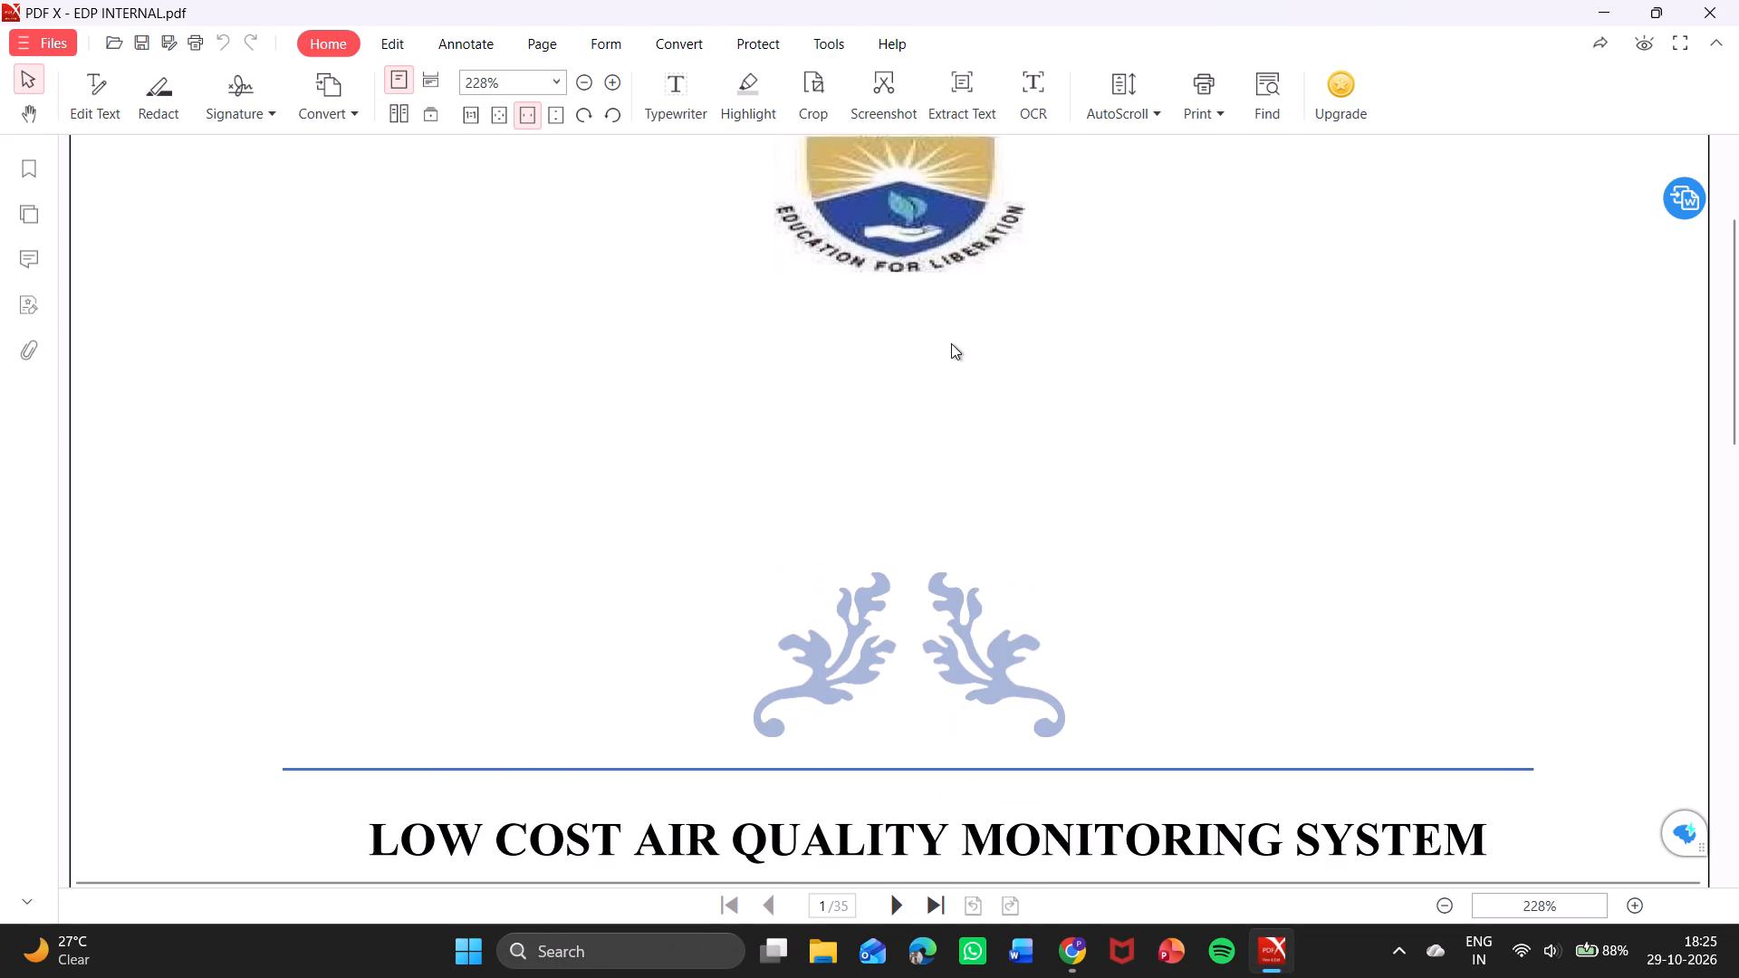
{"action": "scroll", "coordinate": [951, 343], "scroll_direction": "down", "scroll_amount": 3}
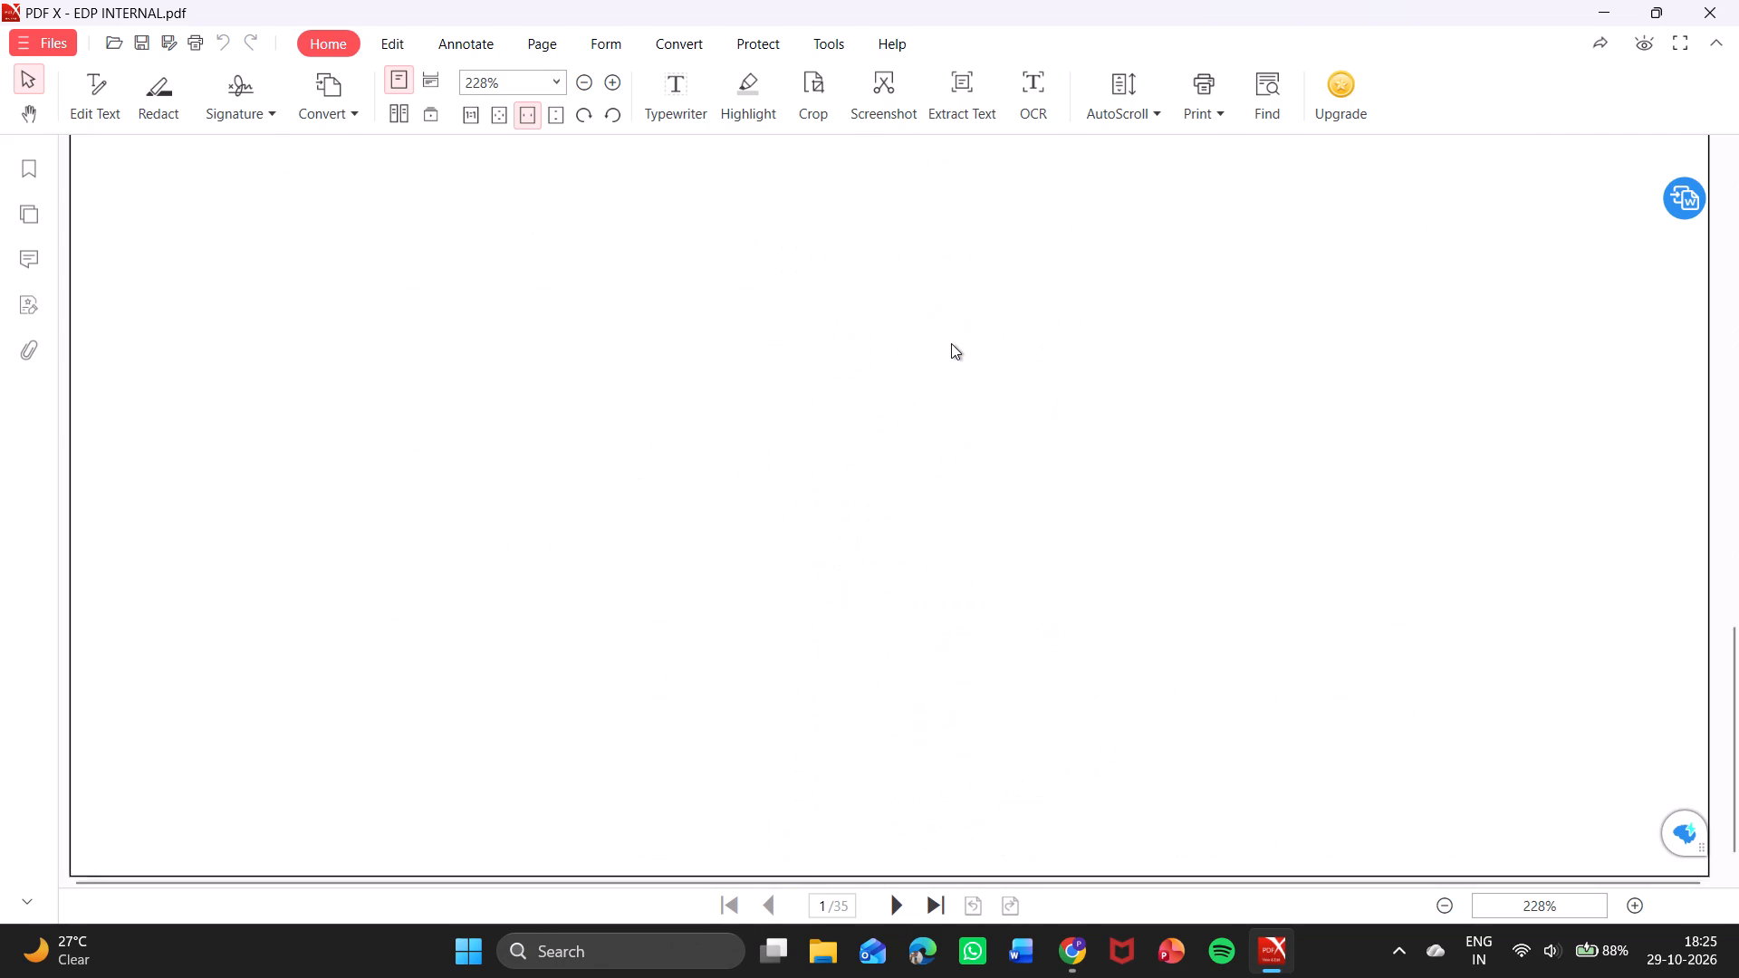
{"action": "scroll", "coordinate": [951, 343], "scroll_direction": "down", "scroll_amount": 2}
{"action": "scroll", "coordinate": [951, 343], "scroll_direction": "up", "scroll_amount": 2}
{"action": "scroll", "coordinate": [951, 343], "scroll_direction": "down", "scroll_amount": 5, "text": "ctrl"}
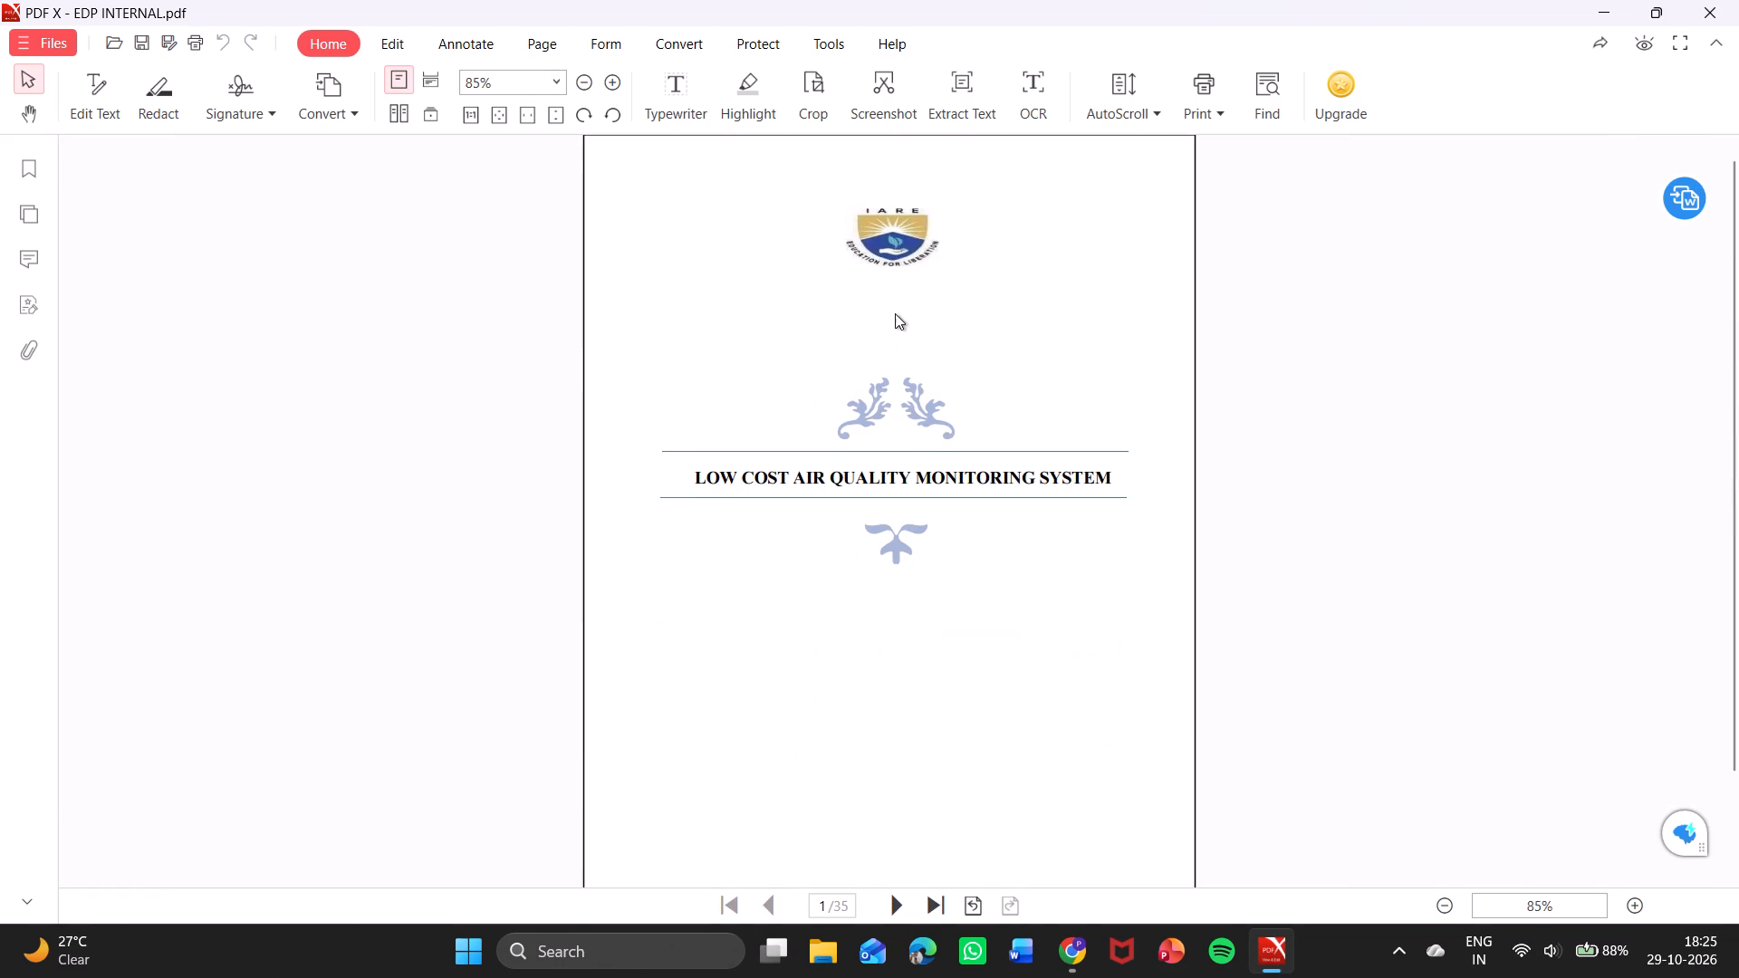
{"action": "scroll", "coordinate": [895, 313], "scroll_direction": "up", "scroll_amount": 1}
{"action": "scroll", "coordinate": [895, 313], "scroll_direction": "down", "scroll_amount": 1}
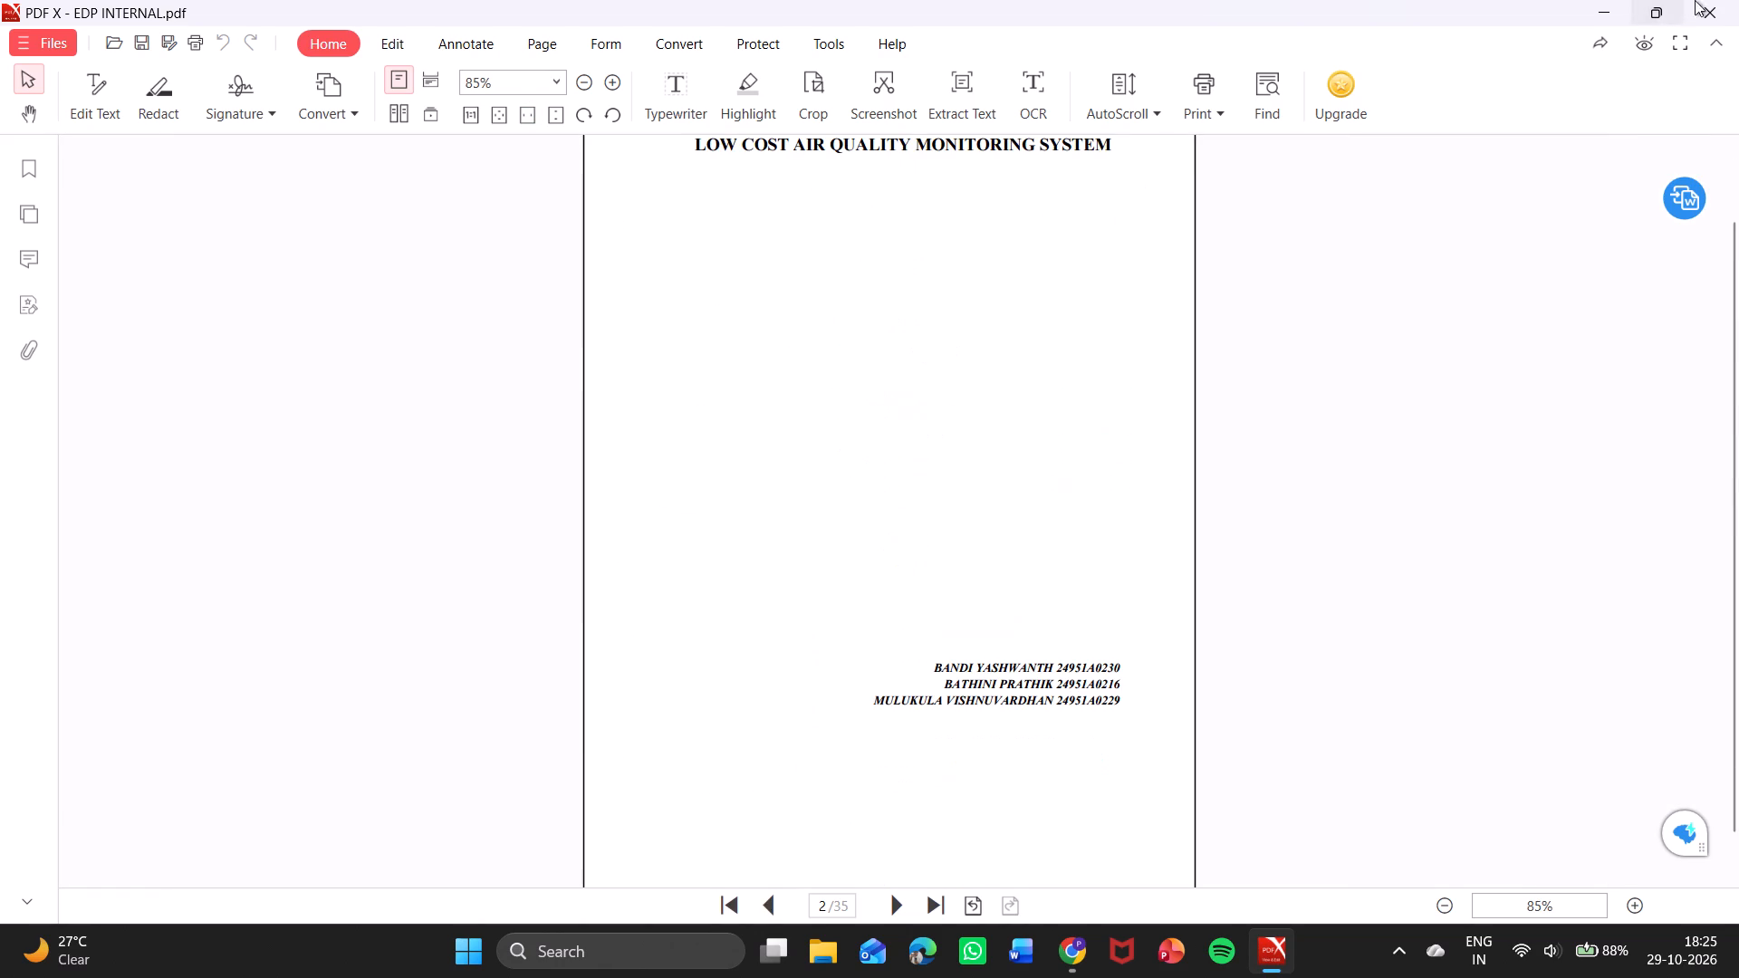
Close EDP INTERNAL.pdf to return to the Telegram Web login page.
{"action": "left_click", "coordinate": [1714, 2]}
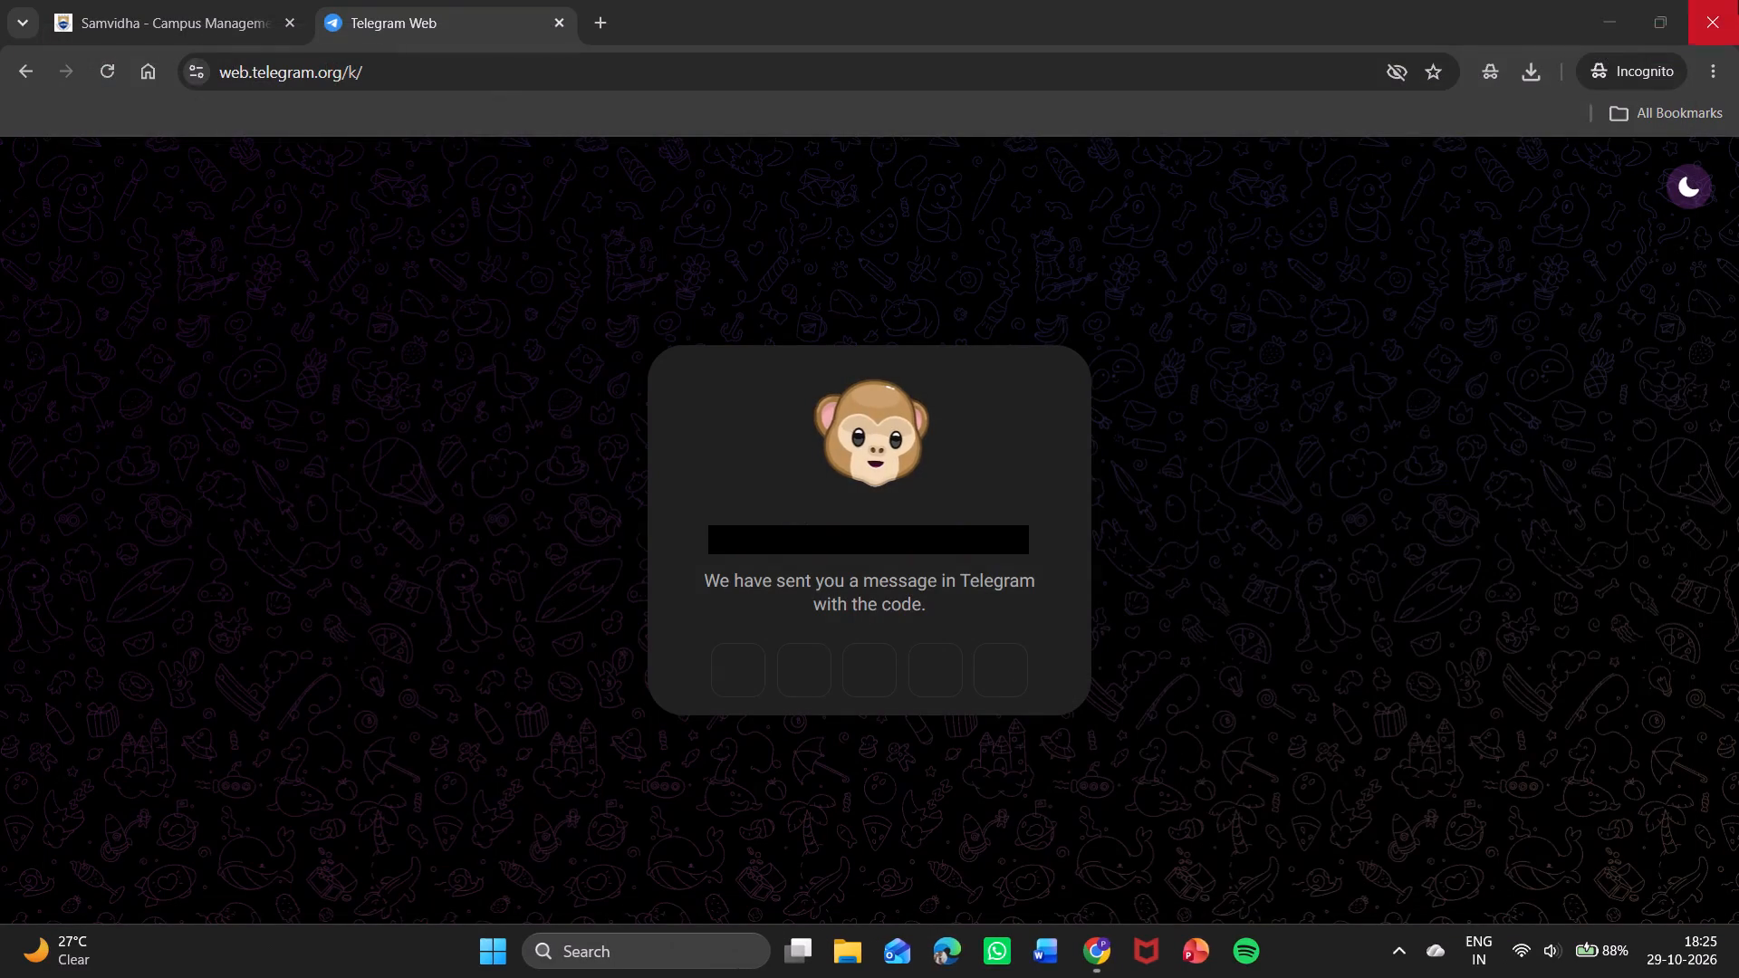